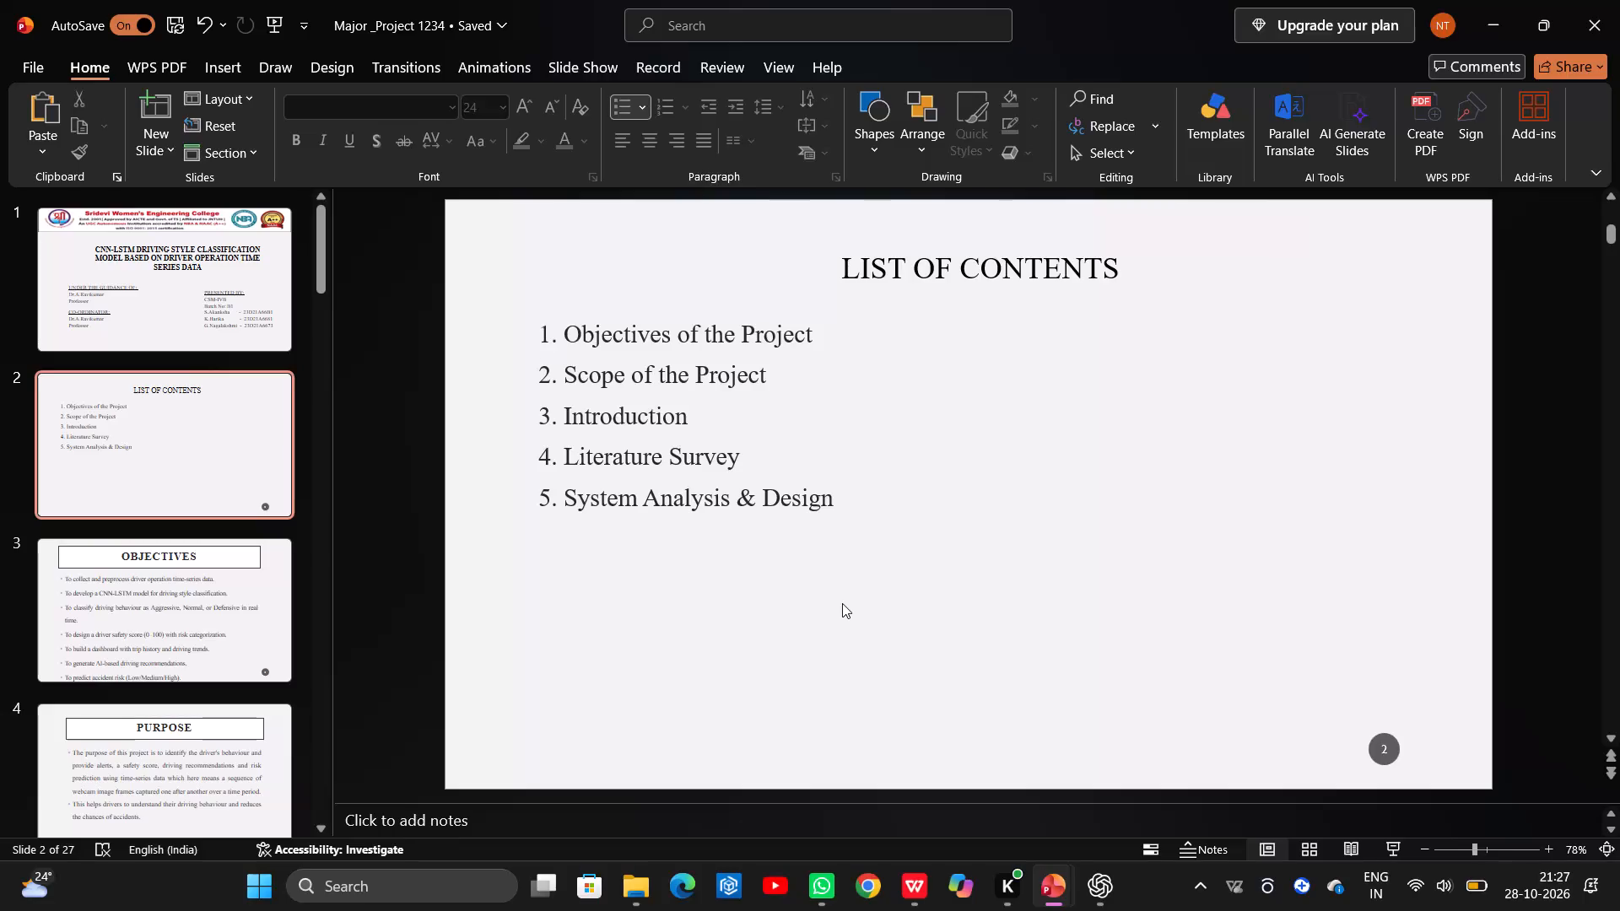
Start a sixth entry in the List of Contents below System Analysis & Design with the number "6.".
click(833, 497)
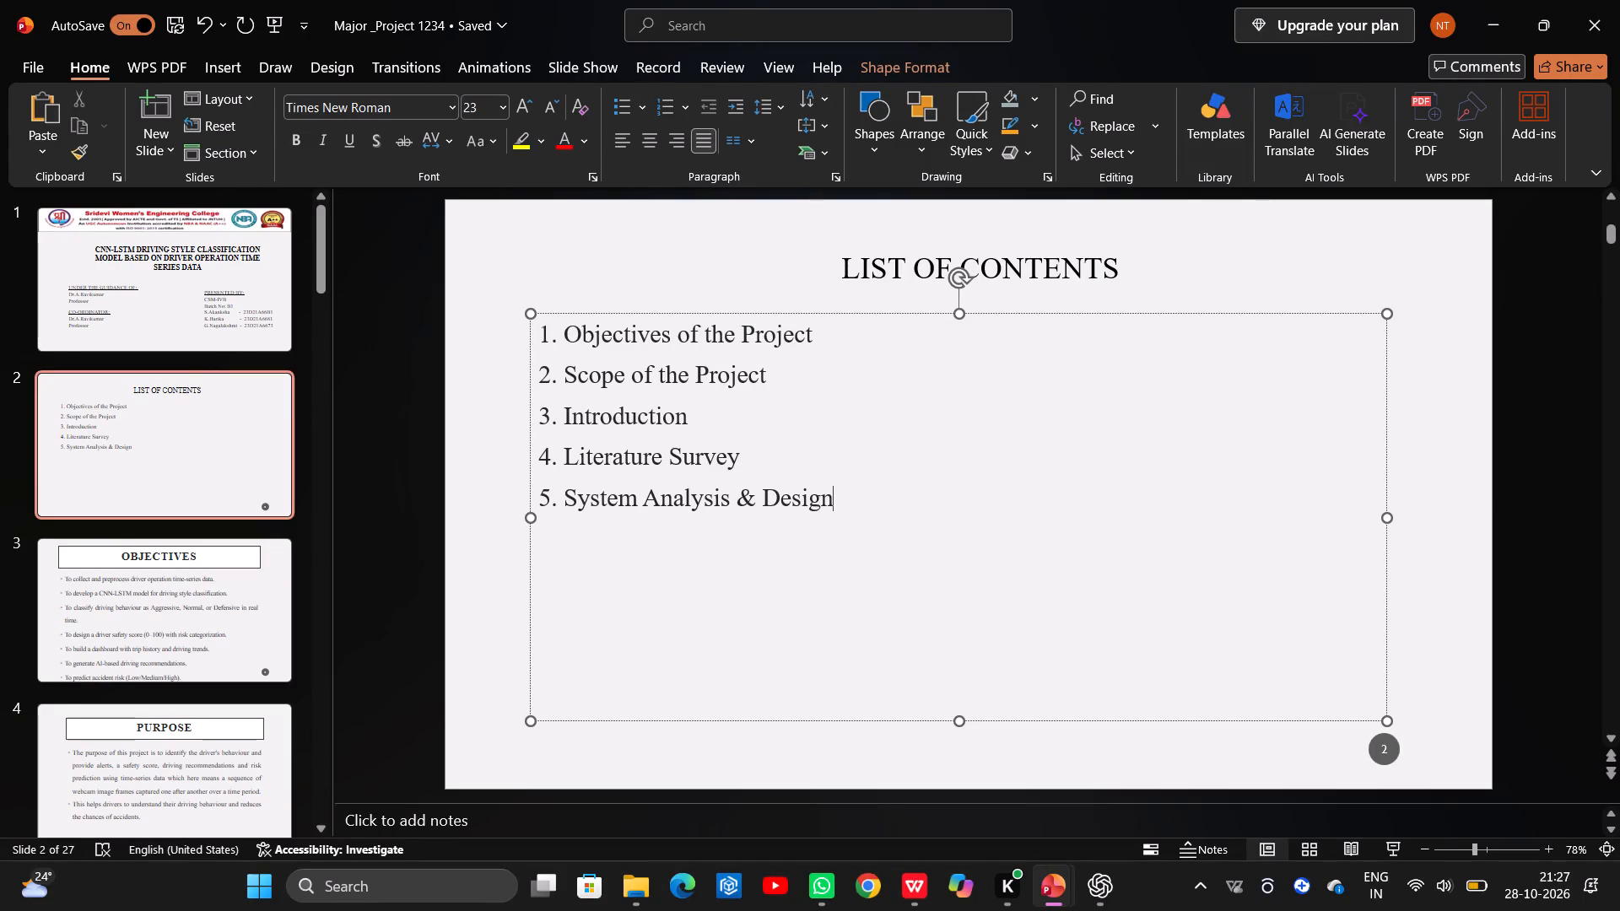
key(Return)
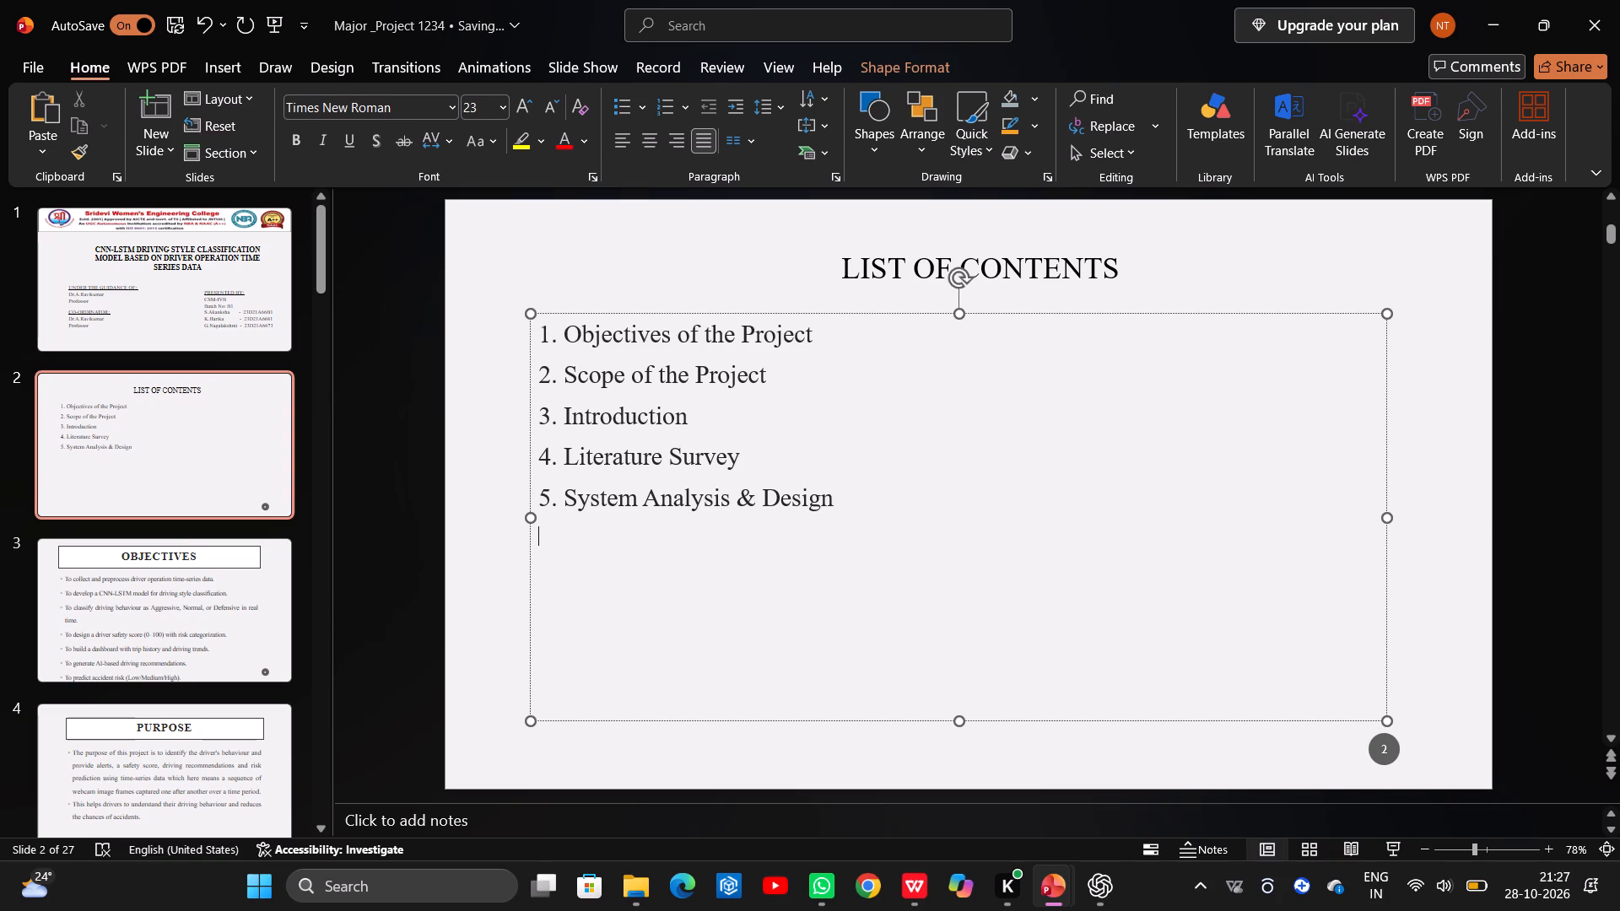
text(6.)
Look through the slides after the List of Contents to check which sections the presentation contains.
click(135, 712)
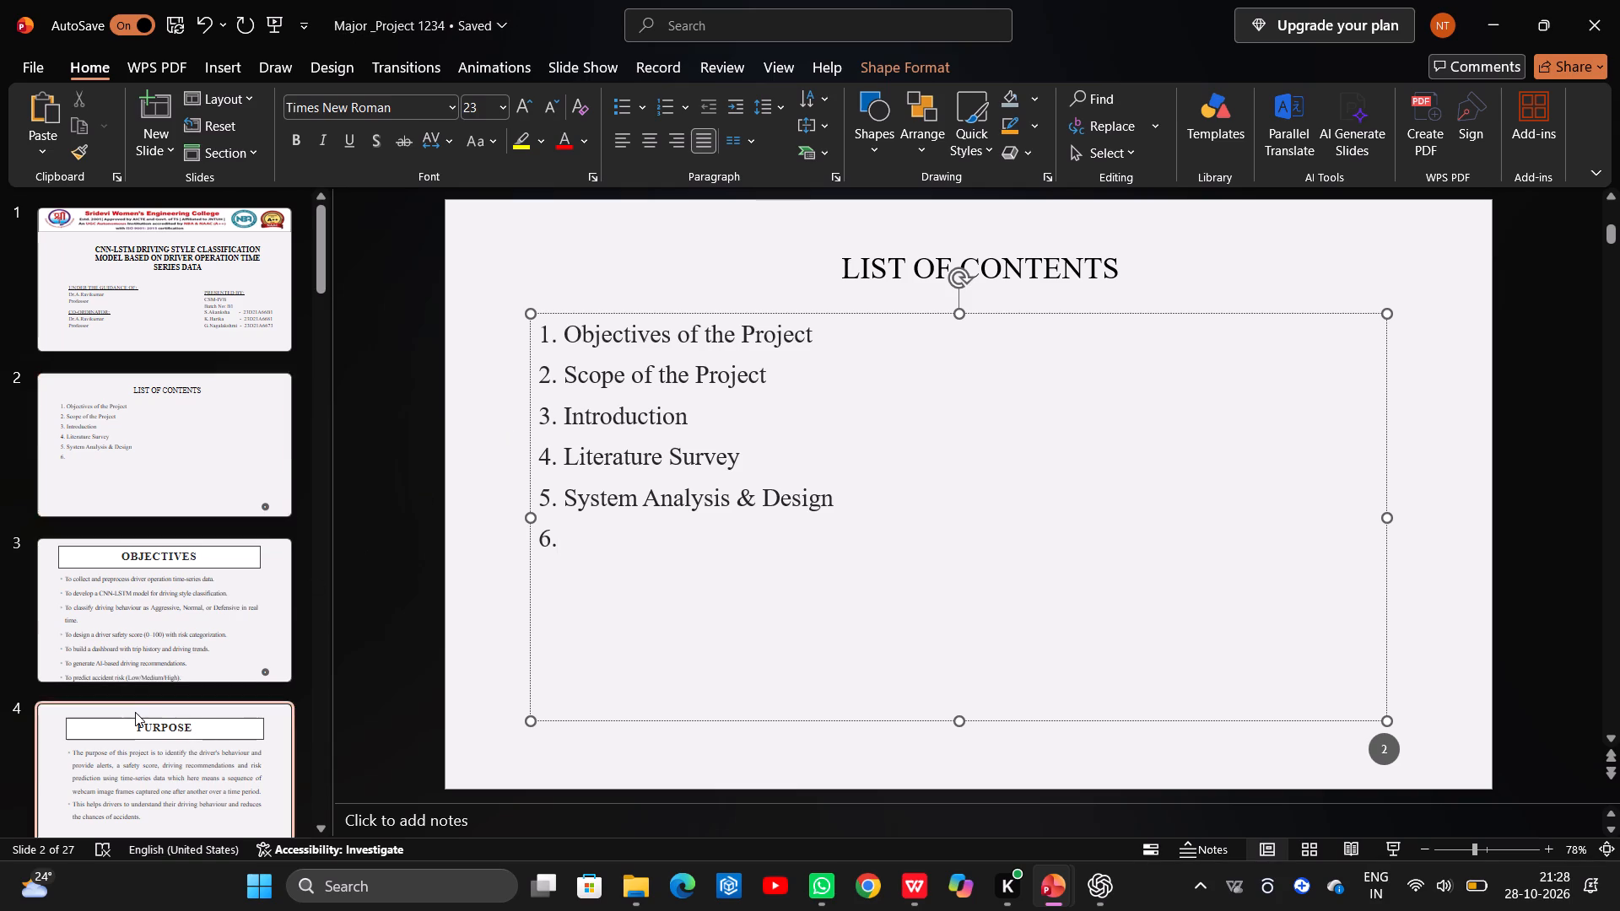
scroll(135, 712, down, 1)
click(135, 712)
scroll(135, 712, down, 1)
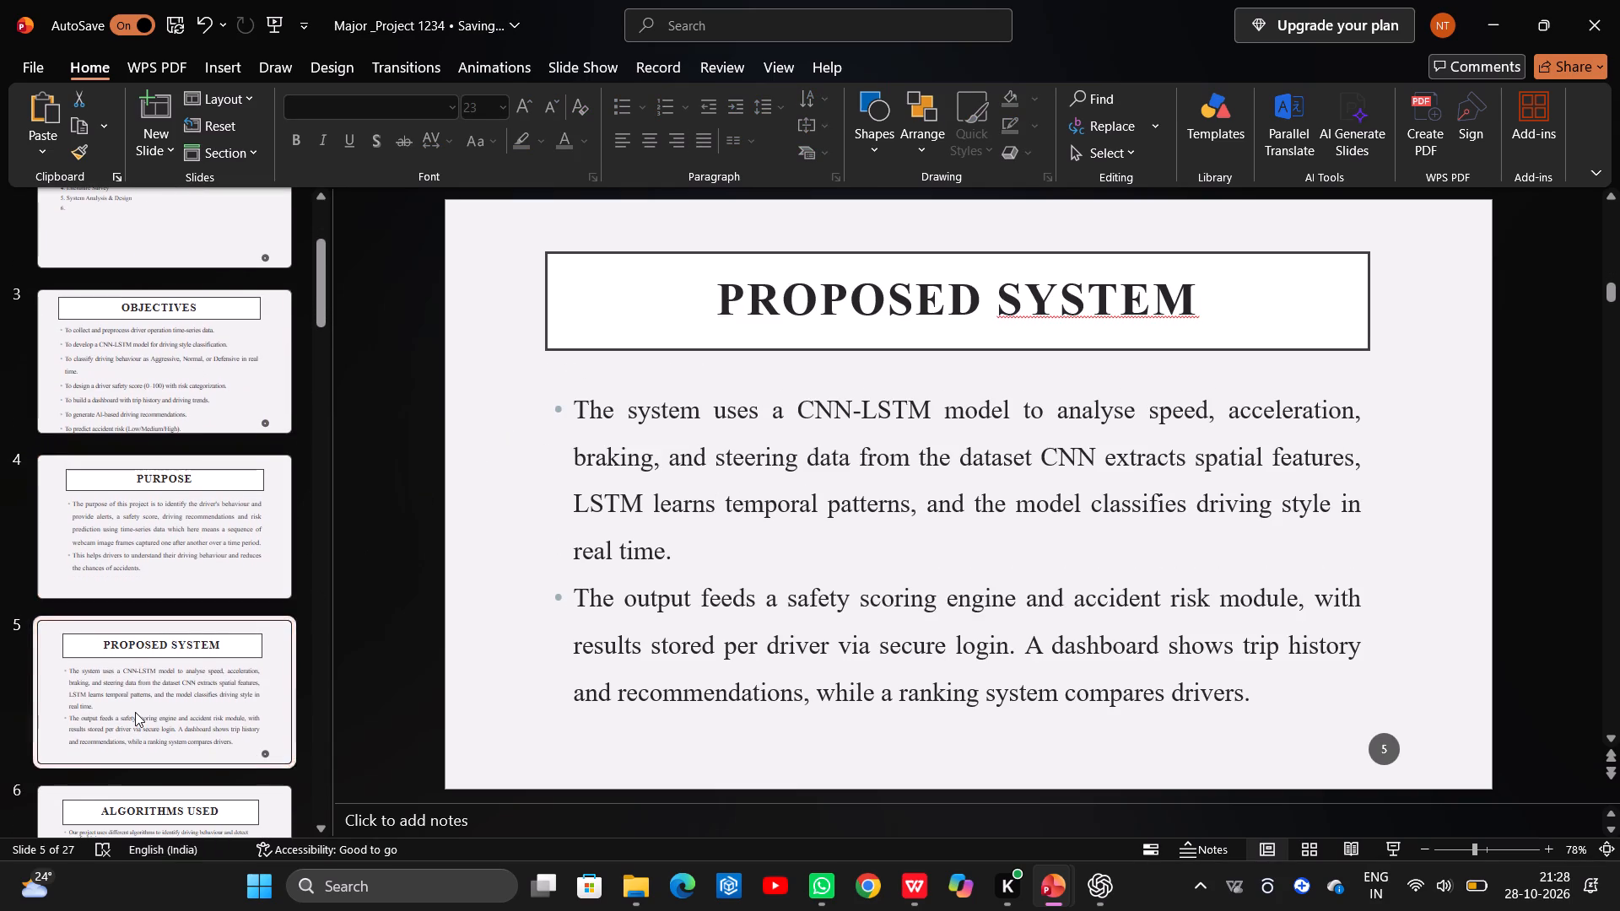
scroll(135, 712, down, 2)
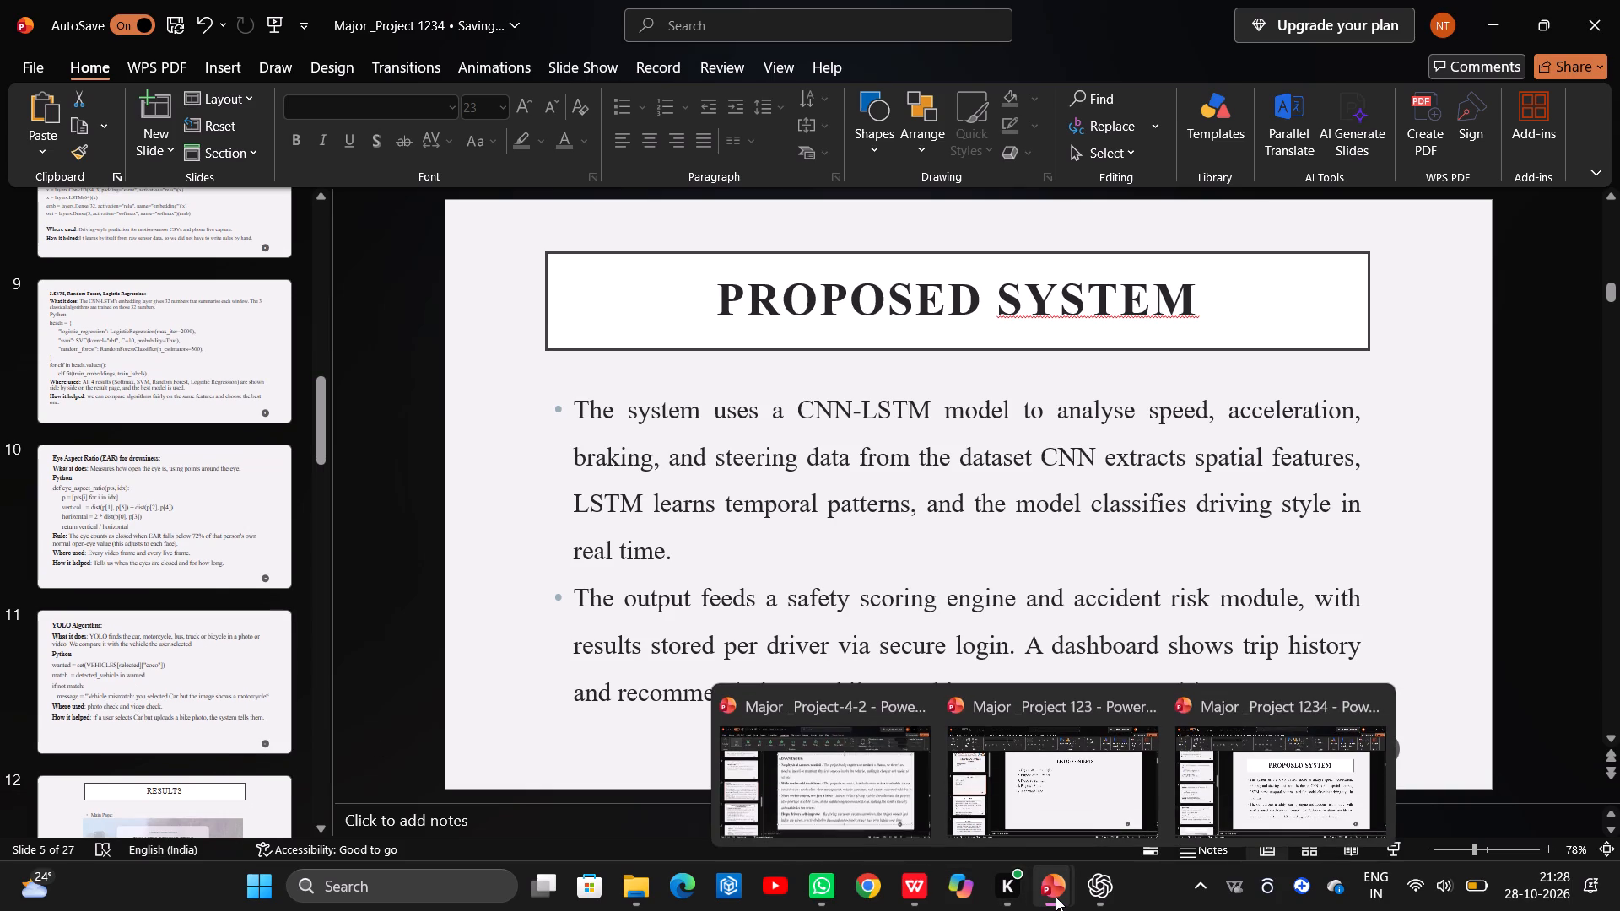
Switch to the Major _Project-4-2 presentation, review its opening slides and bring up its Scope slide.
click(854, 810)
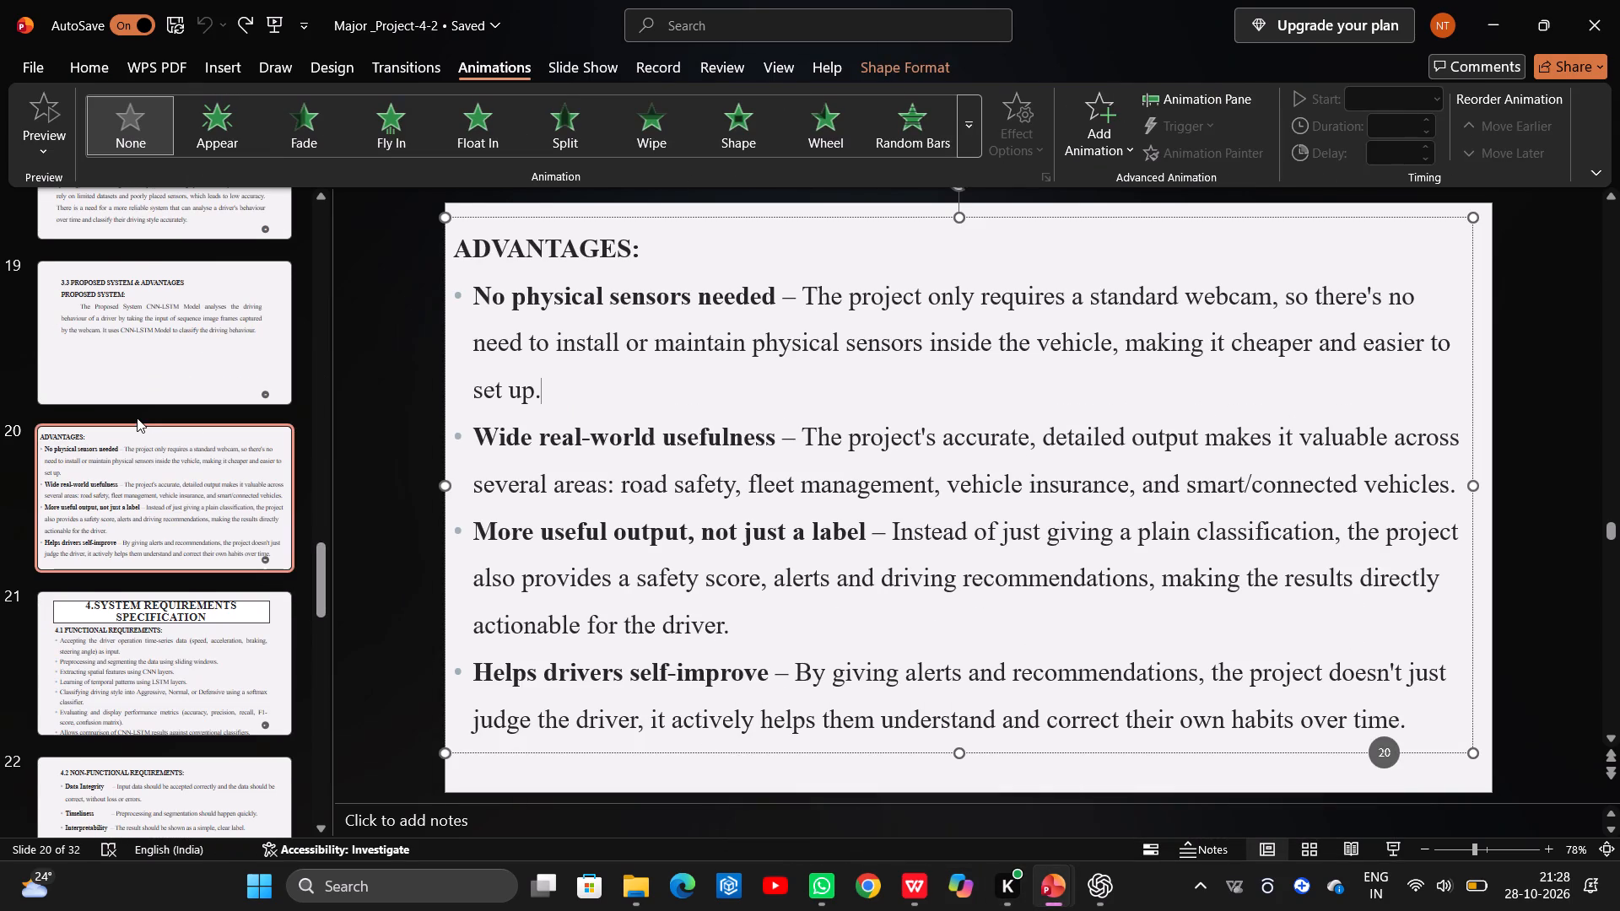
scroll(137, 418, up, 20)
scroll(137, 418, up, 13)
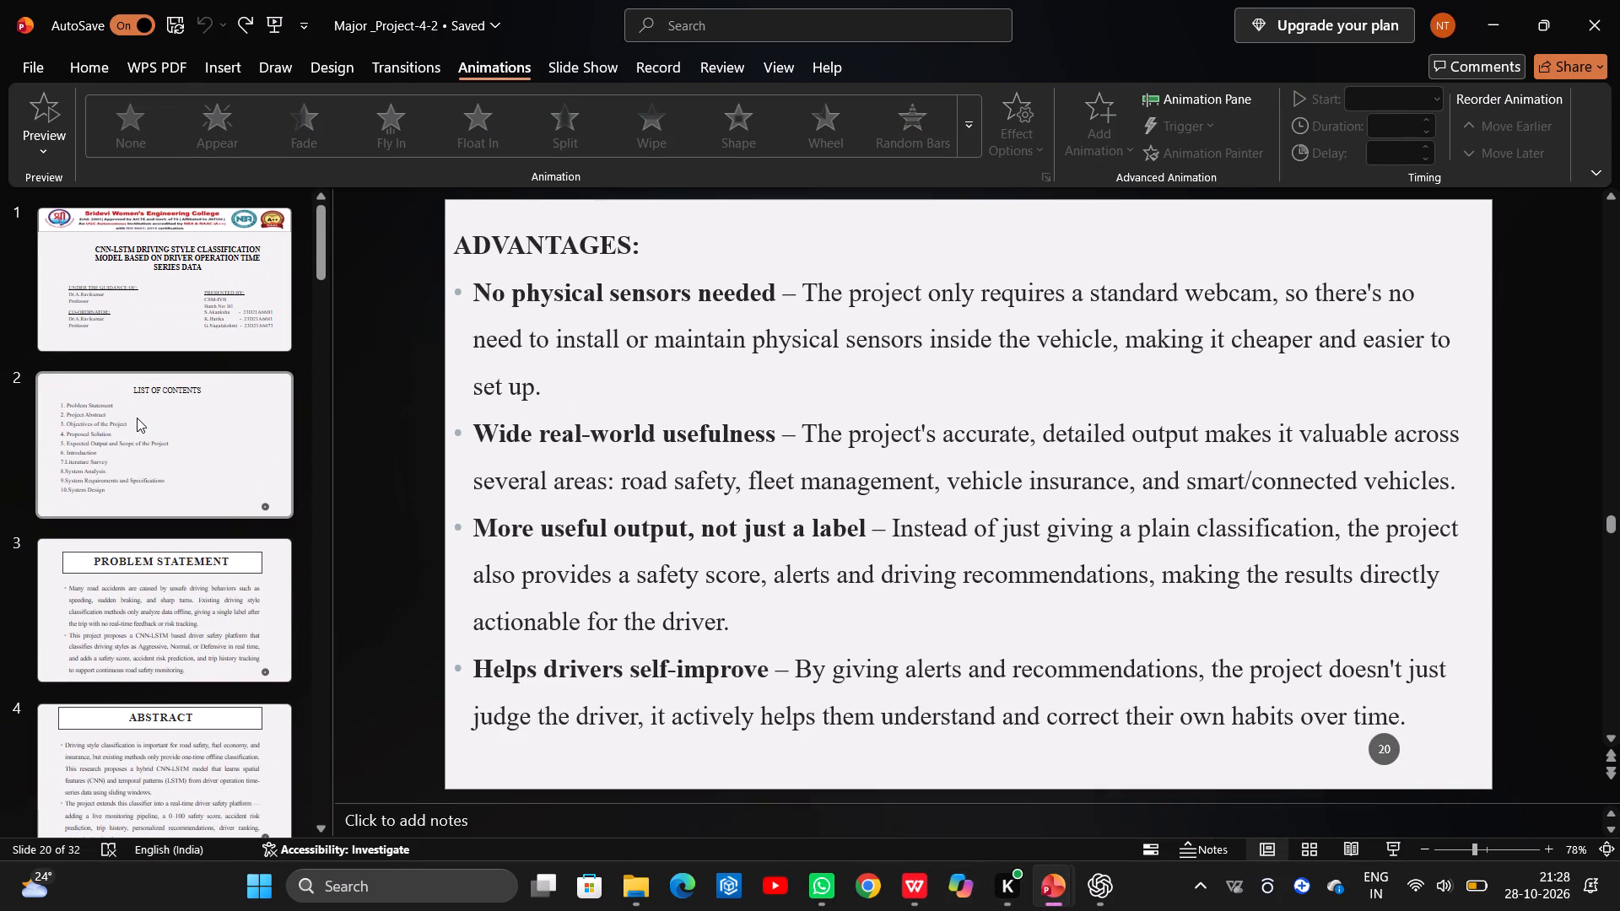
scroll(137, 418, up, 1)
scroll(137, 418, down, 2)
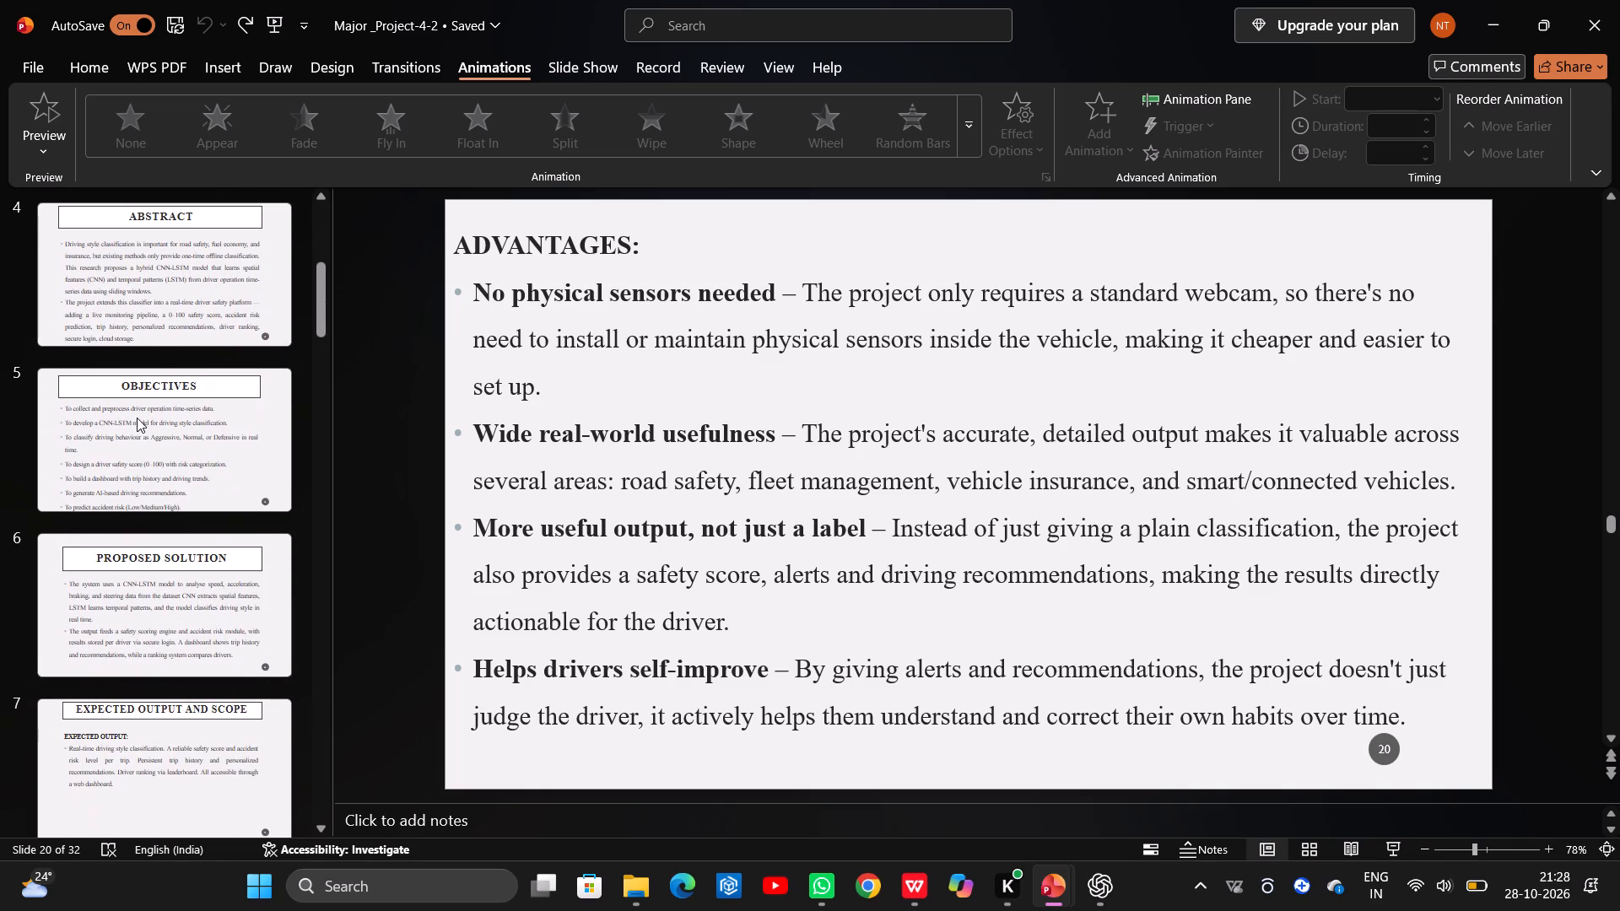
scroll(137, 418, down, 1)
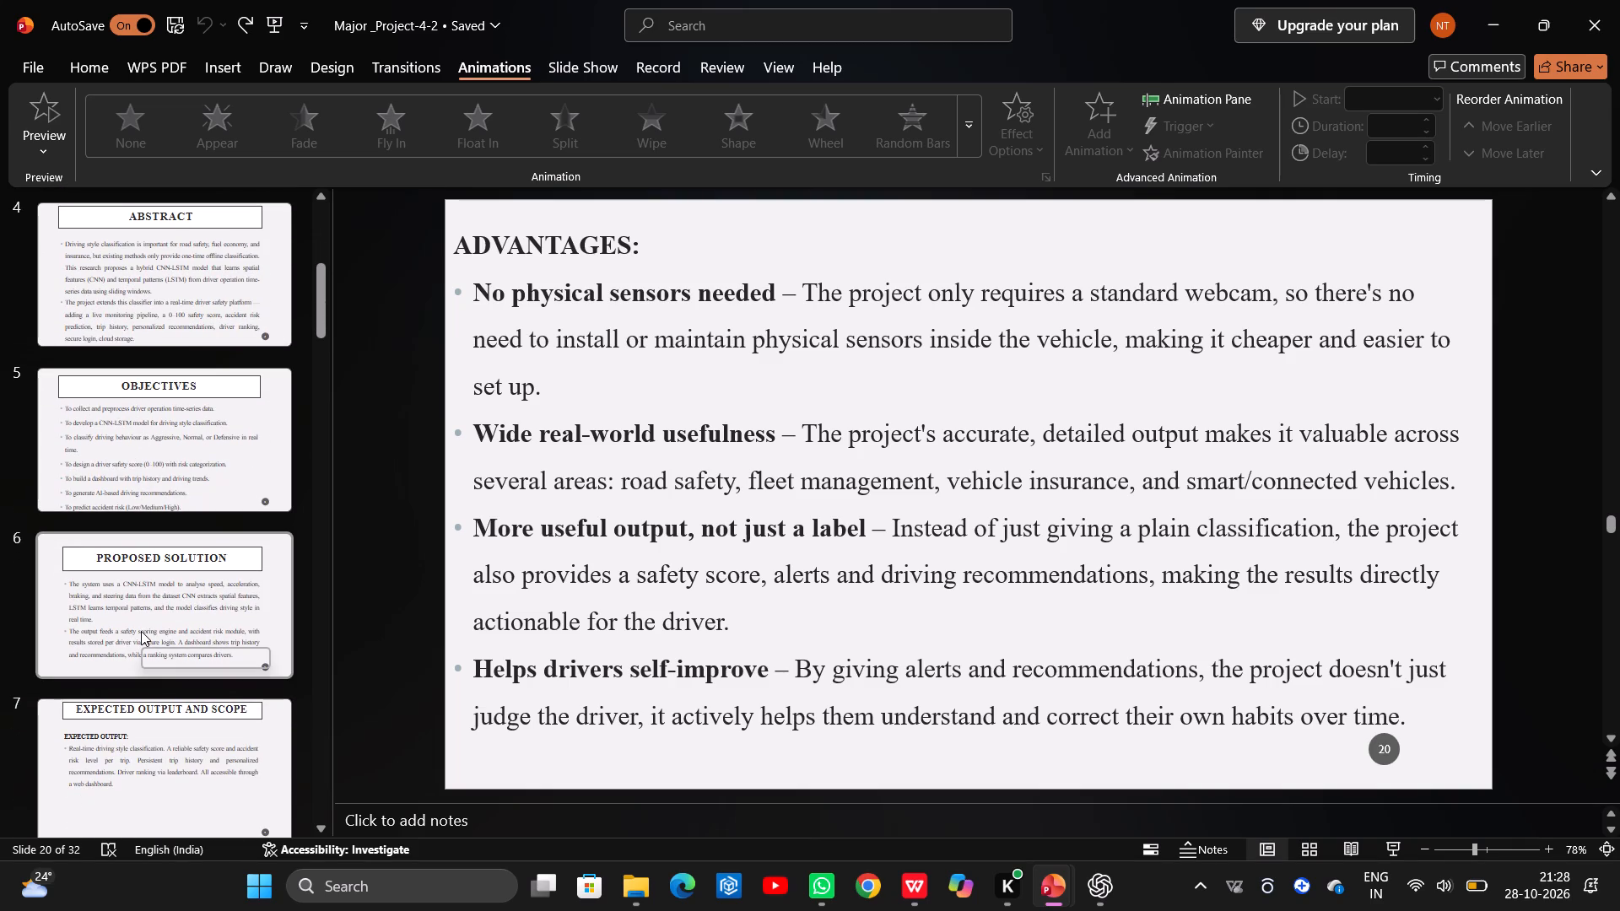
scroll(141, 631, down, 1)
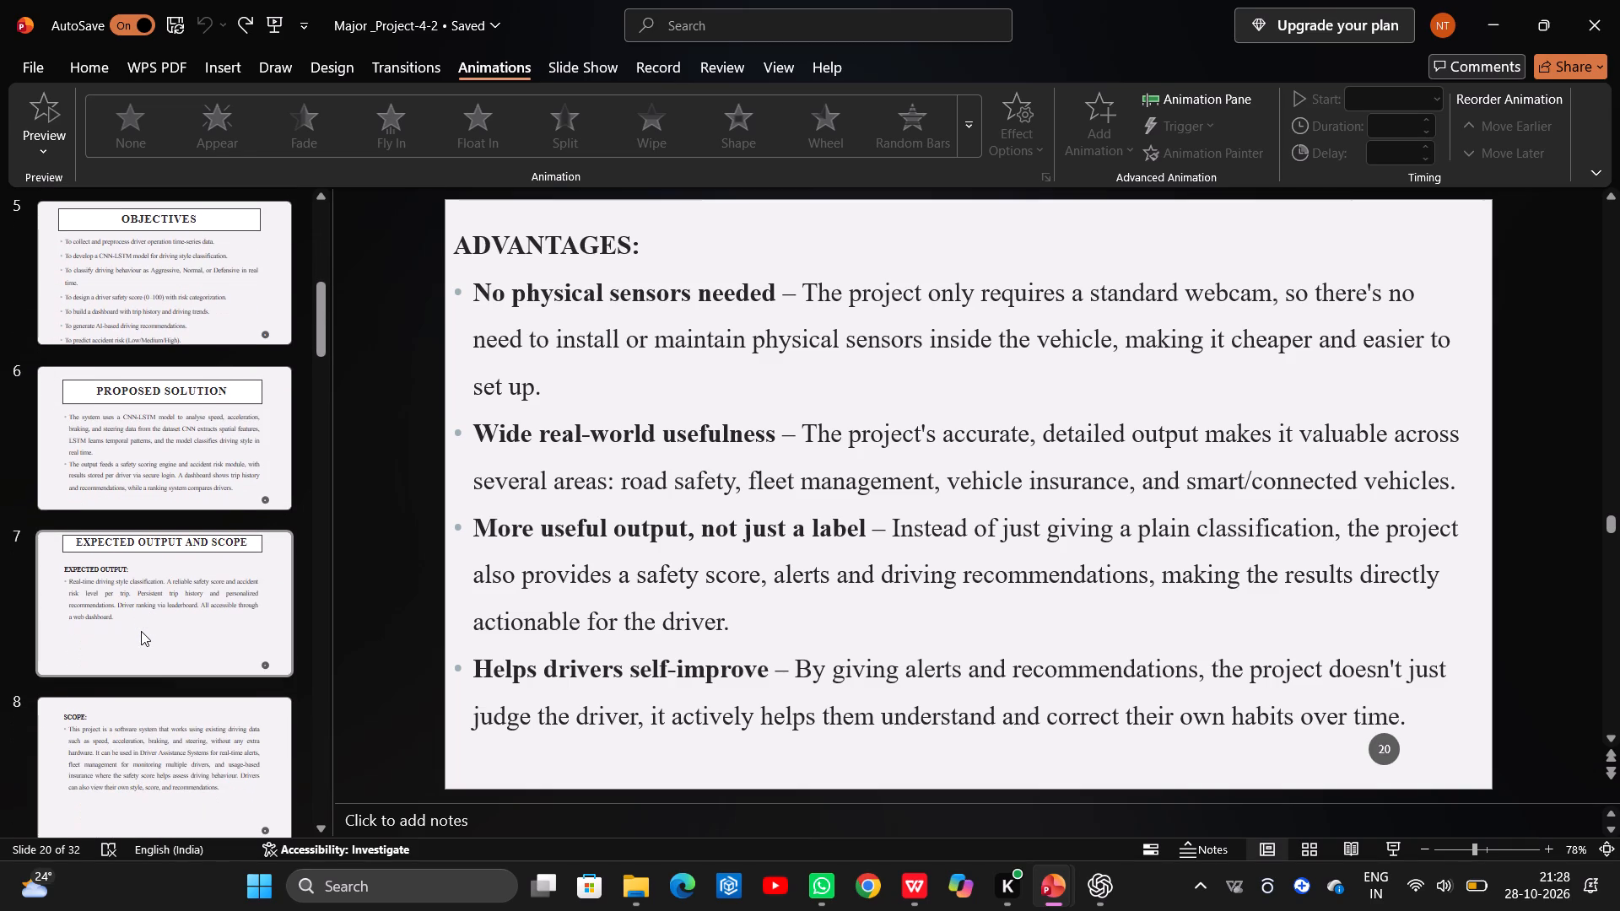
click(148, 800)
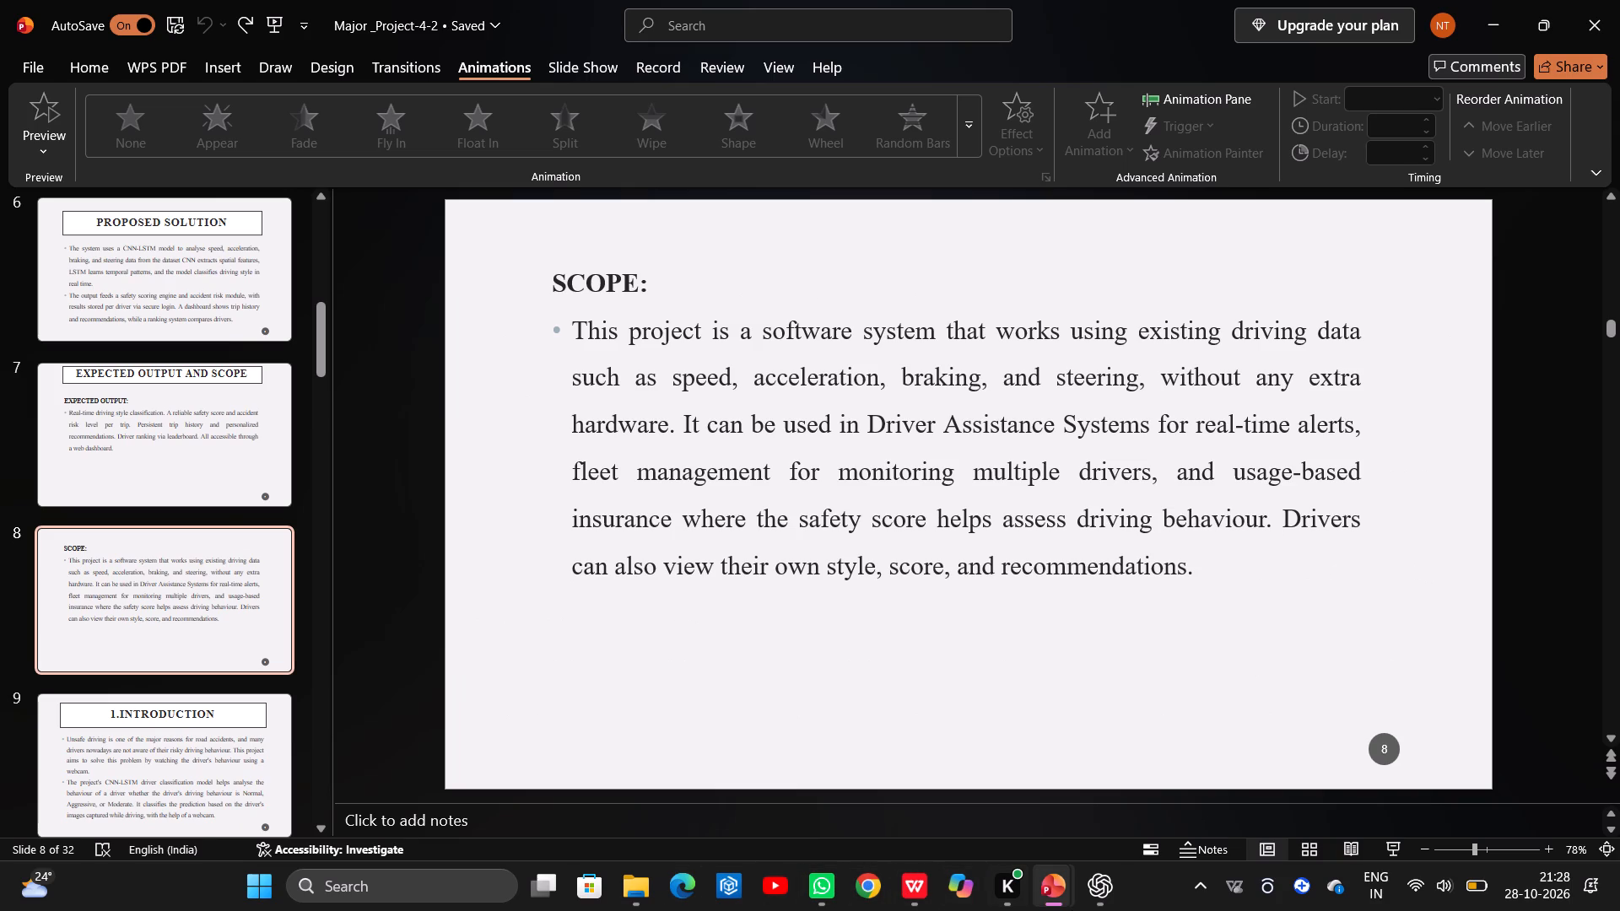
Return to the Major _Project 1234 presentation and reopen its List of Contents slide.
click(1225, 808)
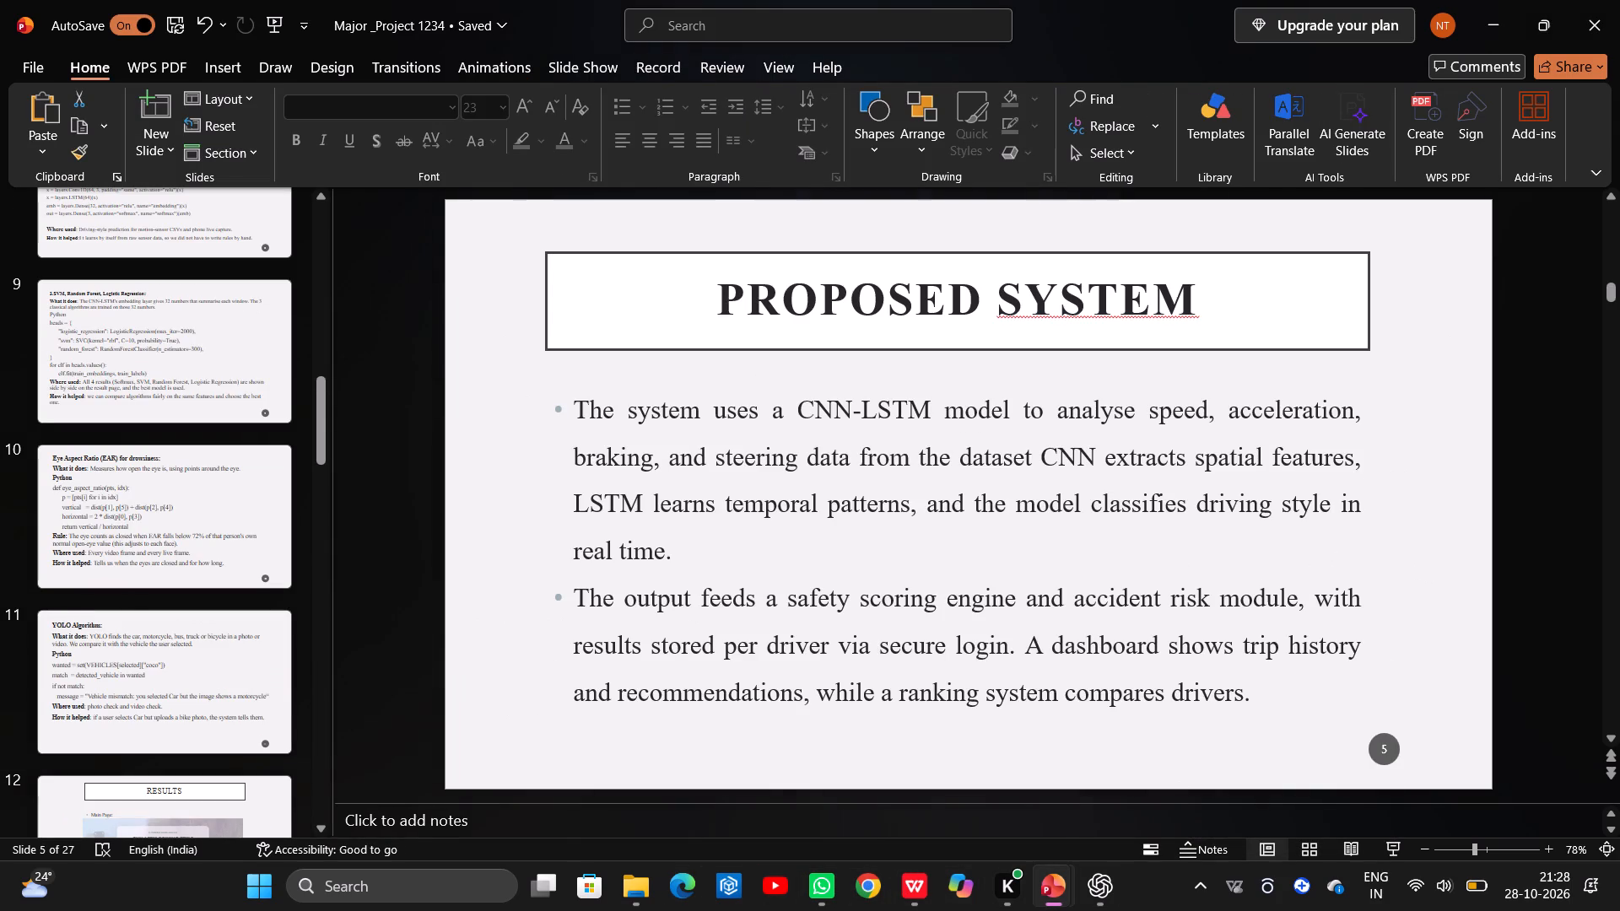
scroll(181, 411, up, 8)
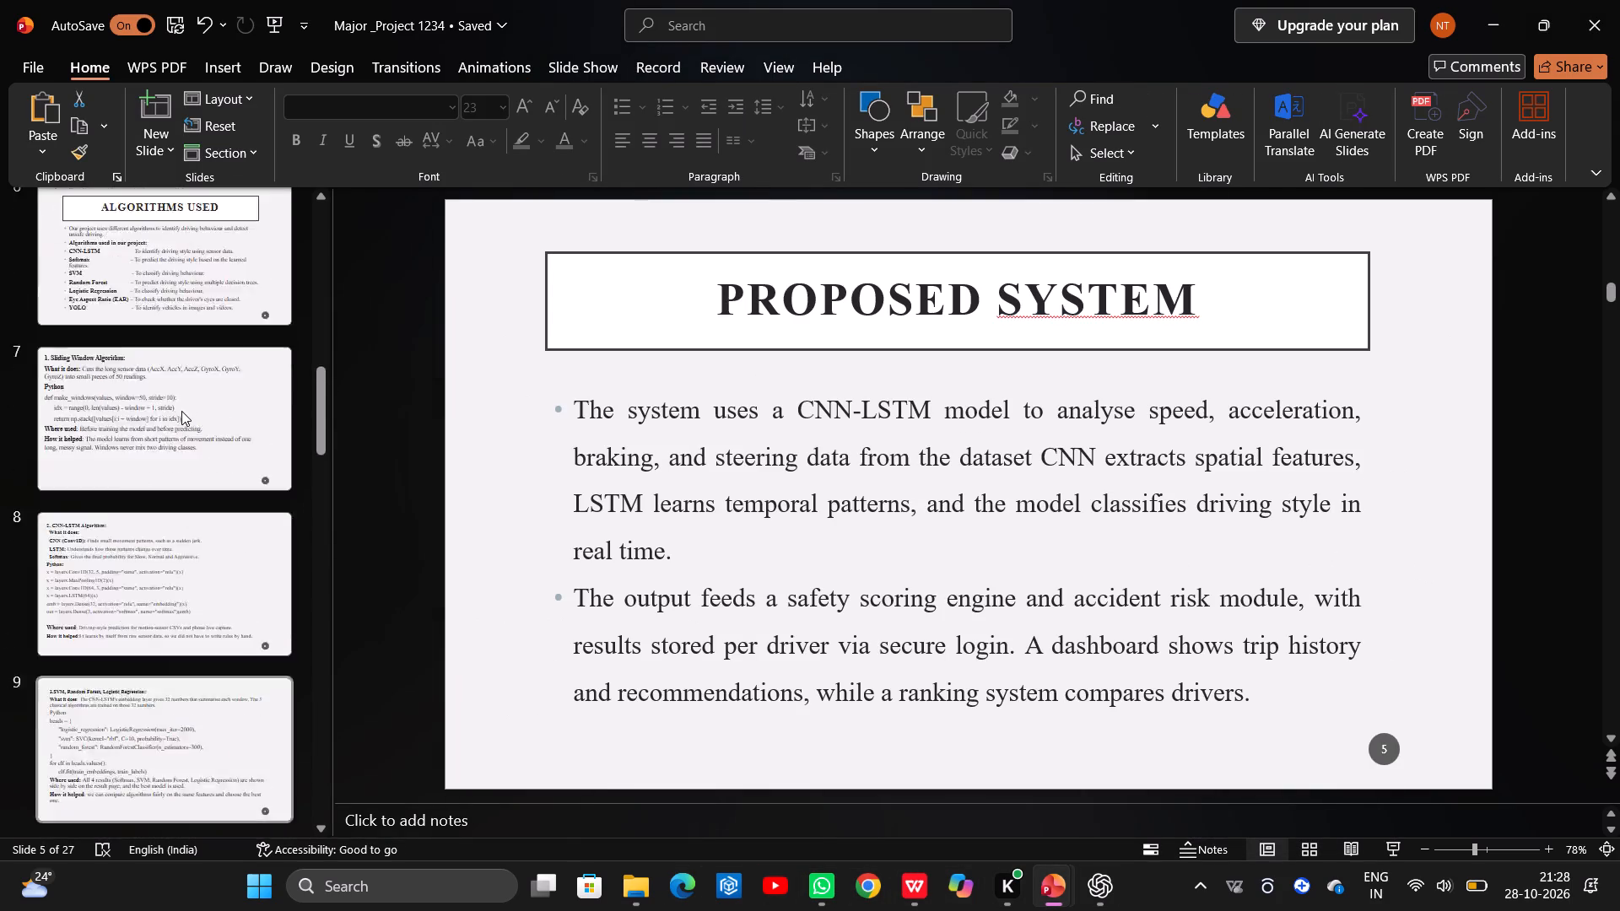
scroll(181, 411, up, 10)
click(169, 433)
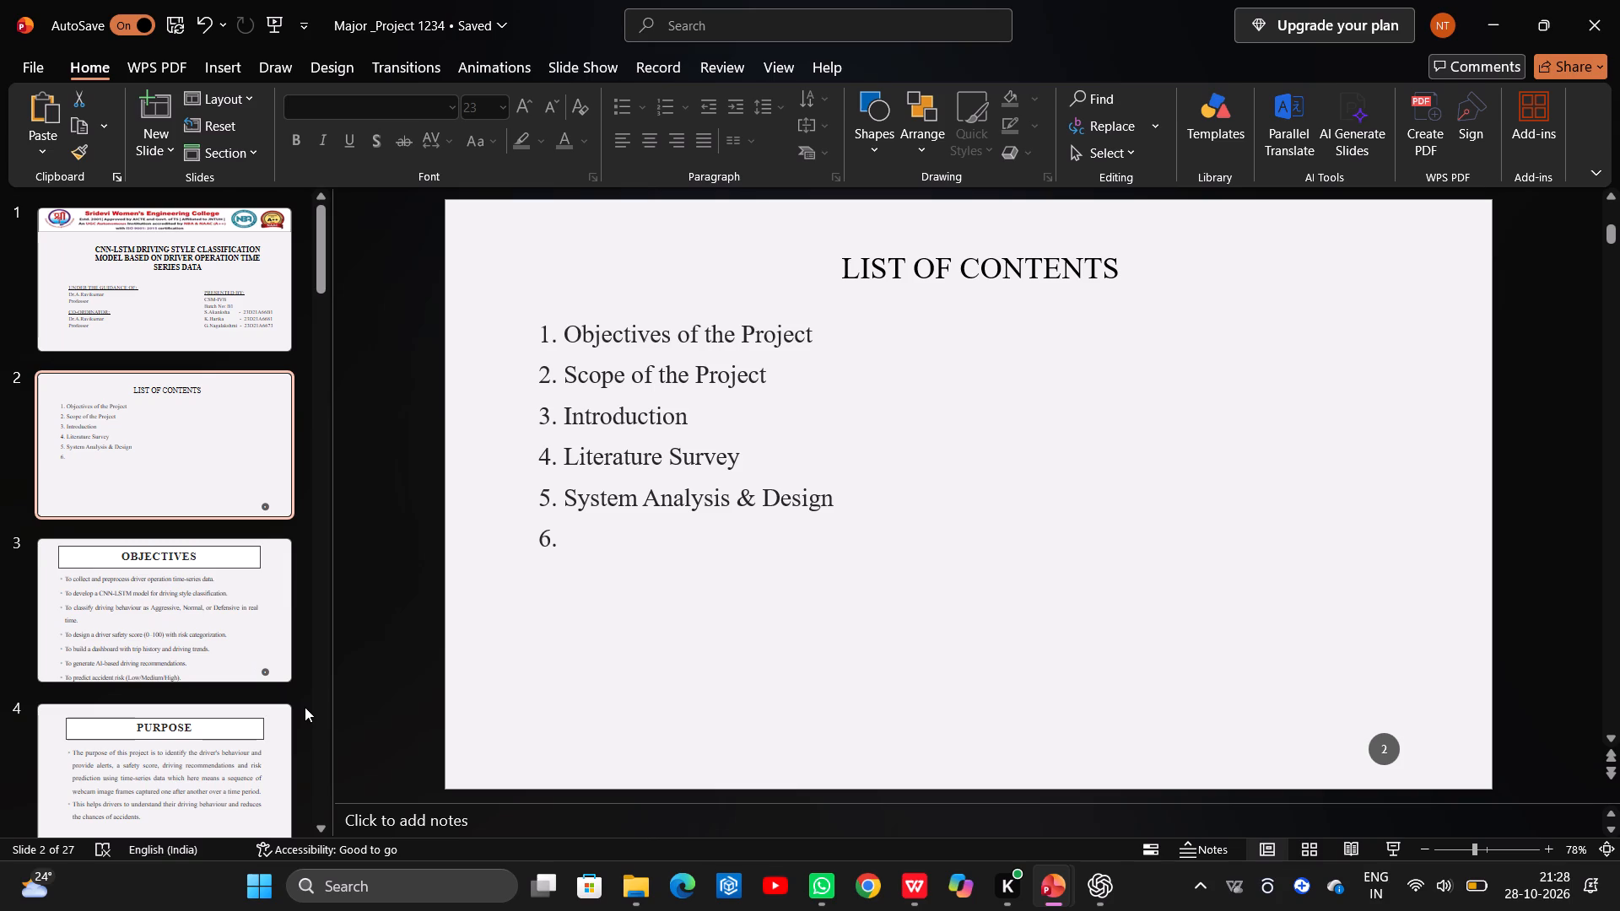
scroll(337, 803, up, 2)
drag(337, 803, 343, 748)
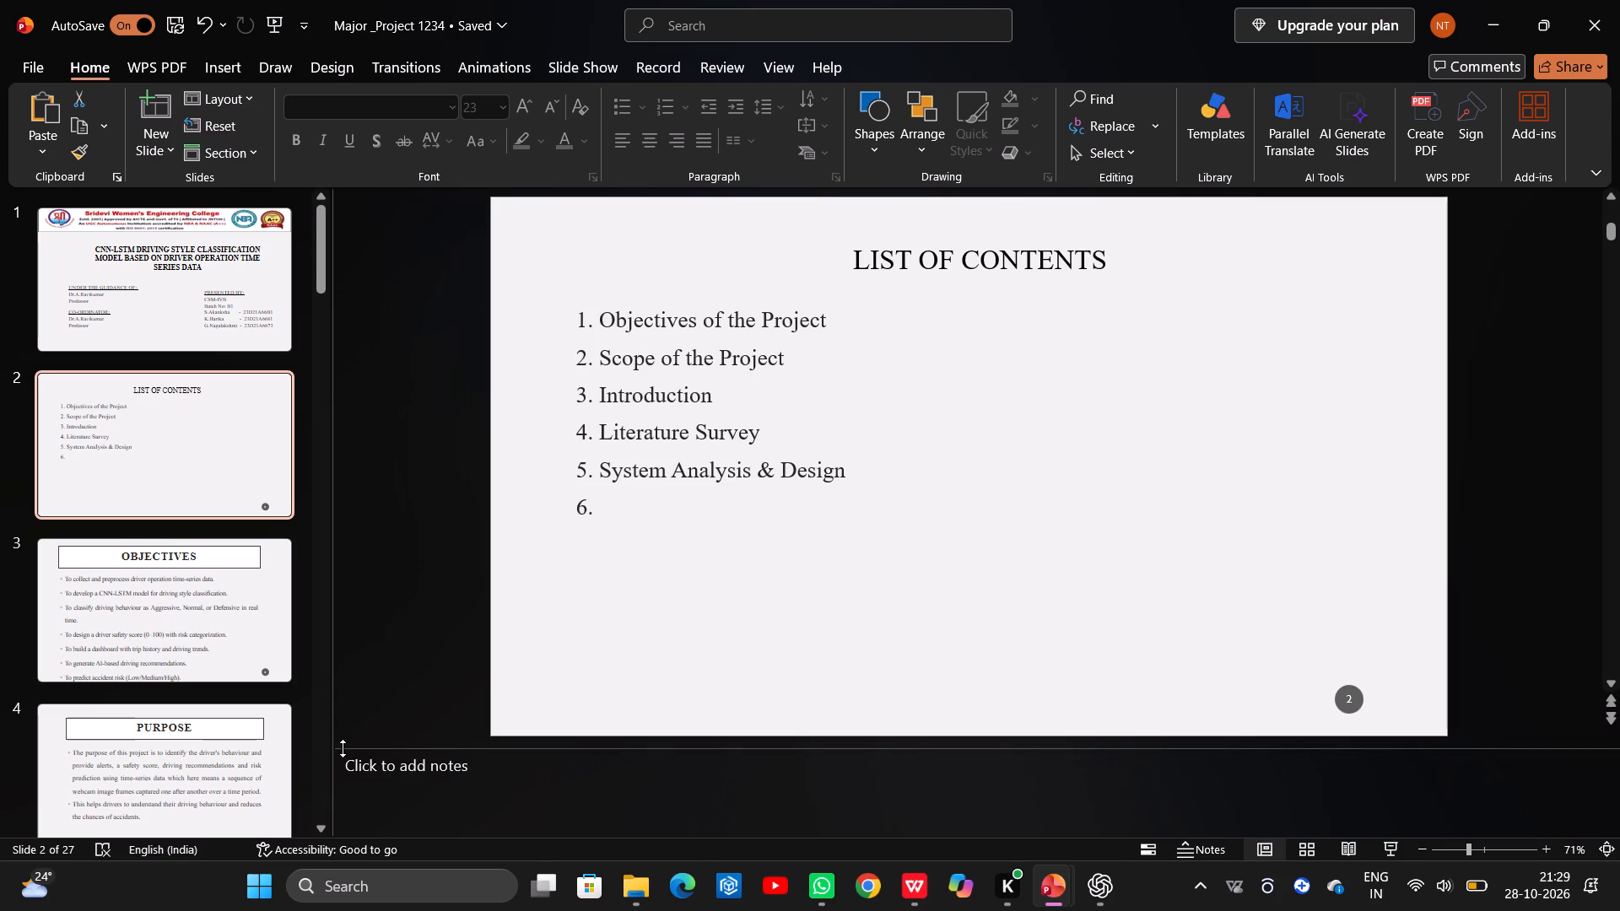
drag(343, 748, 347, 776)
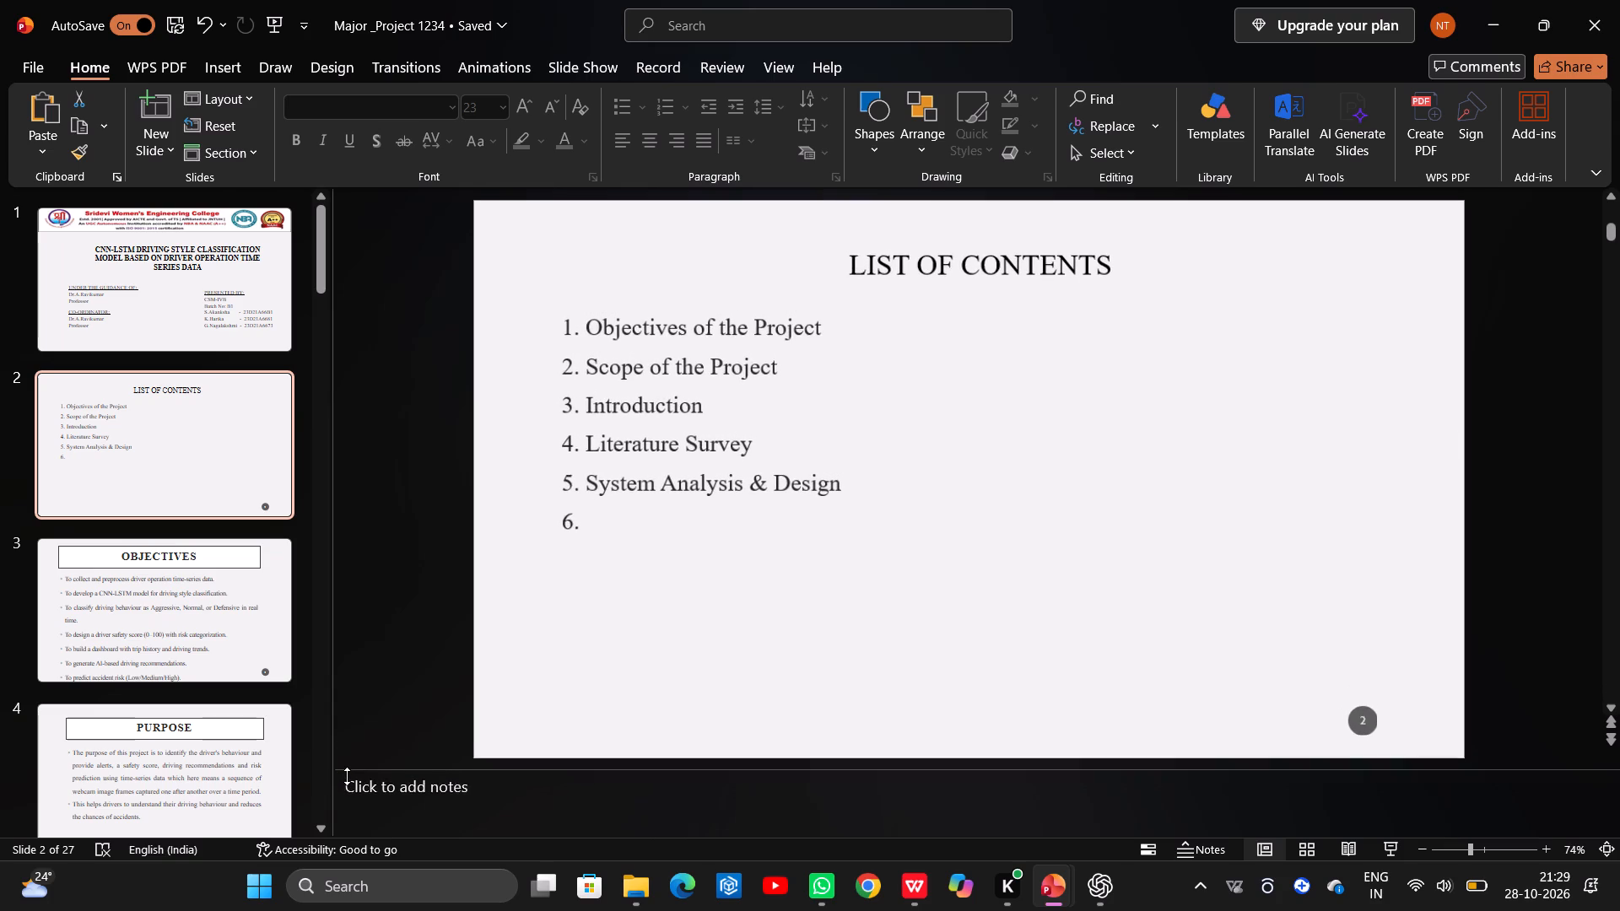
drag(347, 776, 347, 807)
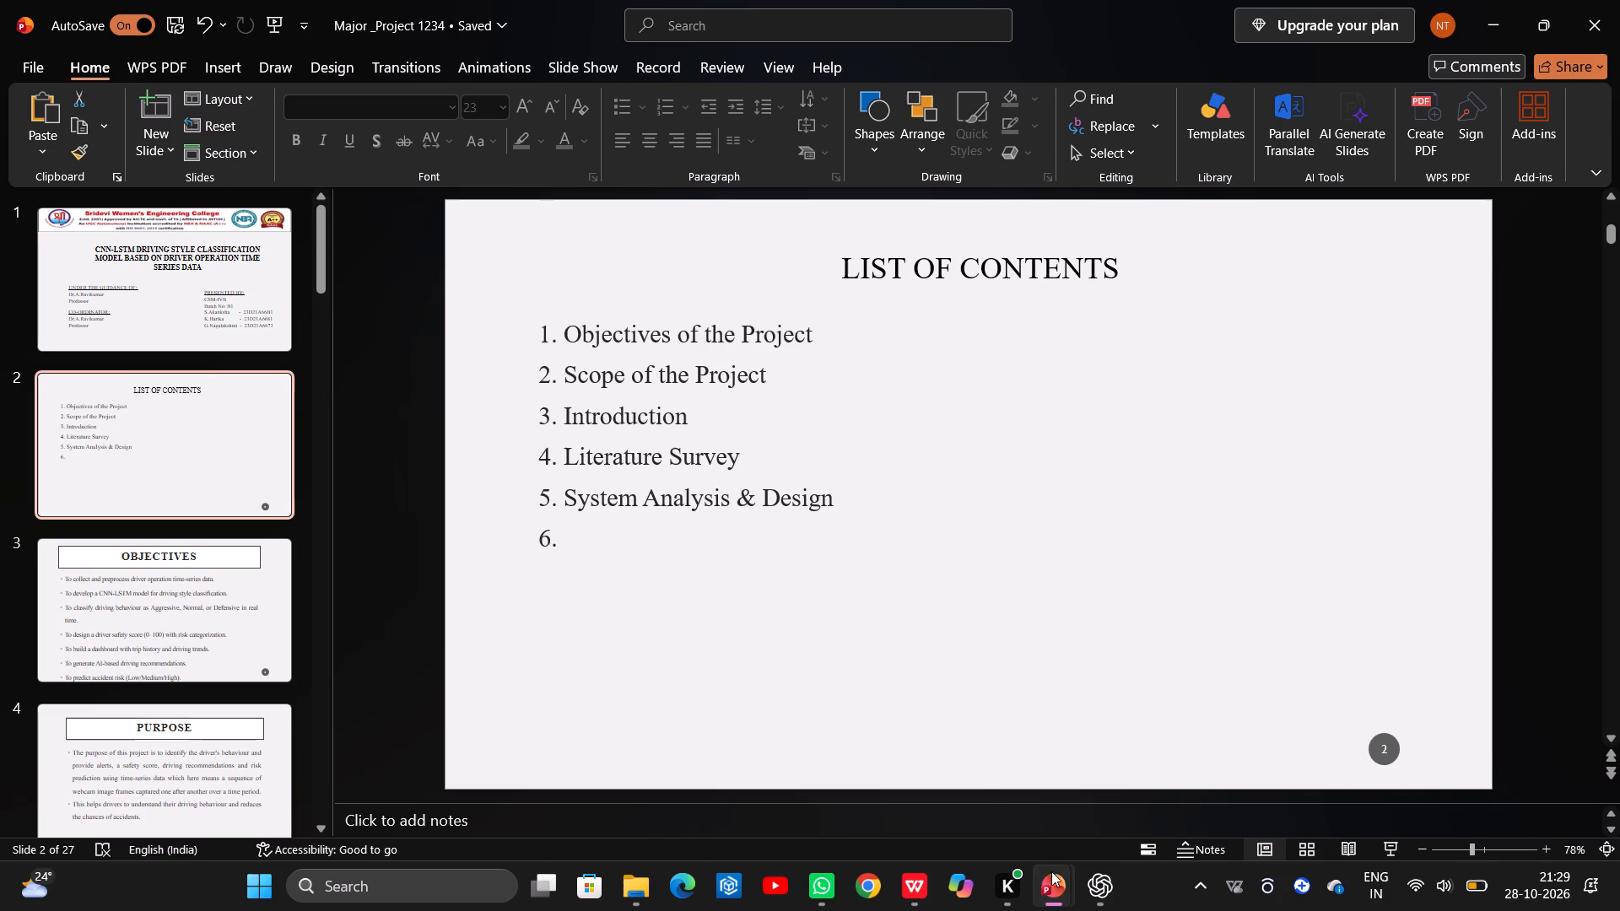
Switch to the Major _Project-4-2 presentation and examine the order of its early slides, from Problem Statement to Scope.
click(864, 804)
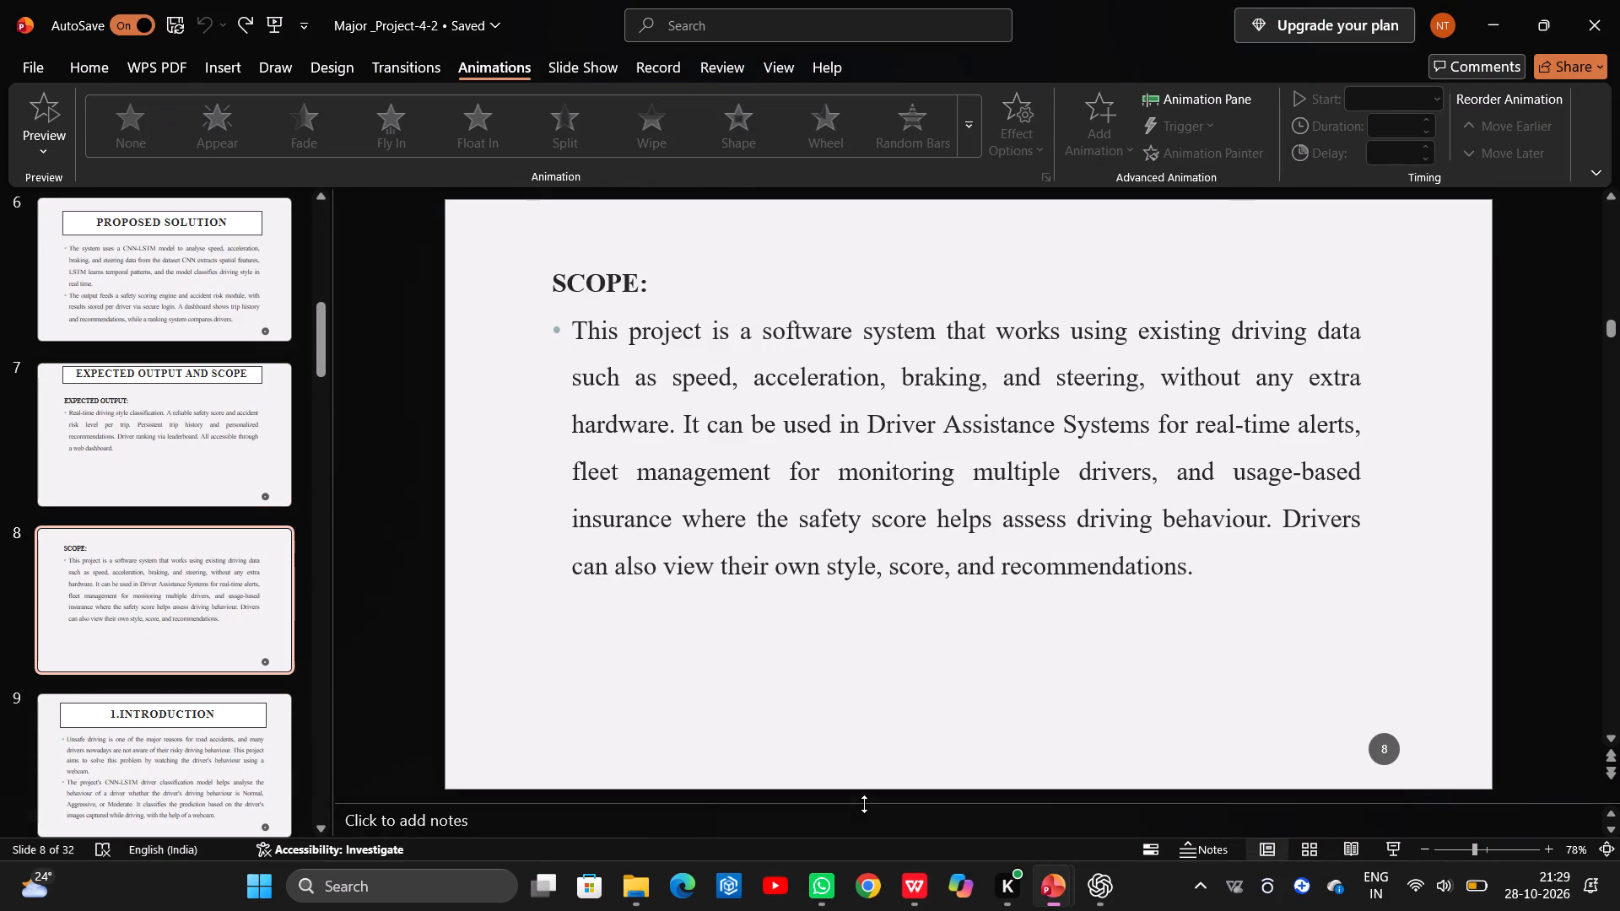
scroll(220, 370, up, 1)
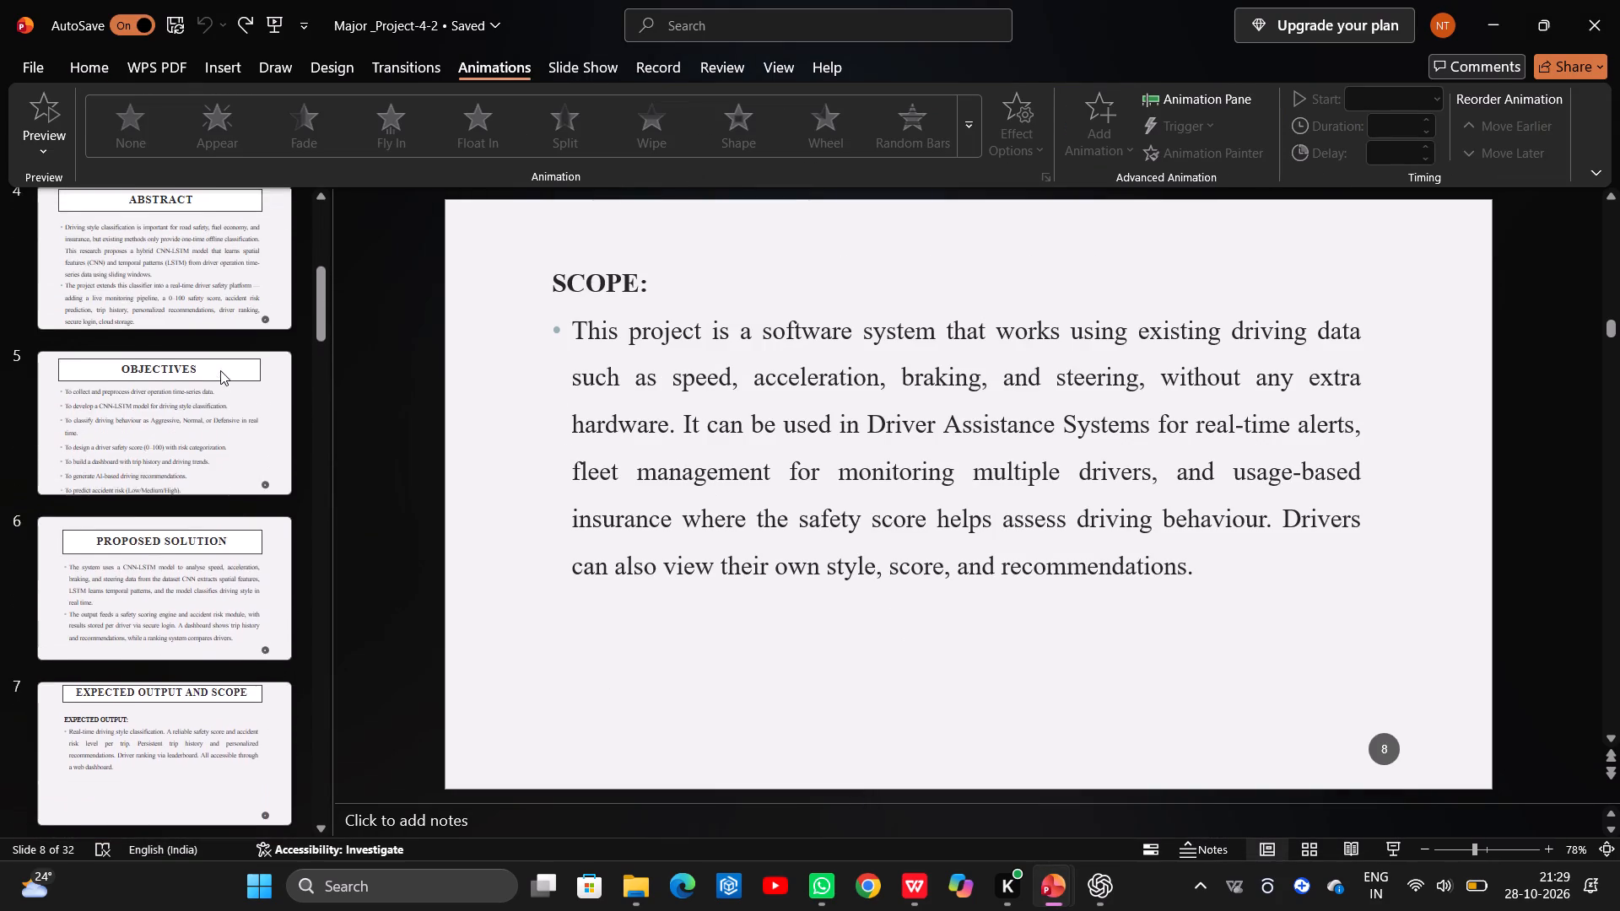
scroll(220, 370, up, 1)
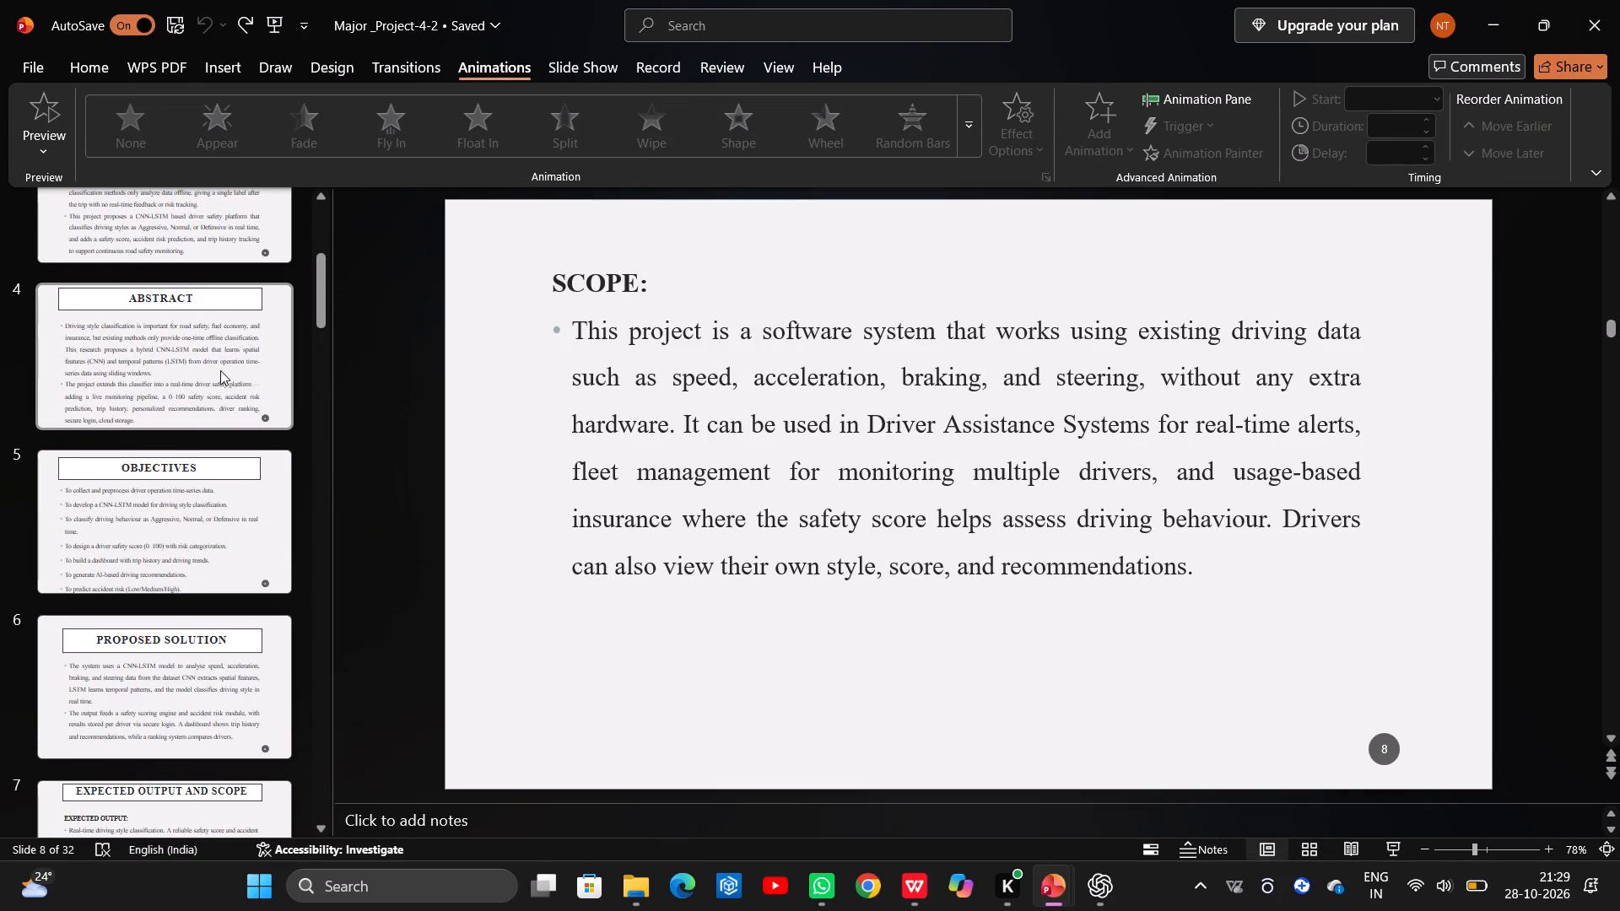
scroll(220, 370, up, 2)
scroll(220, 370, down, 2)
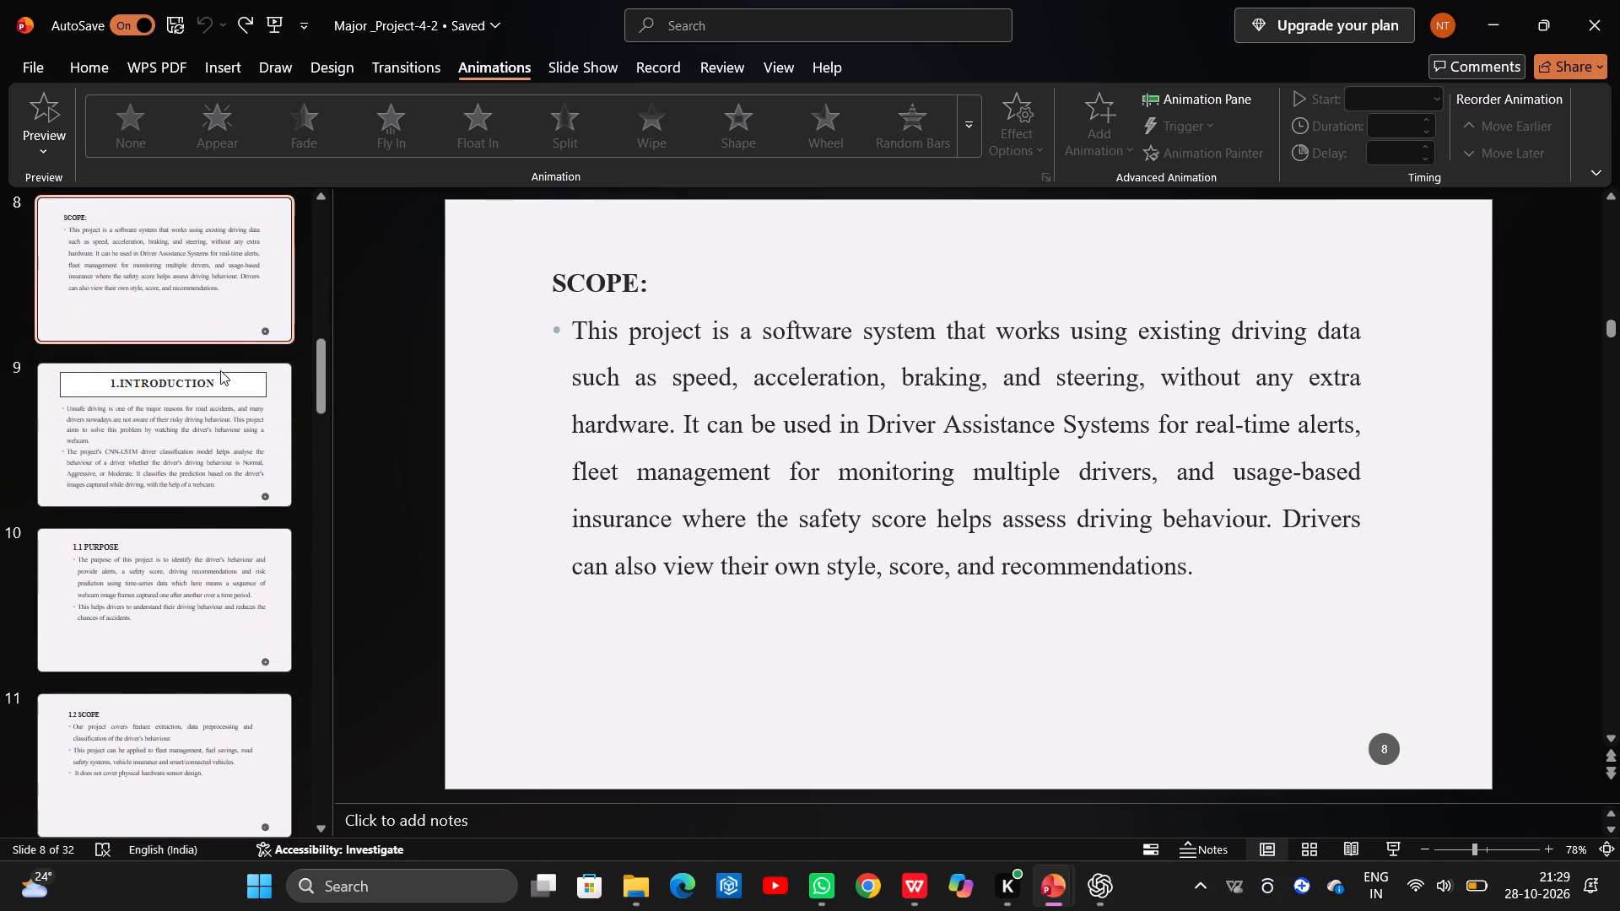
scroll(220, 370, down, 1)
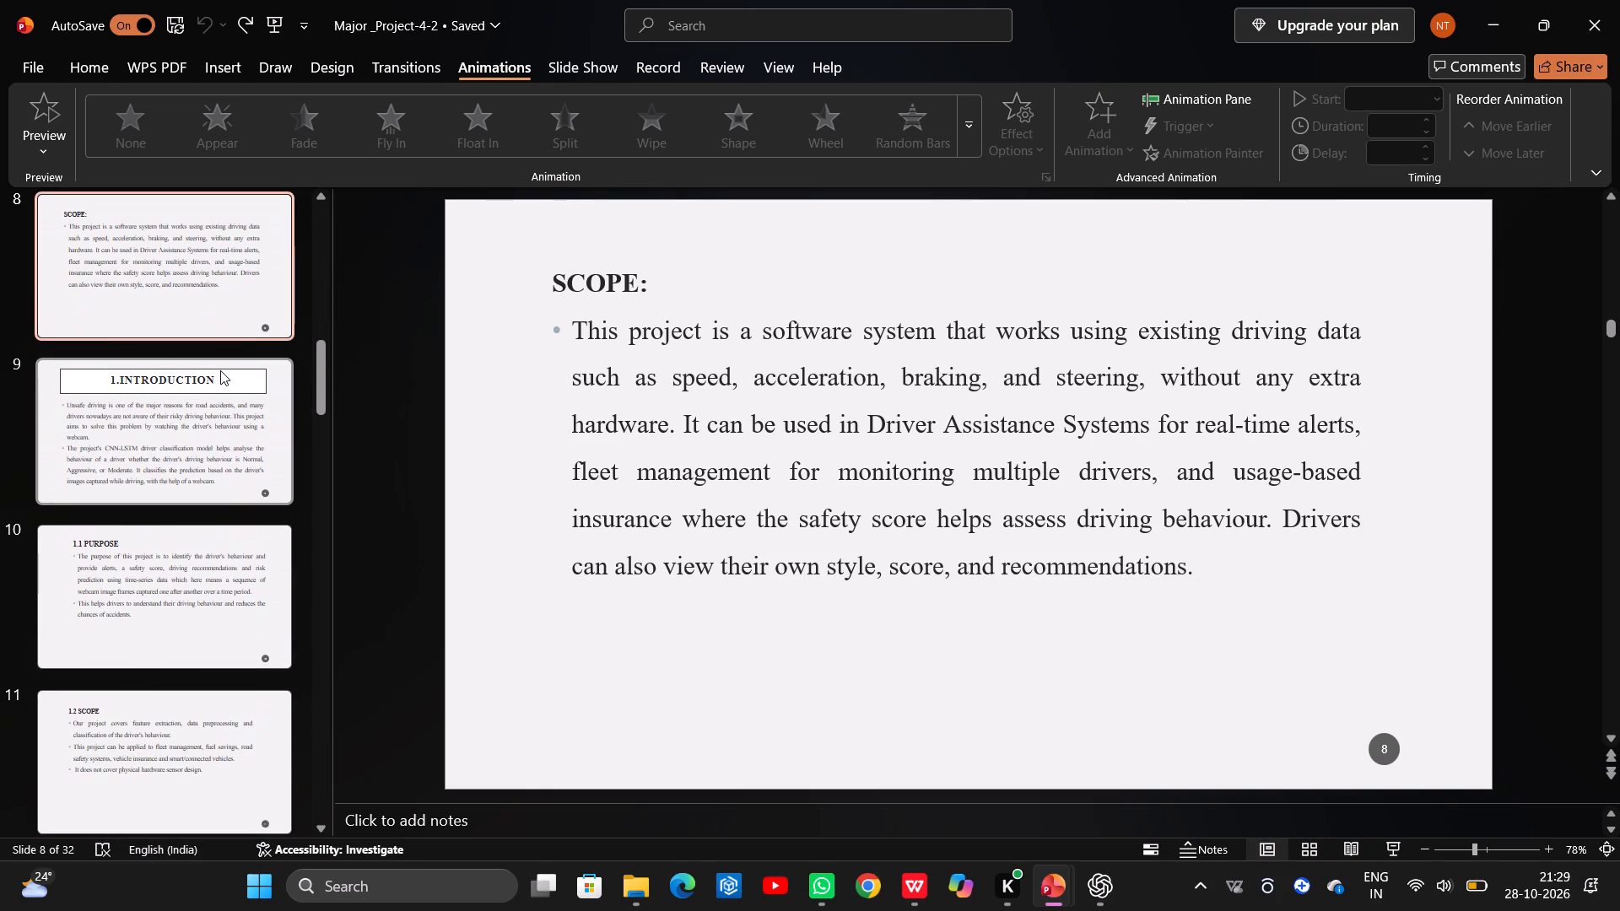
scroll(220, 370, up, 3)
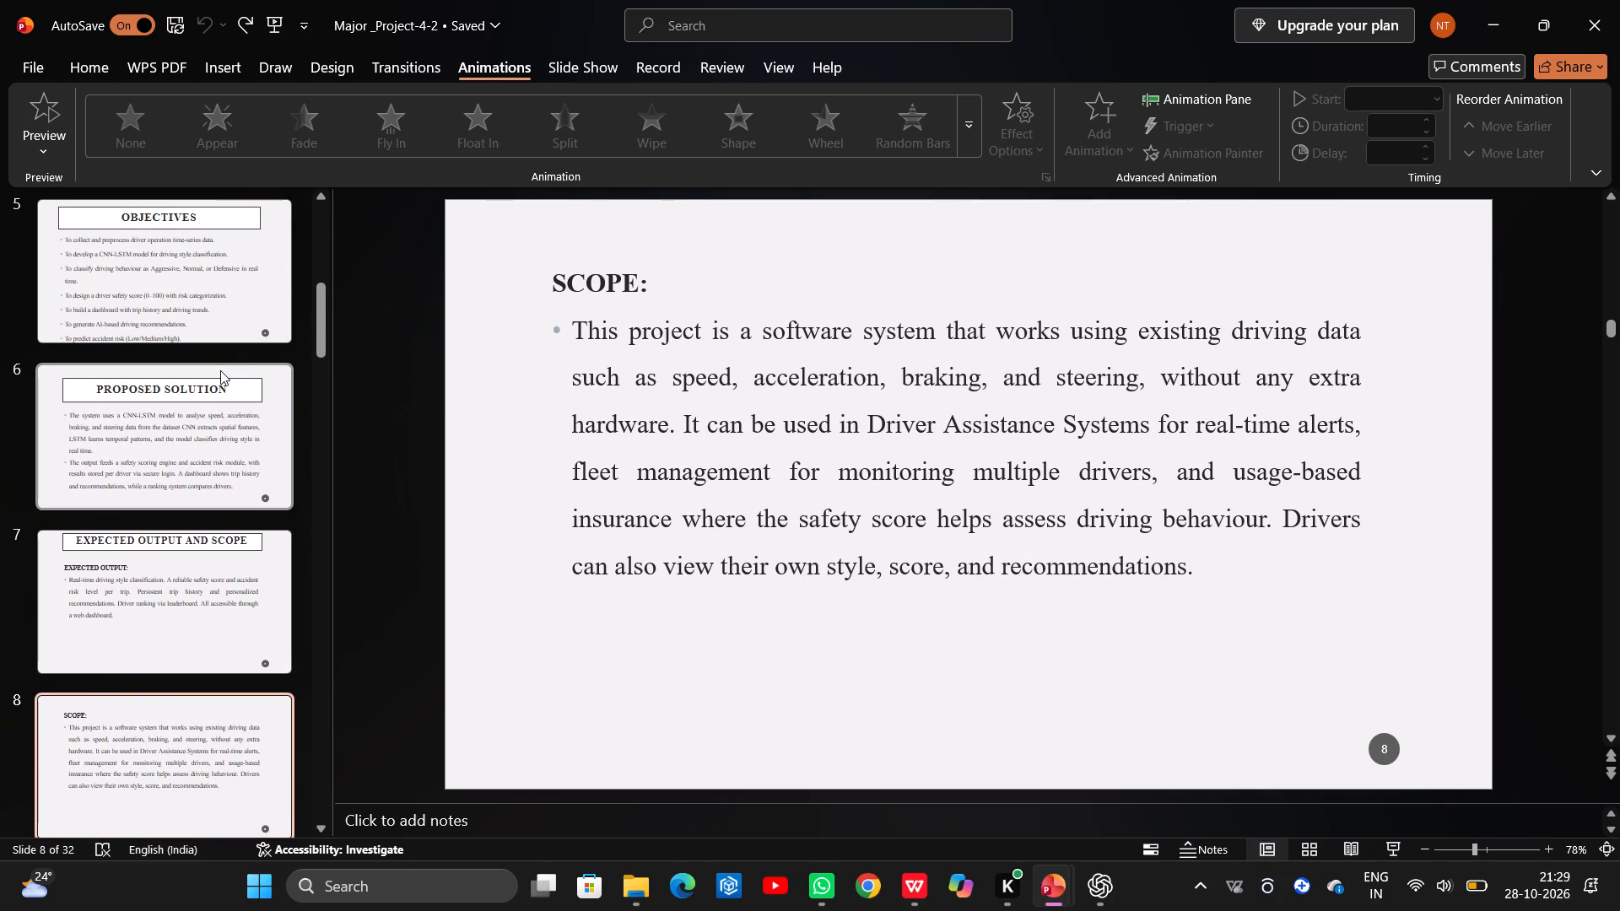
scroll(220, 370, up, 2)
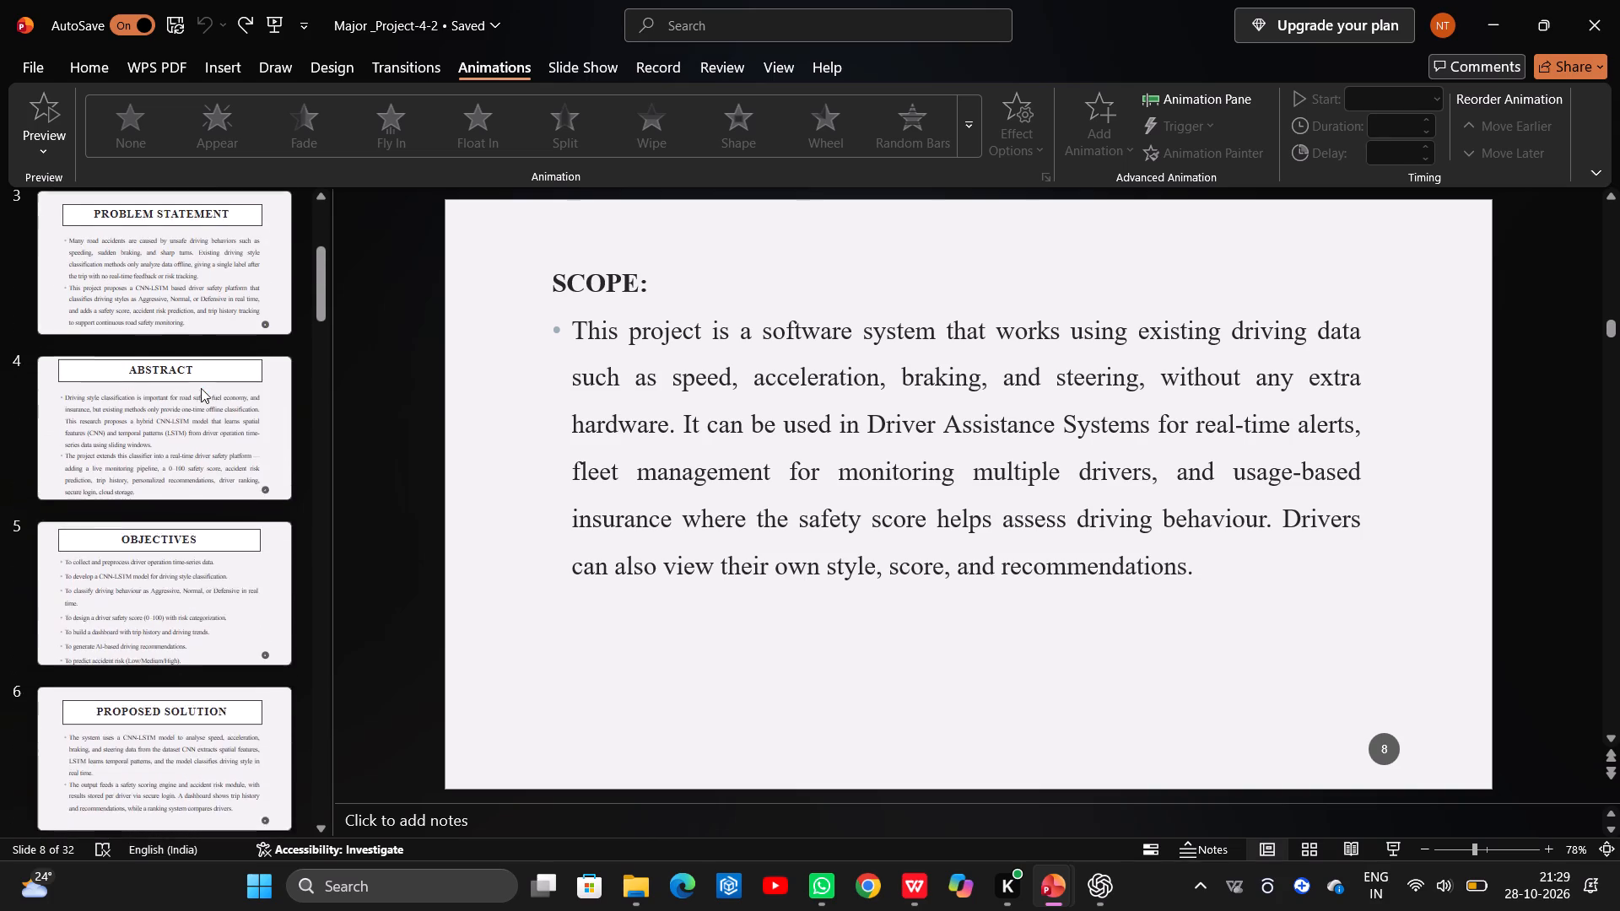
scroll(201, 388, up, 1)
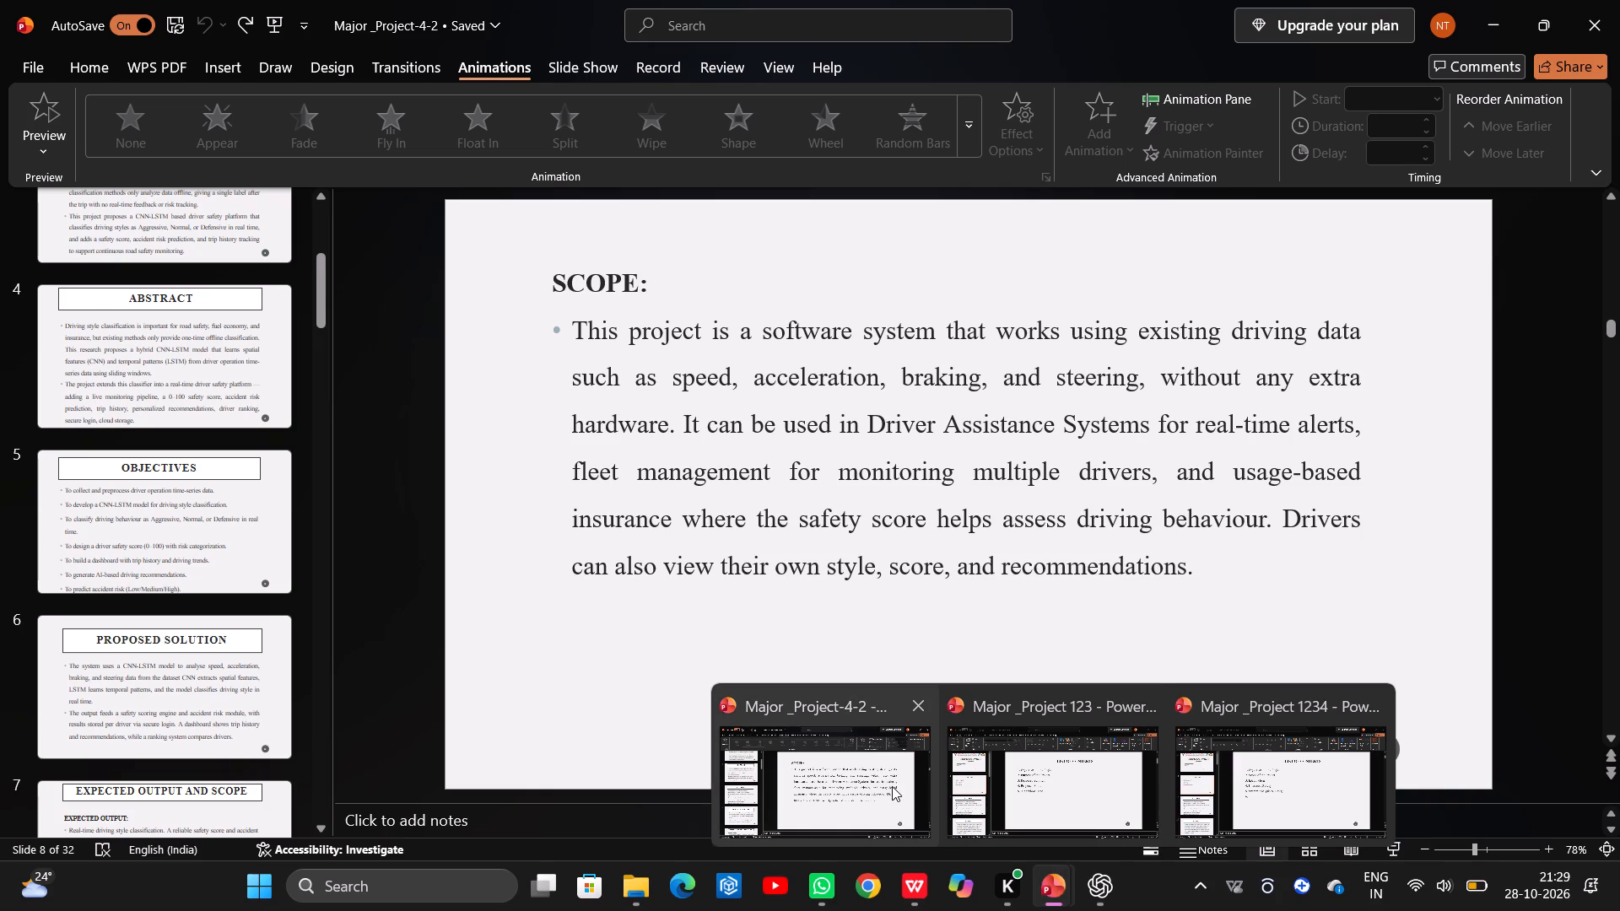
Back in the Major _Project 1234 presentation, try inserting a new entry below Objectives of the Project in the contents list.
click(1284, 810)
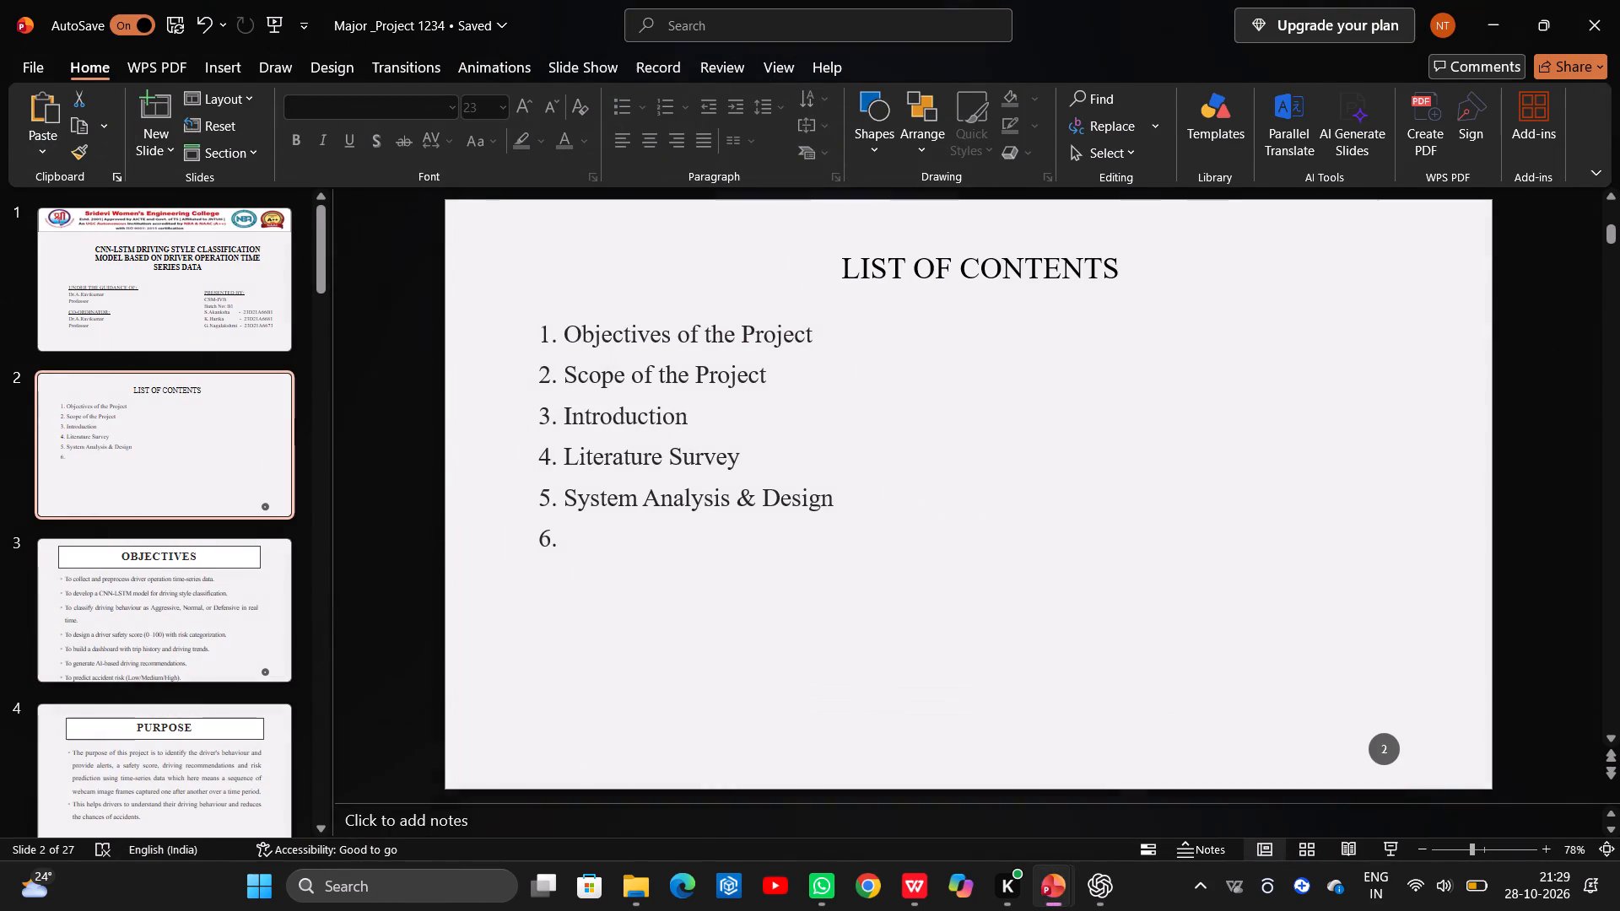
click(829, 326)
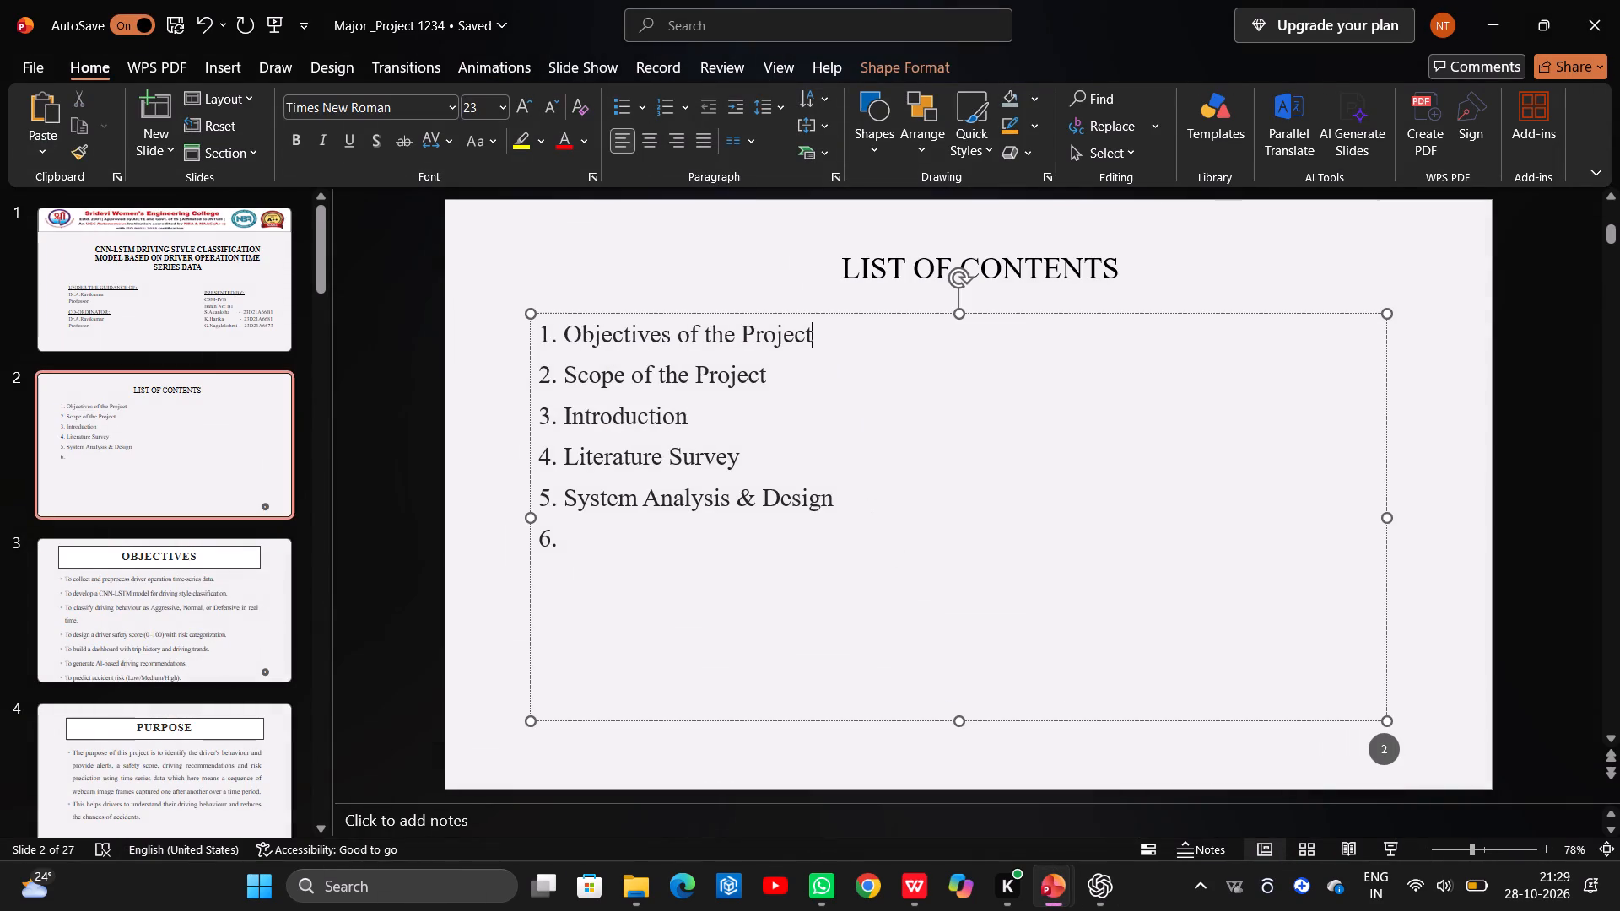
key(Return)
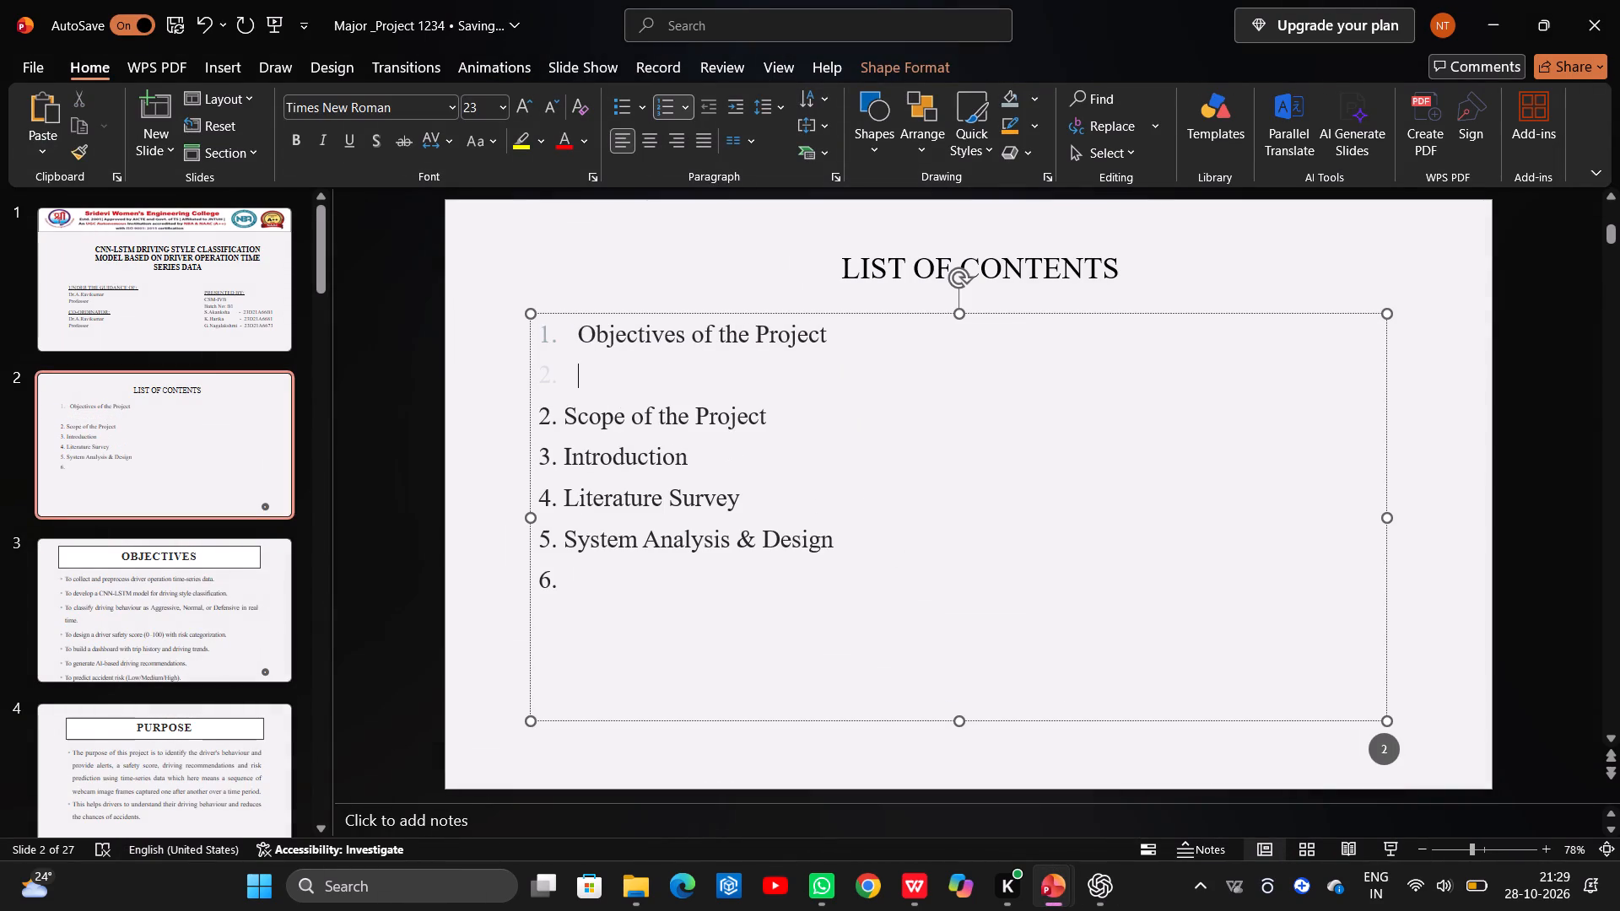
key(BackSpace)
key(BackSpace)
Replace the automatic list number before Objectives of the Project with the plain text "1.".
click(572, 337)
key(BackSpace)
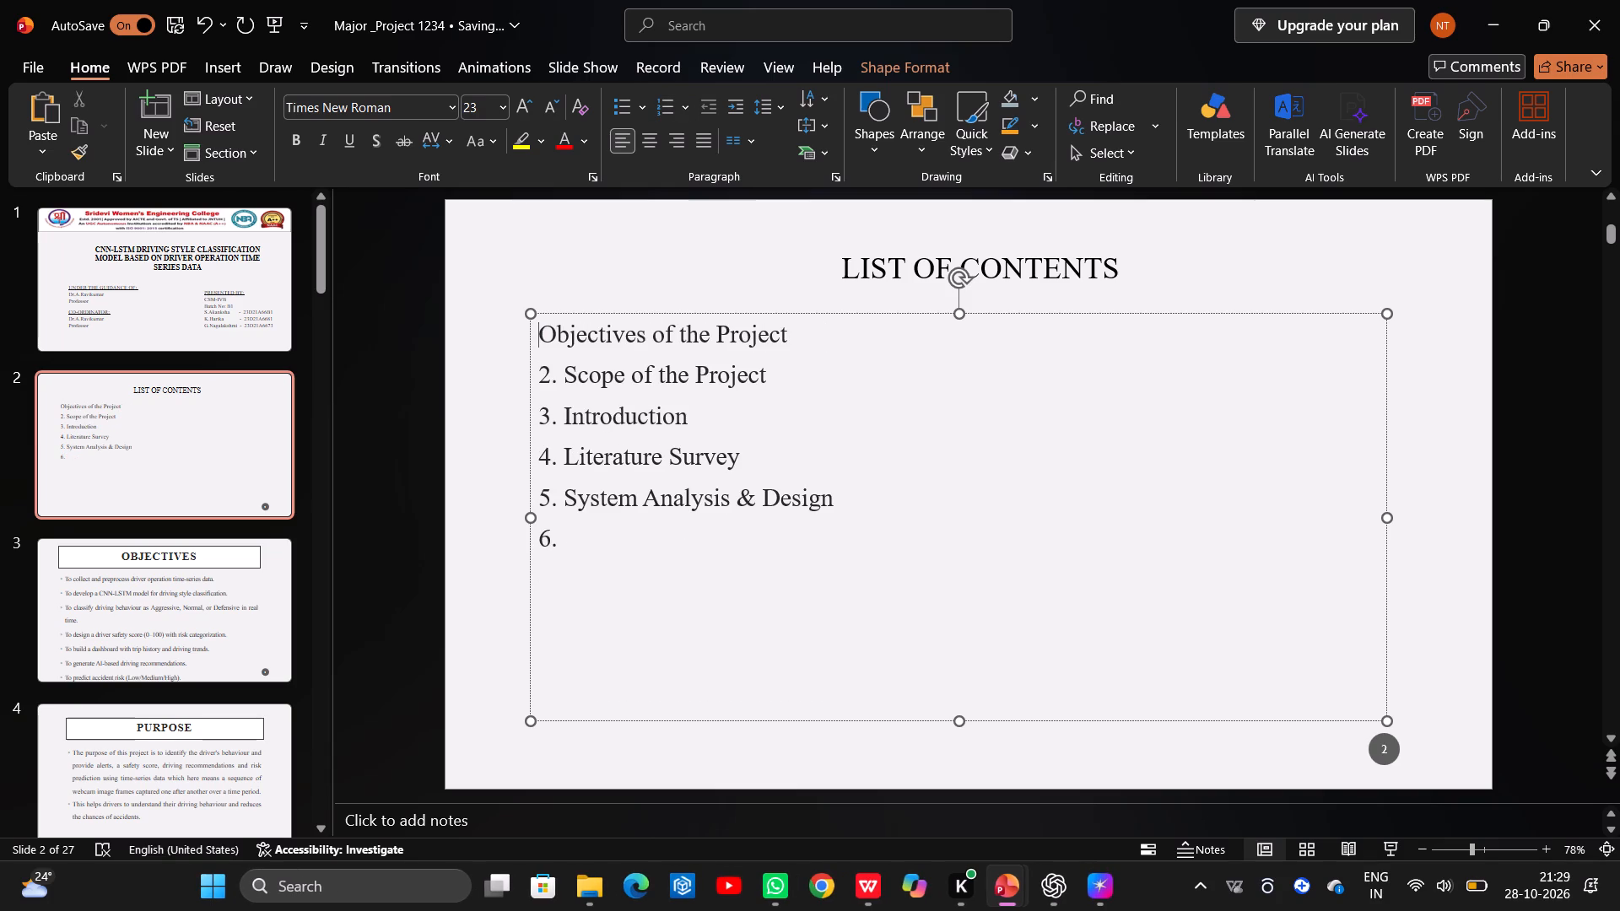
text(1.)
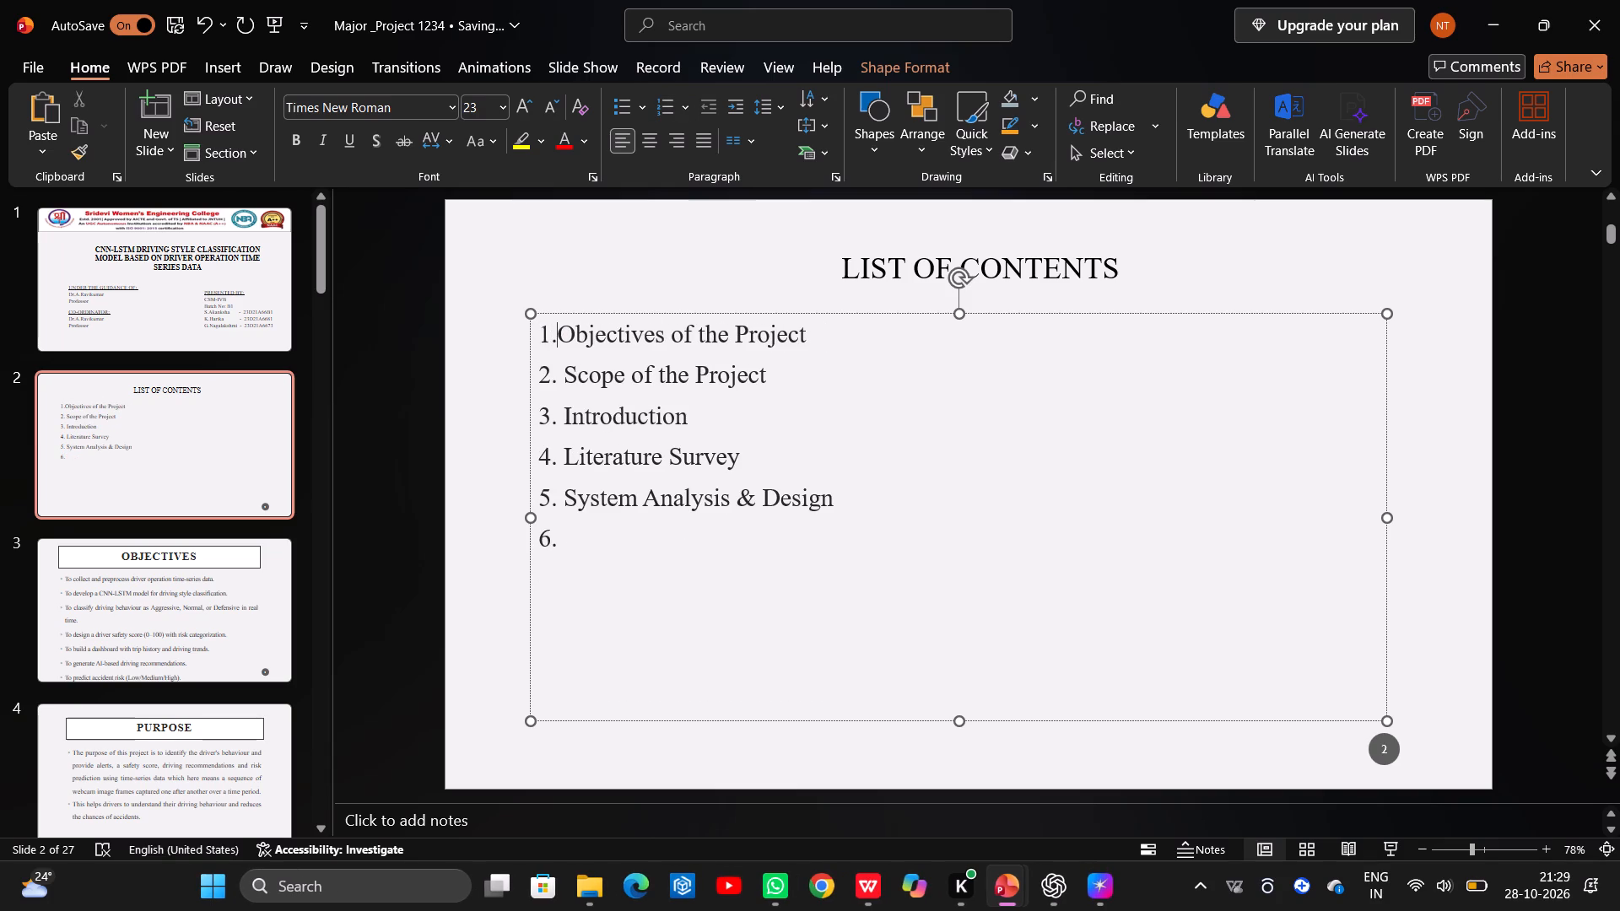
Replace the word "Scope" with "Proposed" in the second entry of the contents list.
click(624, 378)
key(BackSpace)
key(BackSpace)
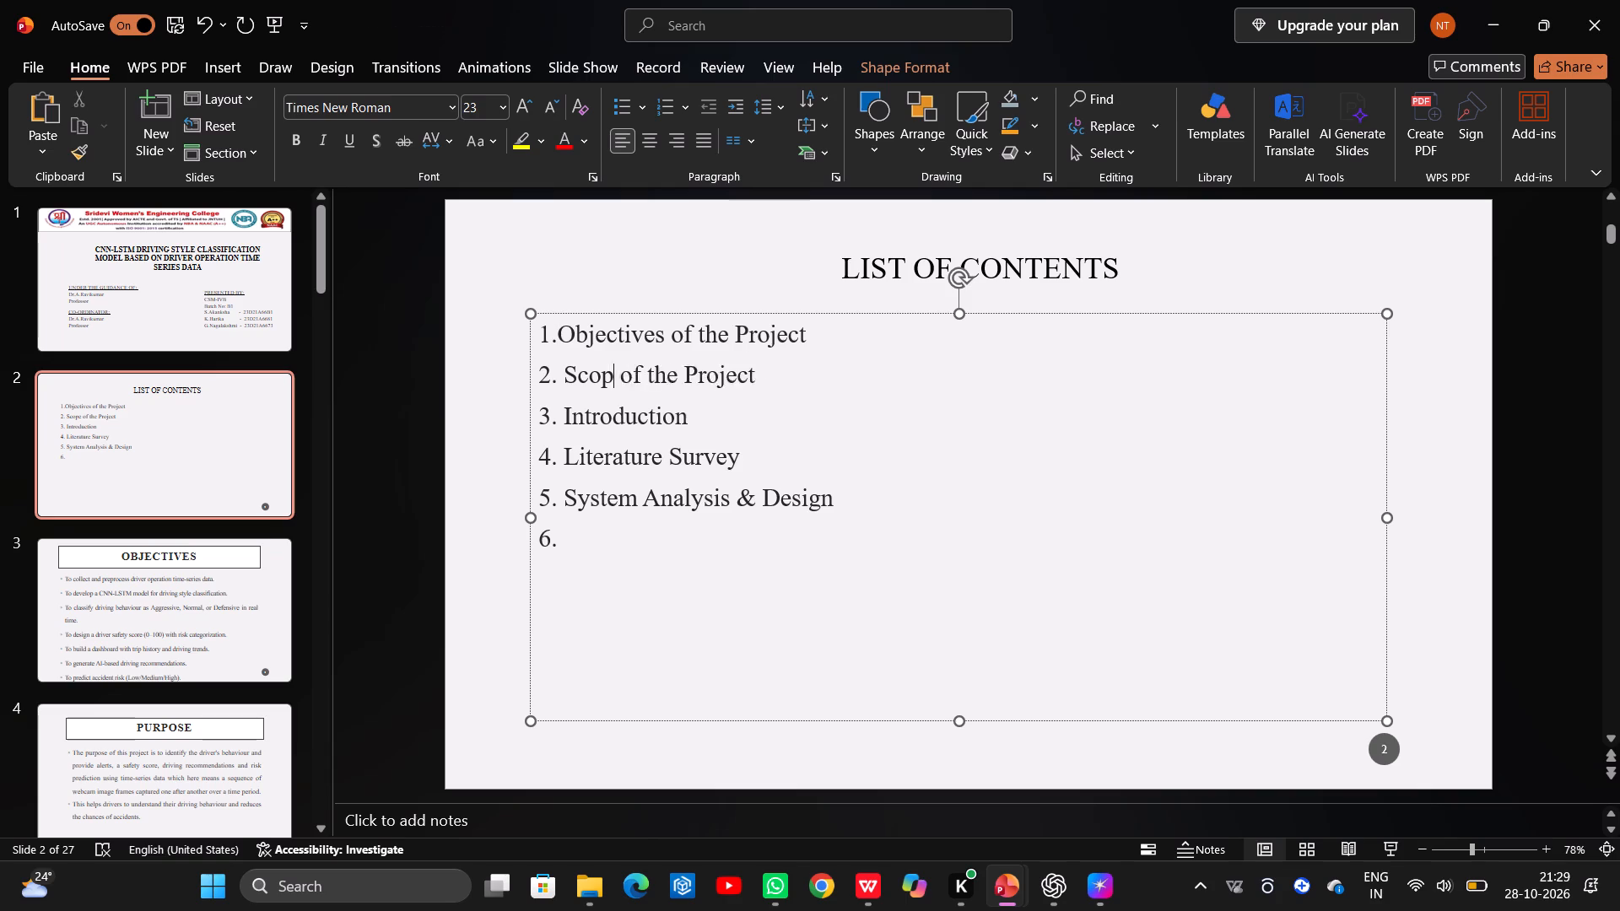
key(BackSpace)
key(BackSpace)
key(BackSpace)
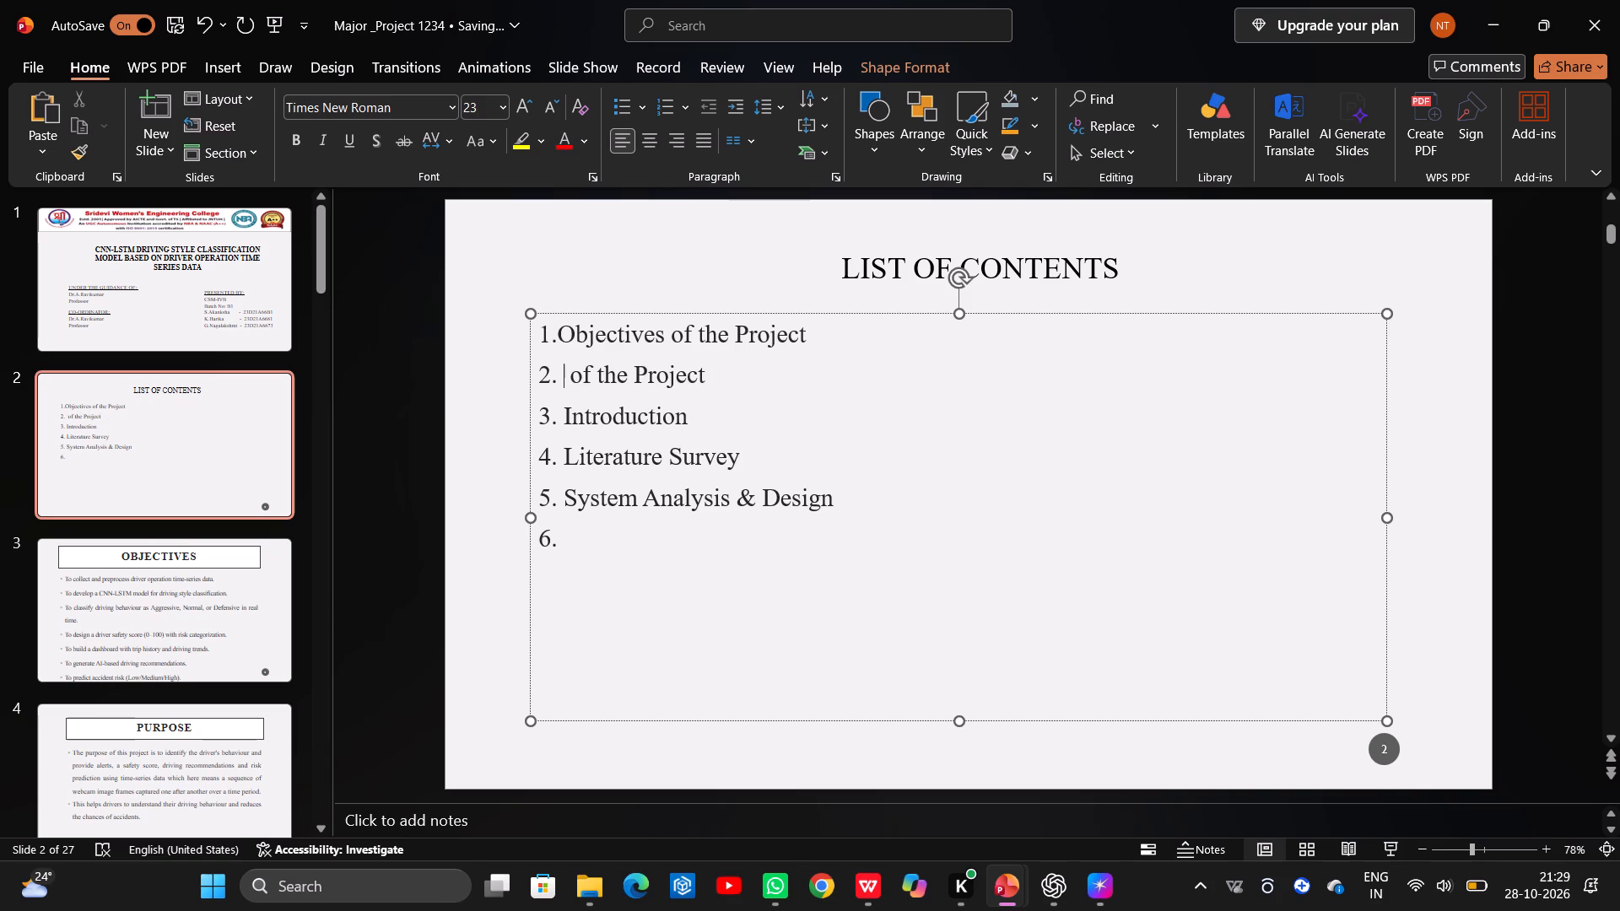
text(pr)
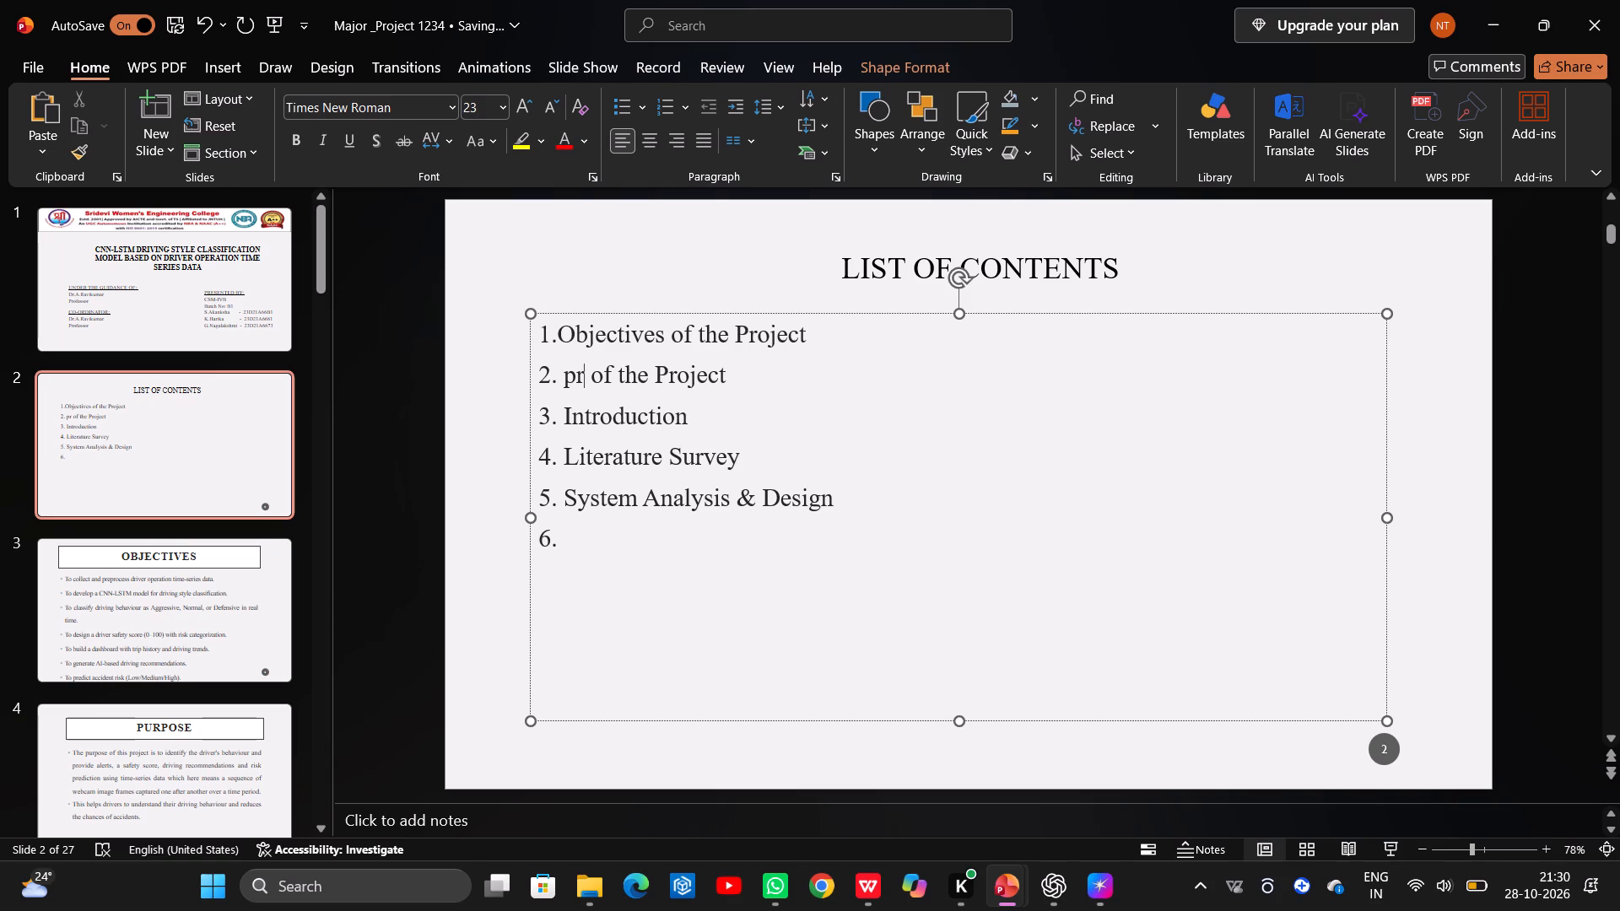
key(BackSpace)
key(BackSpace)
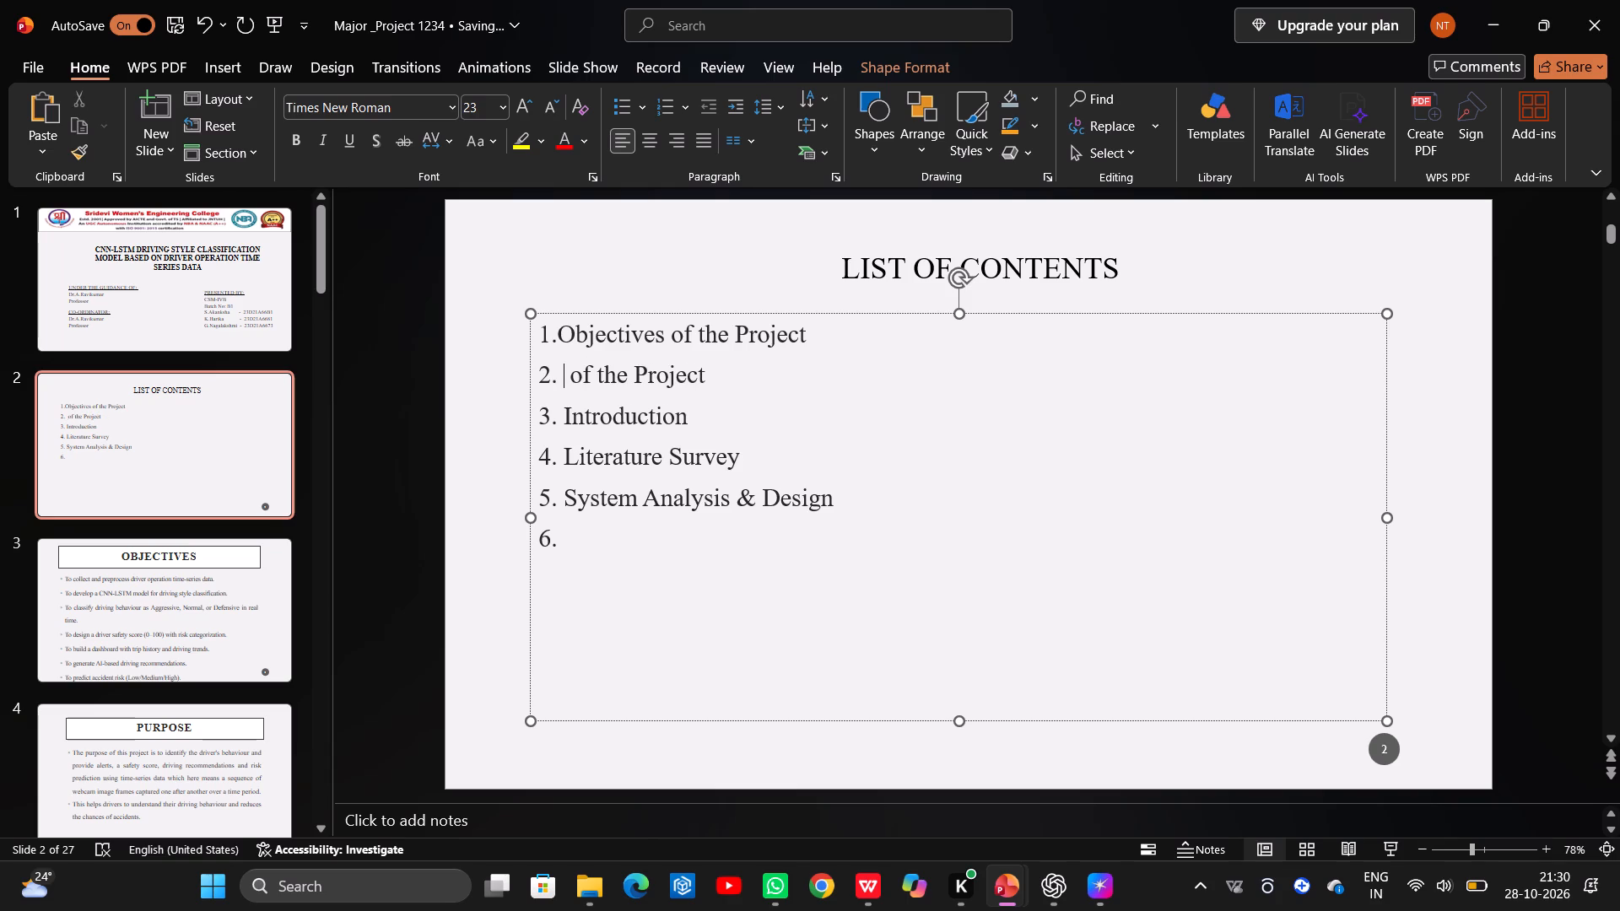
key(p)
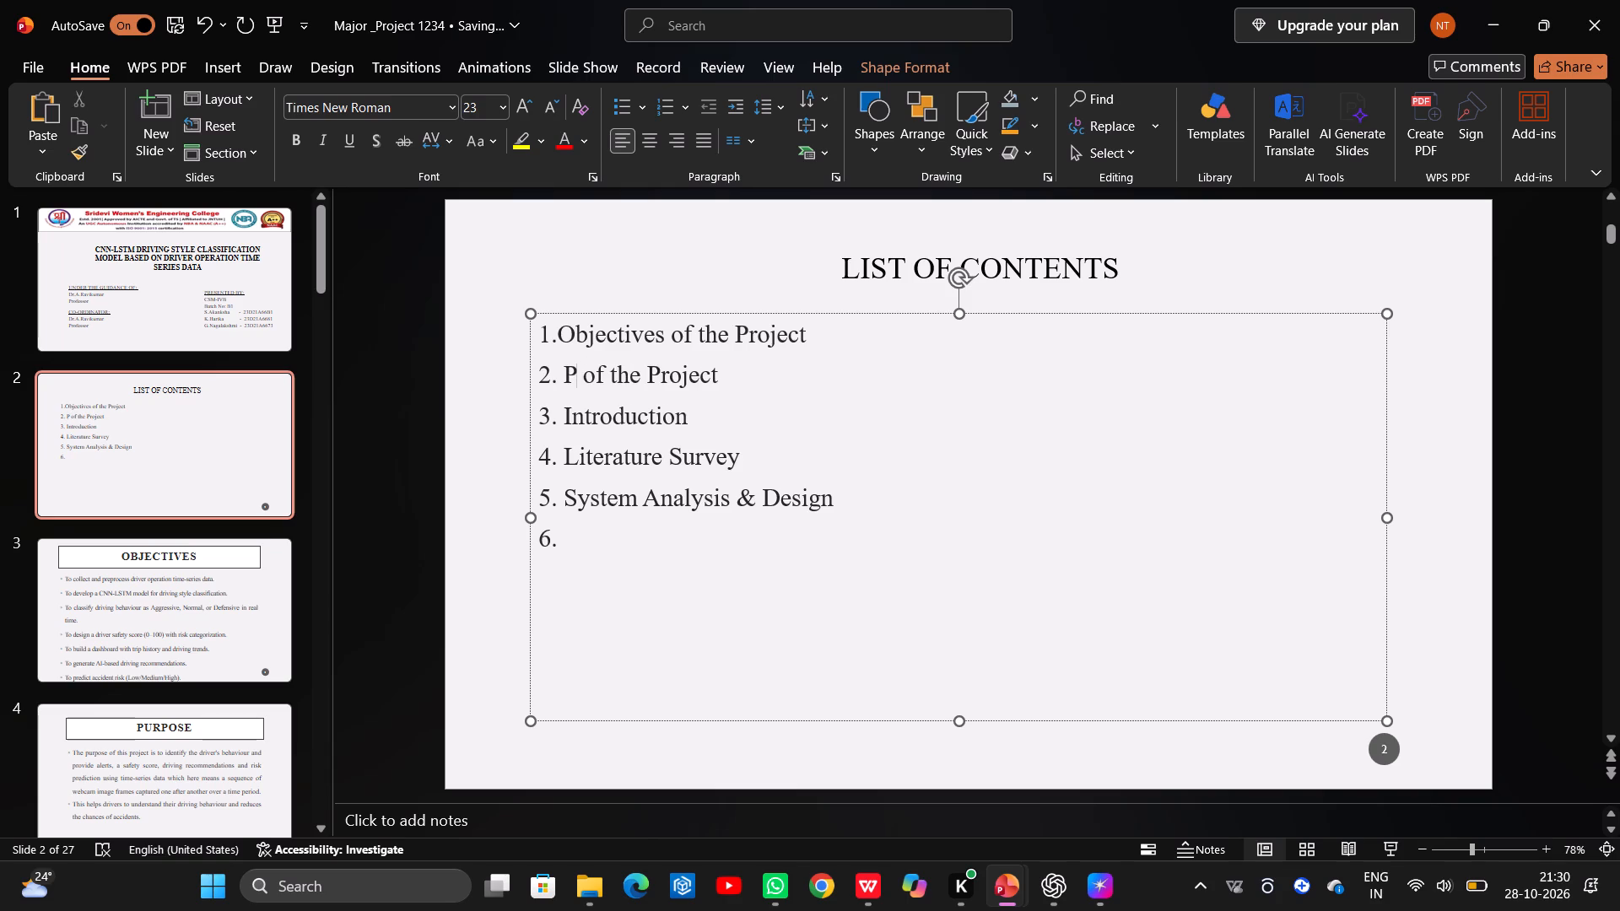
text(ro)
text(posed)
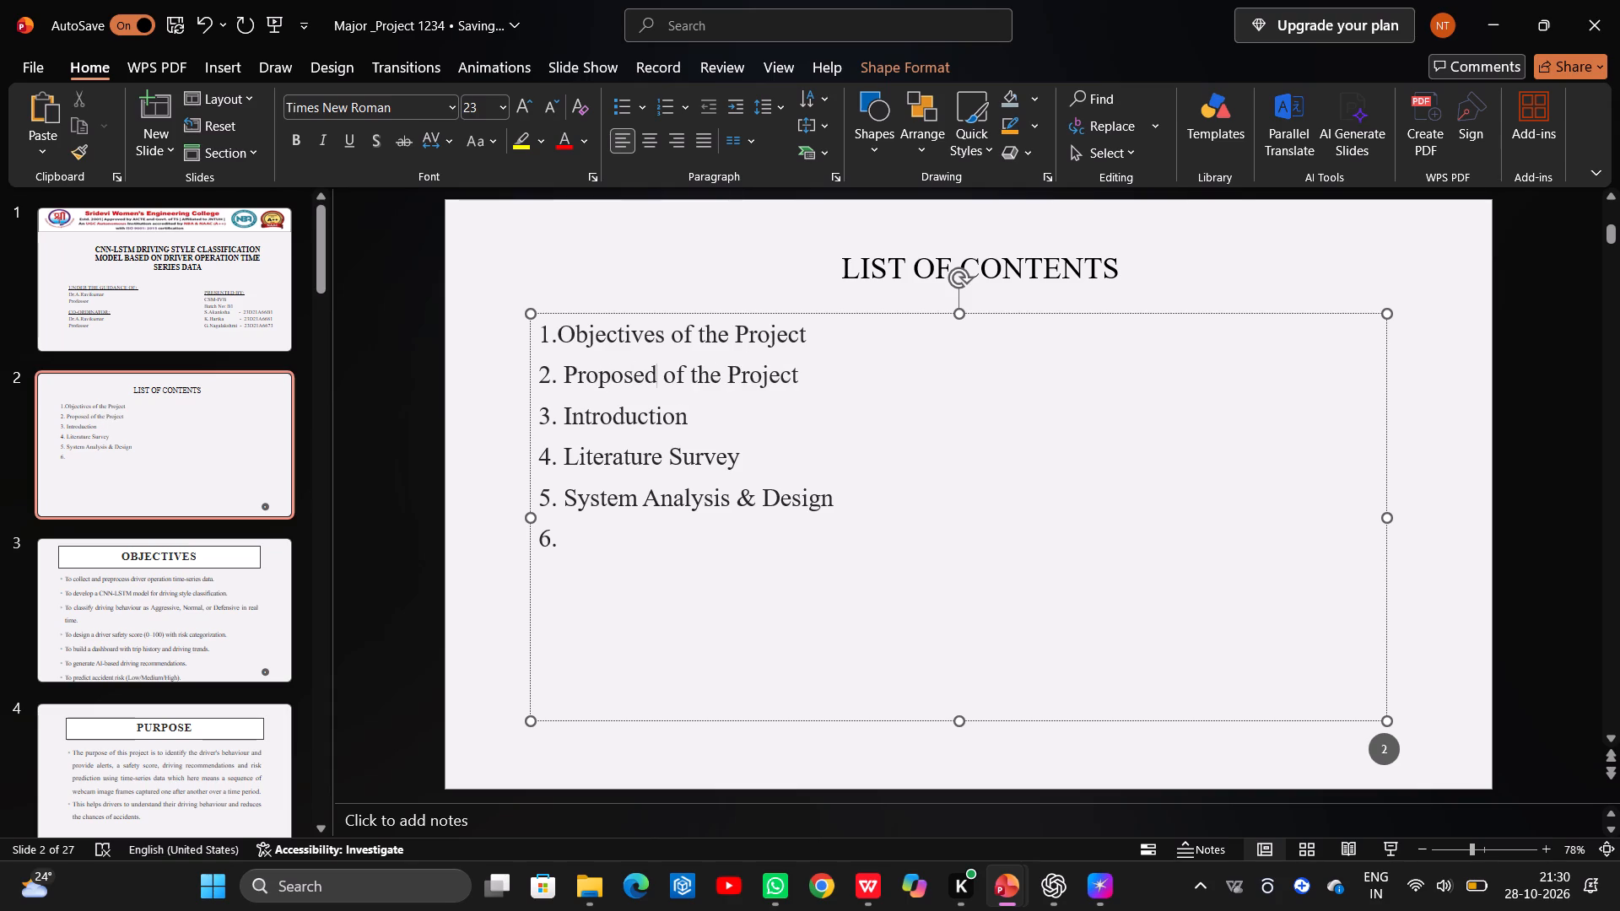
Replace "of the Project" with "System" in the second entry so it reads "Proposed System".
click(804, 380)
key(BackSpace)
key(BackSpace)
key(BackSpace)
key(BackSpace)
key(BackSpace)
key(BackSpace)
key(BackSpace)
key(BackSpace)
key(BackSpace)
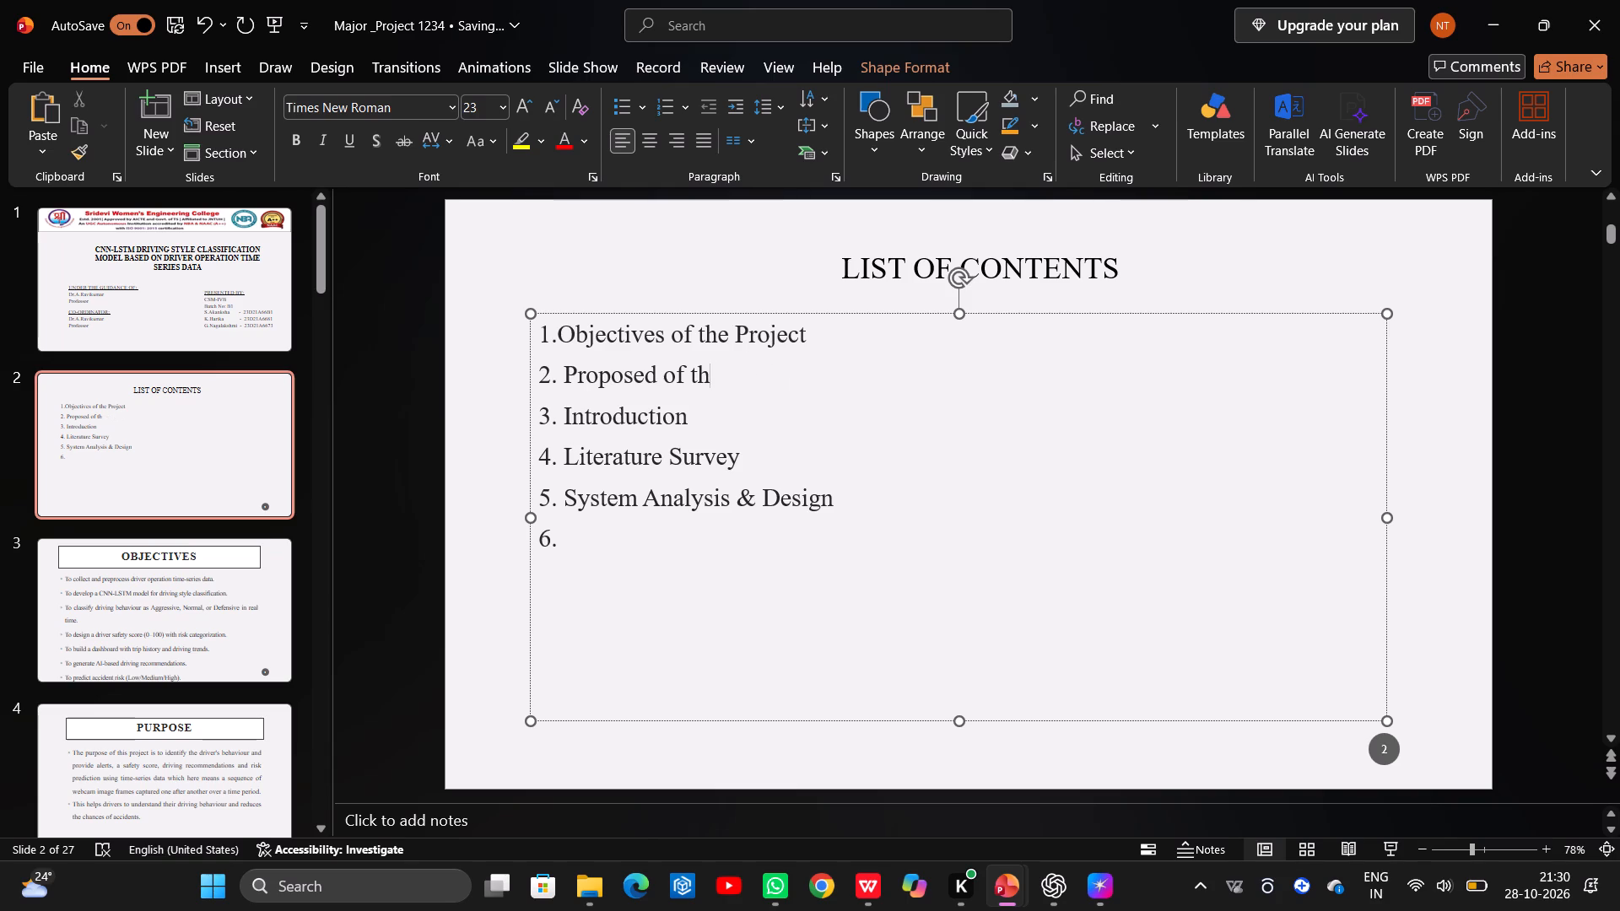
key(BackSpace)
key(BackSpace)
key(BackSpace)
key(BackSpace)
key(BackSpace)
key(s)
text(yst)
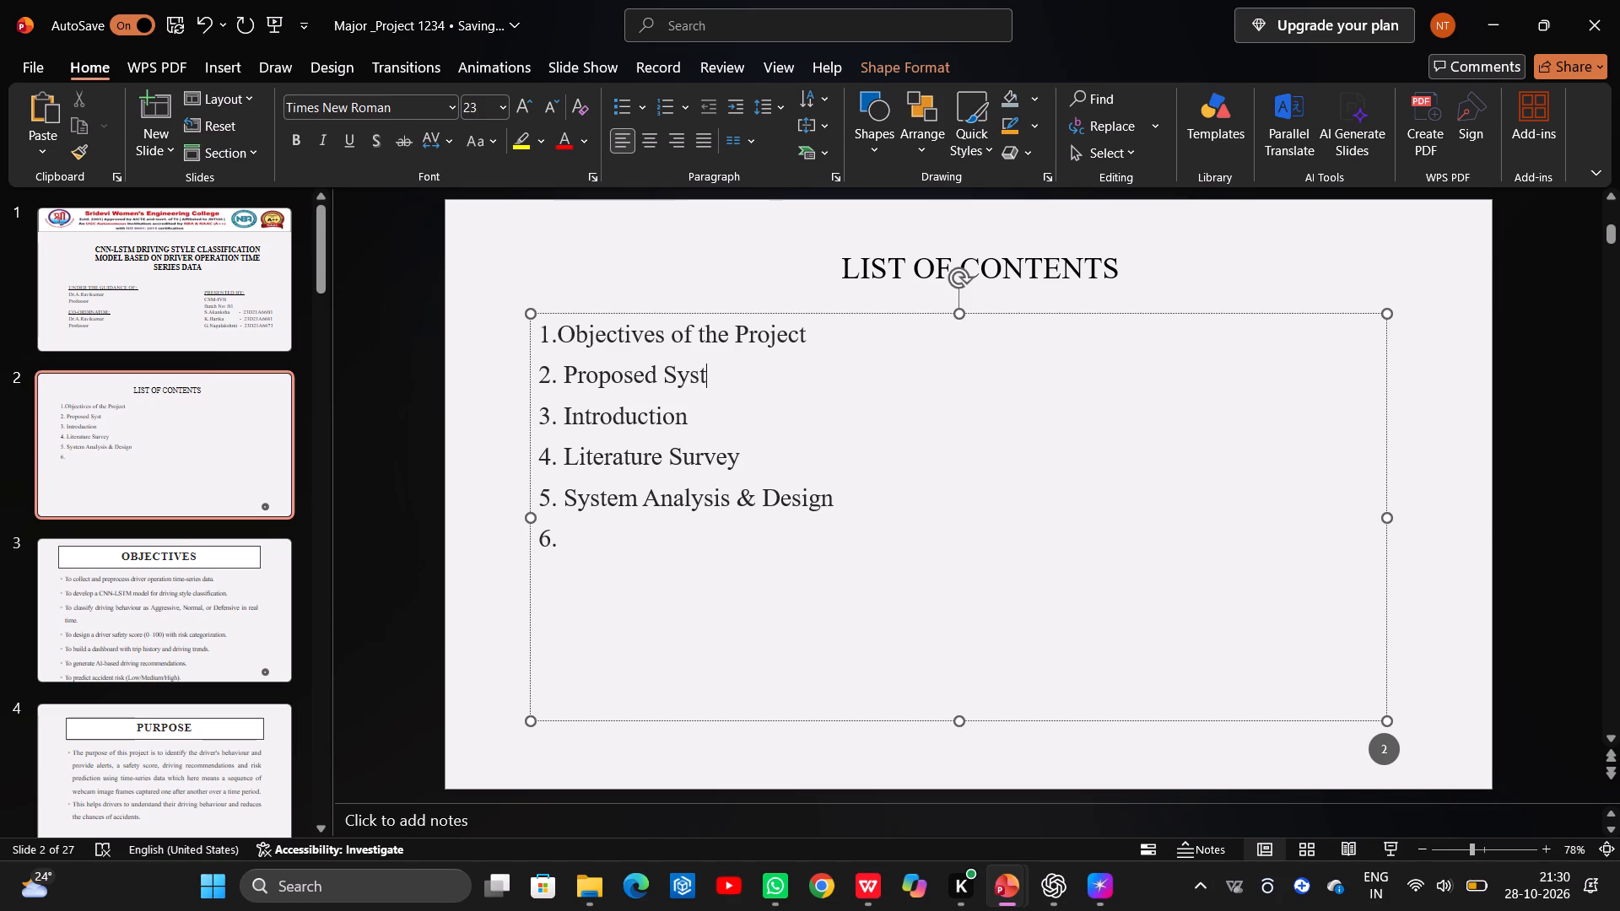
key(e)
key(m)
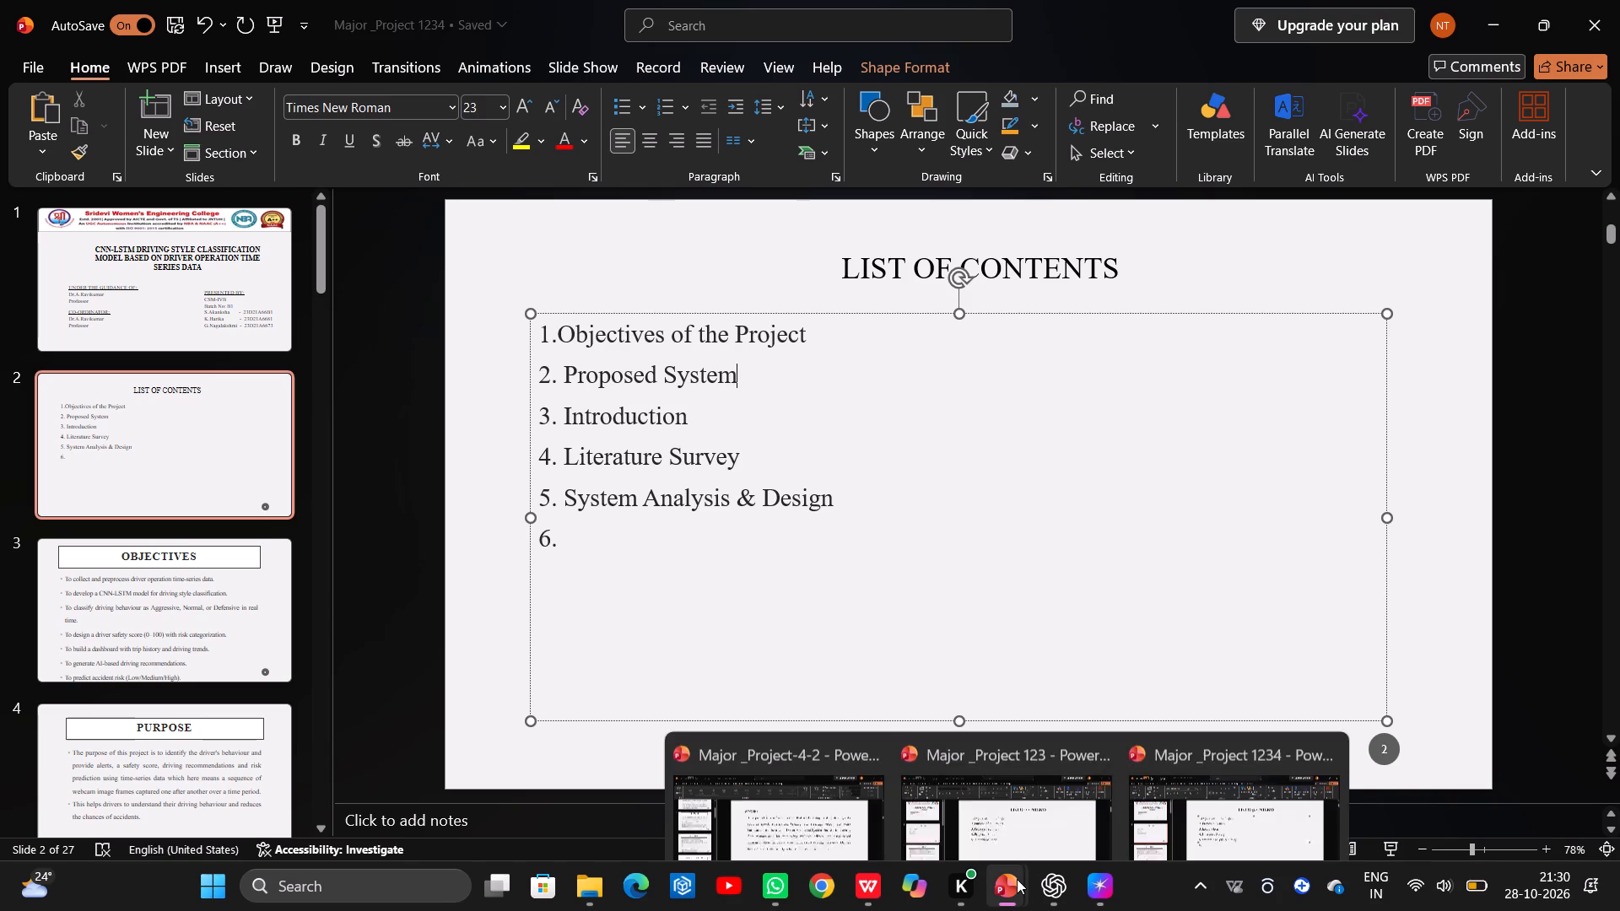
Check the Scope slide in the Major _Project-4-2 presentation, and start a line numbered "3." below Proposed System in the Major _Project 1234 contents list.
click(831, 811)
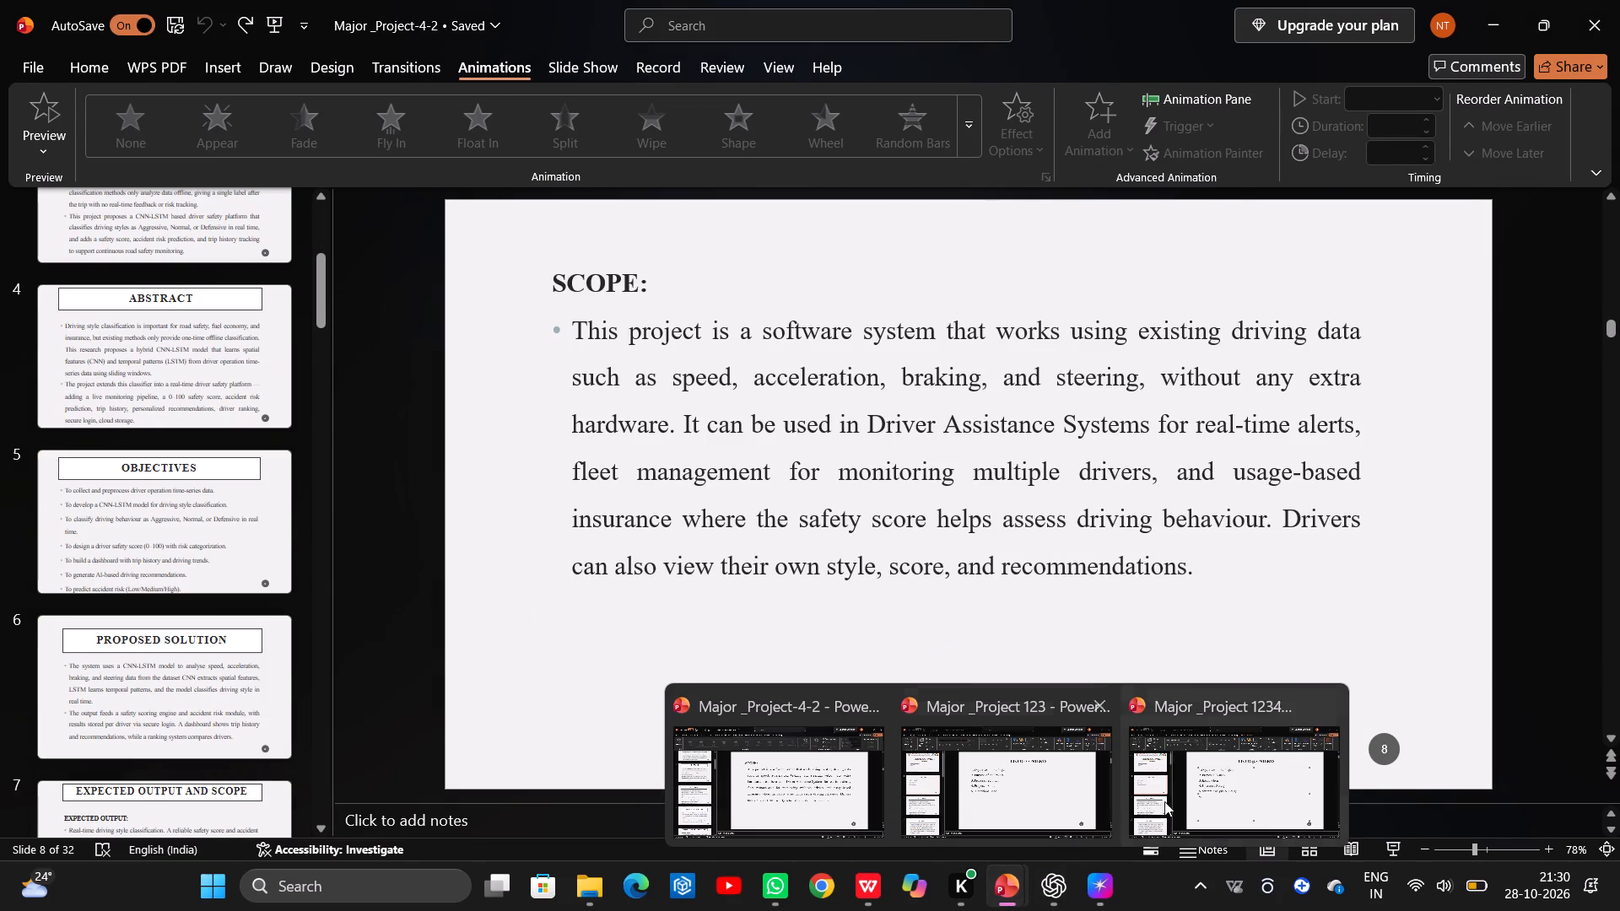
click(1191, 783)
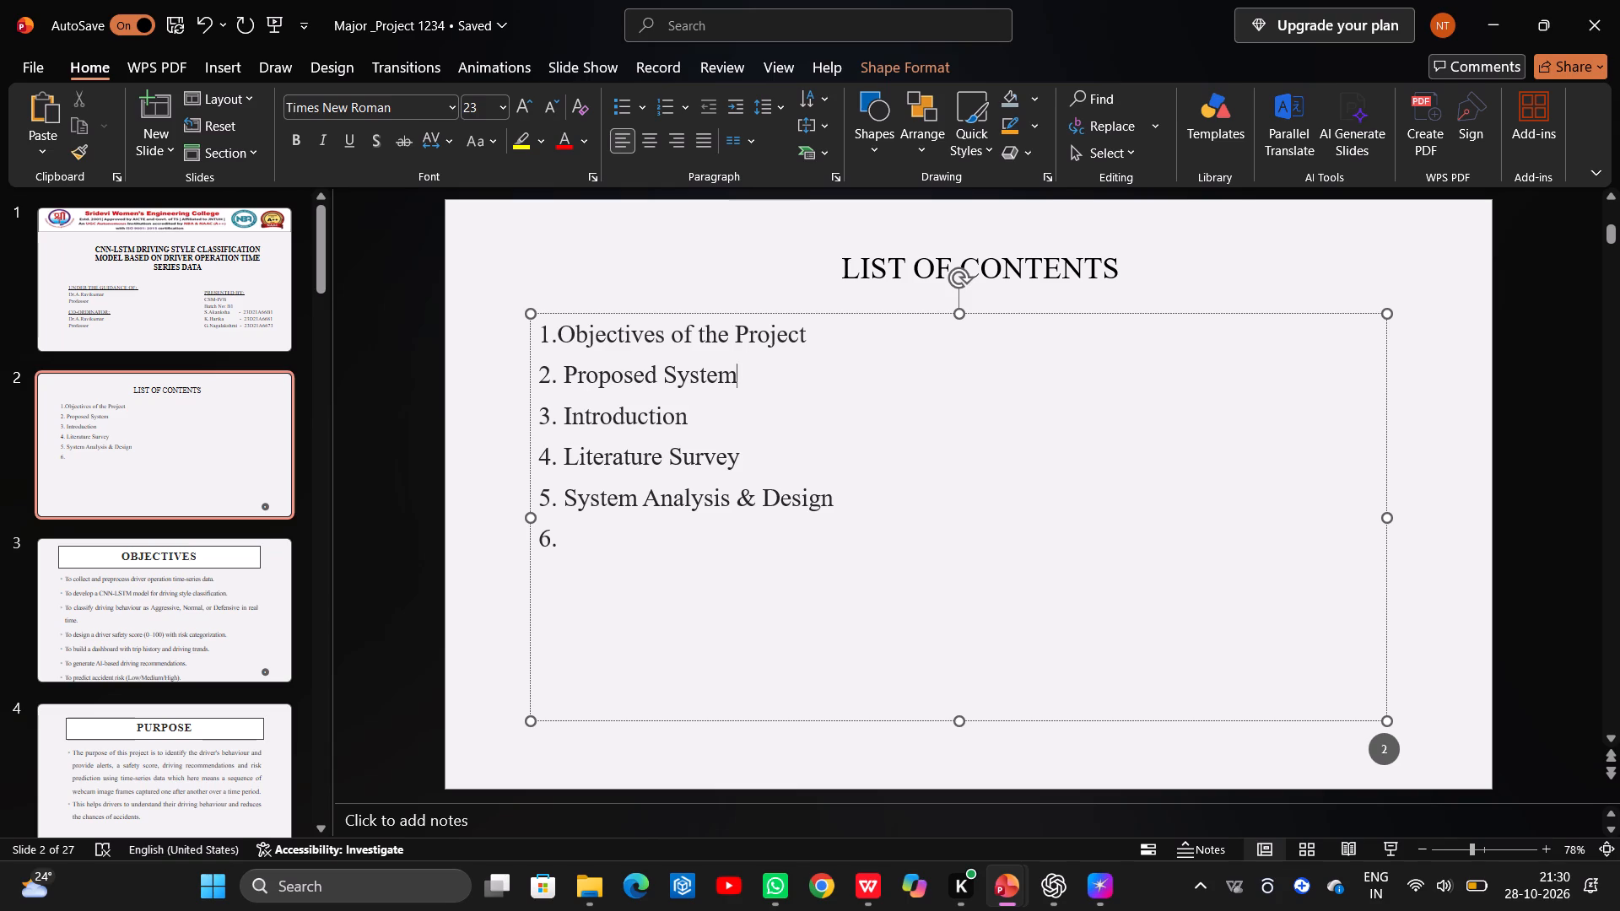
key(Return)
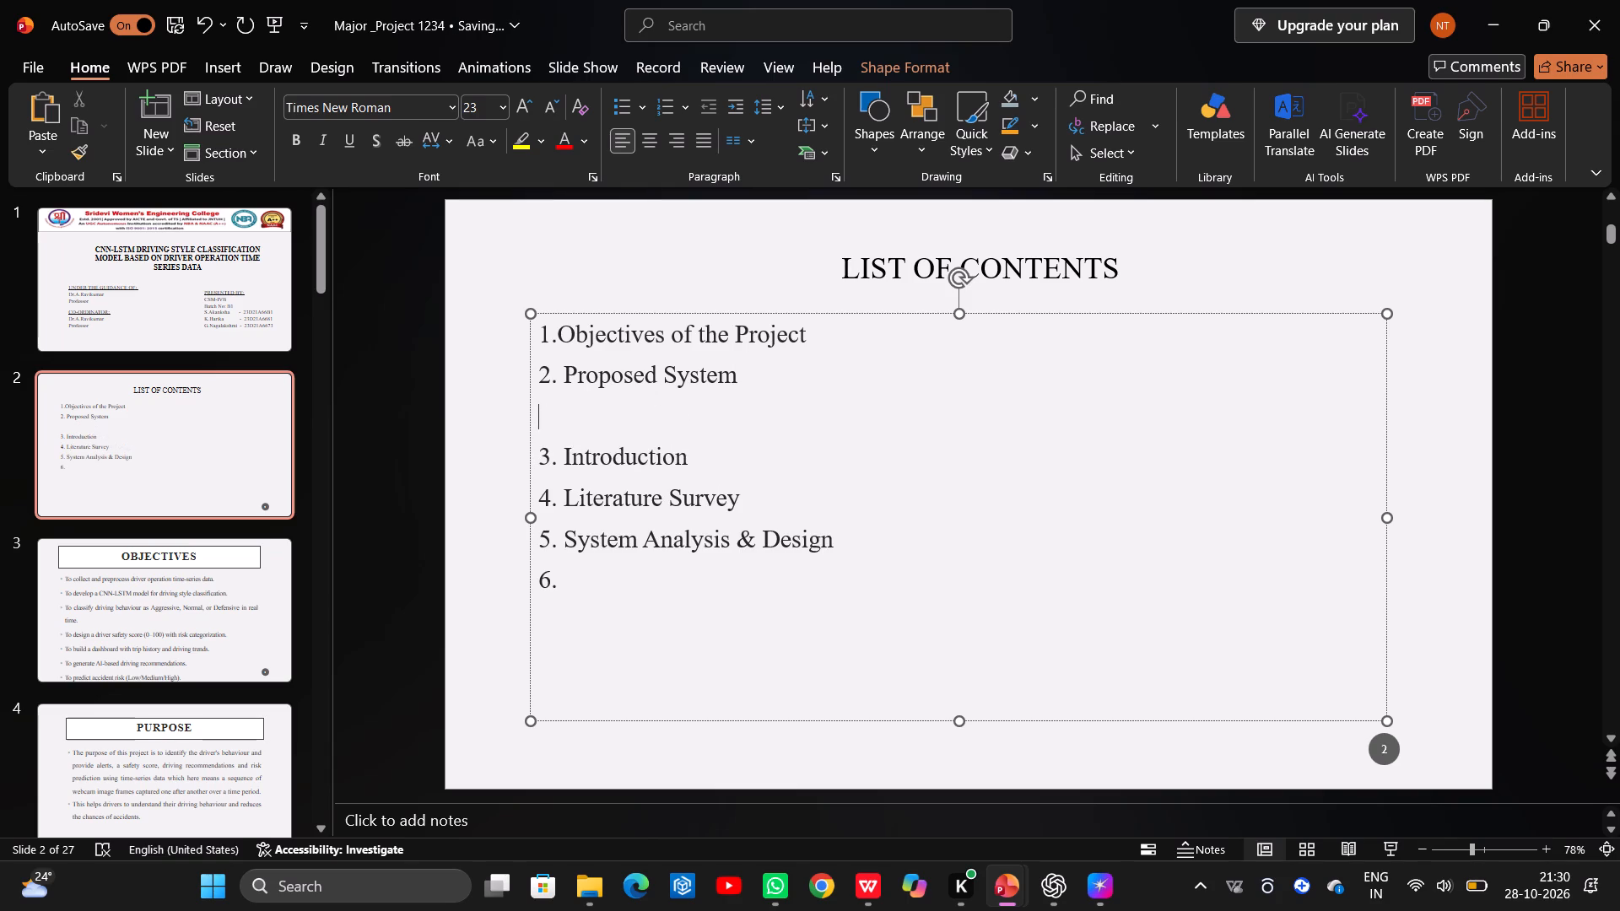
text(3.)
text(scop)
key(BackSpace)
key(BackSpace)
key(BackSpace)
key(BackSpace)
key(space)
Insert a space between "1." and Objectives of the Project in the contents list.
click(559, 335)
key(space)
Fill in the new third entry of the contents list as "Scope of the Project".
click(565, 421)
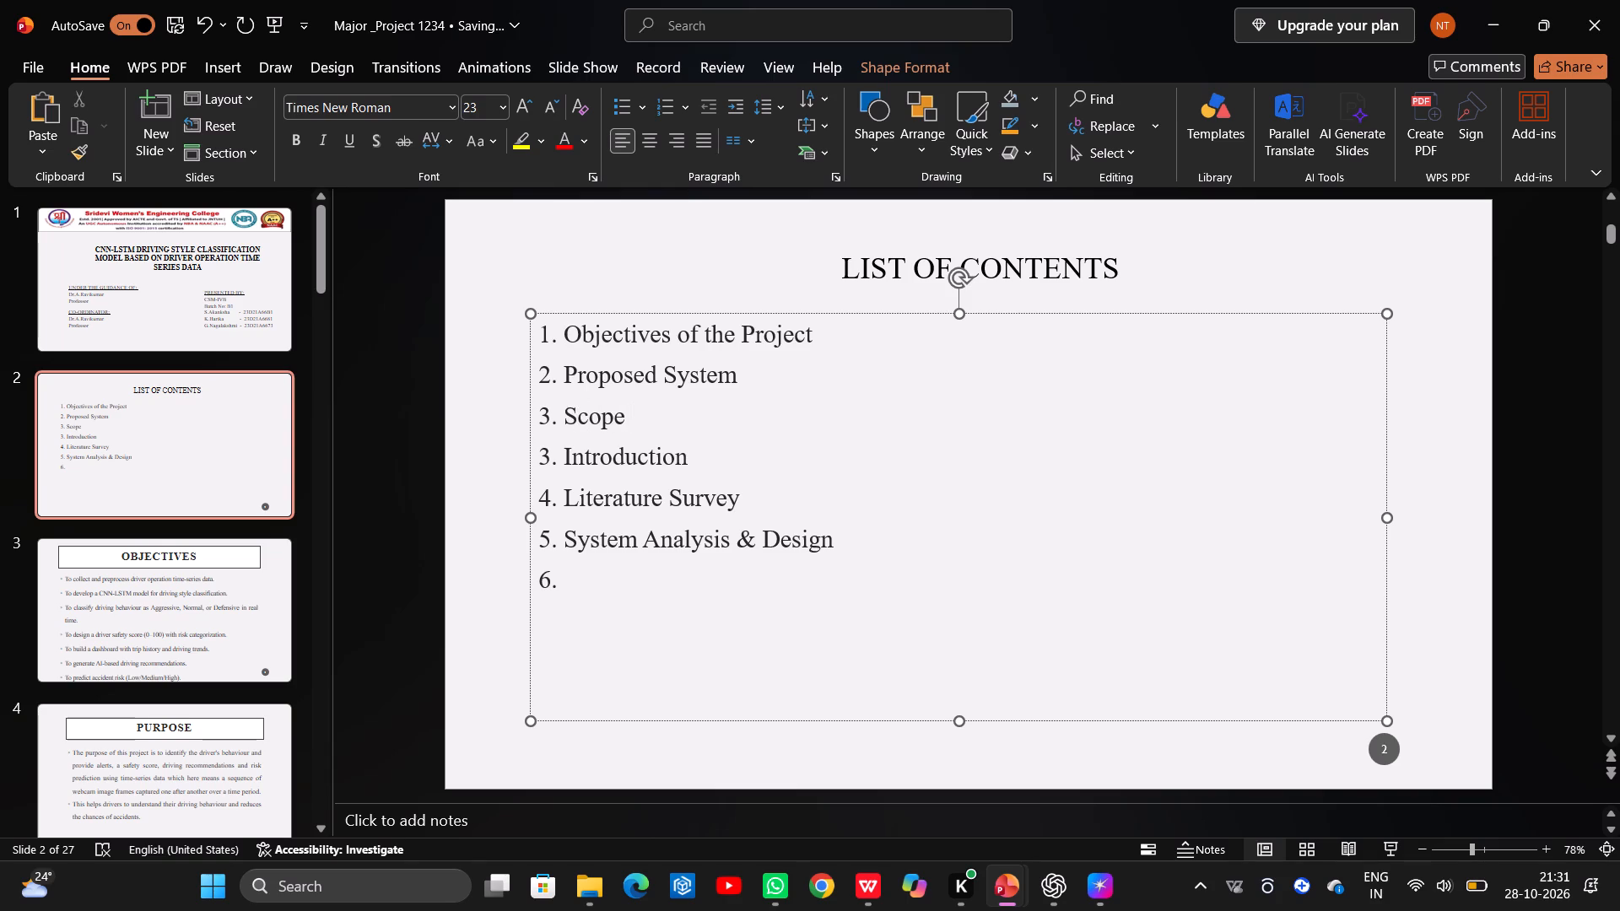
text(of thr)
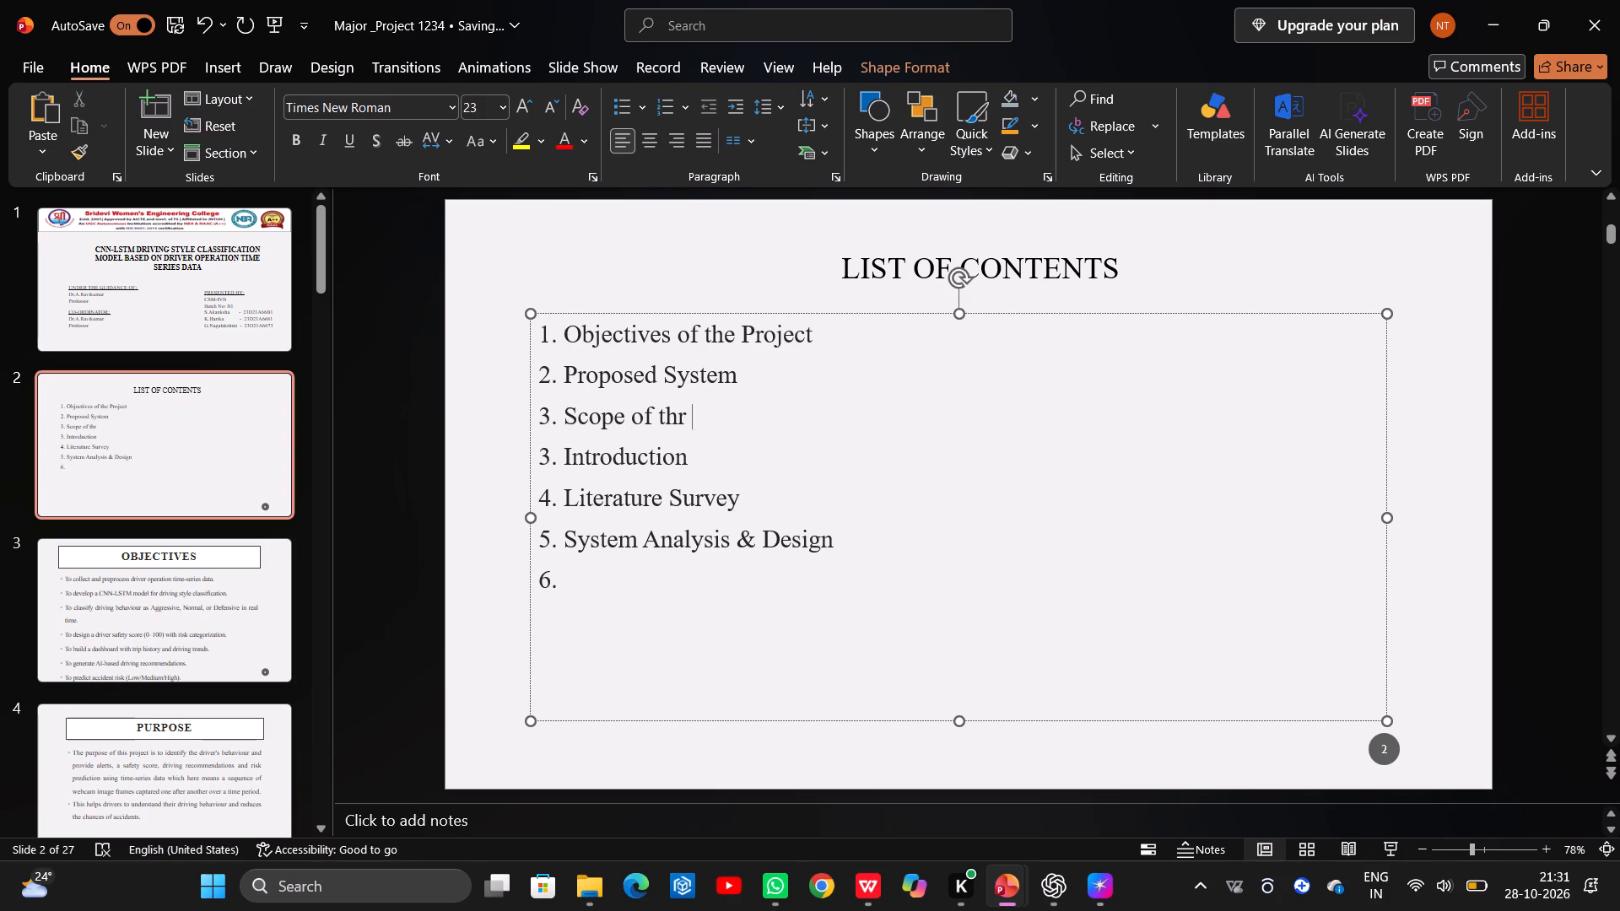
key(BackSpace)
key(BackSpace)
key(e)
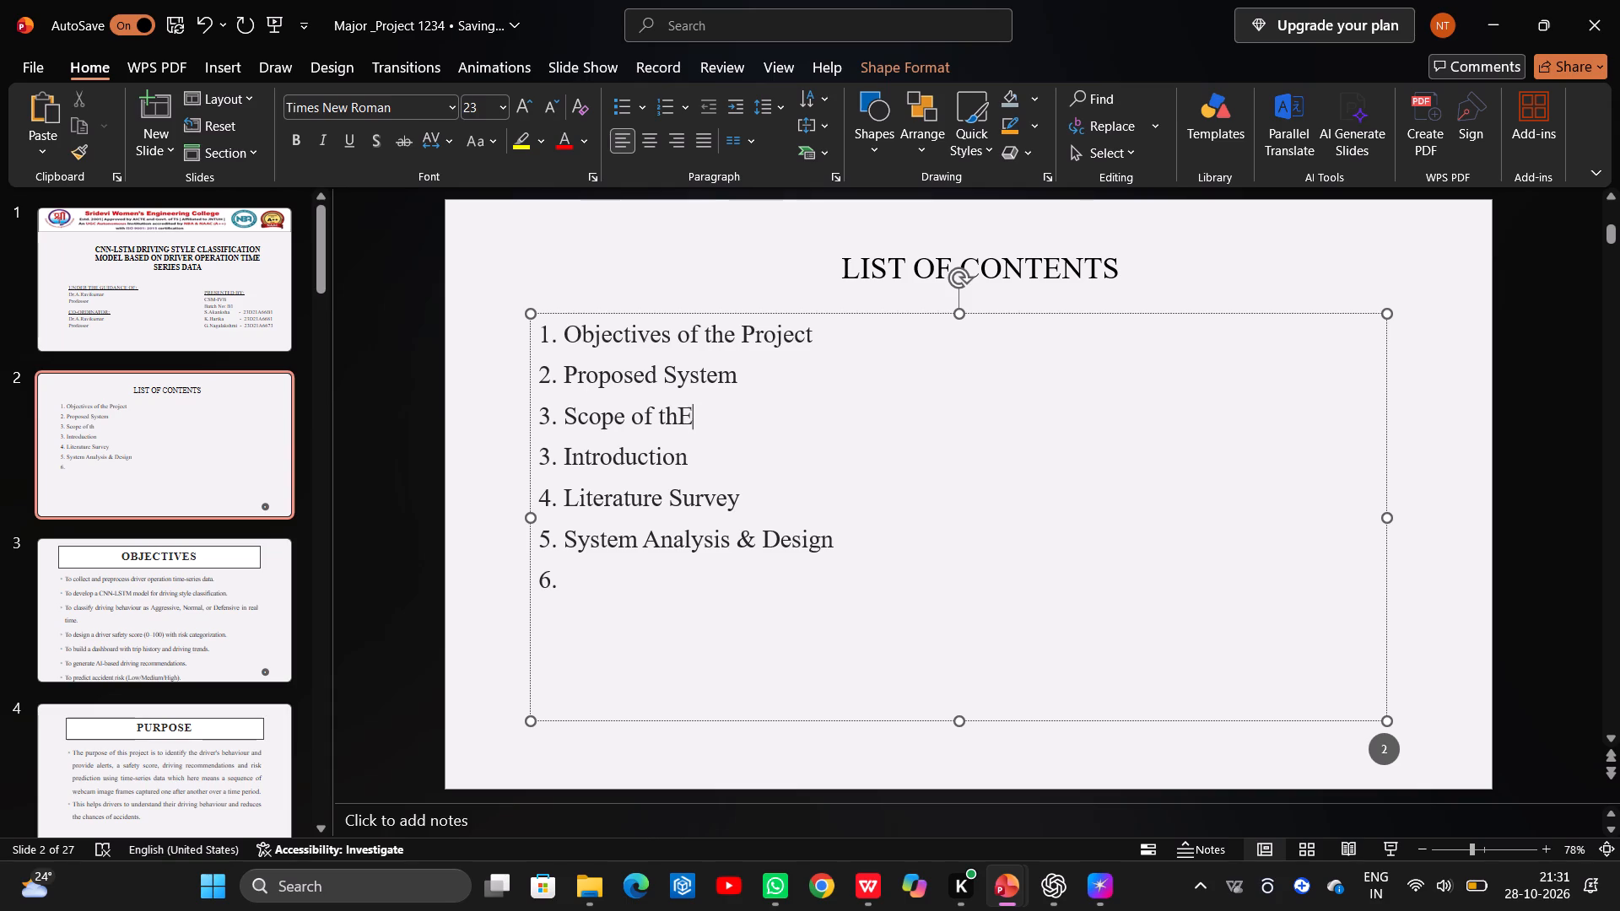
key(e)
text(roject)
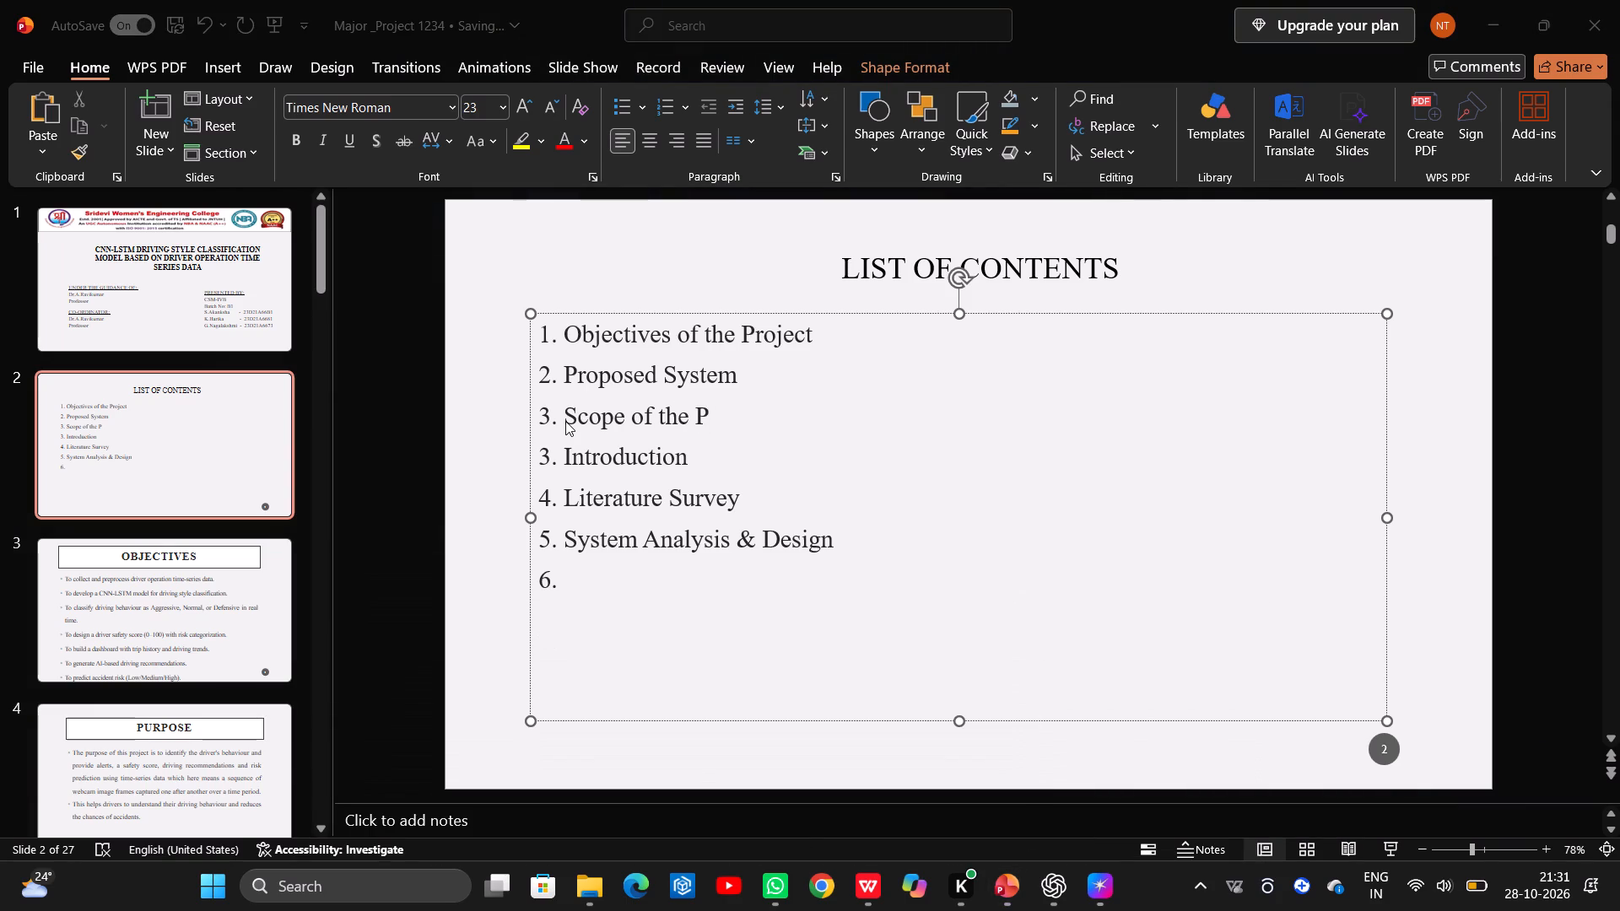
click(723, 412)
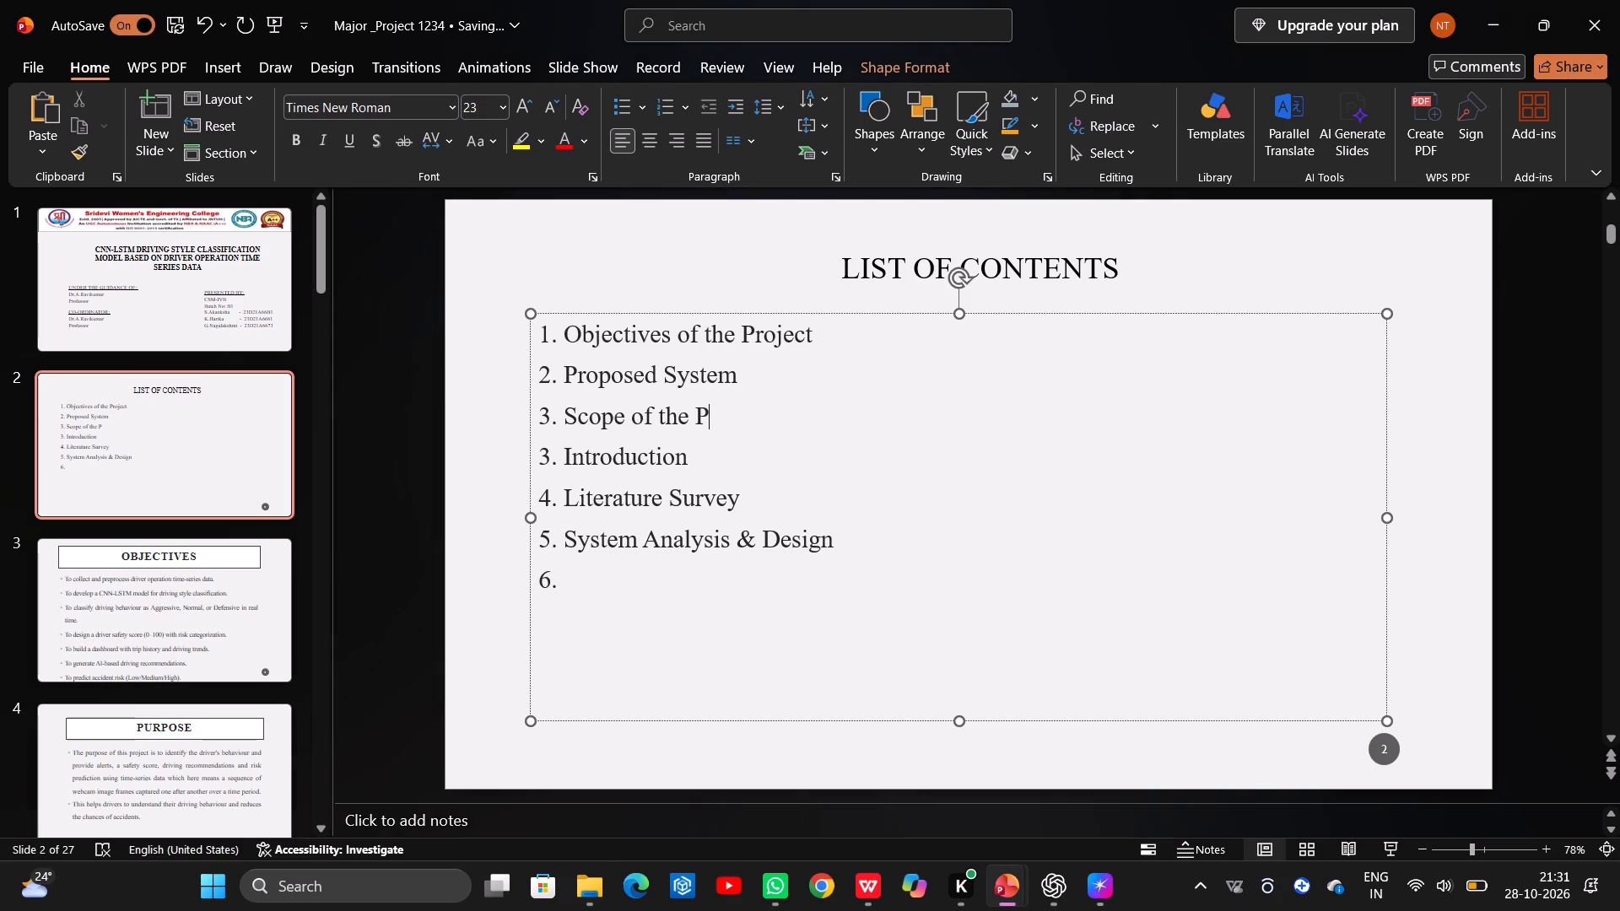
text(roject)
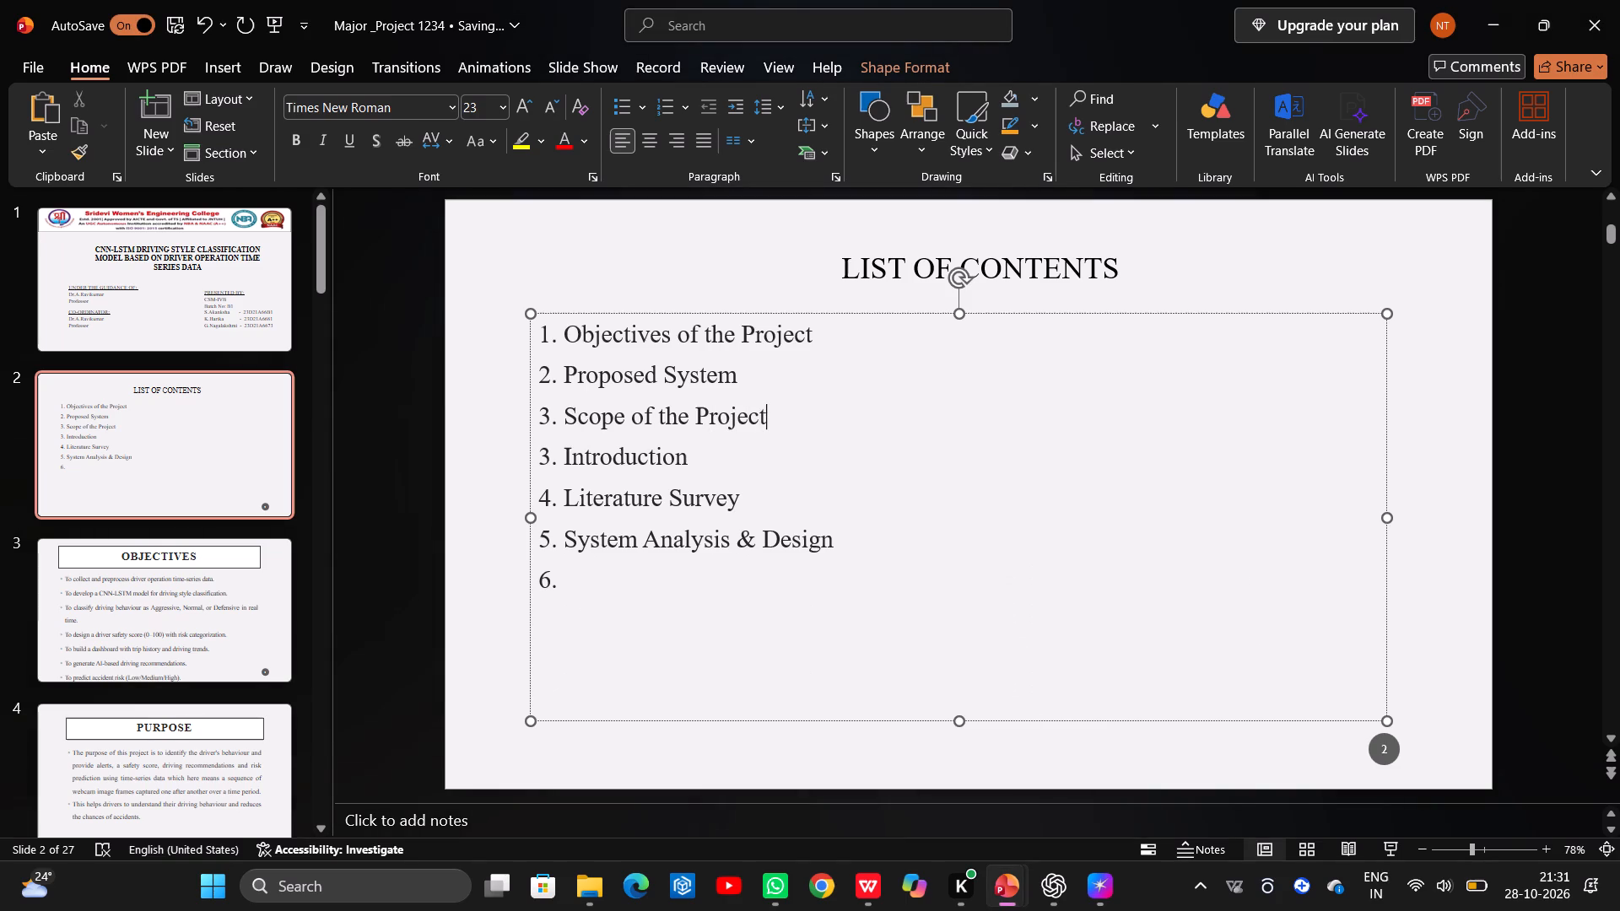
Examine which slides follow Scope in the Major _Project-4-2 presentation, and return to the Major _Project 1234 contents list.
click(548, 458)
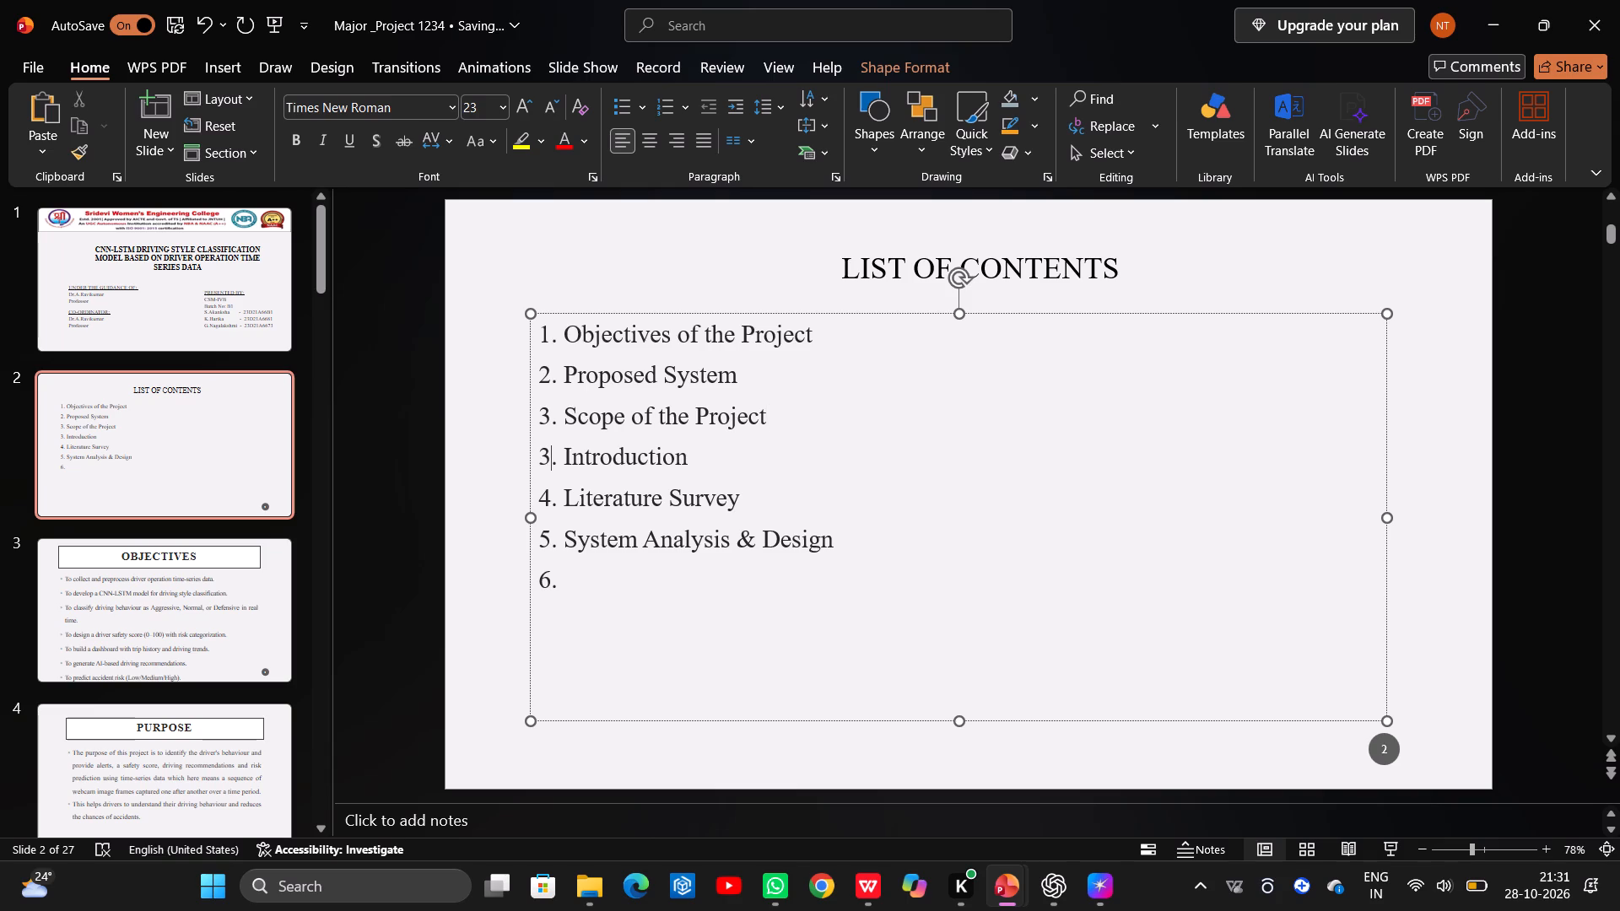
click(845, 800)
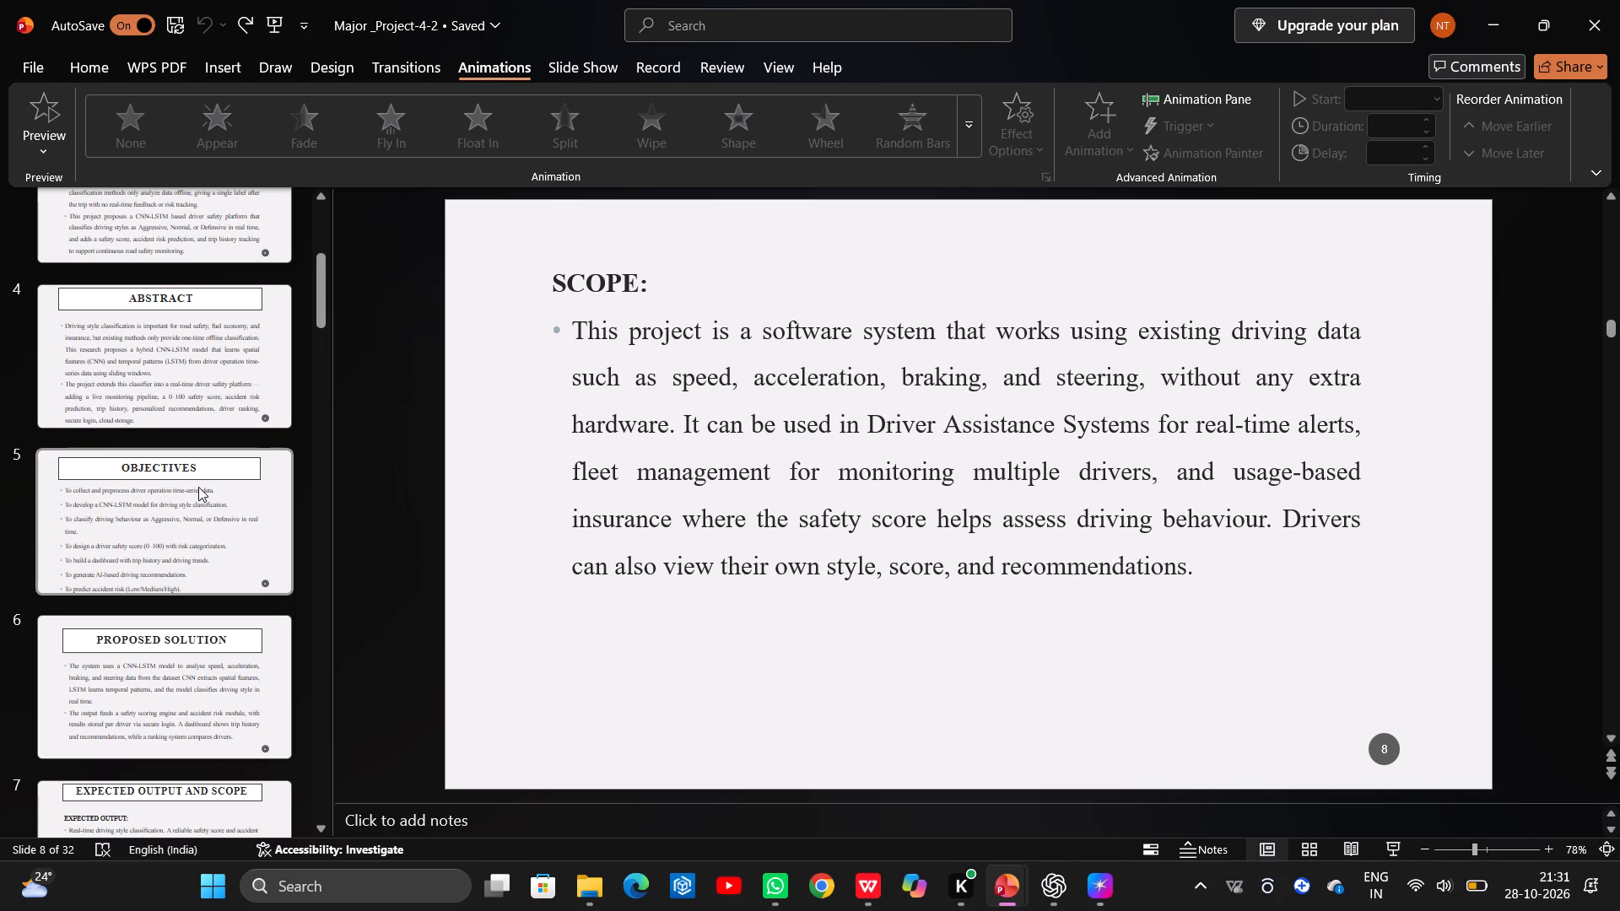
scroll(180, 655, down, 1)
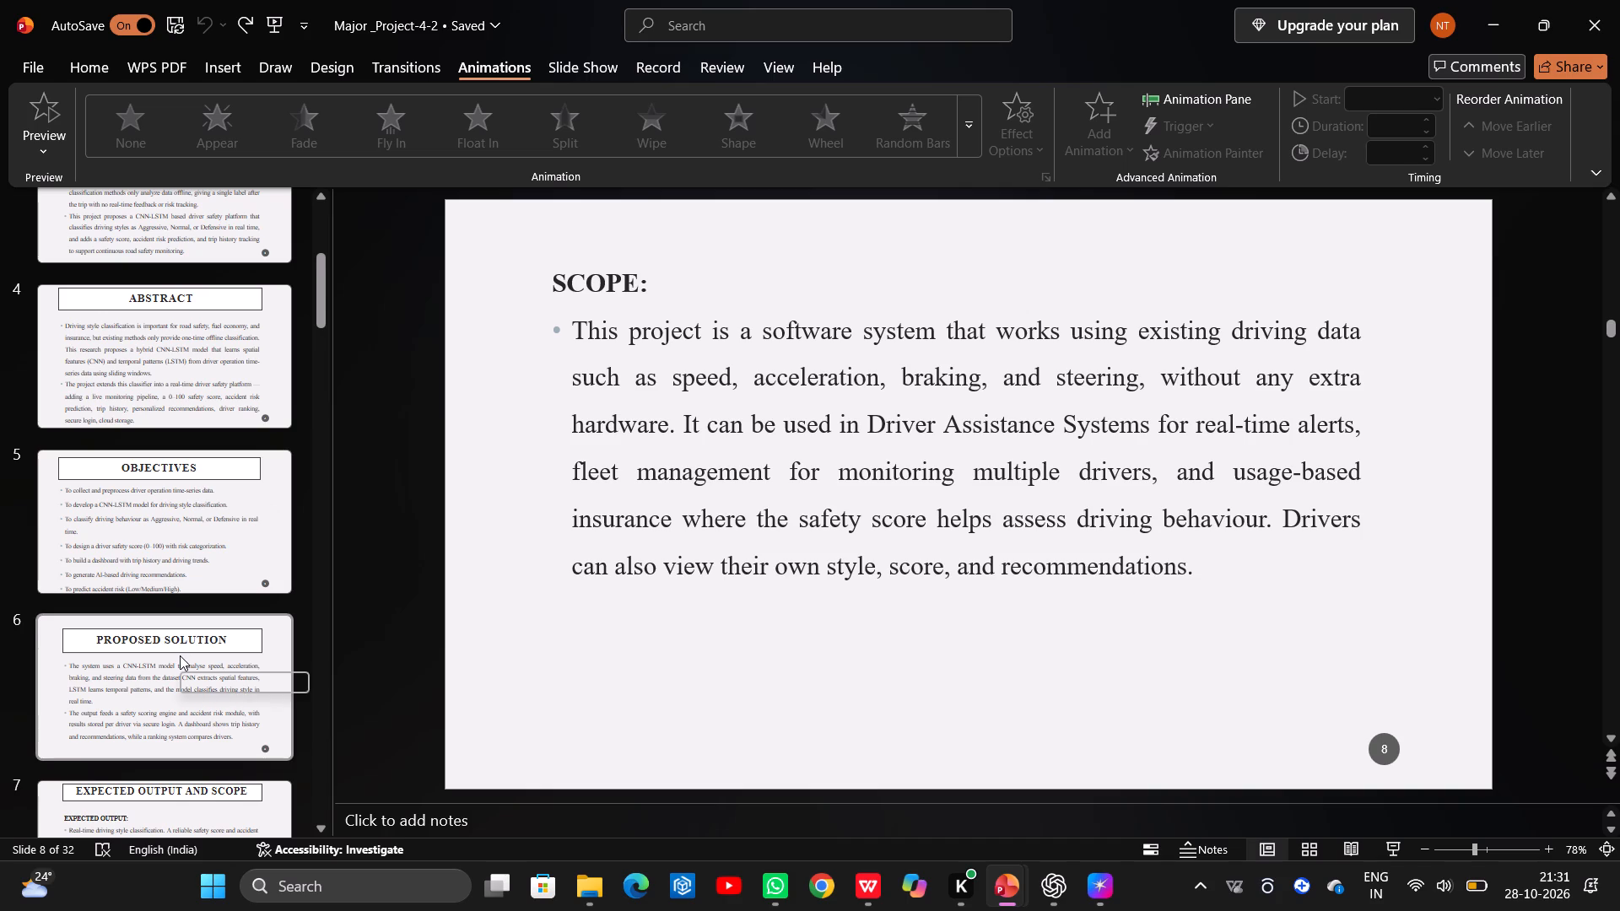
scroll(180, 655, down, 1)
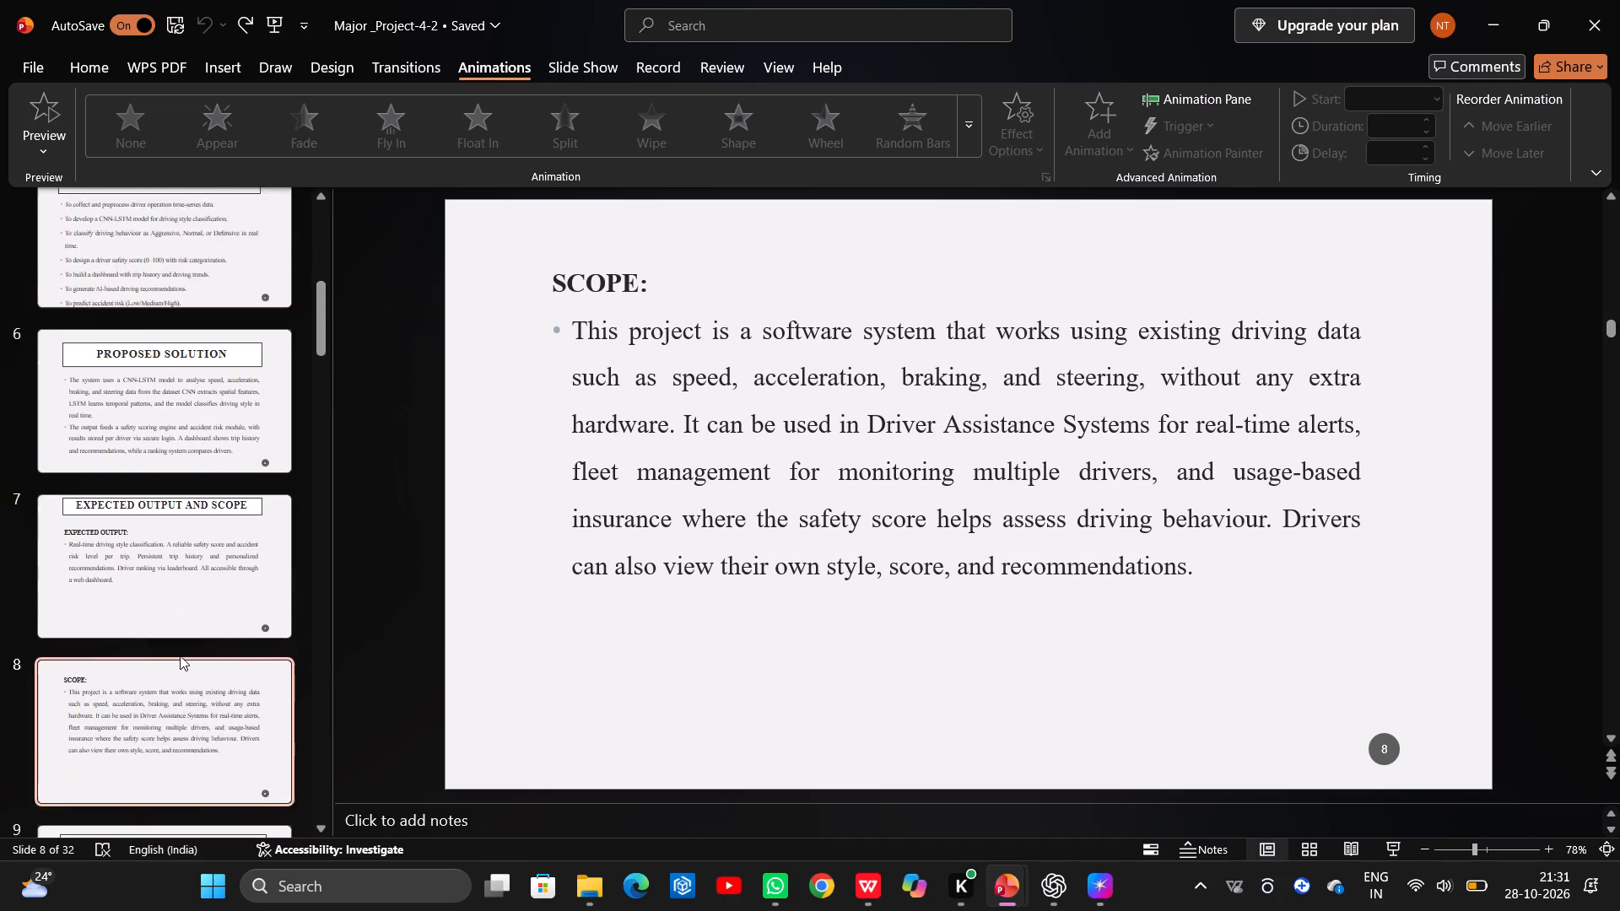
scroll(180, 655, down, 2)
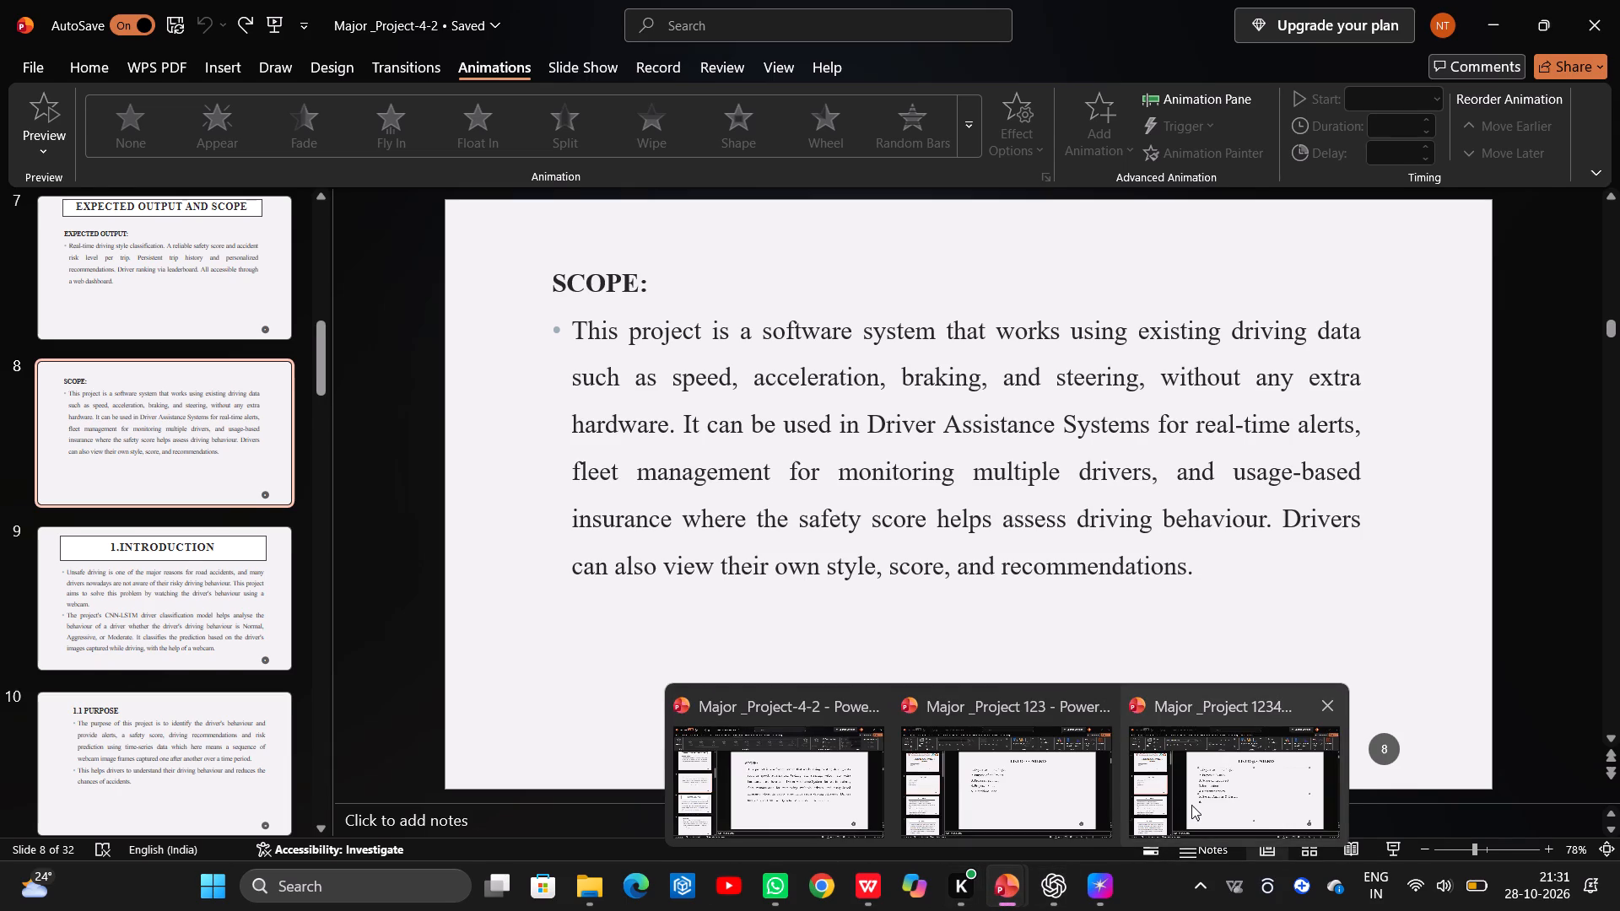
click(1191, 805)
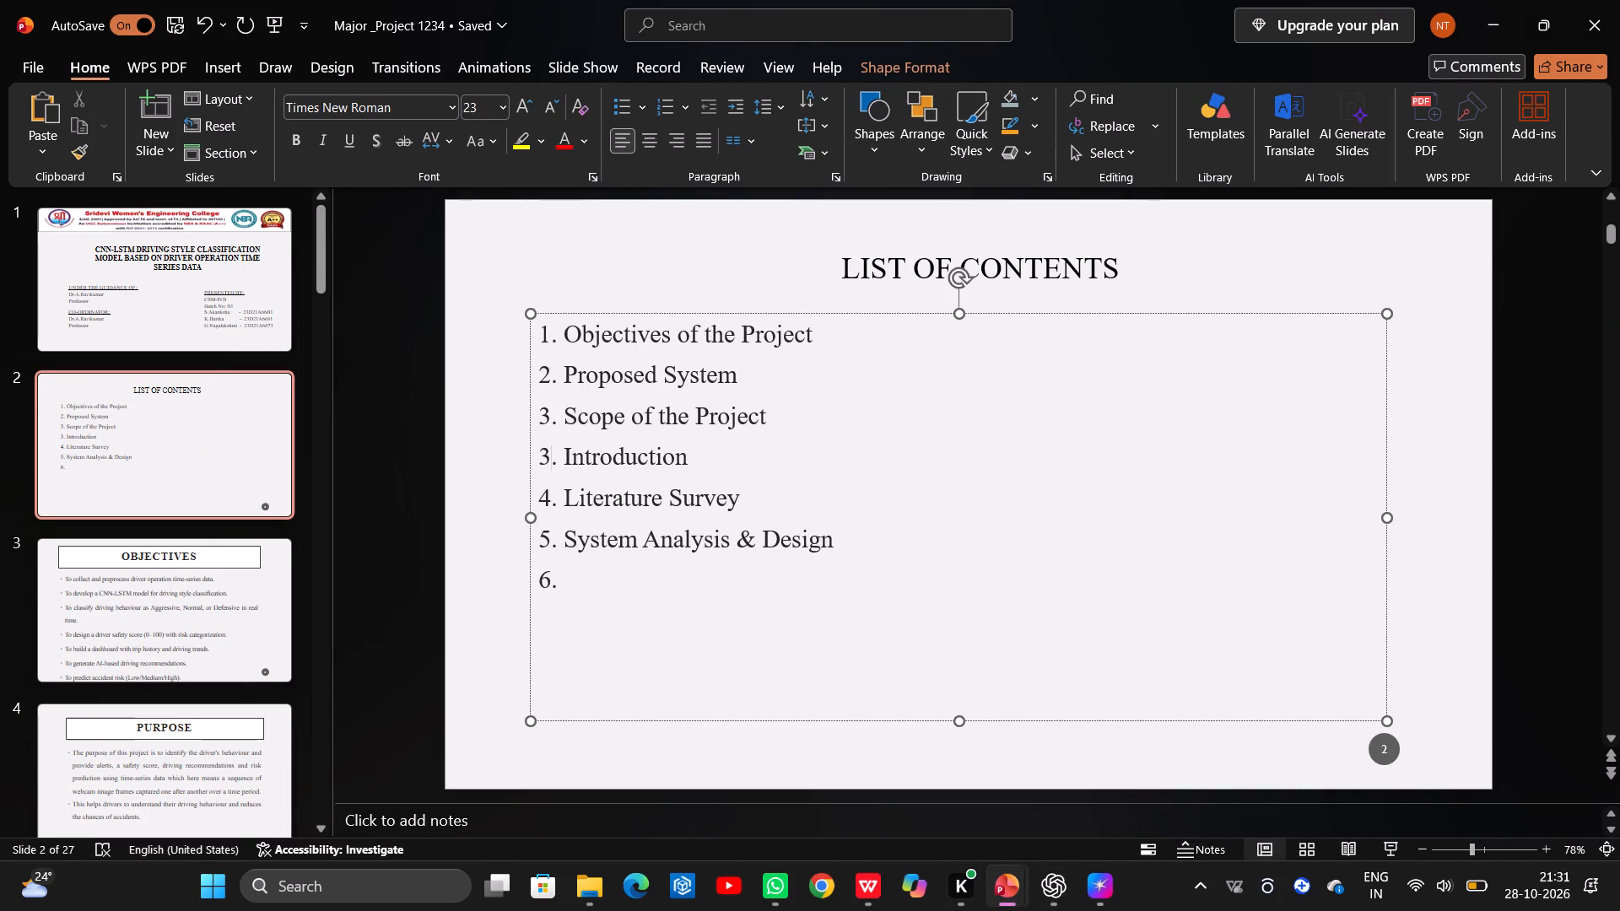
Add the entry "5. Purpose of the project" on a new line below Introduction in the contents list.
click(705, 456)
key(Return)
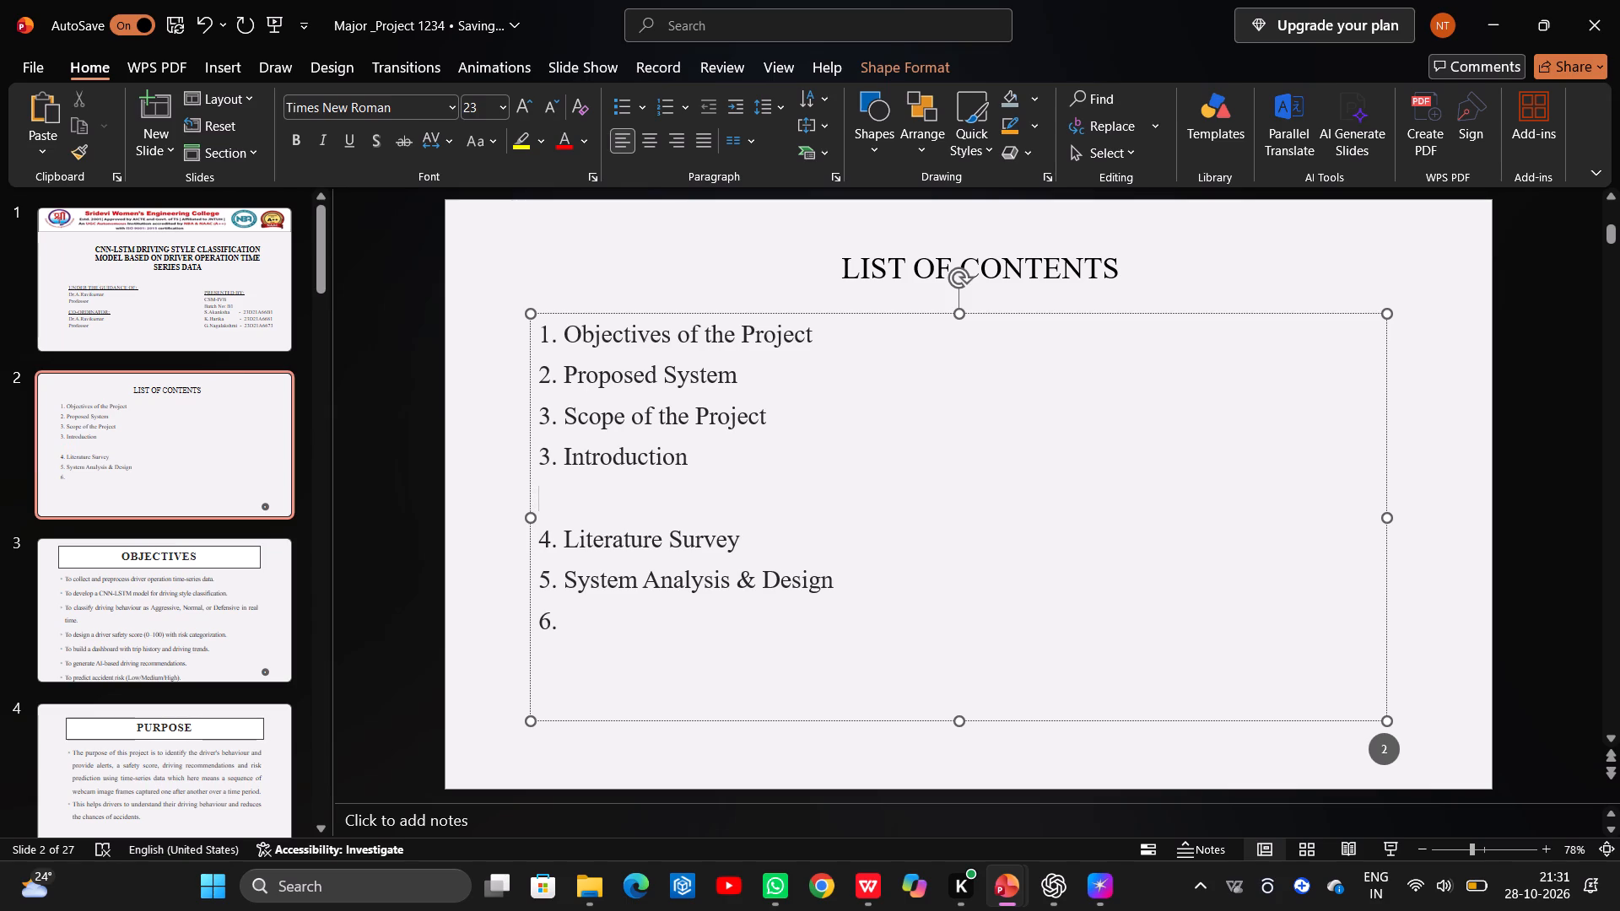
text(5.)
key(space)
key(u)
text(rps)
key(o)
key(BackSpace)
key(BackSpace)
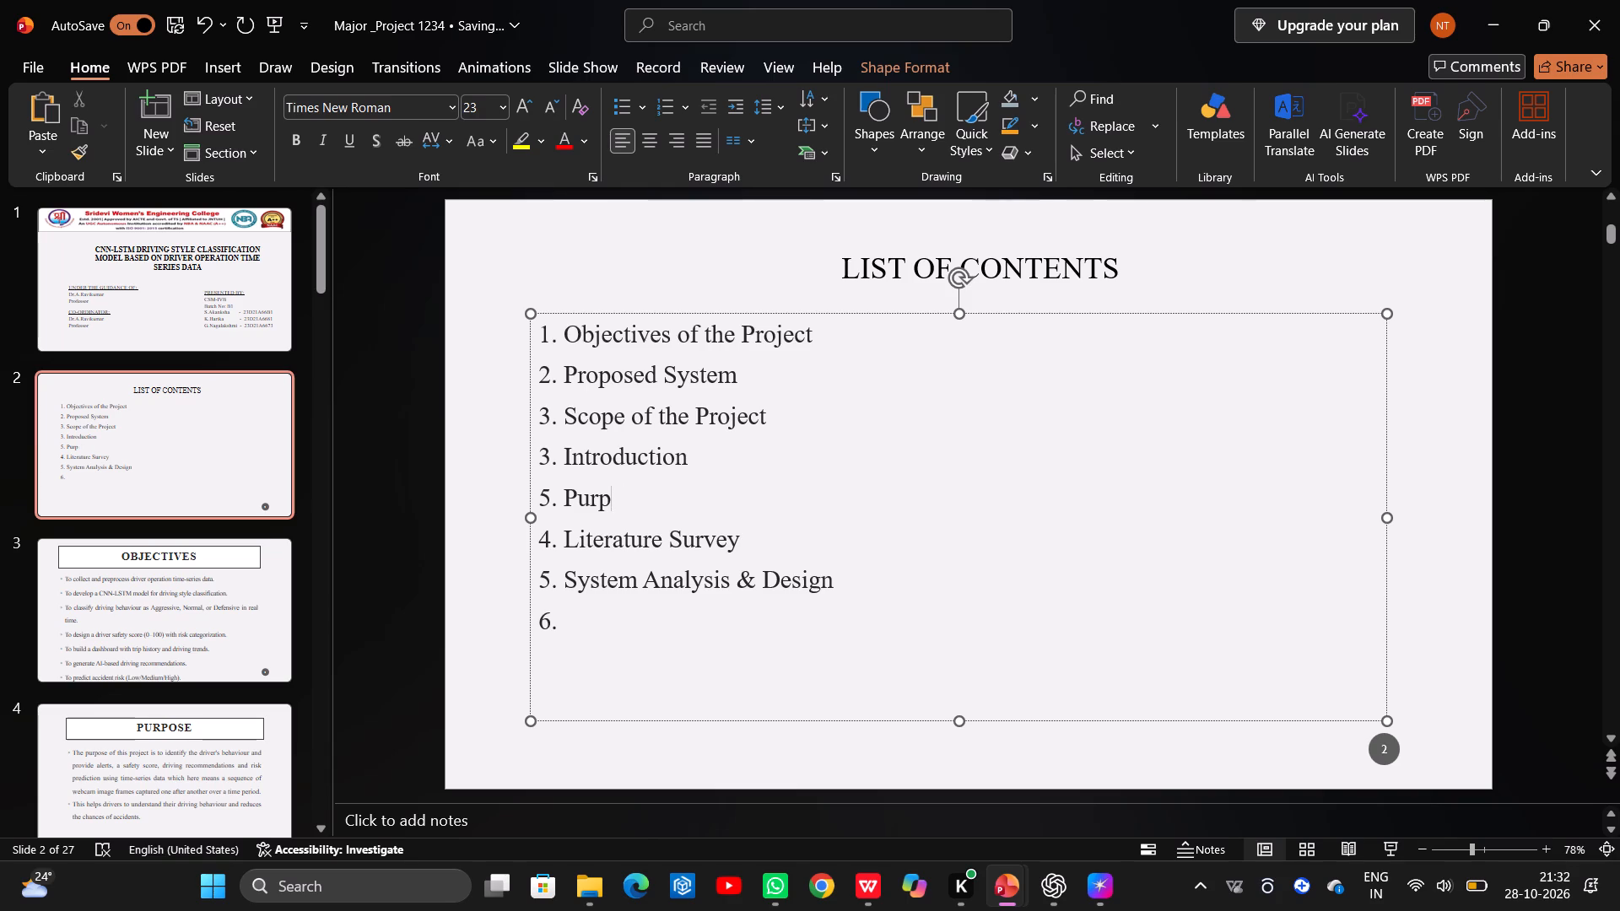
text(ose)
key(space)
text(of the project)
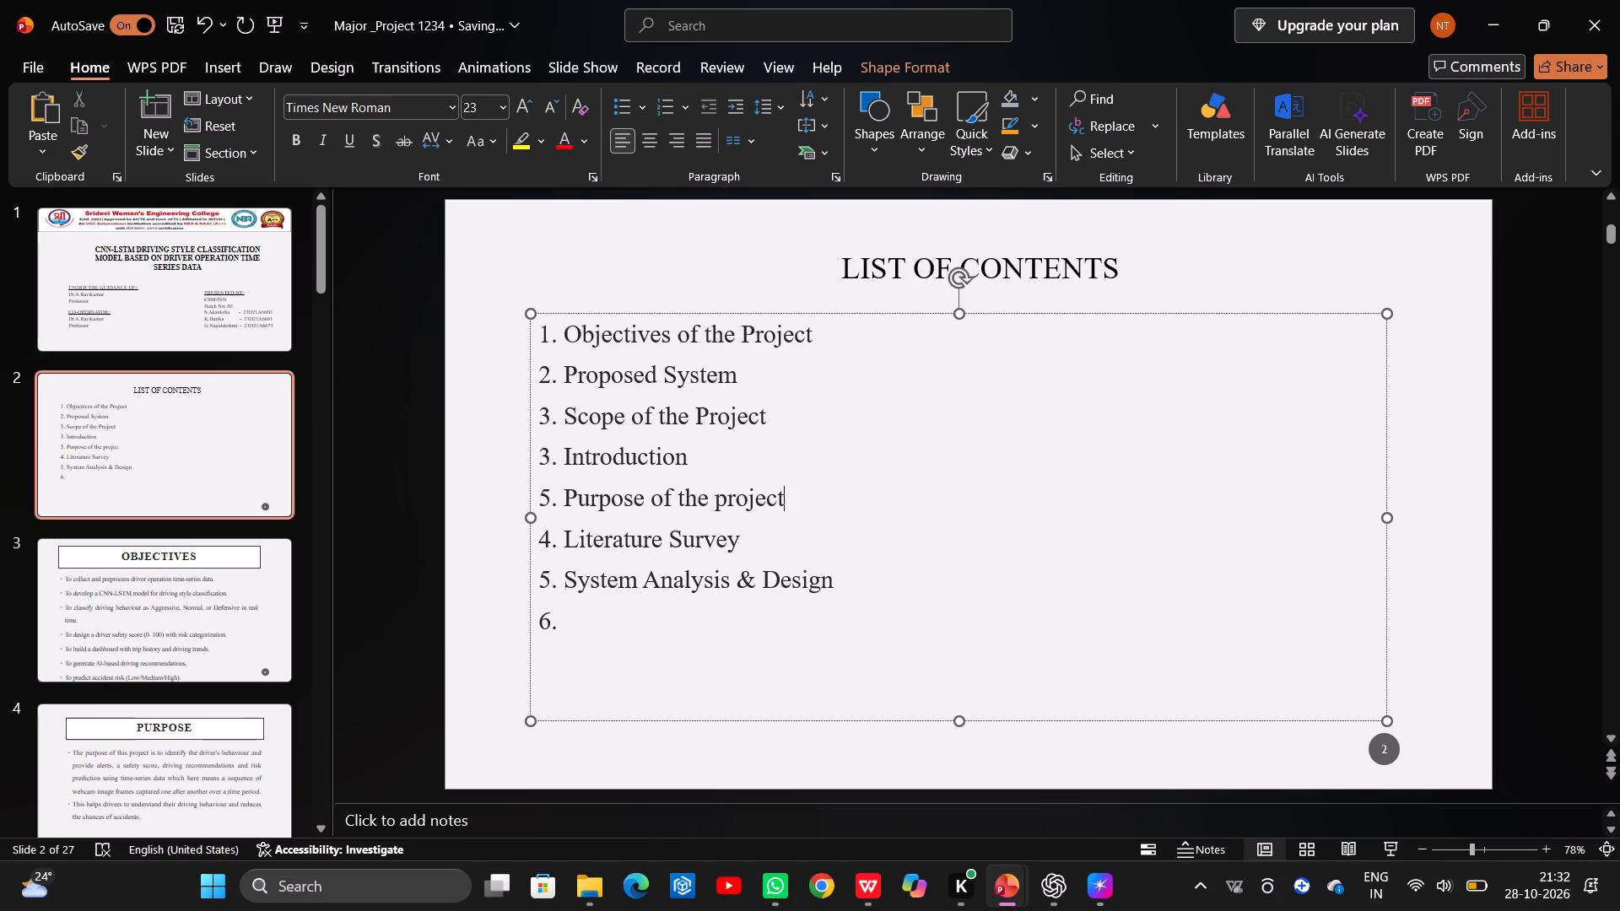
Renumber the Introduction entry as 4 and the Literature Survey entry as 6.
click(549, 419)
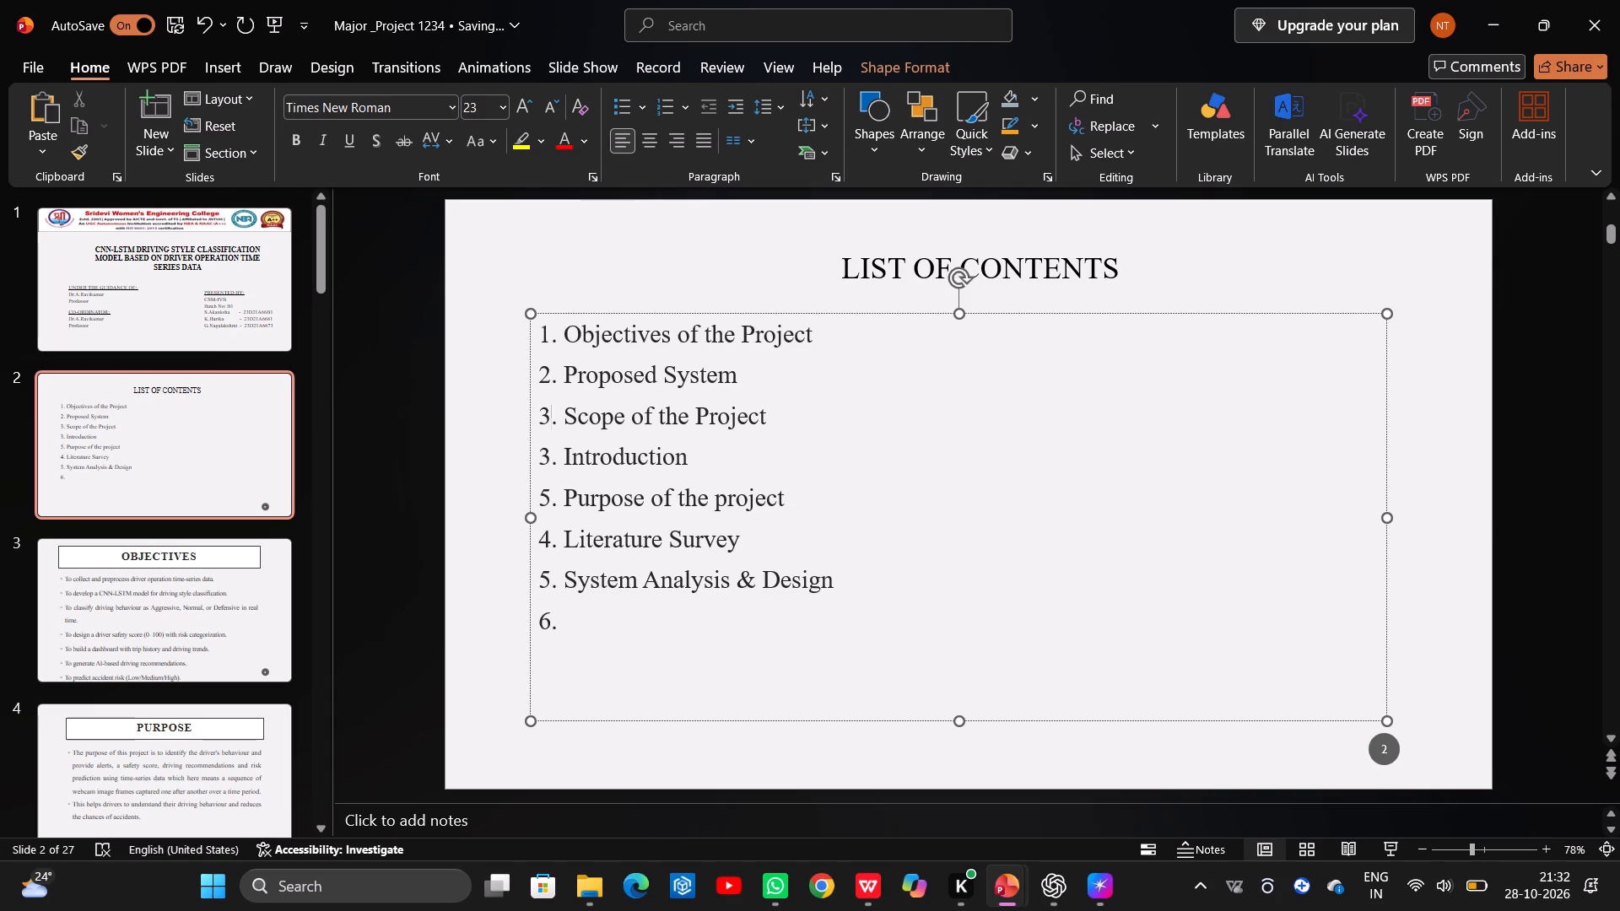
click(548, 457)
key(BackSpace)
key(4)
click(552, 539)
click(552, 539)
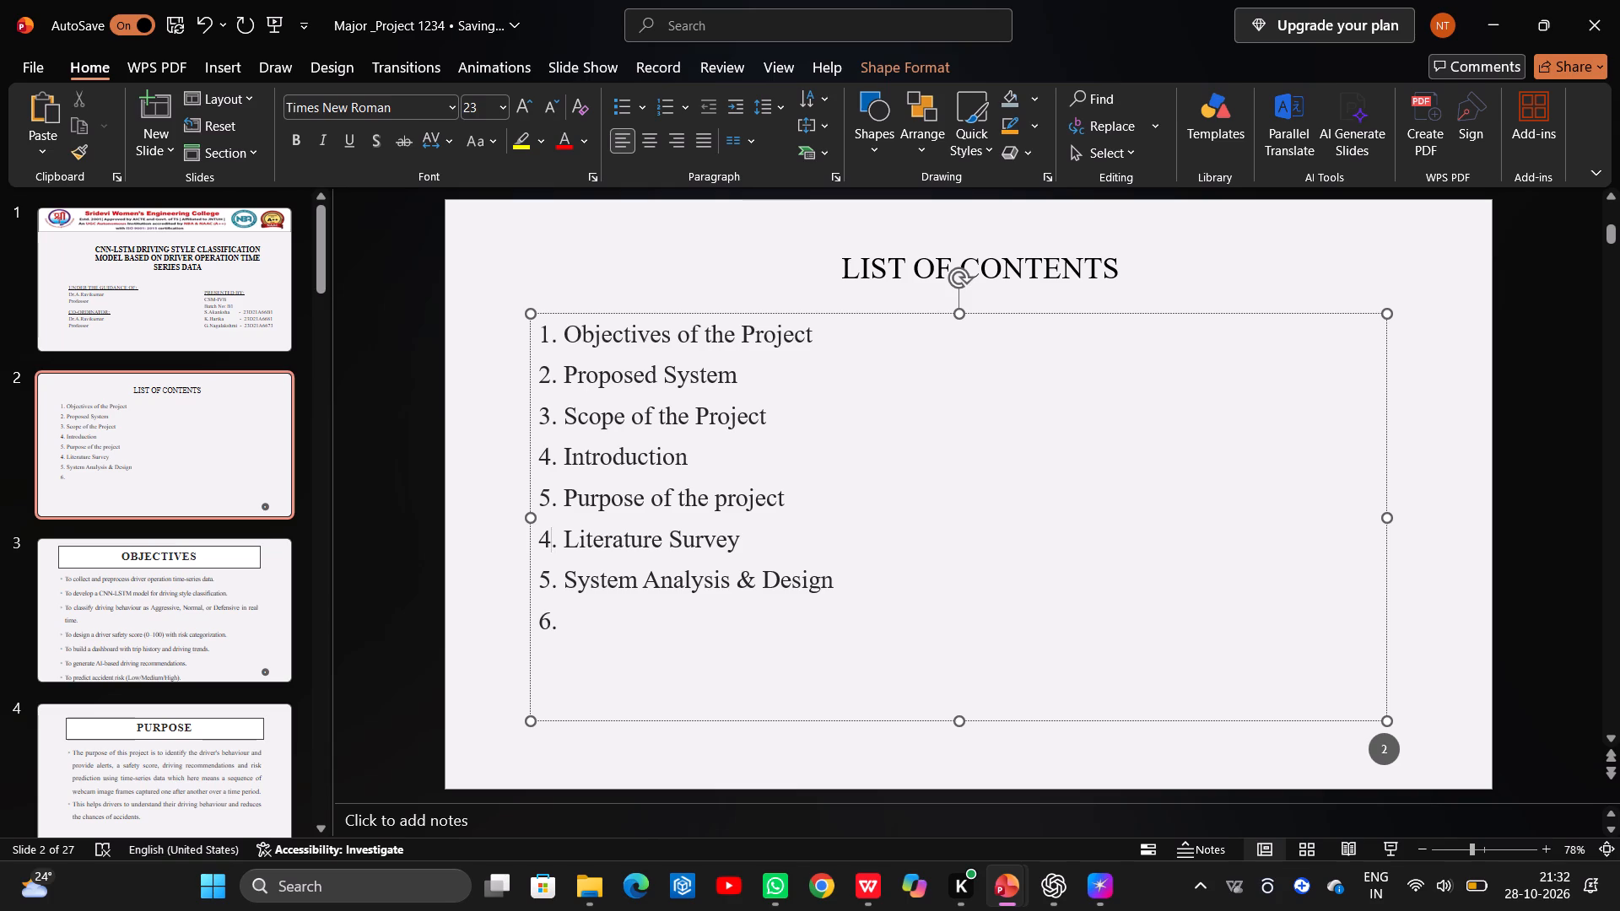
click(552, 539)
key(BackSpace)
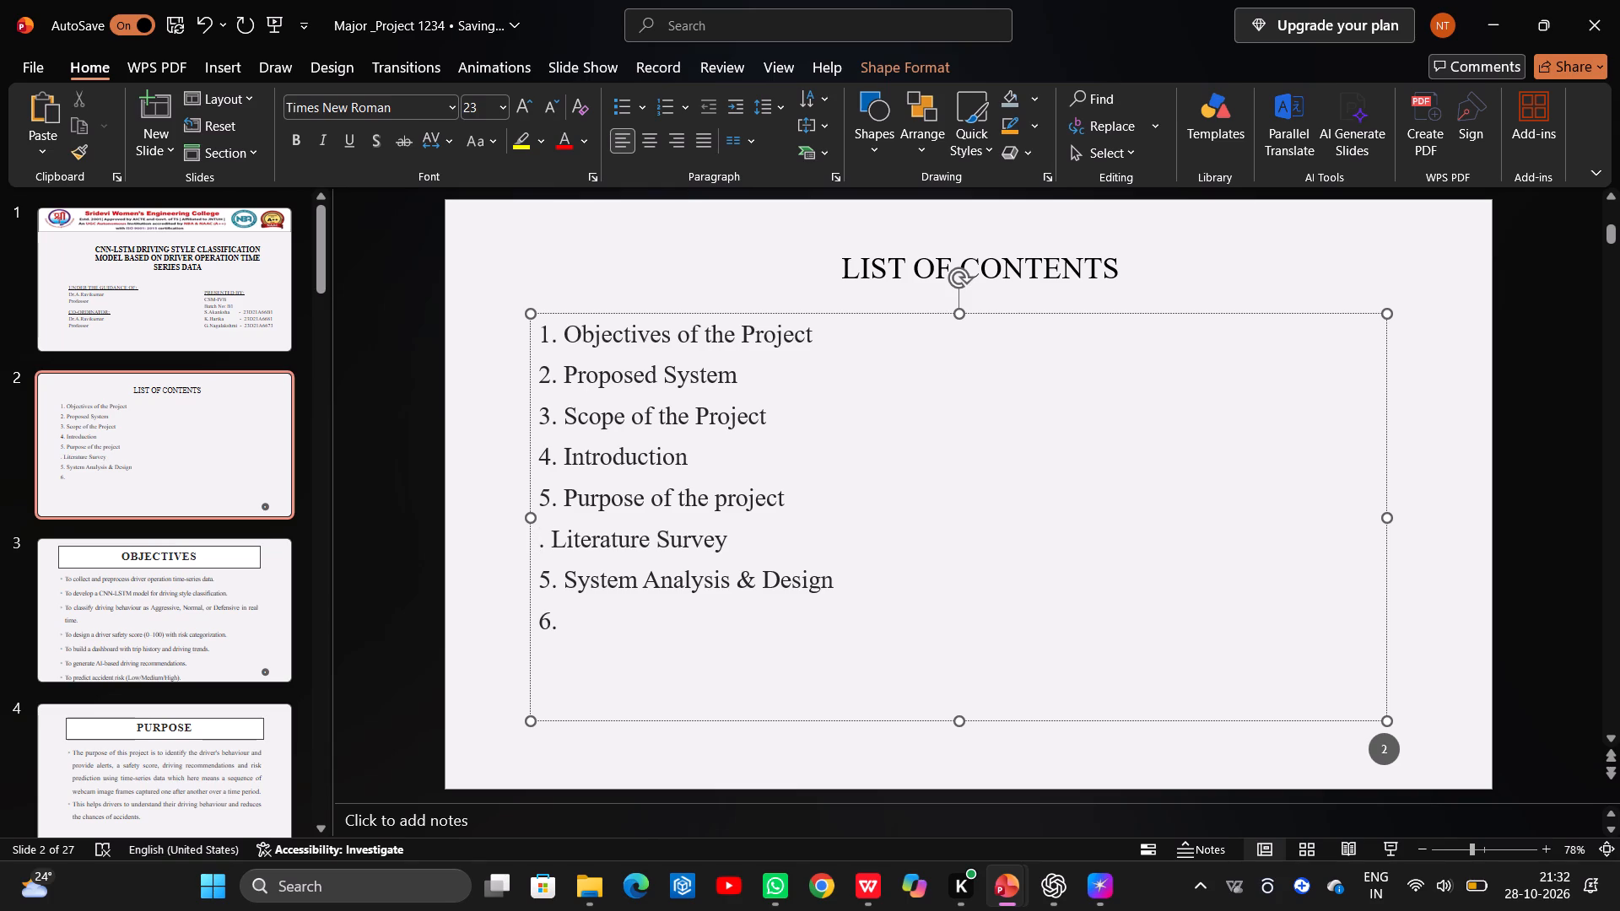
key(6)
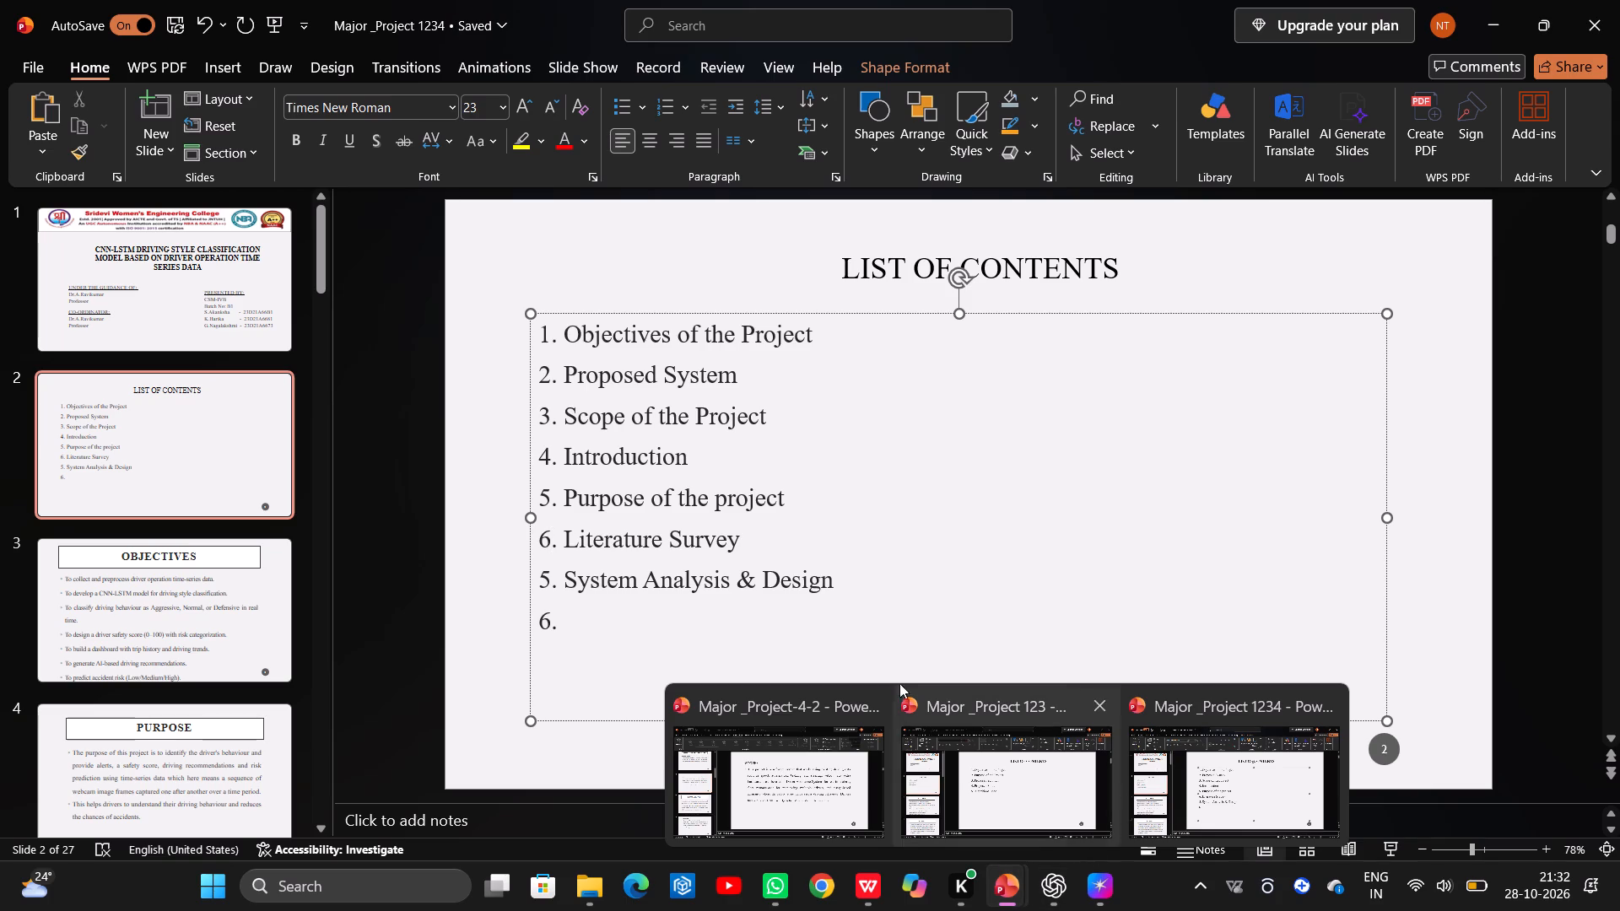
Fill in the empty last entry "6." as "Implementation", with a space after the number.
click(580, 627)
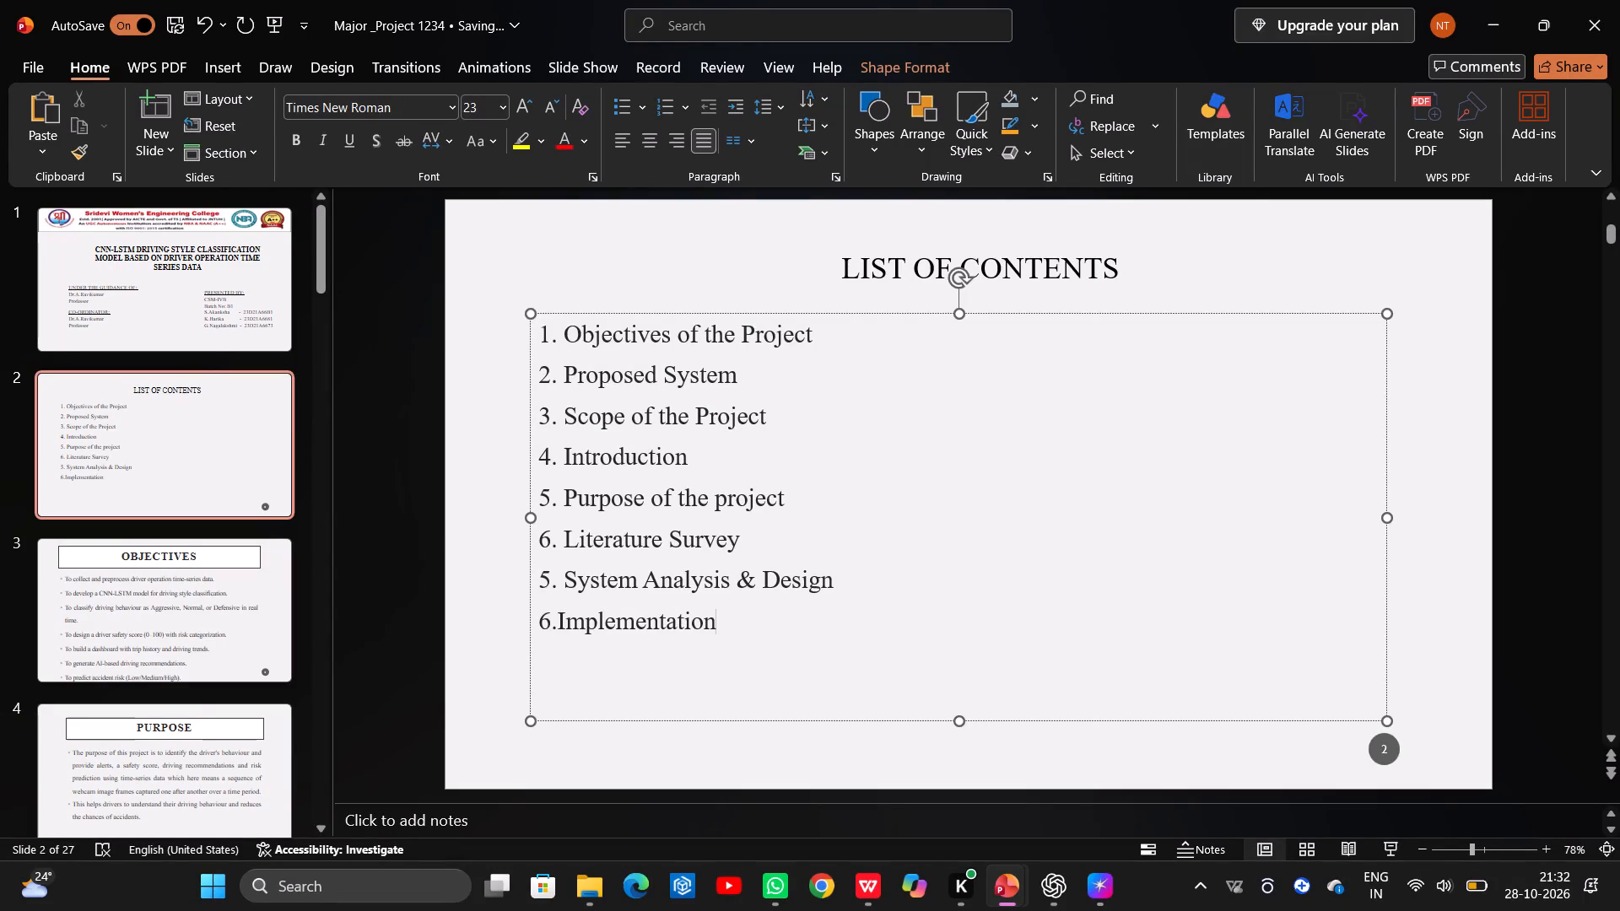
click(559, 623)
key(space)
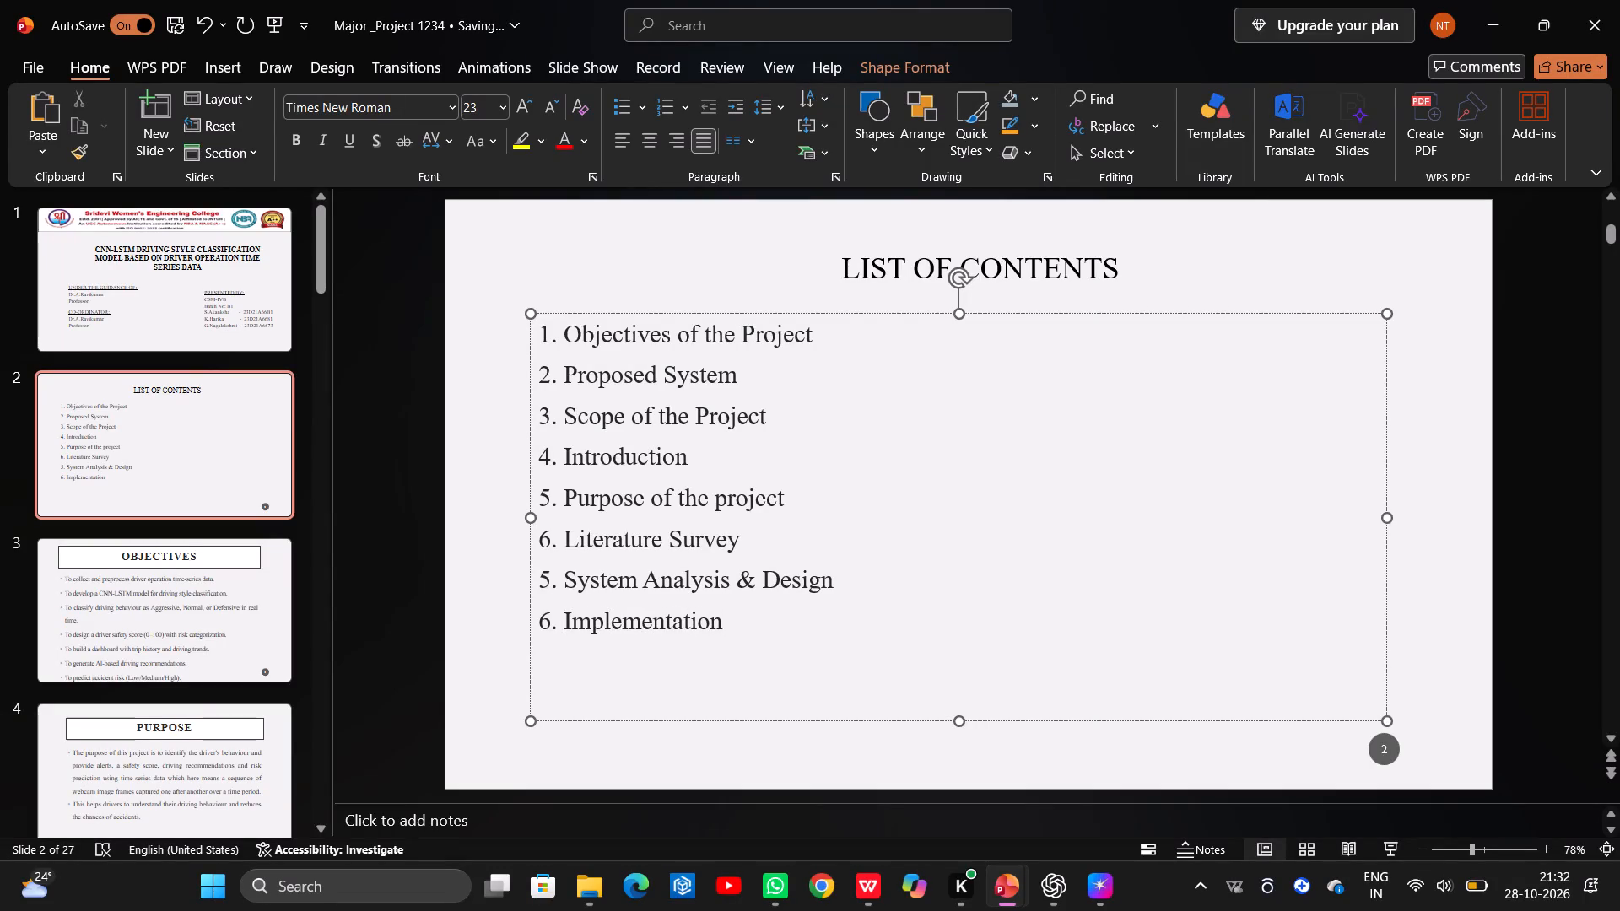
Add the entry "7. Conclusion" on a new line below Implementation.
click(774, 633)
key(Return)
text(7.)
key(c)
key(BackSpace)
key(space)
text(onclusion)
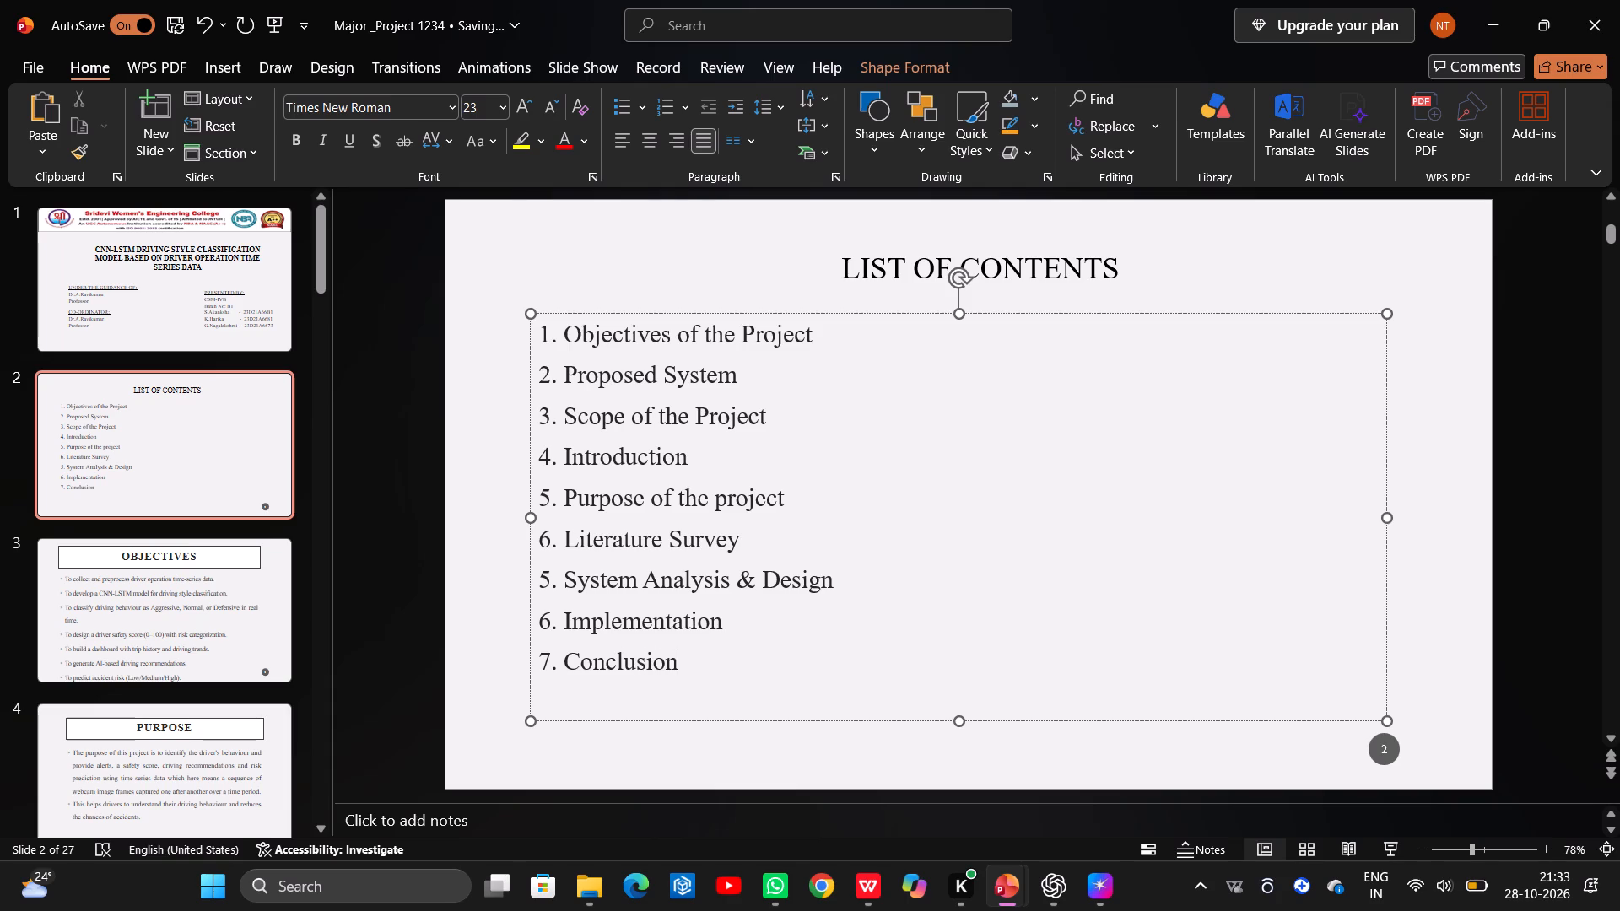
Renumber System Analysis & Design as 7, Implementation as 8 and Conclusion as 9.
click(550, 579)
key(BackSpace)
key(7)
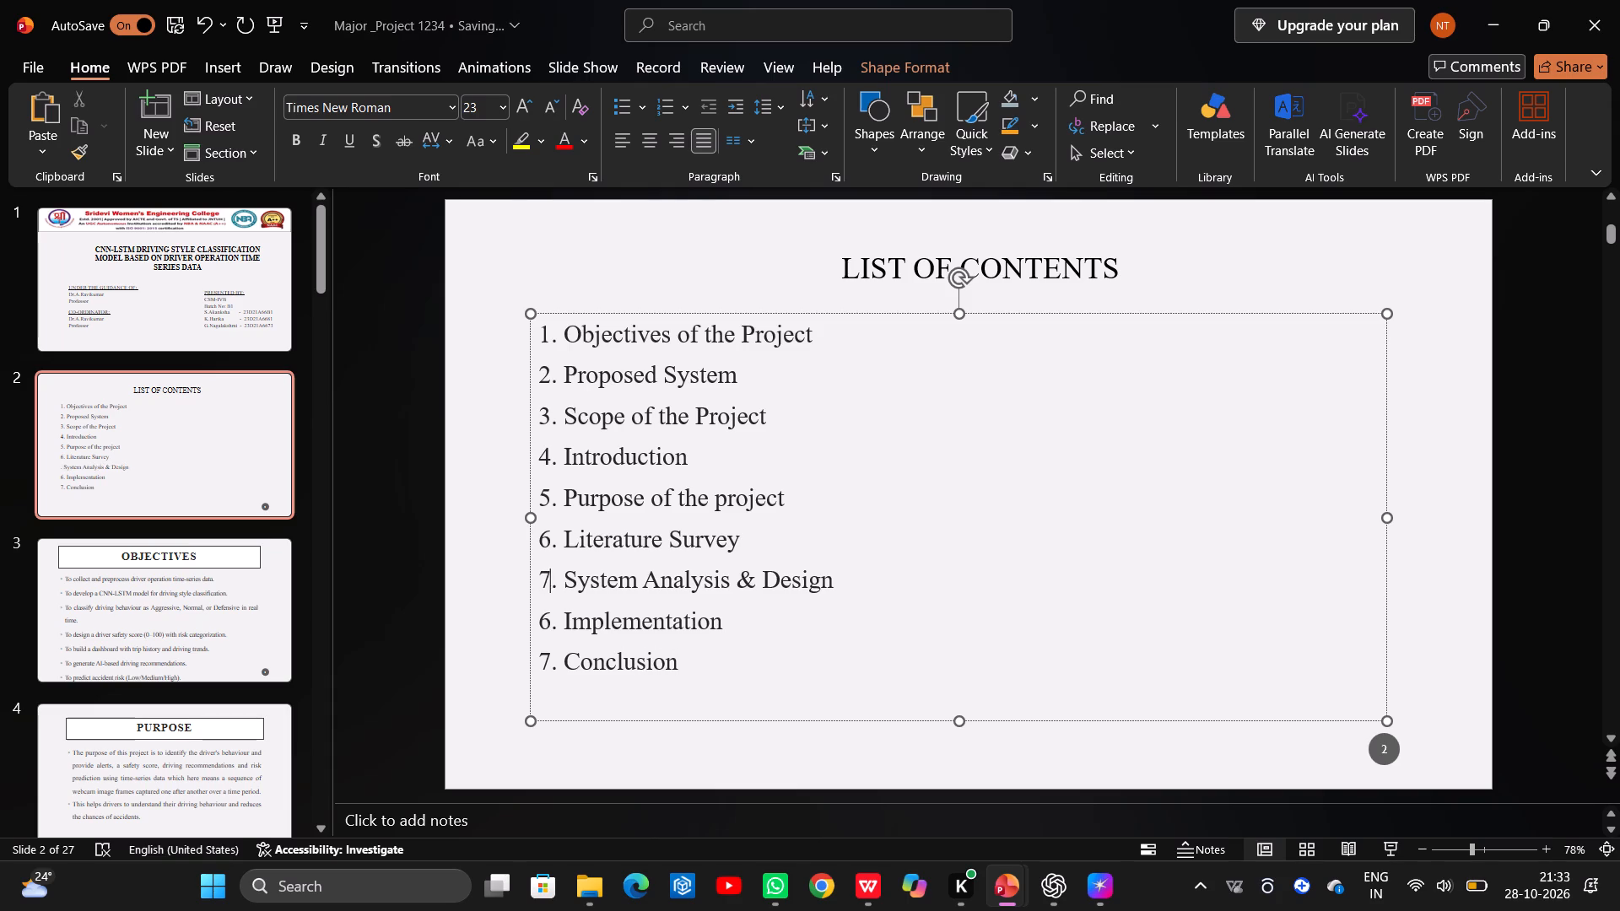
click(548, 623)
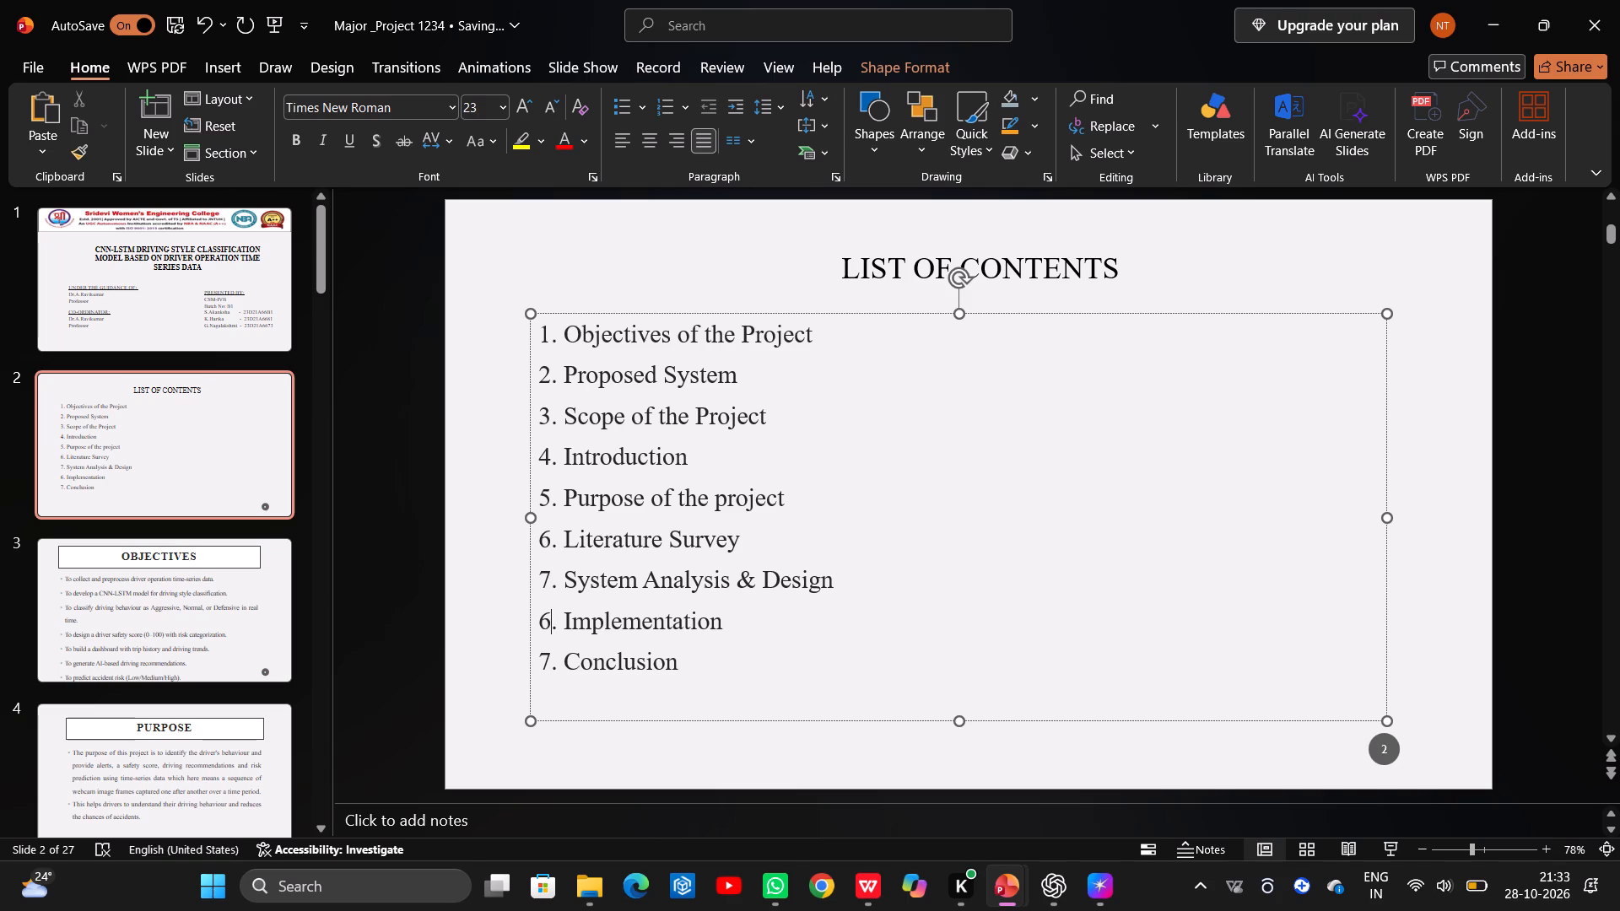
key(BackSpace)
key(8)
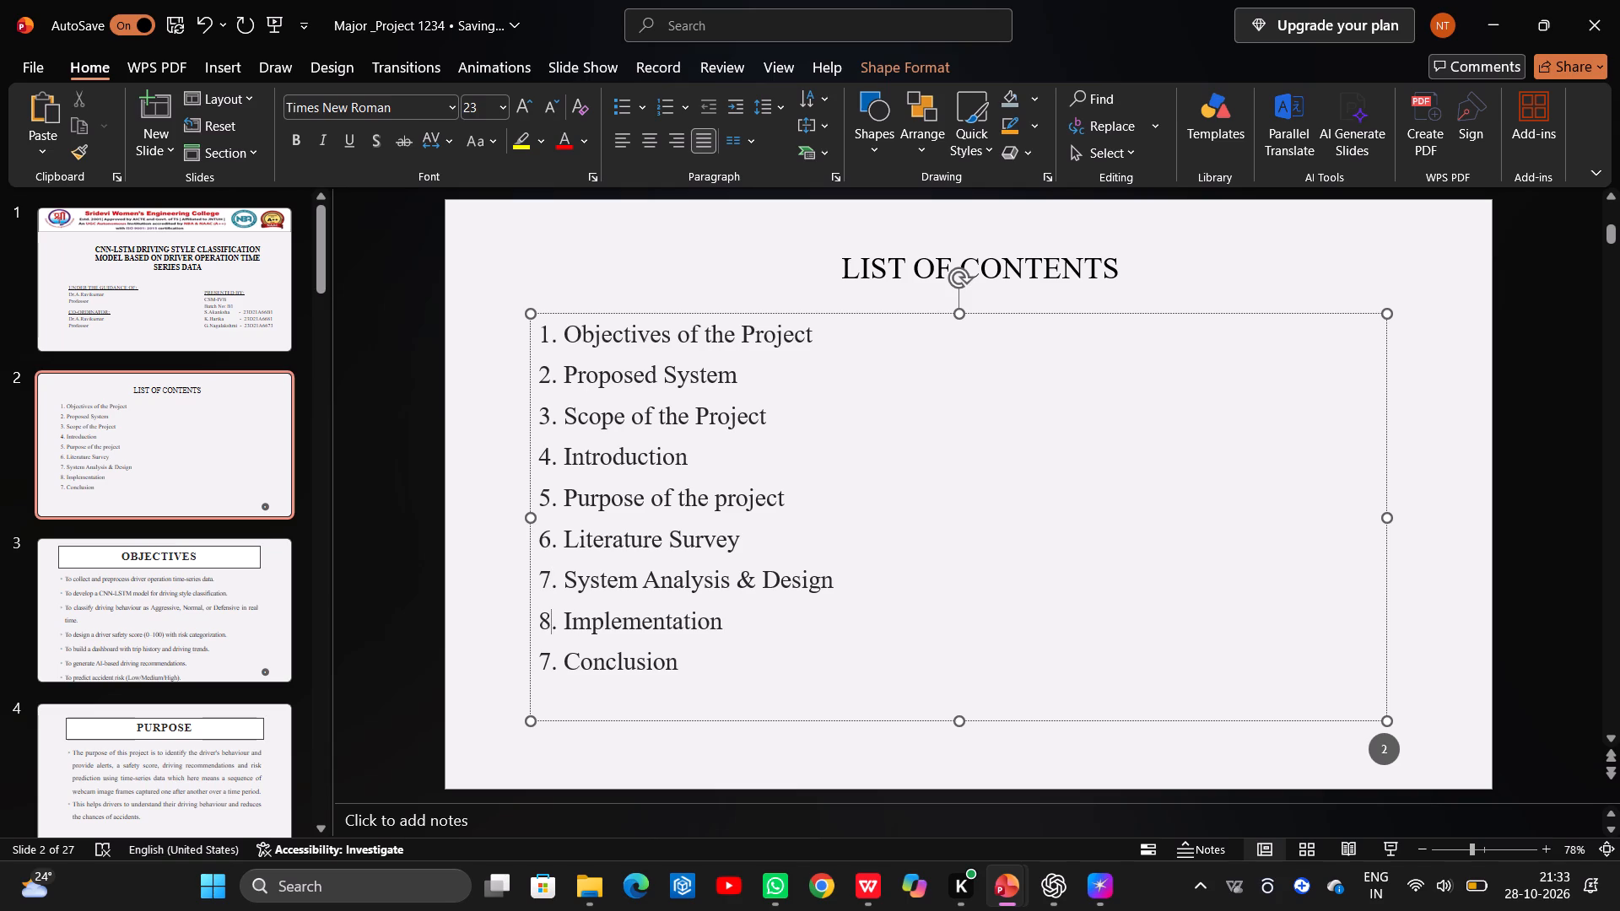
click(552, 664)
key(BackSpace)
key(9)
Check the slides that follow the contents slide, and add the entry "8. Algorithms Used" below System Analysis & Design.
scroll(181, 694, down, 3)
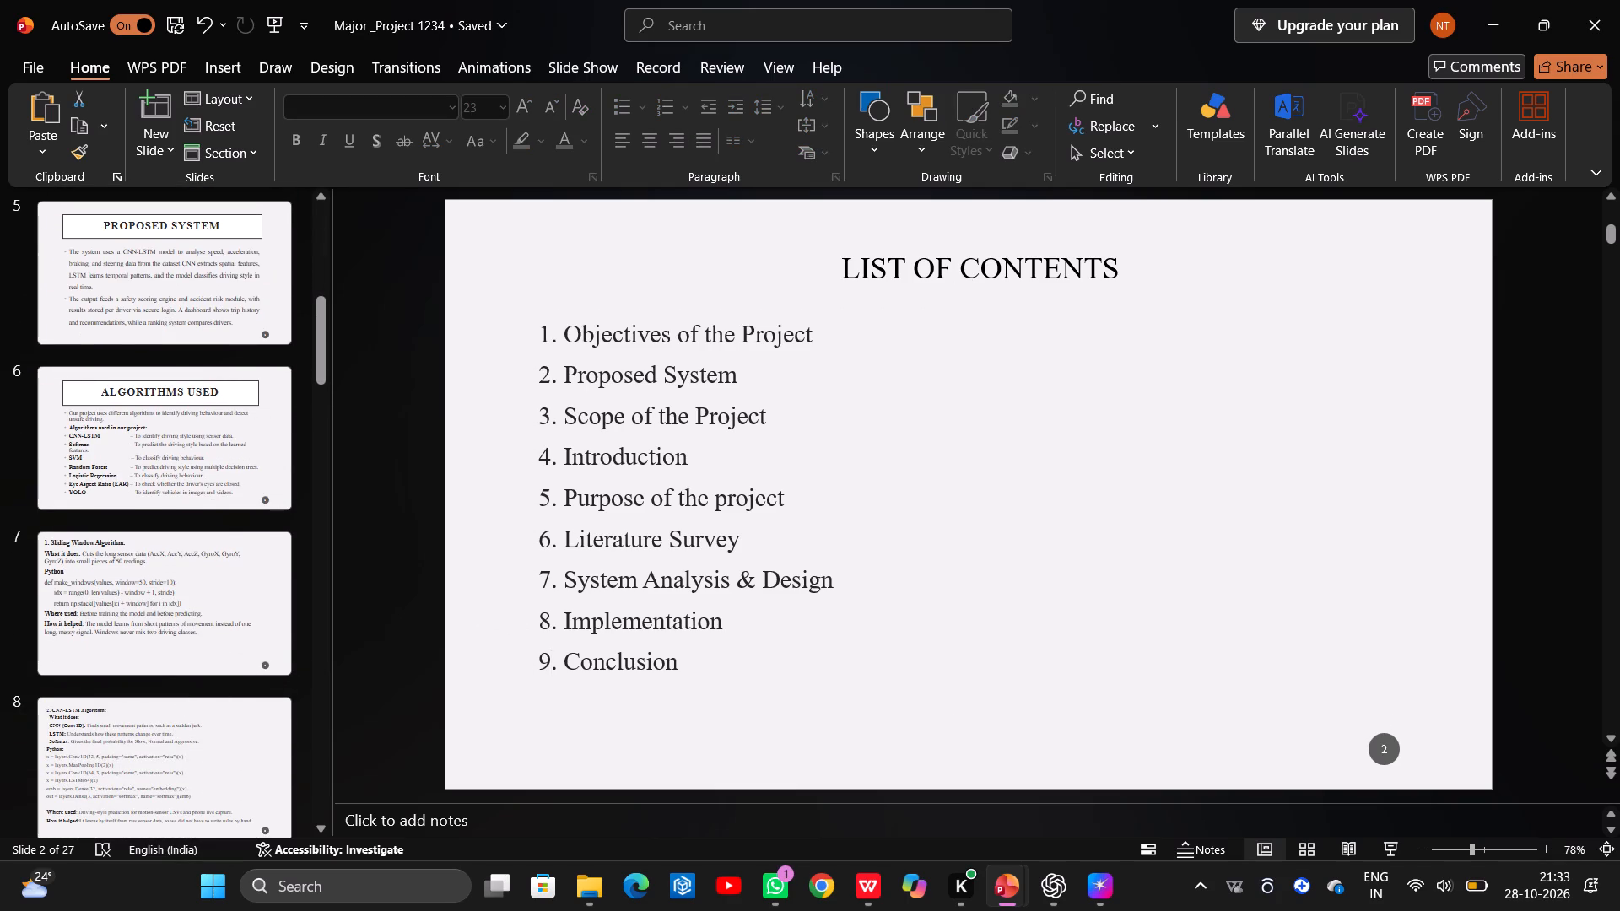
click(837, 583)
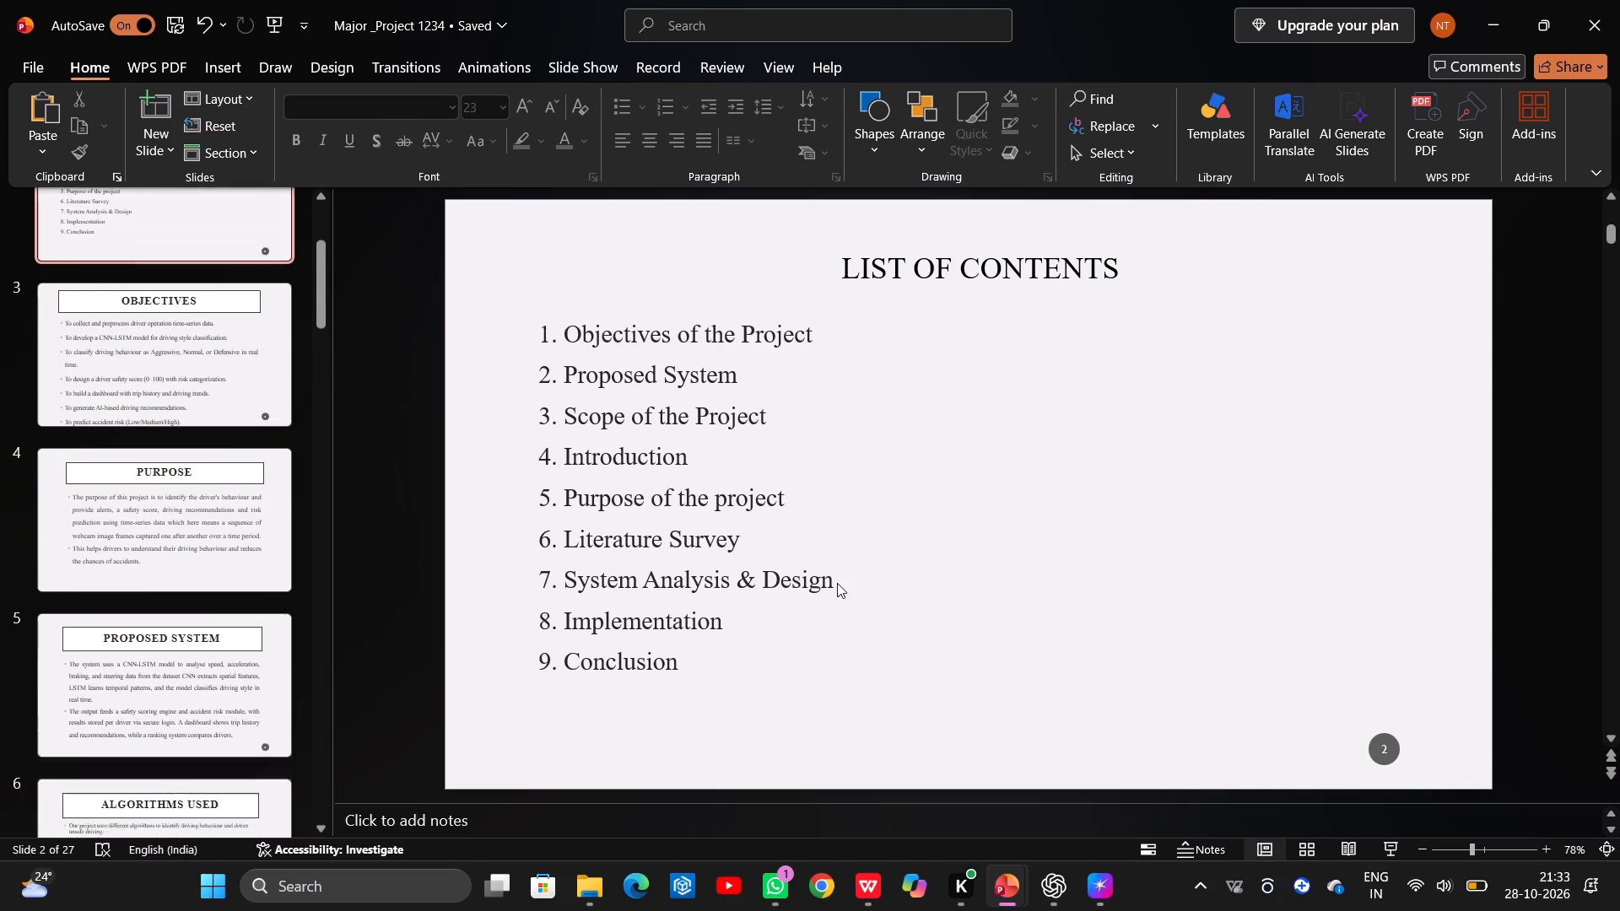
click(828, 575)
key(Return)
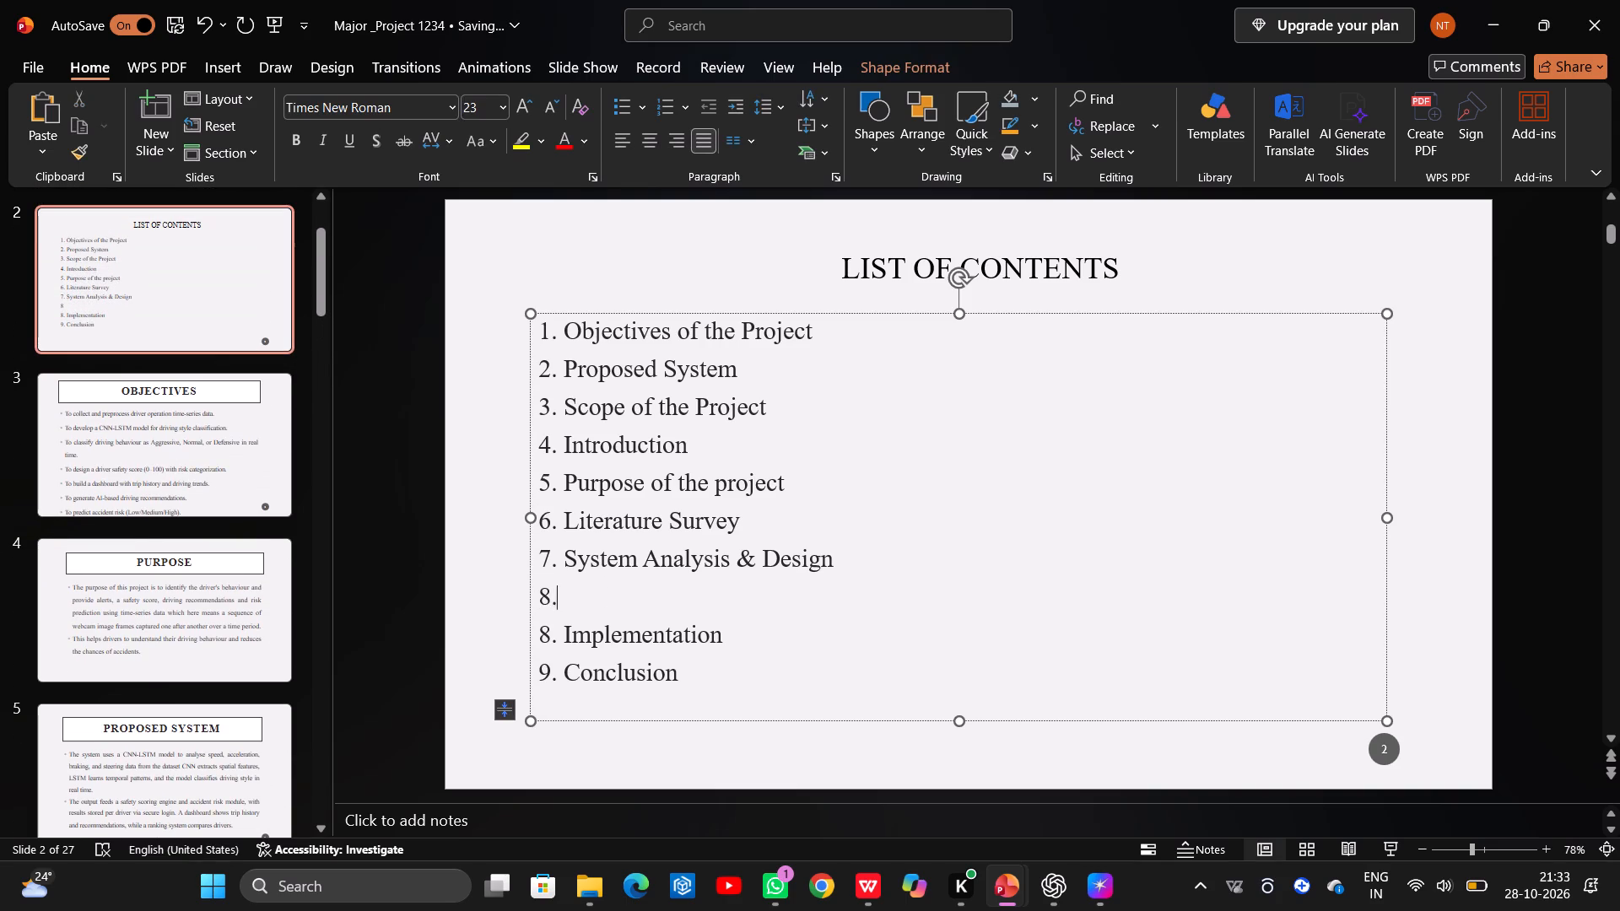
key(a)
key(l)
text(gorith)
text(ms)
key(space)
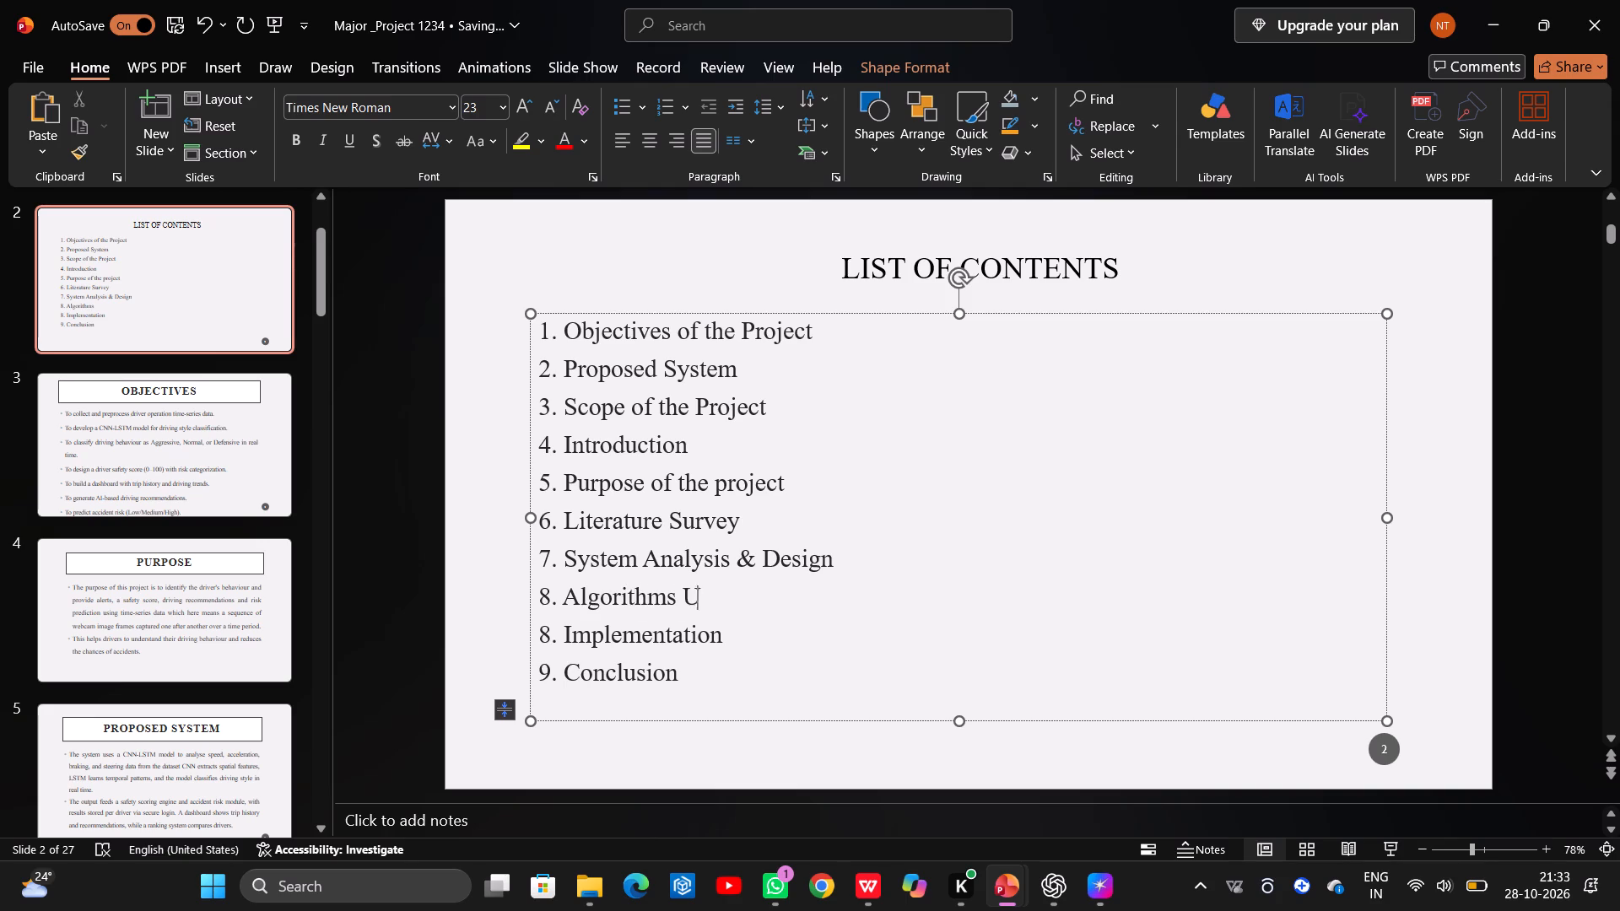
text(sed)
Renumber the Implementation entry as 9 and the Conclusion entry as 10.
click(546, 642)
key(BackSpace)
key(9)
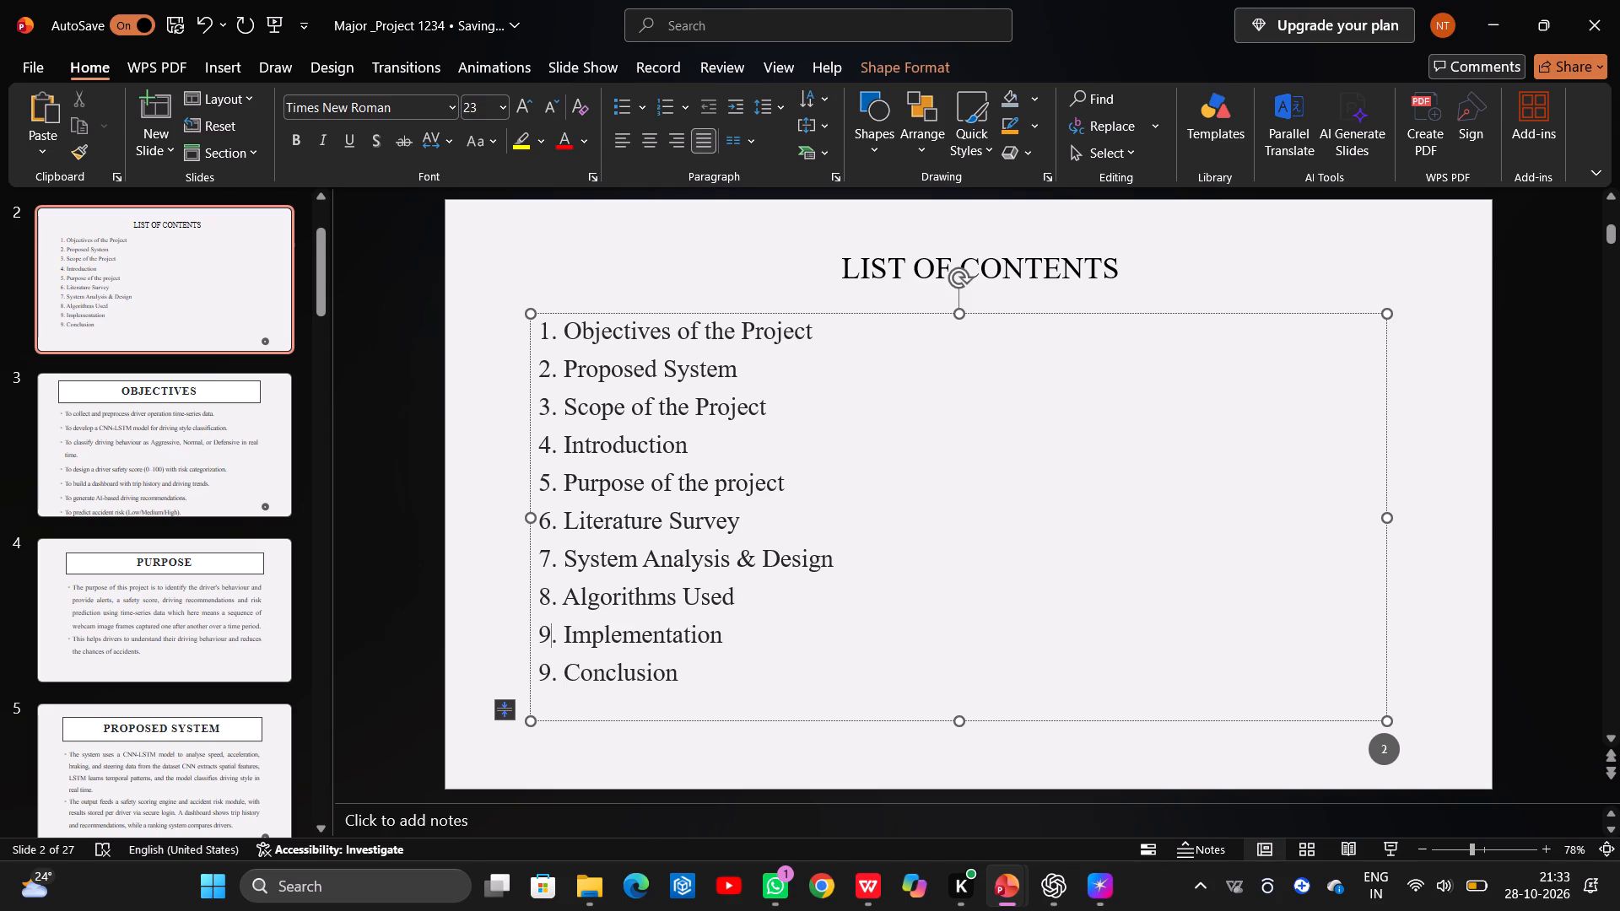
click(552, 671)
key(BackSpace)
text(10)
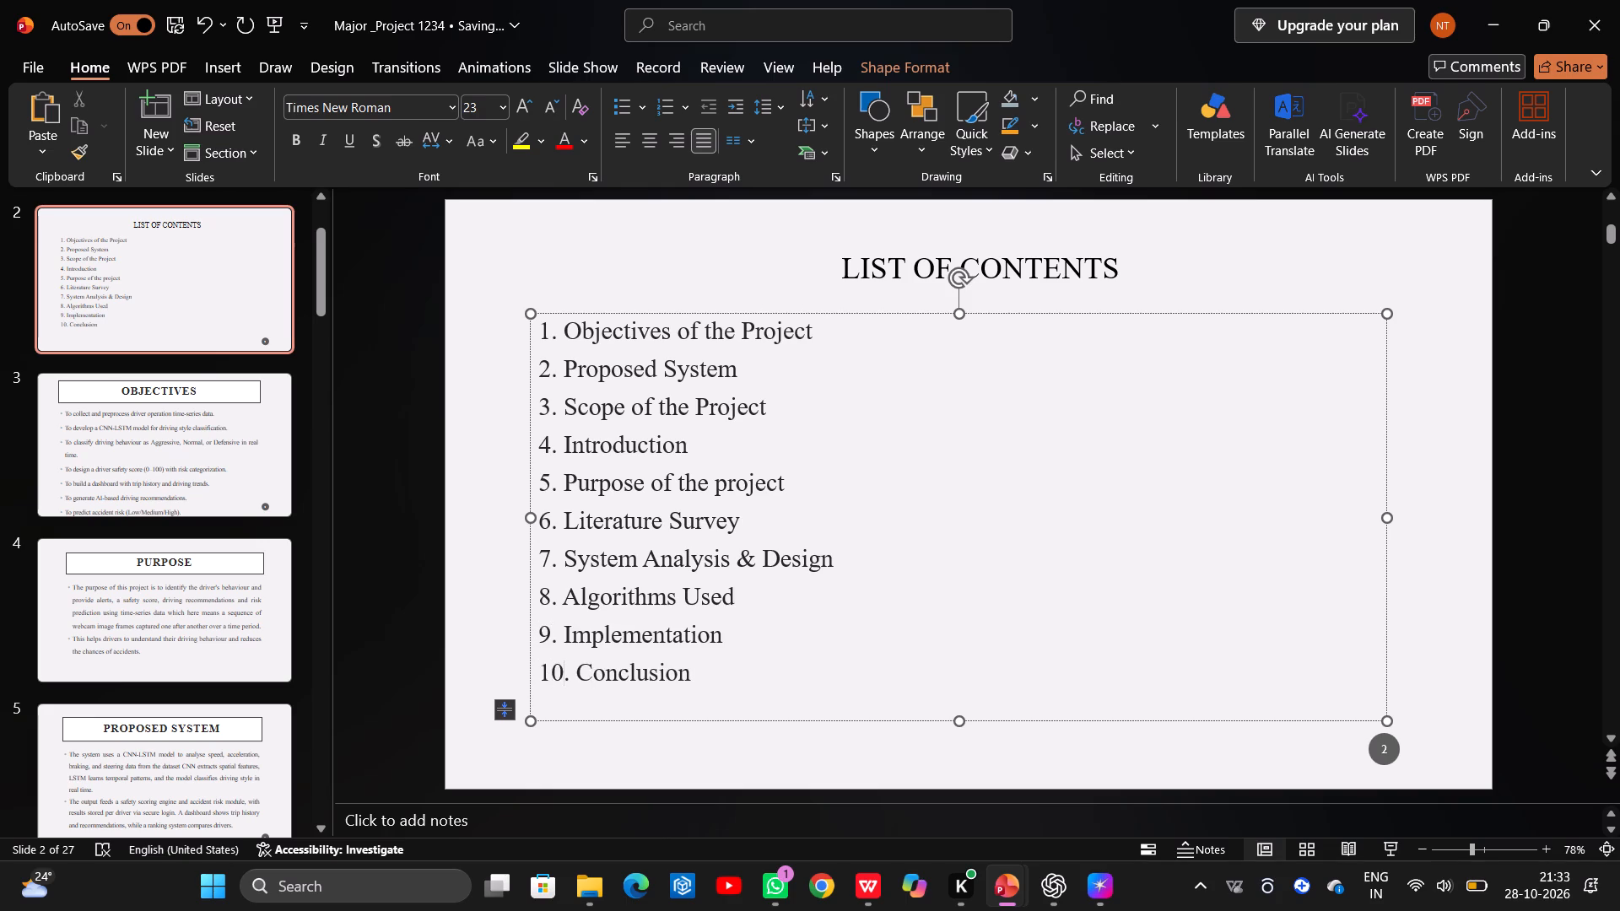
Examine the List of Contents slide and the opening slides of the Major _Project-4-2 presentation.
scroll(180, 362, up, 2)
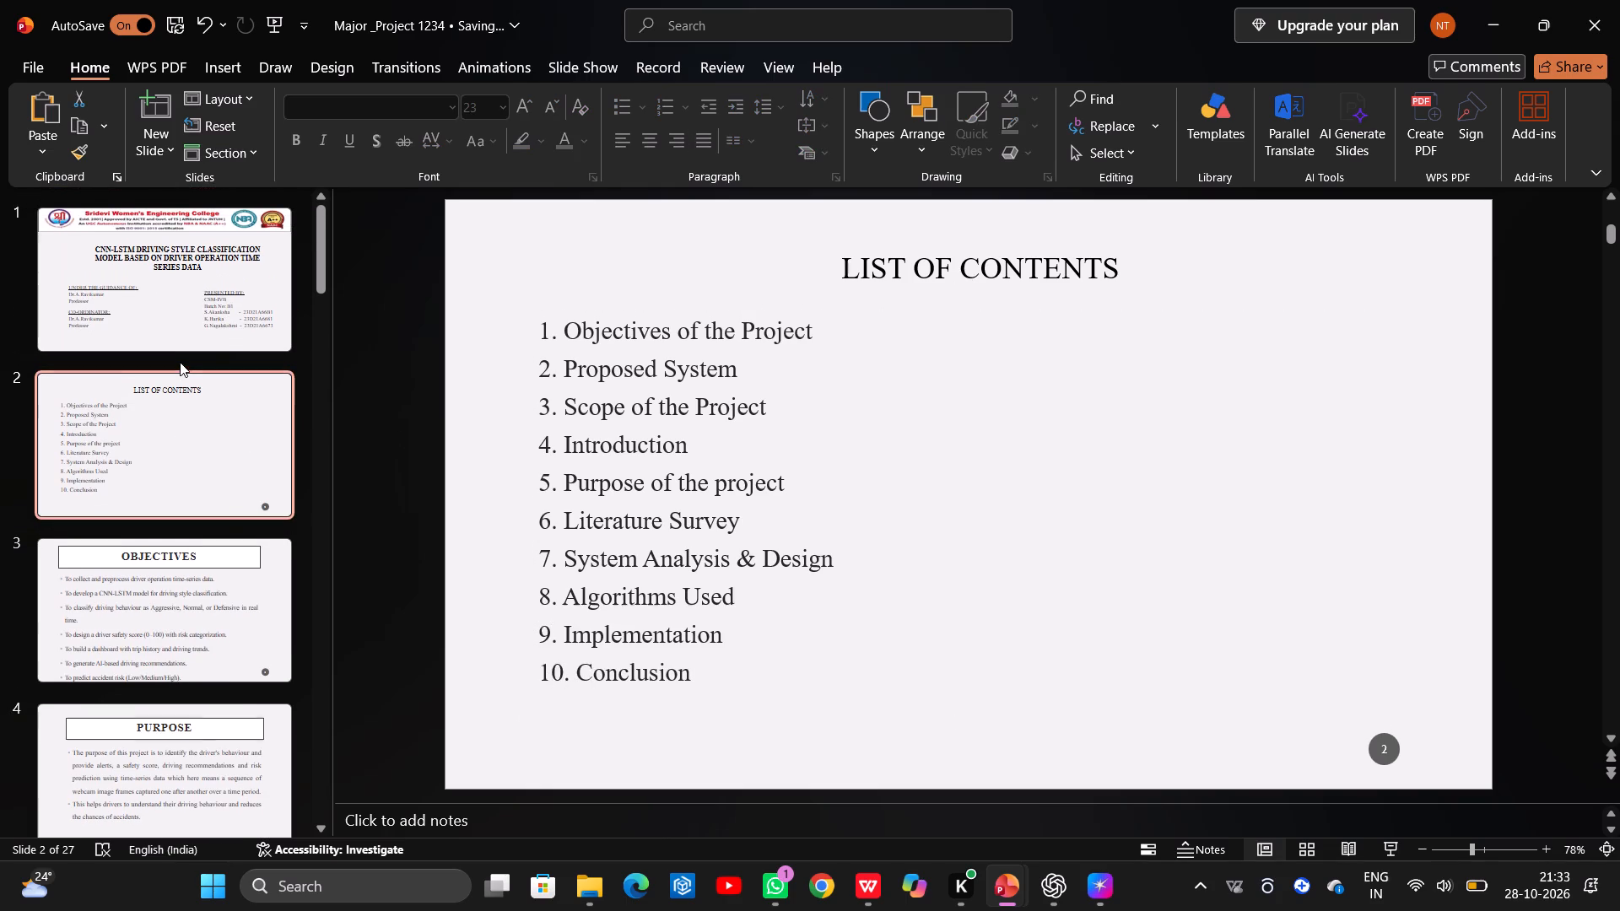
click(165, 418)
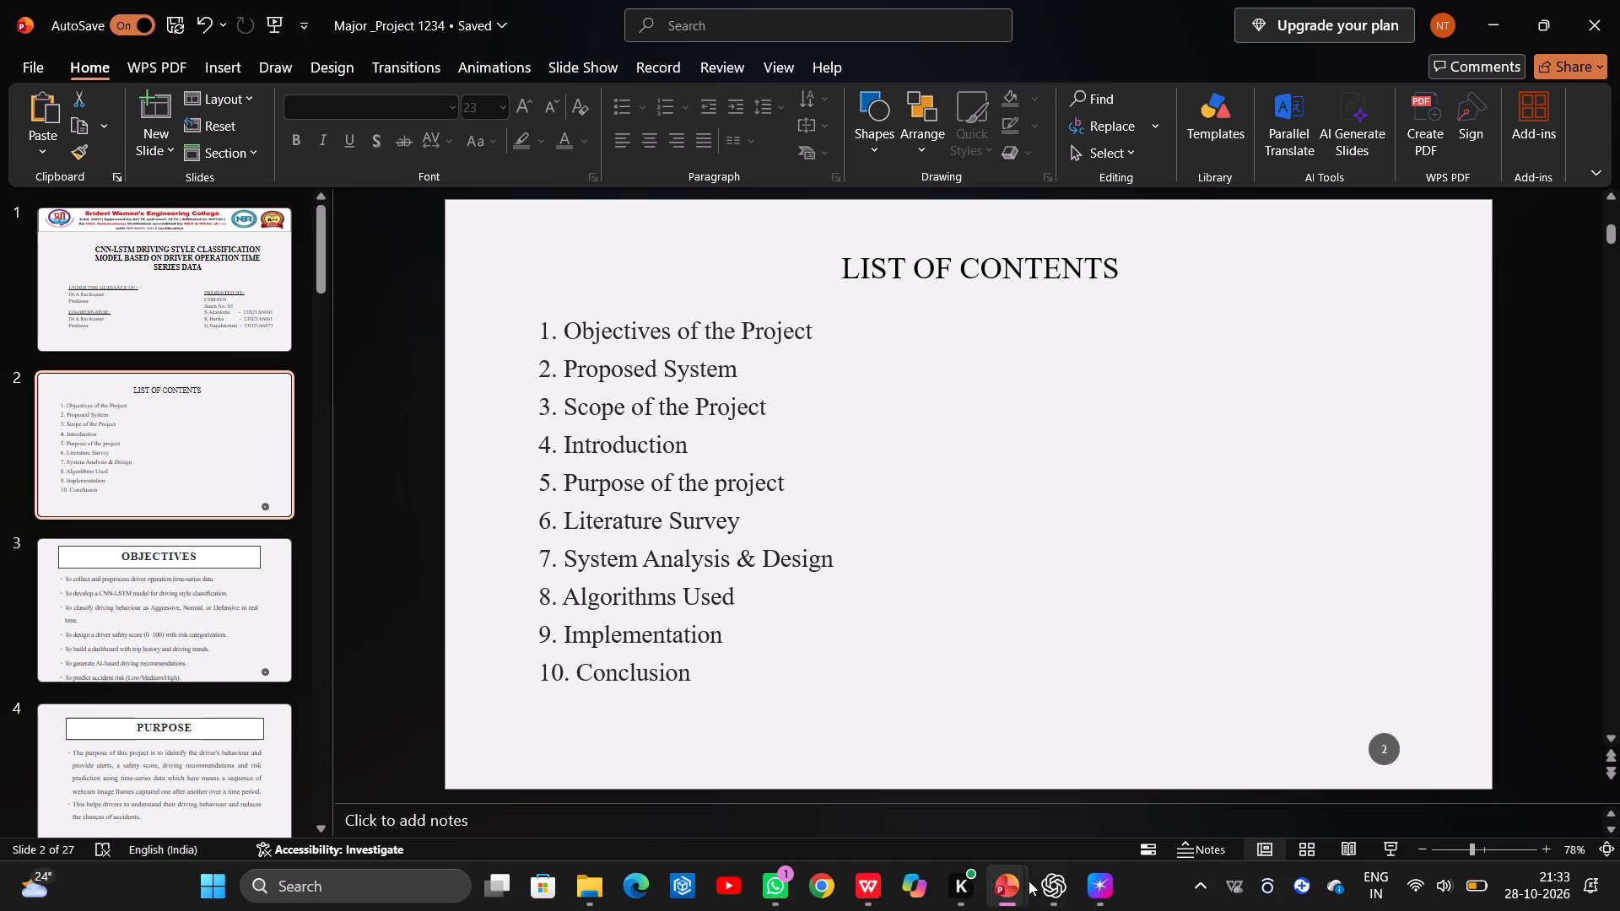
click(836, 782)
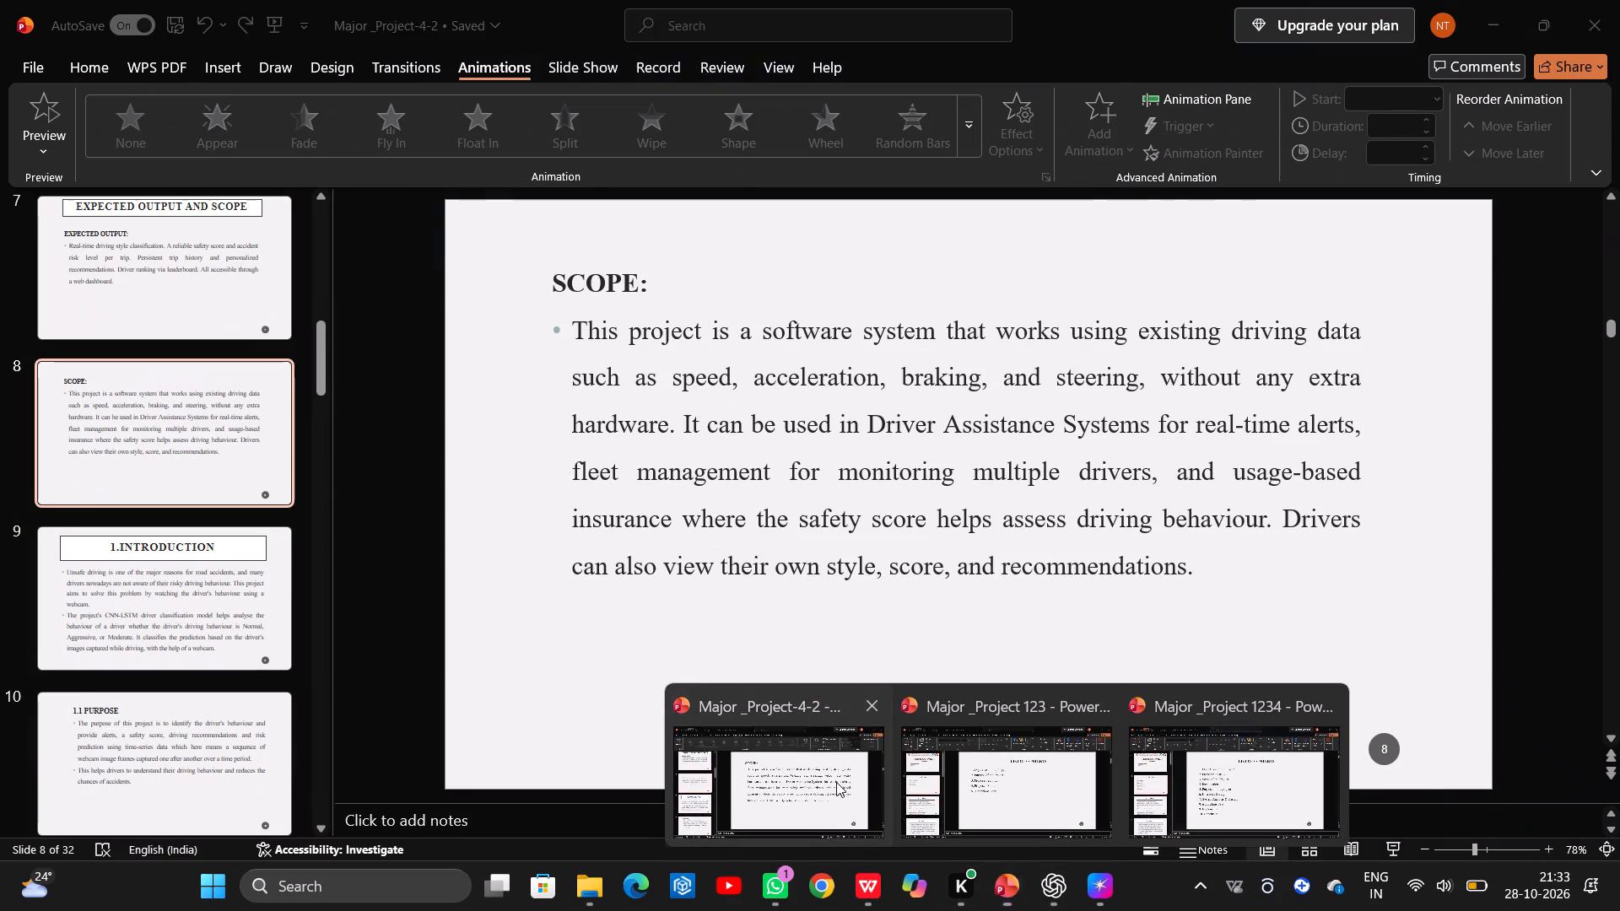
scroll(119, 492, up, 20)
scroll(119, 492, up, 20)
scroll(119, 492, up, 20)
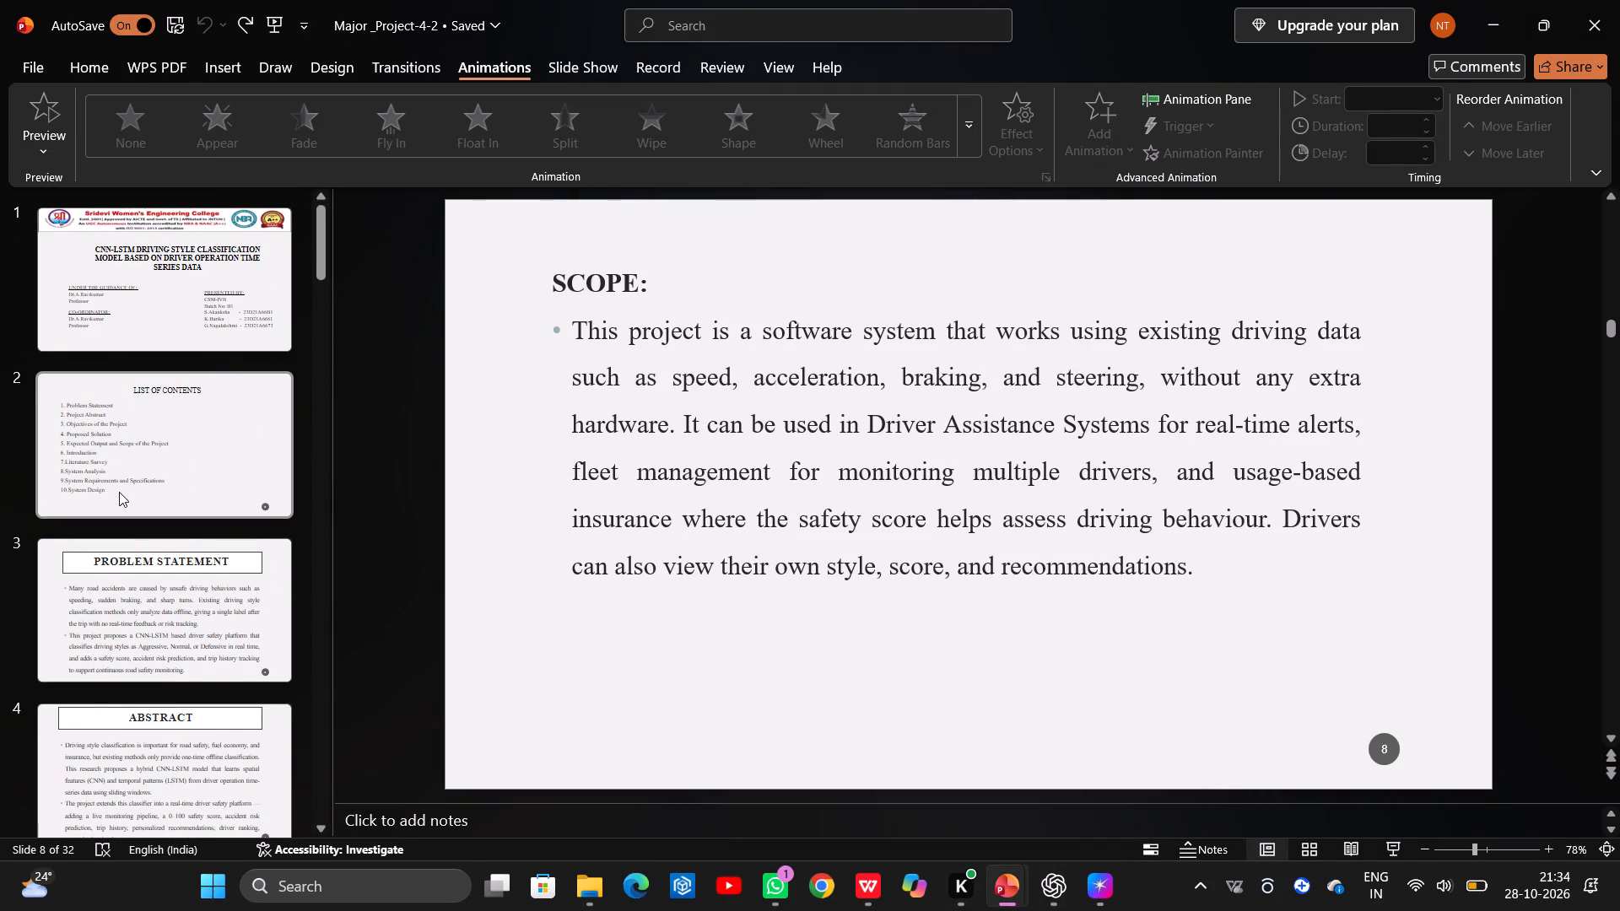
scroll(119, 492, right, 1)
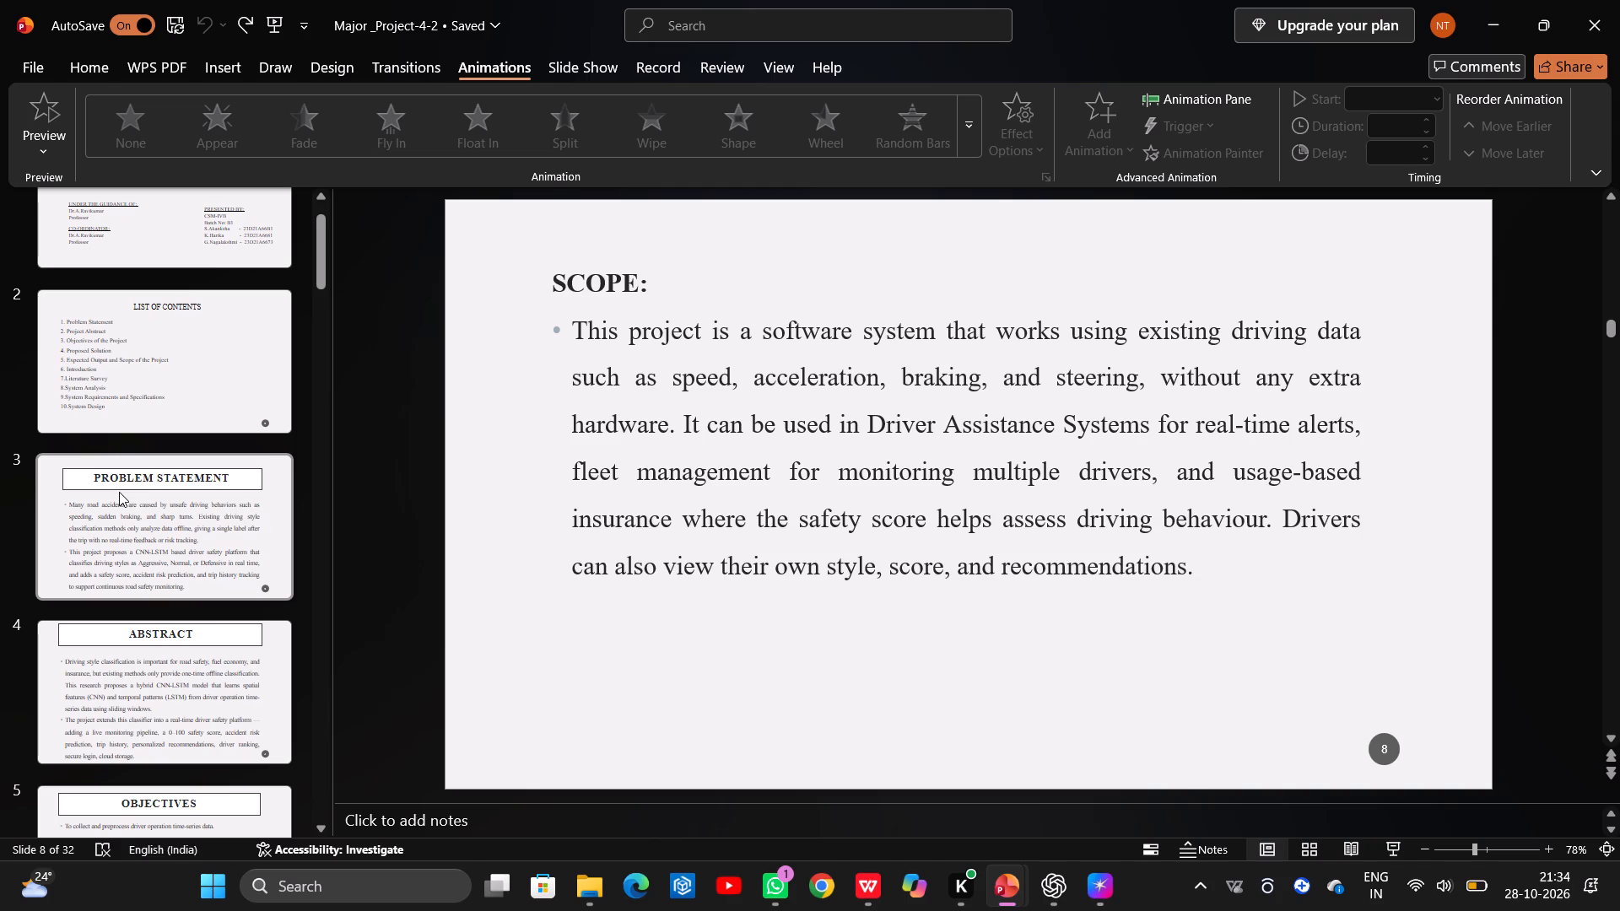
scroll(119, 492, right, 3)
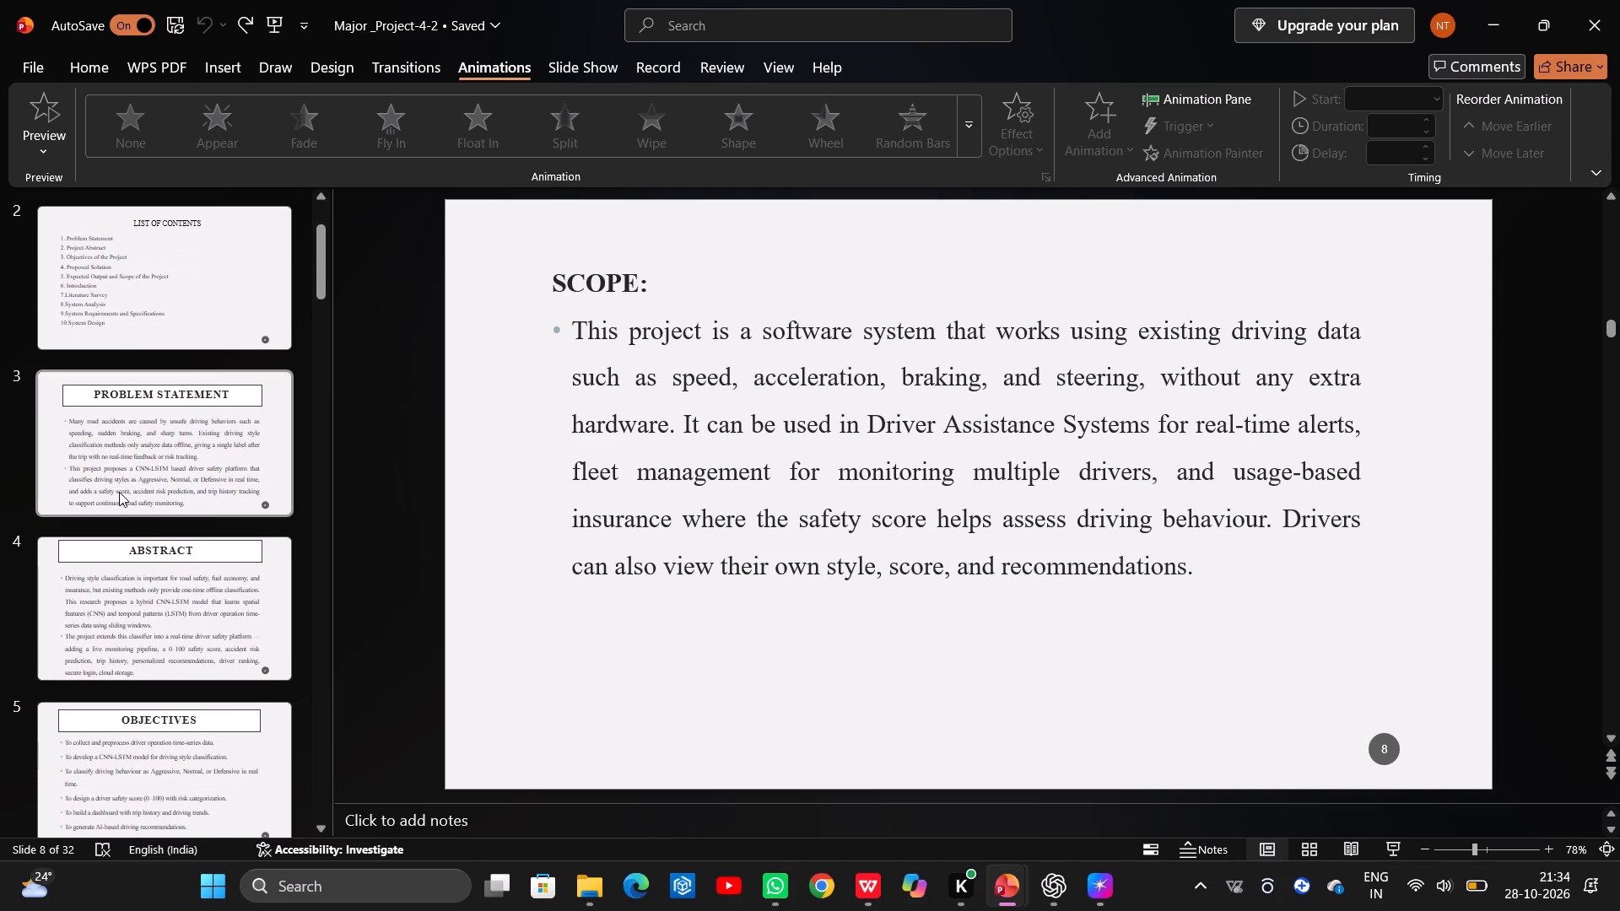
scroll(119, 492, right, 1)
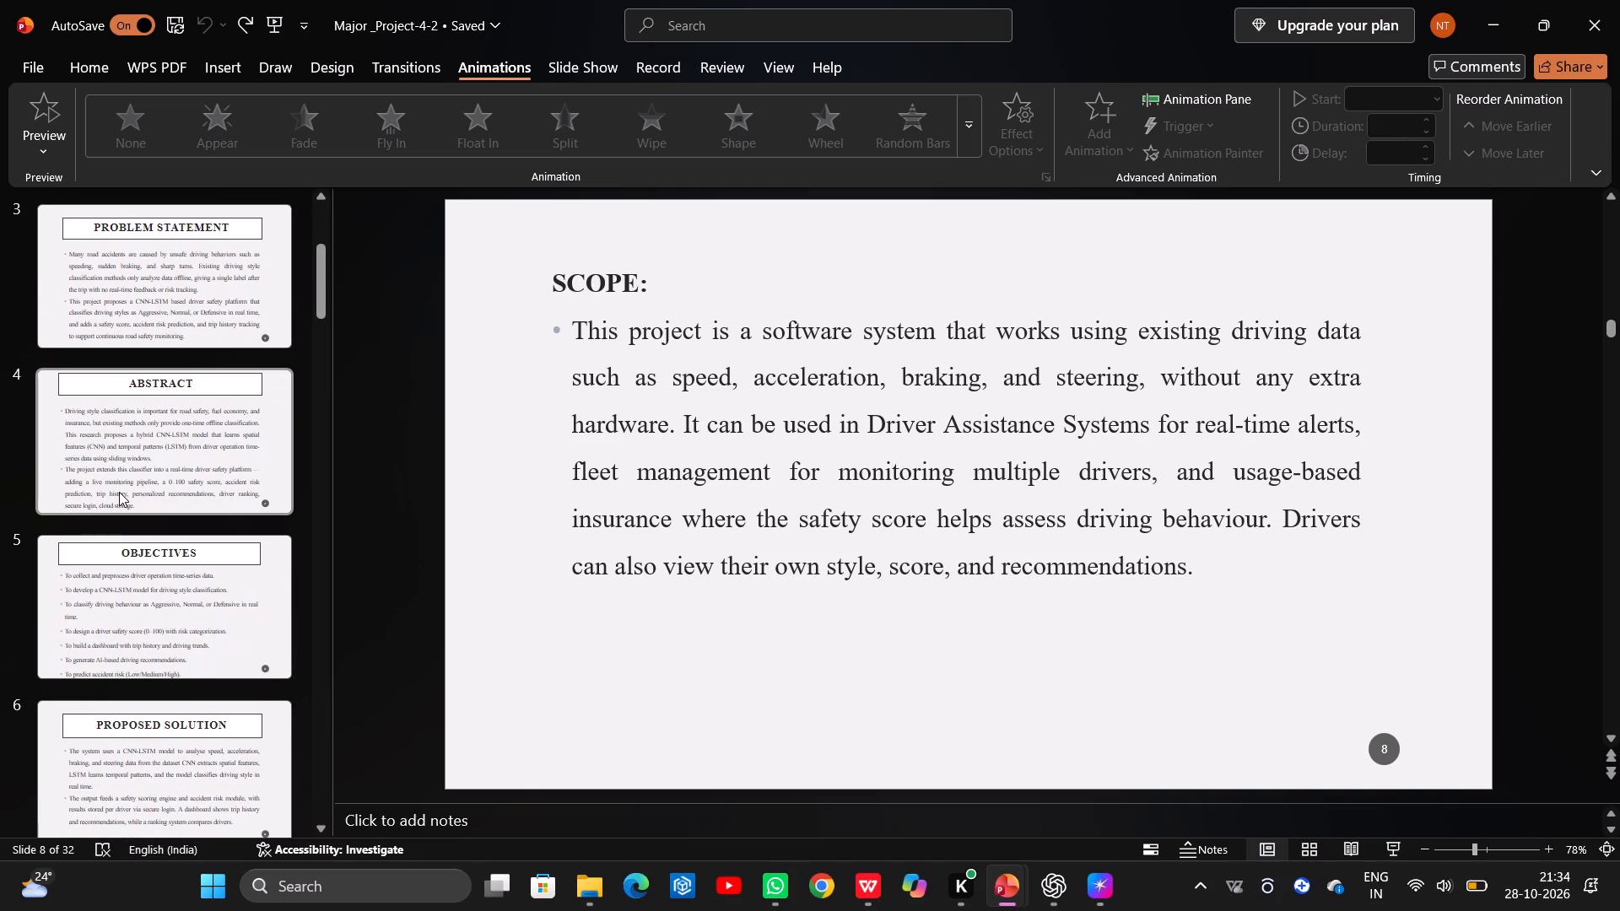
scroll(119, 492, right, 2)
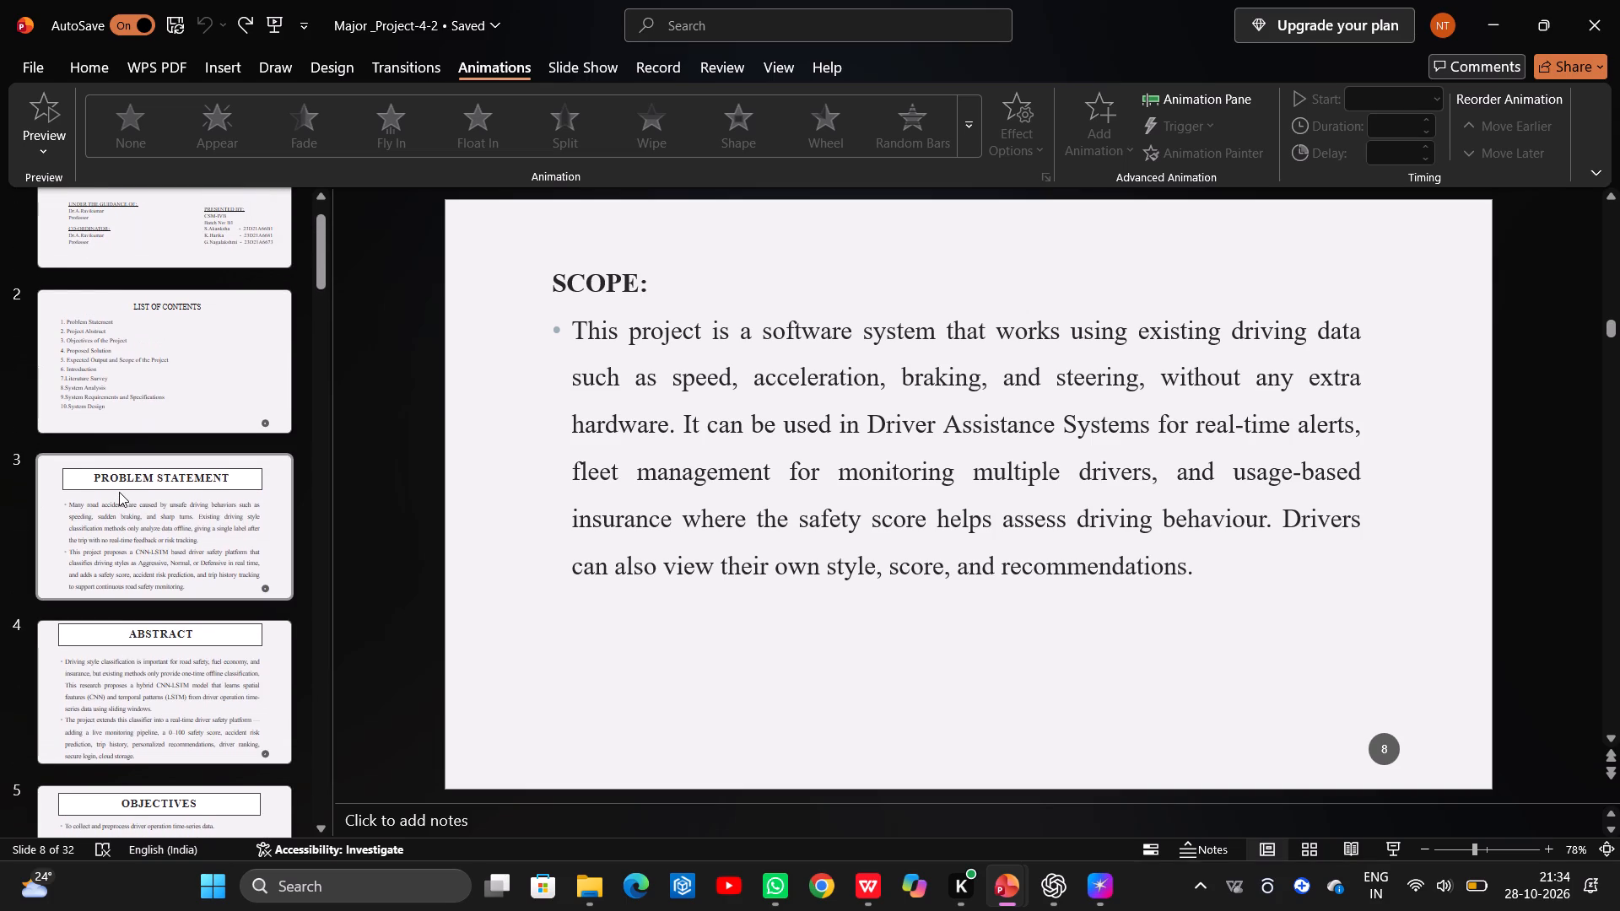
scroll(119, 492, down, 3)
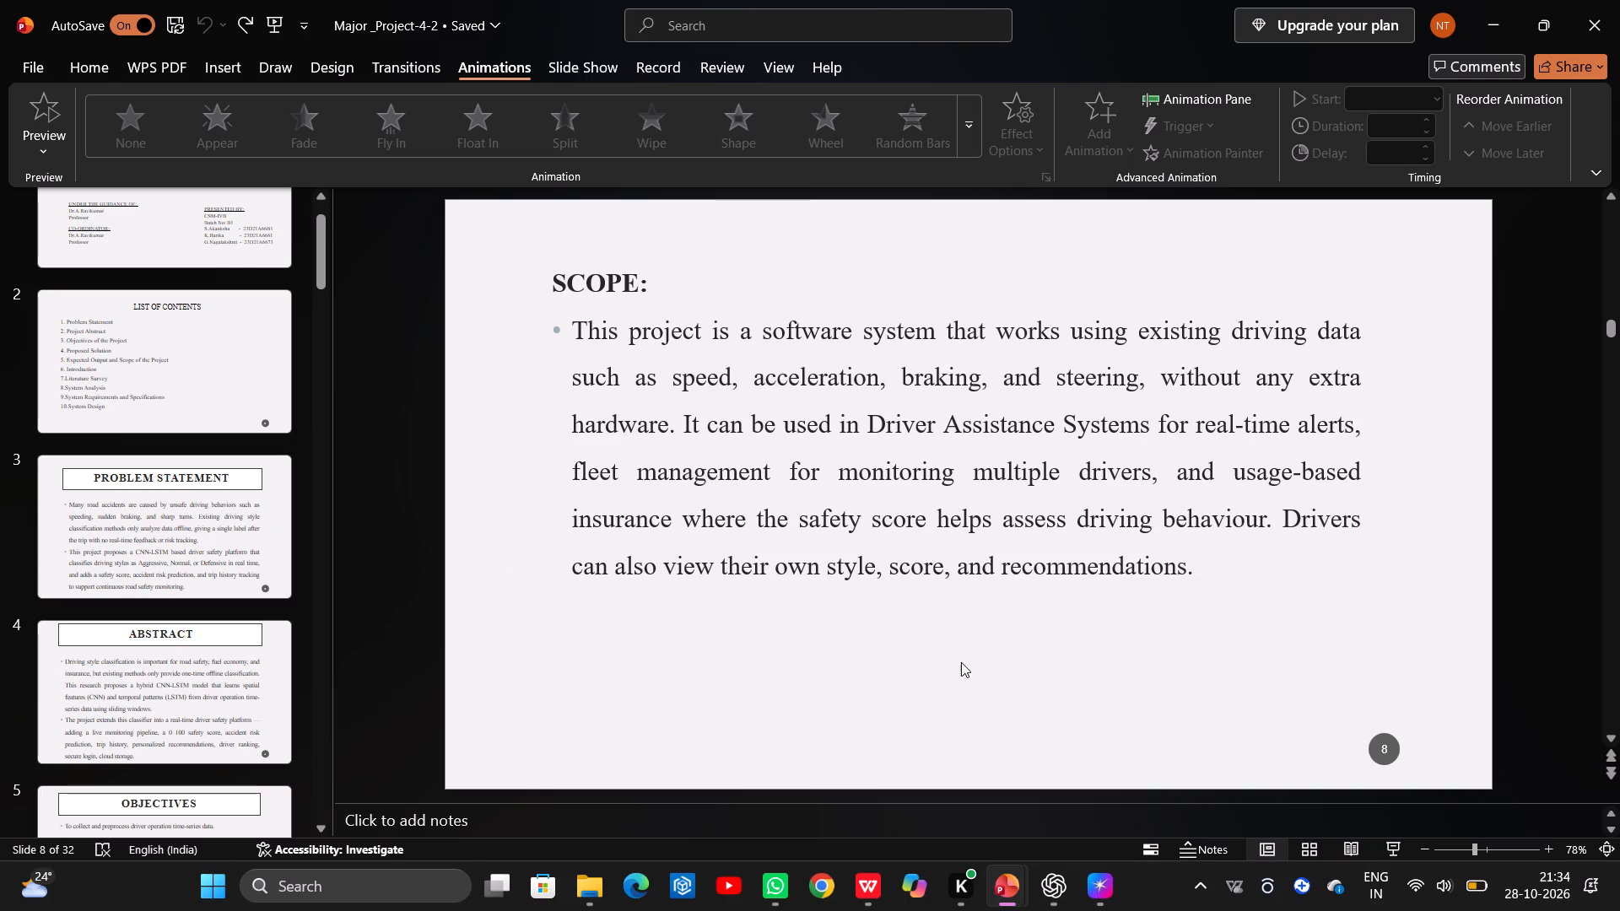
Select the Objectives slide in Major _Project 1234, copy the PROPOSED SOLUTION title box from Major _Project-4-2, and return to Major _Project 1234.
click(1196, 785)
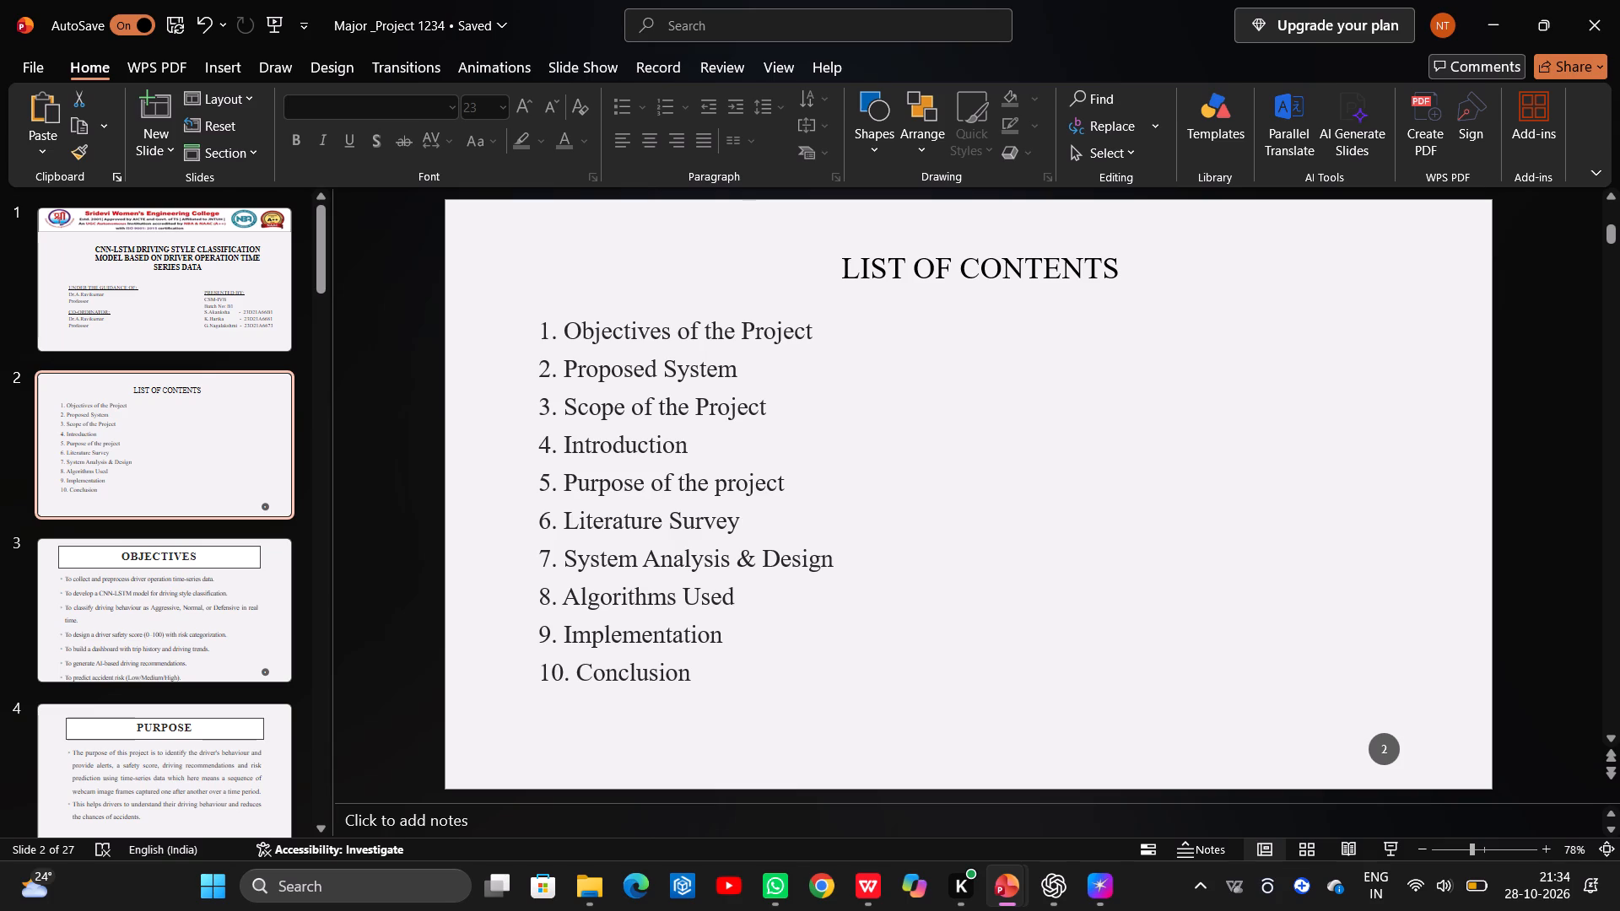
click(177, 597)
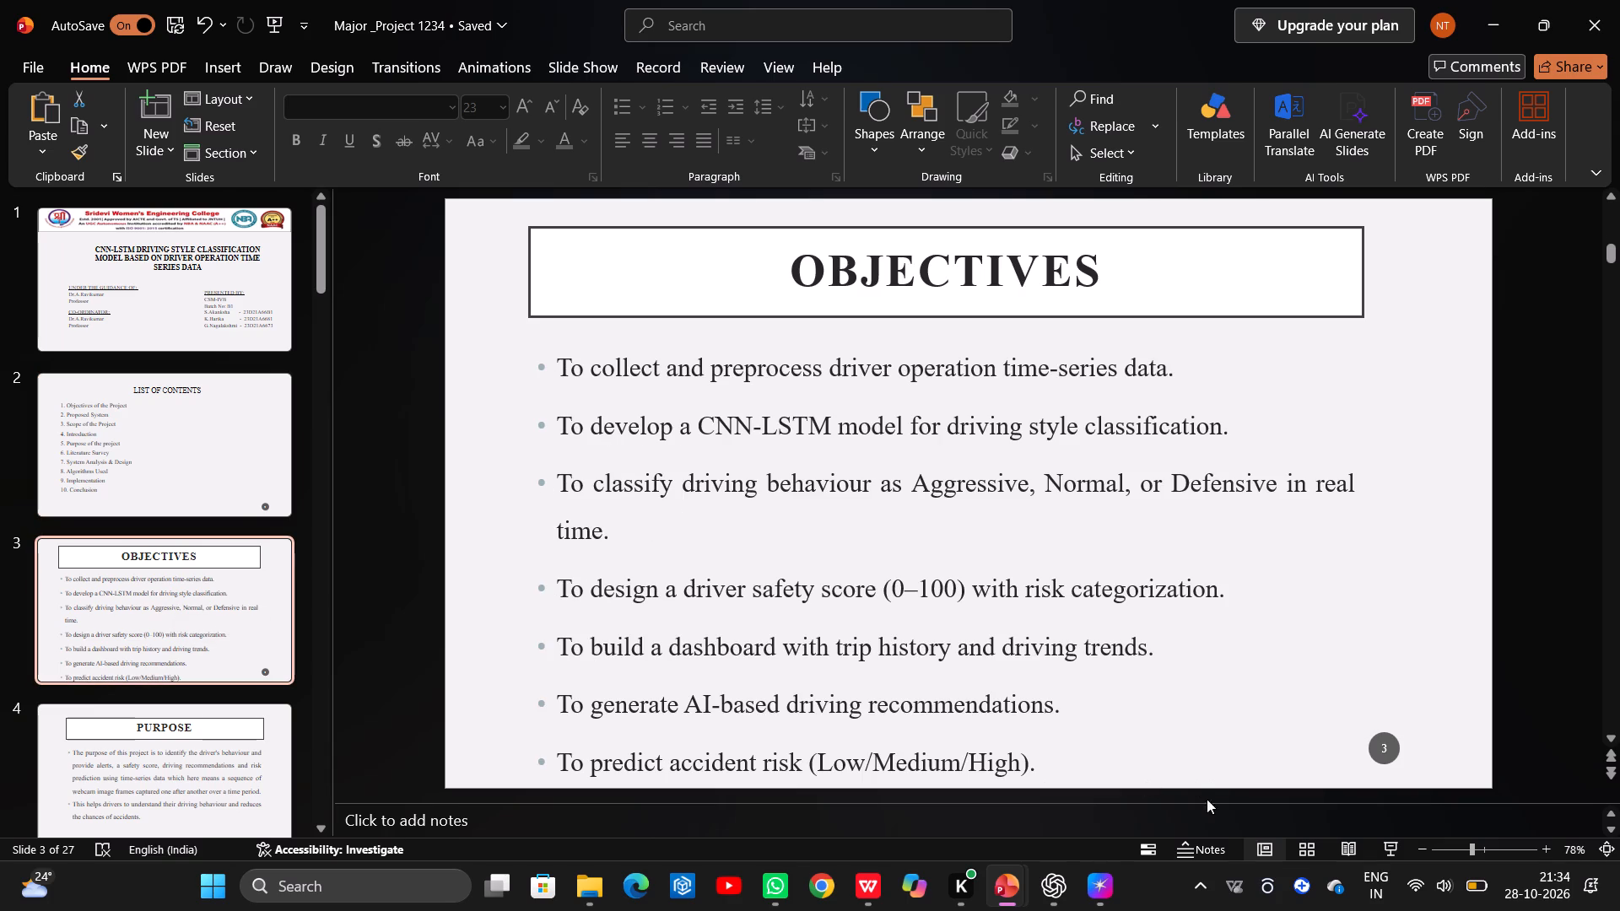
click(823, 788)
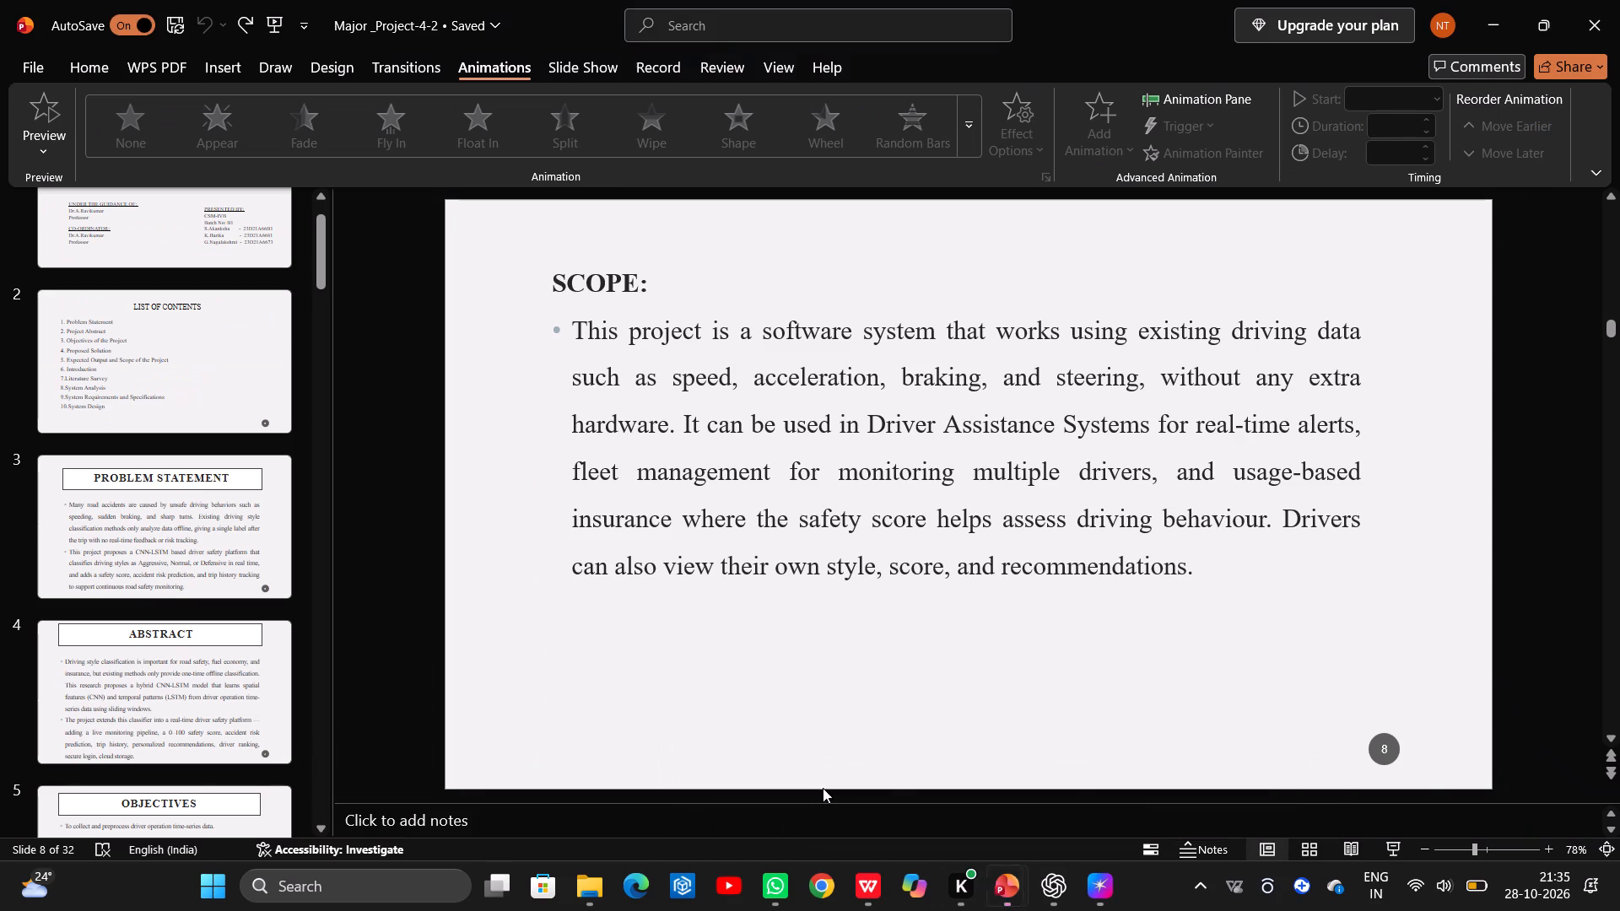
scroll(203, 622, down, 3)
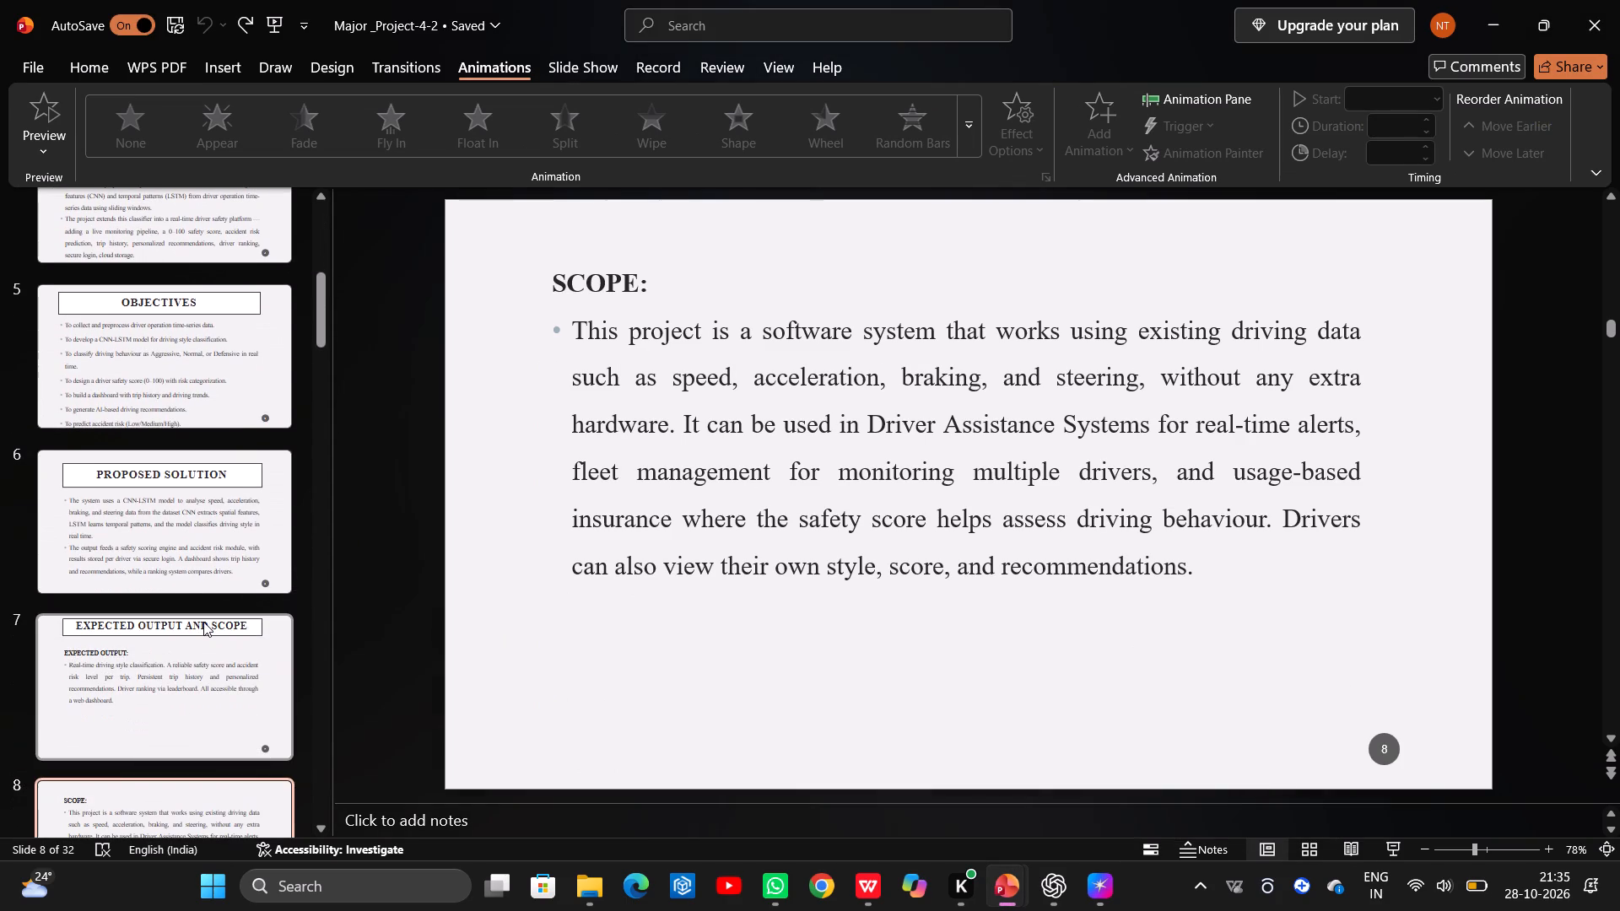
click(192, 520)
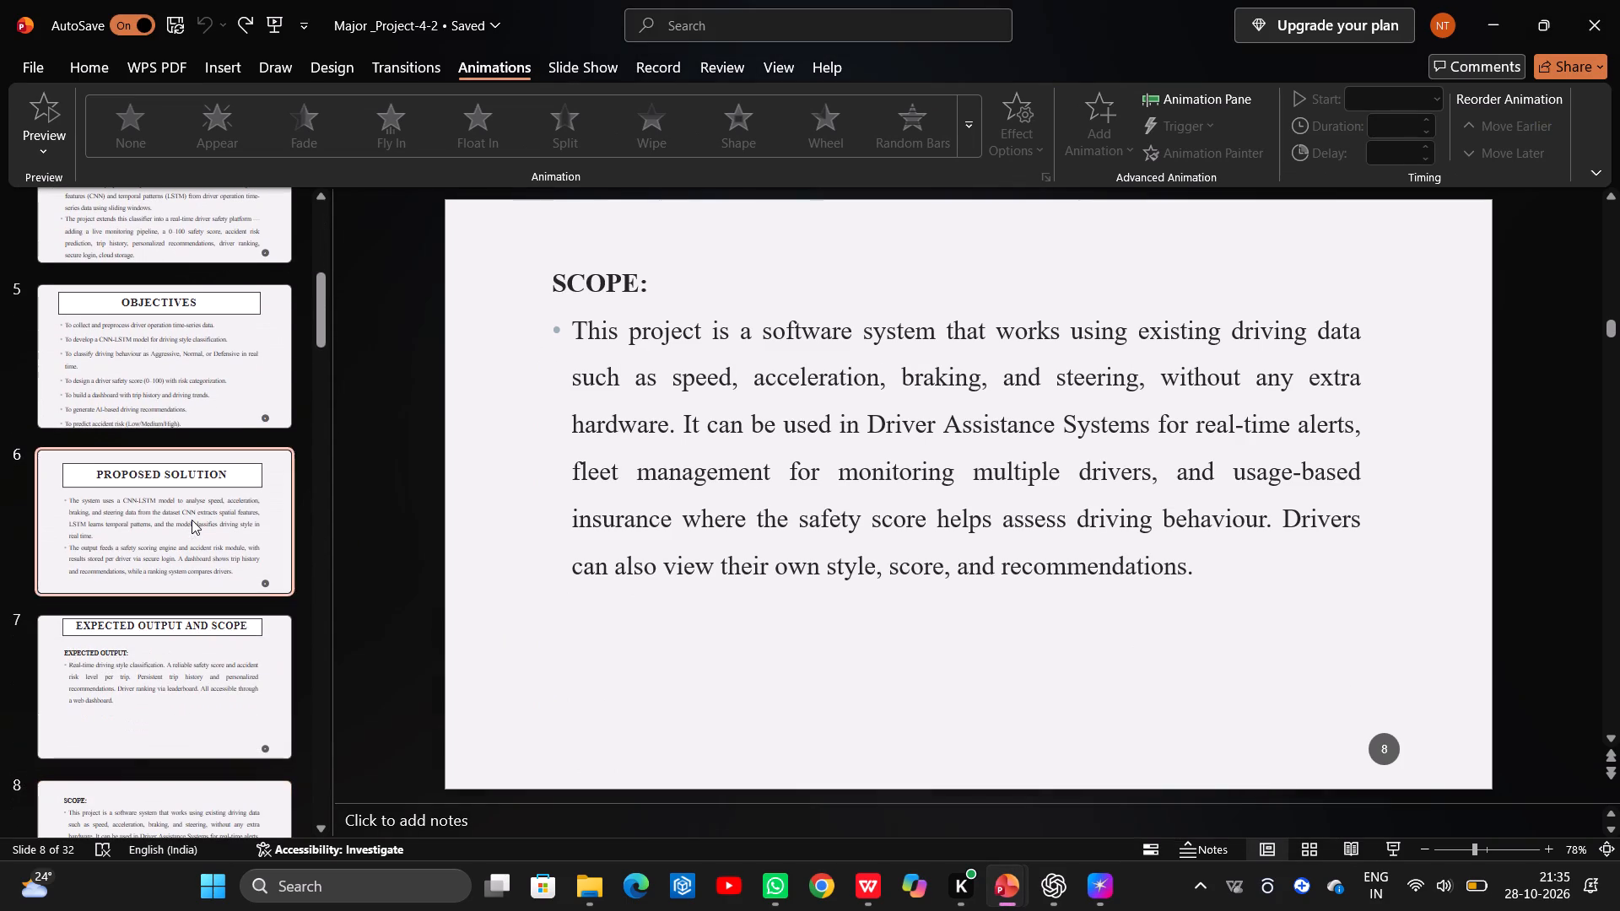
right_click(771, 298)
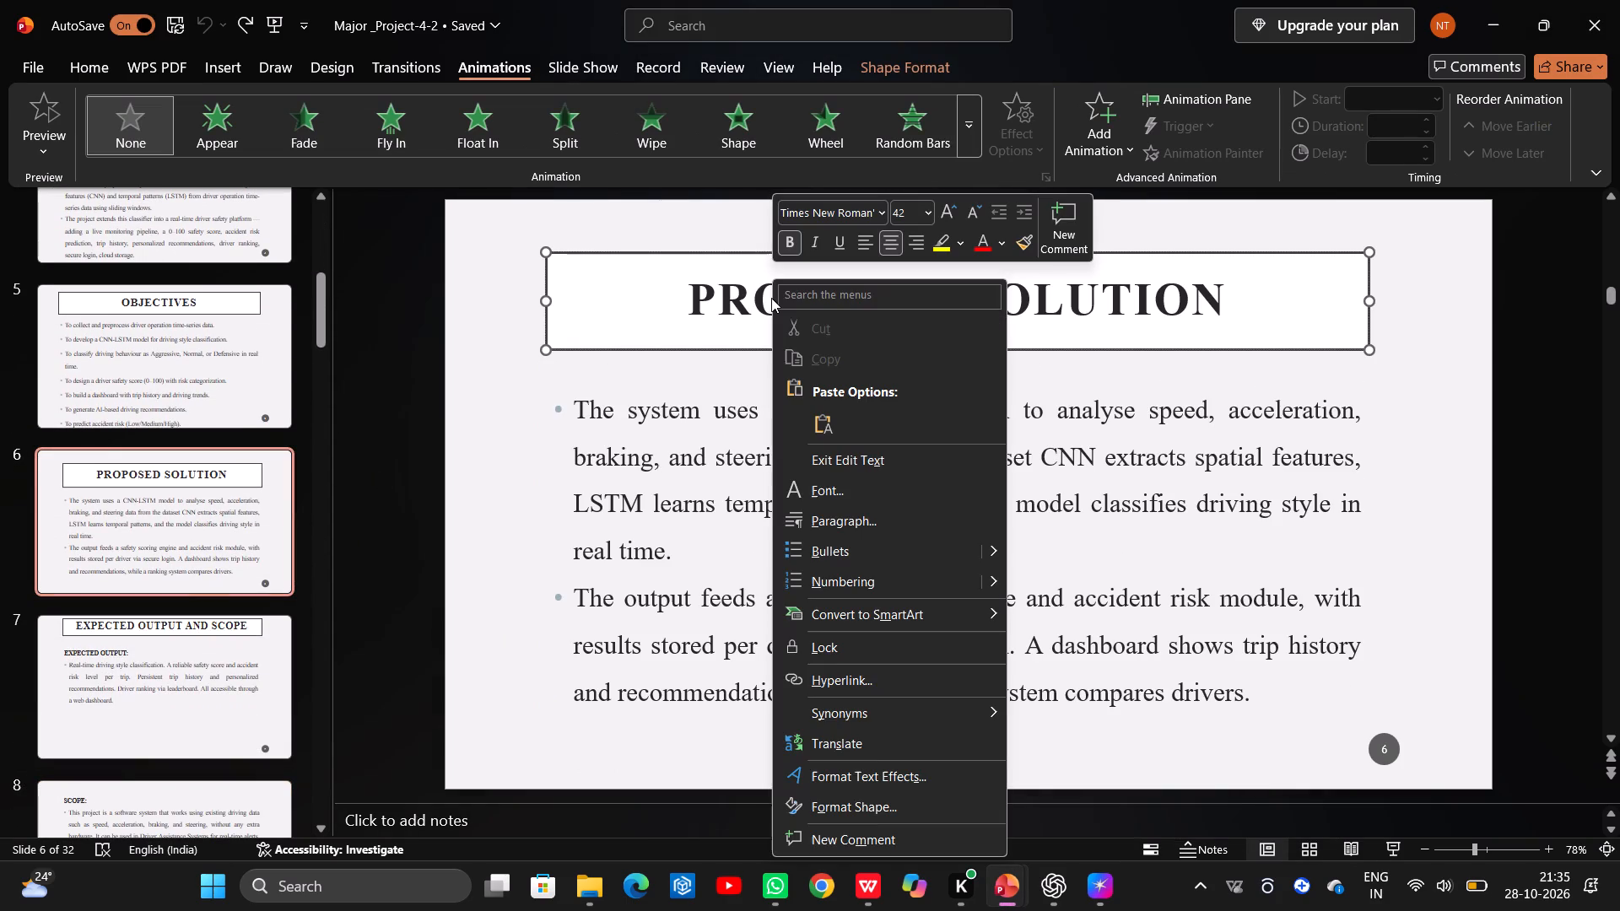
click(672, 329)
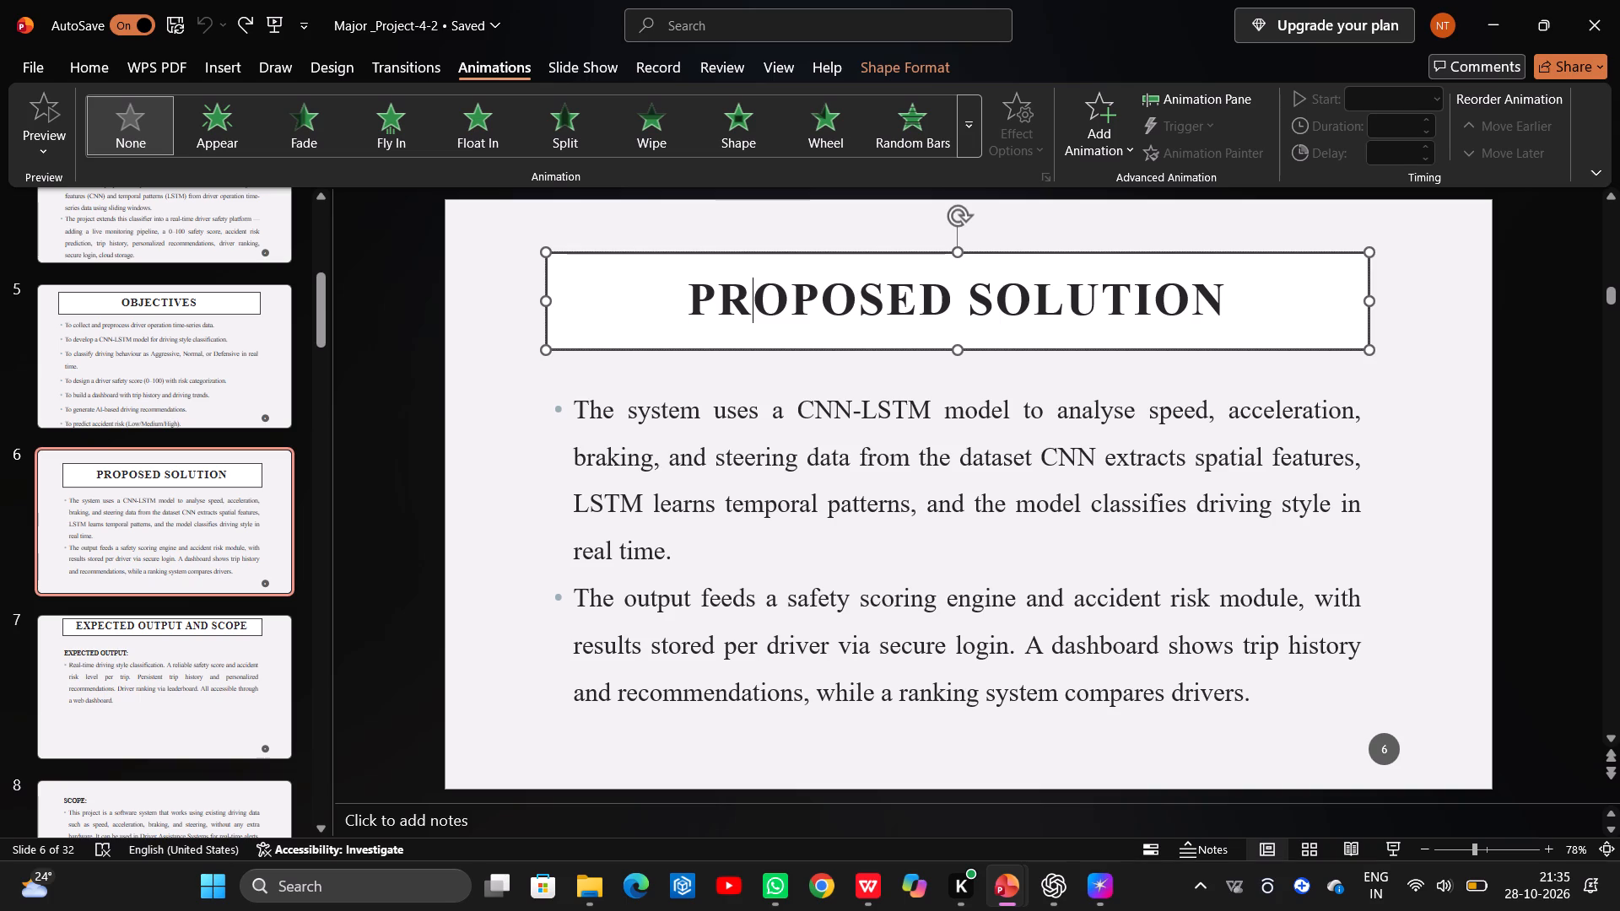
right_click(960, 255)
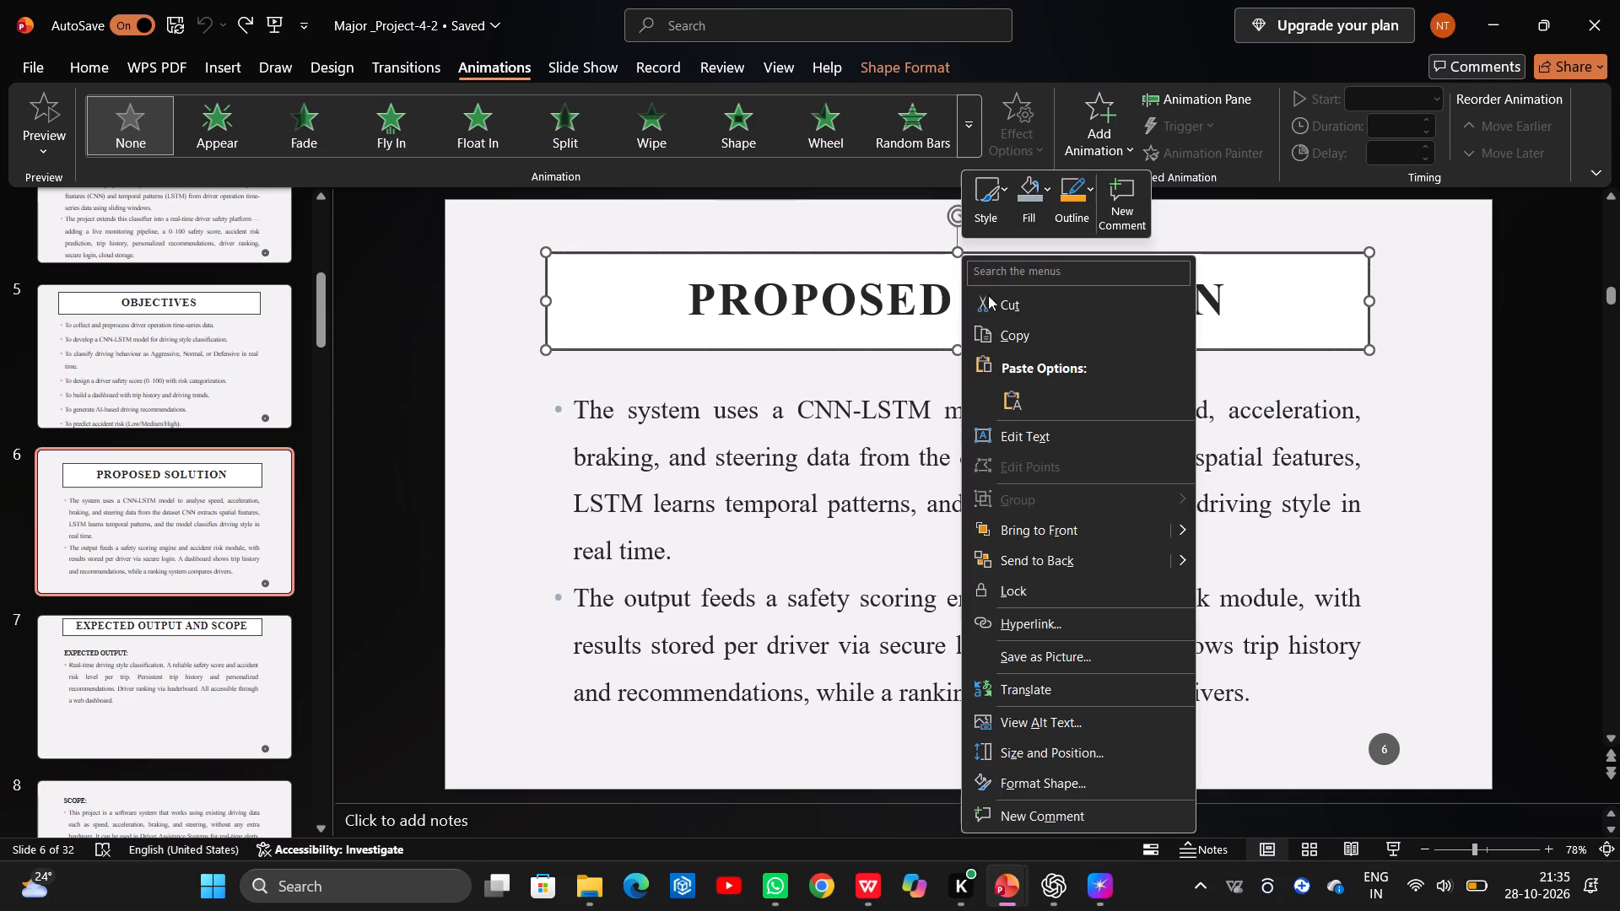
click(1003, 336)
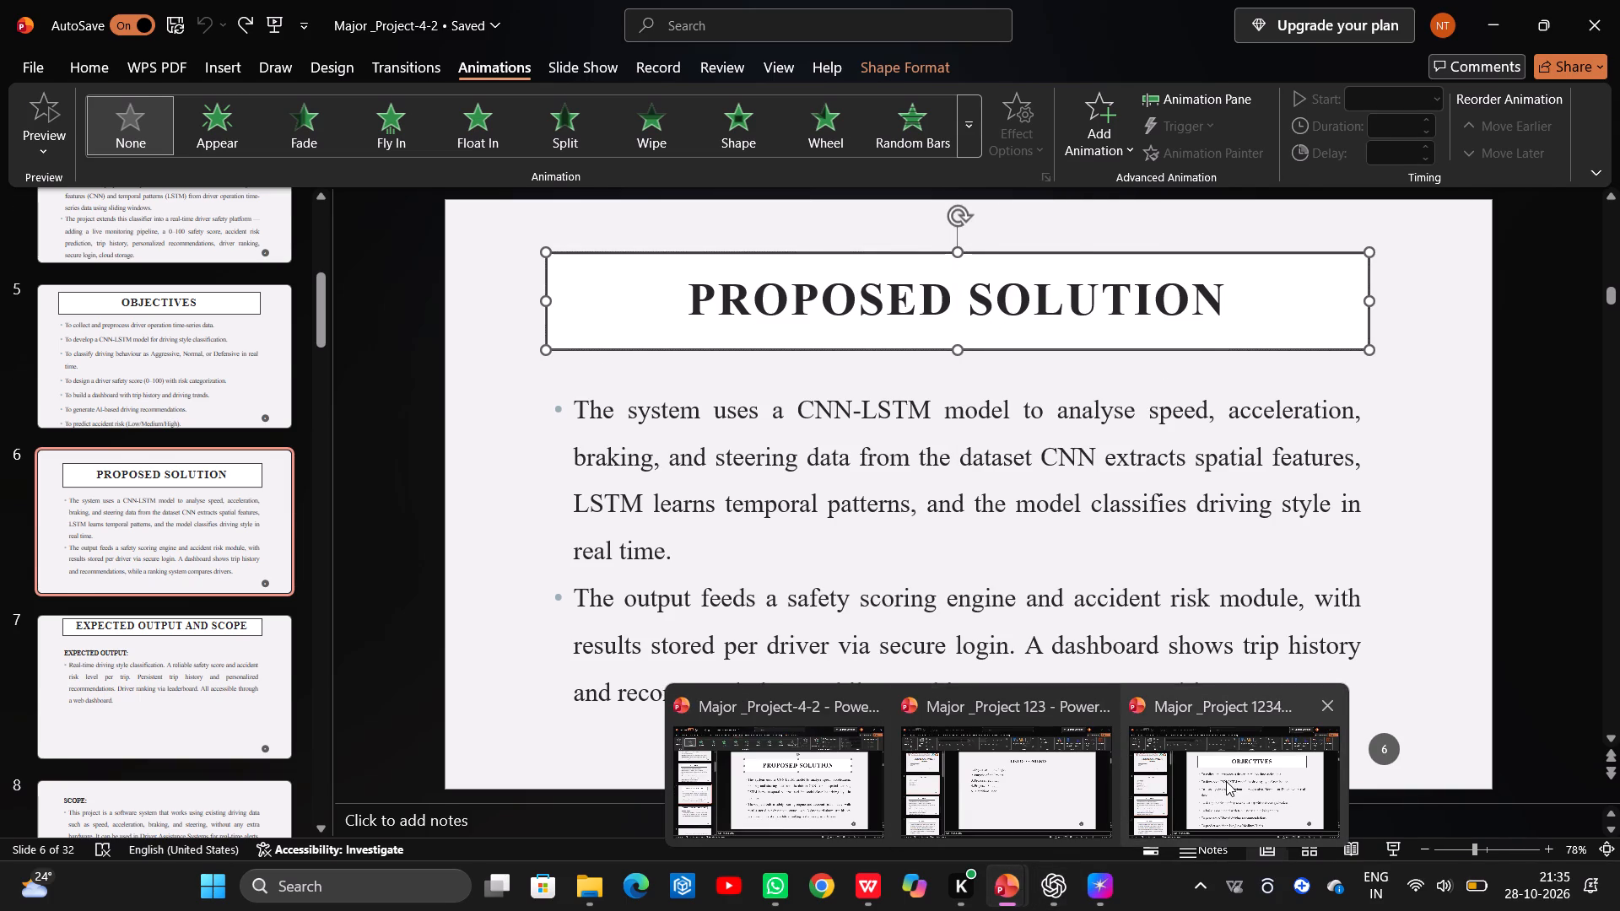
click(1228, 780)
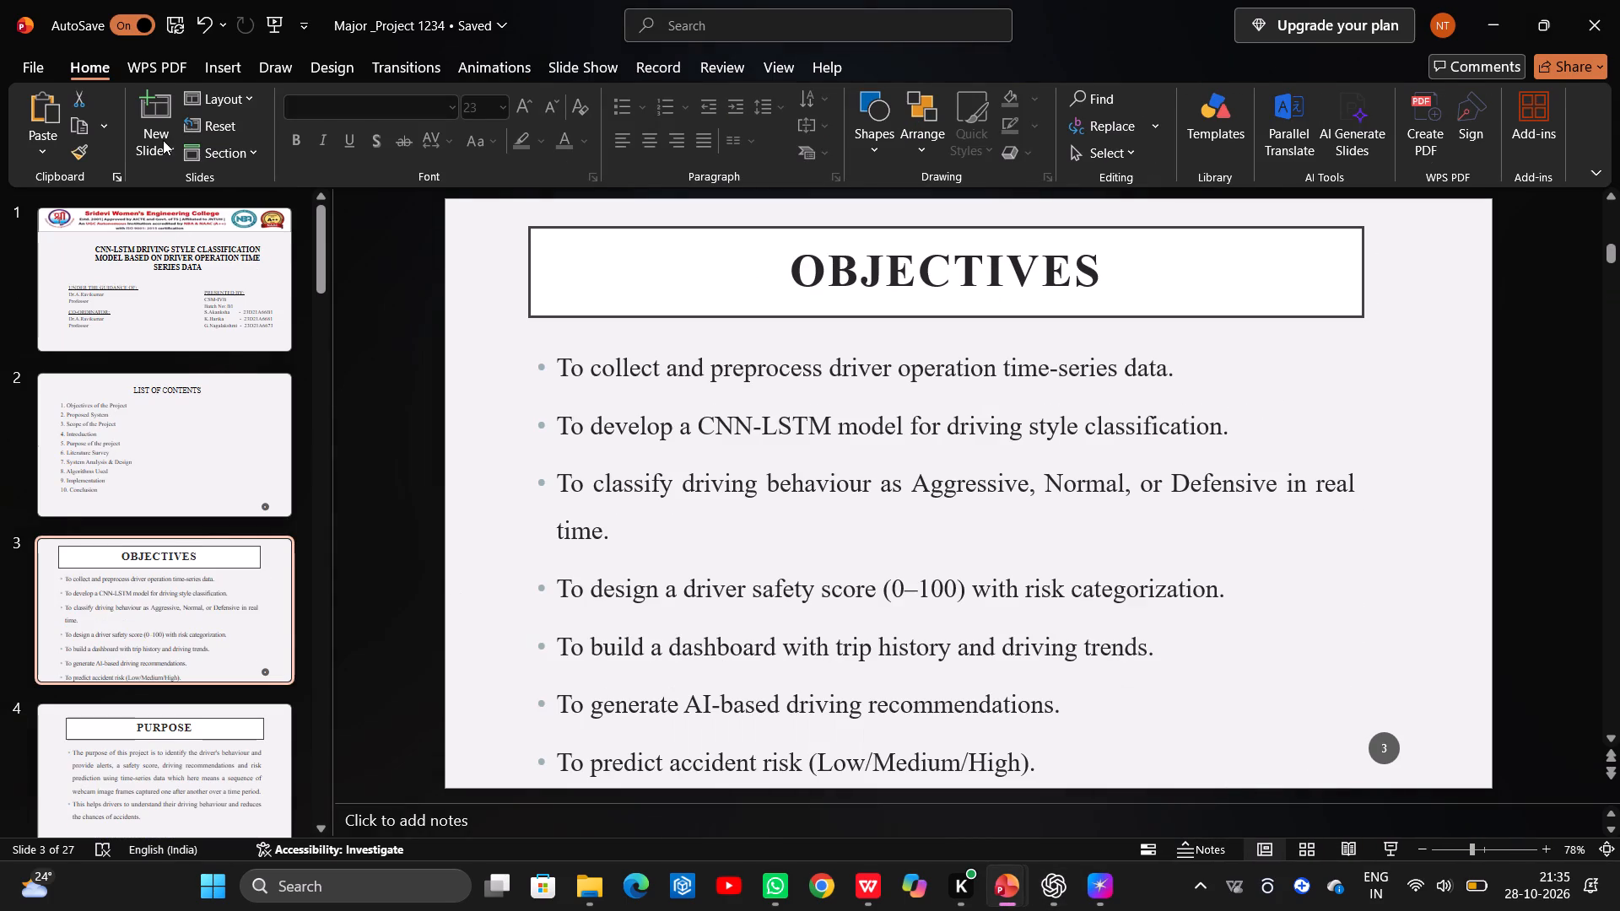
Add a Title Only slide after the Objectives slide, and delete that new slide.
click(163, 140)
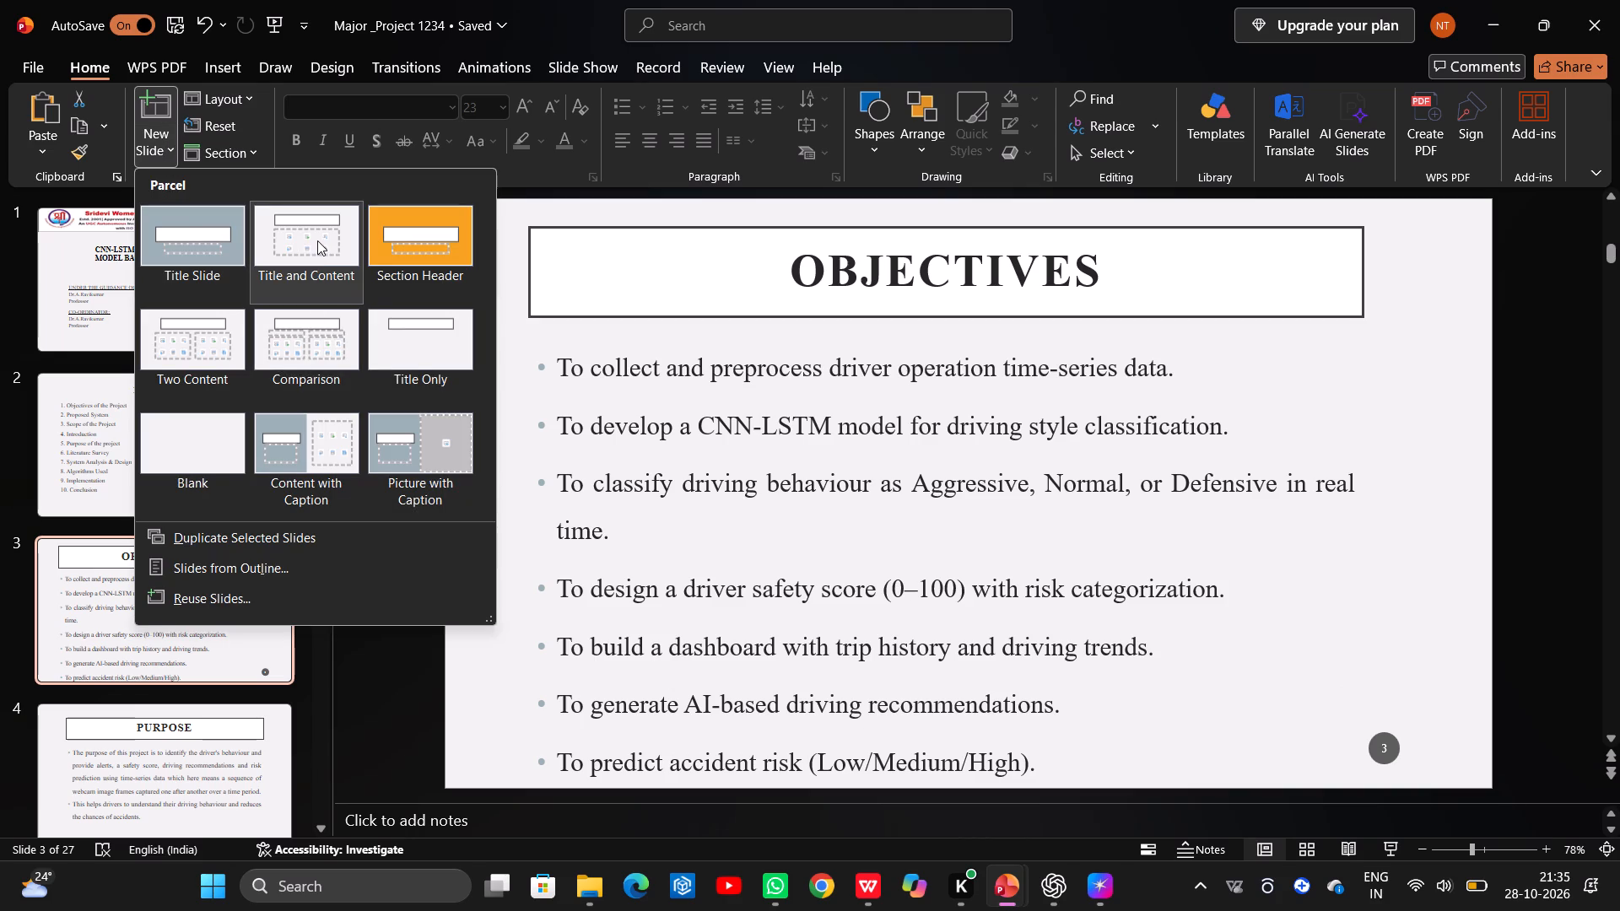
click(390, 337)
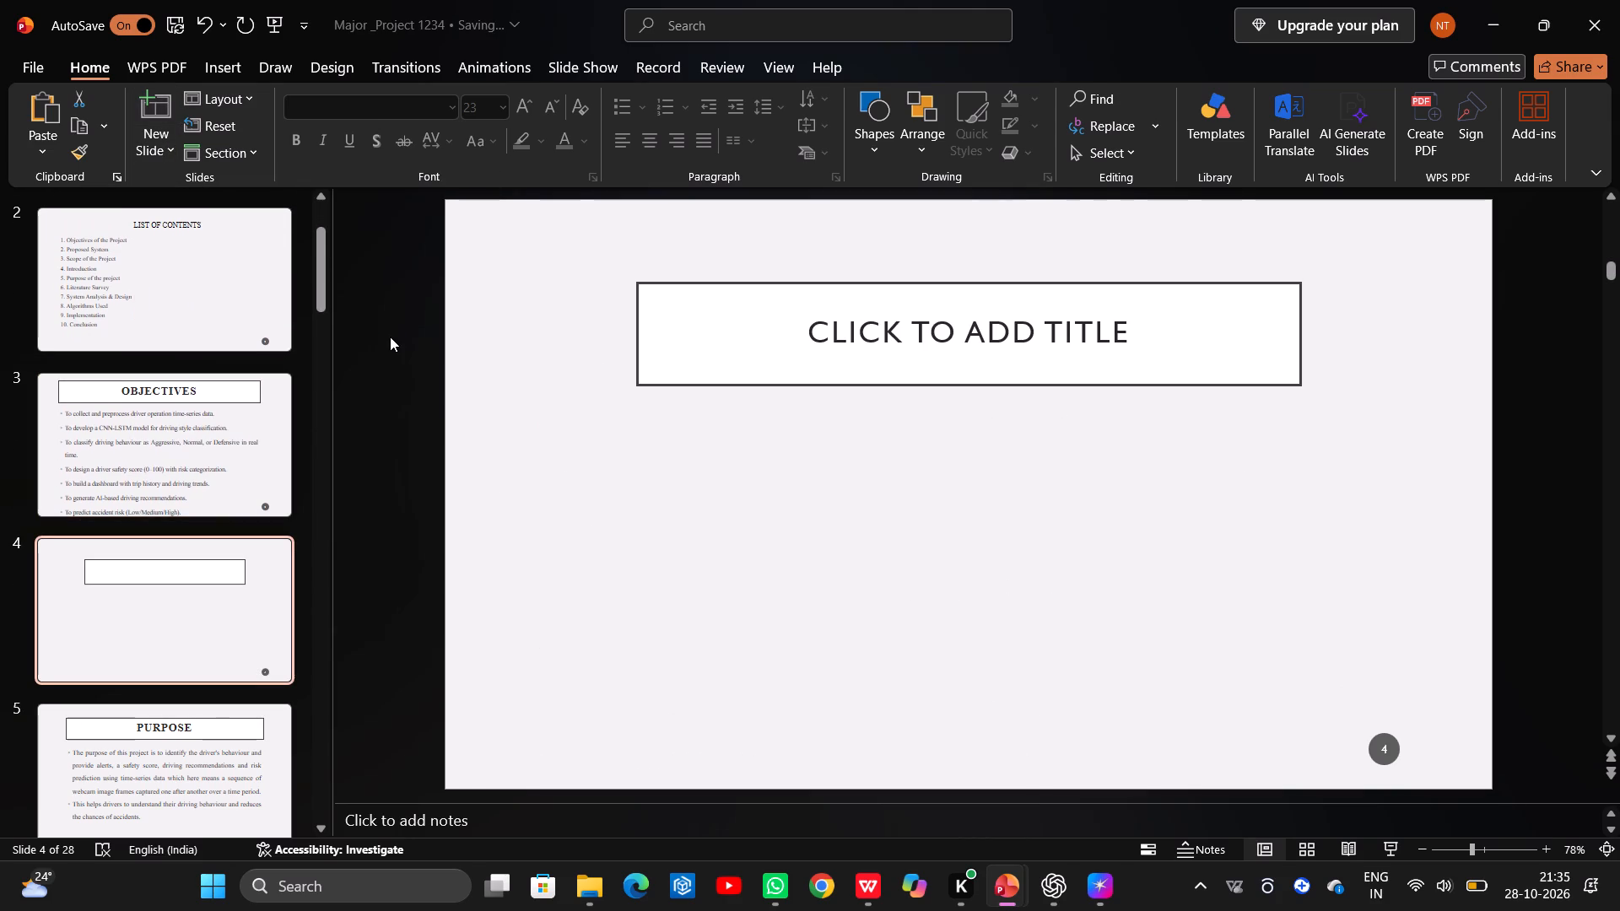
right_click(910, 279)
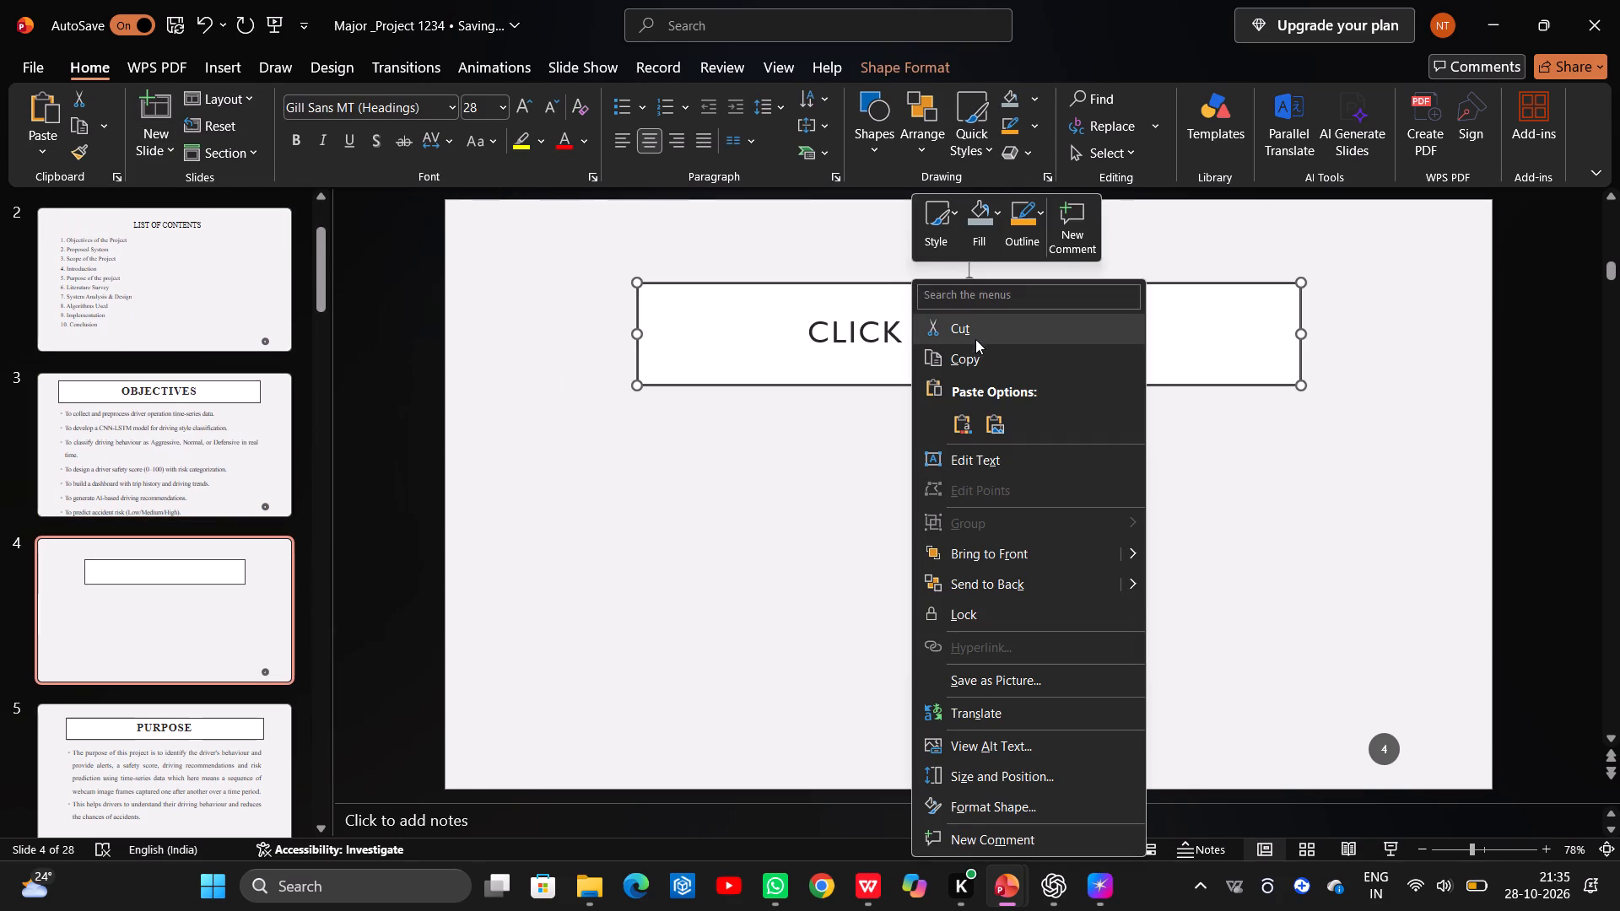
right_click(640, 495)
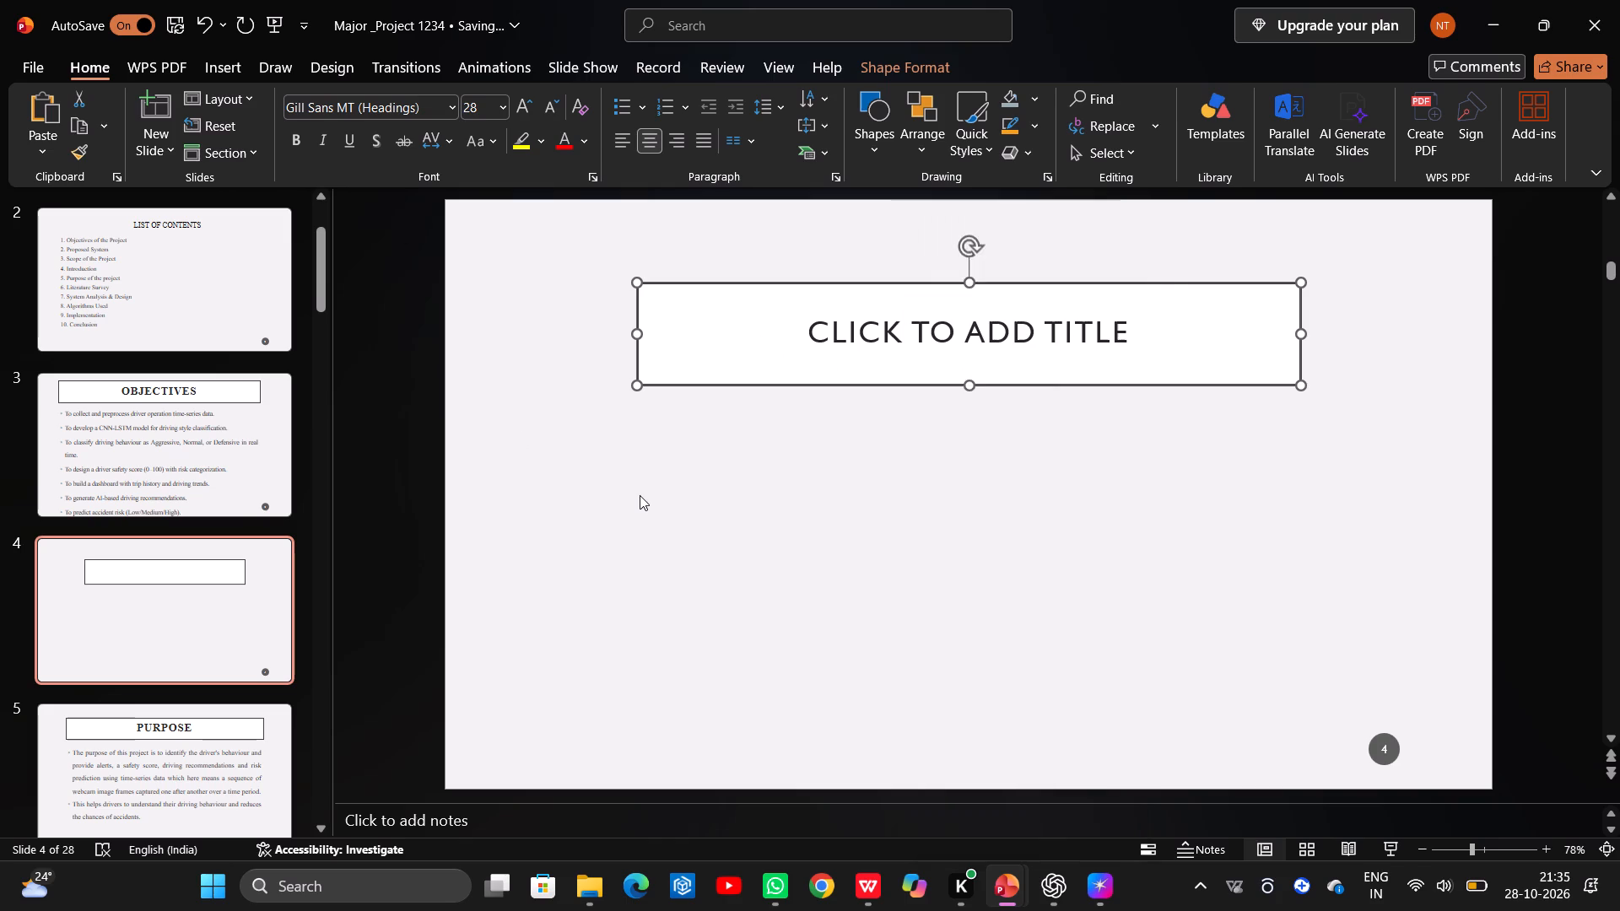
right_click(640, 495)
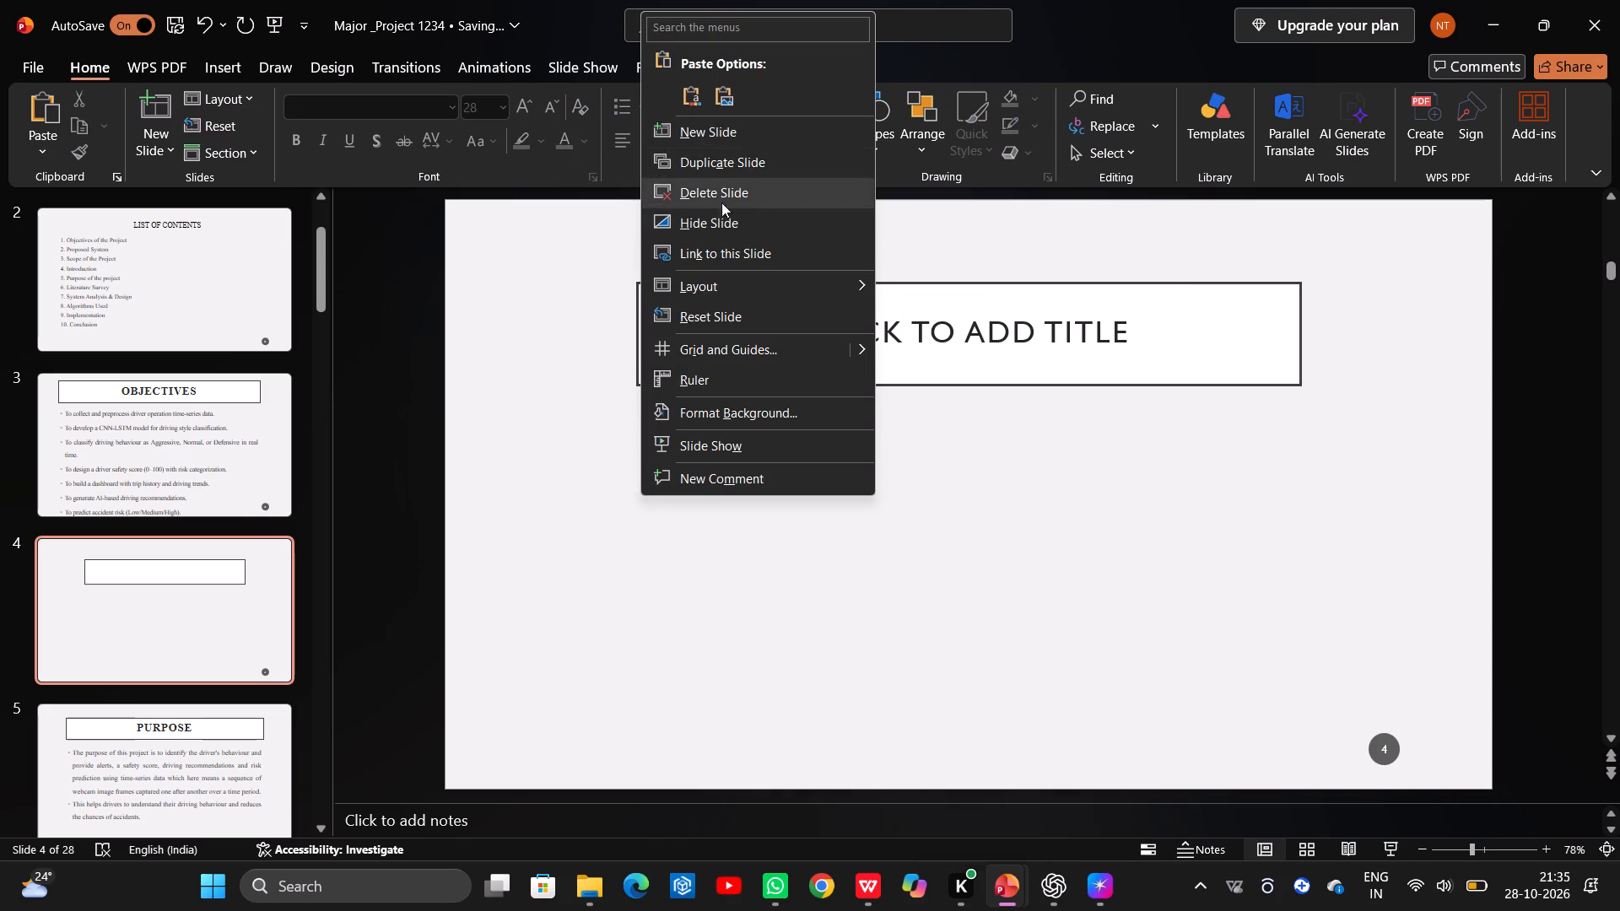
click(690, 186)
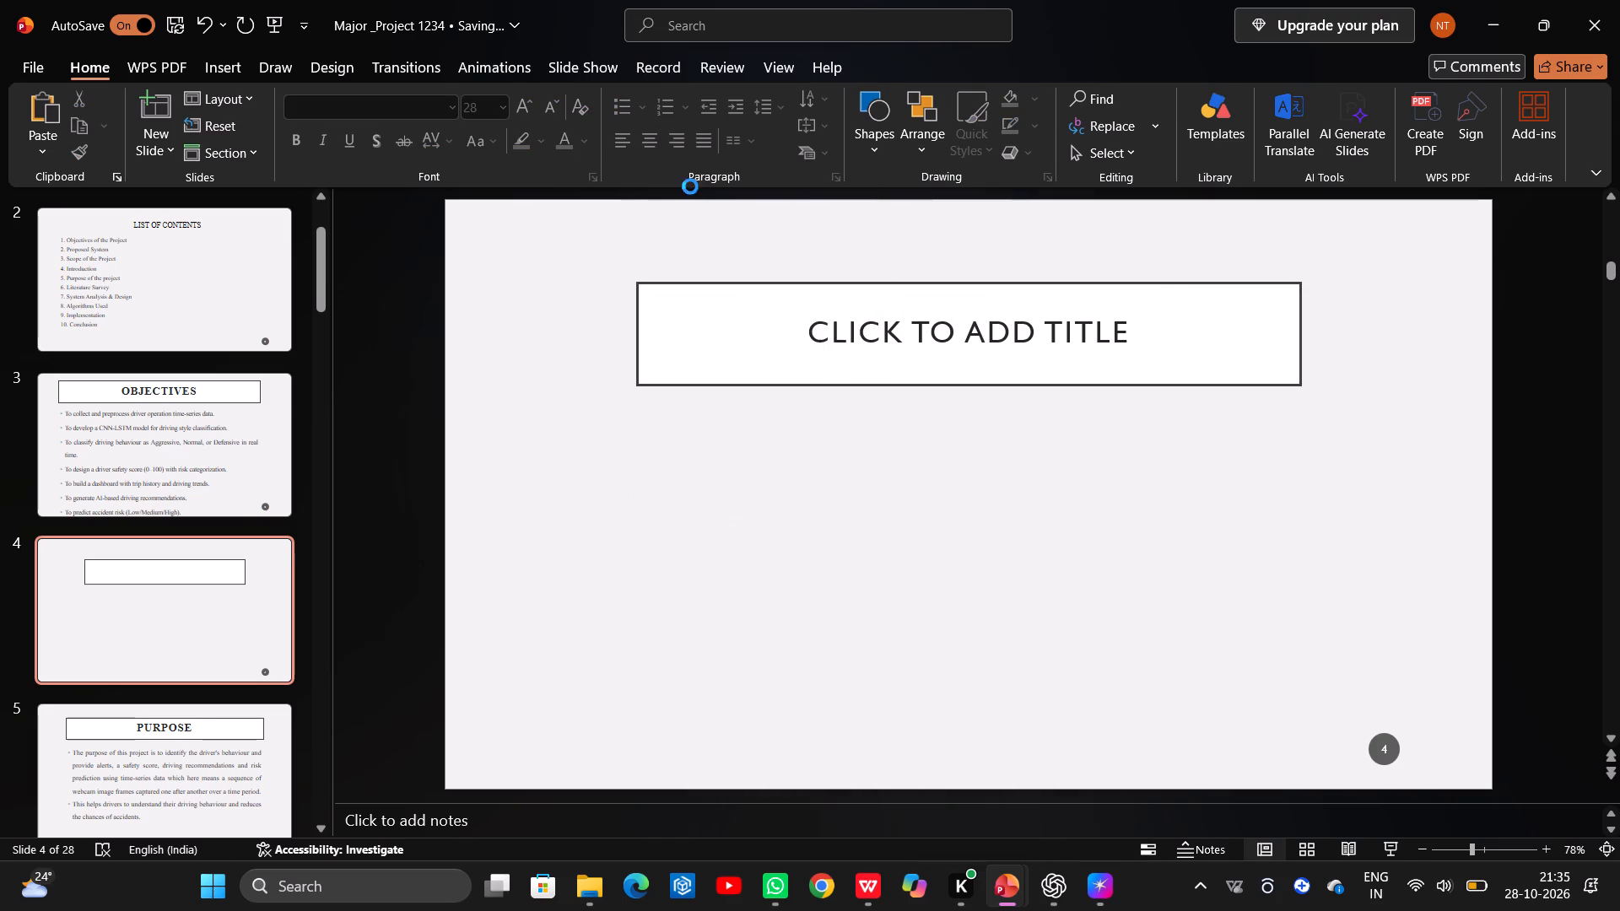
Insert a Blank slide after the Purpose slide, and move the Purpose slide below it.
click(163, 155)
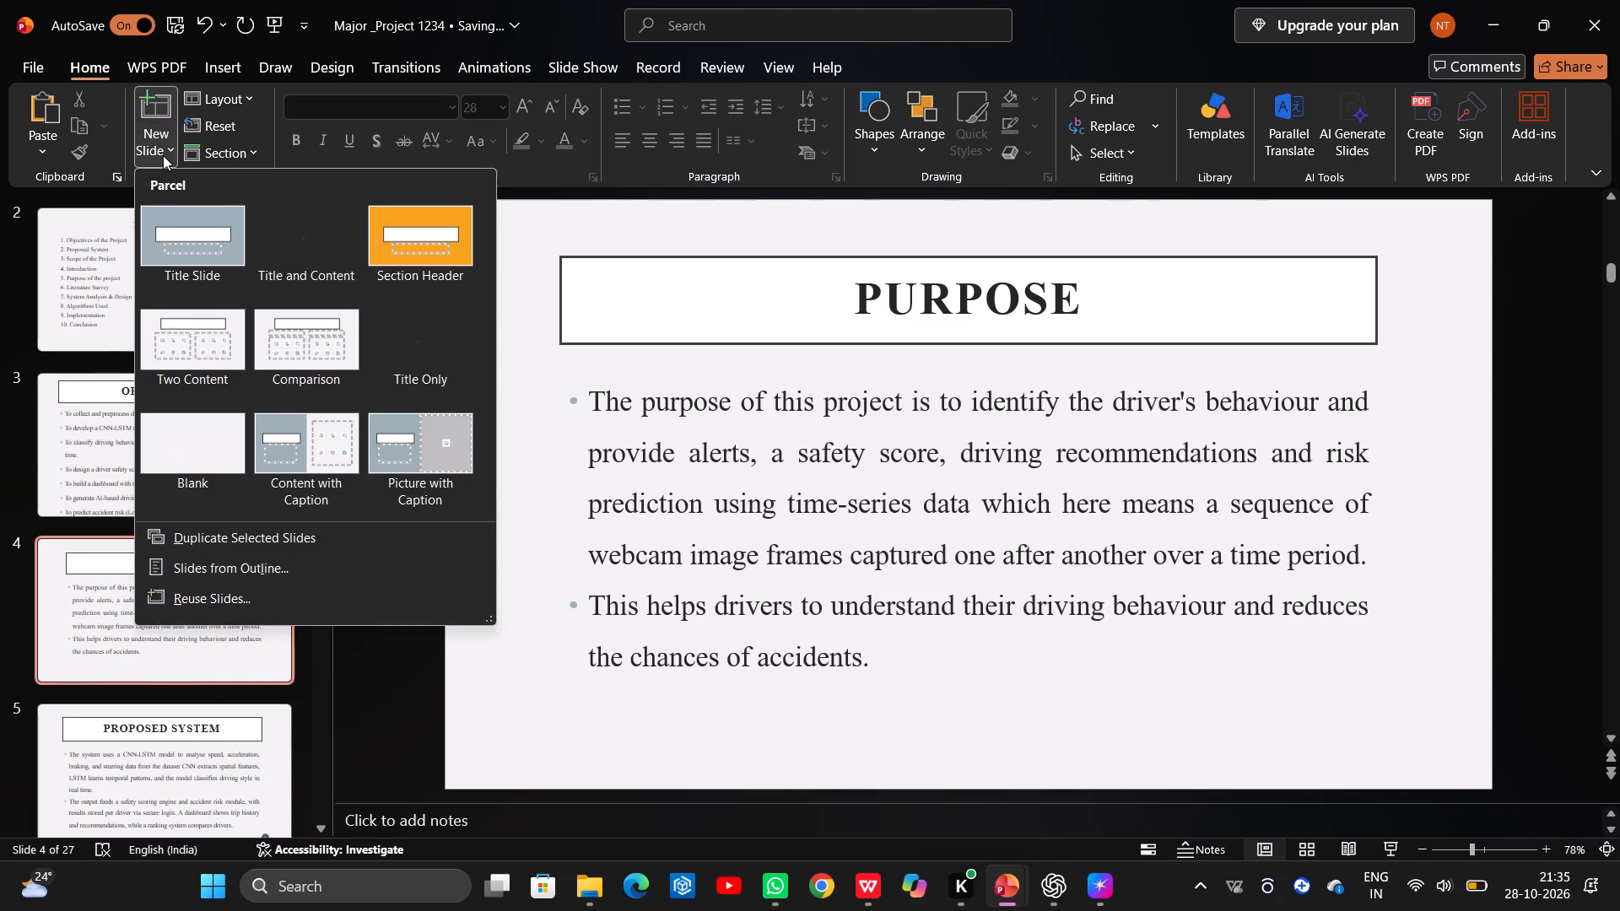
click(211, 458)
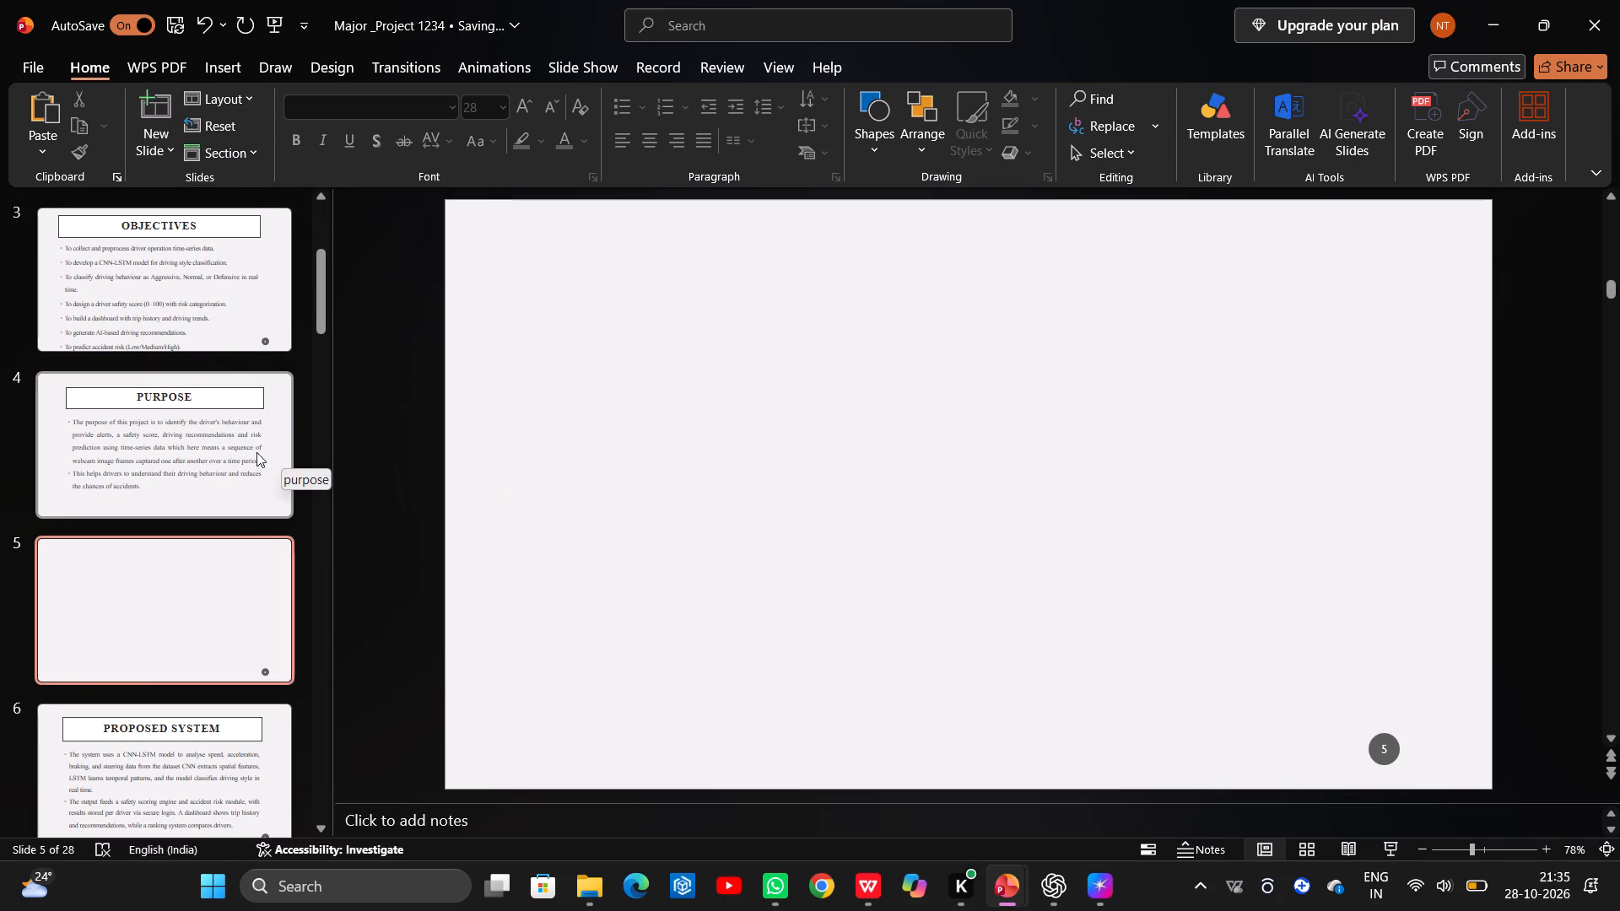
drag(243, 452, 249, 643)
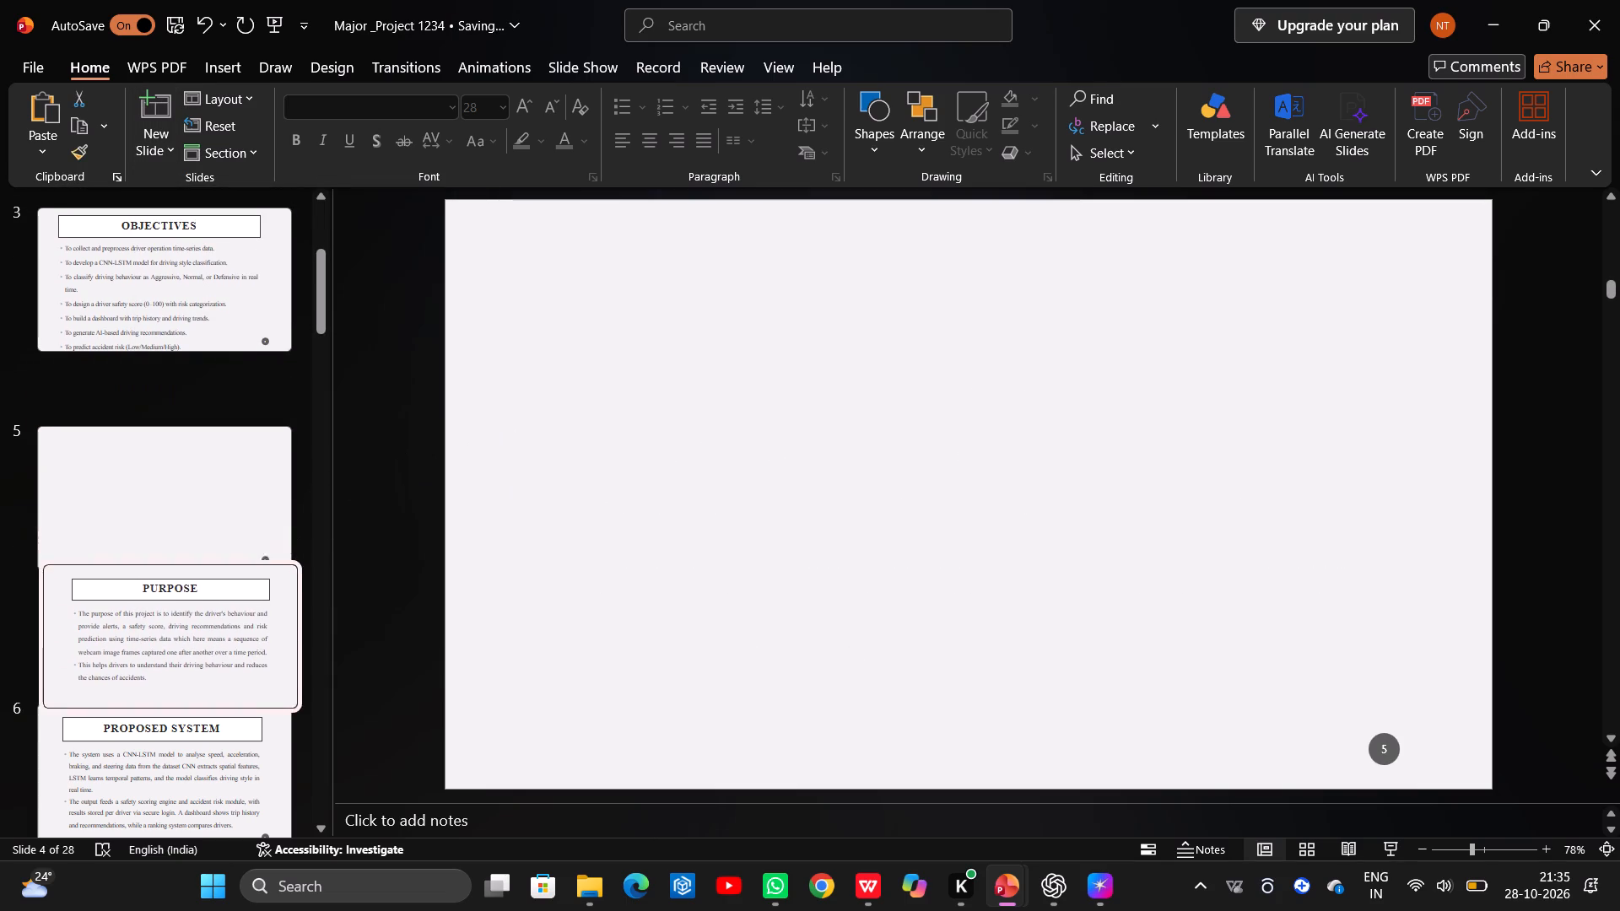
drag(249, 643, 244, 614)
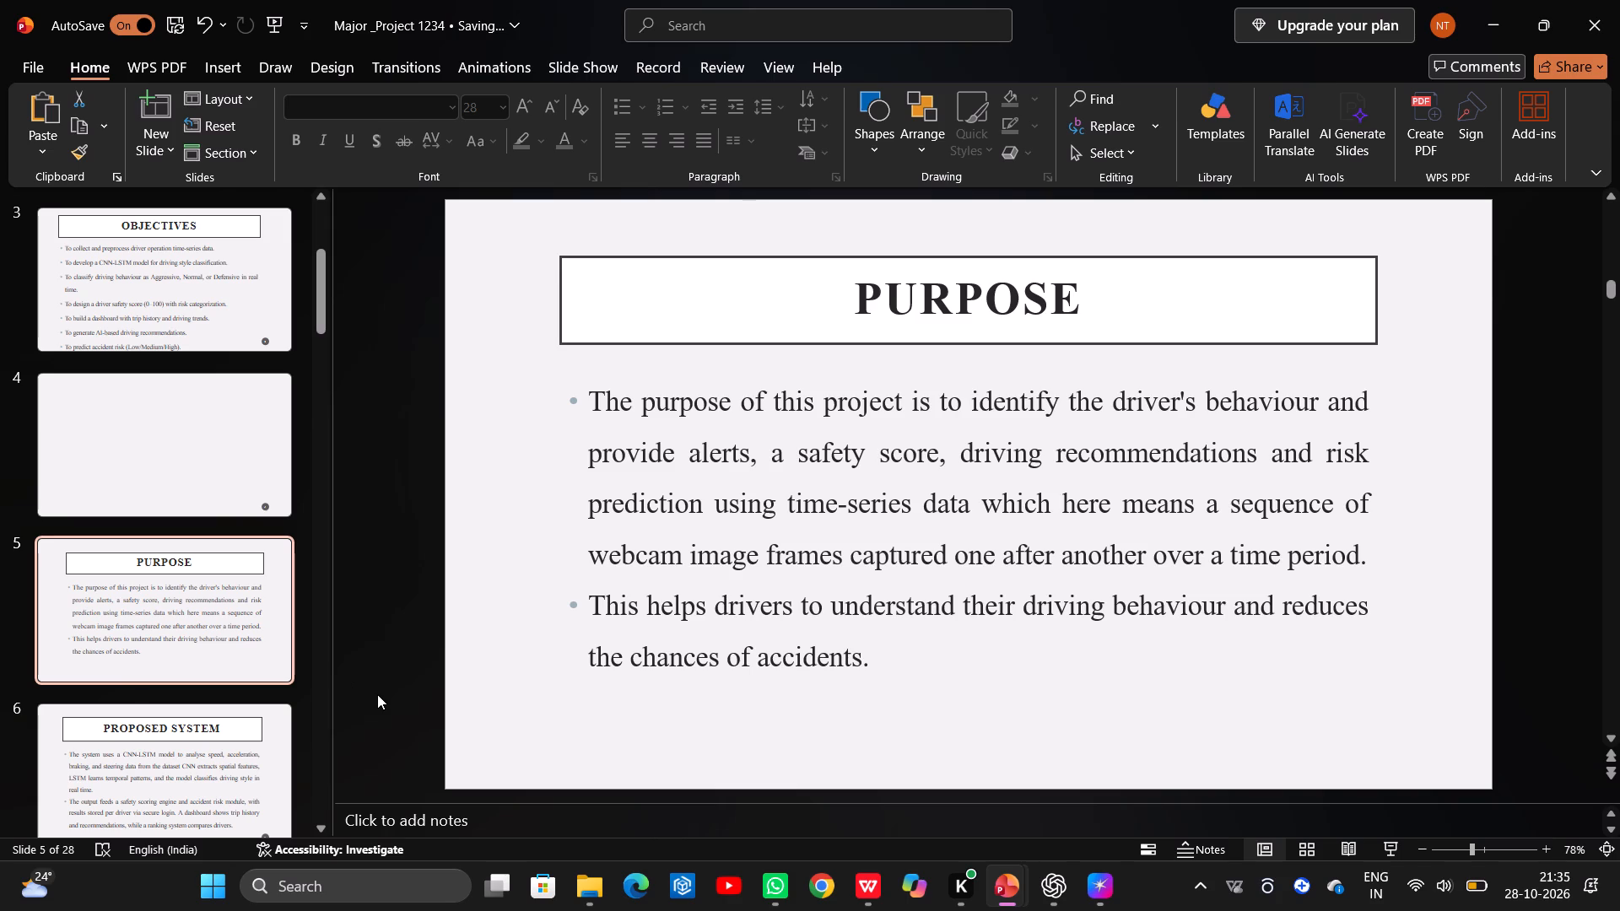
Move the Proposed System slide up so that it directly follows the Objectives slide.
right_click(240, 760)
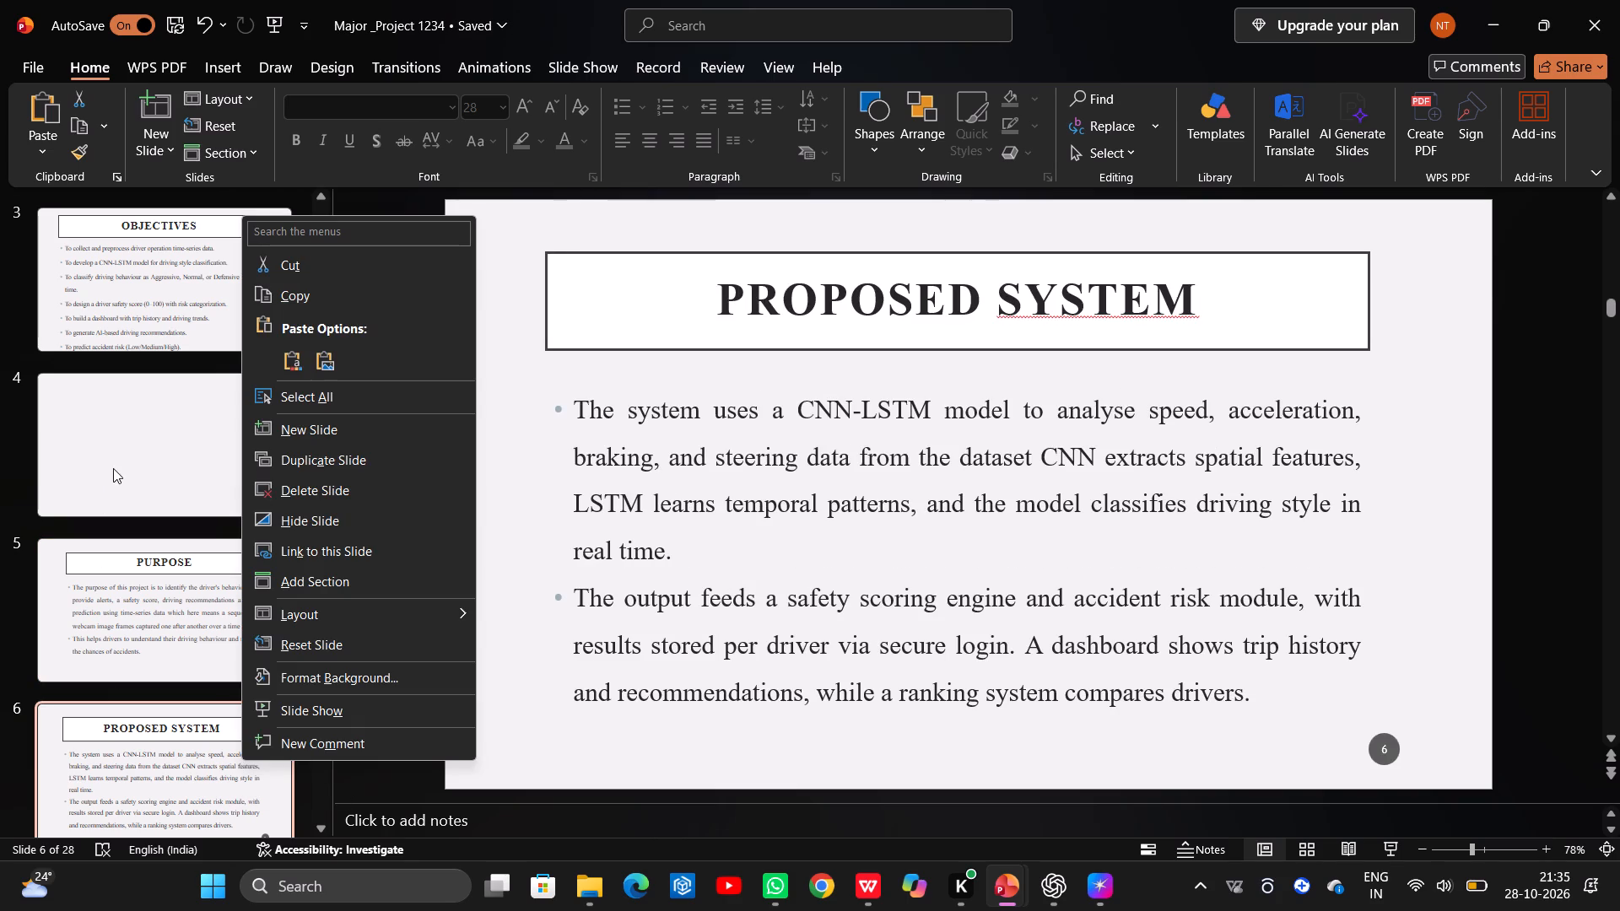
drag(139, 783, 189, 741)
click(189, 741)
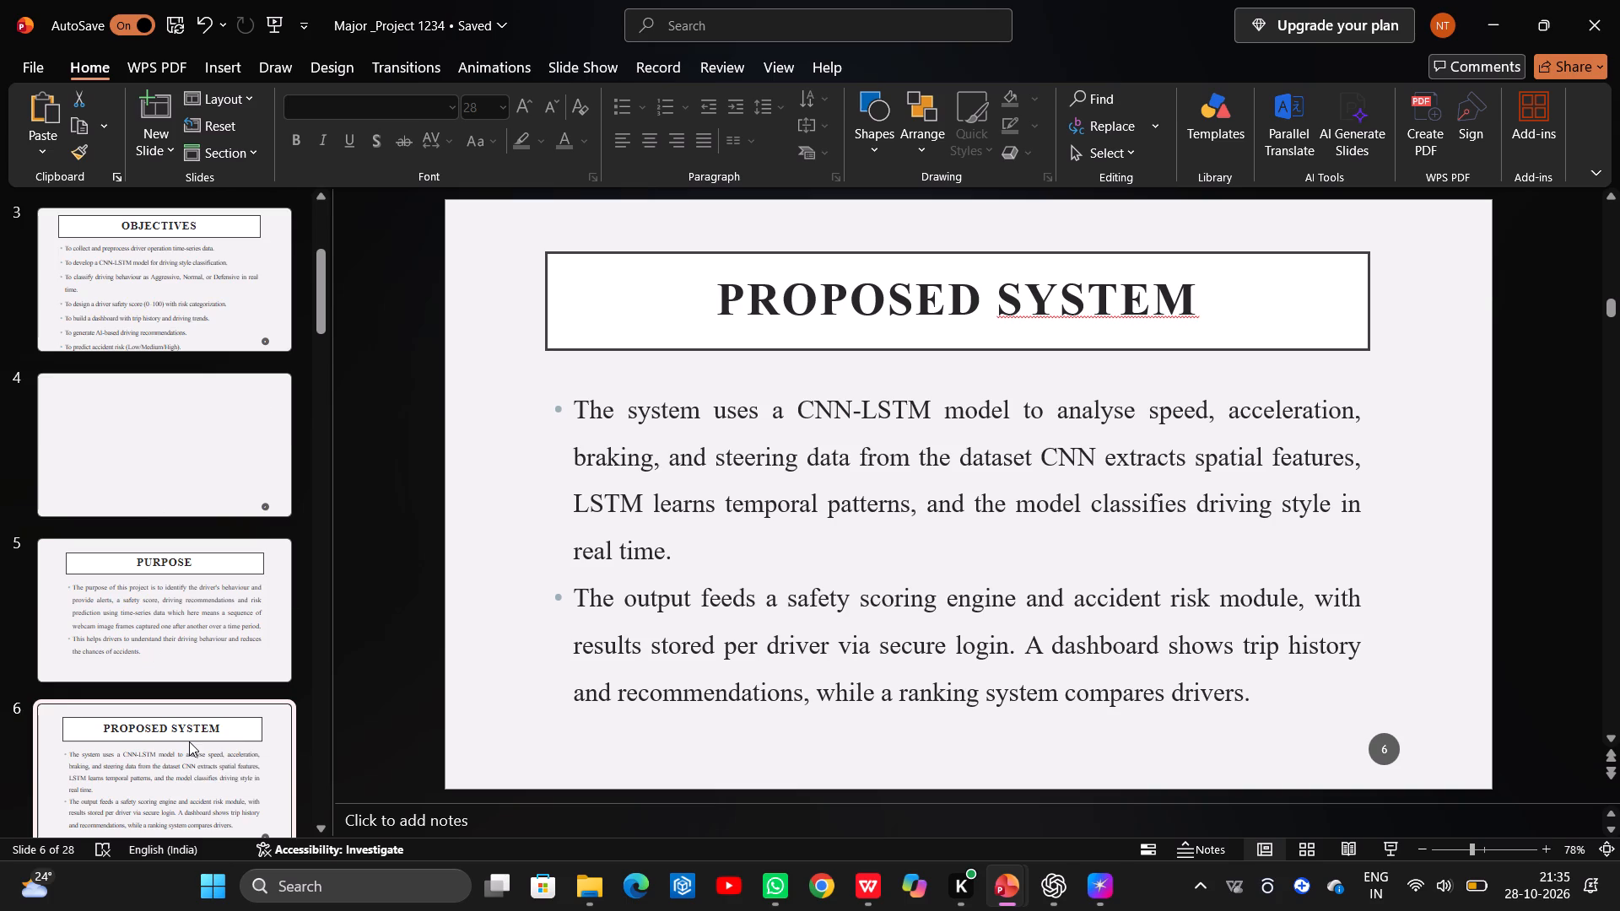
drag(189, 741, 198, 612)
drag(198, 612, 246, 397)
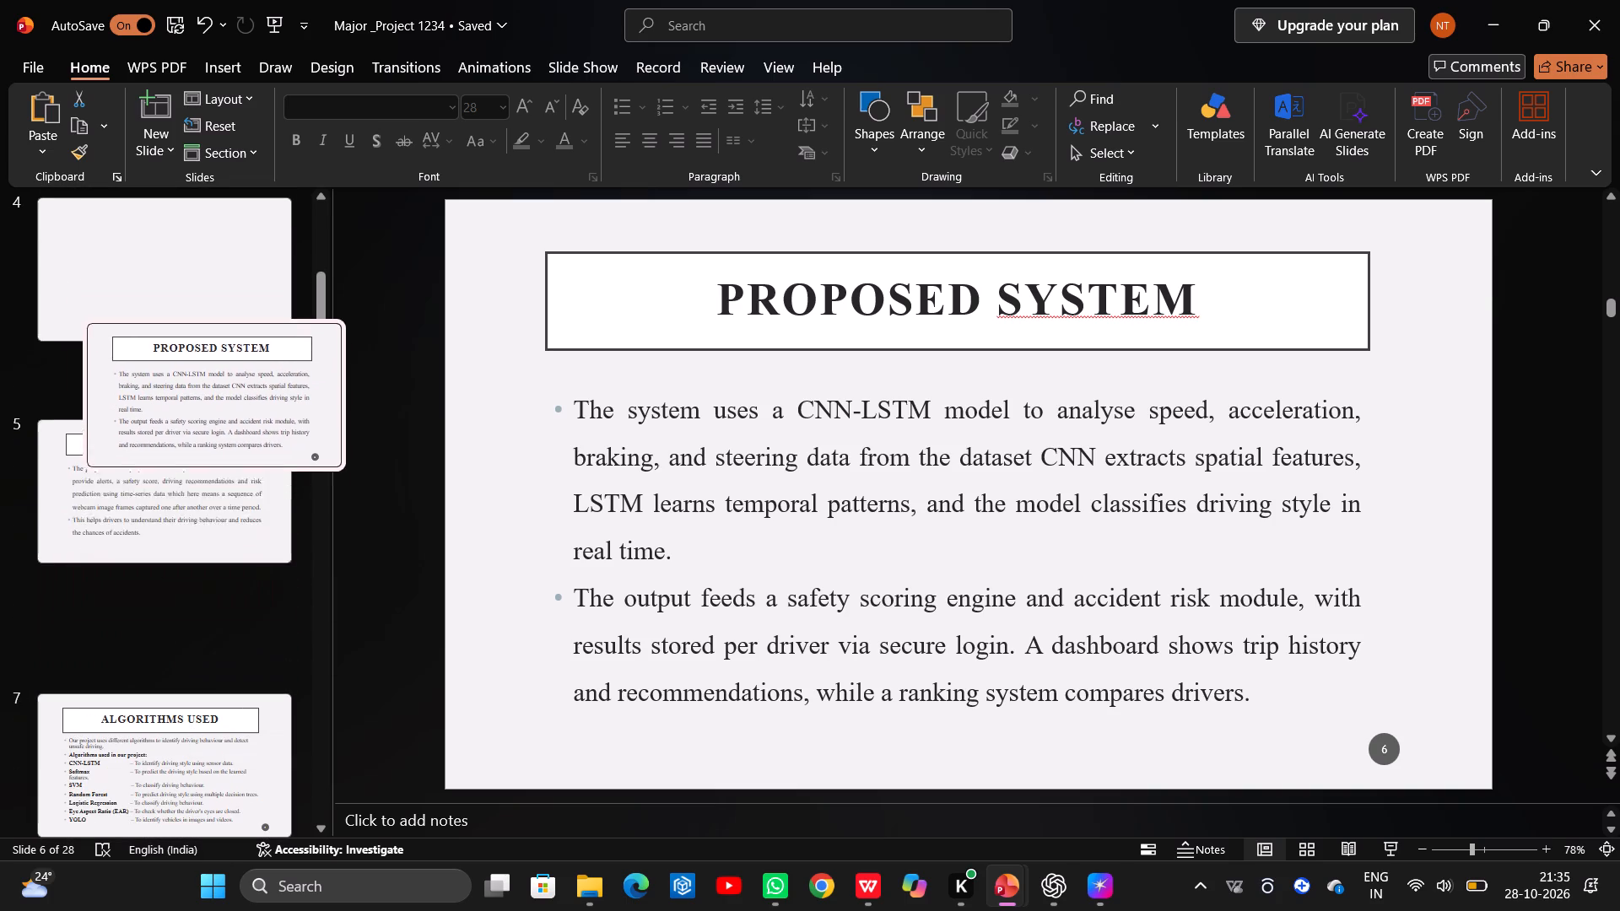
drag(246, 397, 201, 439)
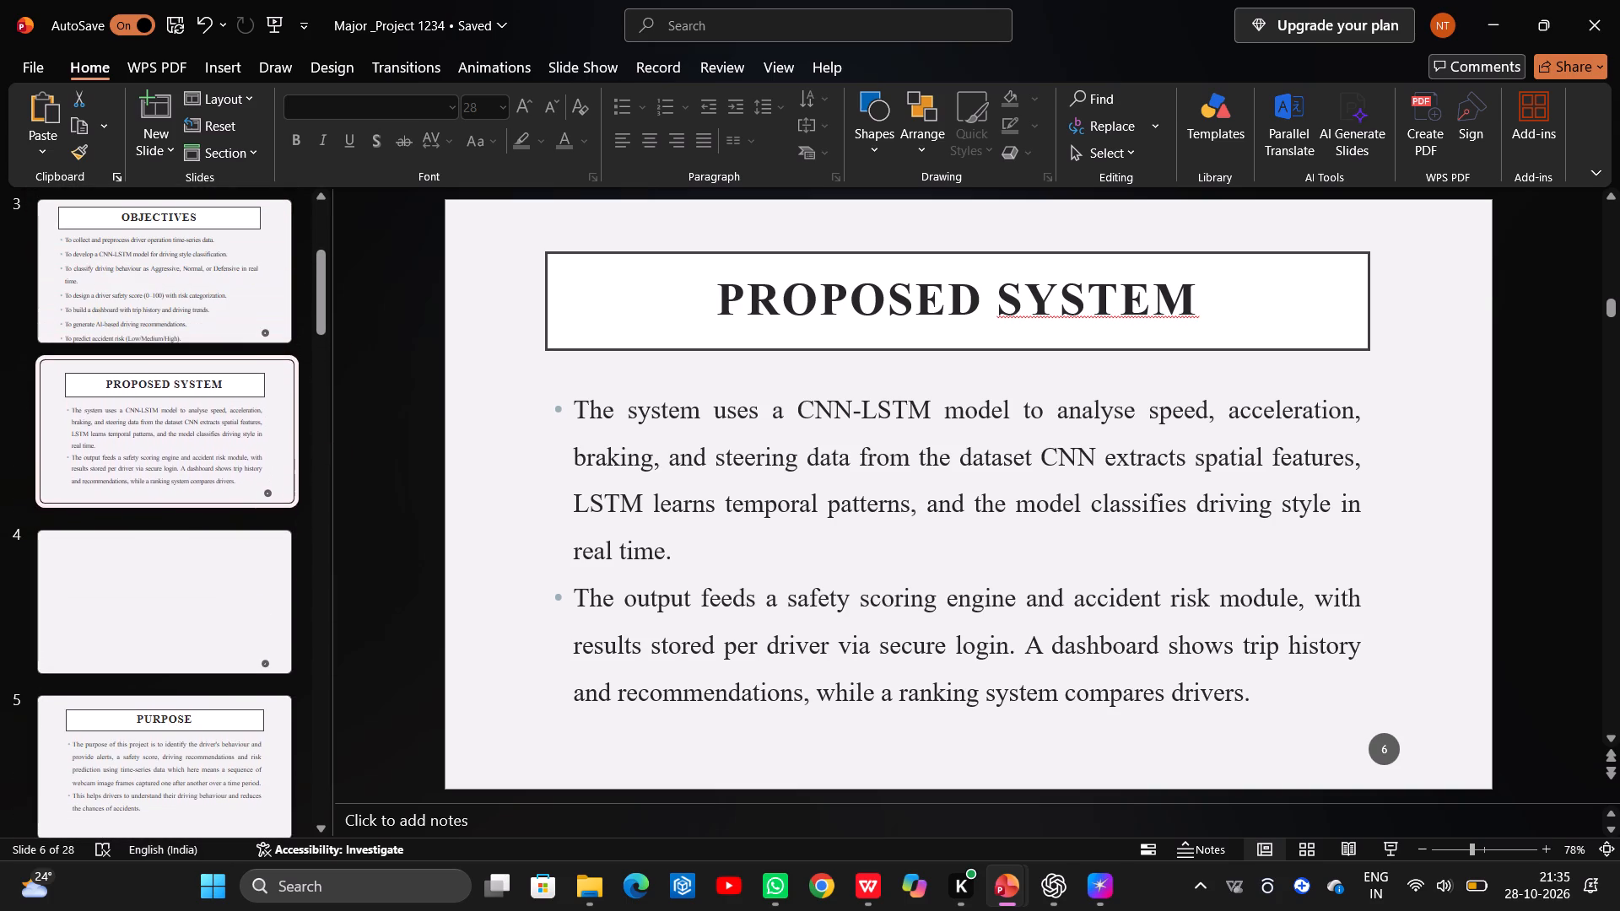
drag(201, 439, 201, 440)
scroll(246, 395, up, 1)
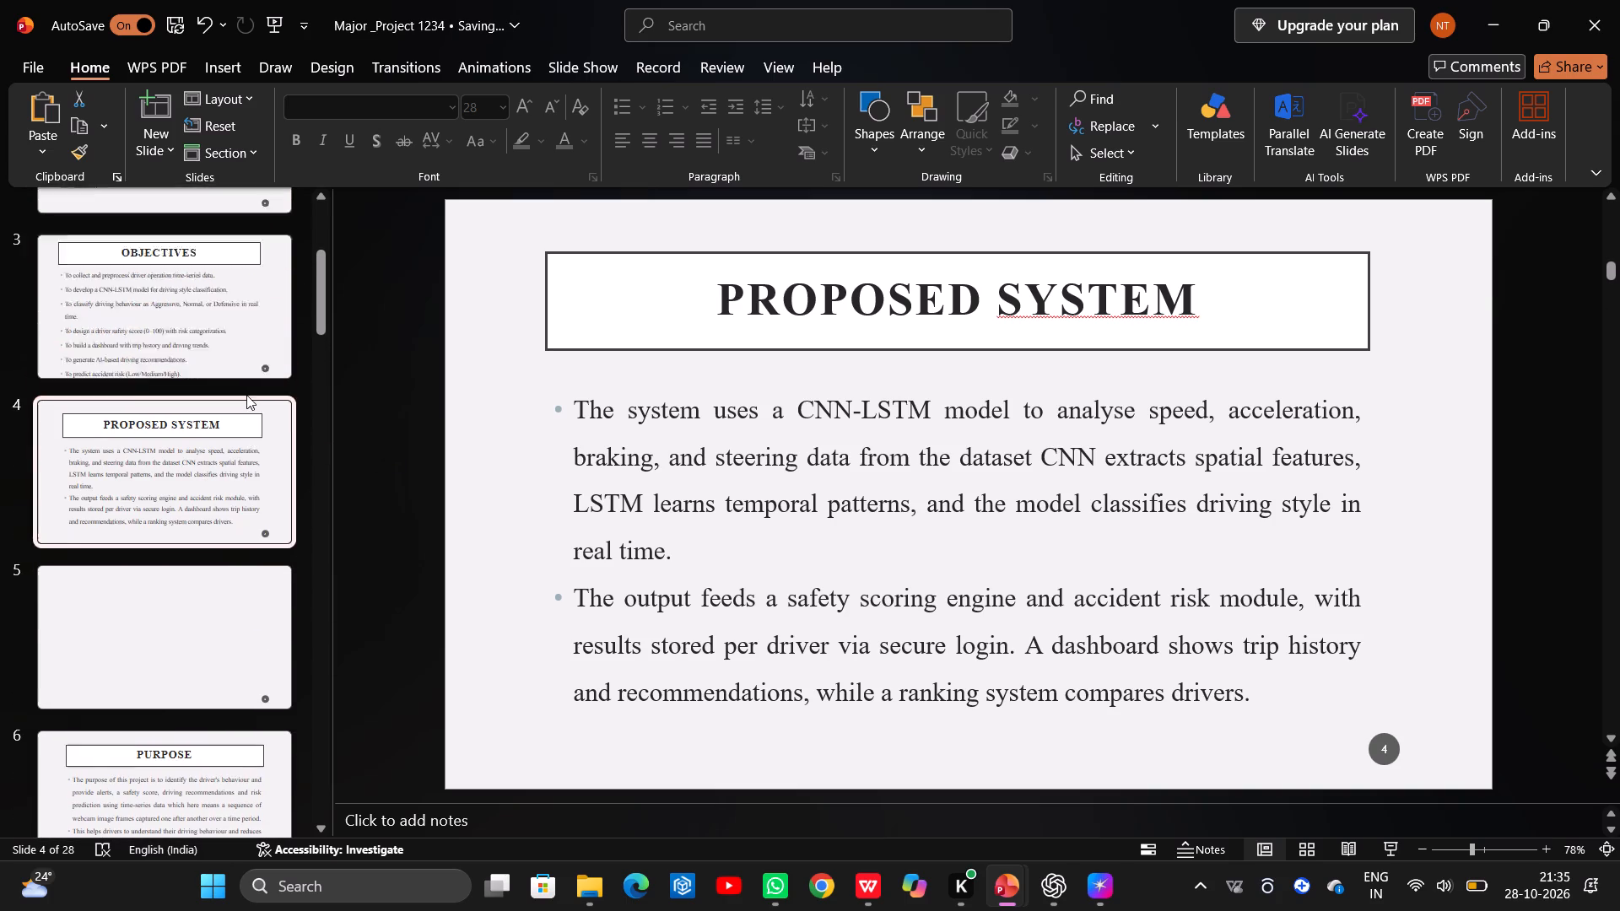
scroll(246, 395, up, 1)
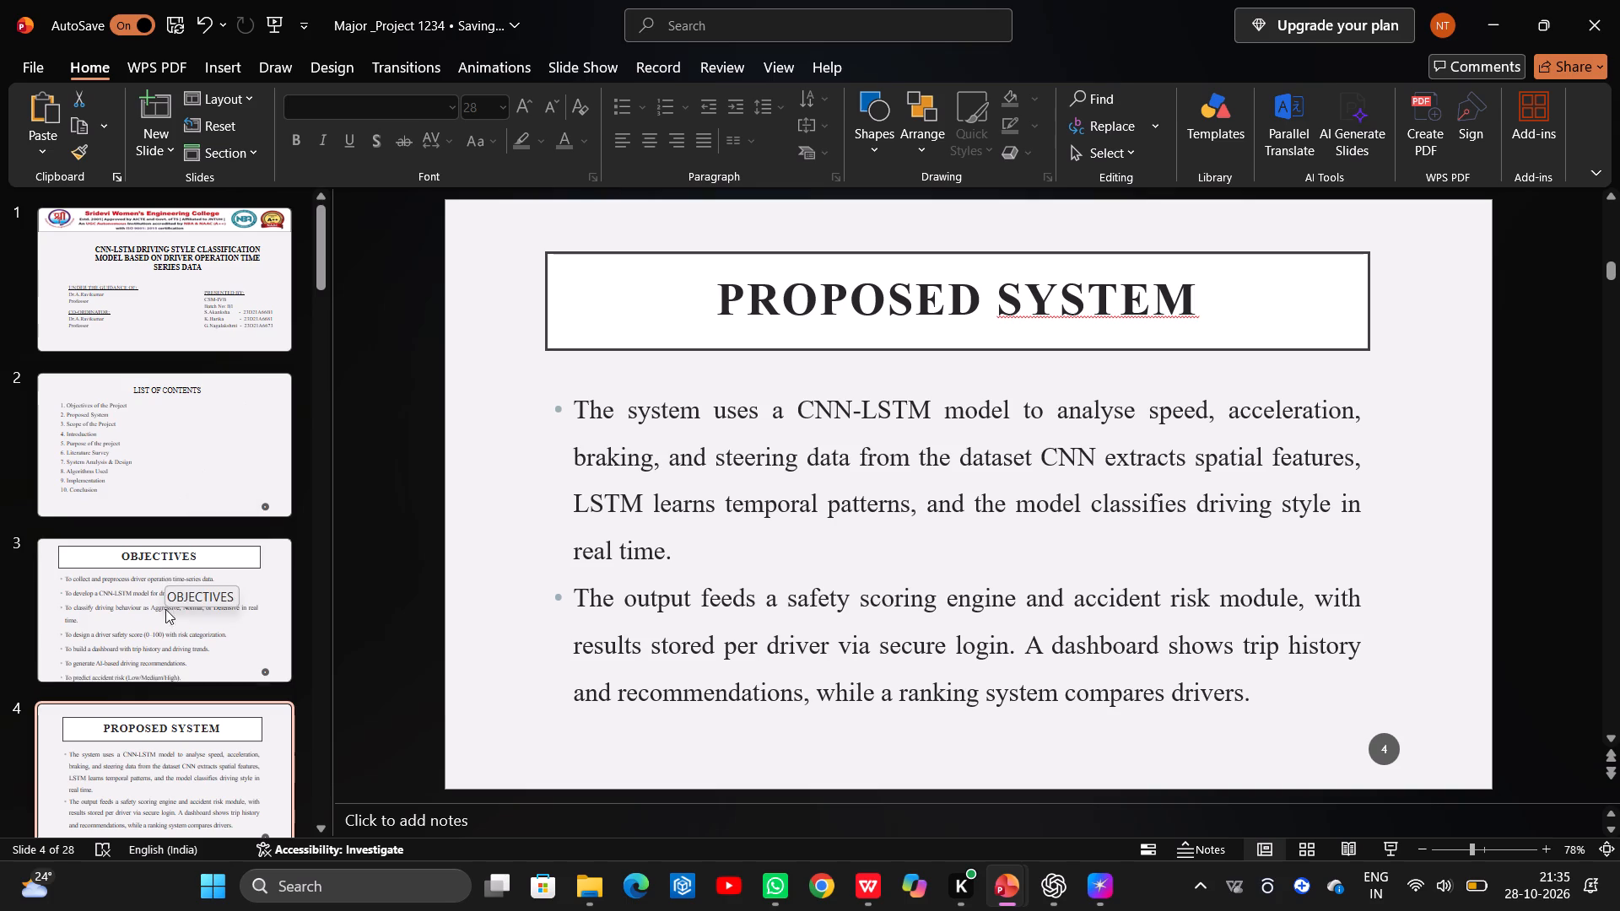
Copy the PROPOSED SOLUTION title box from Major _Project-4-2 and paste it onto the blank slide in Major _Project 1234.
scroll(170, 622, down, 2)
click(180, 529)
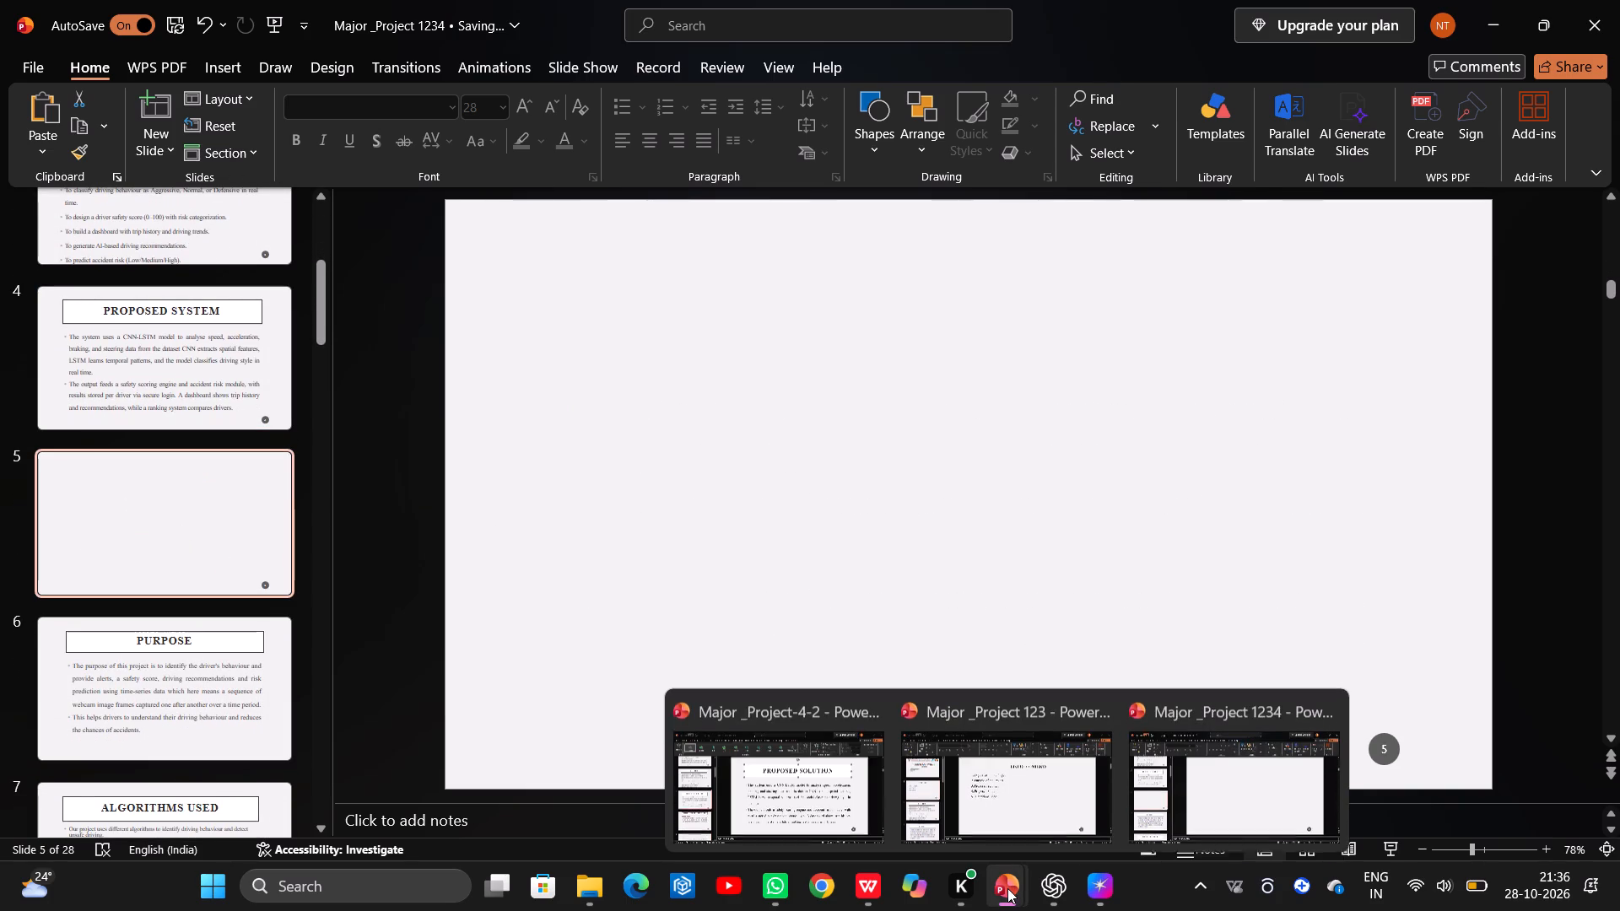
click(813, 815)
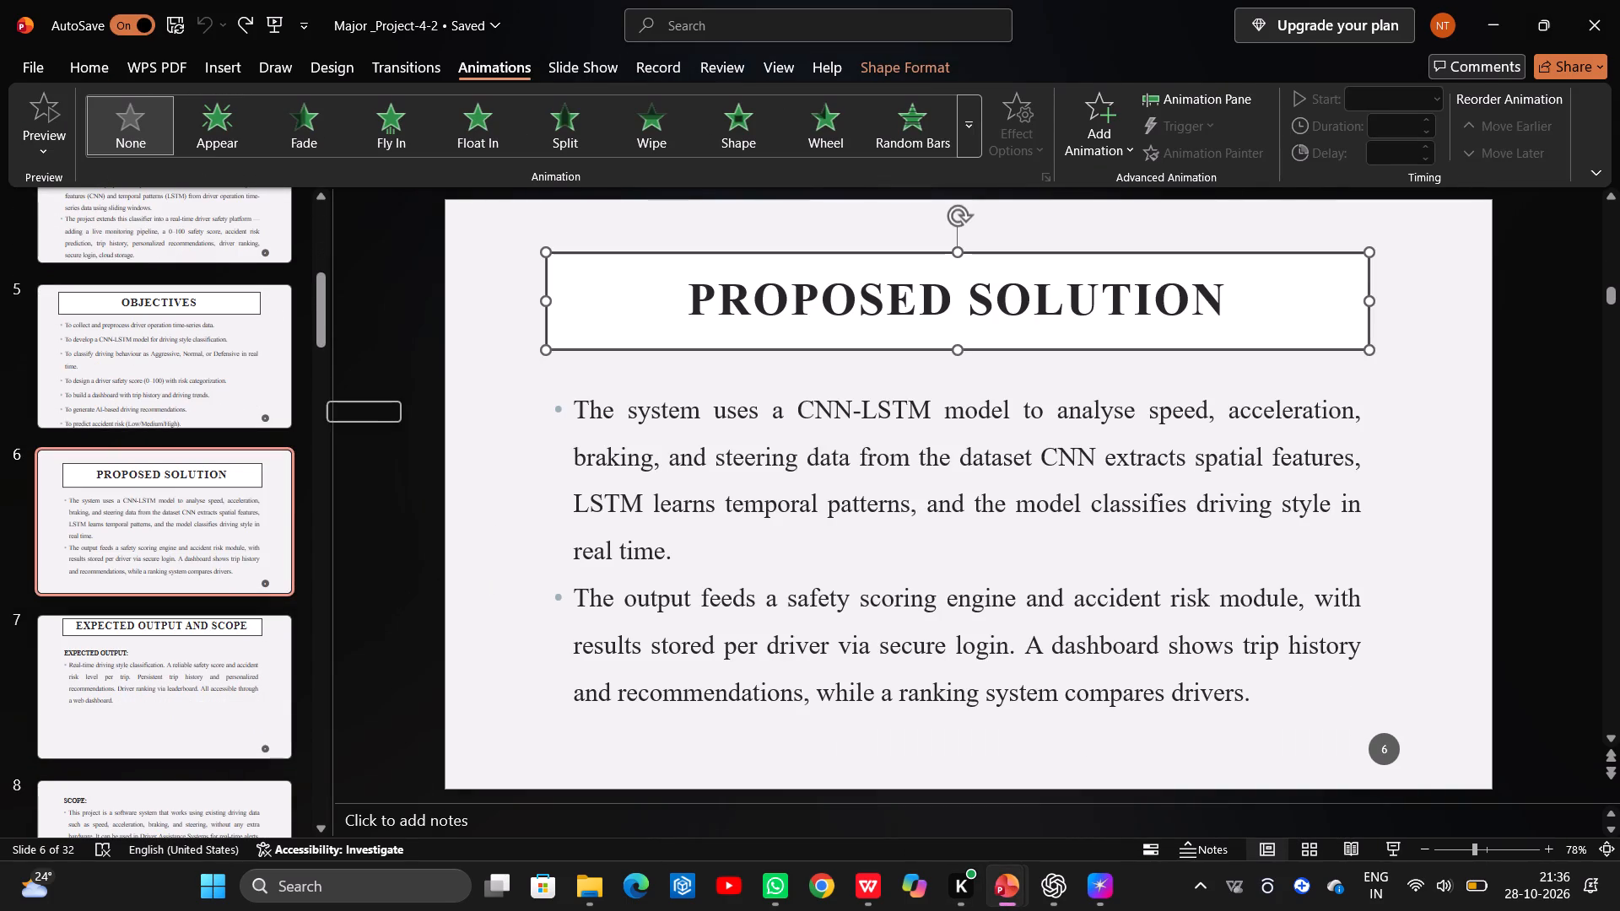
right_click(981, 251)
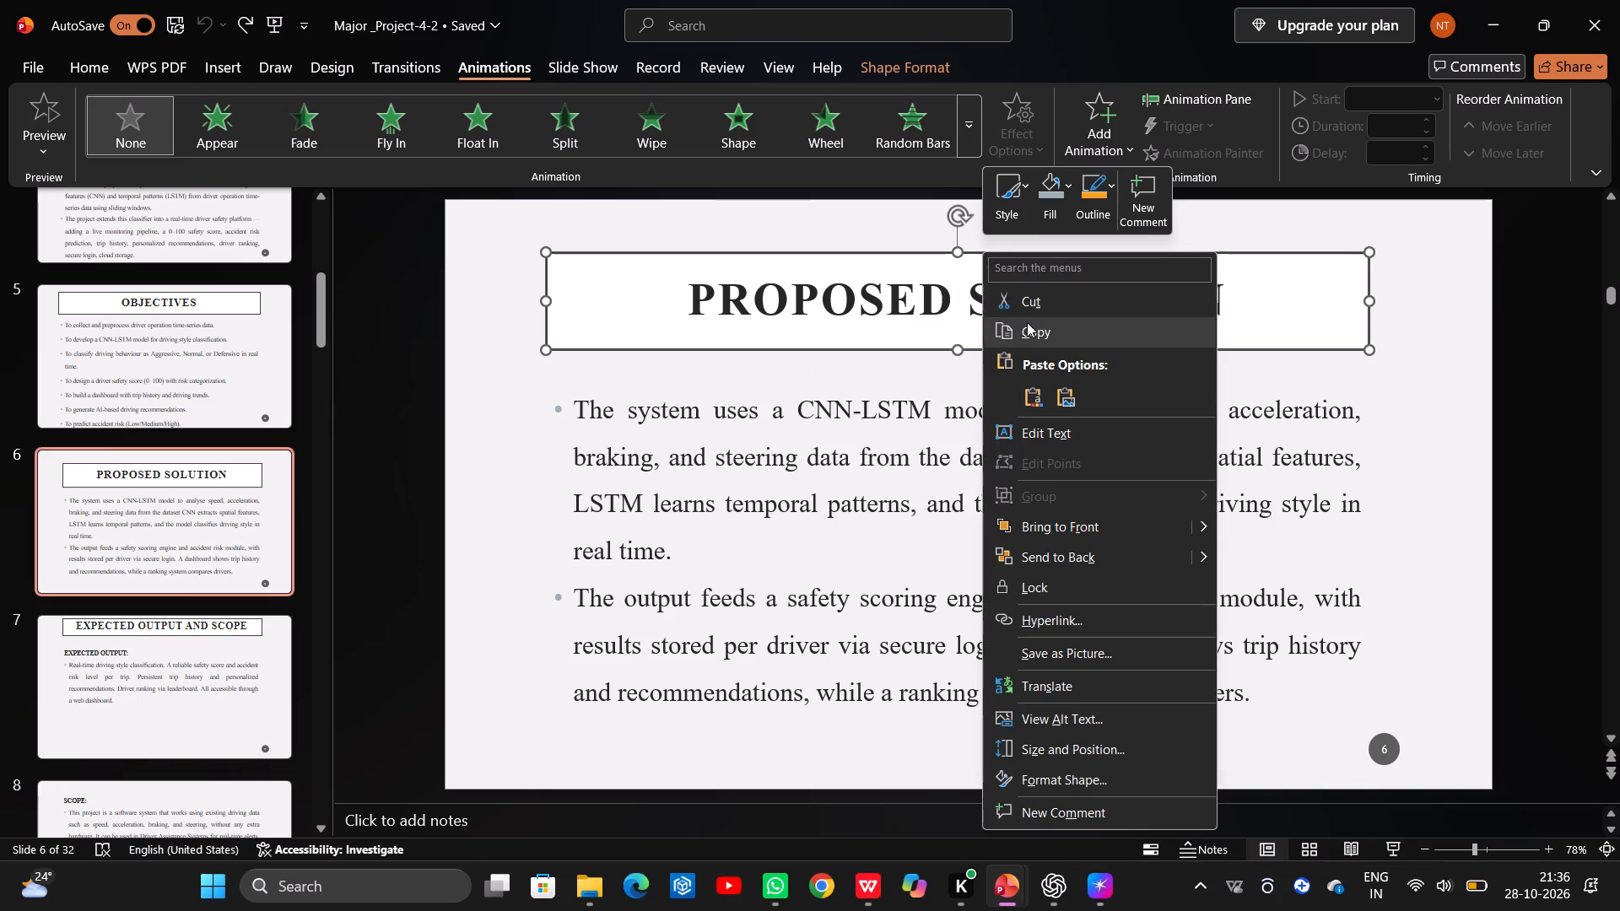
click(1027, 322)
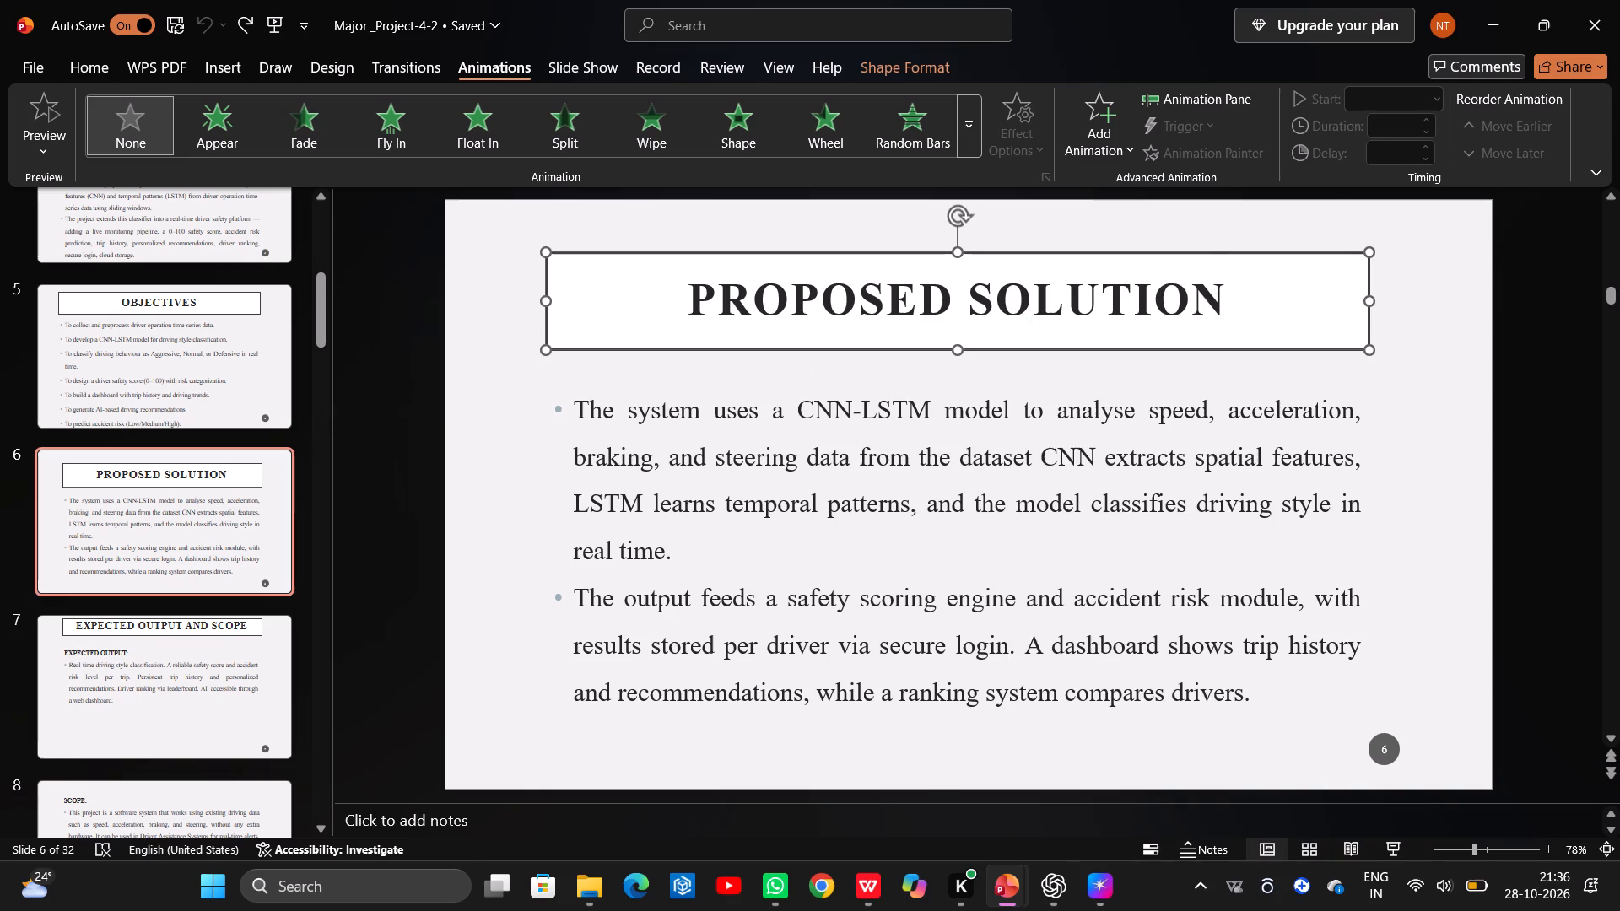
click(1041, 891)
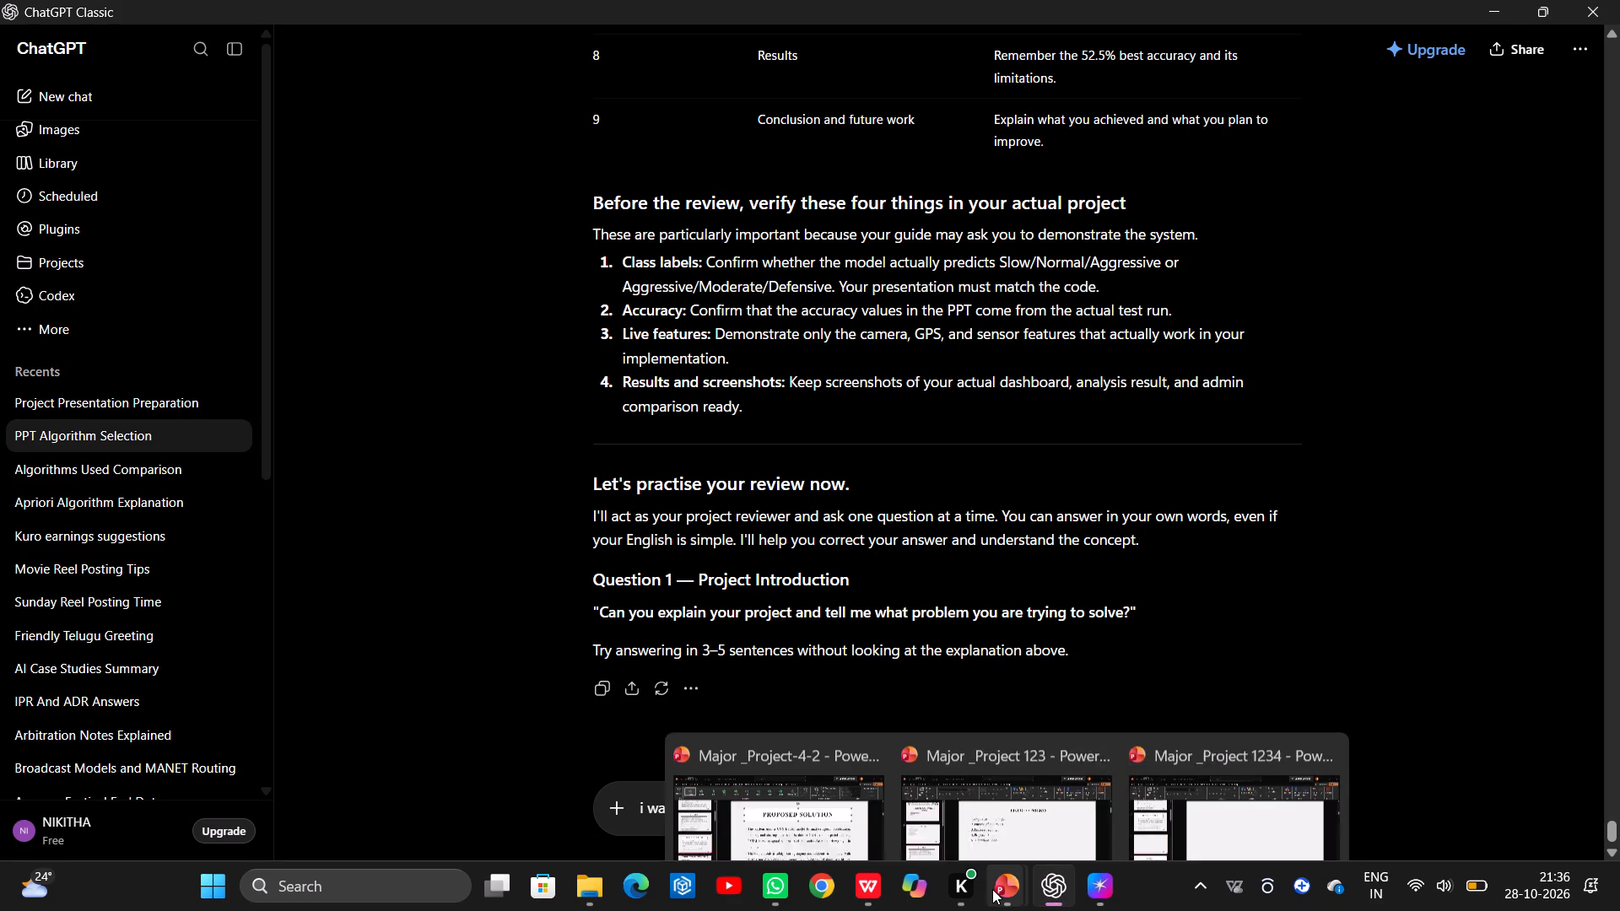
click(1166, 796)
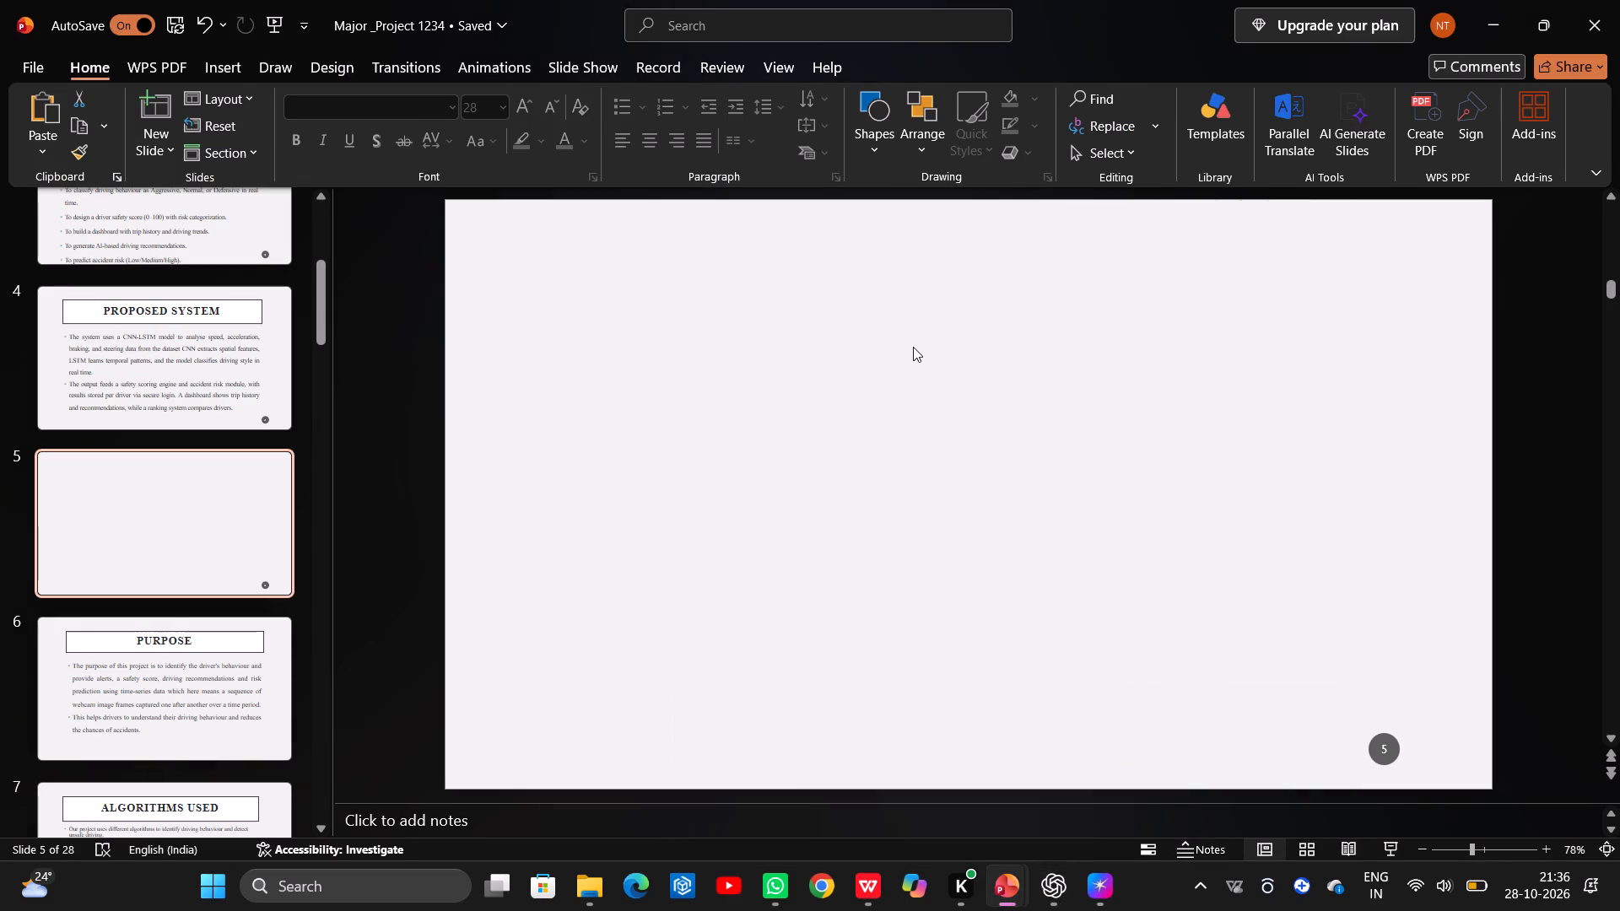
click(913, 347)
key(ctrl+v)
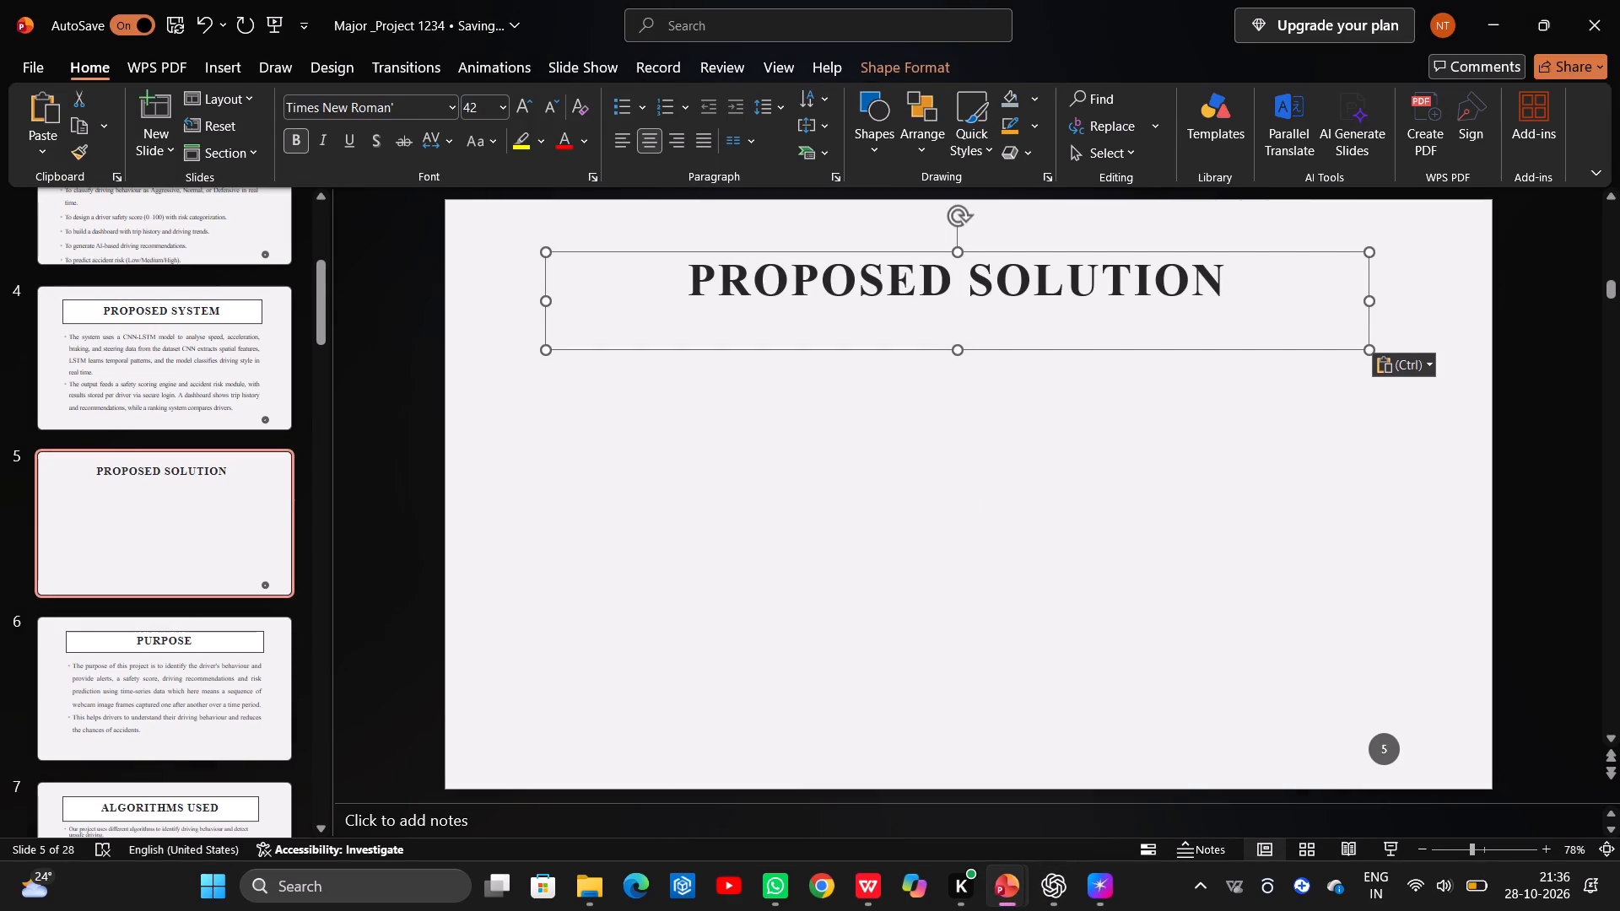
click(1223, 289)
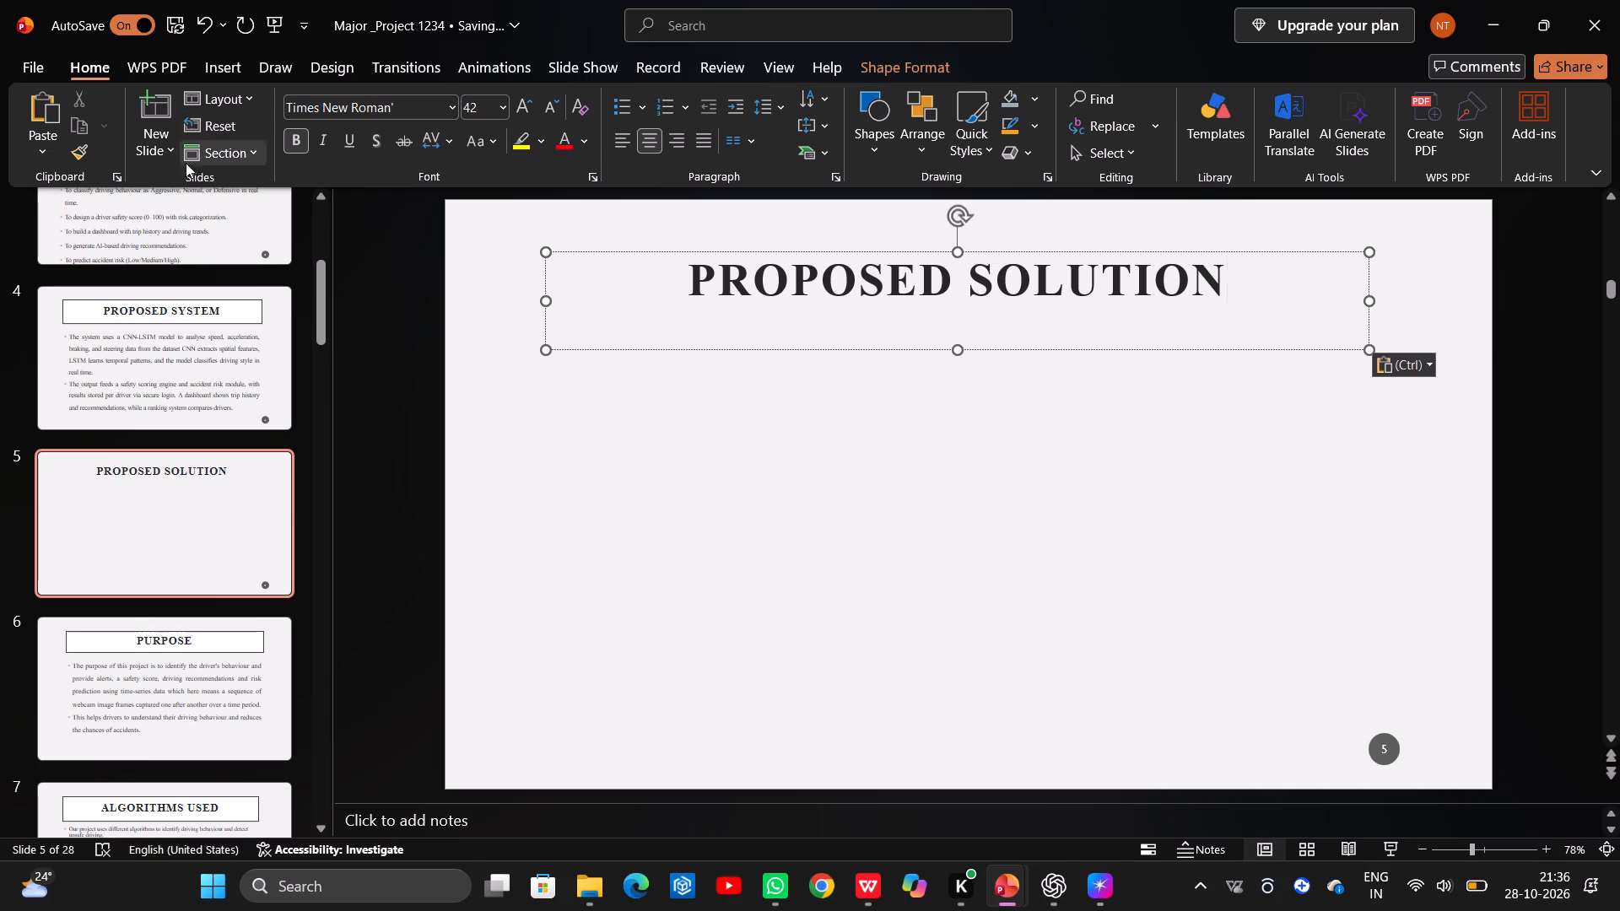
Delete the slide that holds only the pasted PROPOSED SOLUTION title.
right_click(736, 310)
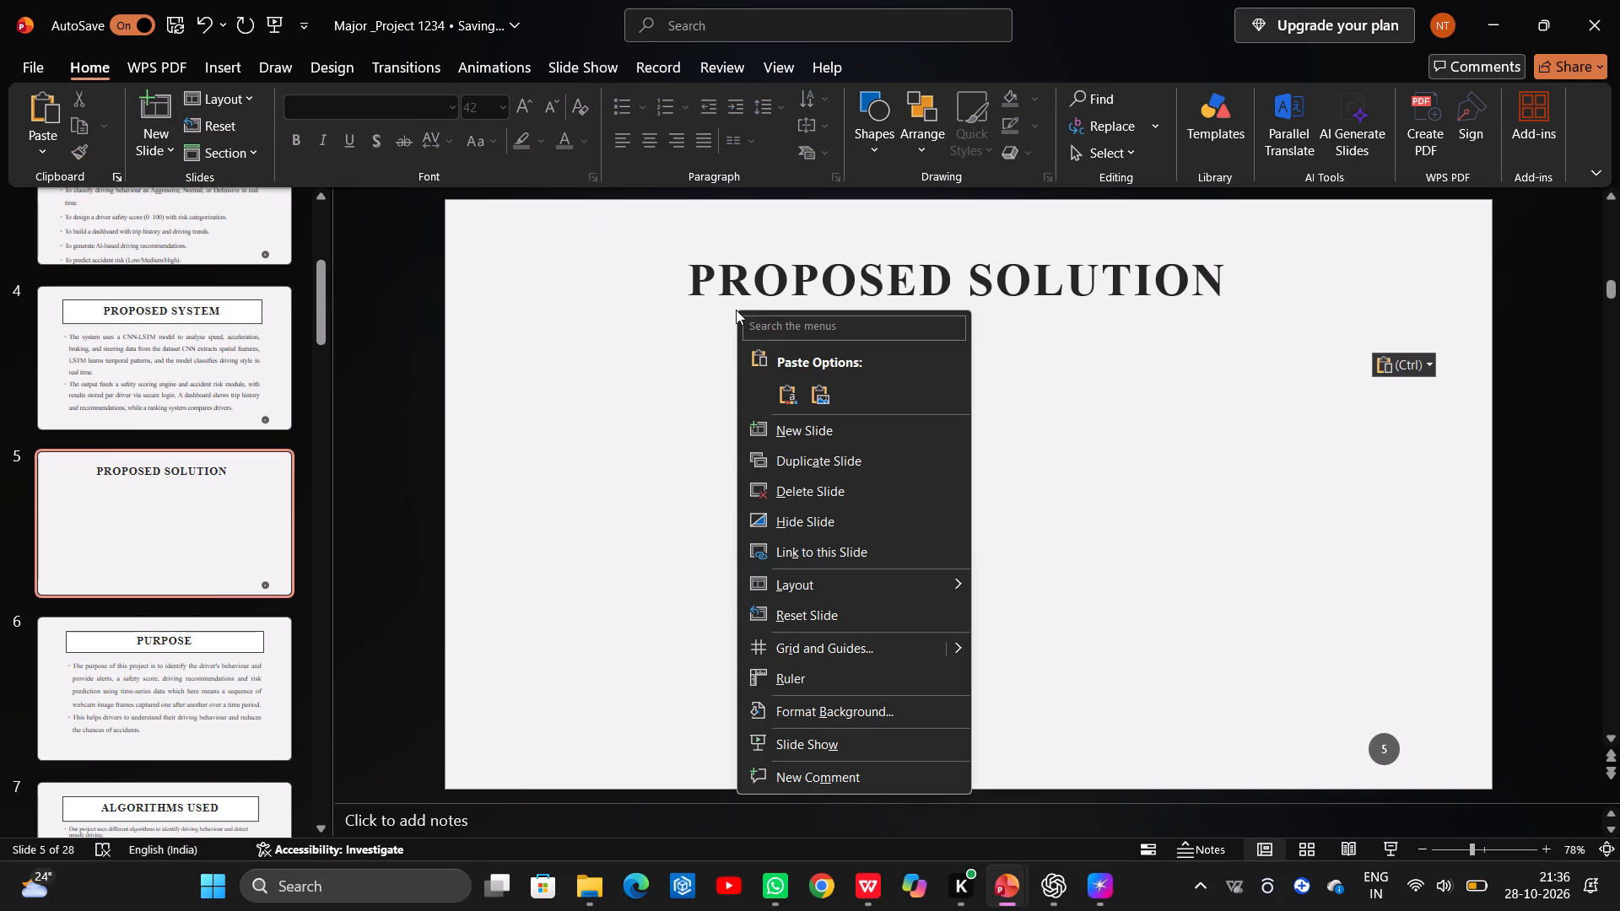
click(826, 485)
Insert a Title Only slide after the Purpose slide and enter SCOPE as its title.
click(166, 133)
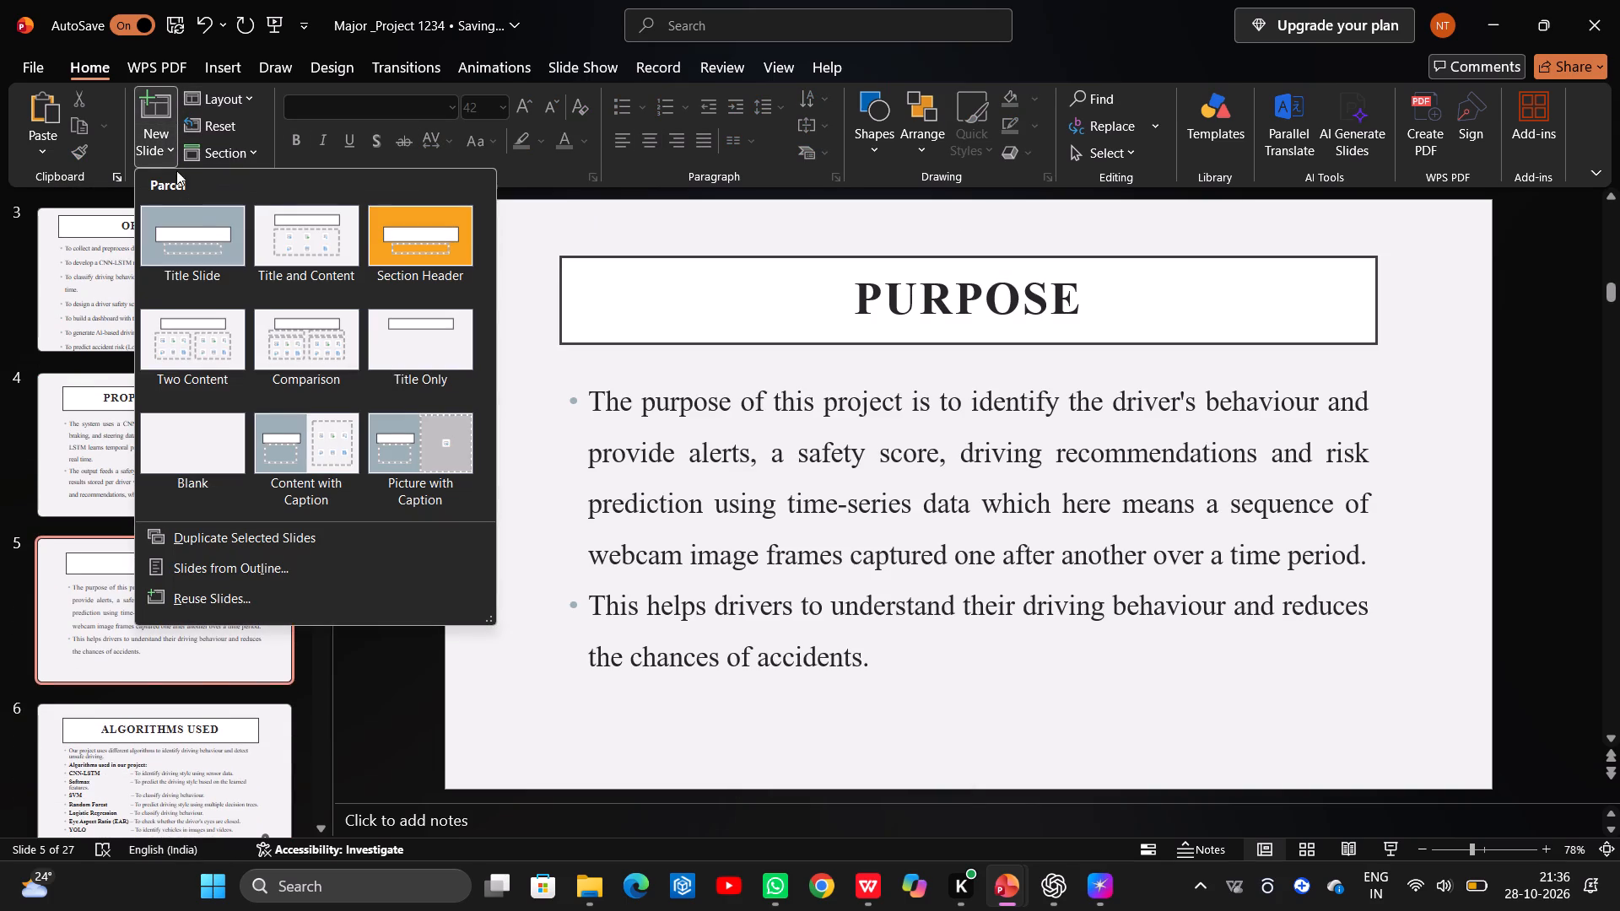
click(434, 359)
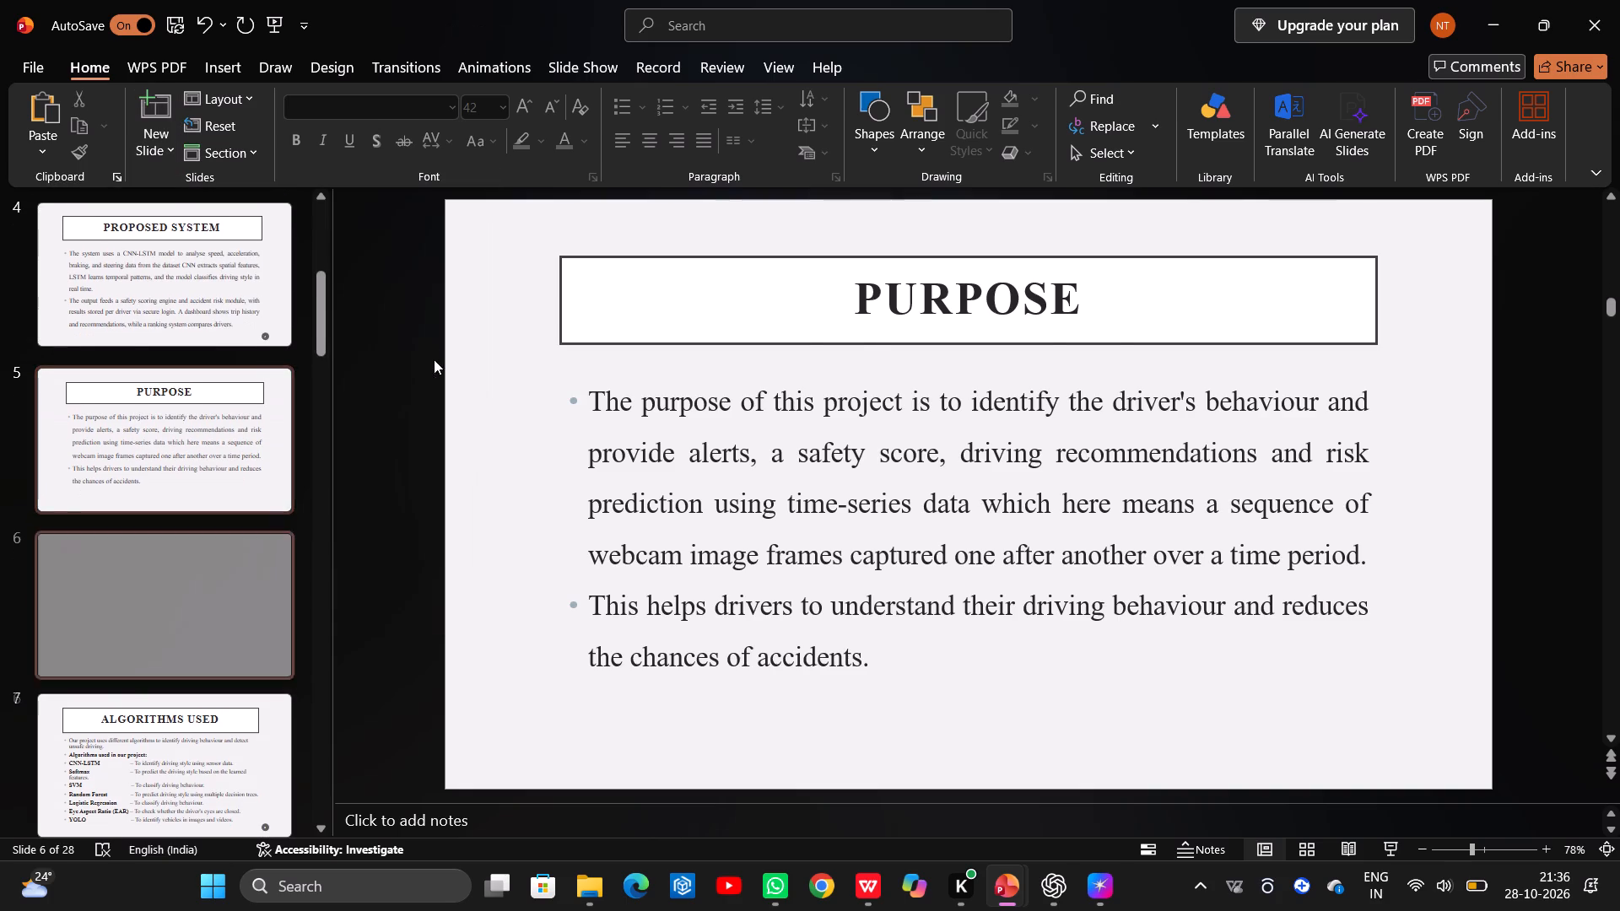
click(1134, 328)
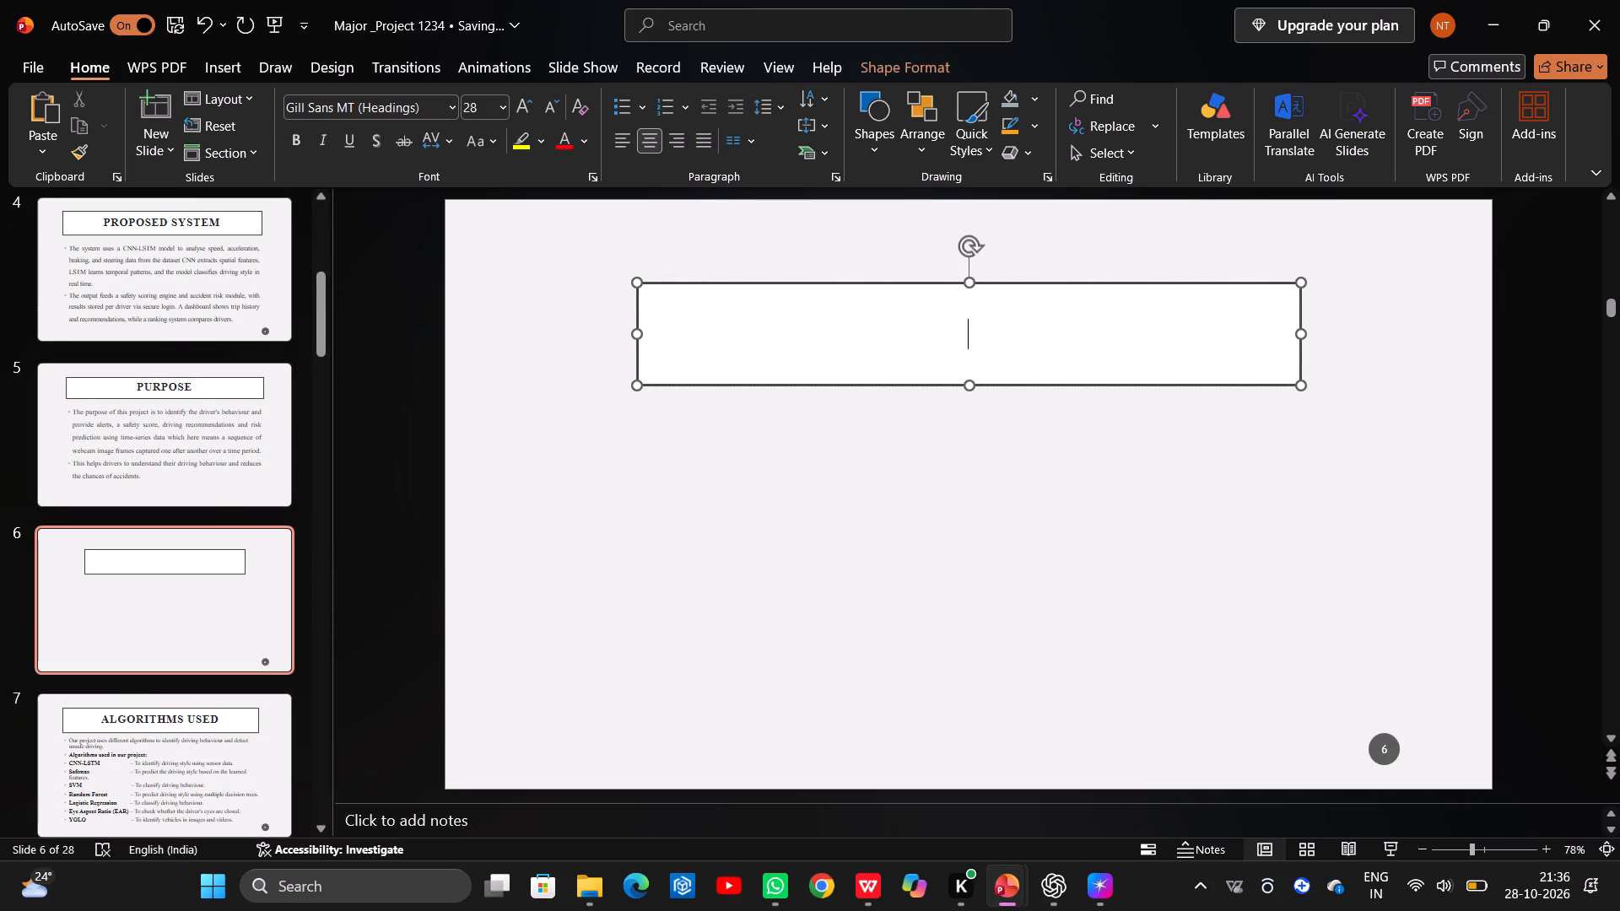
text(SC)
text(OPE)
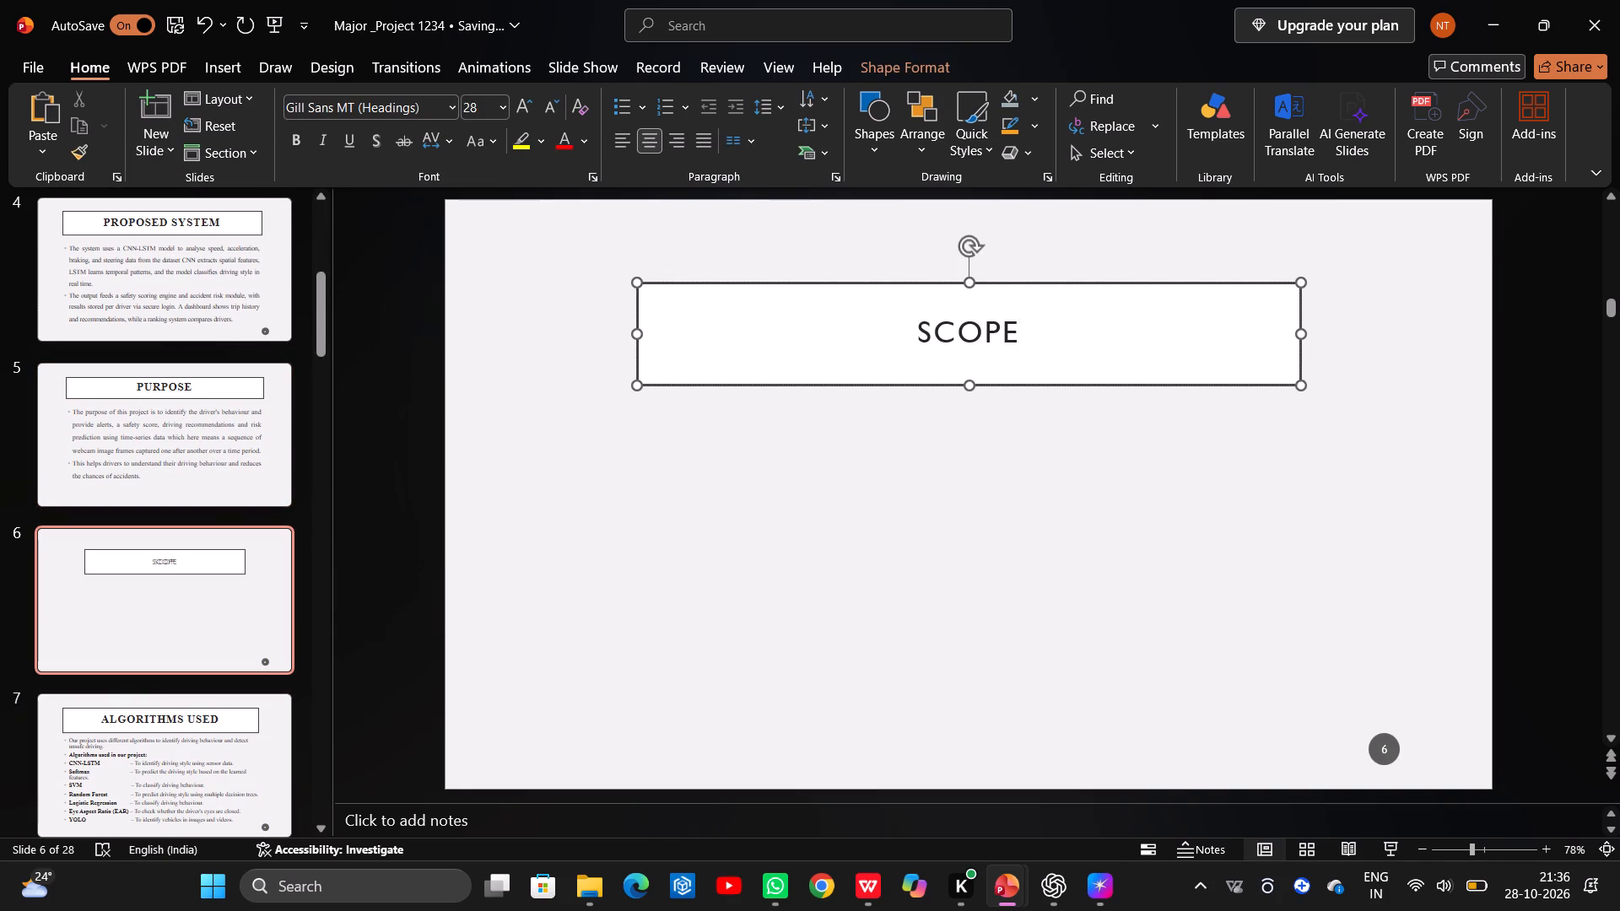
Format the SCOPE title in Times New Roman at size 44.
drag(1012, 334, 897, 339)
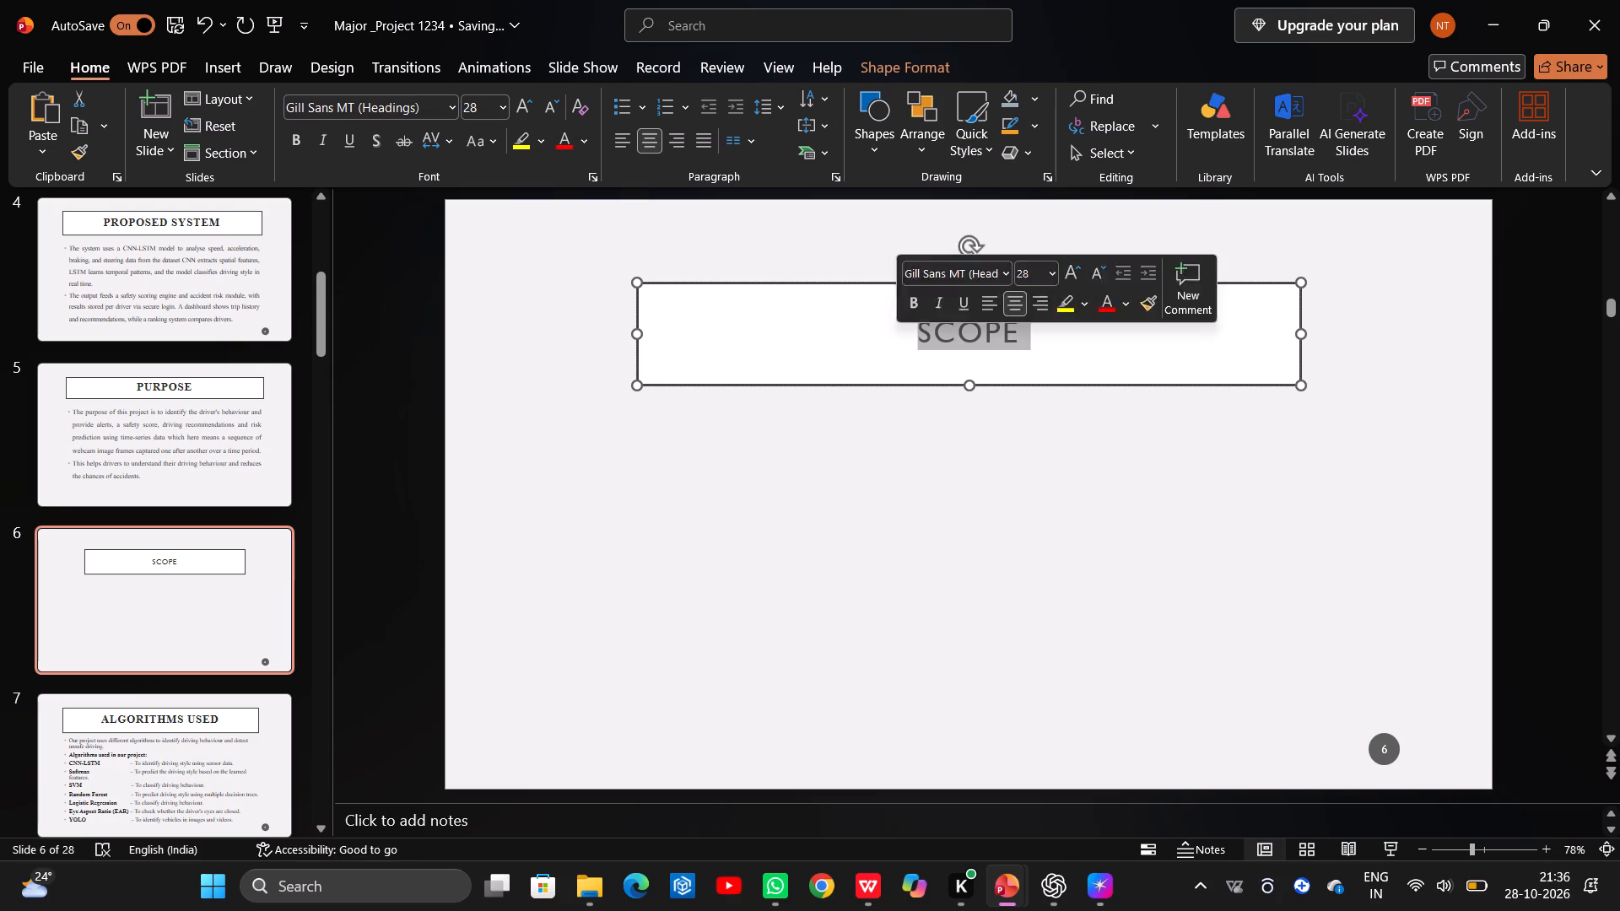
click(451, 108)
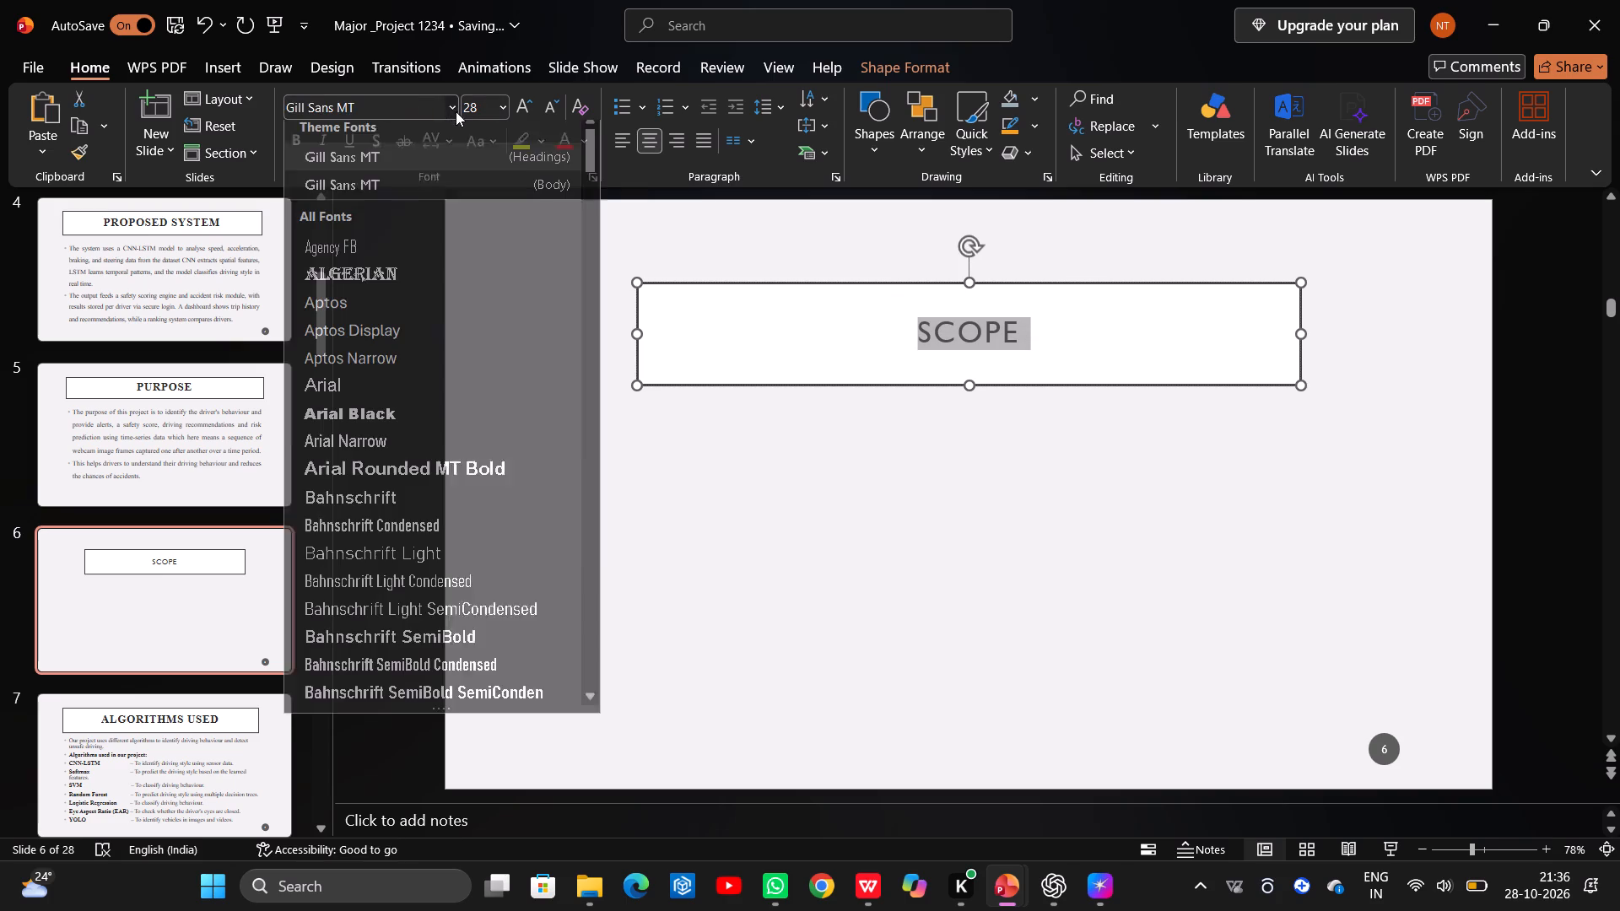
scroll(444, 444, down, 5)
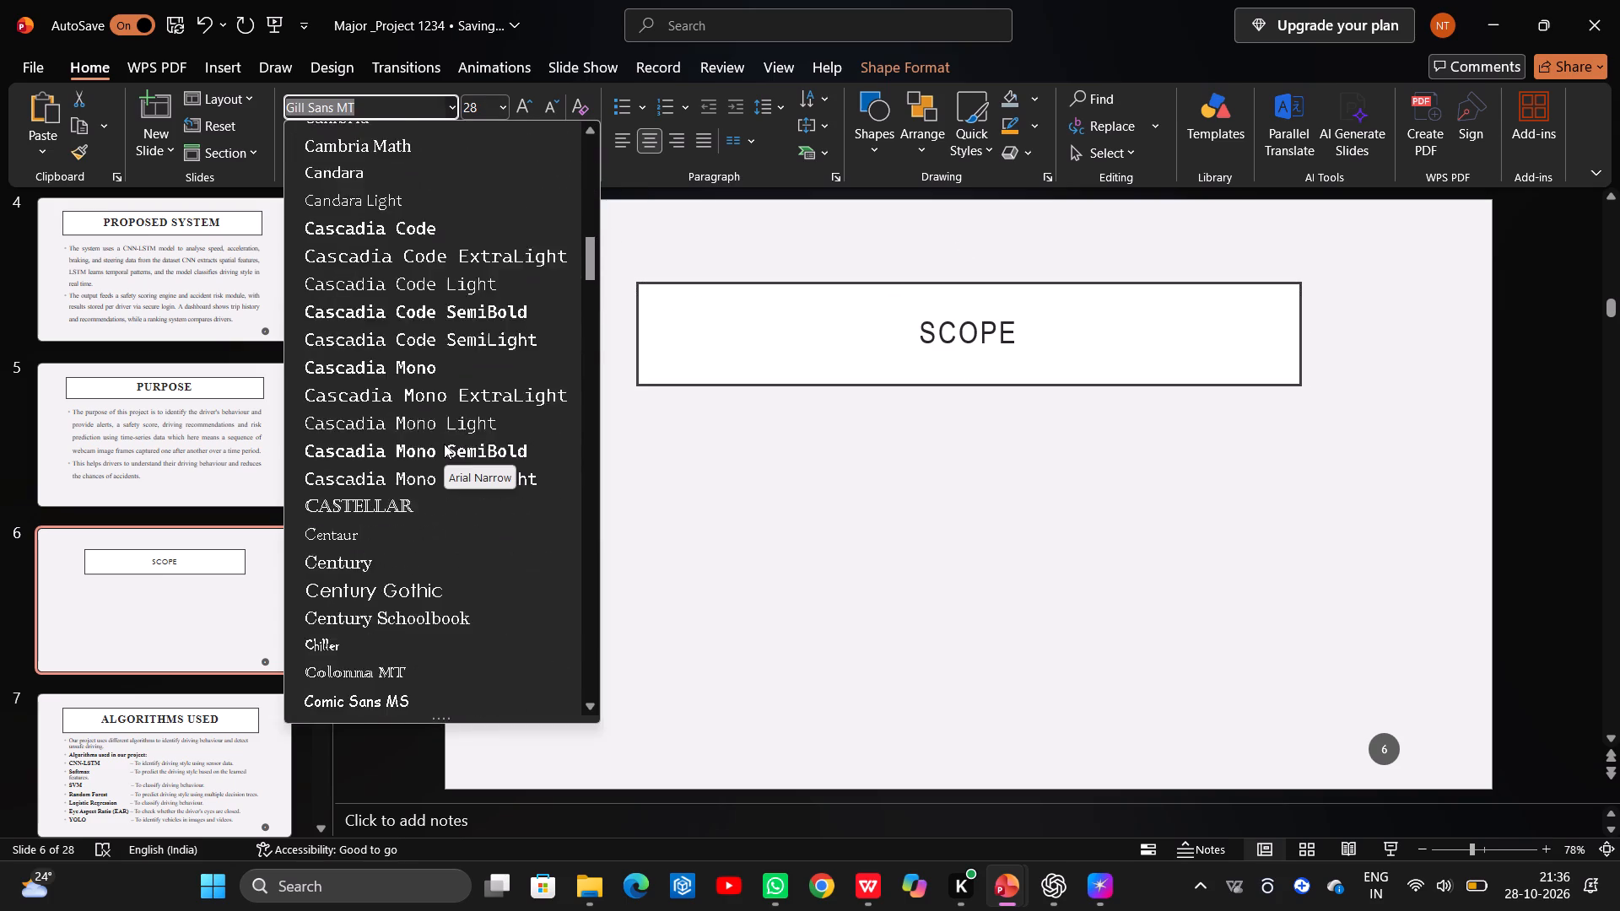
scroll(444, 444, down, 4)
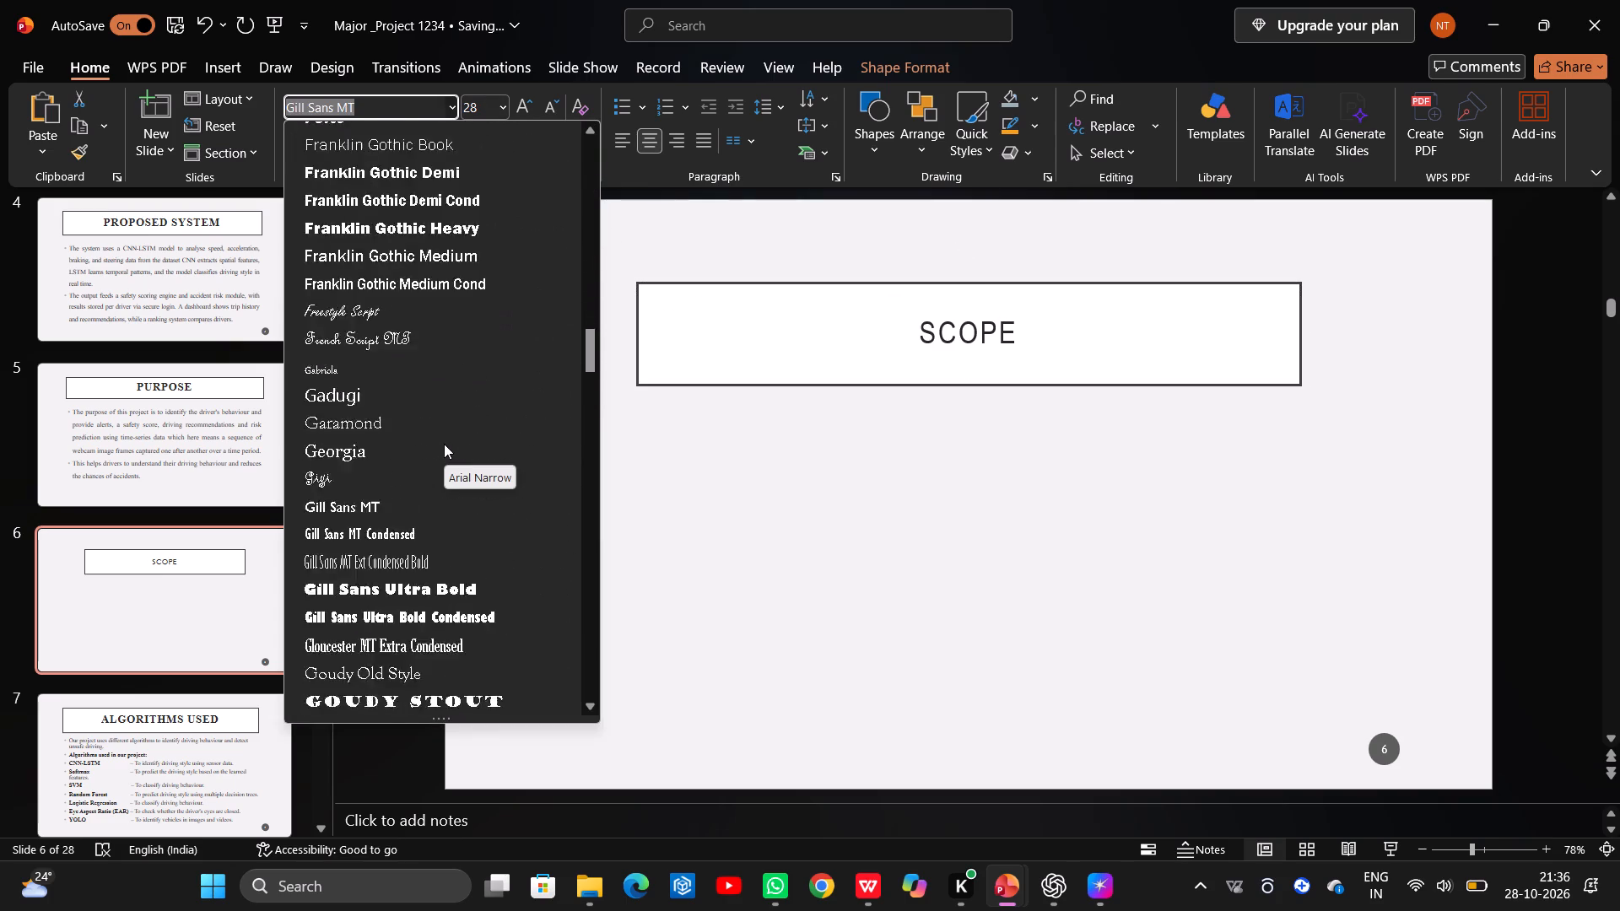
scroll(444, 444, down, 4)
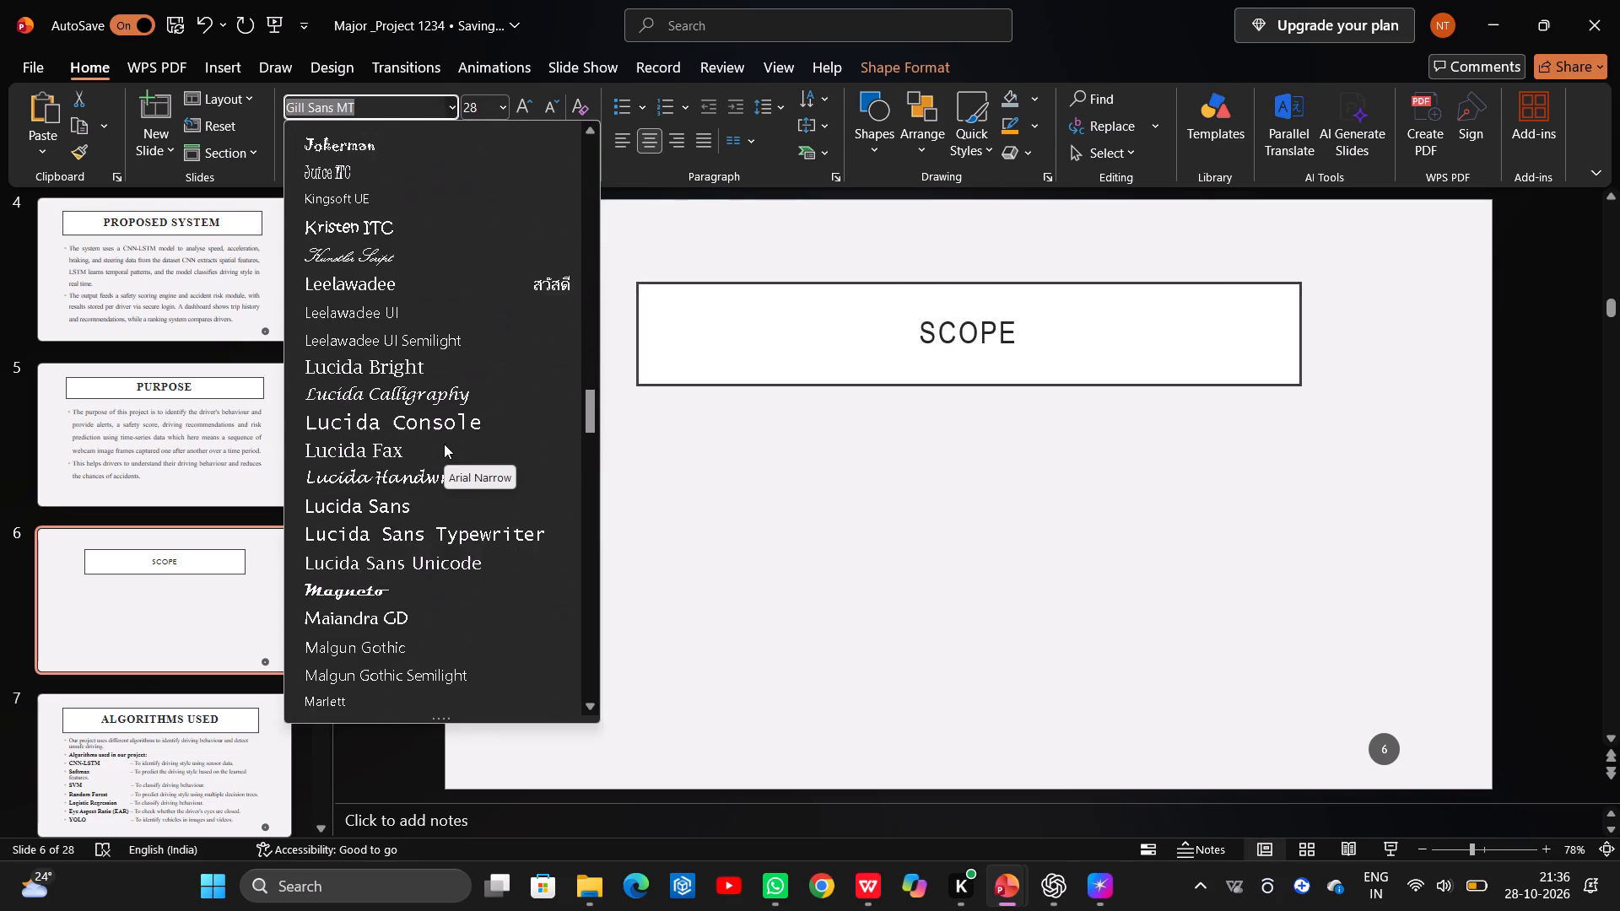
scroll(444, 444, down, 8)
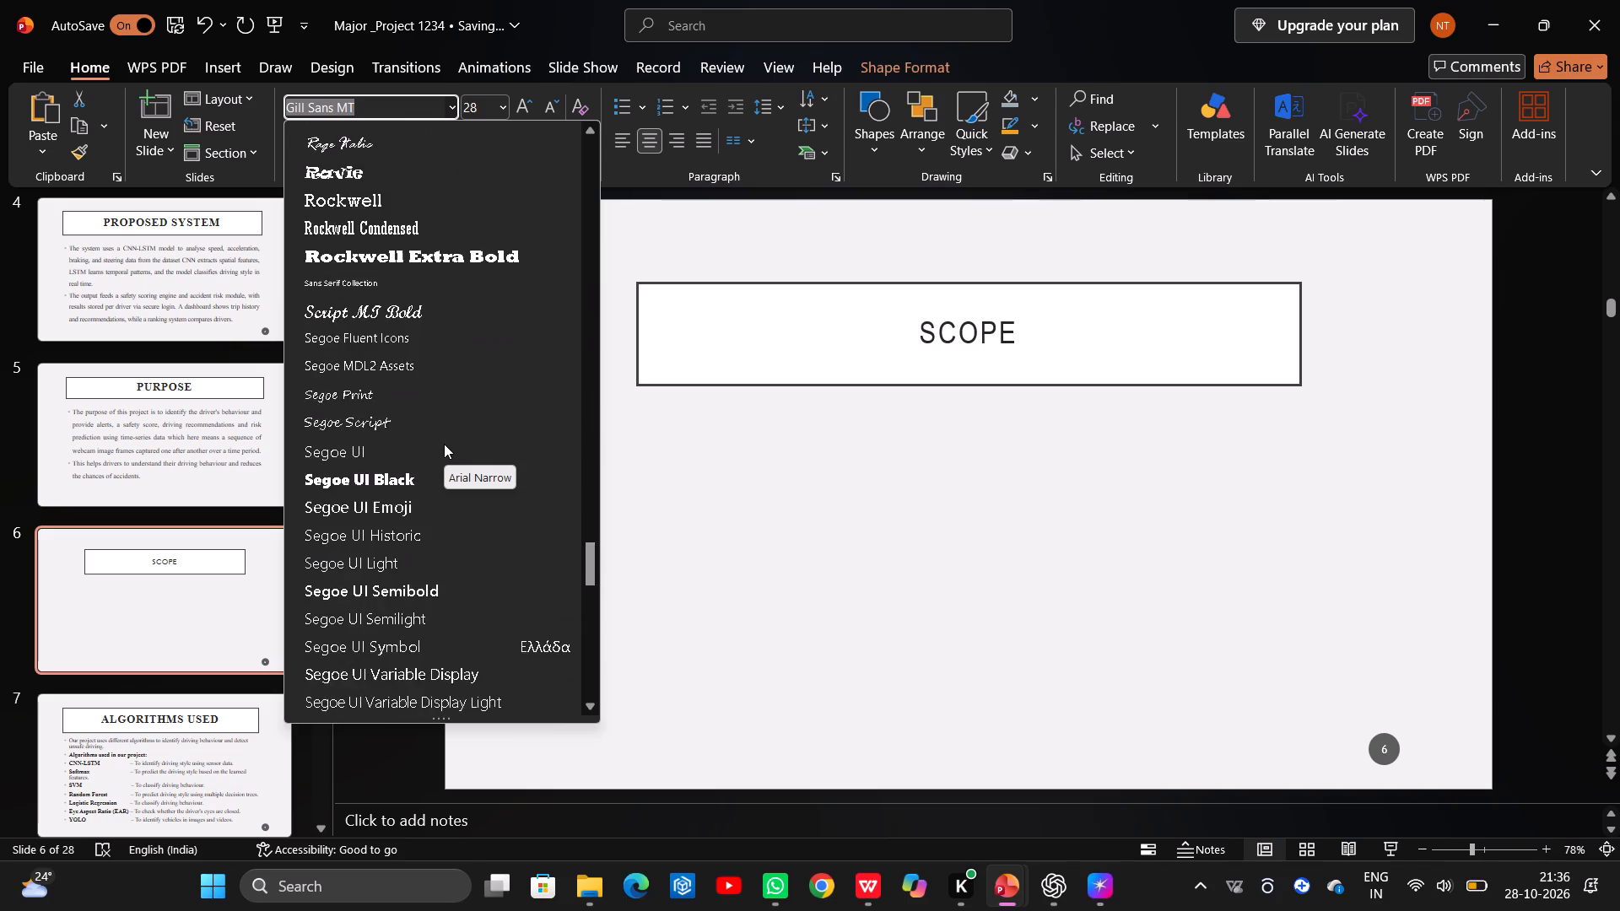
scroll(444, 444, down, 1)
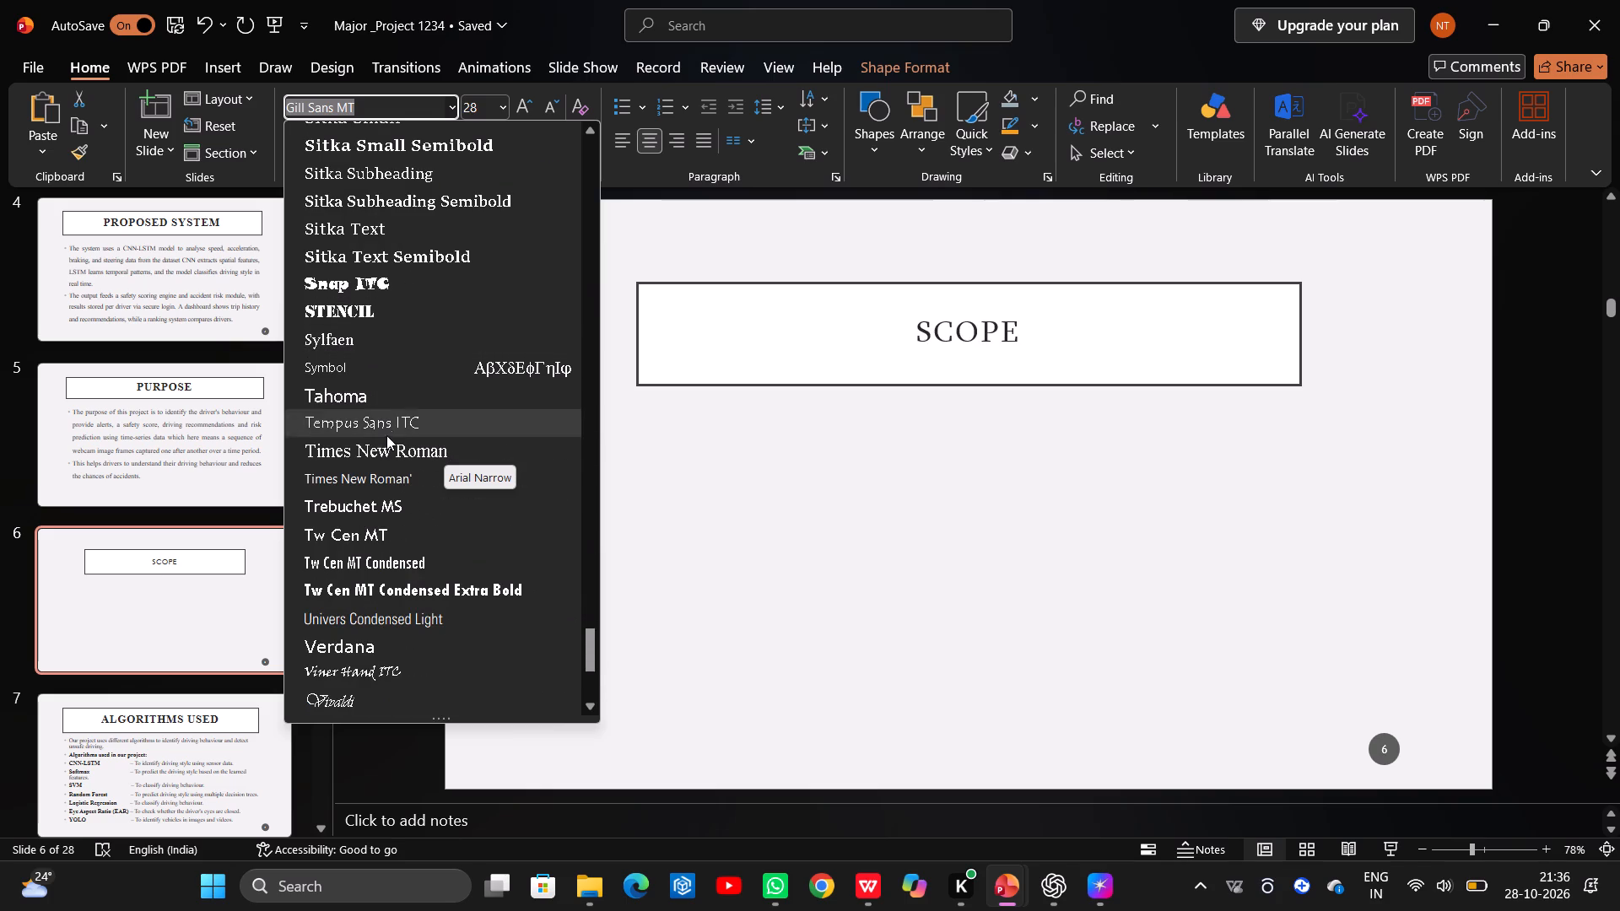
click(386, 449)
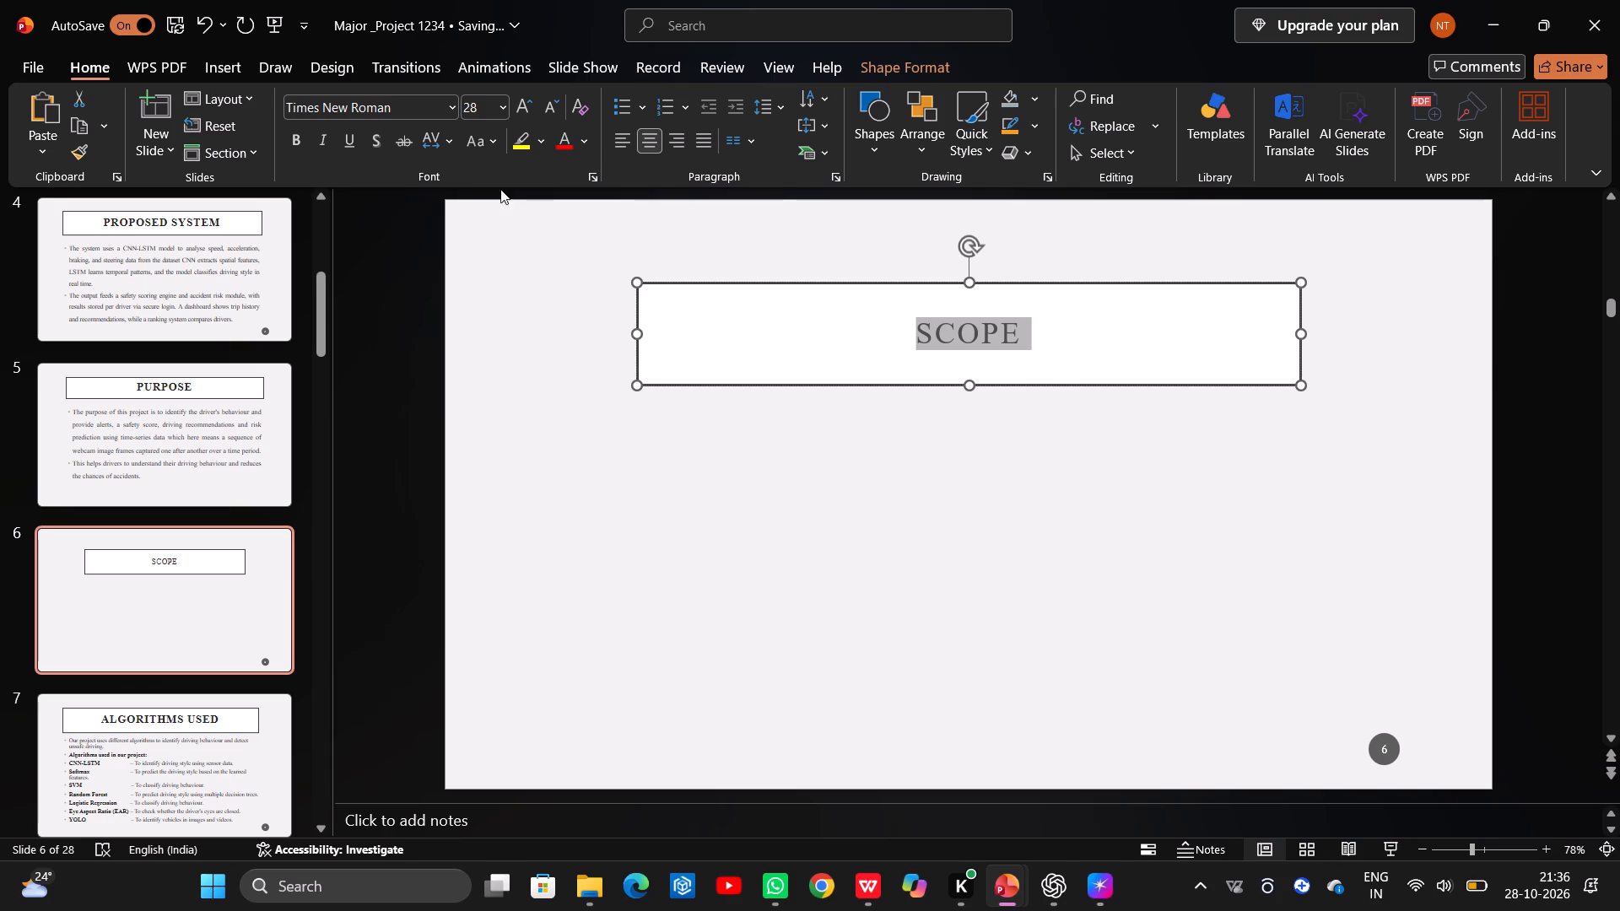
click(504, 113)
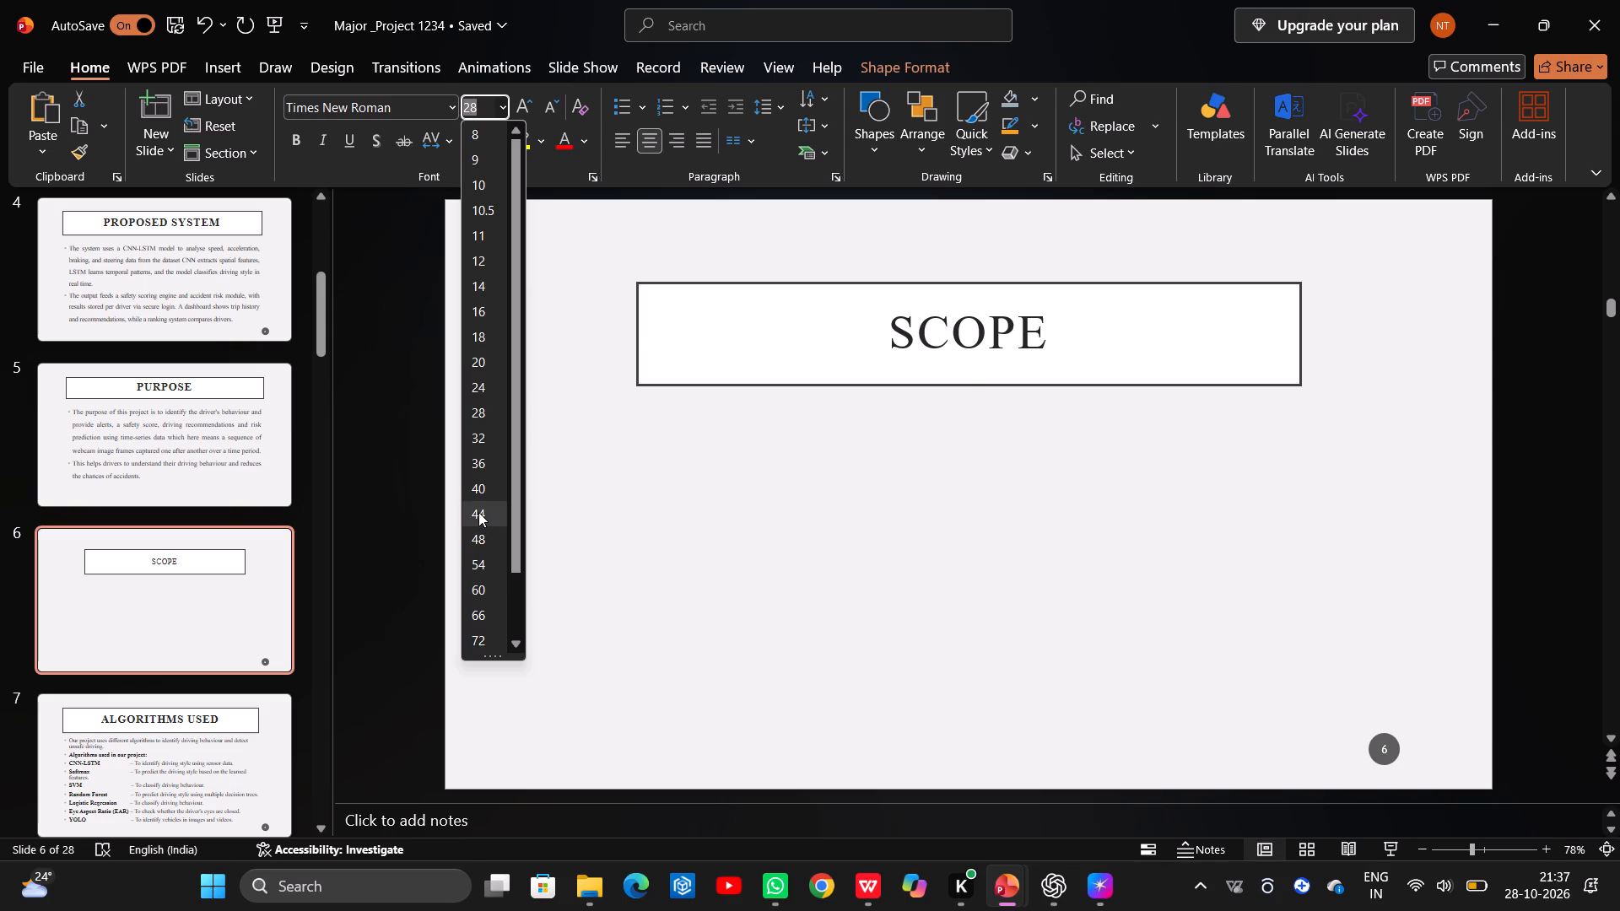
click(478, 512)
click(970, 515)
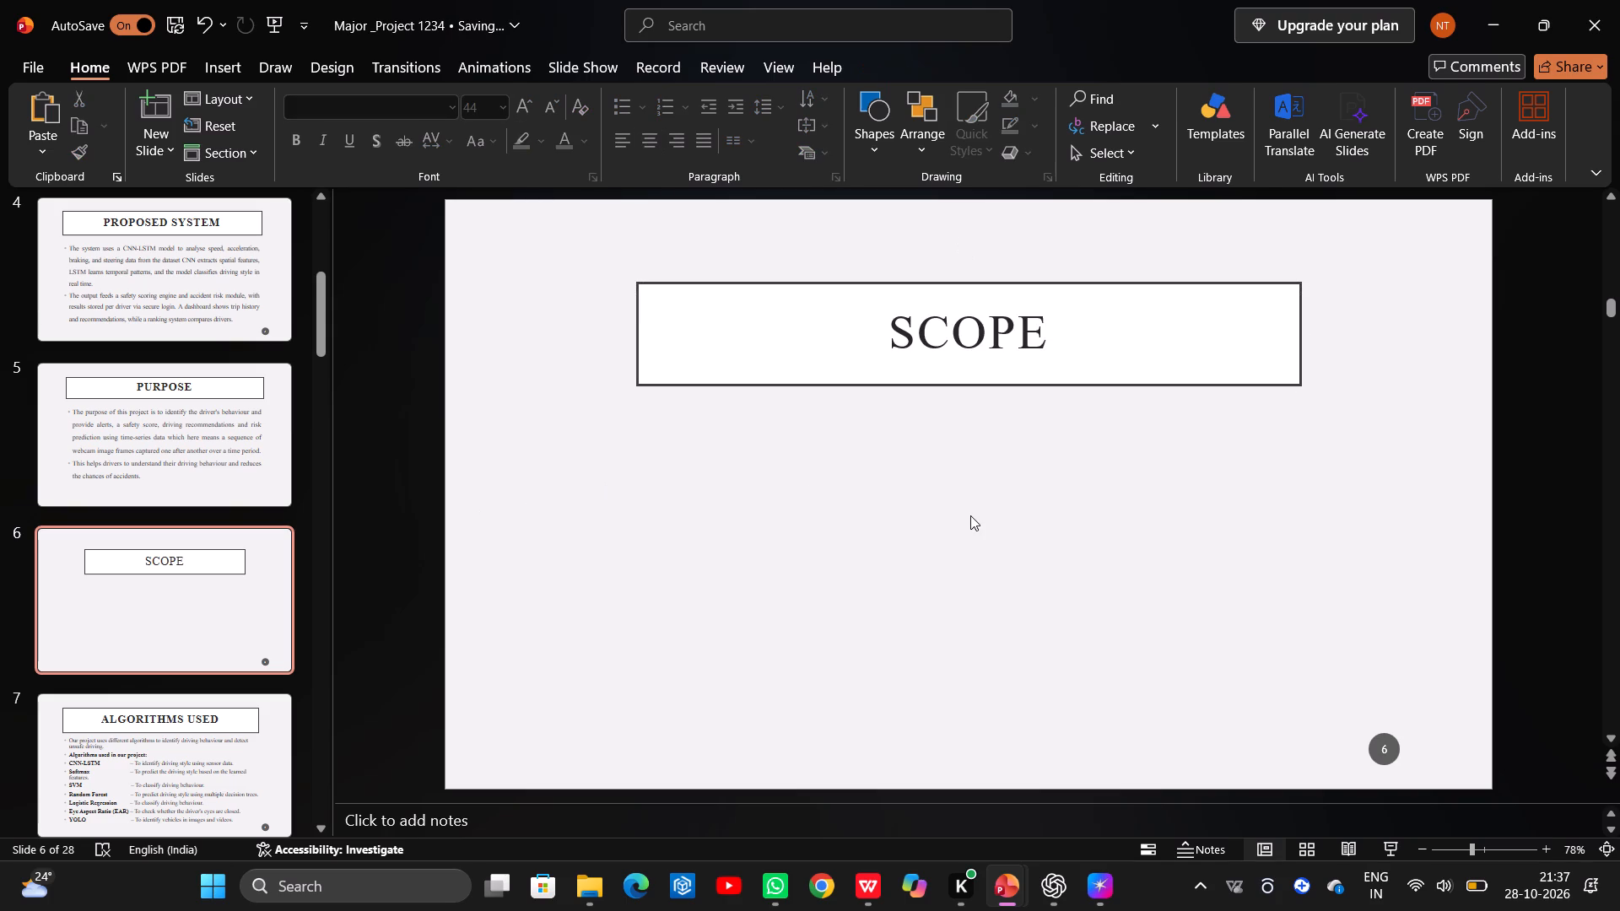
click(808, 406)
click(800, 423)
Switch to Major _Project-4-2 and copy the full paragraph under the SCOPE heading on slide 8, without the heading.
click(171, 150)
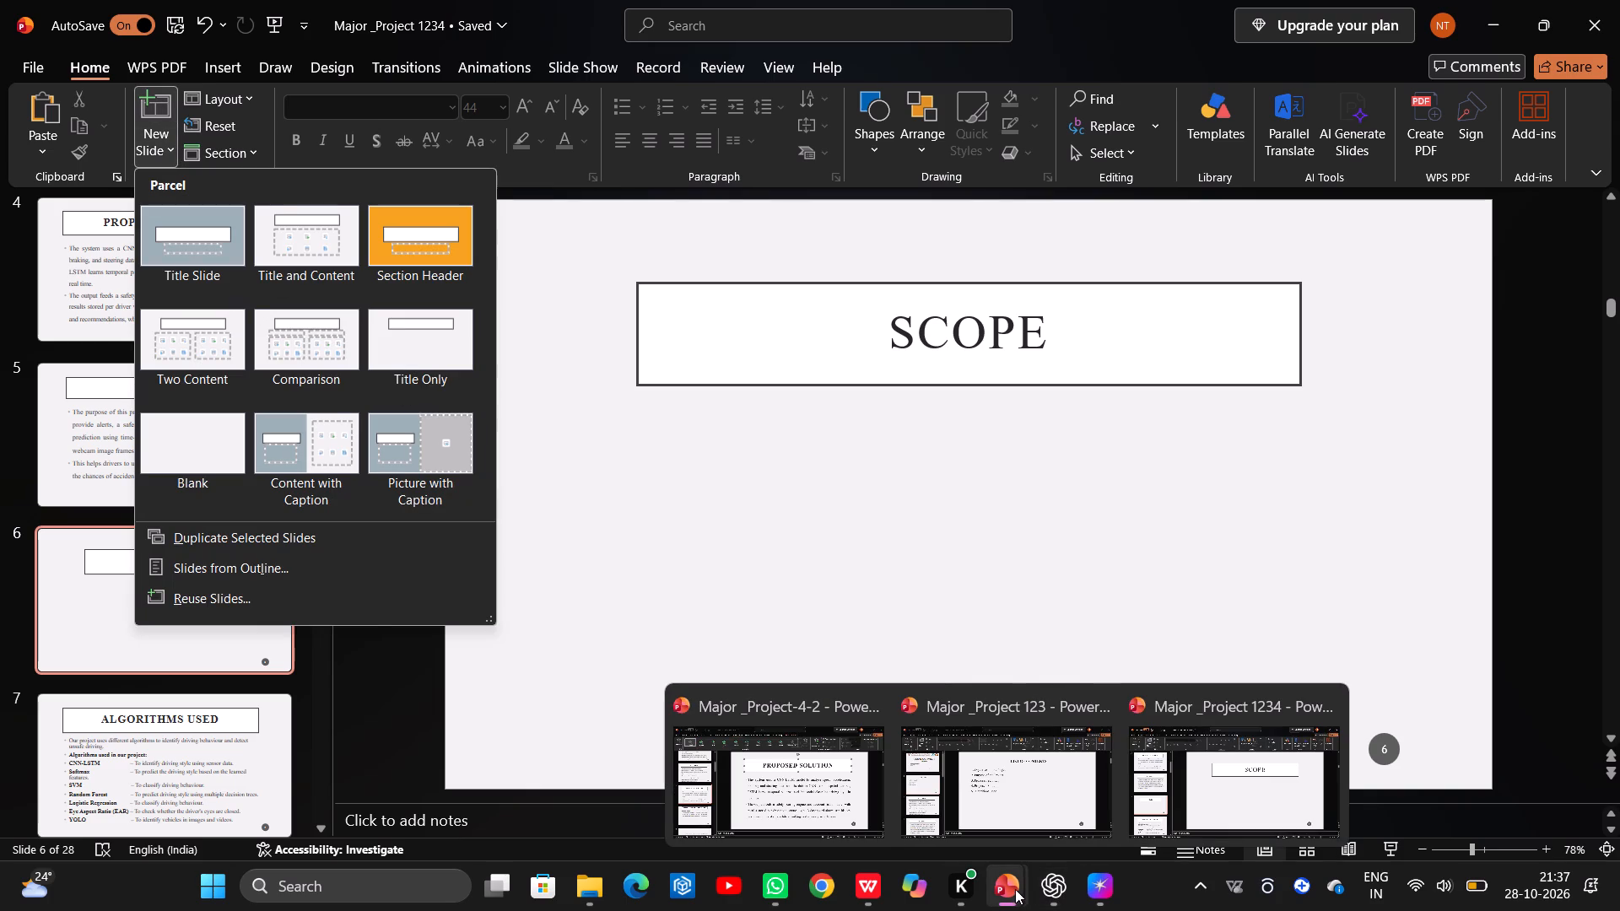
click(836, 798)
scroll(213, 735, down, 1)
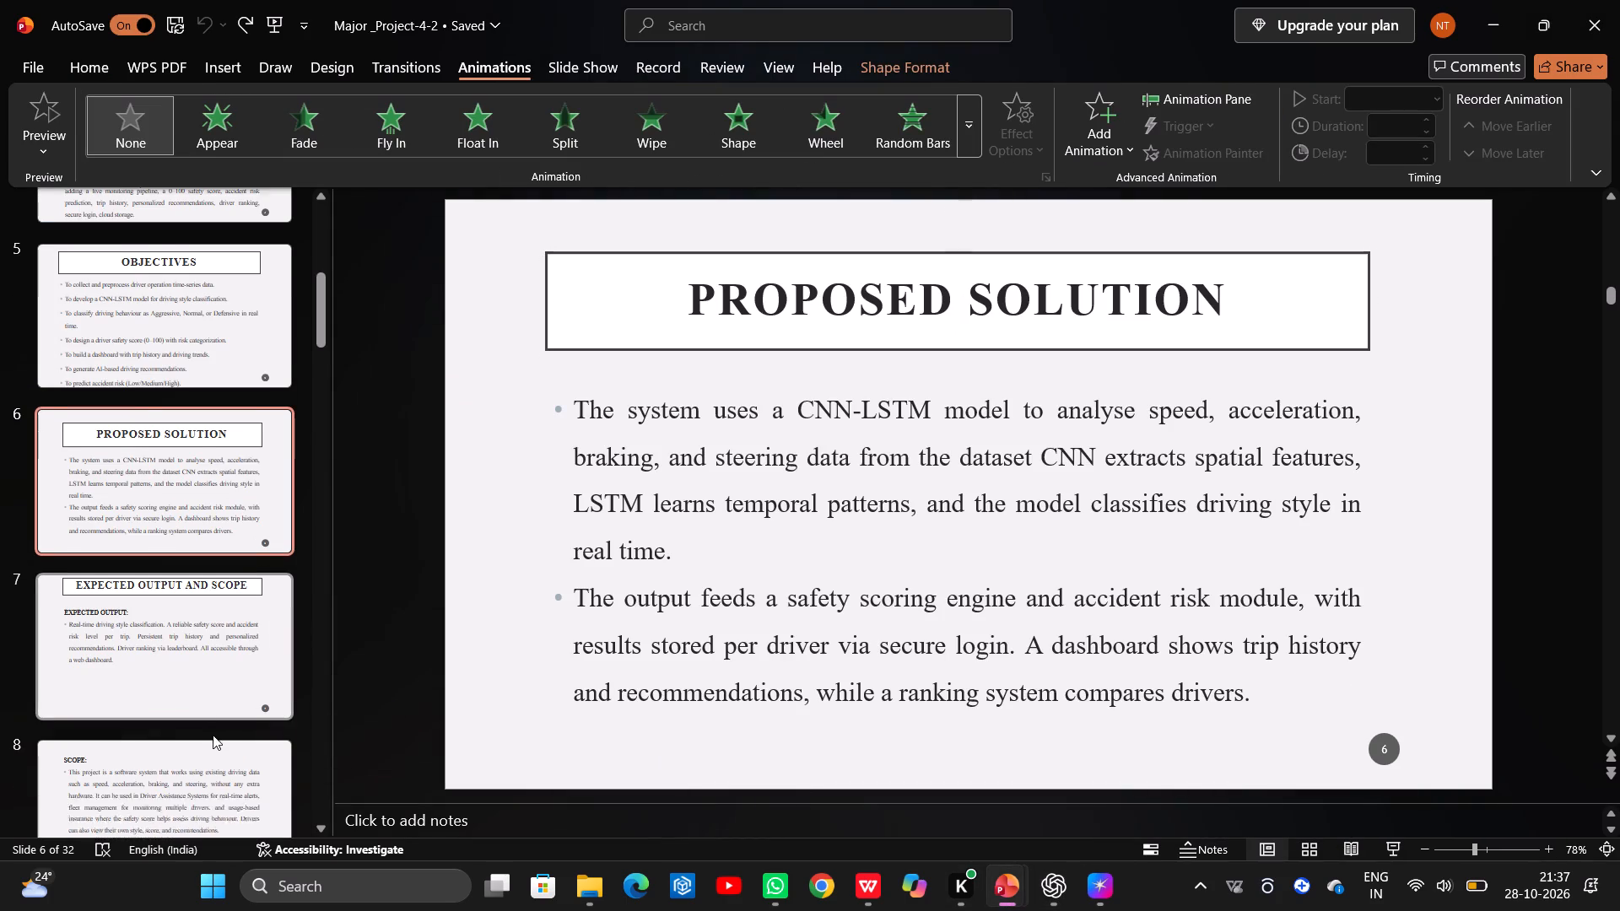
scroll(213, 735, down, 1)
click(197, 682)
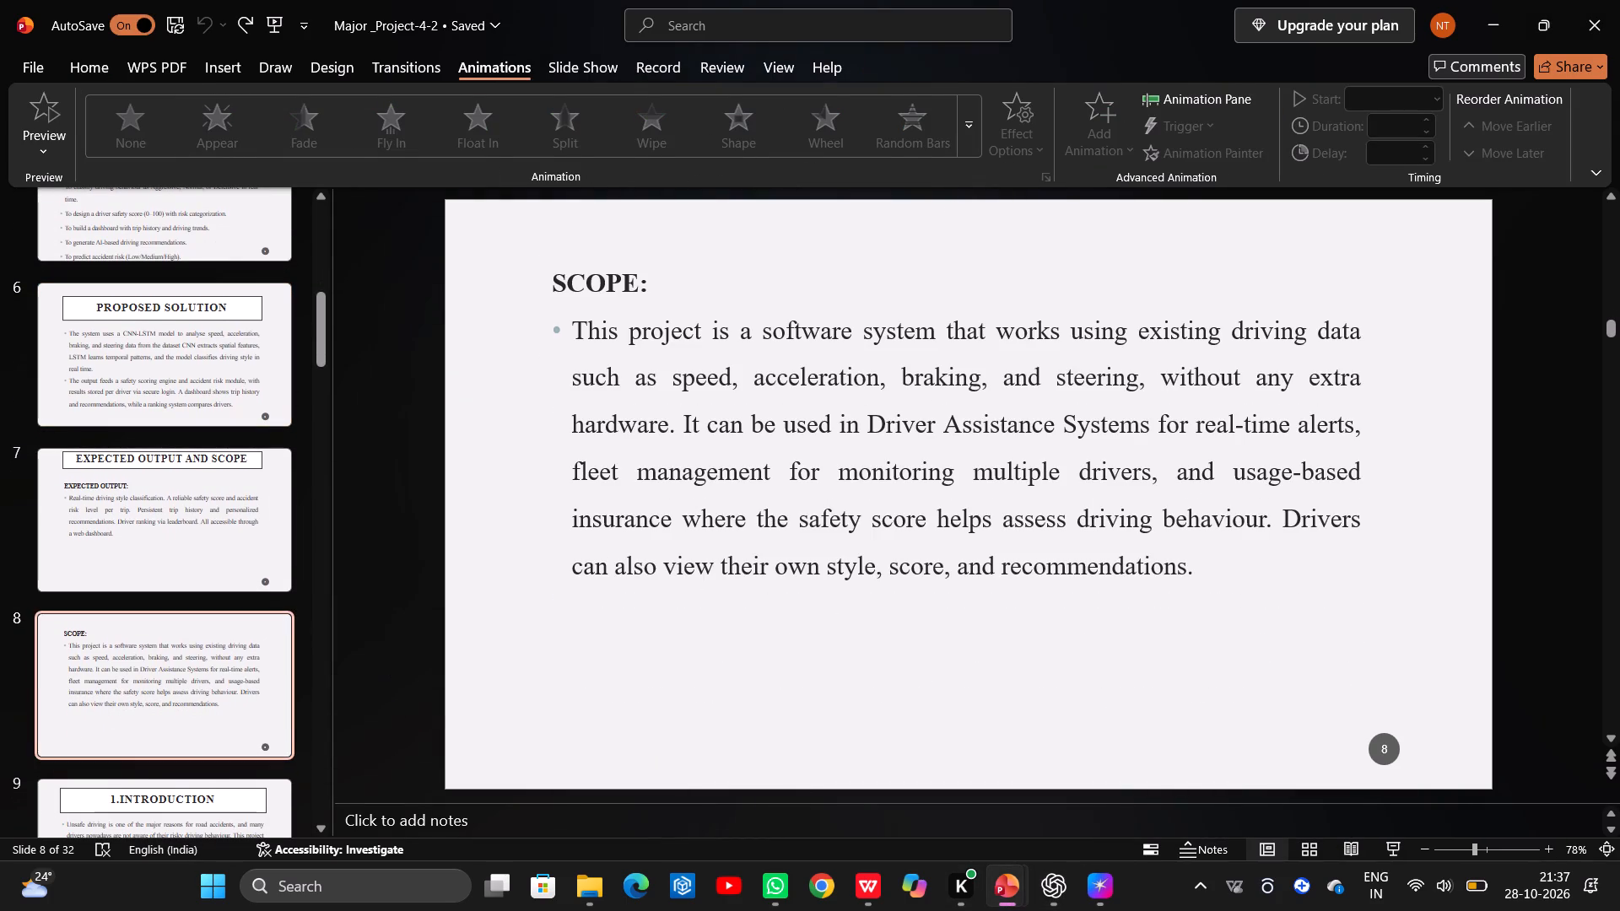
right_click(748, 523)
click(649, 346)
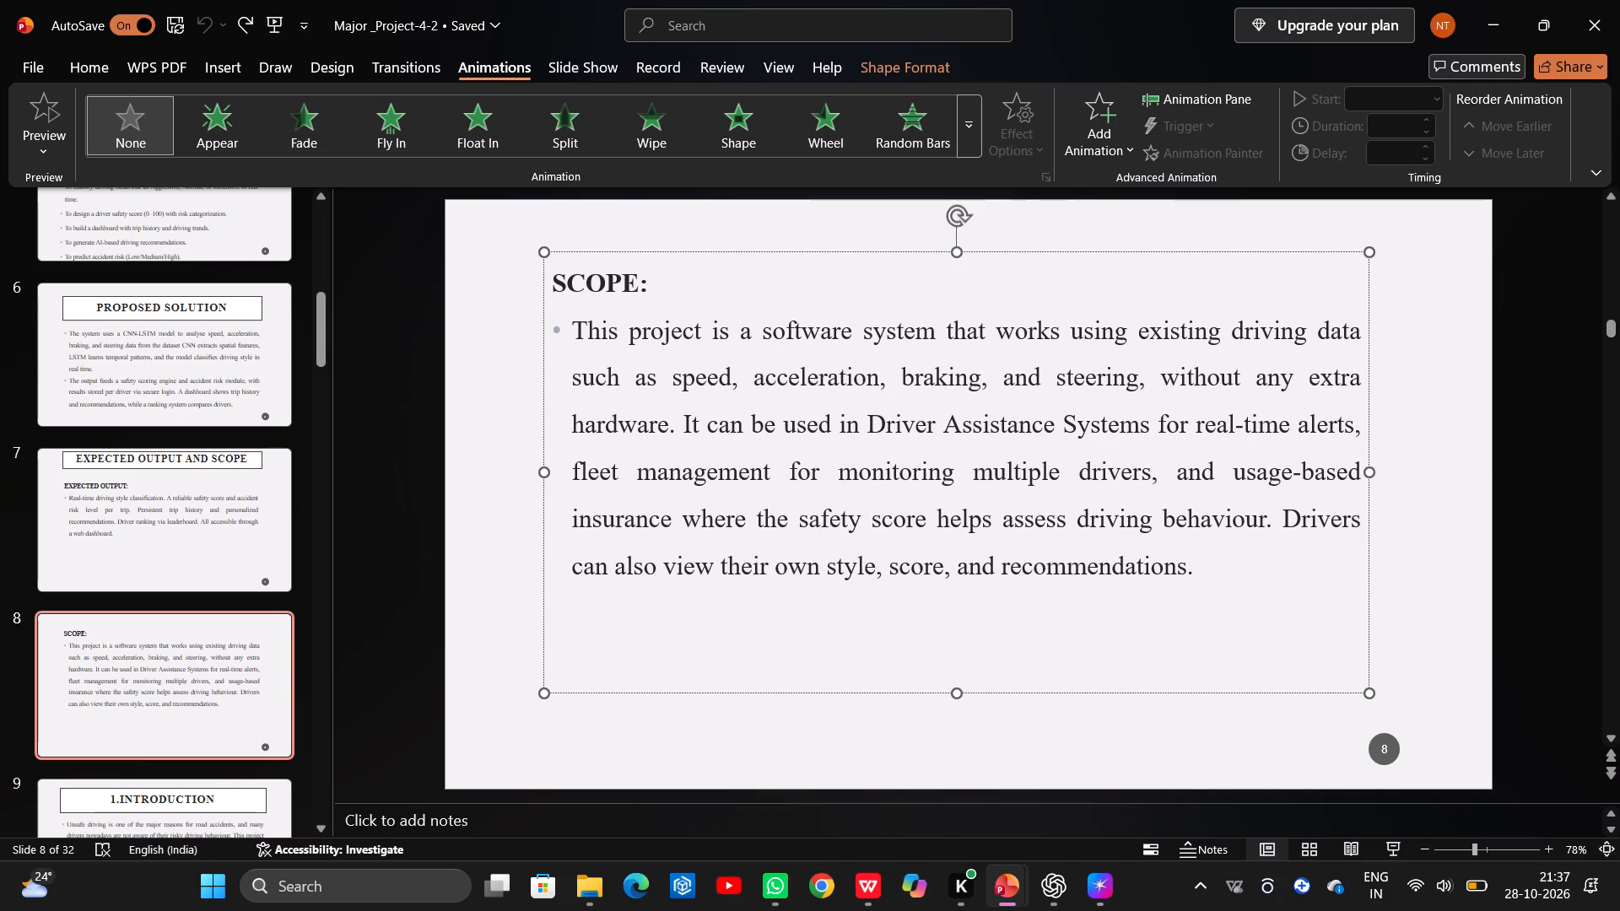
drag(569, 331, 1107, 610)
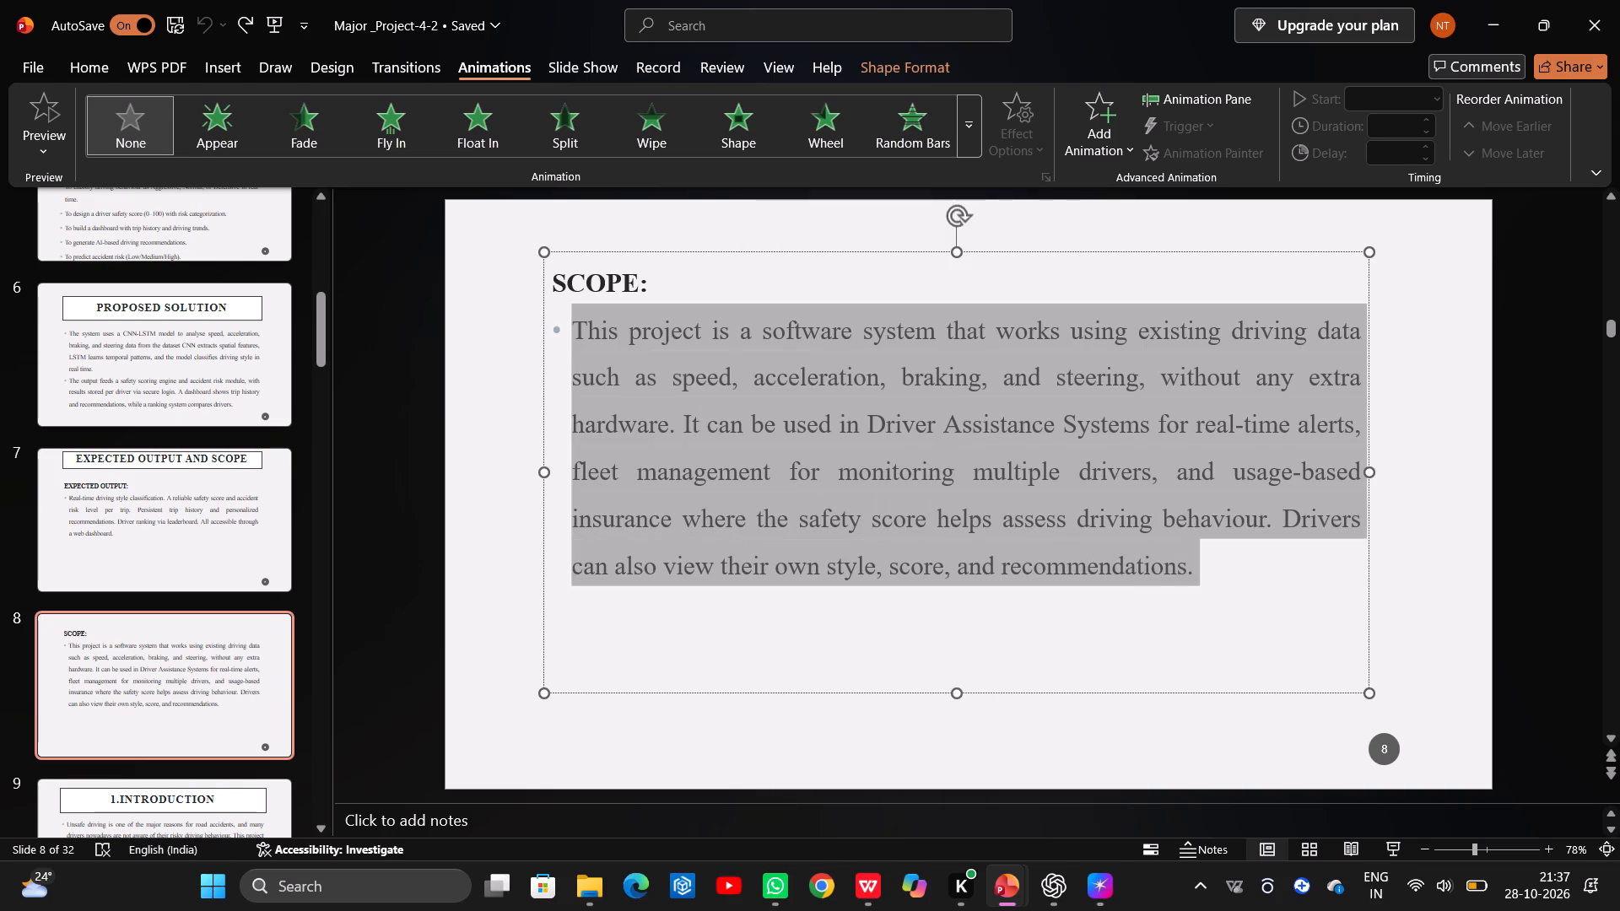
drag(1107, 610, 1127, 609)
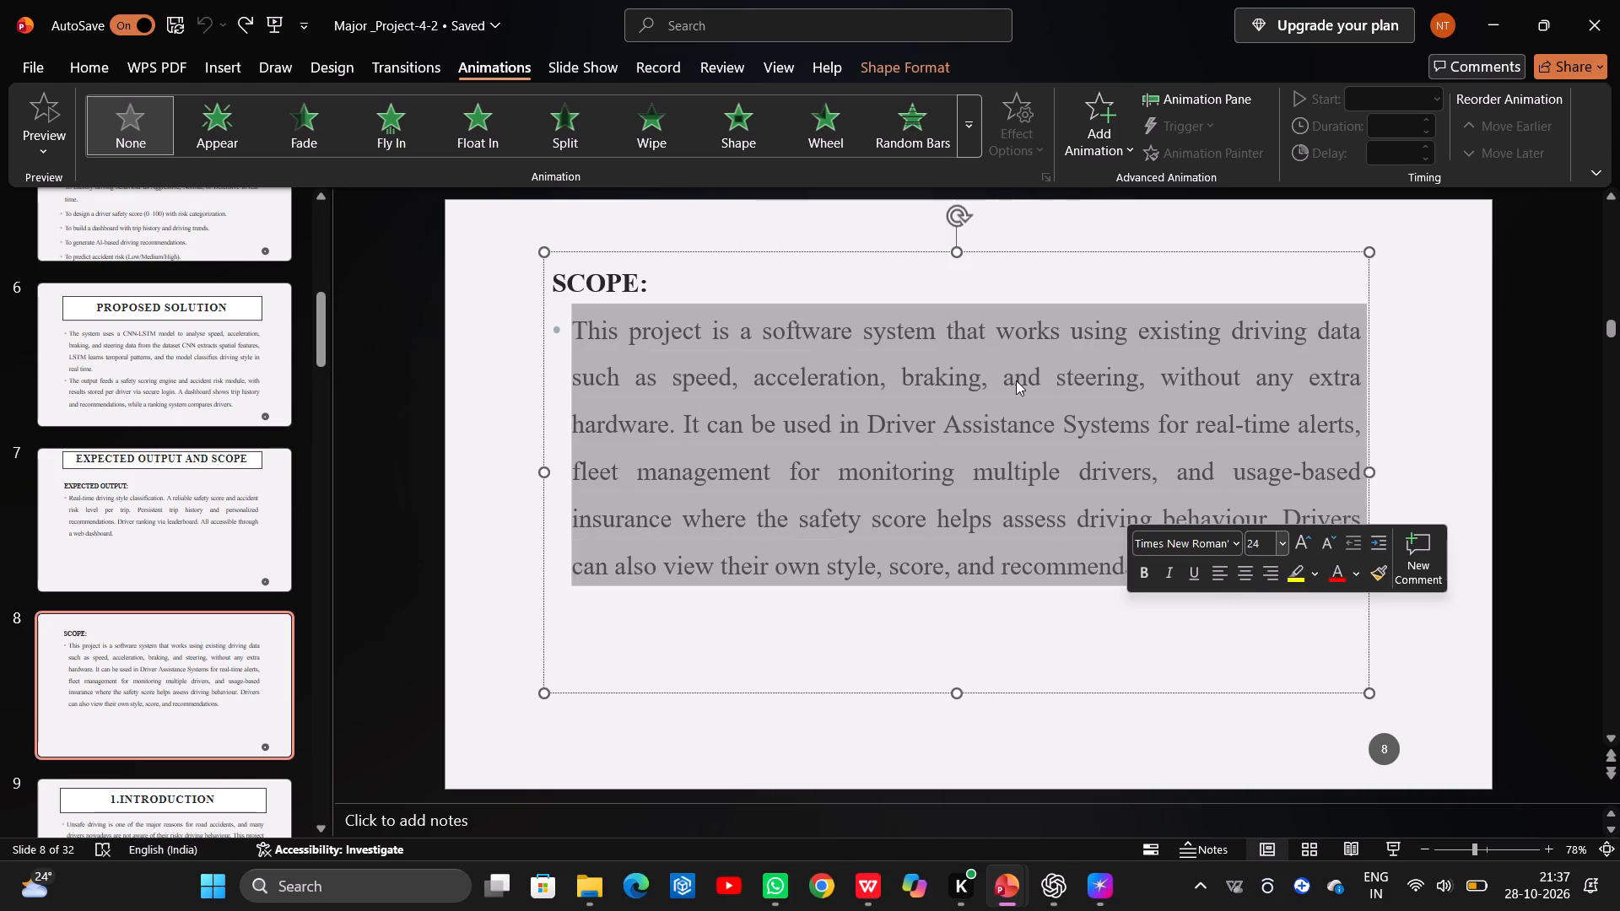
click(1016, 380)
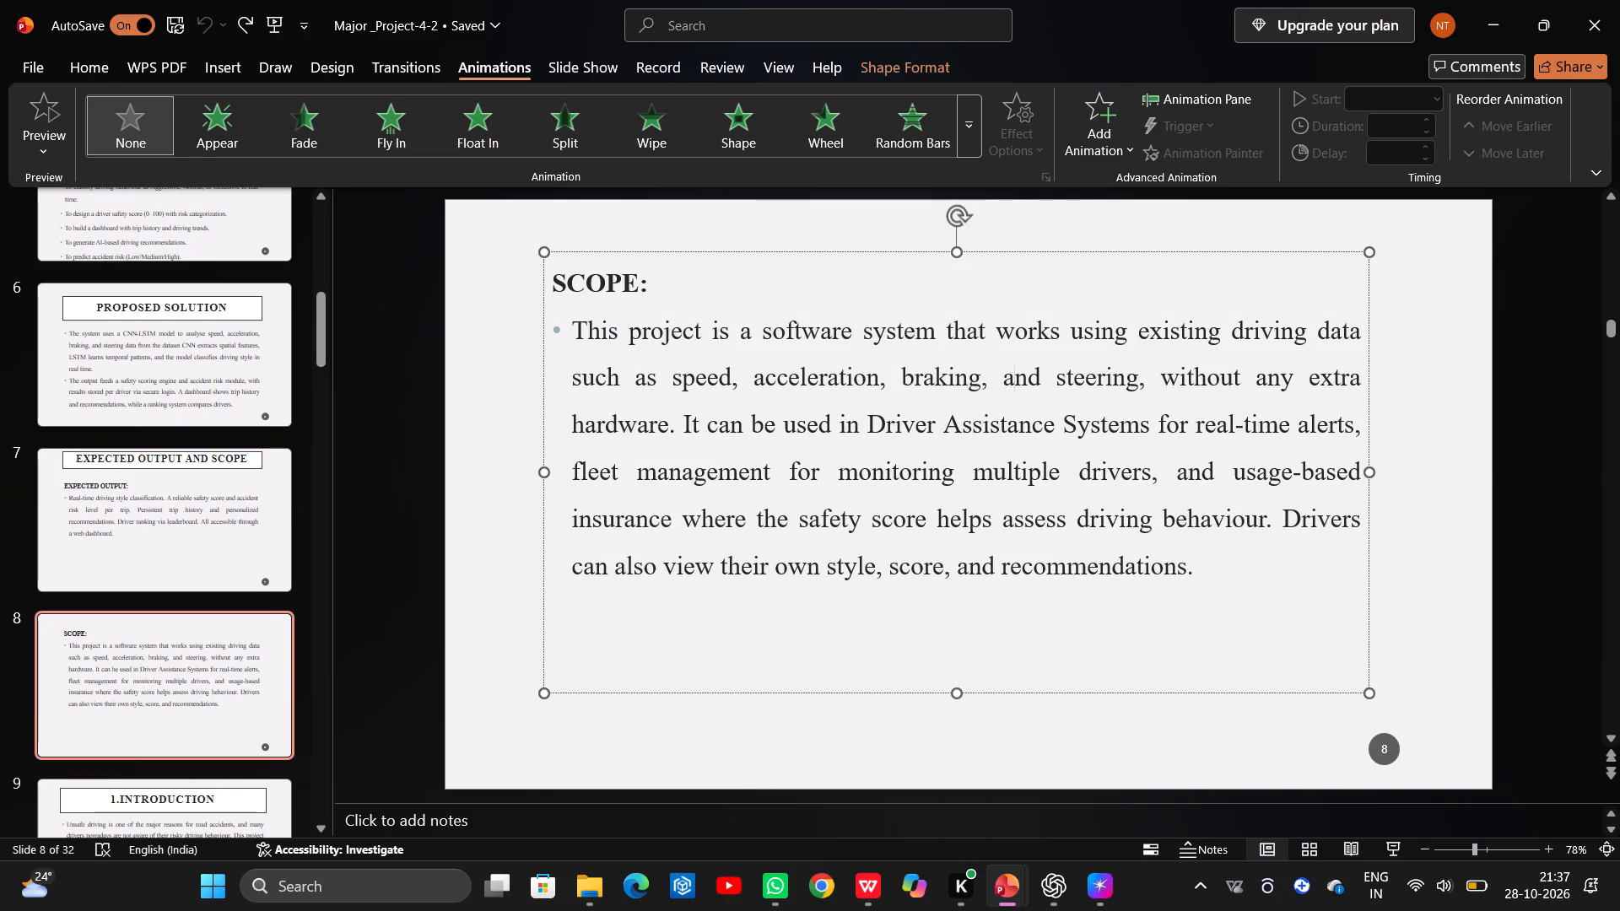
drag(575, 326, 1163, 582)
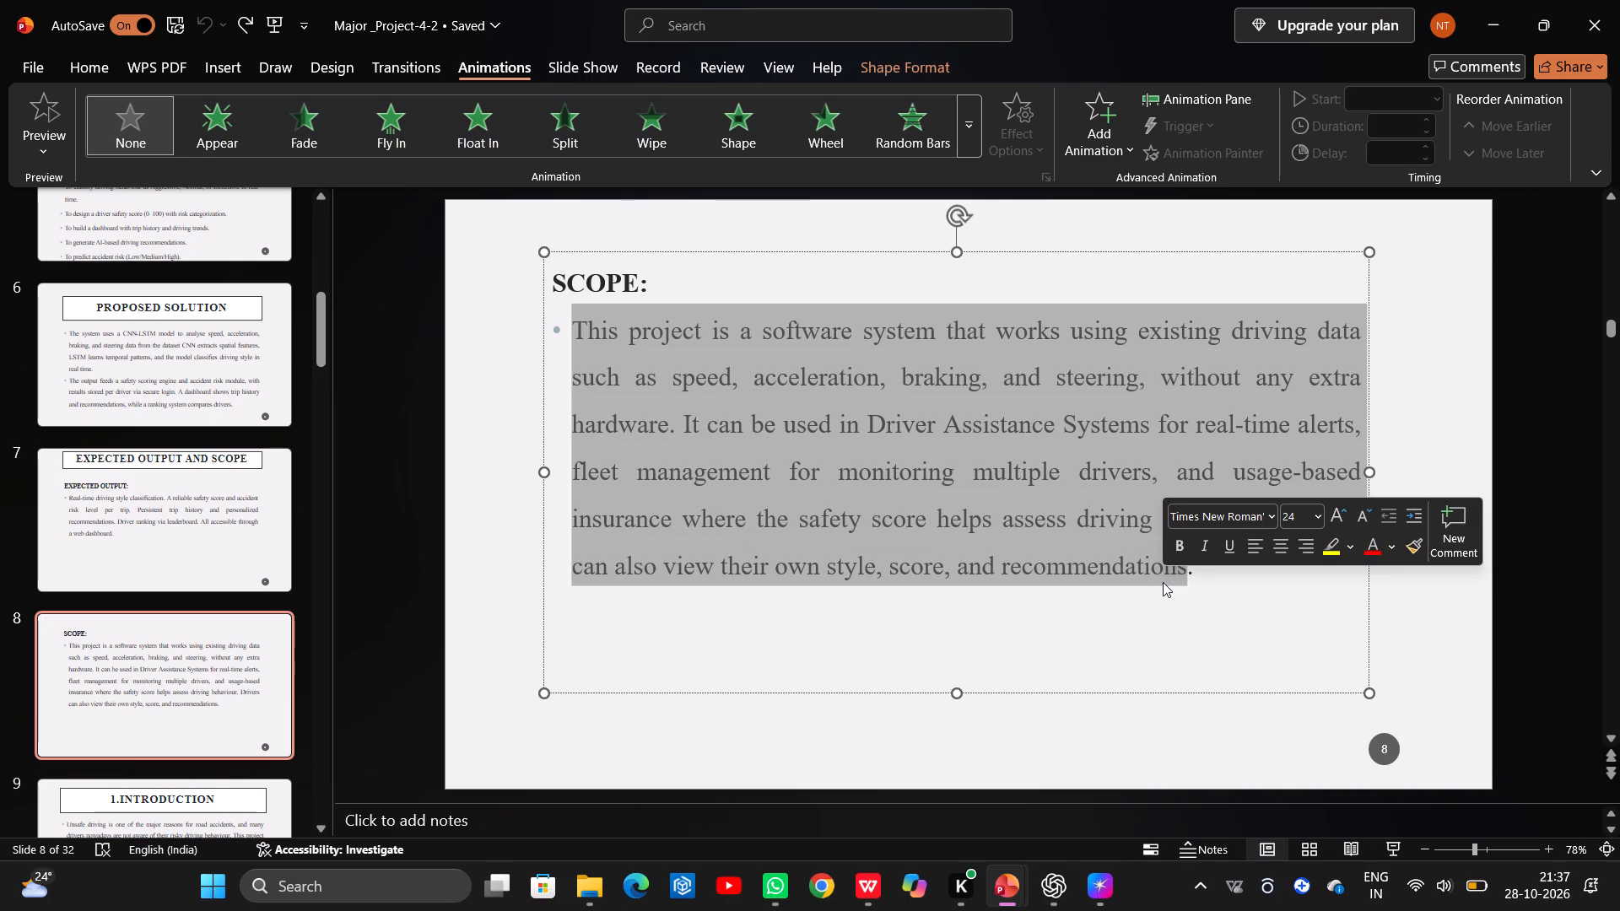
click(1235, 647)
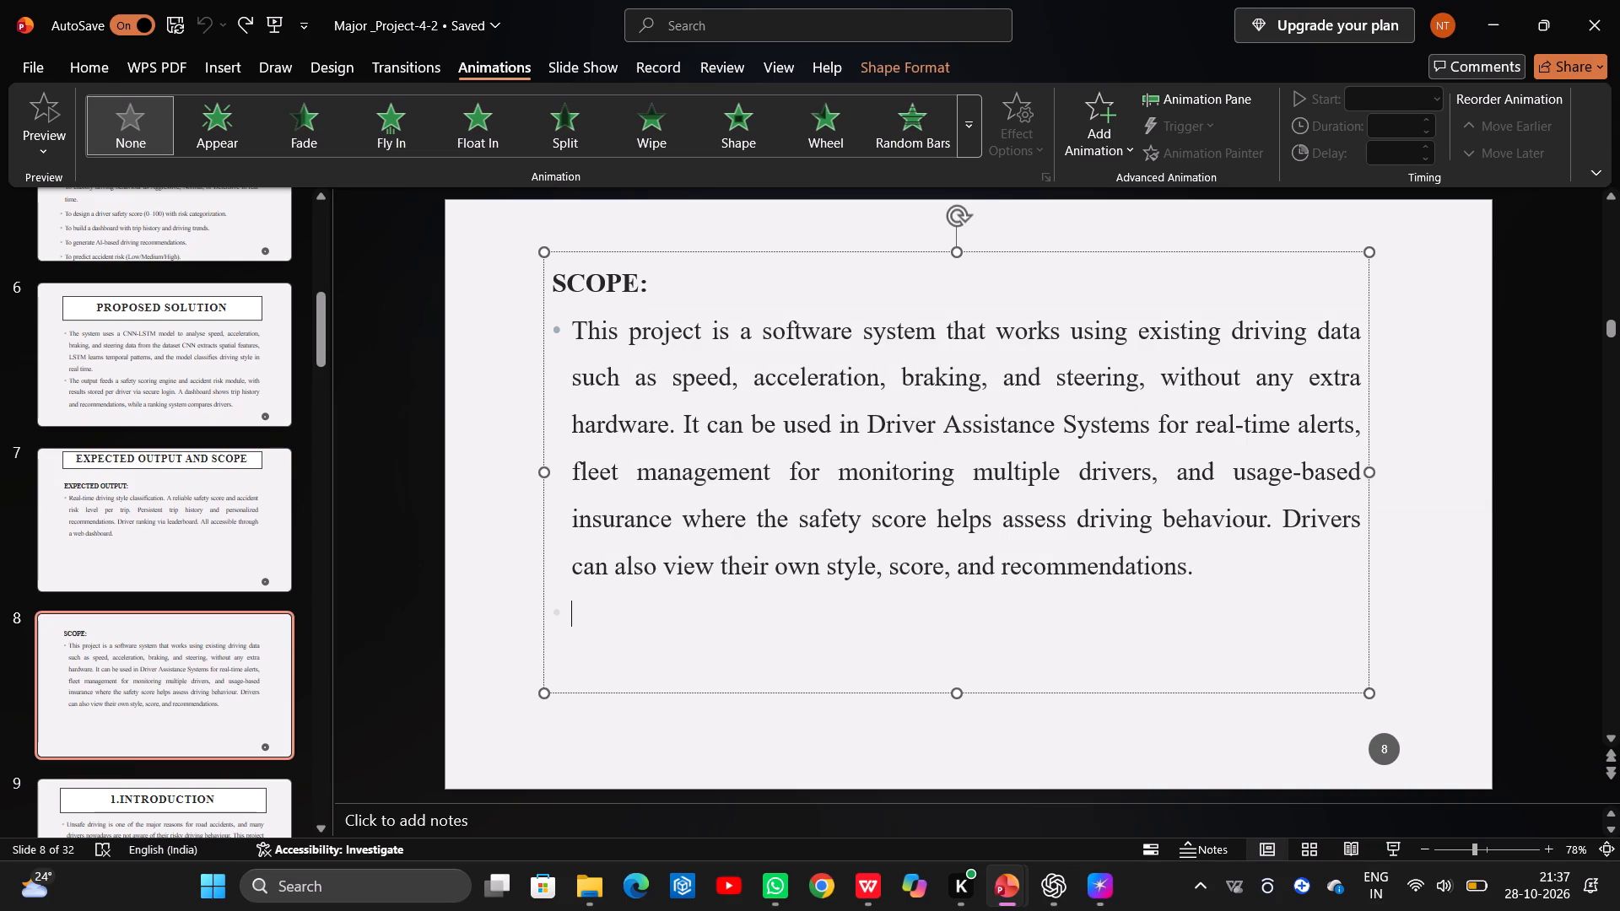
click(1191, 566)
drag(1191, 566, 734, 359)
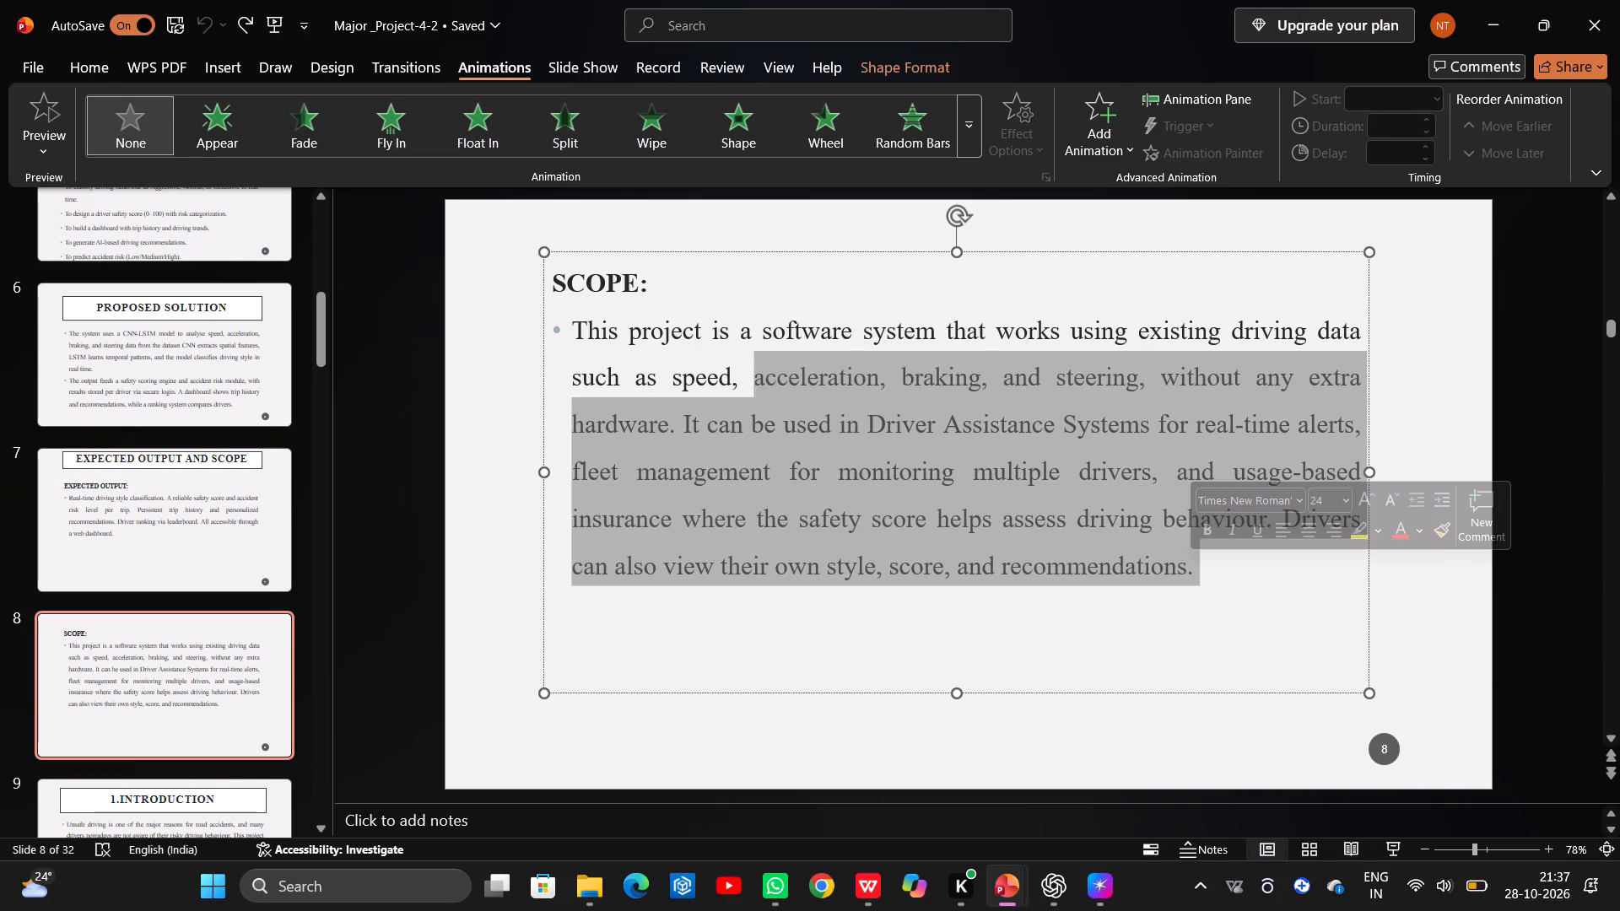
drag(734, 359, 589, 342)
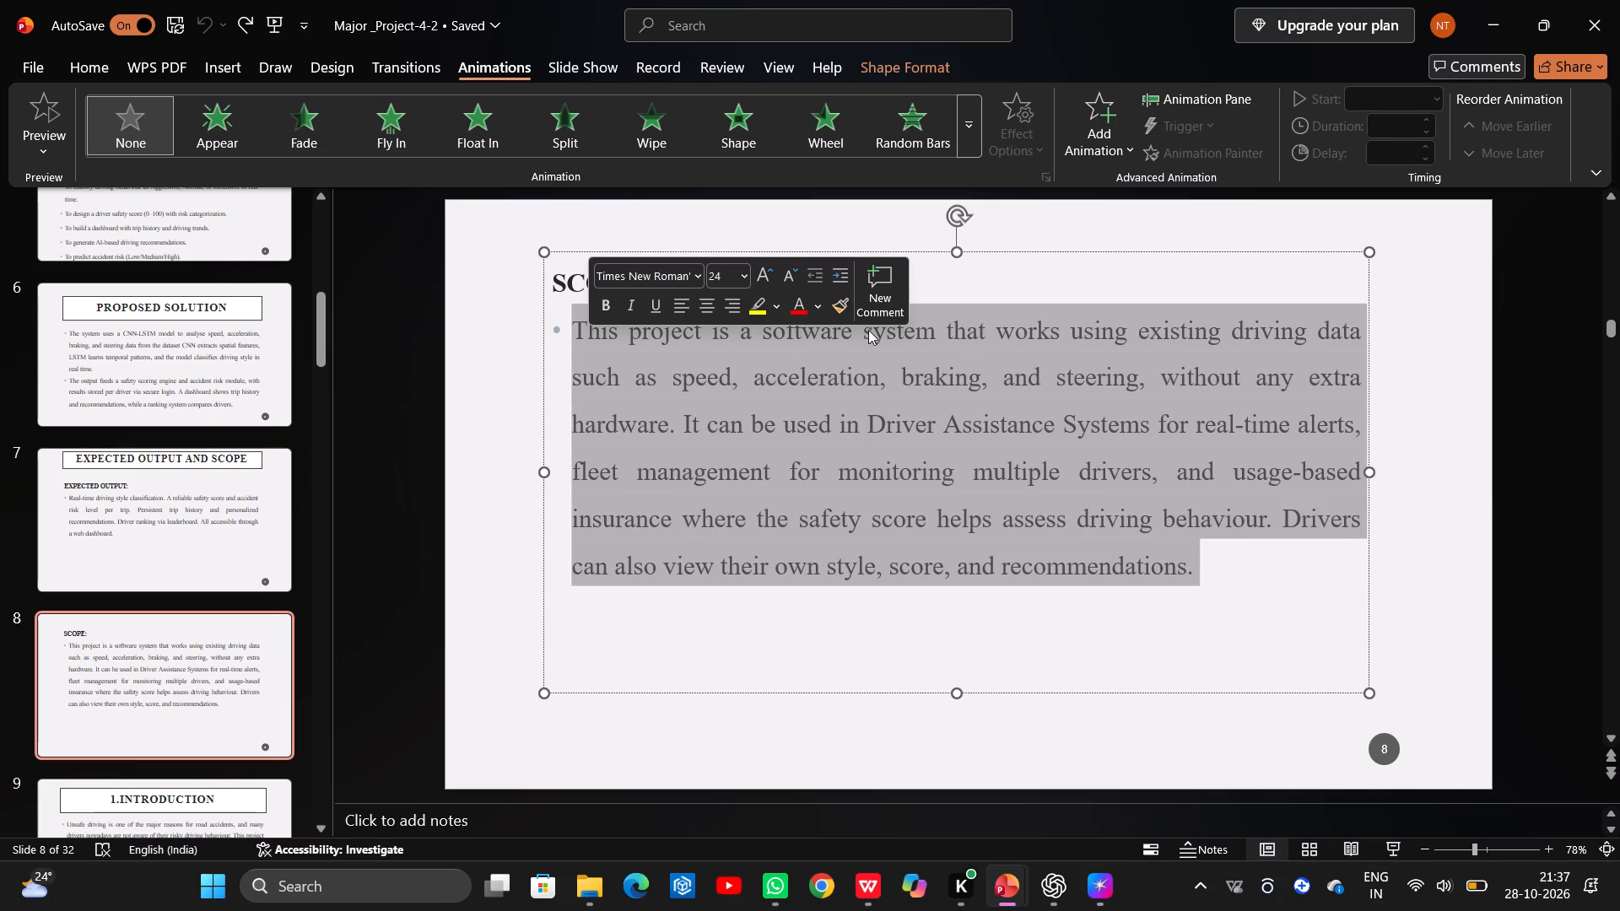
right_click(847, 412)
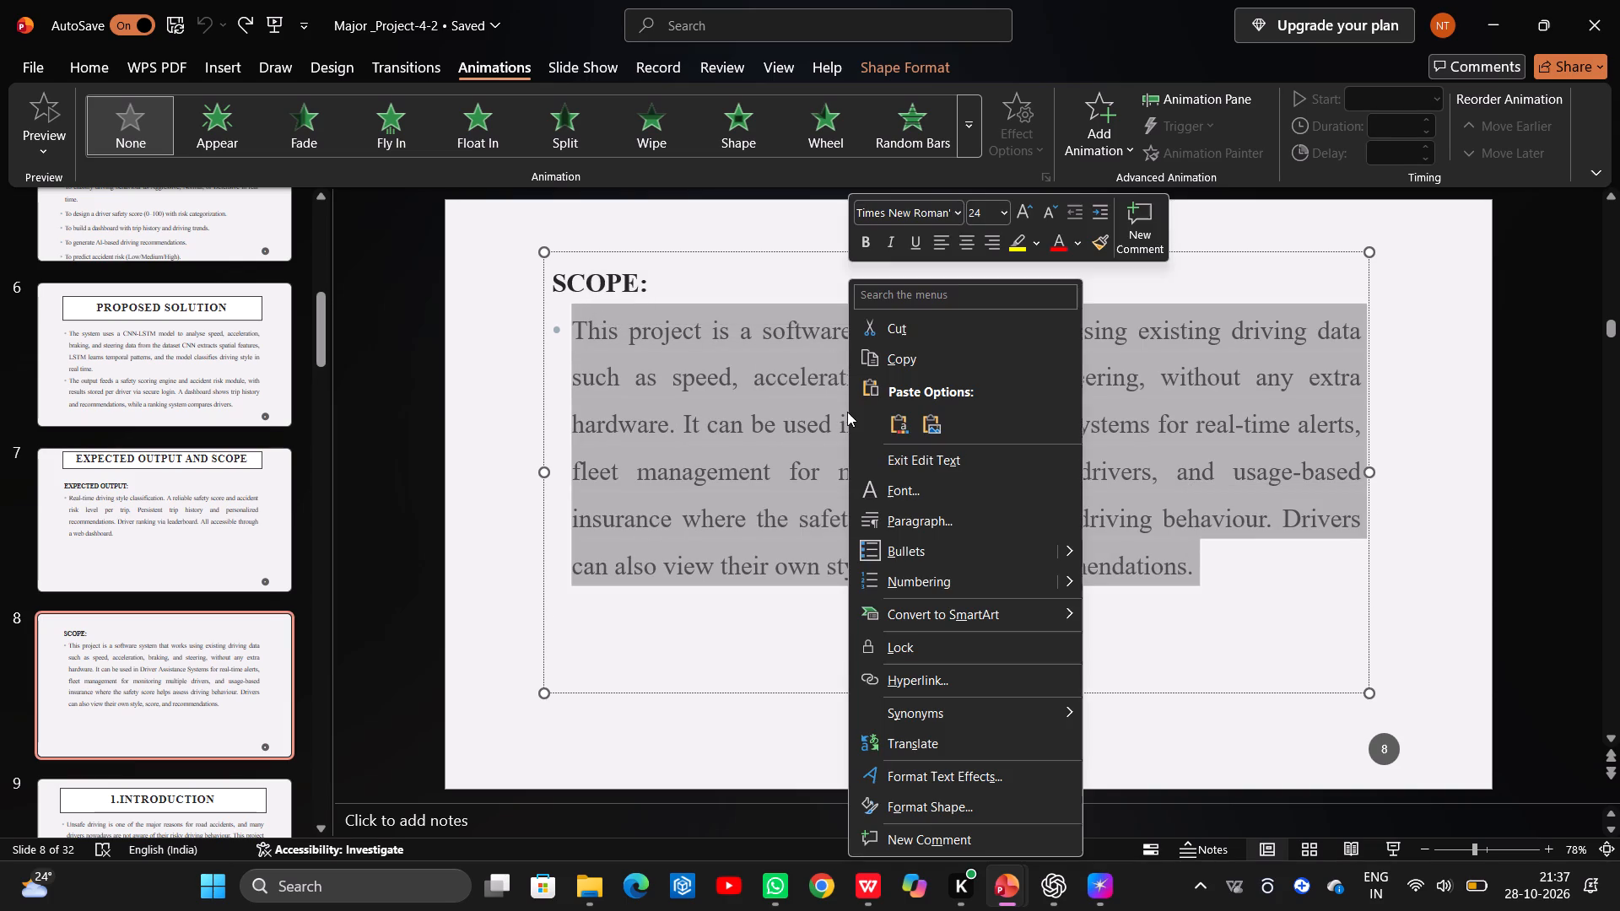
click(912, 355)
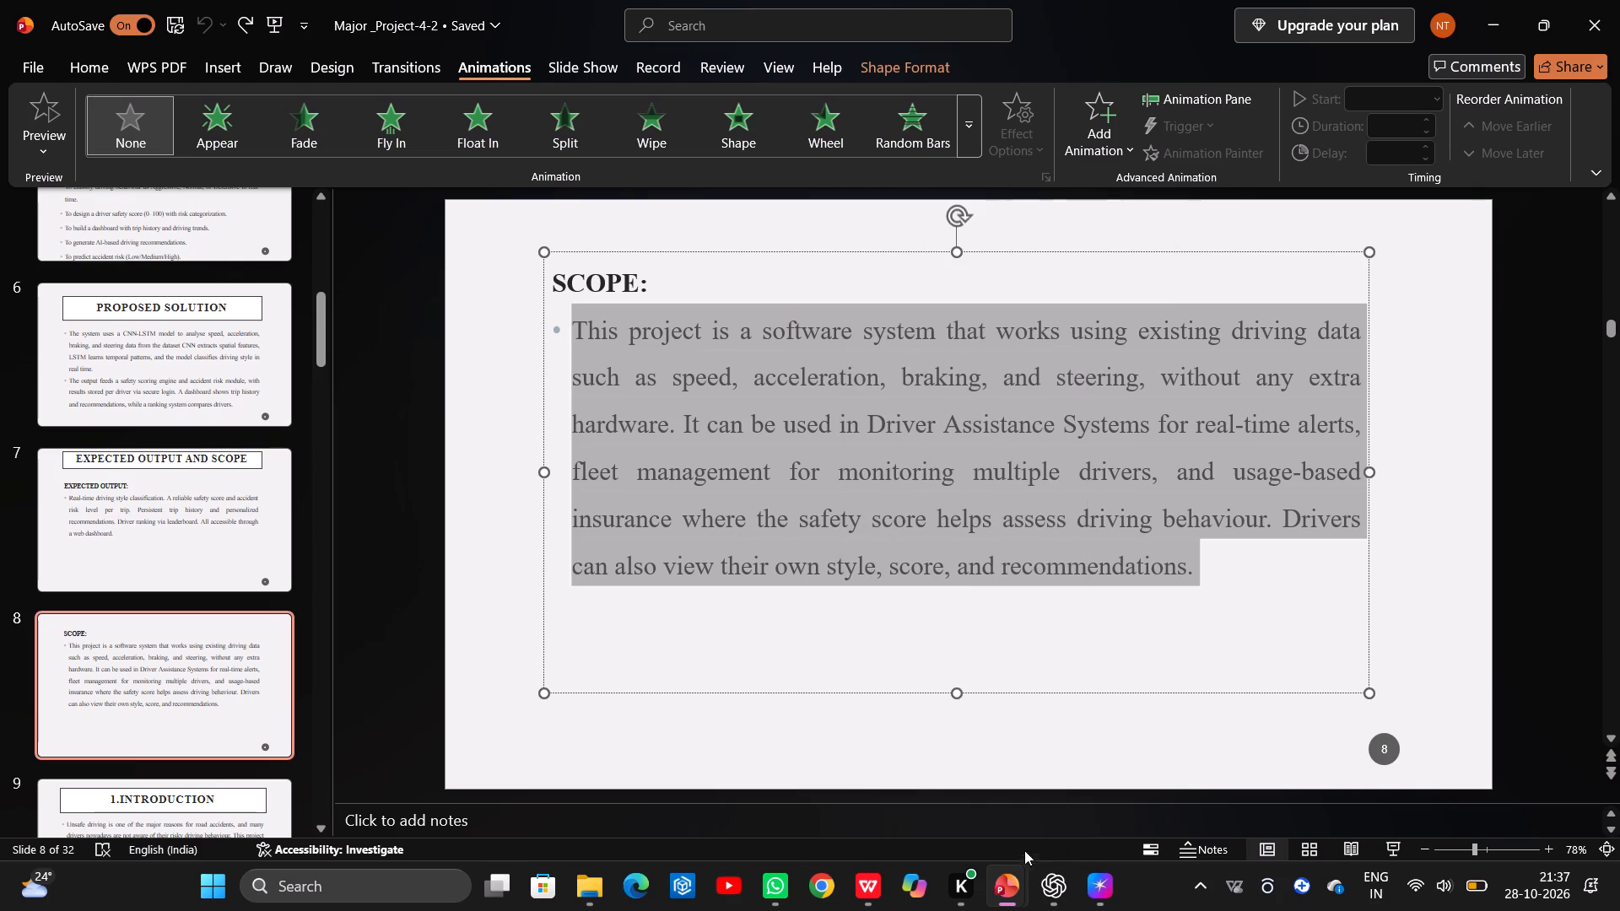
Return to Major _Project 1234 and paste the copied scope paragraph onto the SCOPE slide.
click(1269, 791)
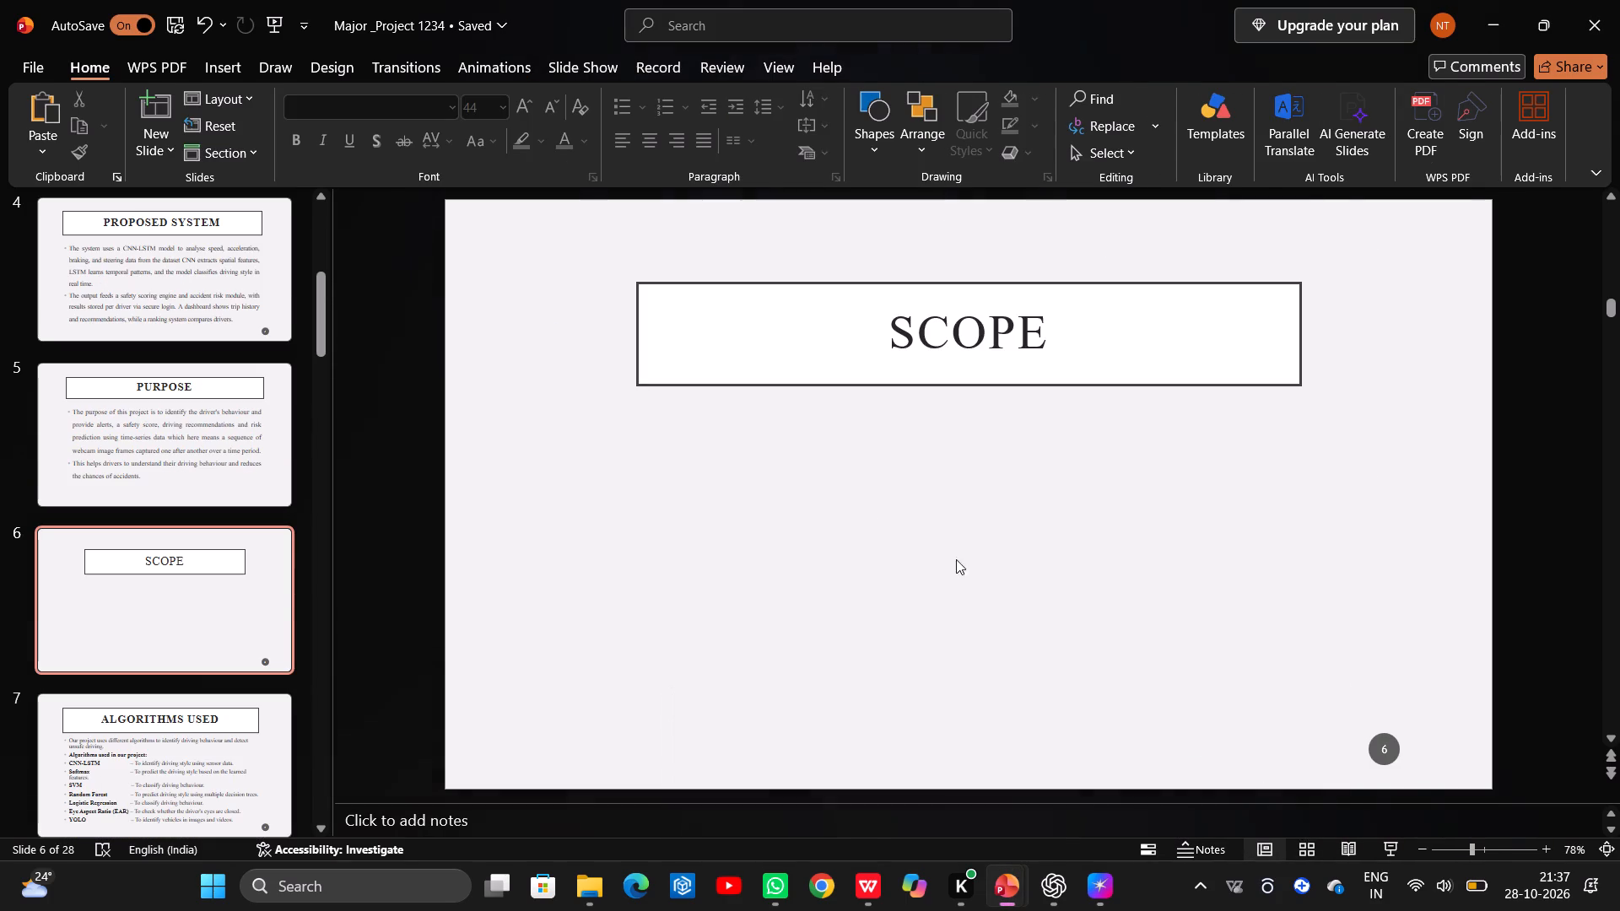
click(773, 477)
key(ctrl+v)
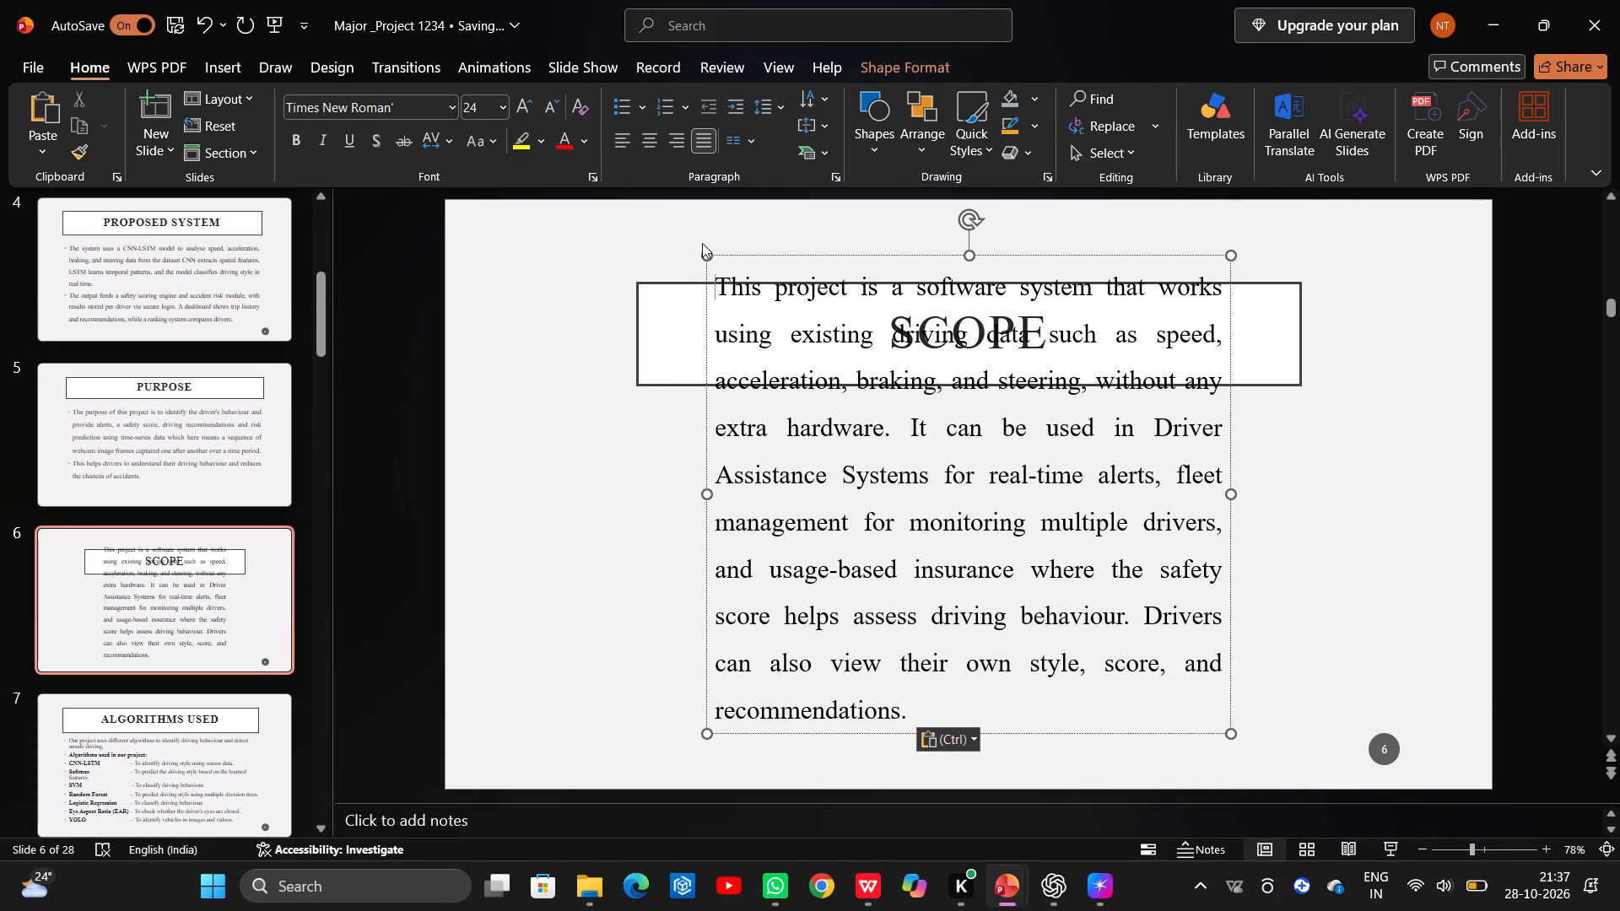
Resize the pasted paragraph box to start below the SCOPE title, and nudge the title box slightly up and left.
drag(709, 254, 683, 426)
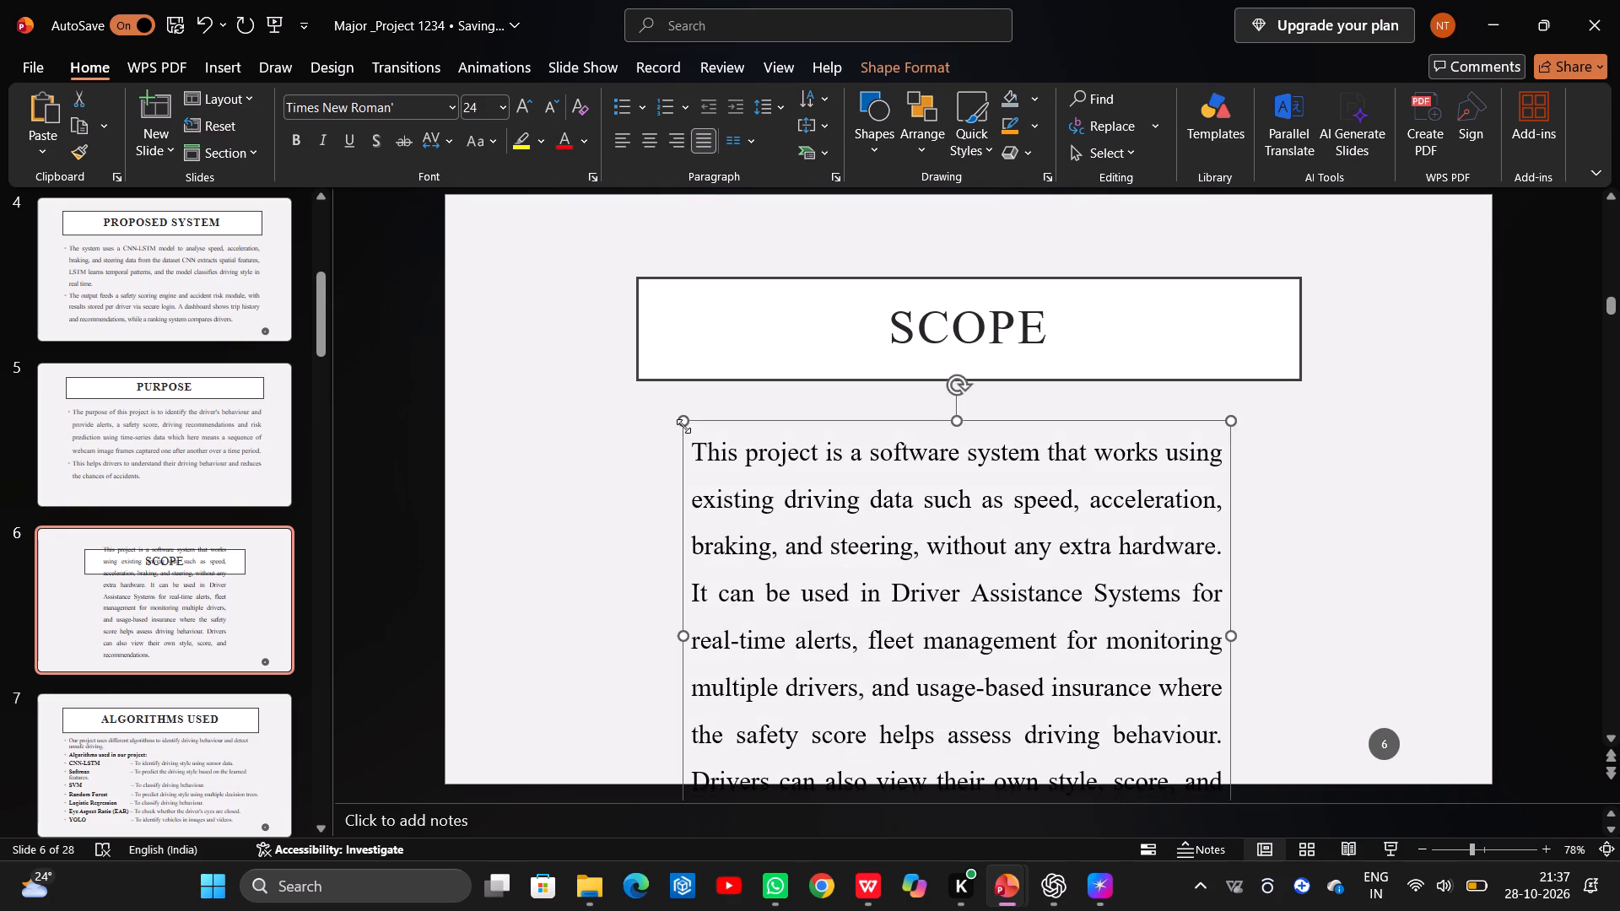
drag(765, 292, 756, 280)
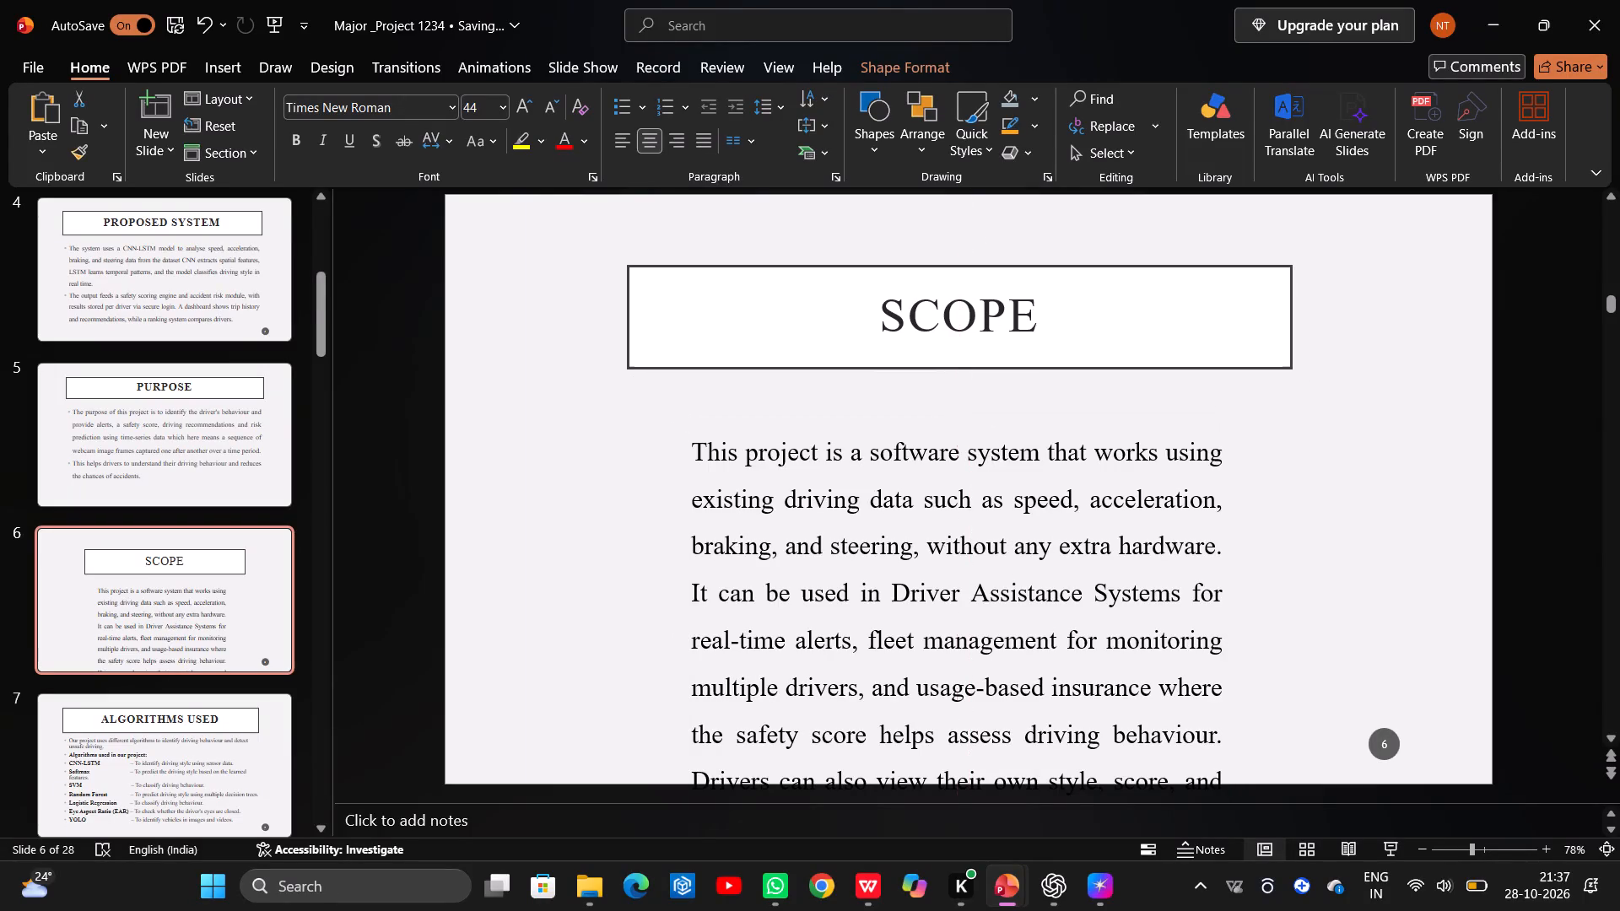
drag(756, 280, 742, 272)
Widen the scope paragraph's text box on both sides and bring its top edge up to just beneath the title box.
click(791, 565)
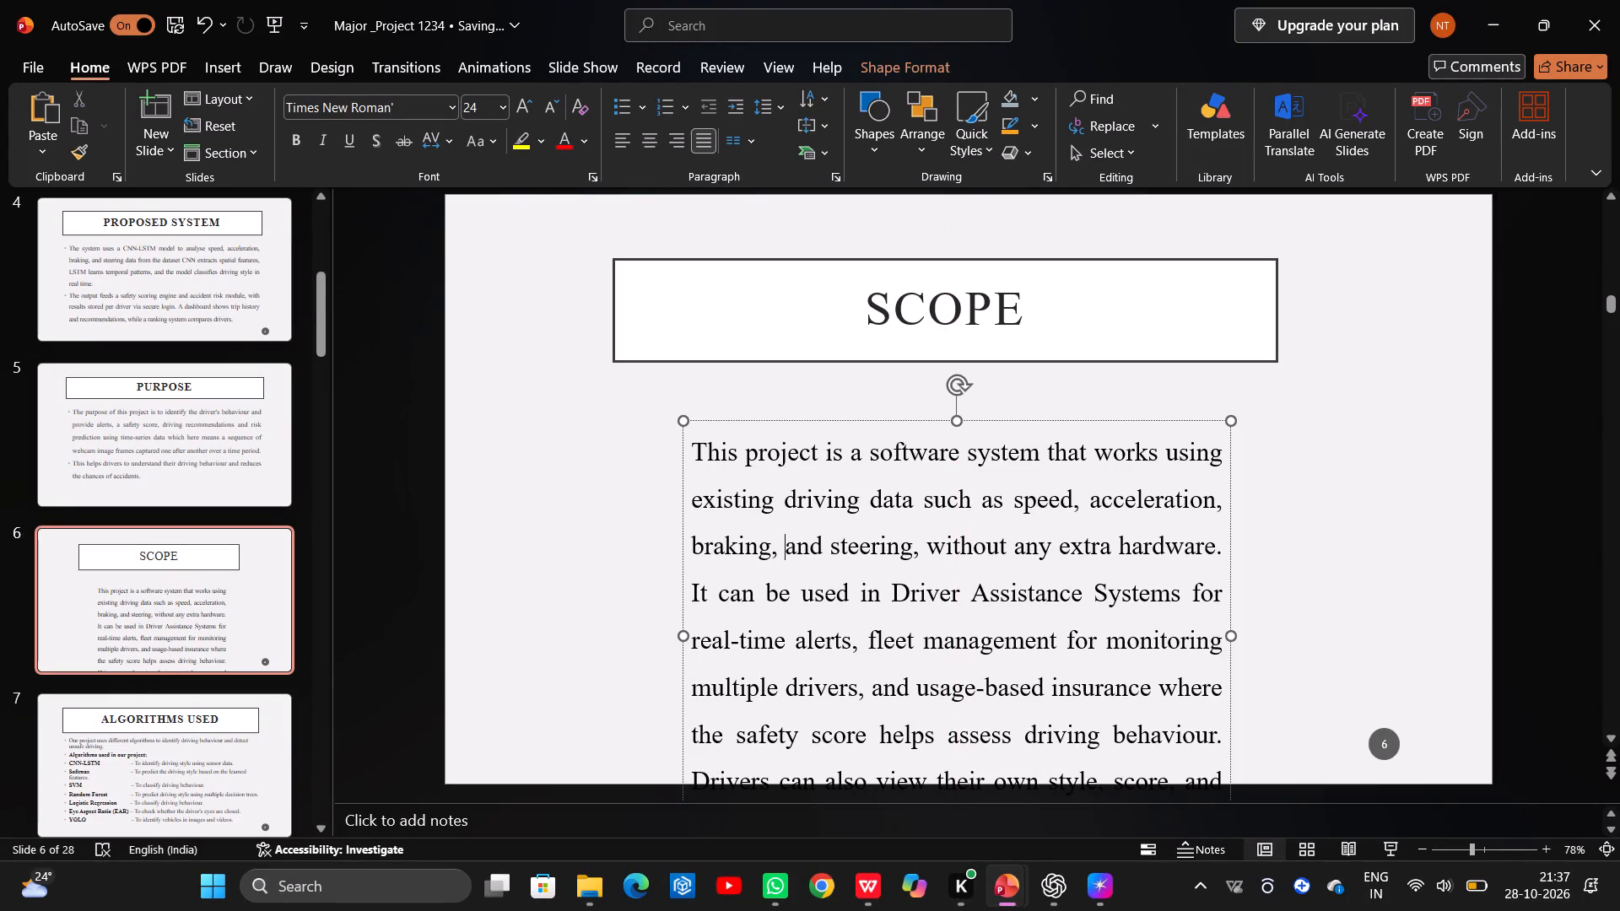
drag(685, 423, 684, 423)
drag(684, 423, 573, 373)
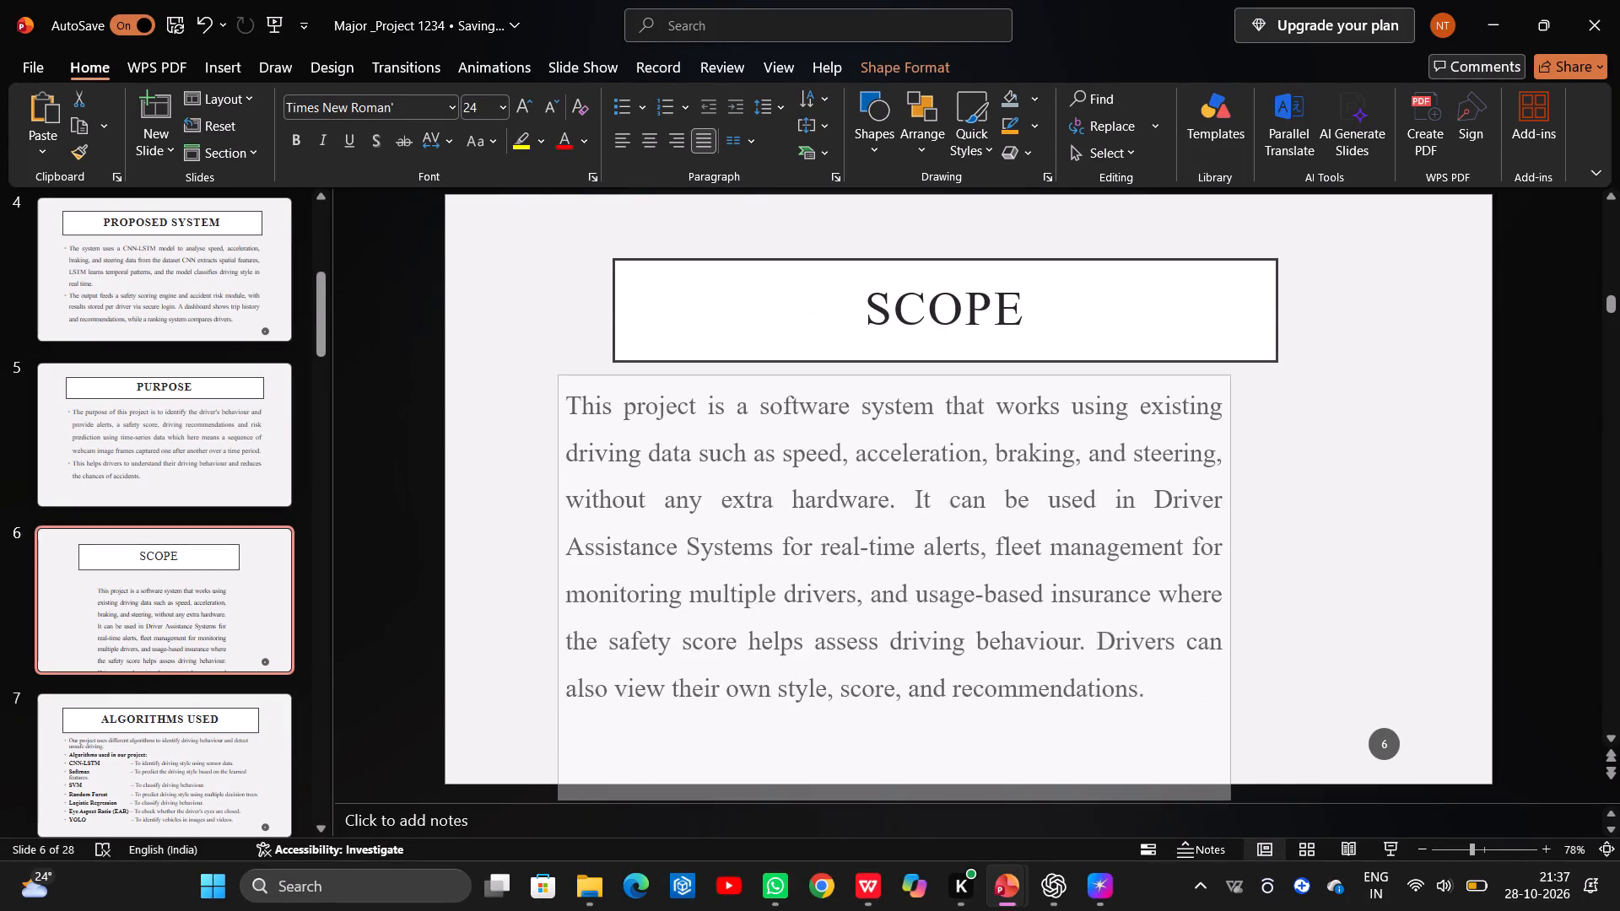
drag(573, 373, 587, 366)
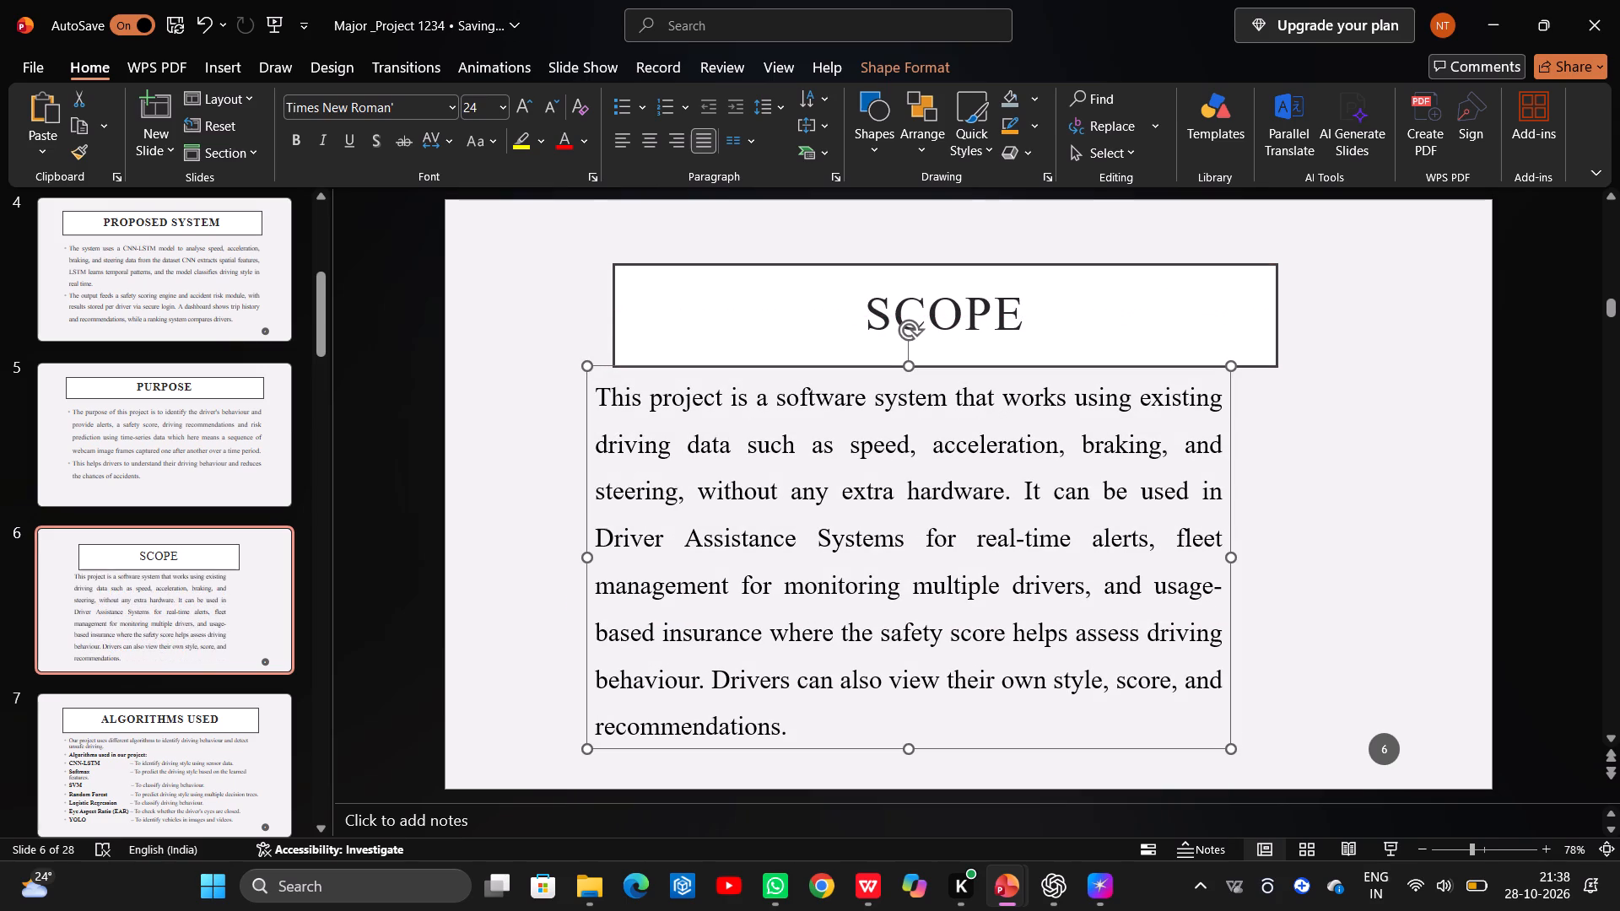
drag(1230, 557, 1346, 563)
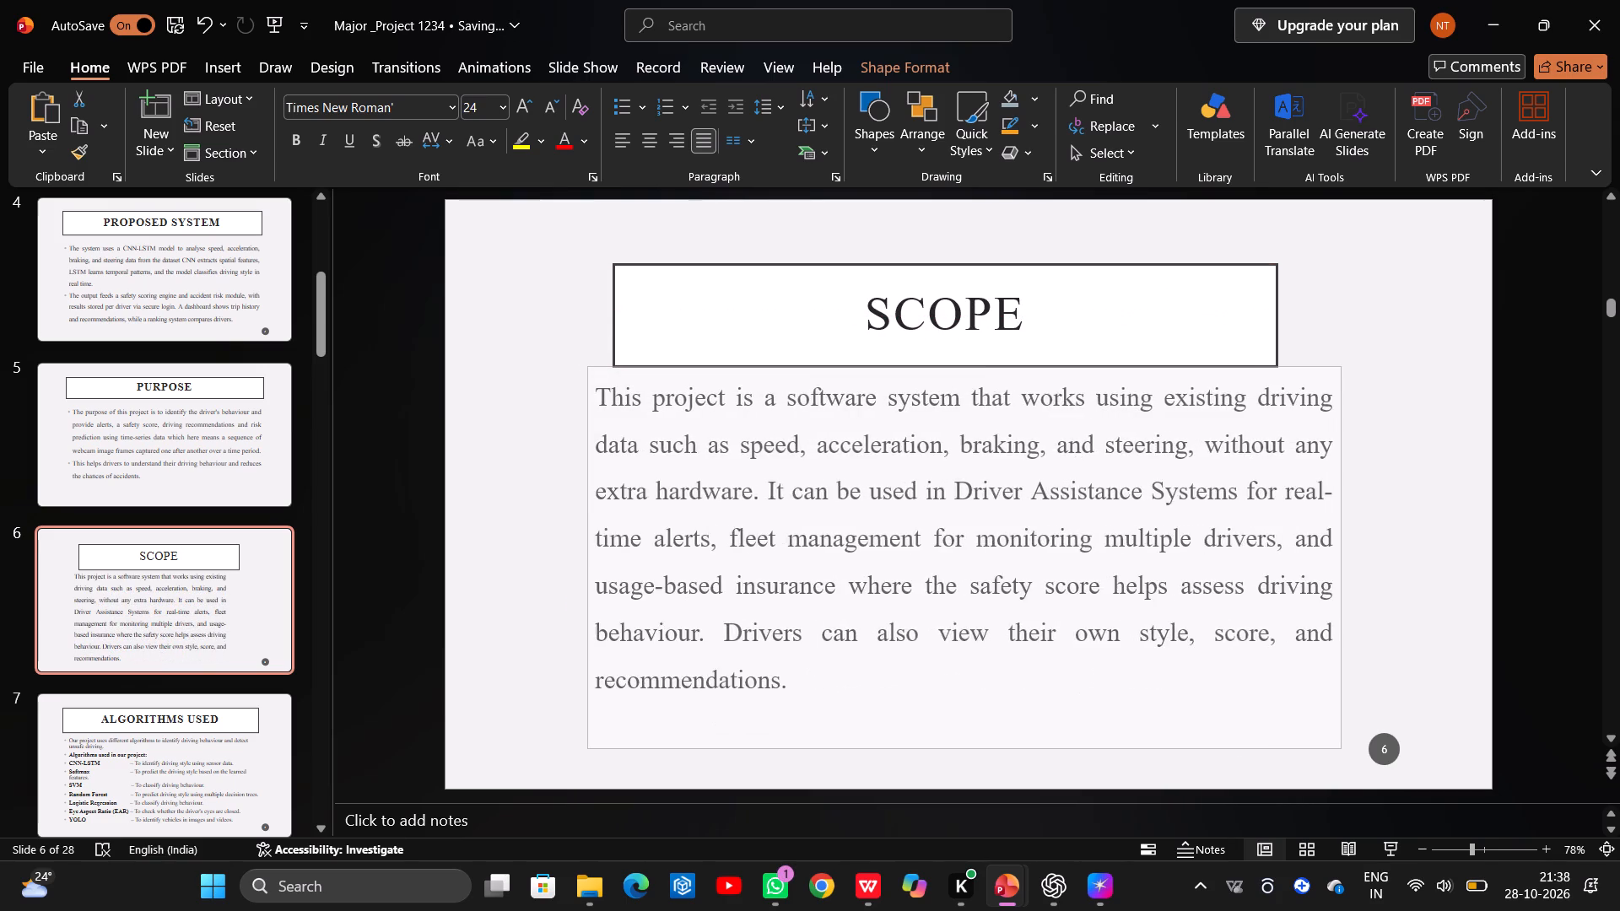
drag(1346, 563, 1390, 604)
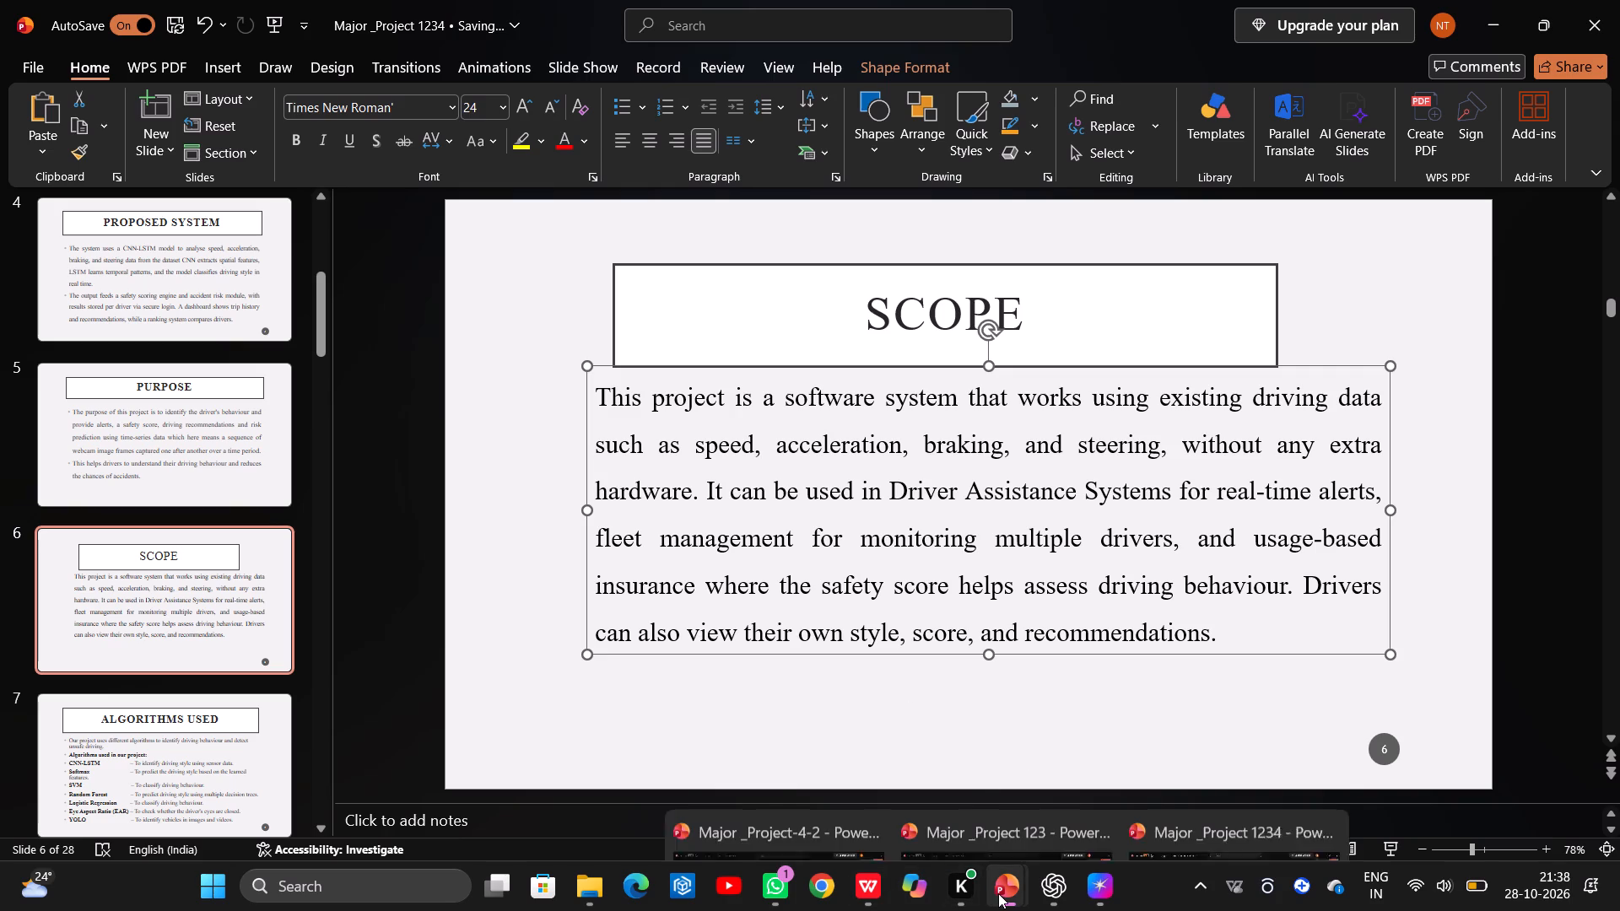
Check the scope slide layout in Major _Project-4-2, and widen the SCOPE title box on both sides in Major _Project 1234.
click(795, 793)
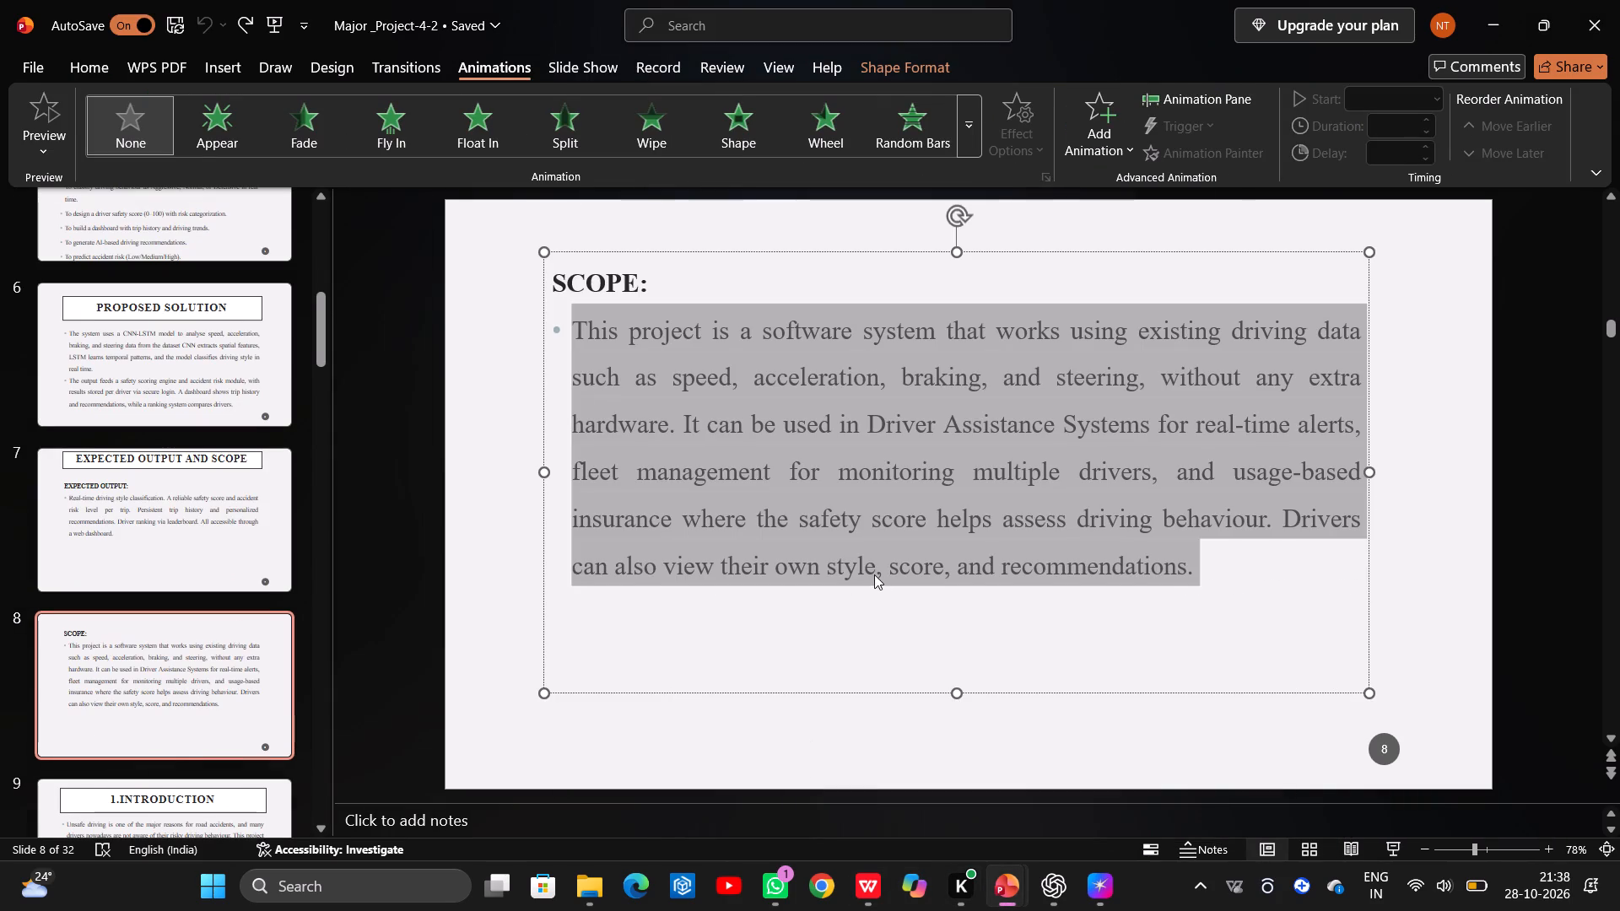
click(874, 574)
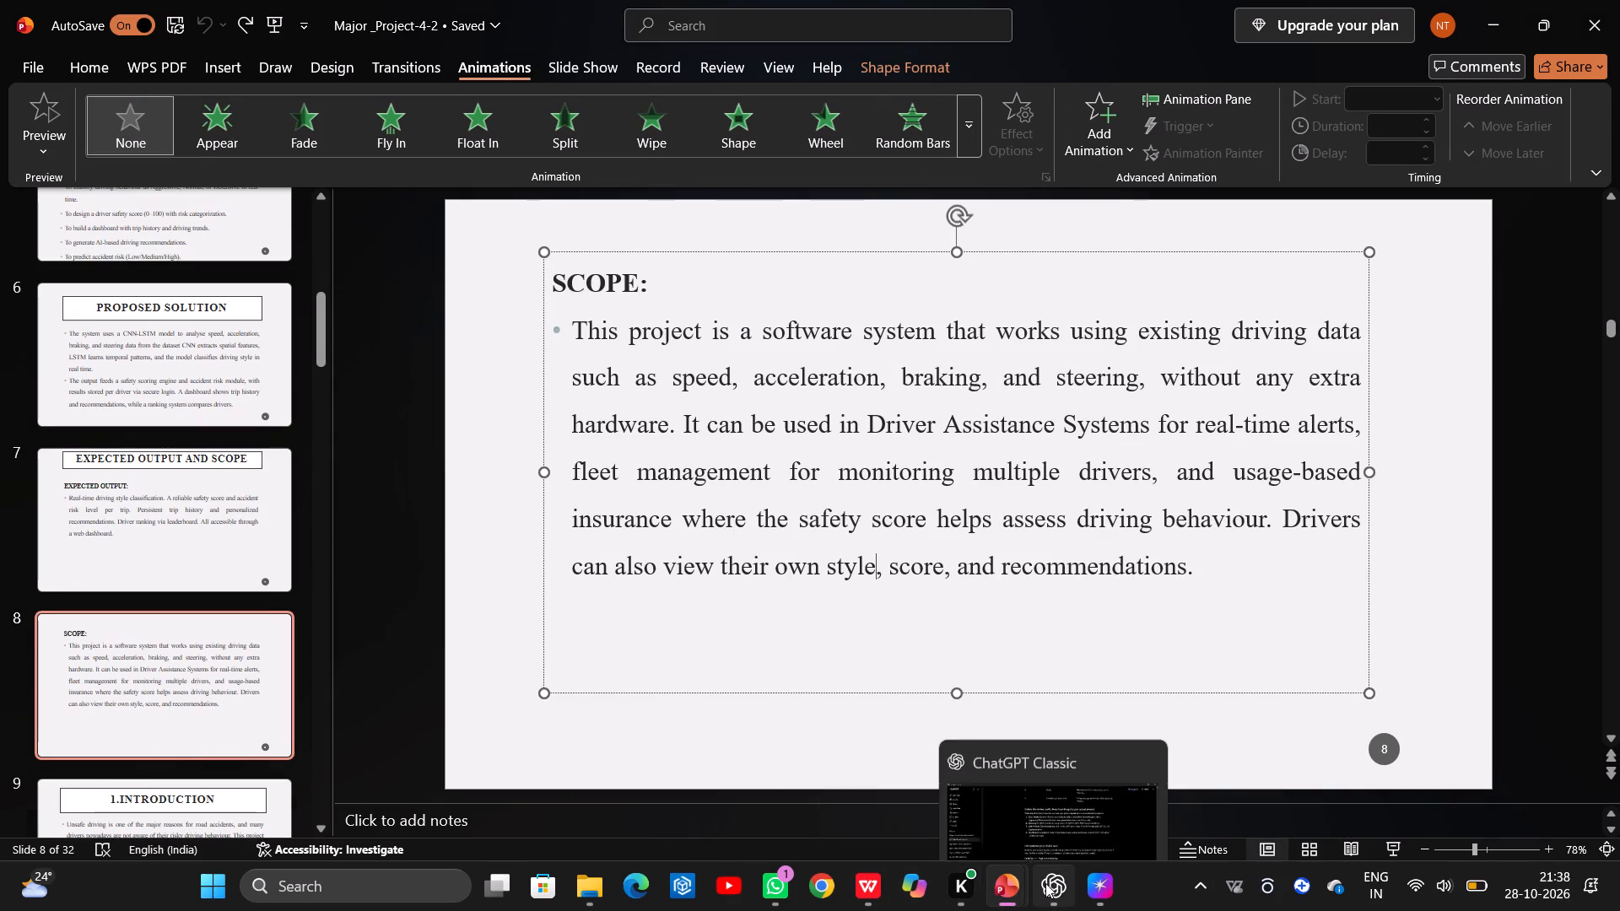
click(1221, 792)
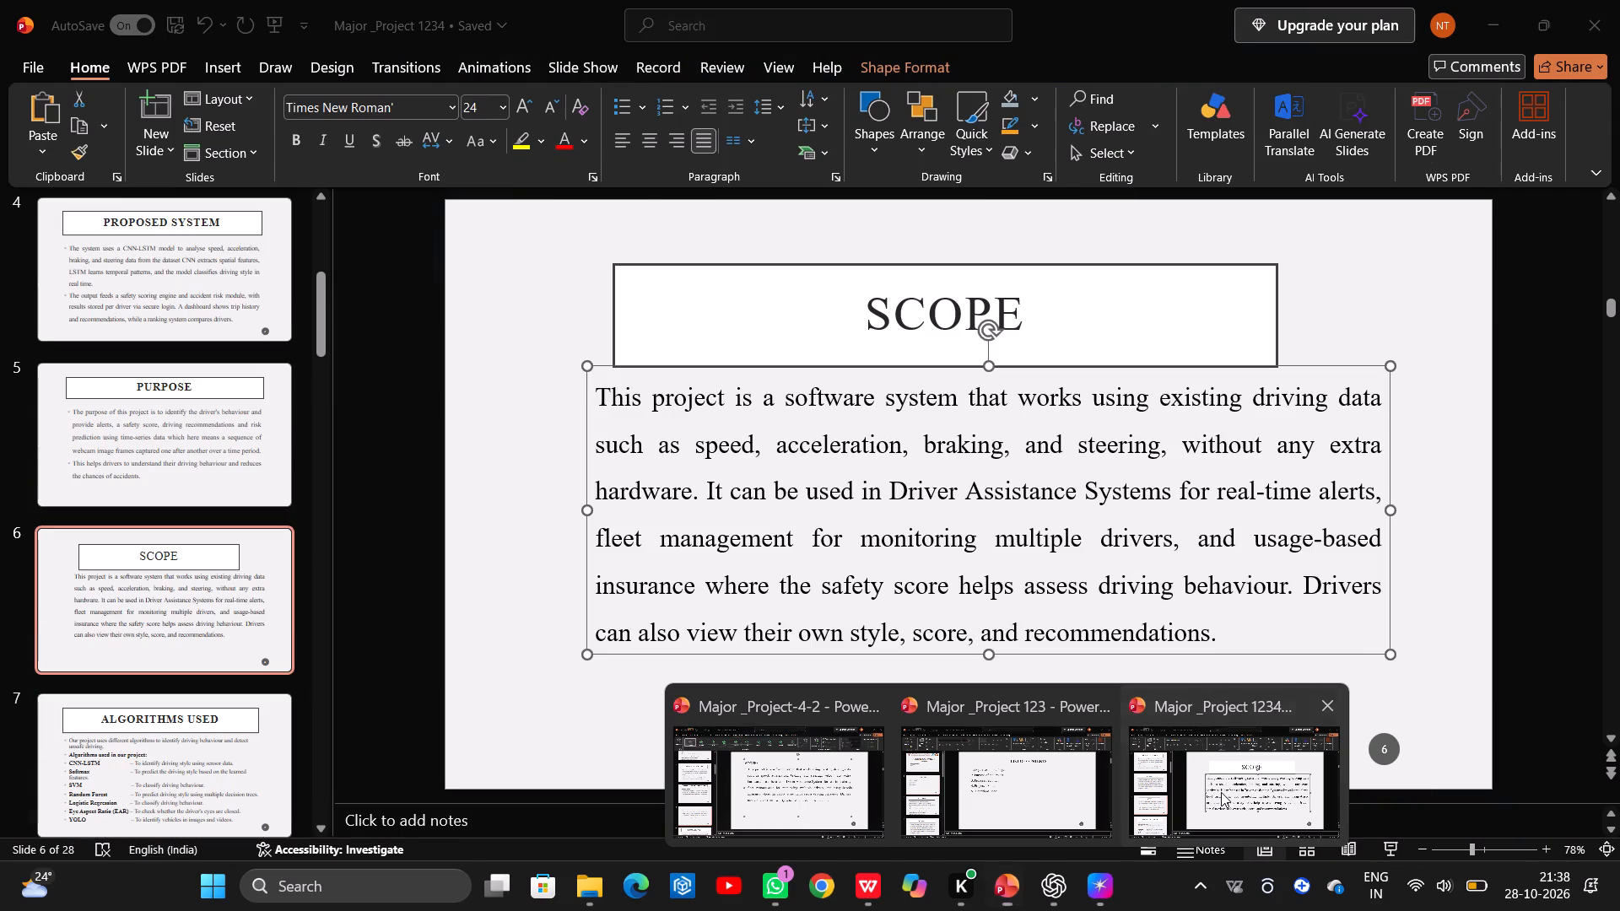
drag(1001, 558, 997, 574)
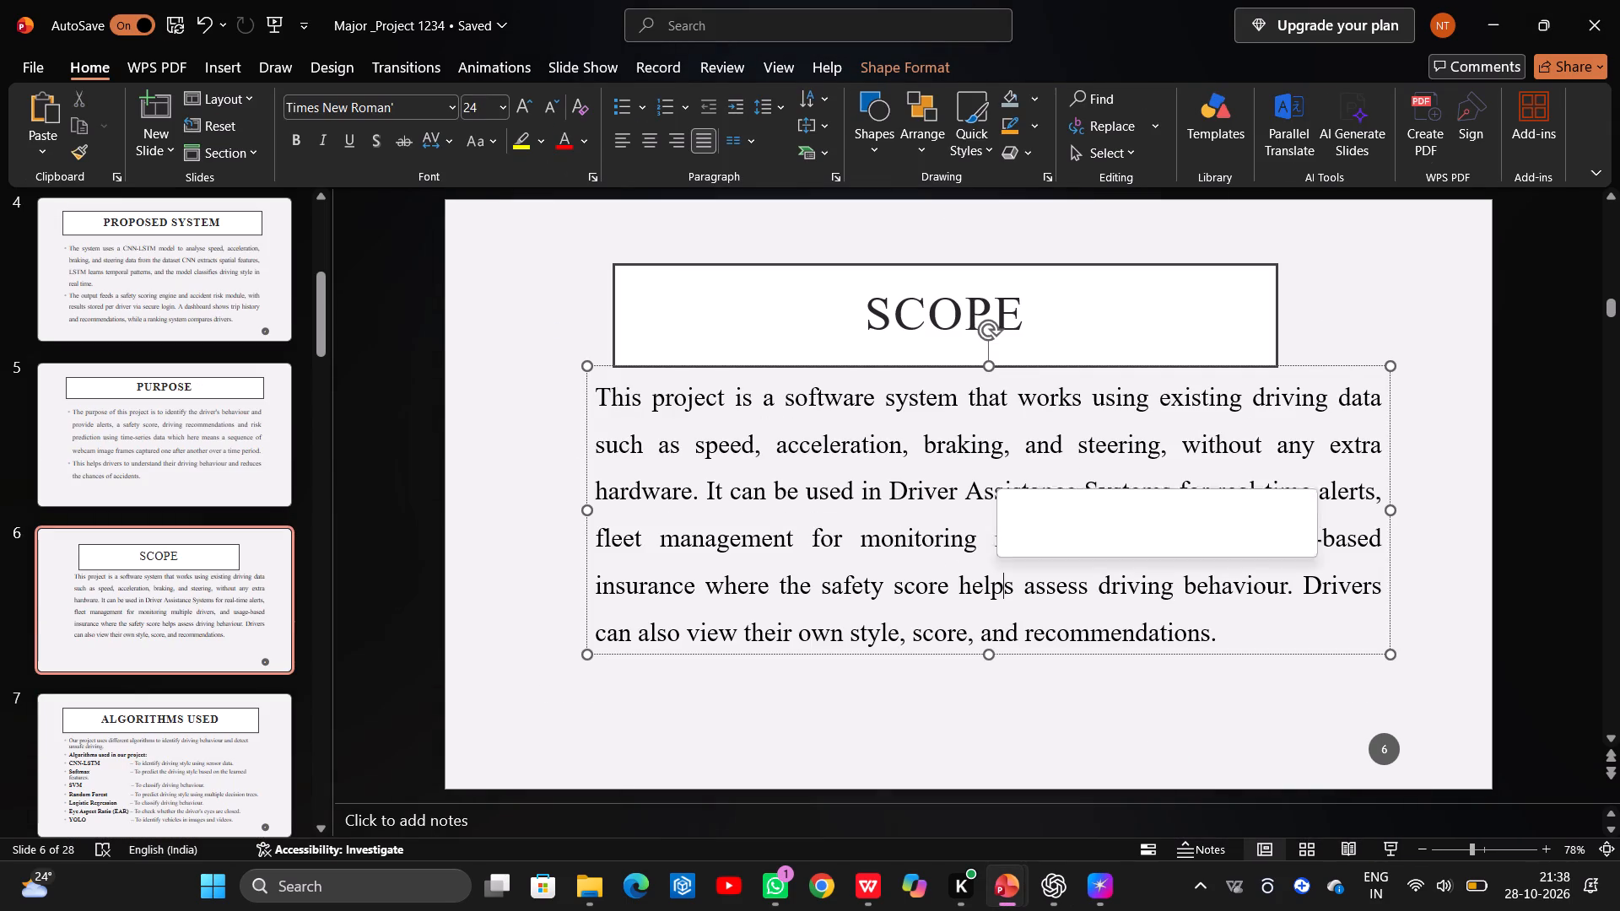
click(618, 310)
drag(615, 313, 584, 314)
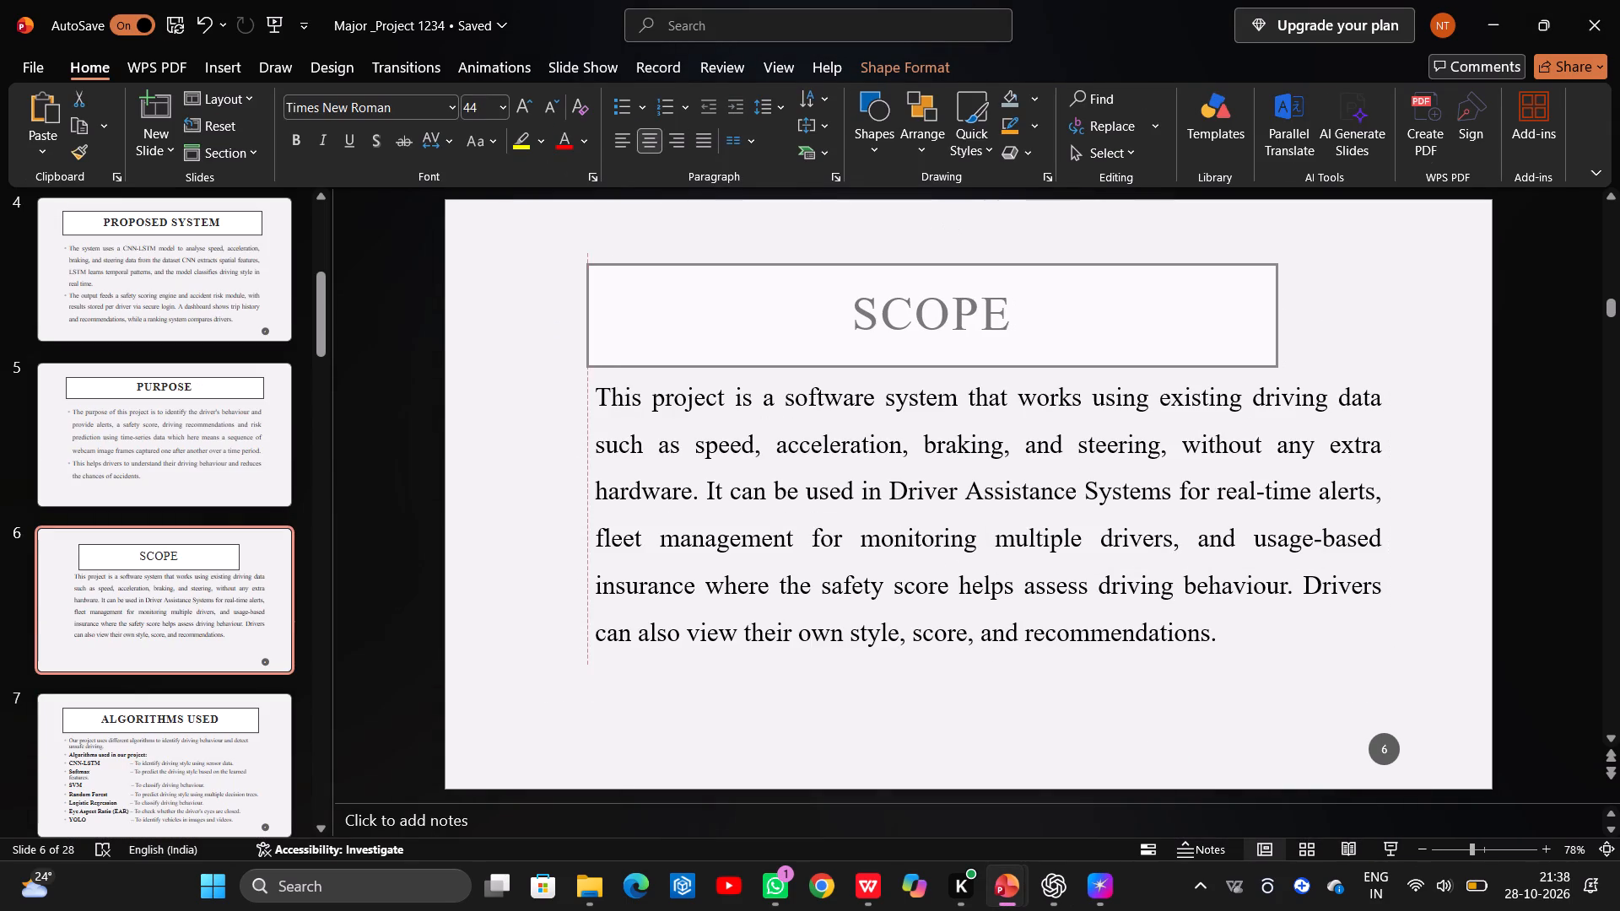
drag(584, 314, 562, 310)
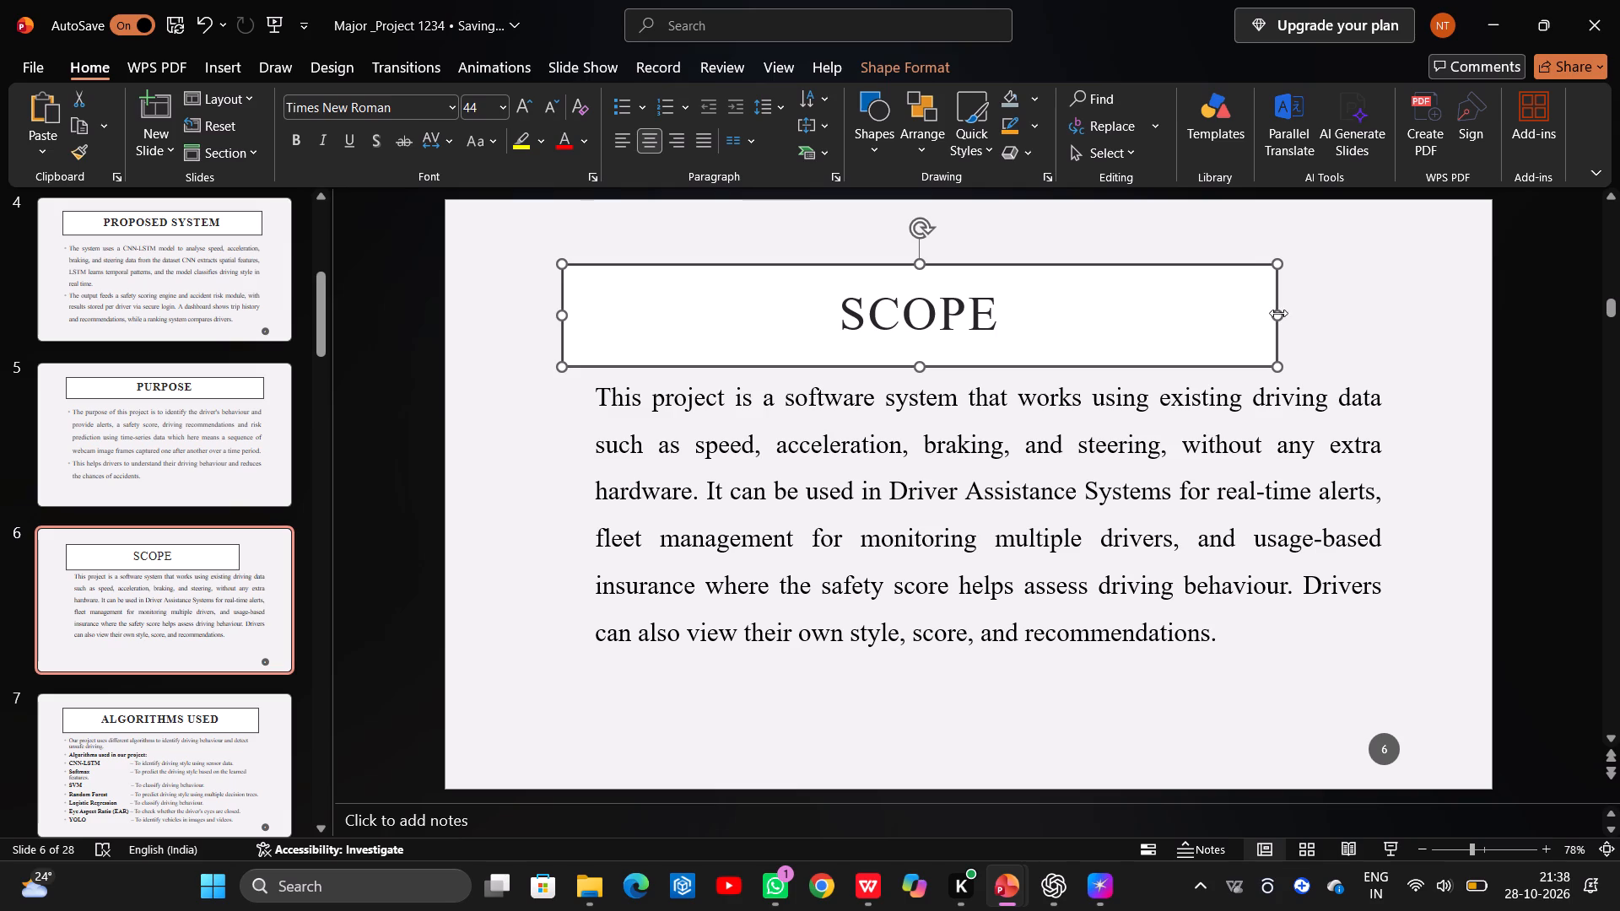
drag(1278, 313, 1374, 310)
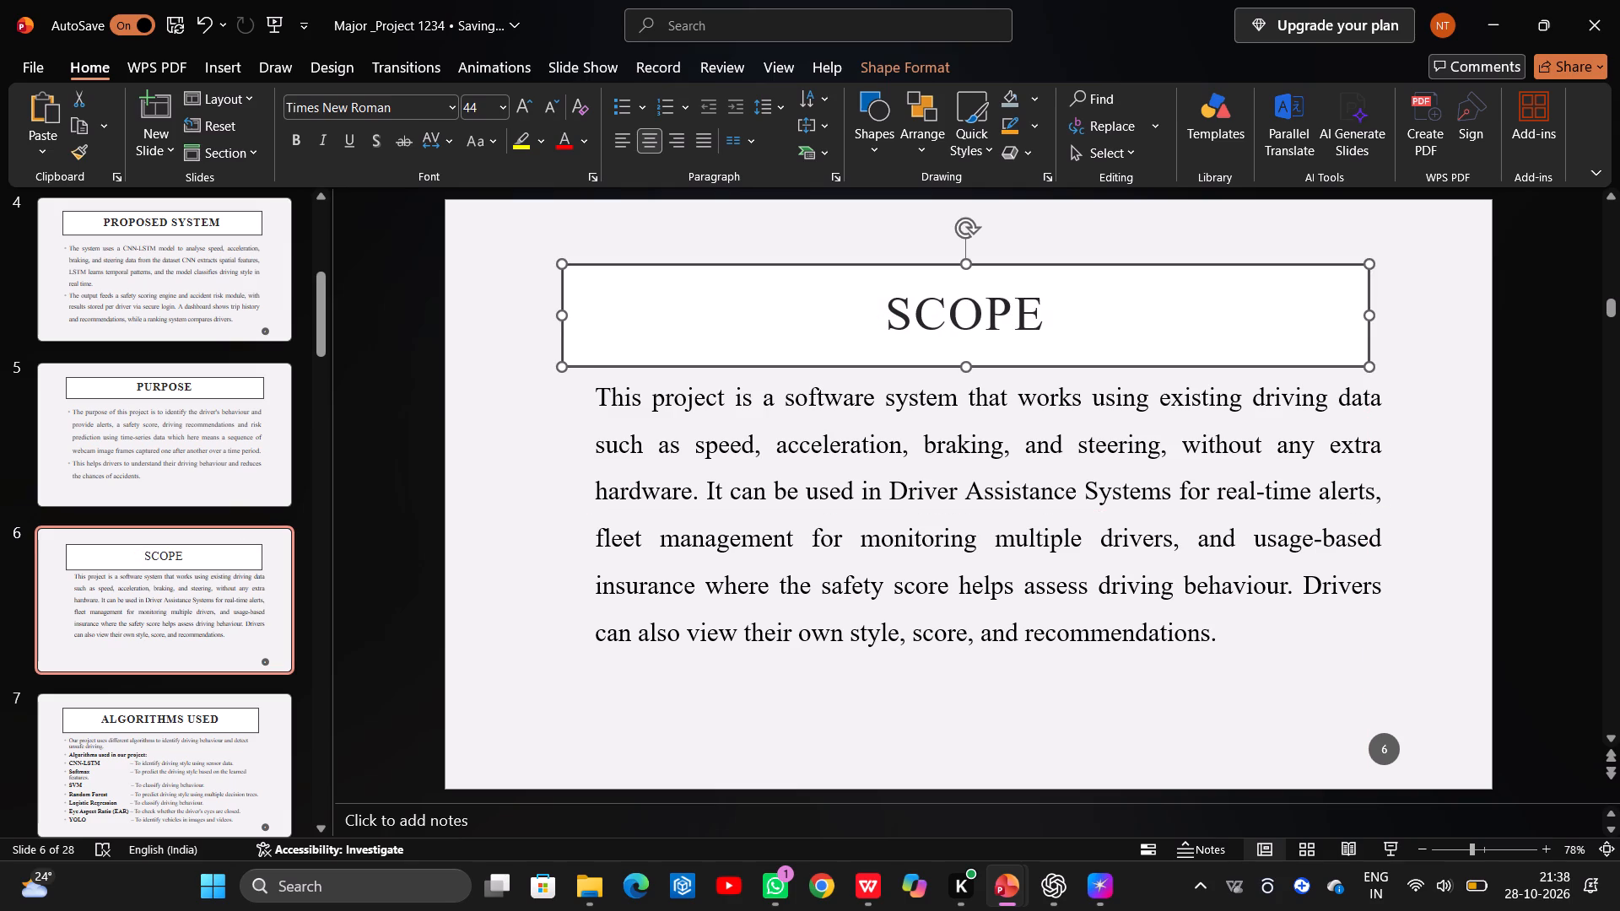
Extend the scope paragraph box to the title box's left edge and lower its top edge to leave a gap below the title.
click(749, 443)
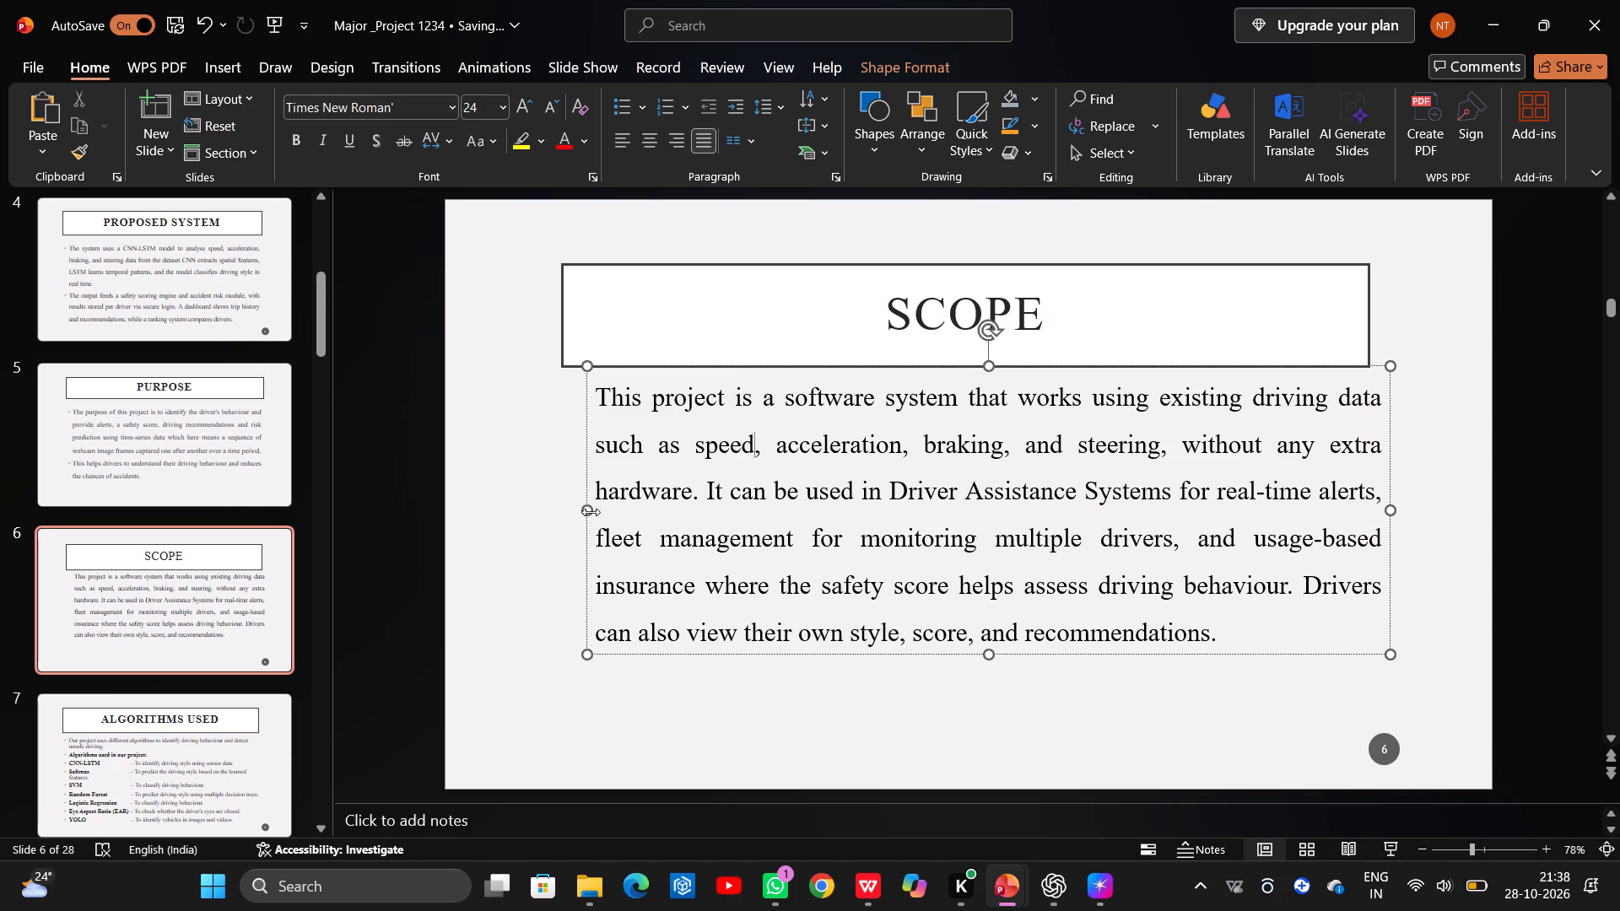
drag(591, 512, 564, 530)
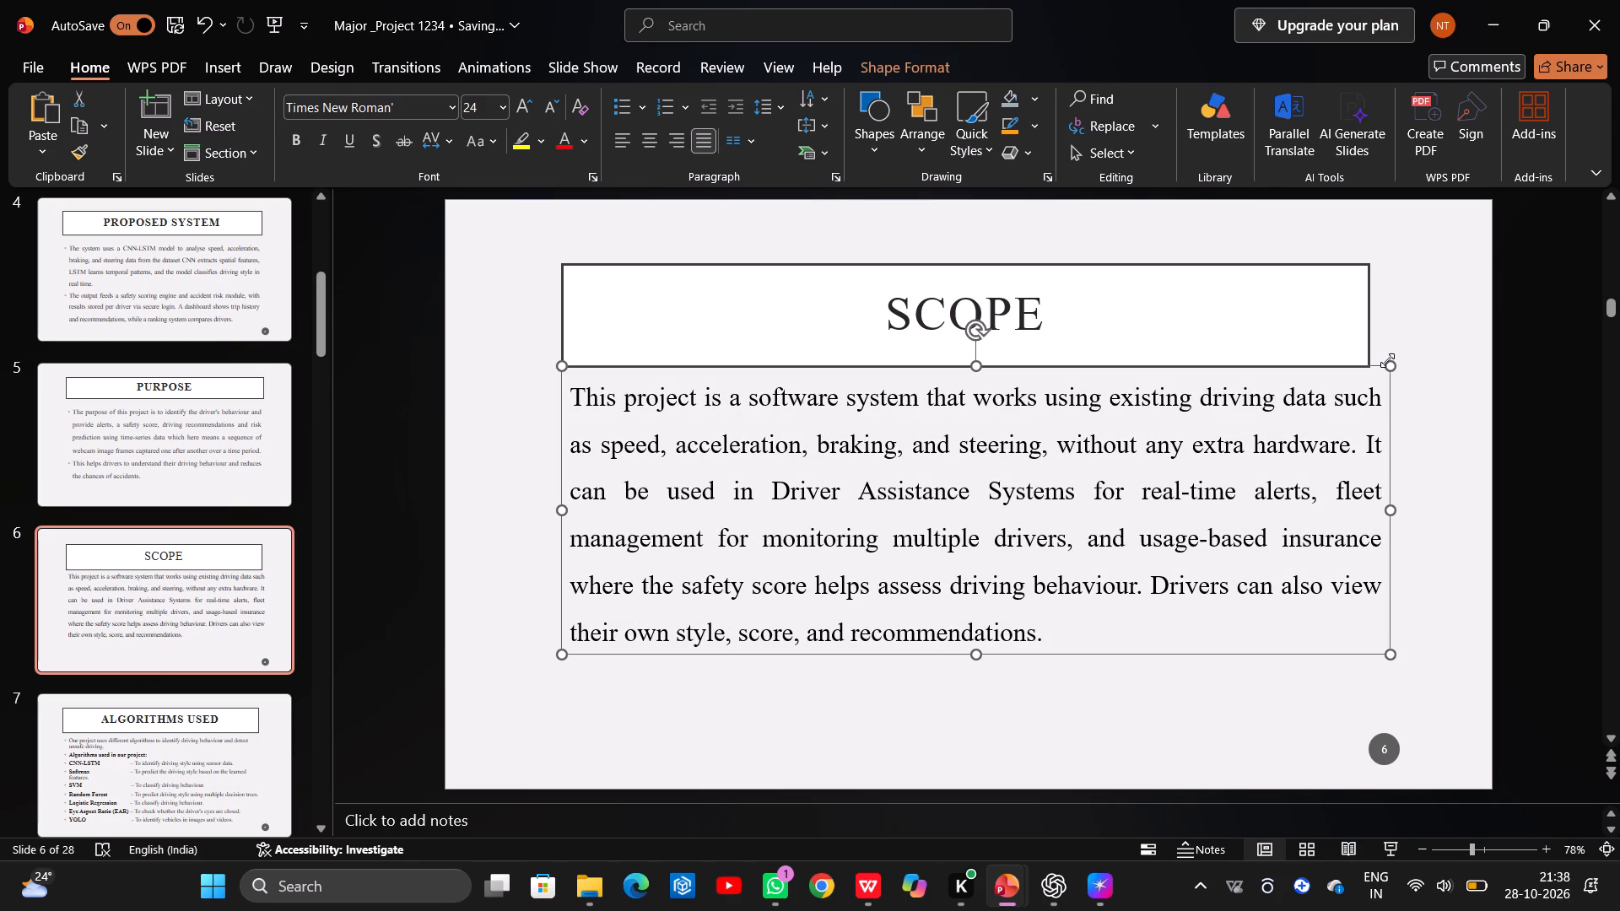
drag(1391, 367, 1385, 396)
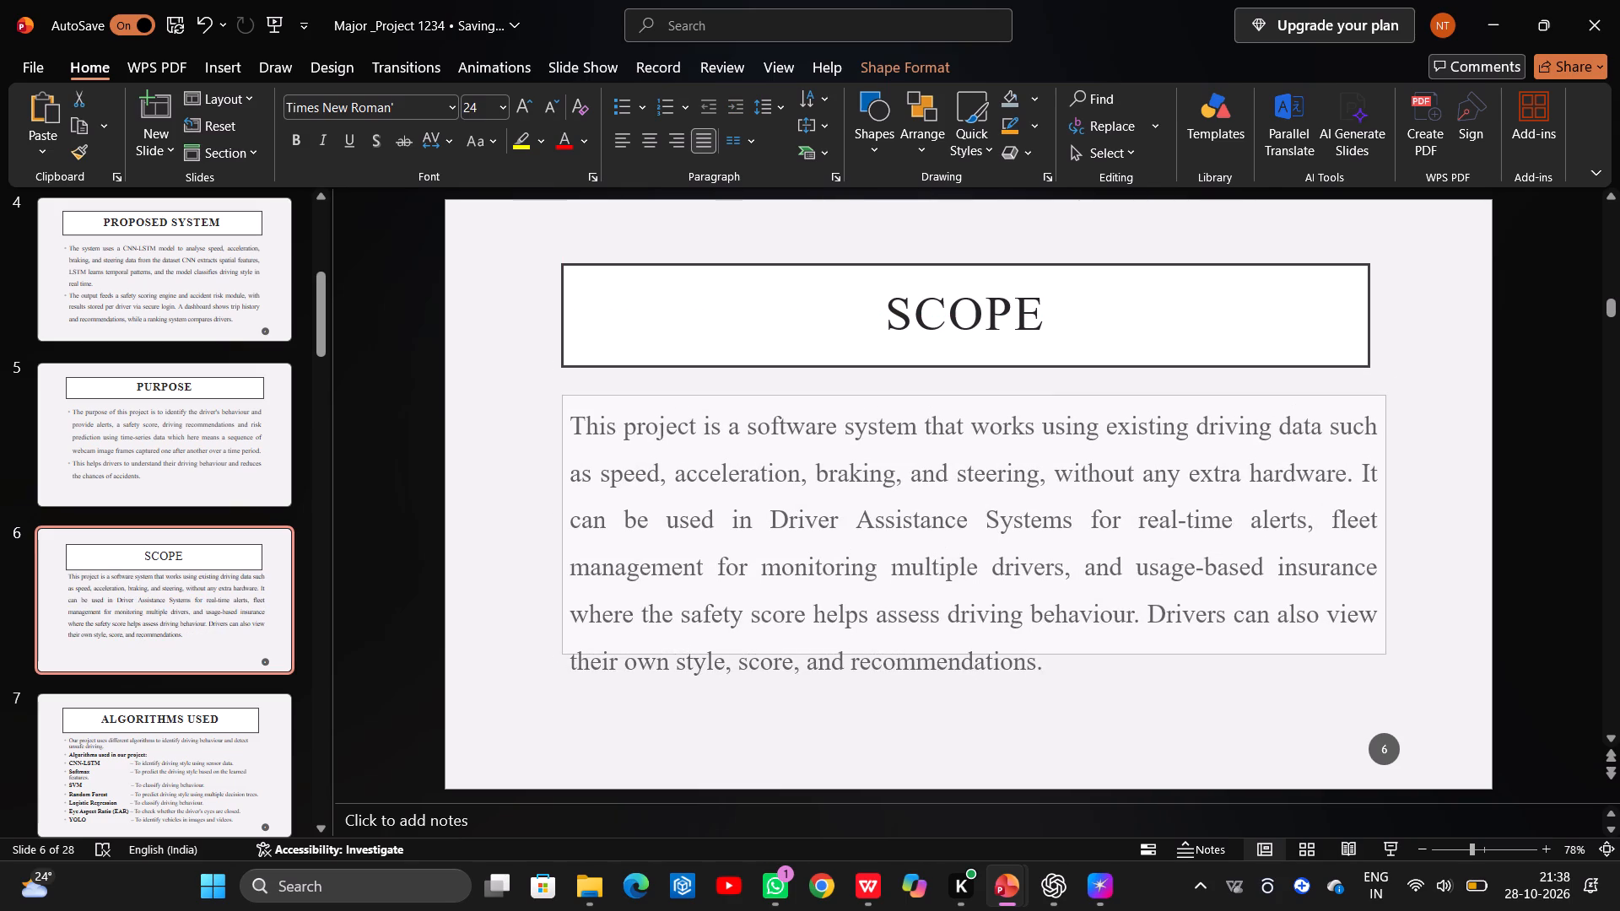
drag(1385, 396, 1392, 410)
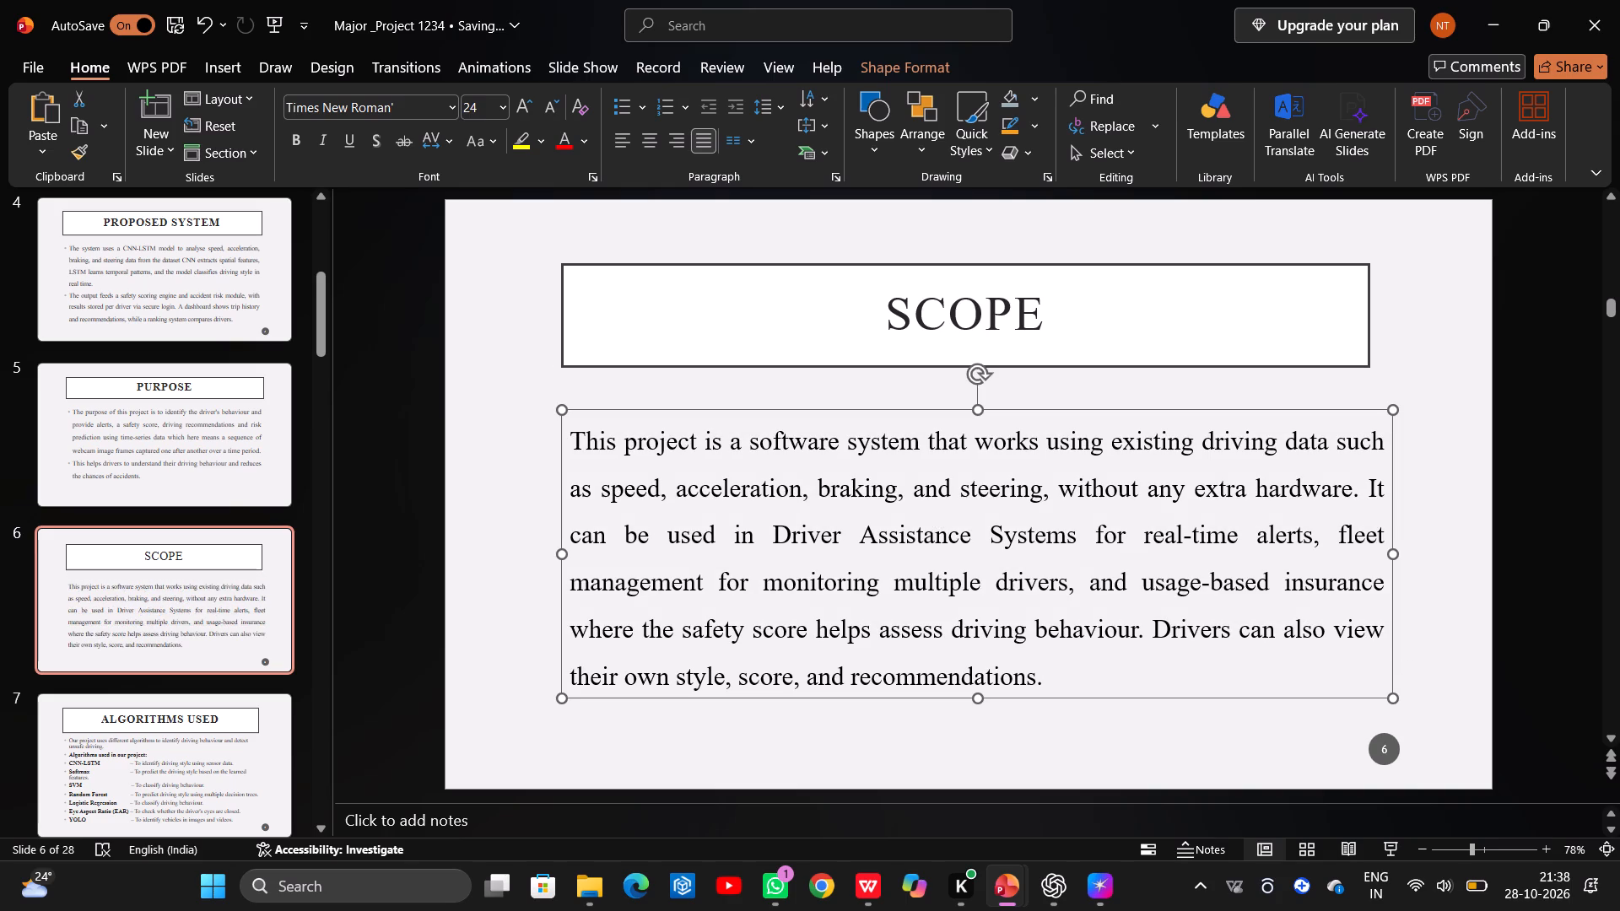
Move the scope paragraph's text box up so it sits closer beneath the SCOPE title box.
drag(1393, 691, 1398, 701)
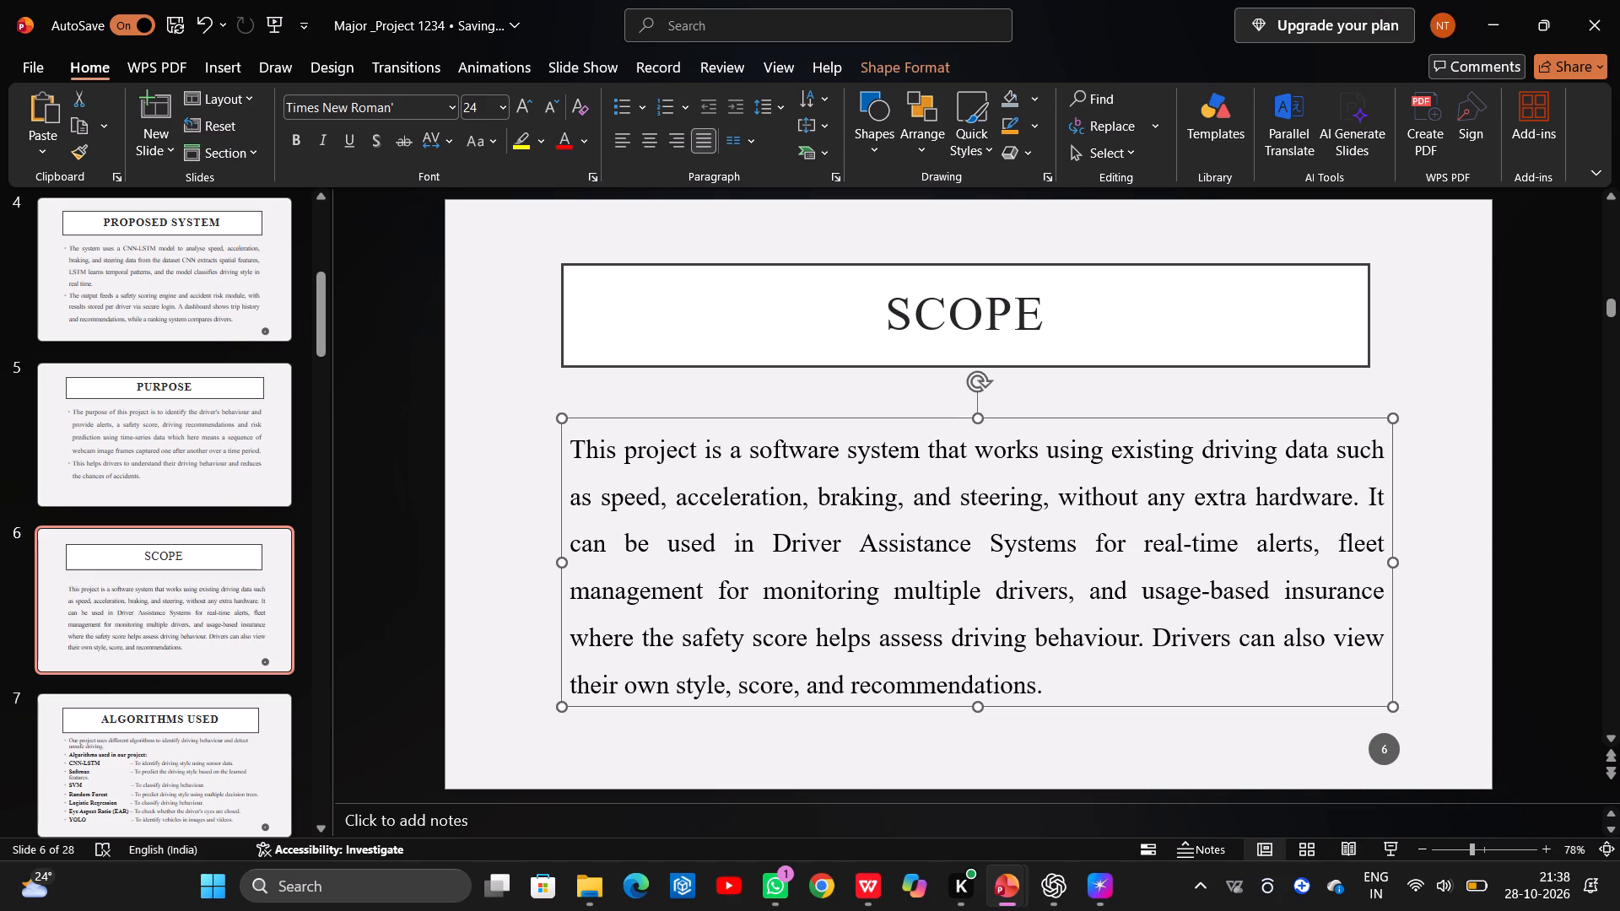
drag(978, 422, 978, 412)
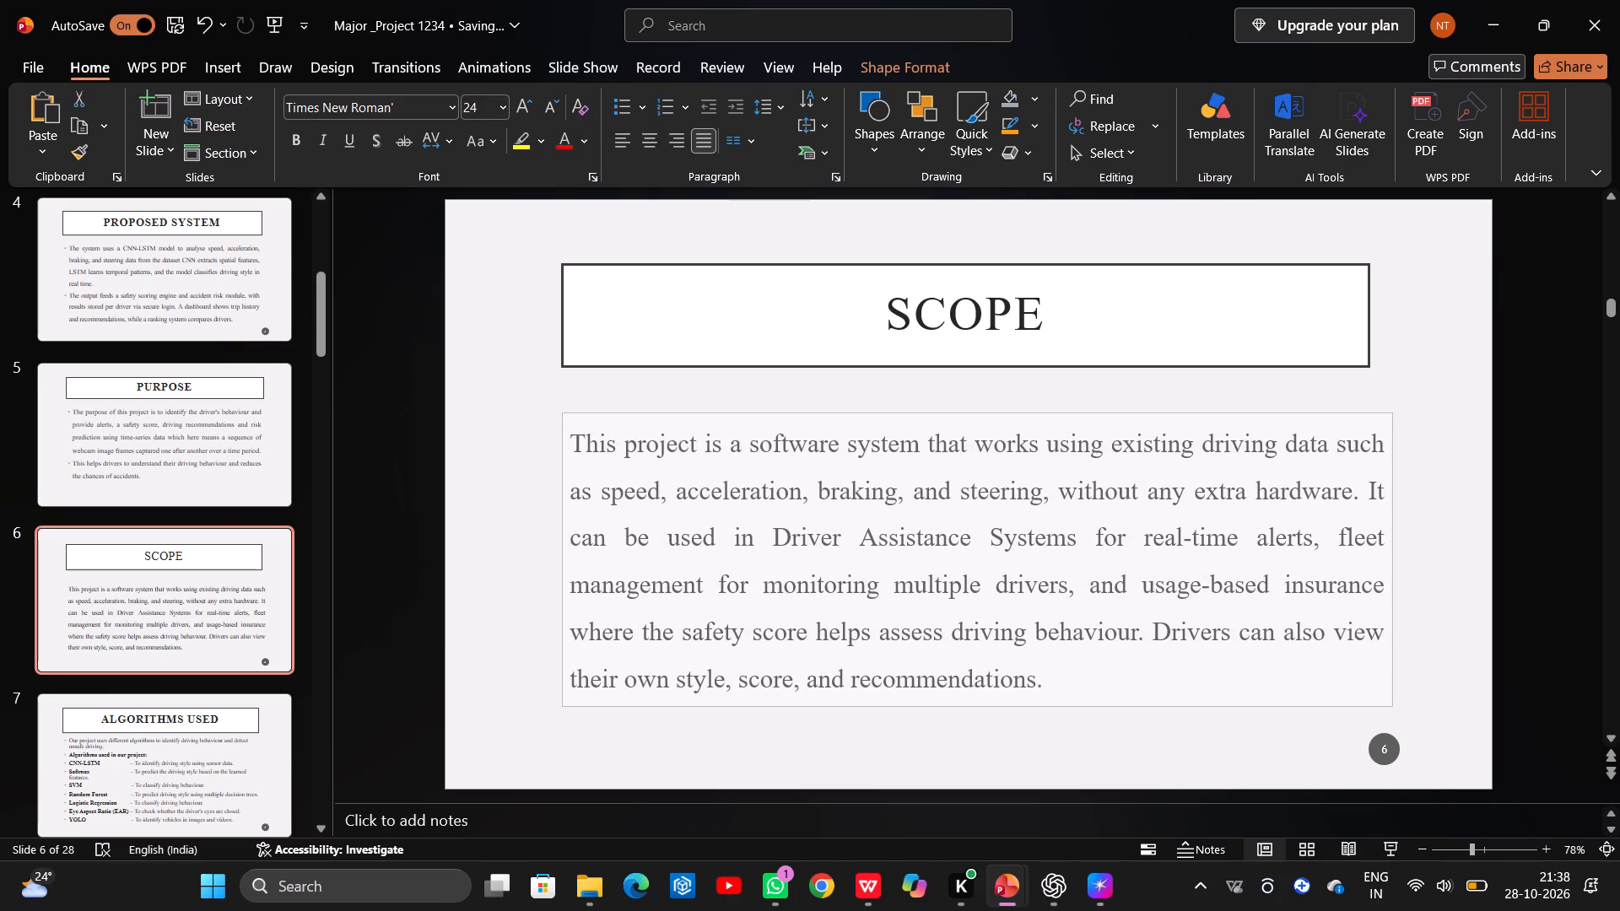
drag(978, 412, 978, 408)
double_click(978, 408)
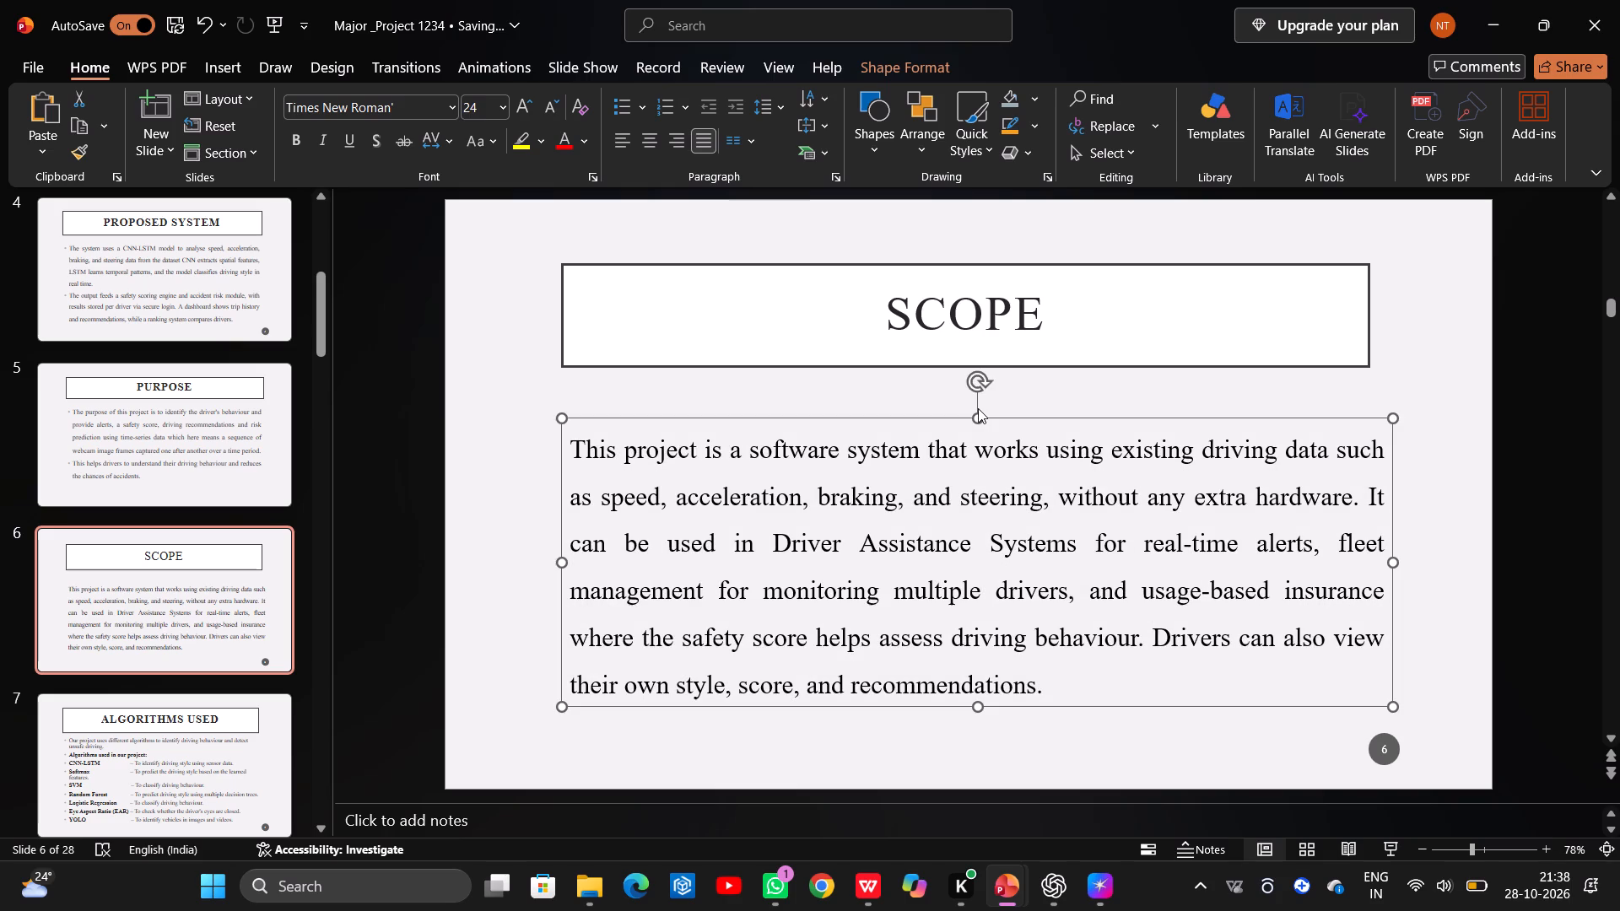
right_click(978, 408)
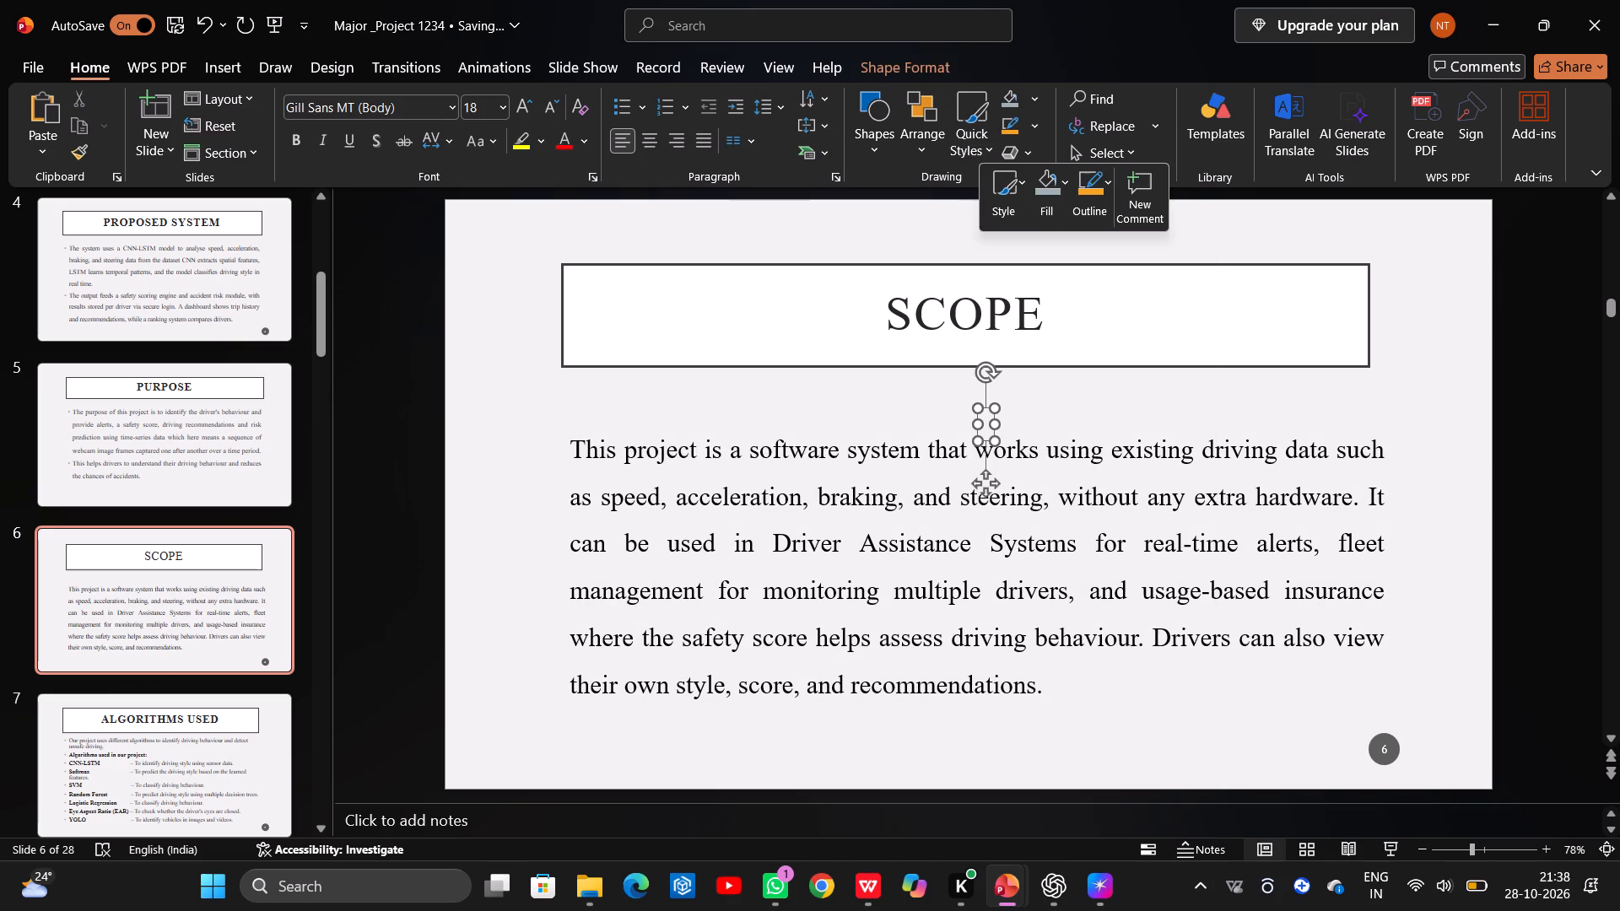
click(1086, 300)
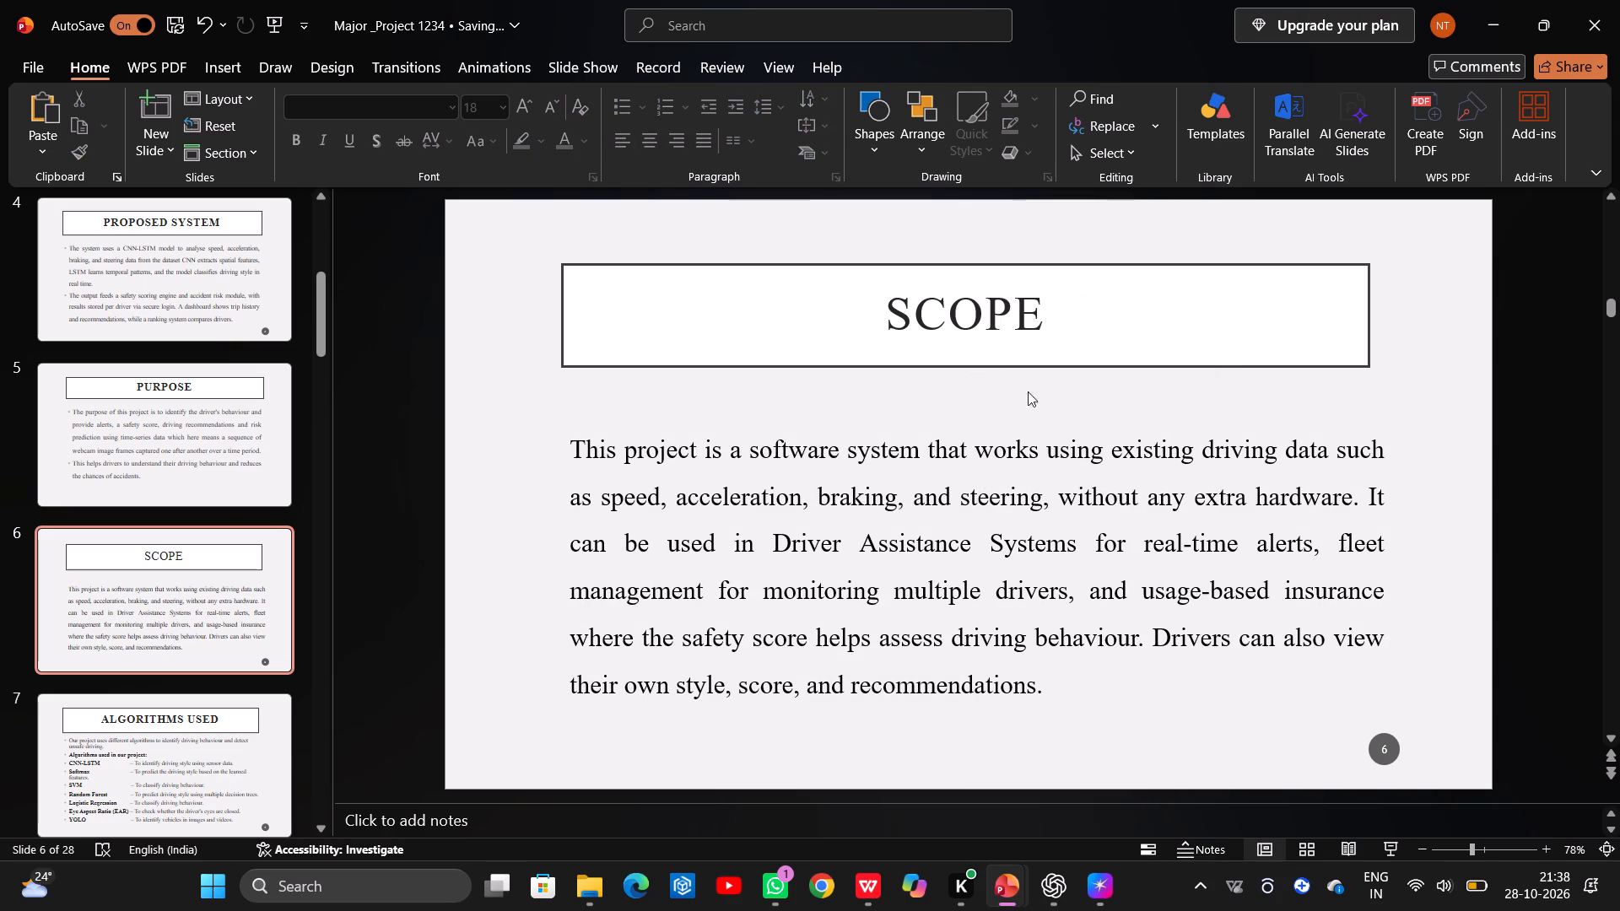
click(931, 450)
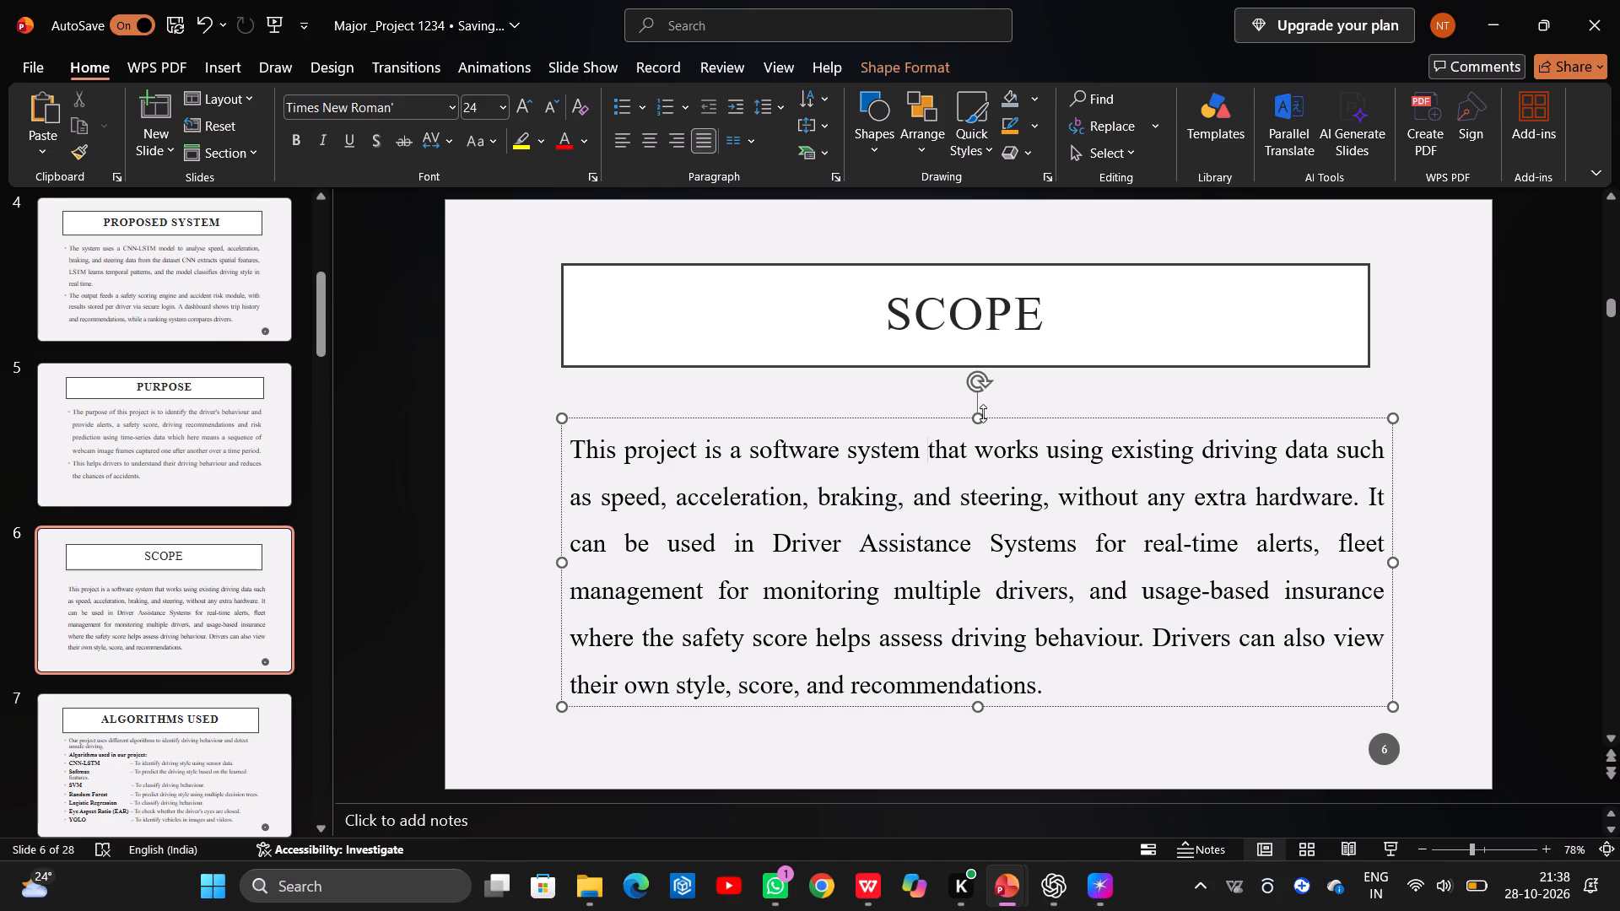
drag(979, 418, 979, 405)
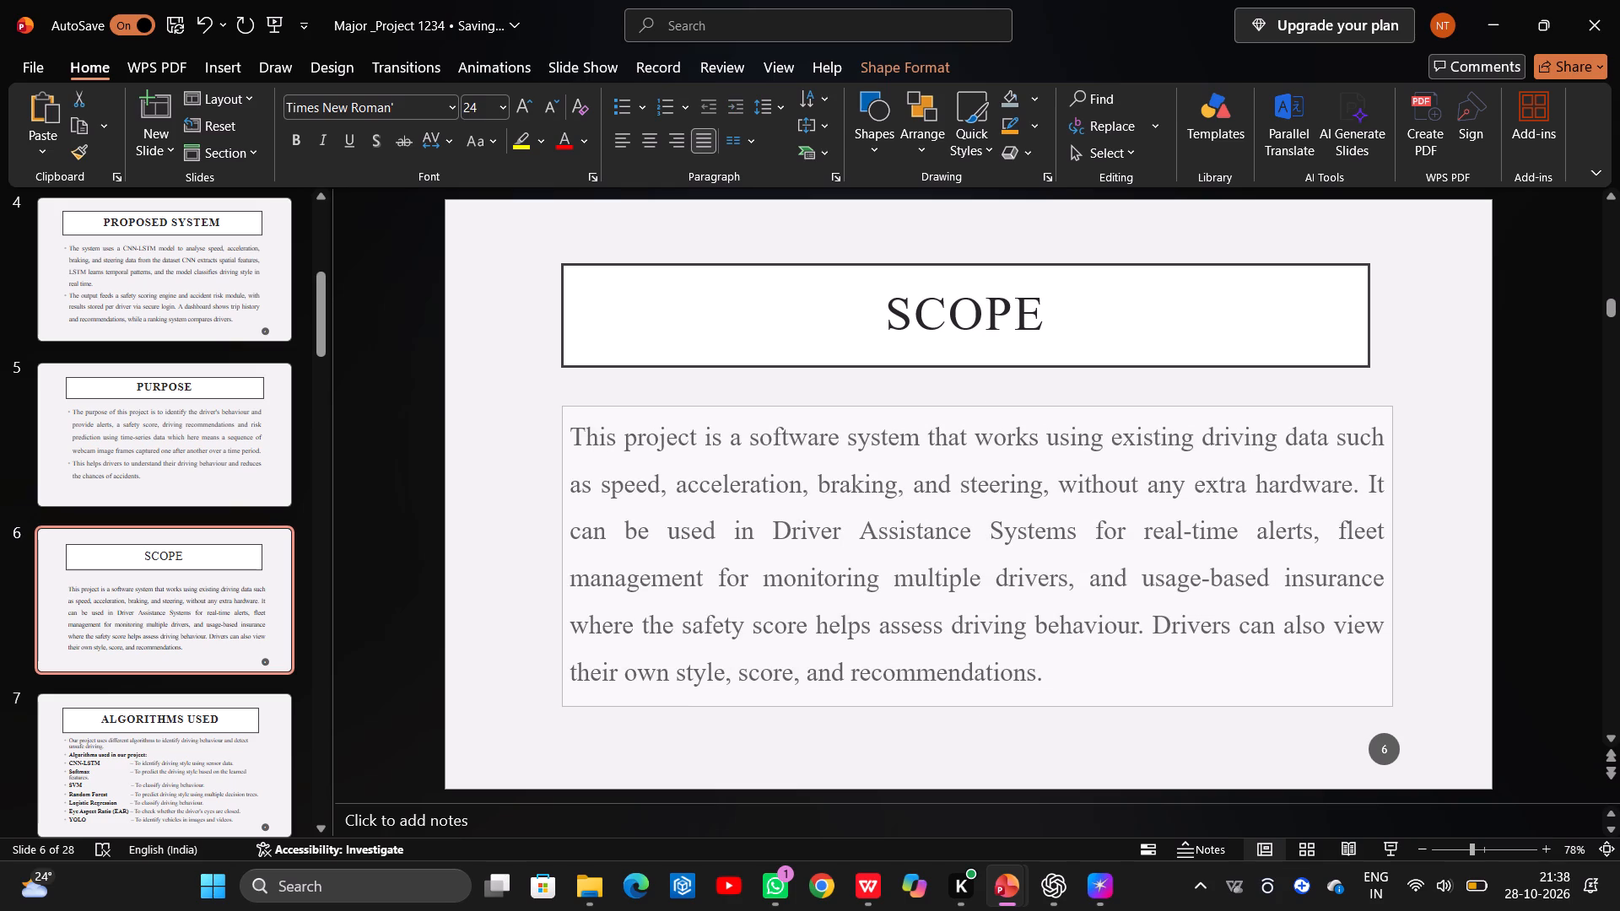
drag(979, 405, 980, 400)
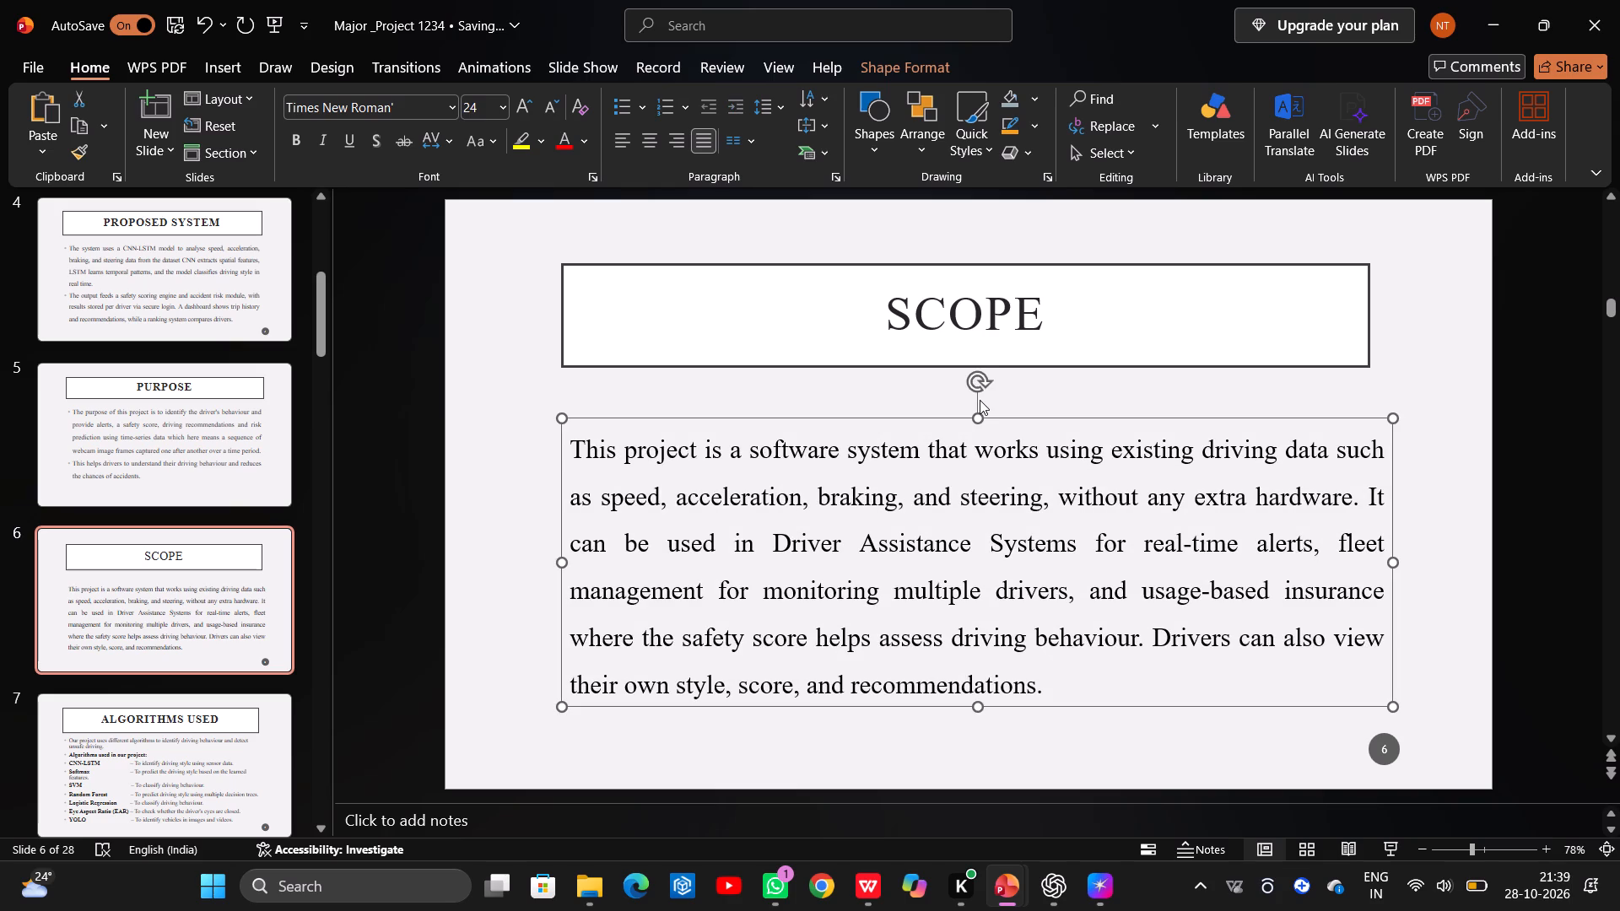
drag(977, 413, 980, 390)
click(978, 604)
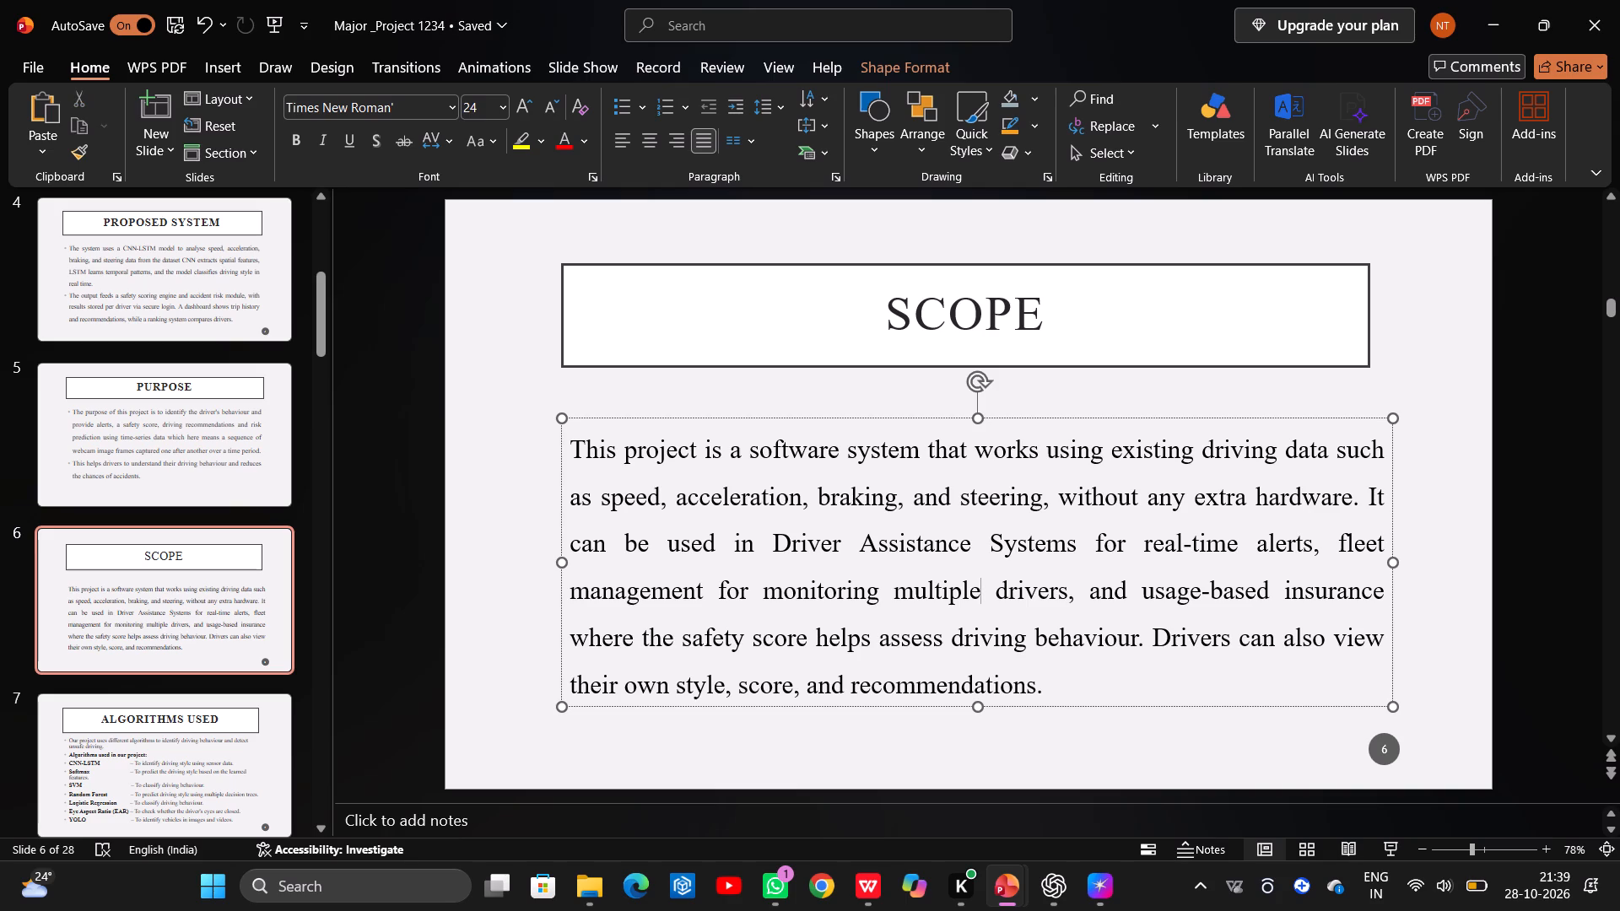
drag(830, 415, 832, 392)
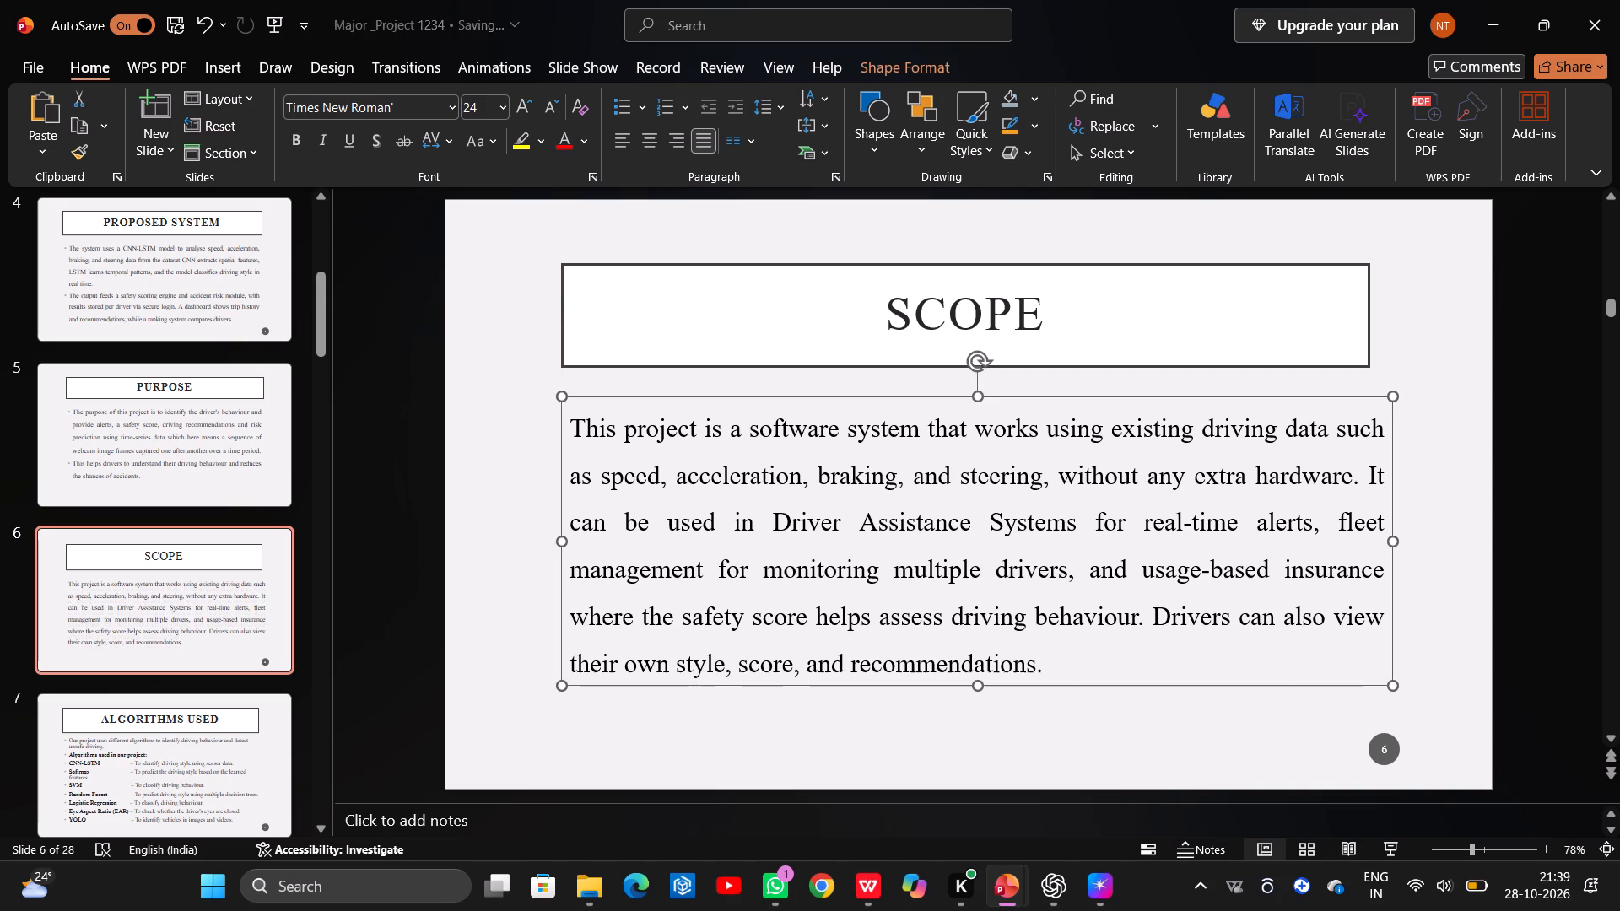
click(850, 709)
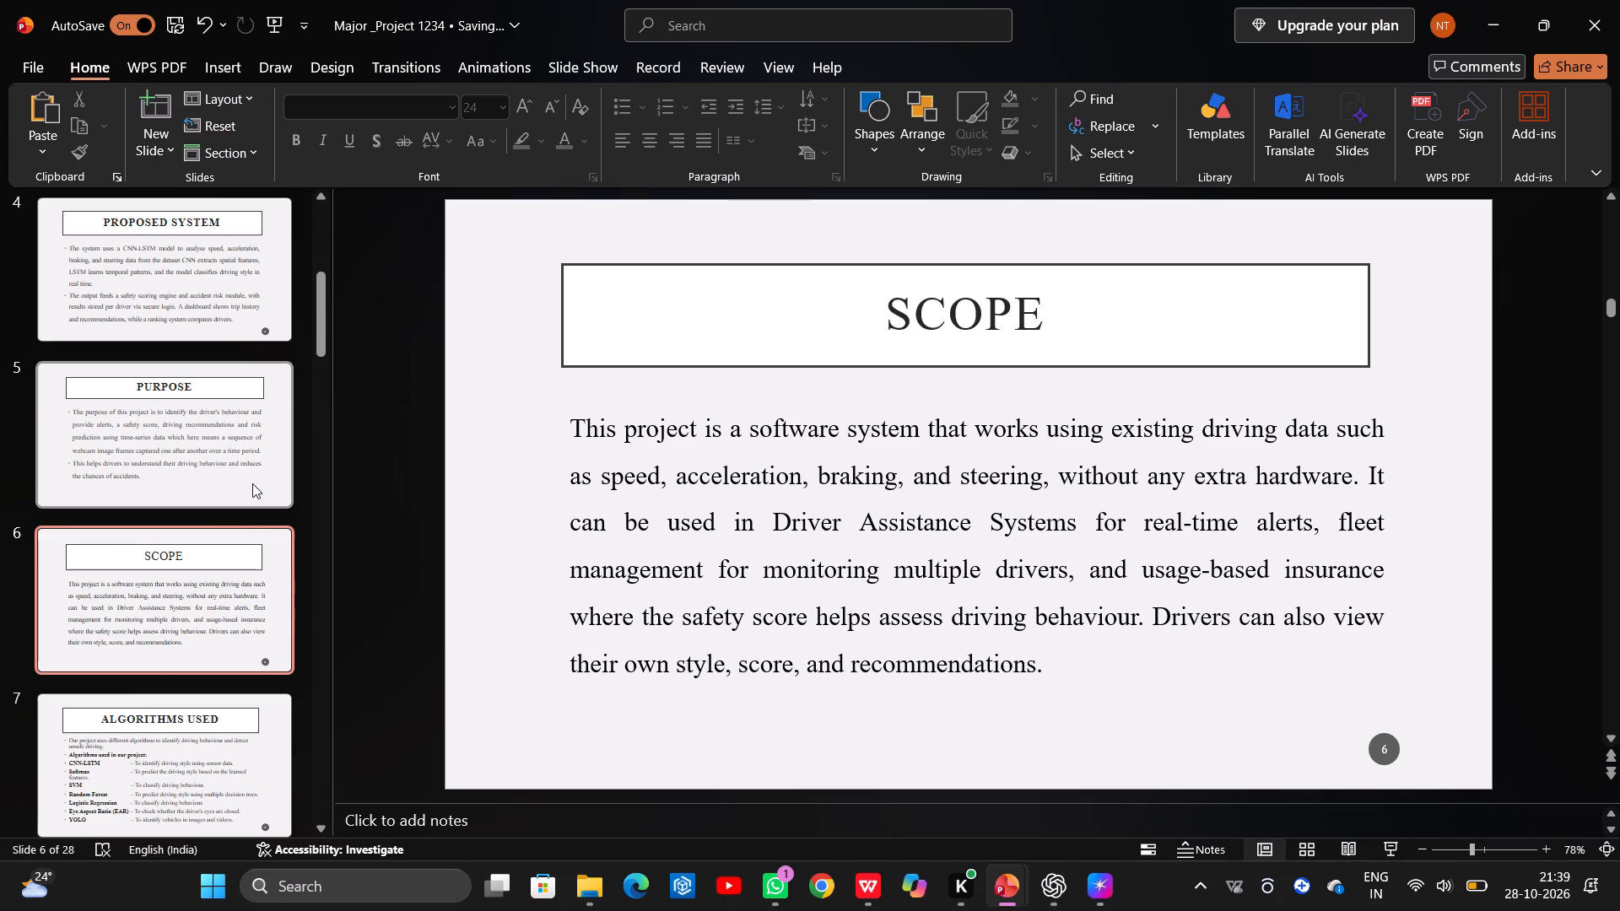
Make the SCOPE title text bold.
scroll(252, 483, up, 2)
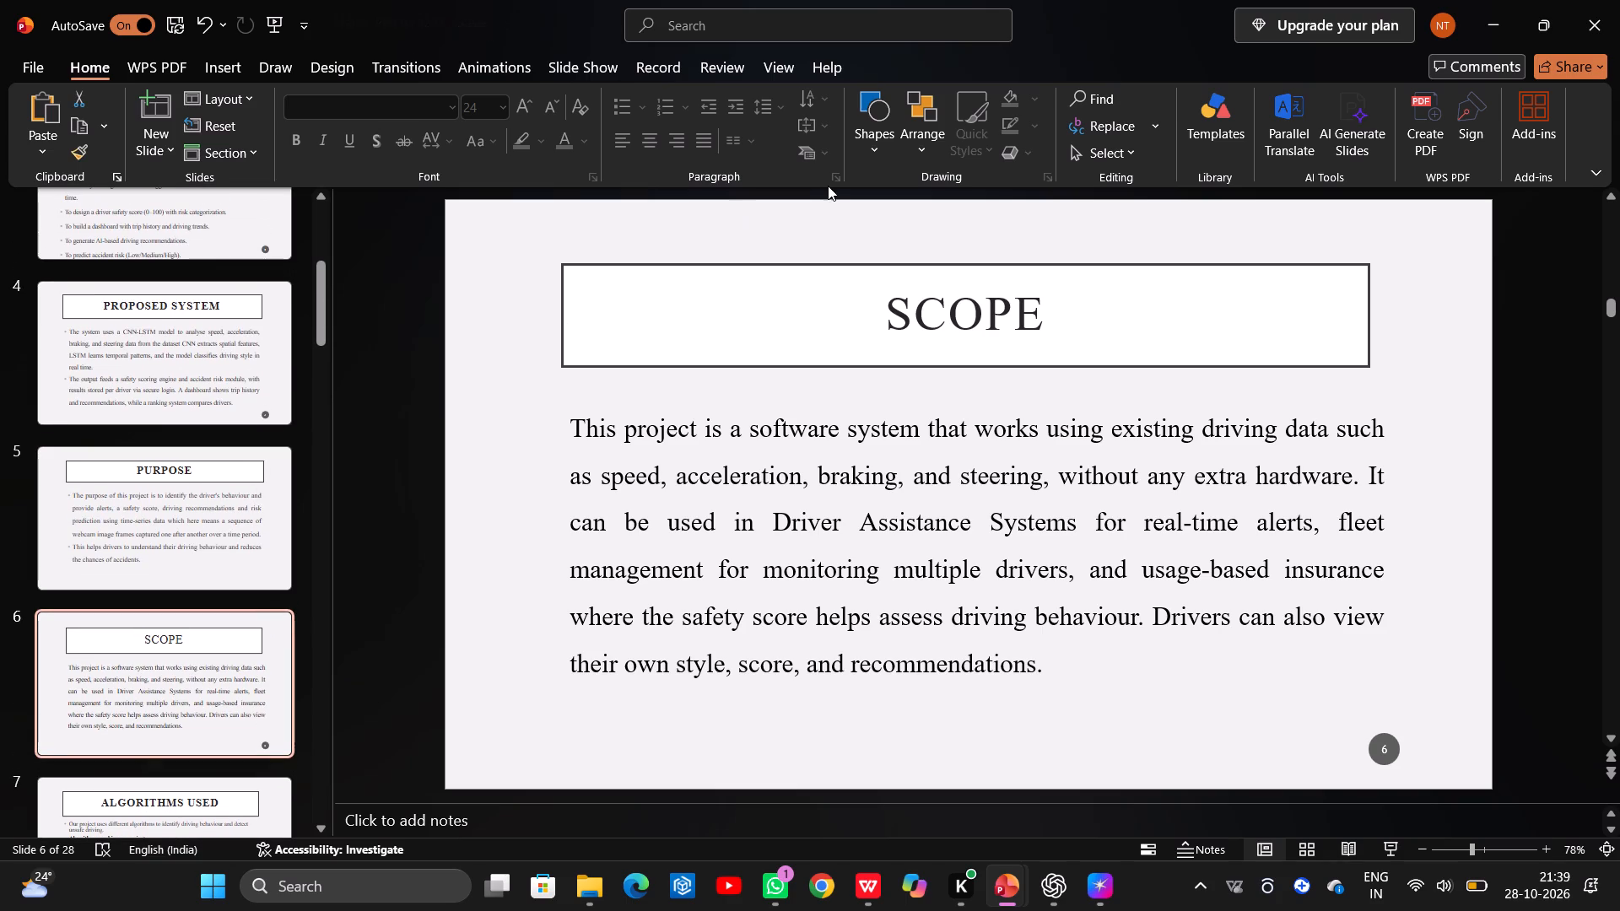
drag(885, 311, 1096, 311)
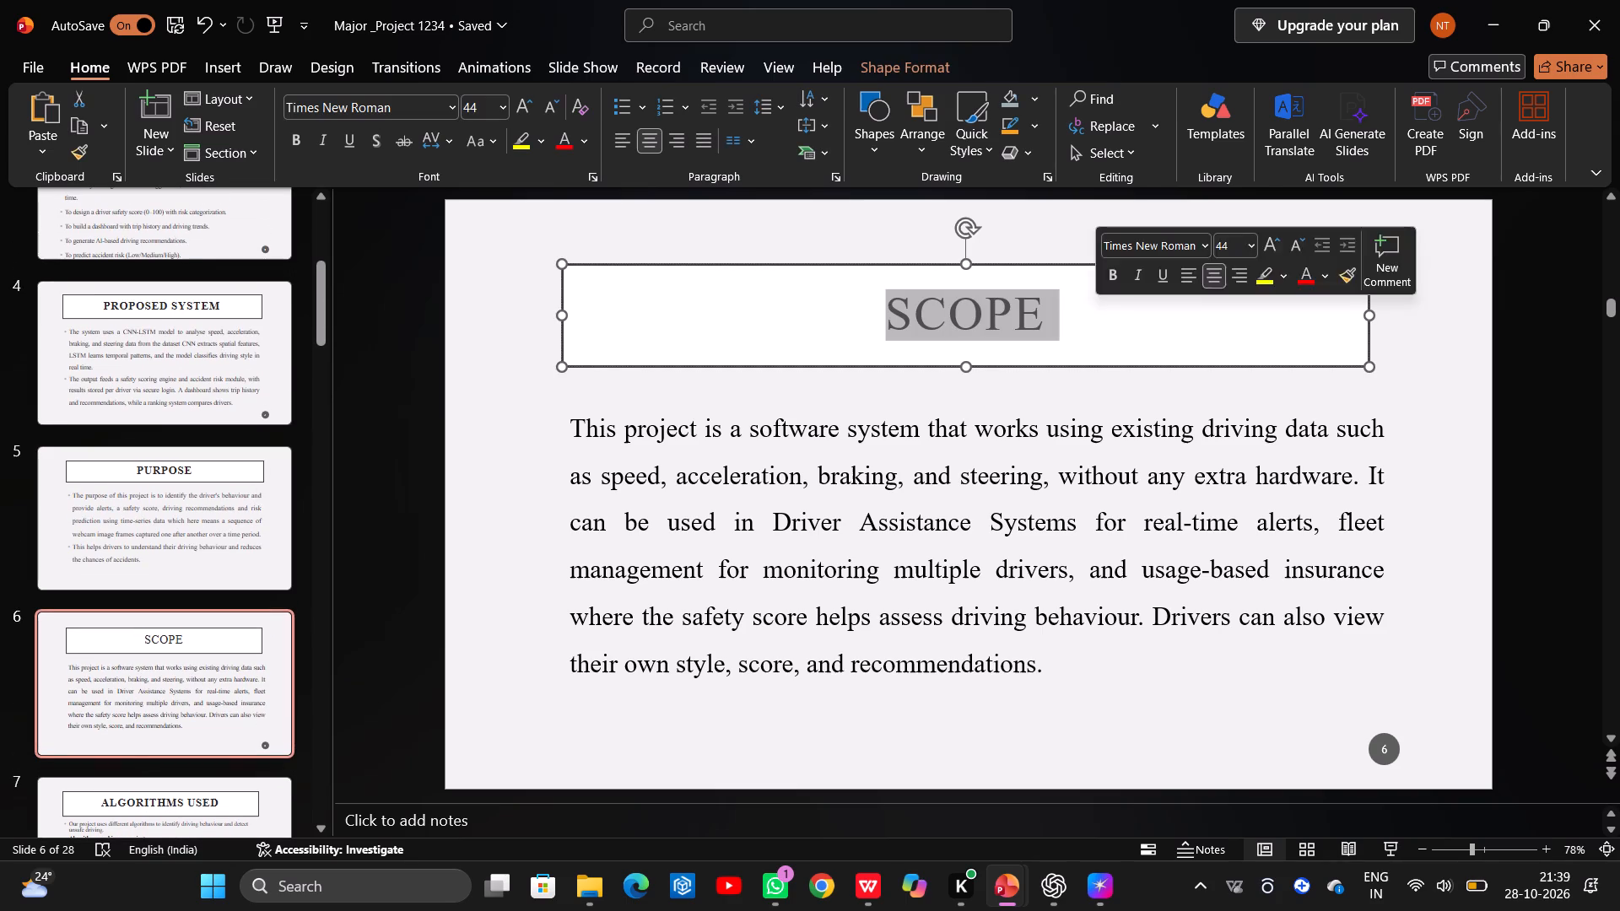
click(293, 144)
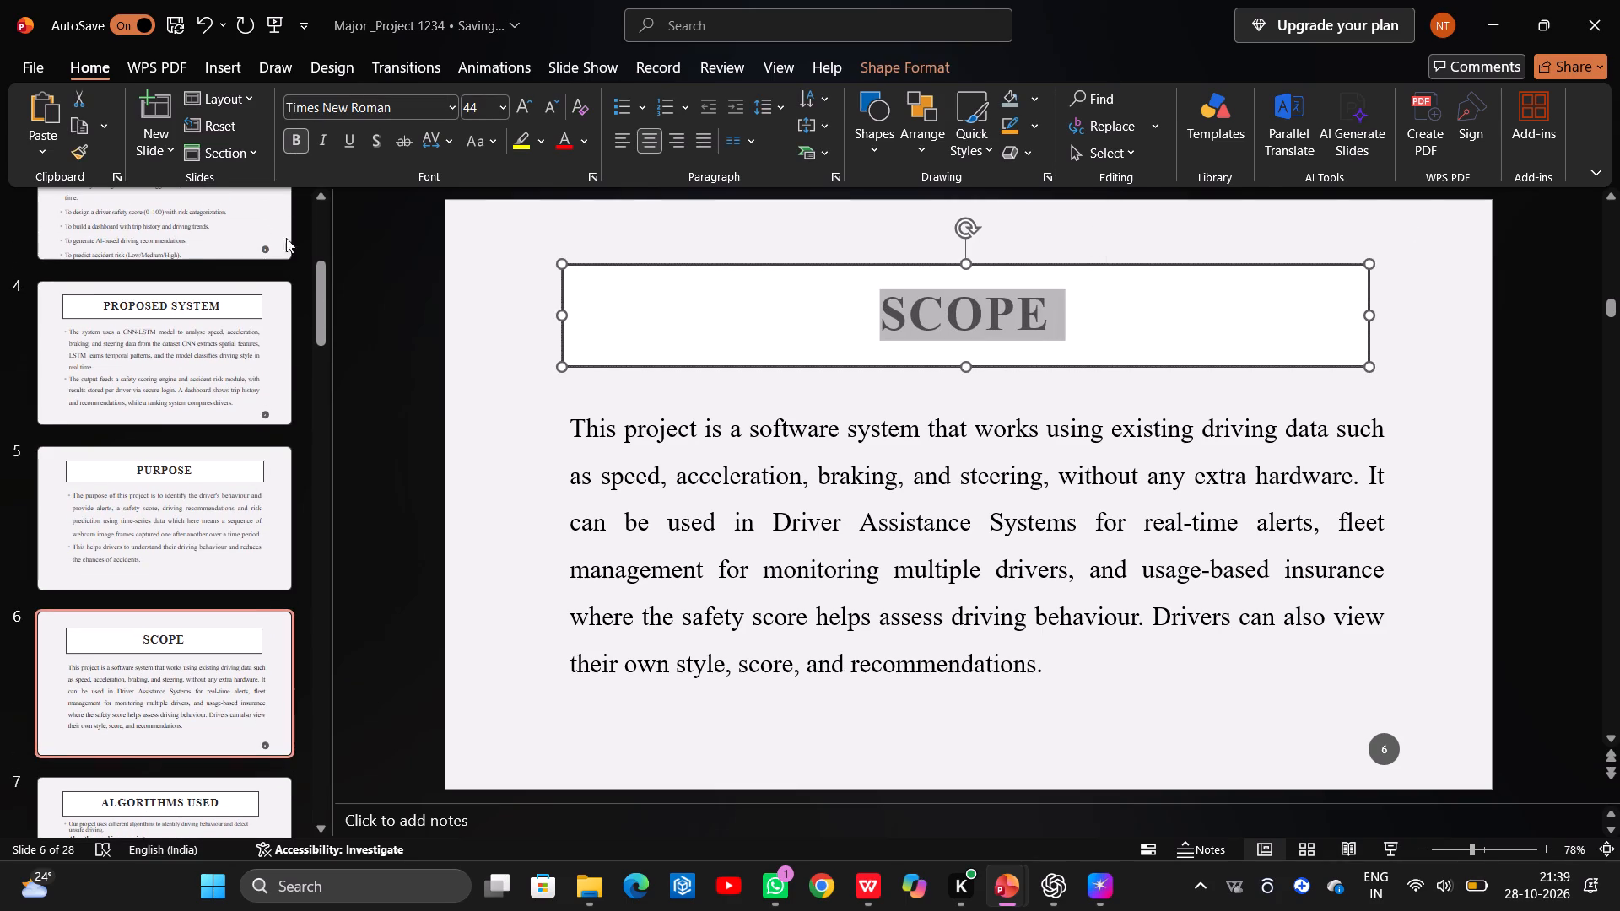
Review the Purpose, Scope, Proposed System and Objectives slides against the List of Contents order.
click(229, 542)
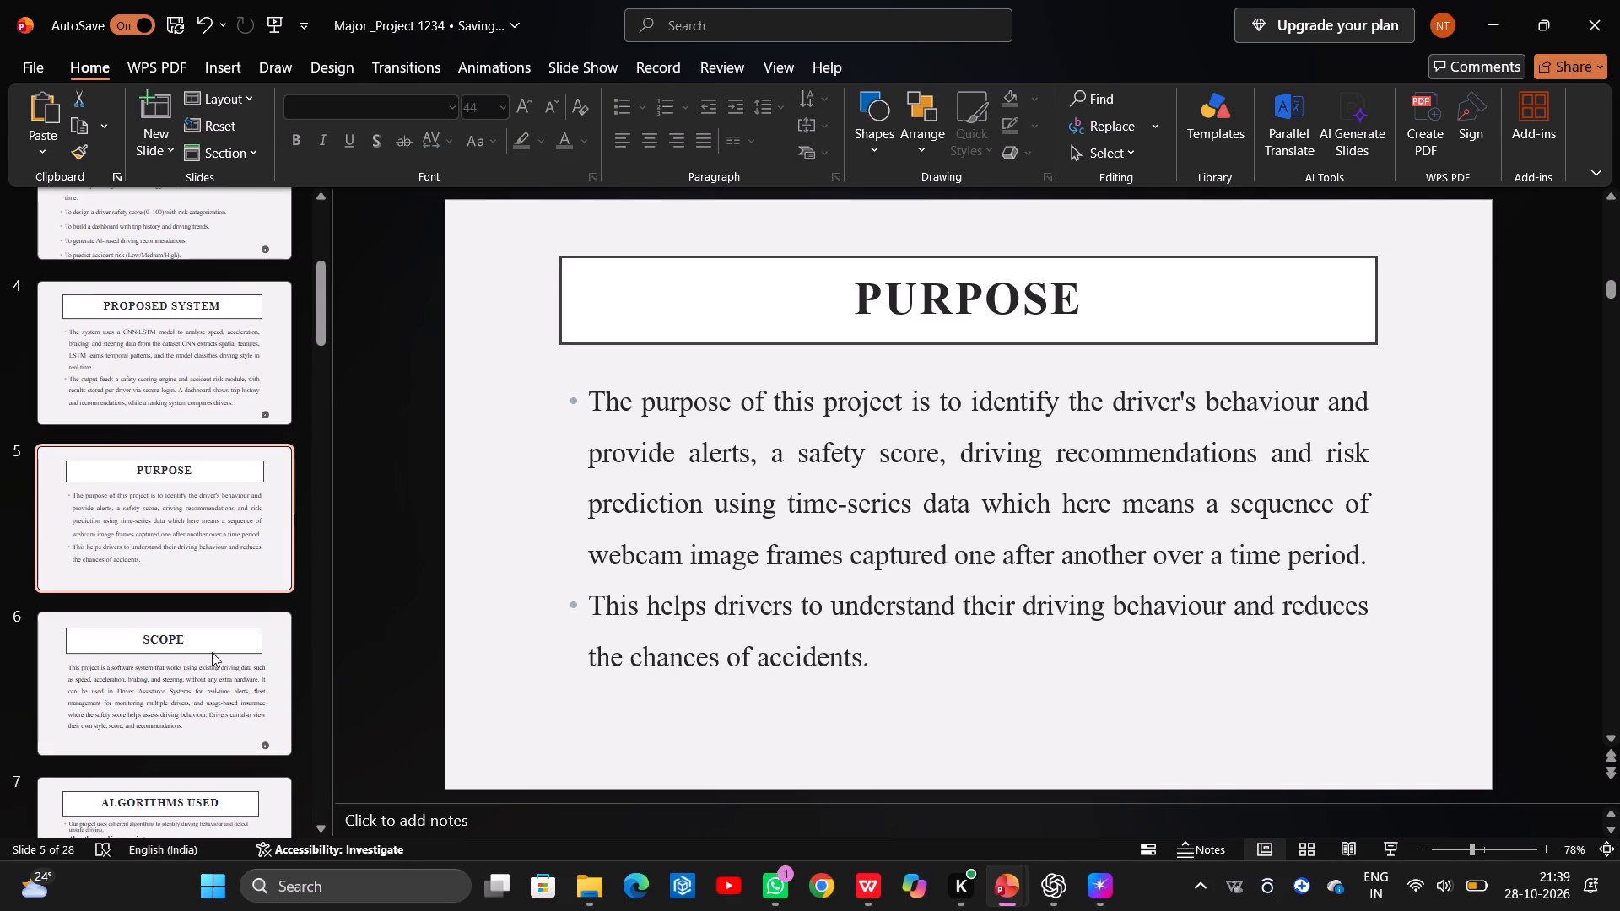
click(211, 663)
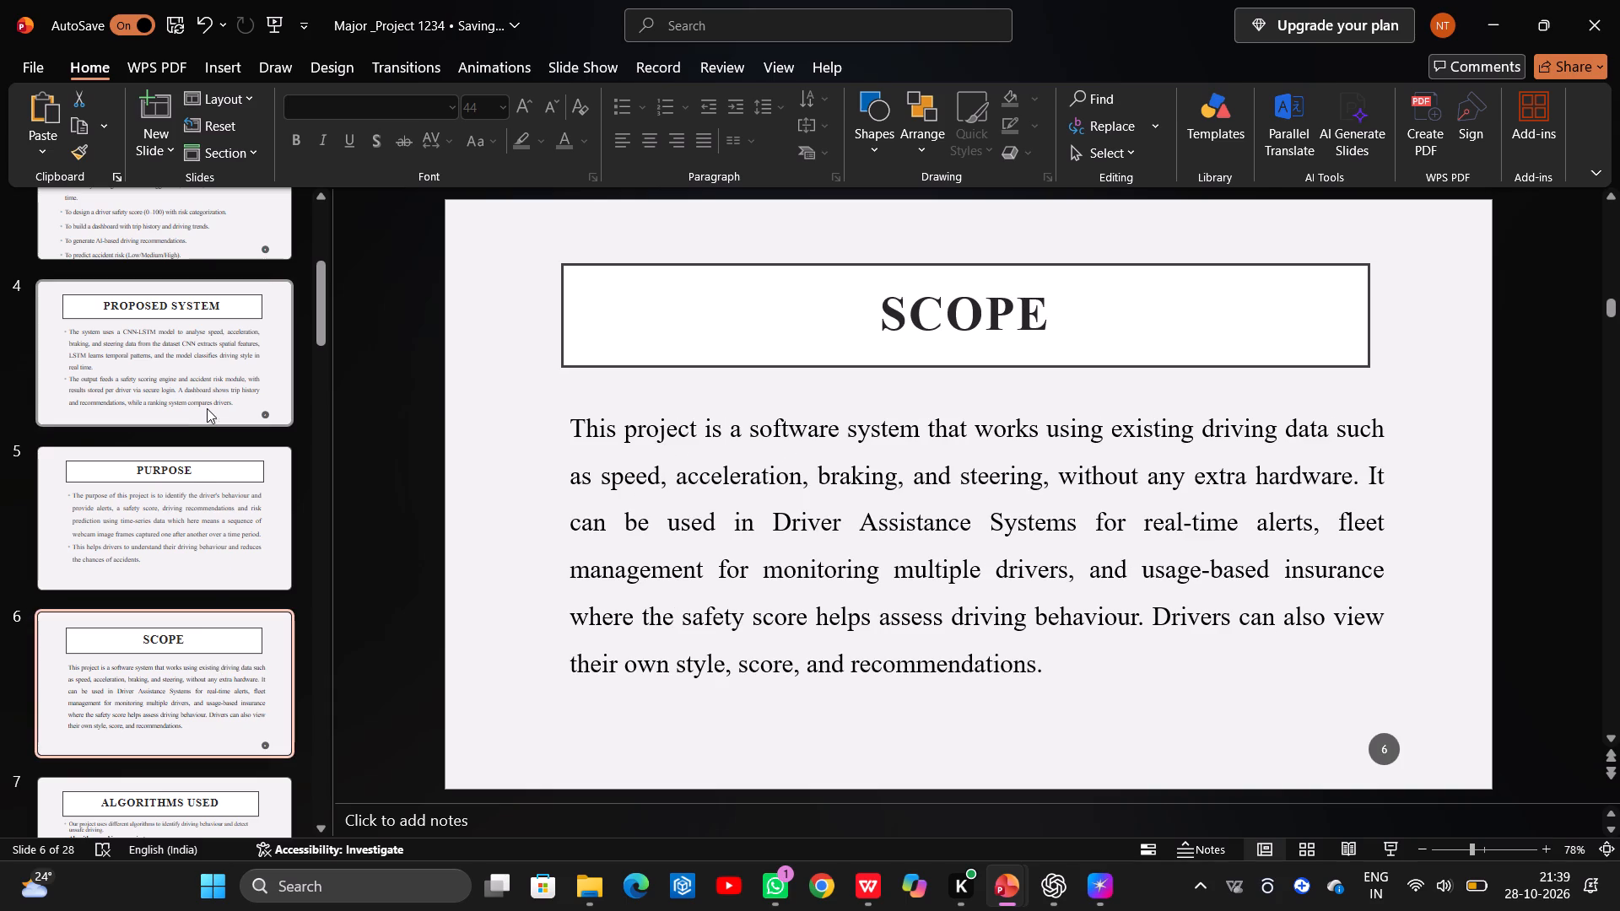
click(208, 405)
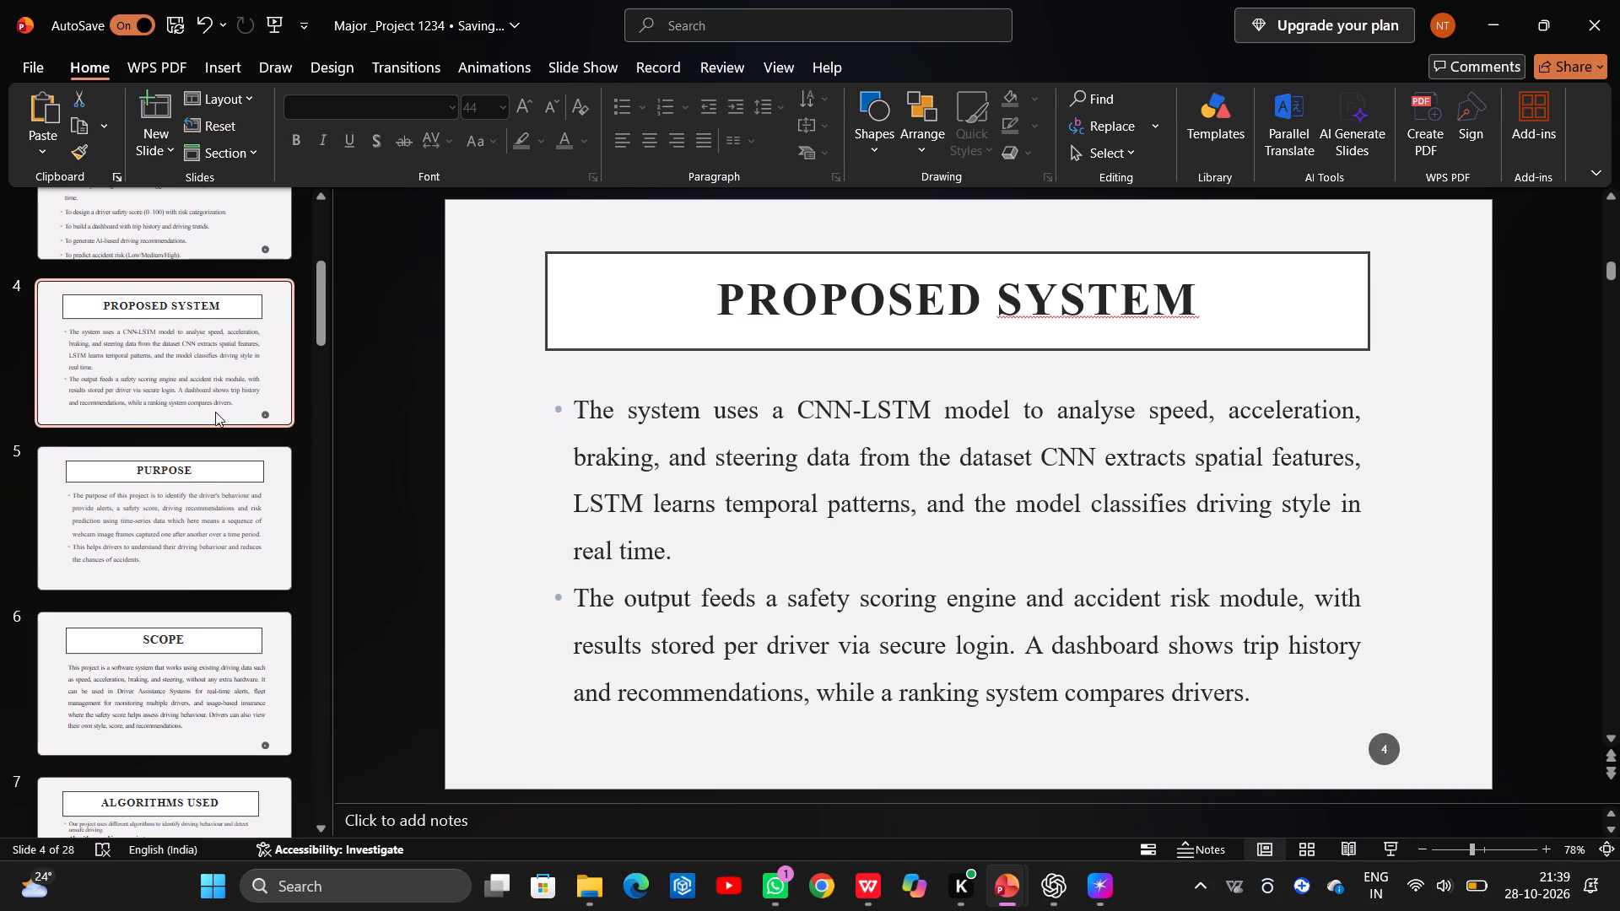
scroll(215, 412, up, 2)
click(215, 412)
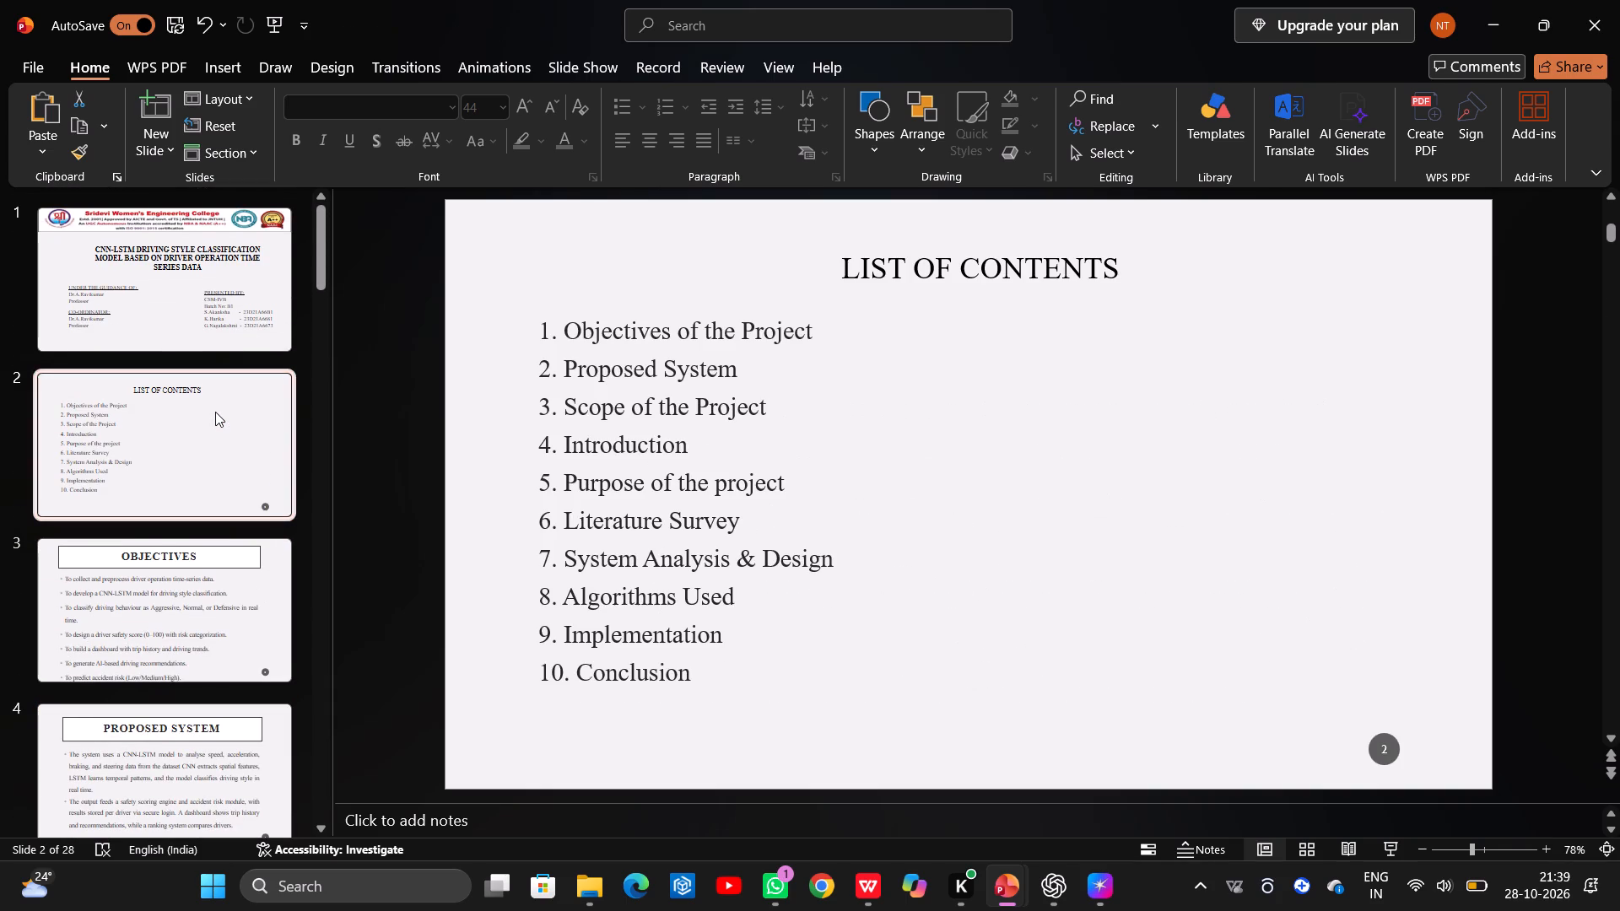
click(181, 608)
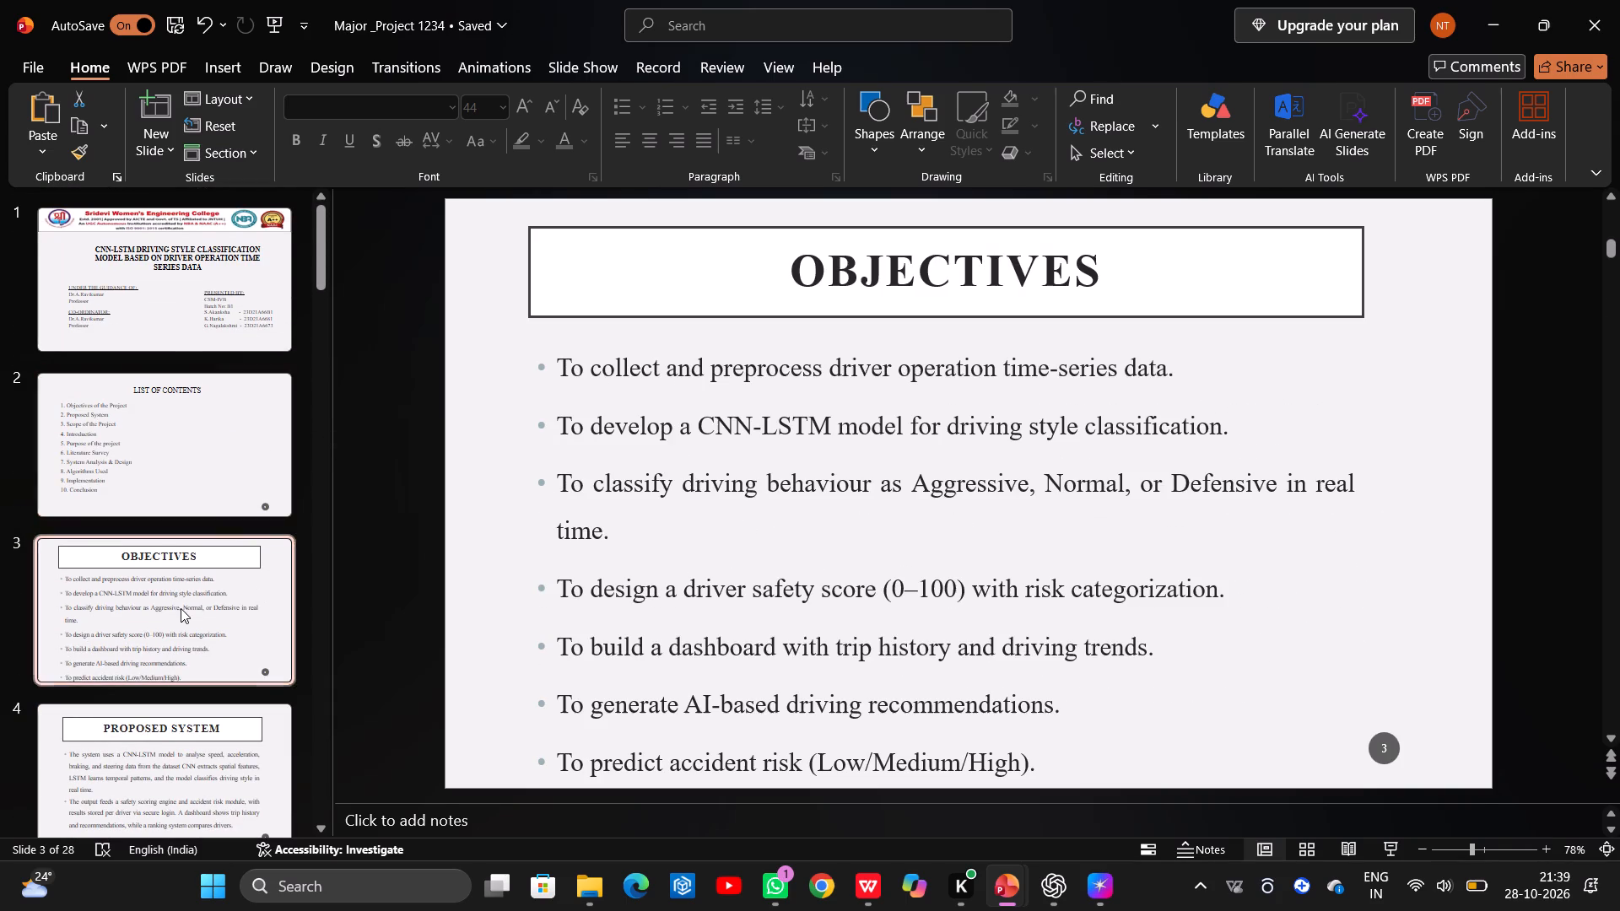
scroll(181, 608, down, 2)
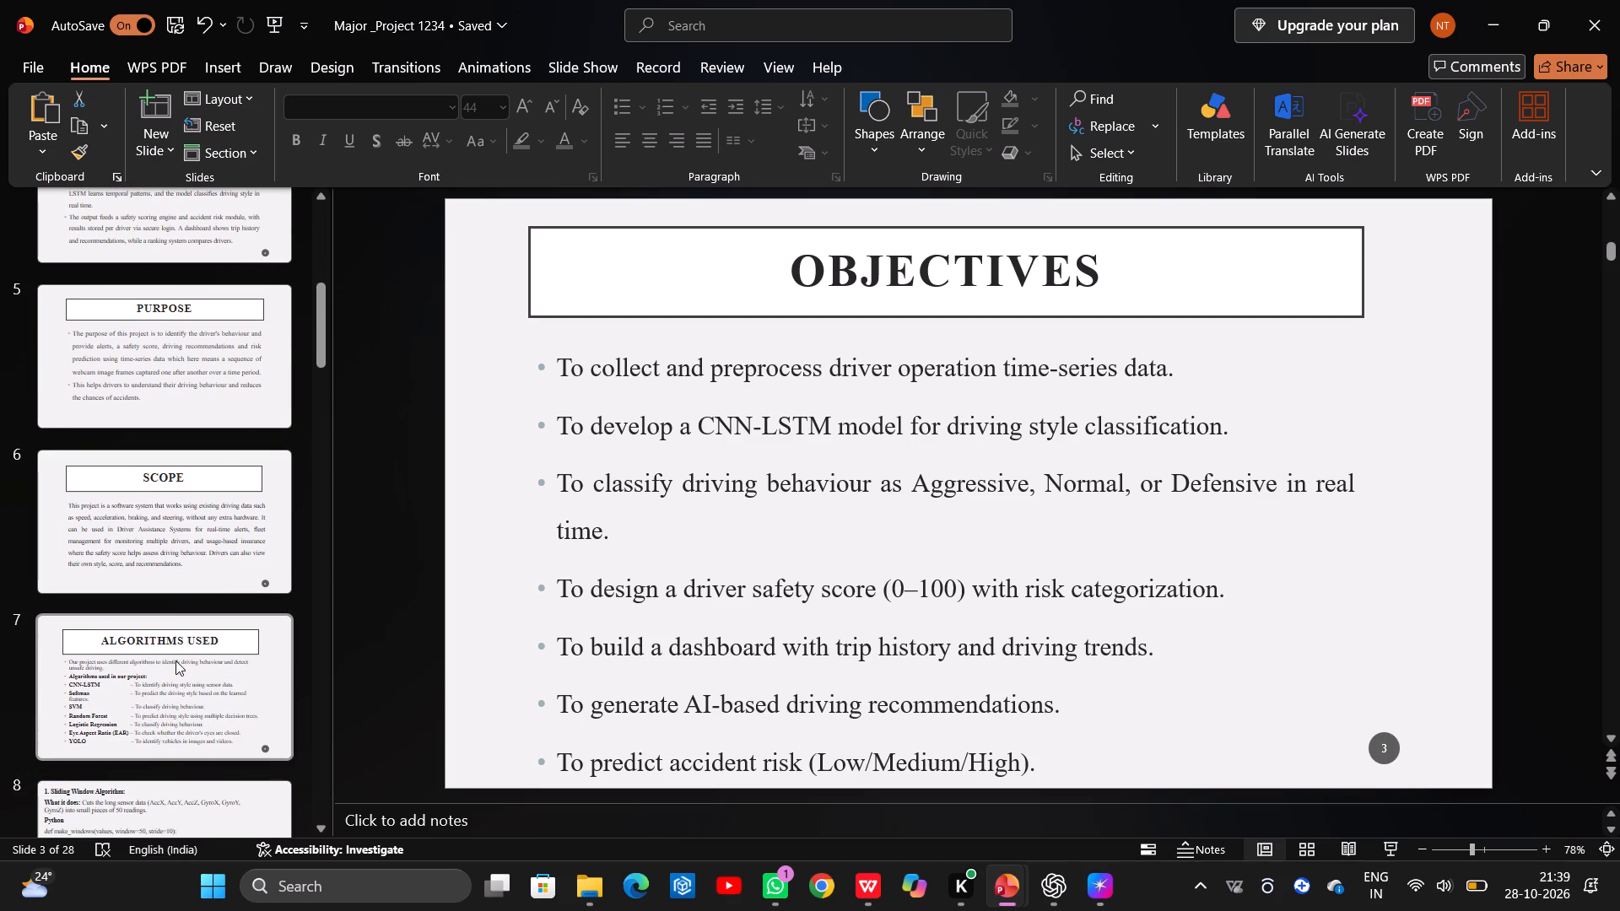
Insert a new slide with the Blank layout directly after the Scope slide.
click(177, 560)
click(165, 147)
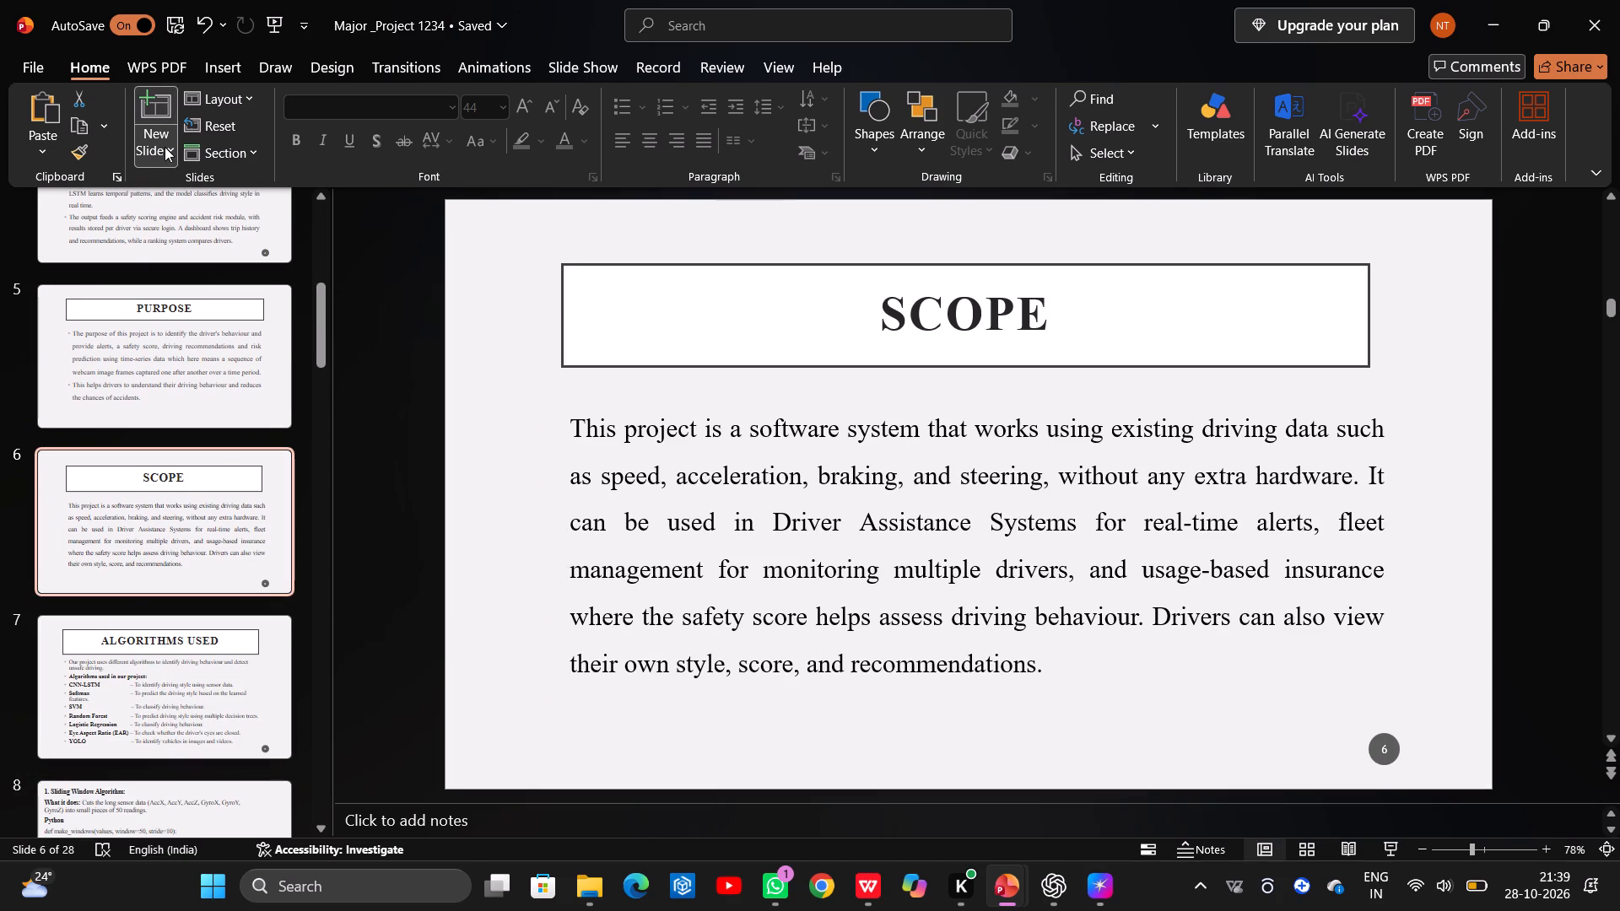
click(186, 423)
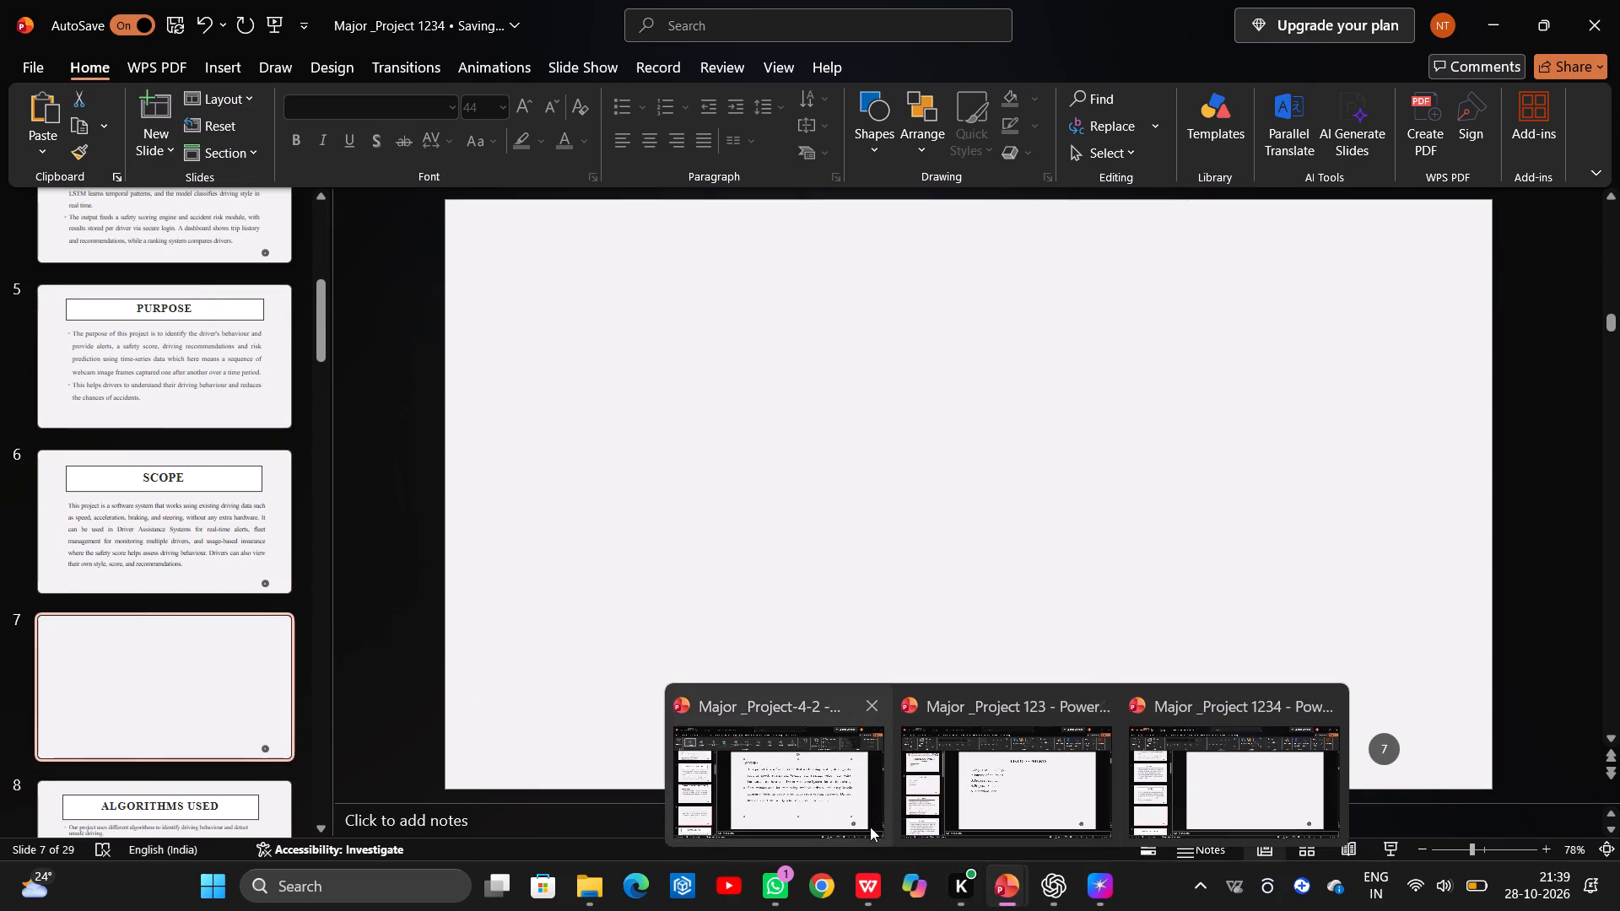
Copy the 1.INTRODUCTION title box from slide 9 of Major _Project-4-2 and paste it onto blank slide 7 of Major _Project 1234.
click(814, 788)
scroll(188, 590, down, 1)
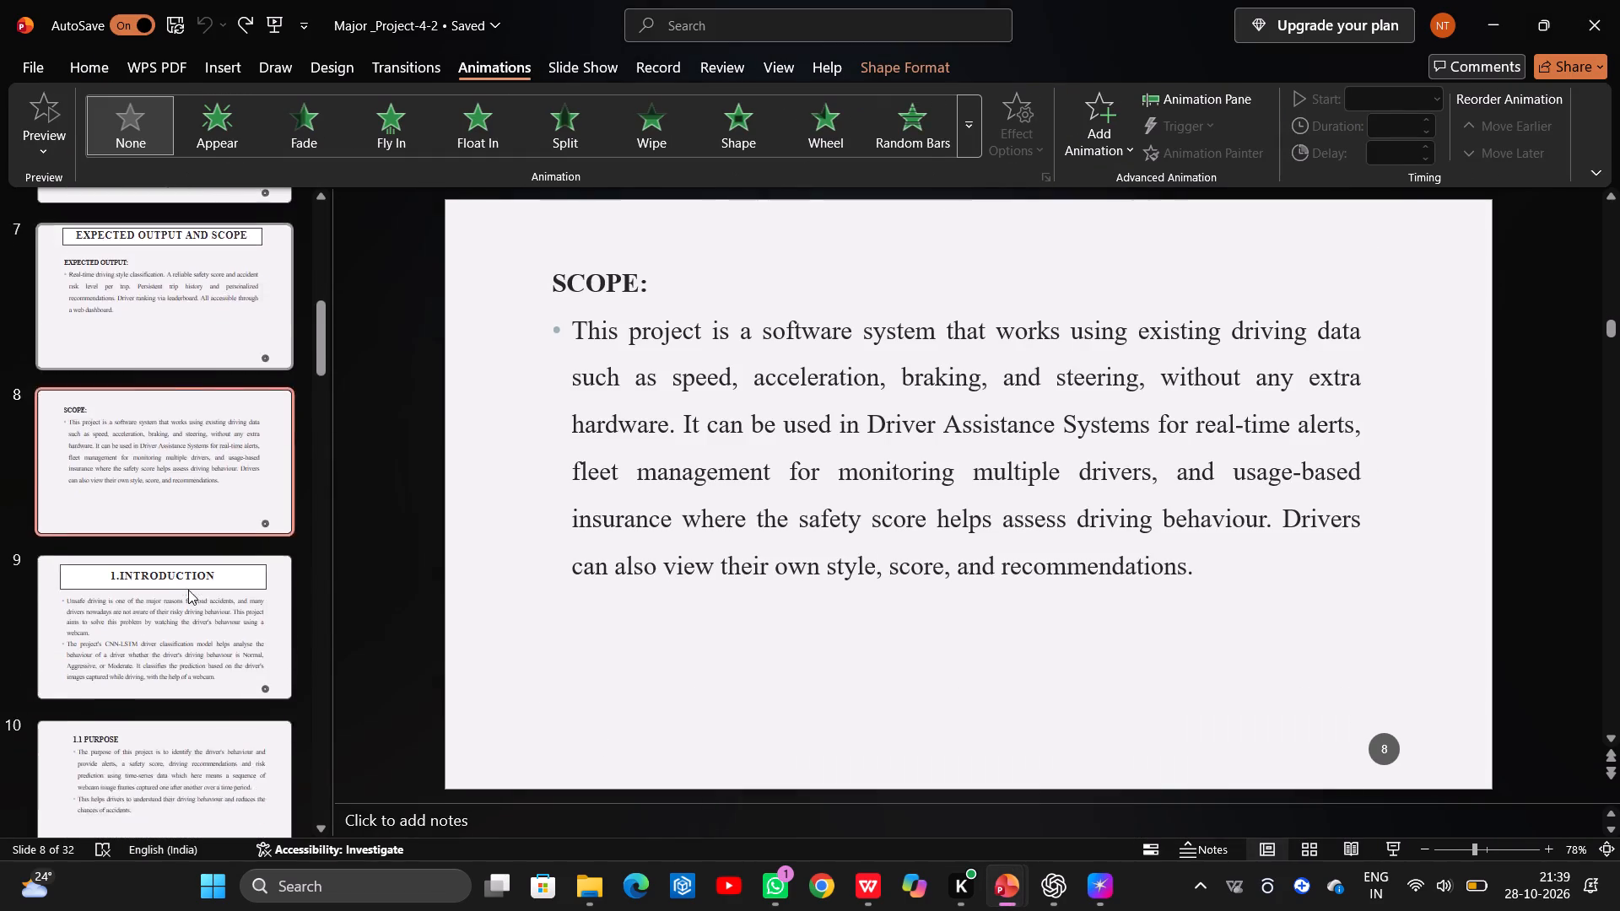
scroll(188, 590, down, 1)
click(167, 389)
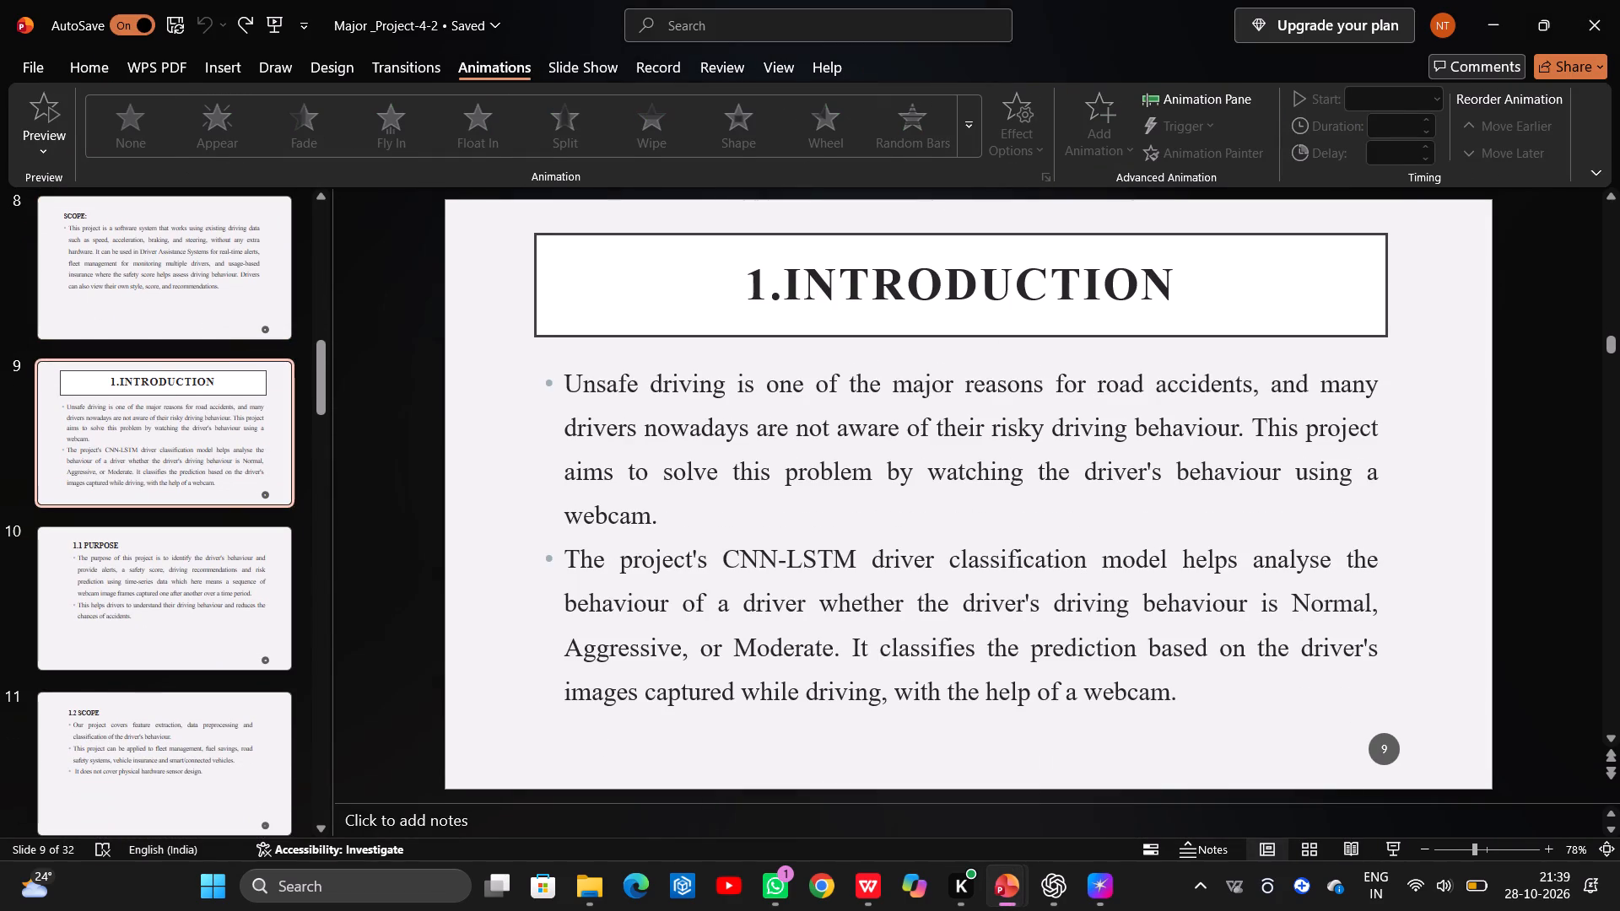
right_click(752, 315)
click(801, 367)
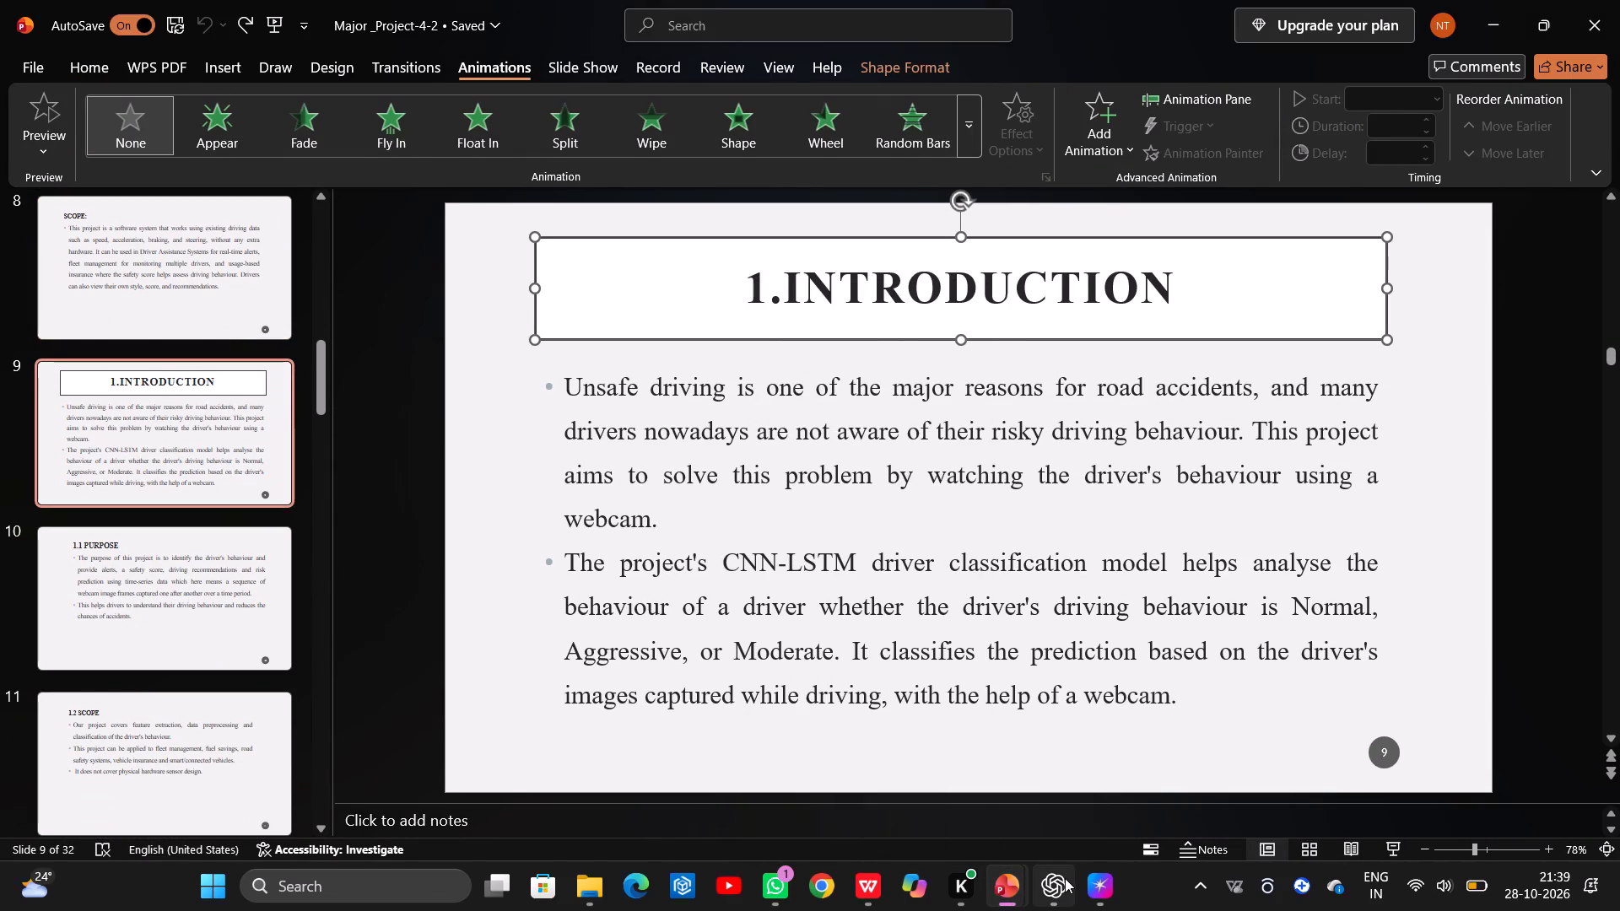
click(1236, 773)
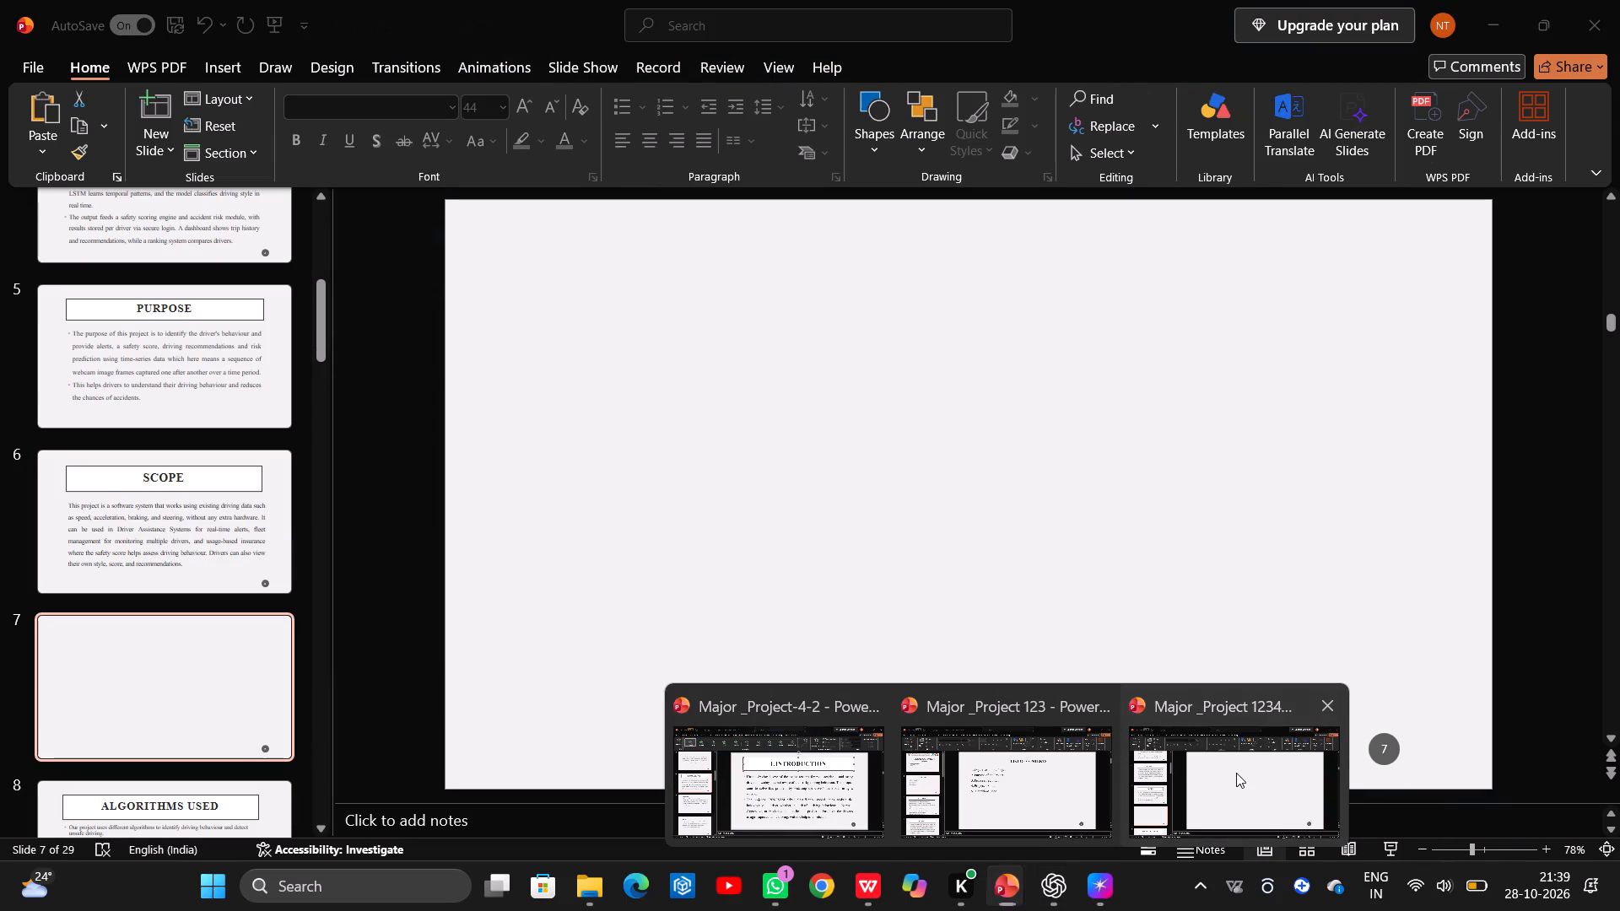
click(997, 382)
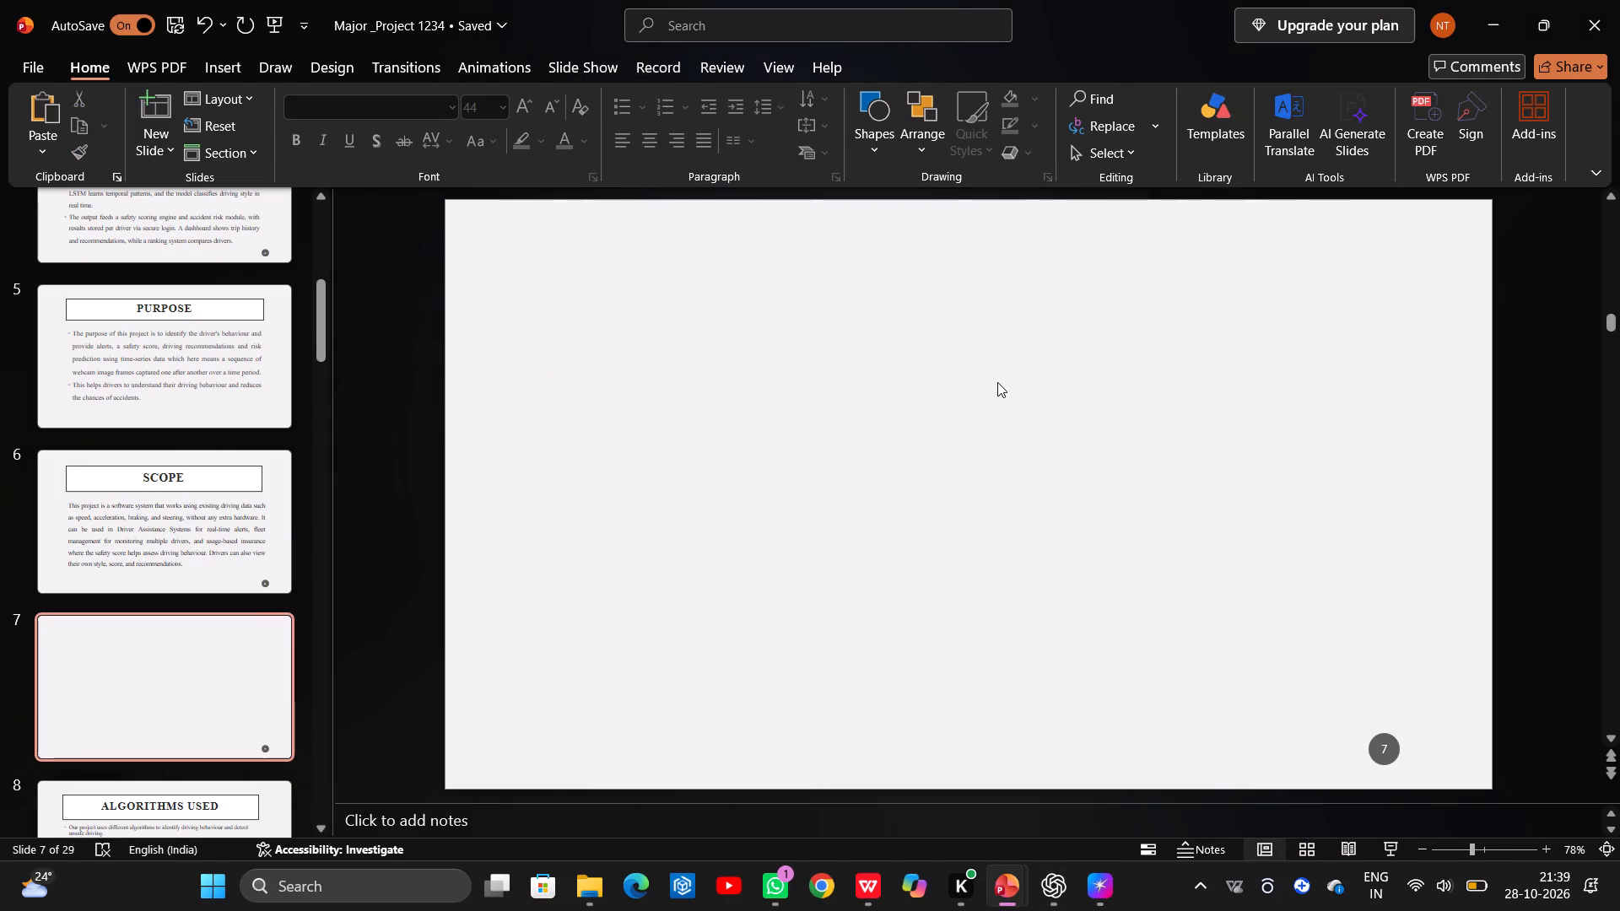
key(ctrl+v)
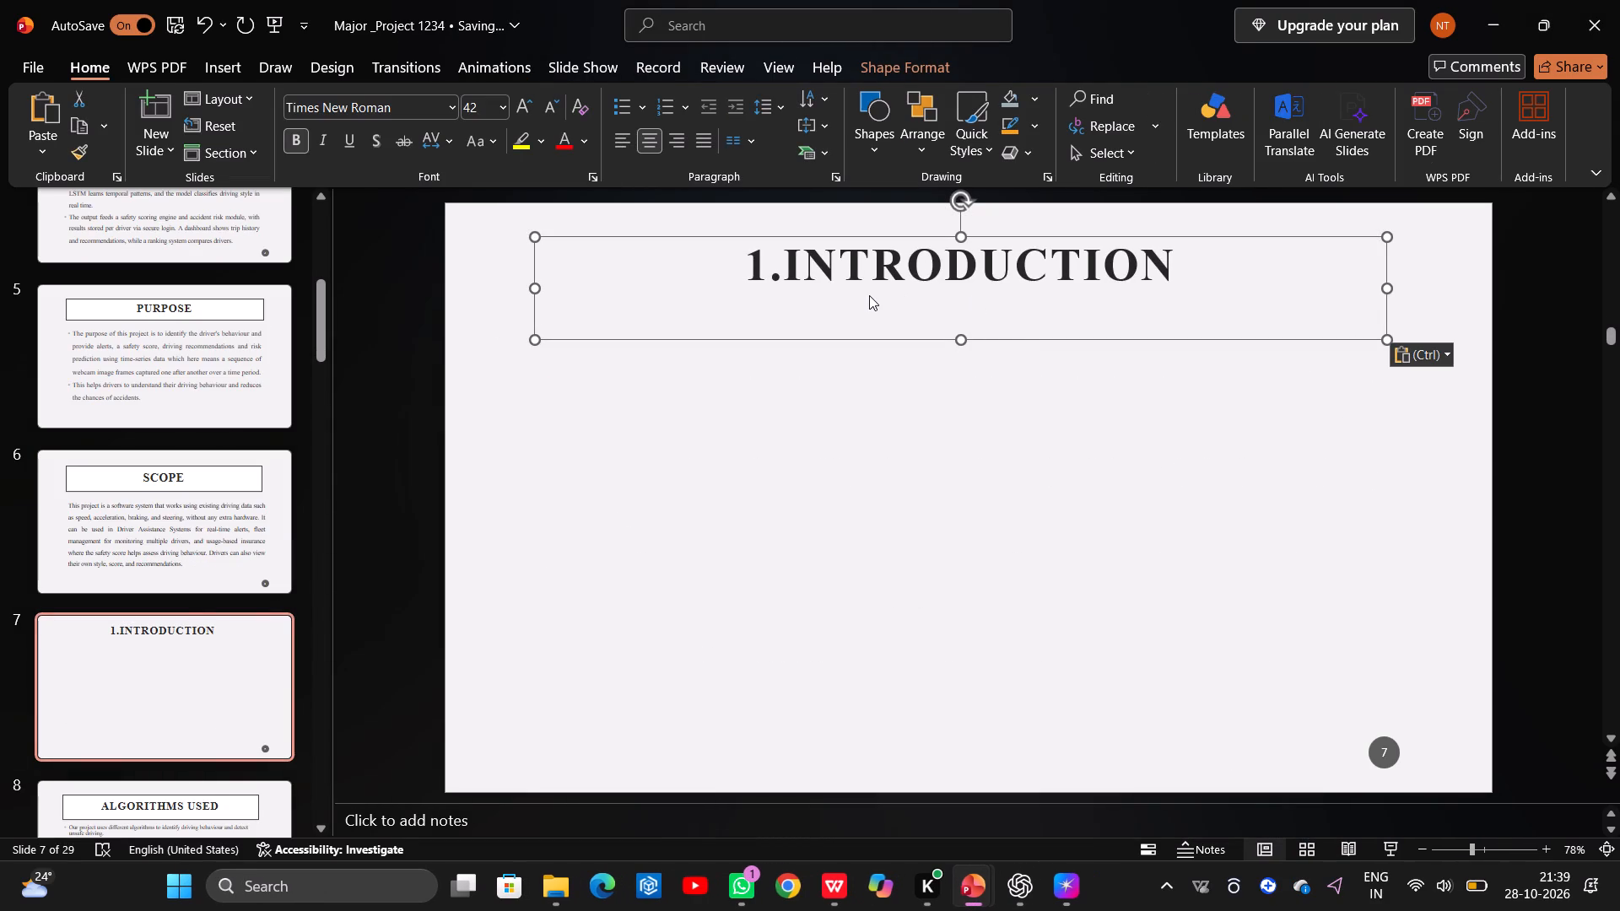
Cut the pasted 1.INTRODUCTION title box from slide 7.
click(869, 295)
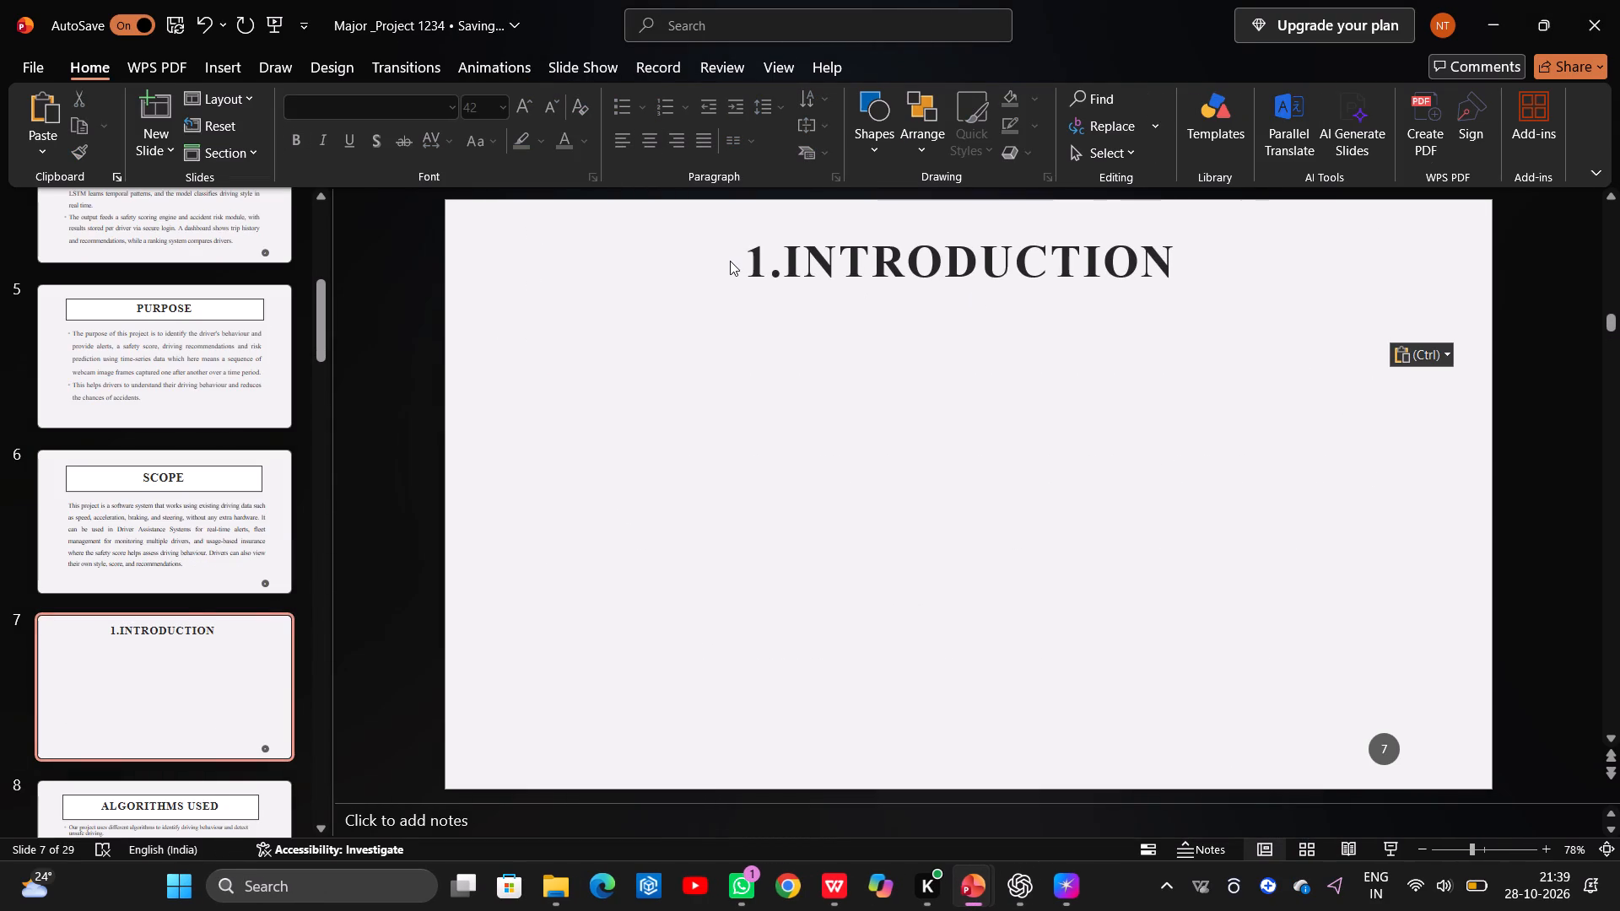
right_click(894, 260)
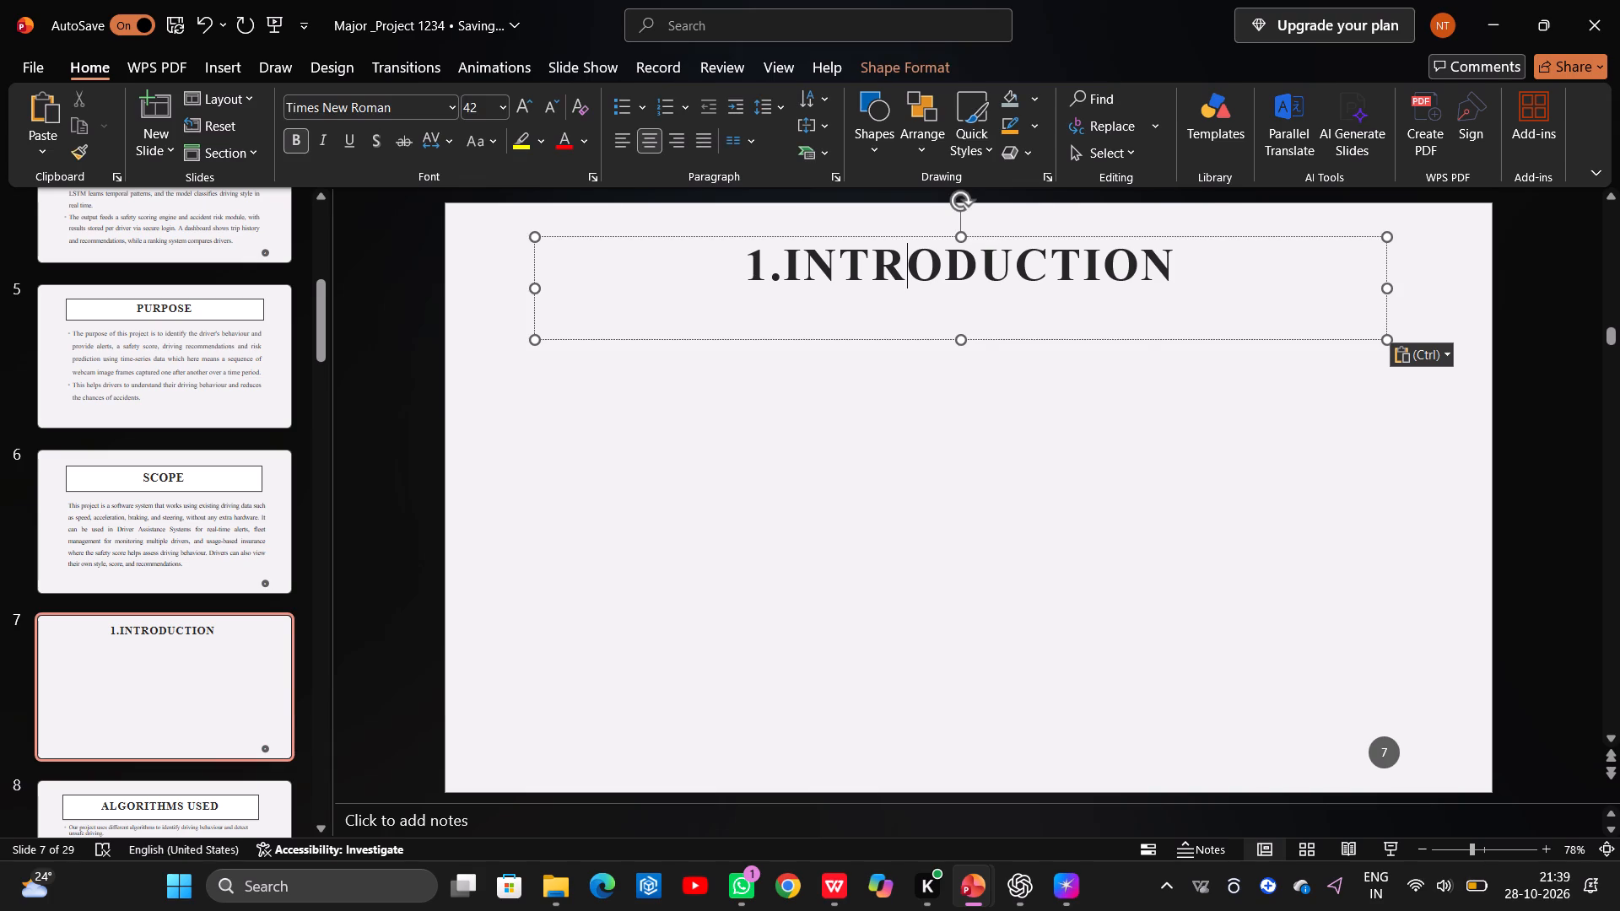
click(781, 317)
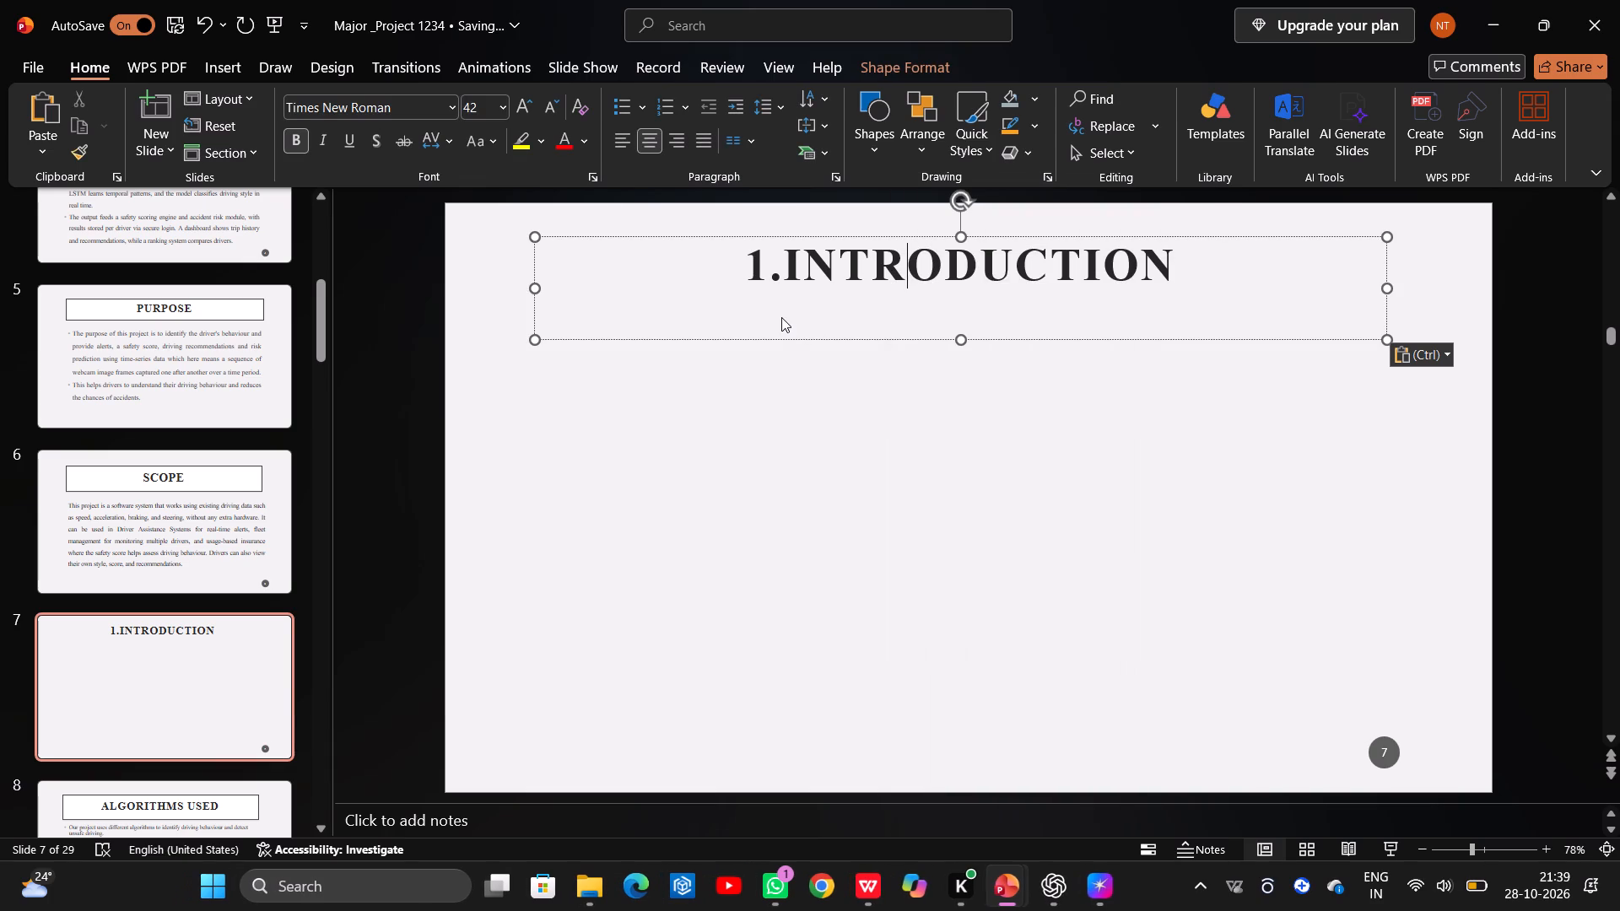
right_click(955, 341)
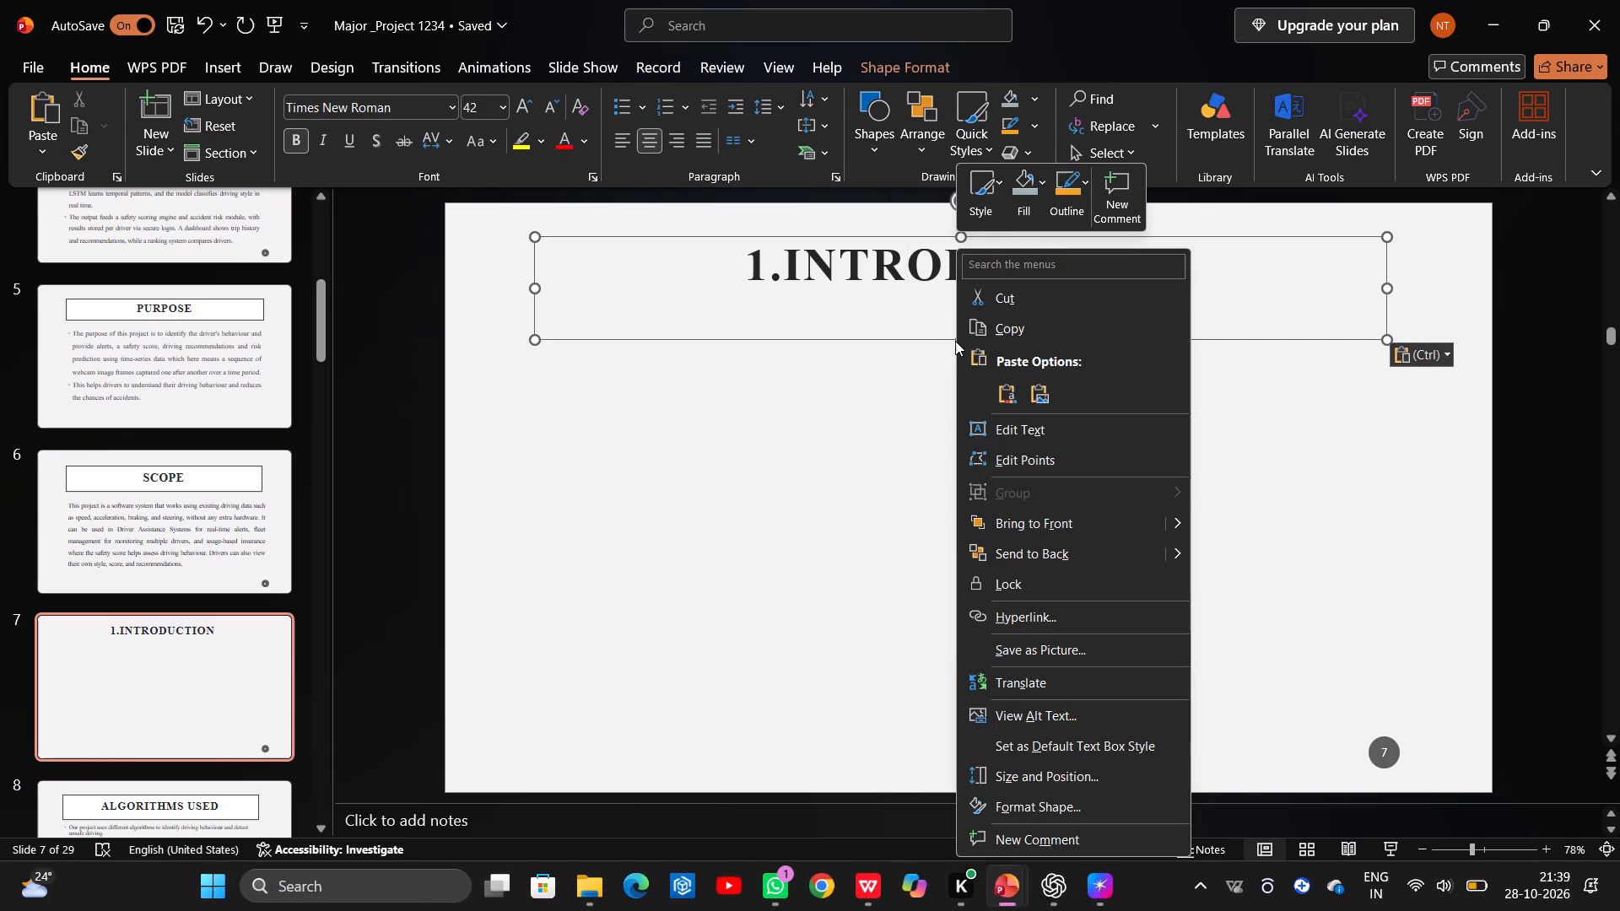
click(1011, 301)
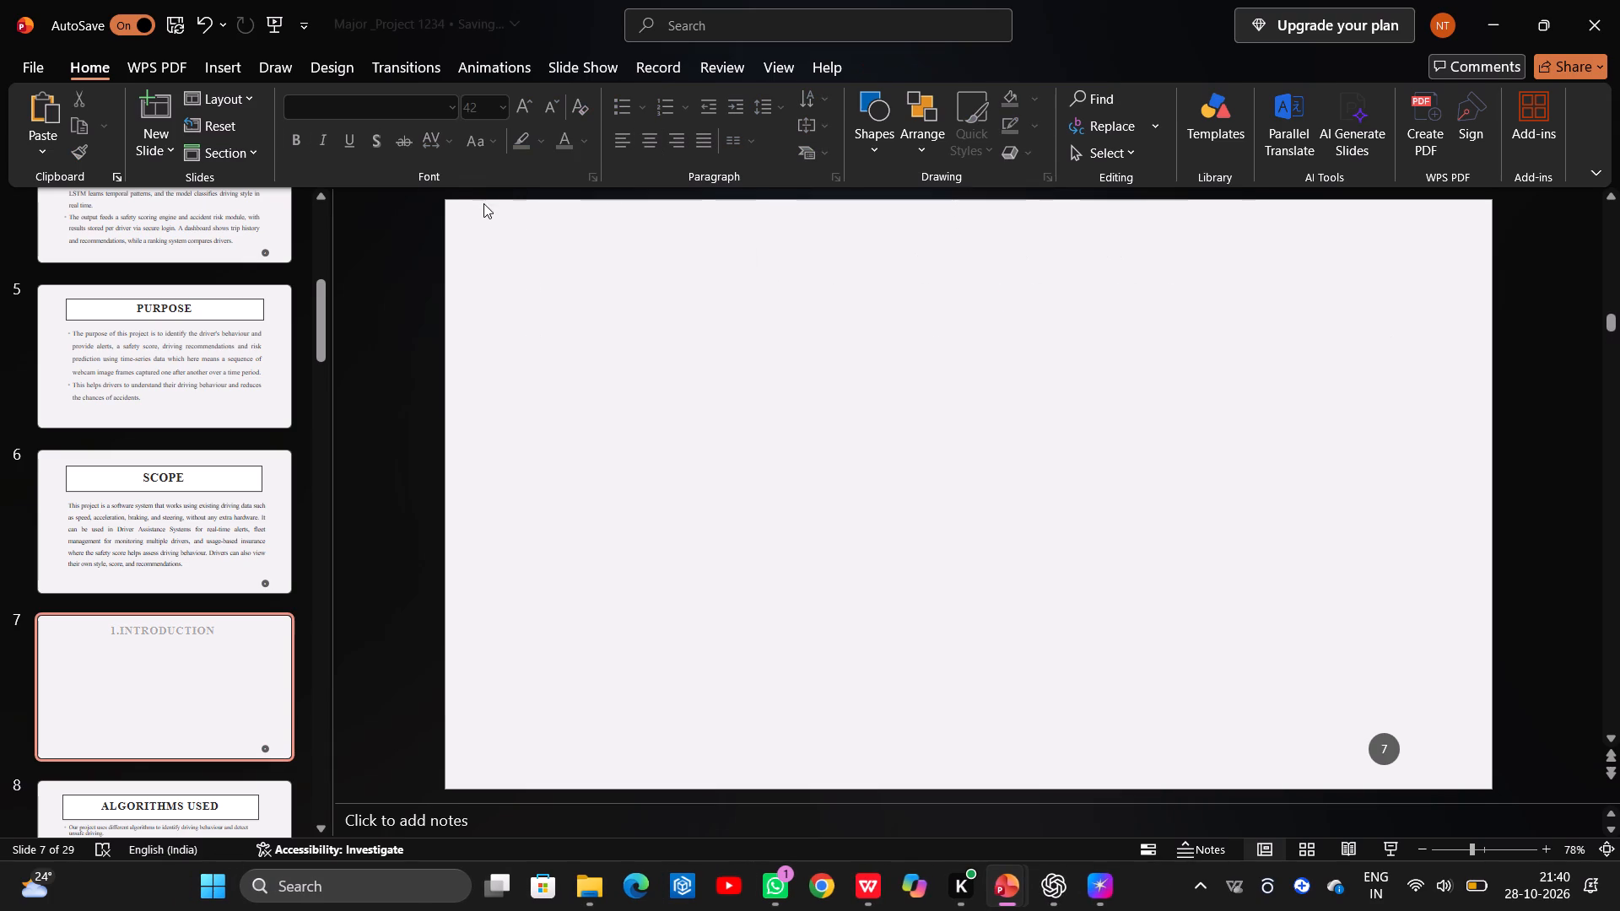
Insert a new slide with the Title and Content layout after blank slide 7.
click(165, 146)
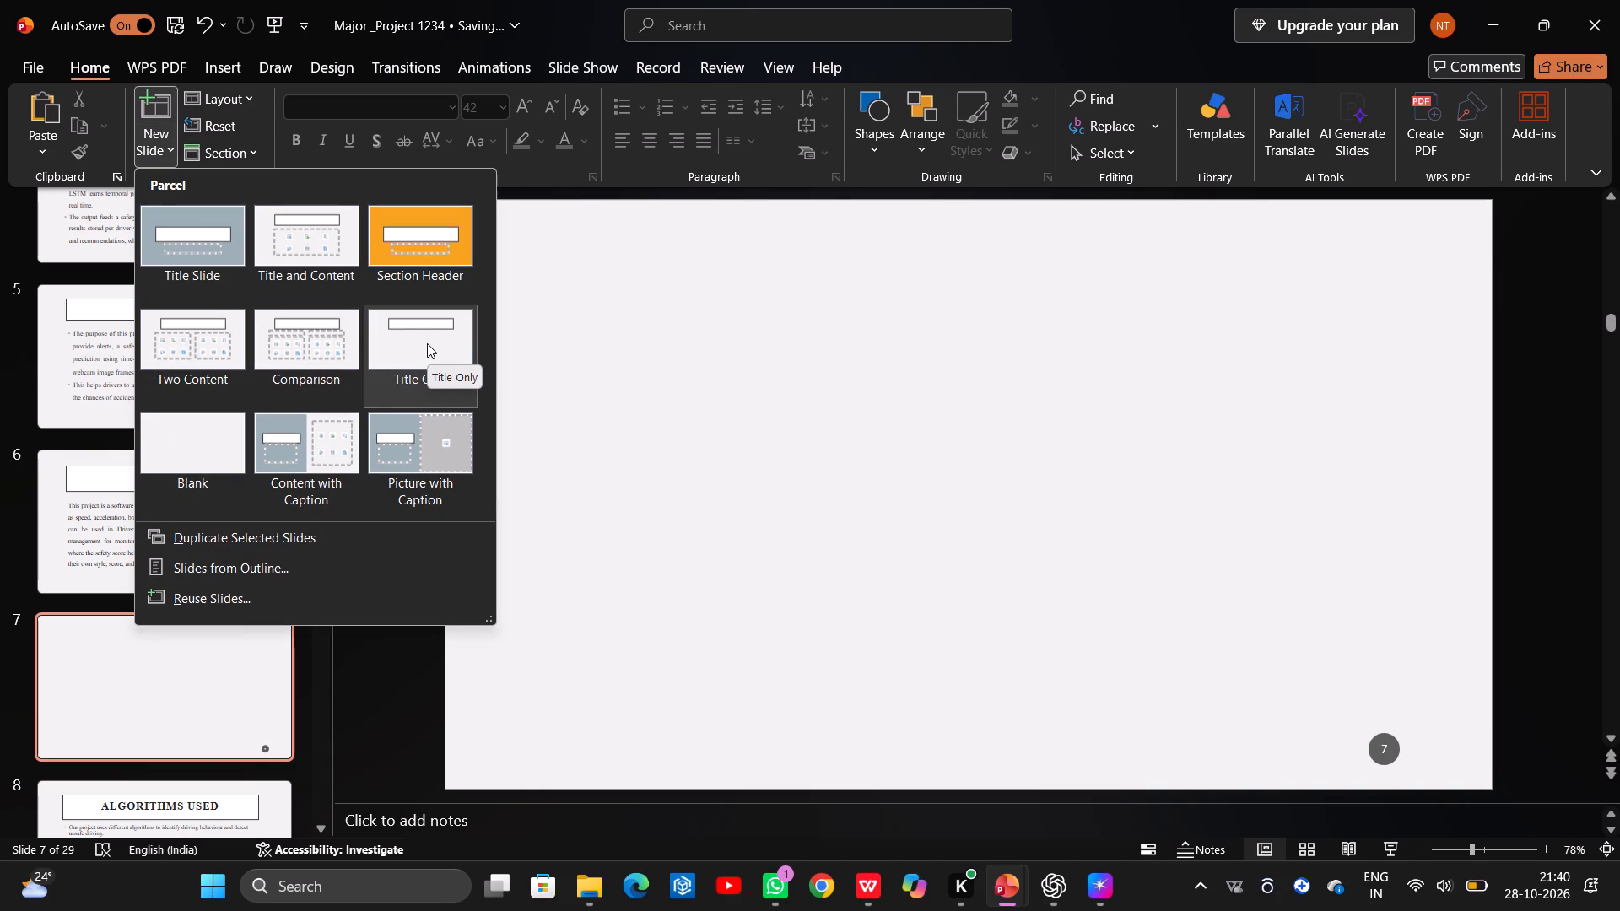
click(316, 233)
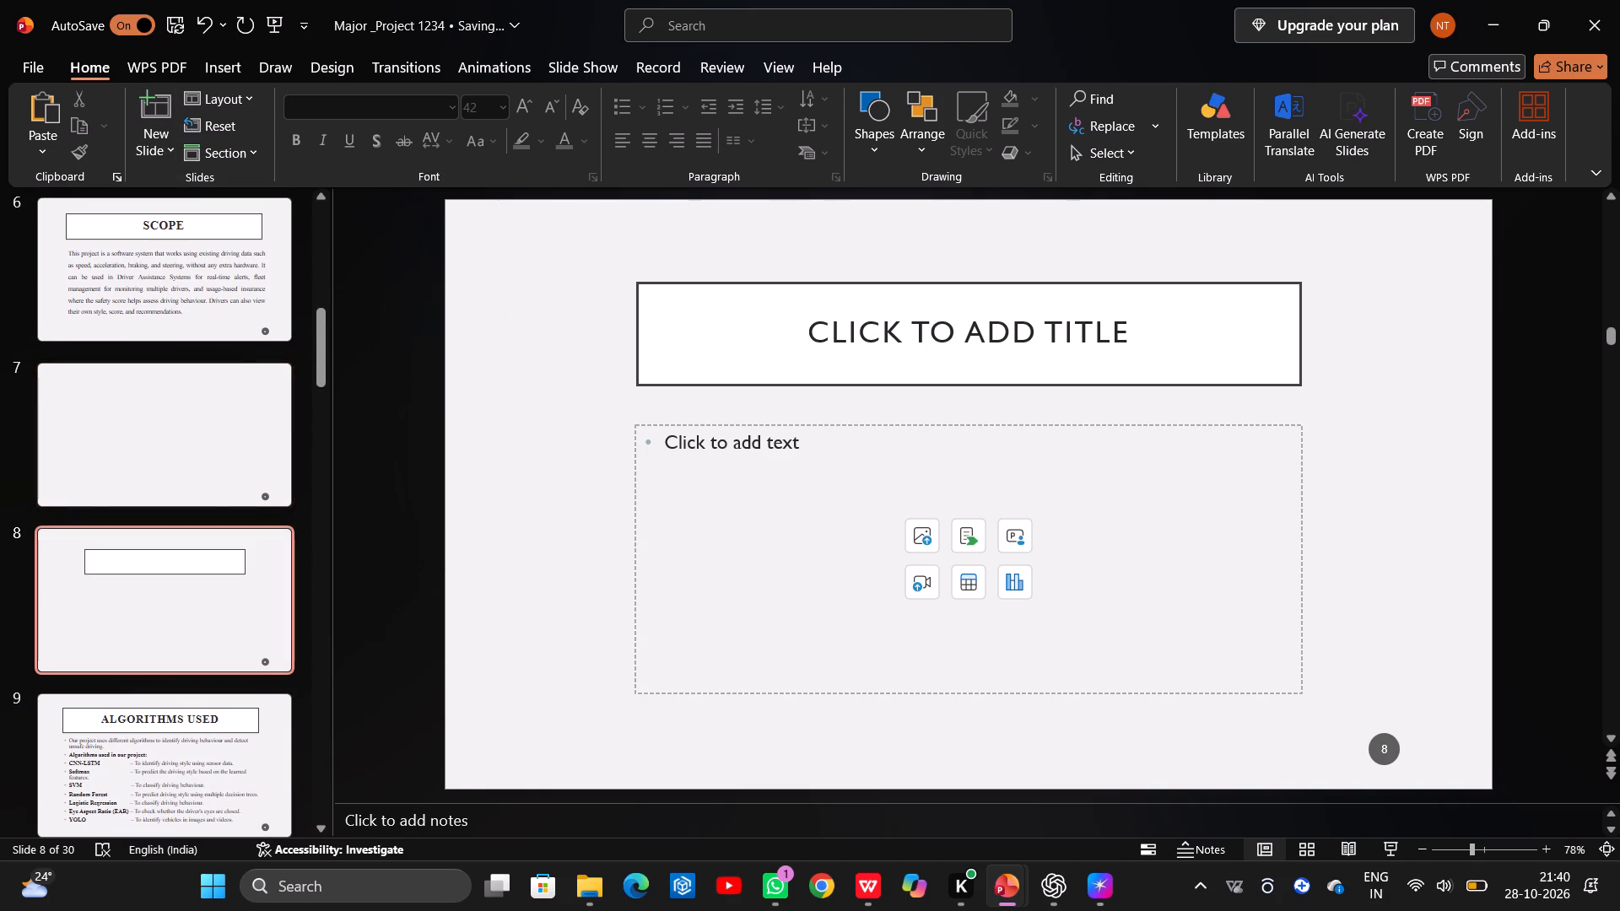
Paste the cut 1.INTRODUCTION heading into the title placeholder of new slide 8.
click(1161, 328)
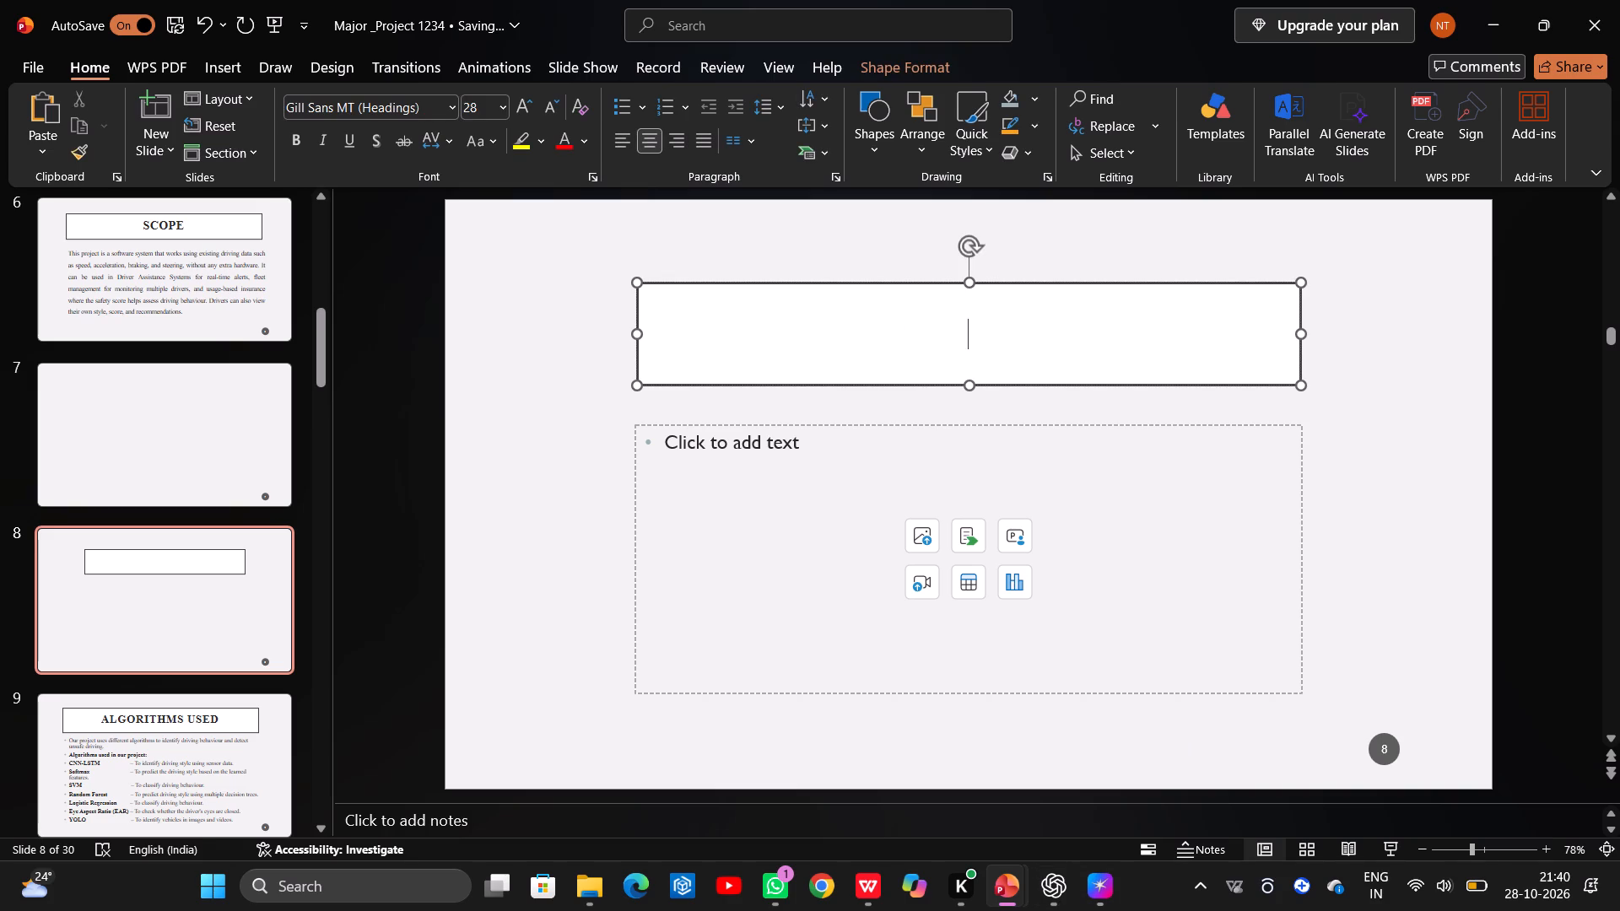
key(ctrl+v)
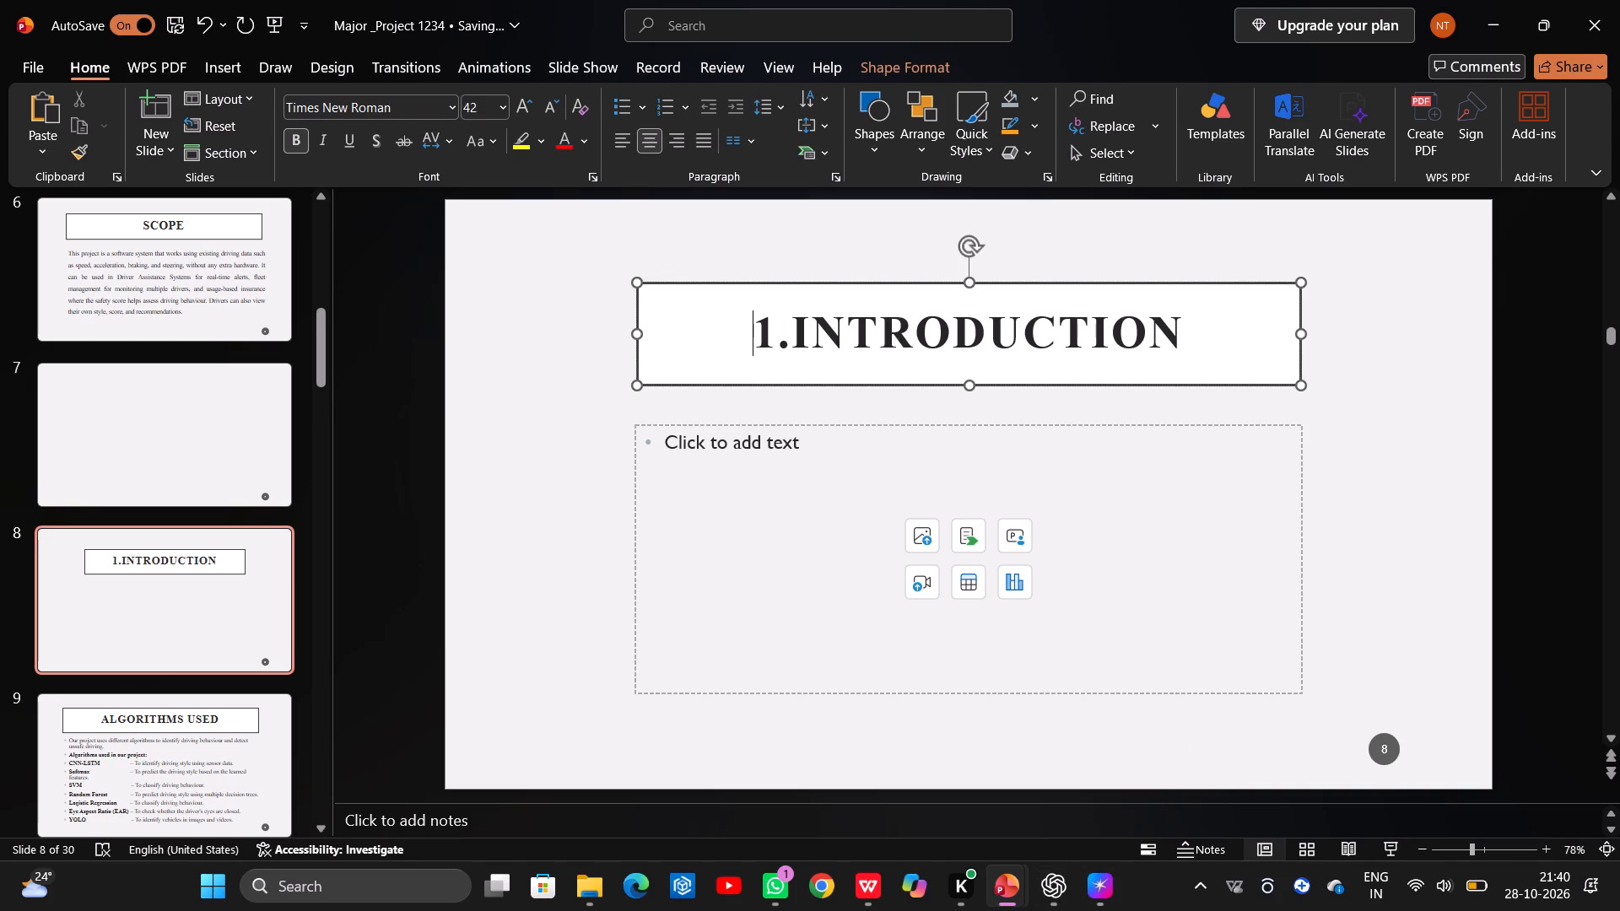
Widen the 1.INTRODUCTION title box on both sides, raise its top edge and pull its bottom edge up to make it shallower.
drag(641, 330, 577, 323)
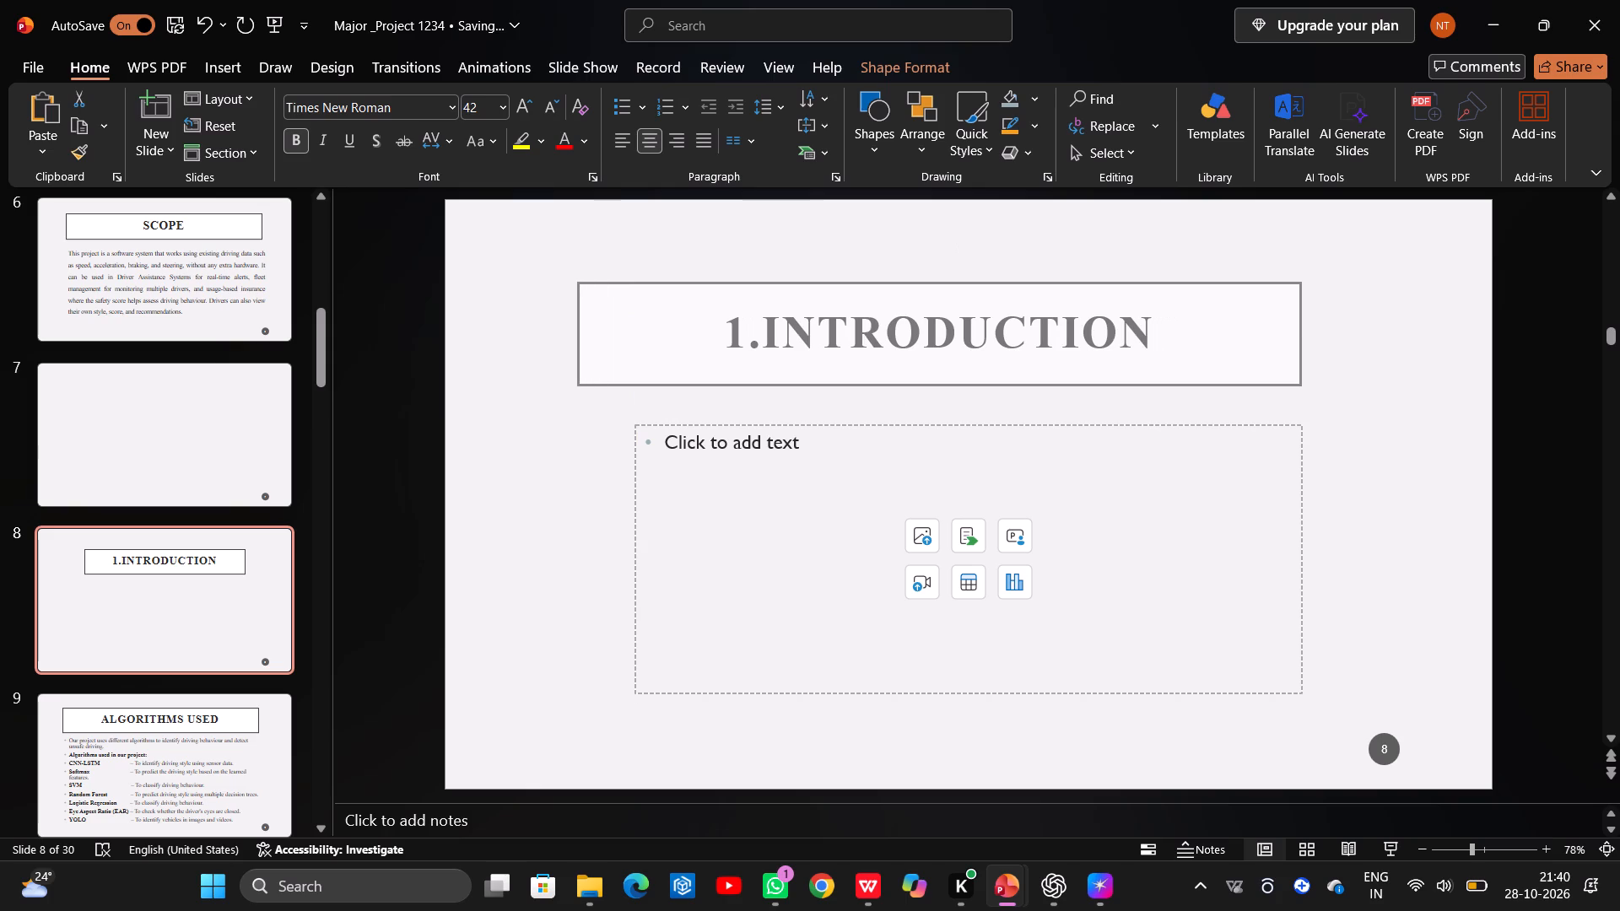
drag(577, 323, 564, 324)
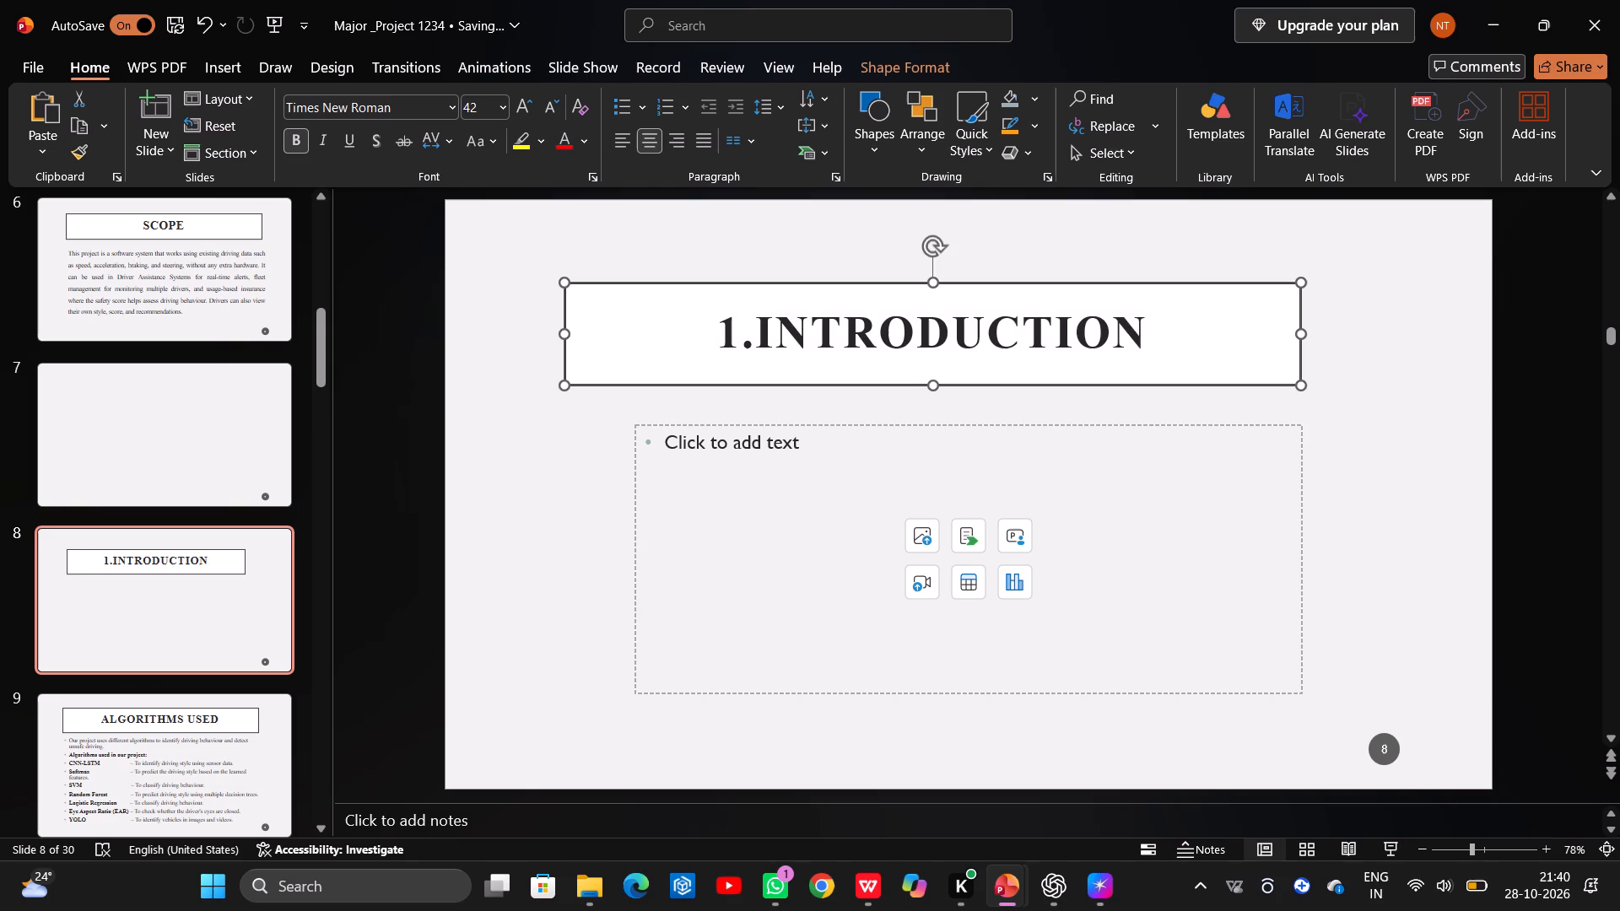
drag(1307, 333, 1345, 331)
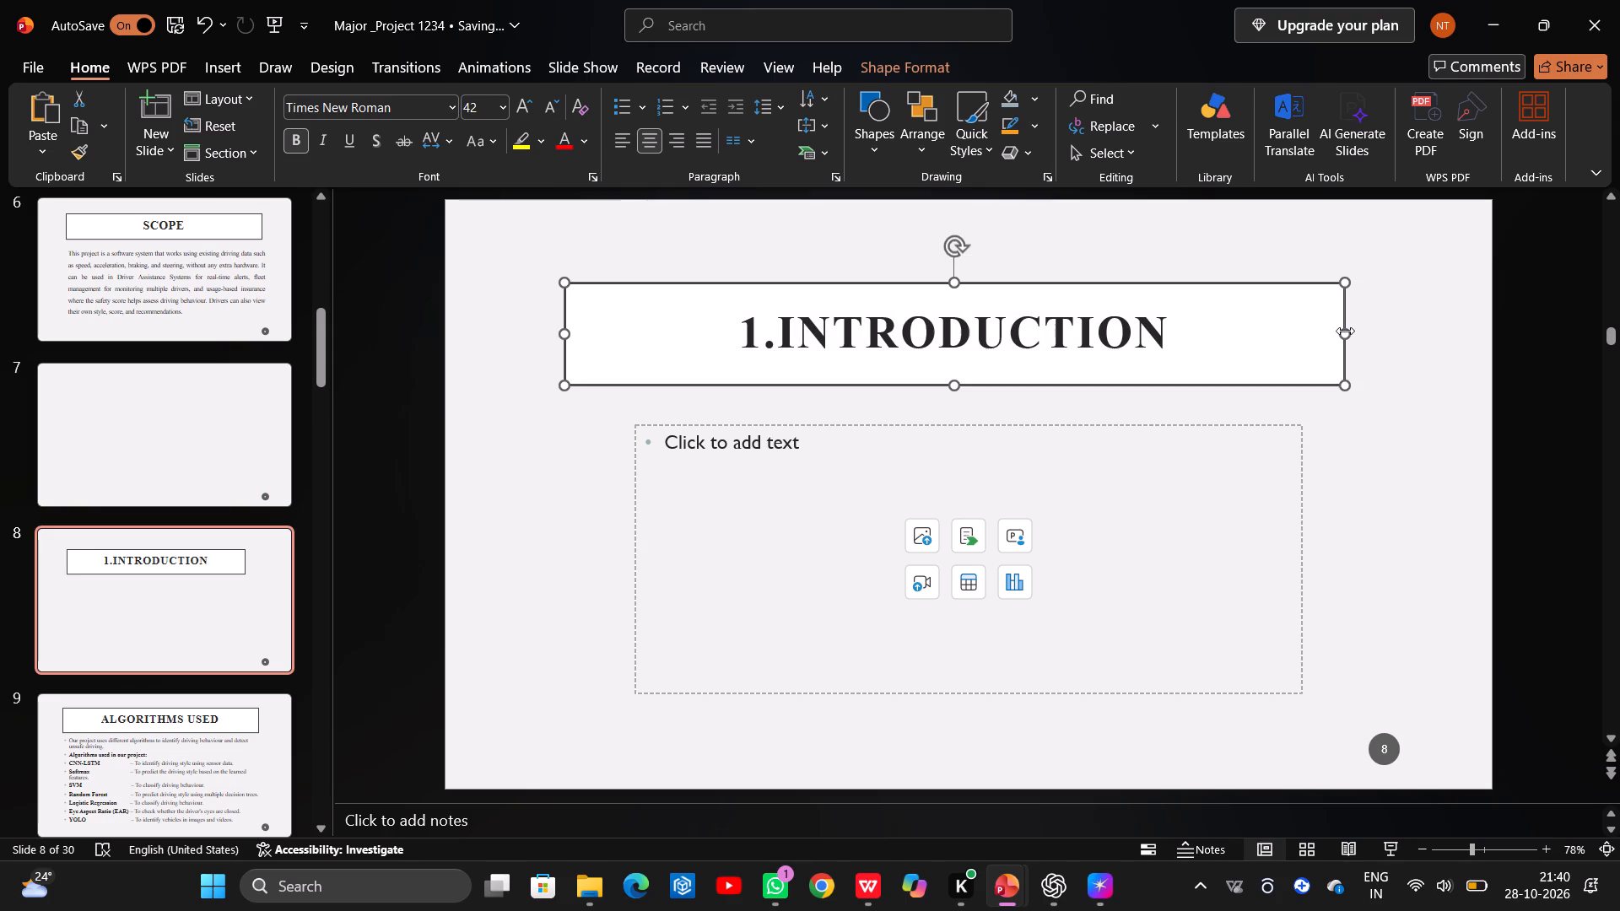
drag(1106, 318, 1049, 315)
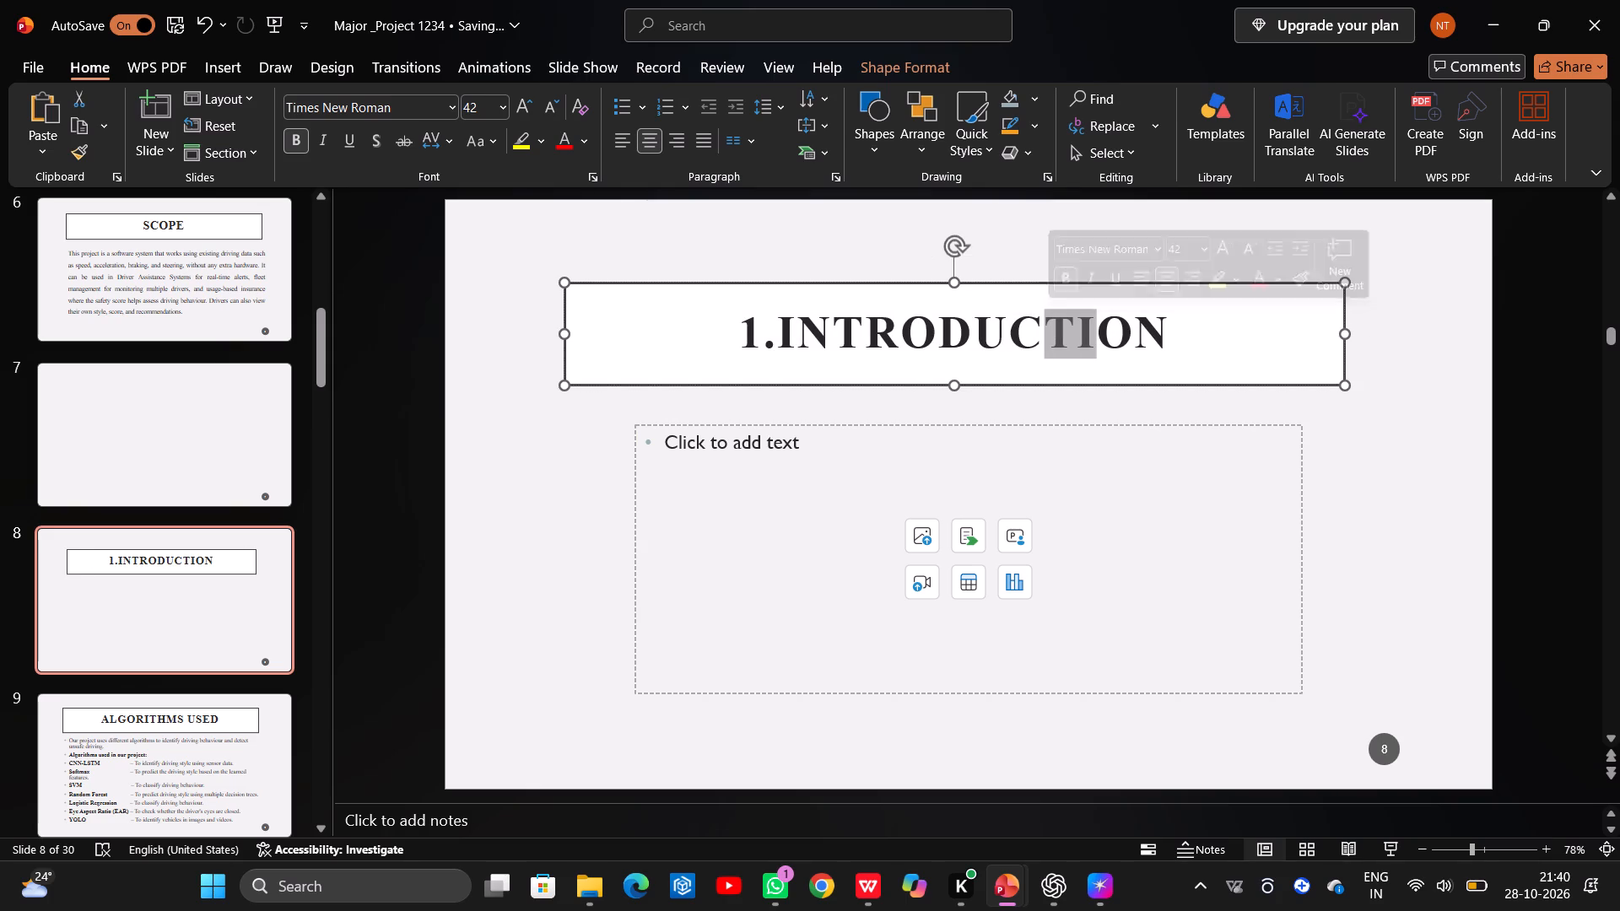
drag(957, 282, 957, 264)
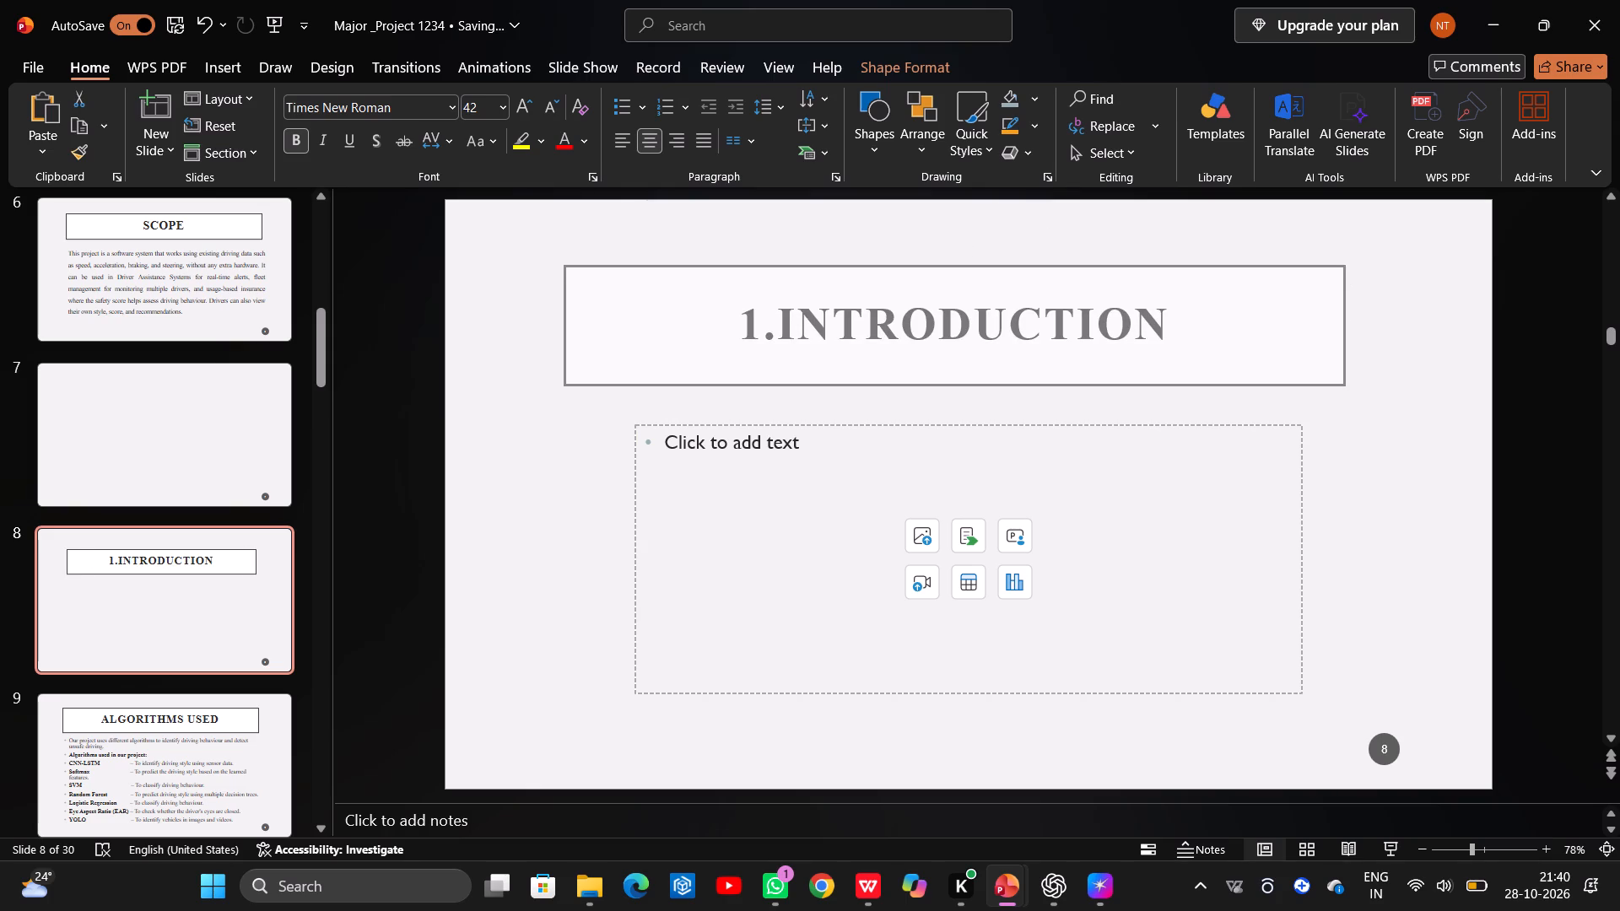
drag(957, 264, 956, 257)
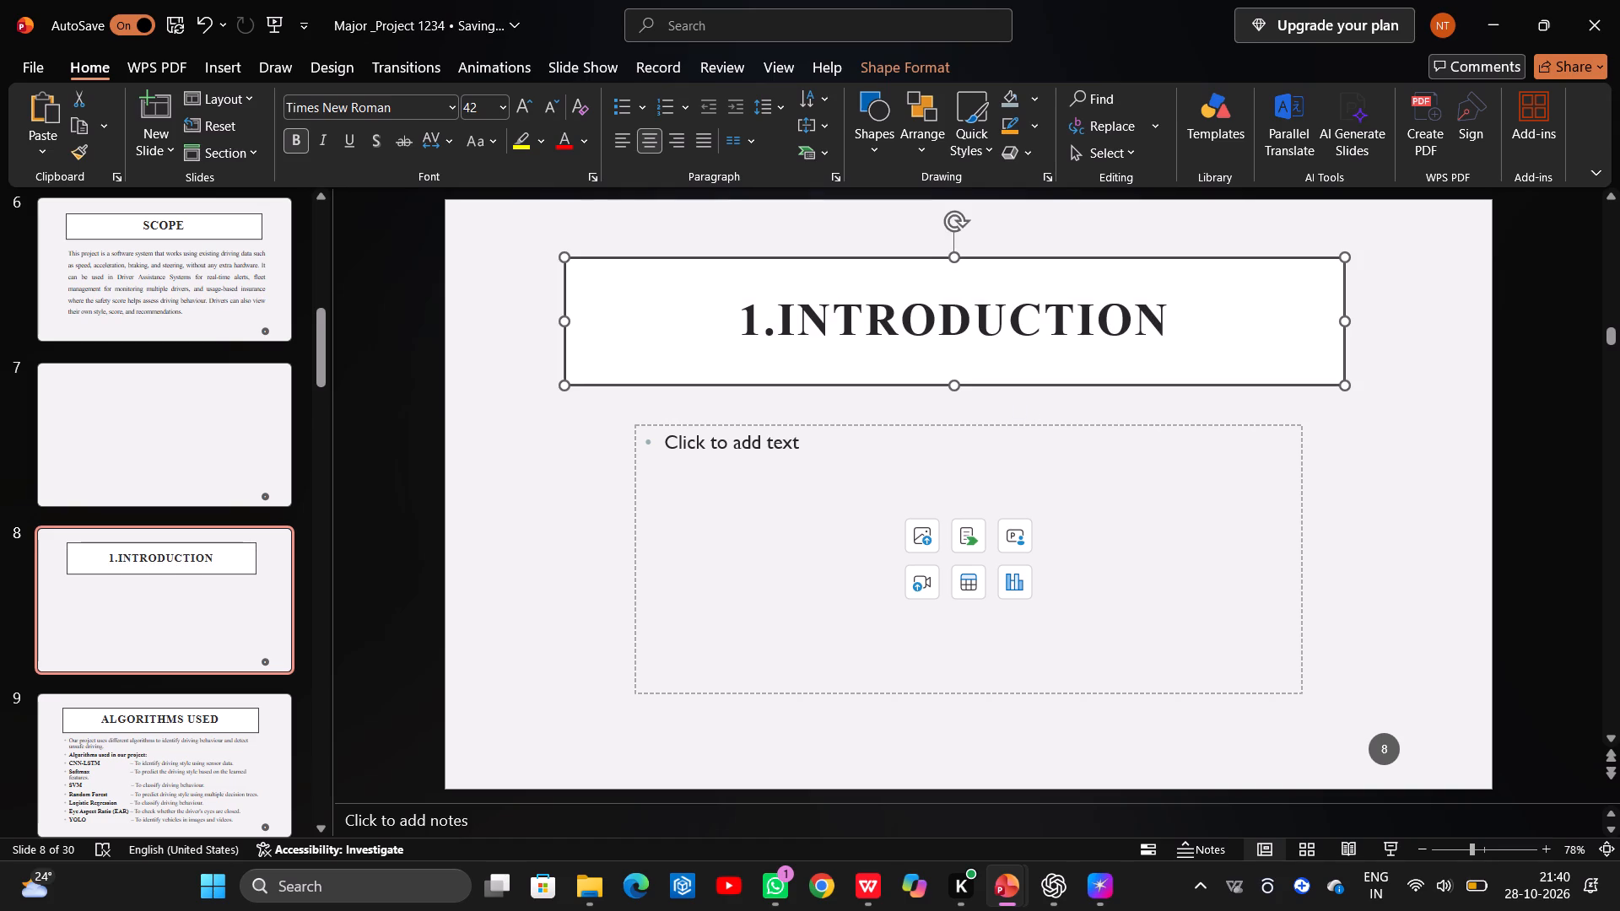
drag(953, 383, 946, 352)
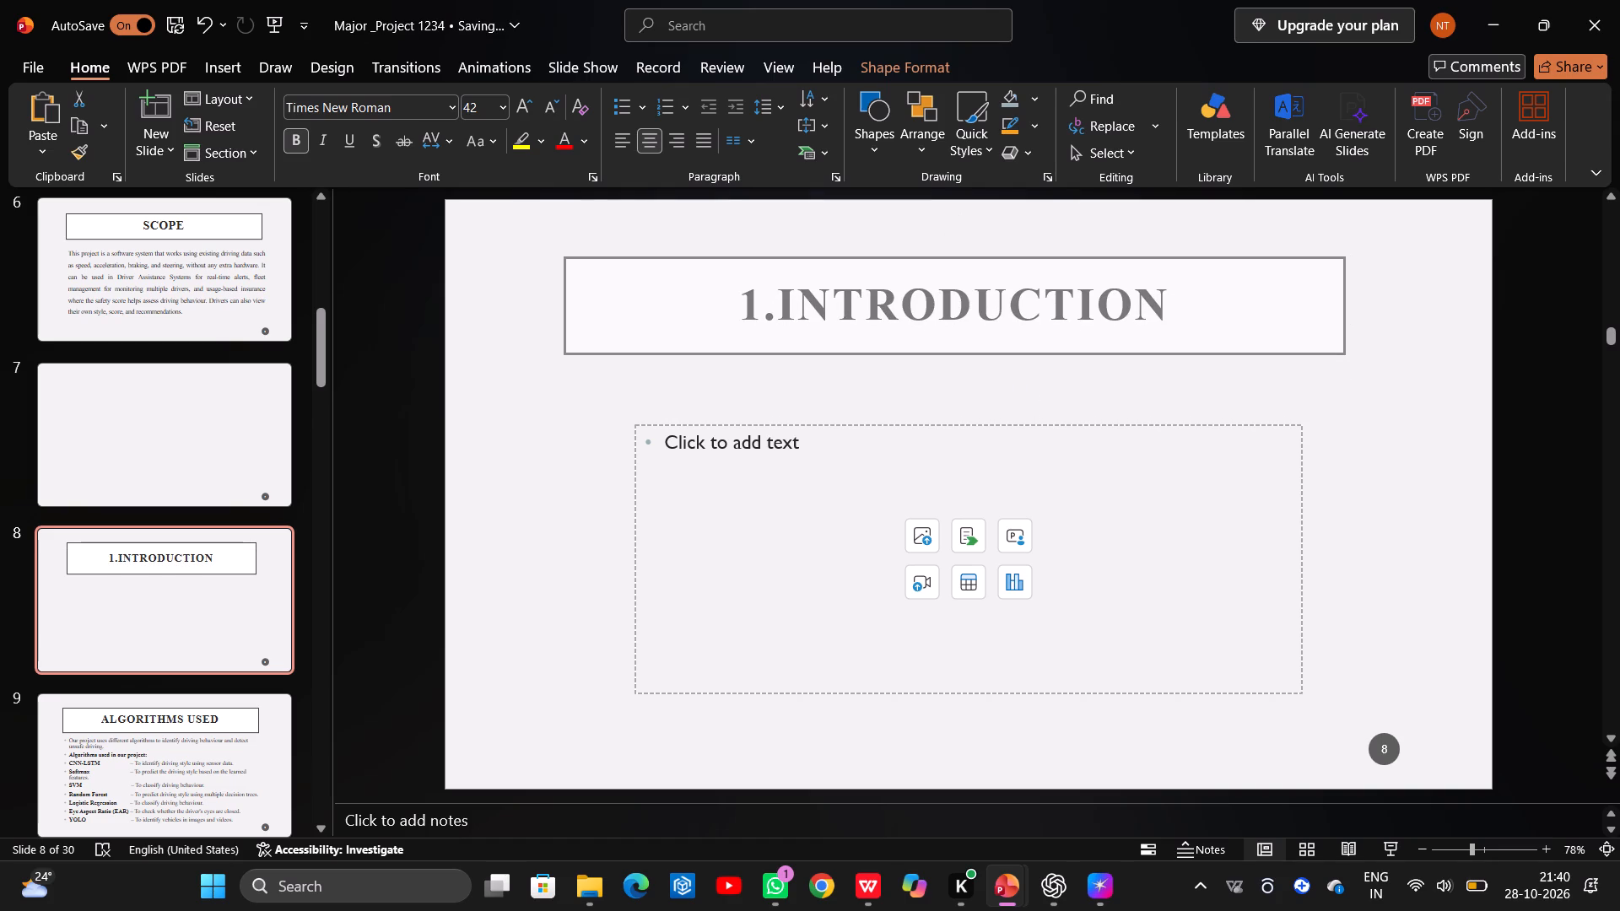
drag(946, 352, 946, 348)
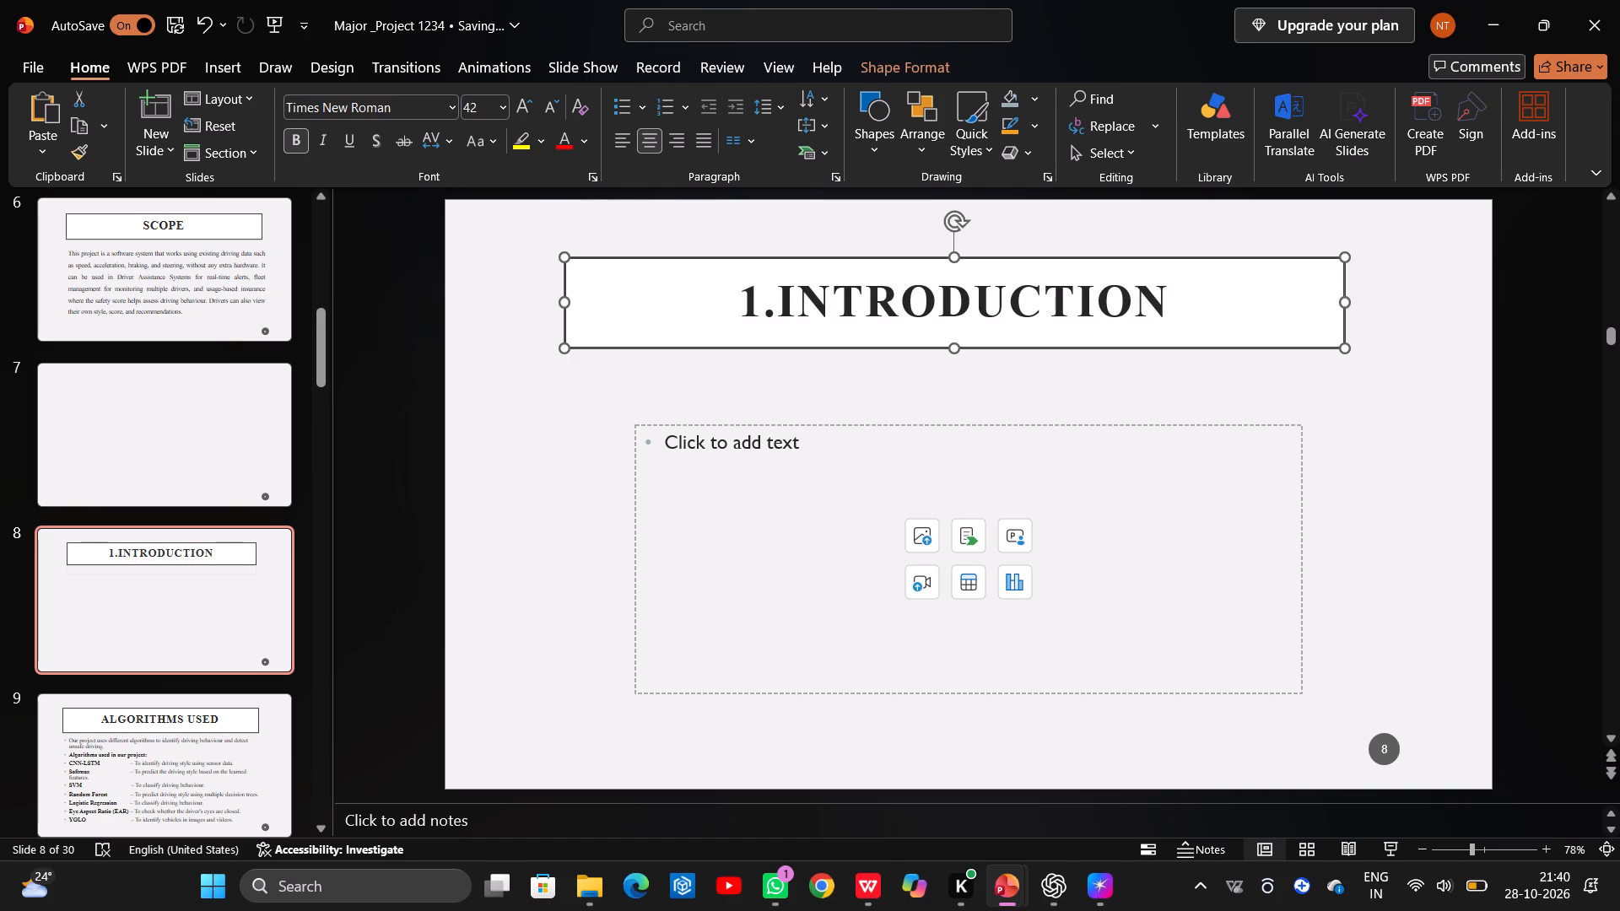
Enlarge slide 8's content placeholder so it starts just below the title box and matches its width.
click(651, 428)
drag(636, 425, 570, 373)
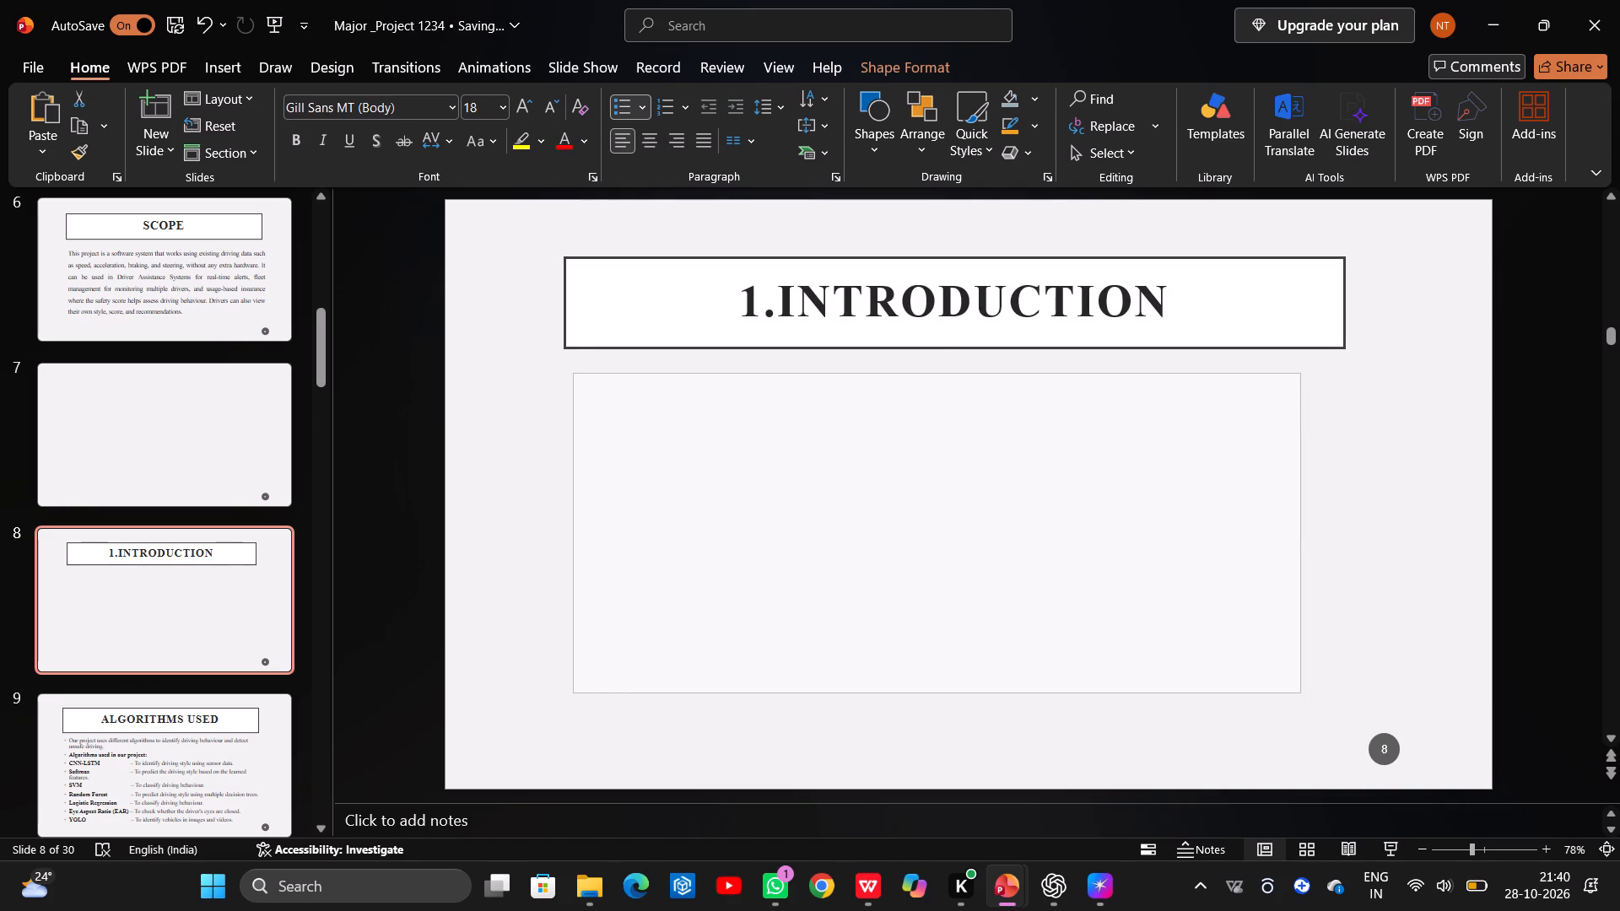
drag(570, 373, 567, 372)
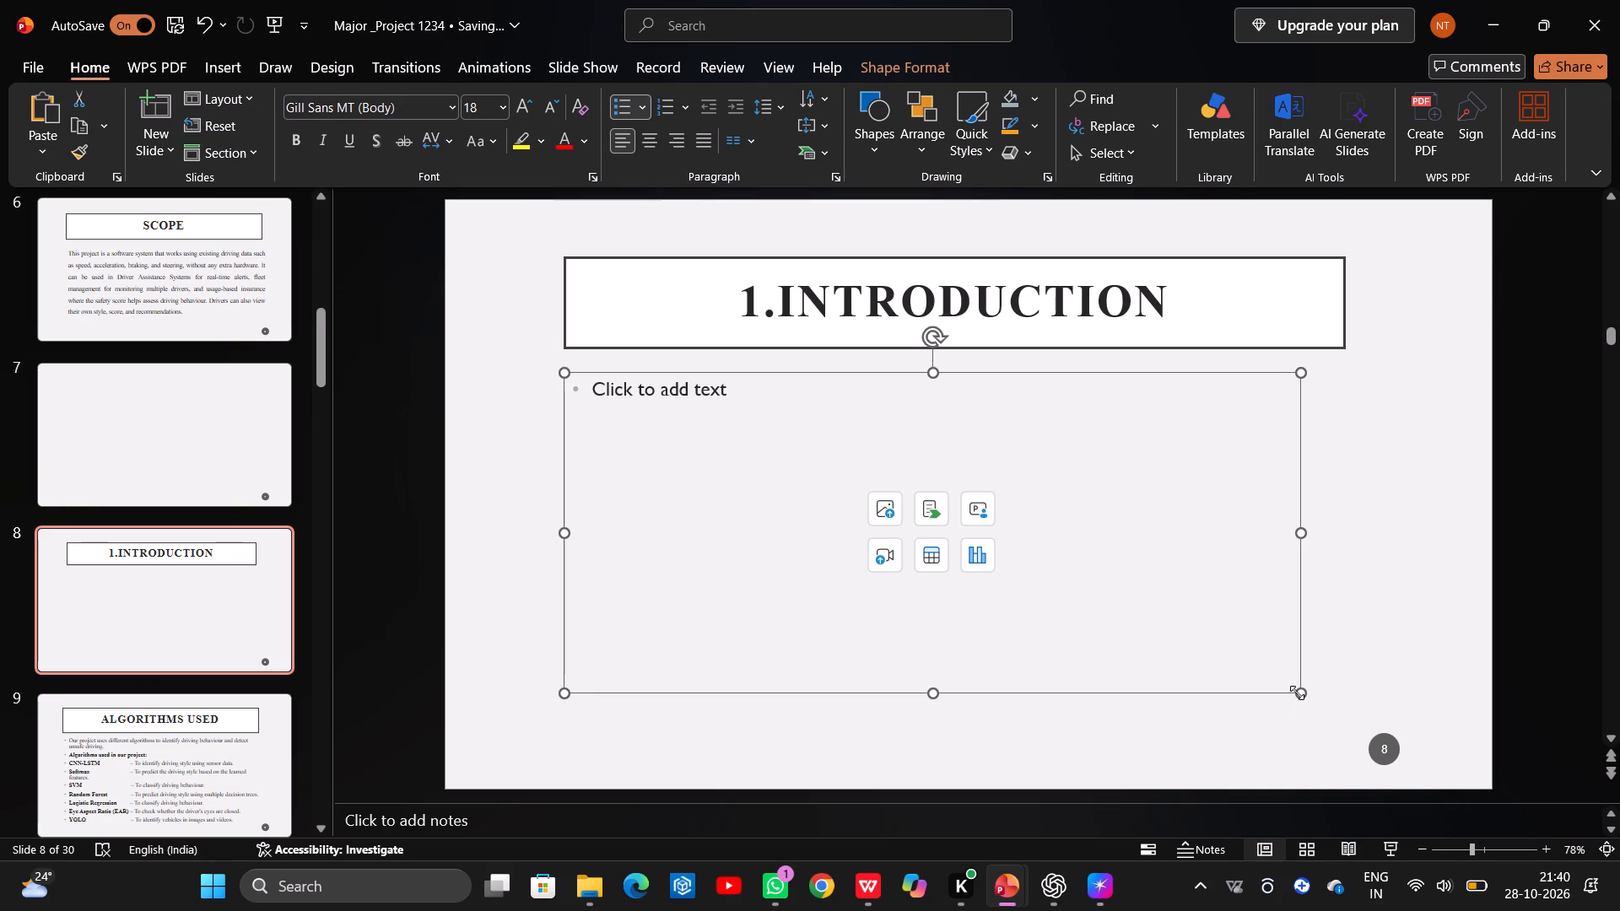
drag(1297, 693, 1340, 692)
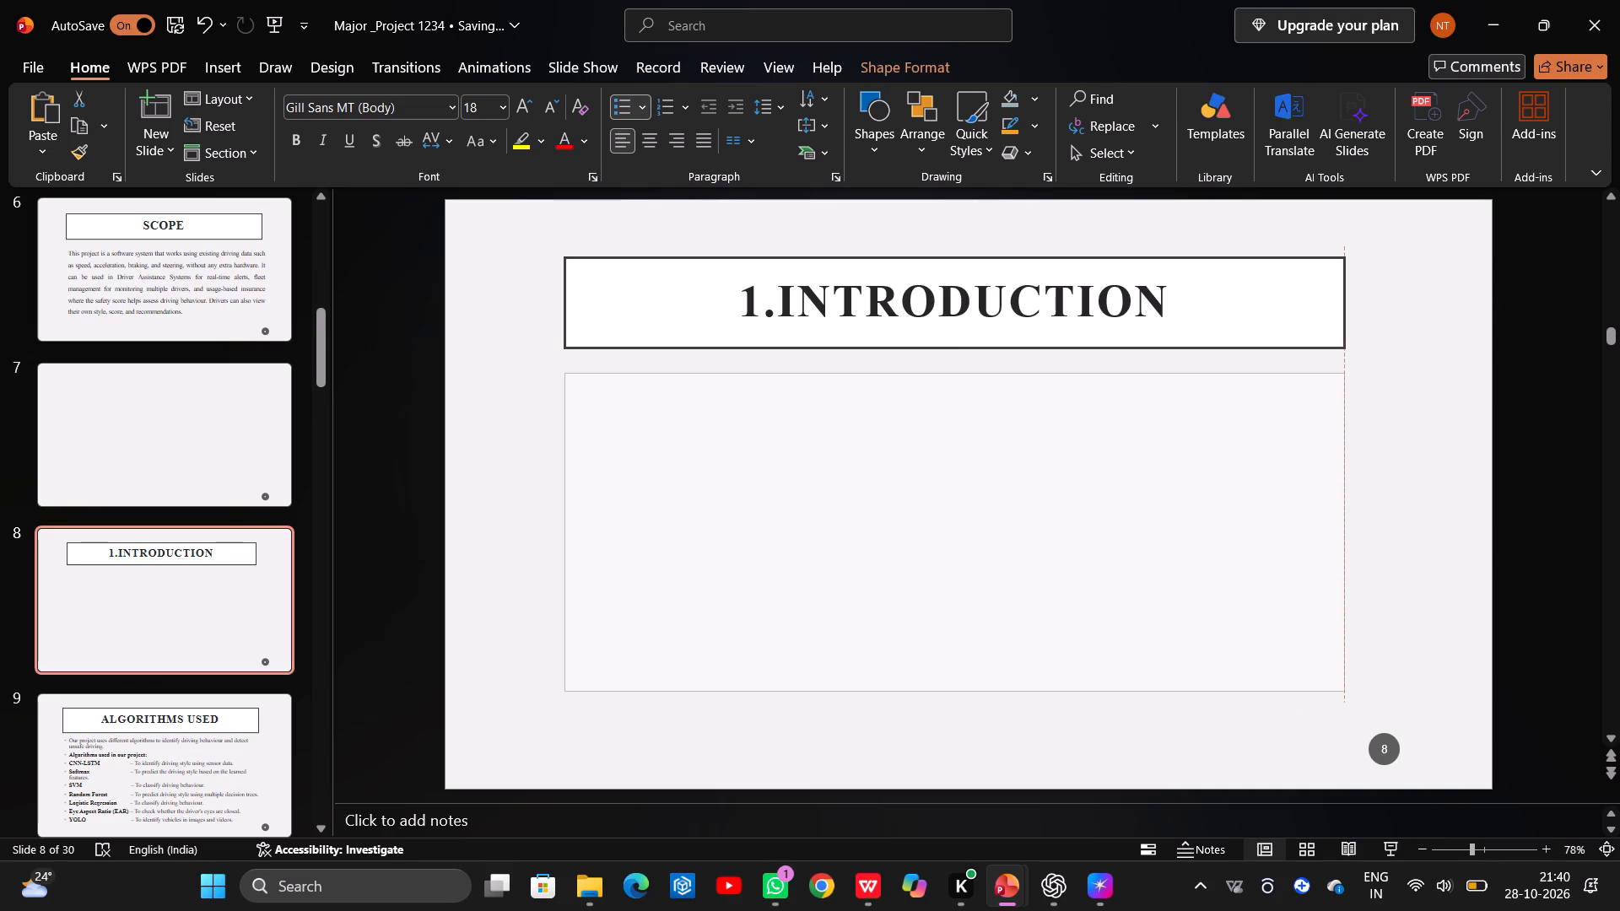
drag(1340, 692, 1347, 714)
Copy both body paragraphs from the 1.INTRODUCTION slide of Major _Project-4-2 and paste them into slide 8's content placeholder in Major _Project 1234.
click(826, 536)
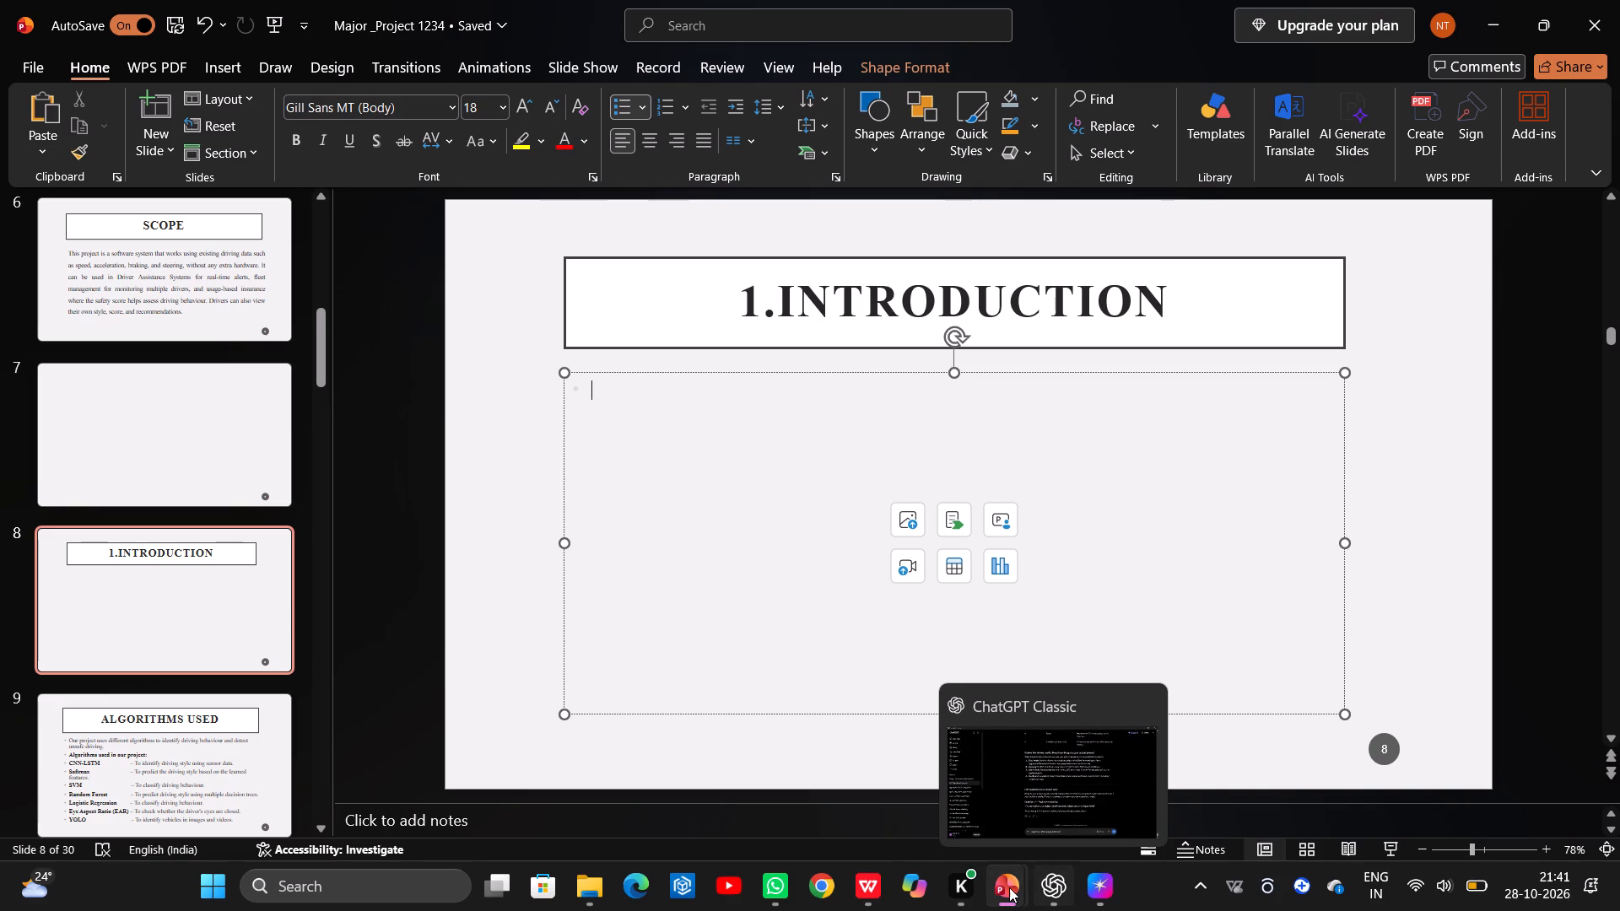
click(839, 823)
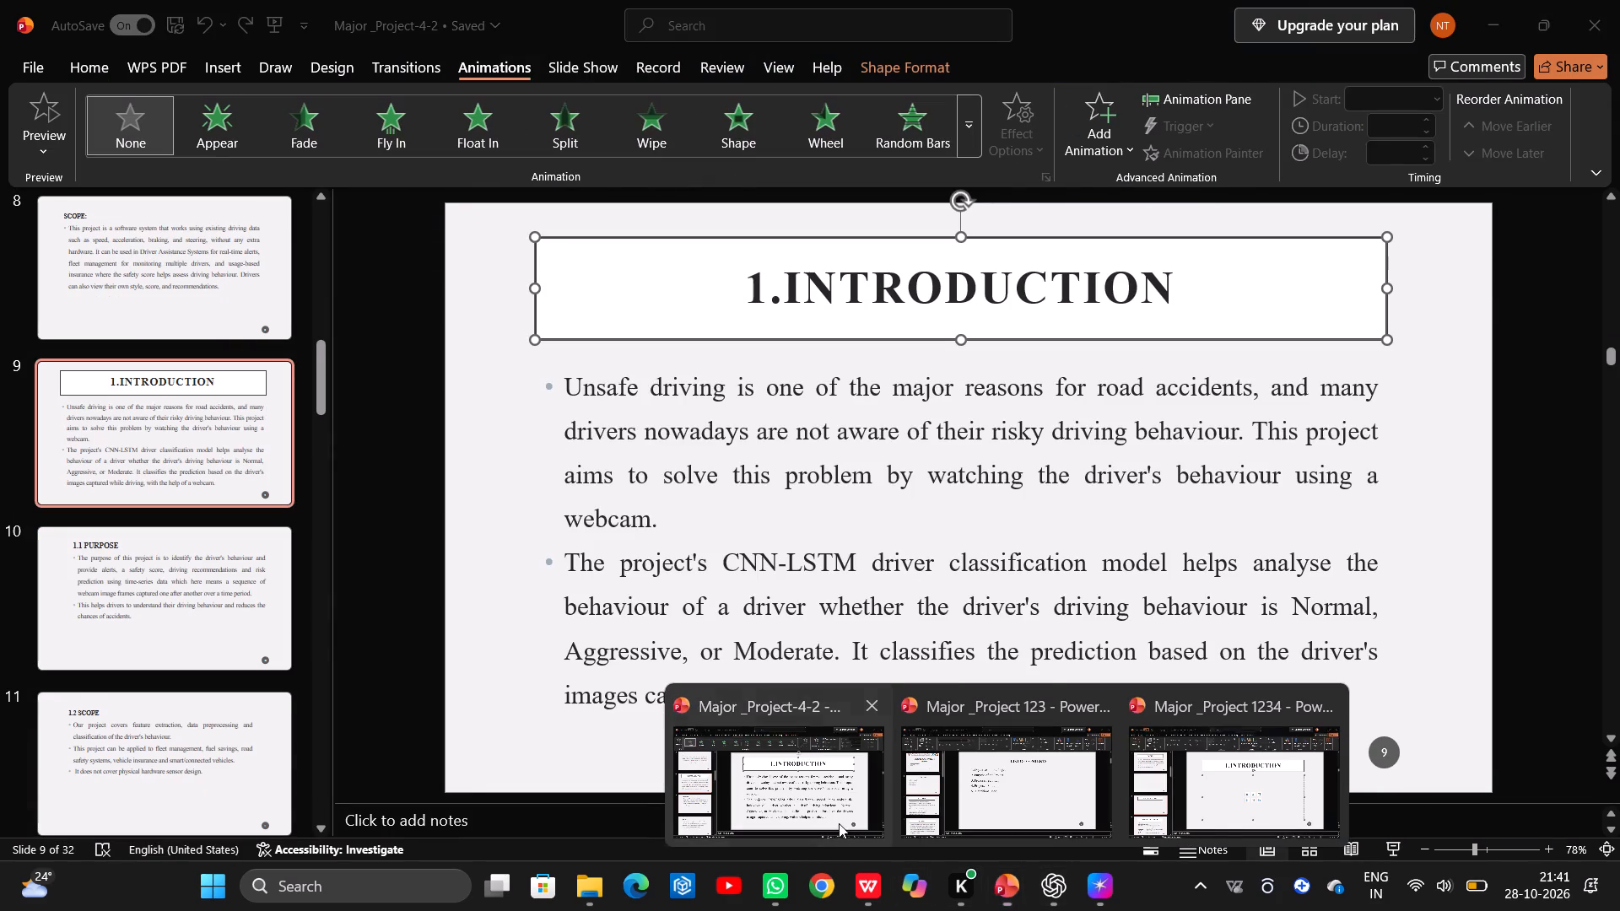
click(548, 391)
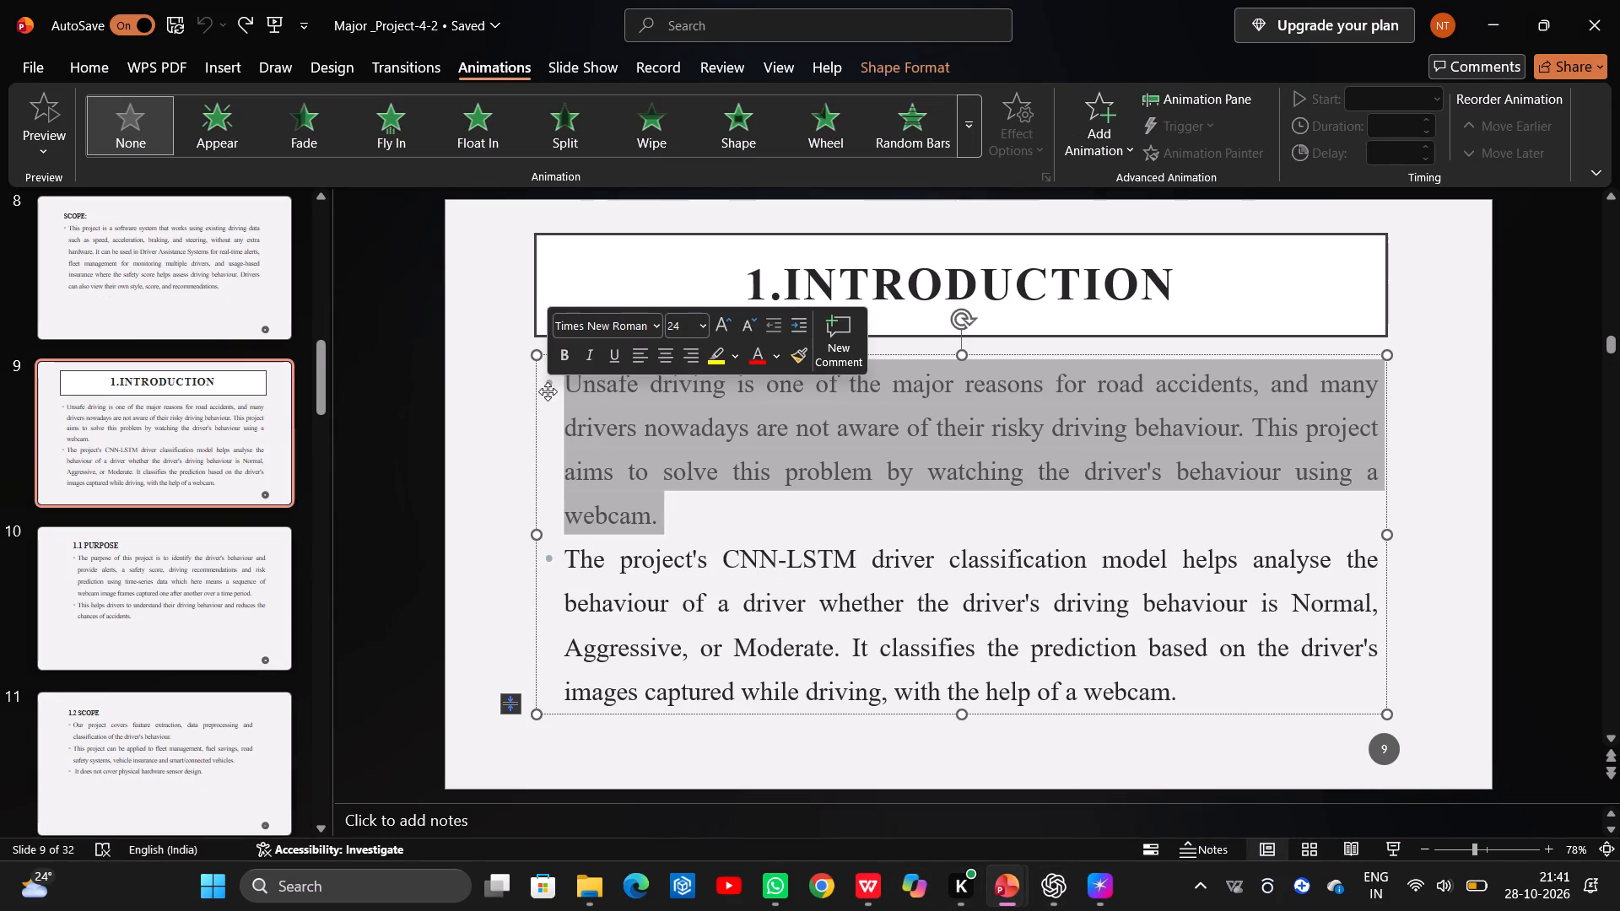
click(545, 383)
click(600, 449)
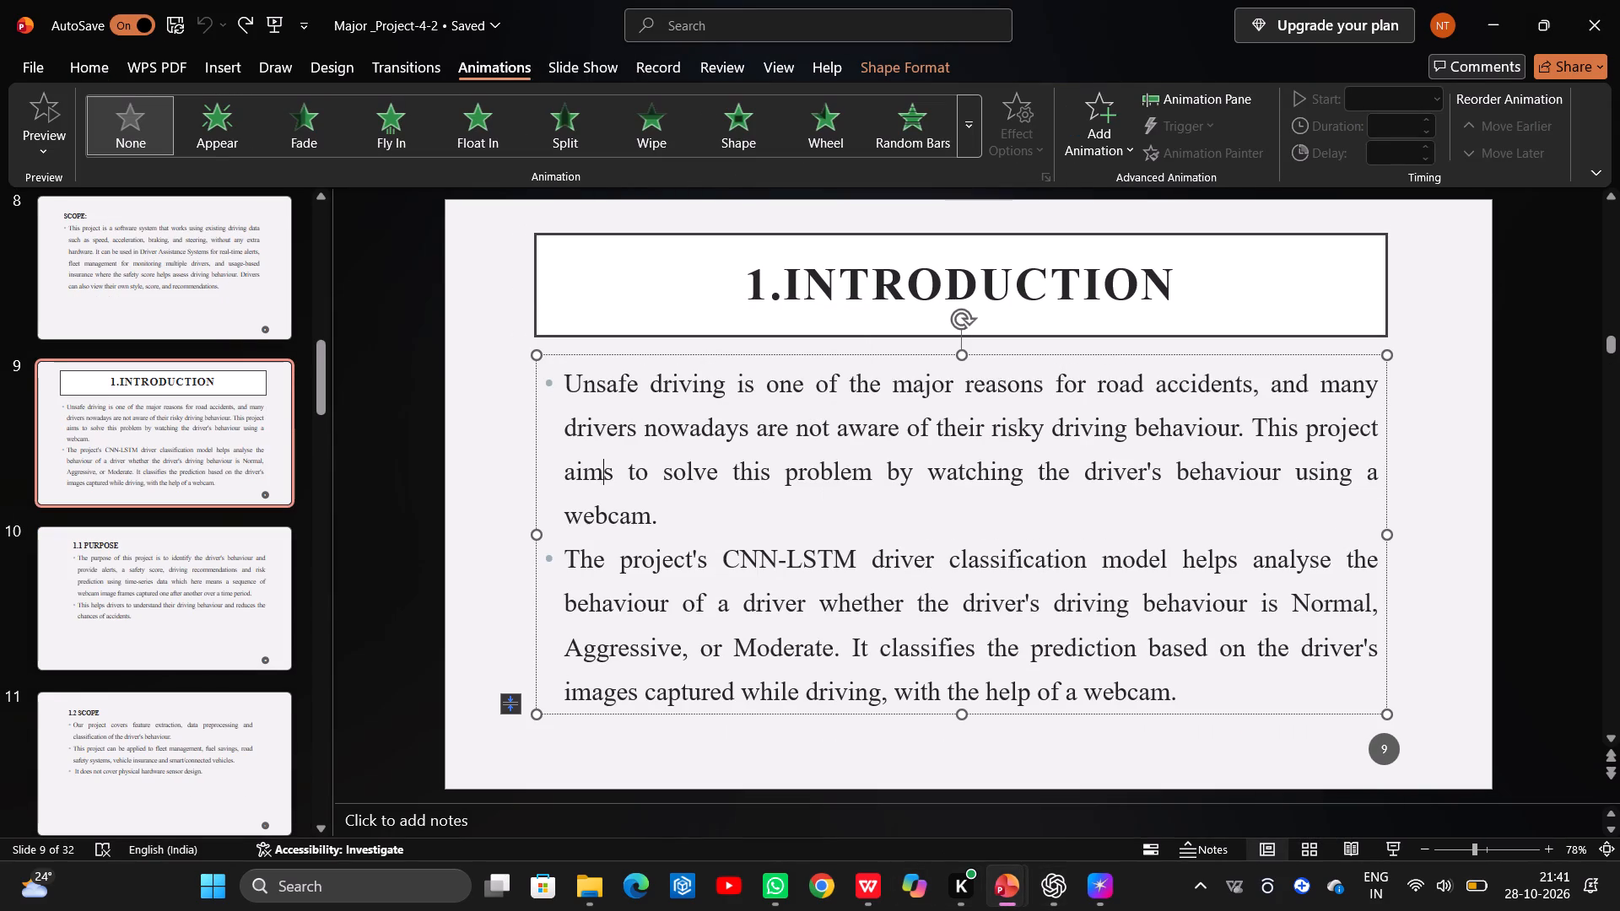
click(696, 546)
drag(561, 385, 1253, 678)
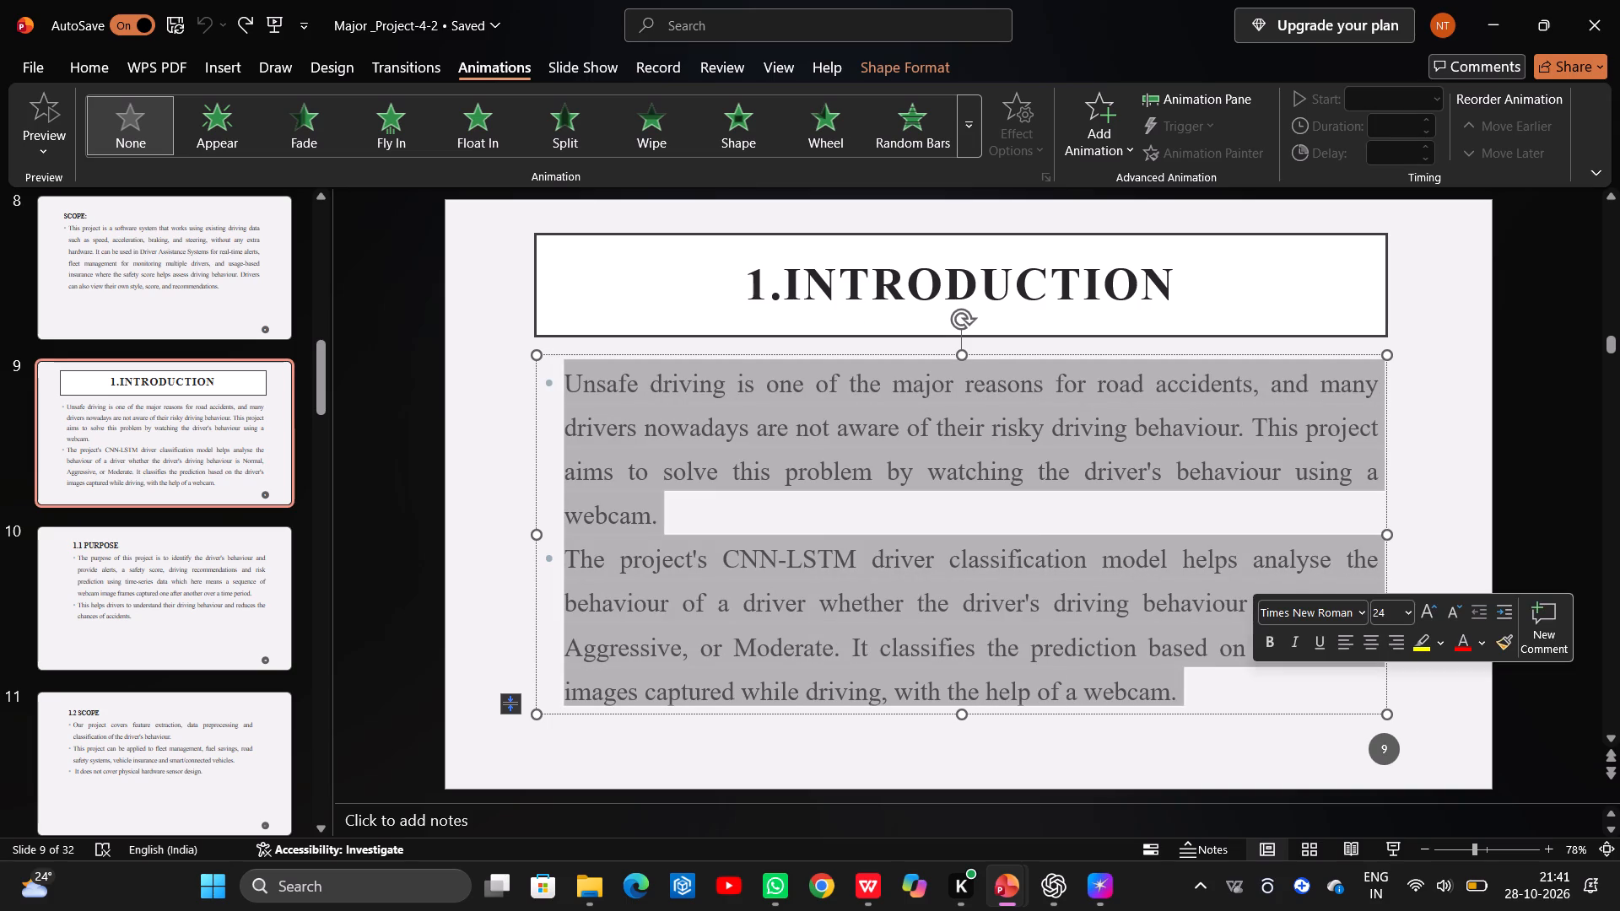
key(ctrl+c)
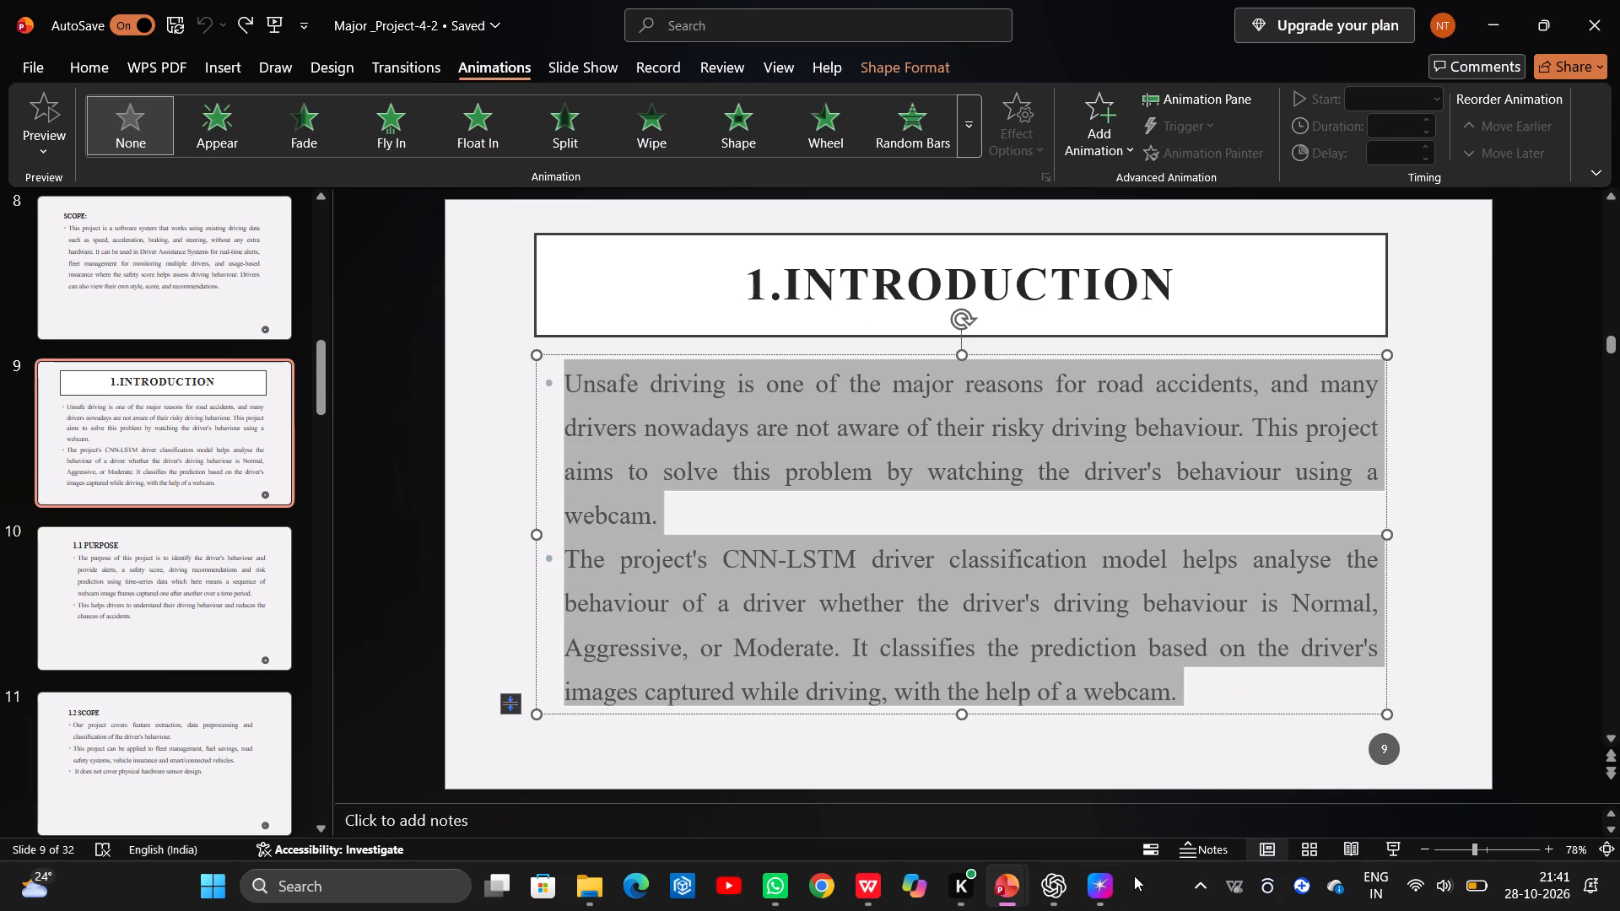
click(1243, 790)
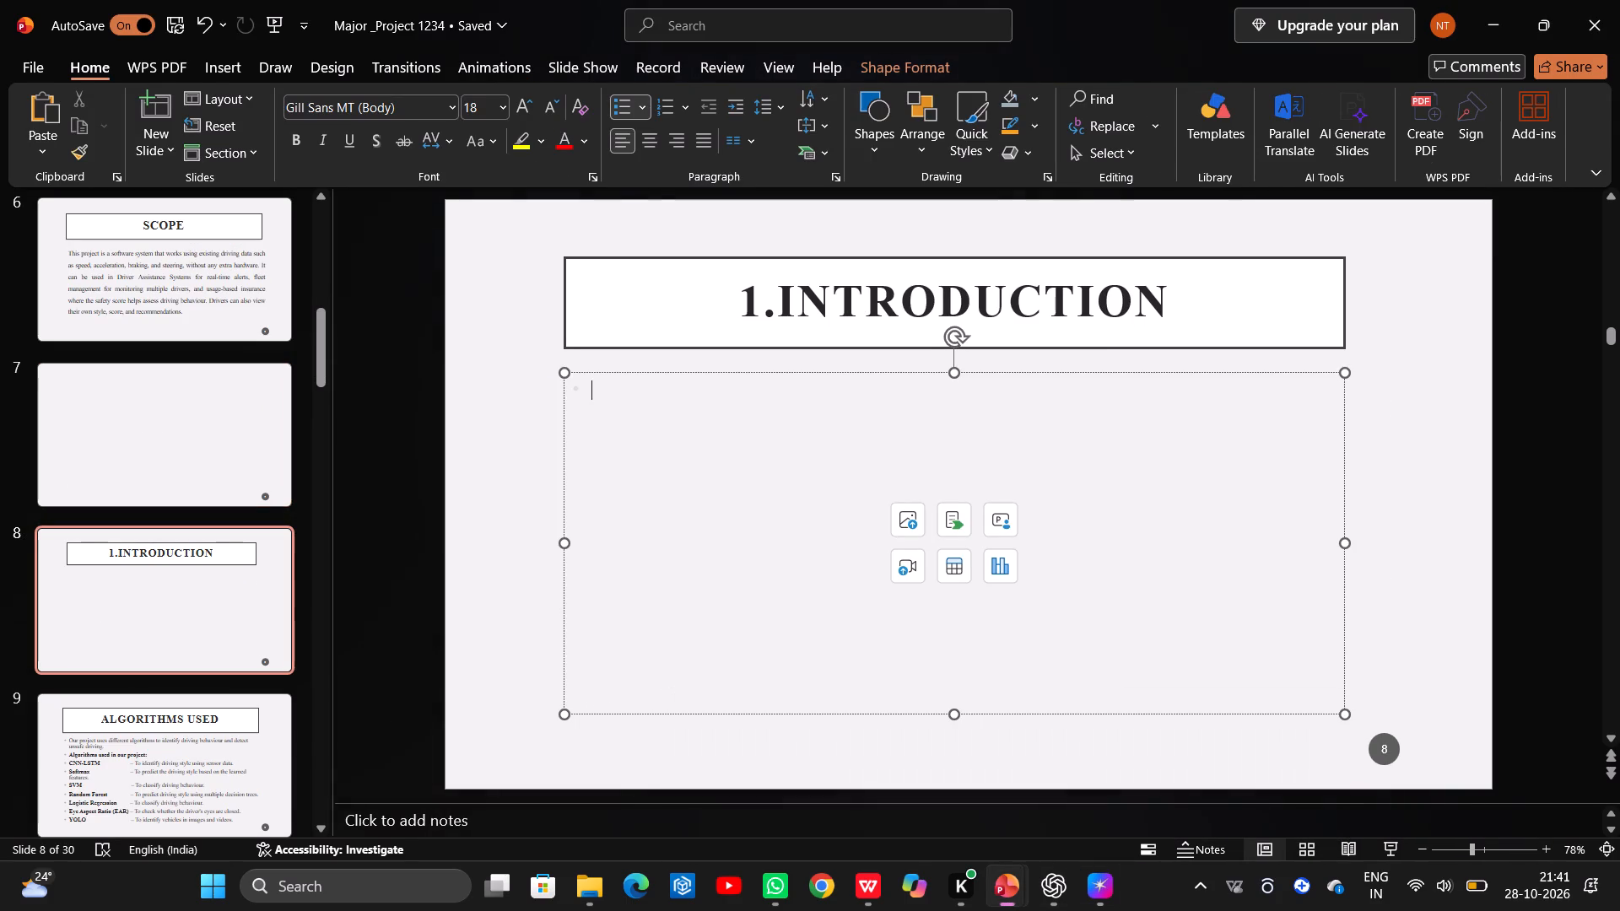
key(ctrl+v)
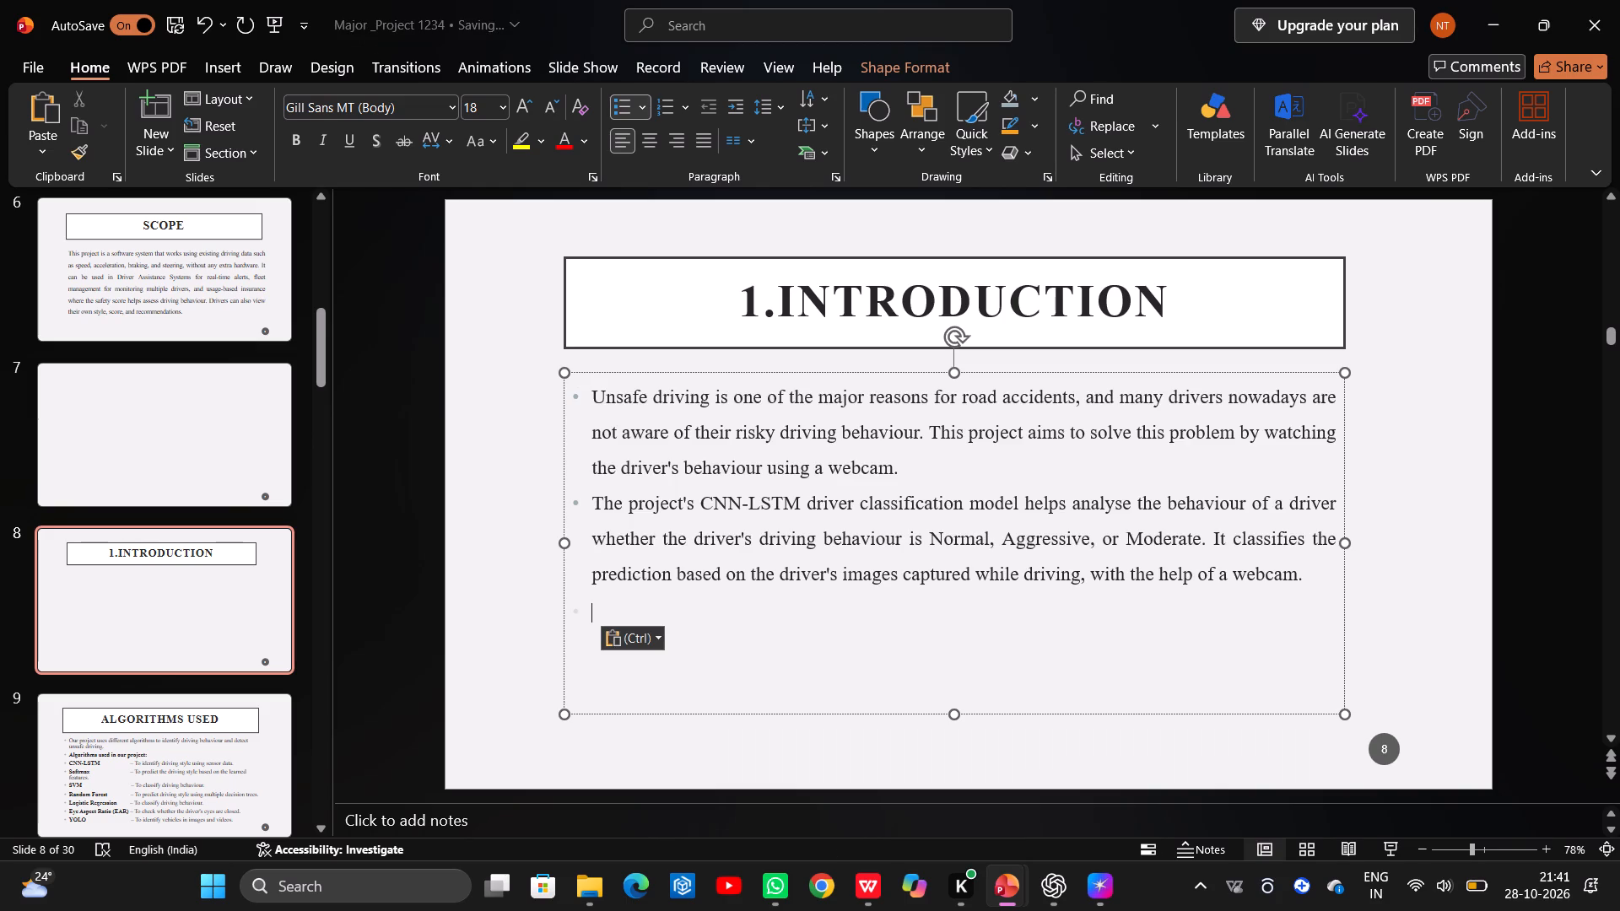
Set the font size of both pasted Introduction paragraphs to 24.
drag(593, 398, 925, 615)
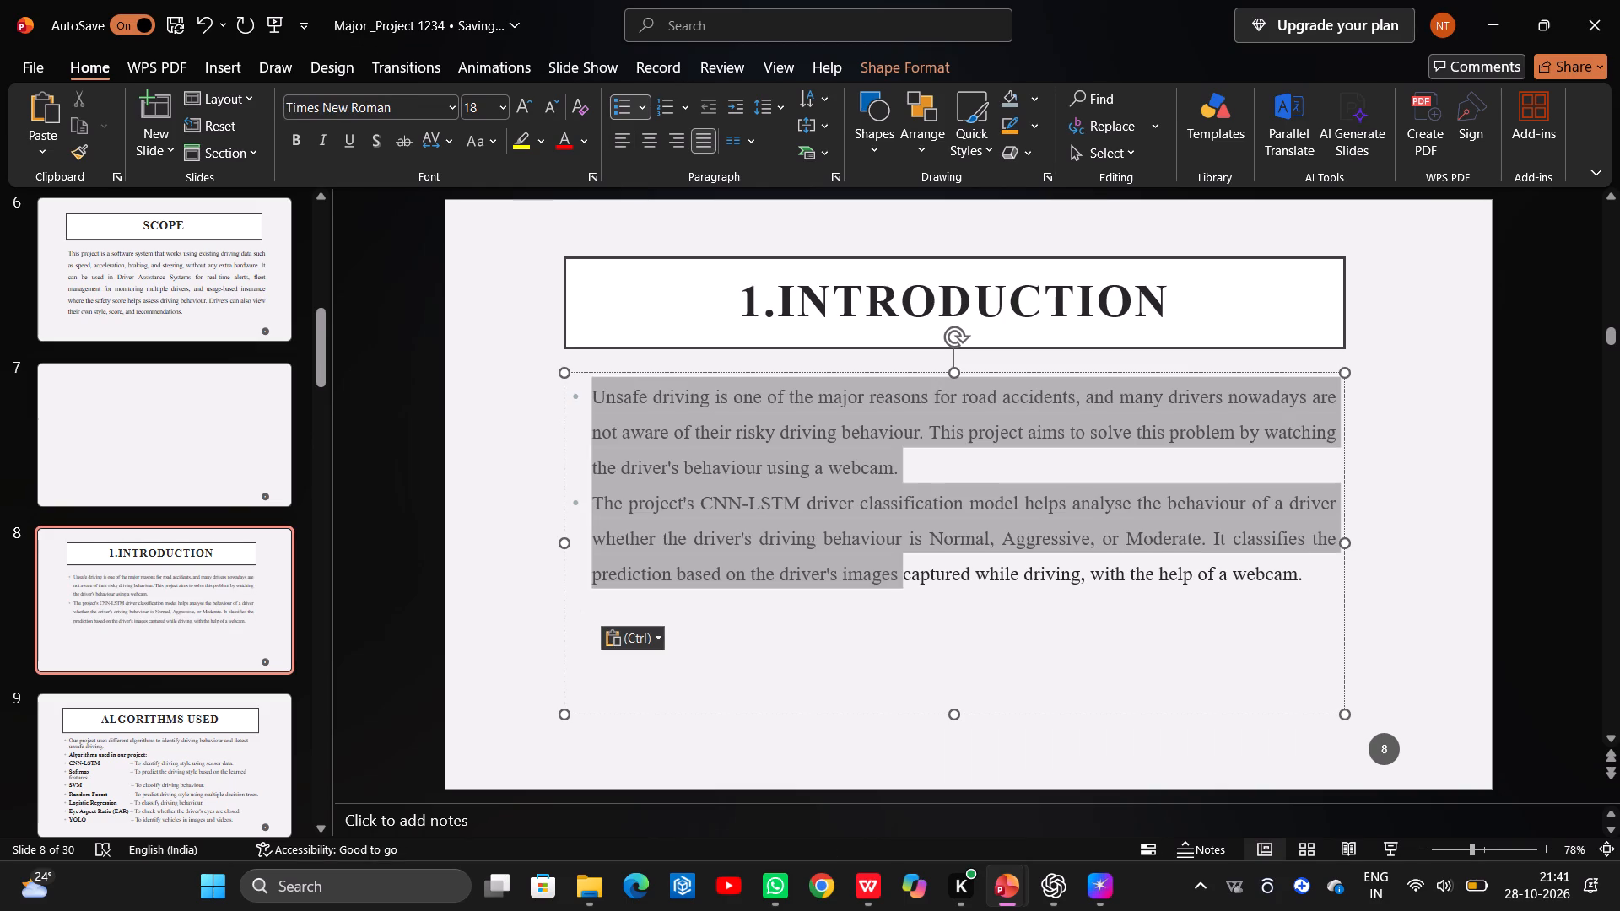
drag(925, 615, 964, 651)
click(1110, 584)
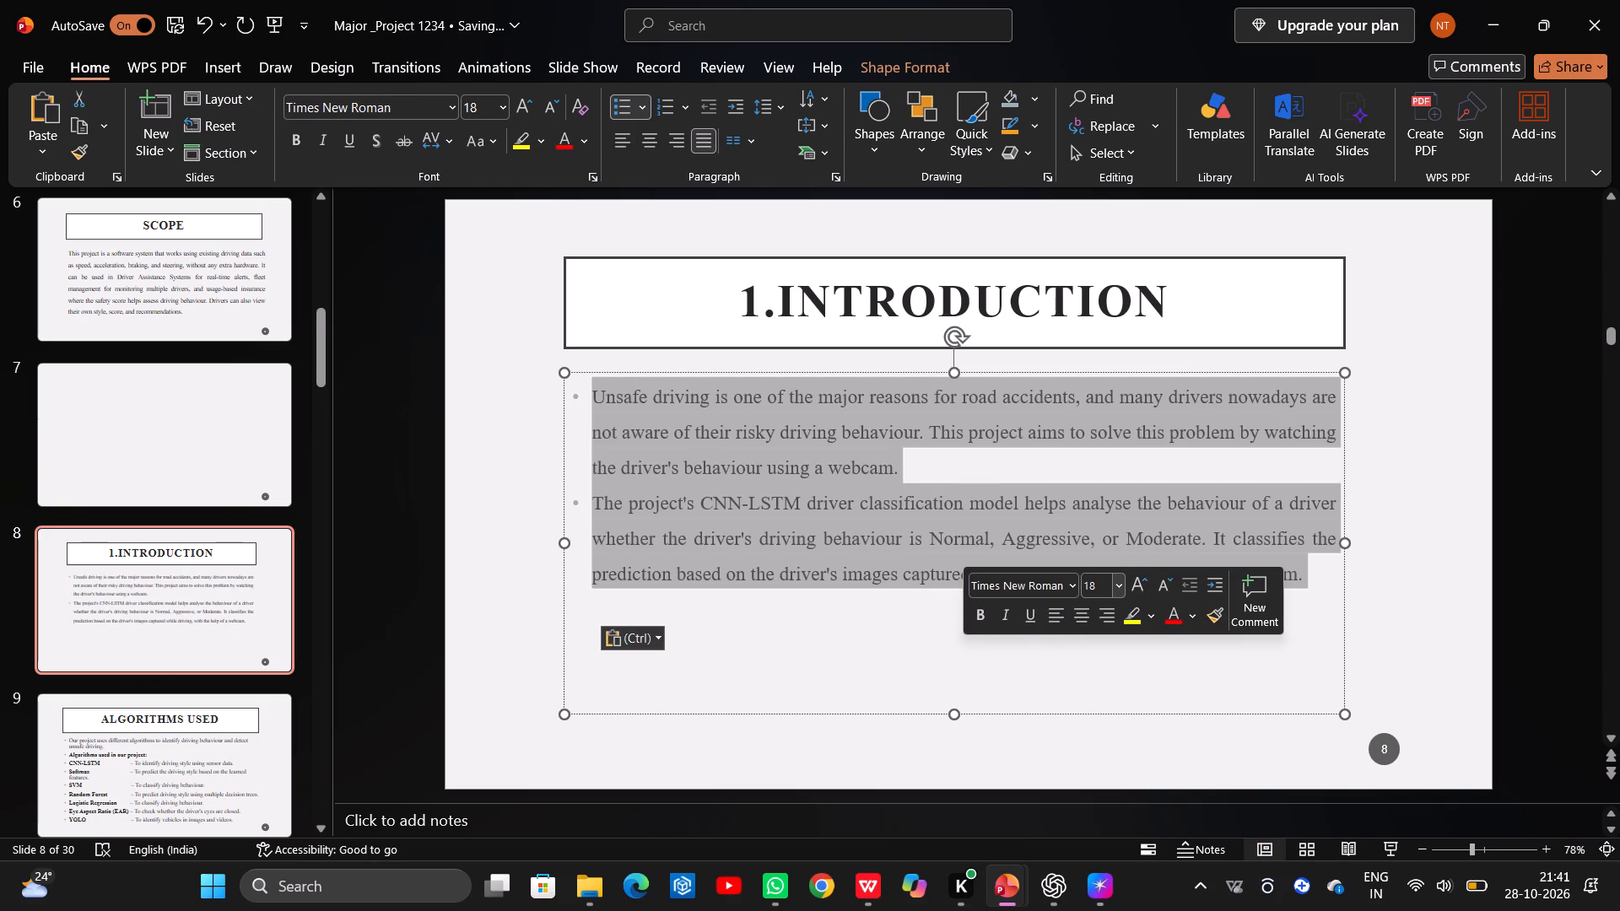
click(1114, 584)
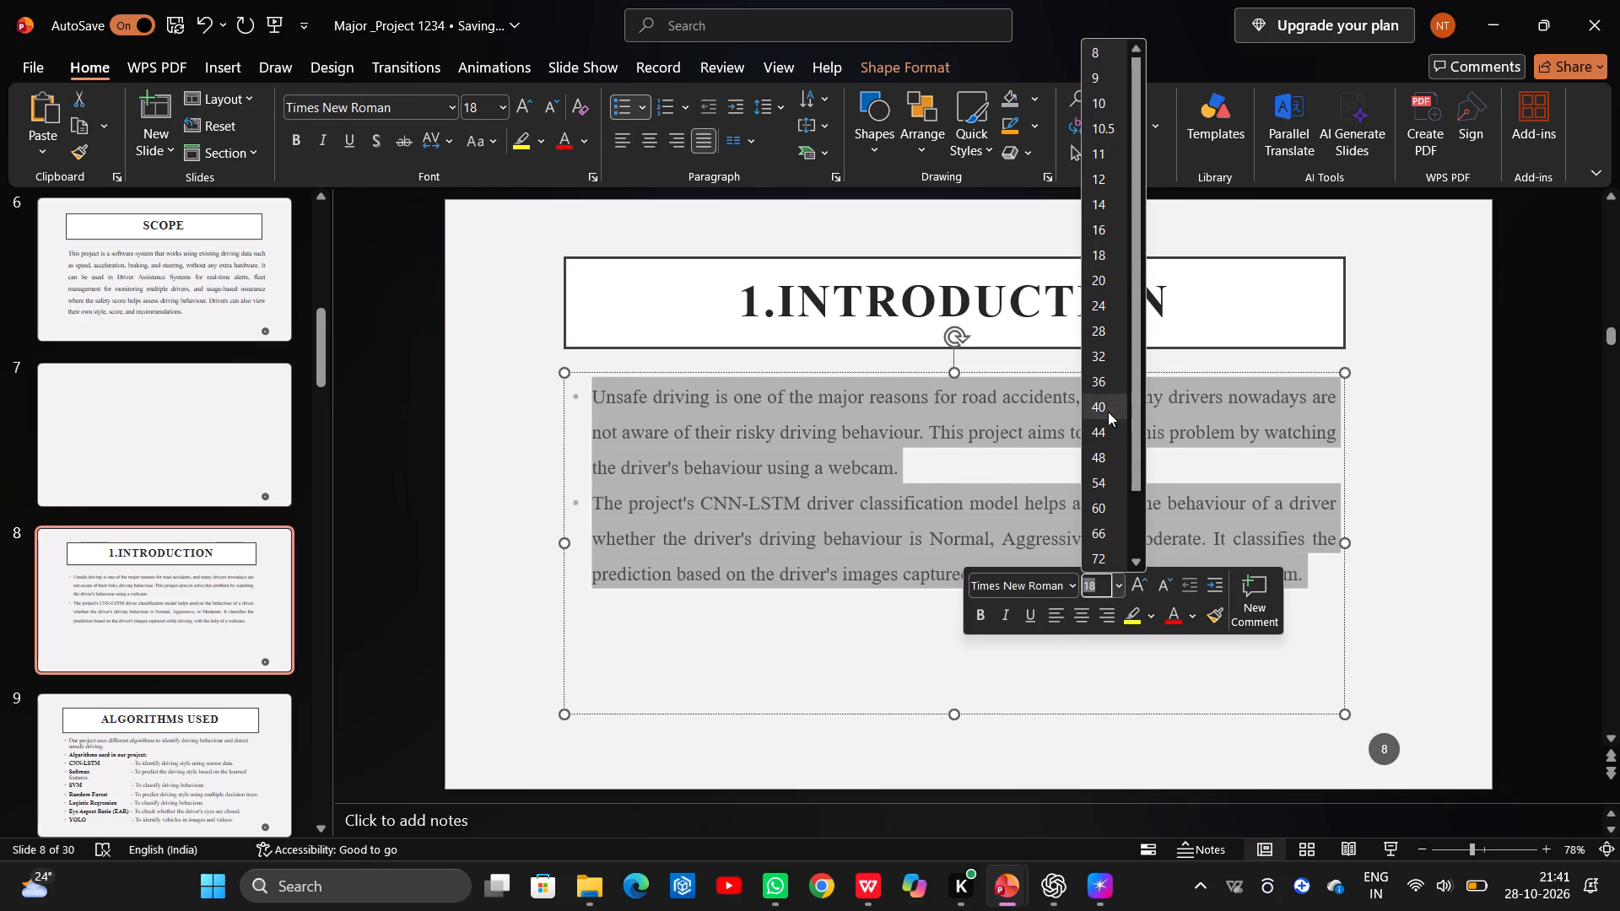
click(1099, 310)
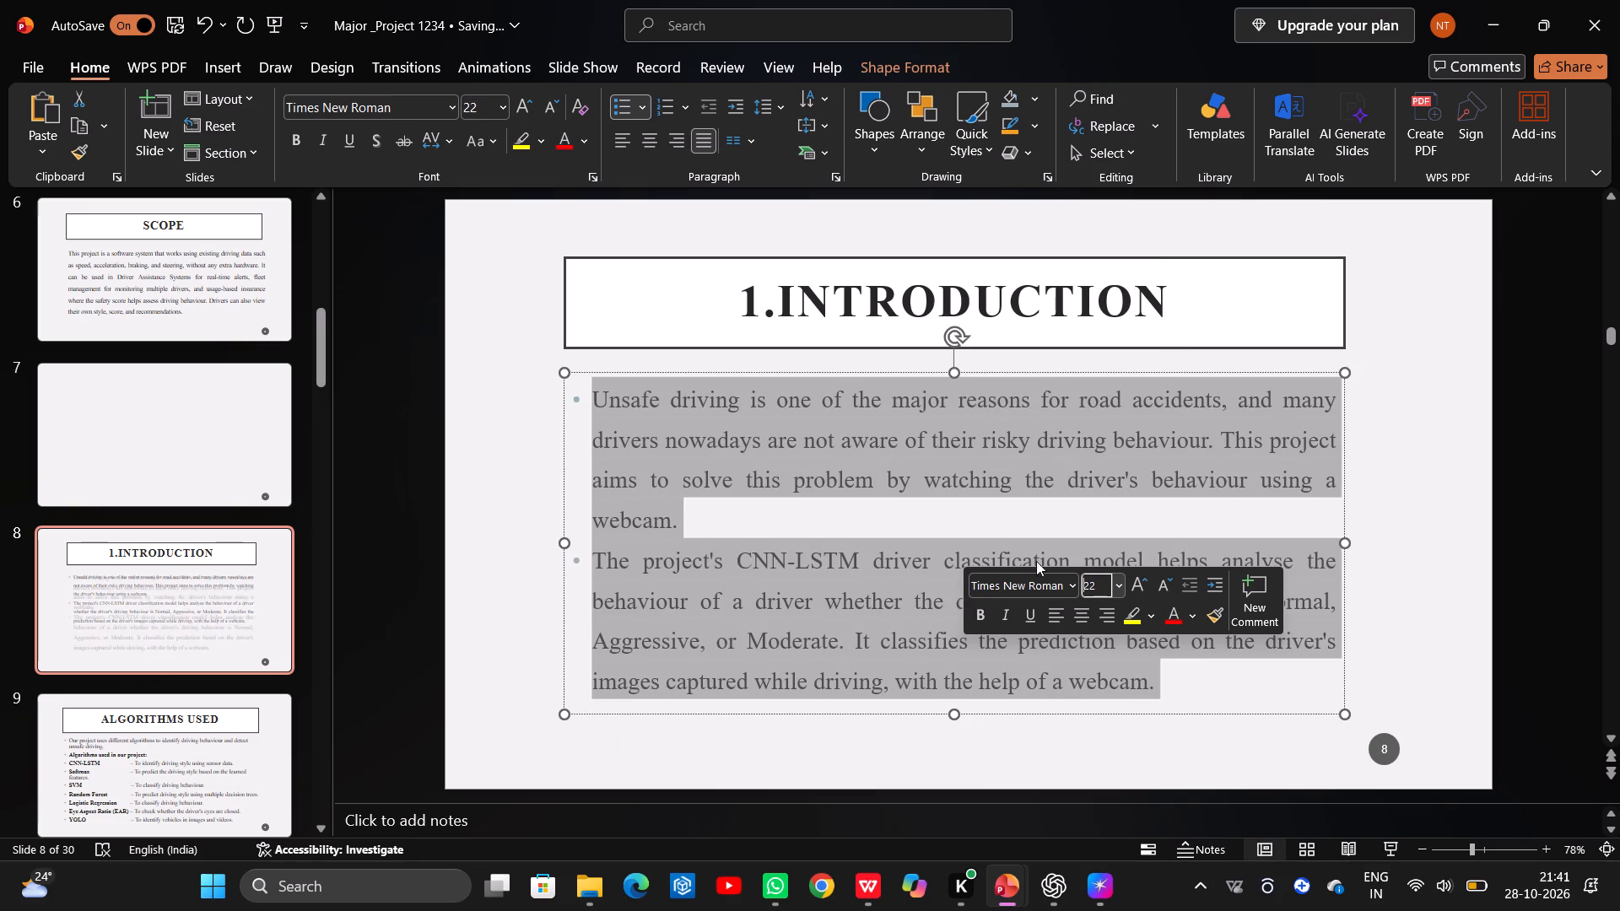
click(1119, 590)
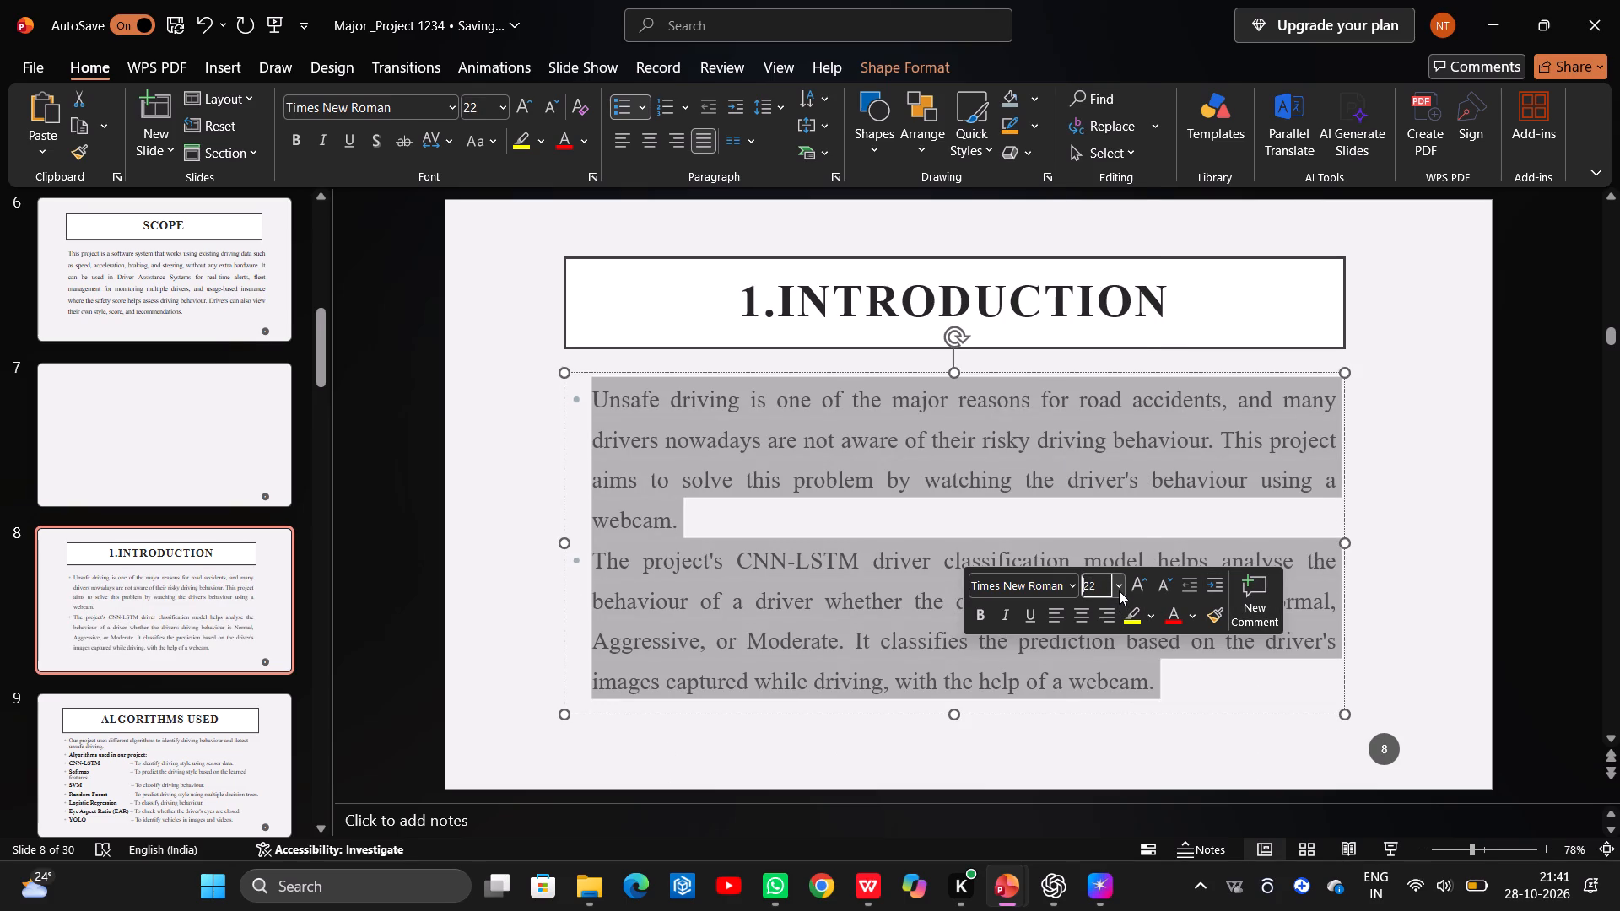
click(1098, 301)
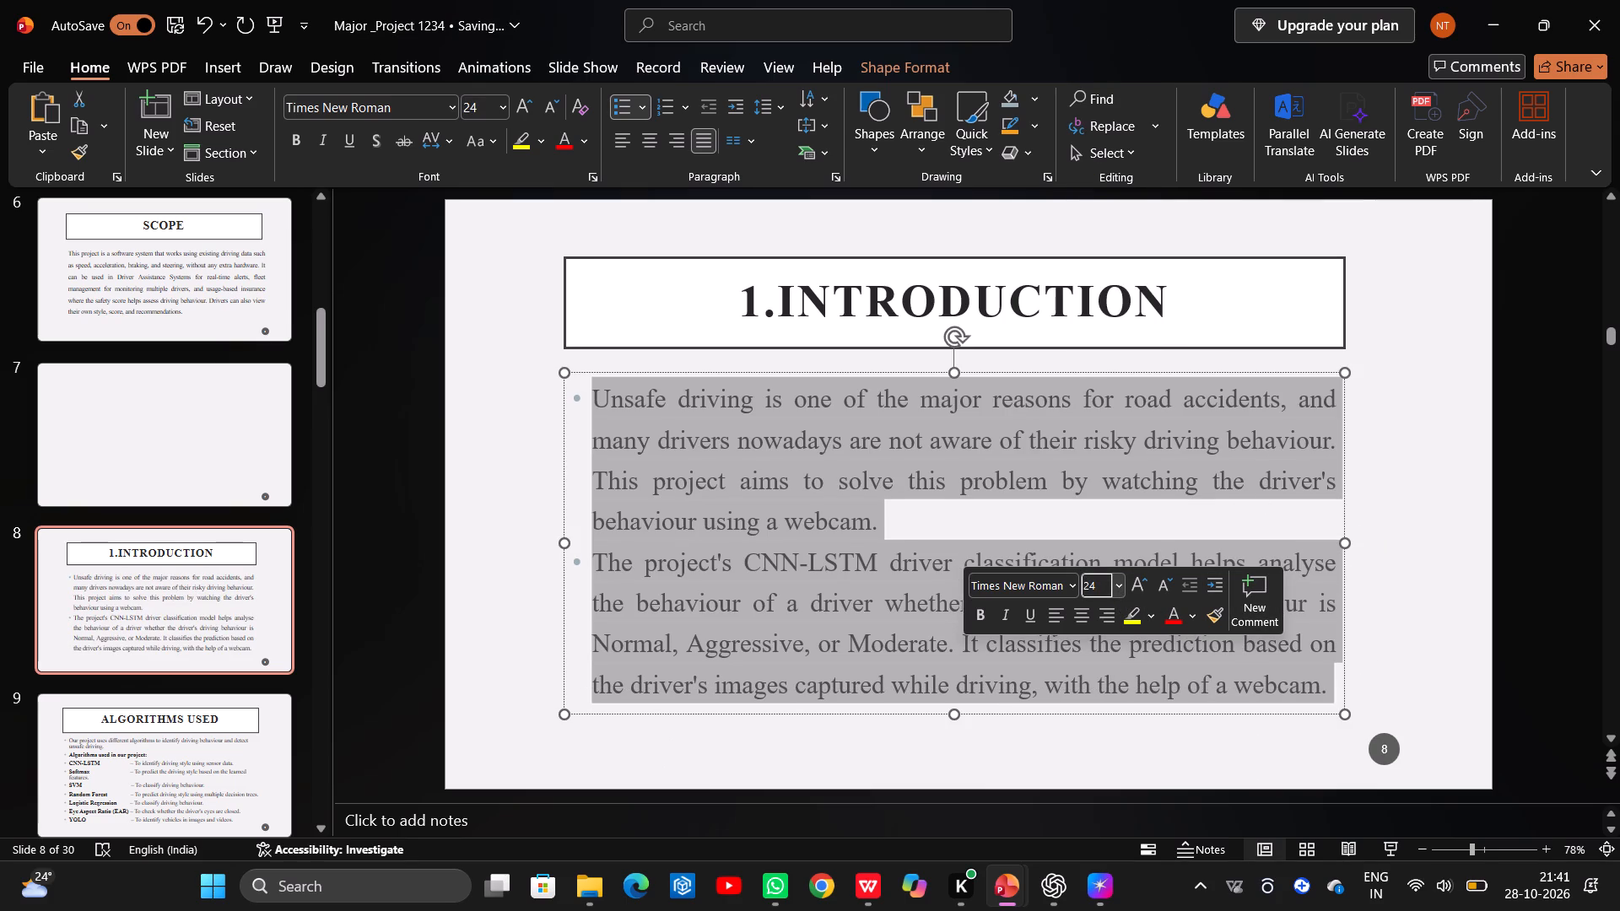
click(1464, 634)
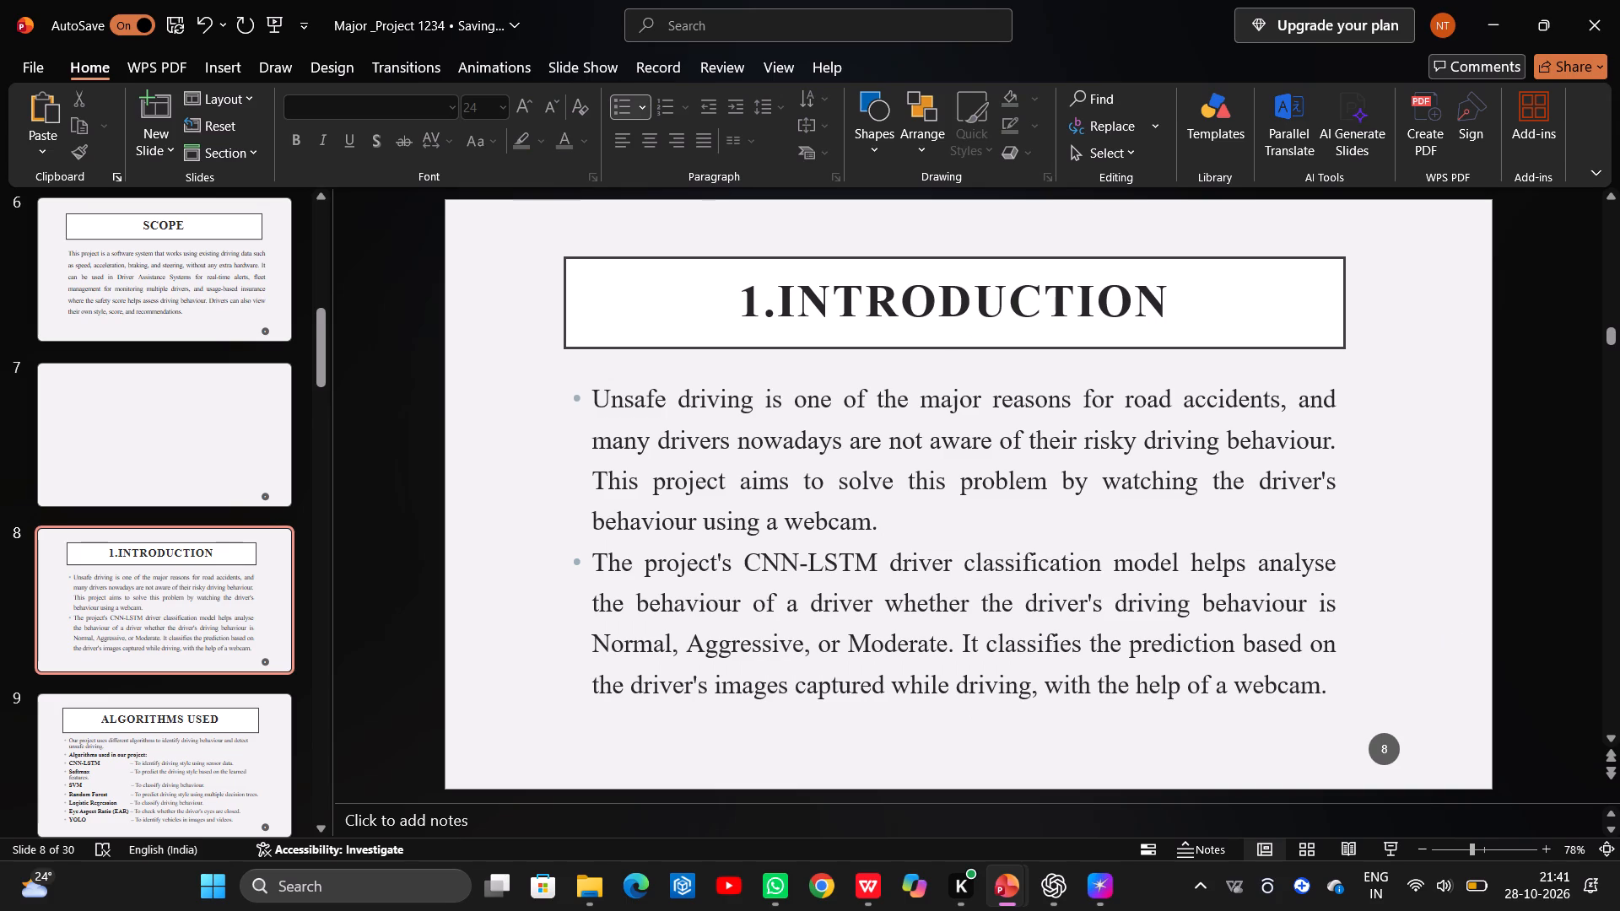
Move the 1.INTRODUCTION slide ahead of the blank slide, directly after the SCOPE slide.
click(938, 509)
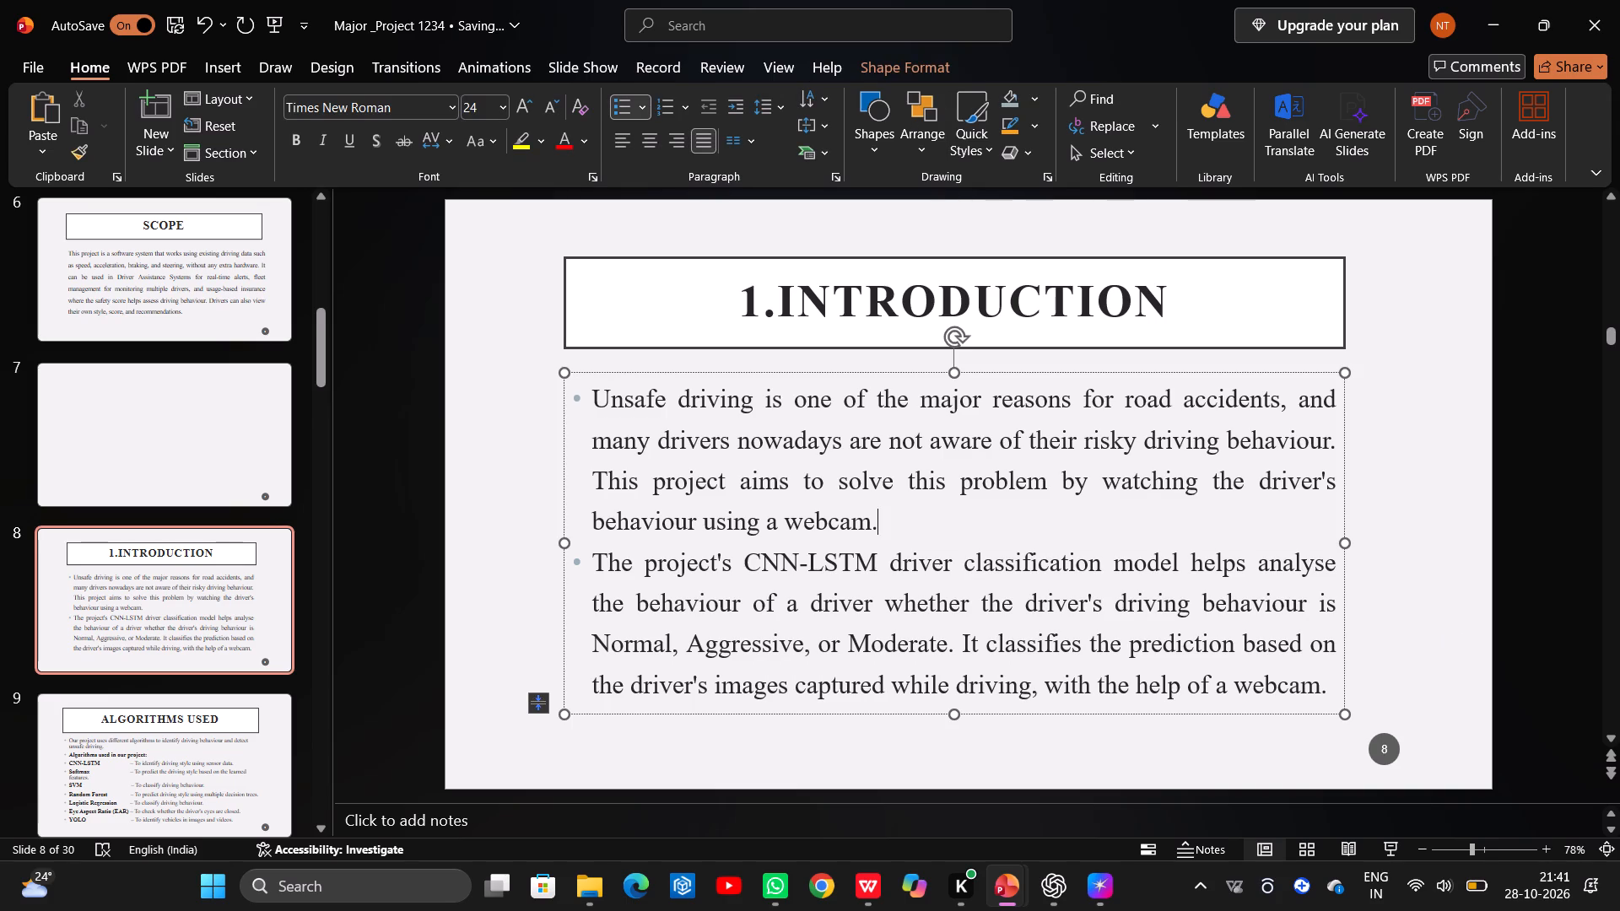
drag(162, 557, 161, 372)
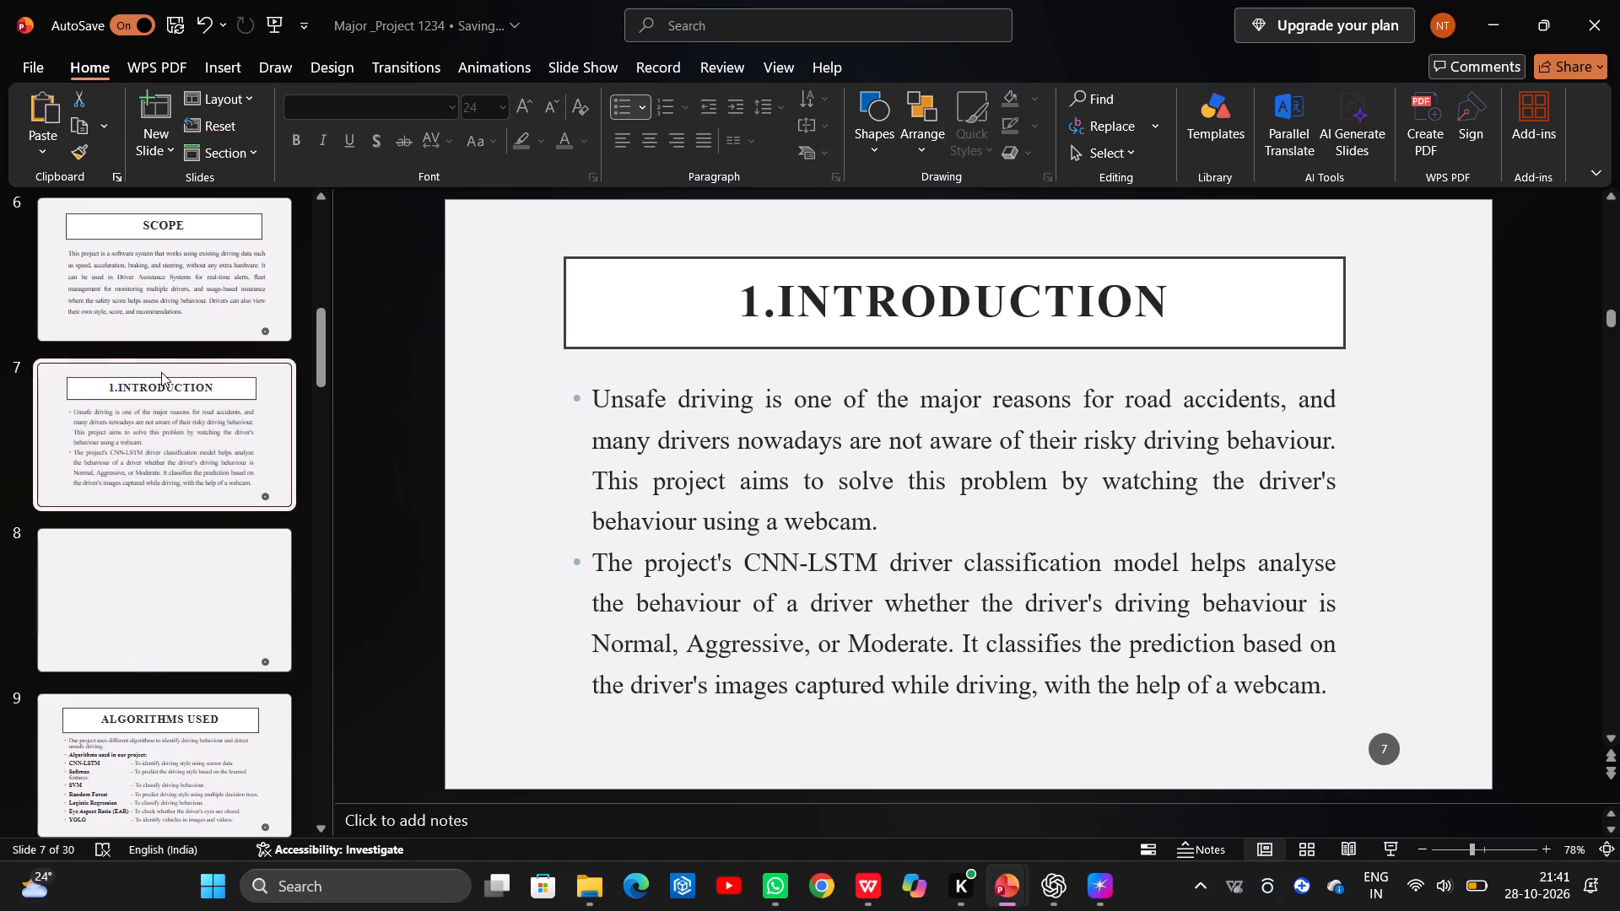
Check the List of Contents order and move the PURPOSE slide to directly after the 1.INTRODUCTION slide.
scroll(161, 372, up, 5)
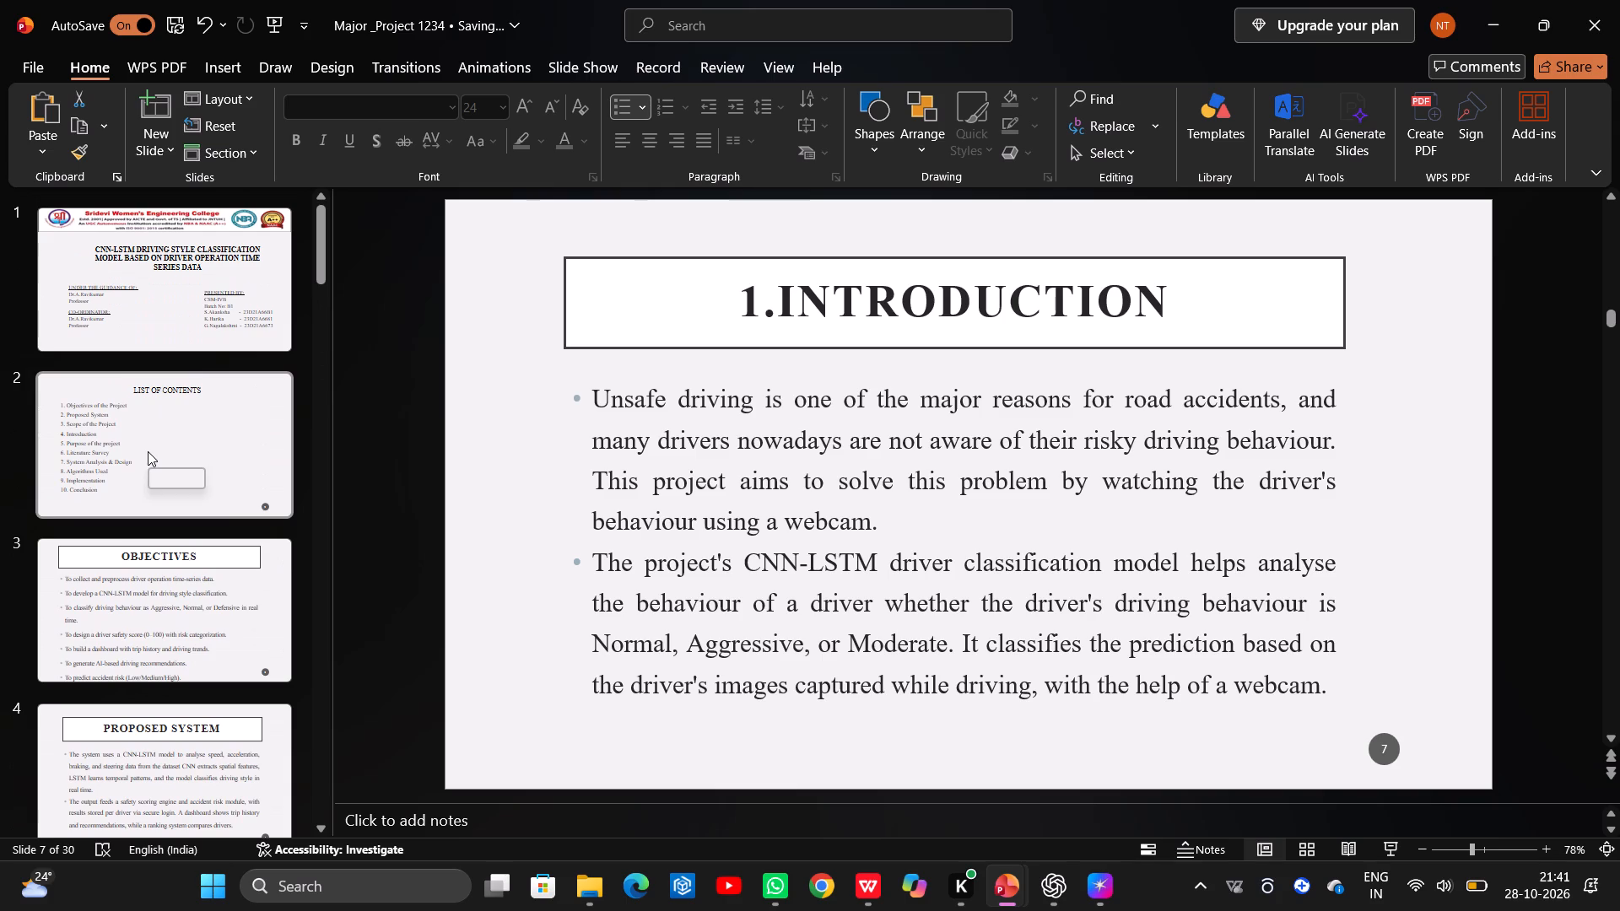
click(148, 451)
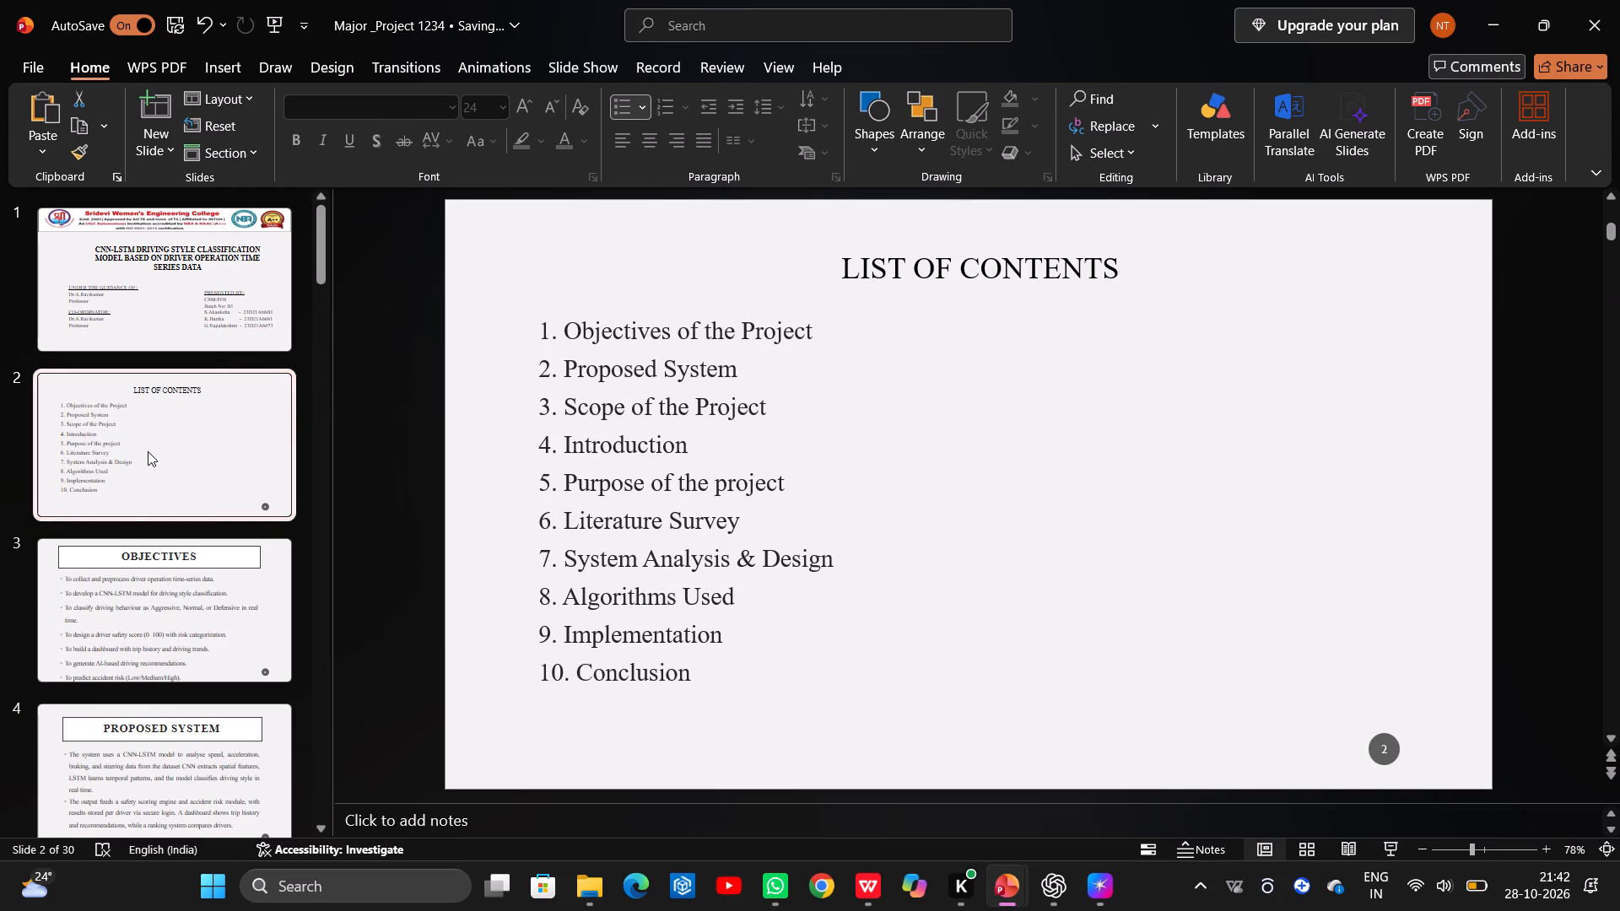
scroll(143, 628, down, 2)
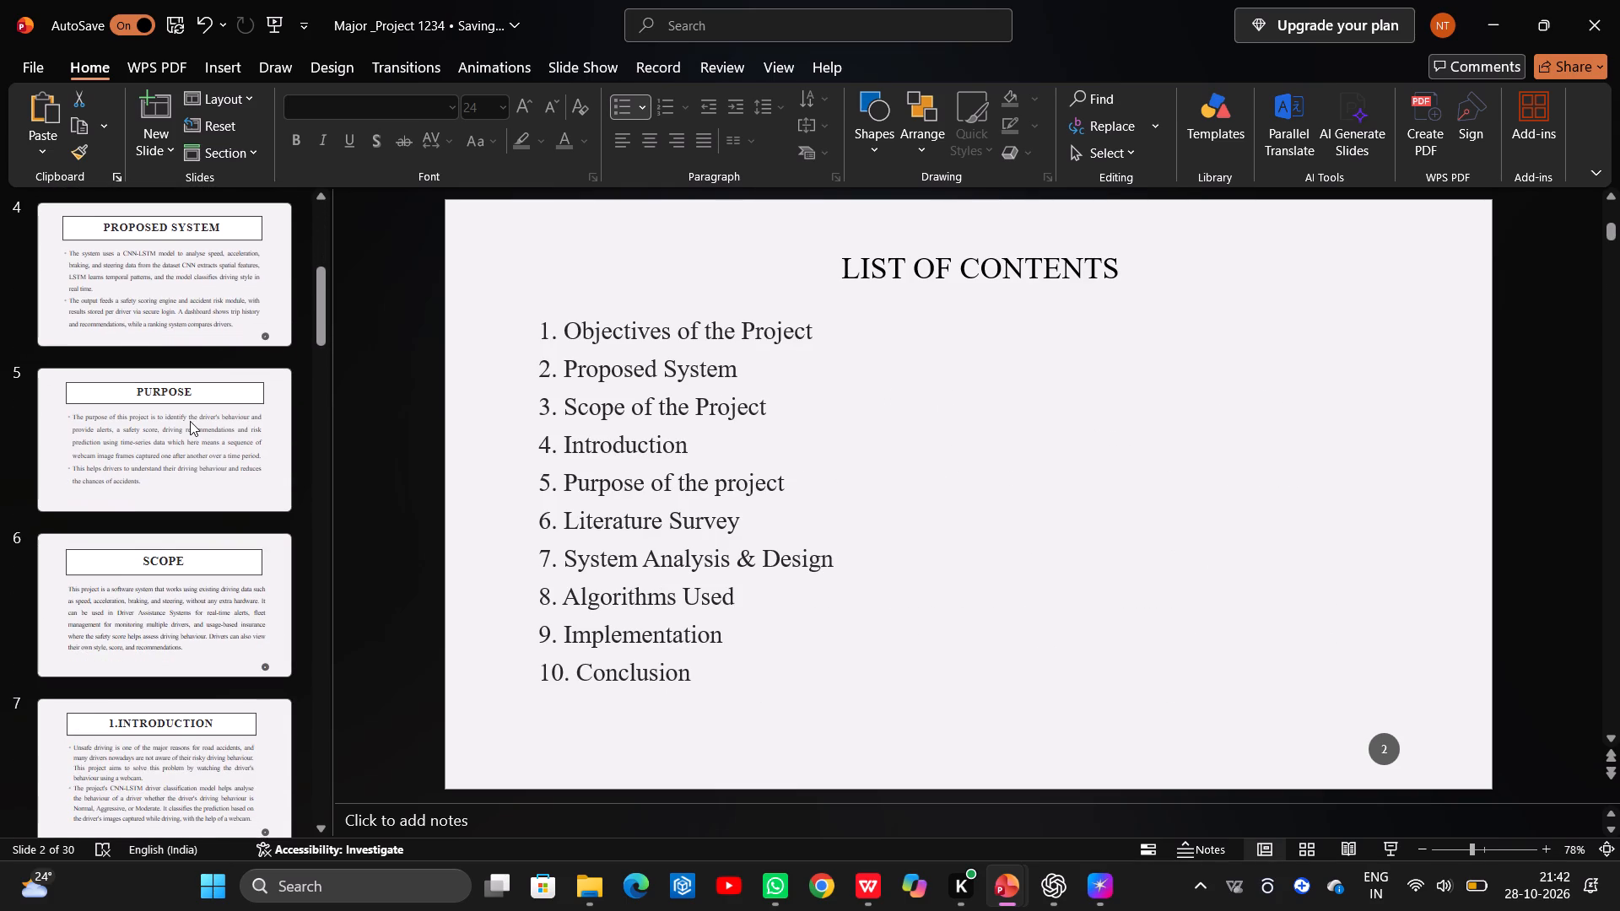
drag(190, 421, 192, 760)
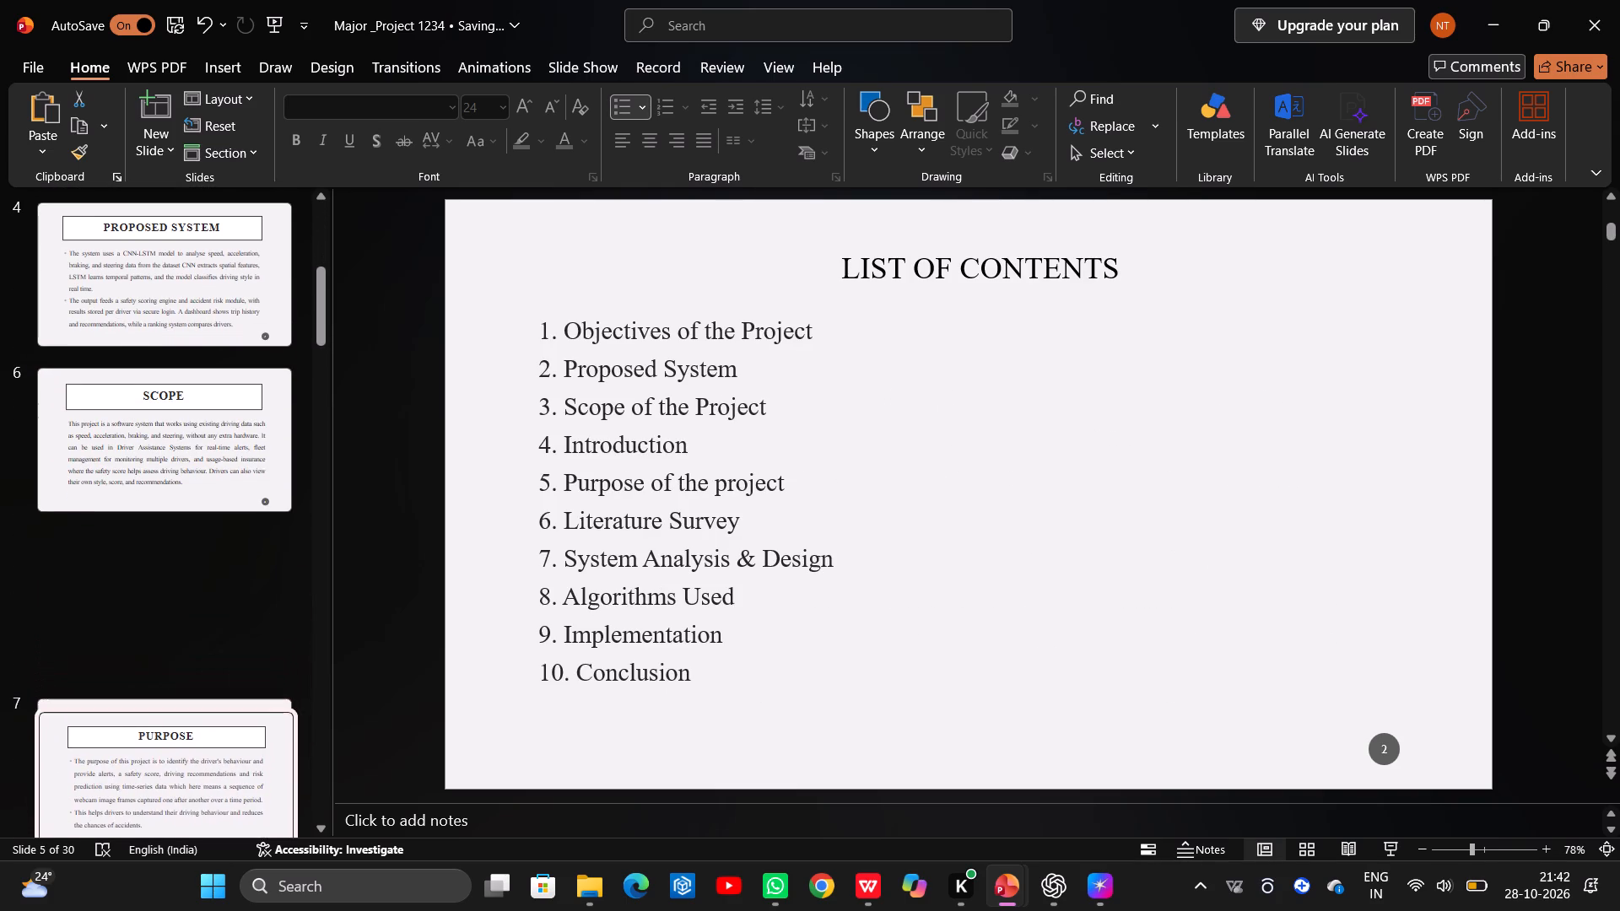
drag(192, 760, 197, 222)
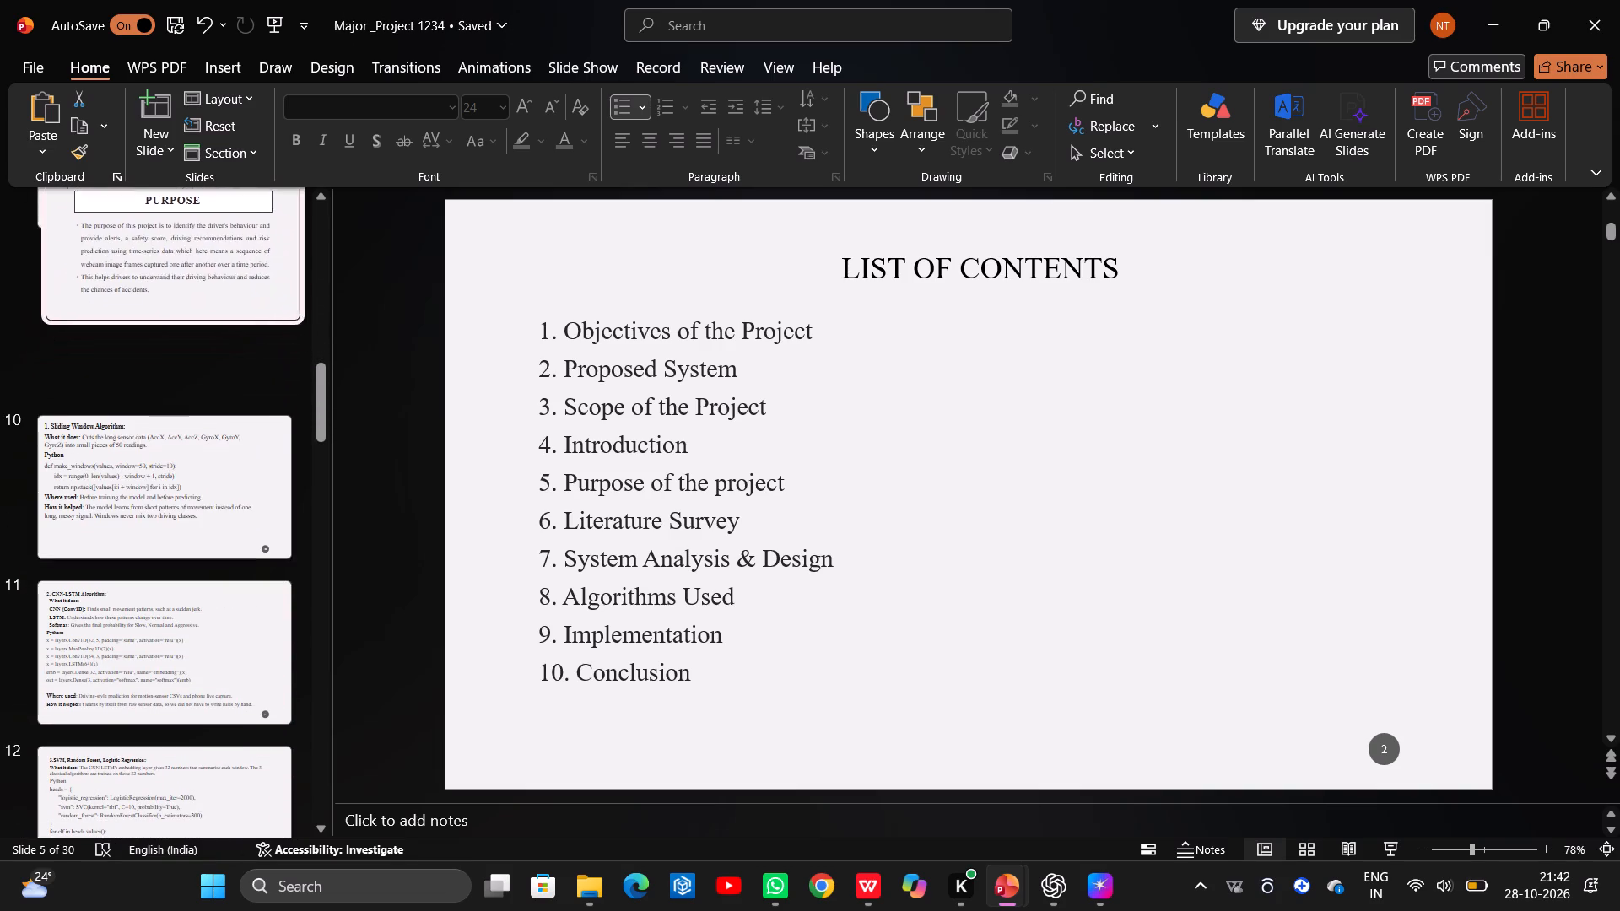
drag(197, 222, 187, 608)
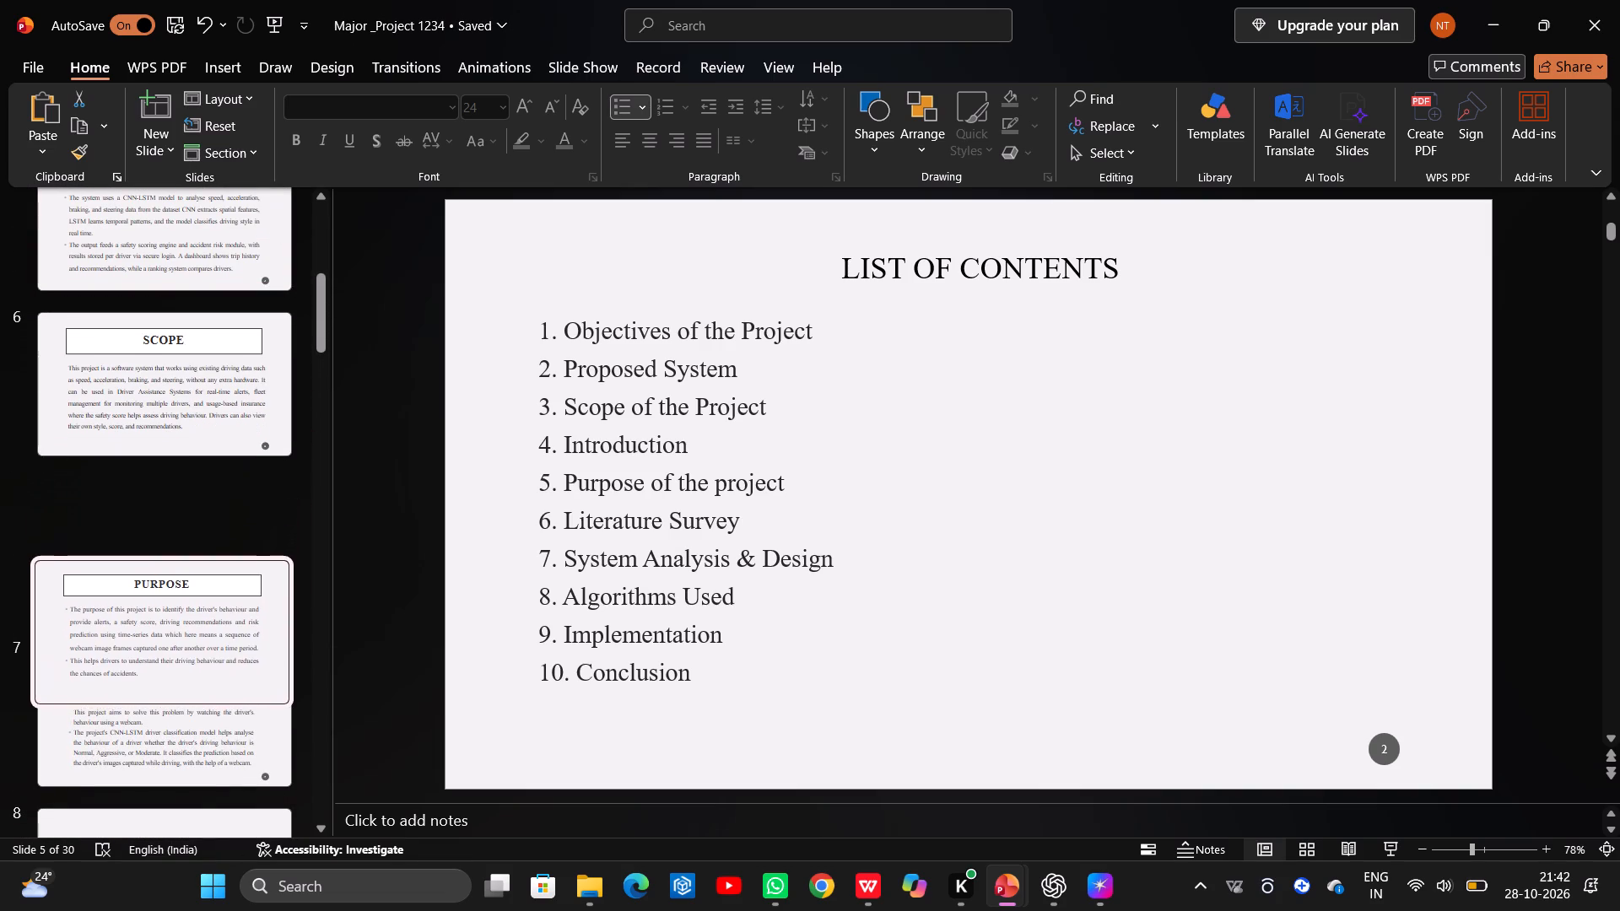
drag(187, 608, 176, 671)
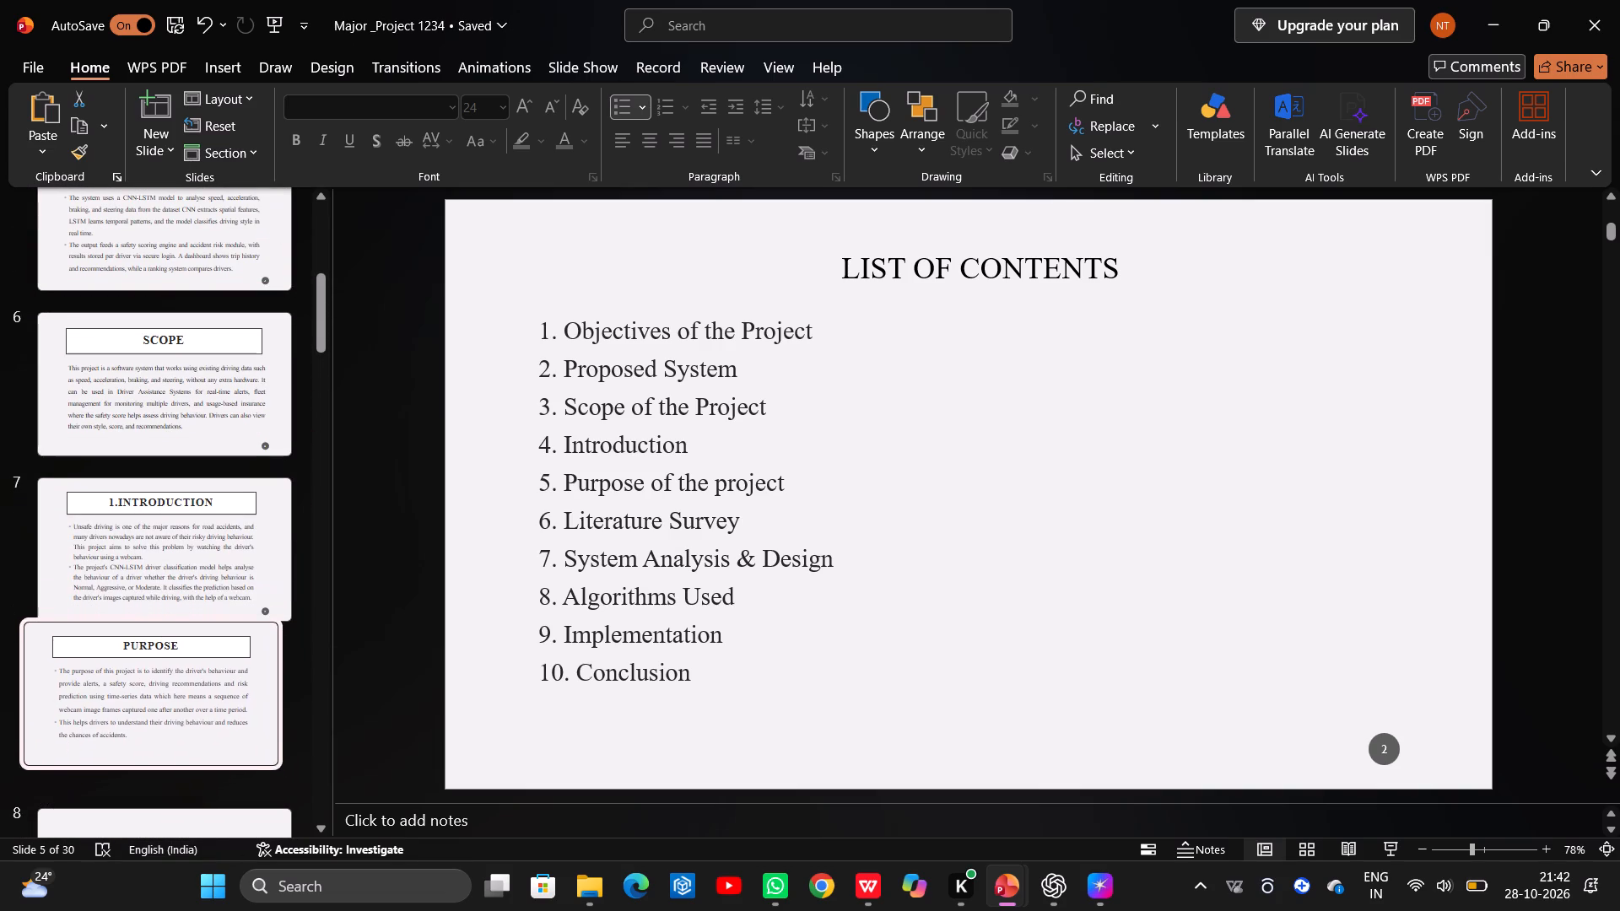
drag(176, 671, 181, 684)
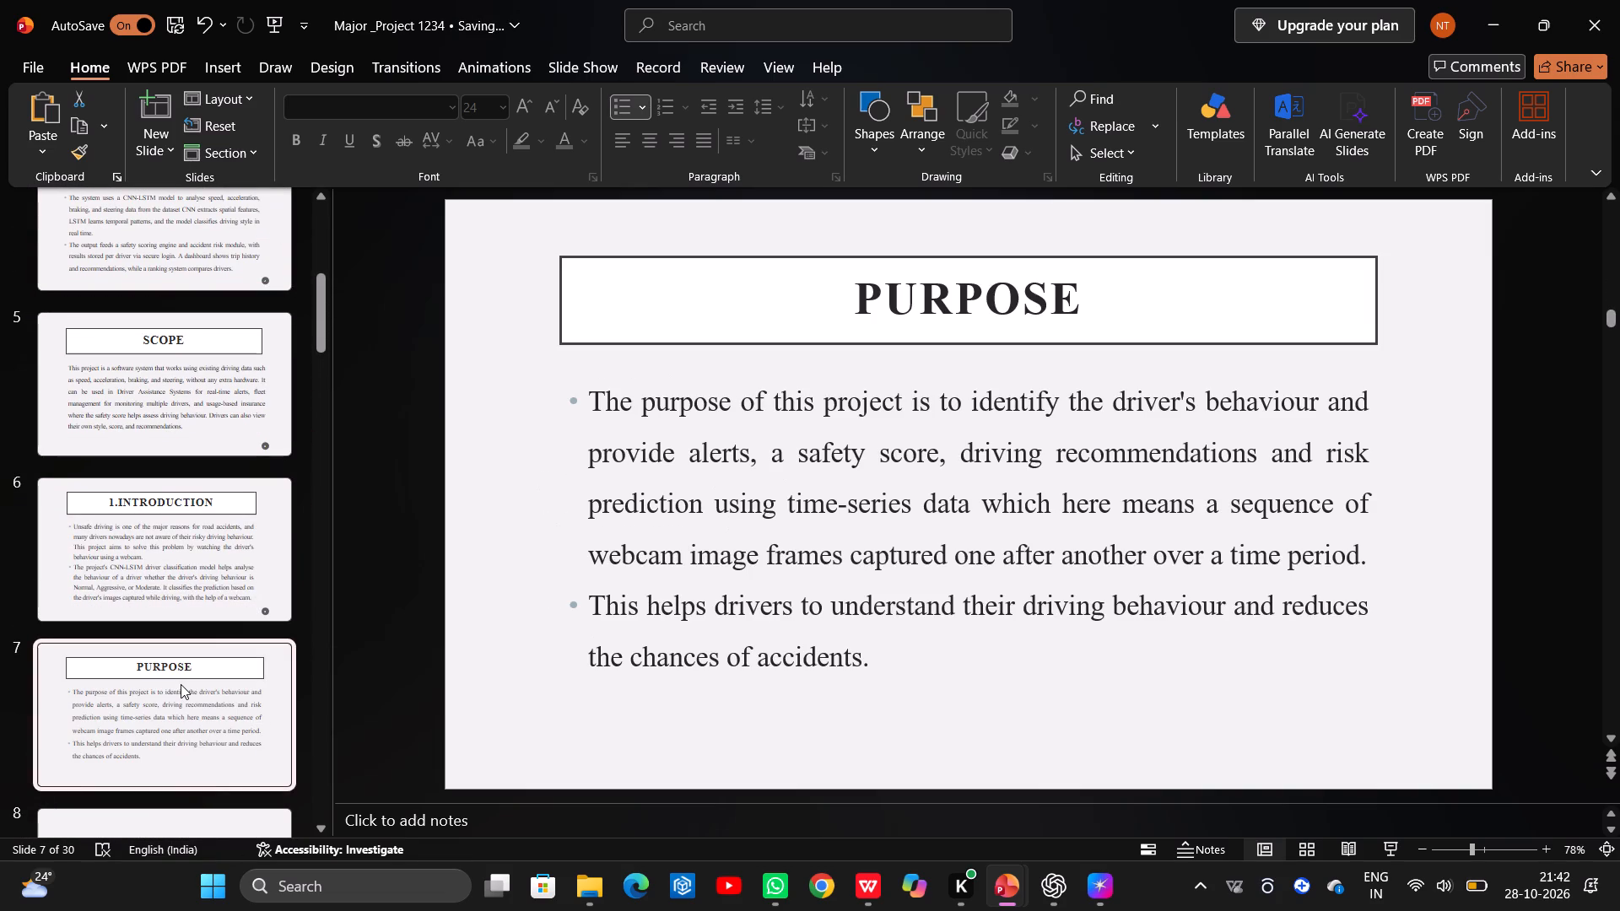
Find the 2.LITERATURE SURVEY slide in Major _Project-4-2 and copy its title box.
scroll(246, 731, down, 2)
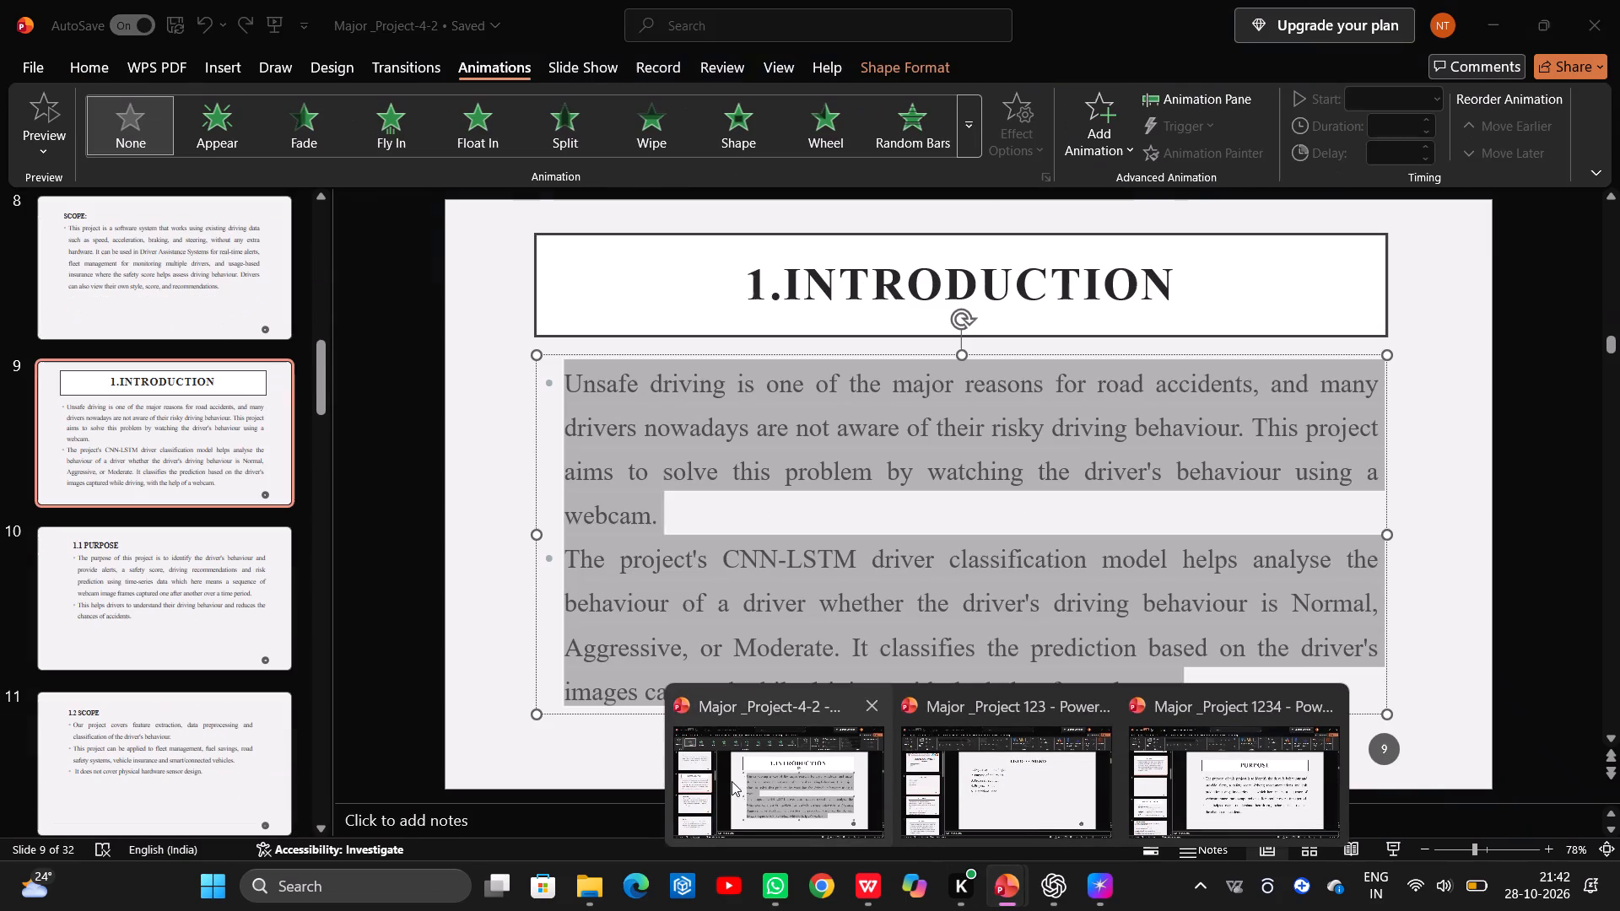
click(732, 781)
scroll(232, 633, down, 1)
ctrl+scroll(232, 633, up, 1)
scroll(232, 633, down, 1)
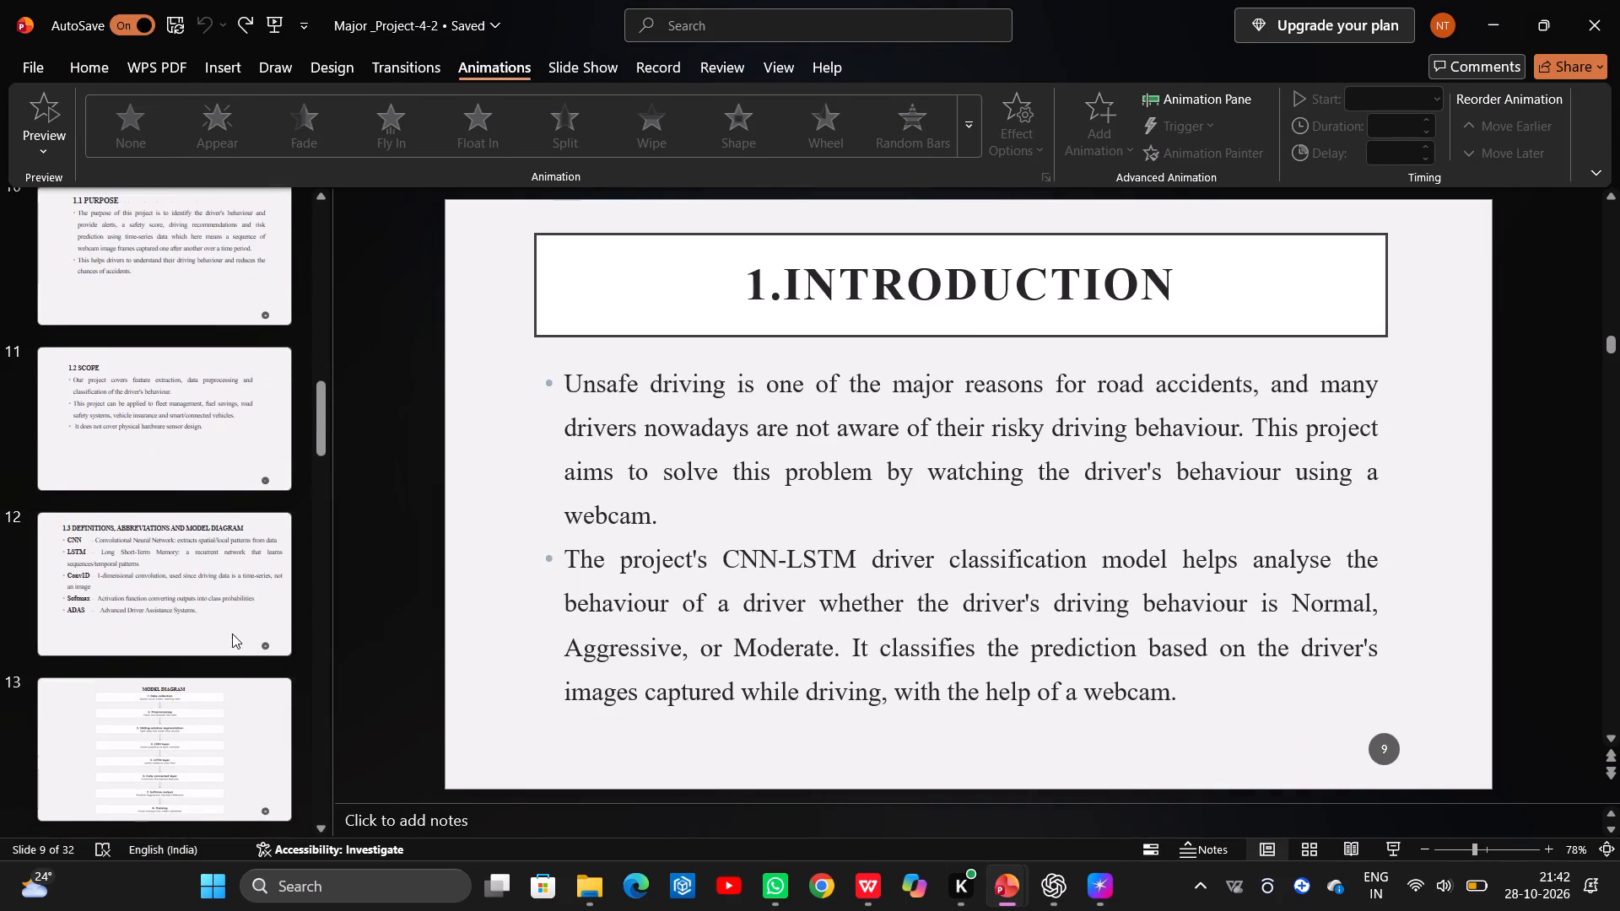
scroll(232, 633, down, 1)
ctrl+scroll(232, 633, up, 1)
ctrl+scroll(232, 633, down, 1)
ctrl+scroll(232, 633, up, 1)
ctrl+scroll(232, 633, down, 1)
ctrl+scroll(232, 633, up, 1)
scroll(232, 633, down, 1)
ctrl+scroll(232, 633, down, 3)
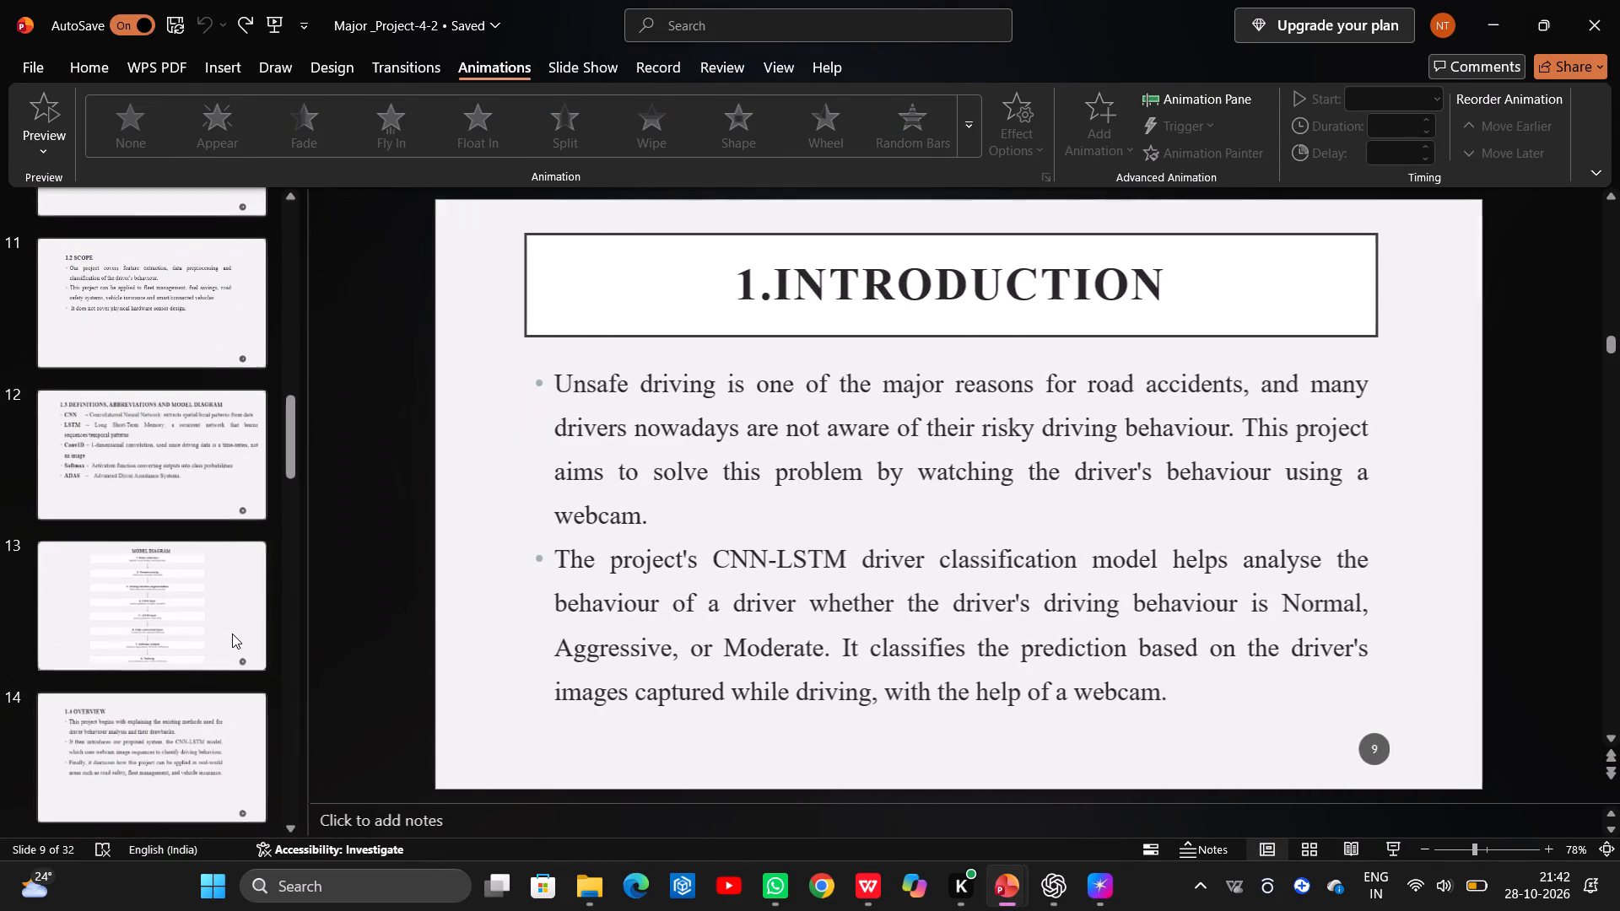
scroll(232, 633, down, 2)
click(186, 445)
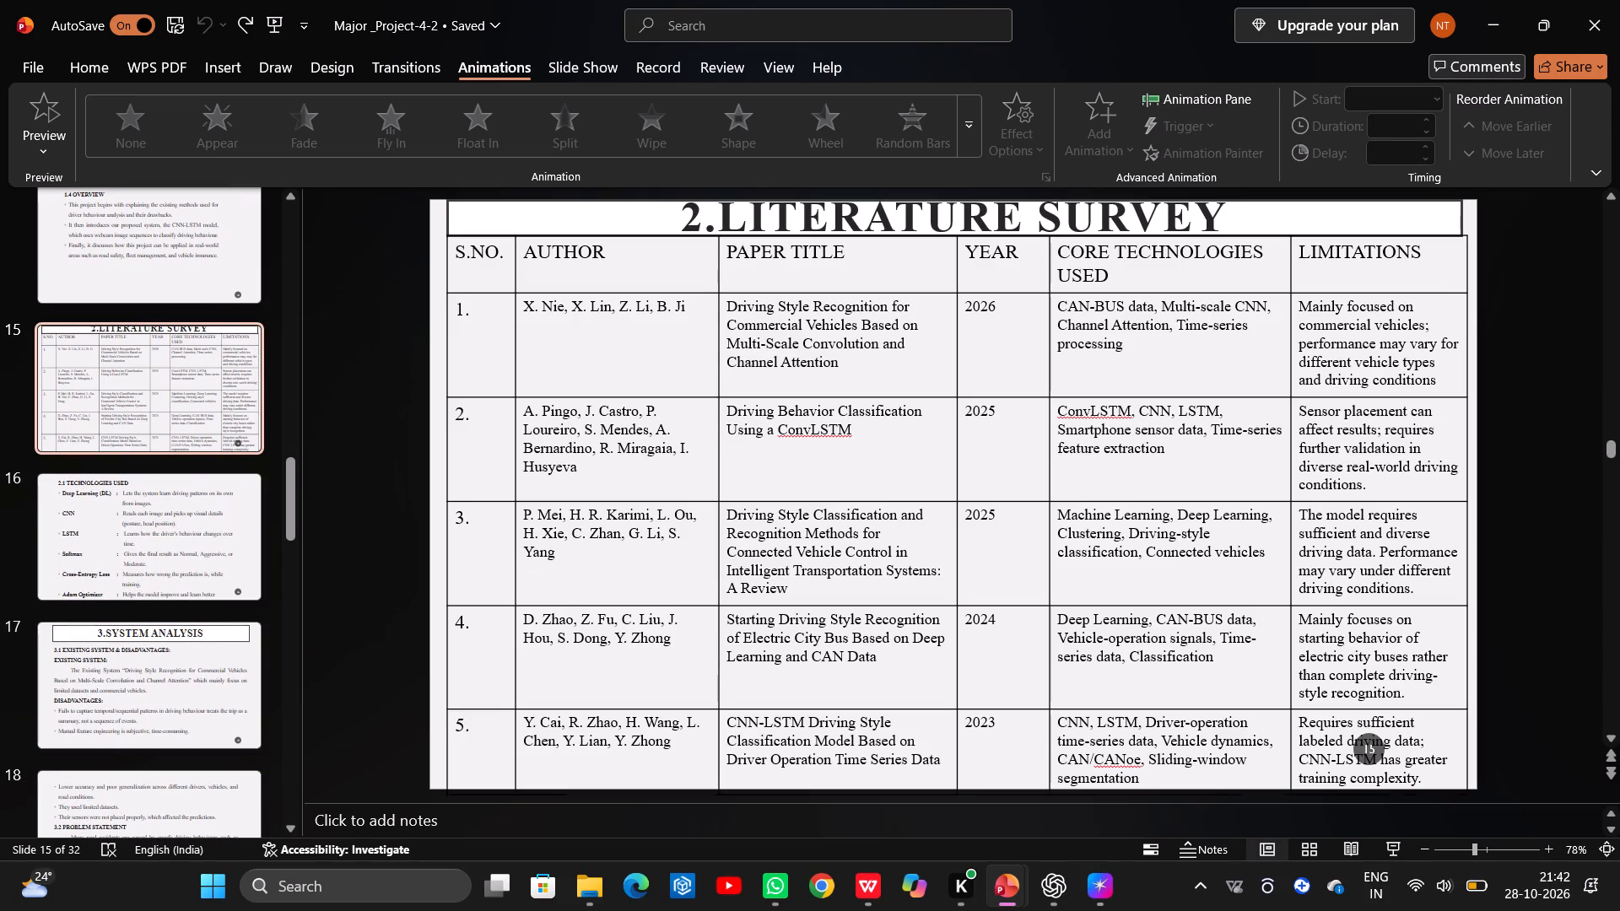
right_click(445, 283)
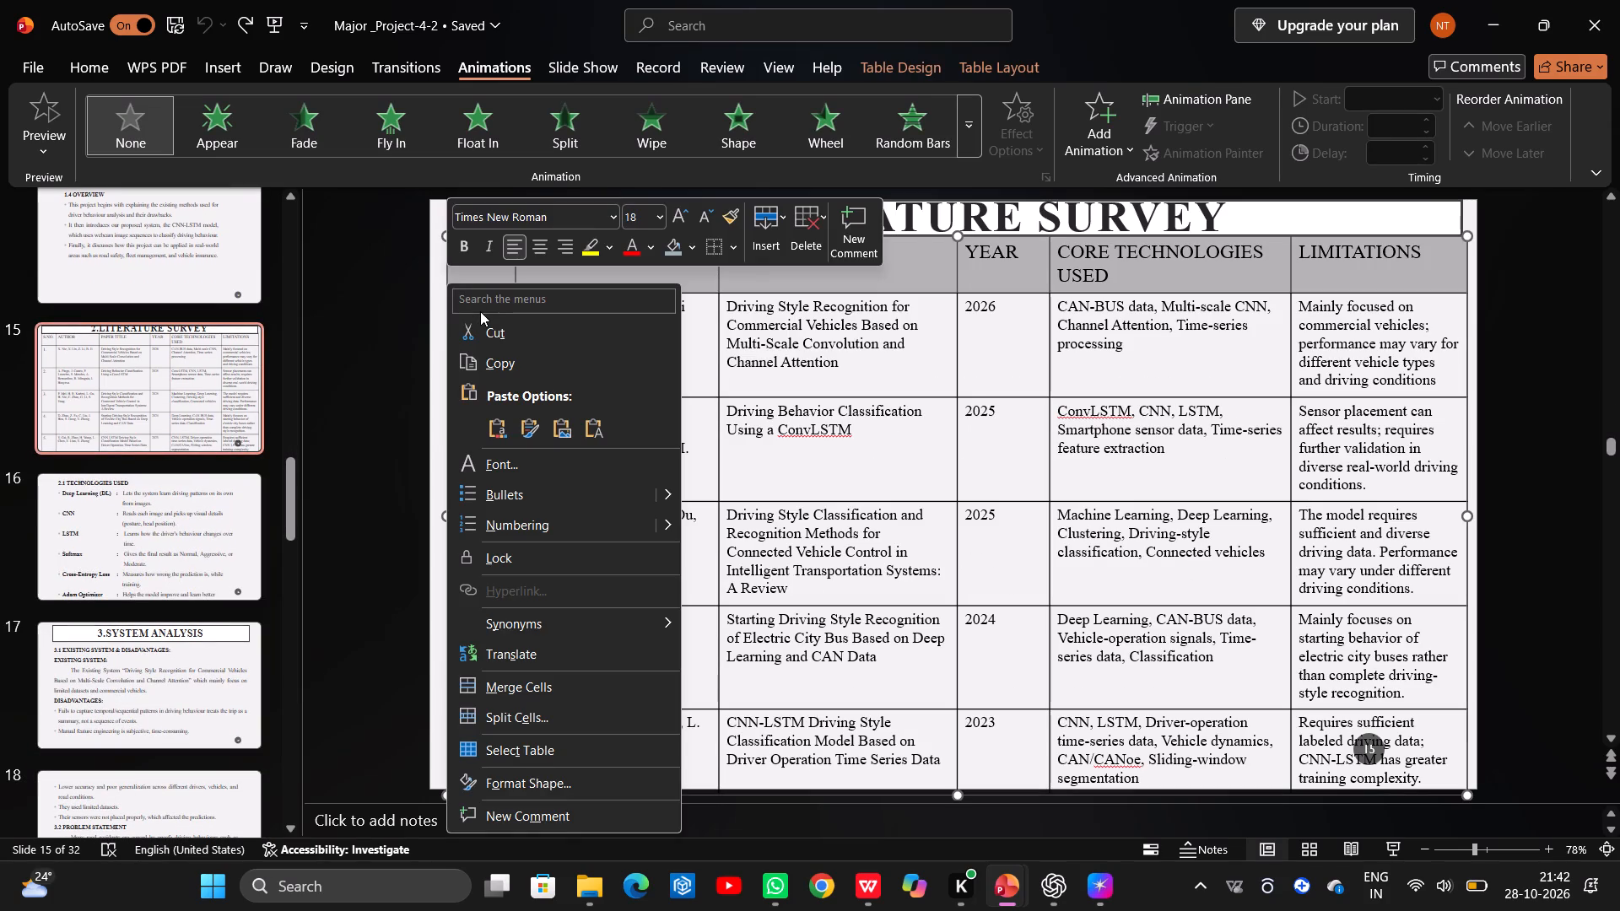
click(1146, 452)
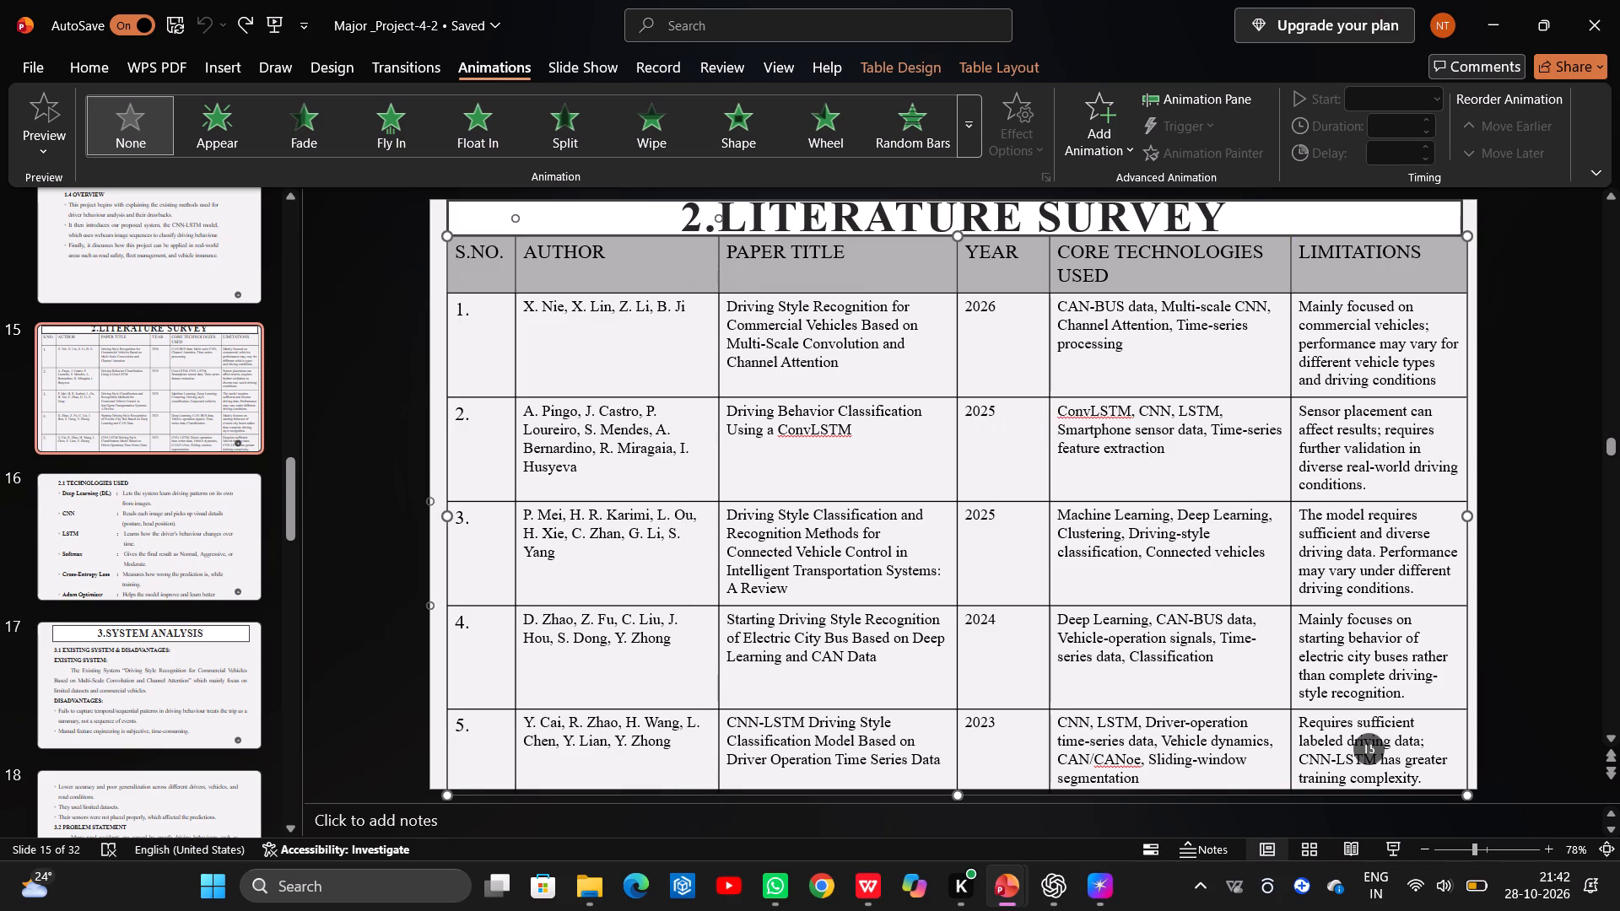
right_click(856, 216)
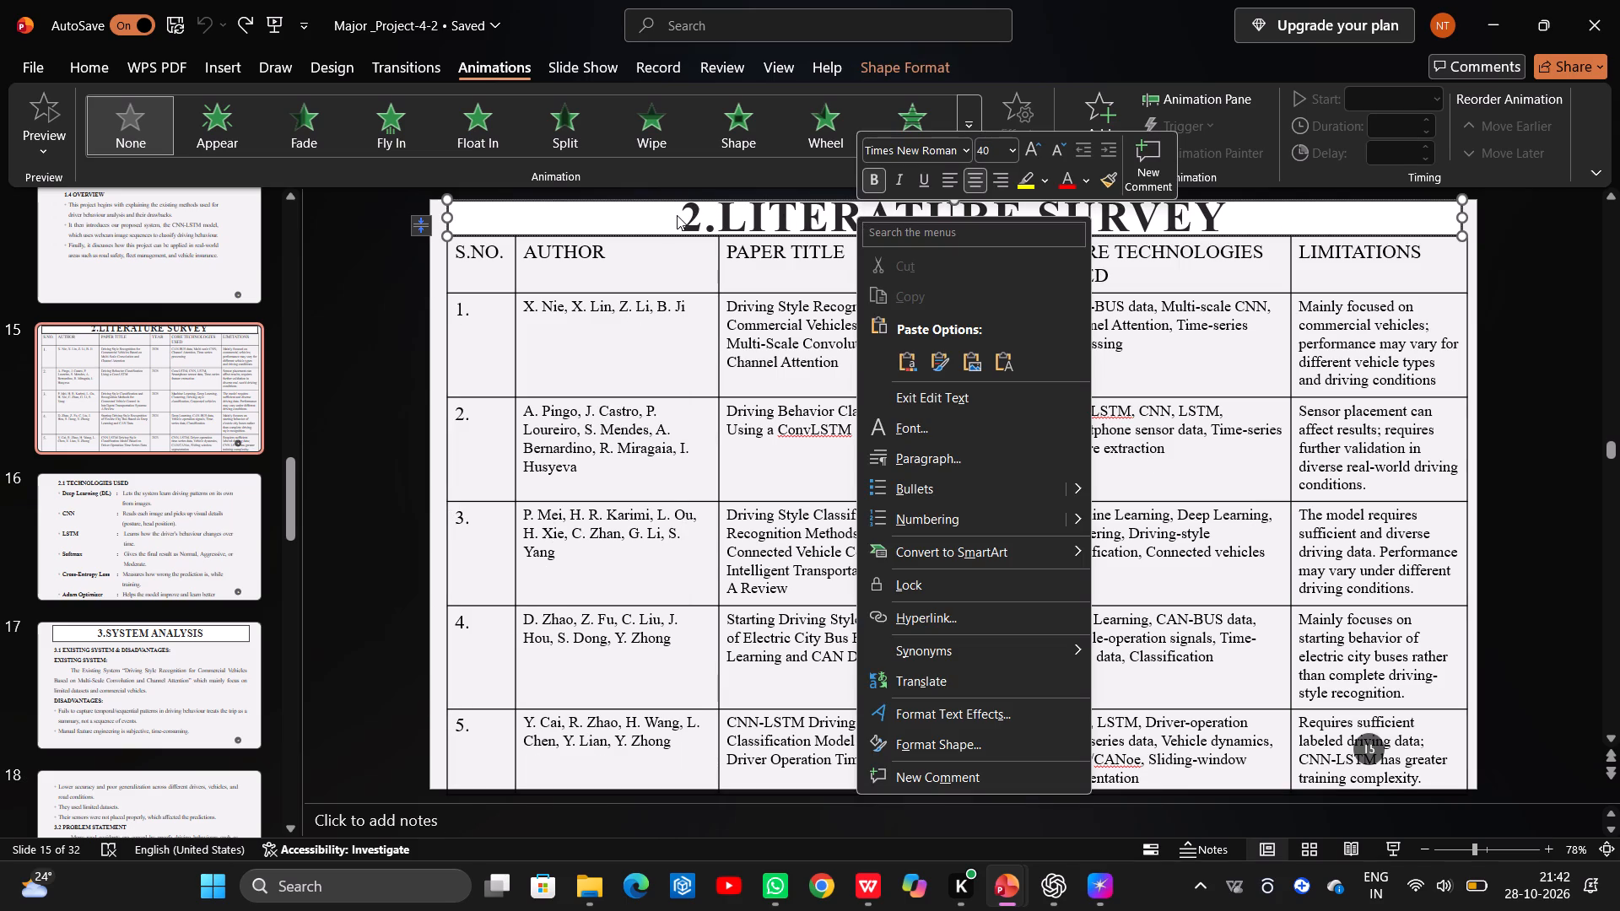
click(448, 211)
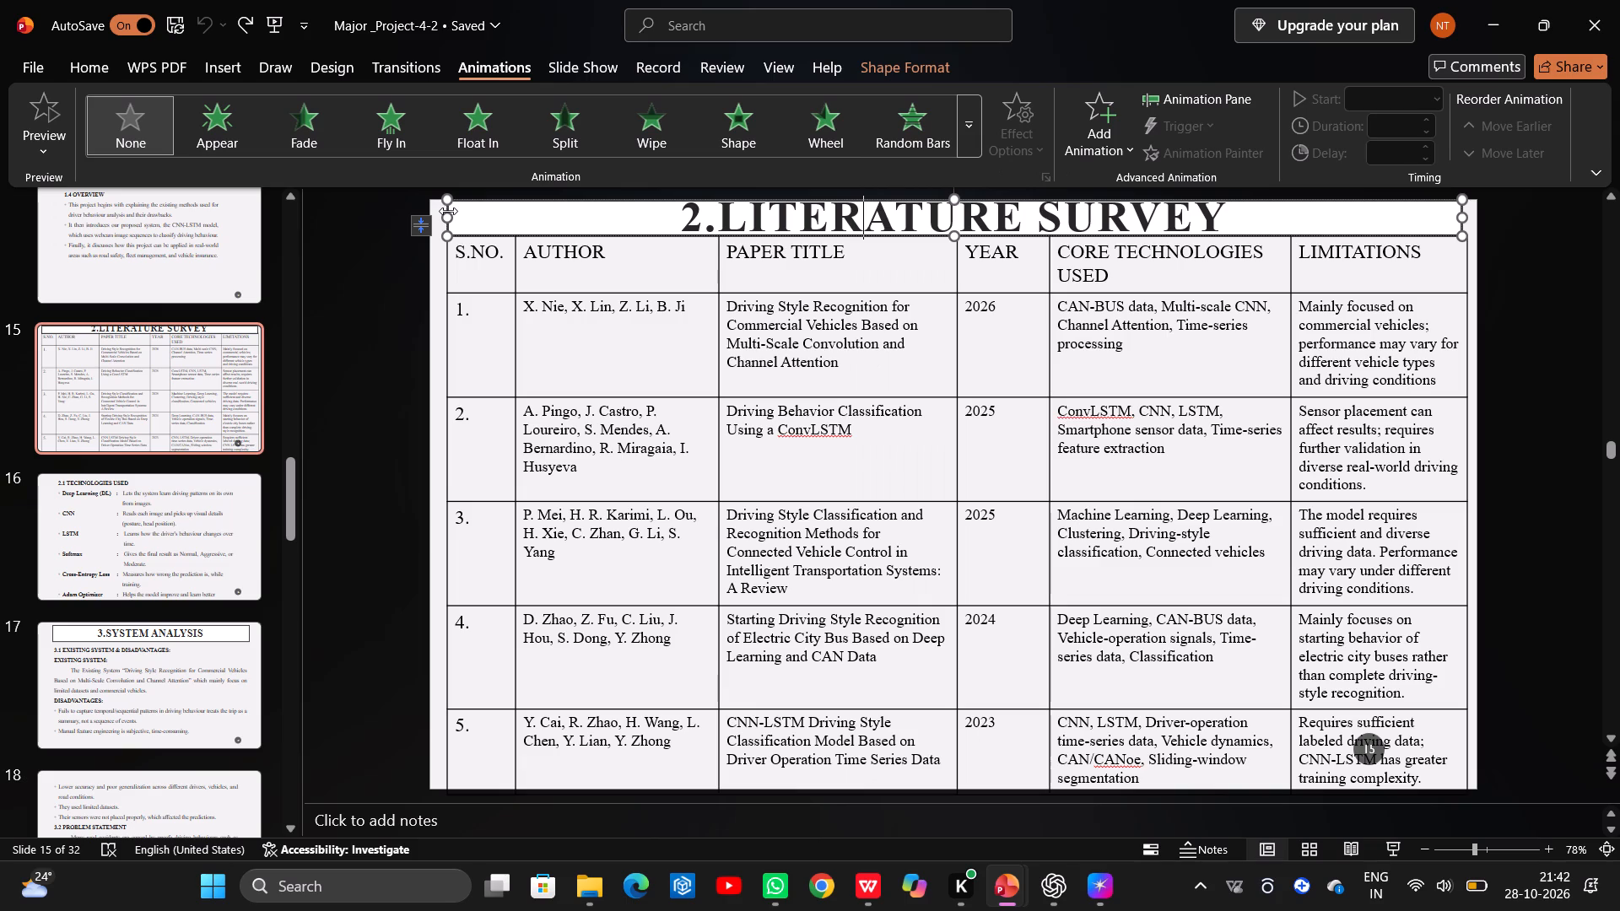
right_click(448, 211)
click(505, 293)
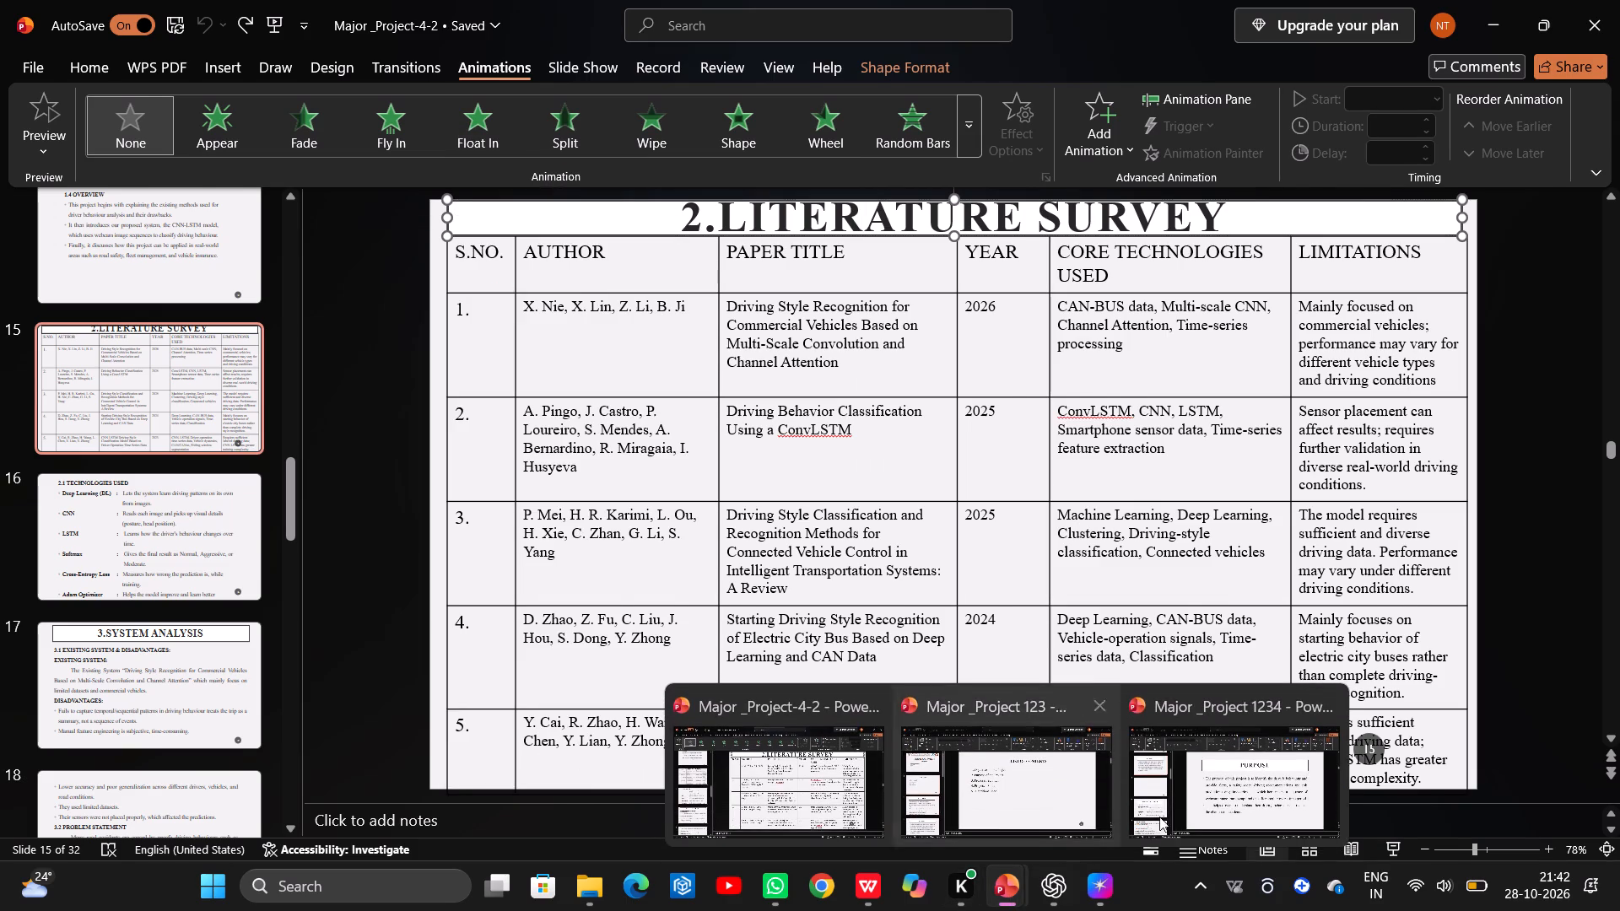
Add a Title Only slide after blank slide 8 in Major _Project 1234 and paste the copied 2.LITERATURE SURVEY title into it.
click(1251, 790)
click(190, 491)
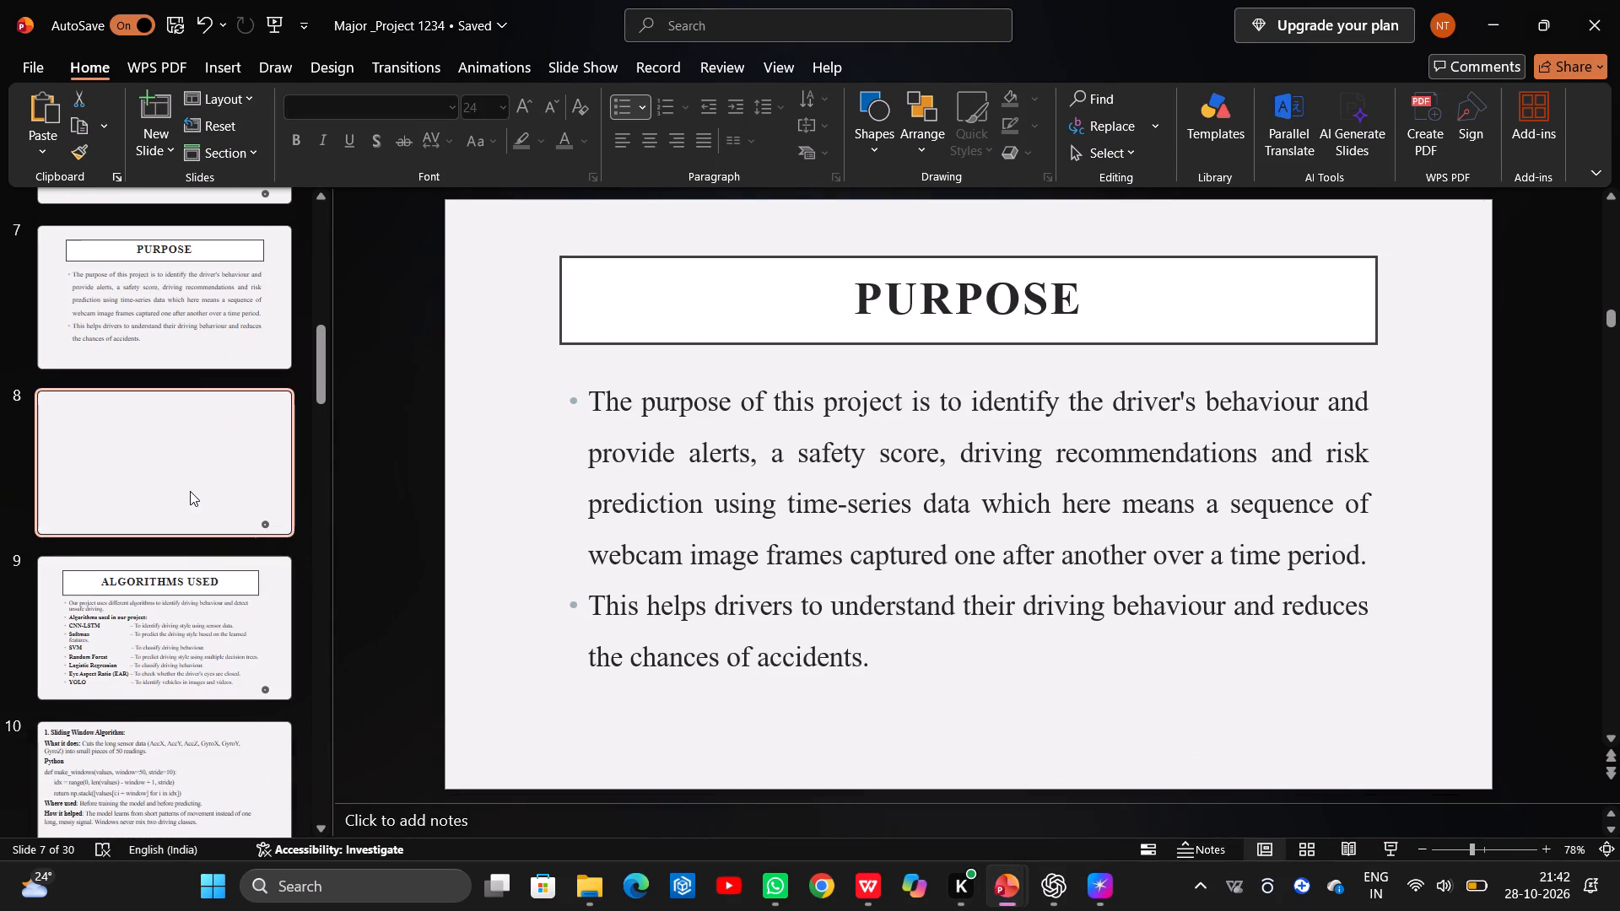
click(166, 136)
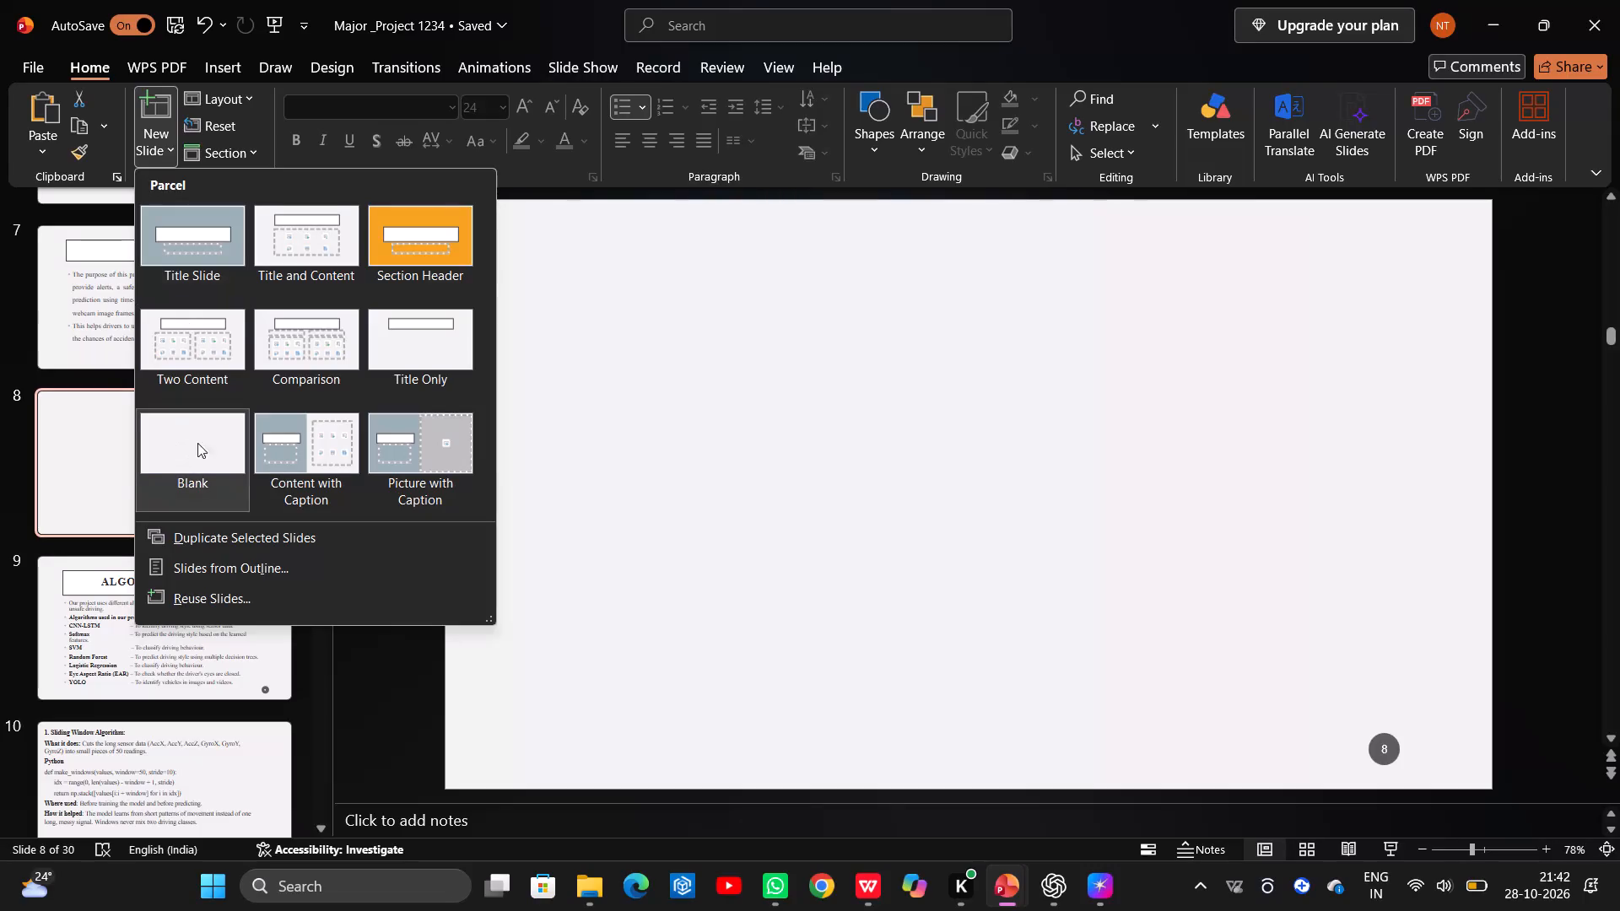
click(398, 330)
click(870, 318)
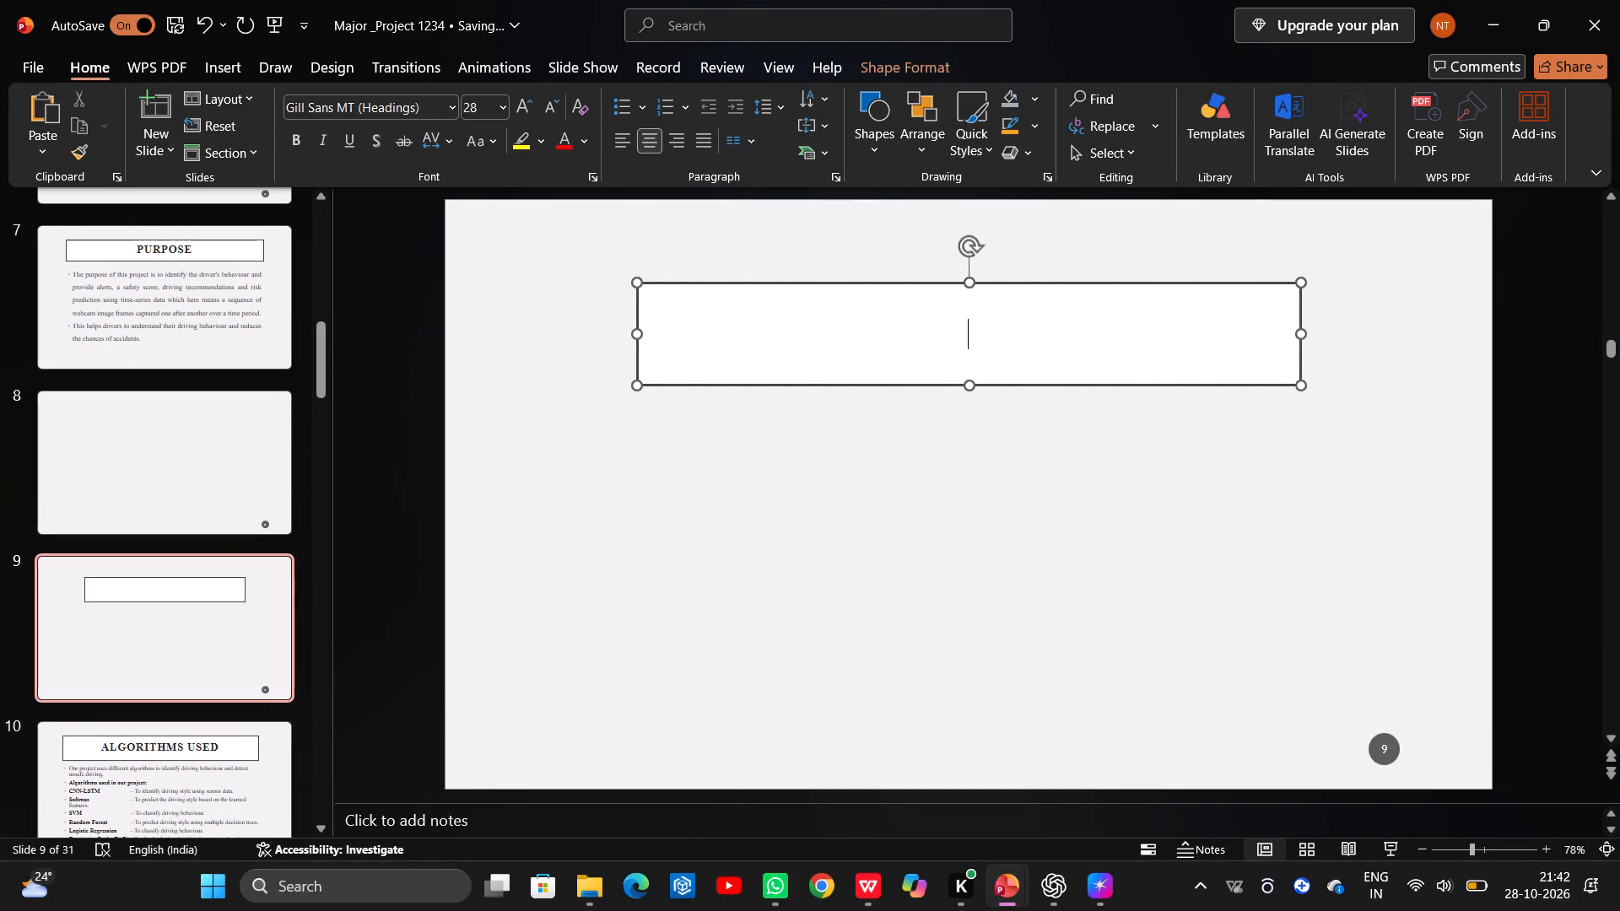
key(ctrl+v)
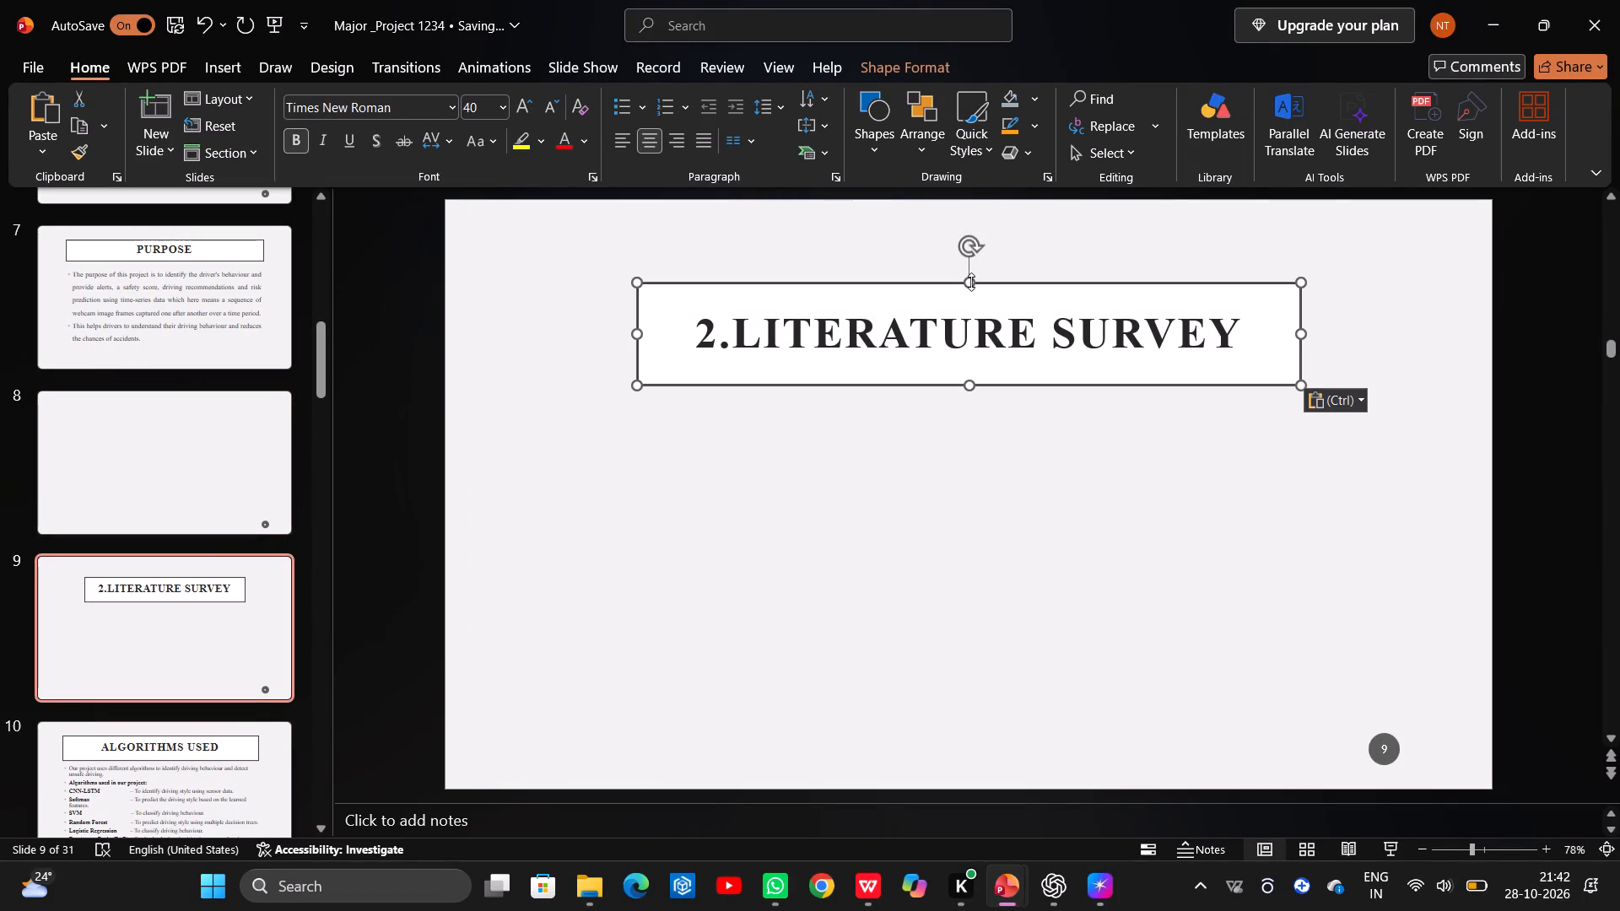
Reshape the 2.LITERATURE SURVEY title box into a thin band along the slide's top edge, widened on both sides to nearly the slide's width.
drag(971, 281, 958, 209)
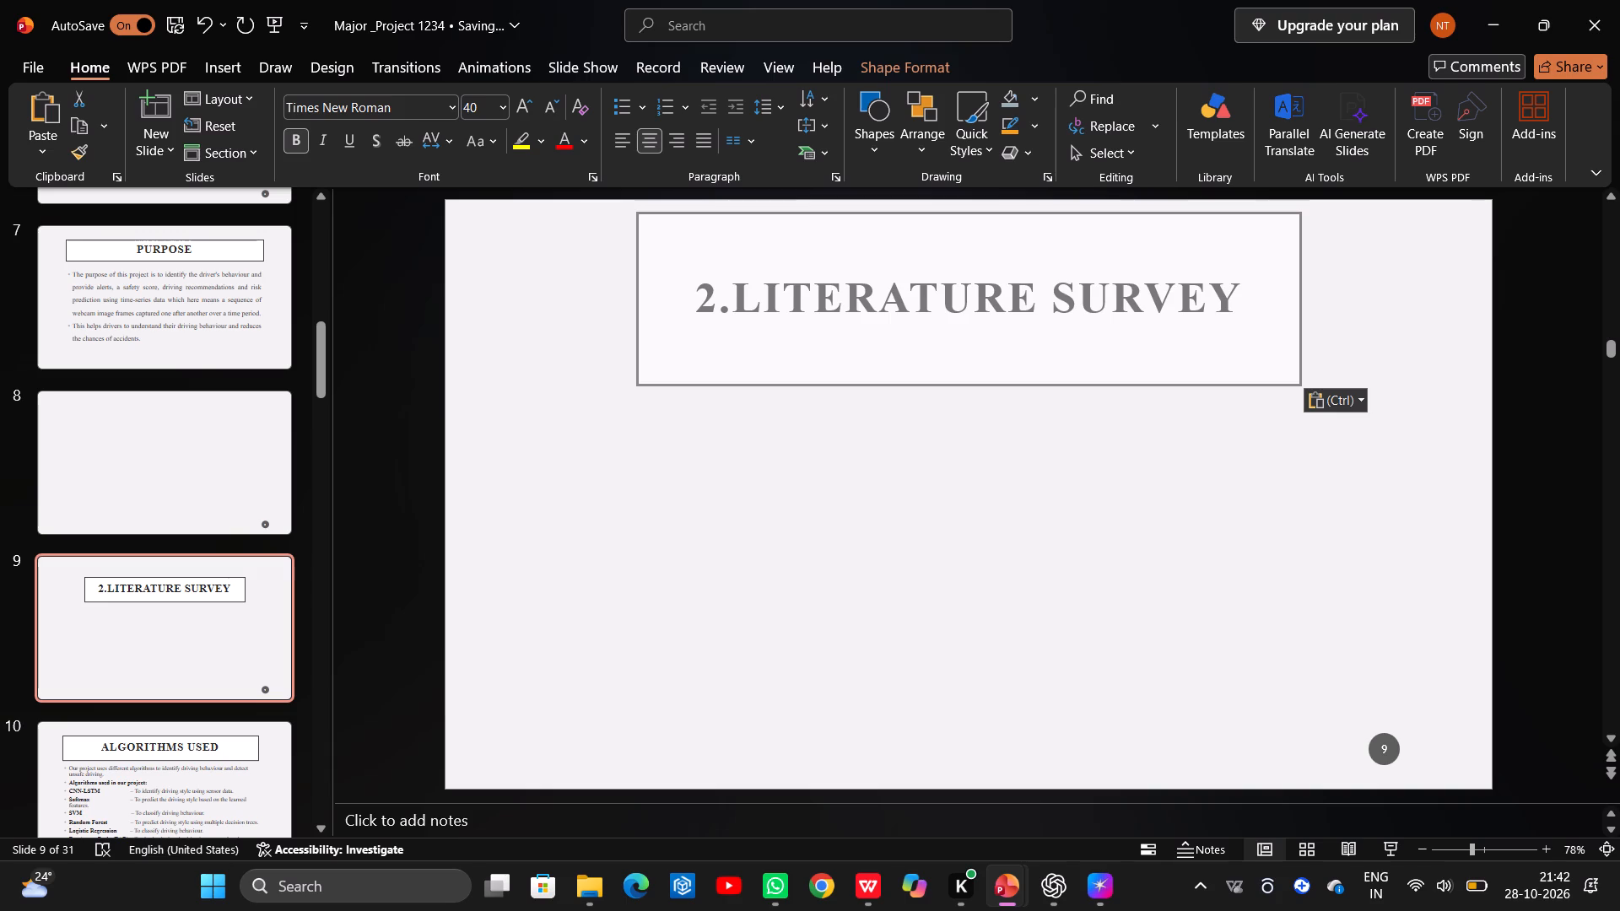
drag(958, 209, 959, 201)
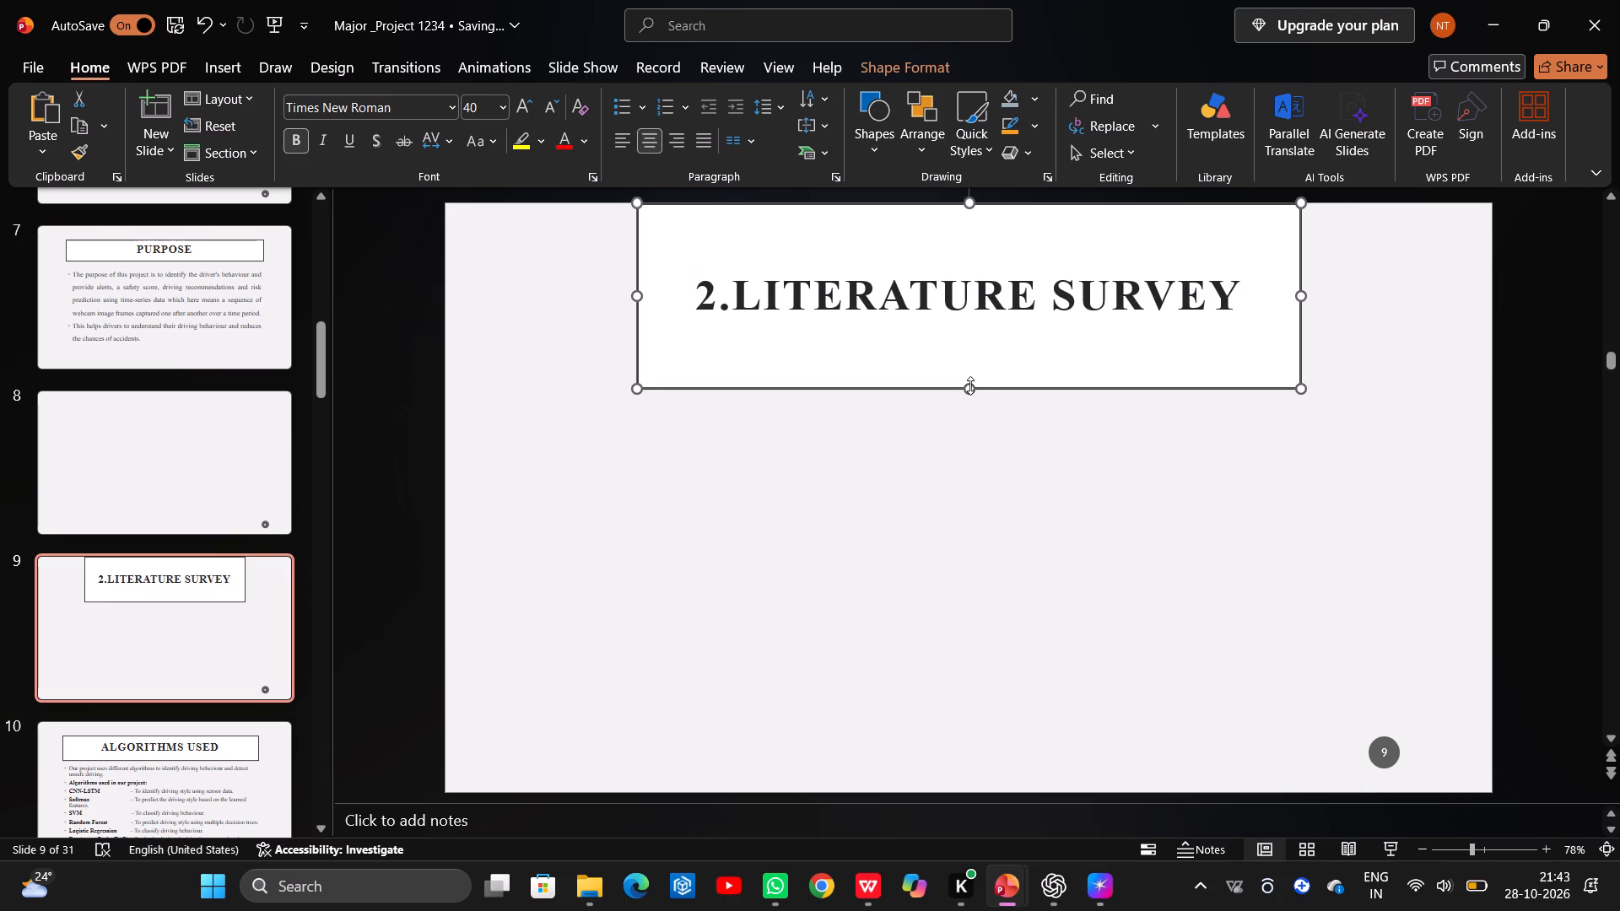
drag(970, 385, 963, 275)
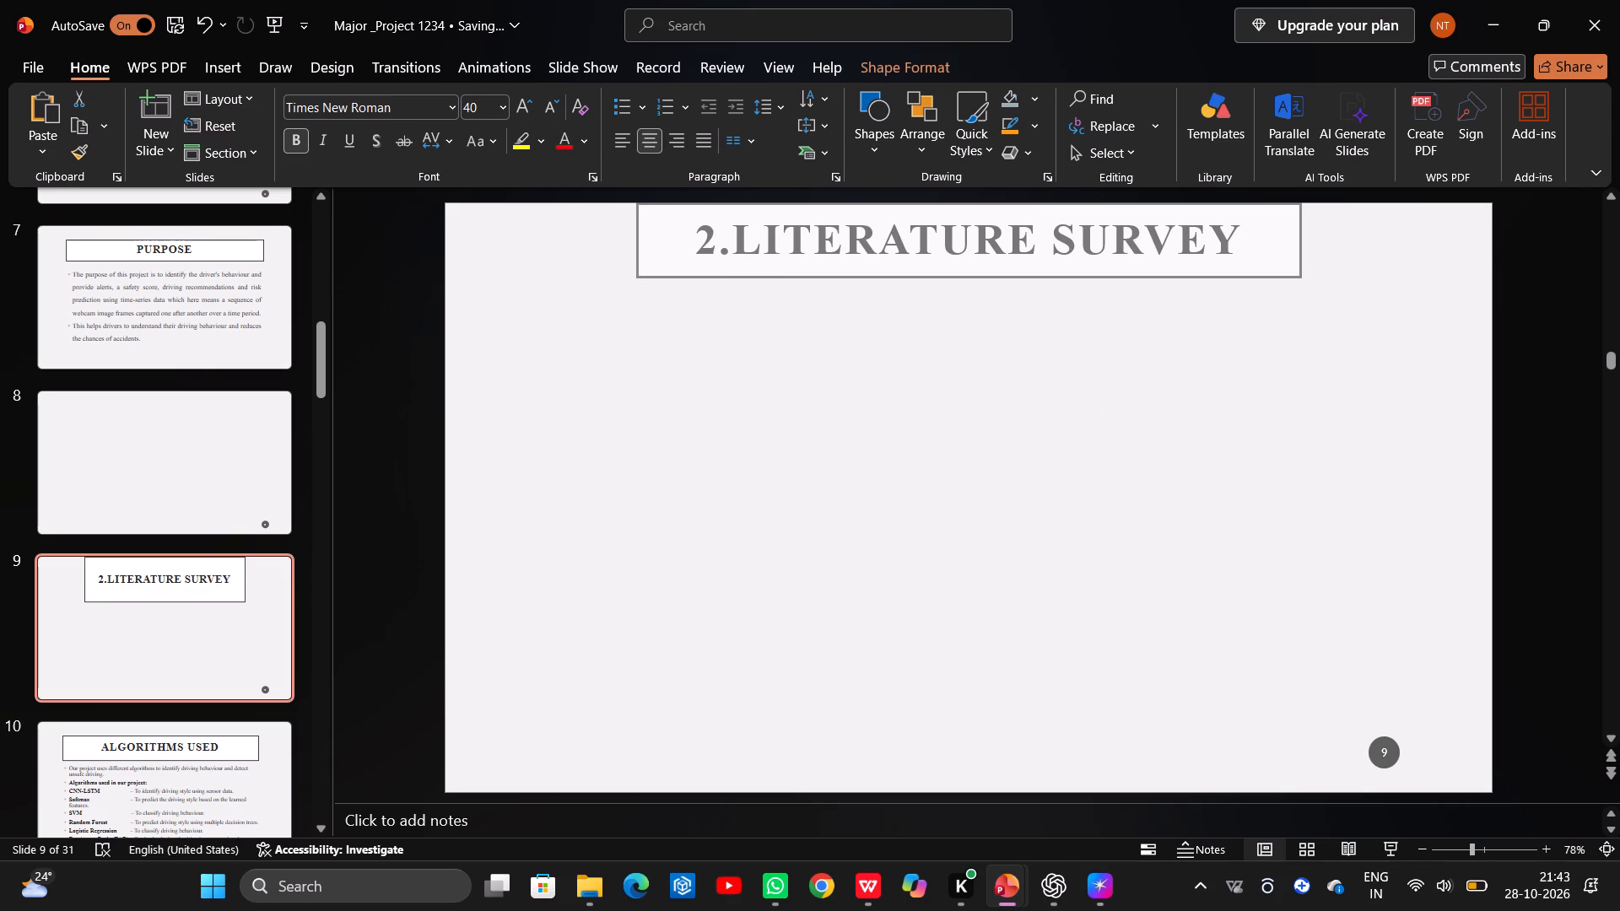
drag(963, 275, 963, 256)
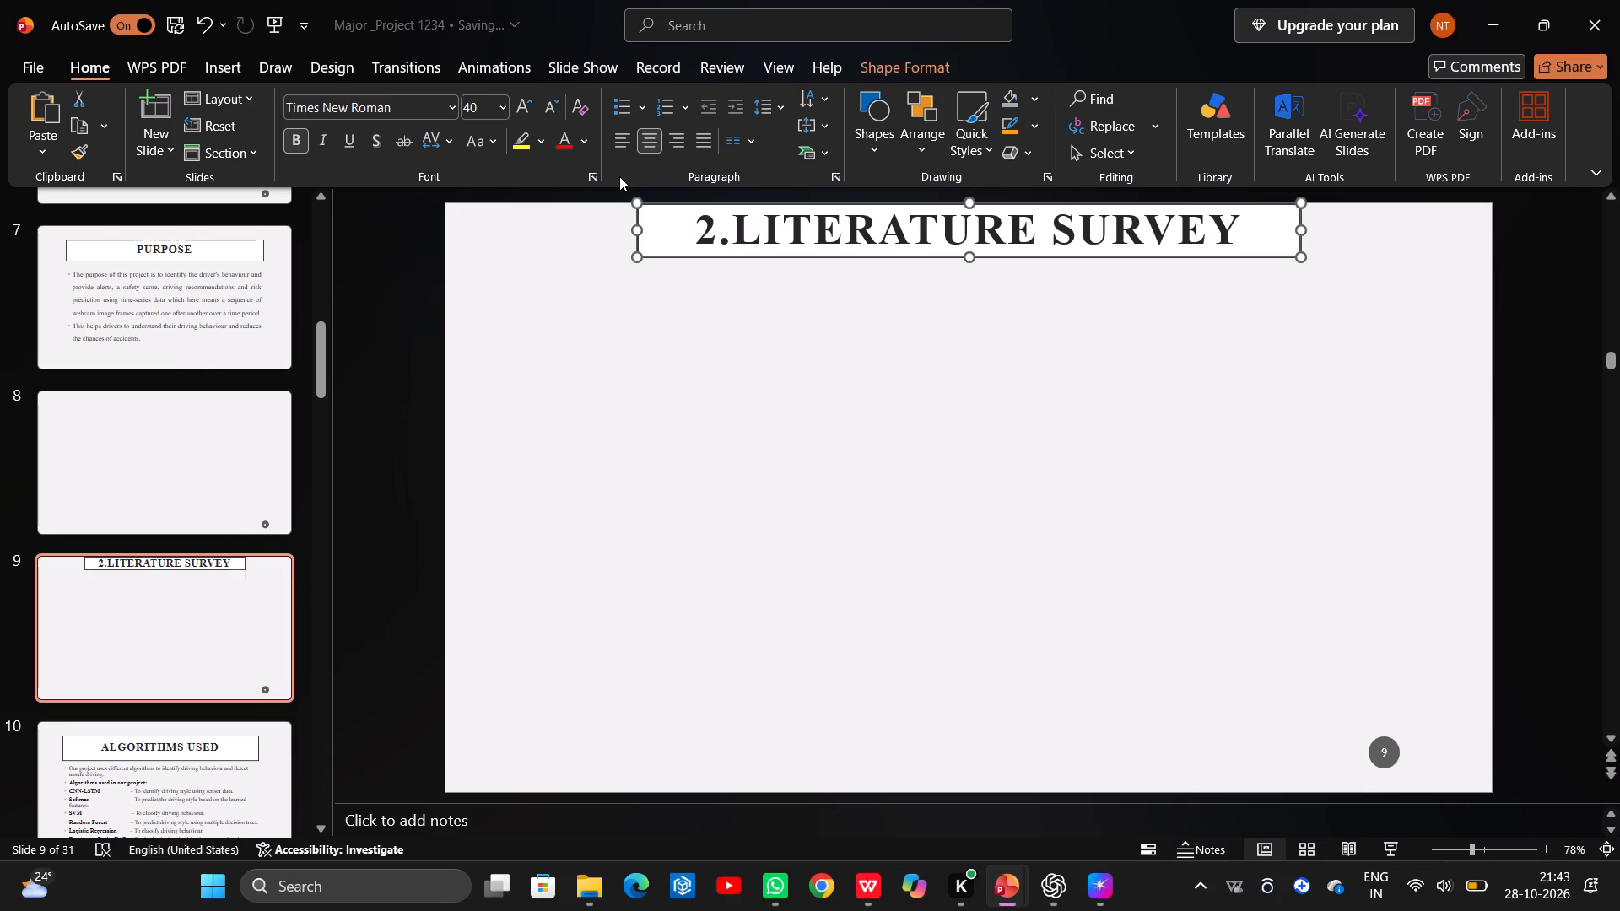
drag(637, 227, 548, 229)
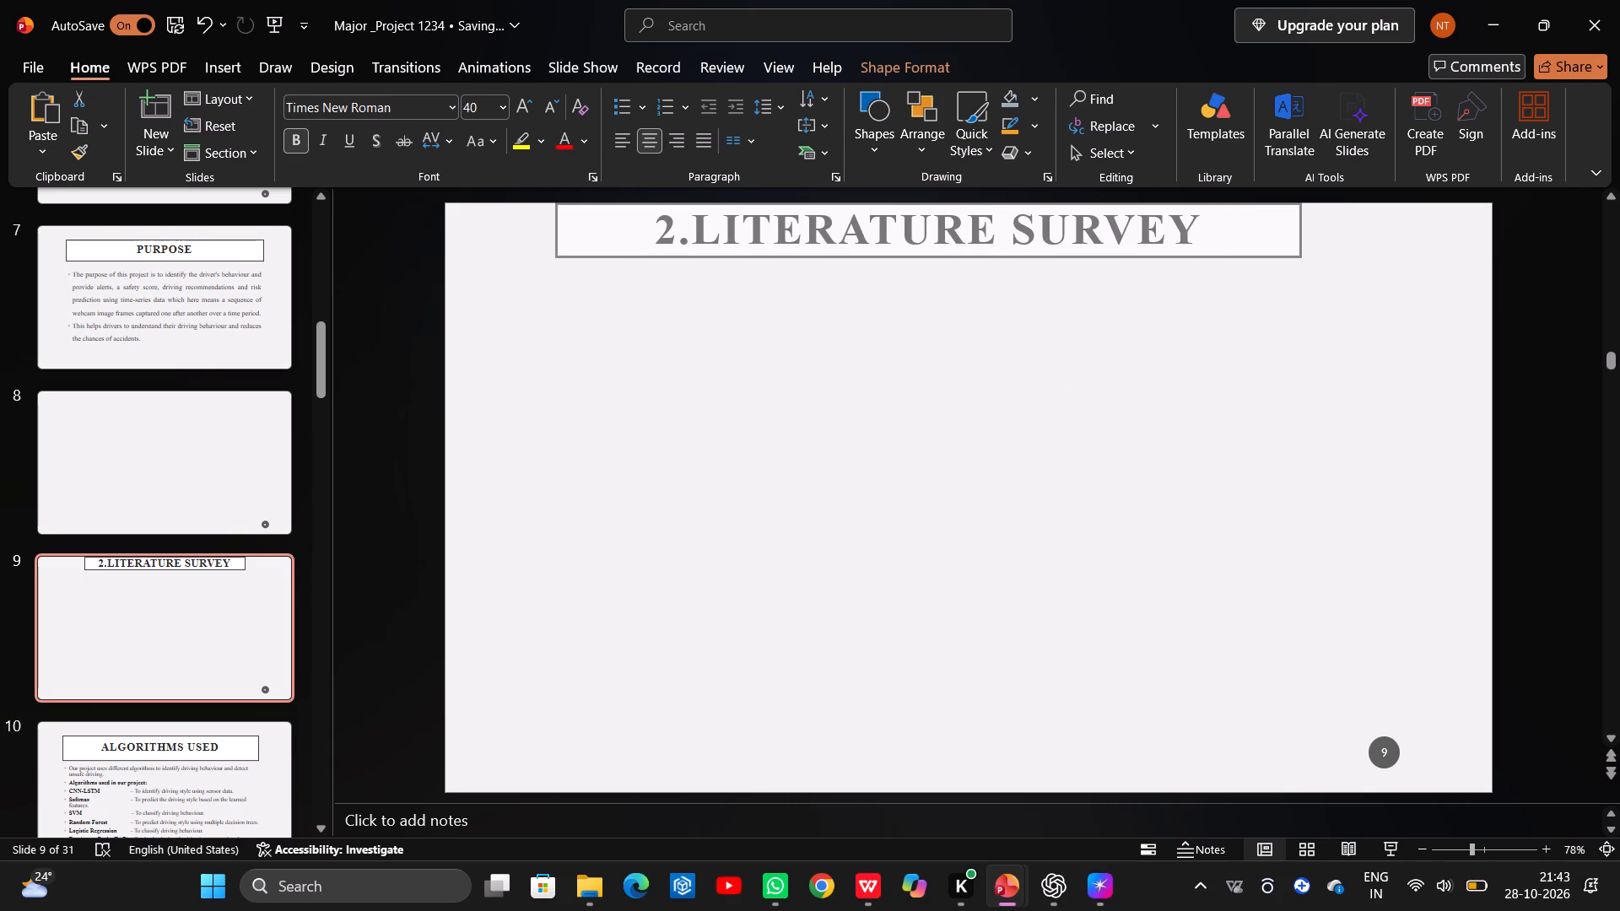
drag(548, 229, 514, 229)
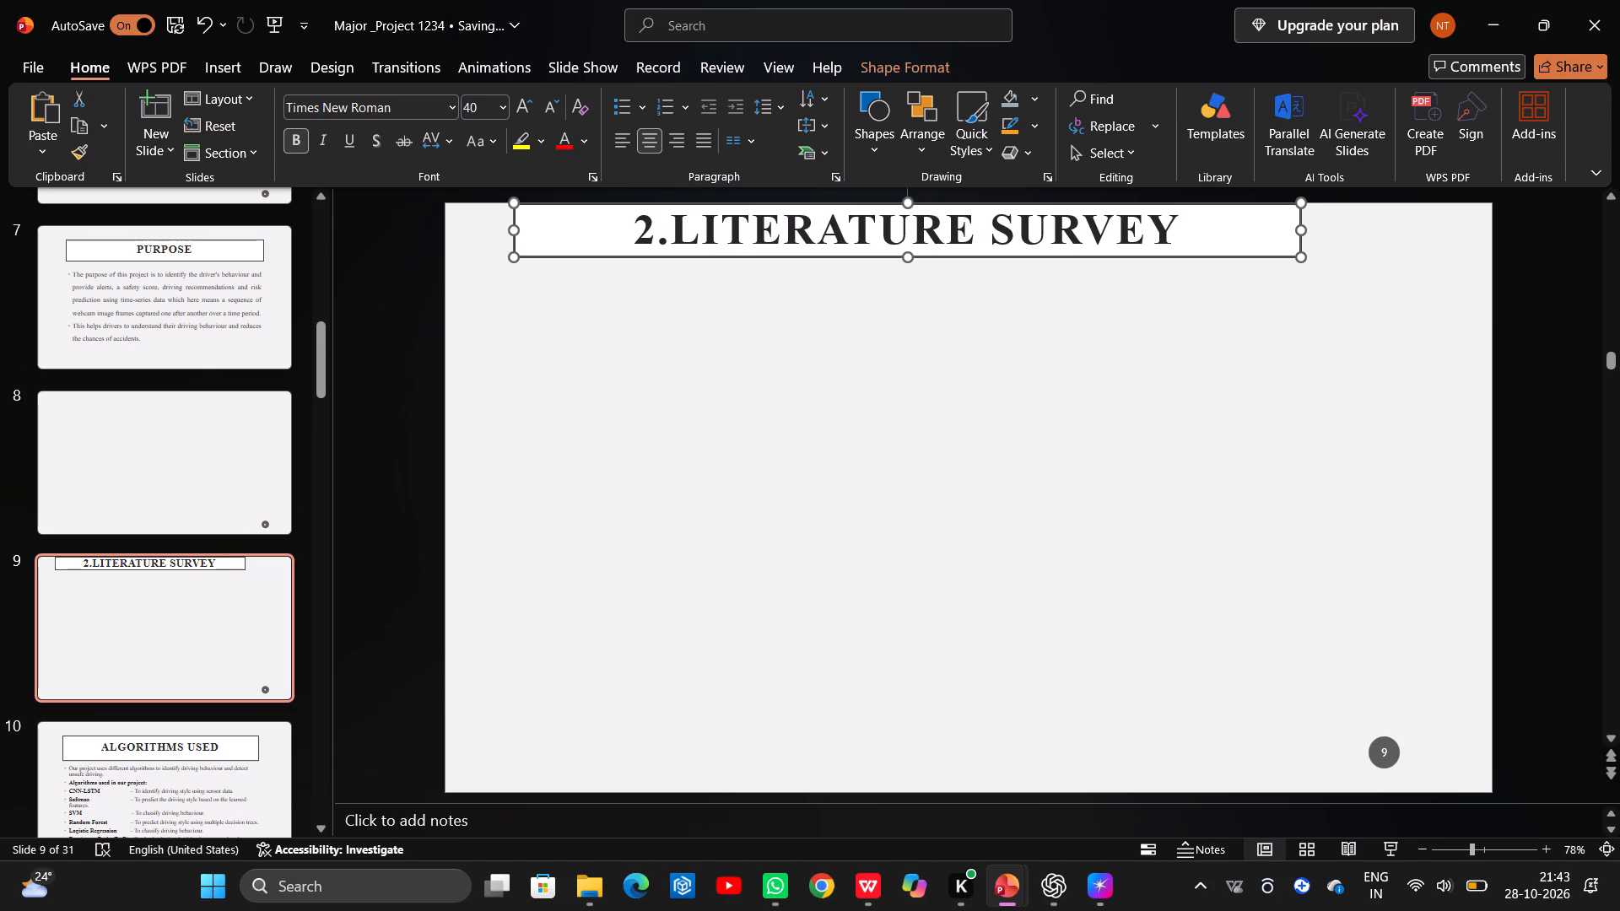
drag(1299, 233, 1442, 231)
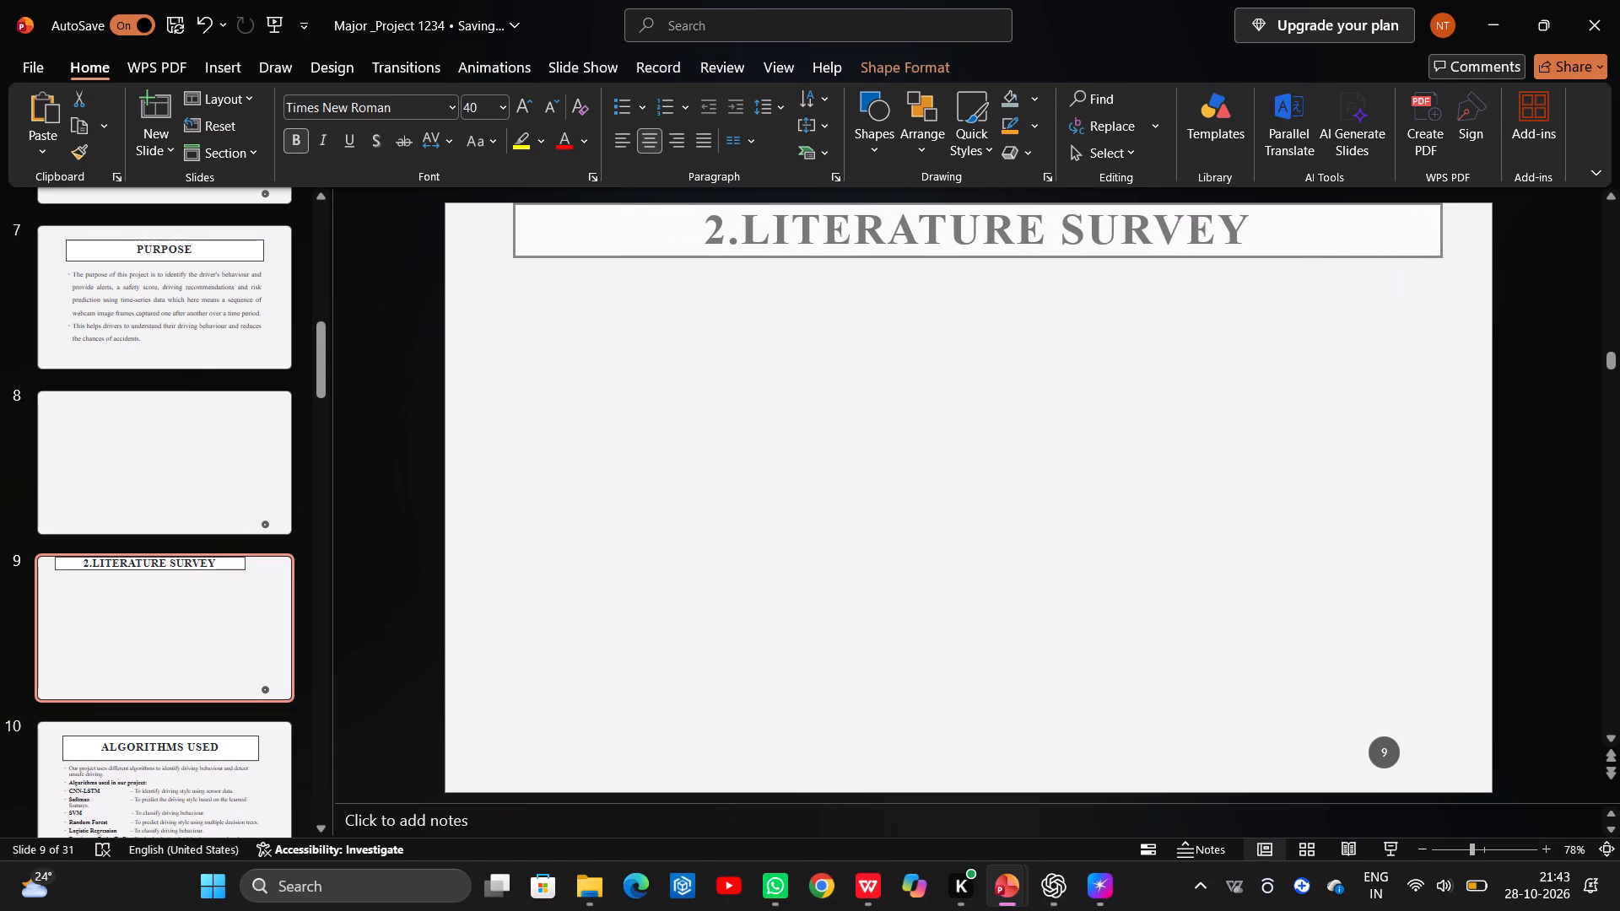
drag(1442, 231, 1412, 236)
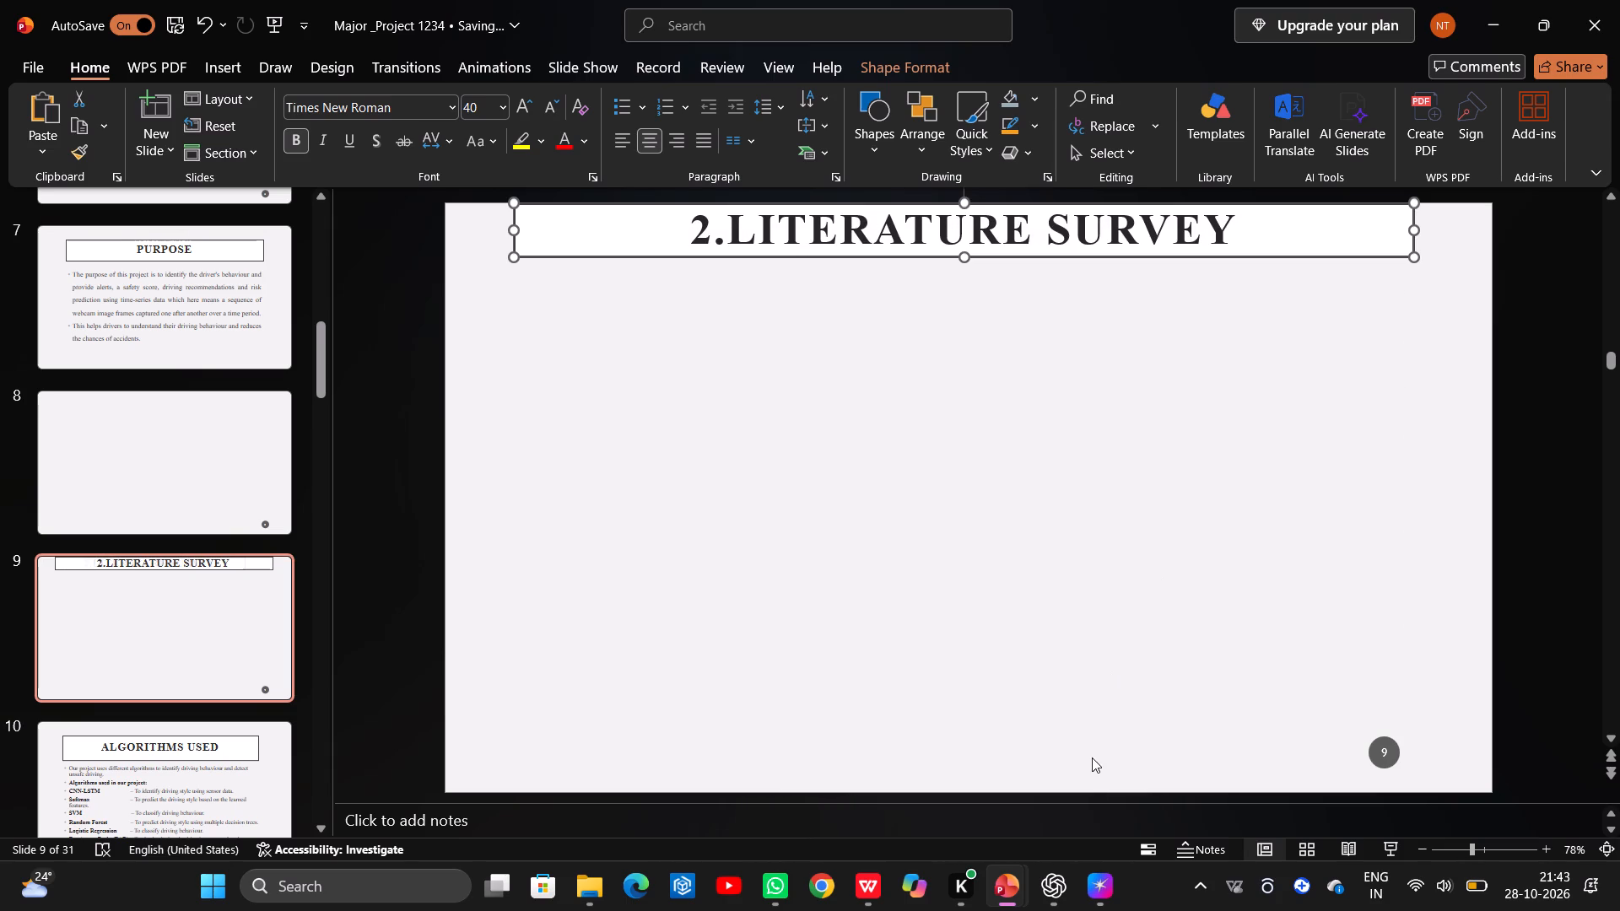
Copy the literature survey table from slide 15 of Major _Project-4-2 and paste it onto slide 9 of Major _Project 1234.
click(784, 781)
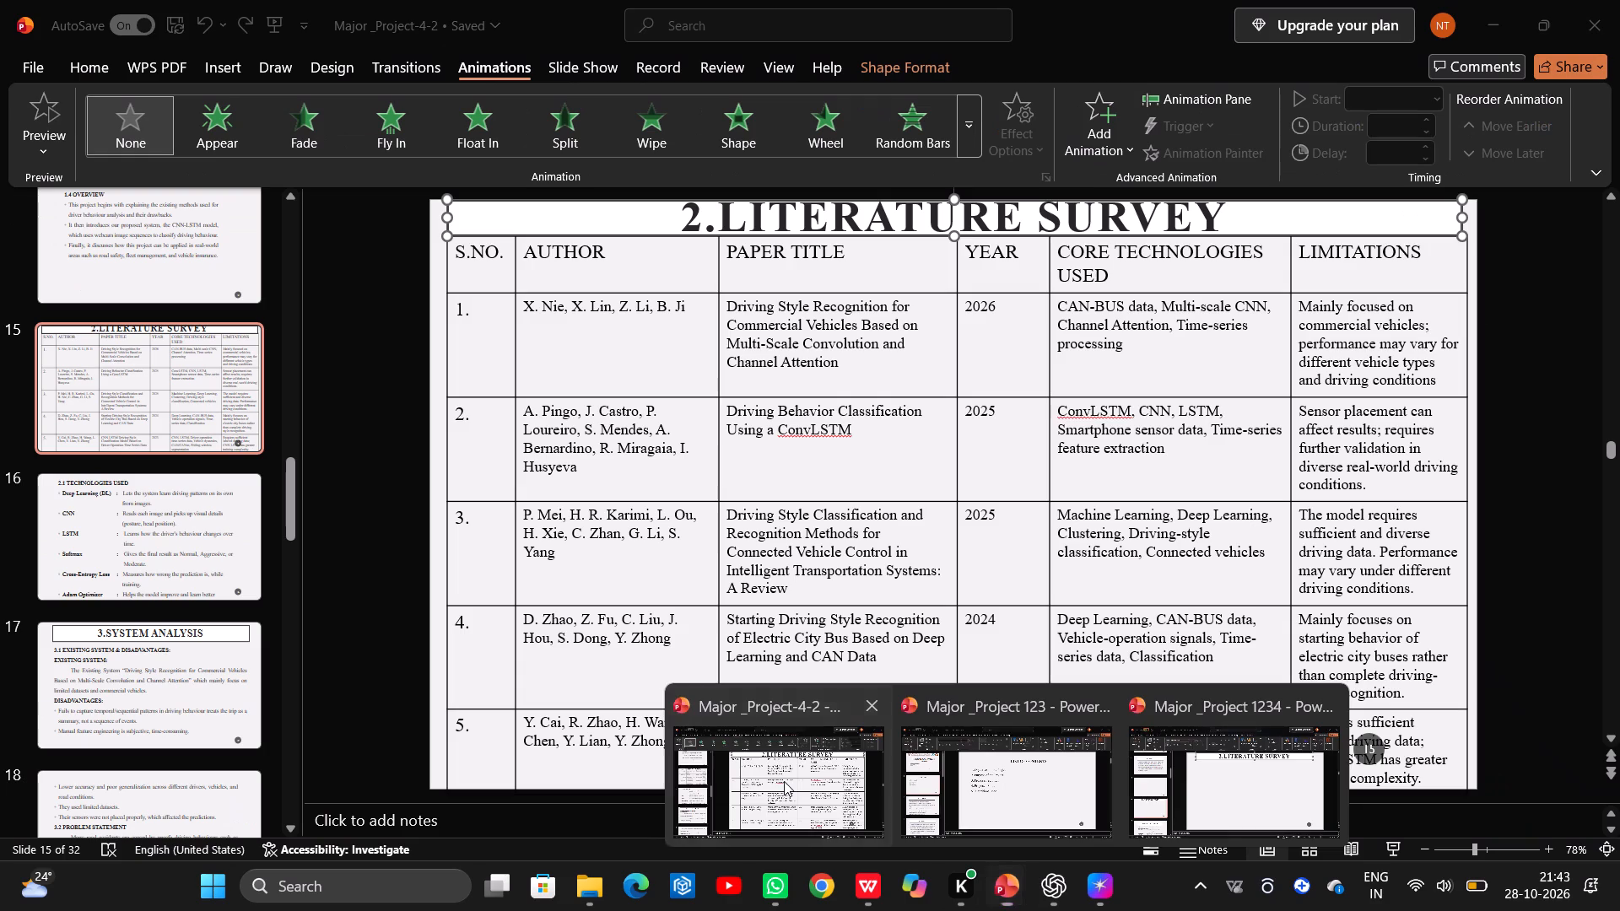
click(453, 329)
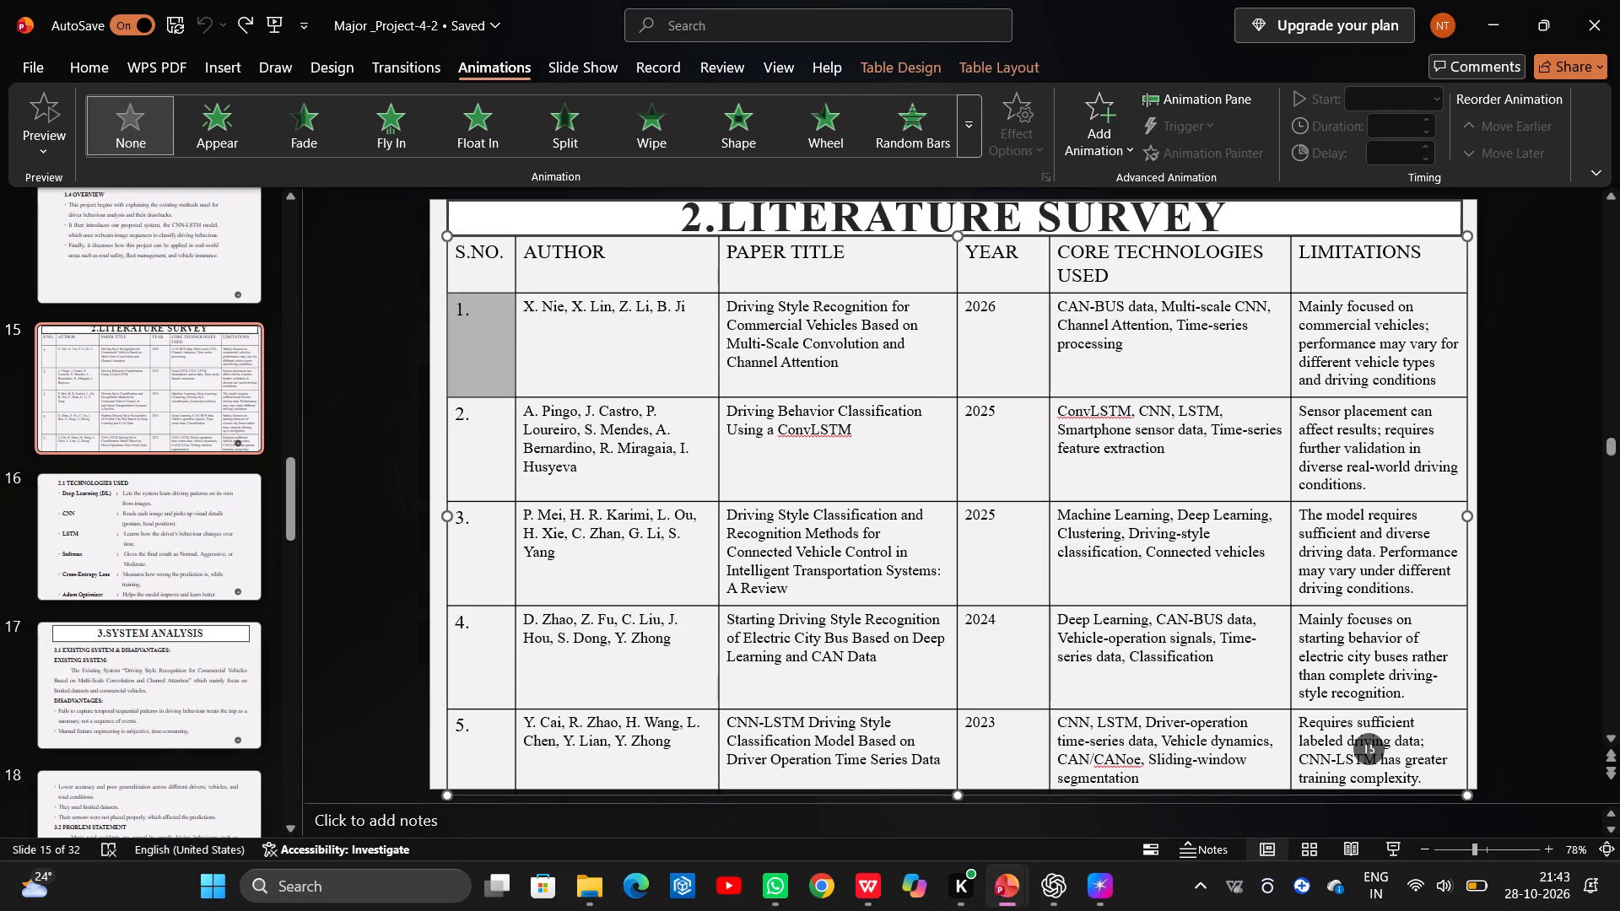
click(544, 574)
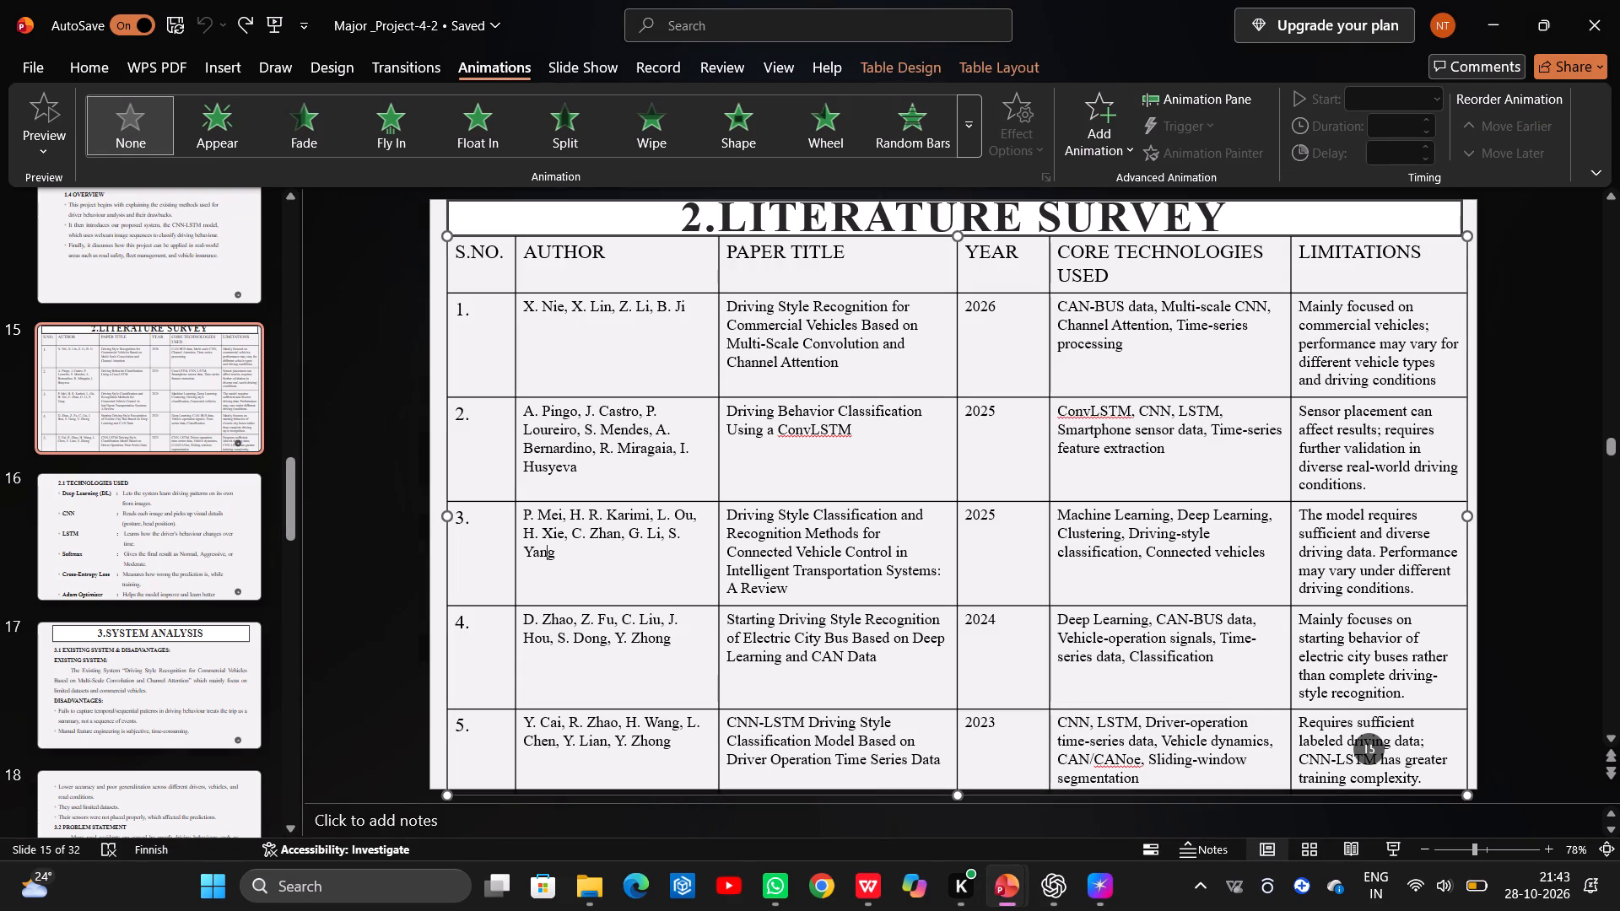
right_click(450, 239)
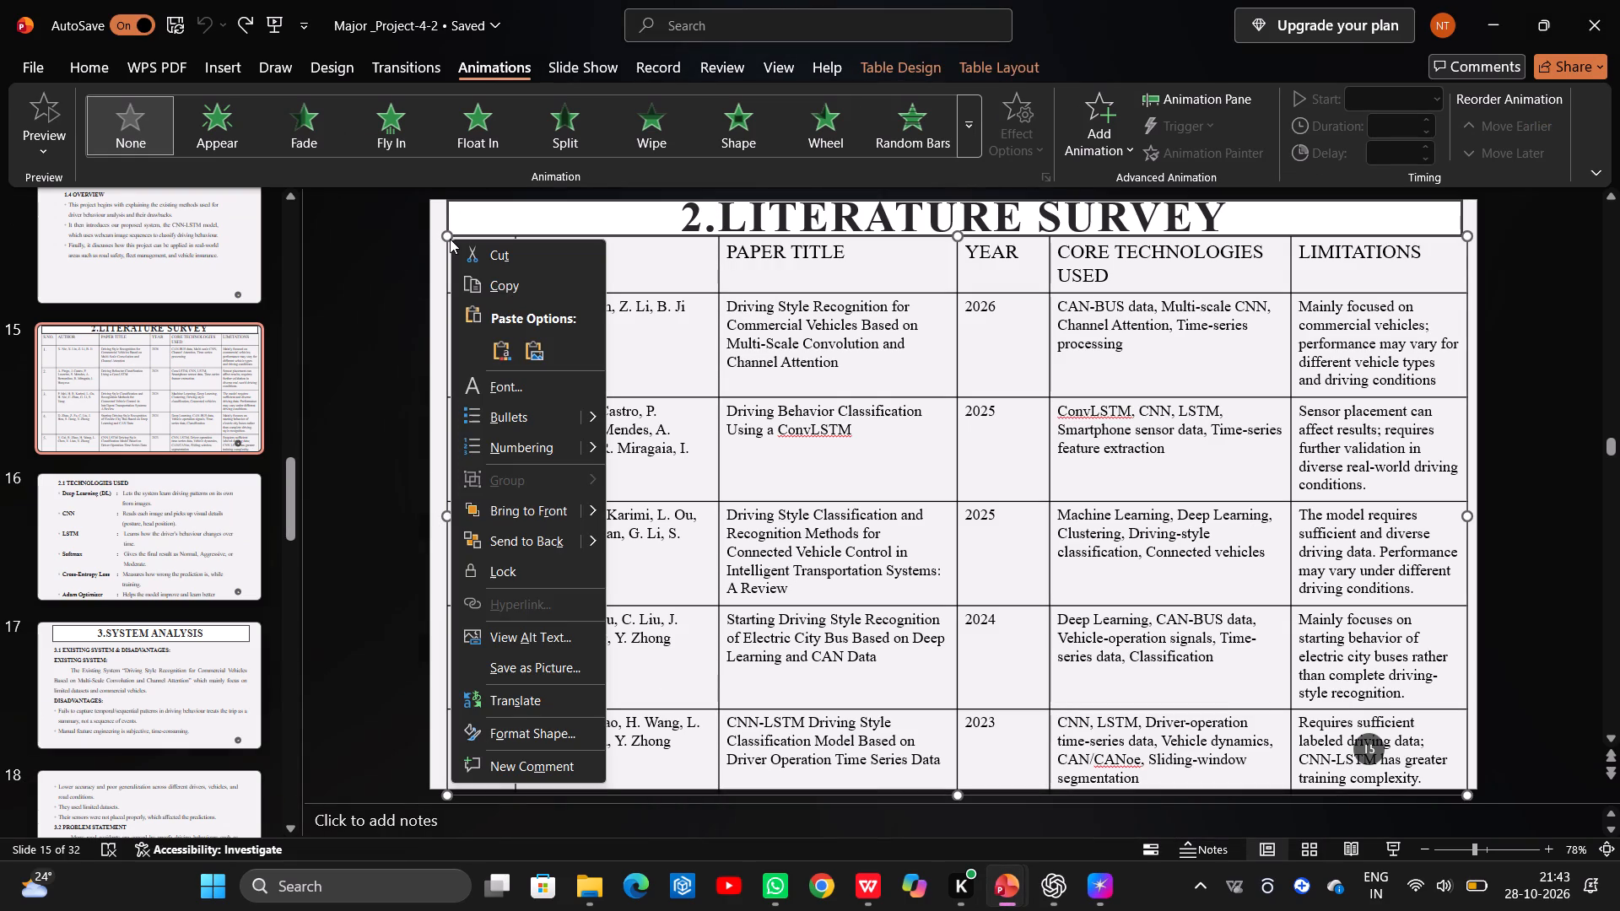
click(475, 292)
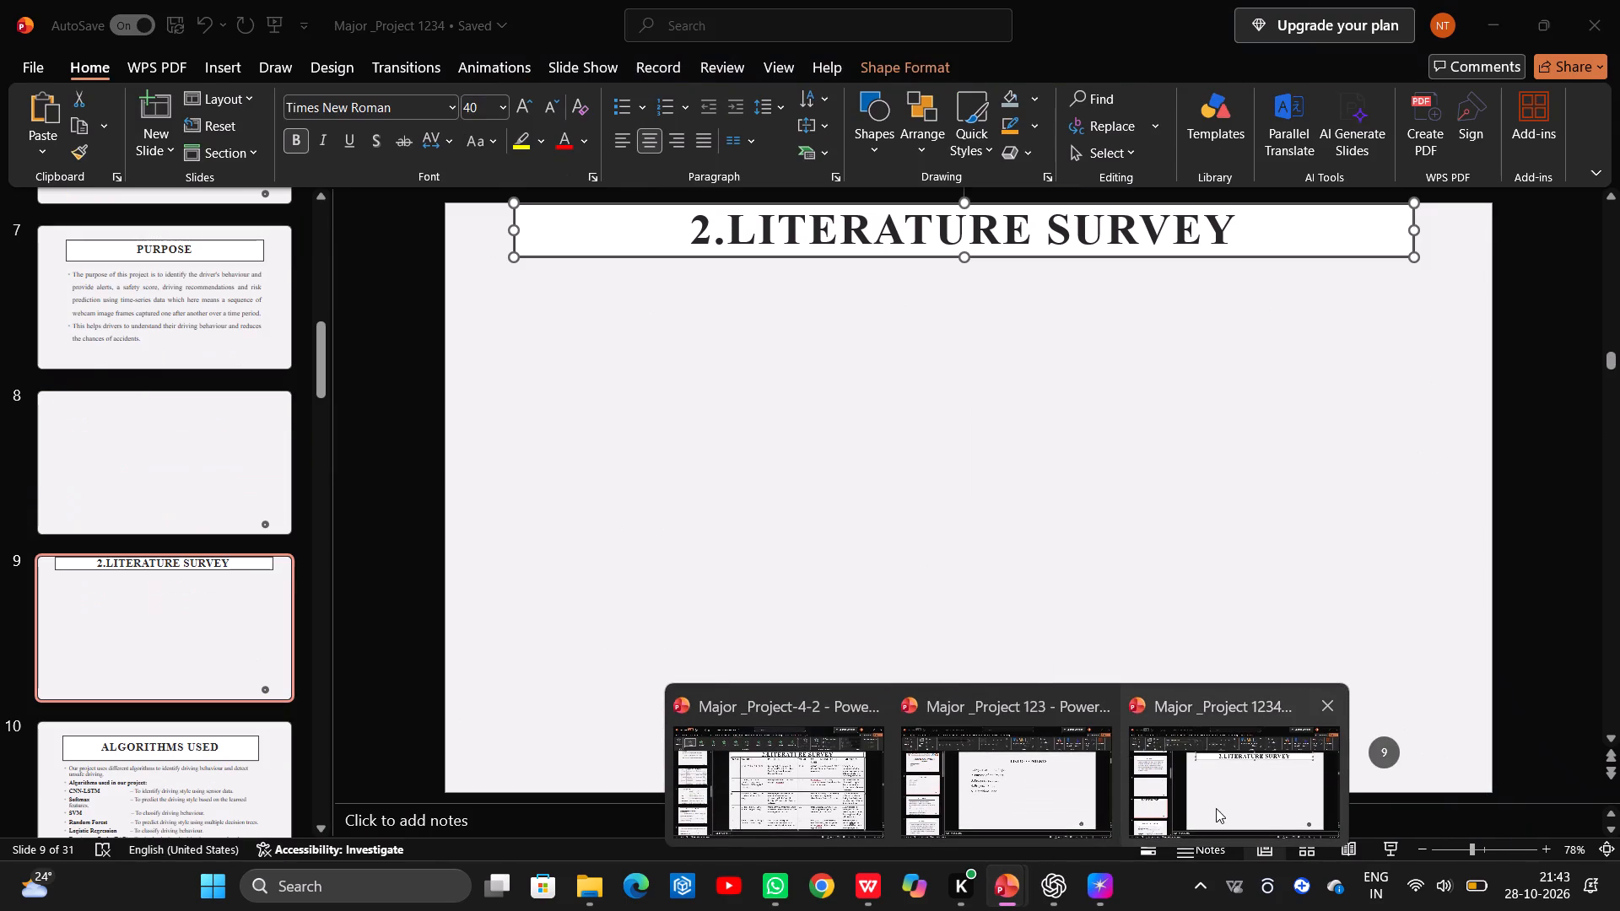
click(1216, 808)
click(716, 387)
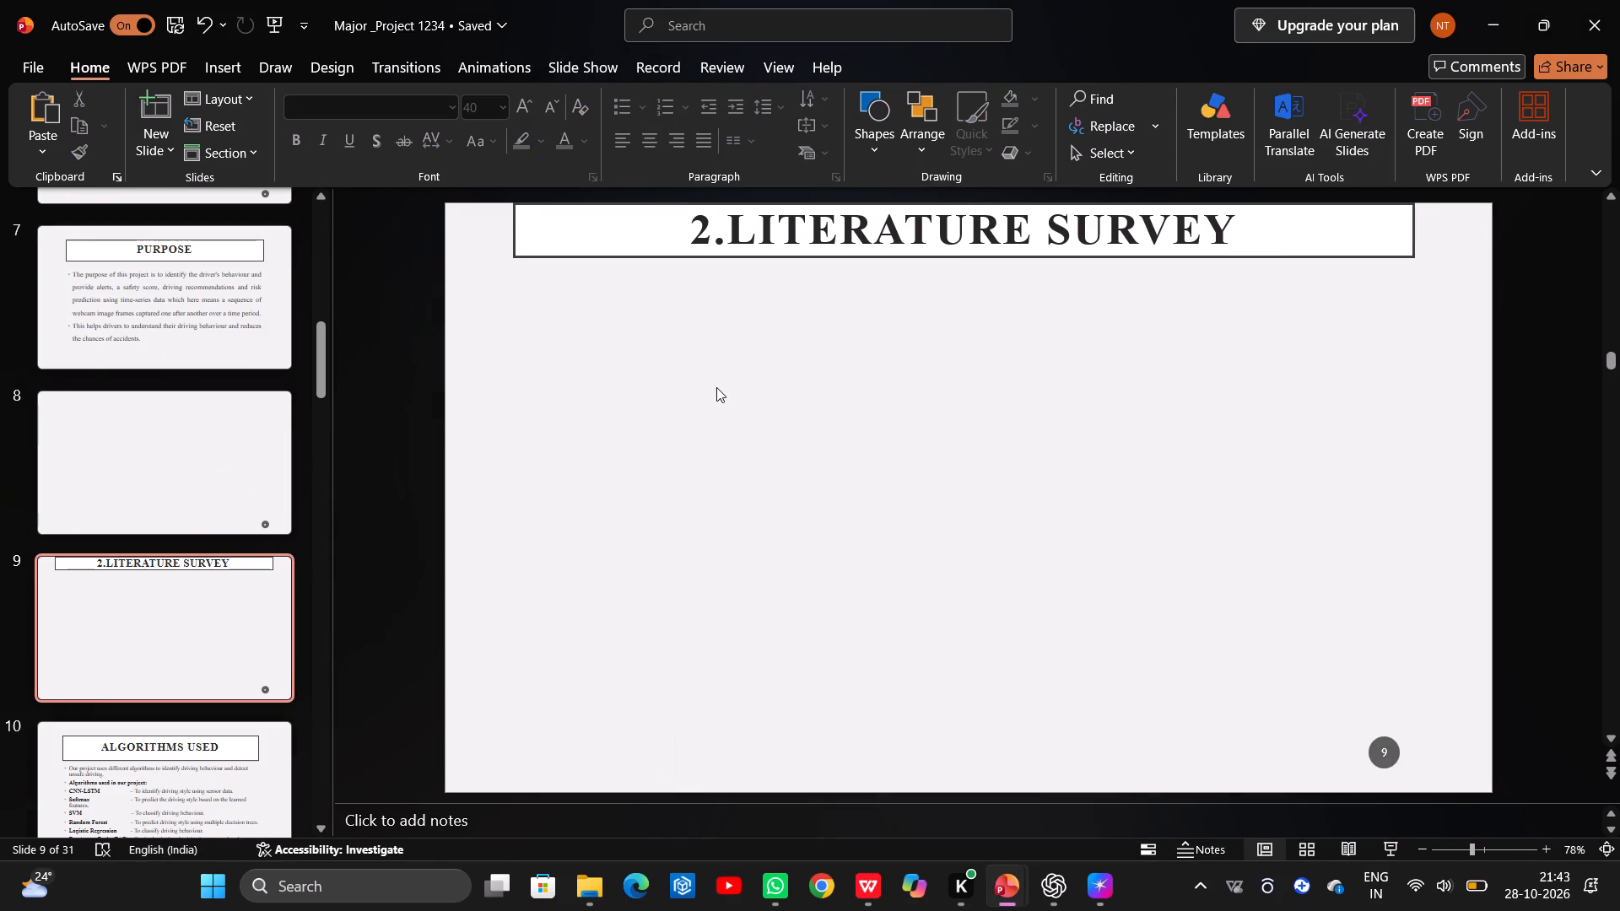
key(ctrl+v)
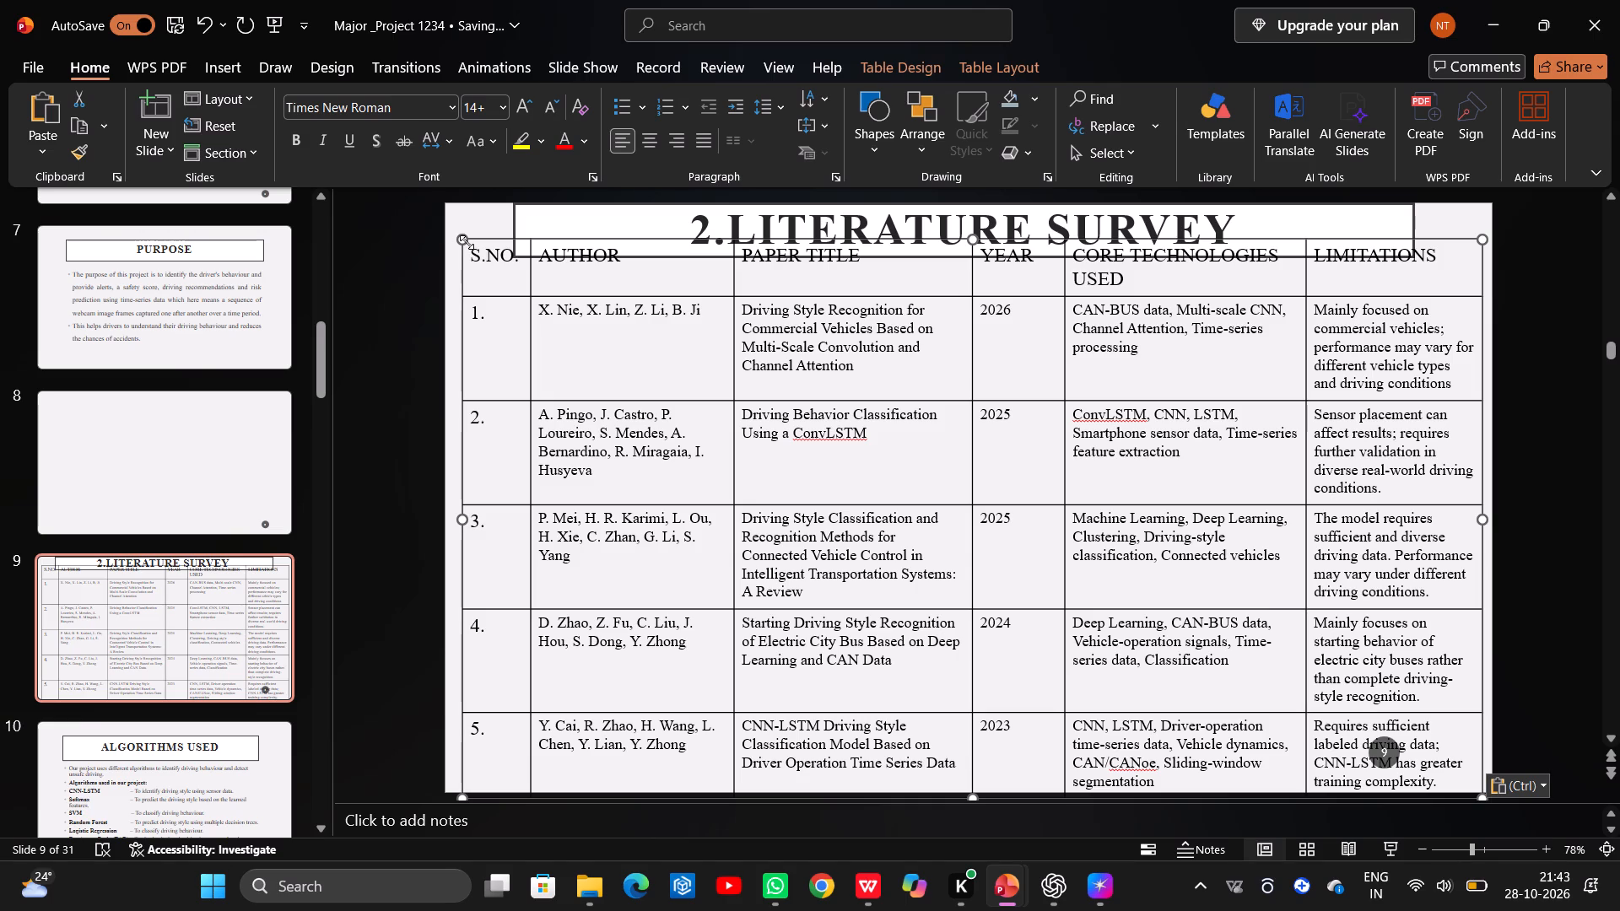
Resize the pasted table from its upper-left corner so it starts directly beneath the 2.LITERATURE SURVEY title box.
drag(465, 241, 477, 260)
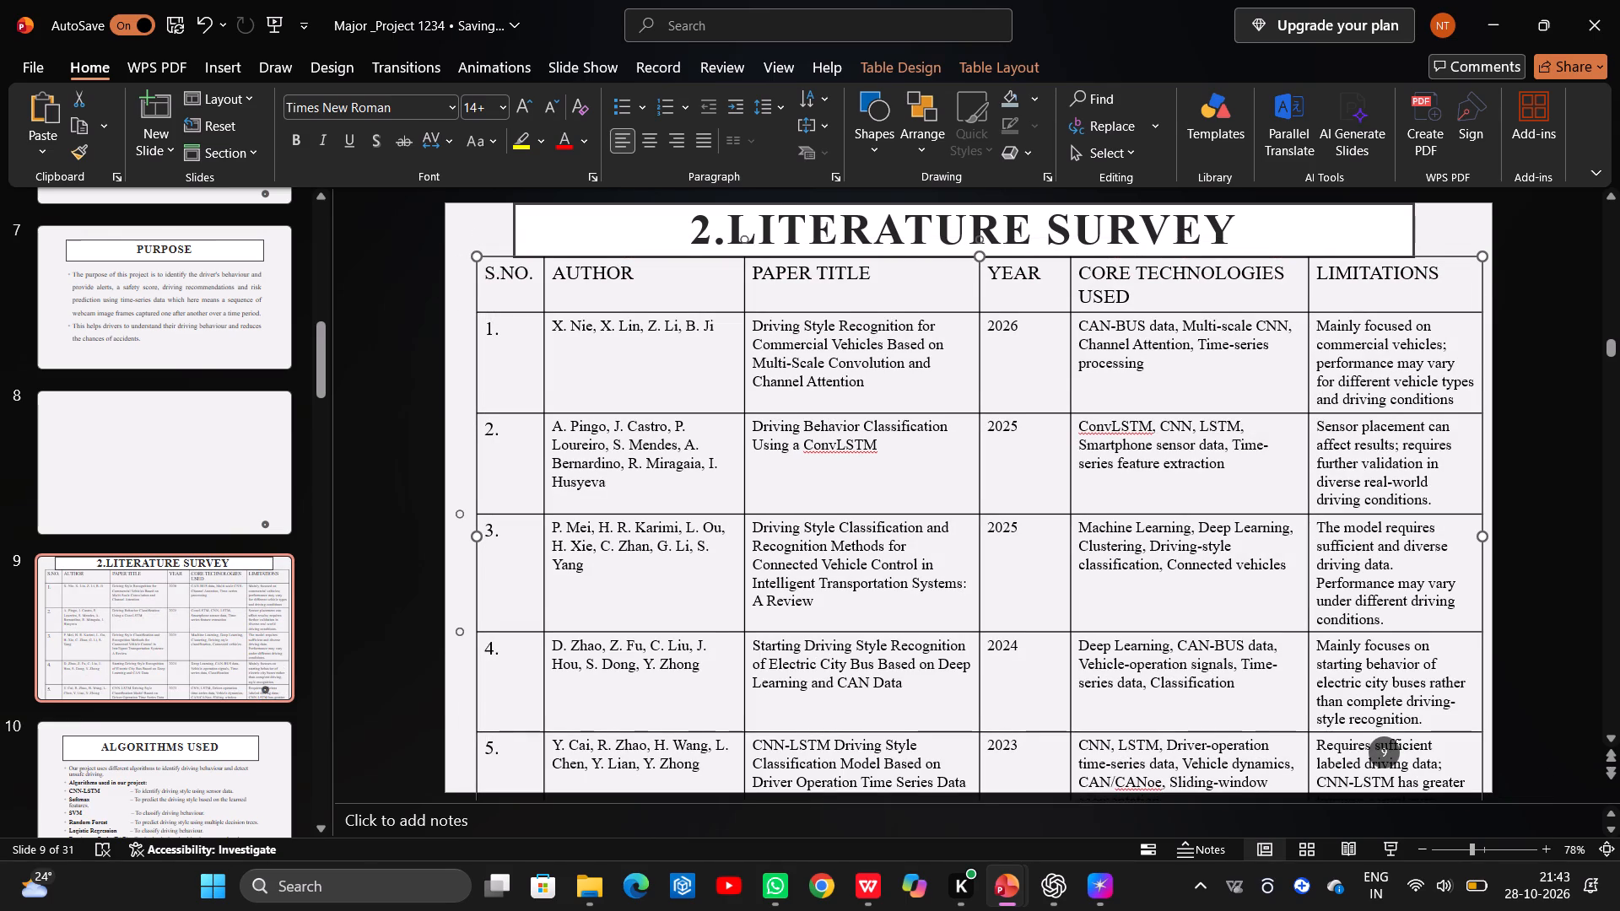
scroll(745, 516, down, 1)
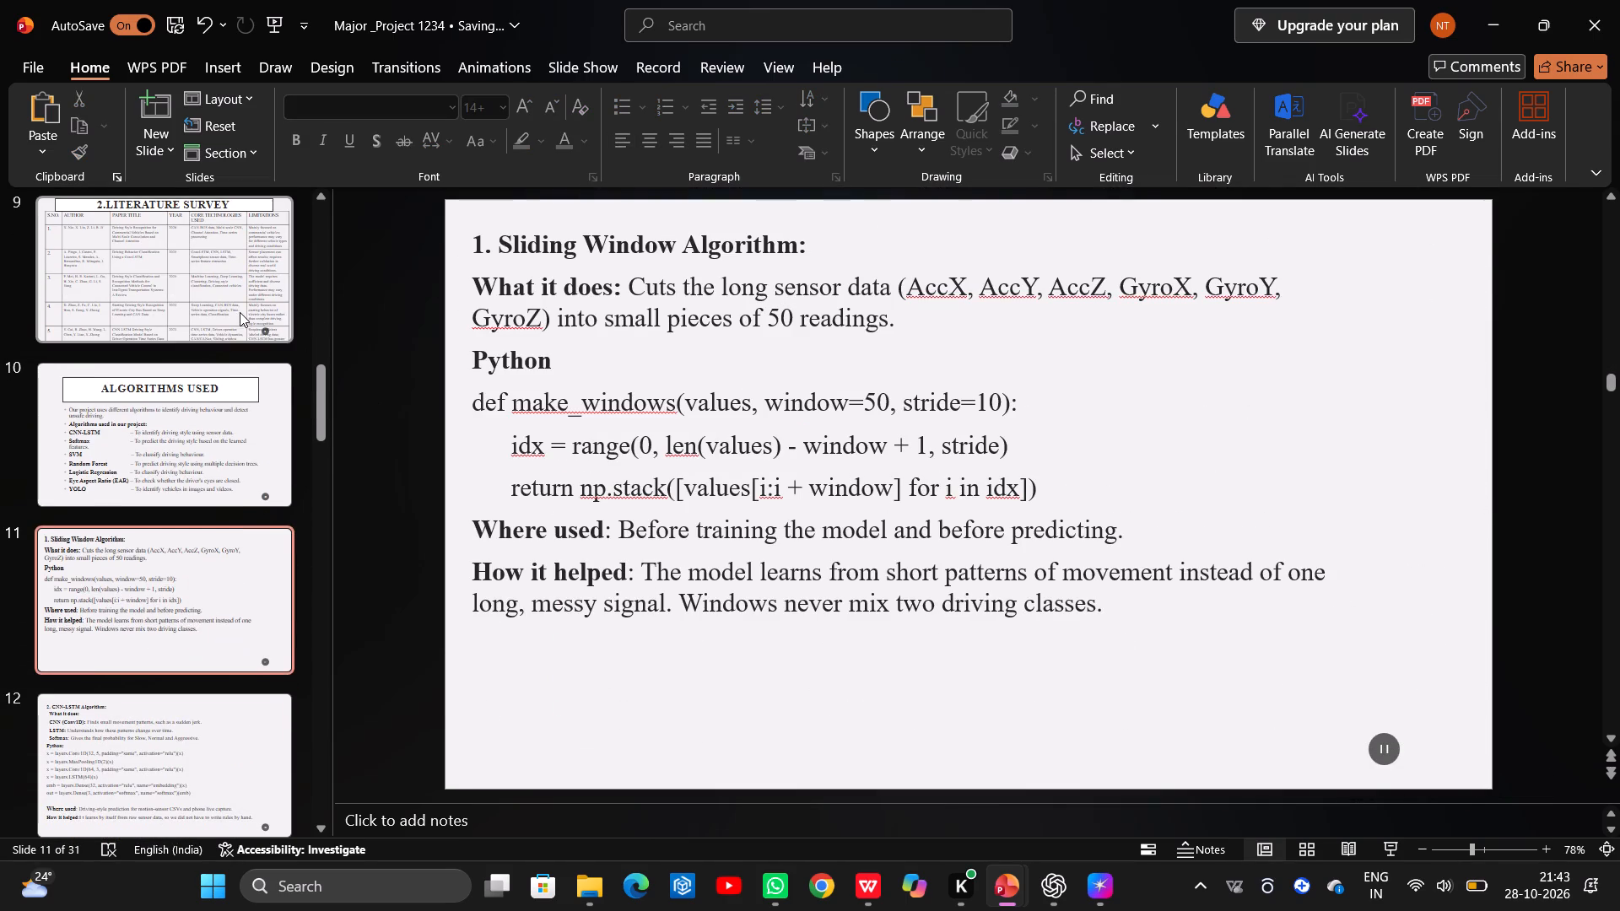
click(238, 310)
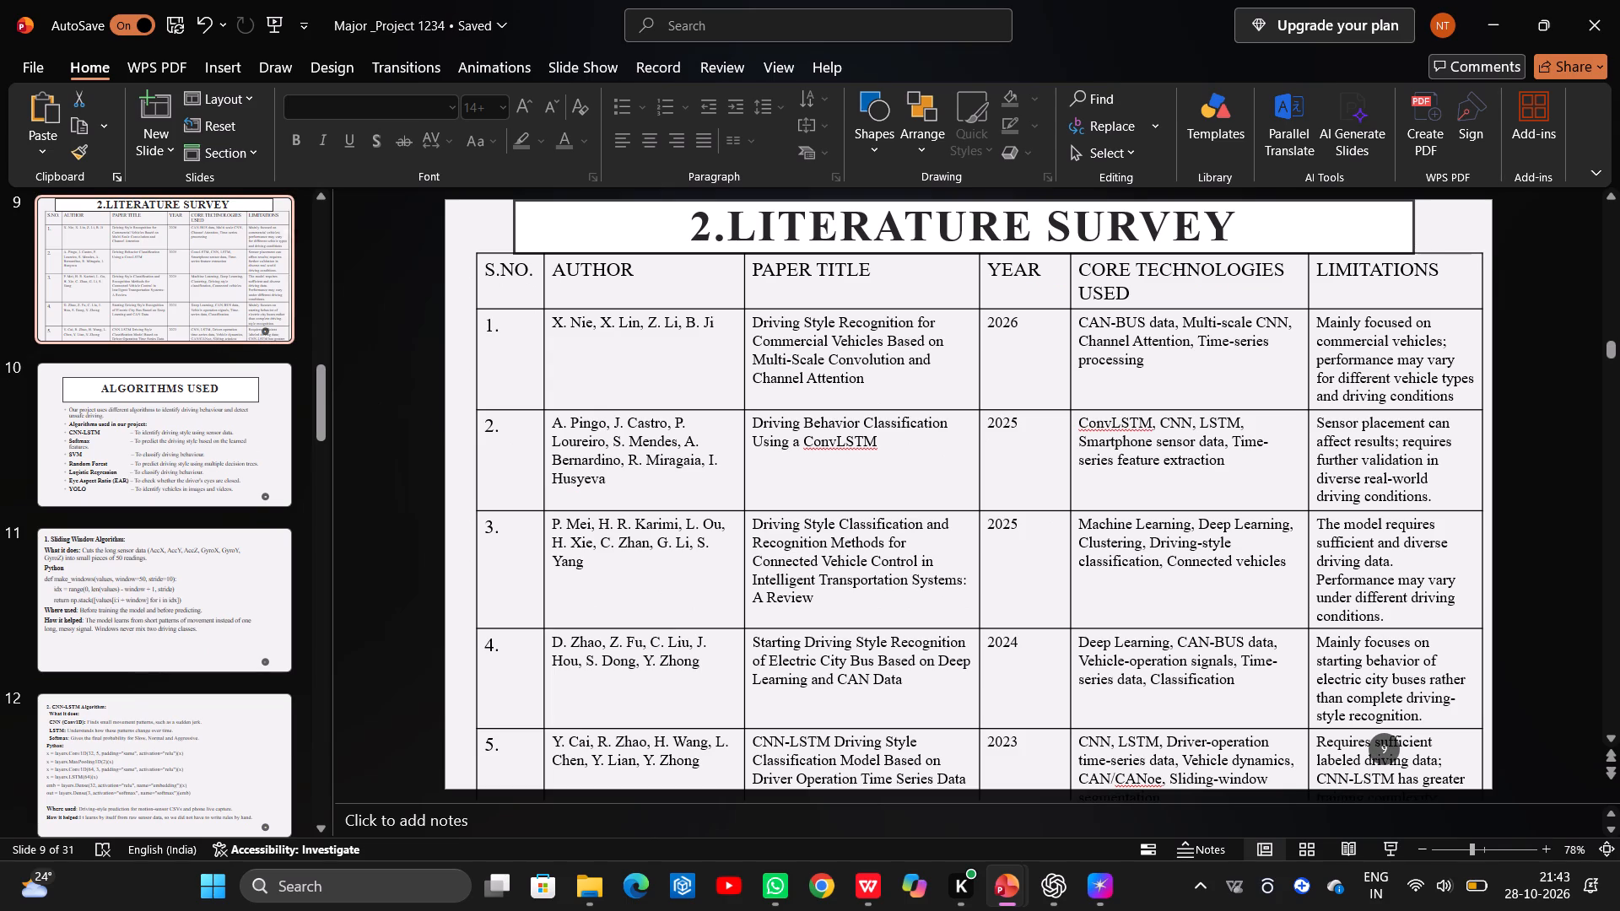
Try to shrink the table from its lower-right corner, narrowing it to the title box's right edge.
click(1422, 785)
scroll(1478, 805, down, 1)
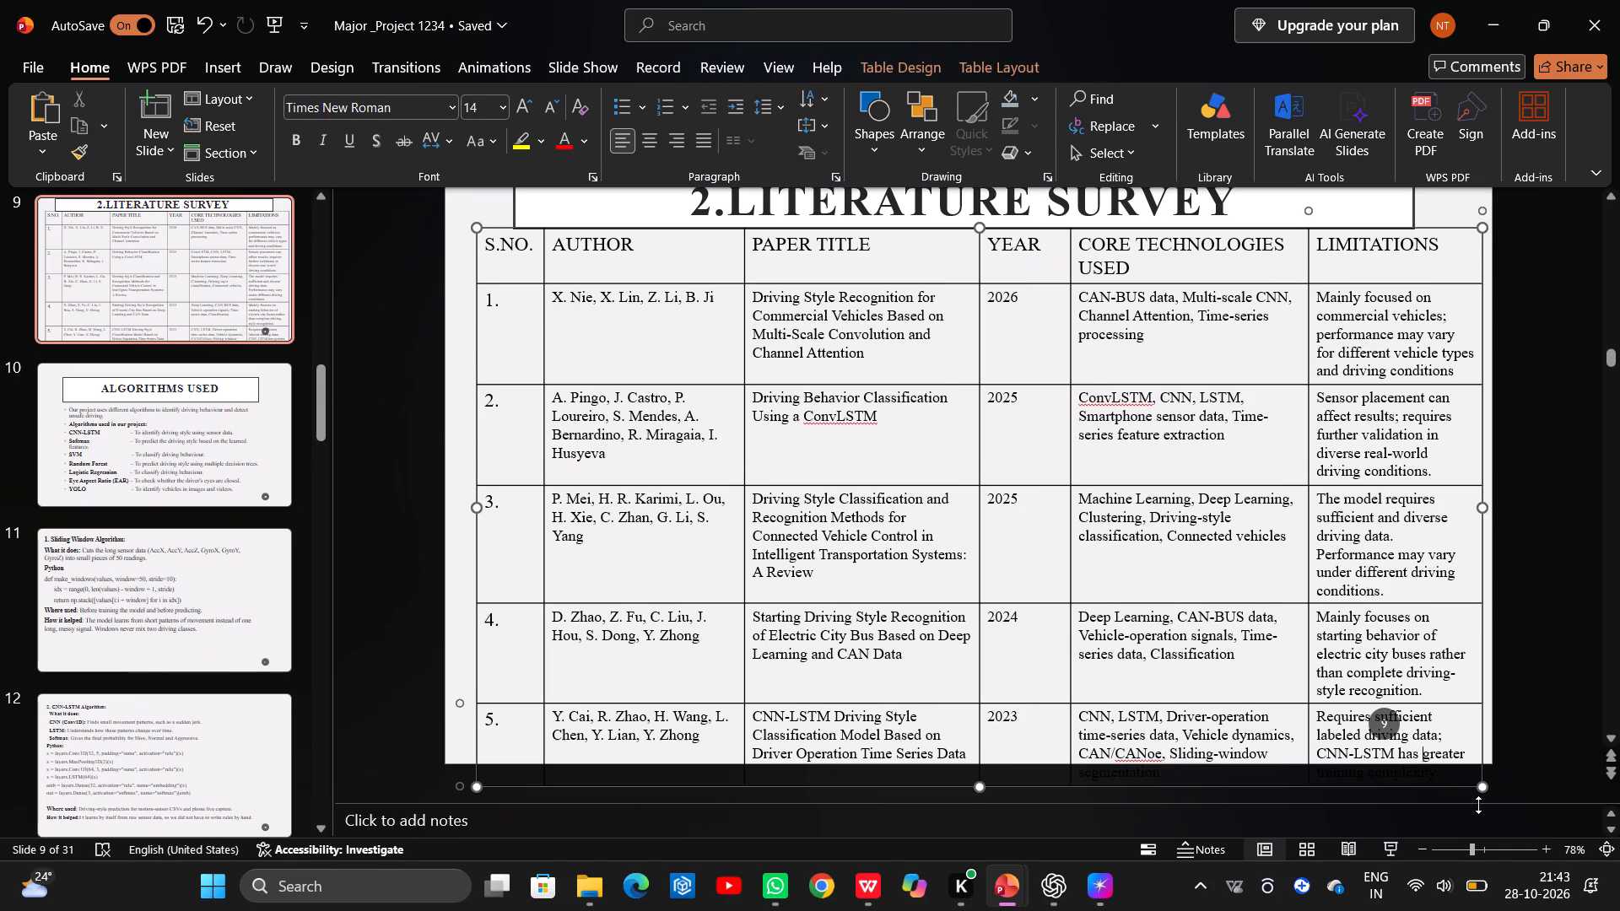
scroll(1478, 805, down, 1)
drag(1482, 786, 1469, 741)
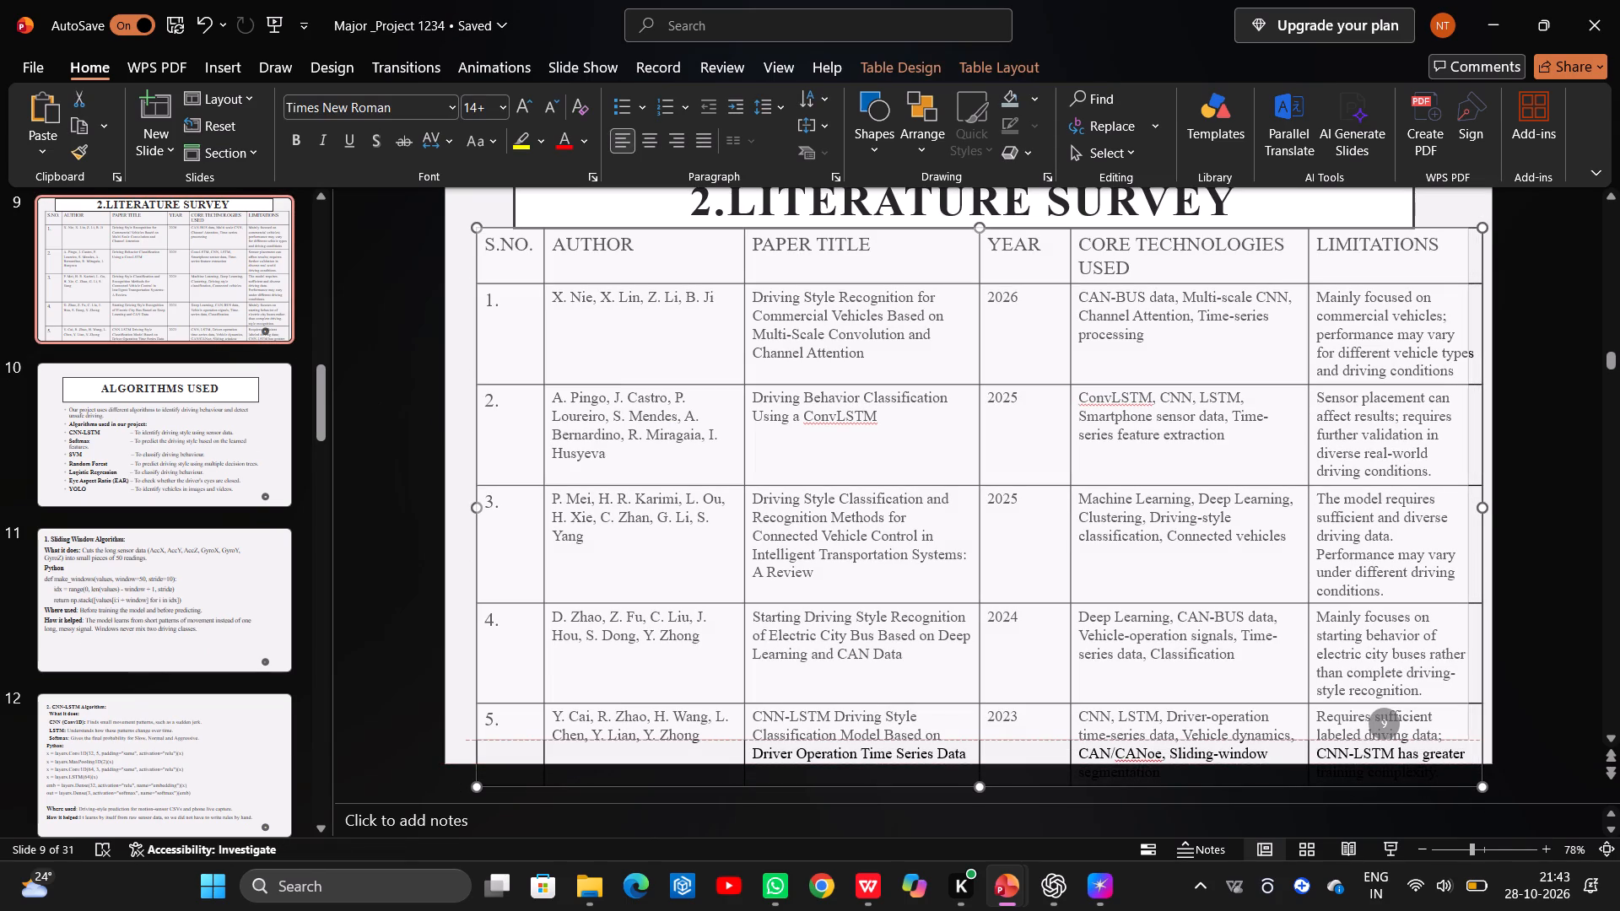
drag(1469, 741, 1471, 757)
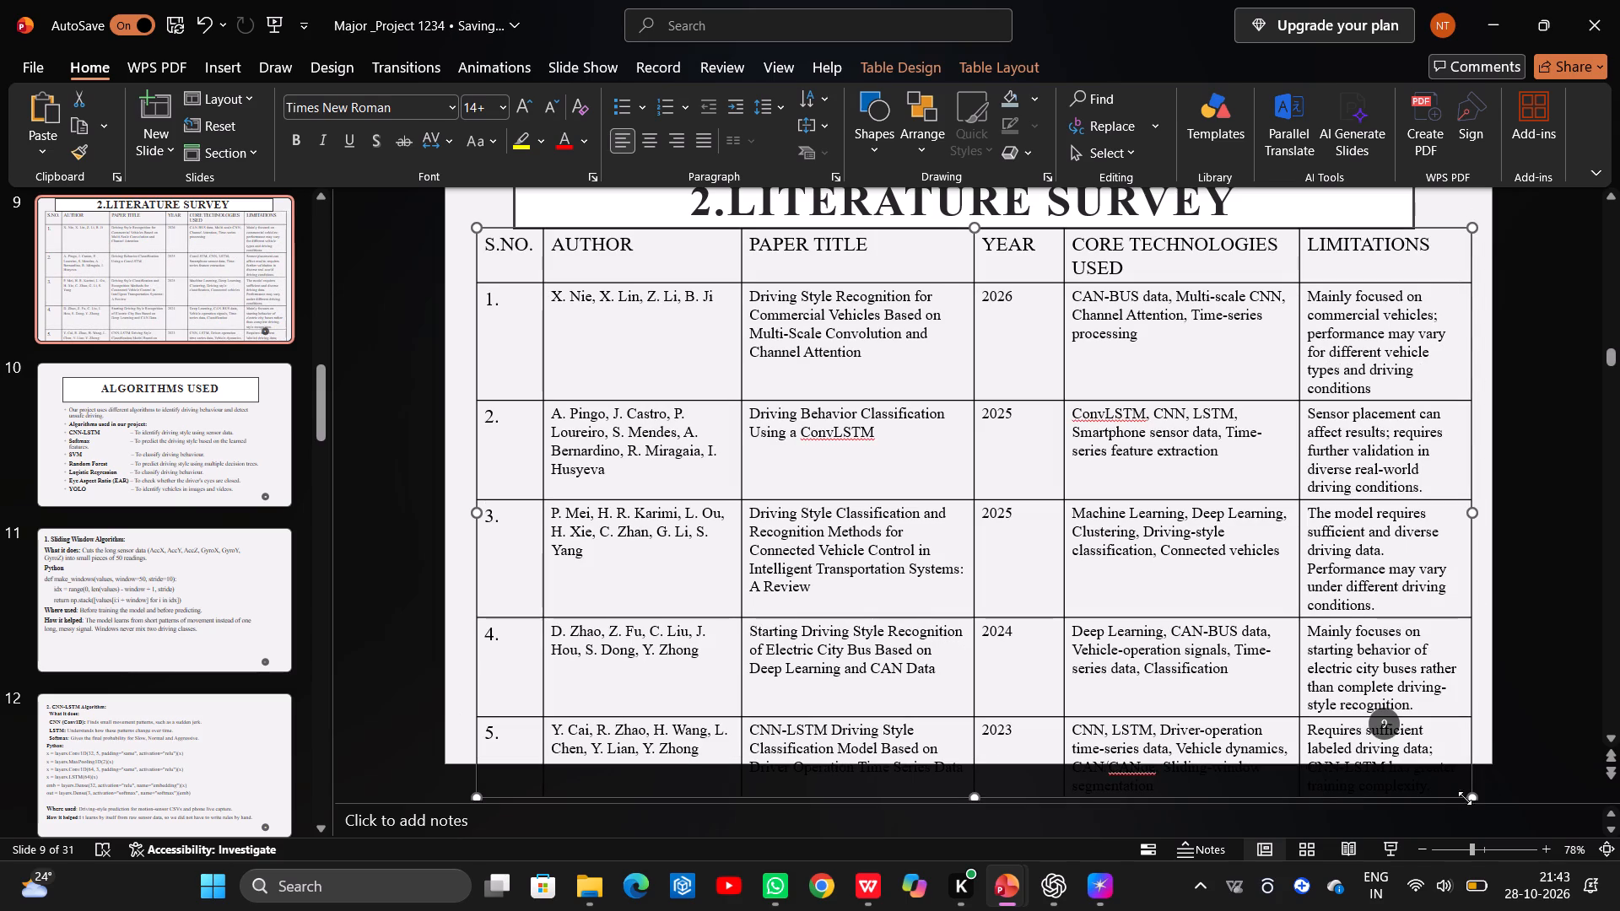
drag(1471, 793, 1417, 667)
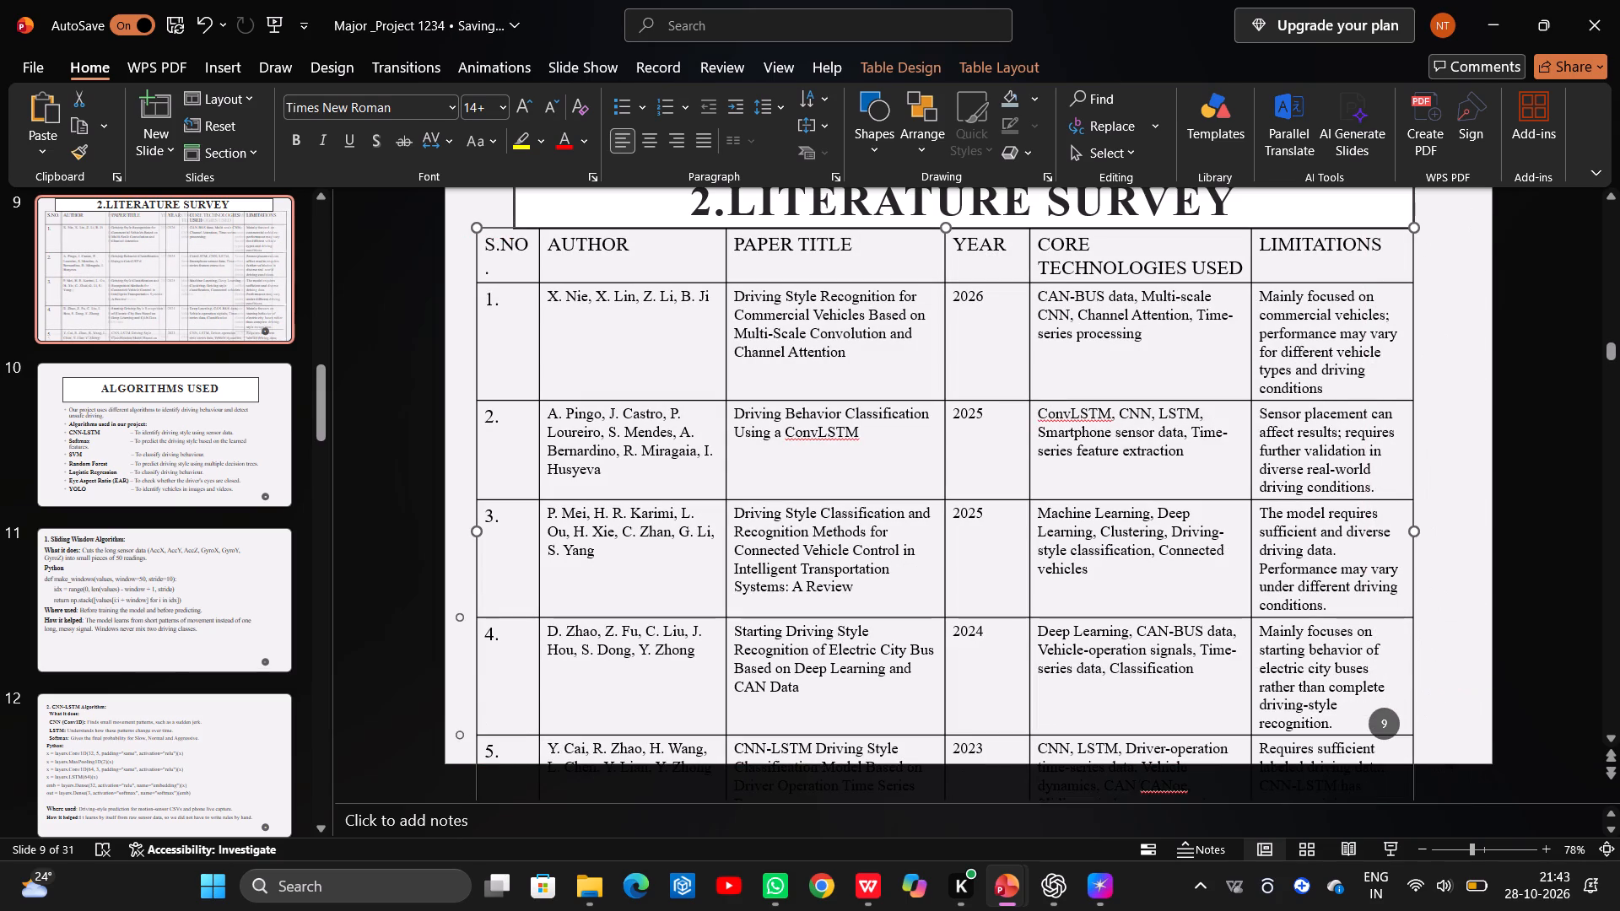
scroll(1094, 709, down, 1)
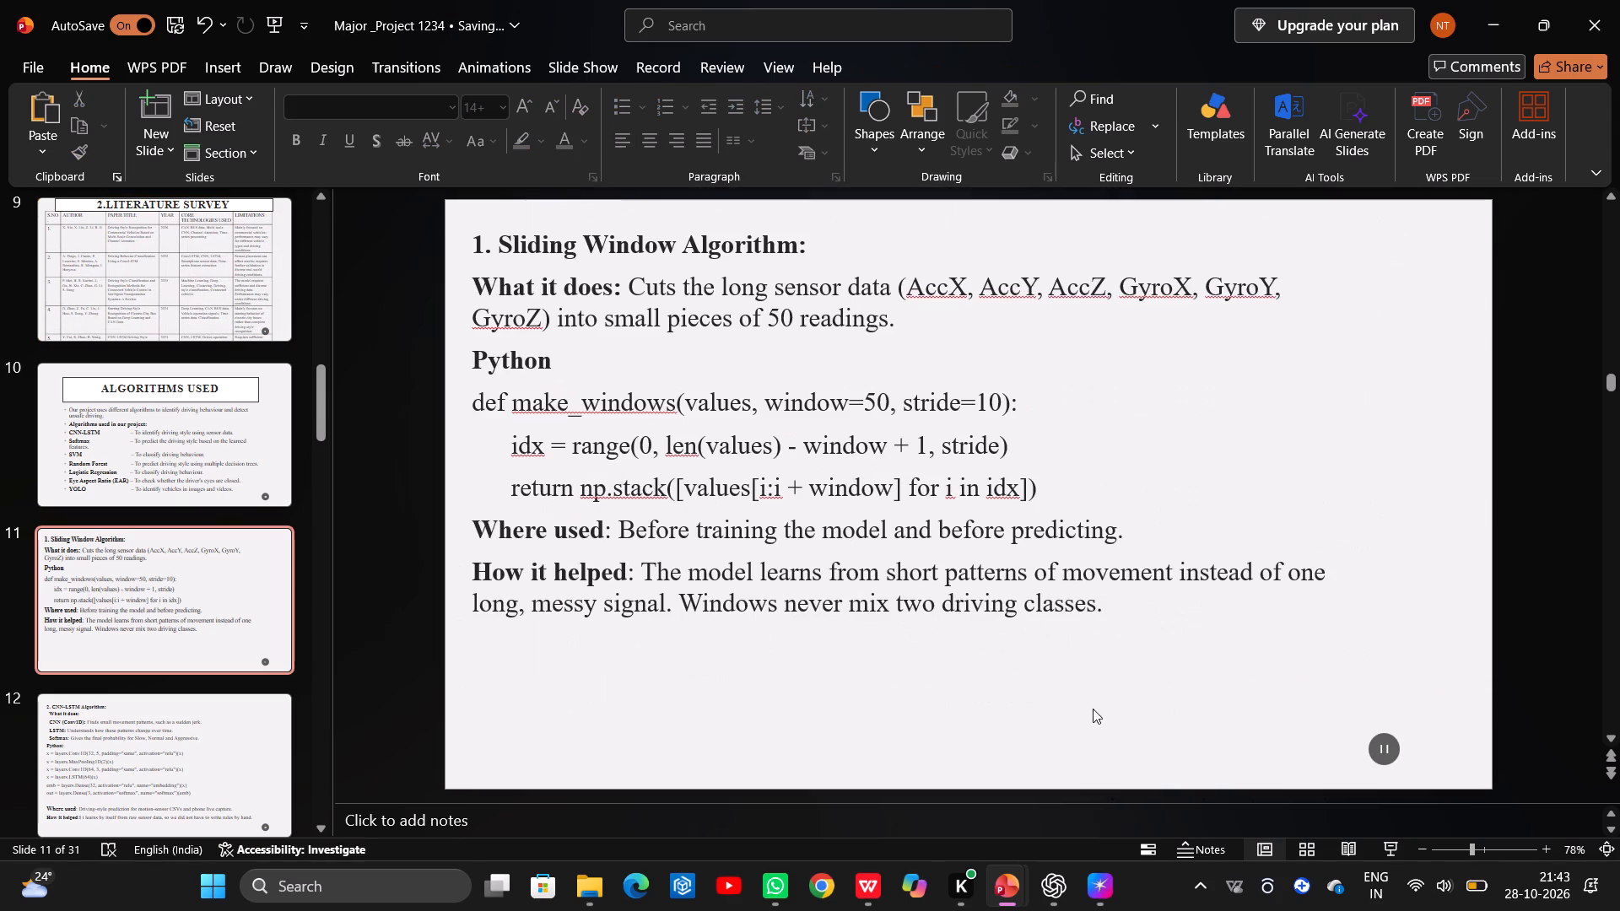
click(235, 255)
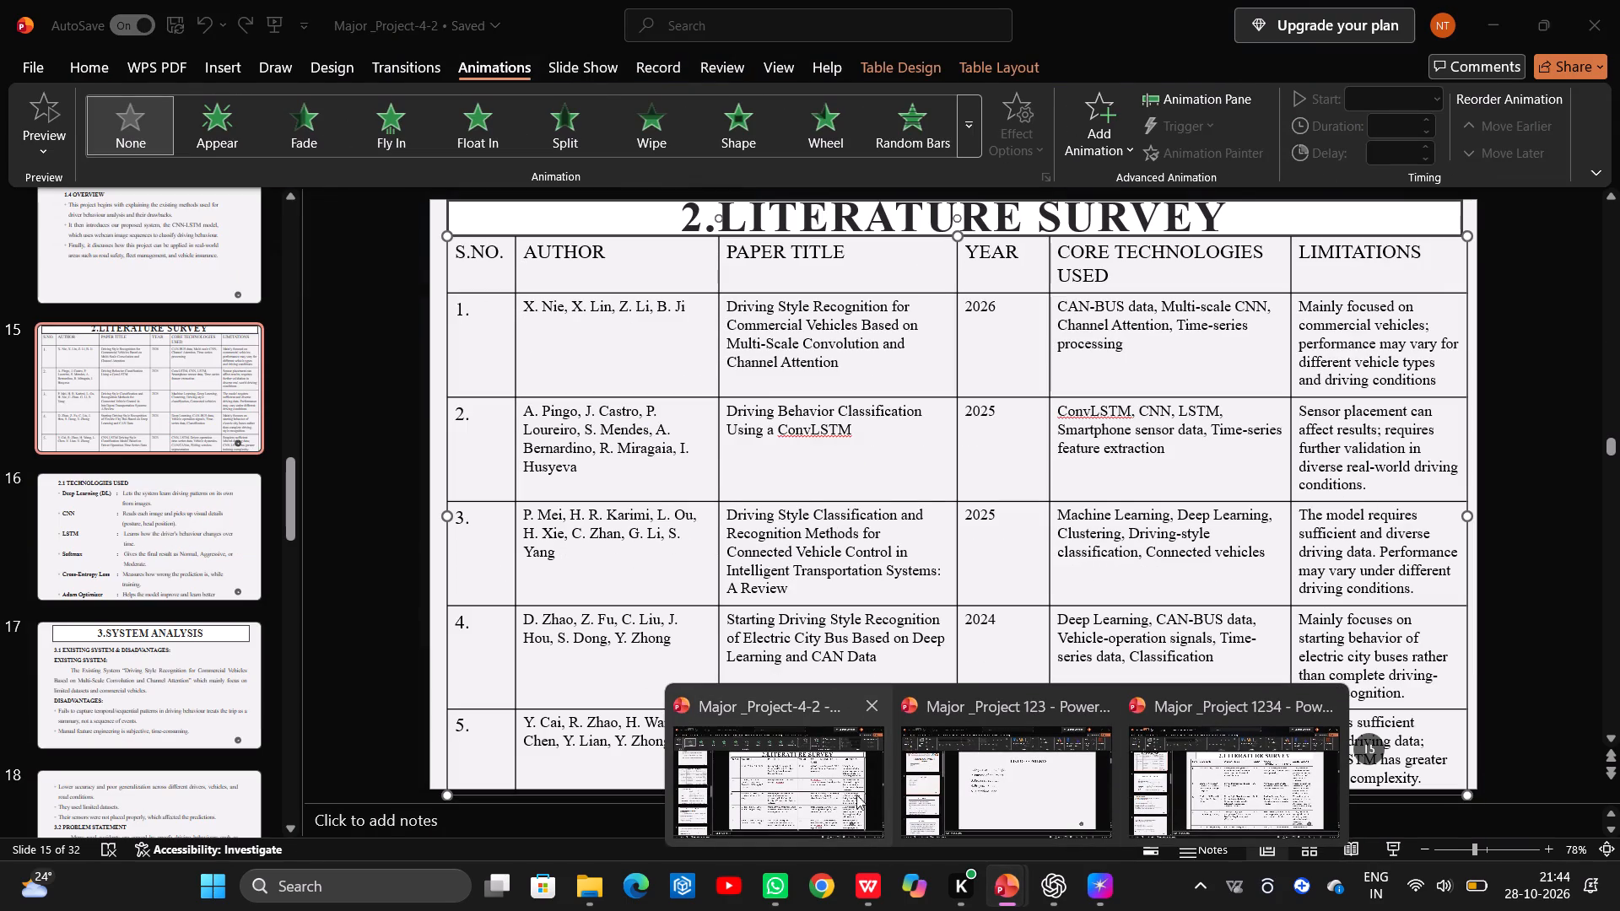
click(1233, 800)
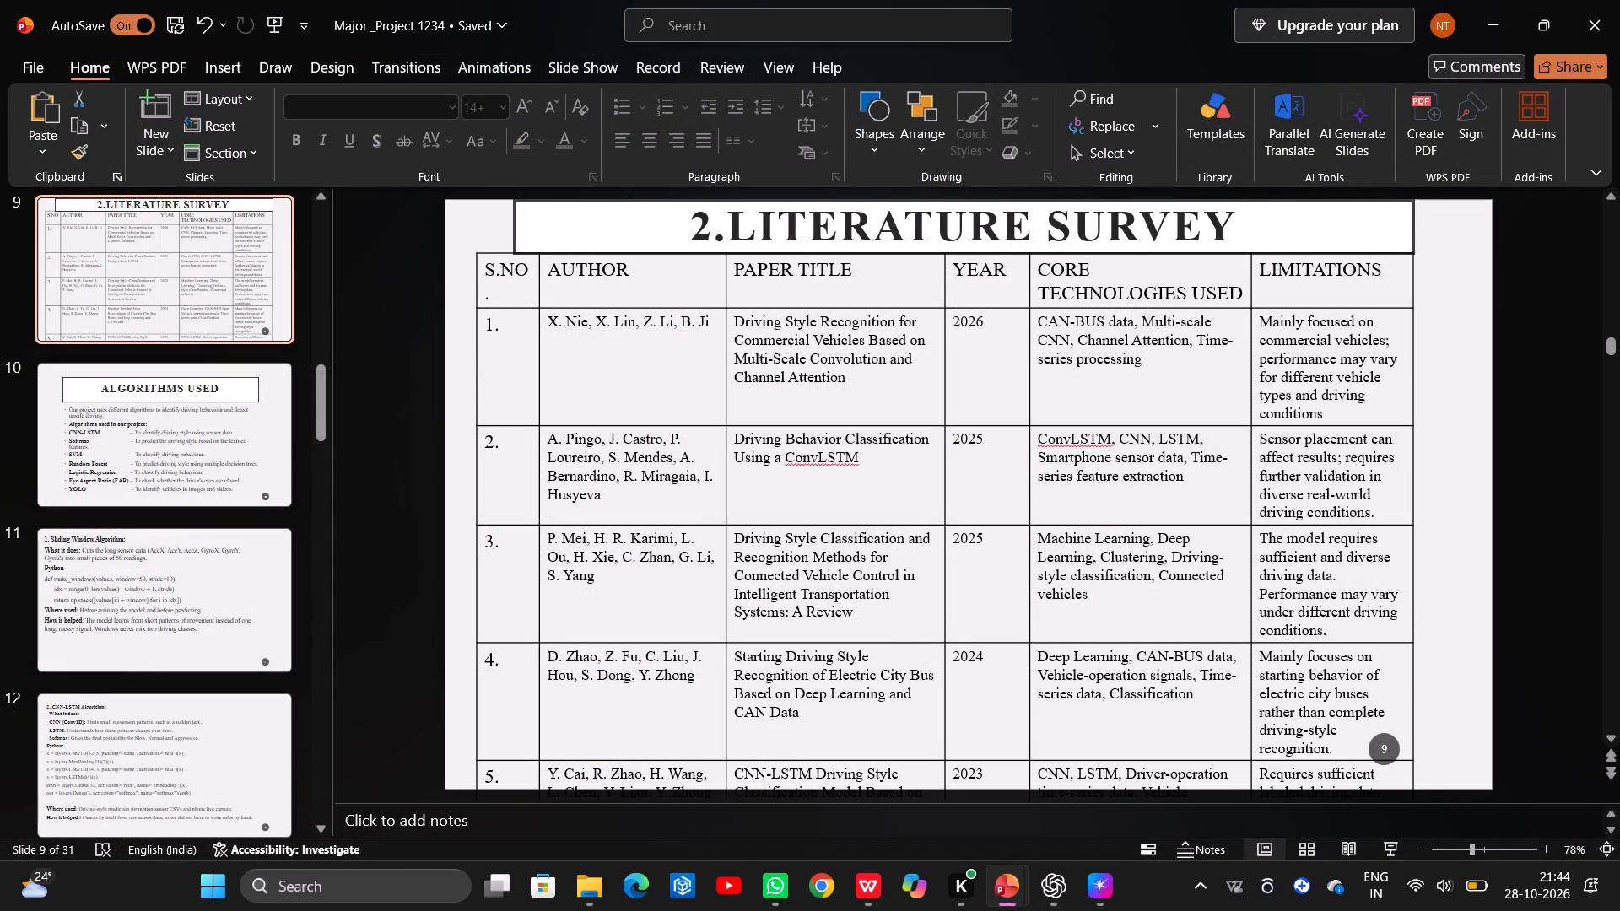
Make the 2.LITERATURE SURVEY title box thinner from its bottom edge and bring the table's top edge up to meet it.
drag(1222, 221, 973, 248)
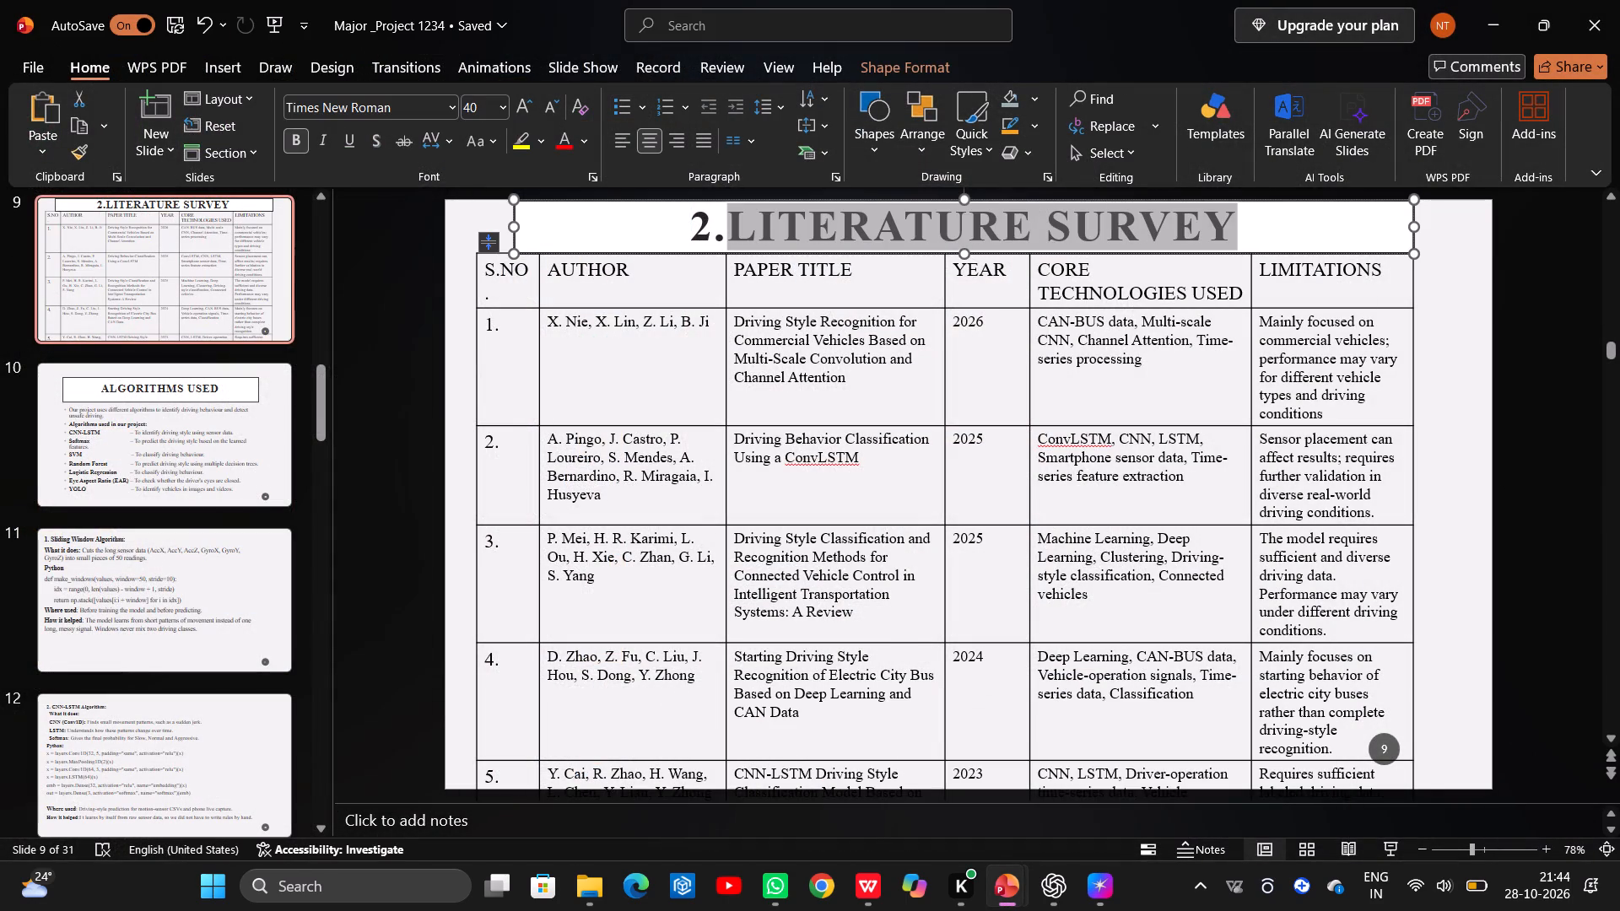
drag(973, 248, 963, 255)
drag(963, 255, 962, 246)
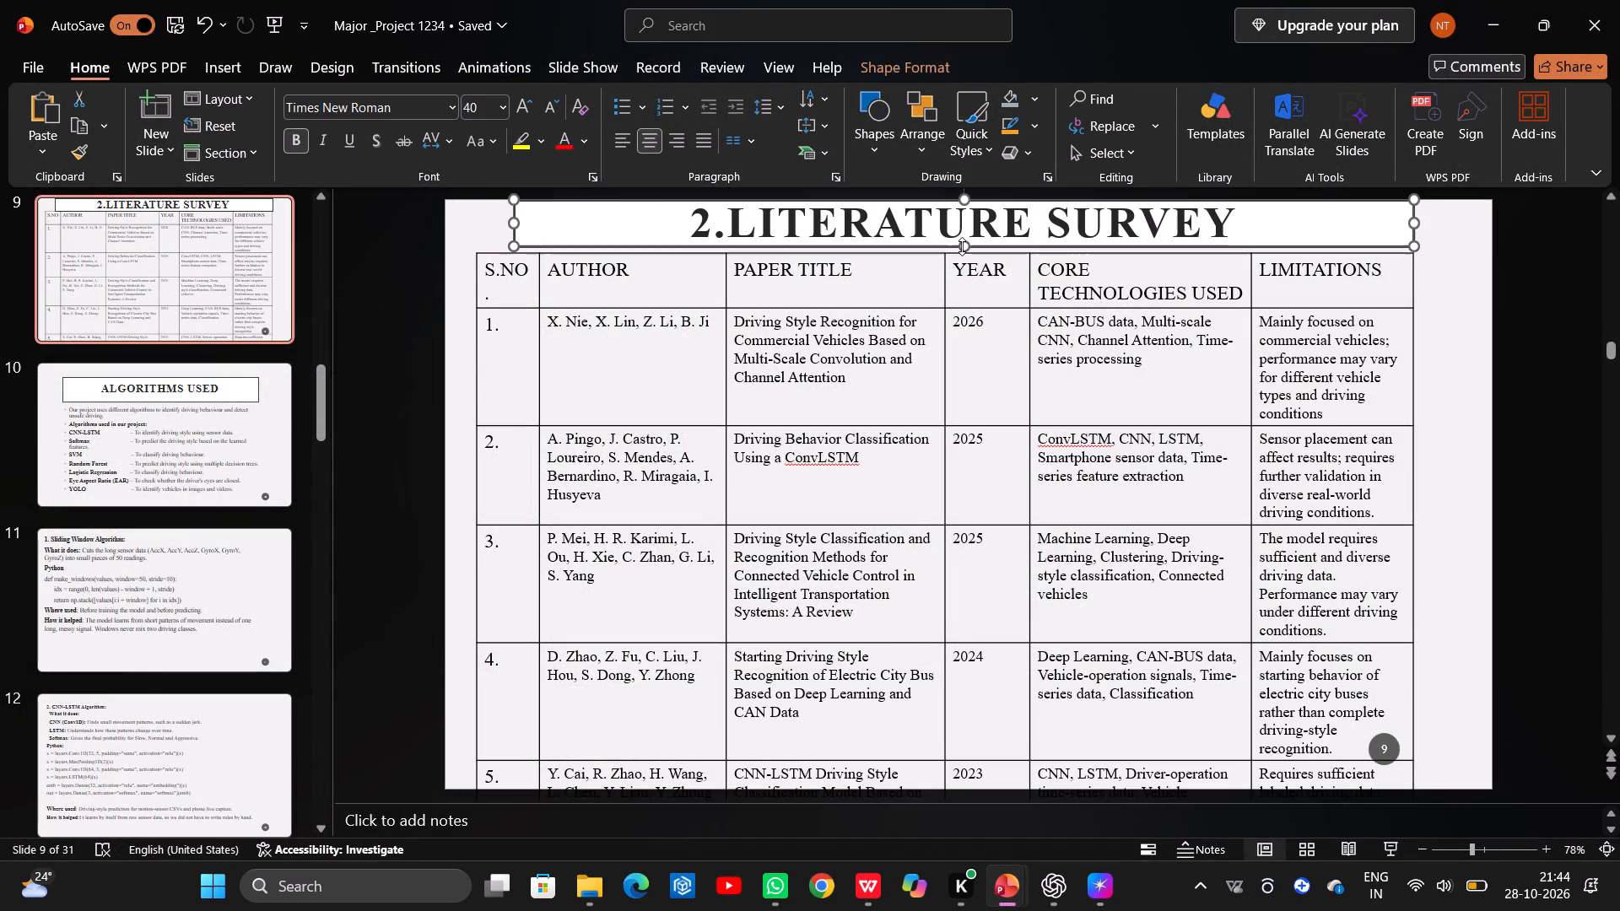
click(963, 246)
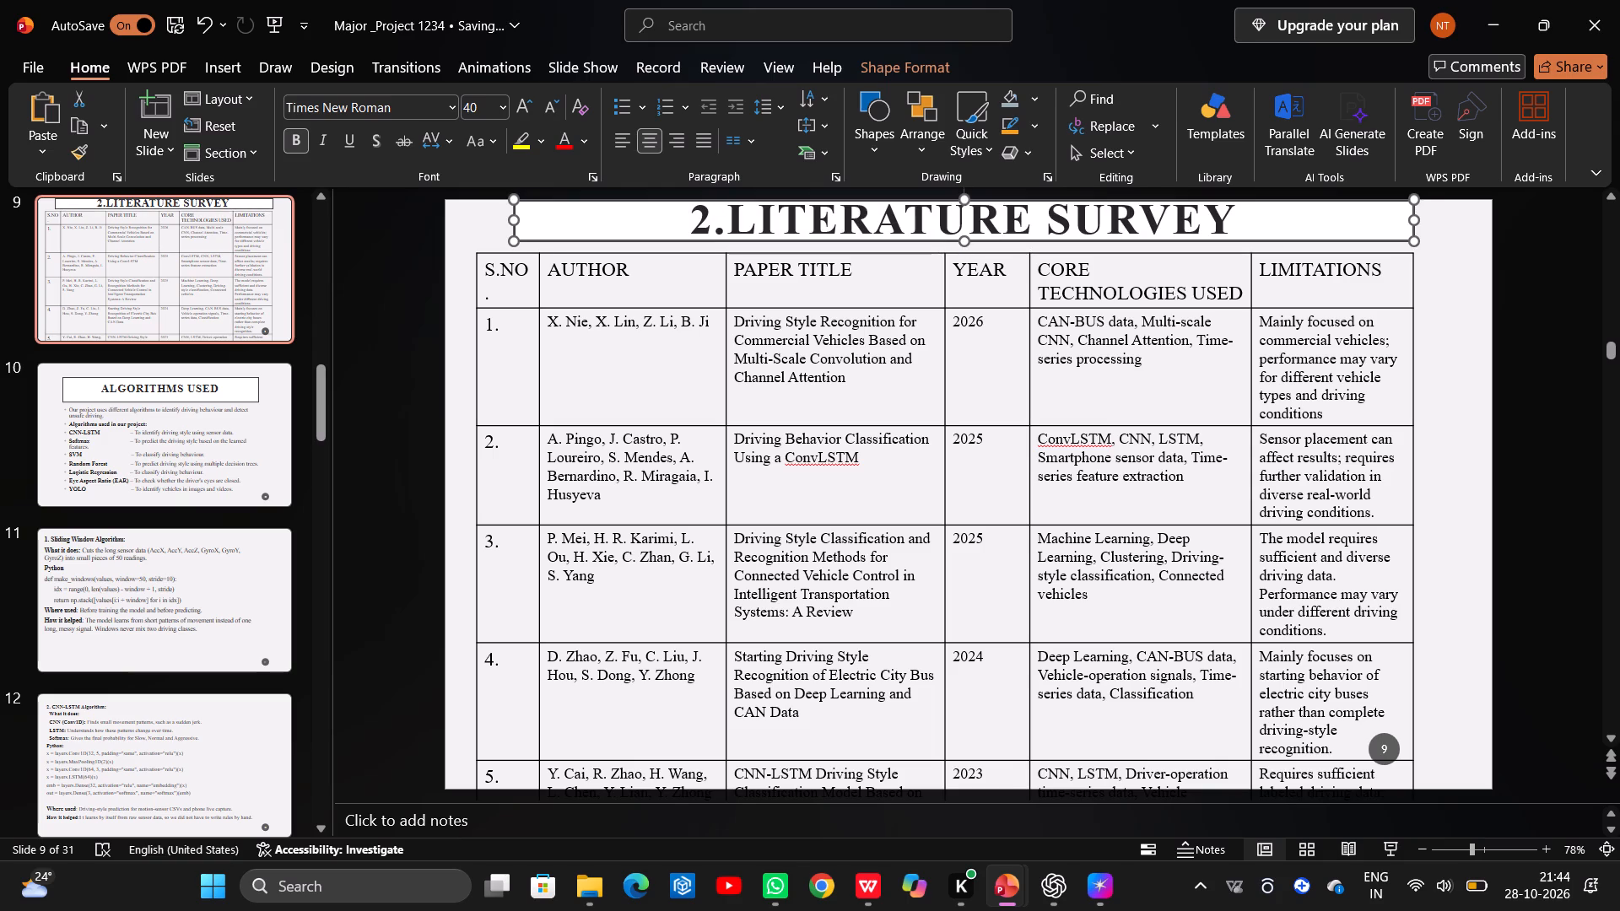
click(944, 257)
click(944, 249)
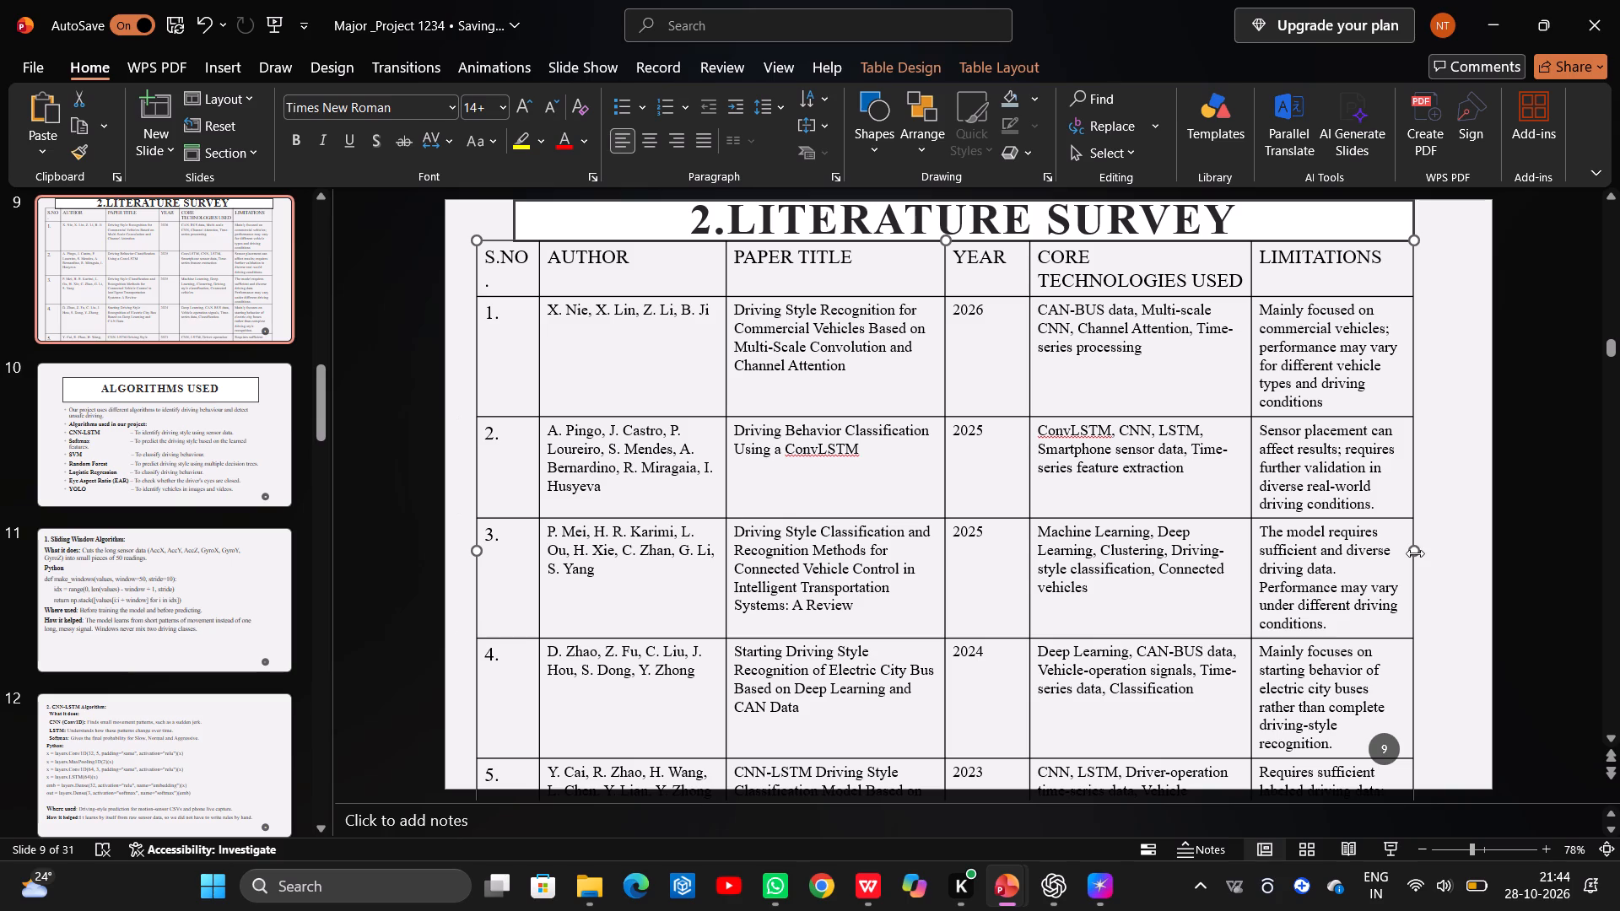
Widen the table to nearly the slide's right edge and reduce its height so all five rows fit on the slide.
drag(1415, 553, 1452, 543)
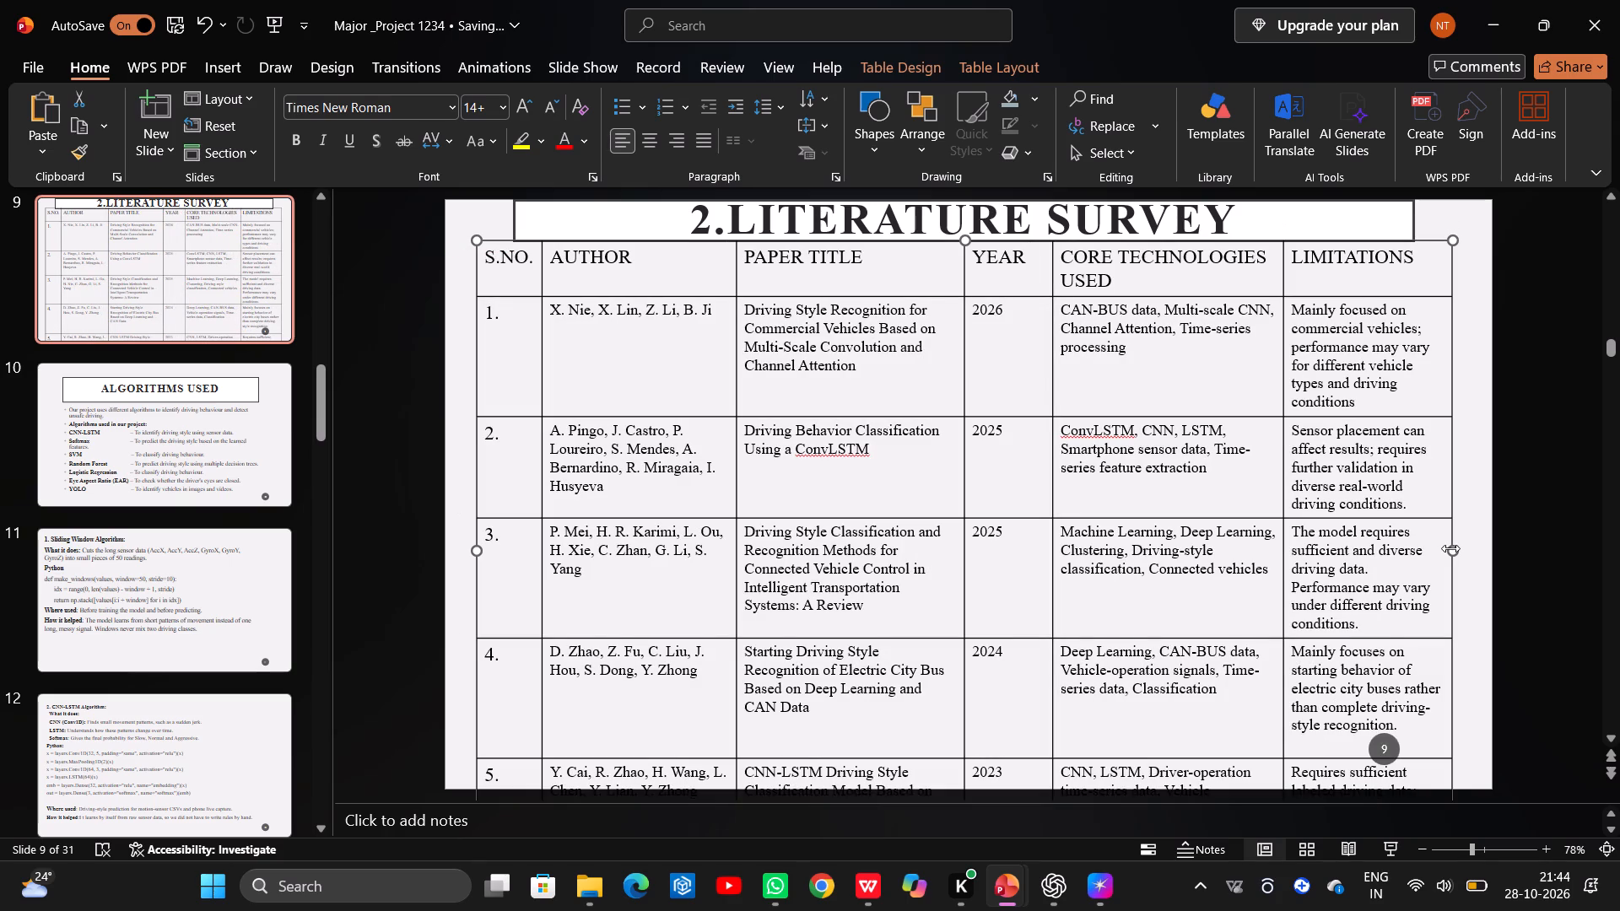
drag(1450, 548, 1483, 545)
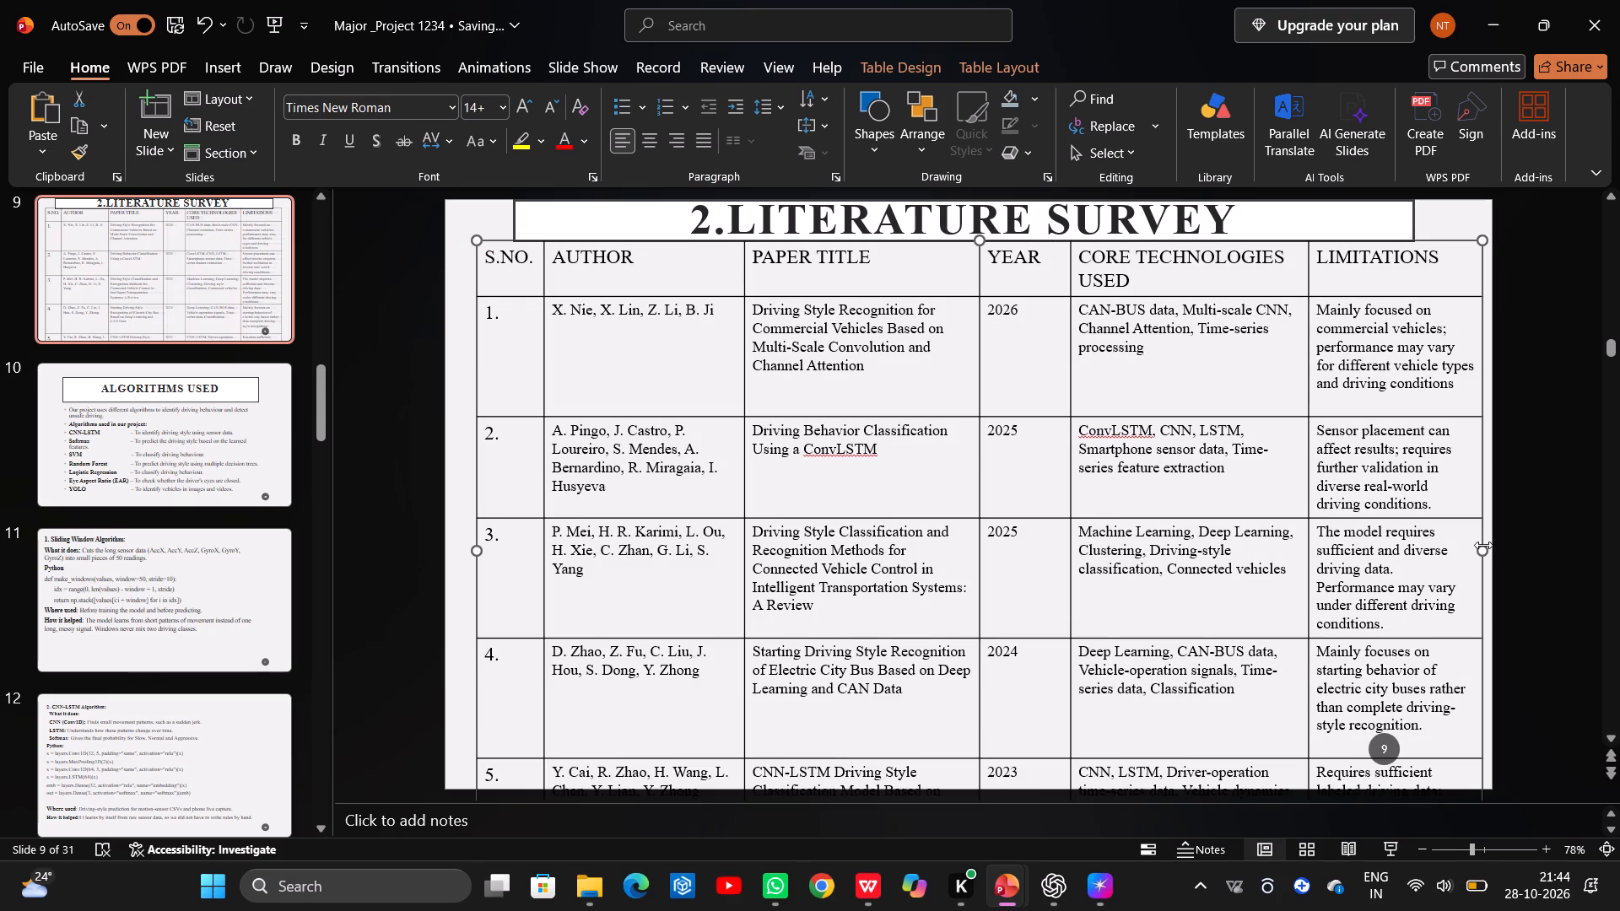
scroll(1153, 681, down, 1)
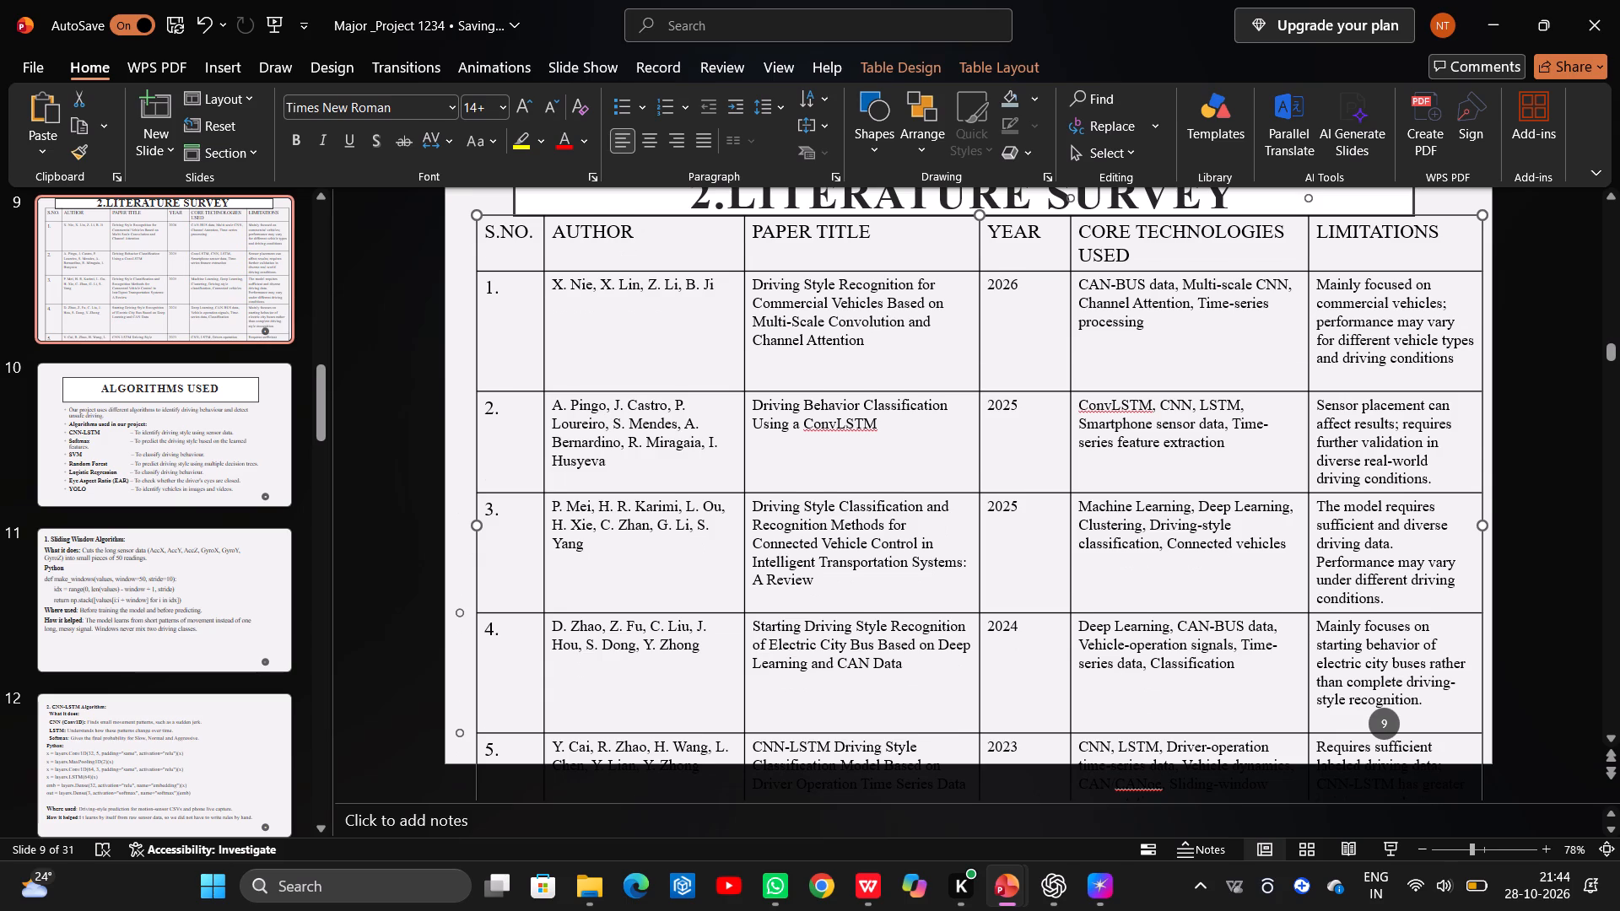
scroll(1153, 681, down, 2)
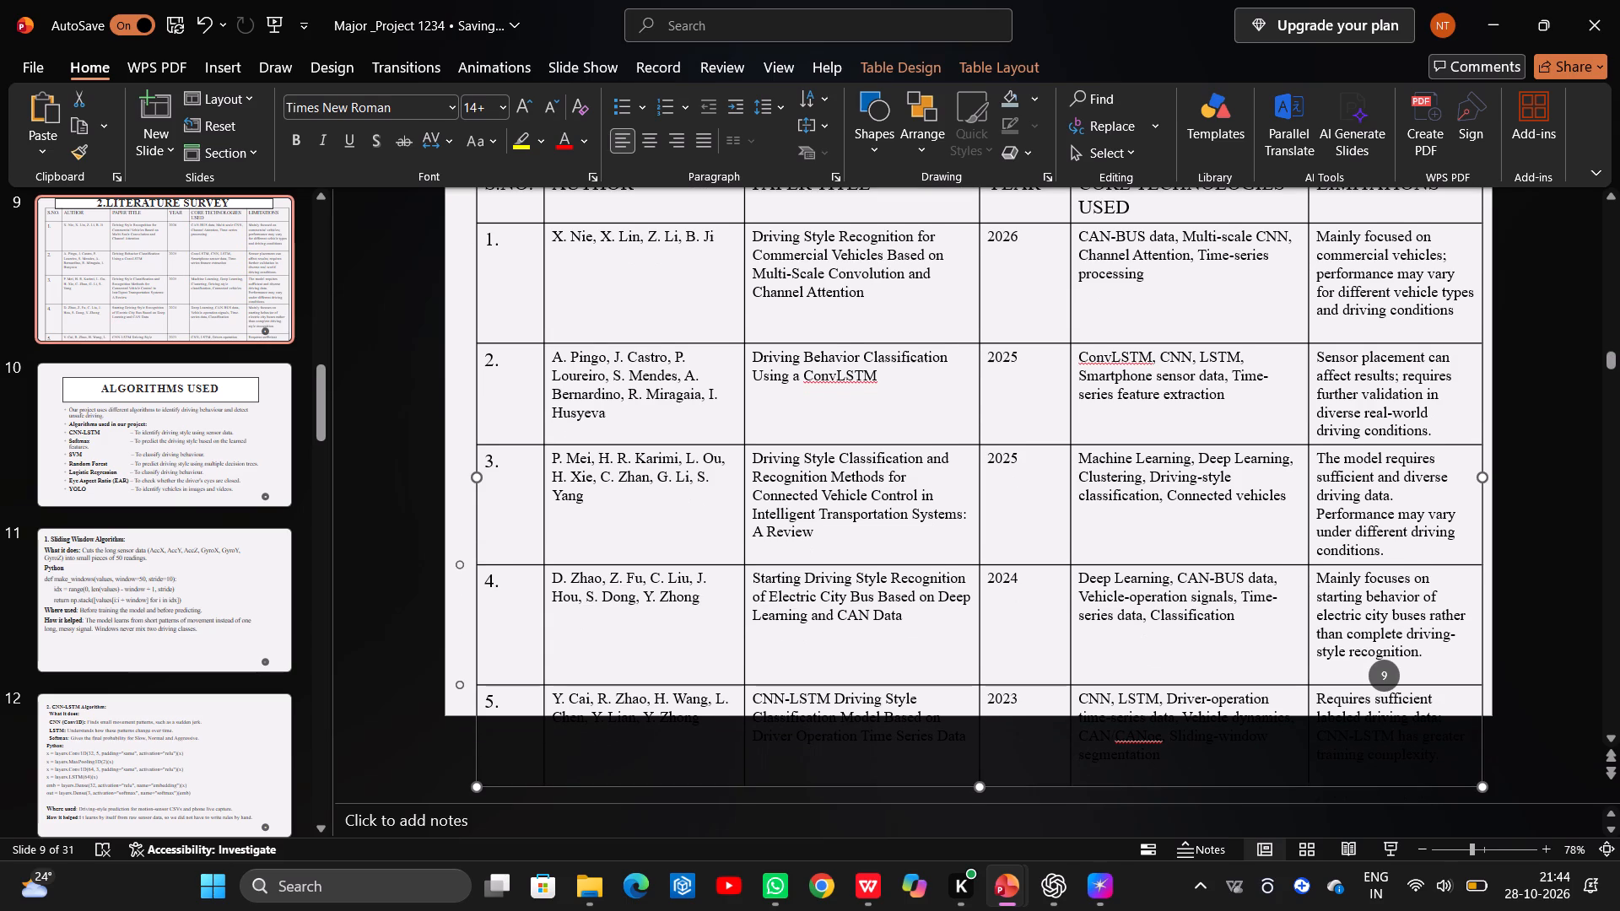
scroll(1153, 681, down, 1)
drag(980, 786, 989, 698)
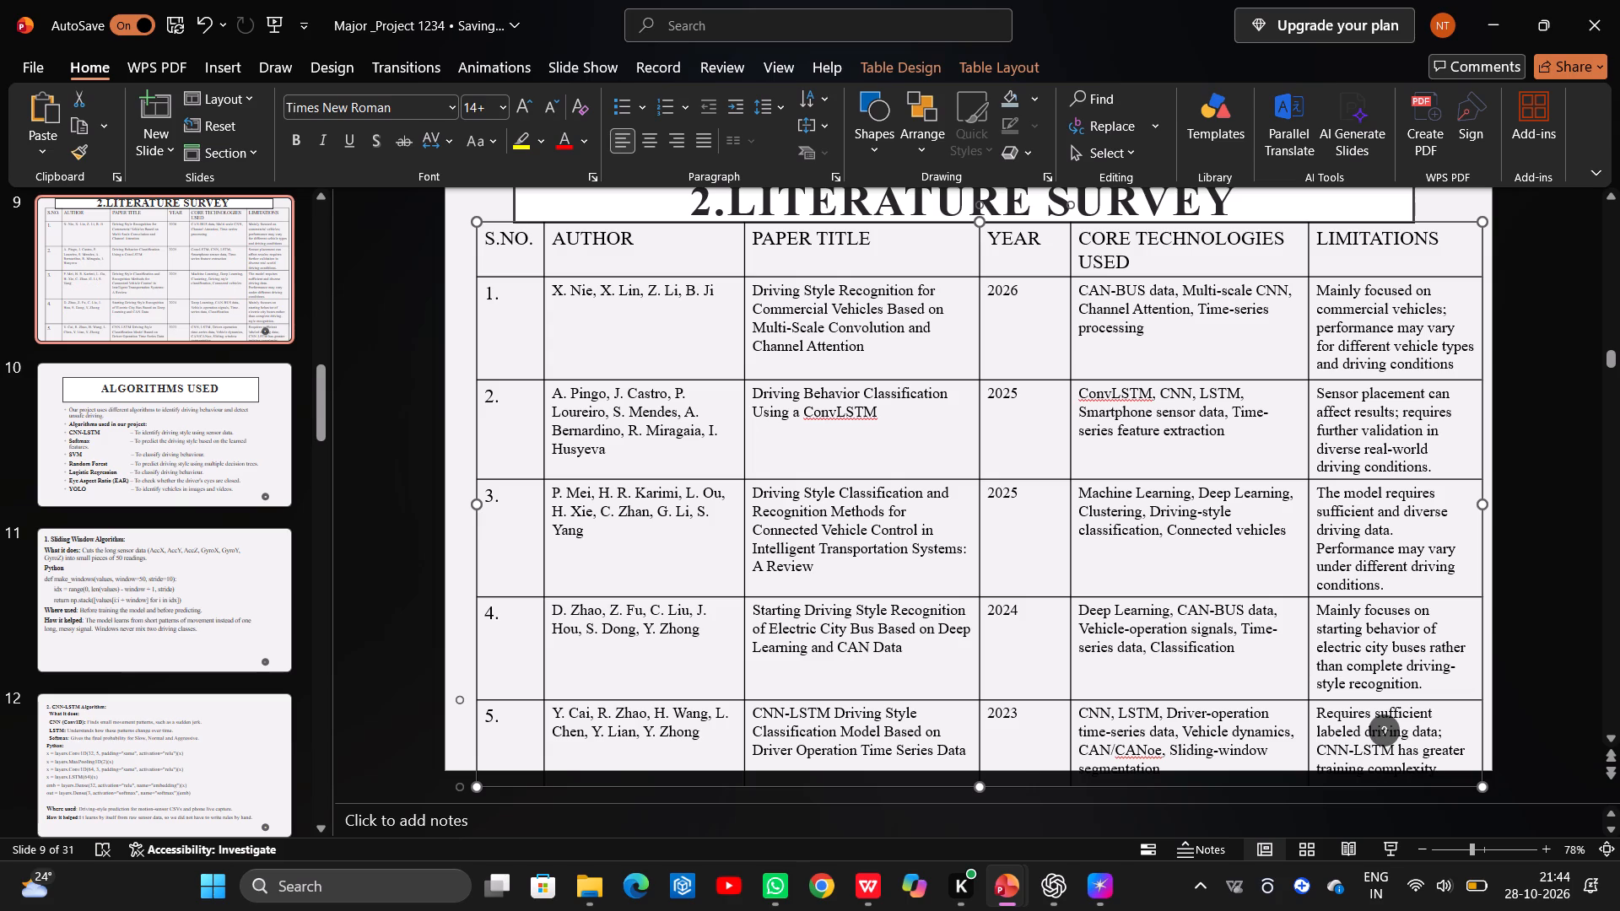
drag(983, 782, 981, 757)
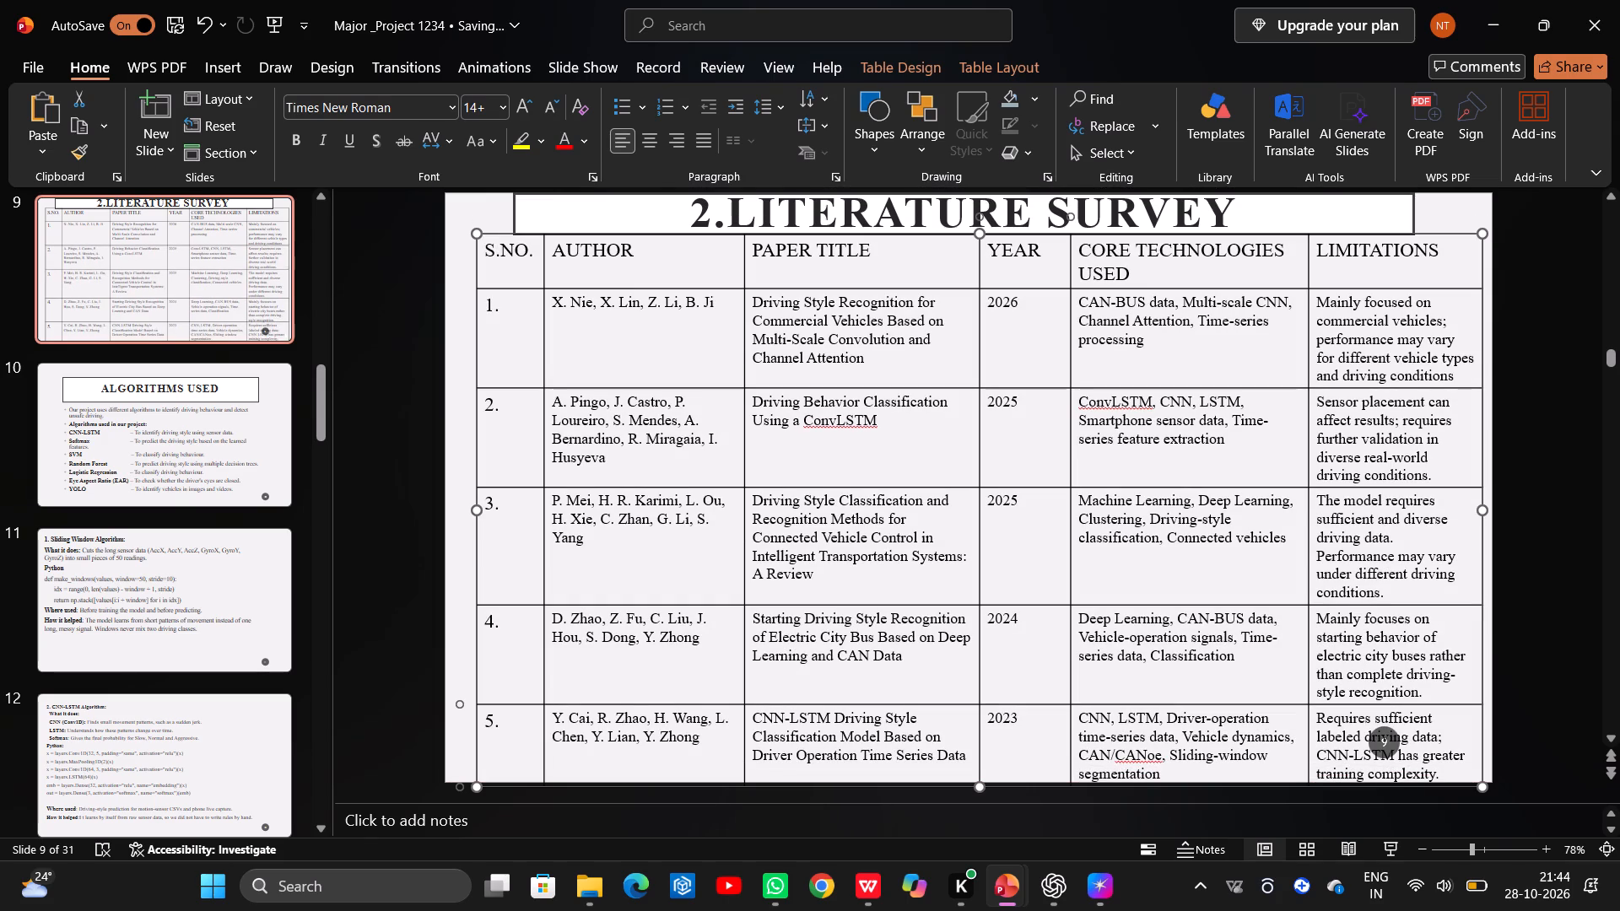
drag(980, 785, 980, 784)
drag(980, 784, 978, 769)
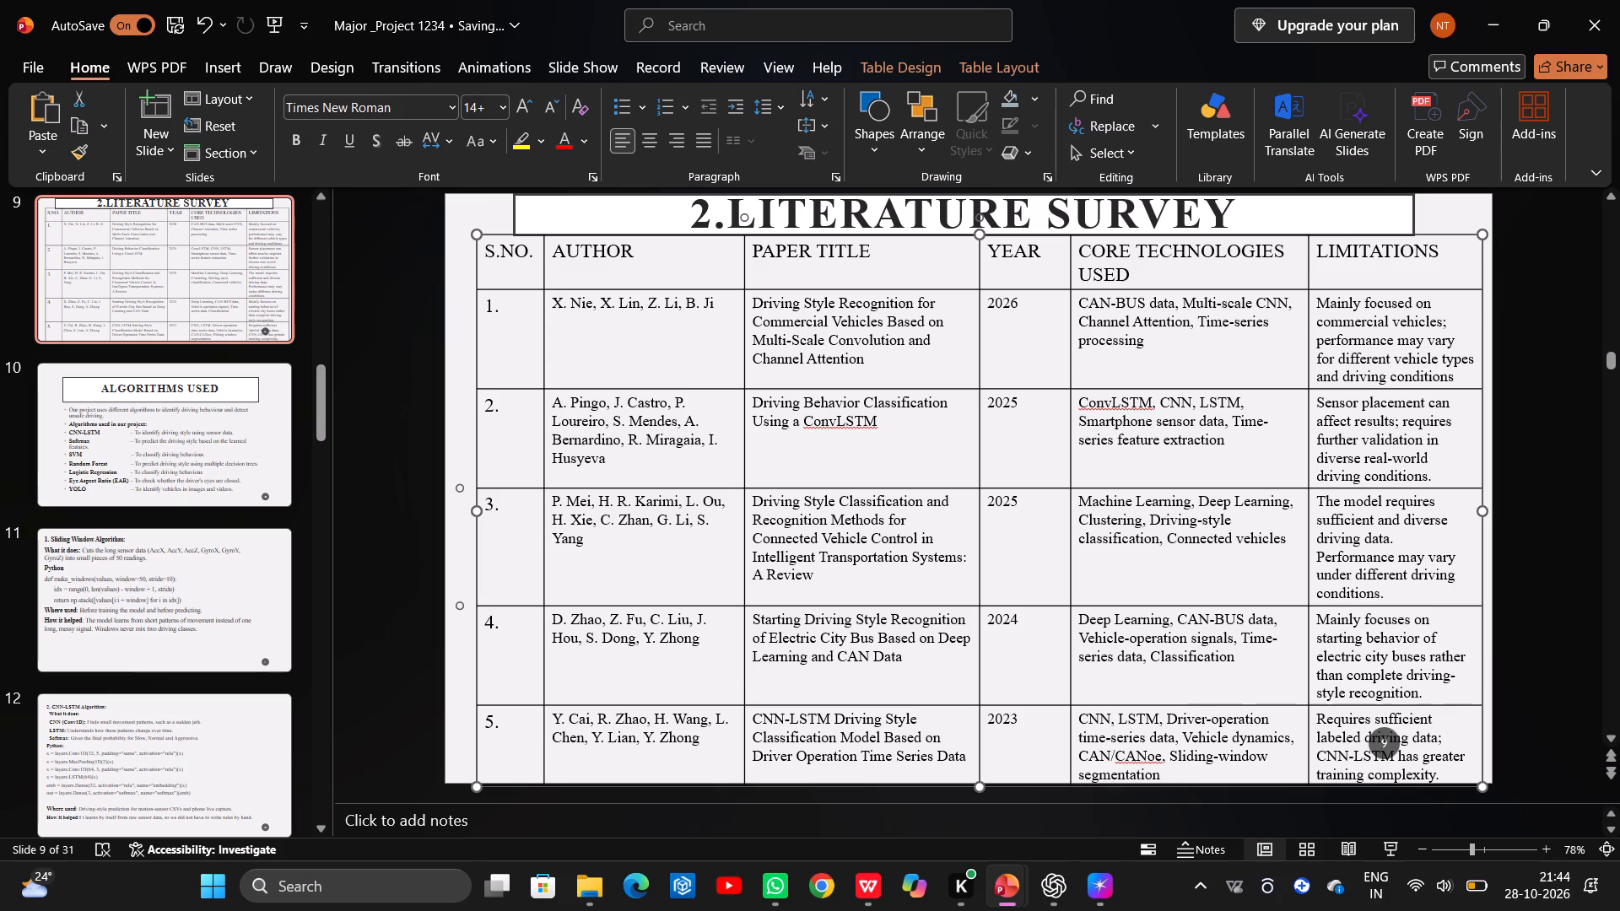
Widen the 2.LITERATURE SURVEY title box on both sides to line up with the table's left and right edges.
click(515, 218)
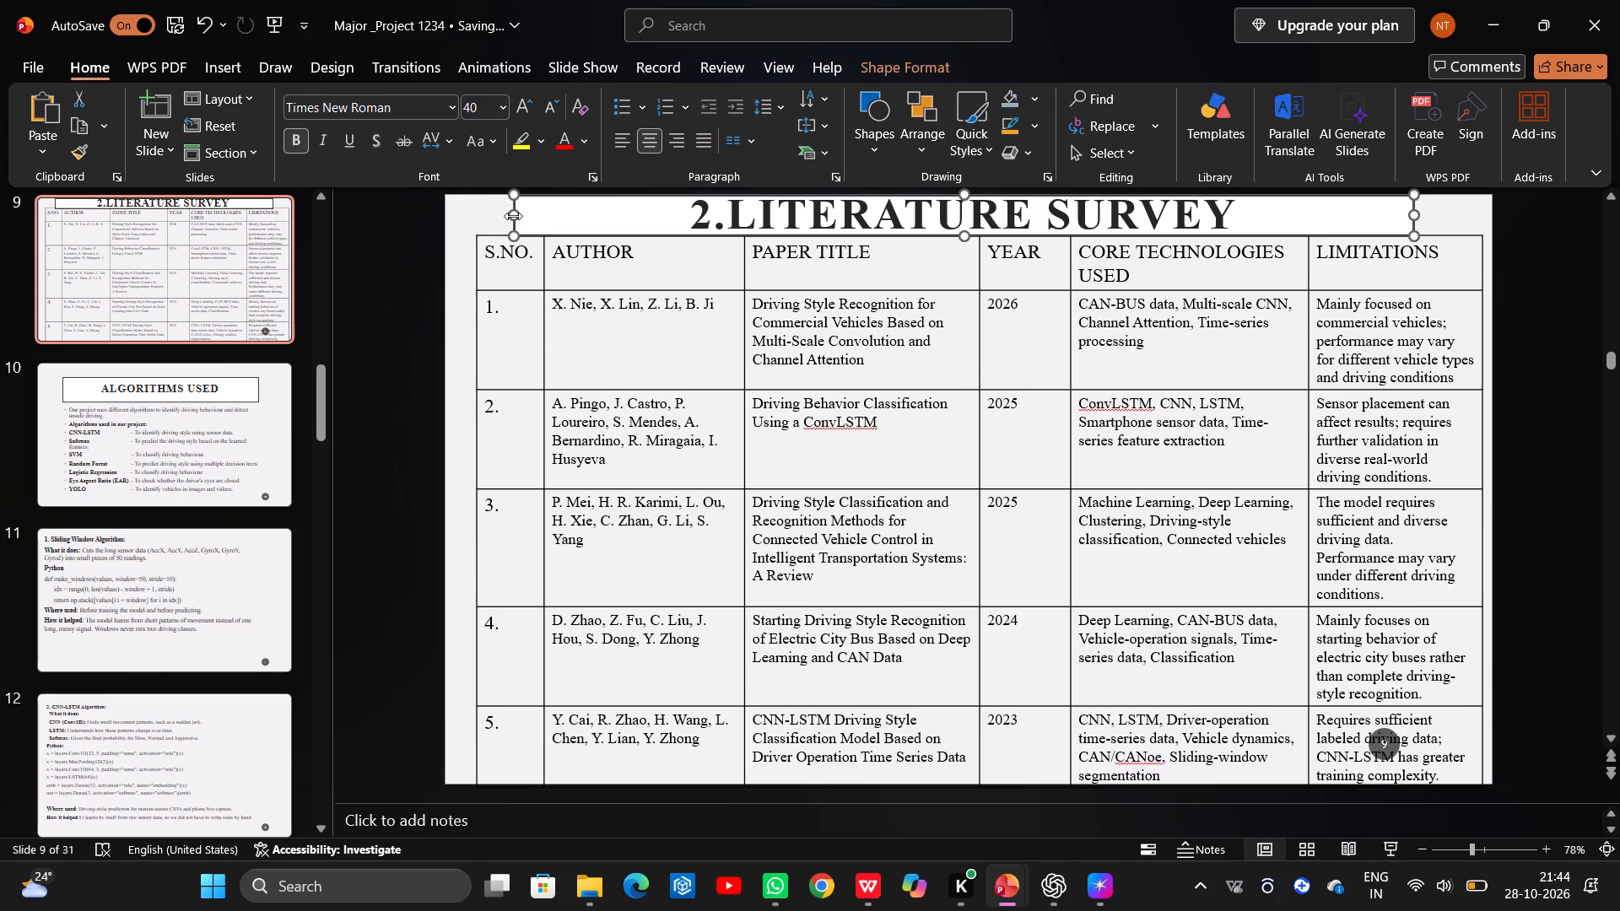
drag(513, 216, 478, 221)
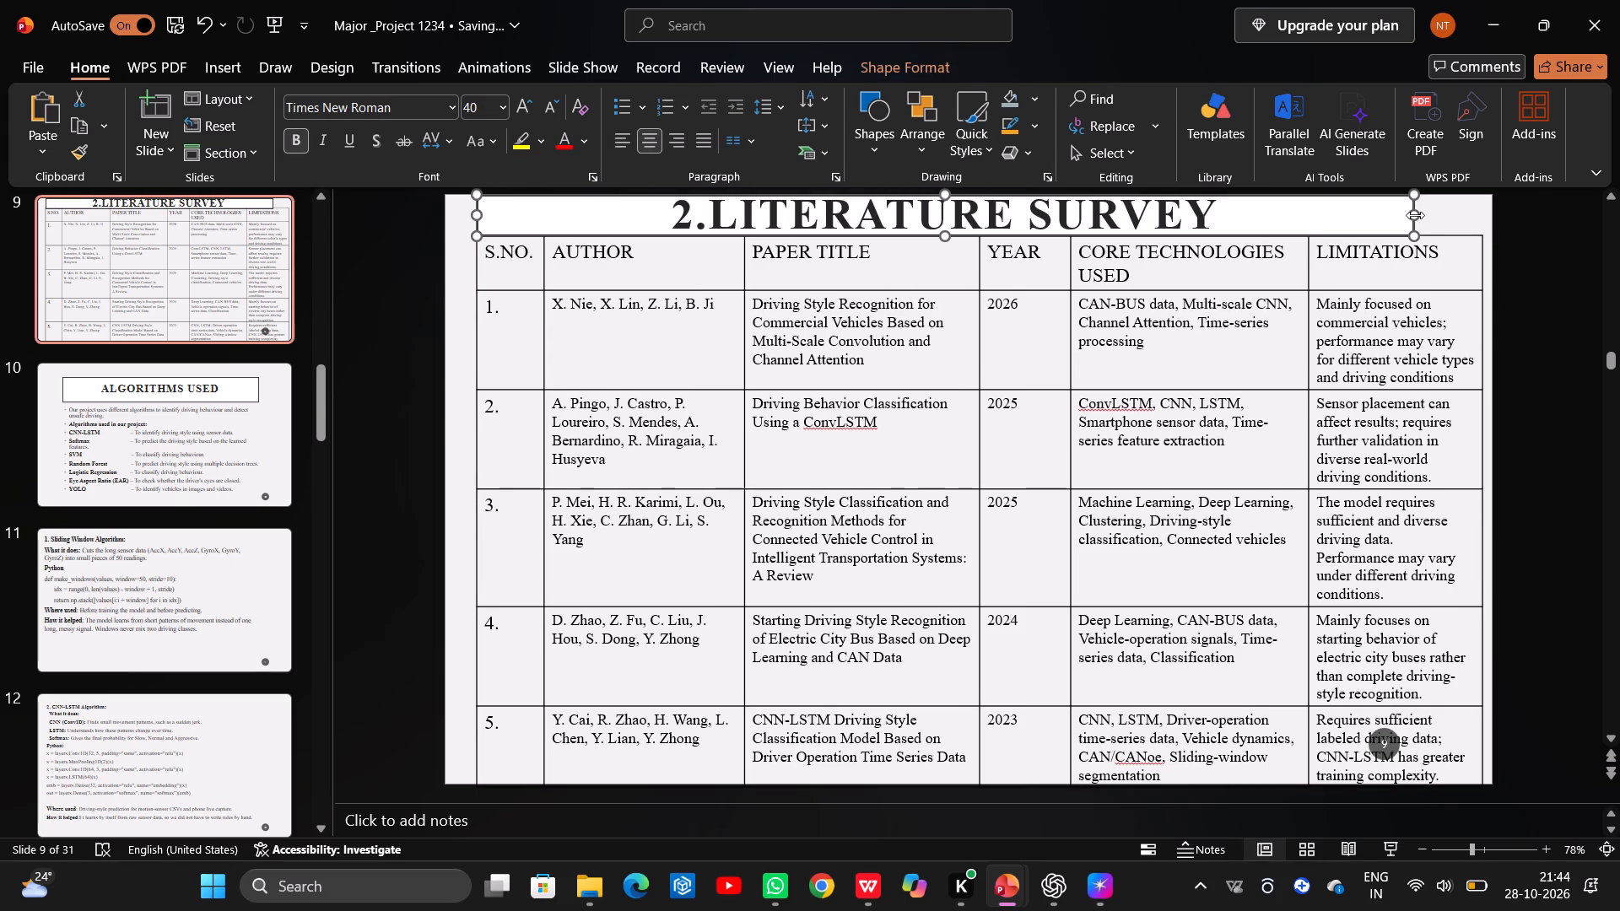
drag(1415, 215, 1481, 213)
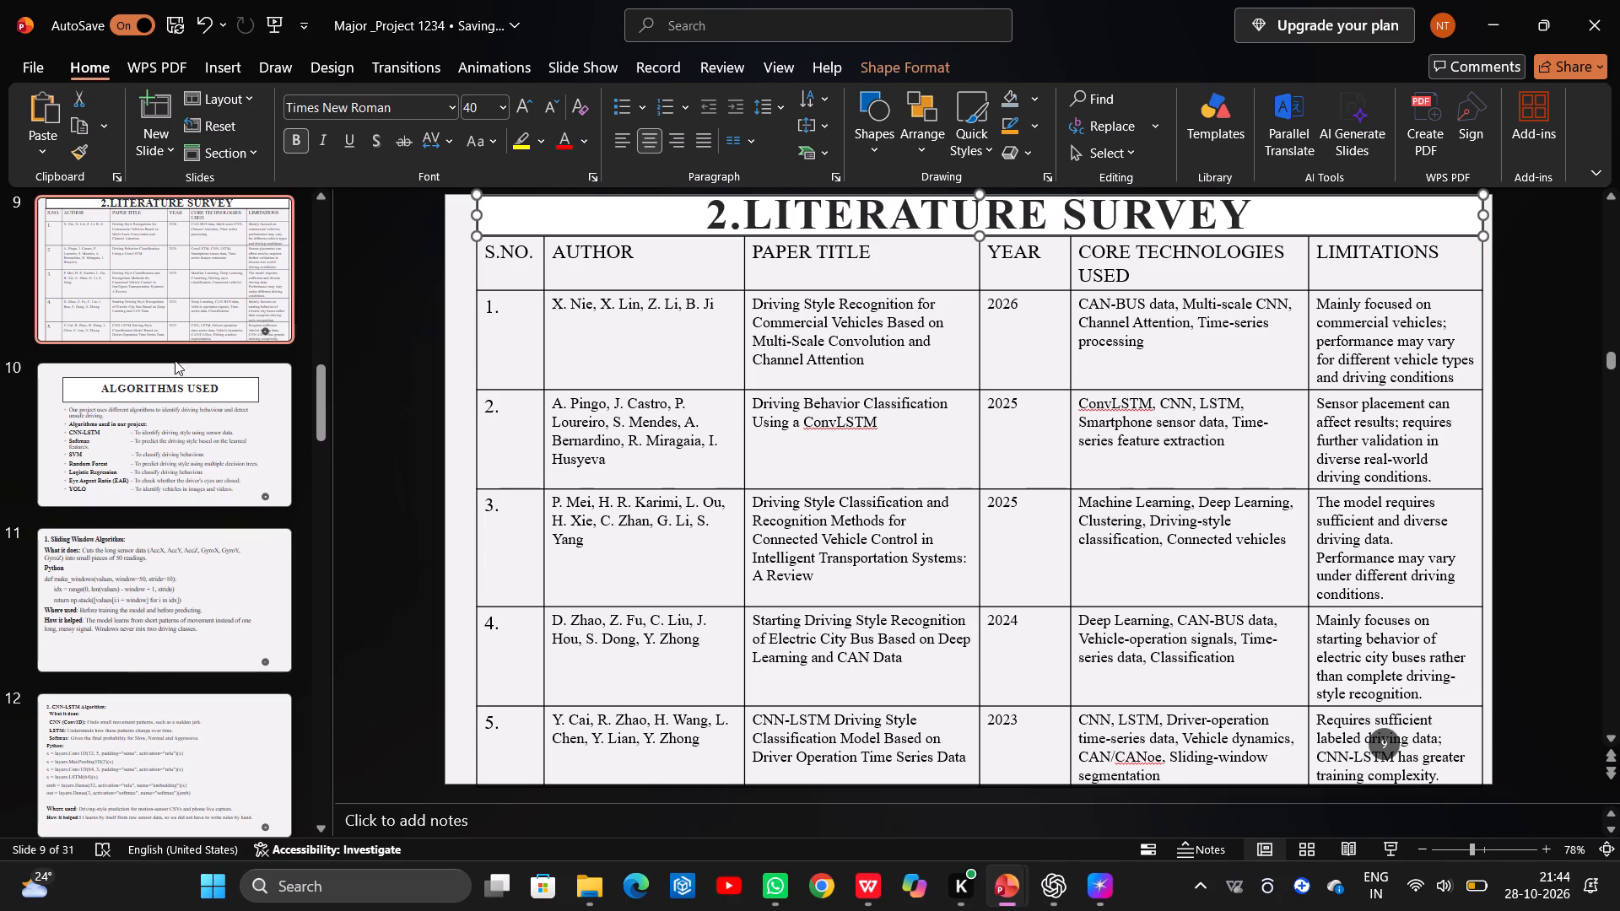
click(202, 306)
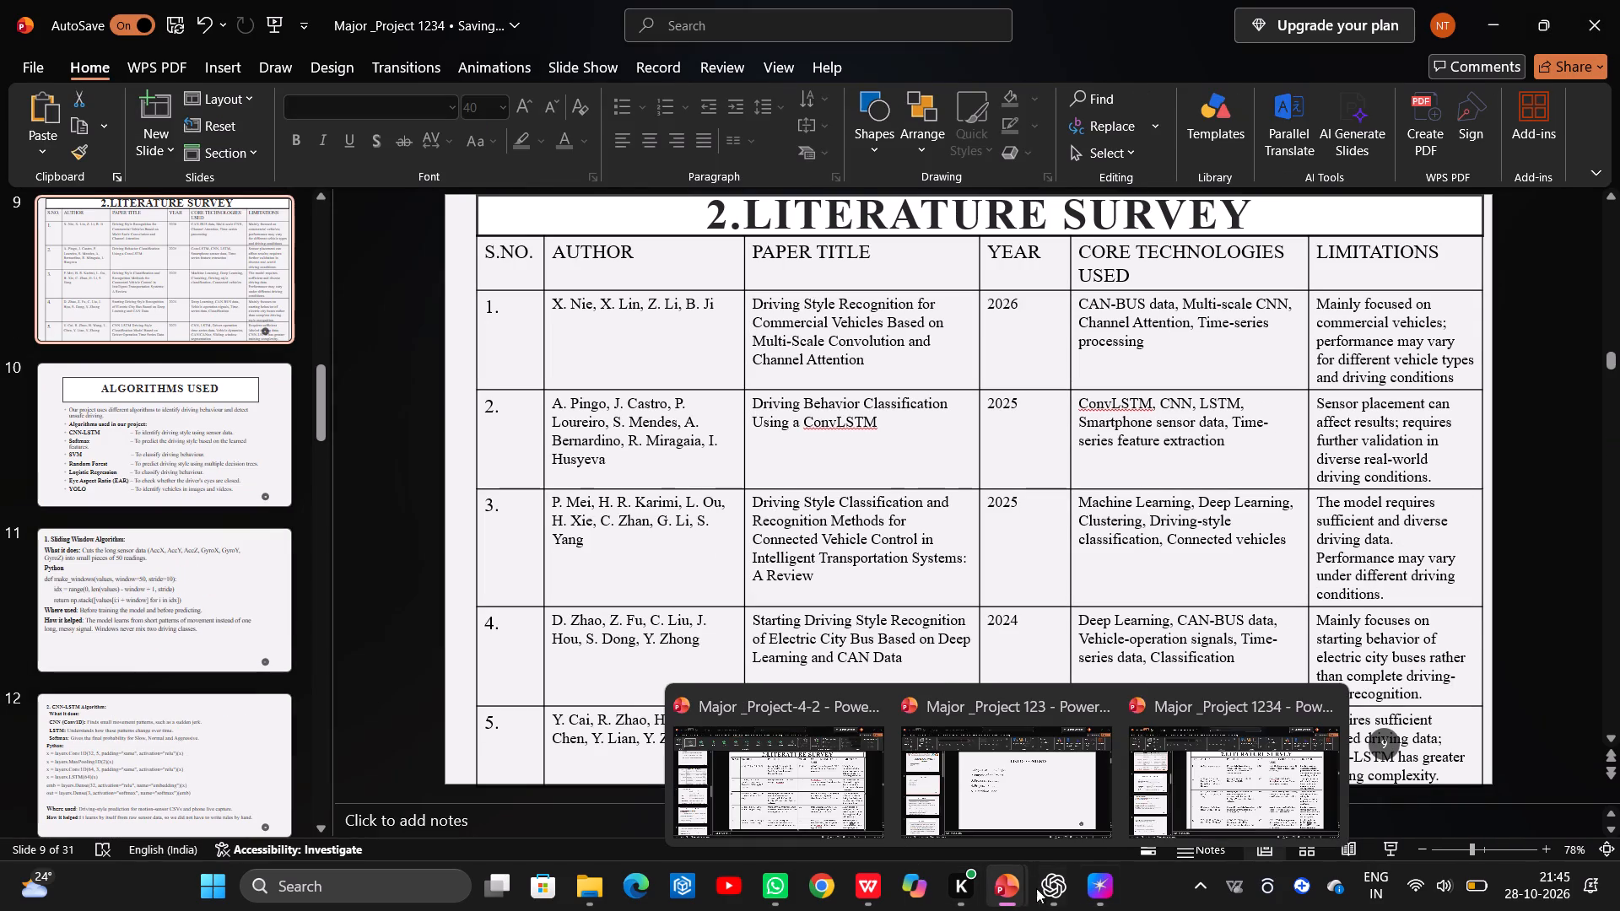
click(1257, 814)
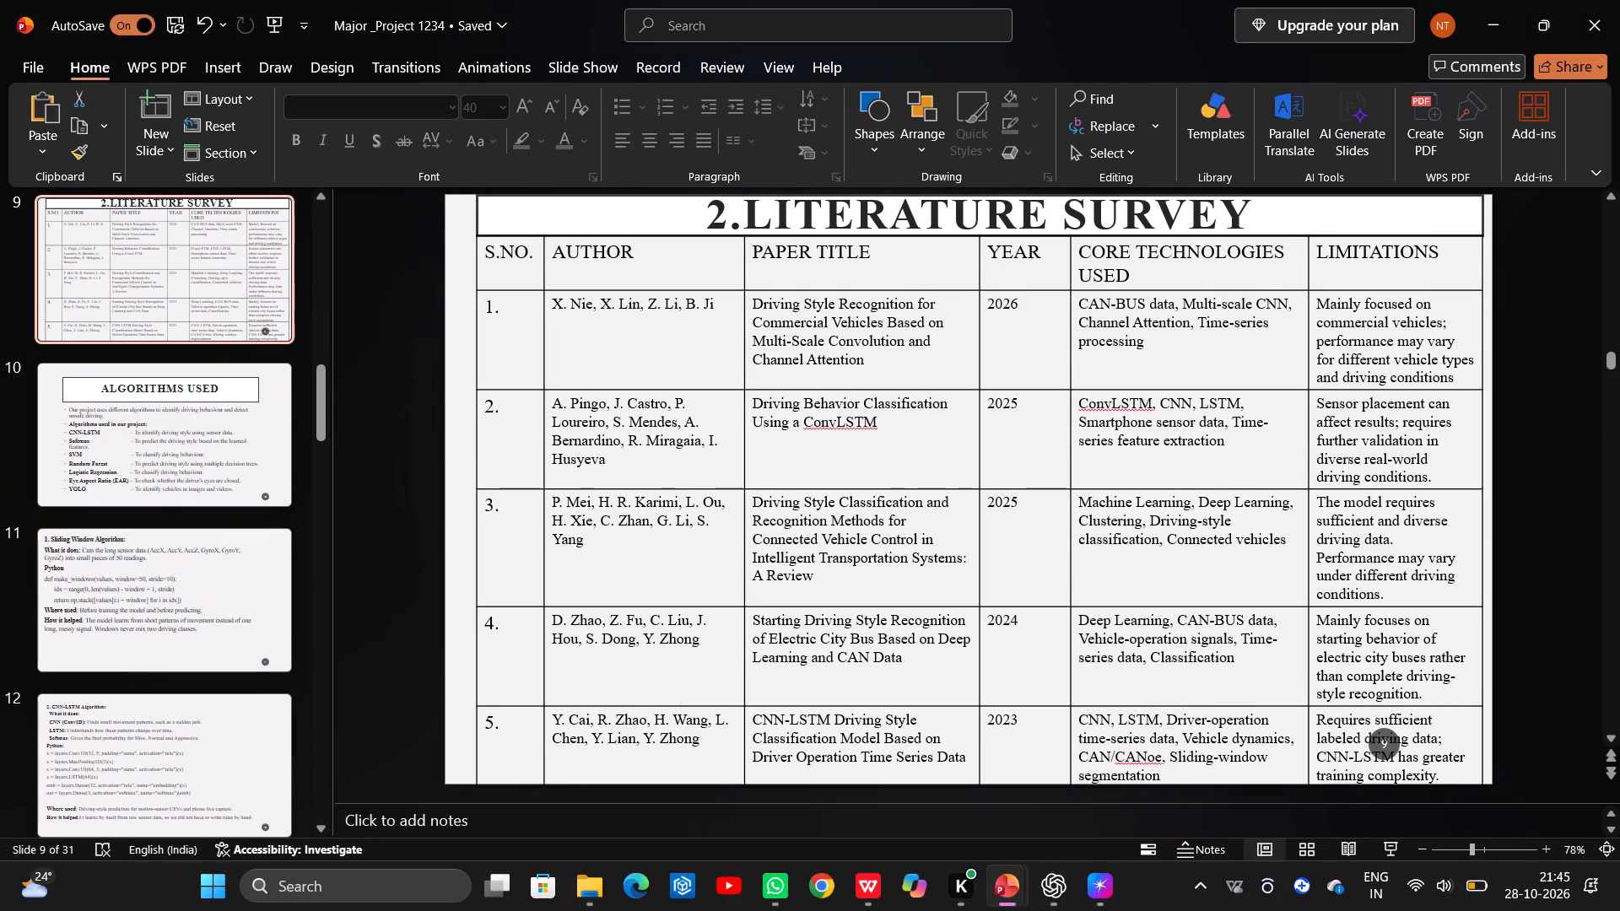
Extend the left edges of the Literature Survey table and the 2.LITERATURE SURVEY title box slightly outward so they line up.
click(484, 472)
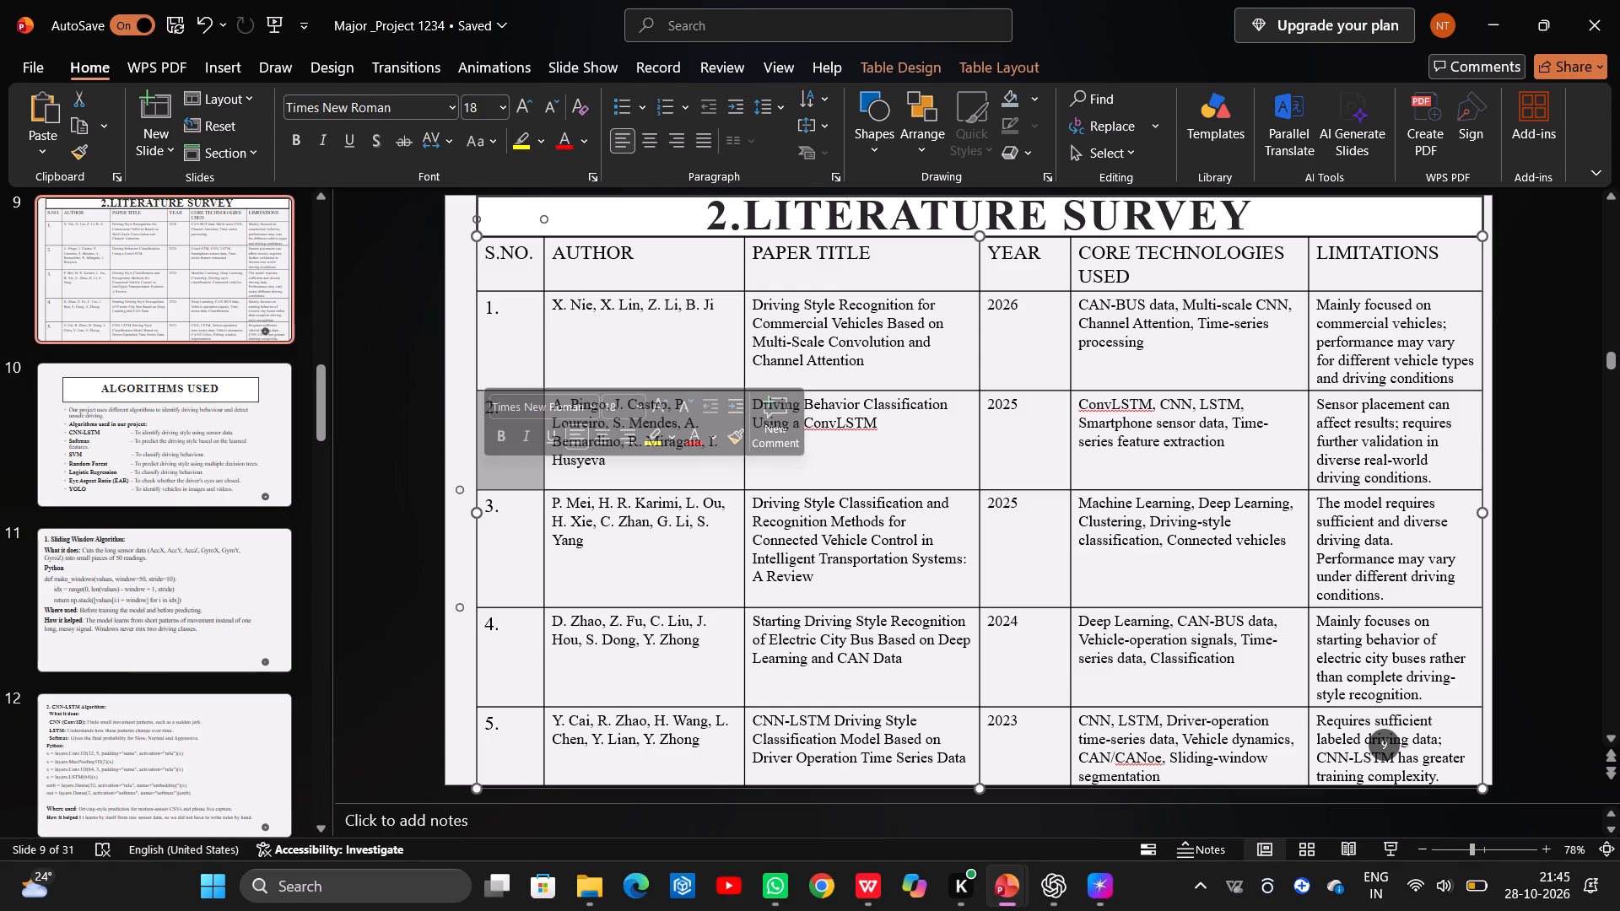
drag(478, 515, 471, 515)
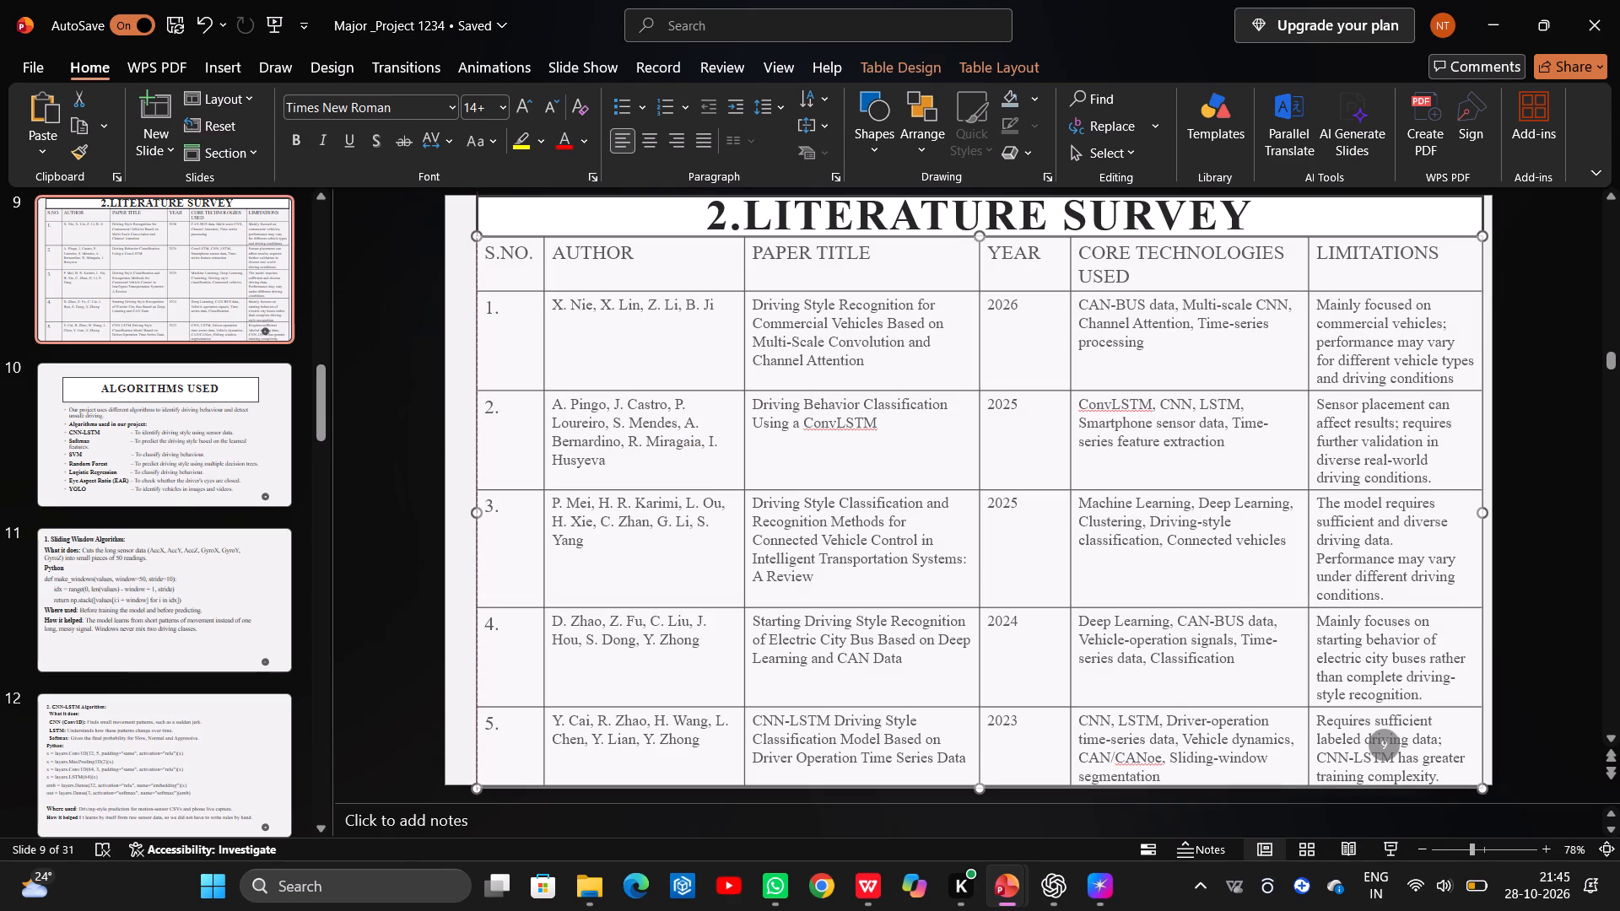
drag(471, 515, 465, 516)
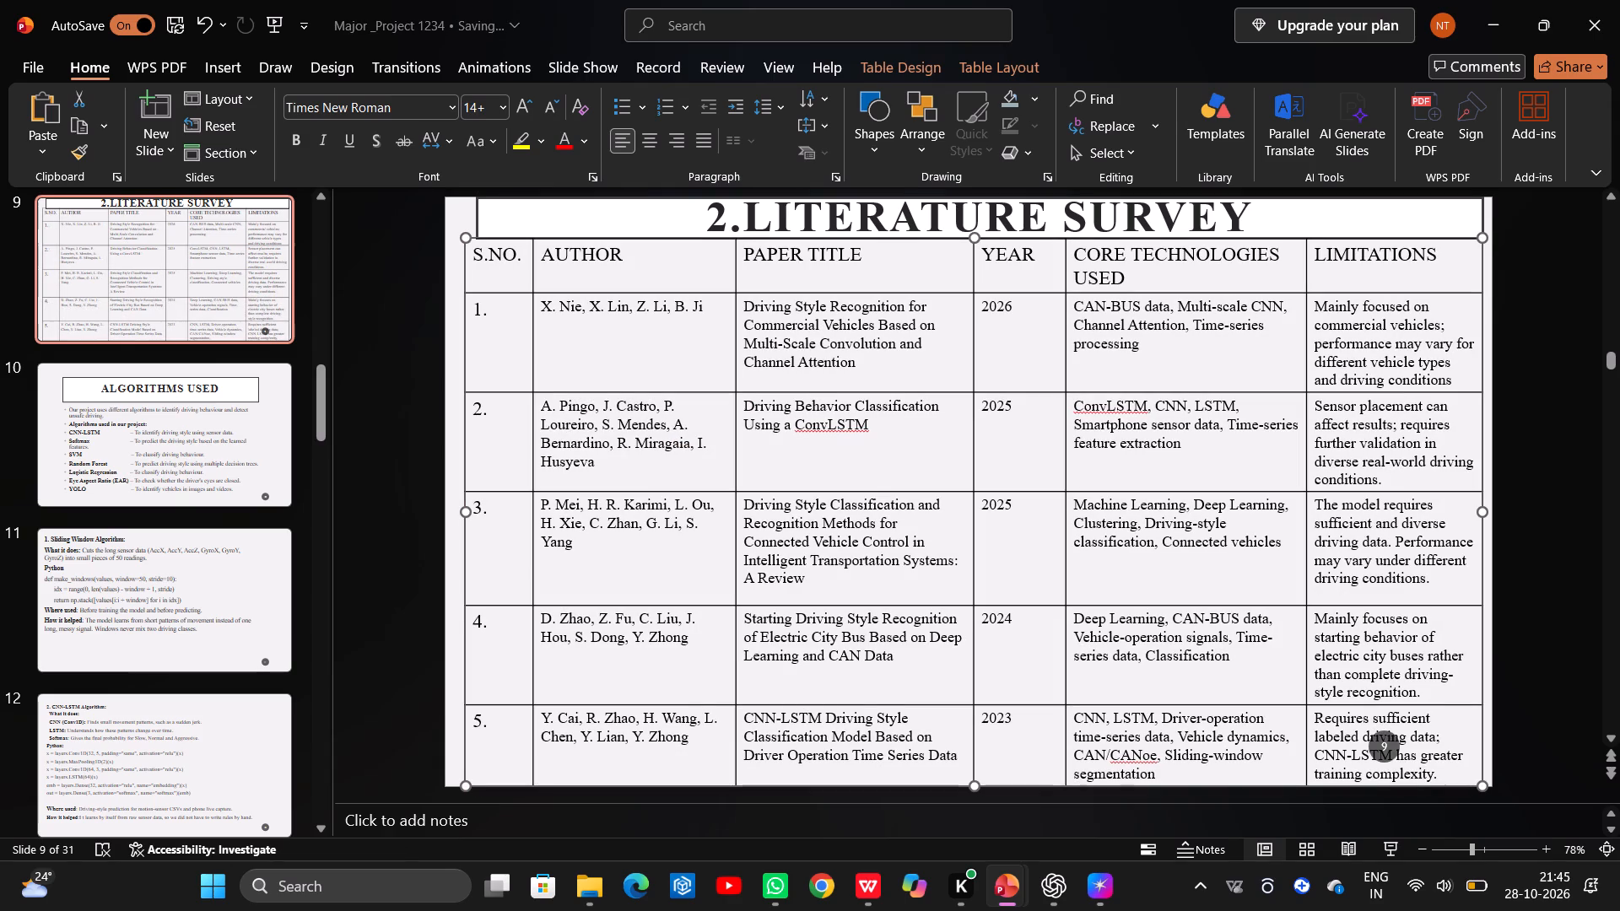
click(483, 218)
click(476, 218)
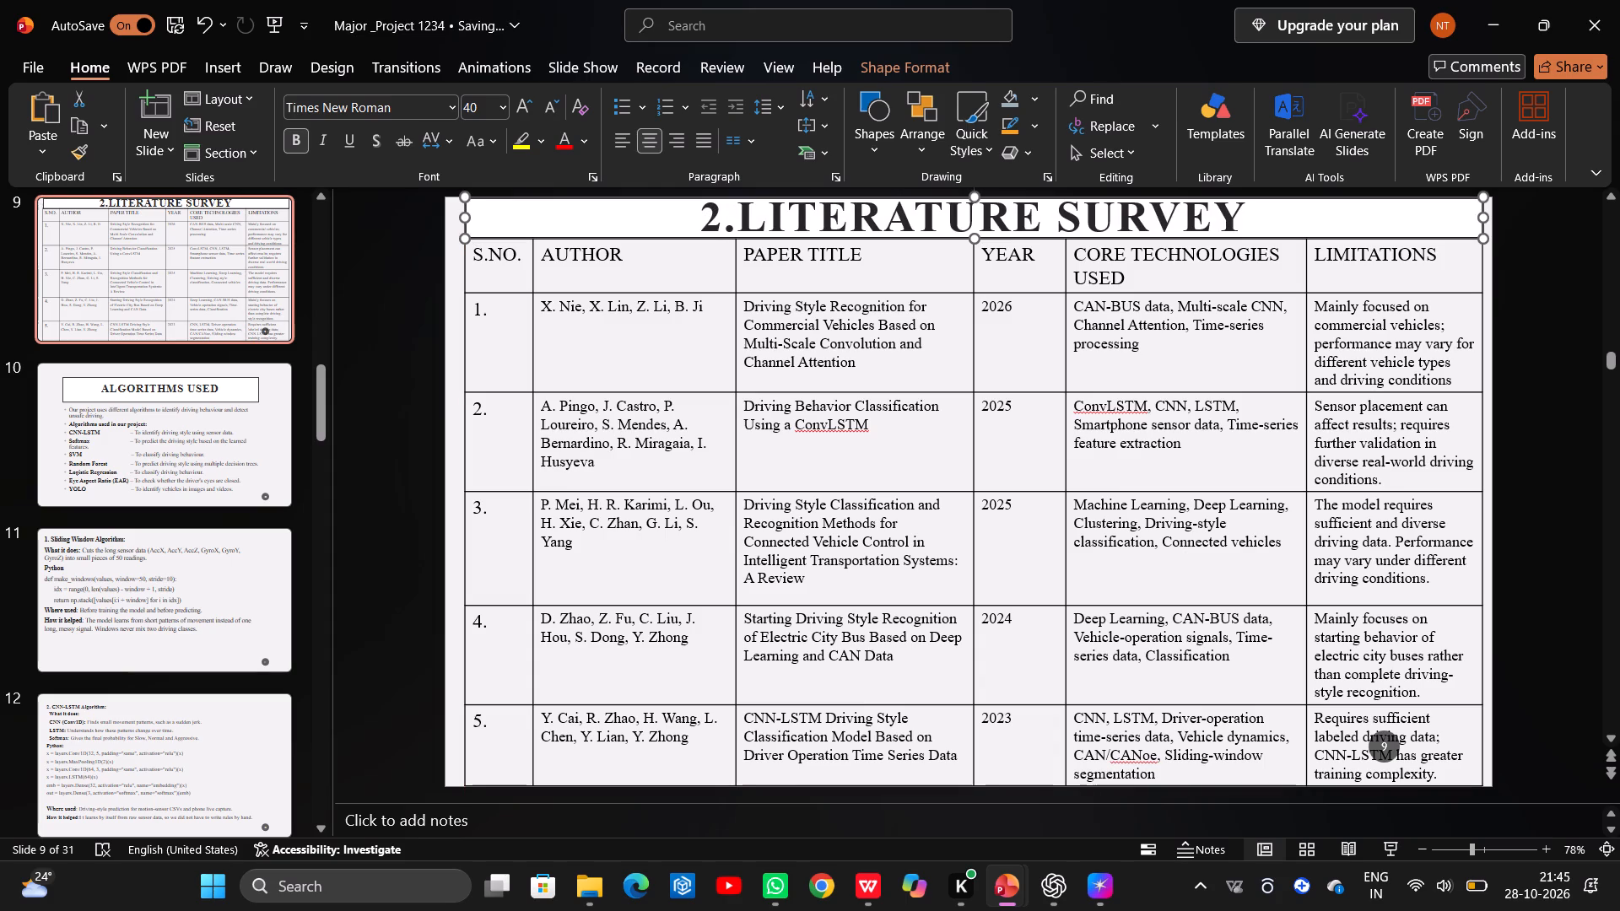
click(641, 502)
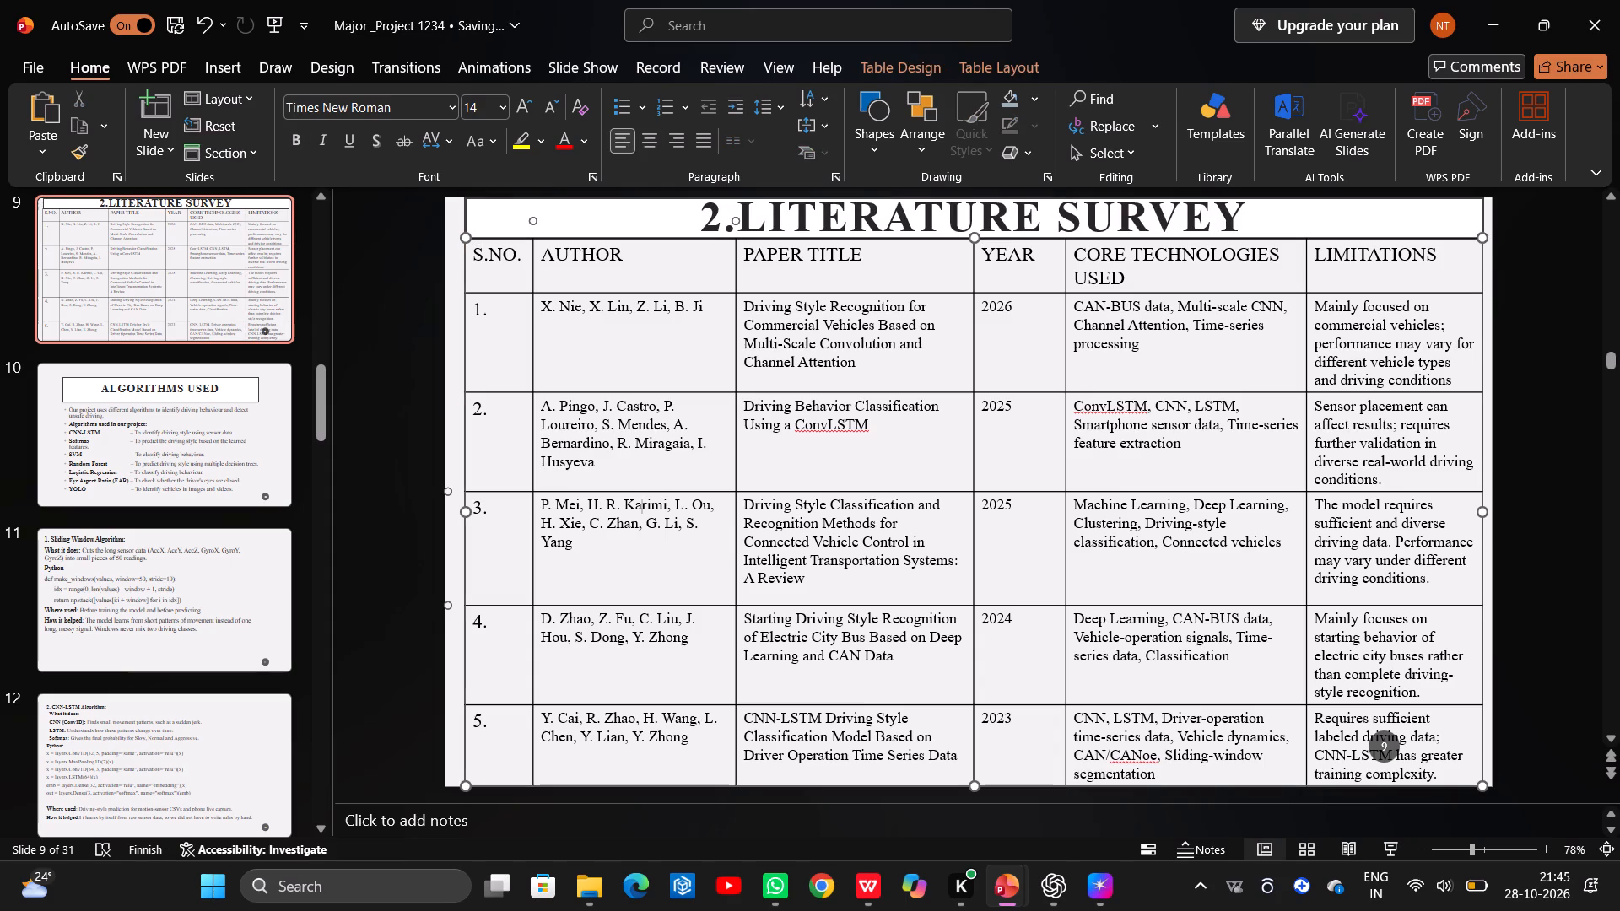
Check the List of Contents, insert a Title Only slide after the blank slide 8, and activate its title placeholder.
click(246, 423)
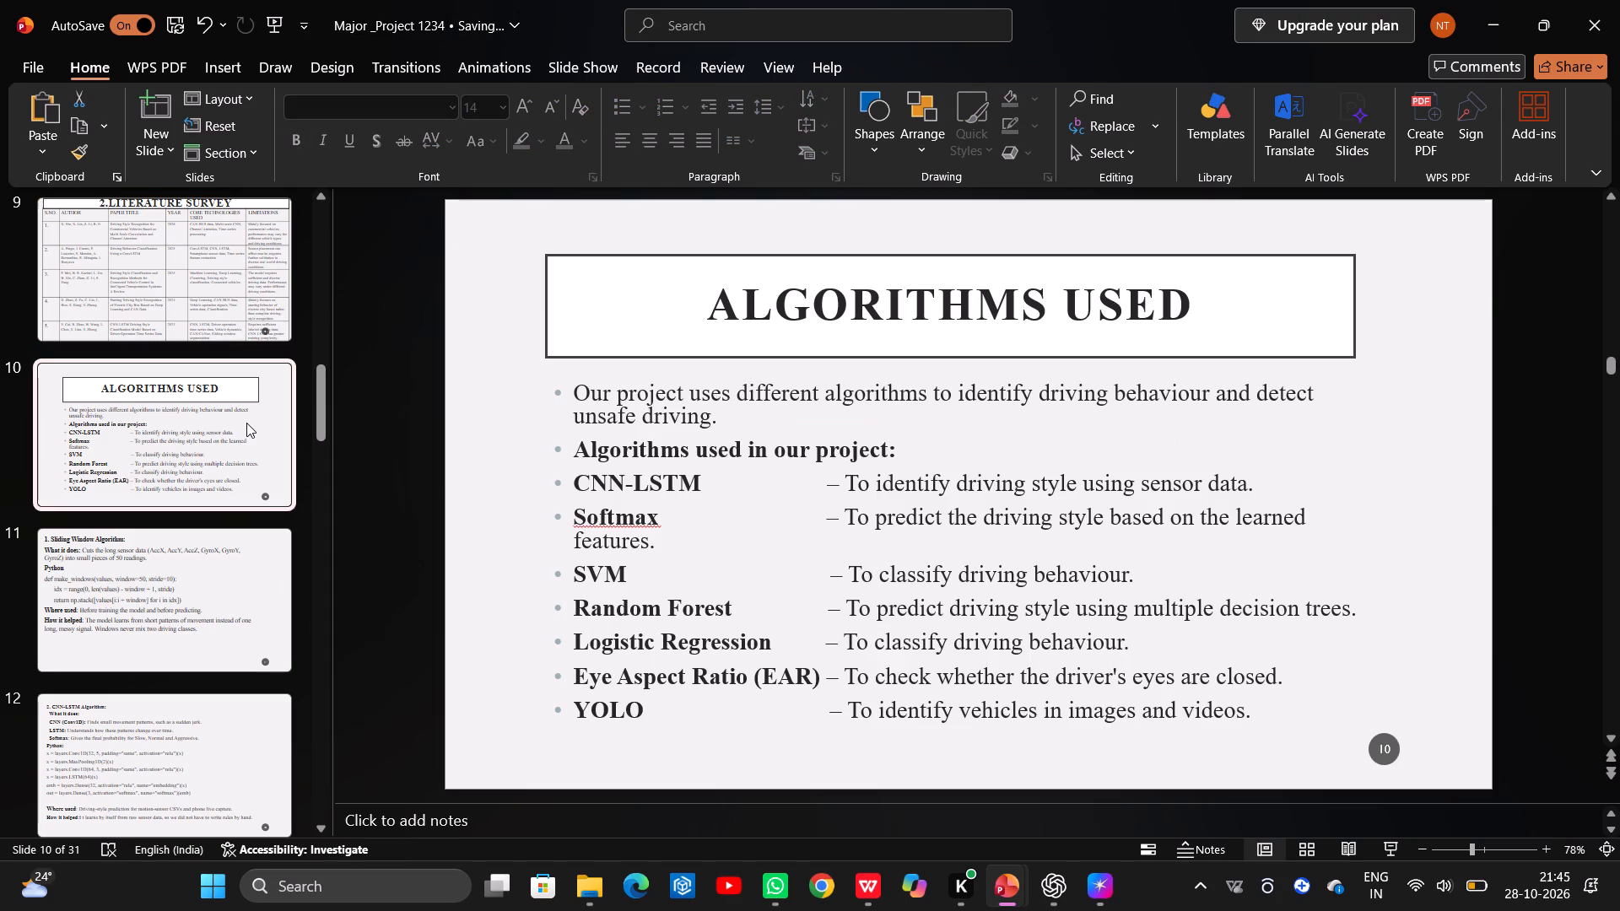
click(219, 293)
scroll(219, 293, up, 7)
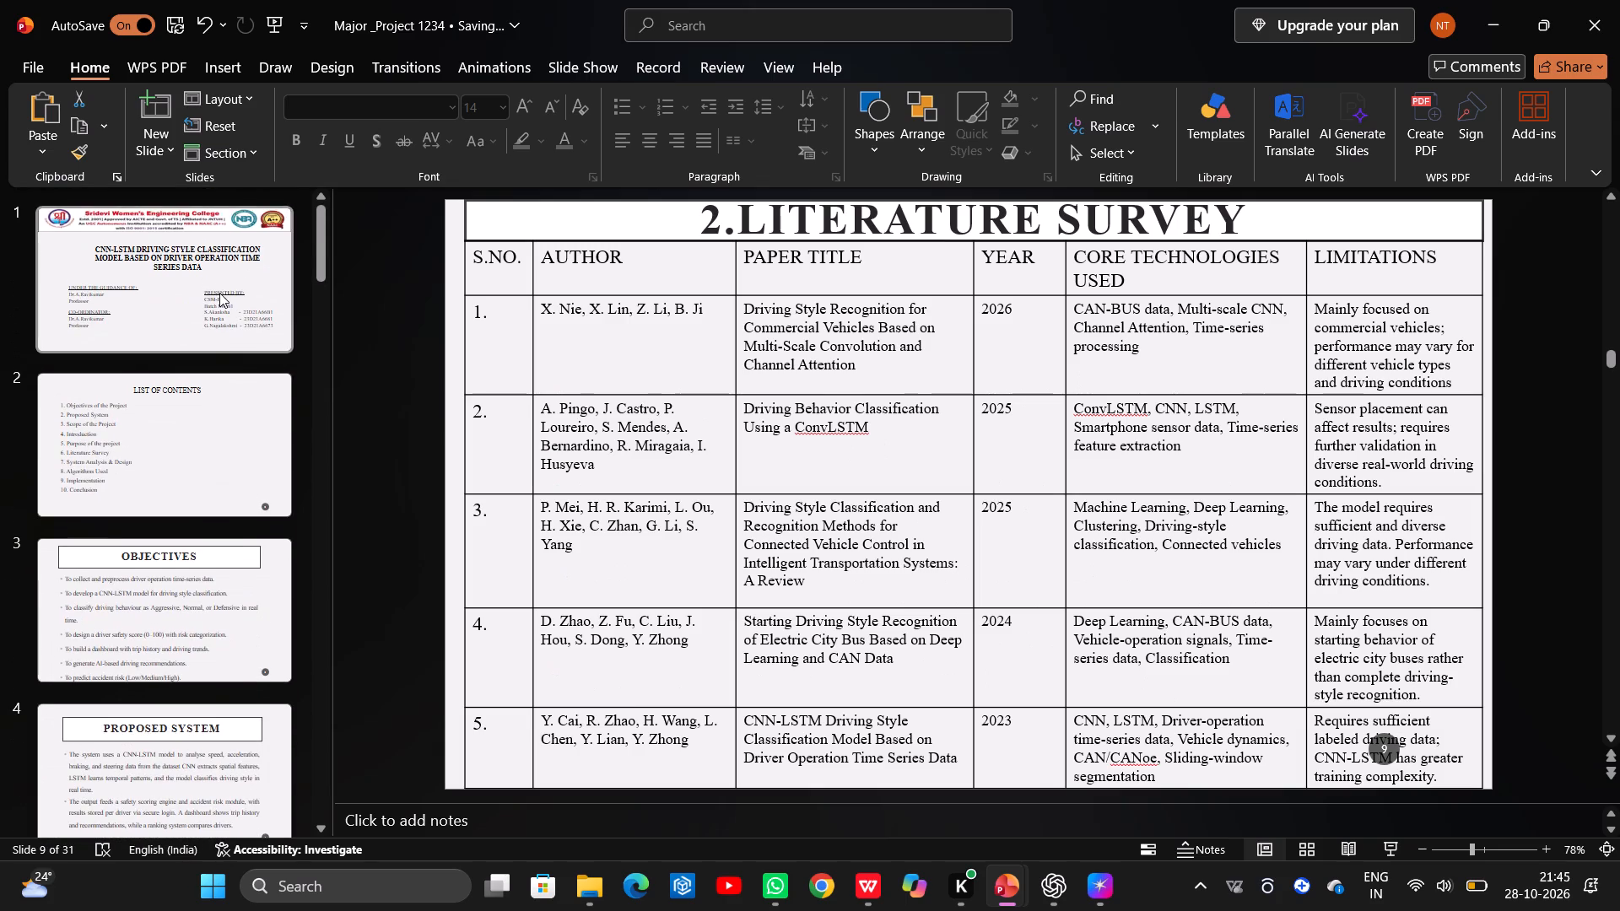
click(189, 453)
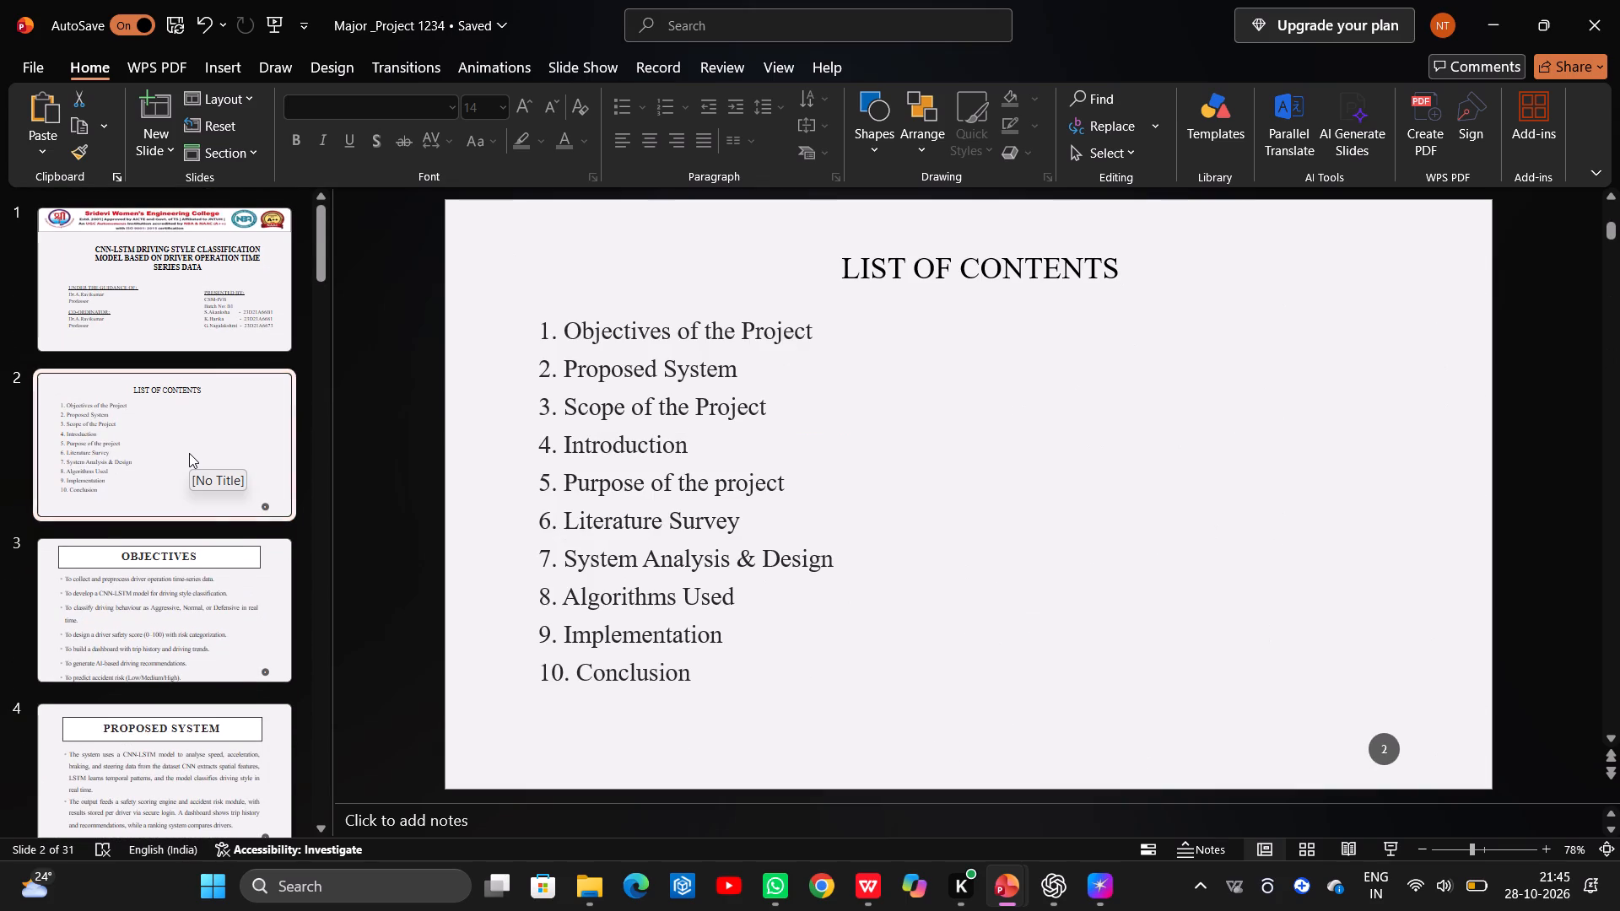
scroll(217, 613, down, 3)
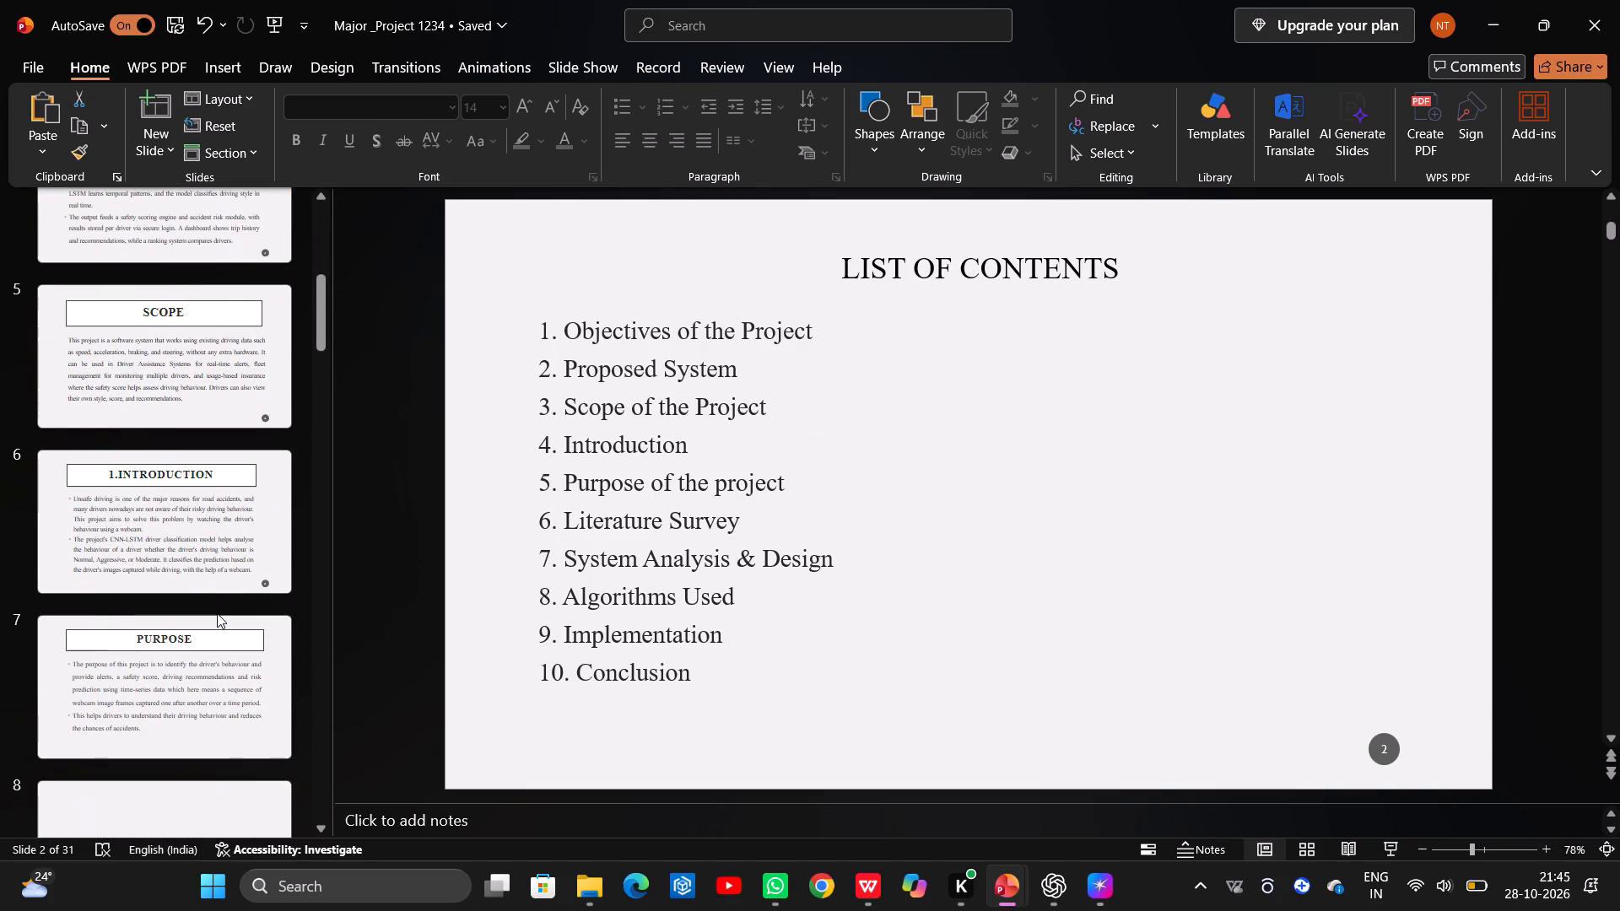
scroll(217, 613, down, 1)
click(217, 613)
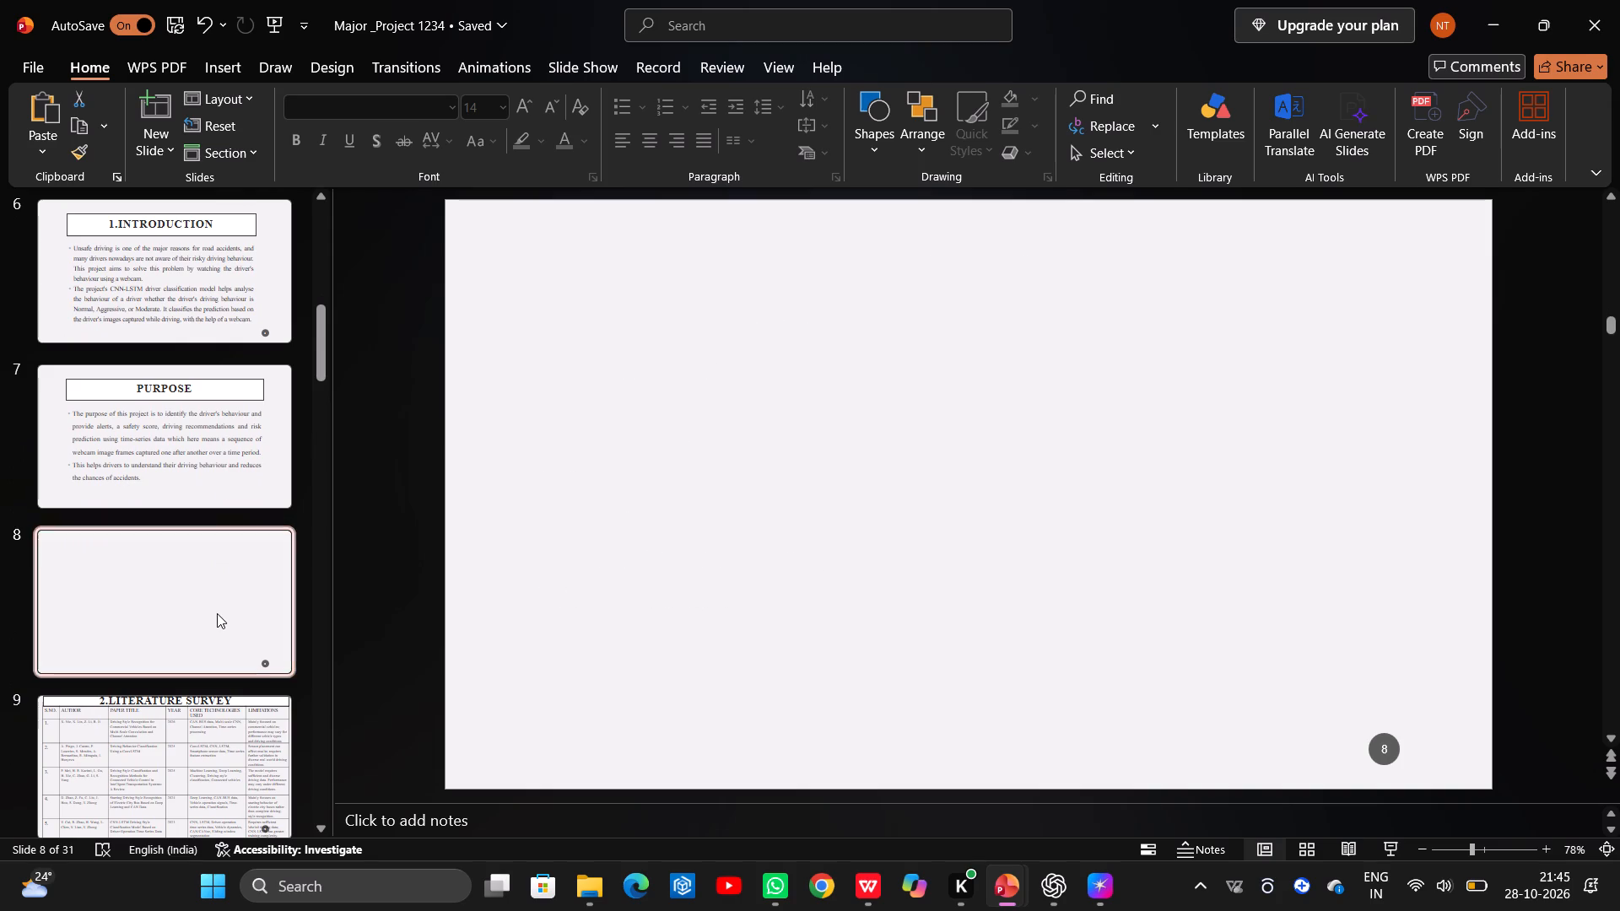
click(170, 148)
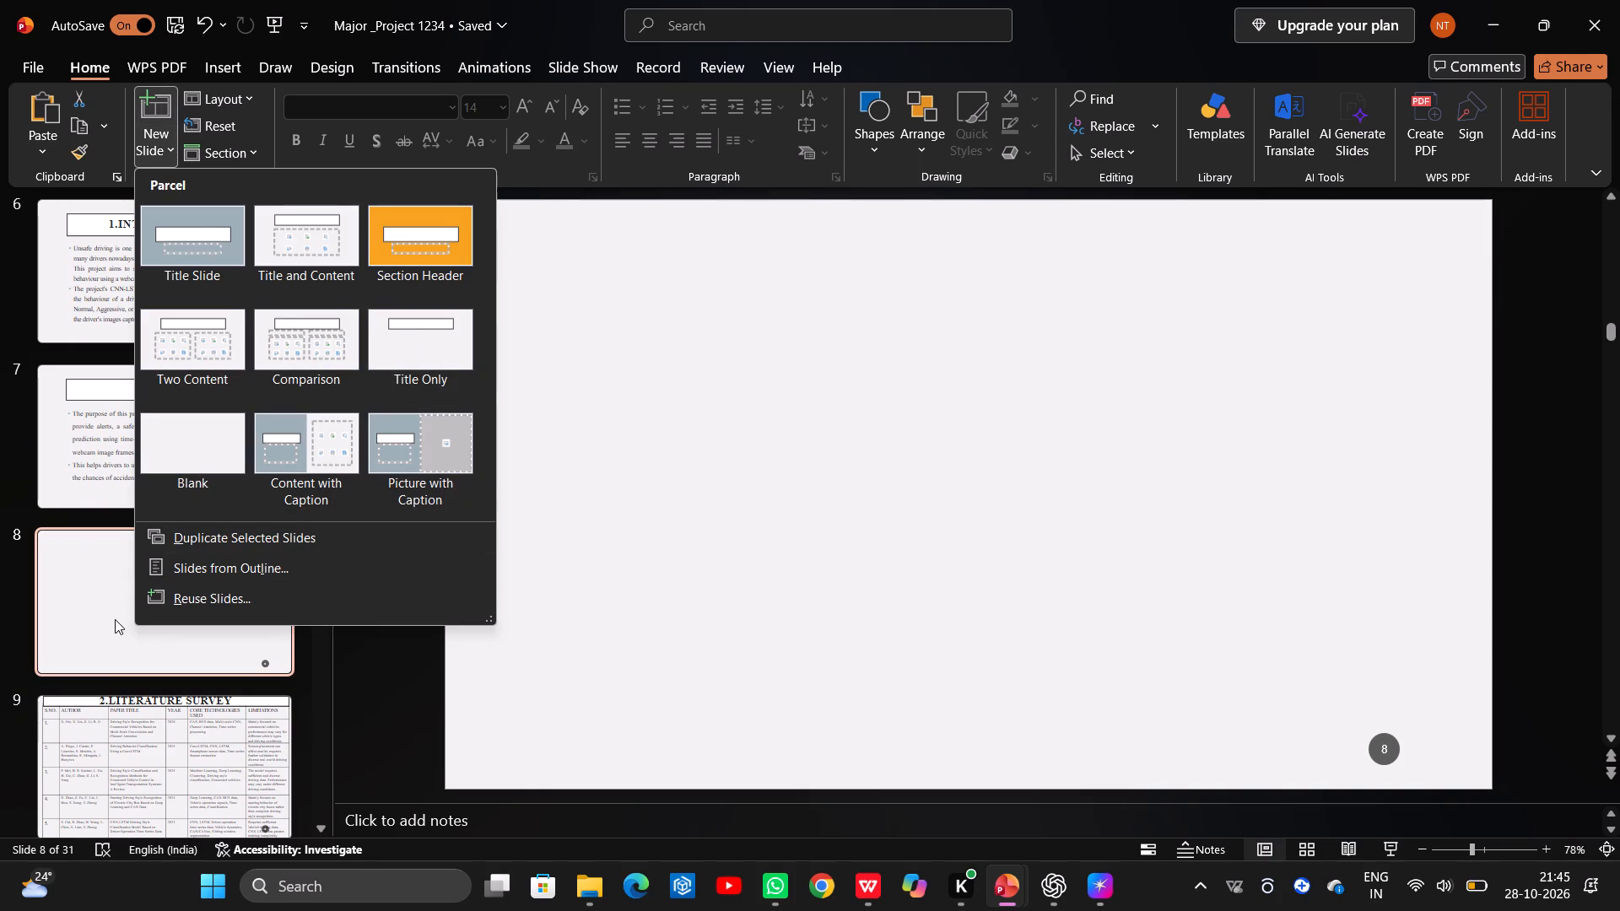
click(467, 336)
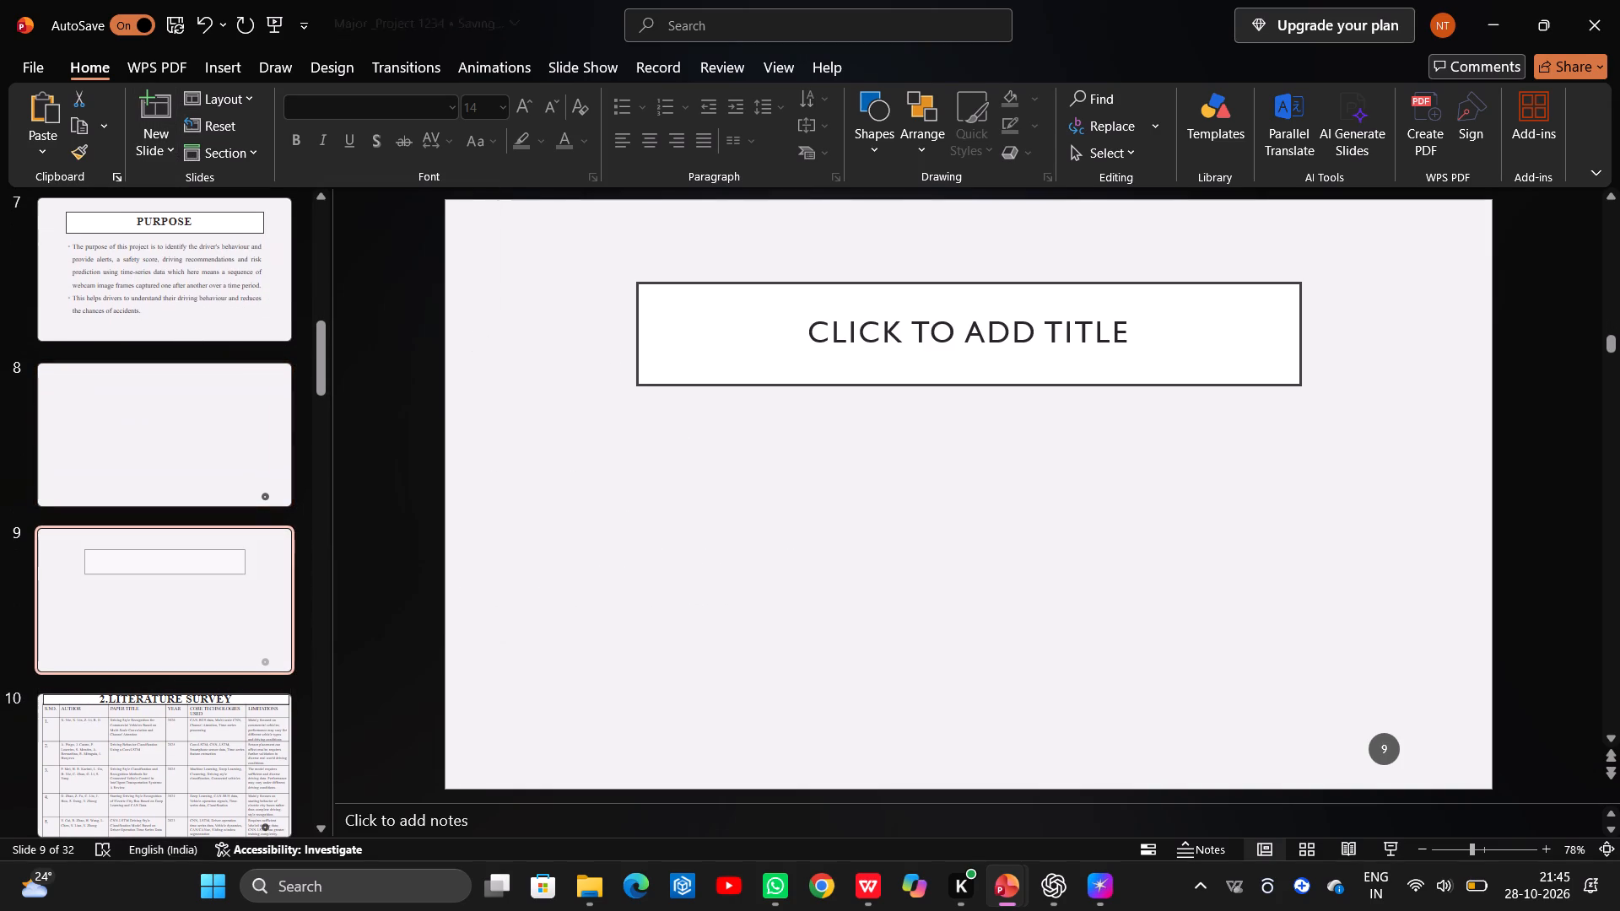
click(1020, 304)
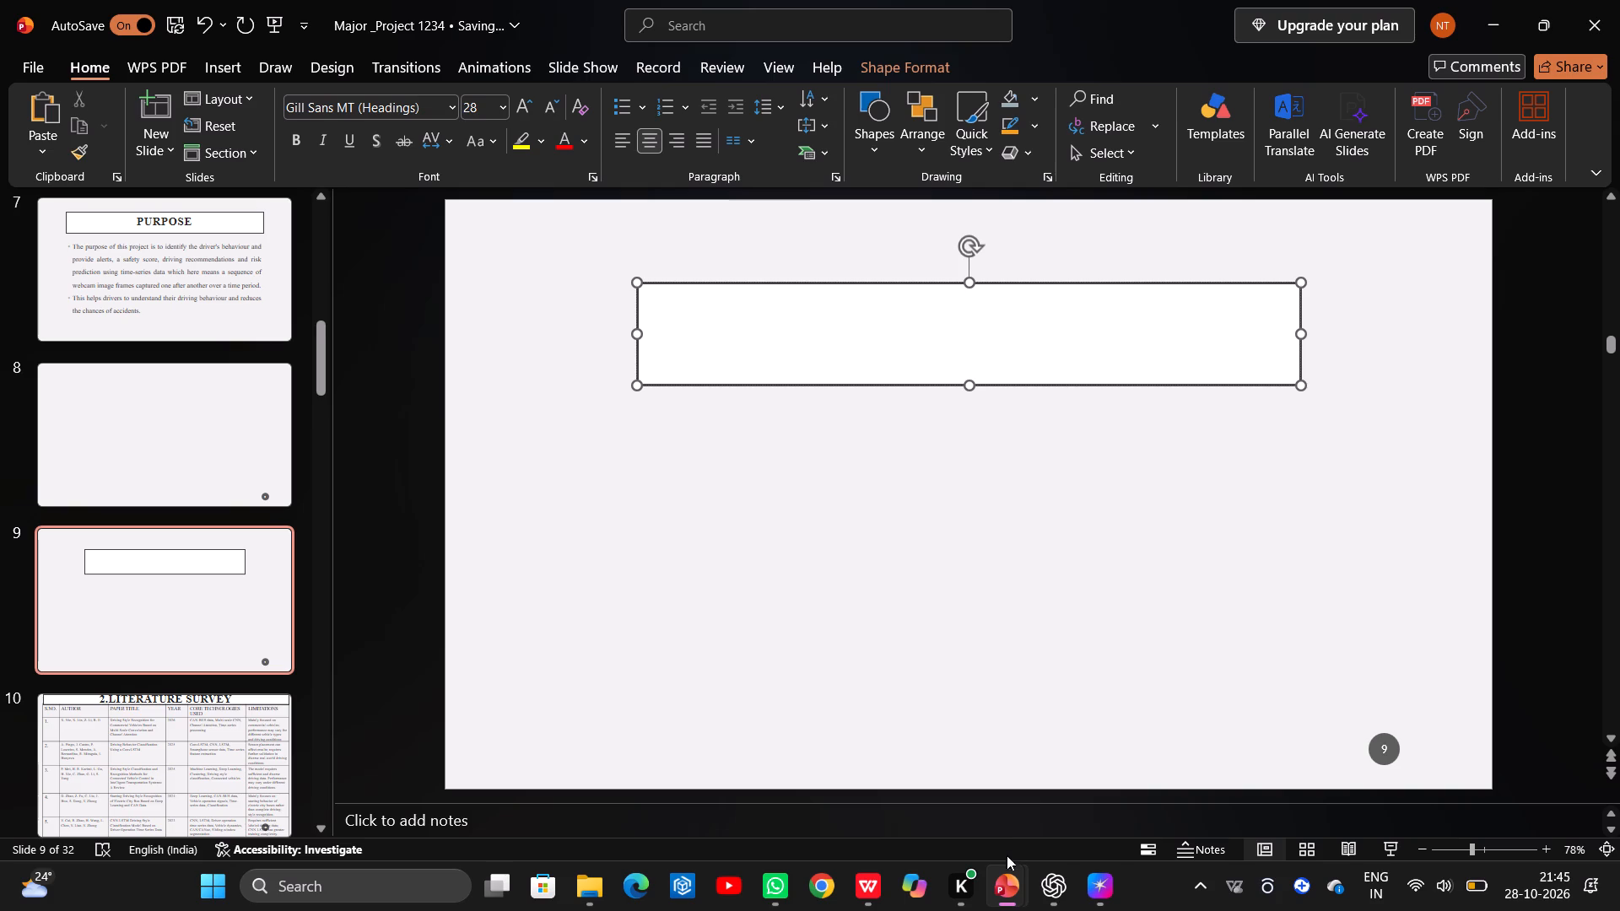
Switch to Major _Project-4-2 and look through its slides, including 3.SYSTEM ANALYSIS, 3.3 Proposed System & Advantages and 1.3 Definitions, for content to reuse.
click(791, 817)
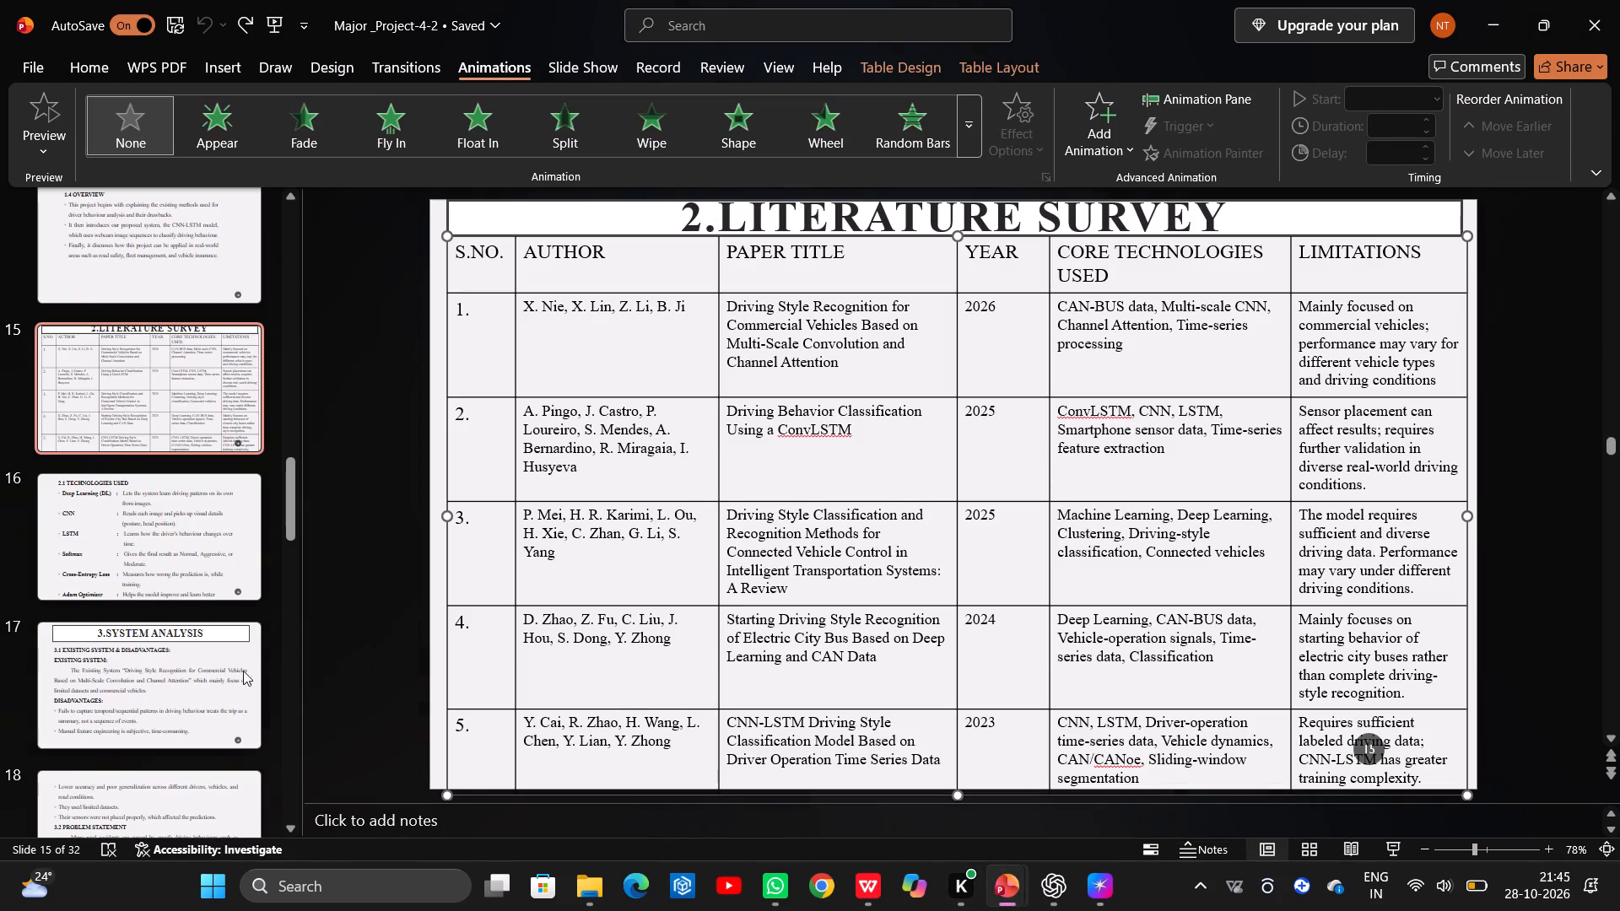
click(167, 688)
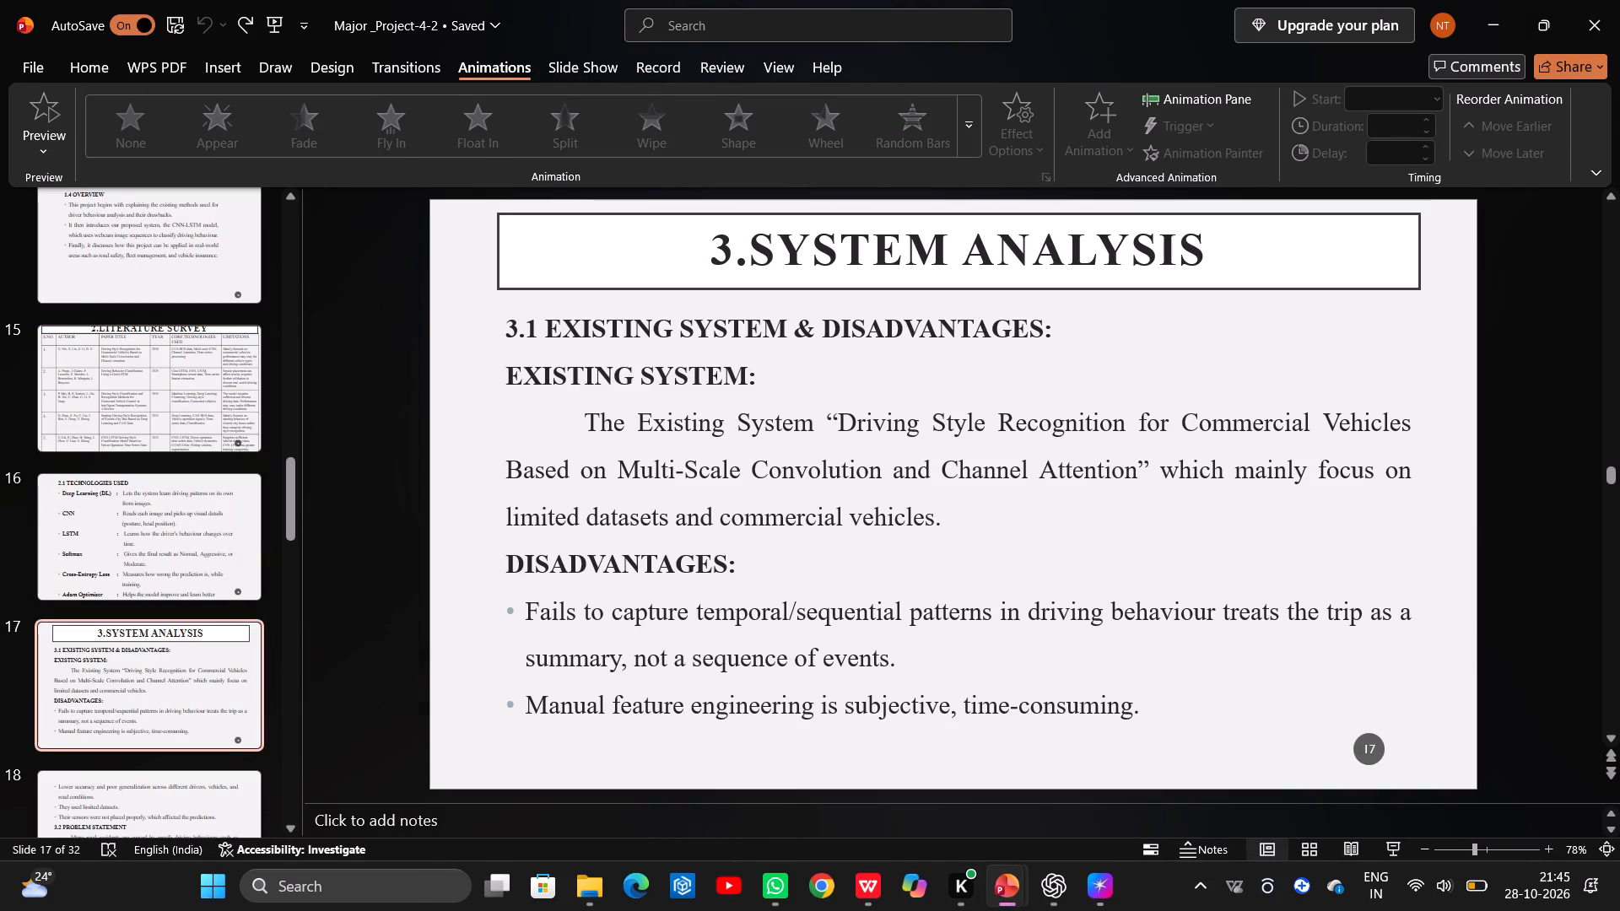
scroll(291, 639, down, 1)
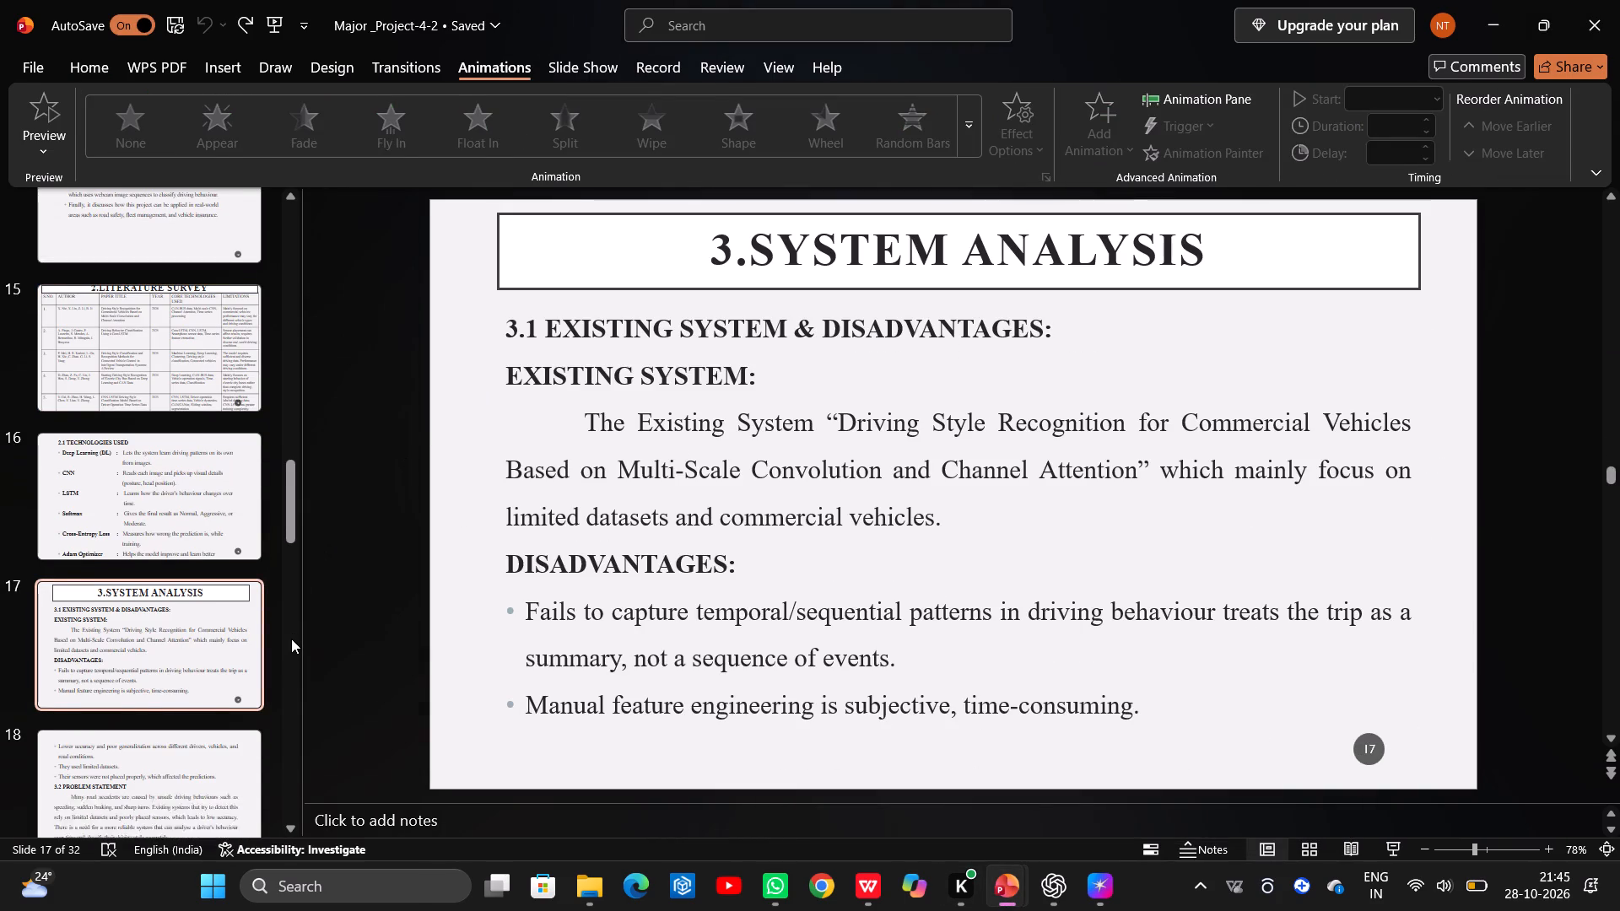
scroll(291, 639, down, 1)
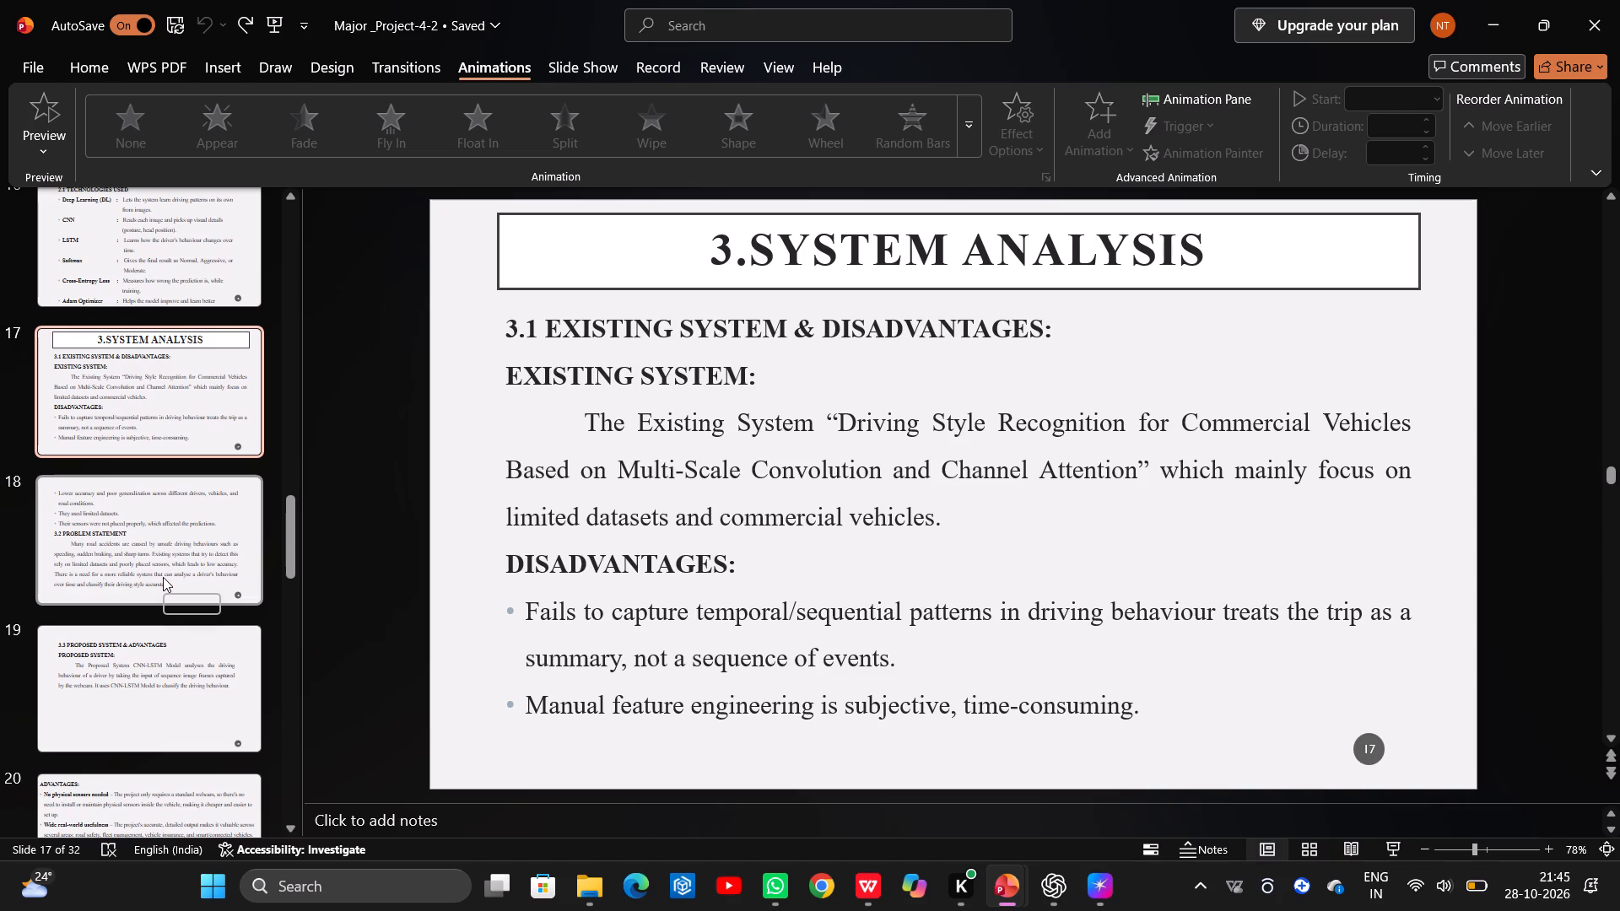
click(150, 684)
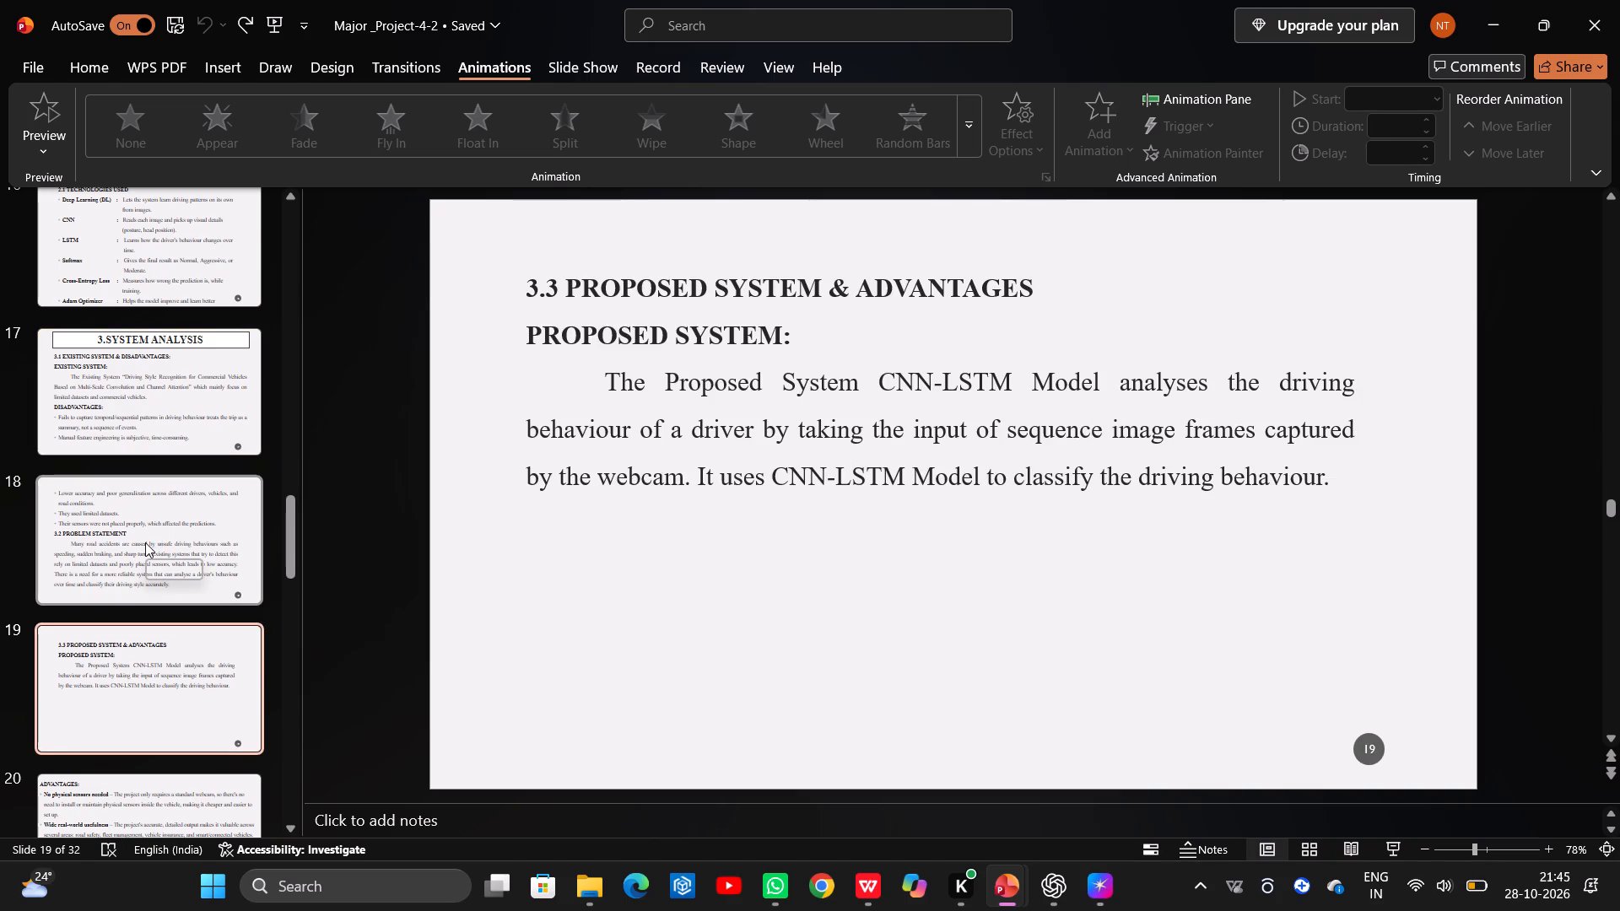
scroll(145, 542, up, 6)
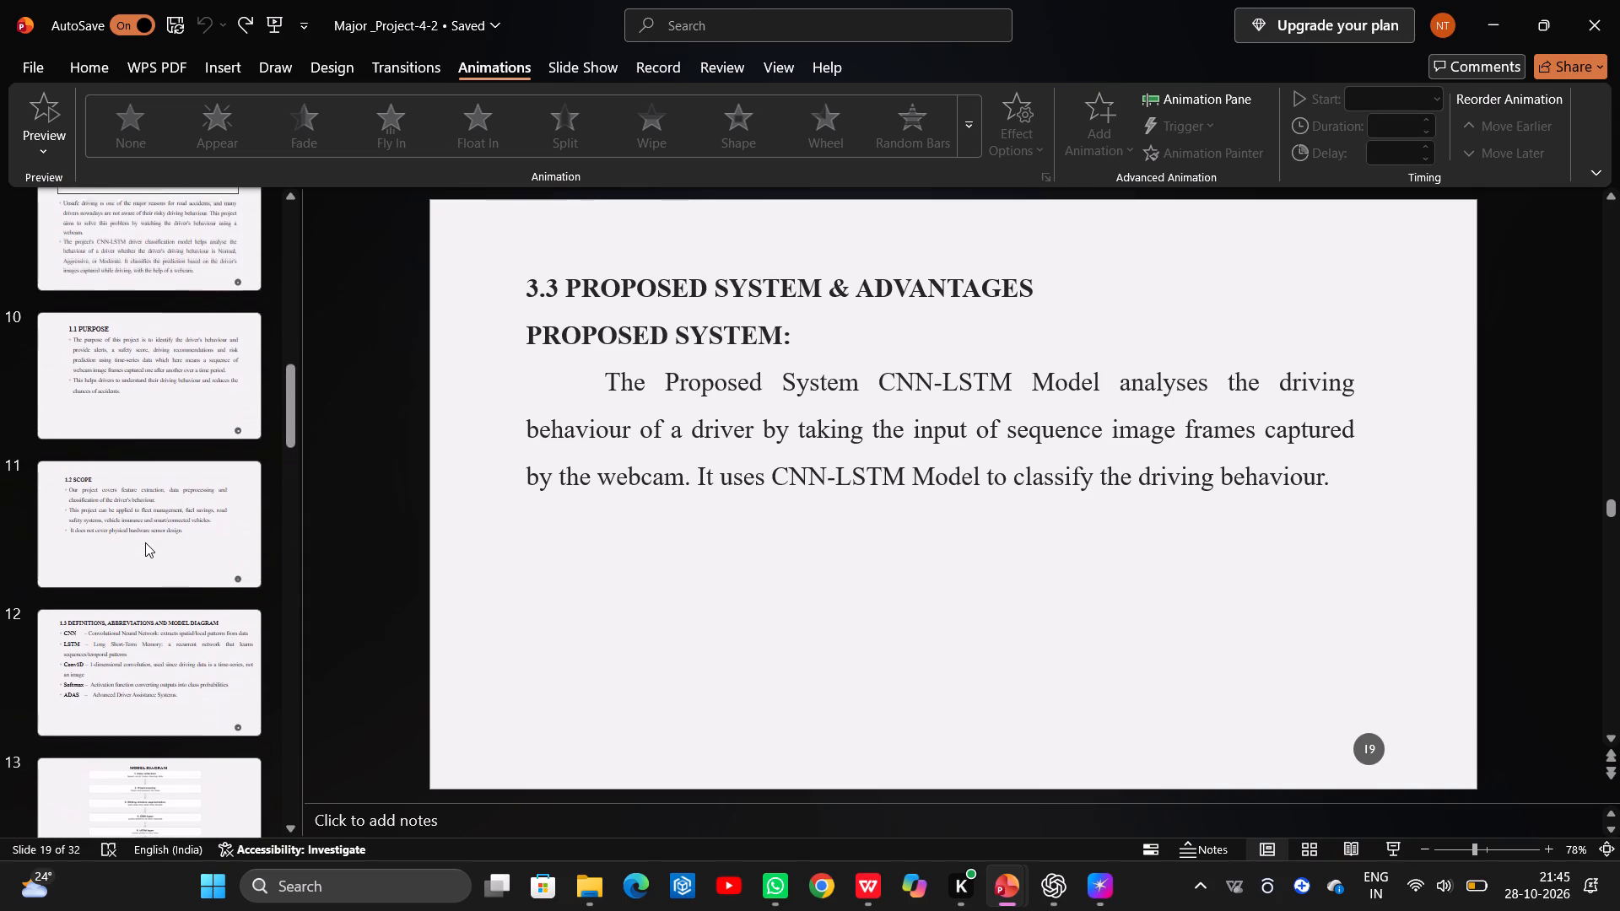
scroll(145, 542, up, 3)
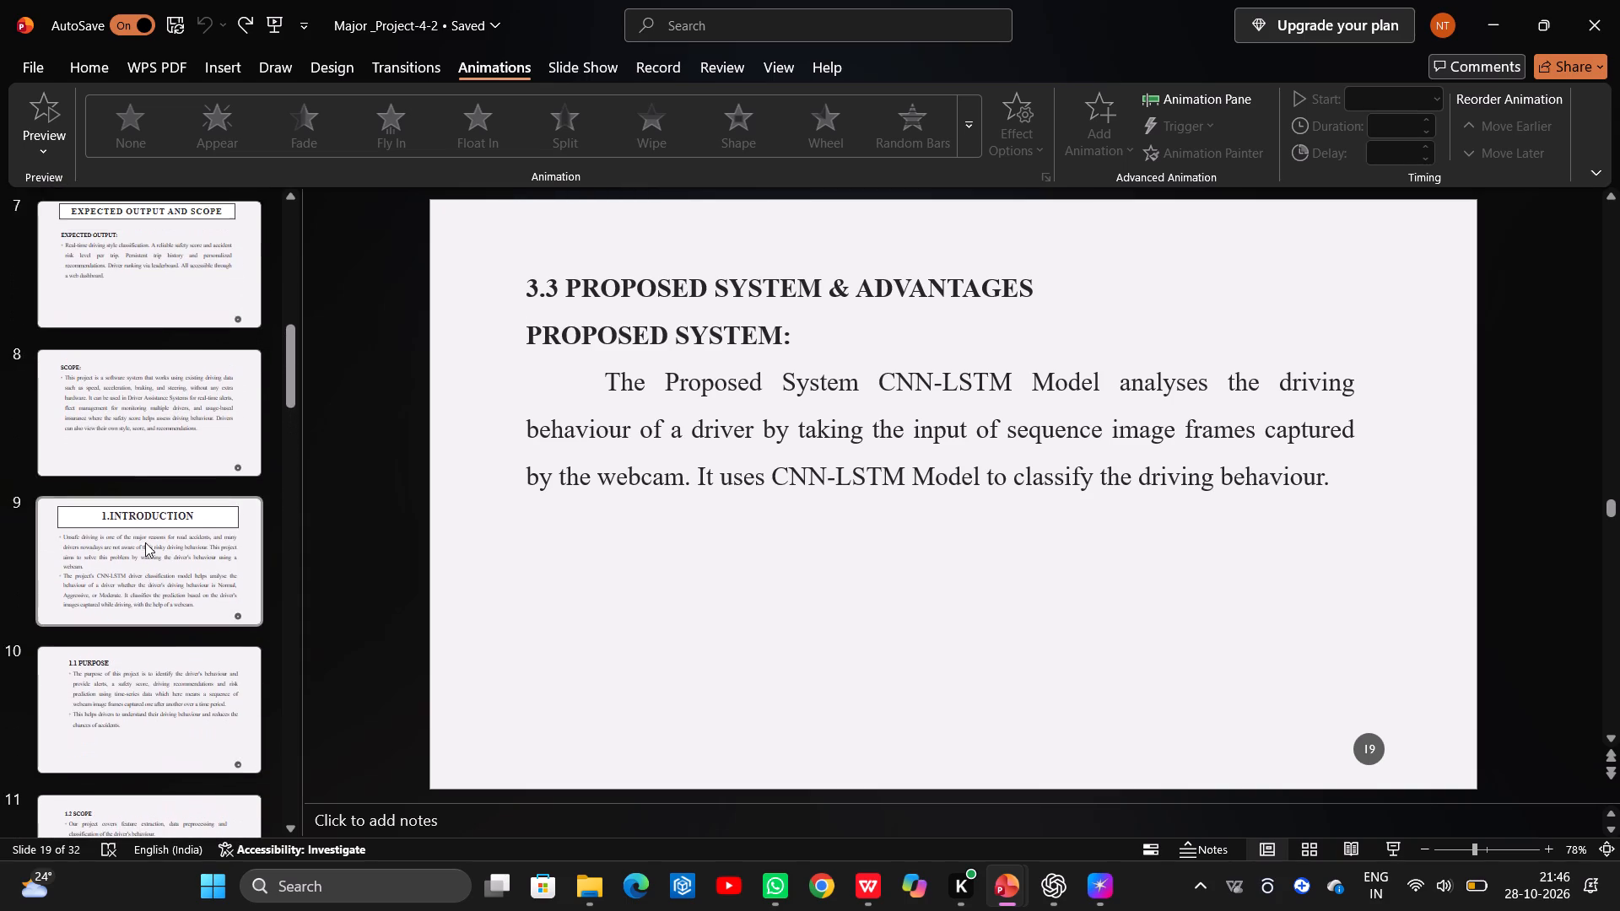
scroll(145, 542, up, 2)
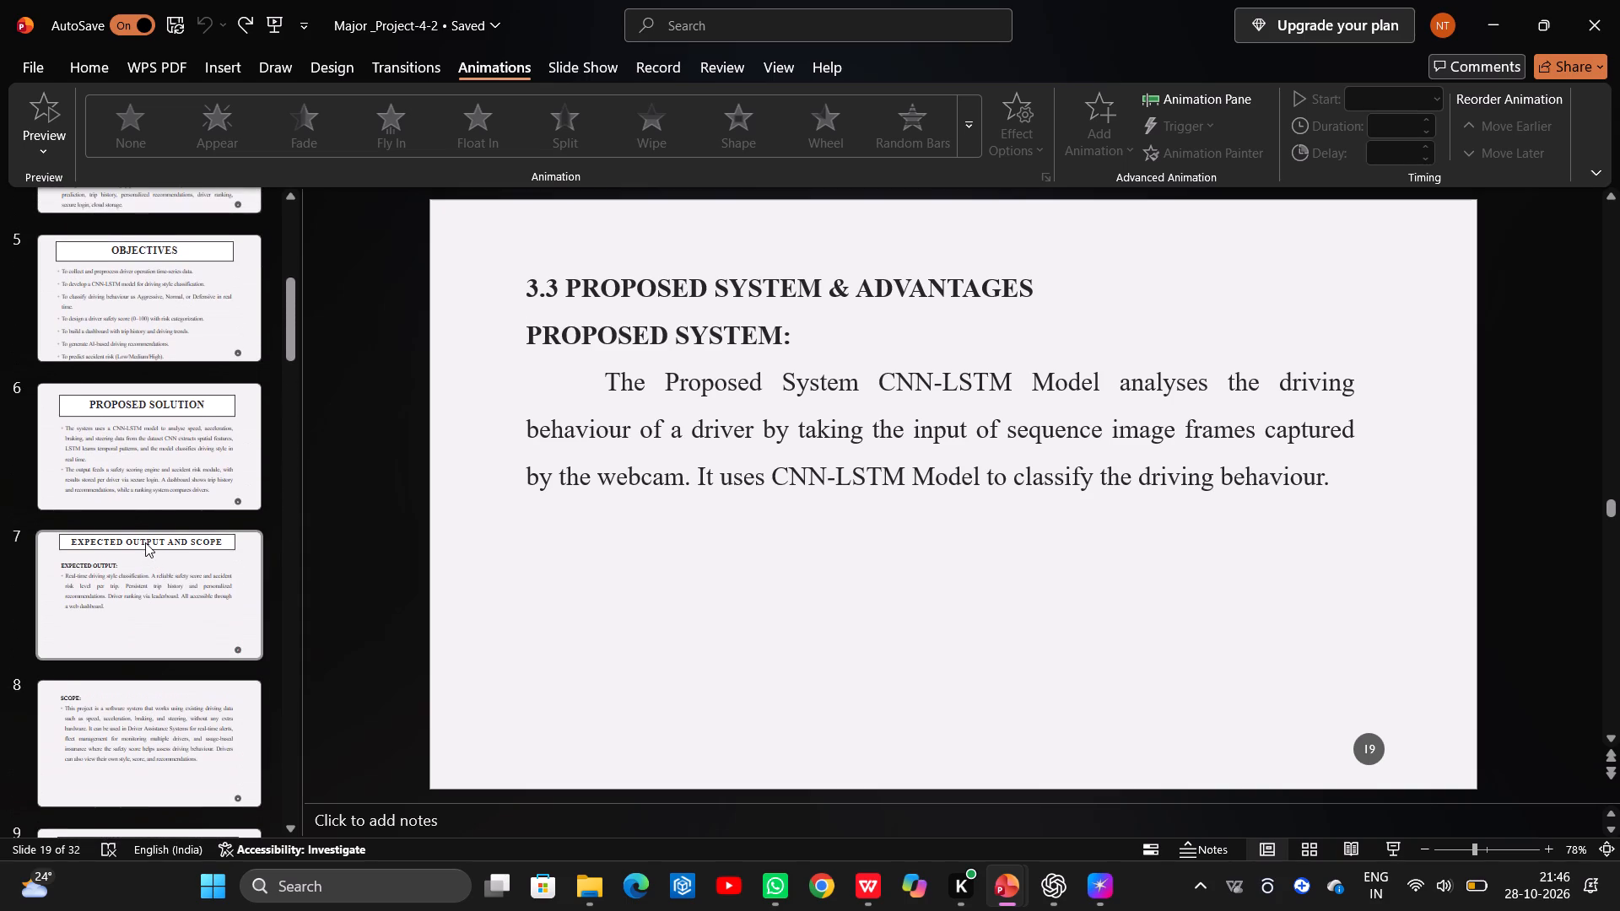
scroll(145, 542, down, 2)
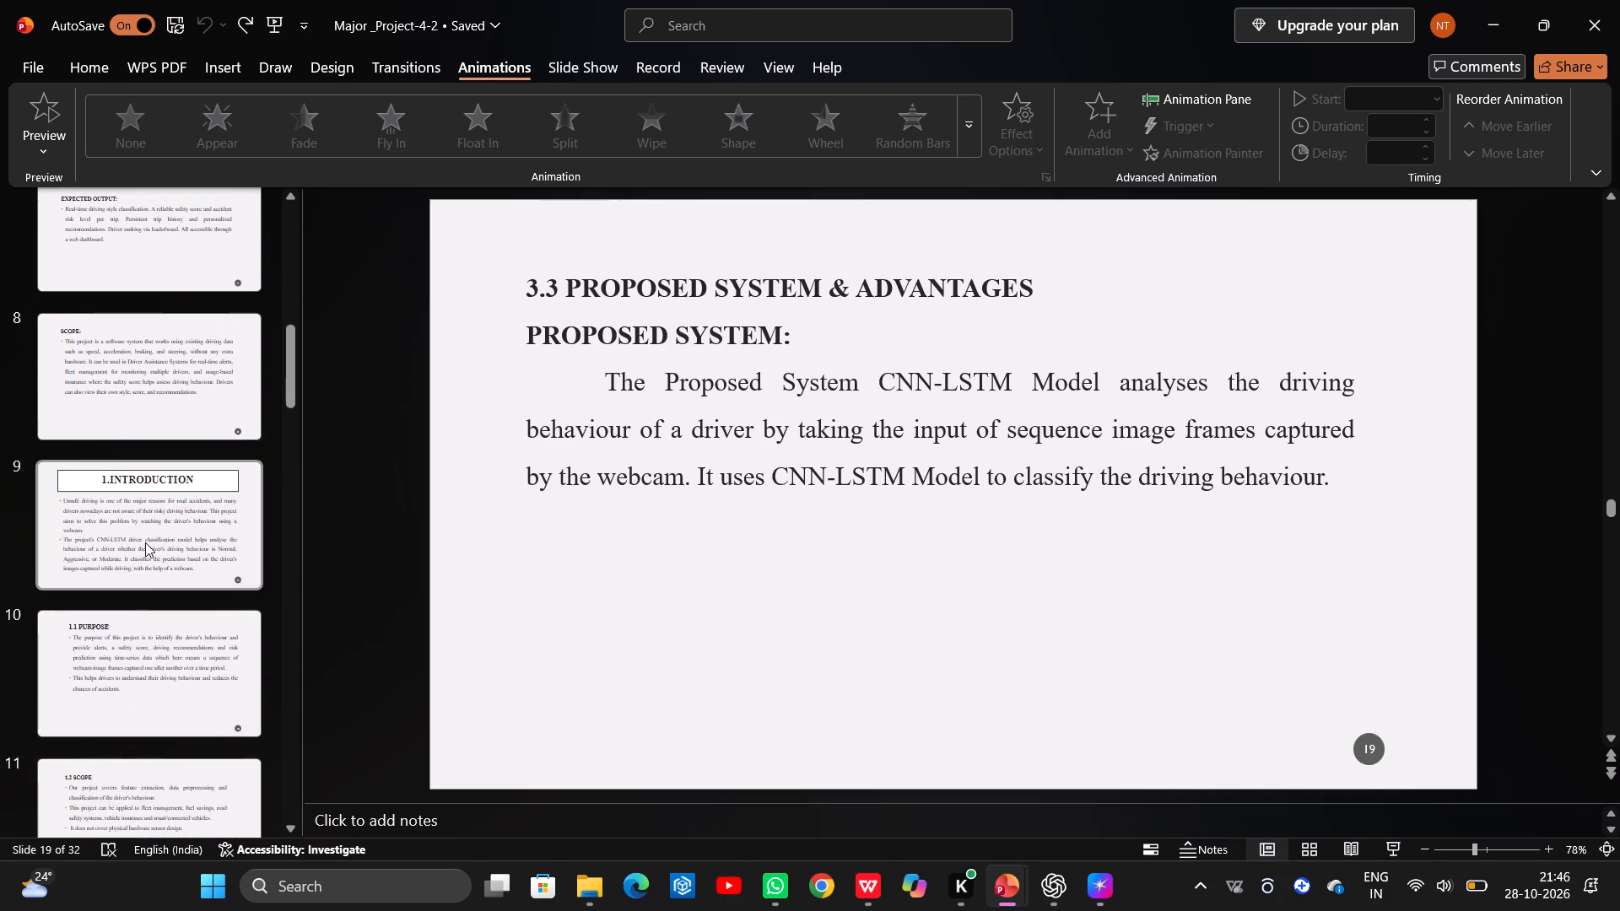
scroll(145, 542, down, 1)
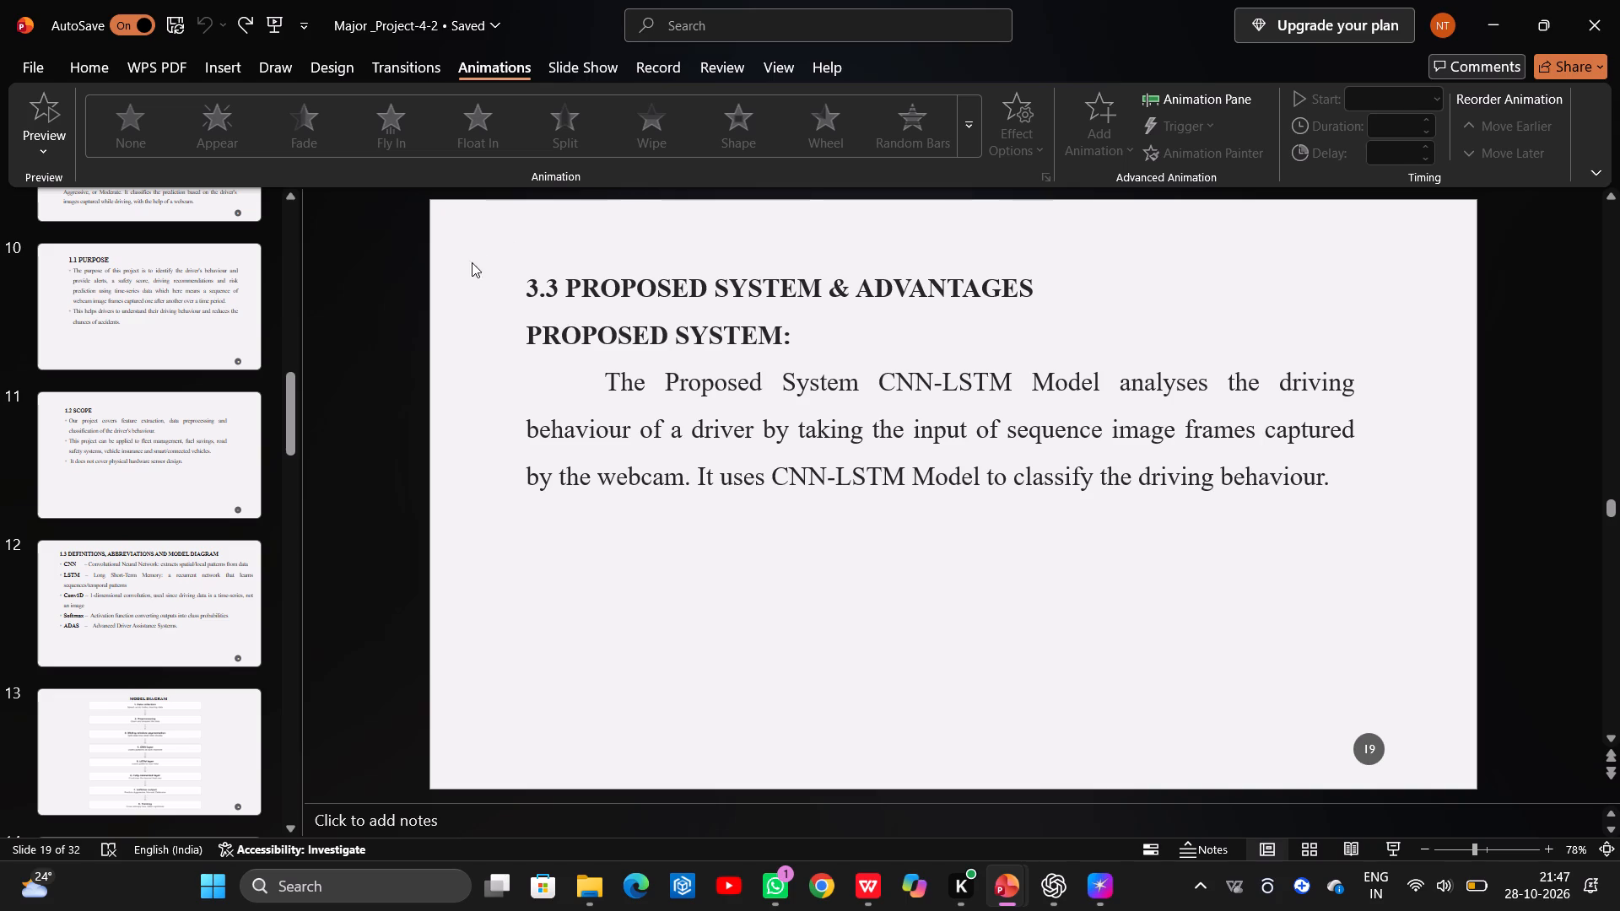
scroll(608, 349, up, 2)
click(158, 587)
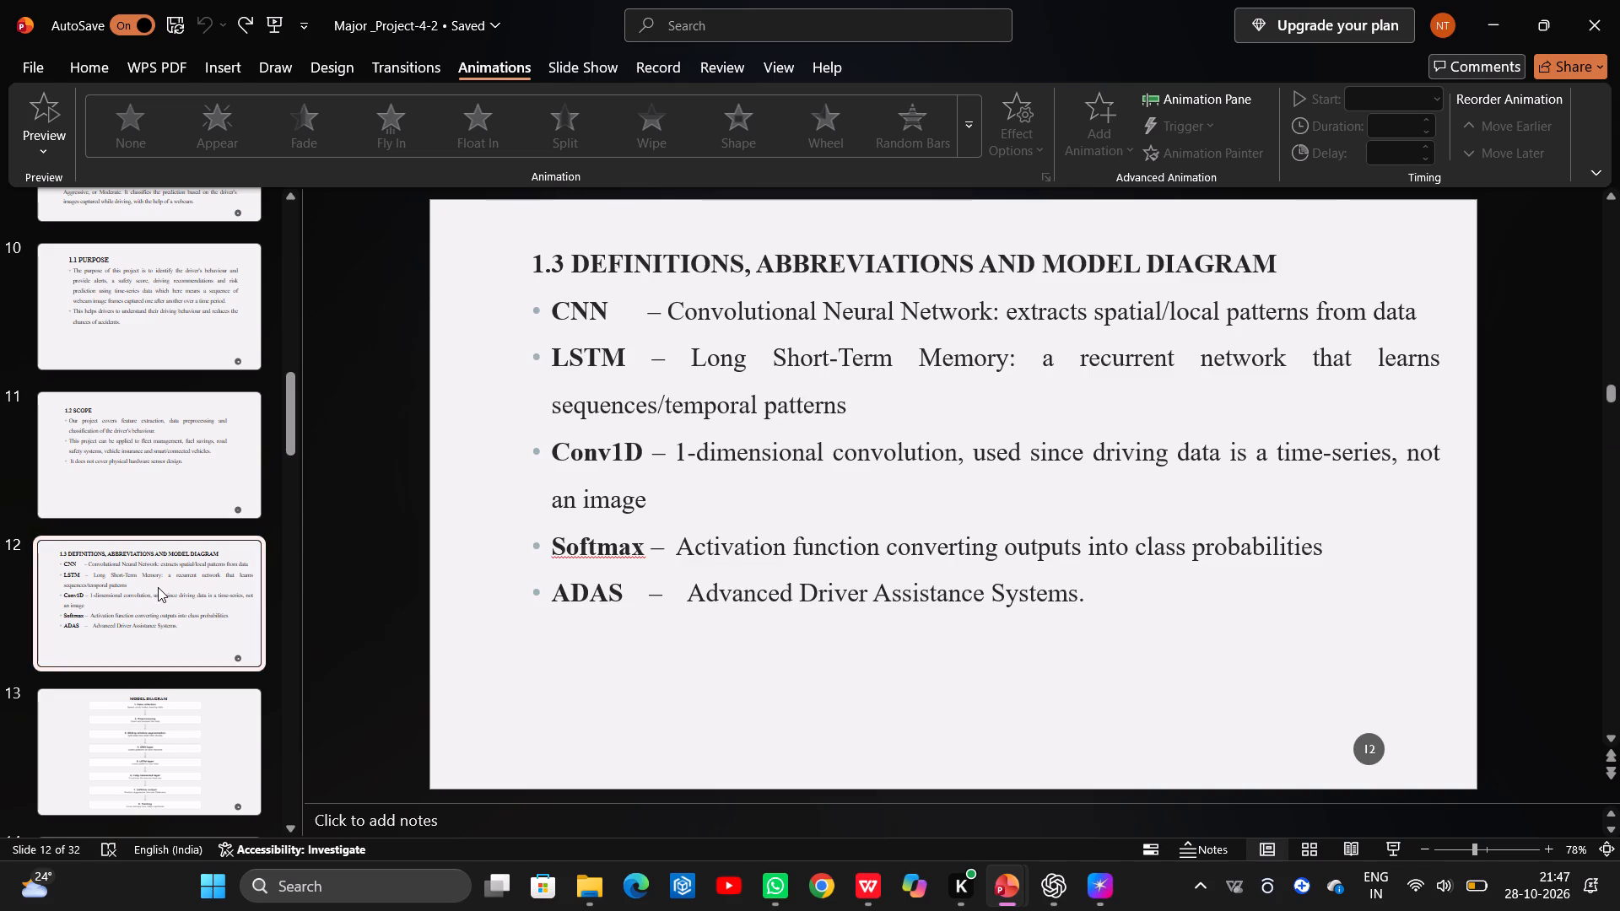
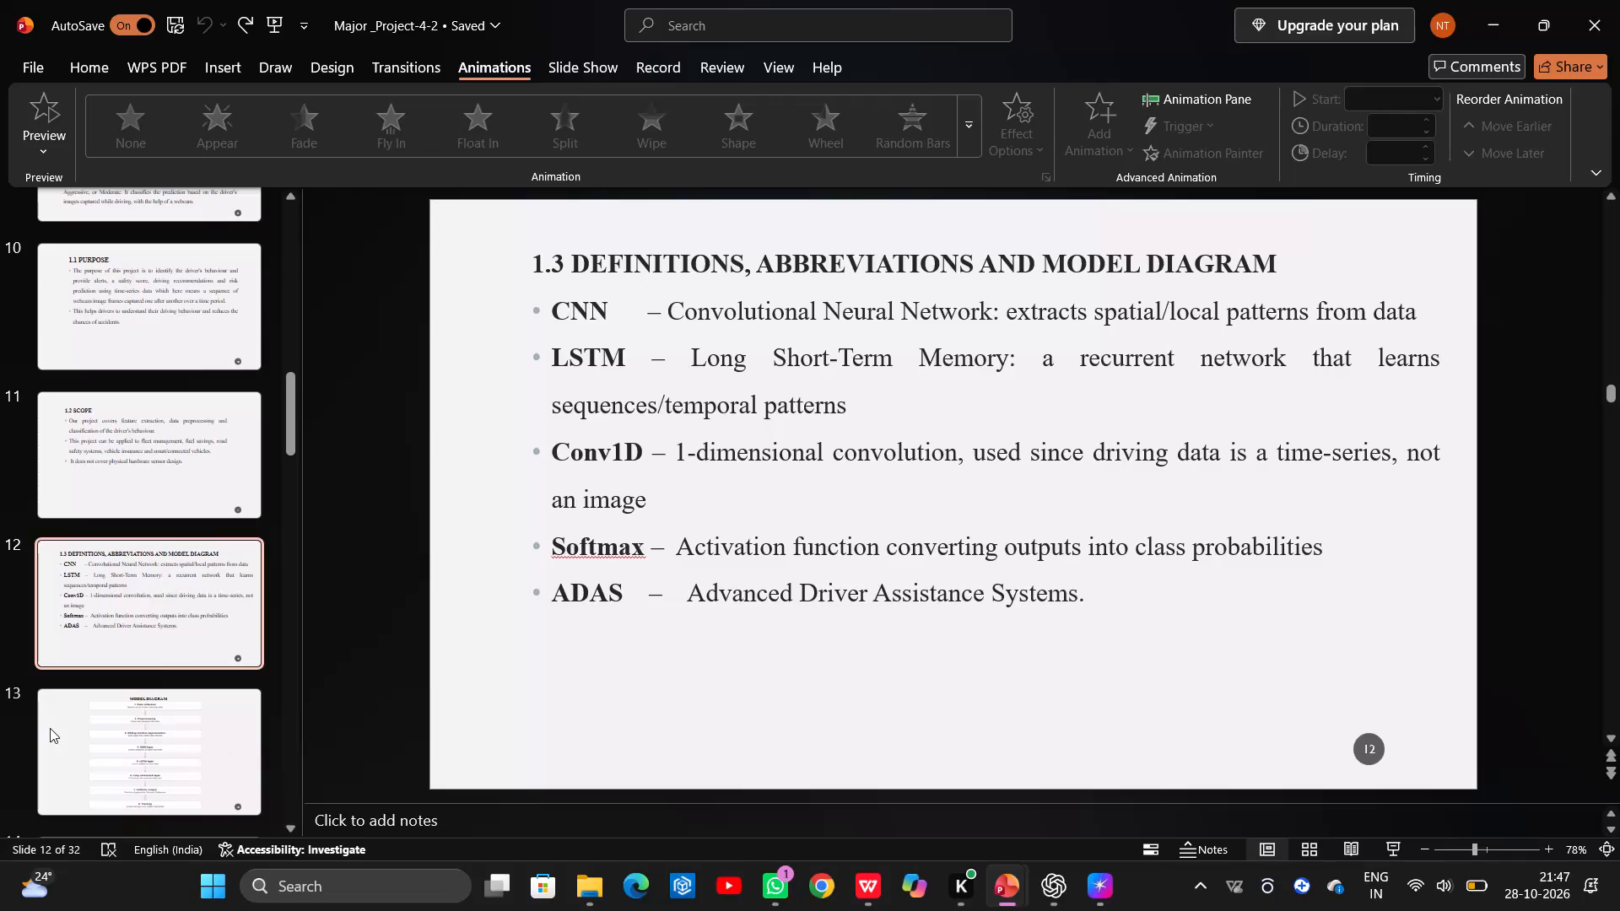
Examine the 1.2 Scope, 1.1 Purpose, 3.SYSTEM ANALYSIS, 3.2 Problem Statement and 3.3 Proposed System slides for reusable content.
click(124, 493)
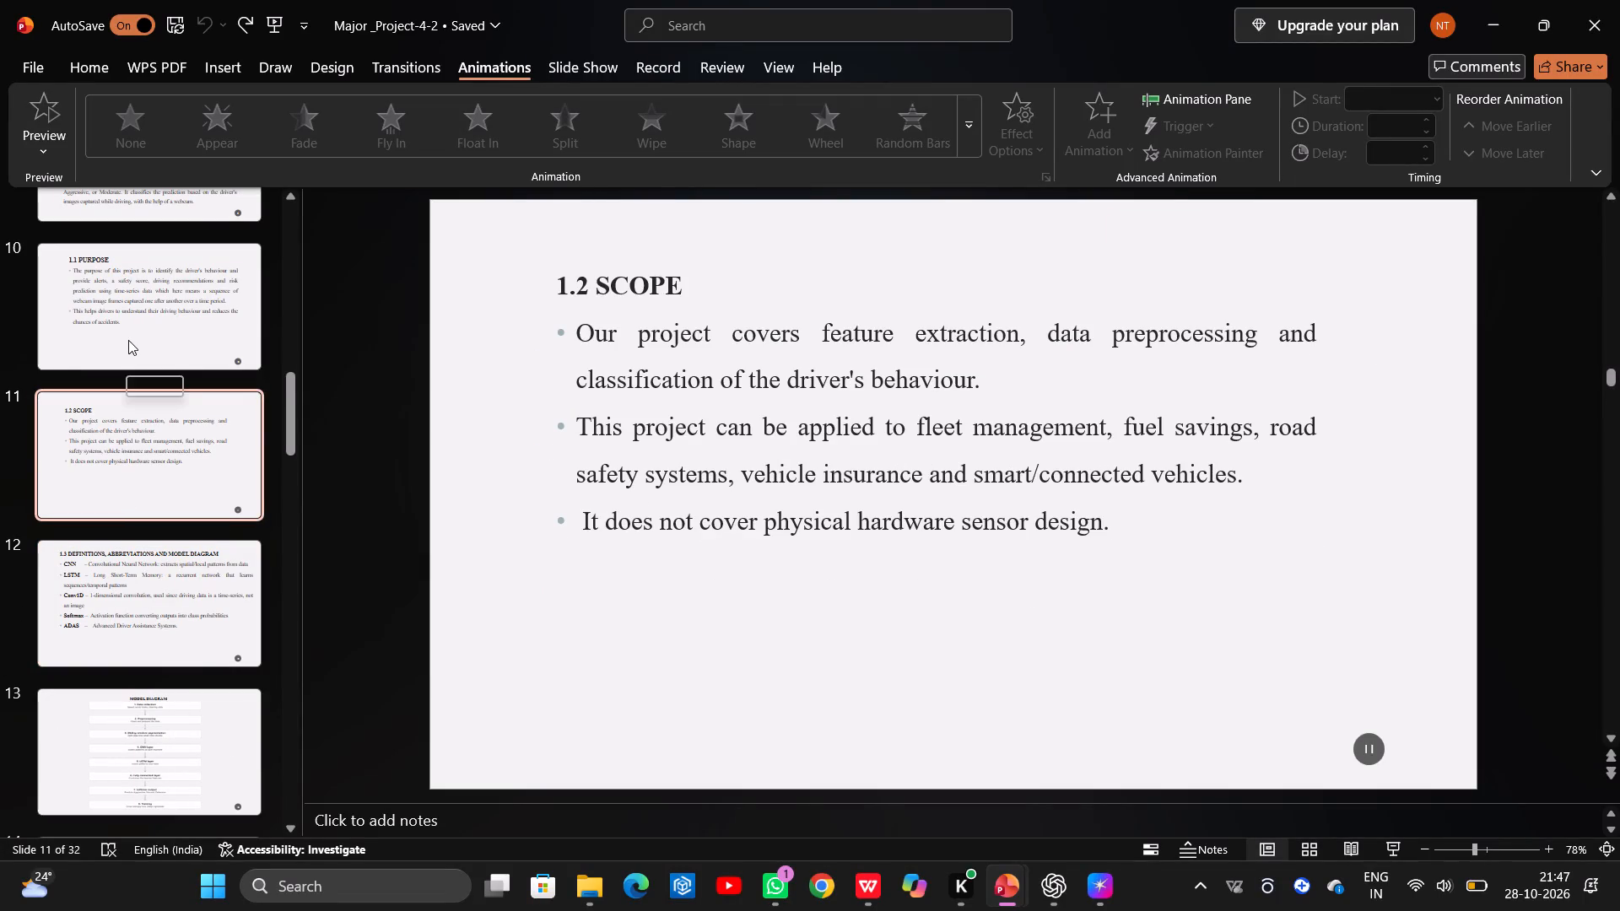
scroll(128, 333, up, 2)
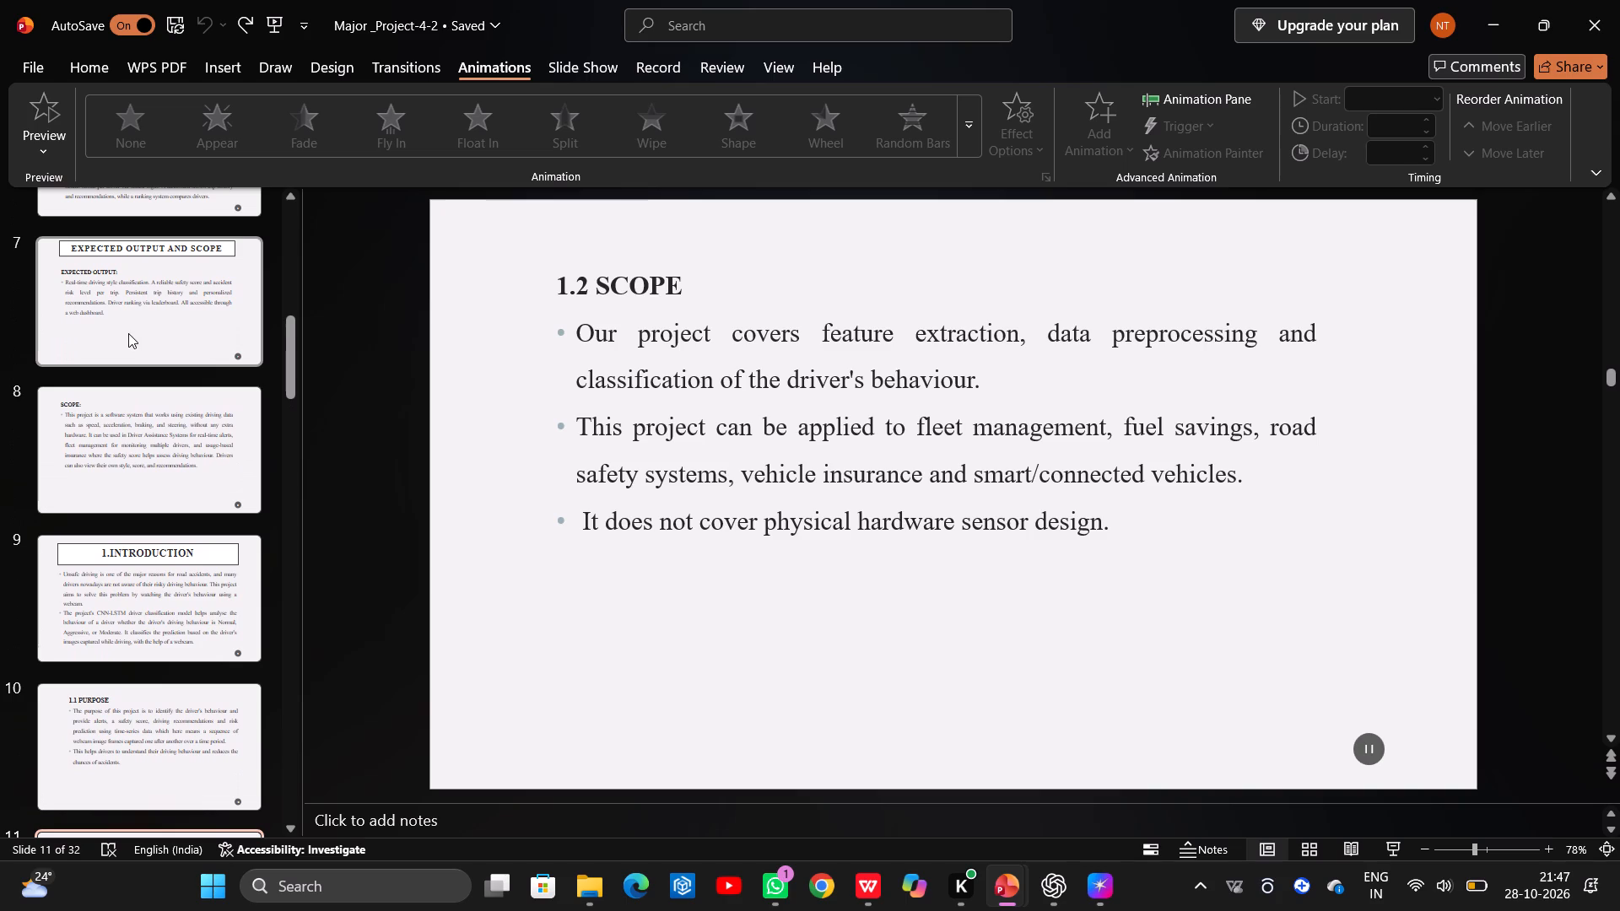
click(125, 713)
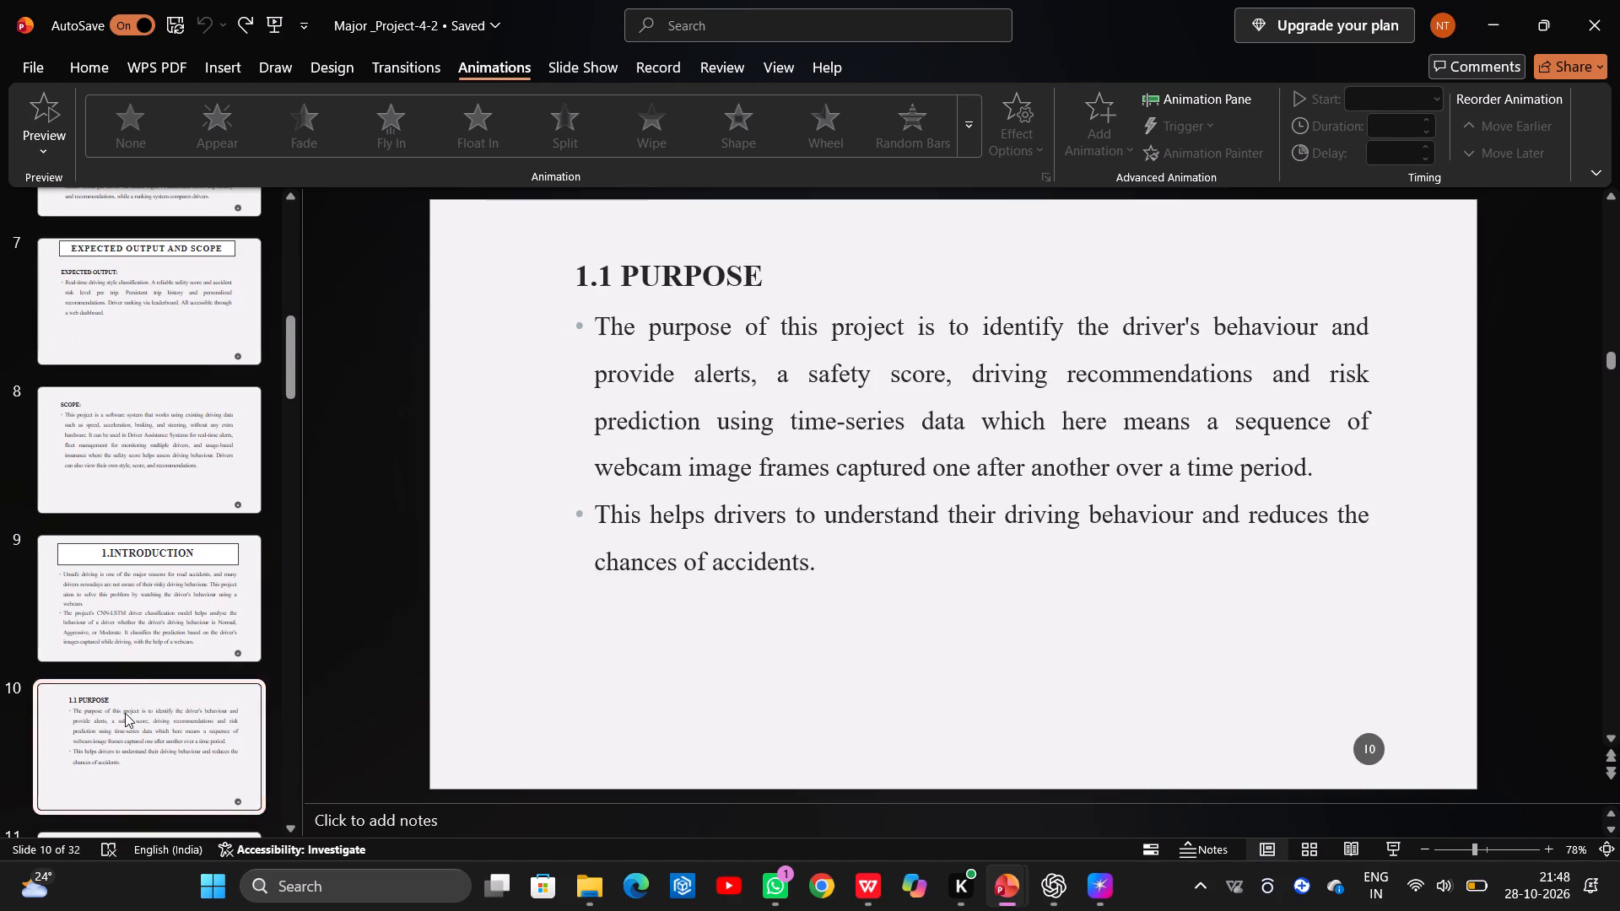
scroll(138, 450, down, 4)
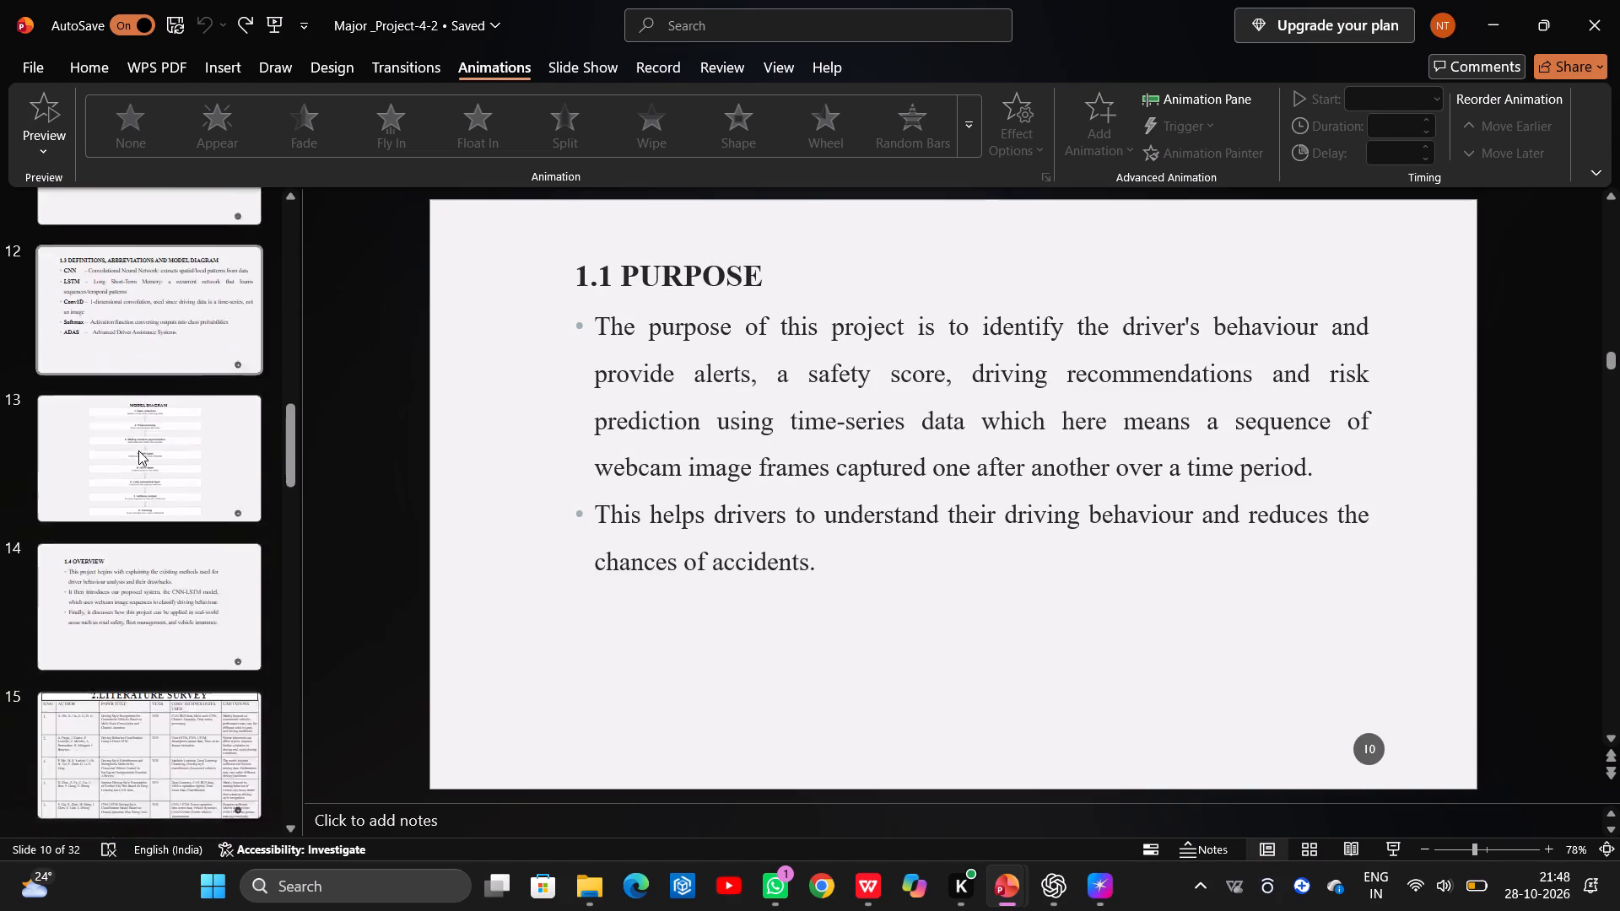
scroll(138, 450, down, 3)
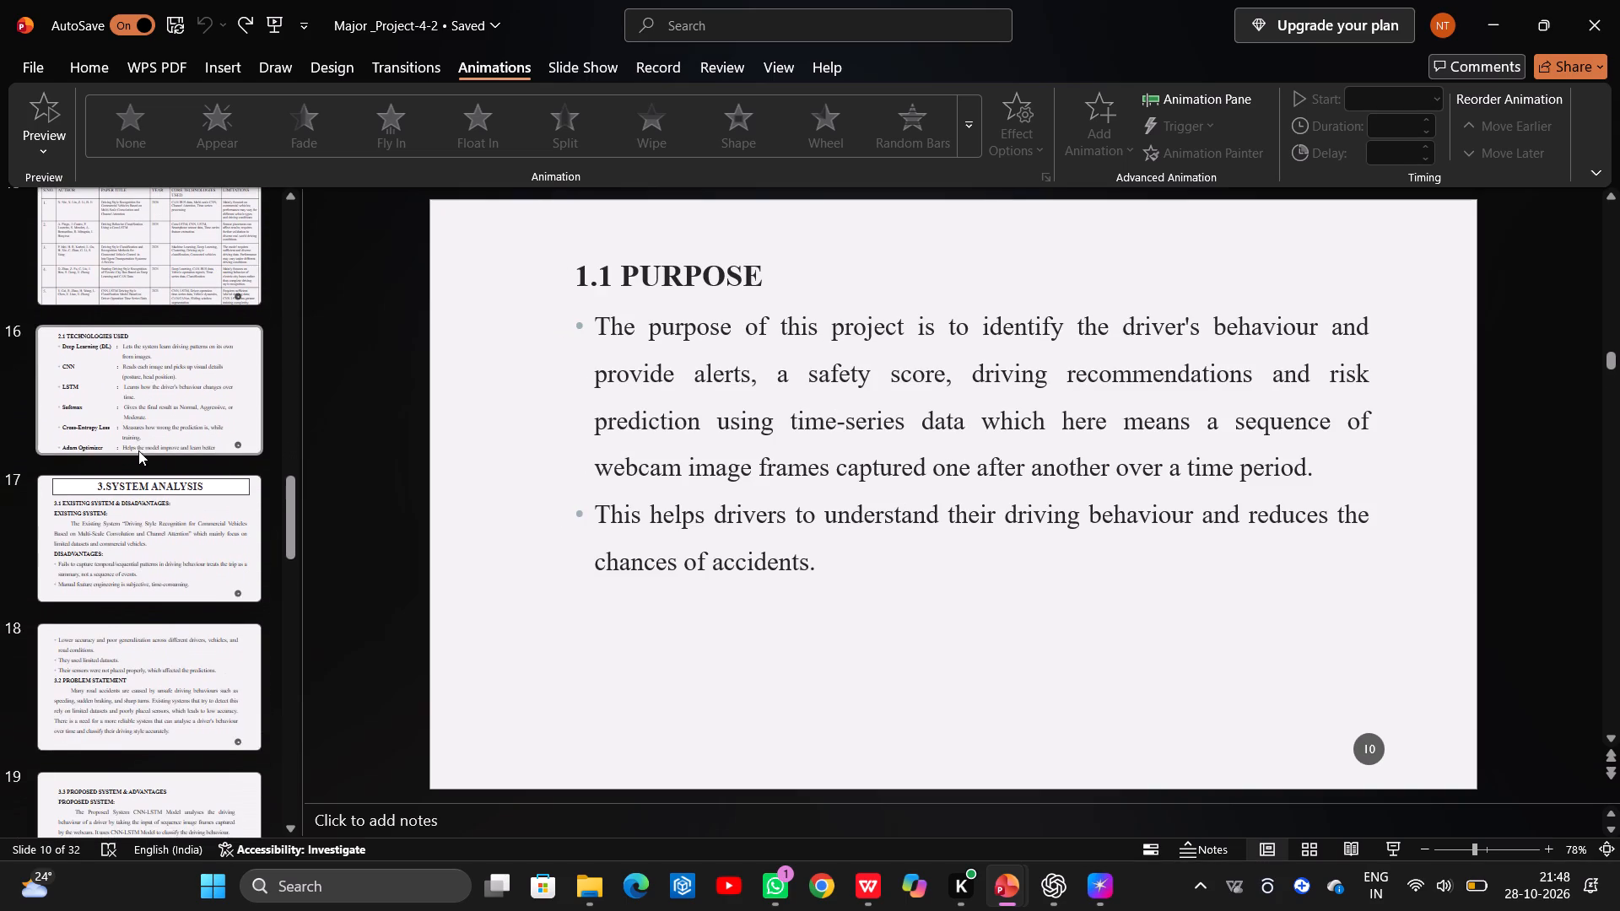
scroll(138, 450, down, 1)
click(138, 450)
click(119, 569)
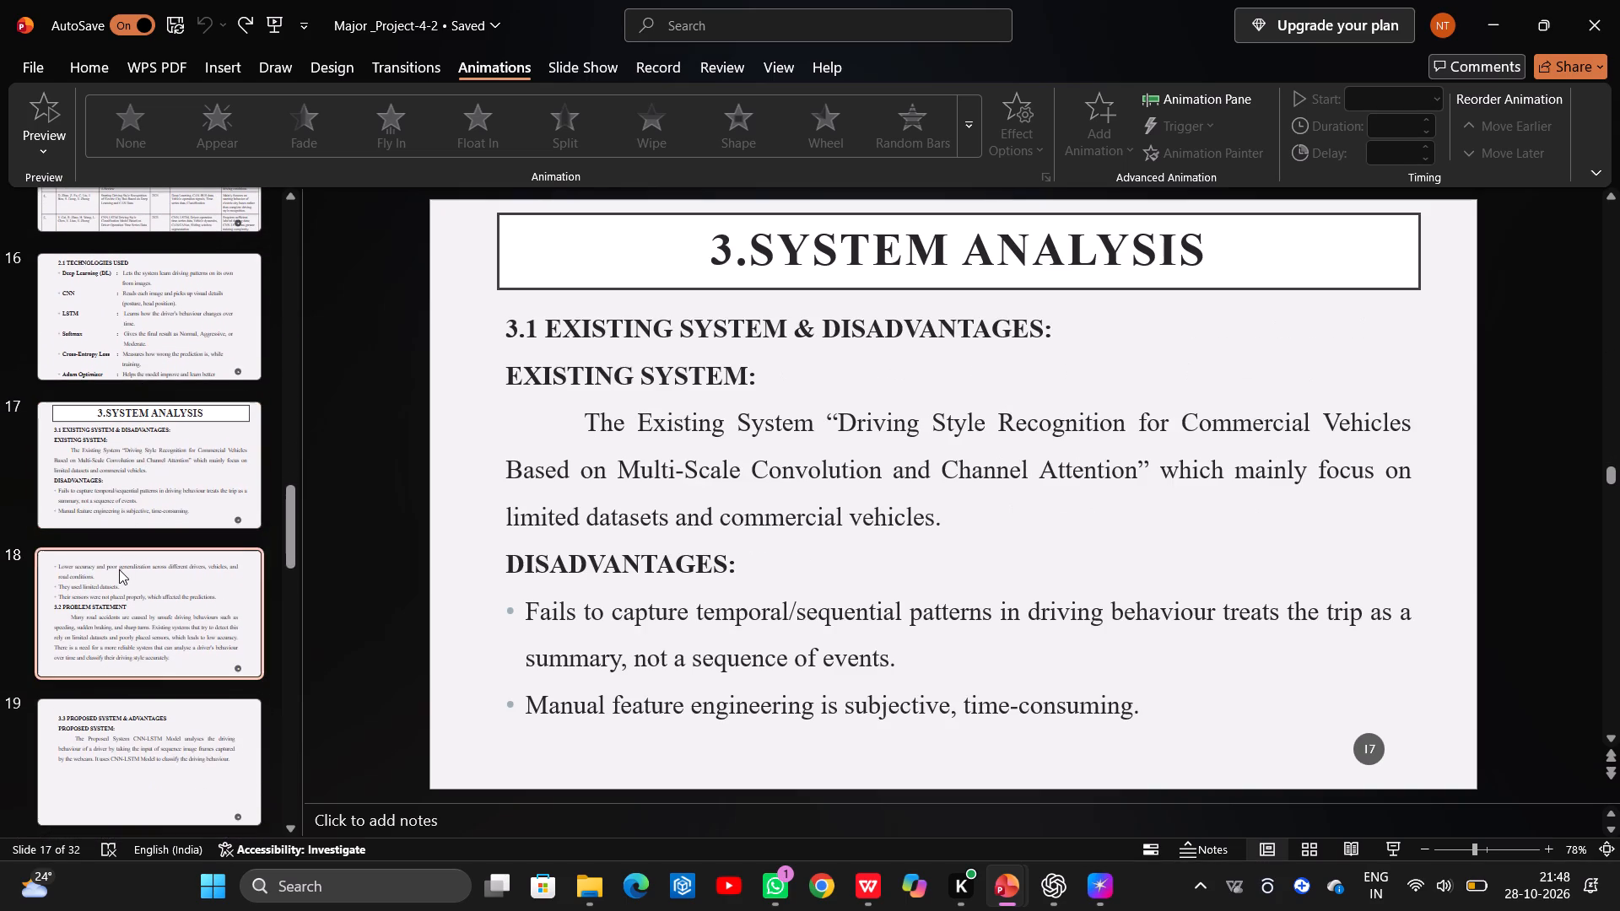
click(116, 736)
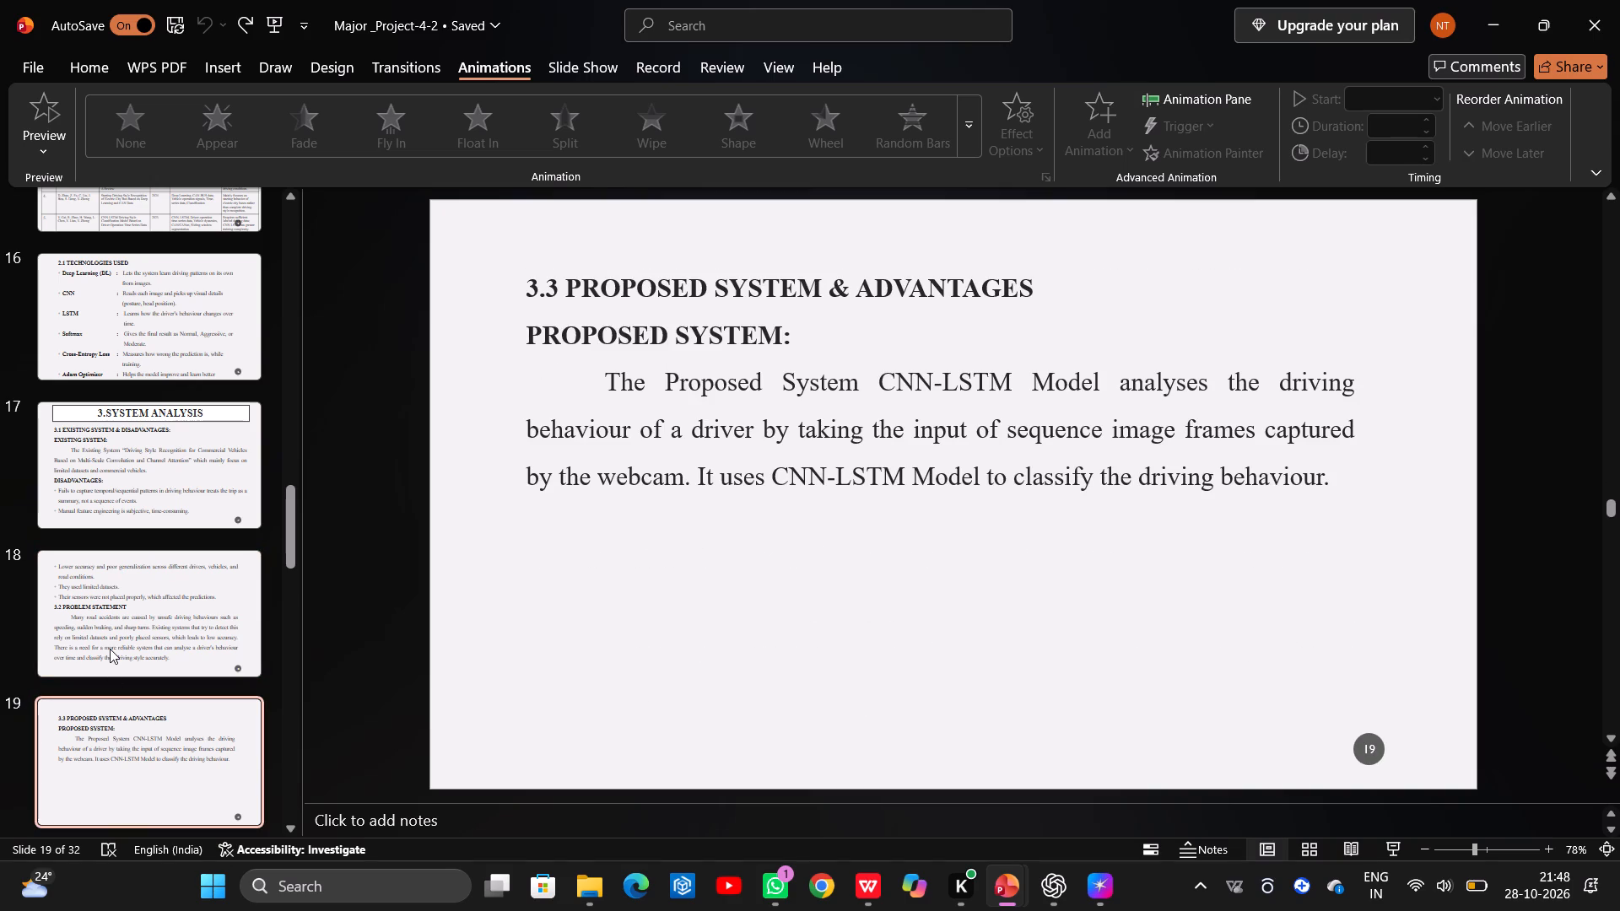
click(110, 649)
click(102, 740)
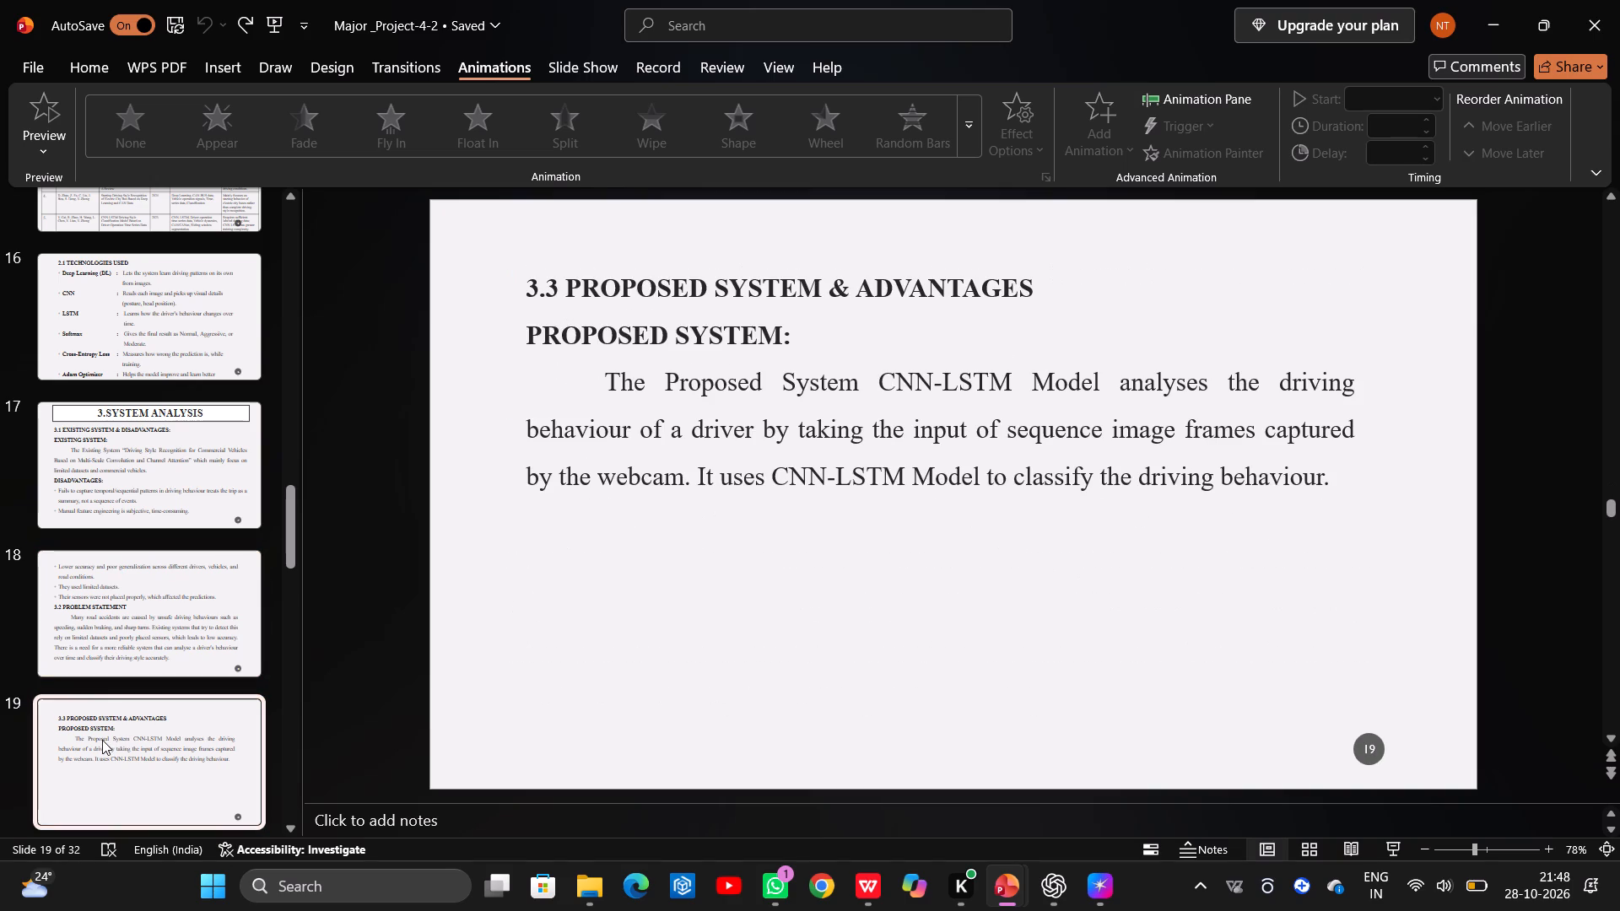
scroll(105, 711, down, 2)
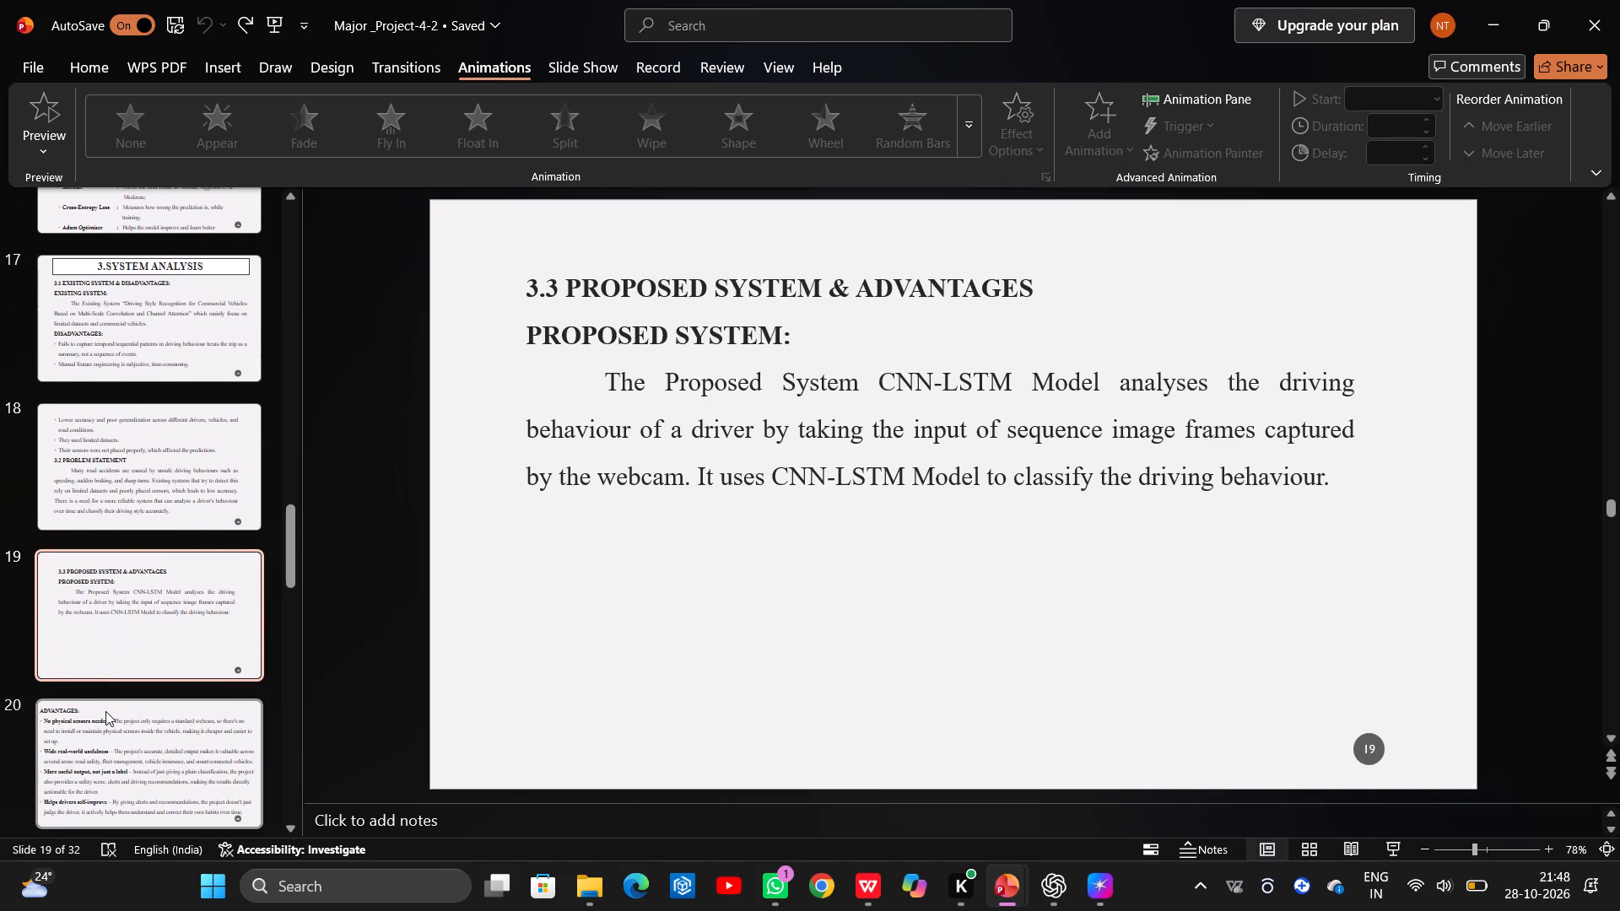
click(161, 494)
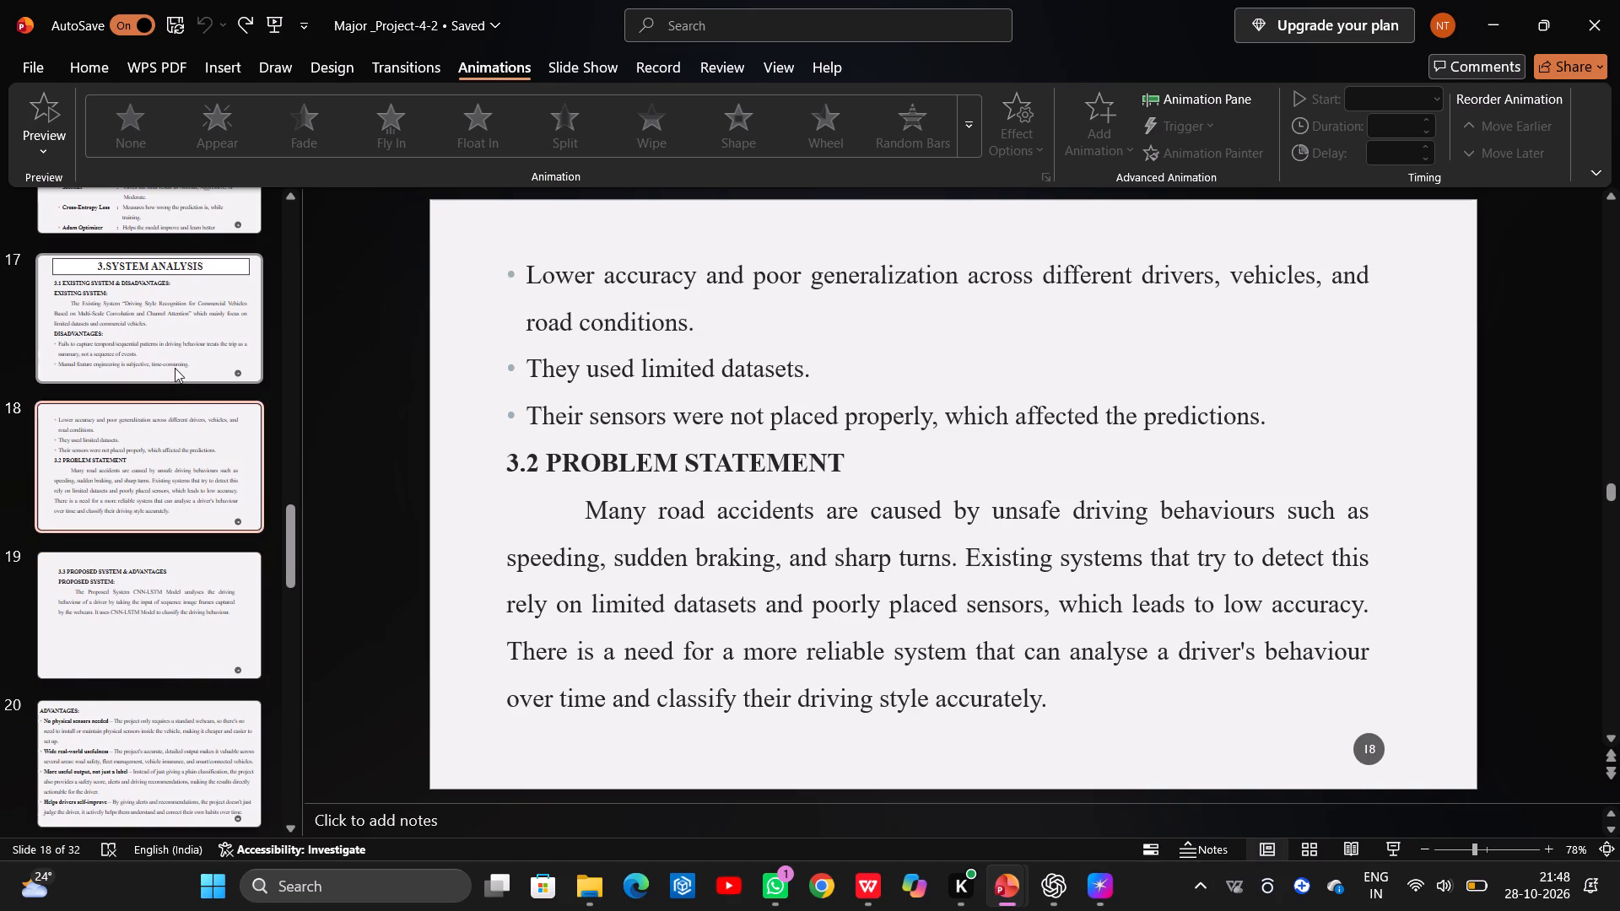
click(176, 361)
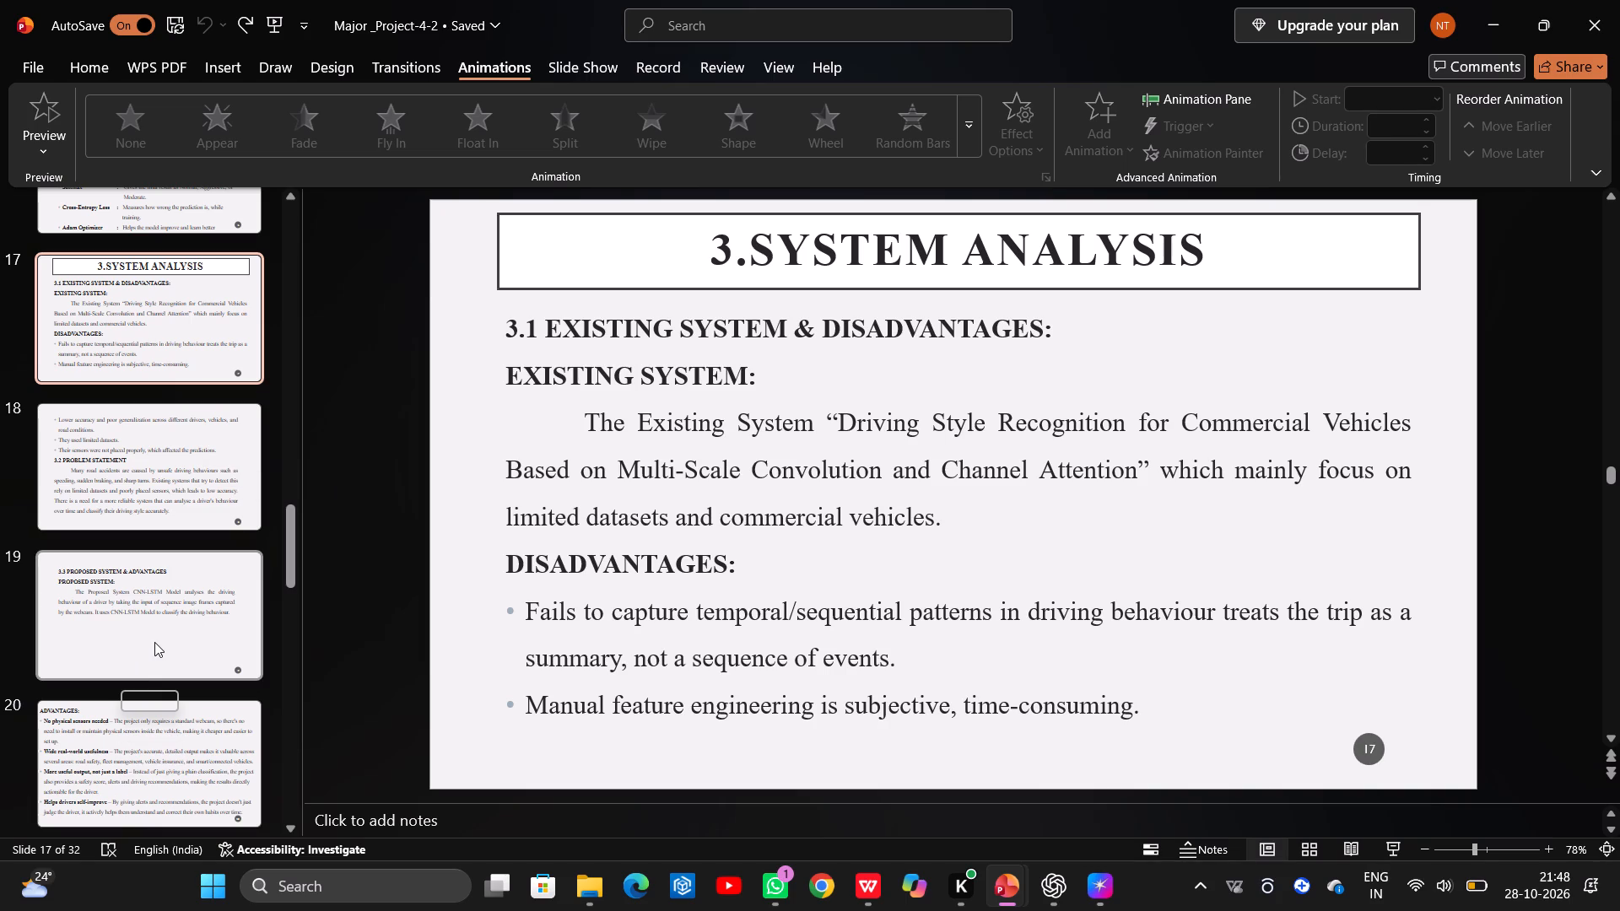
click(108, 460)
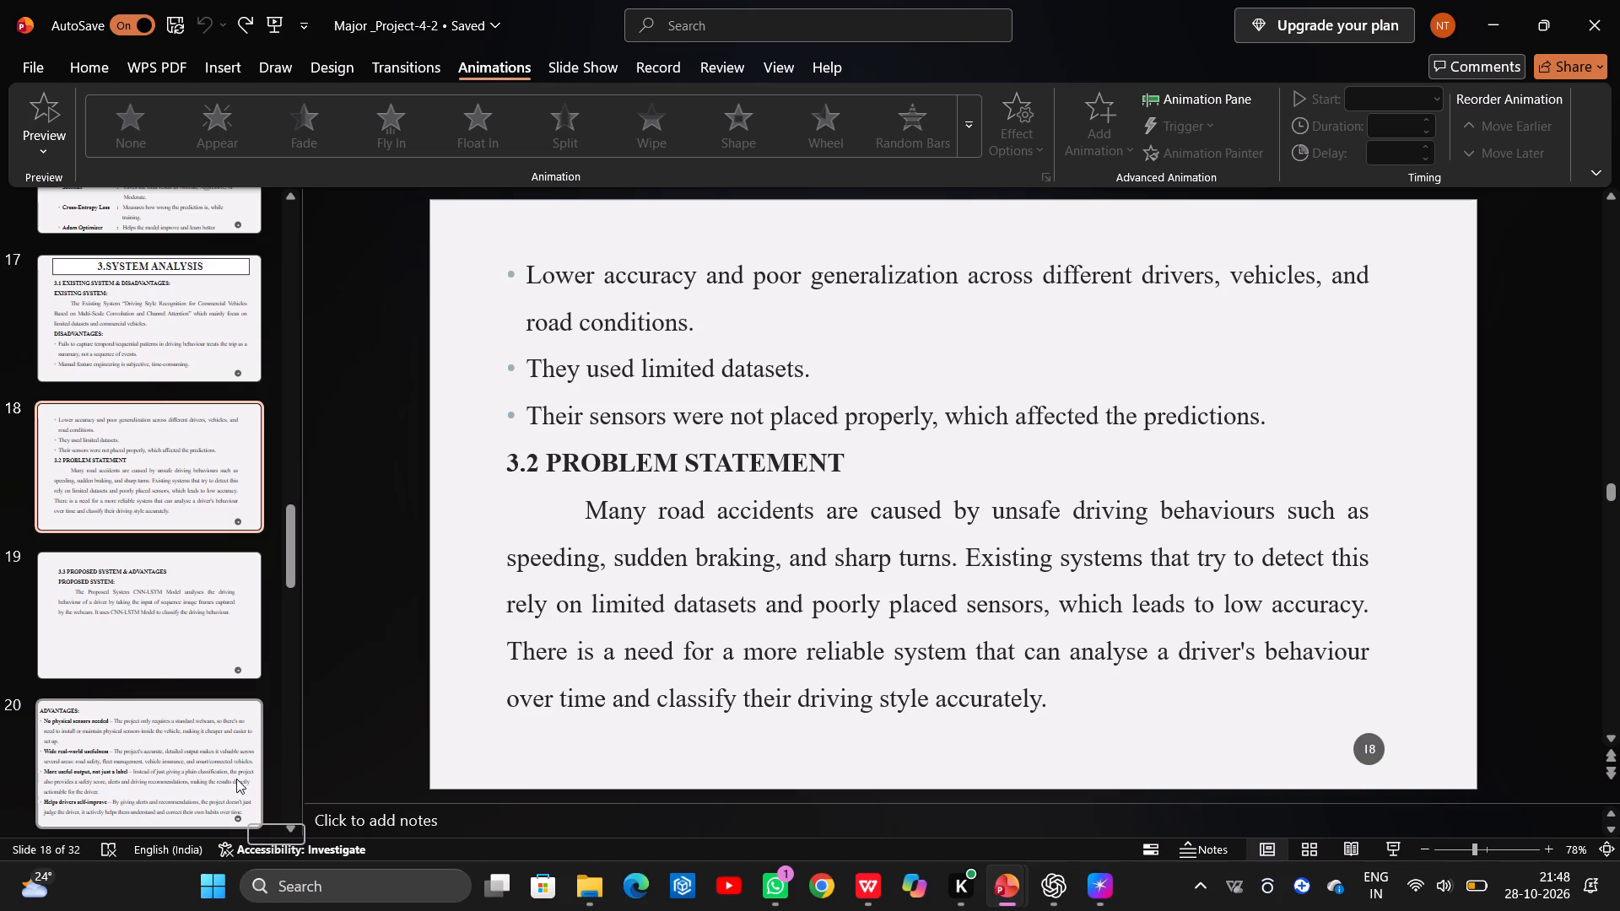
click(122, 289)
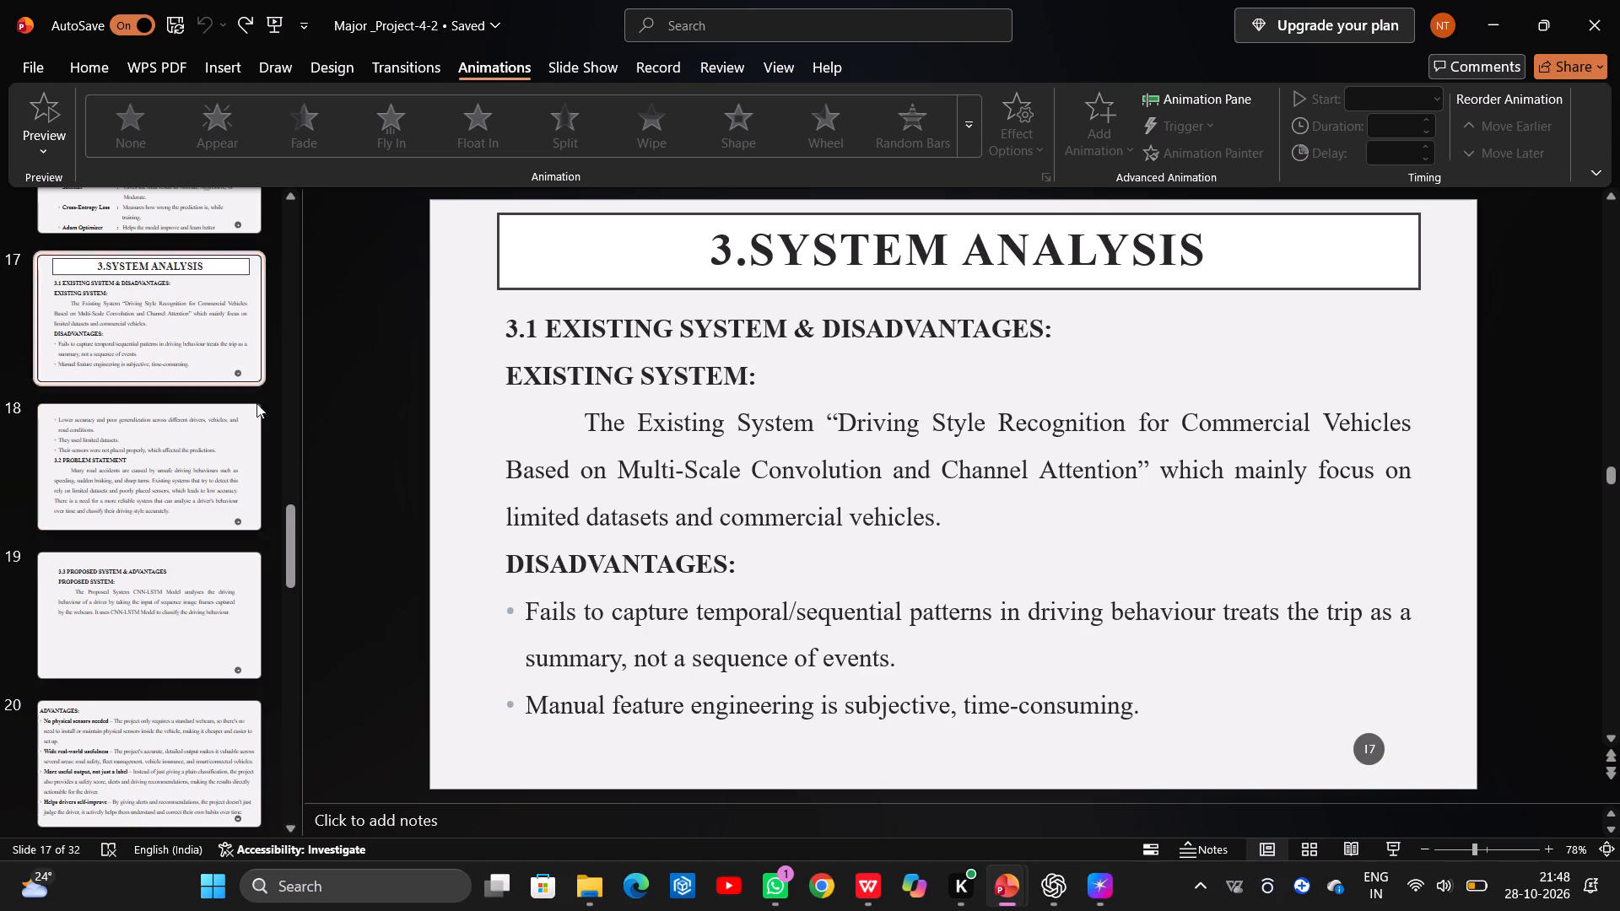
Compare the List of Contents slide in Major _Project-4-2 with the one in Major _Project 1234.
scroll(212, 364, up, 9)
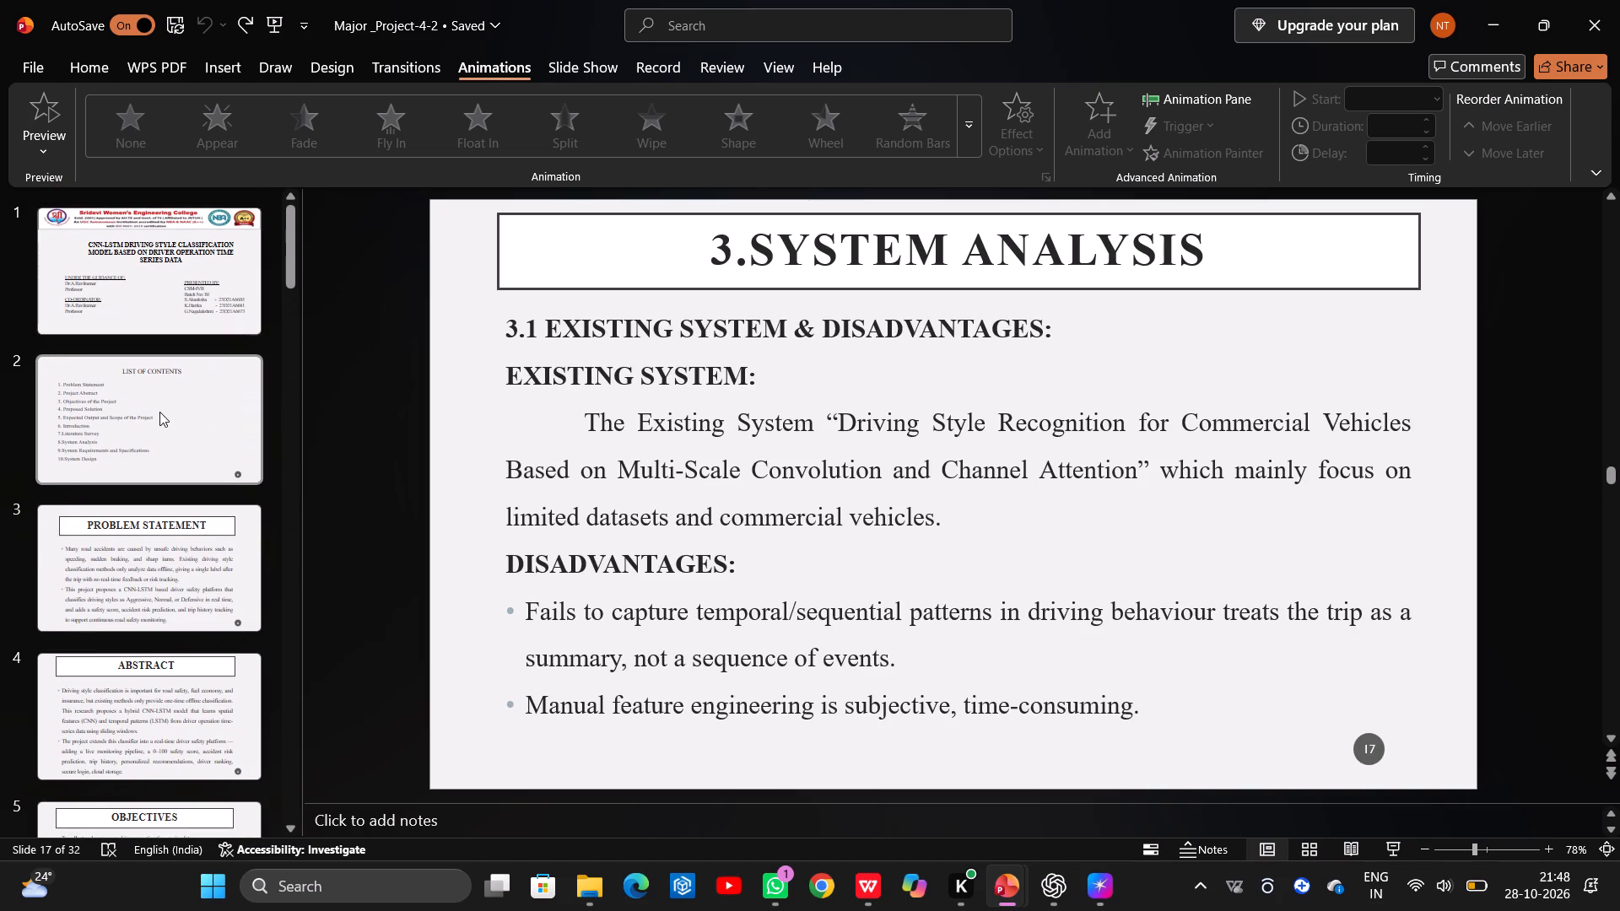
click(159, 412)
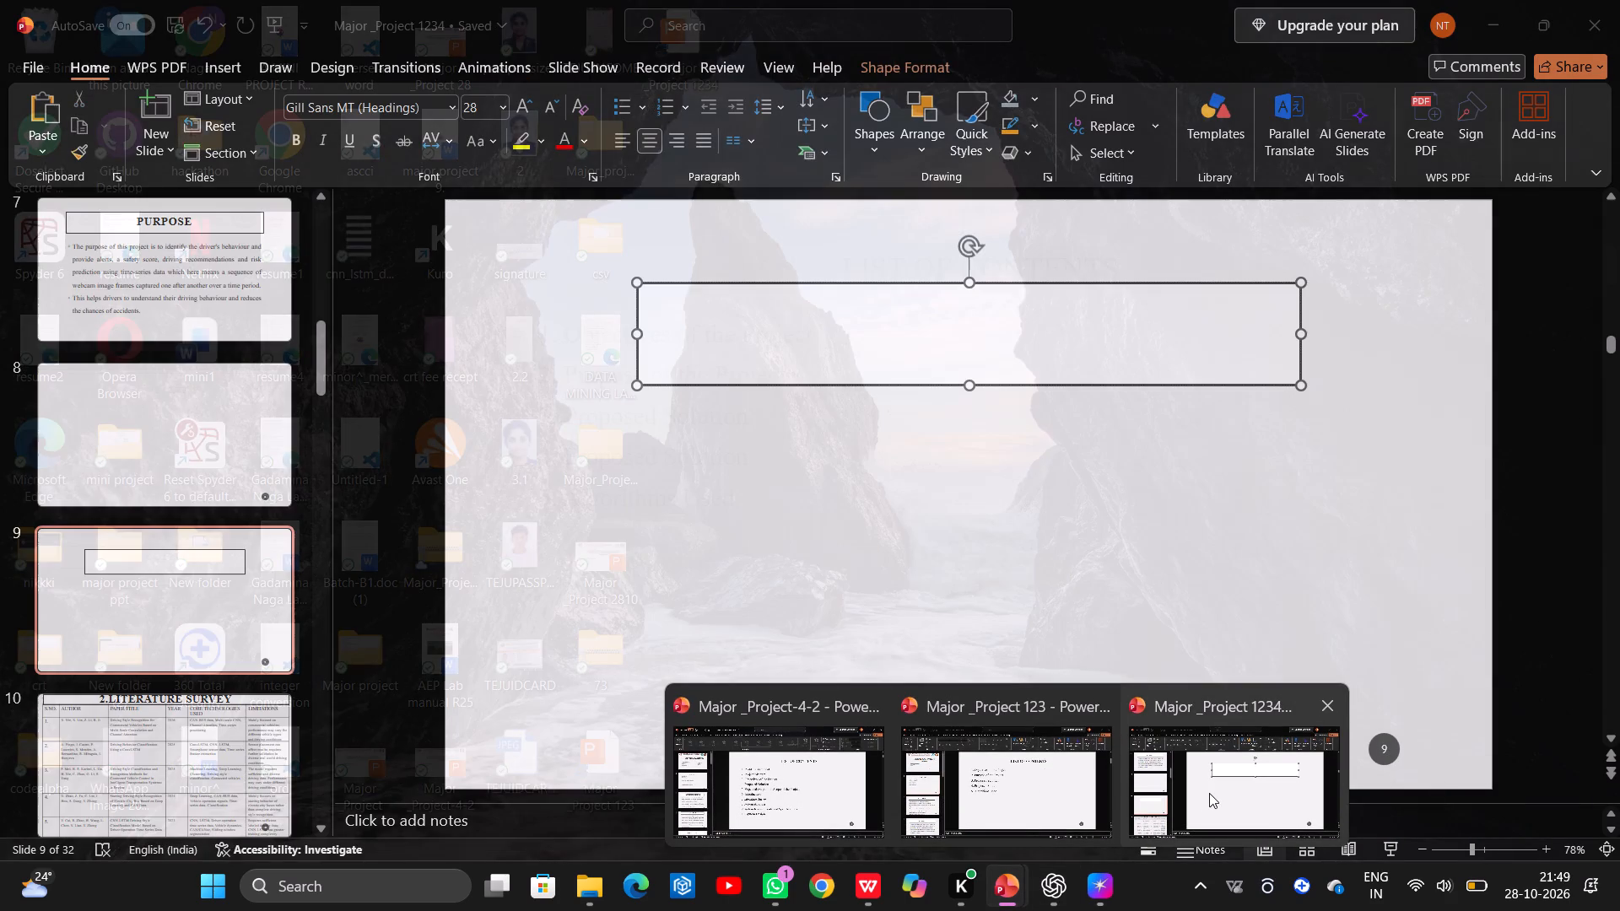
click(1211, 793)
scroll(242, 445, up, 8)
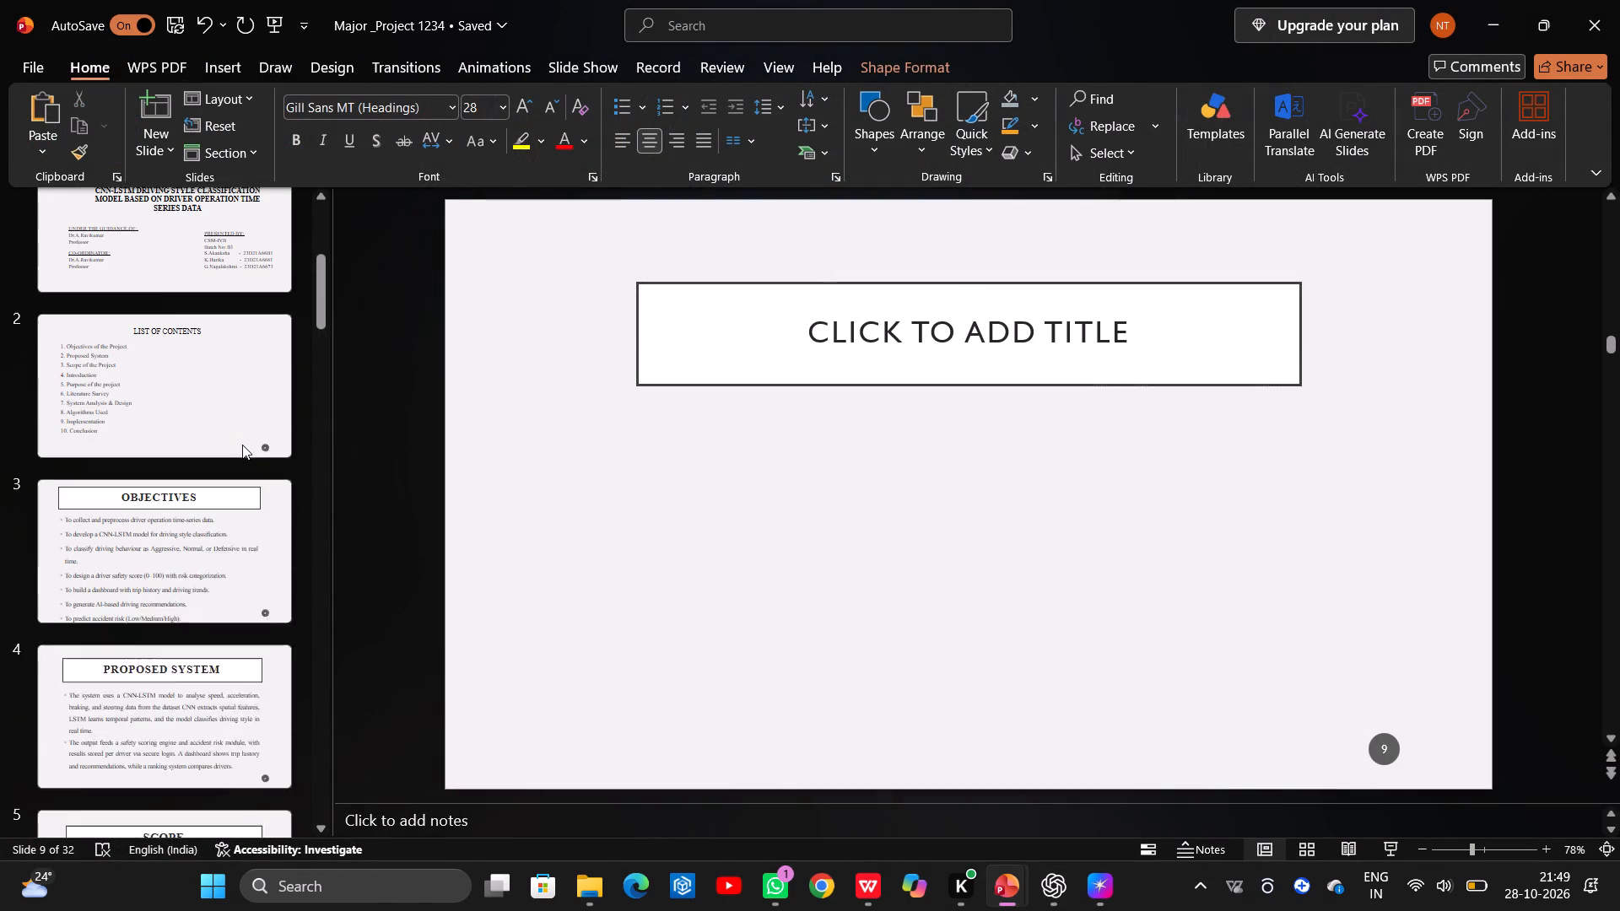
scroll(242, 445, up, 4)
click(242, 445)
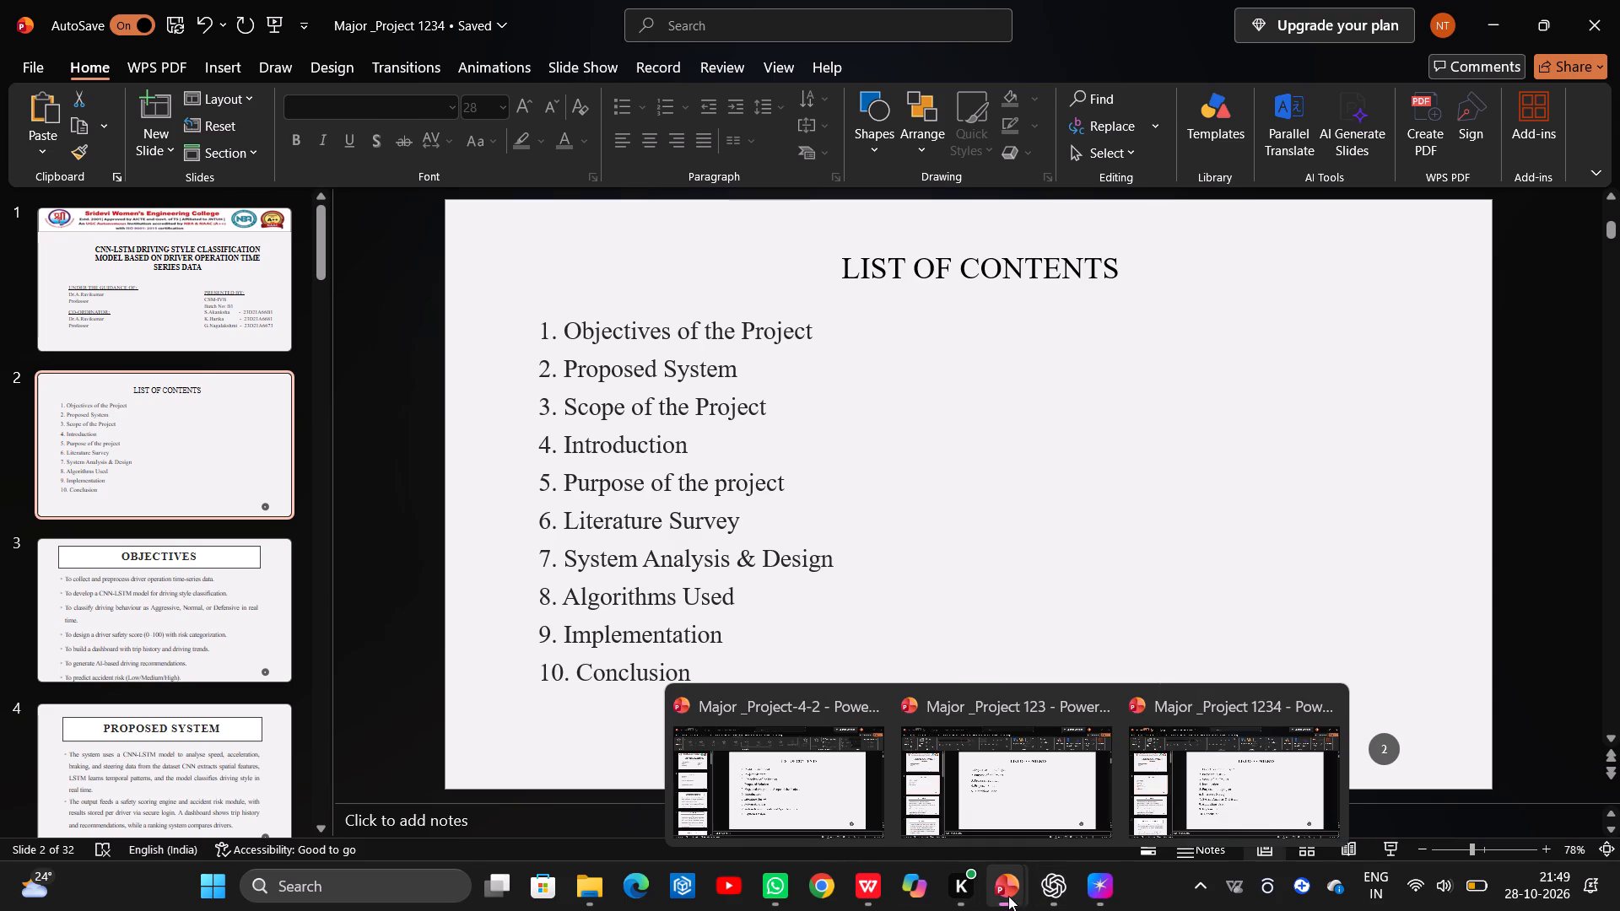
Switch back to Major _Project-4-2 and examine the Model Diagram, Role Of Admin Module, 5.2 System Components and 5.SYSTEM DESIGN slides.
click(833, 776)
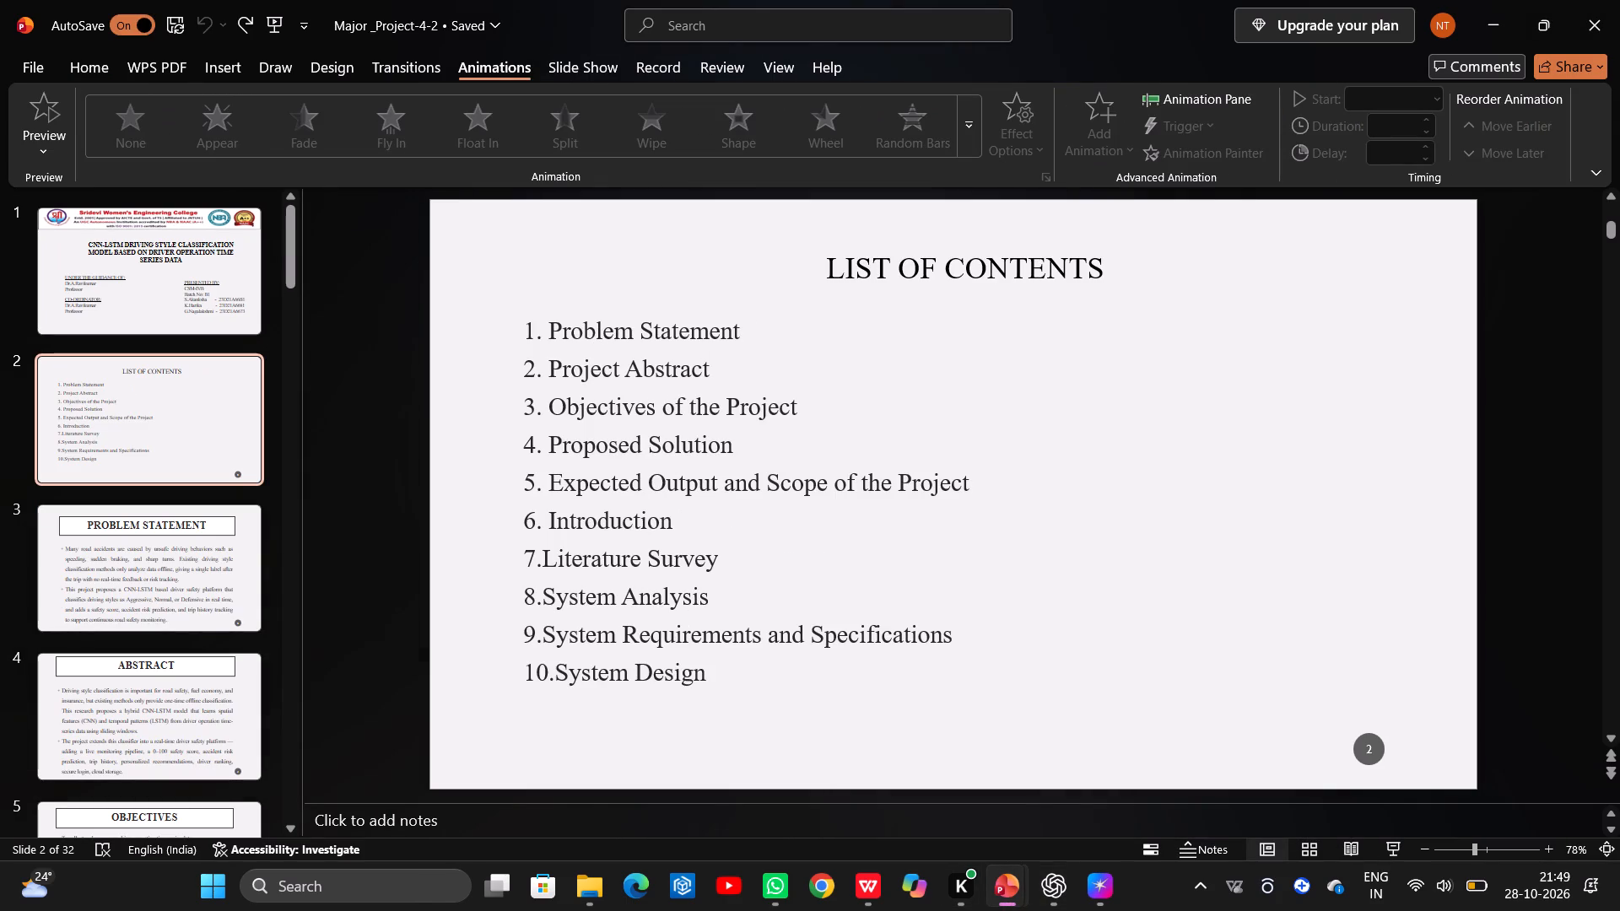
scroll(202, 655, down, 5)
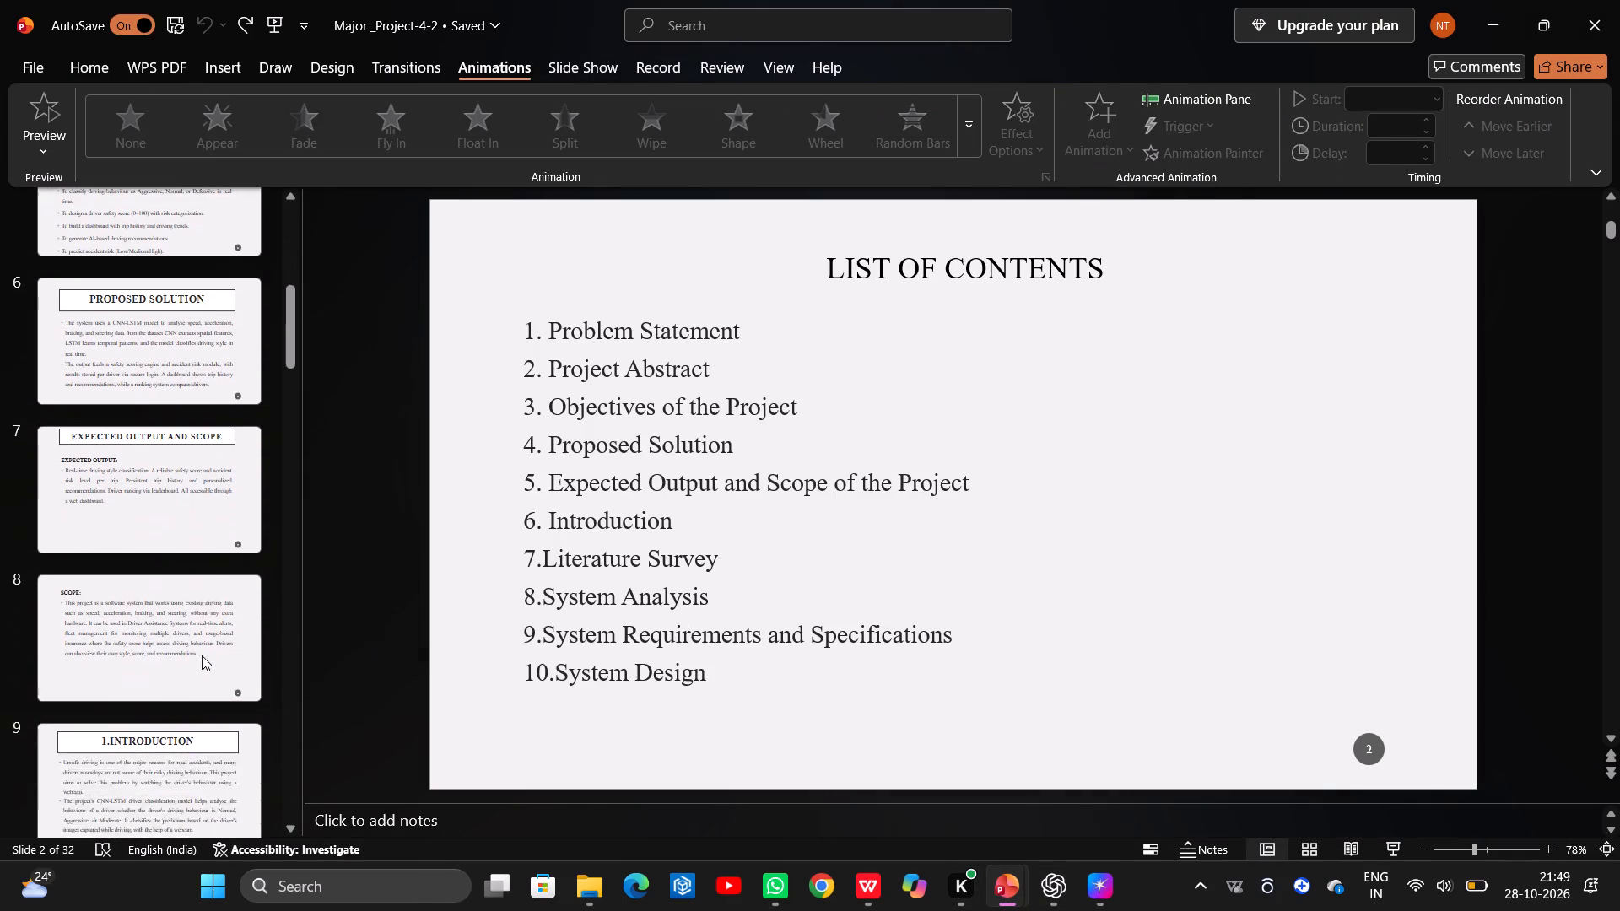
scroll(202, 655, down, 4)
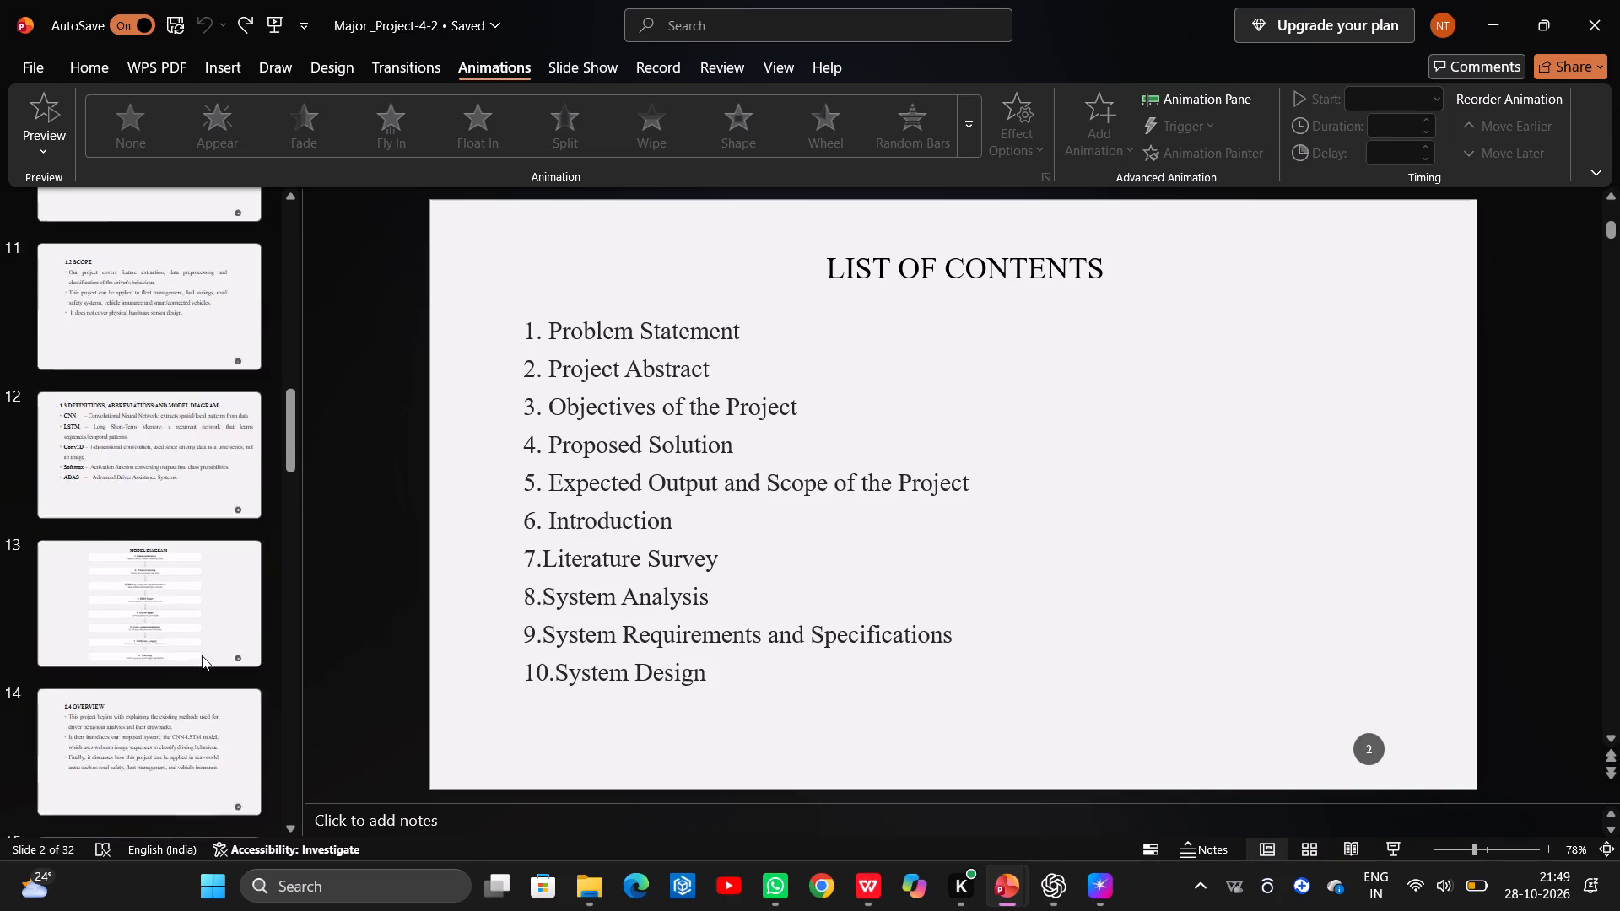
scroll(202, 655, down, 1)
click(134, 445)
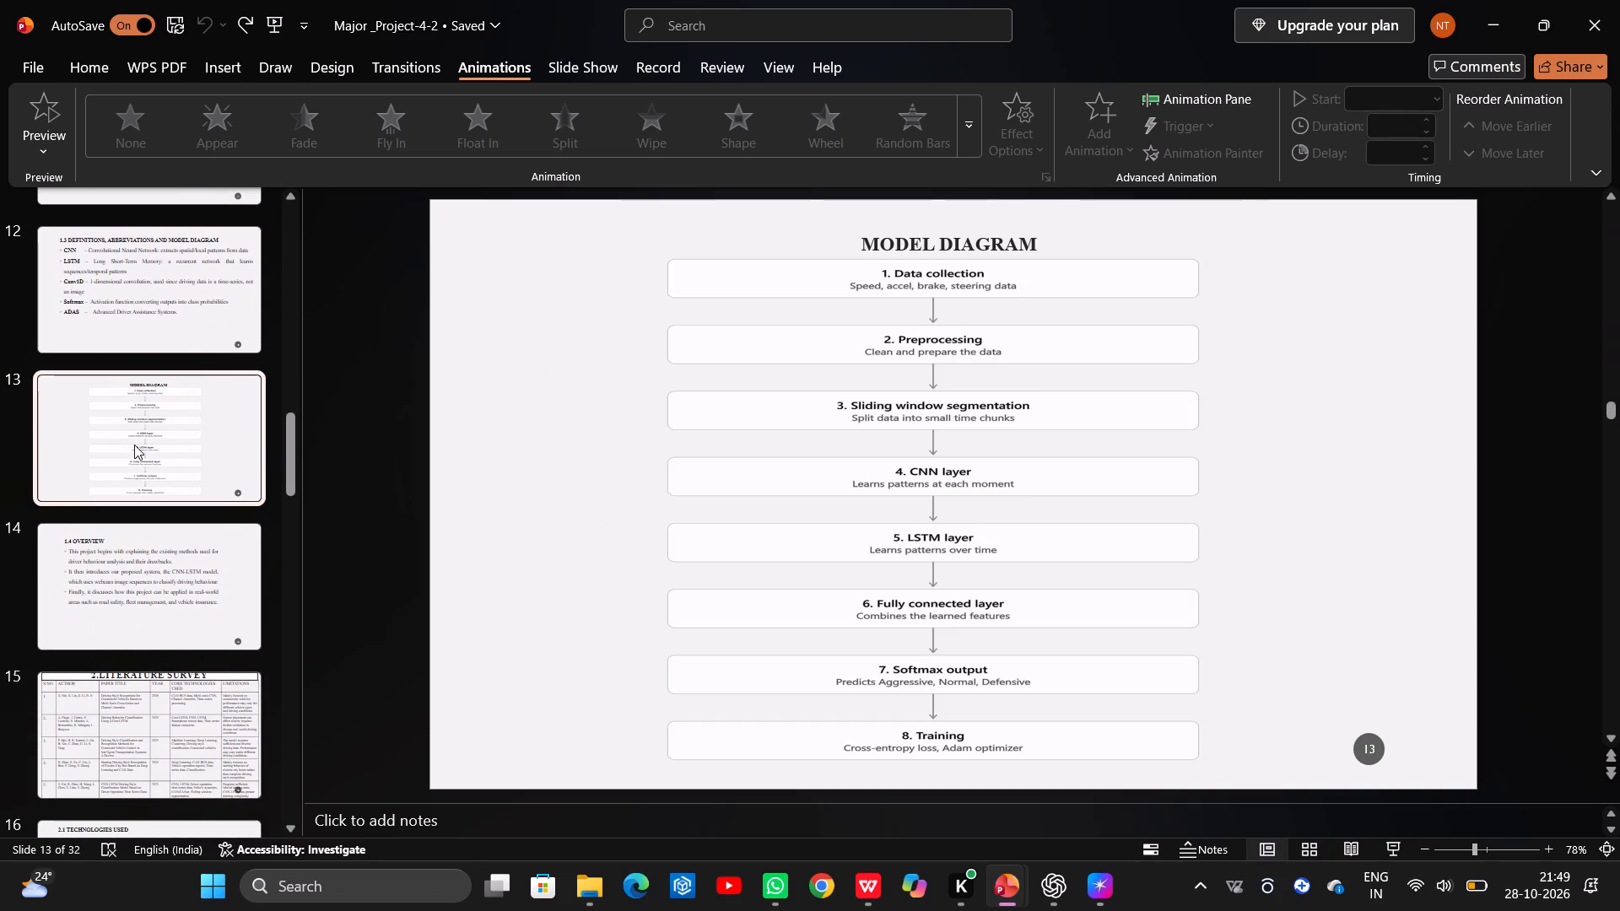
scroll(134, 445, down, 2)
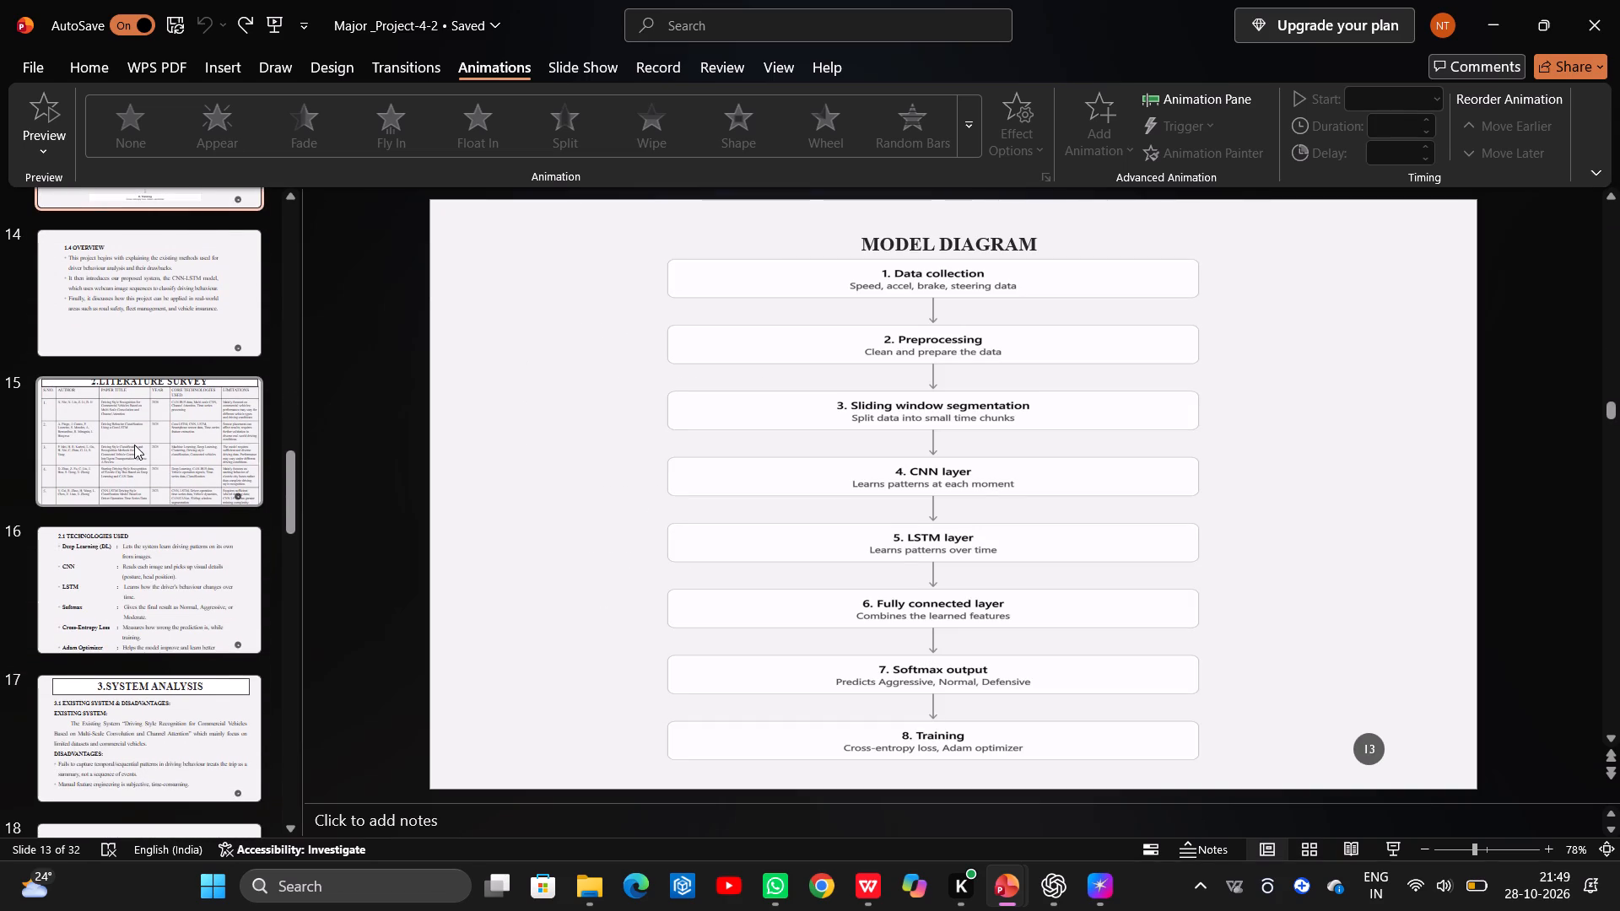
scroll(134, 445, down, 3)
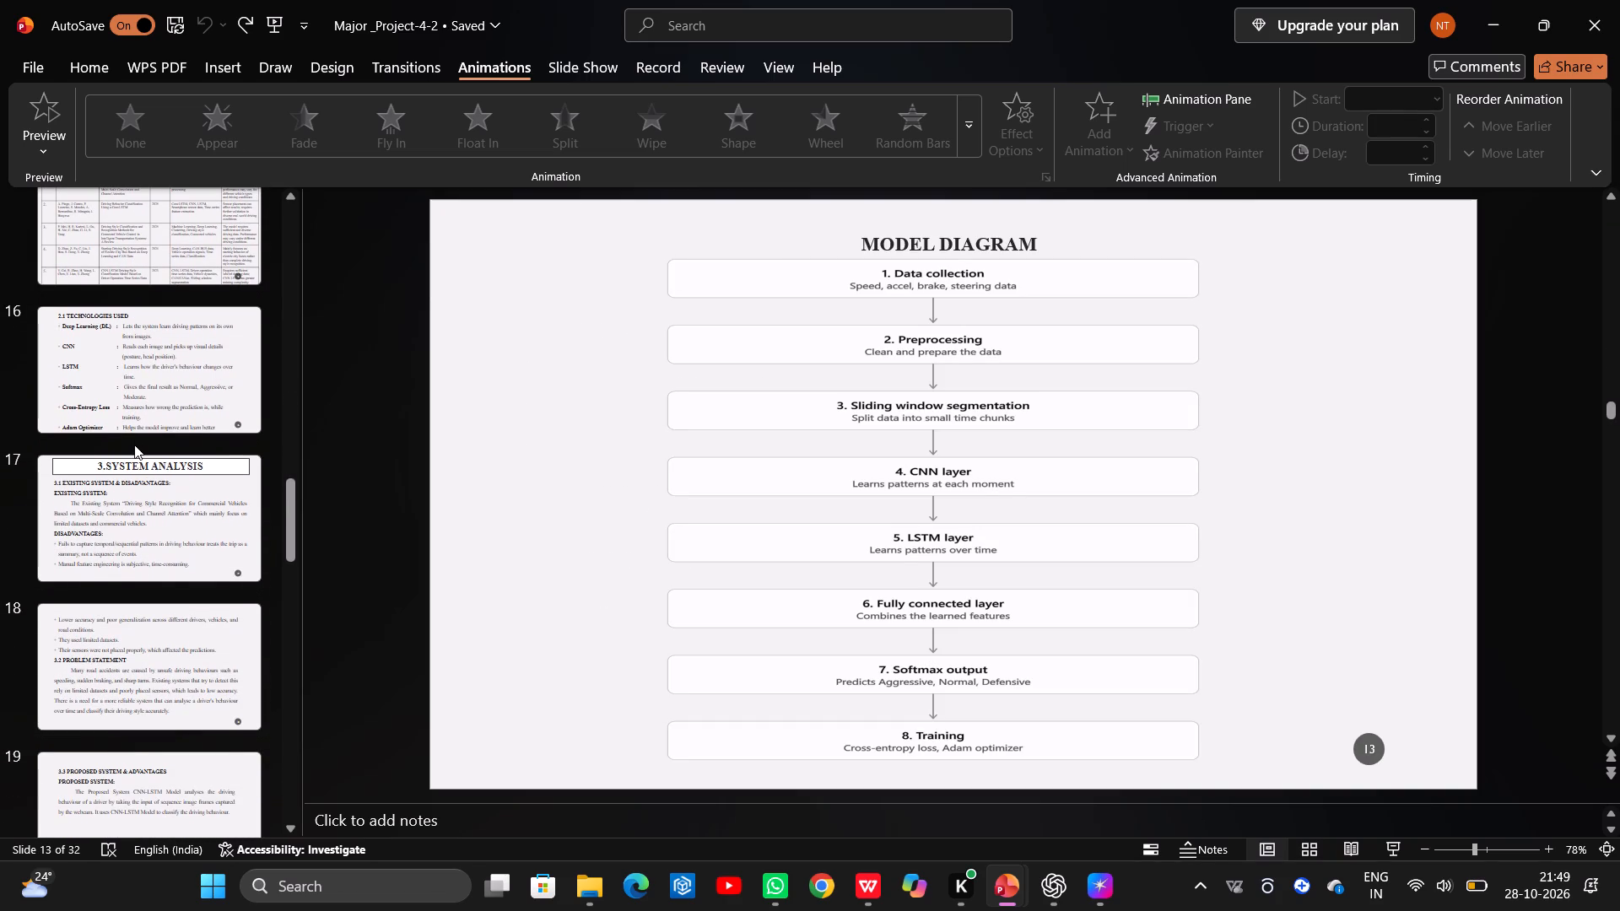
scroll(134, 445, down, 1)
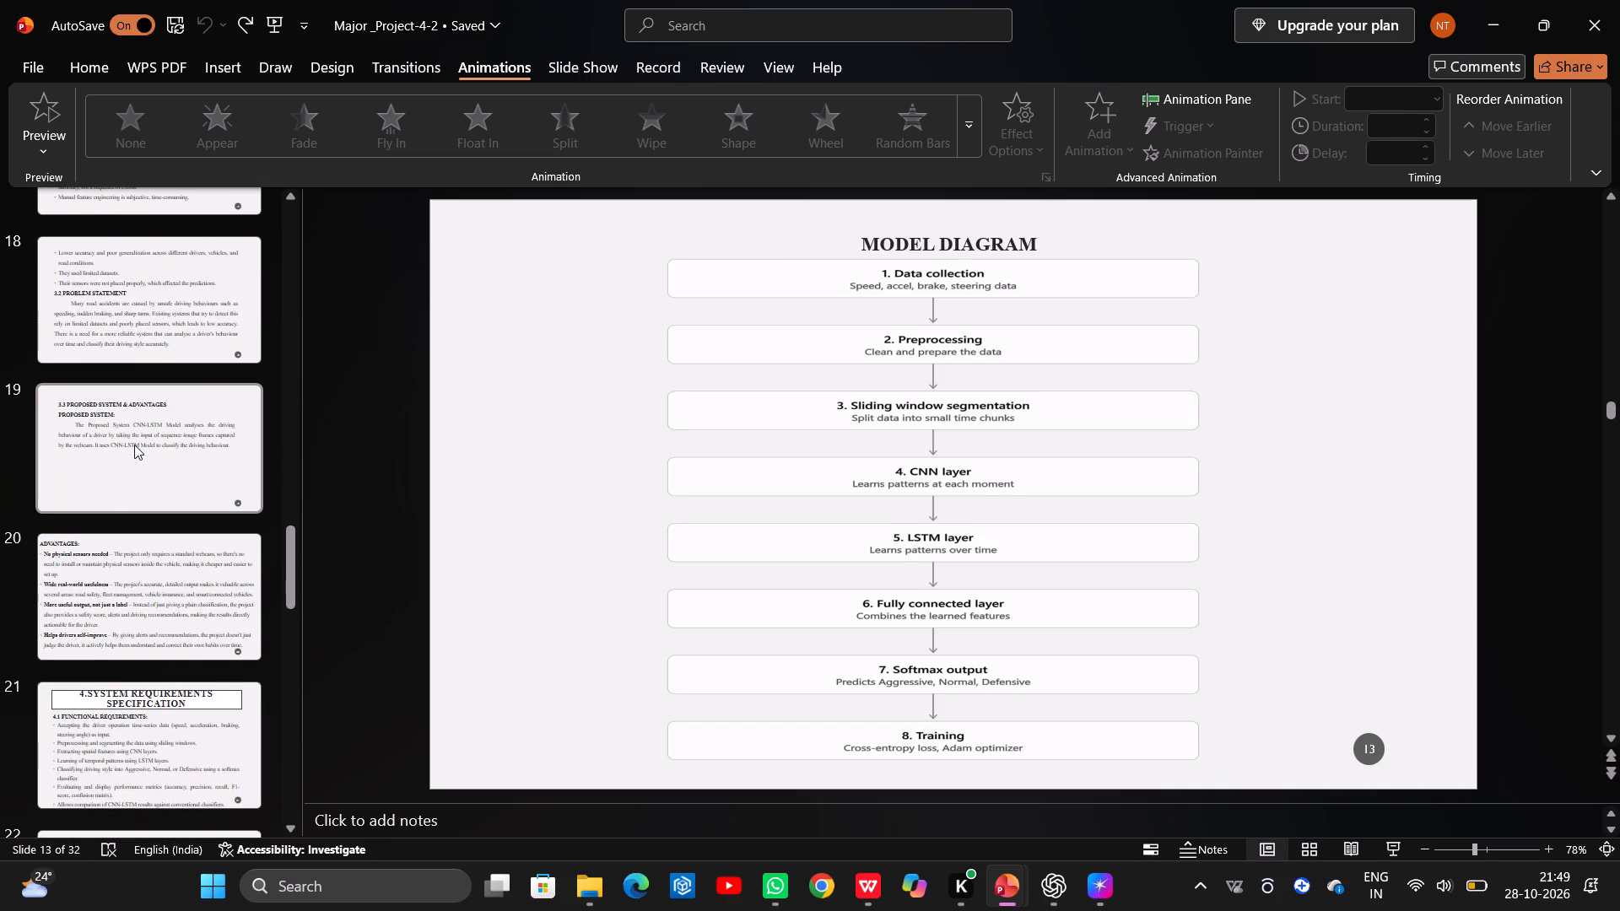
scroll(134, 445, down, 4)
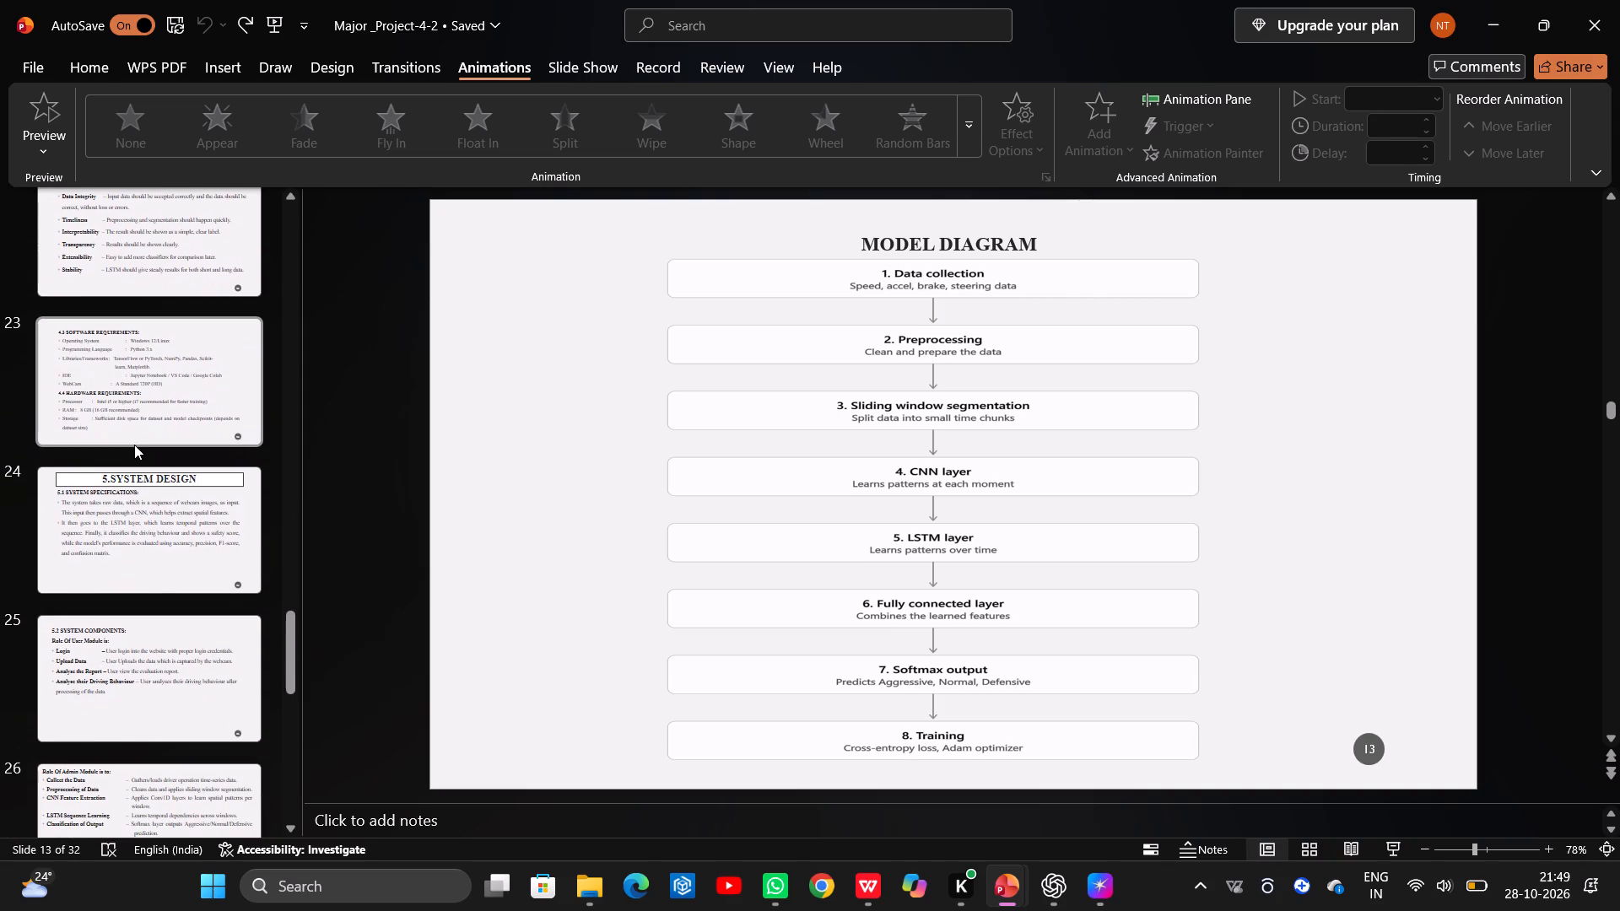
scroll(130, 526, down, 2)
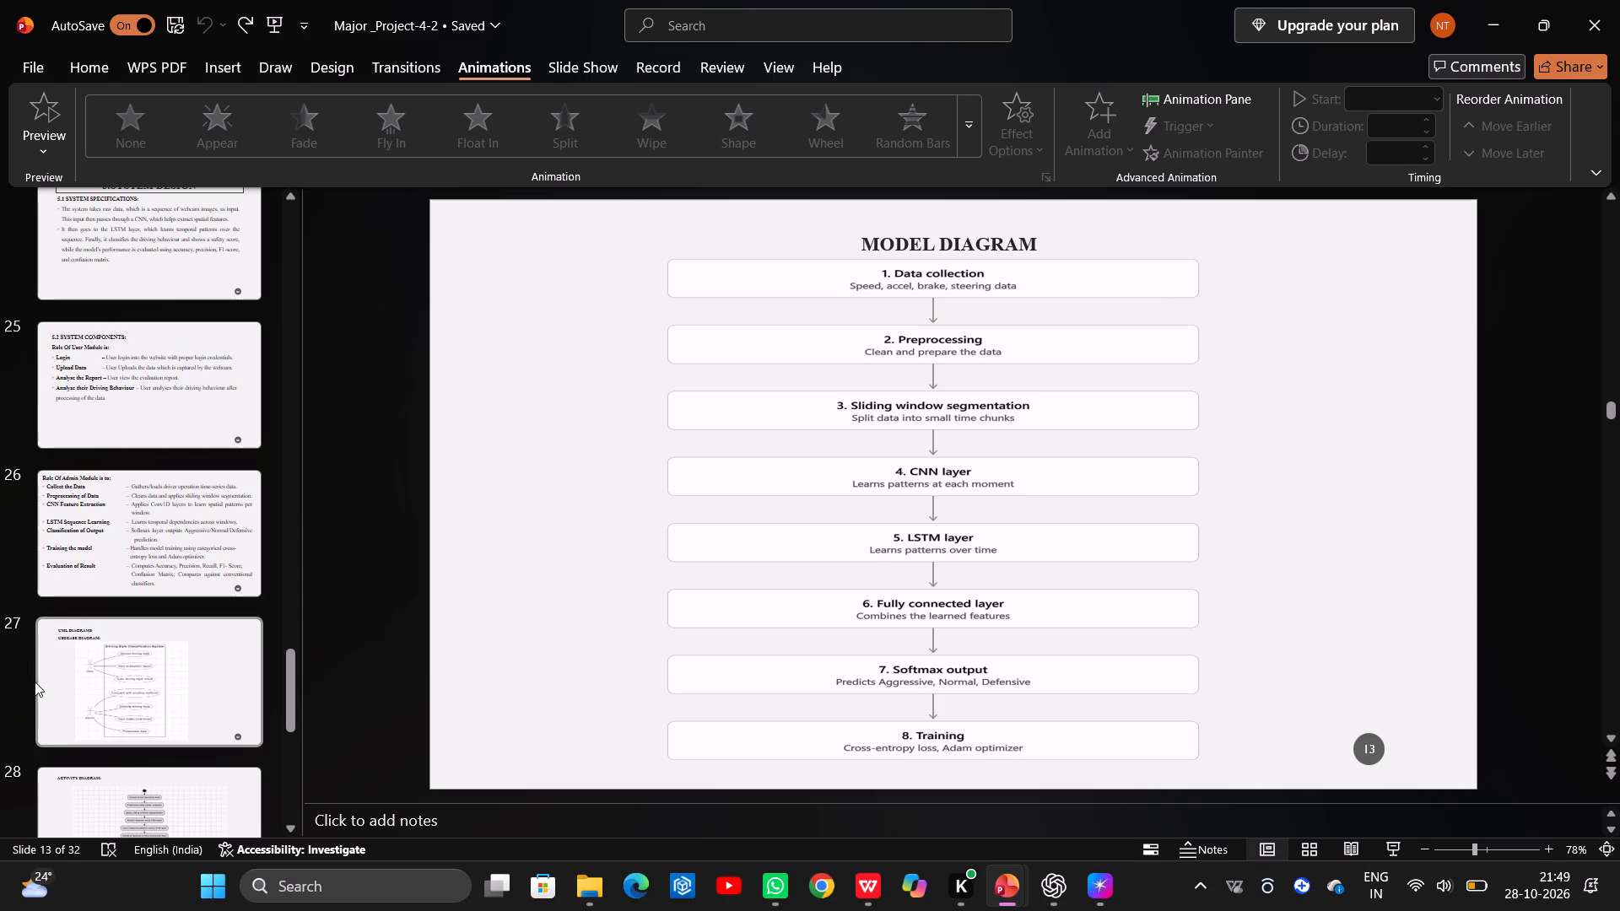
click(99, 561)
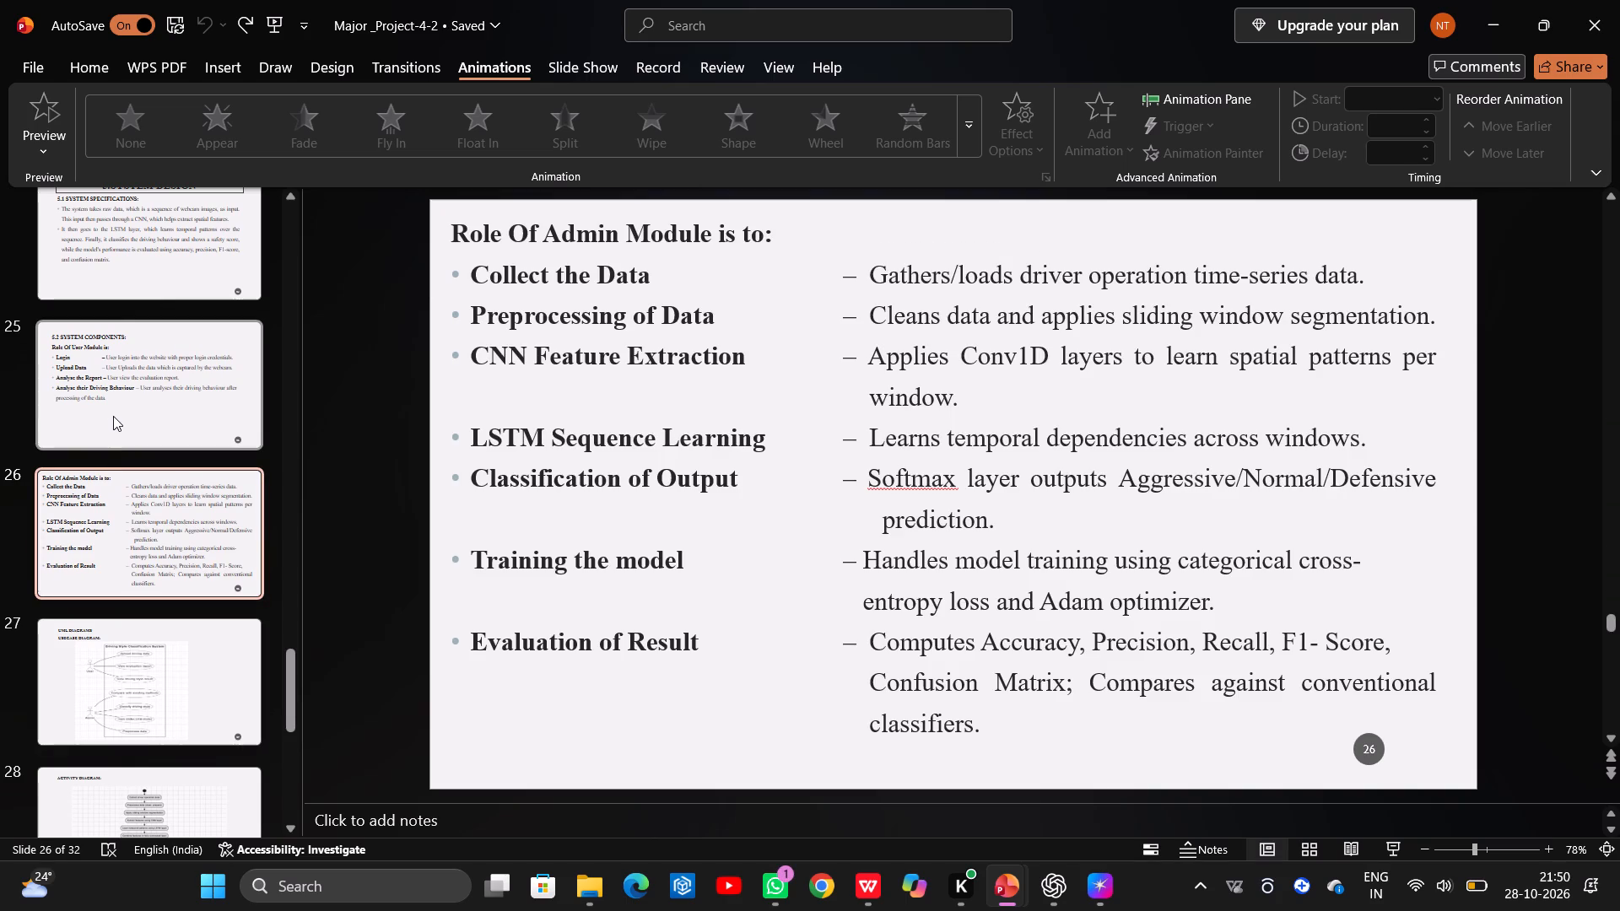
click(113, 416)
scroll(113, 416, up, 1)
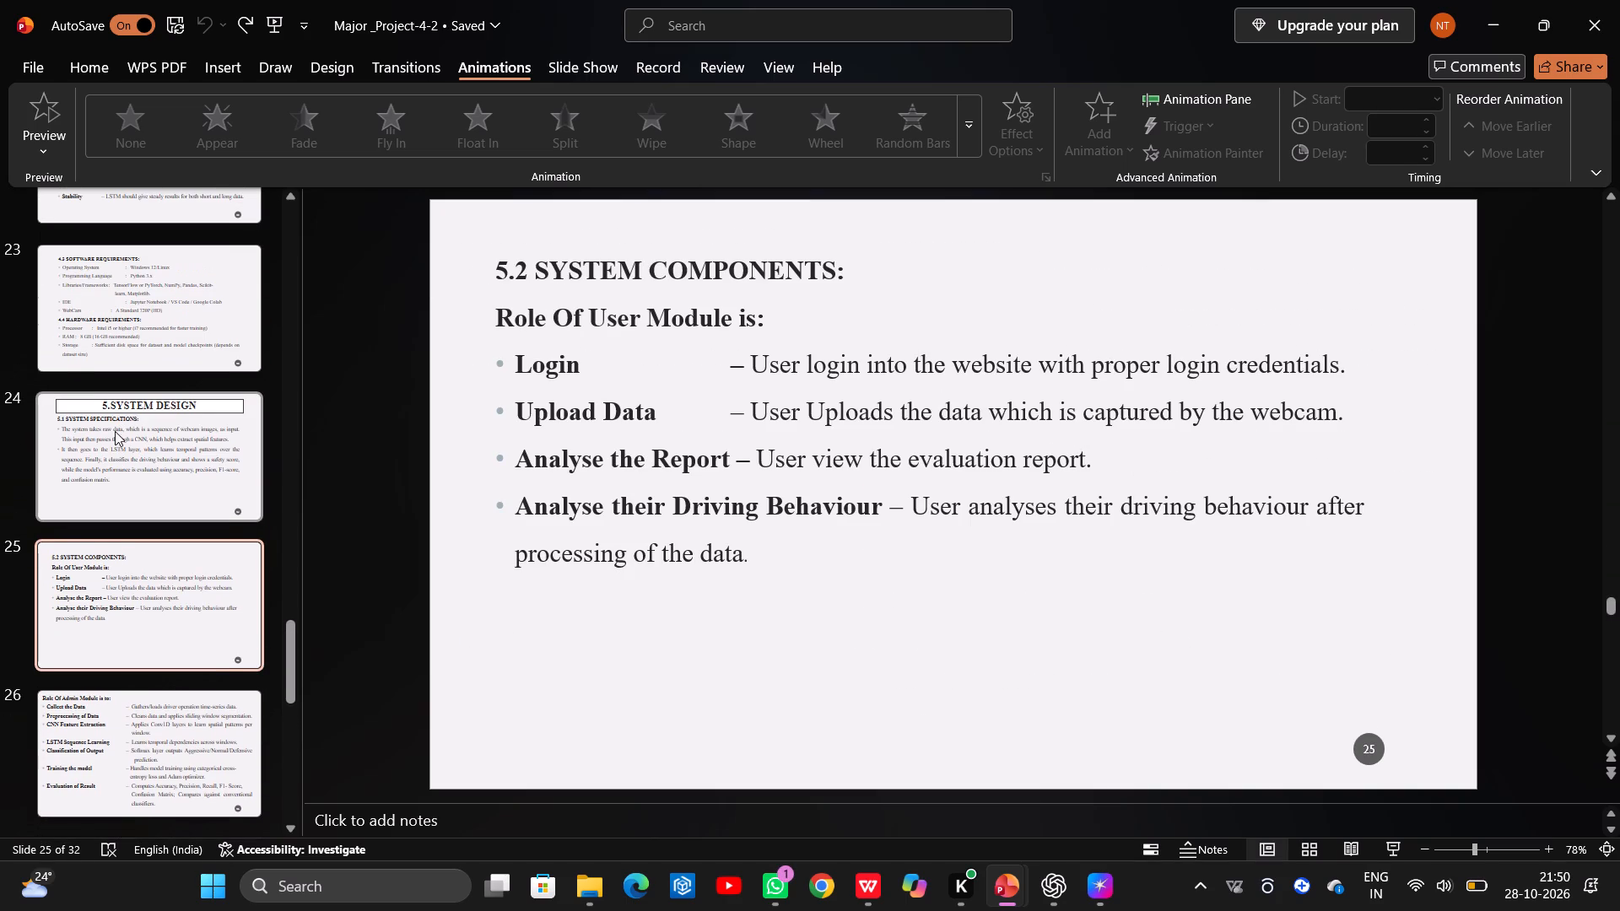
click(115, 439)
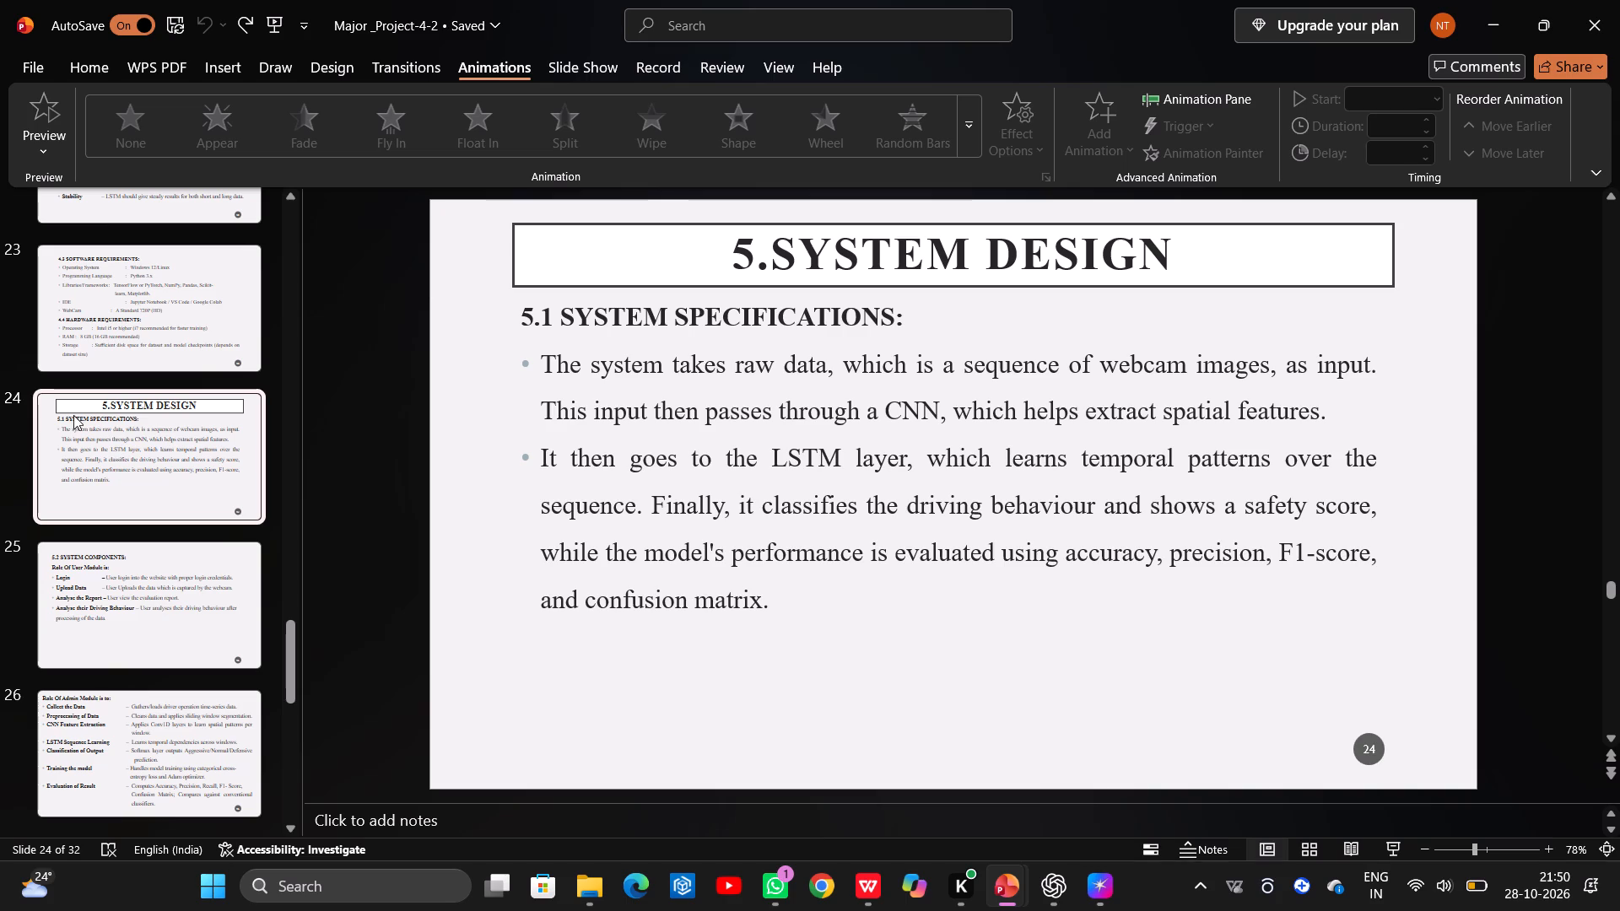
Look through the deck again from its first slide through 3.SYSTEM ANALYSIS, and return to the 5.SYSTEM DESIGN slide.
scroll(174, 342, up, 10)
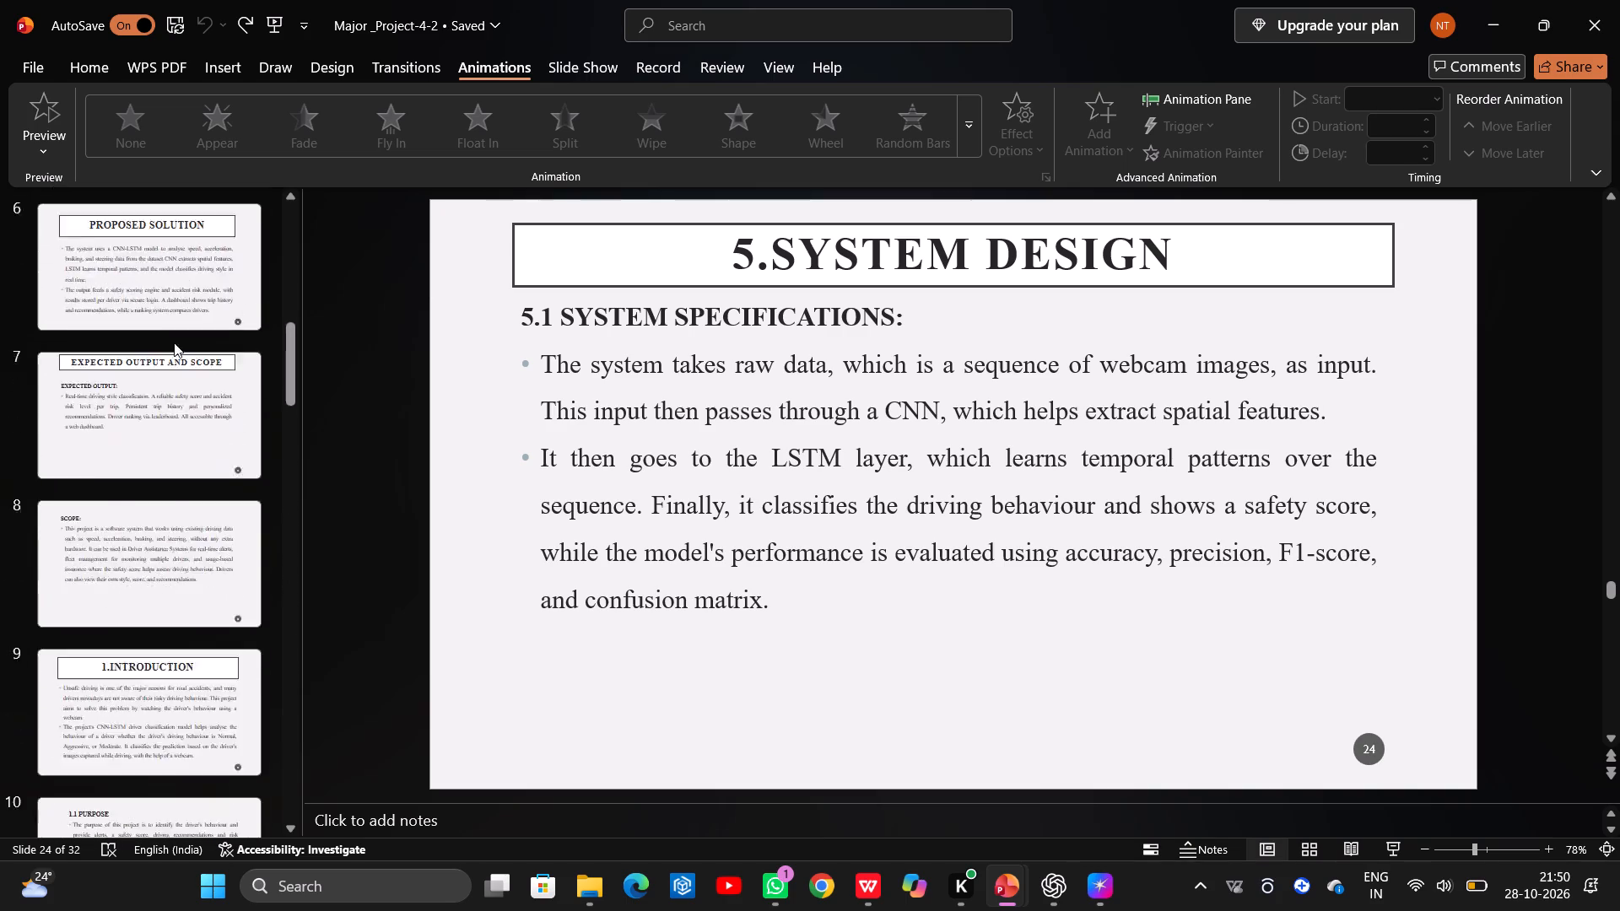
scroll(174, 342, up, 7)
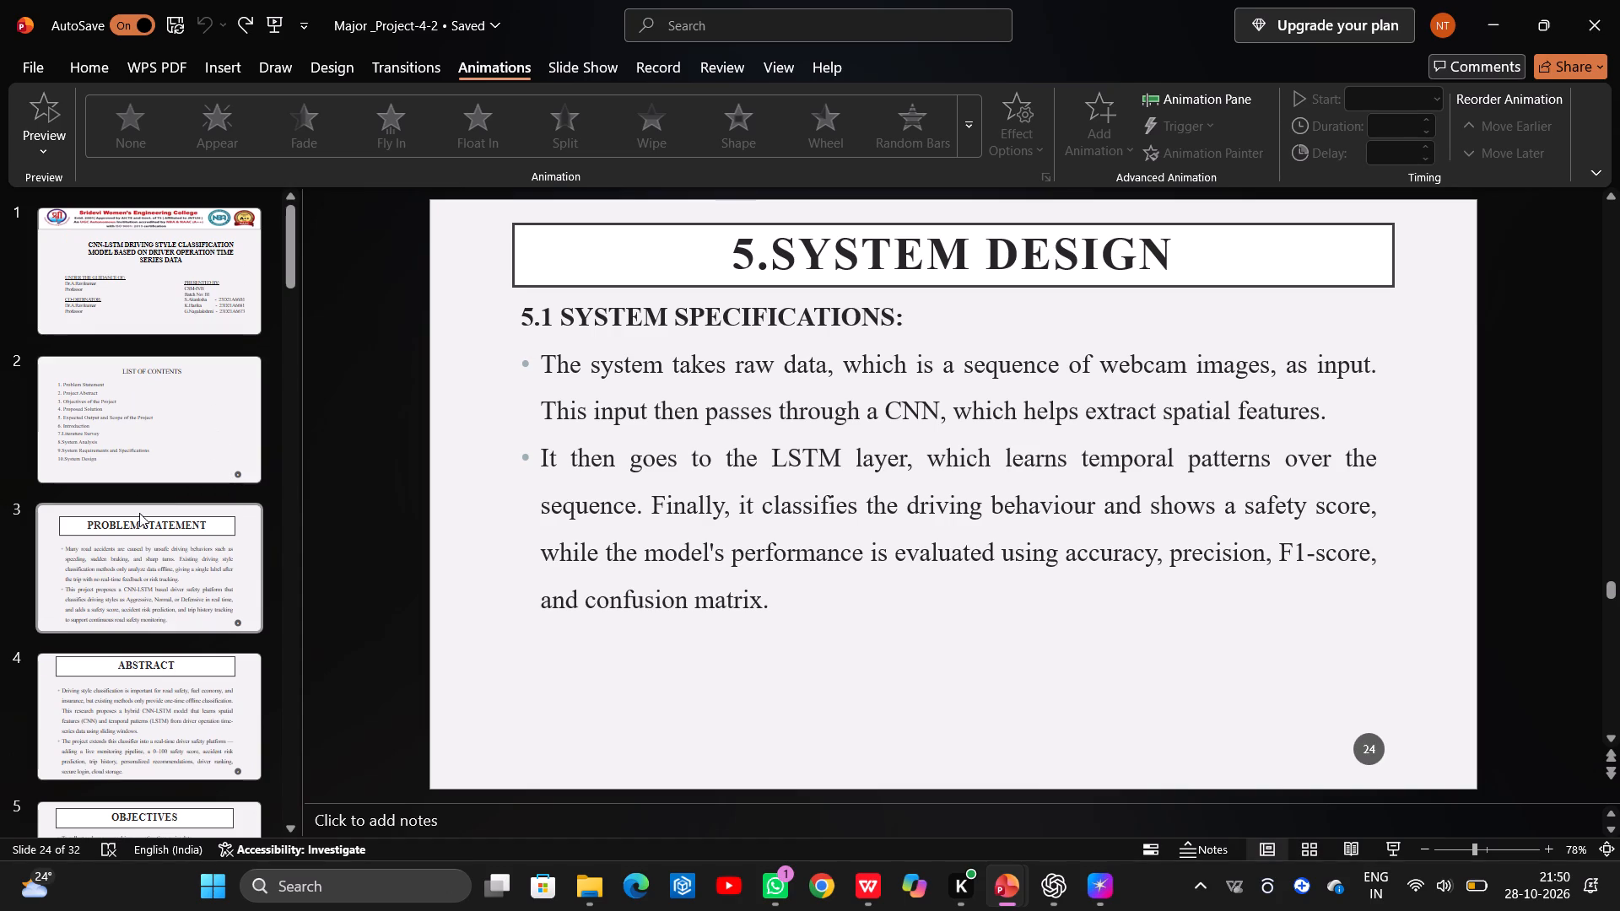
scroll(139, 518, down, 3)
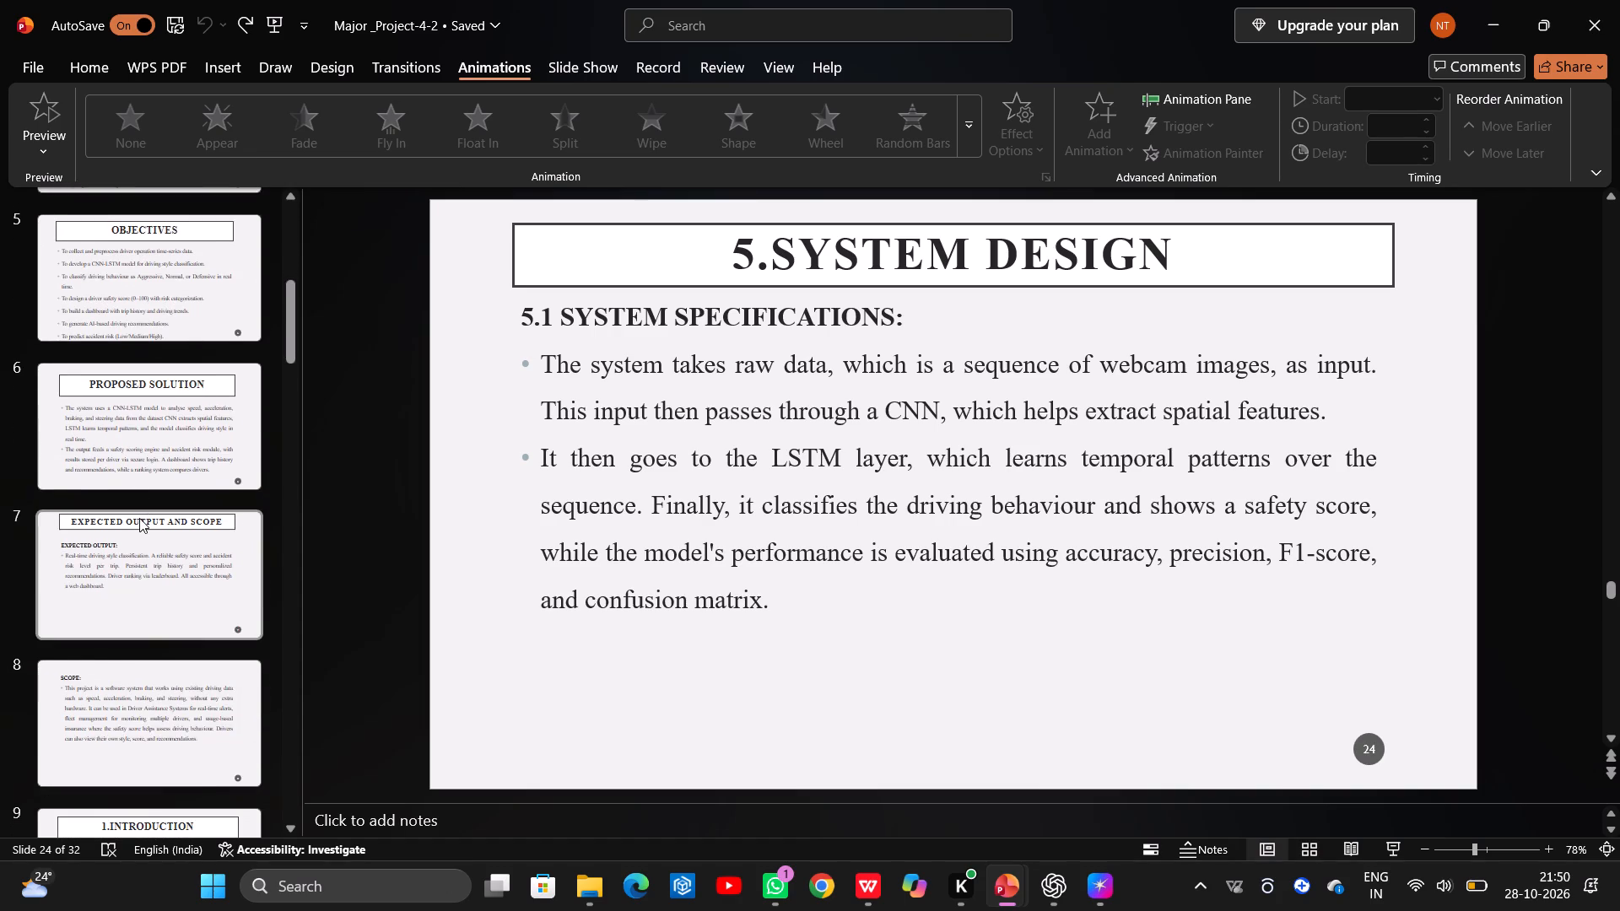
scroll(139, 518, down, 3)
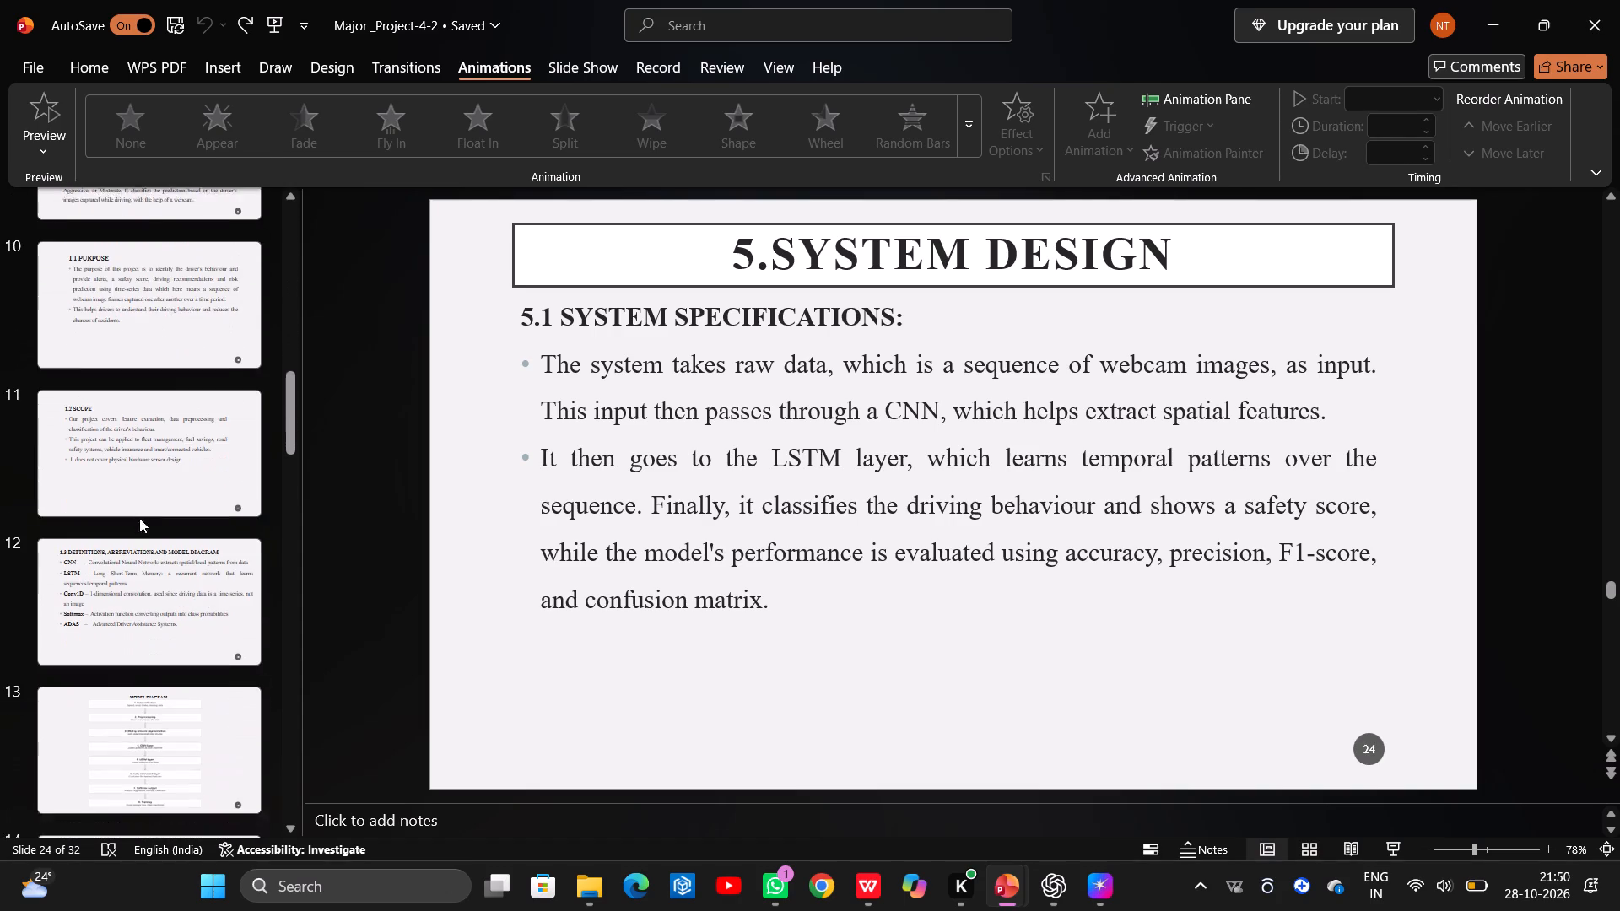
scroll(139, 518, down, 3)
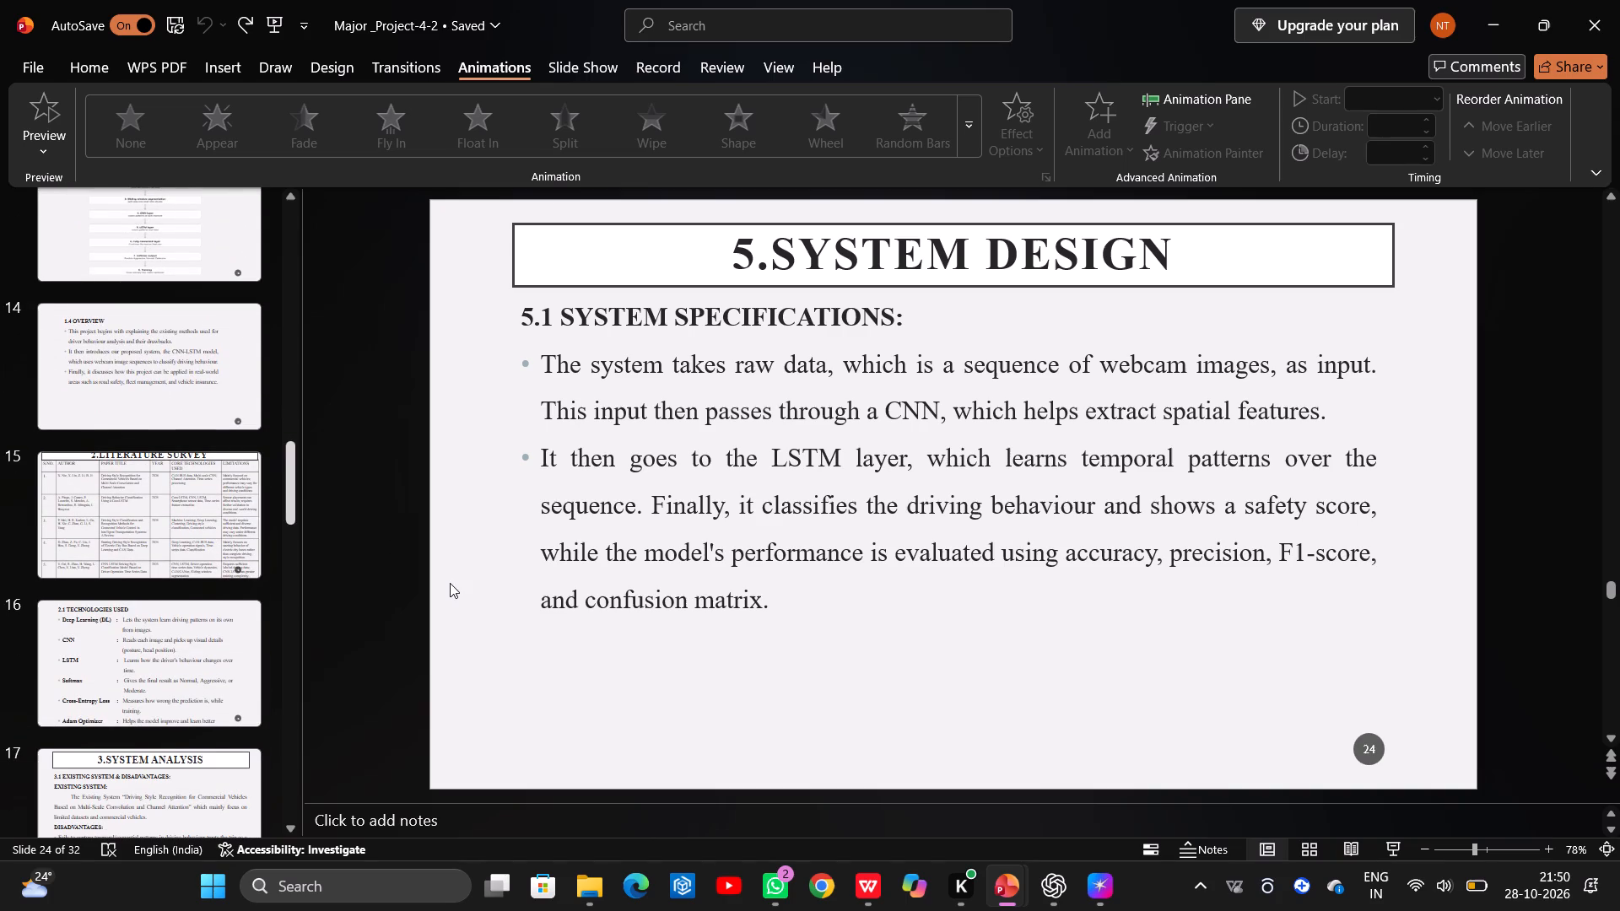
click(620, 620)
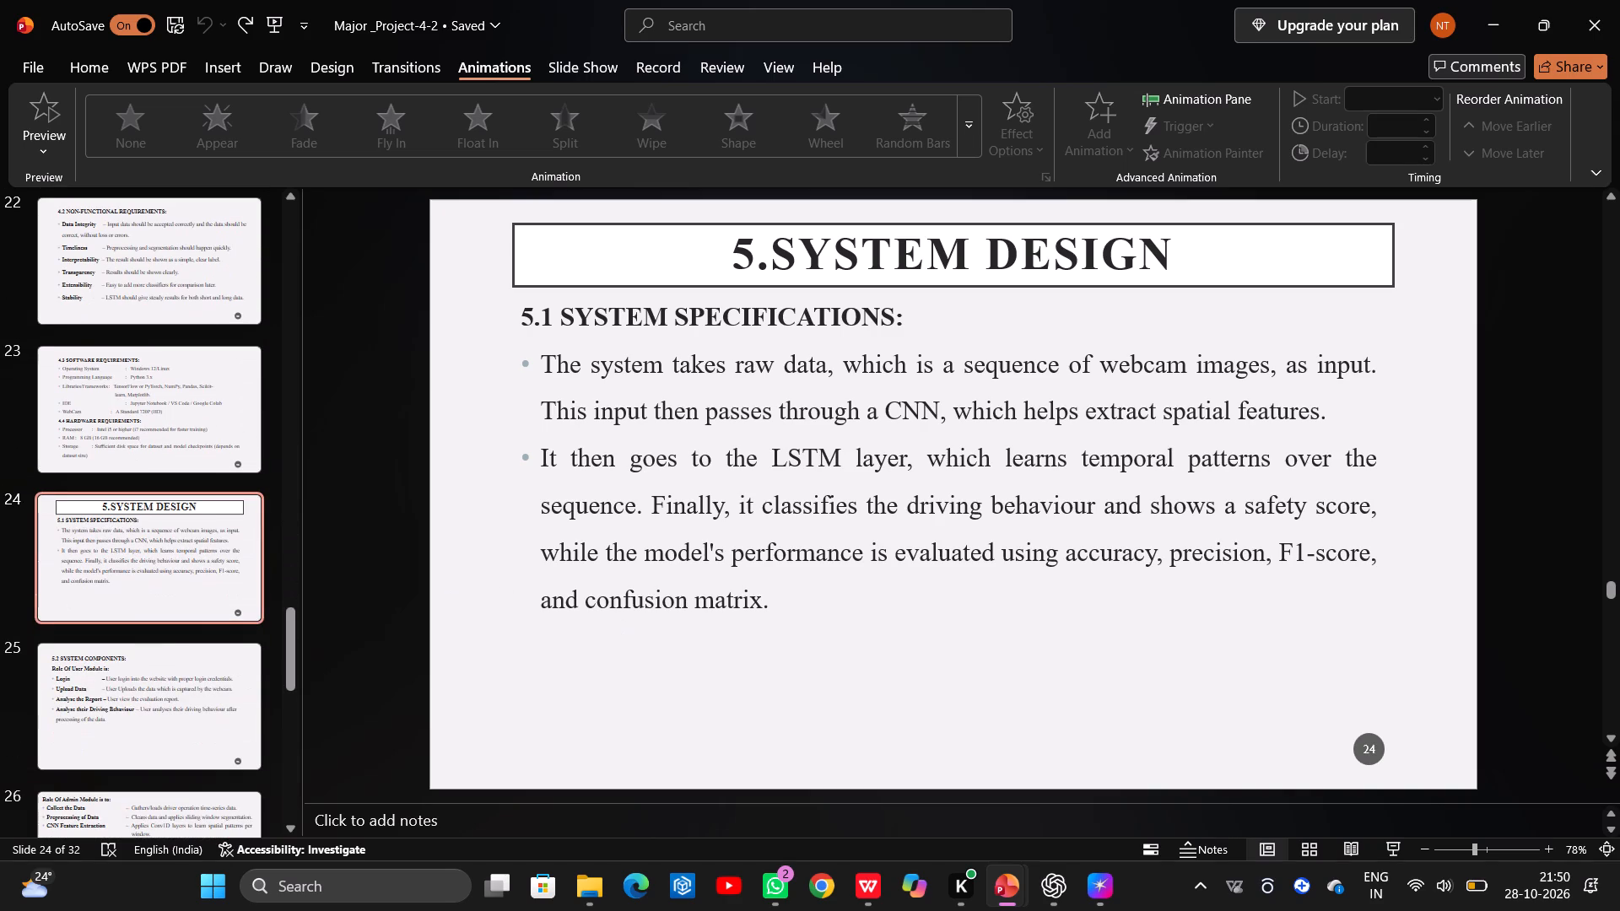
Examine the 5.SYSTEM DESIGN, 5.2 SYSTEM COMPONENTS, Role Of Admin Module and USECASE DIAGRAM slides.
click(737, 434)
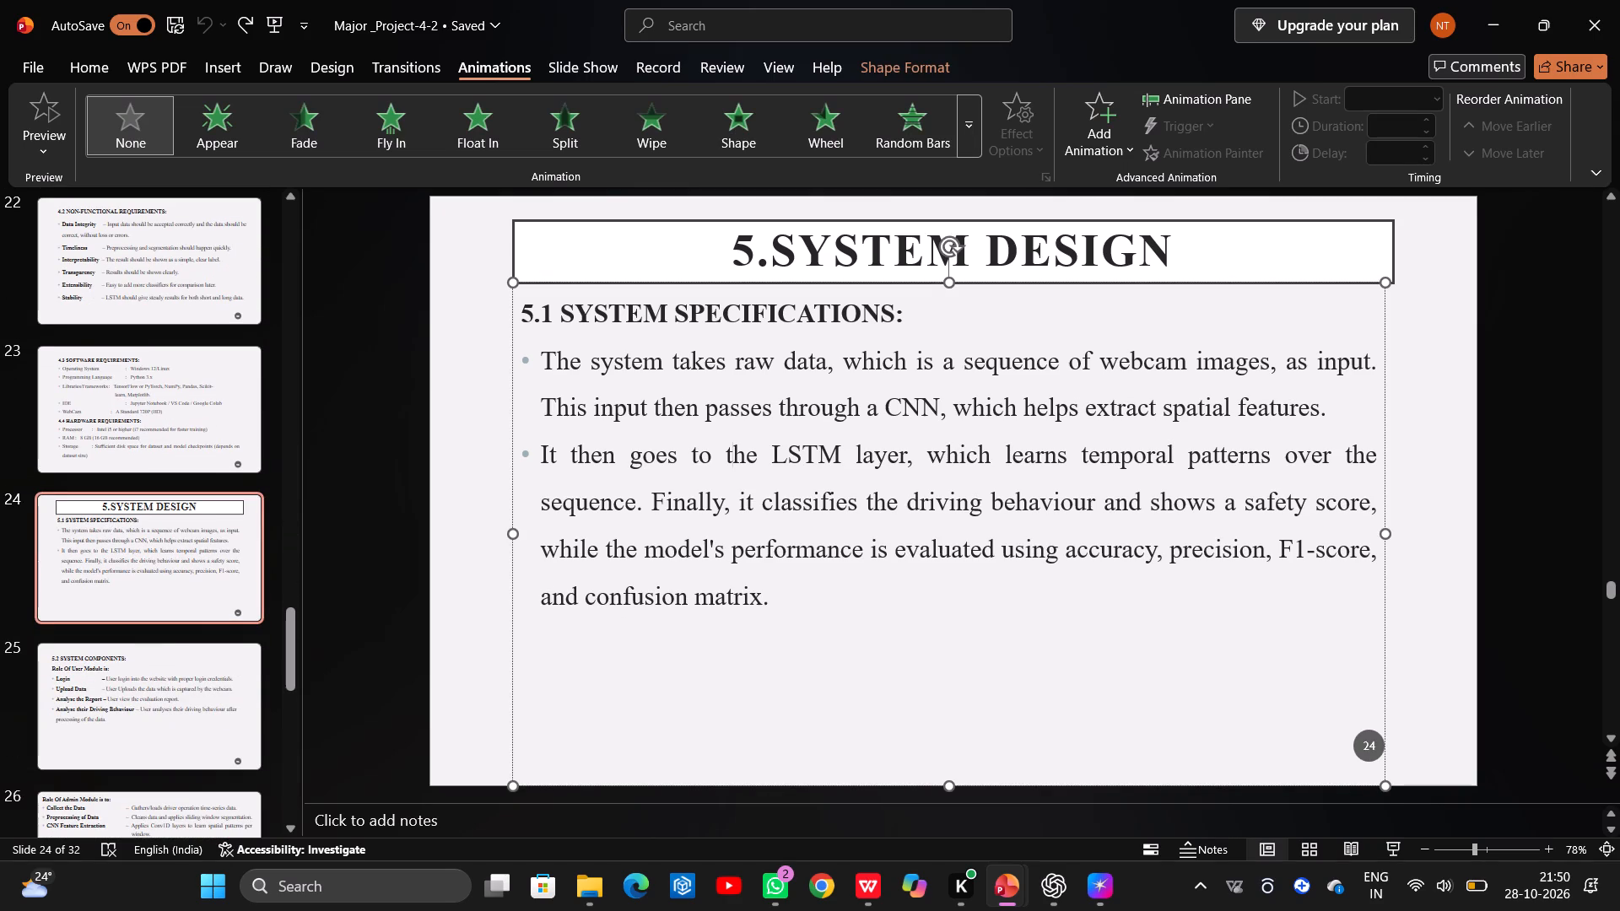
scroll(737, 434, down, 1)
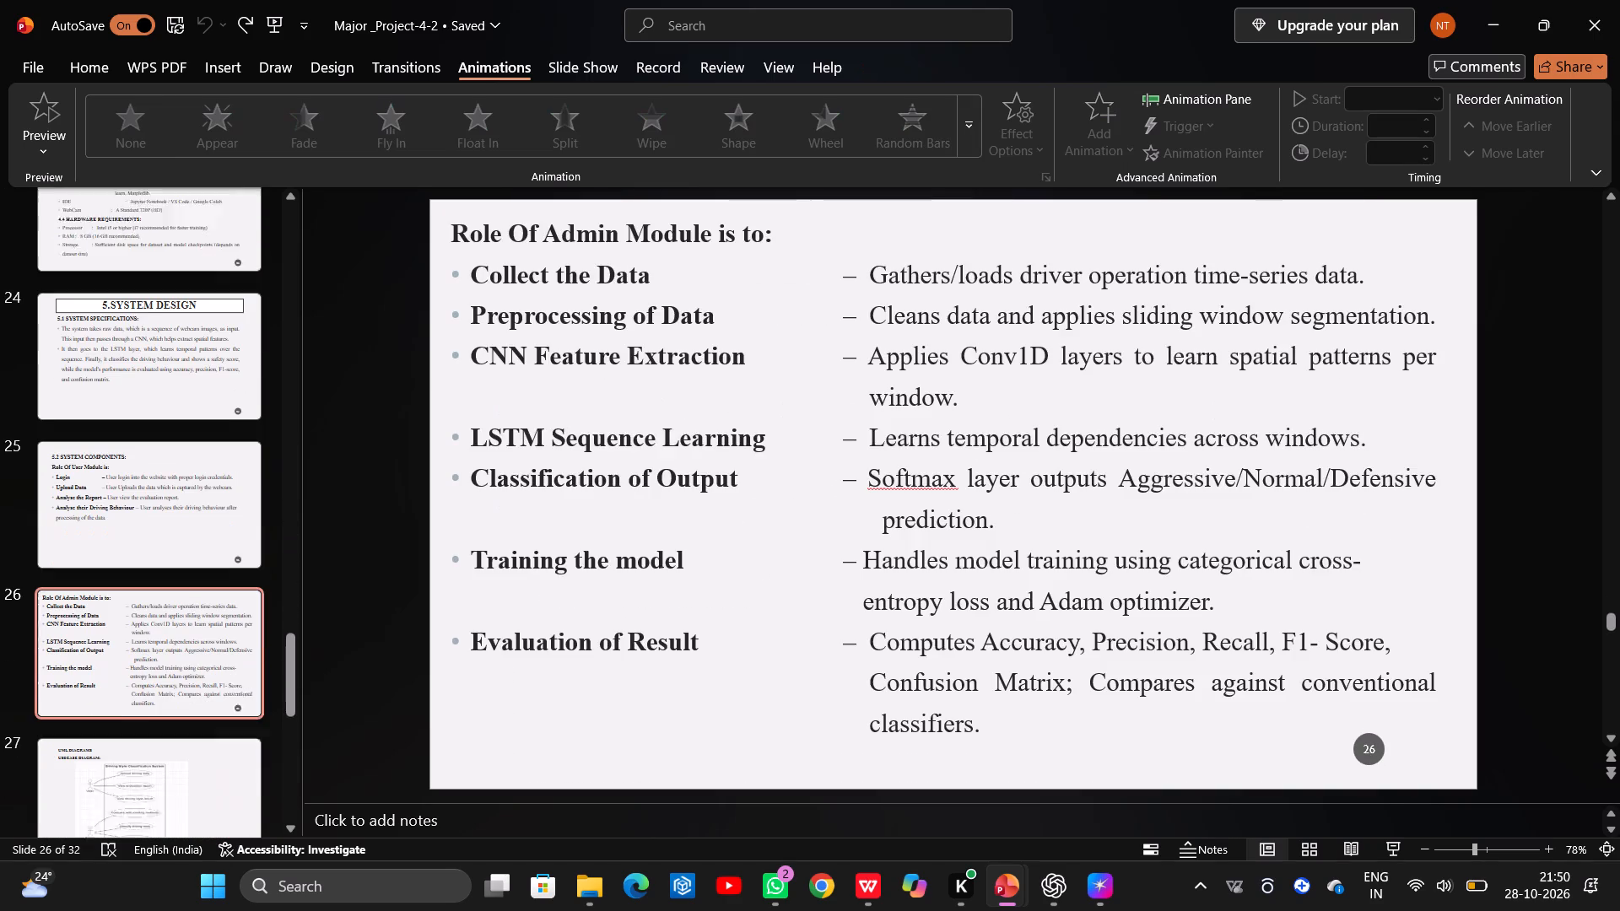
scroll(737, 434, down, 1)
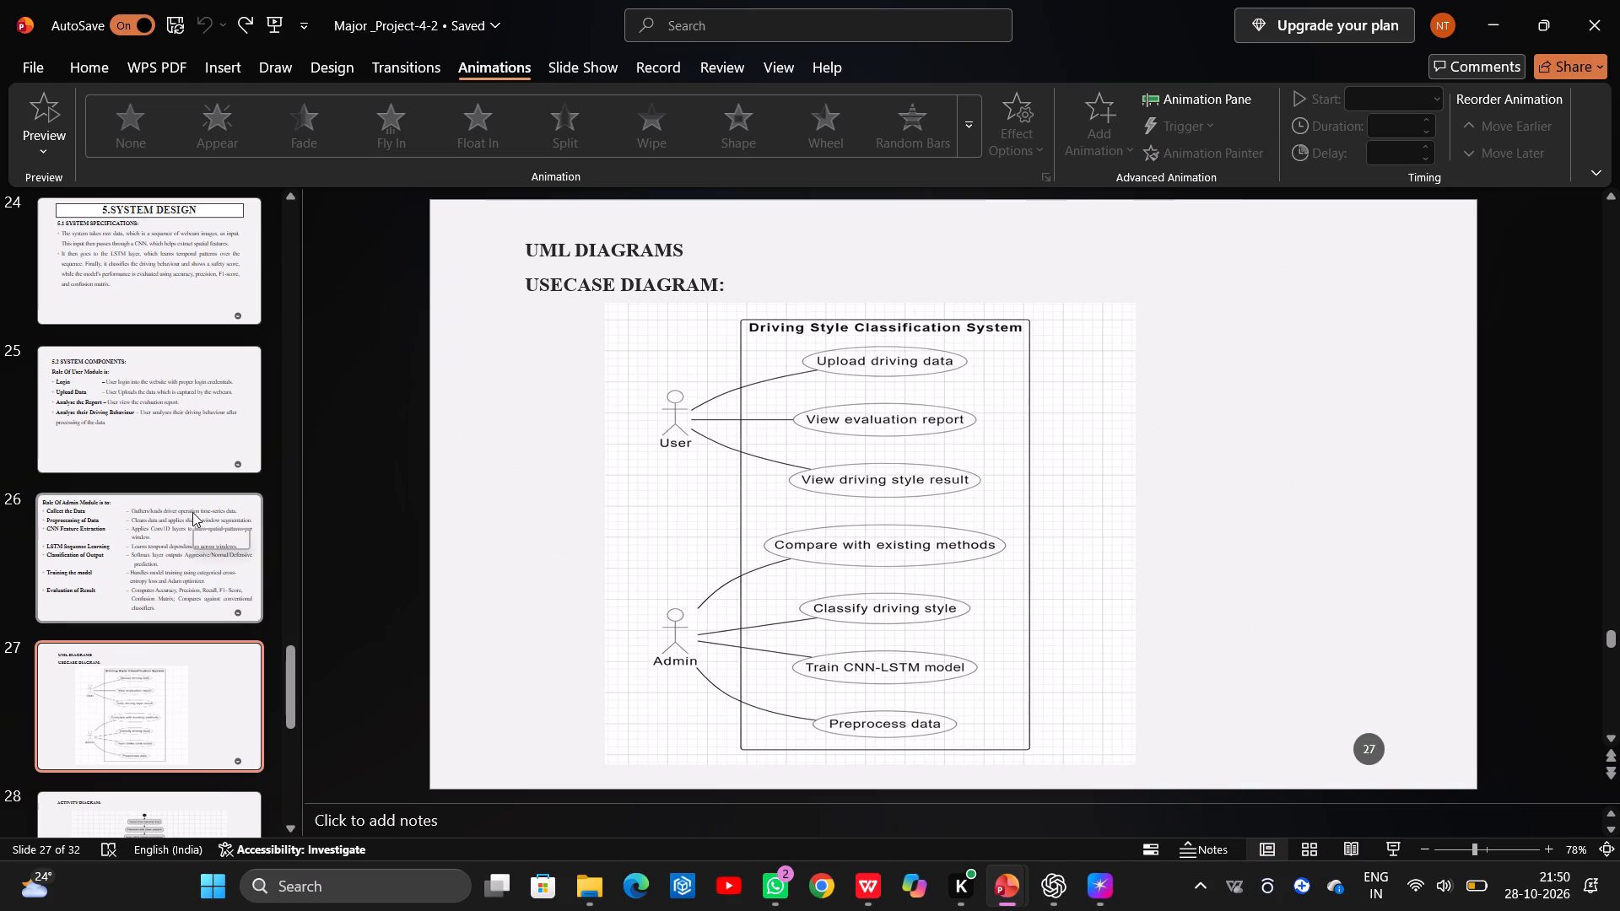
scroll(192, 512, up, 1)
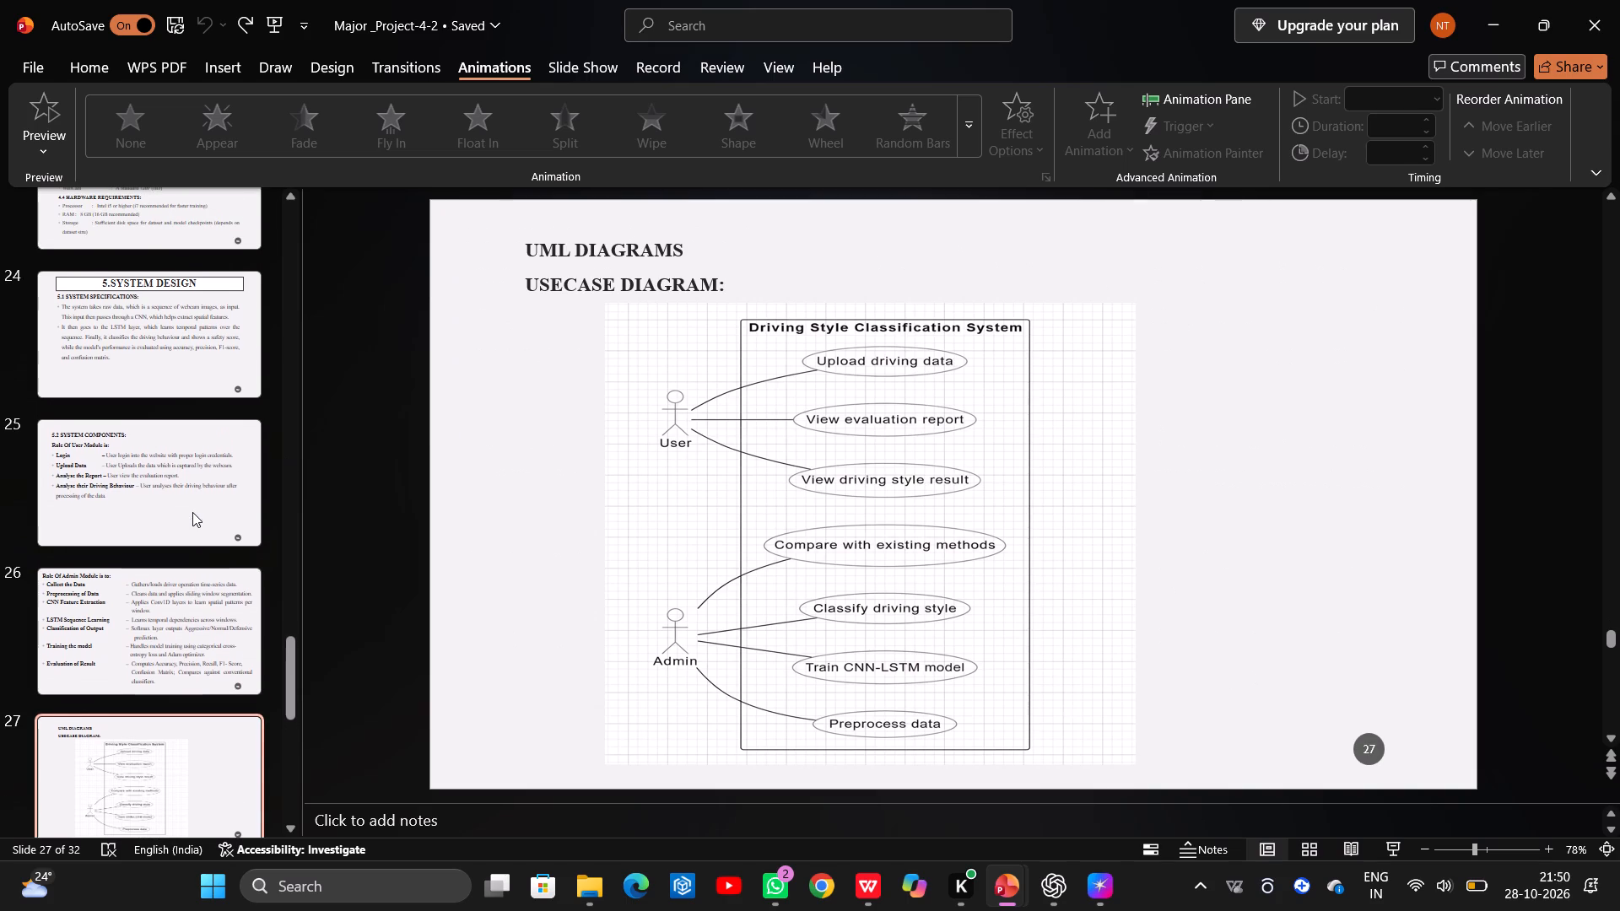
scroll(192, 512, up, 1)
click(192, 512)
click(784, 516)
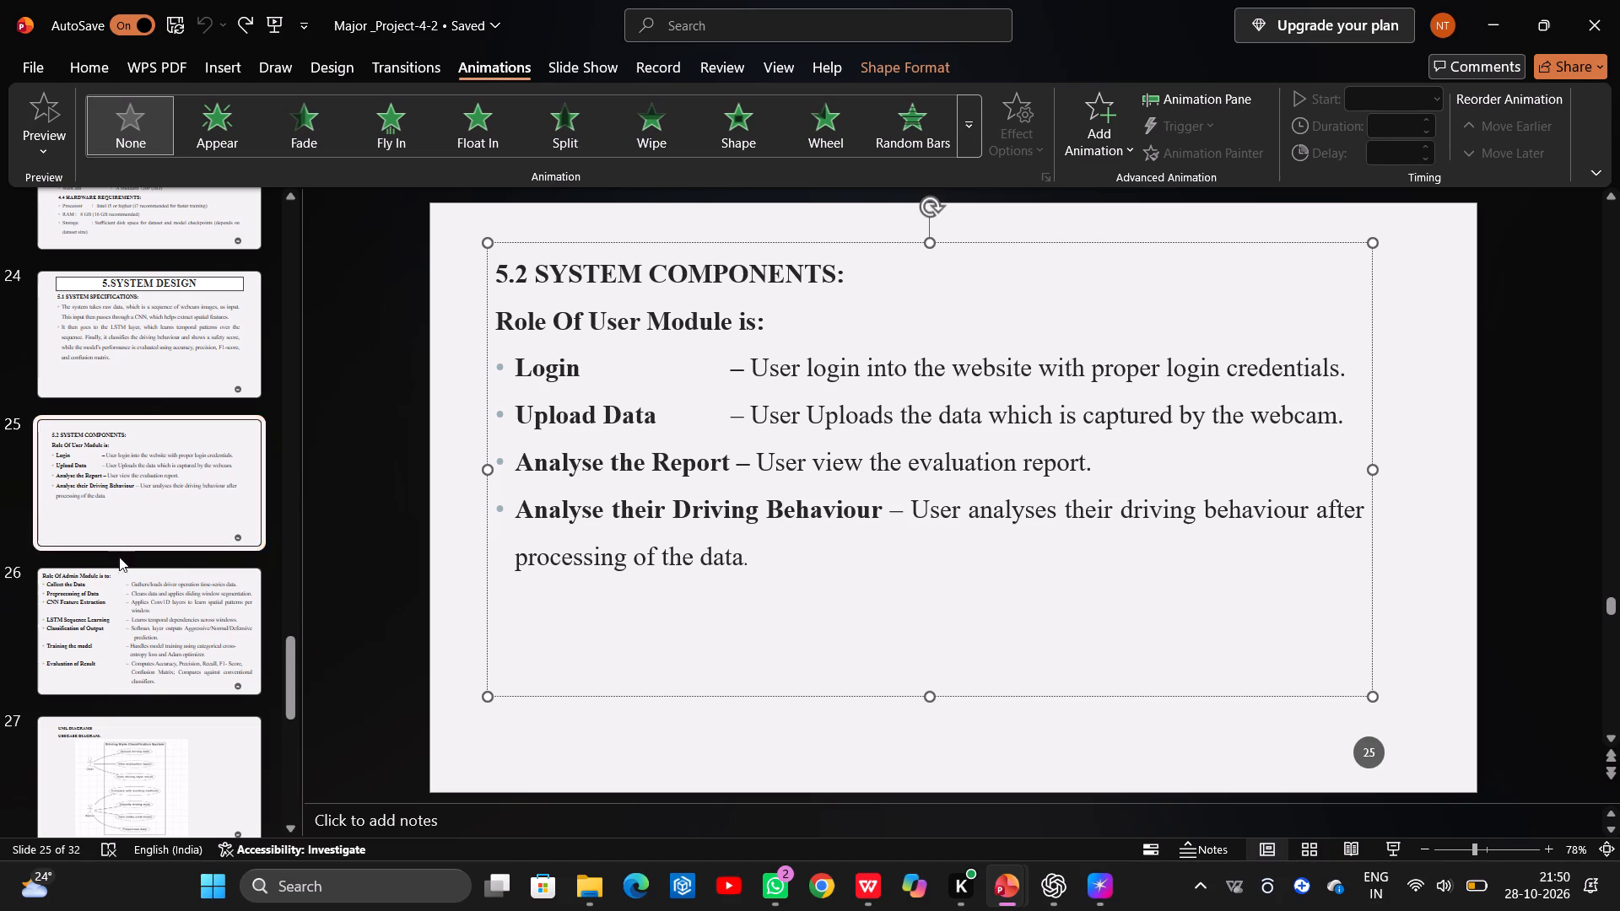
click(79, 651)
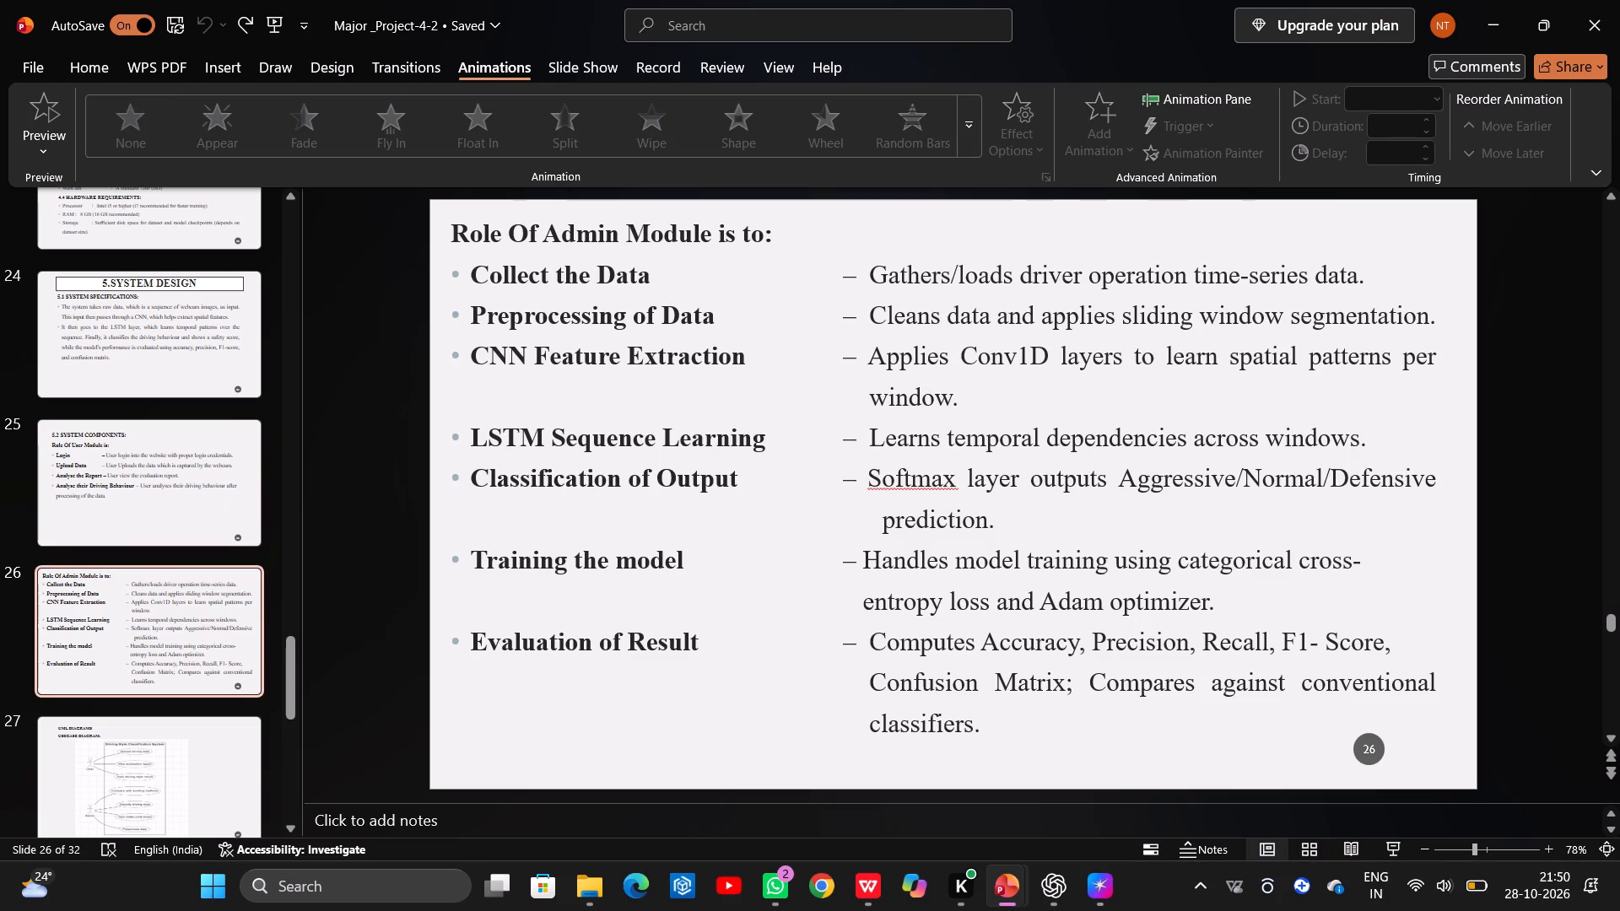
click(699, 482)
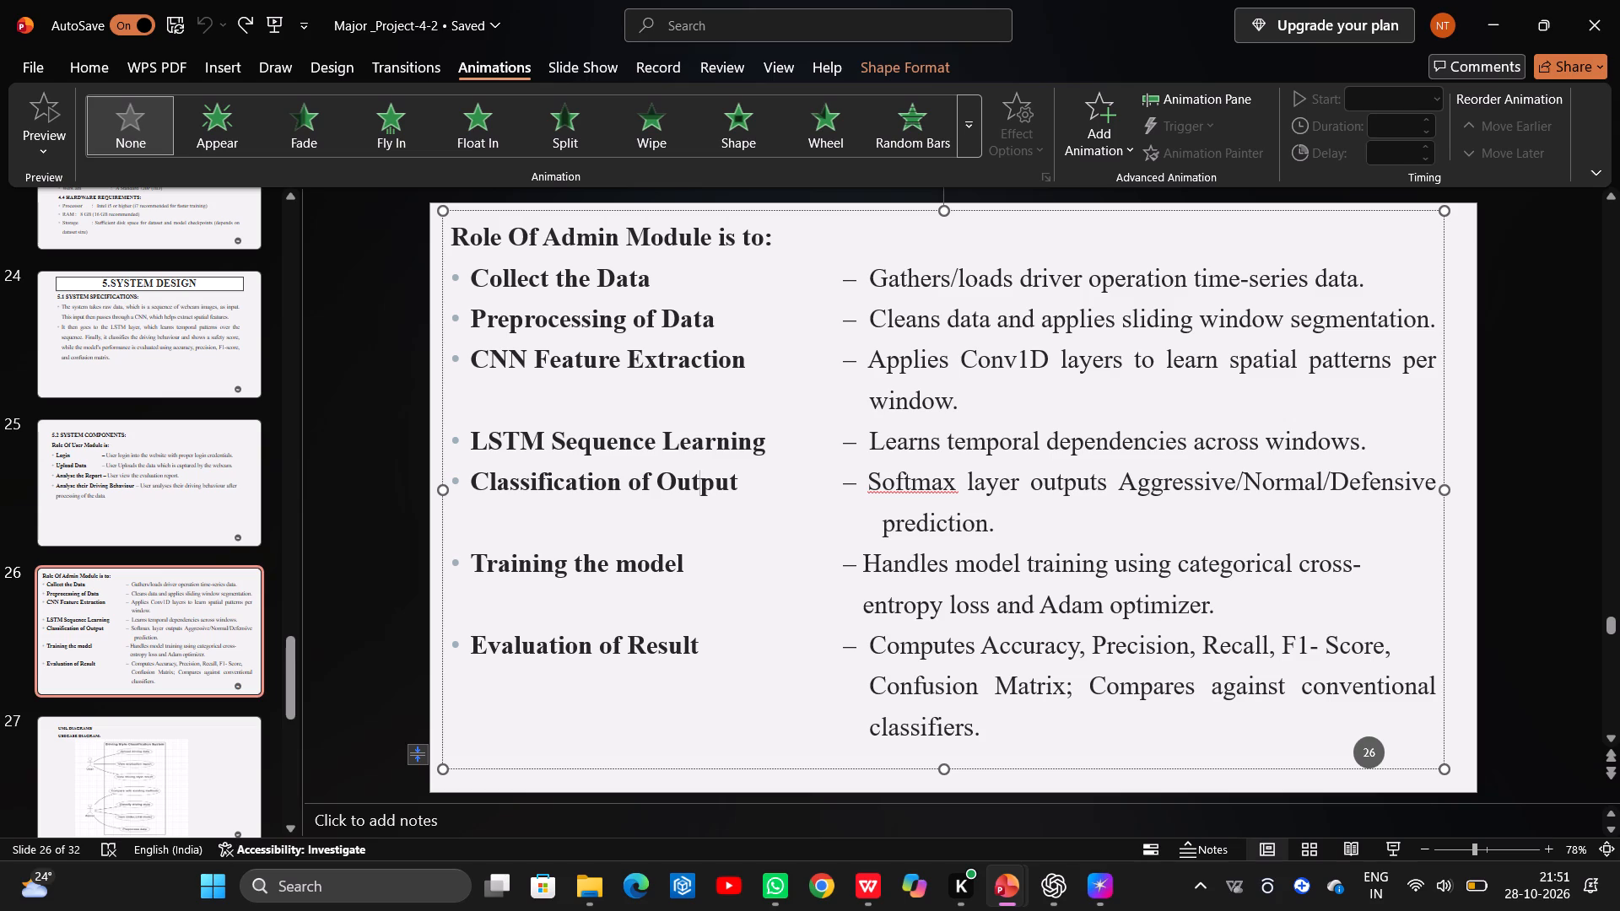
Review the LIST OF CONTENTS slide and look through the following slides to the end of the deck.
scroll(188, 319, up, 20)
scroll(188, 319, up, 6)
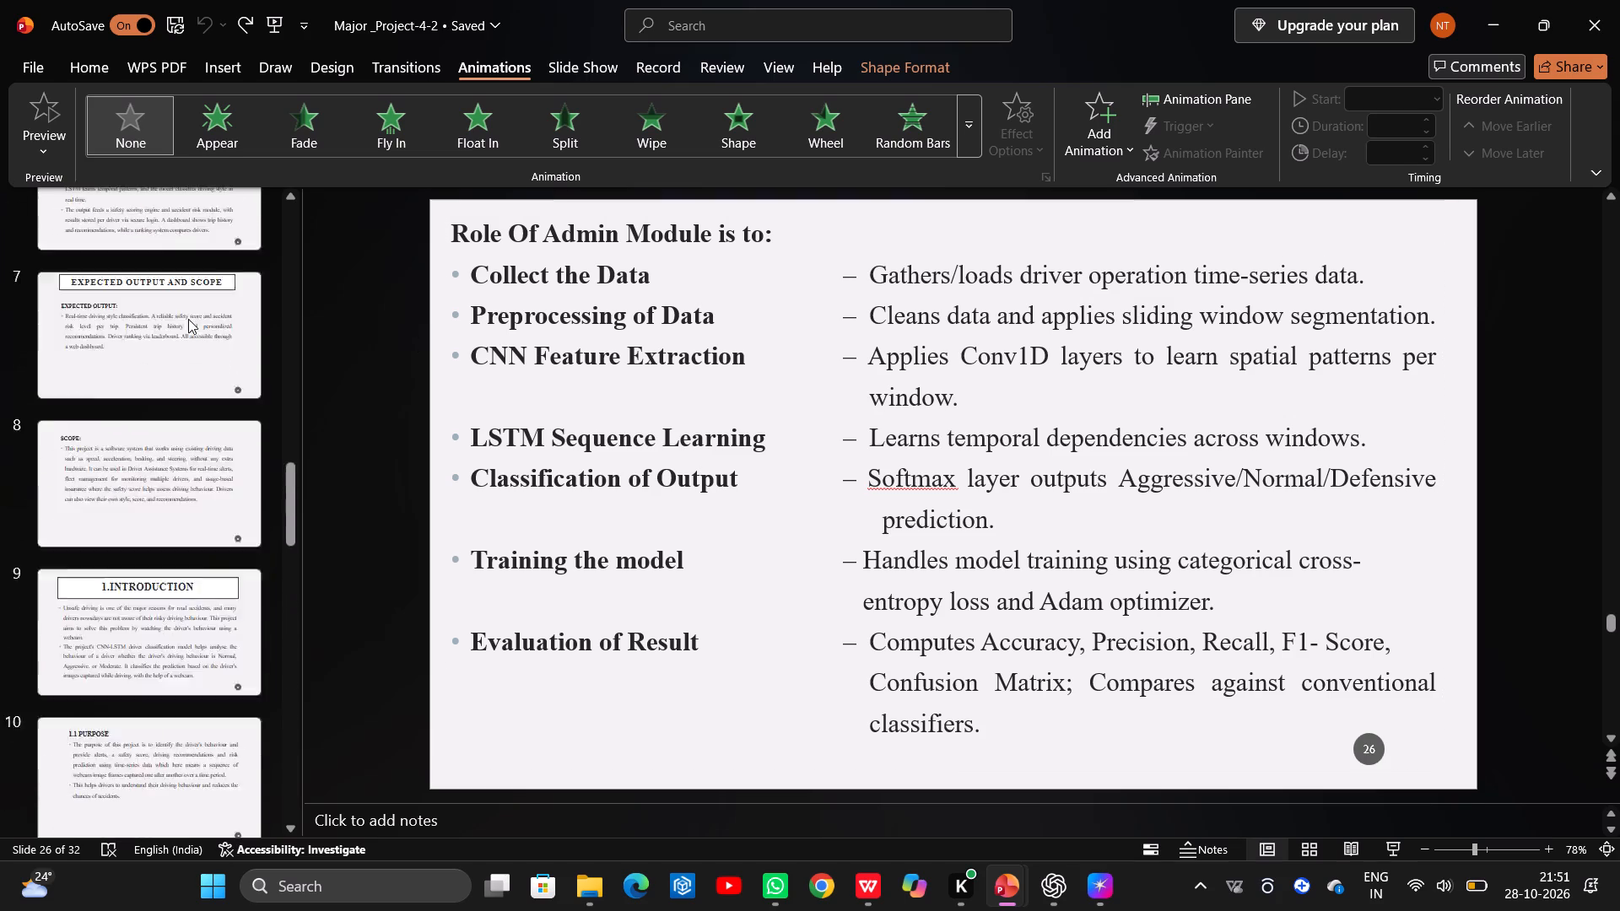
scroll(188, 319, up, 20)
scroll(188, 319, up, 3)
click(152, 443)
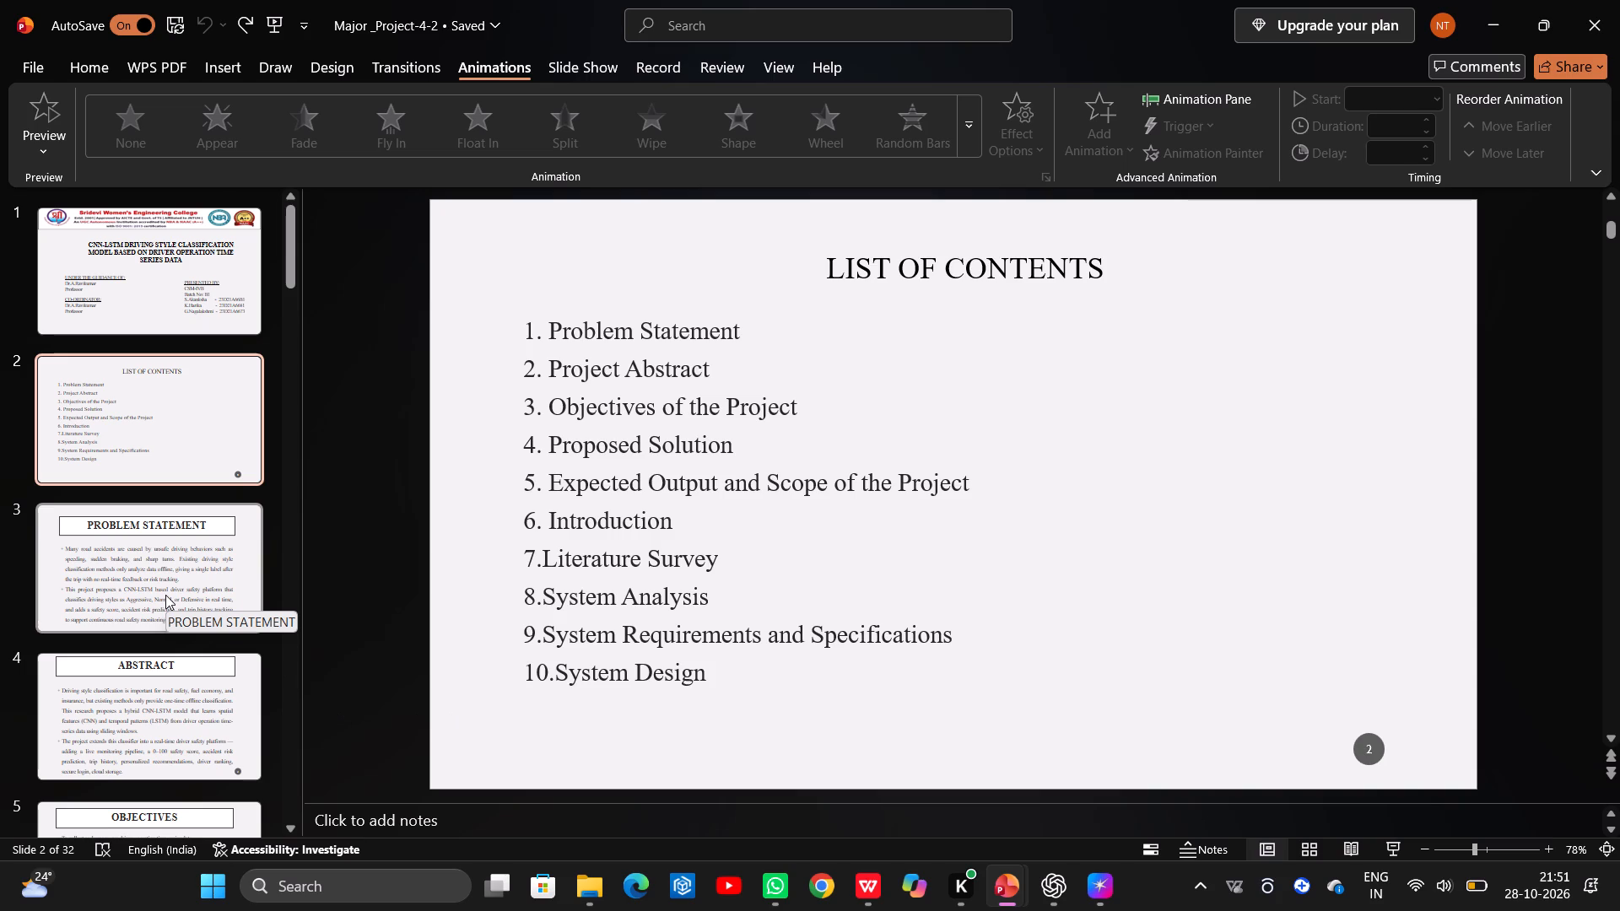
scroll(198, 585, down, 6)
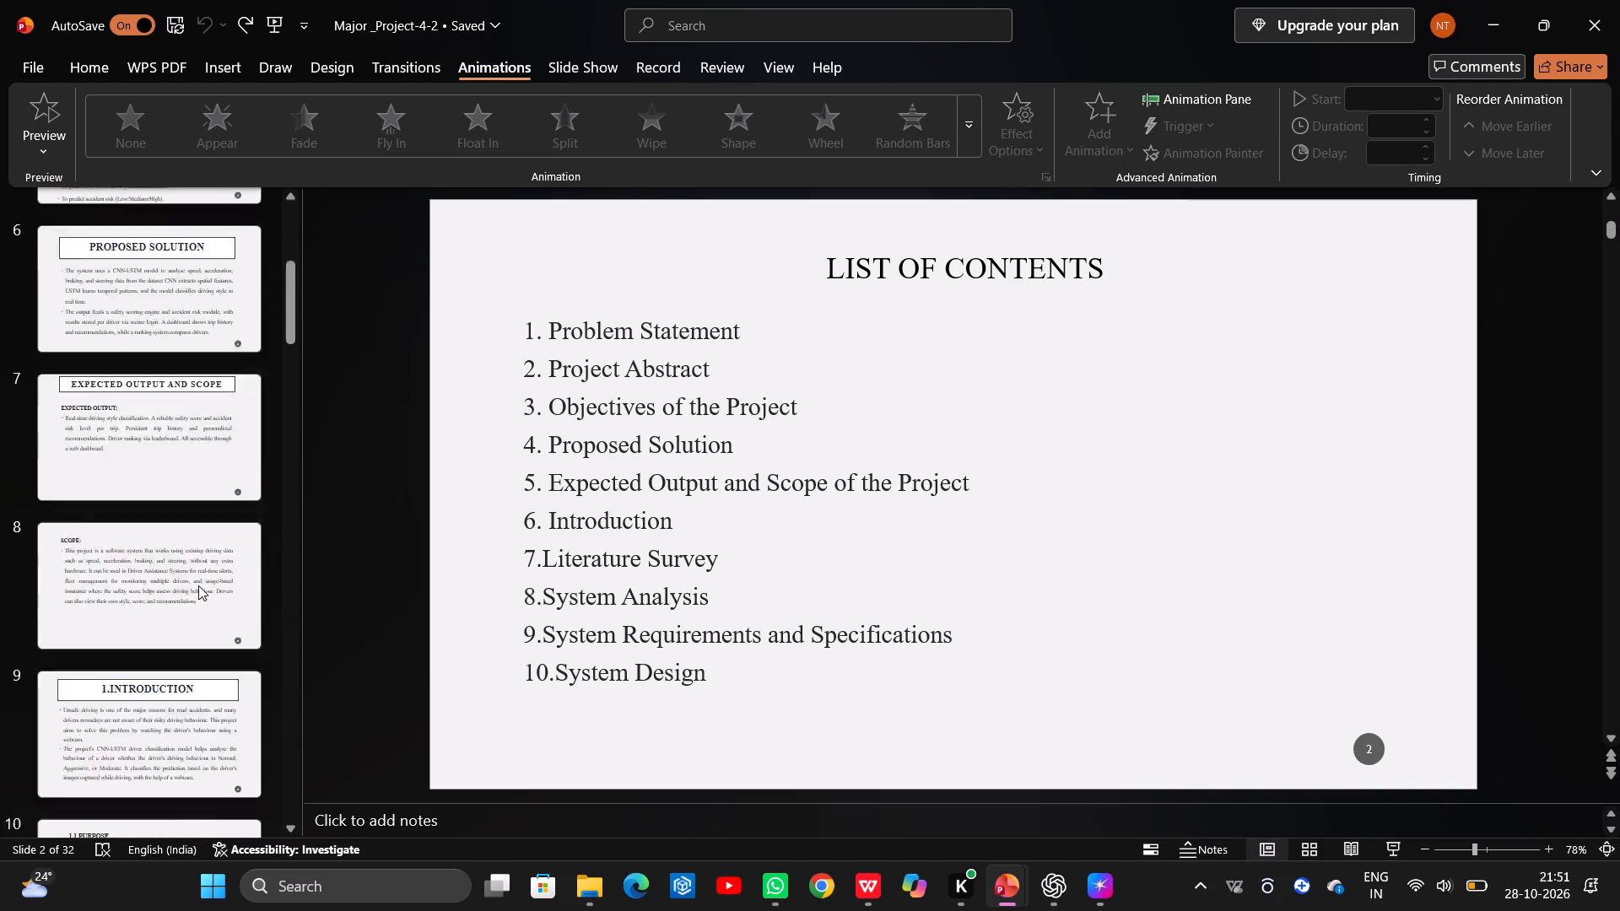
scroll(198, 585, down, 4)
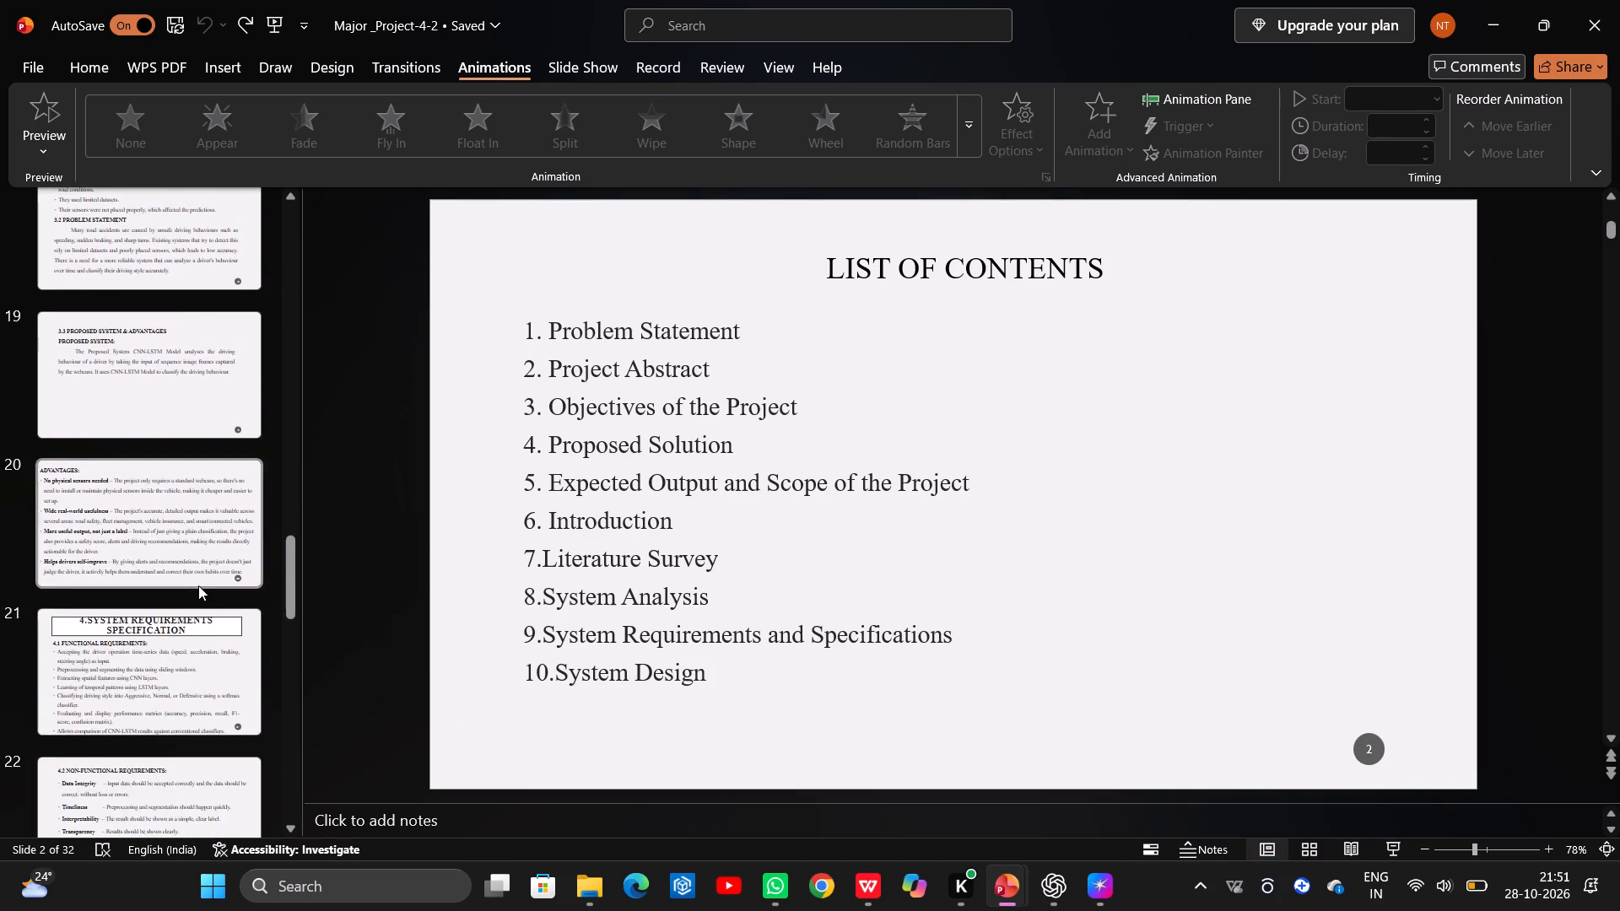
scroll(198, 585, down, 5)
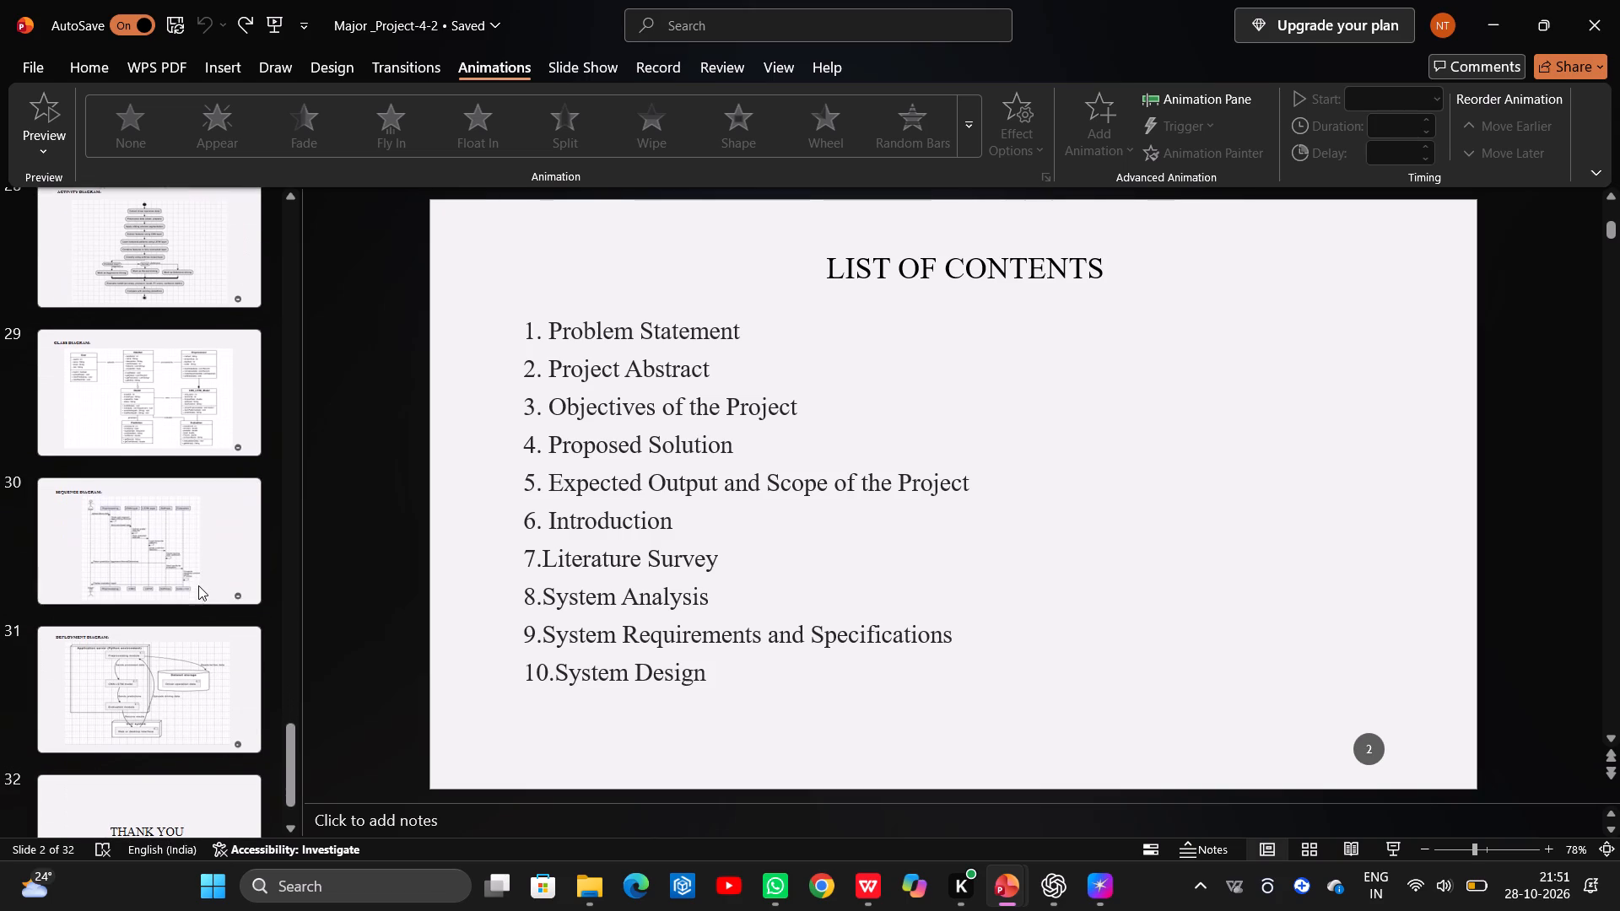
scroll(198, 585, down, 1)
scroll(78, 434, up, 3)
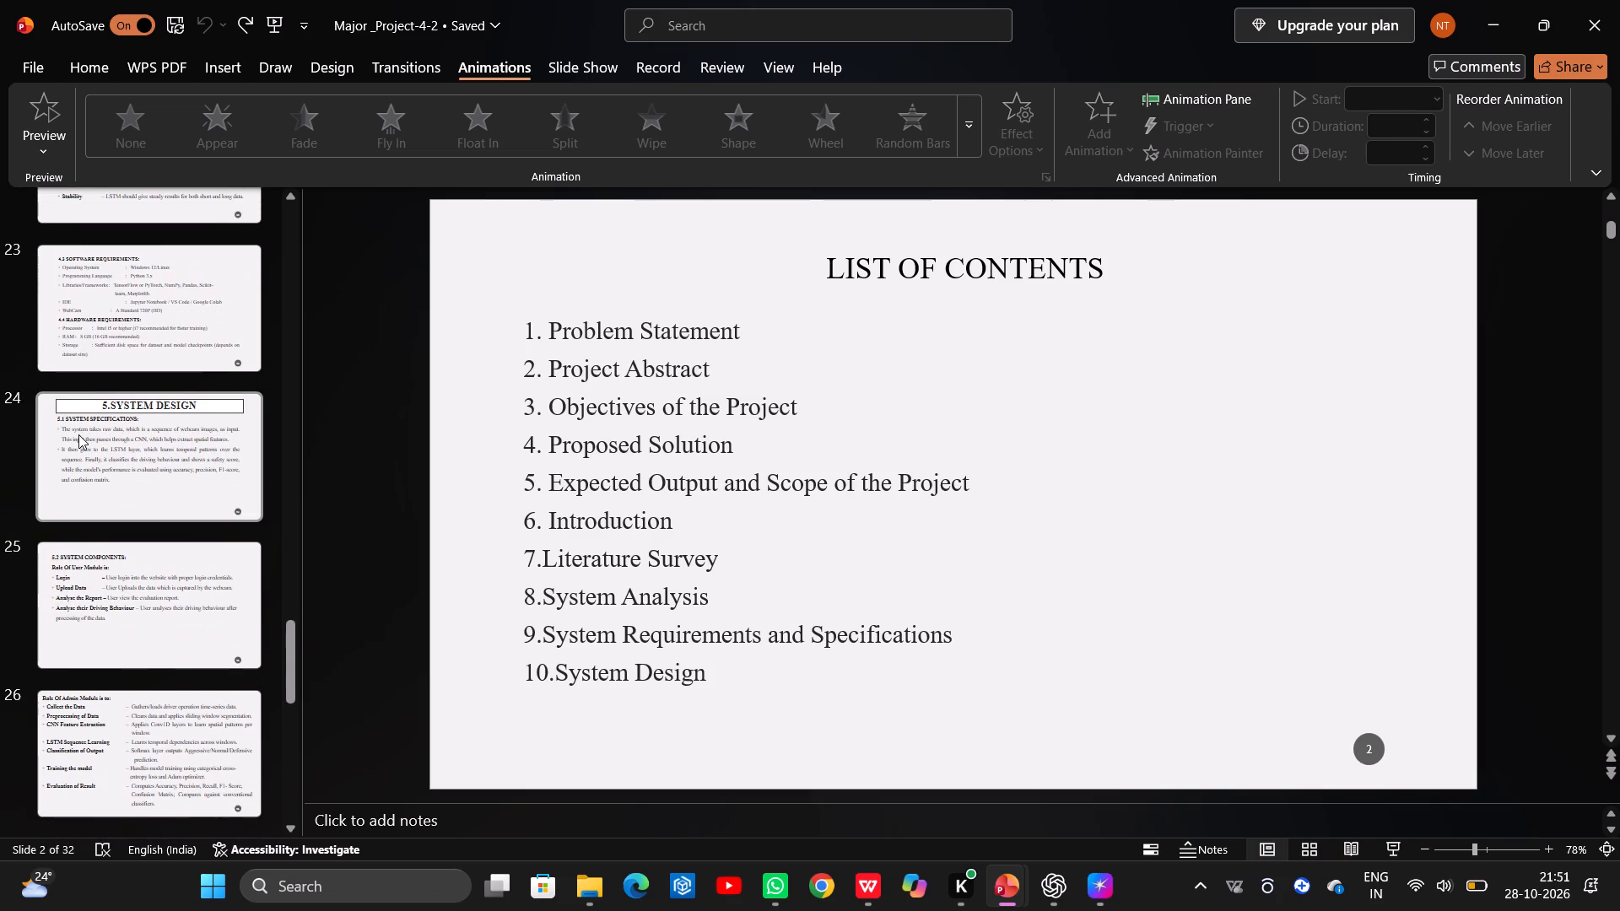
scroll(78, 434, up, 1)
Read the System Design section again, comparing 5.1 SYSTEM SPECIFICATIONS, the user module roles in 5.2 SYSTEM COMPONENTS and the admin module roles.
click(78, 434)
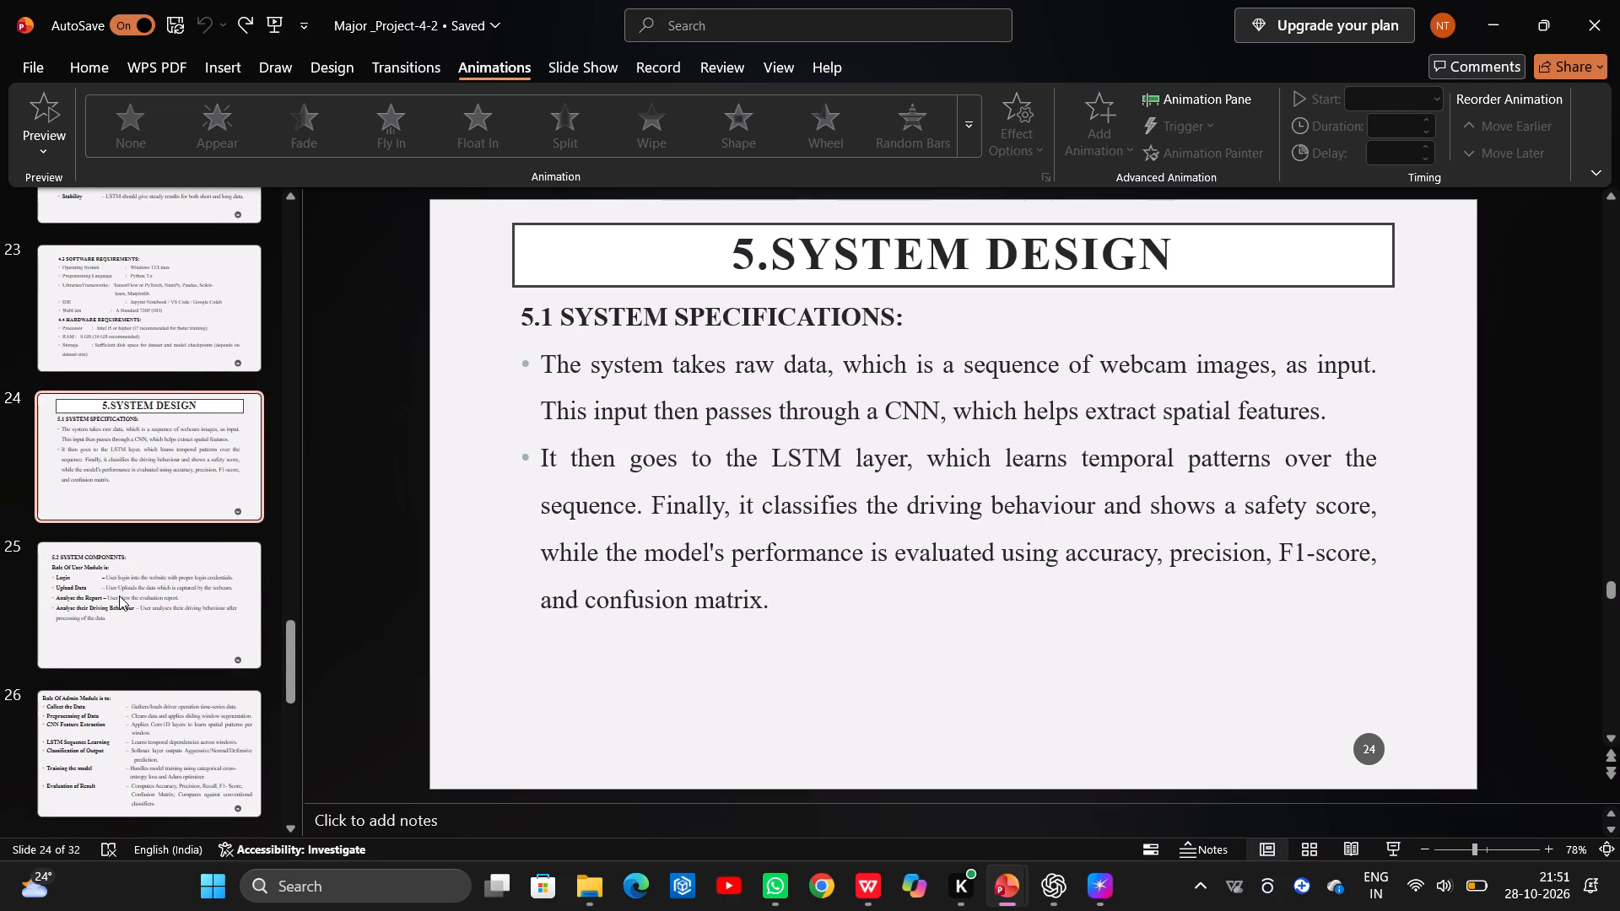
click(119, 596)
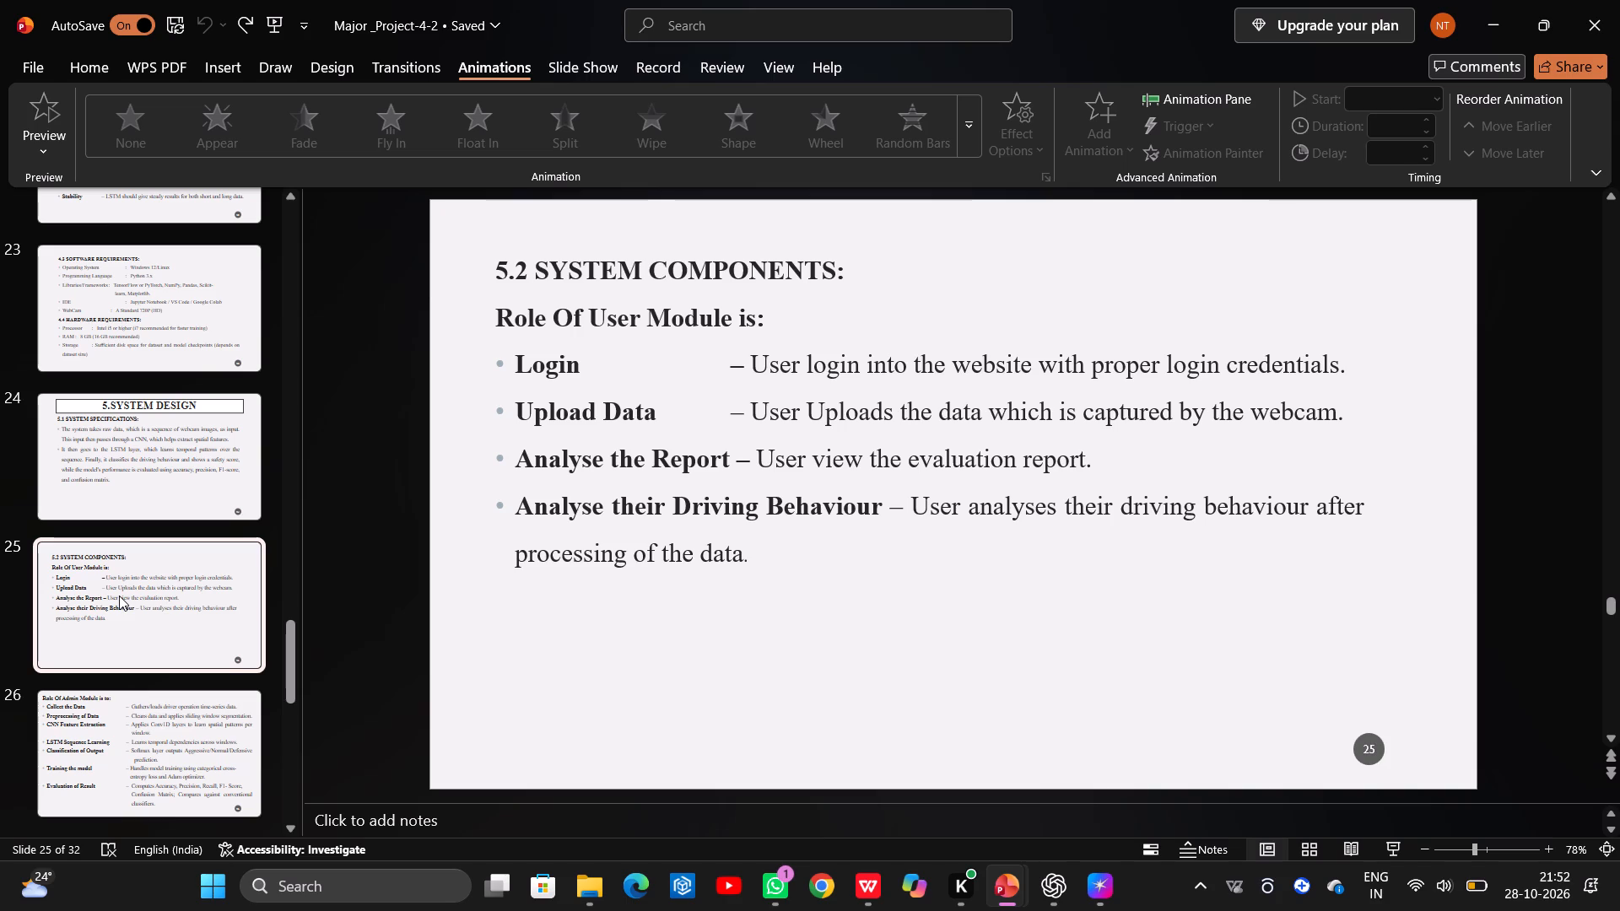
click(109, 460)
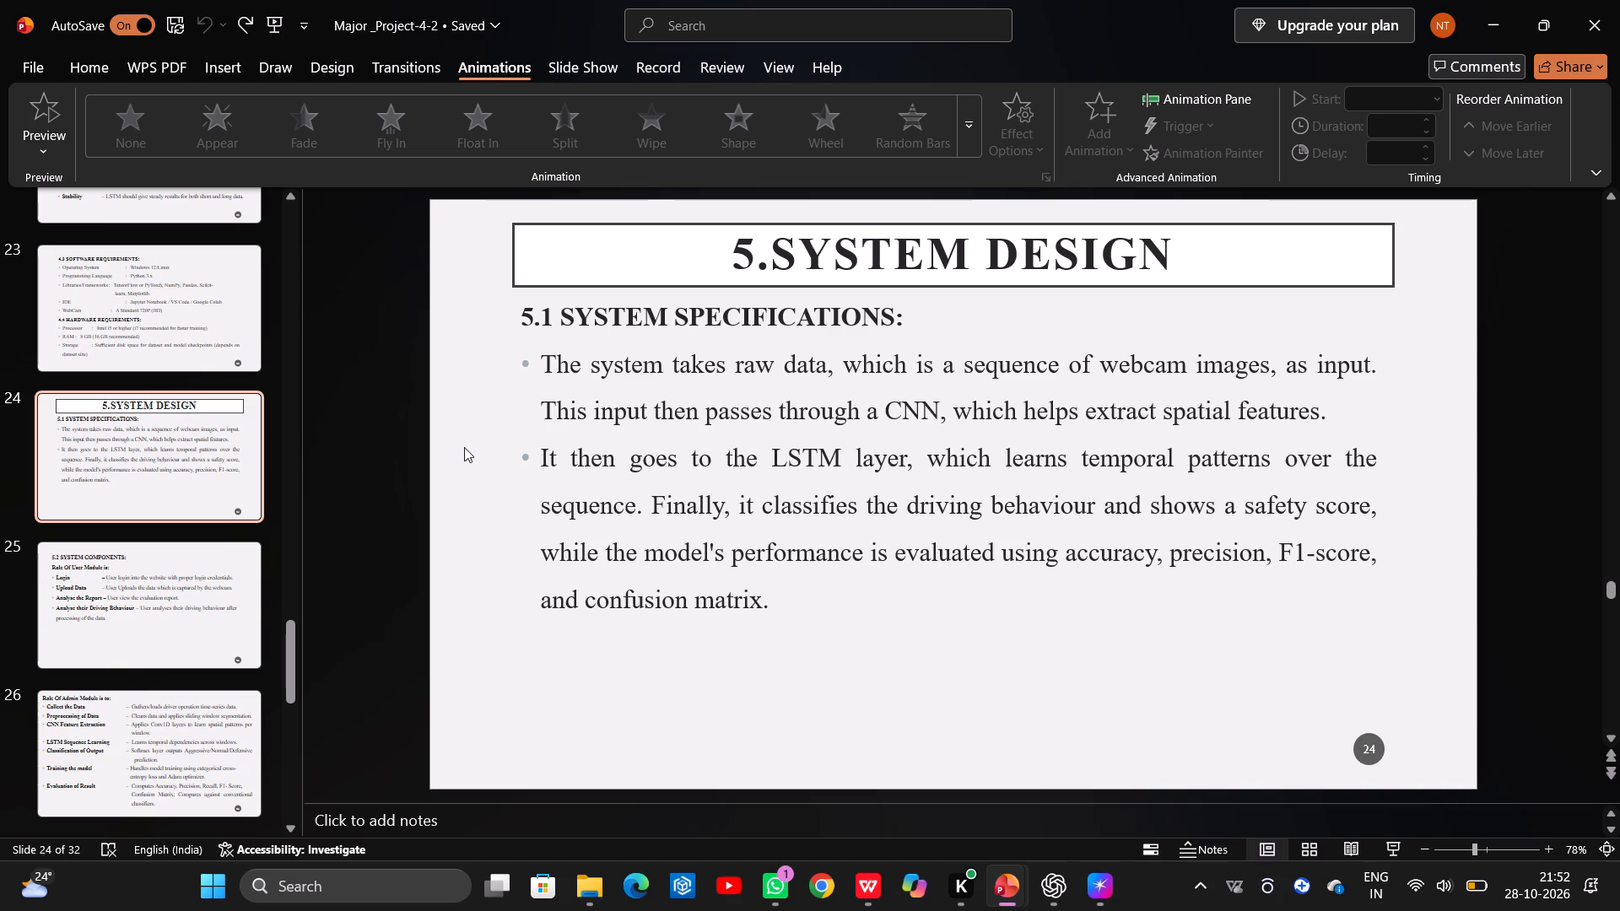
click(130, 623)
scroll(130, 623, down, 1)
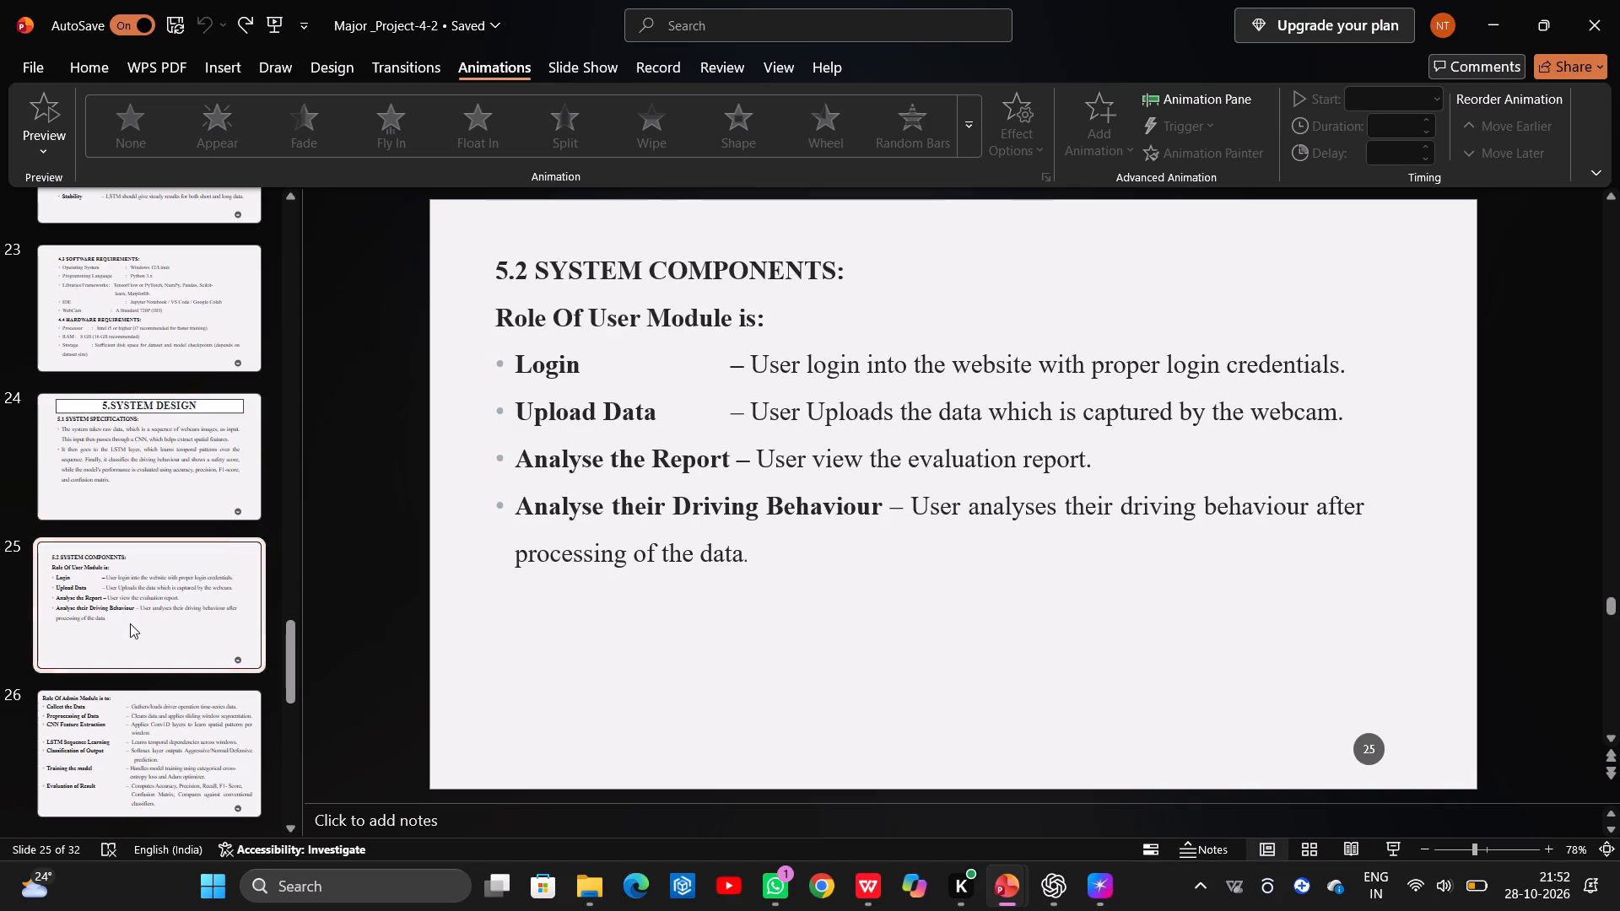
scroll(130, 623, down, 1)
click(156, 560)
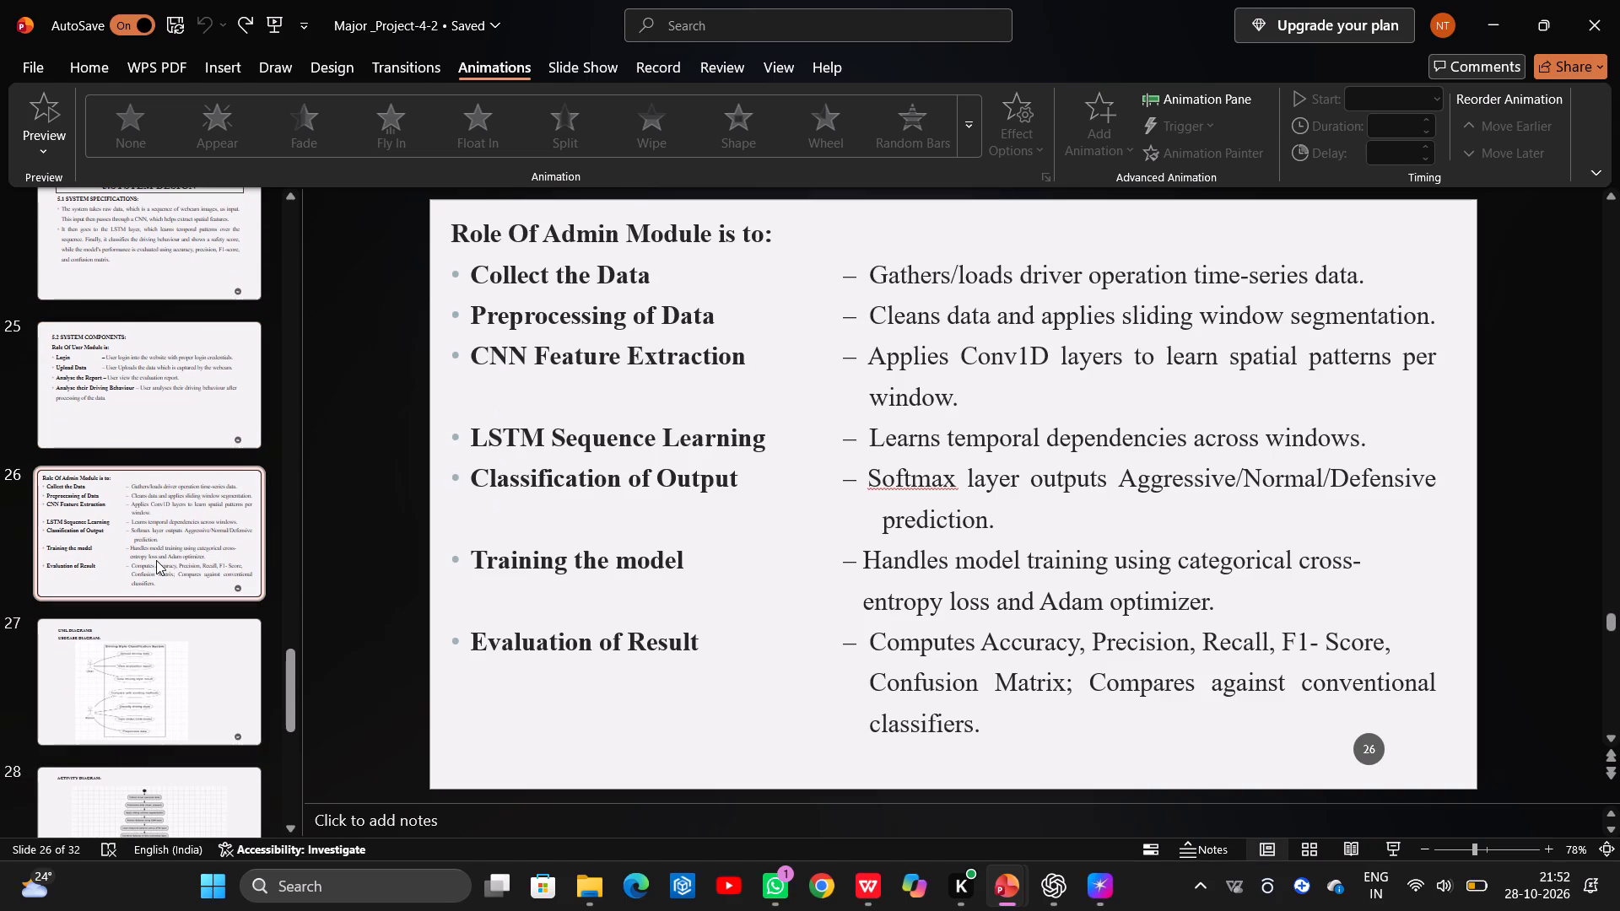
click(186, 373)
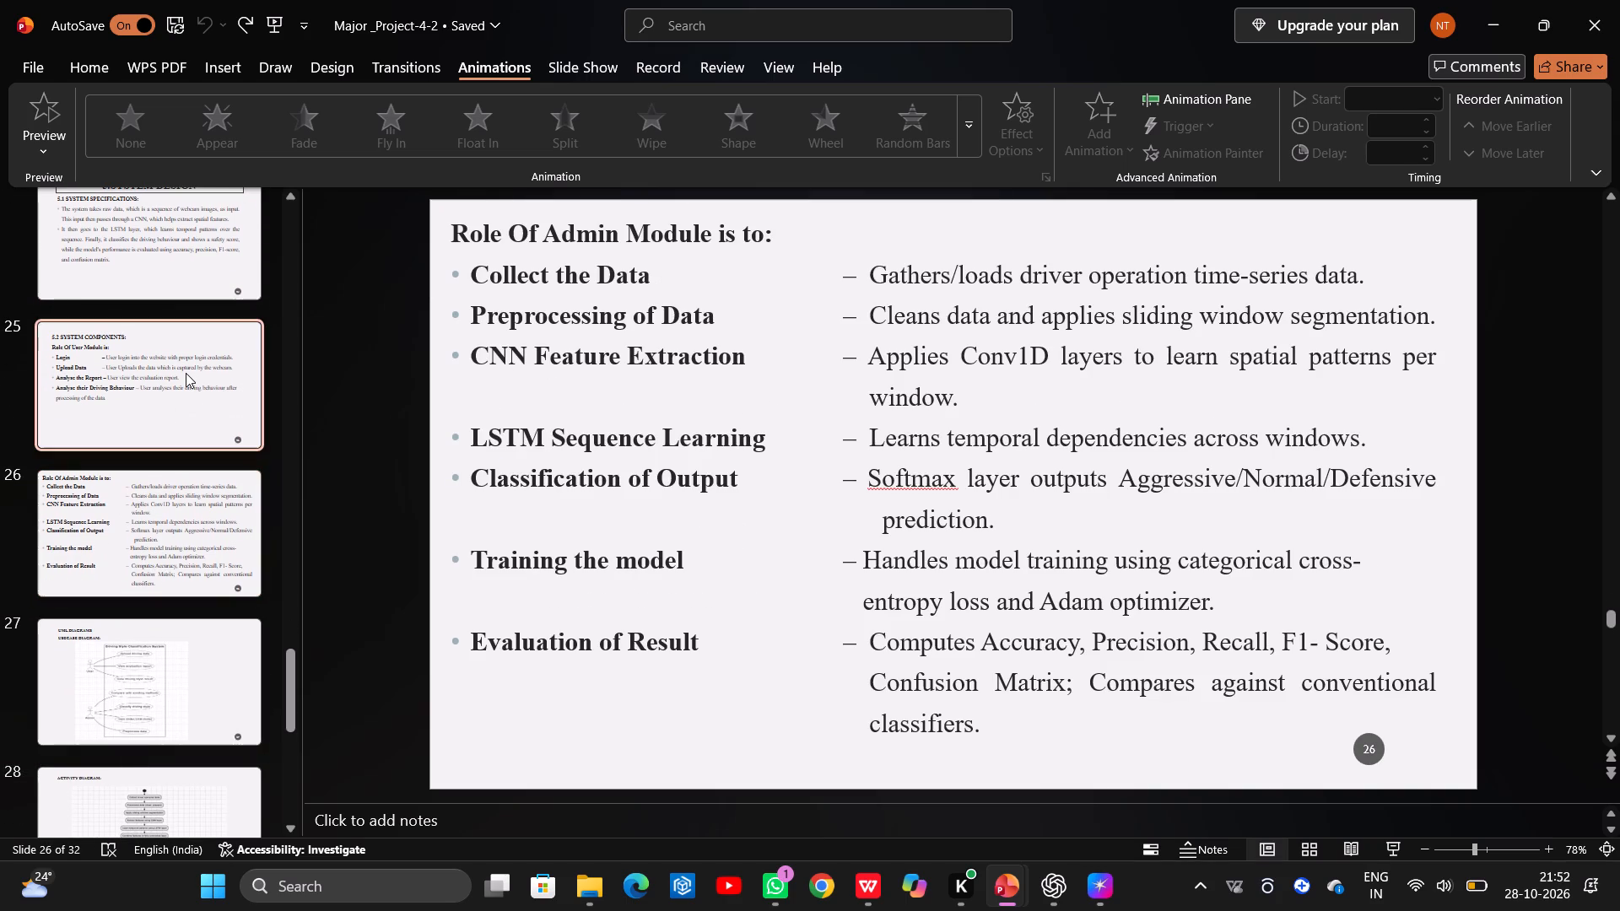
click(201, 272)
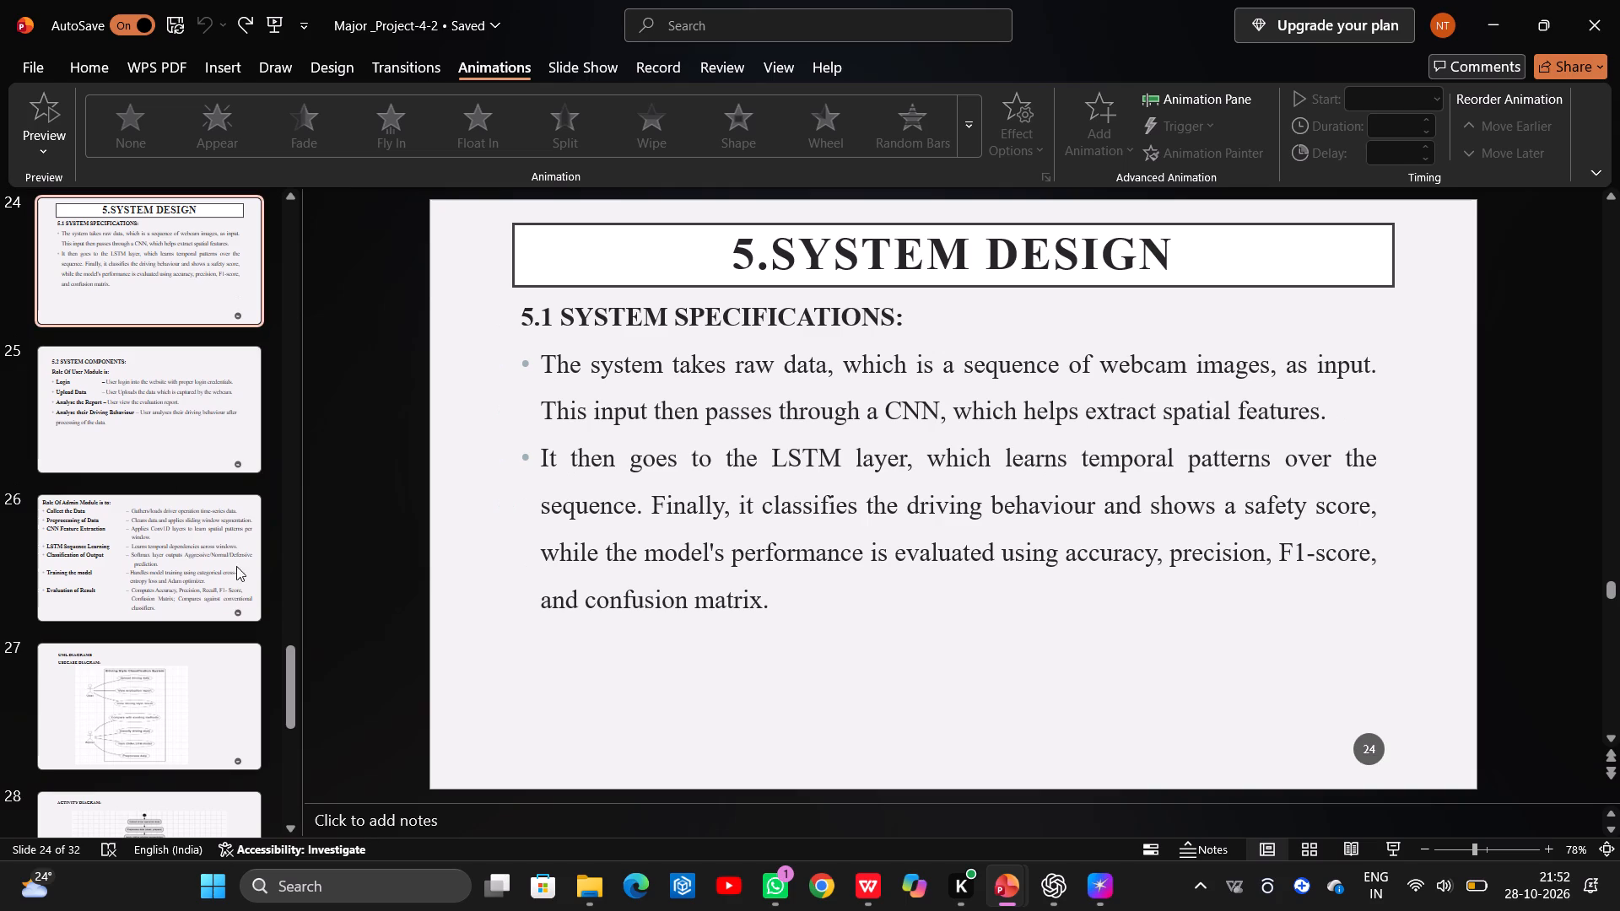
click(168, 536)
click(184, 381)
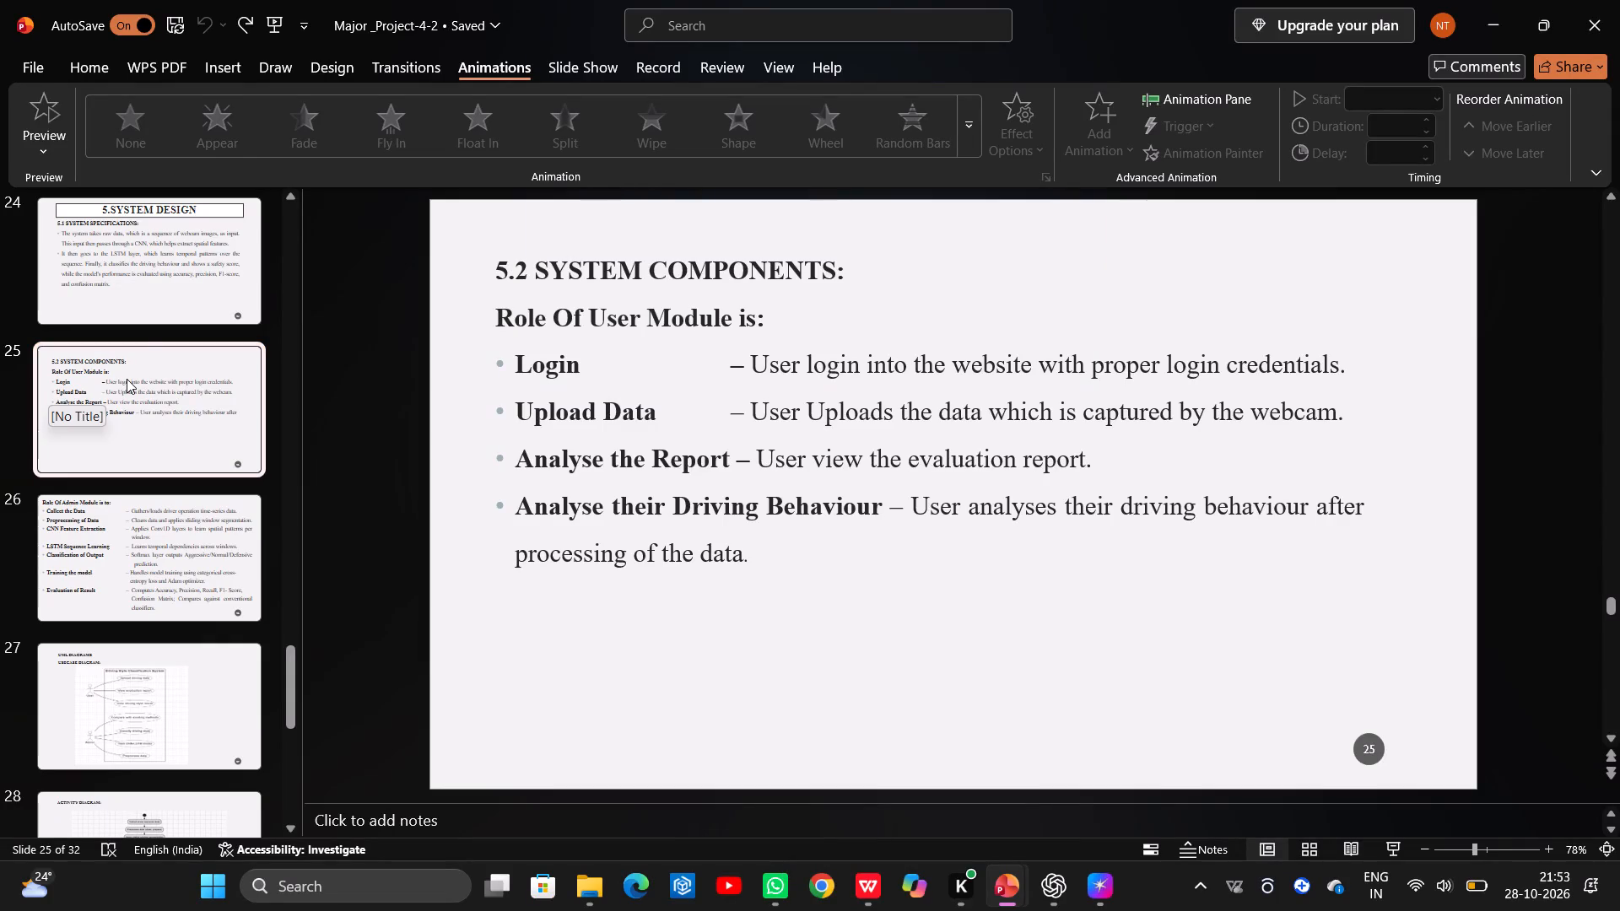
click(125, 410)
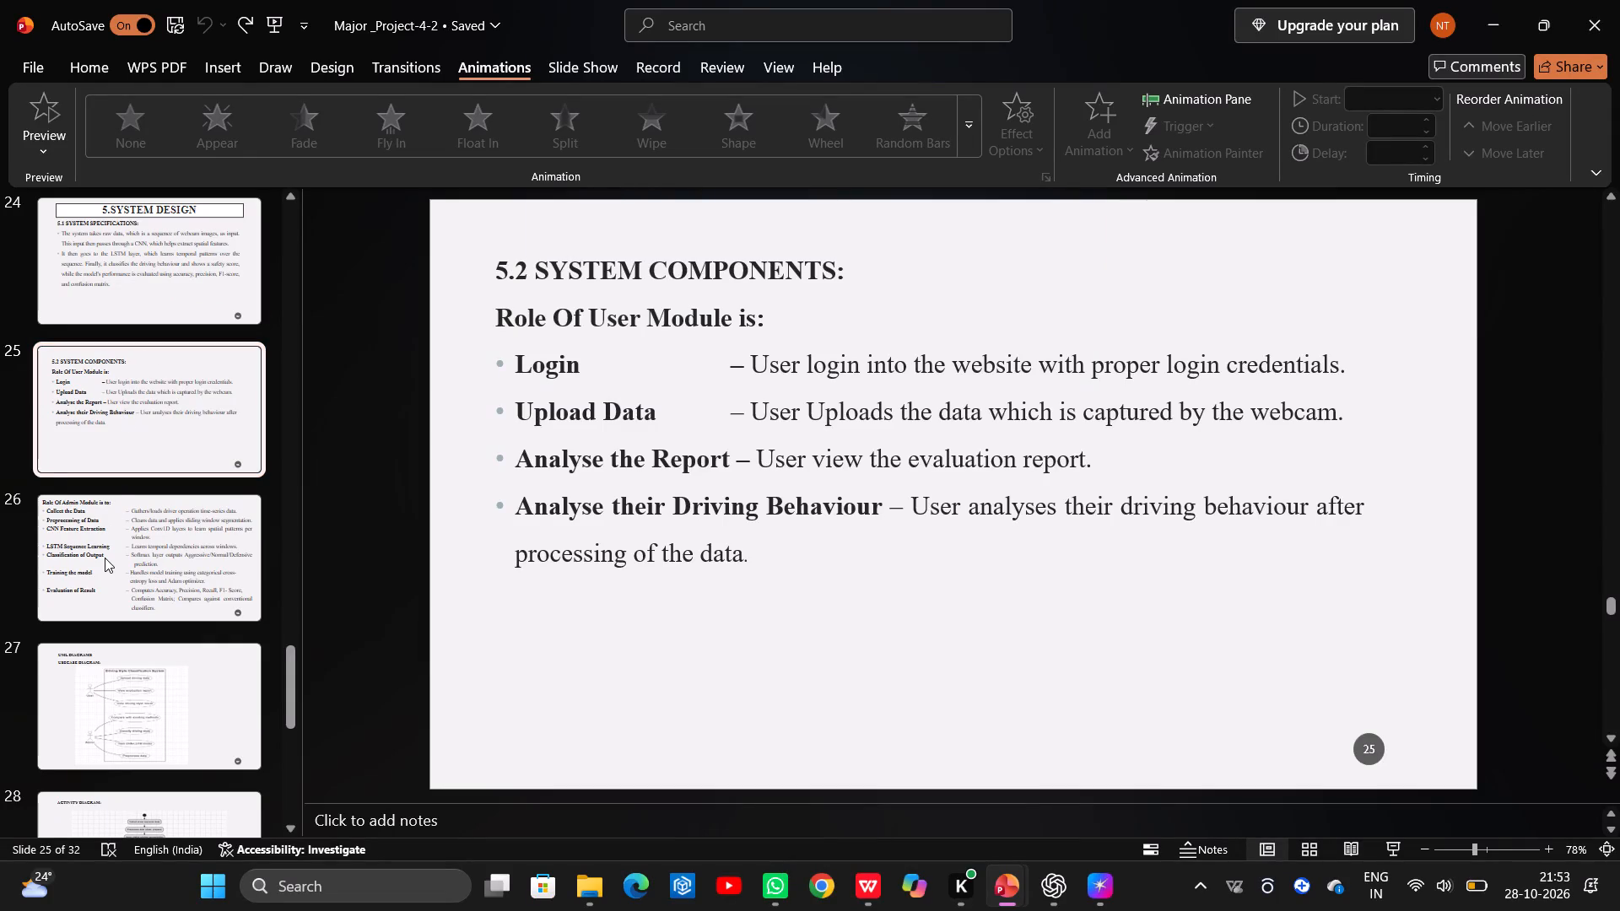
click(105, 558)
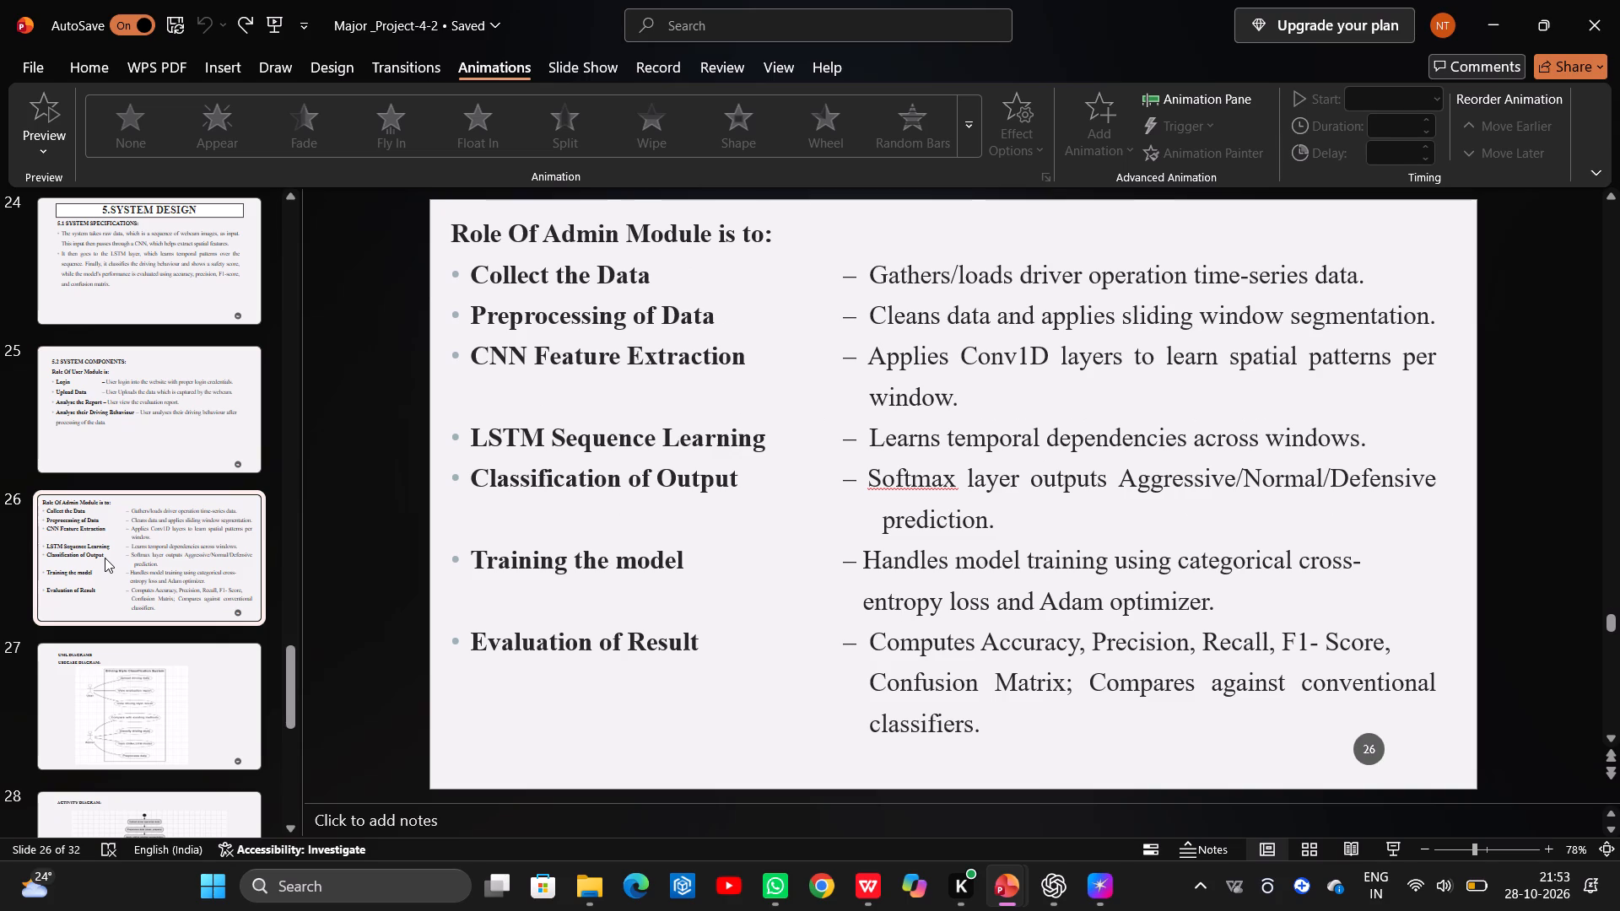
click(150, 253)
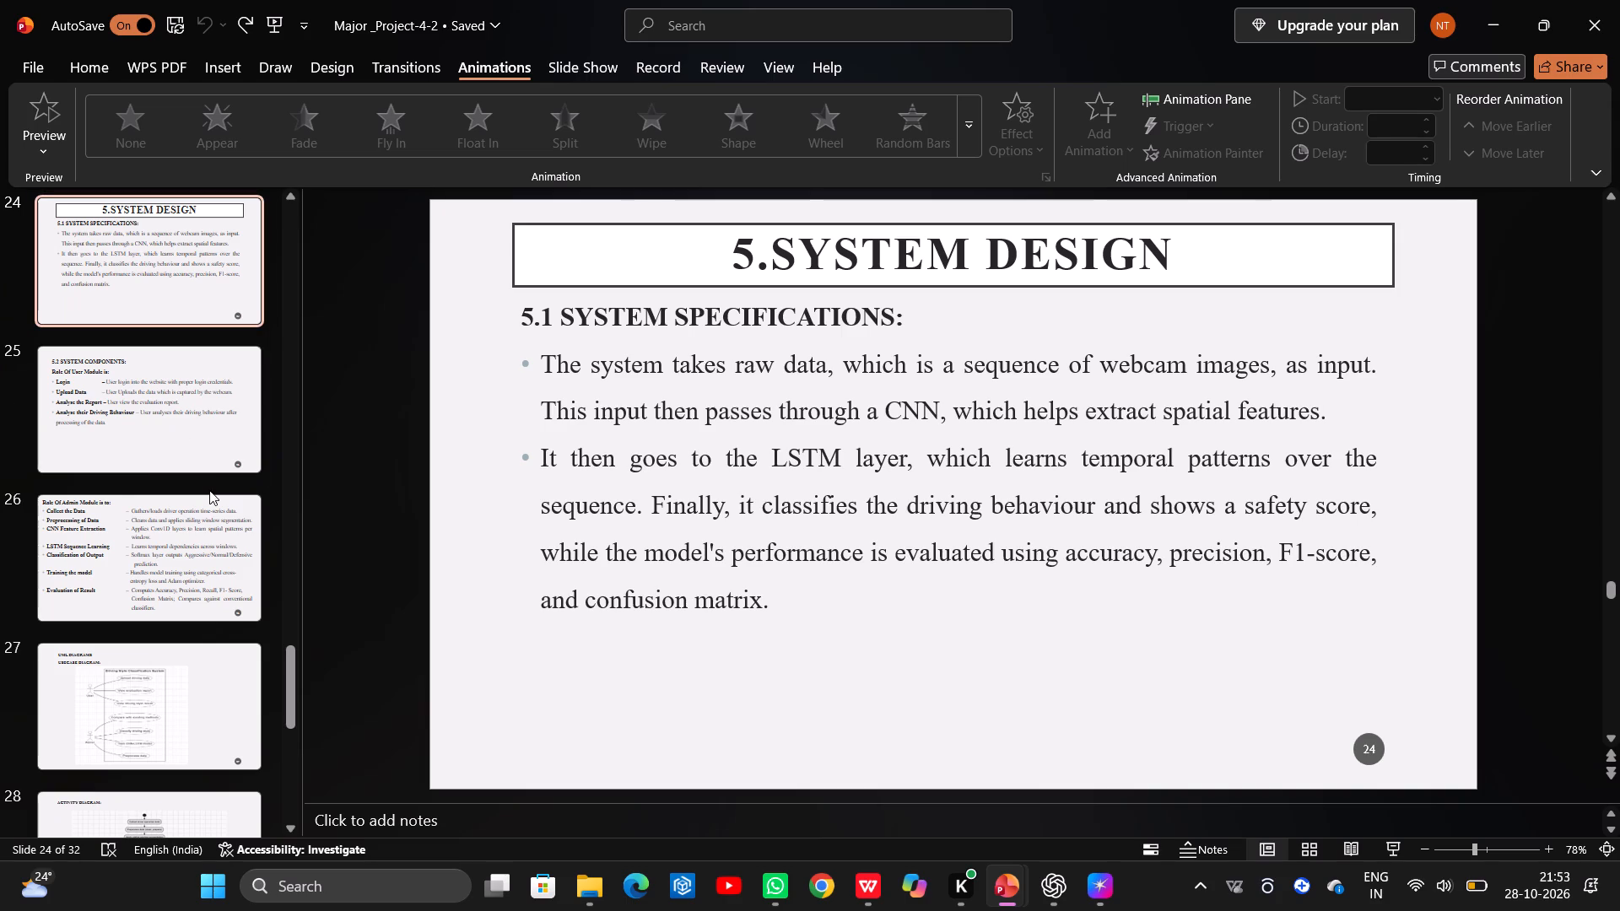
click(152, 413)
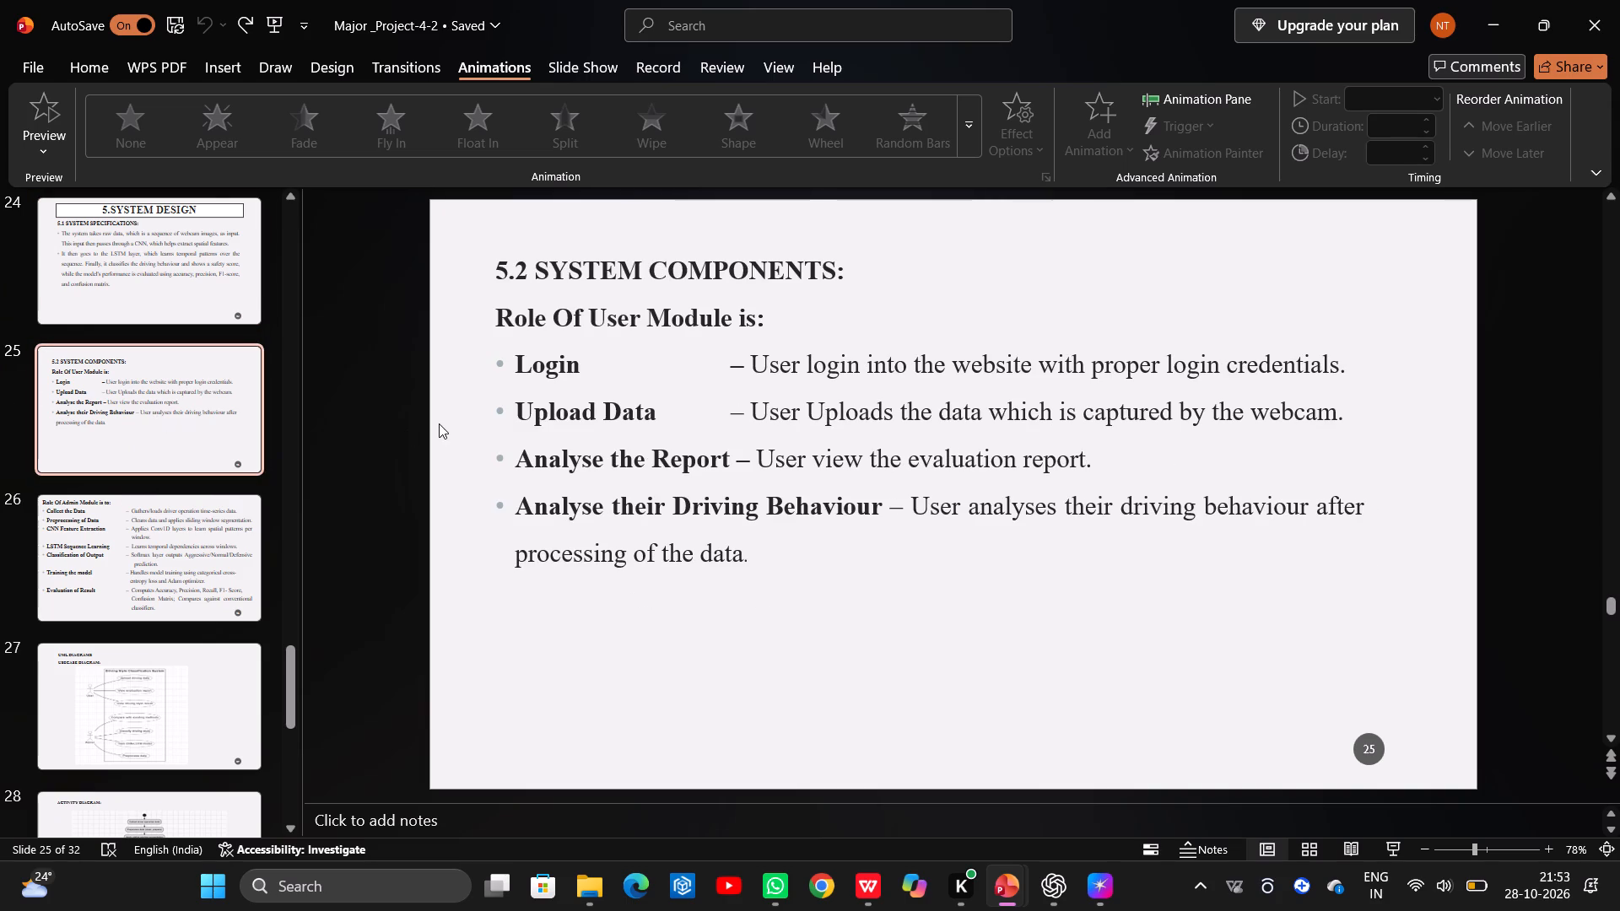
click(151, 529)
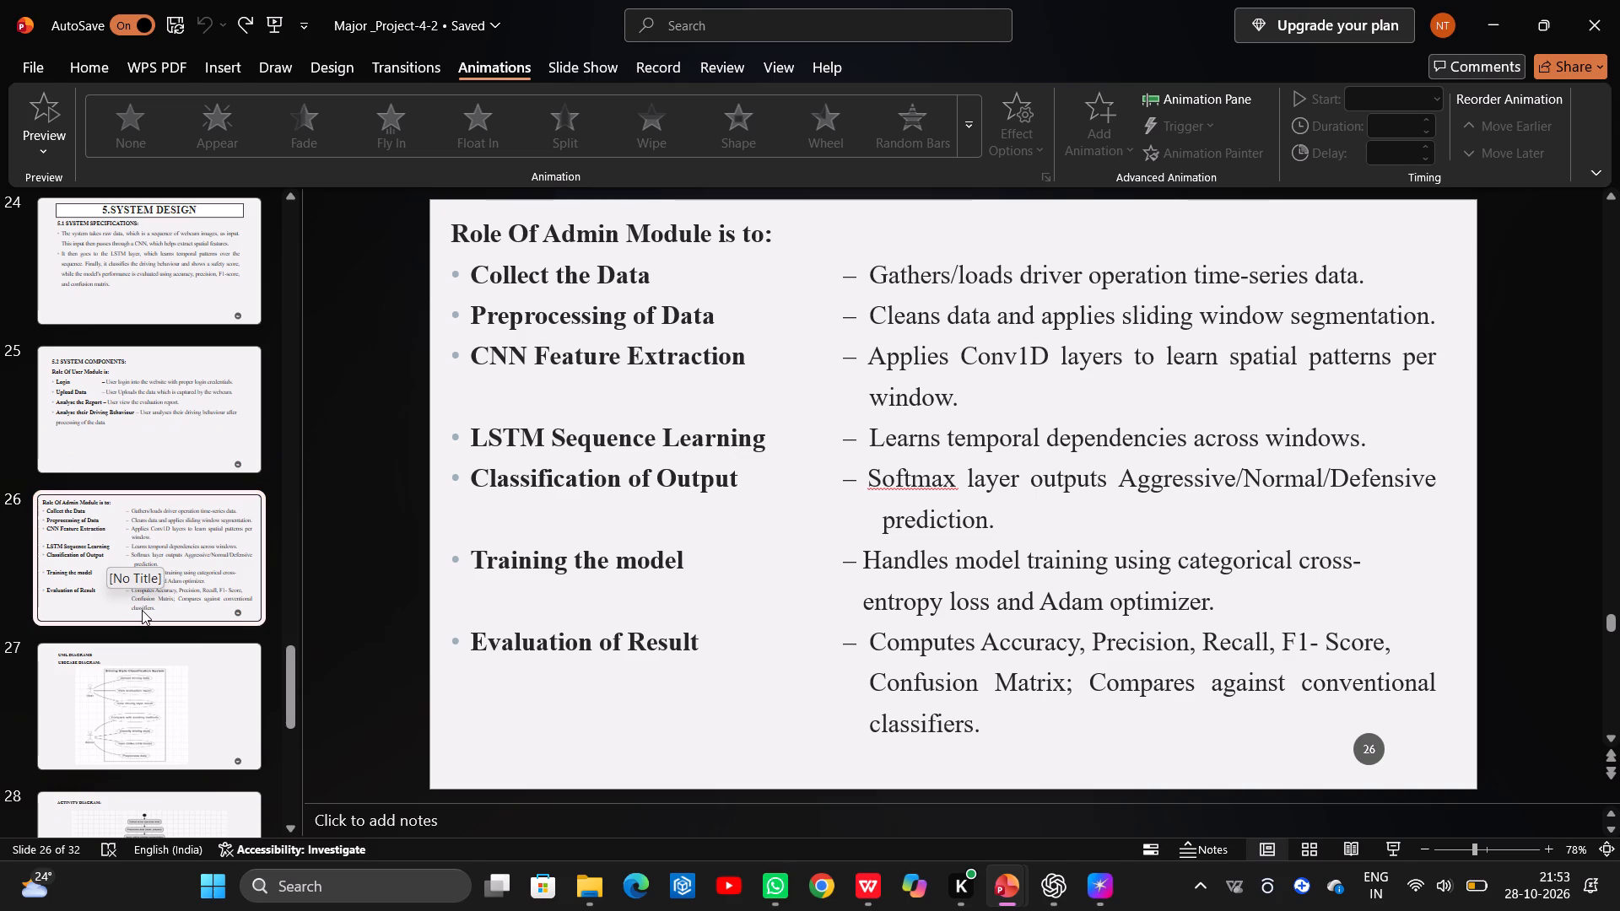
click(139, 404)
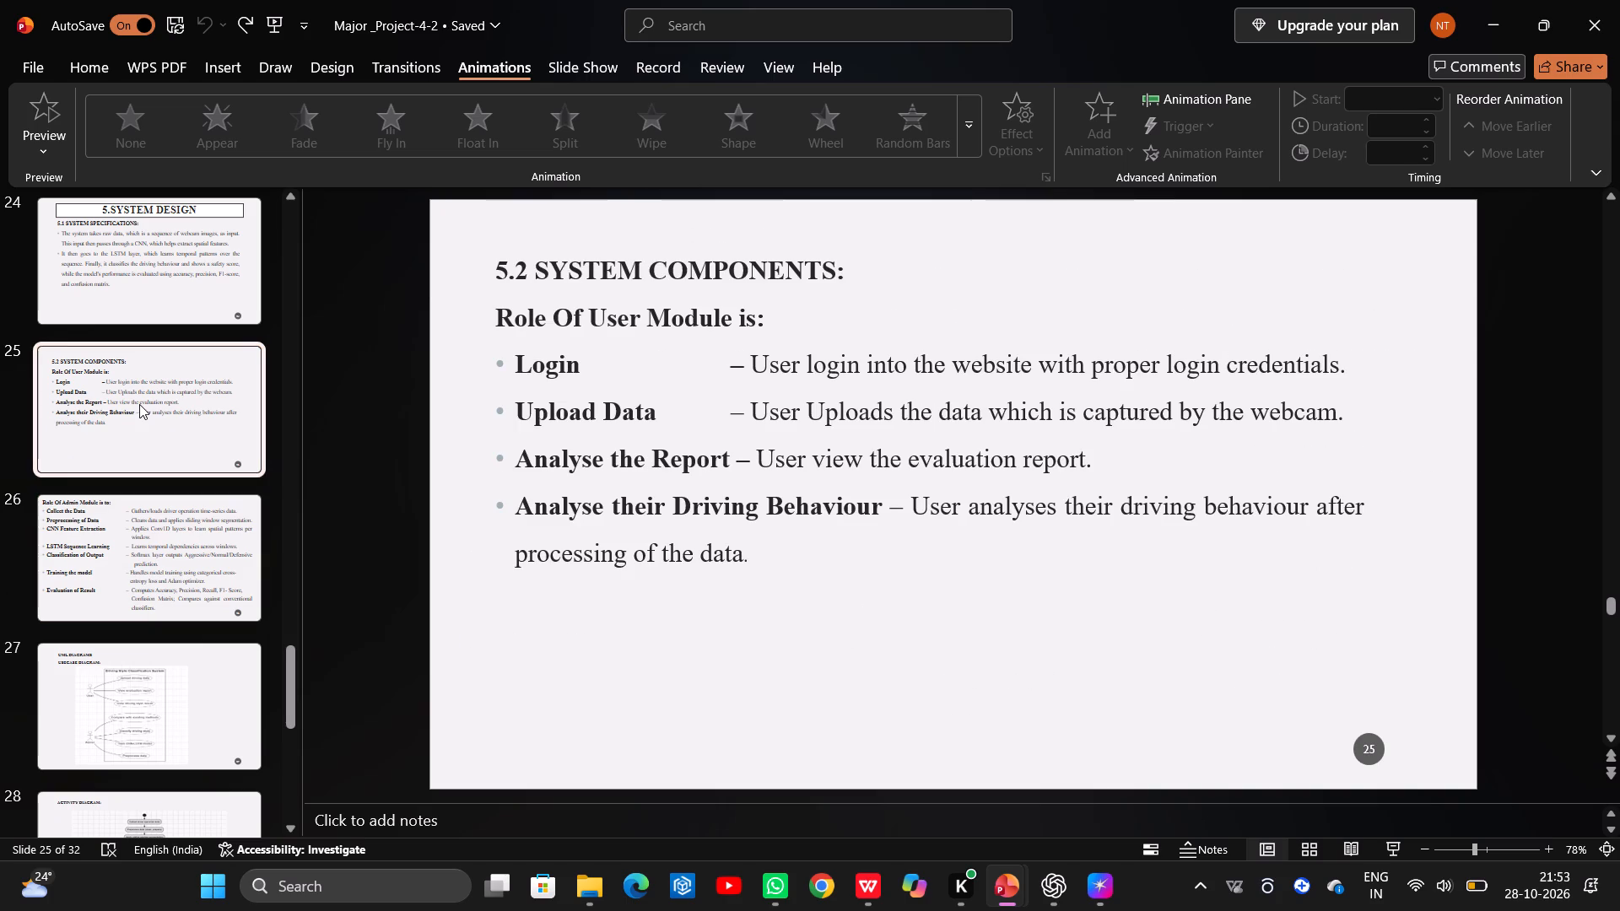
Examine the requirements slides covering 4.2 non-functional, 4.1 functional, and 4.3 software and 4.4 hardware requirements.
scroll(139, 404, up, 2)
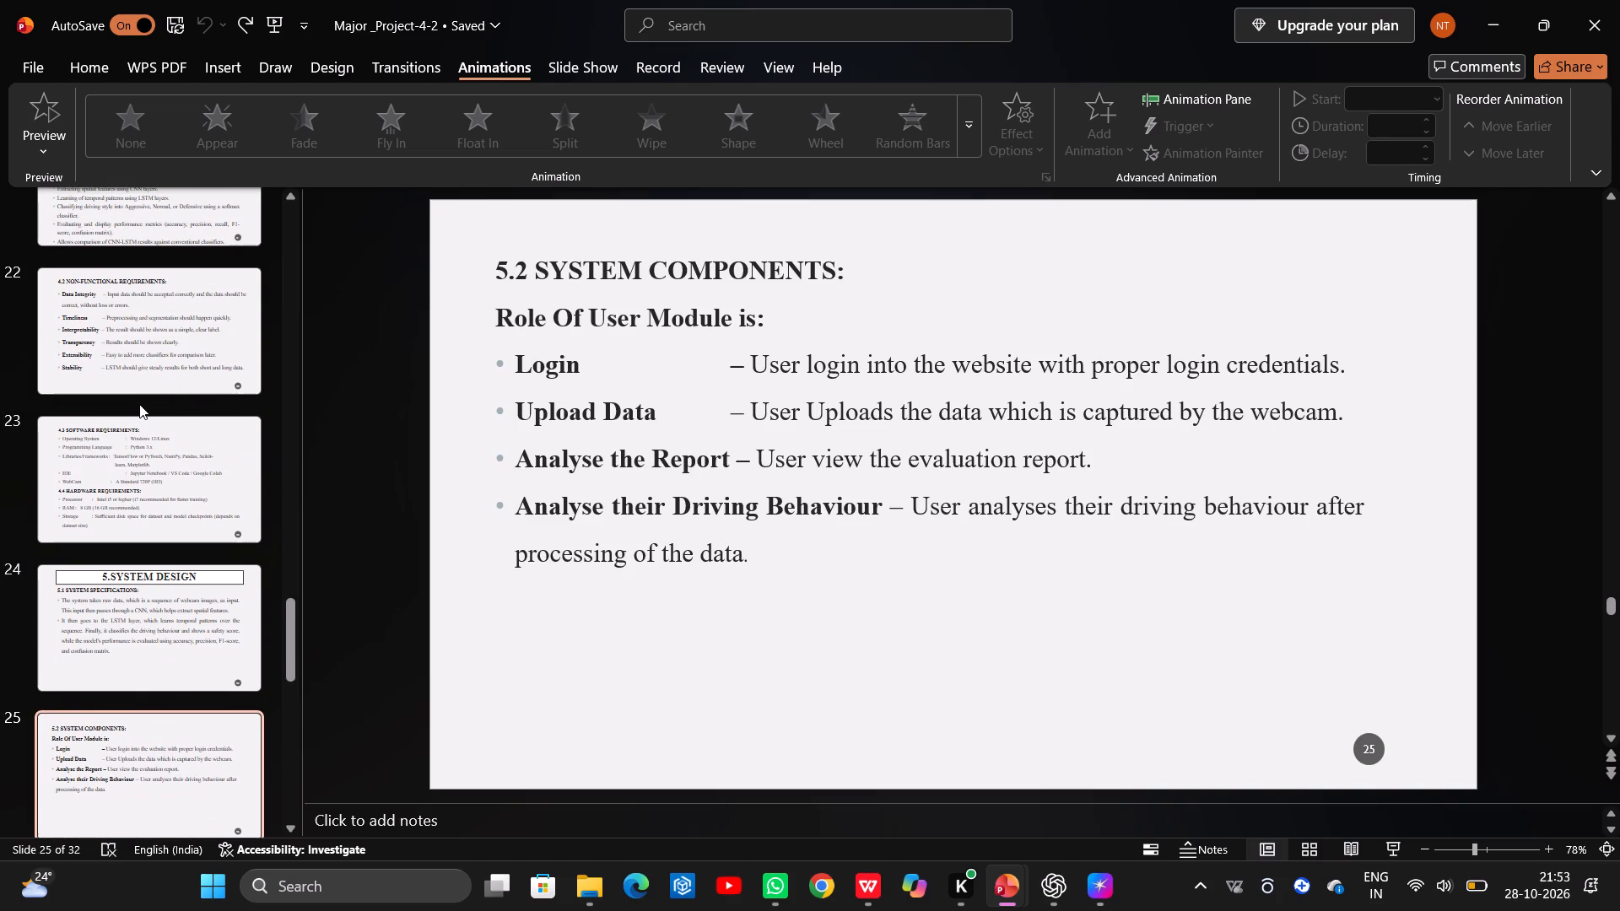
click(144, 446)
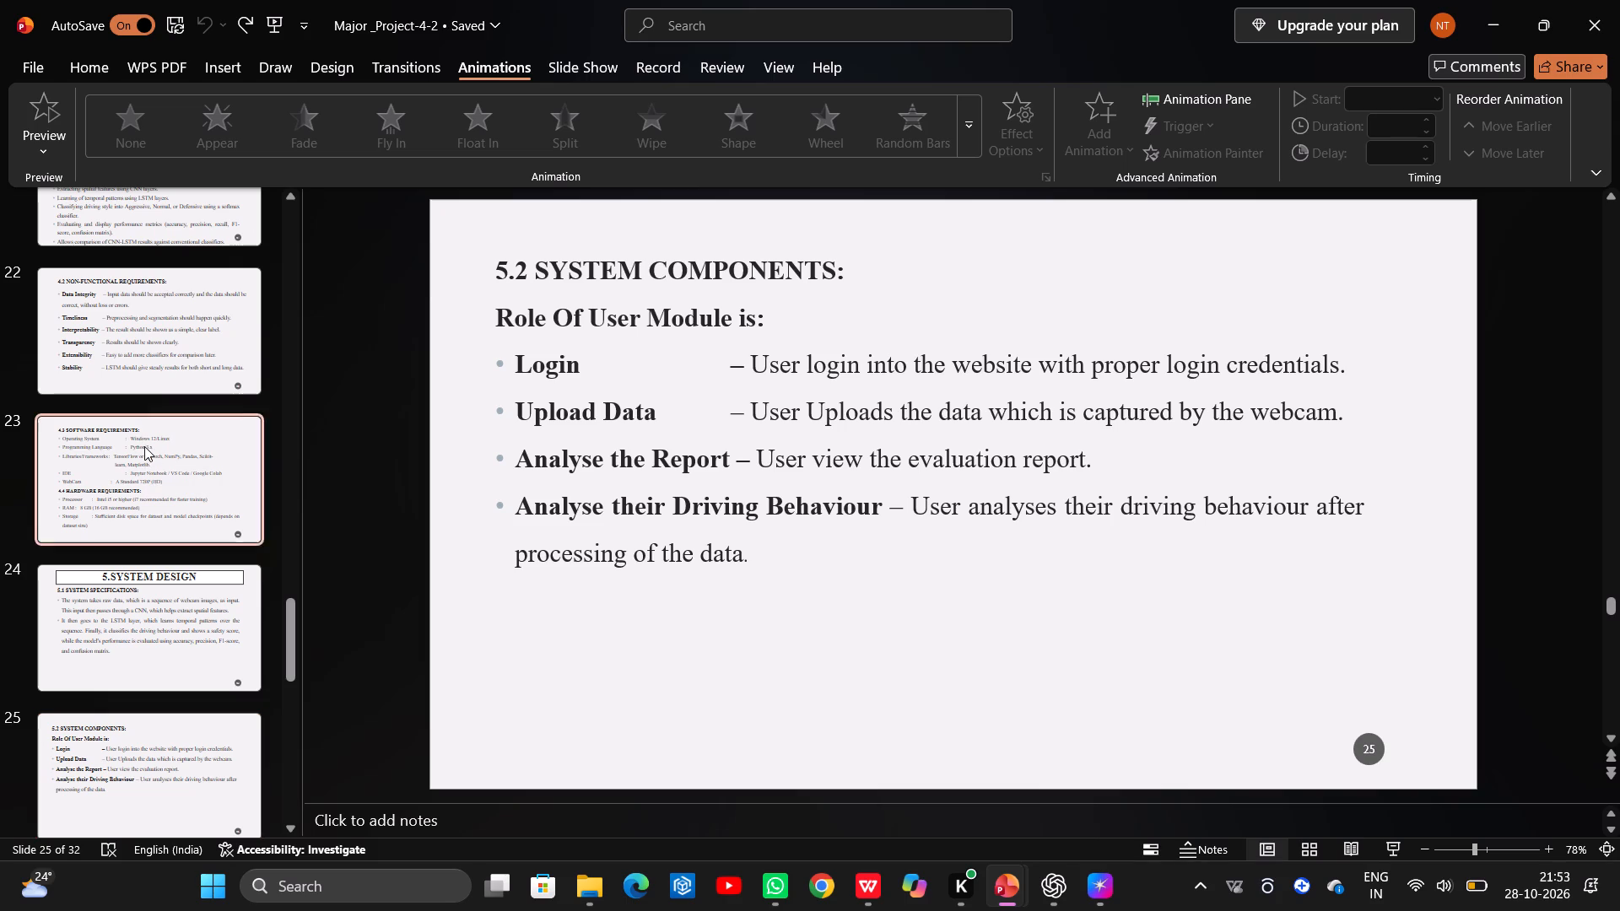
click(146, 360)
scroll(146, 360, up, 1)
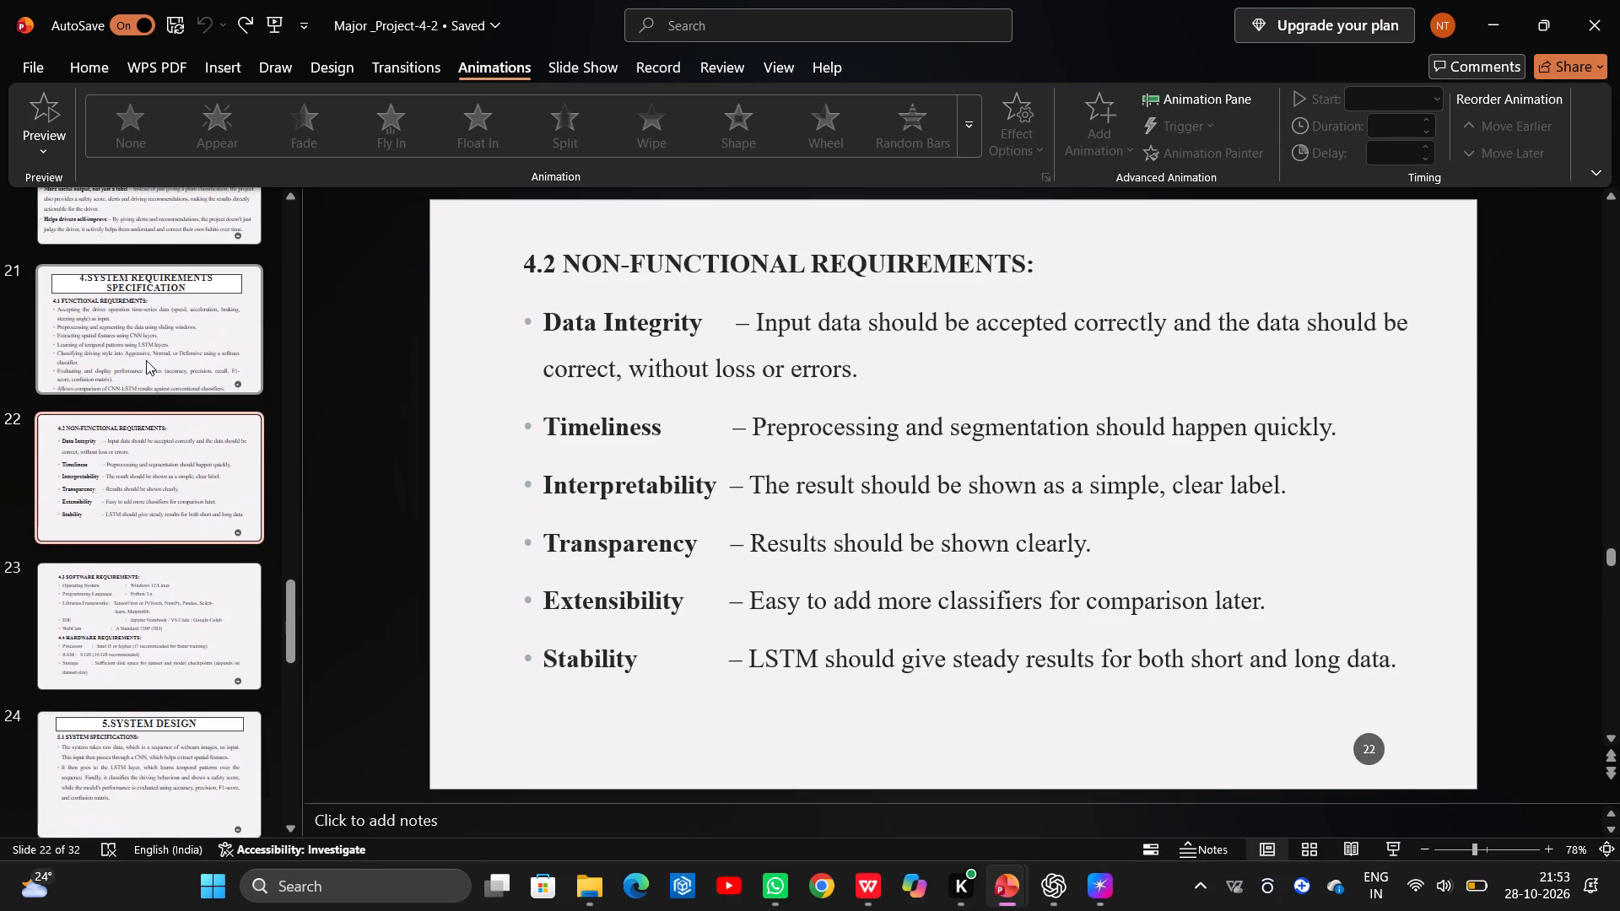
click(146, 360)
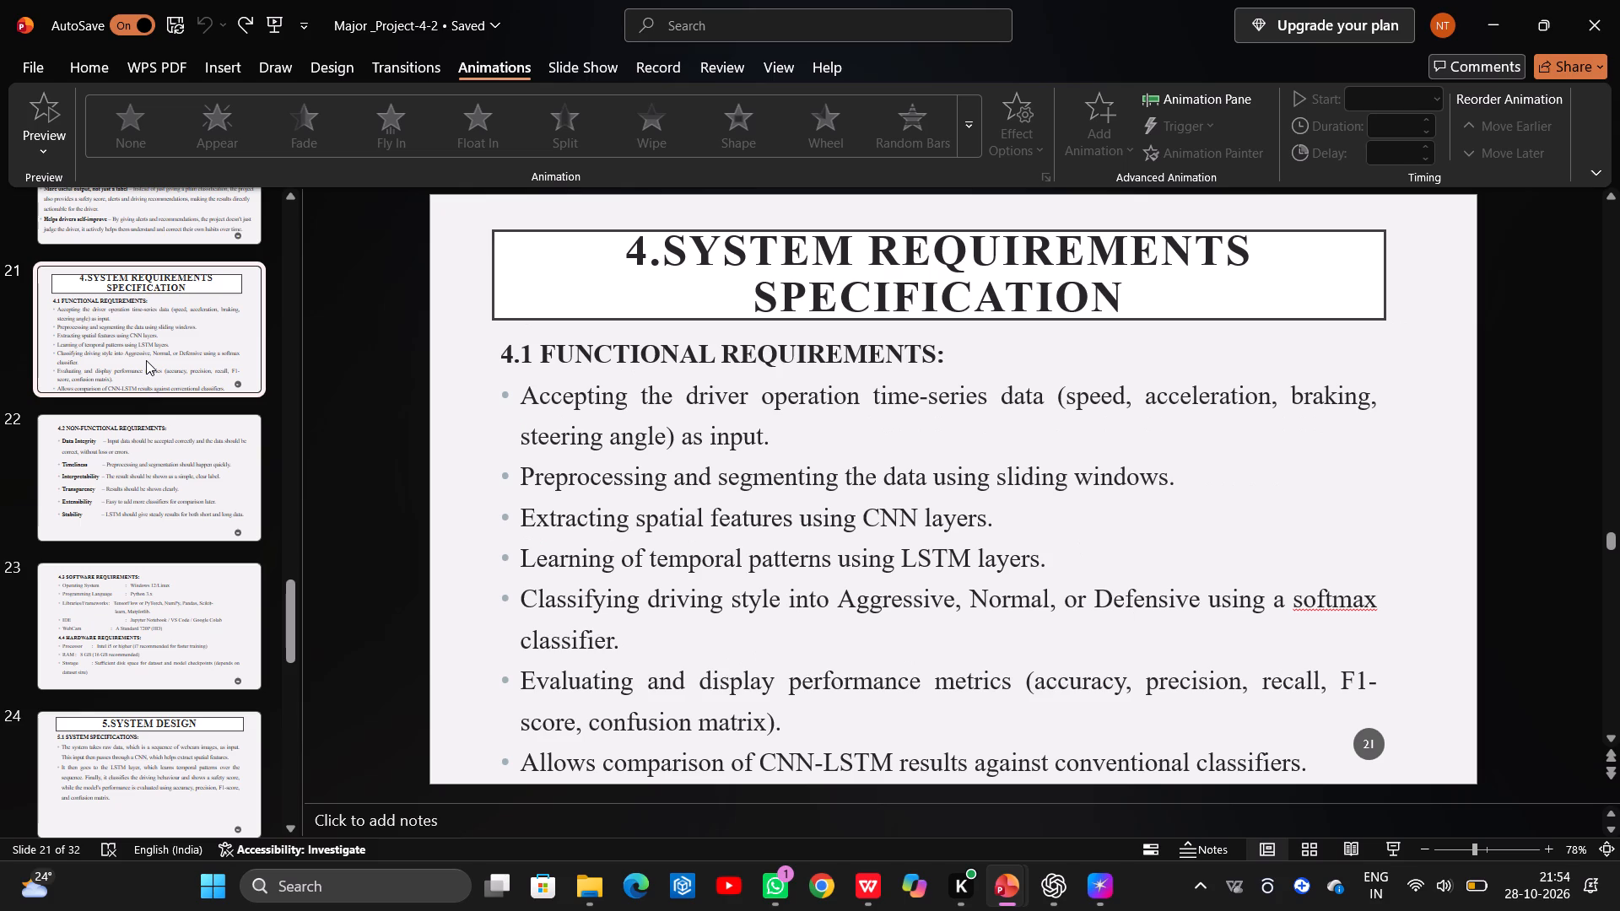
click(591, 563)
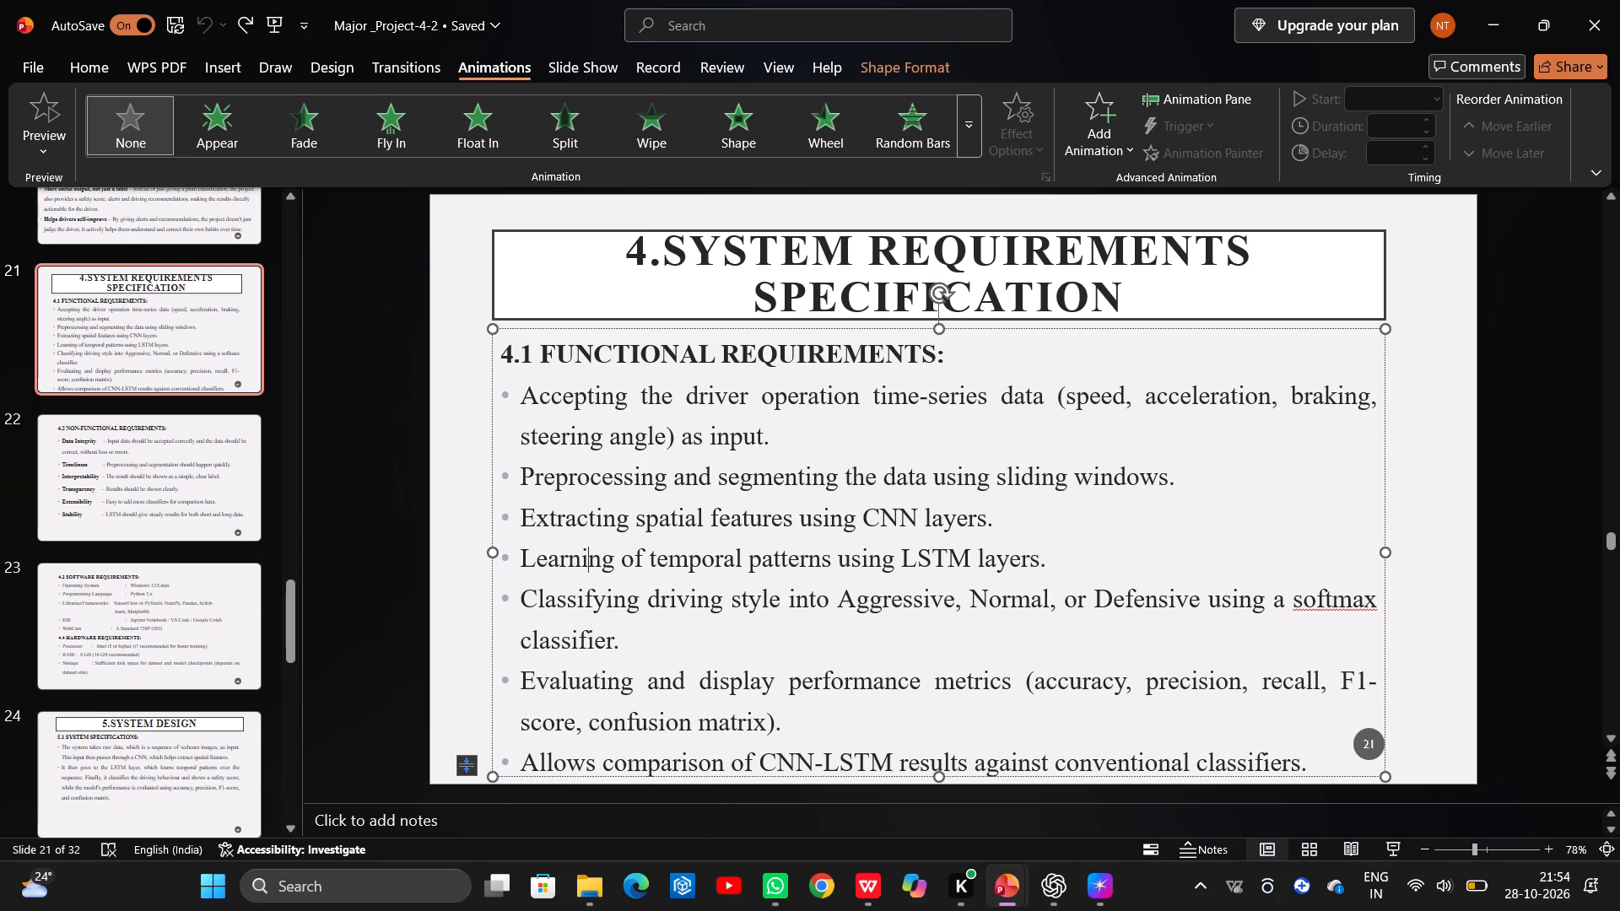
click(148, 656)
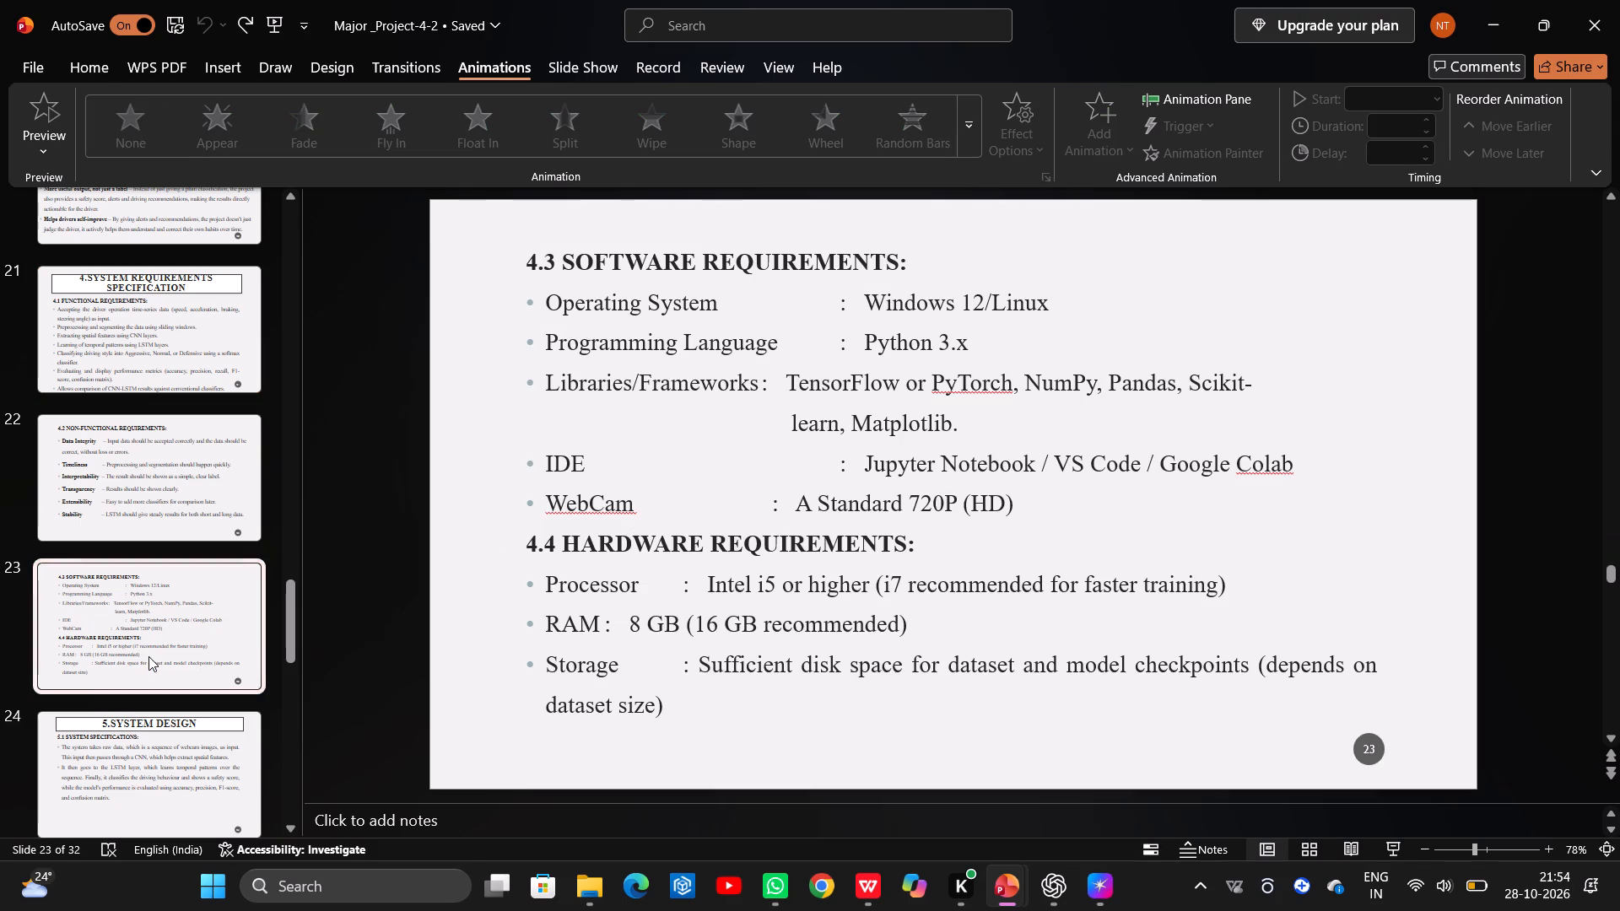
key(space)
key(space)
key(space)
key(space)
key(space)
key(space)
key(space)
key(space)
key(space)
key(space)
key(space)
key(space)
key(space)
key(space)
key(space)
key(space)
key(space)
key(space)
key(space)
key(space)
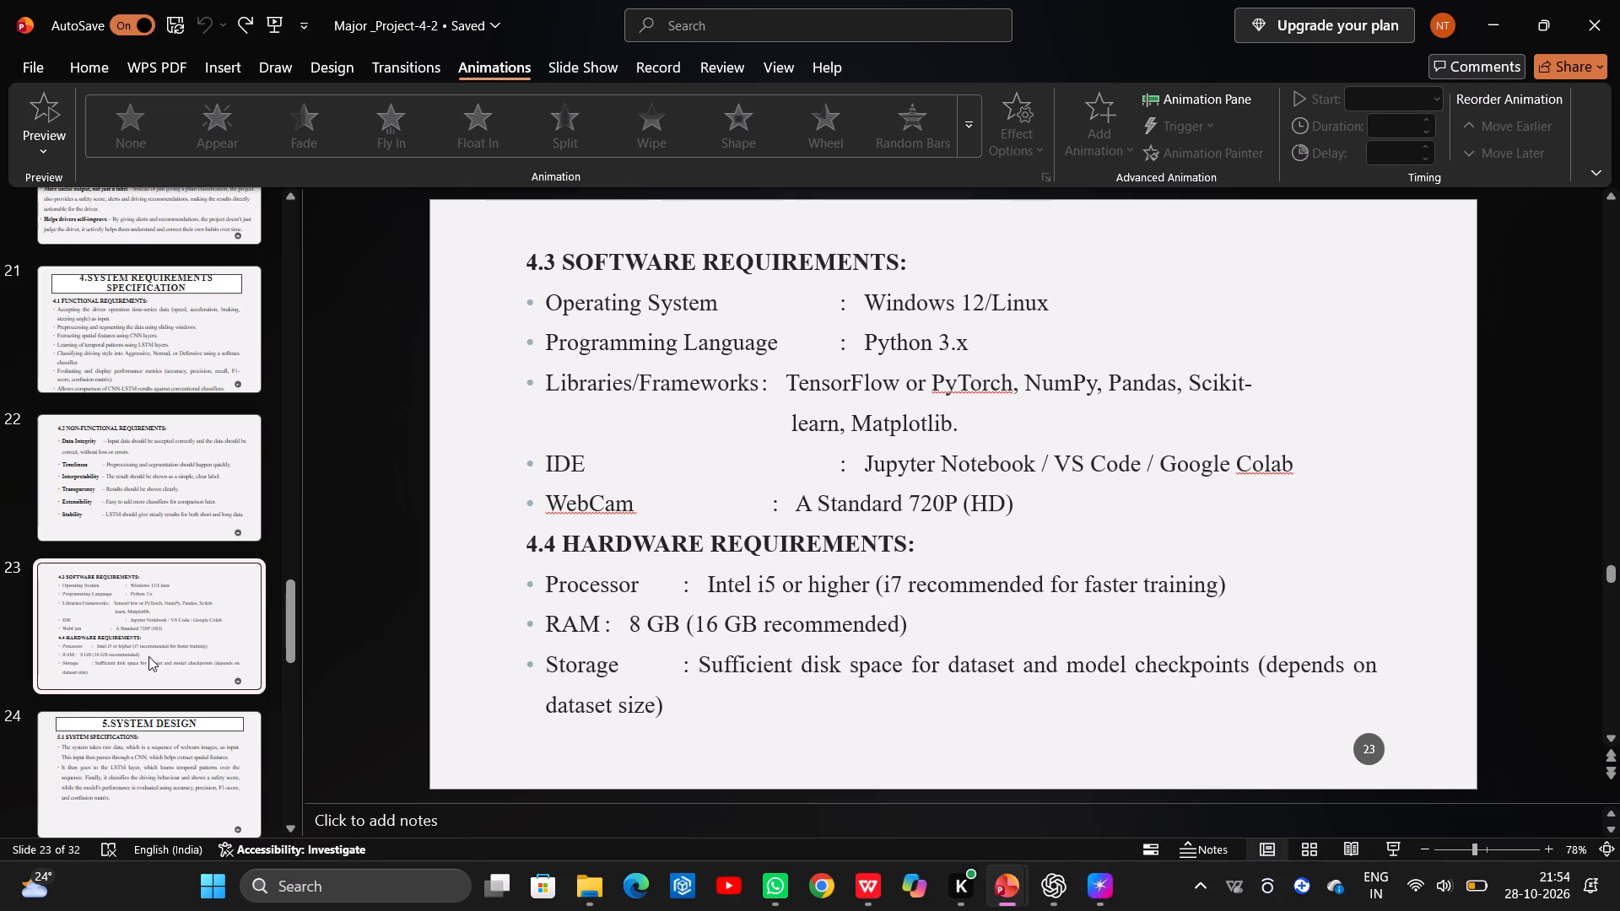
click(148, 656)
Find and examine the 3.SYSTEM ANALYSIS slide covering the existing system and its disadvantages.
scroll(183, 261, up, 2)
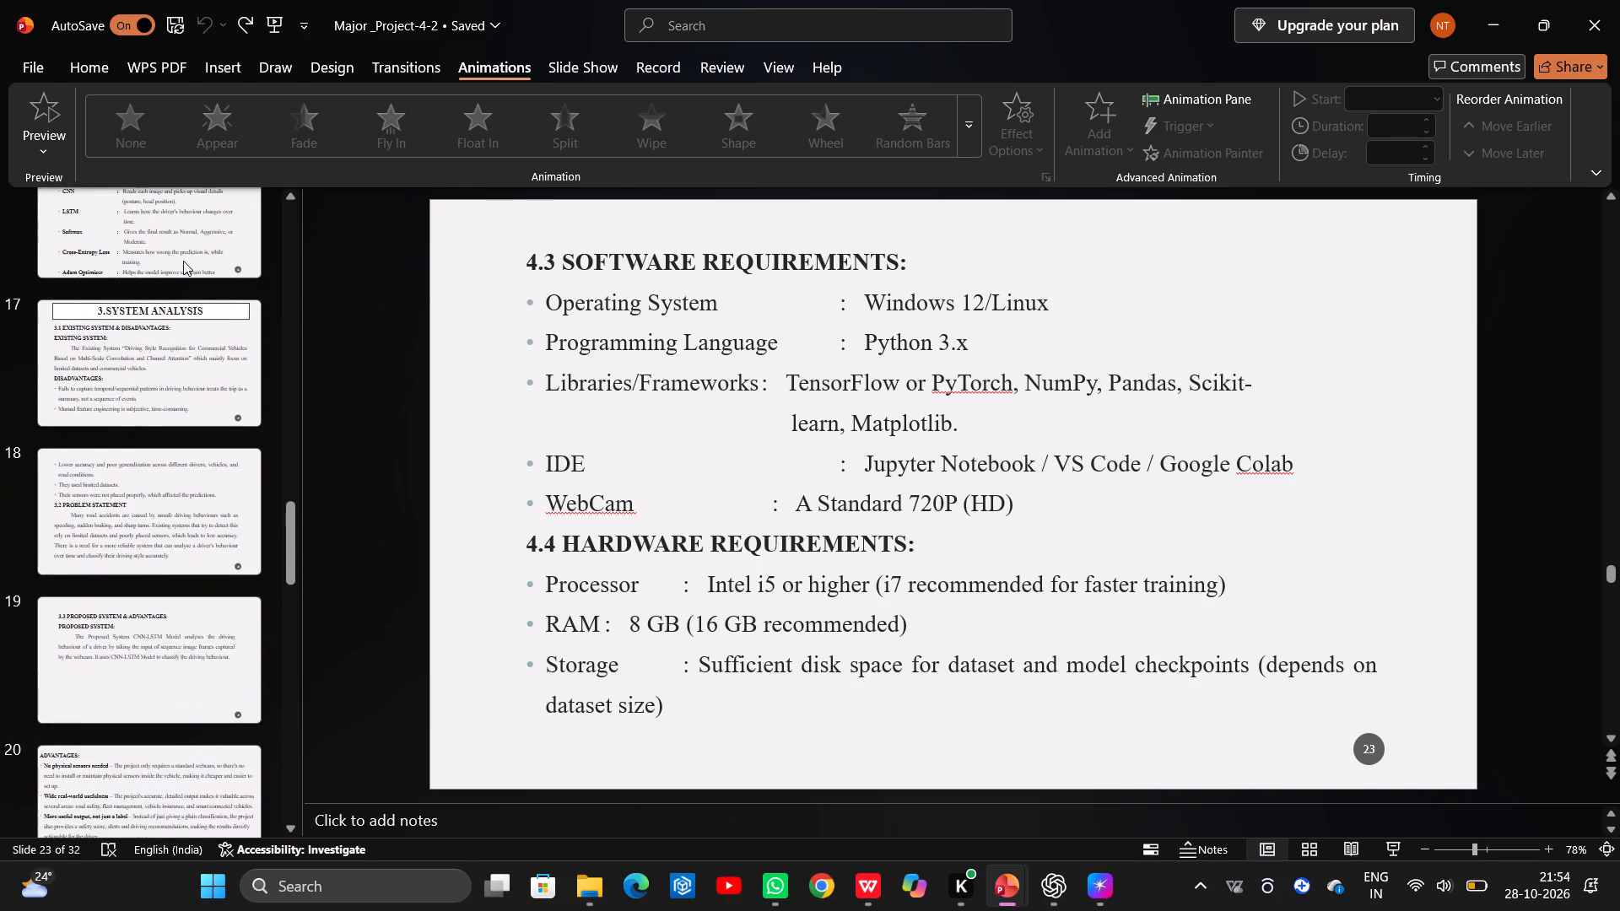
scroll(183, 261, up, 1)
click(139, 393)
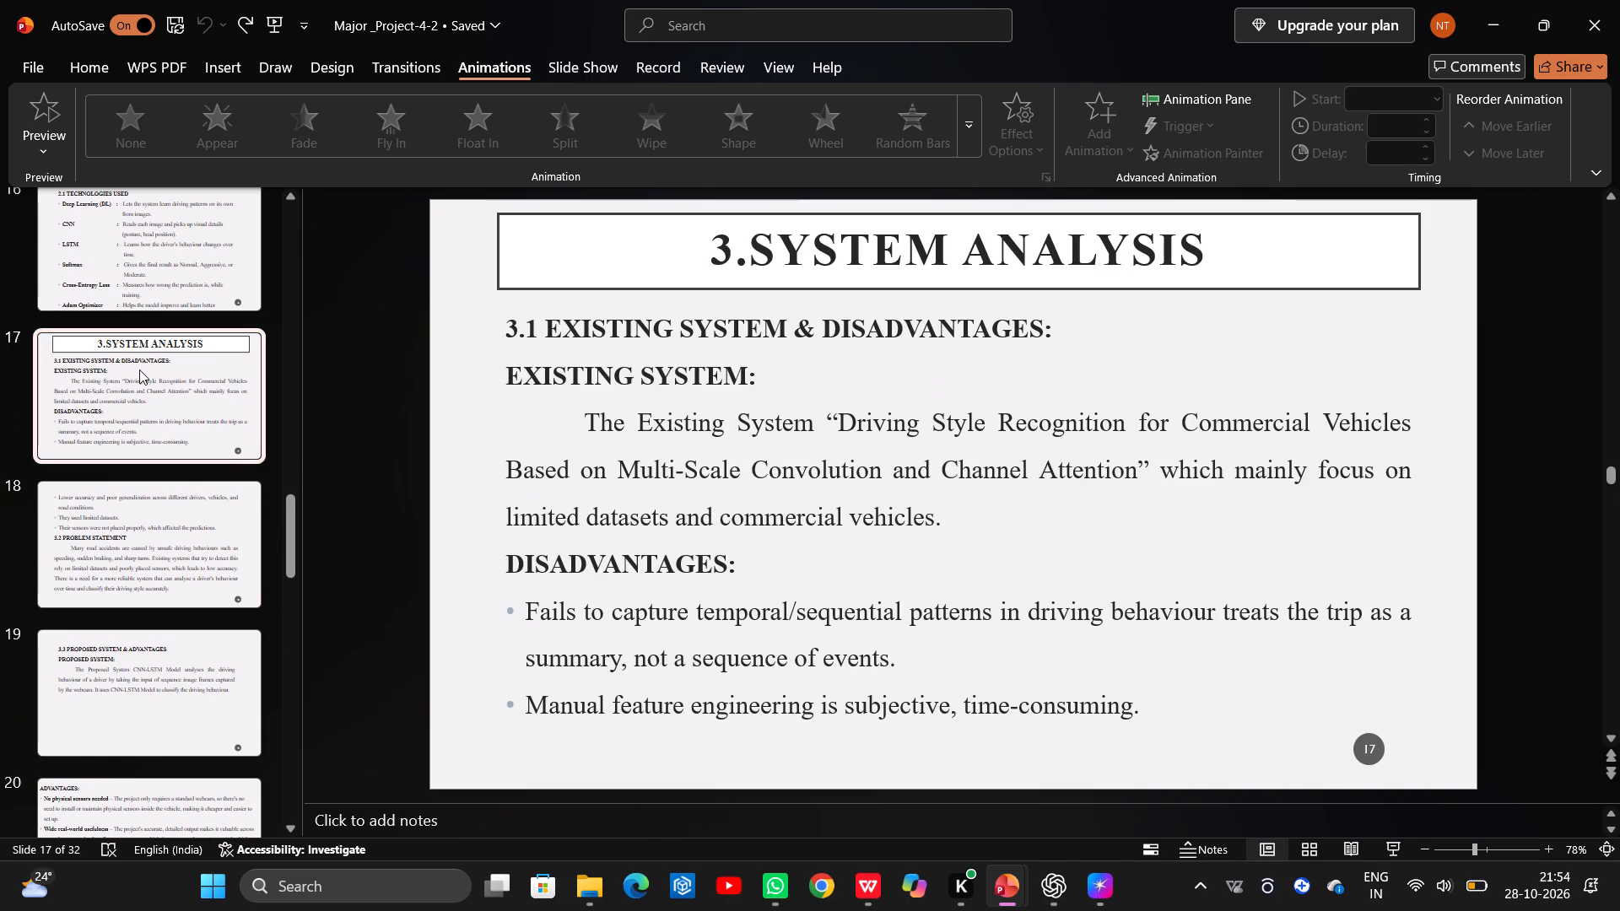
click(139, 369)
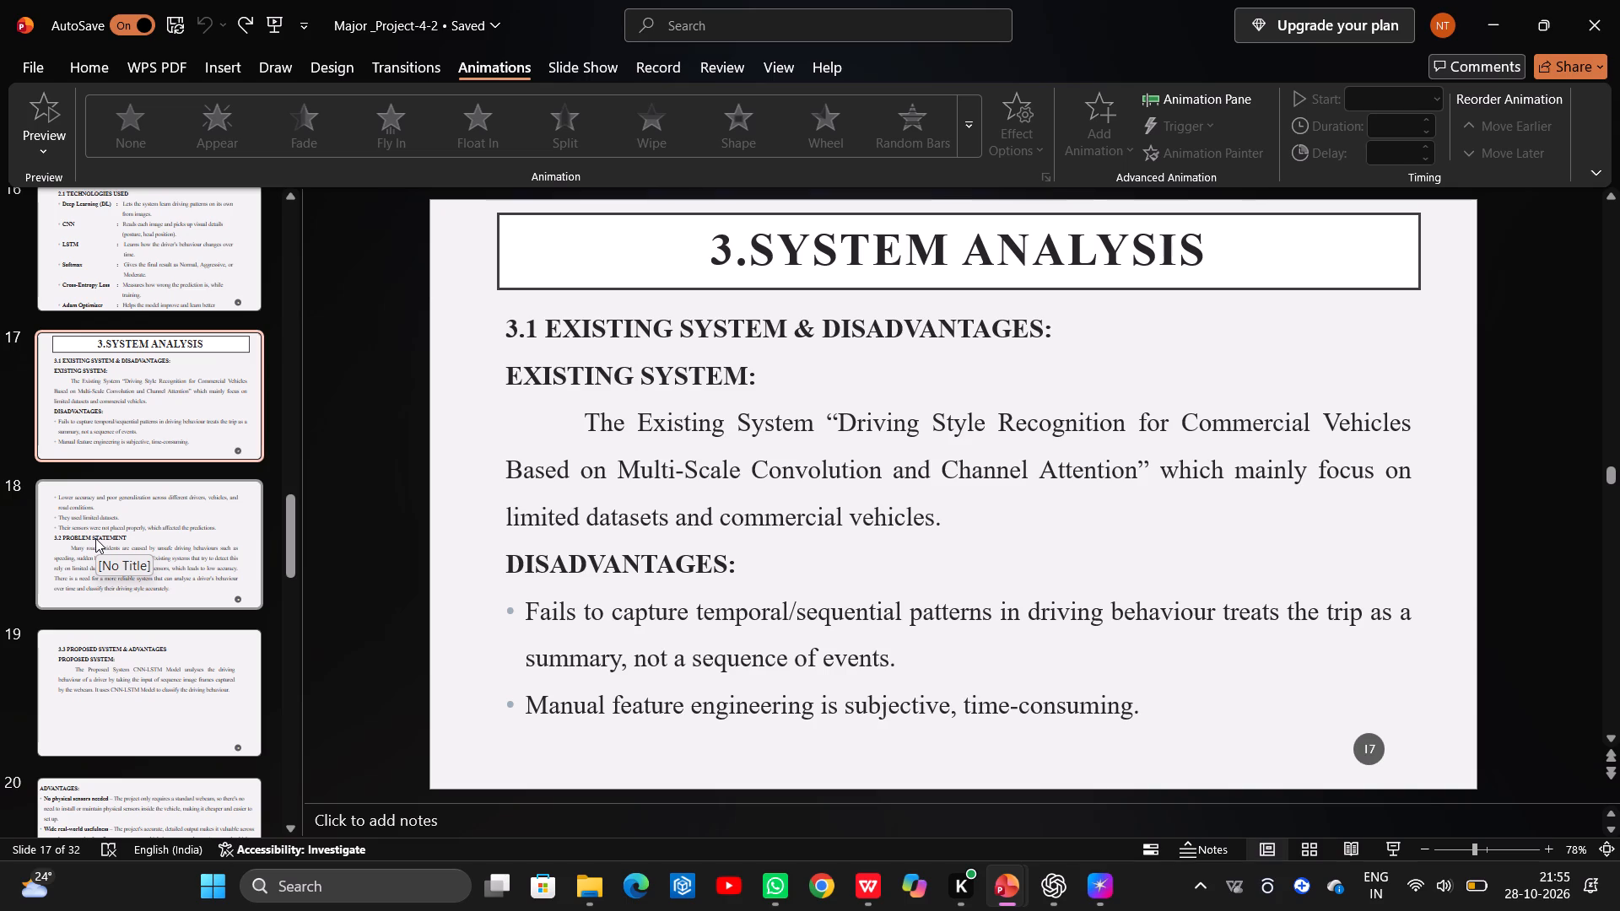
click(140, 369)
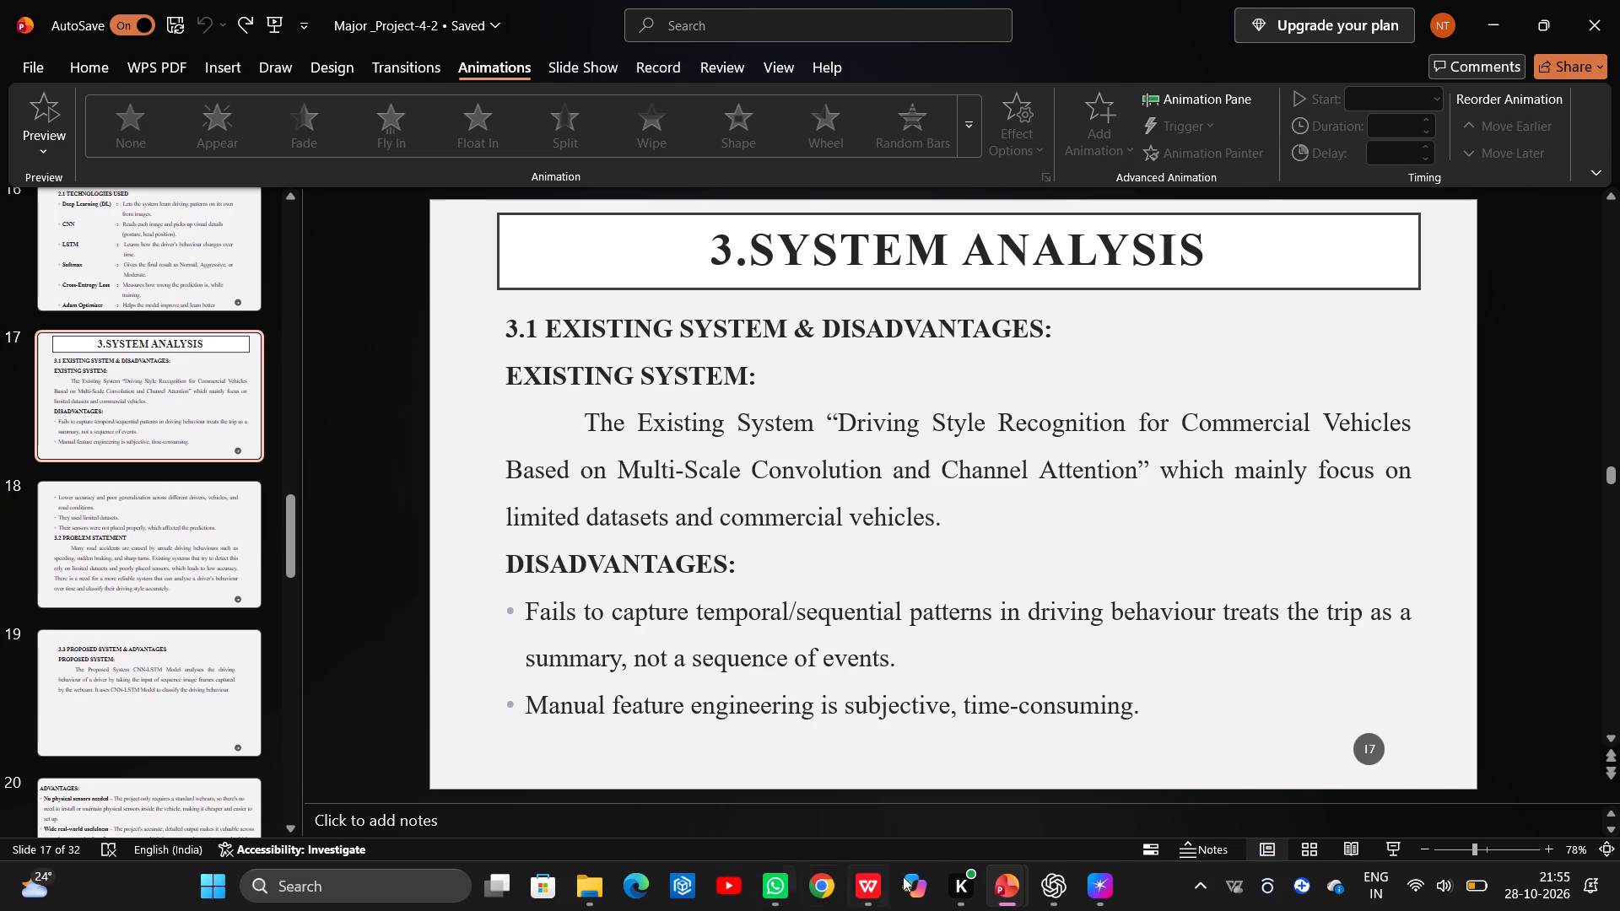
Copy the 3.SYSTEM ANALYSIS title from Major _Project-4-2 into the empty title of slide 9 in Major _Project 1234.
click(1243, 806)
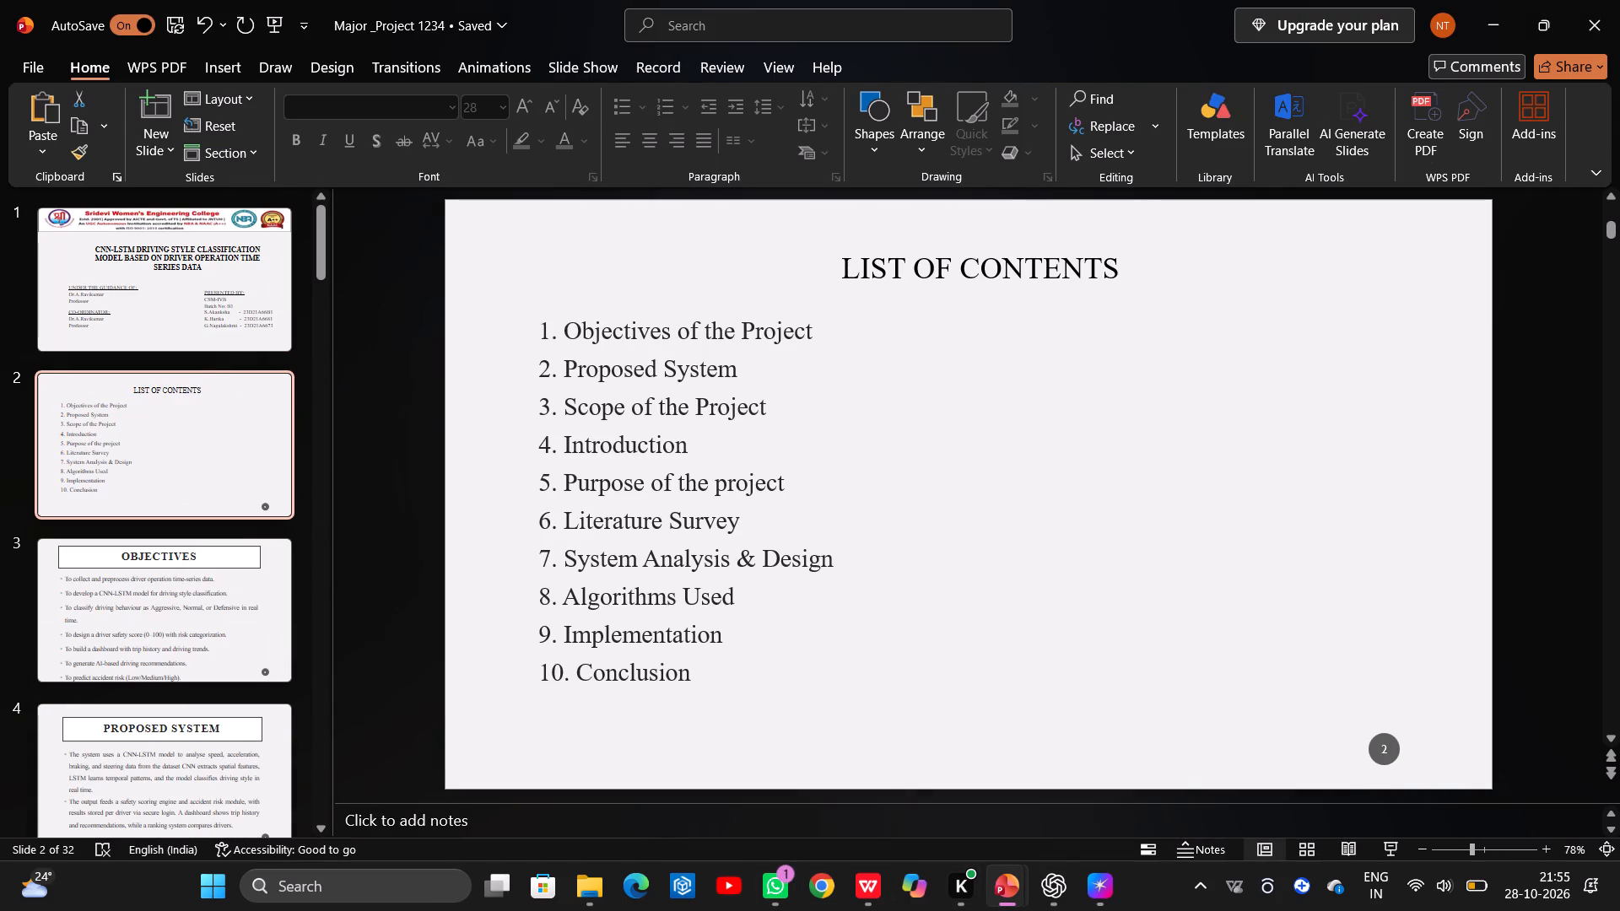
scroll(684, 569, down, 3)
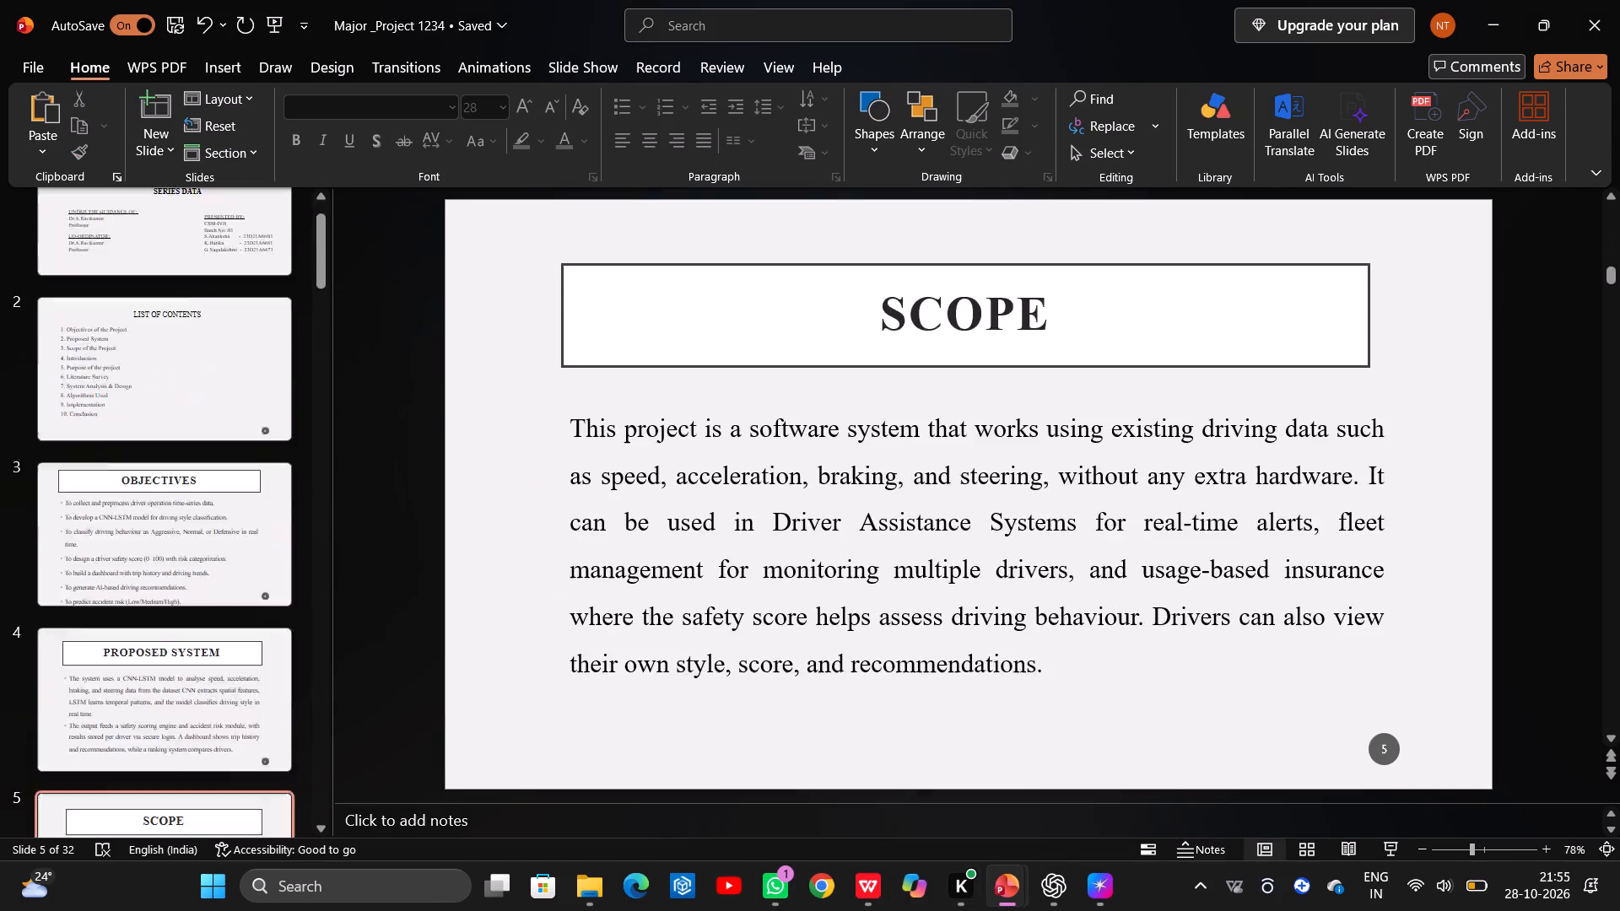
scroll(684, 569, down, 3)
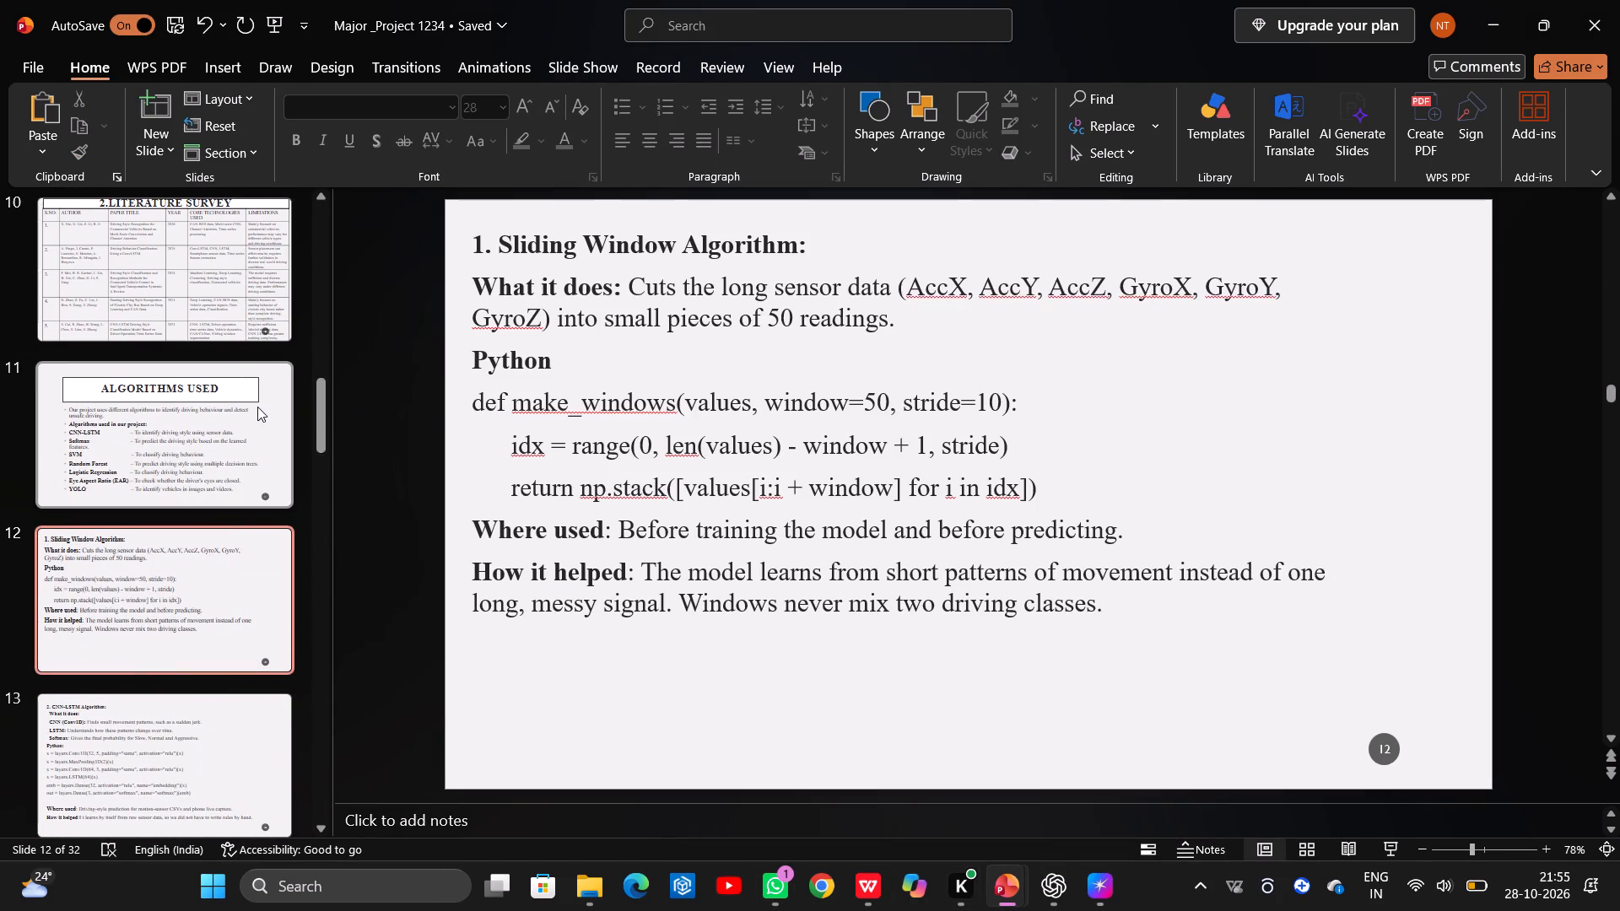
scroll(257, 407, up, 3)
scroll(257, 407, down, 1)
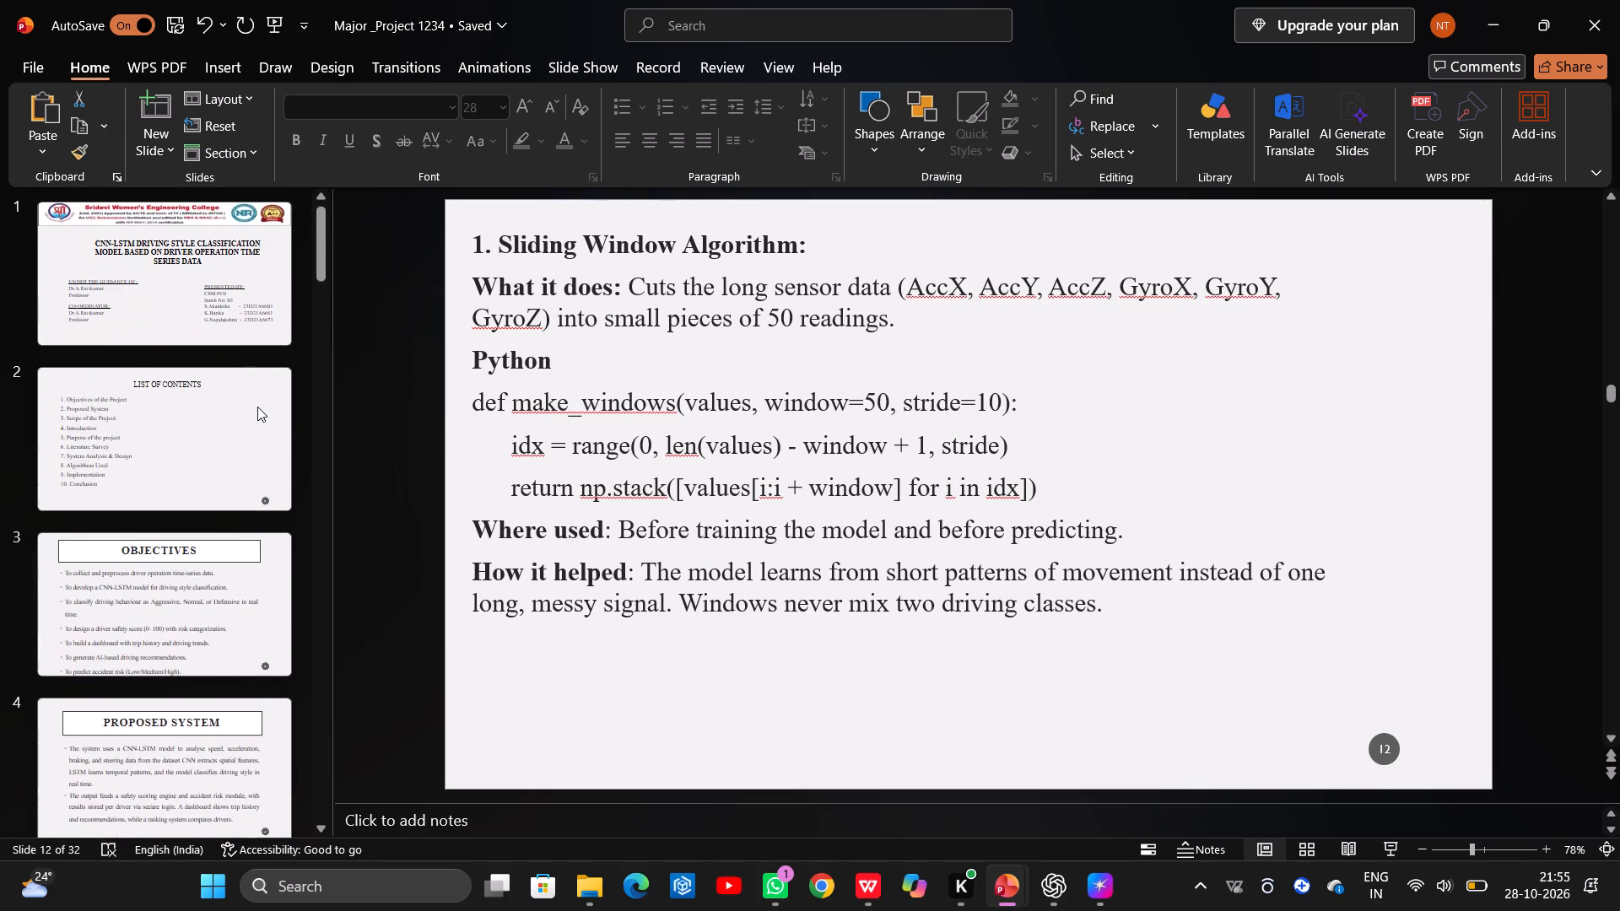
scroll(257, 407, down, 1)
click(154, 615)
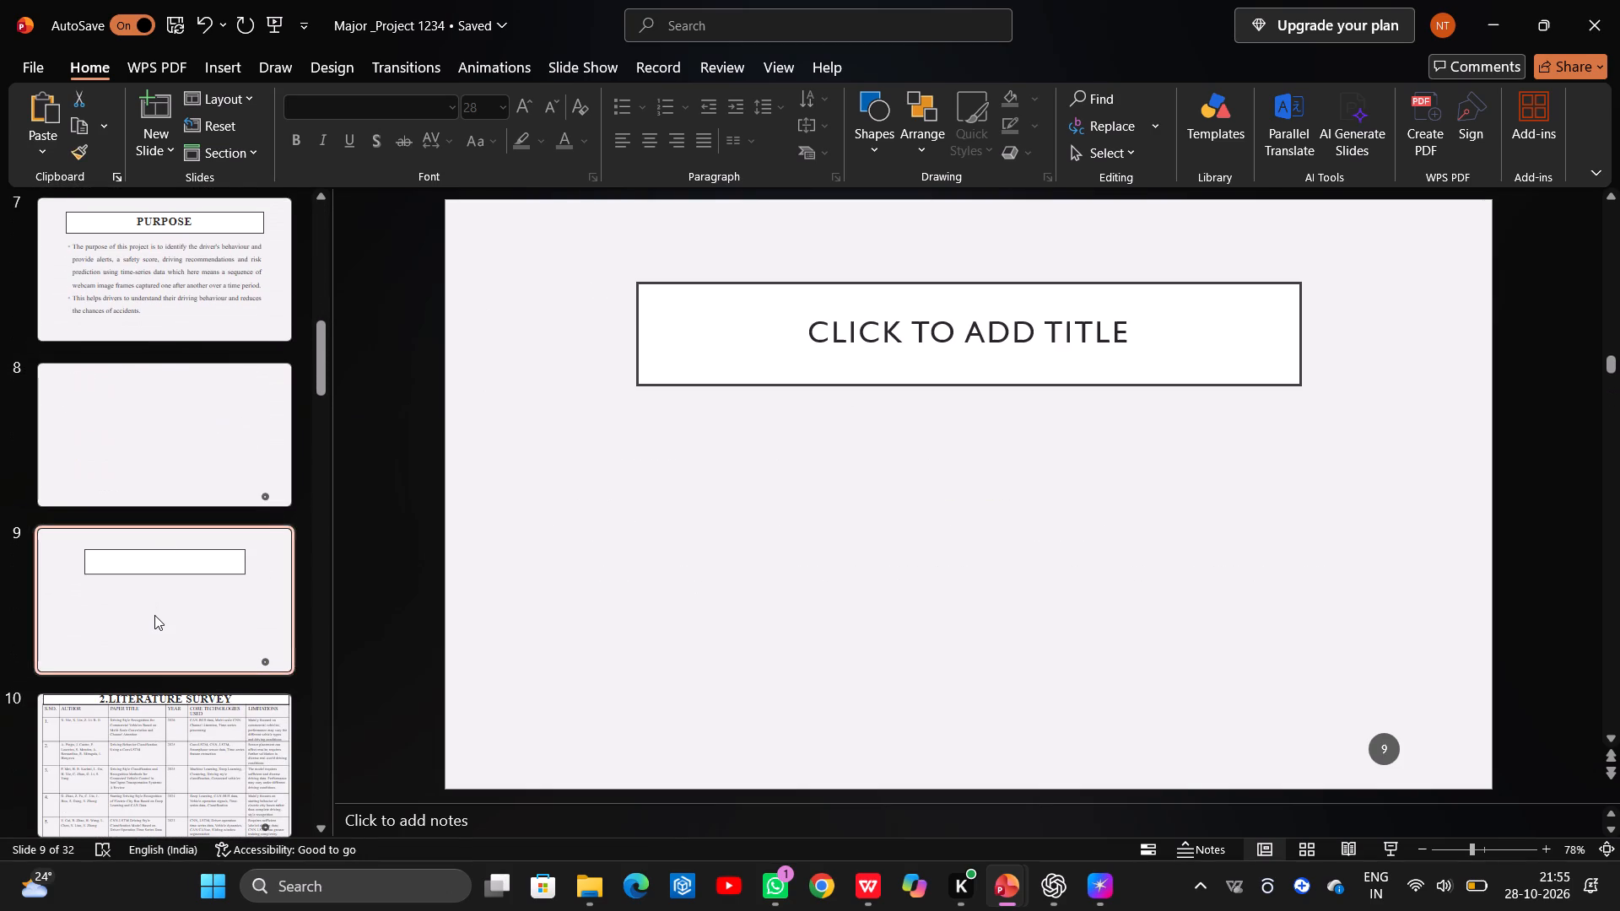
click(1021, 304)
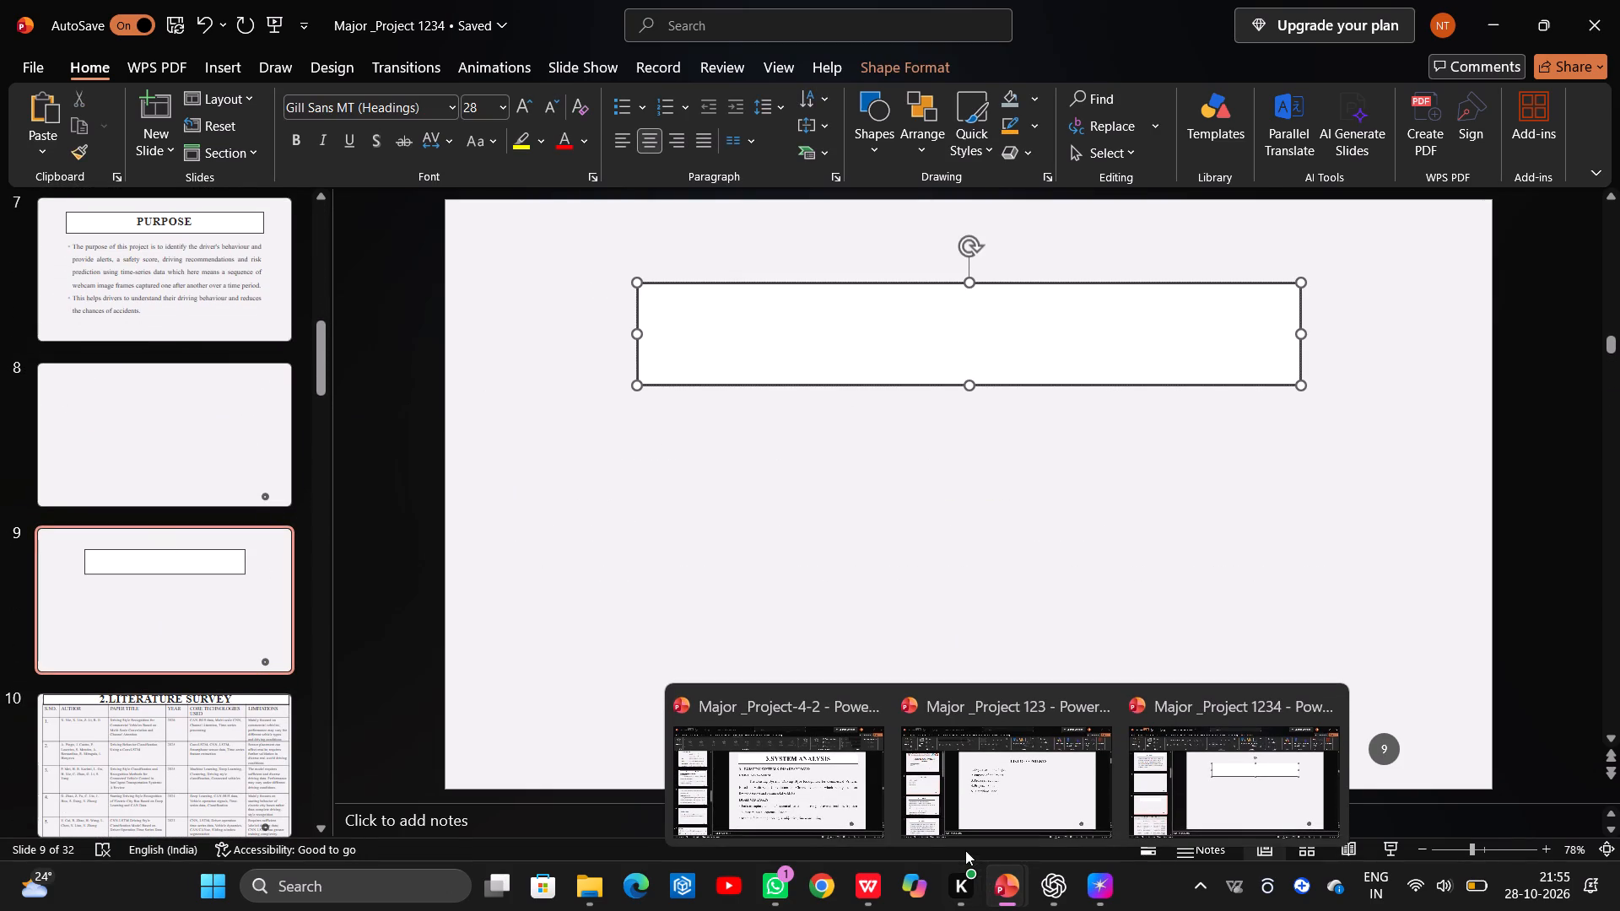
click(821, 754)
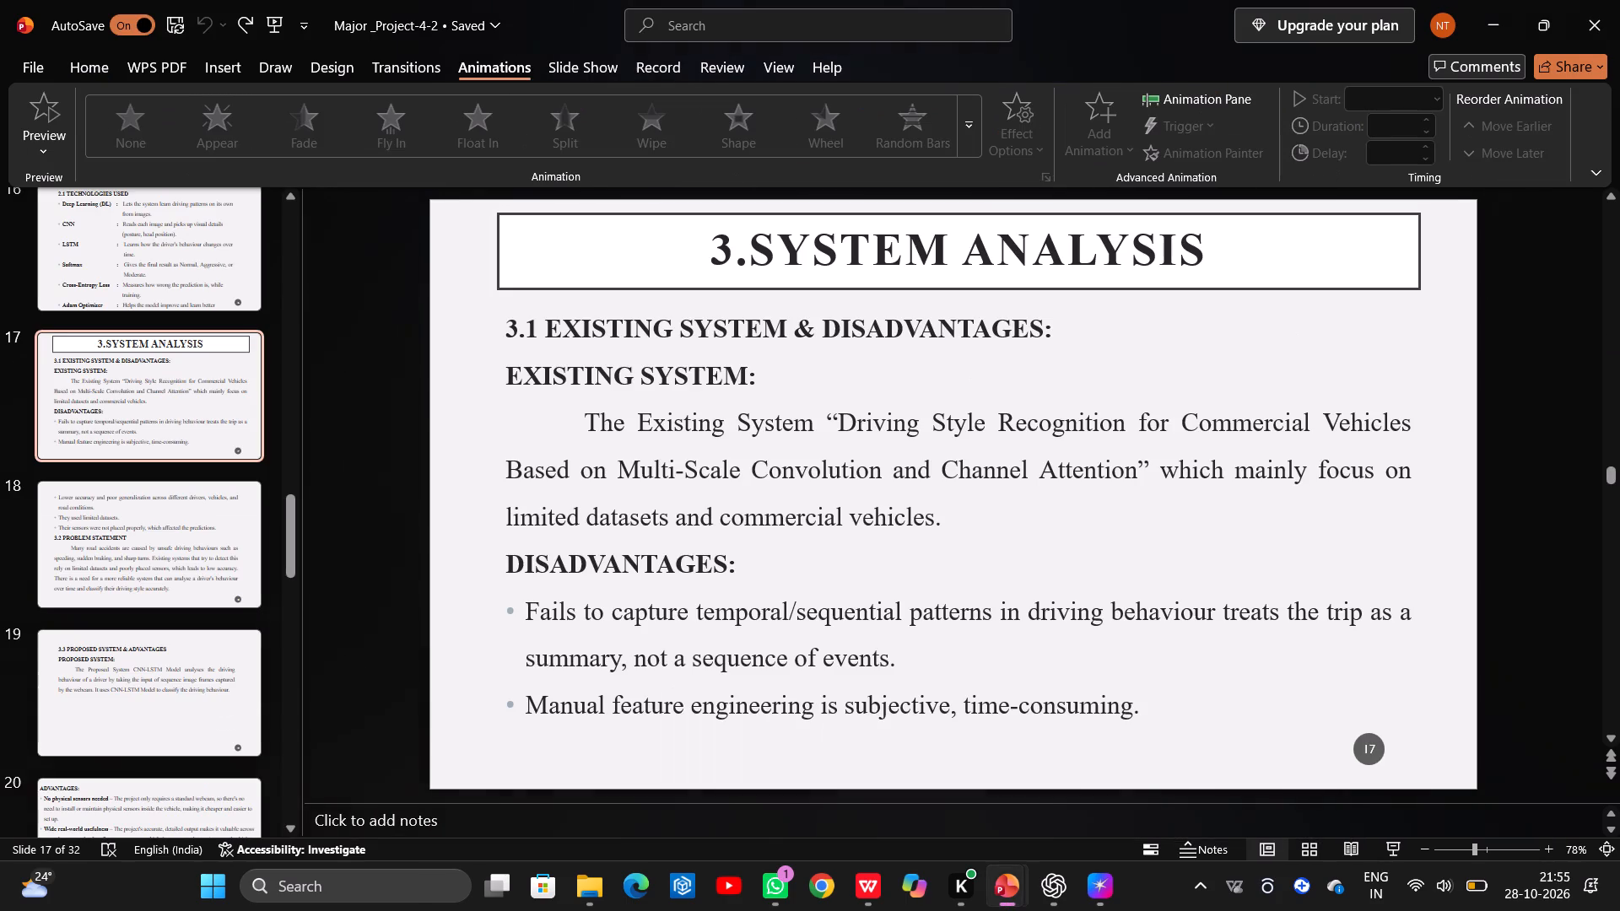
click(756, 262)
right_click(756, 262)
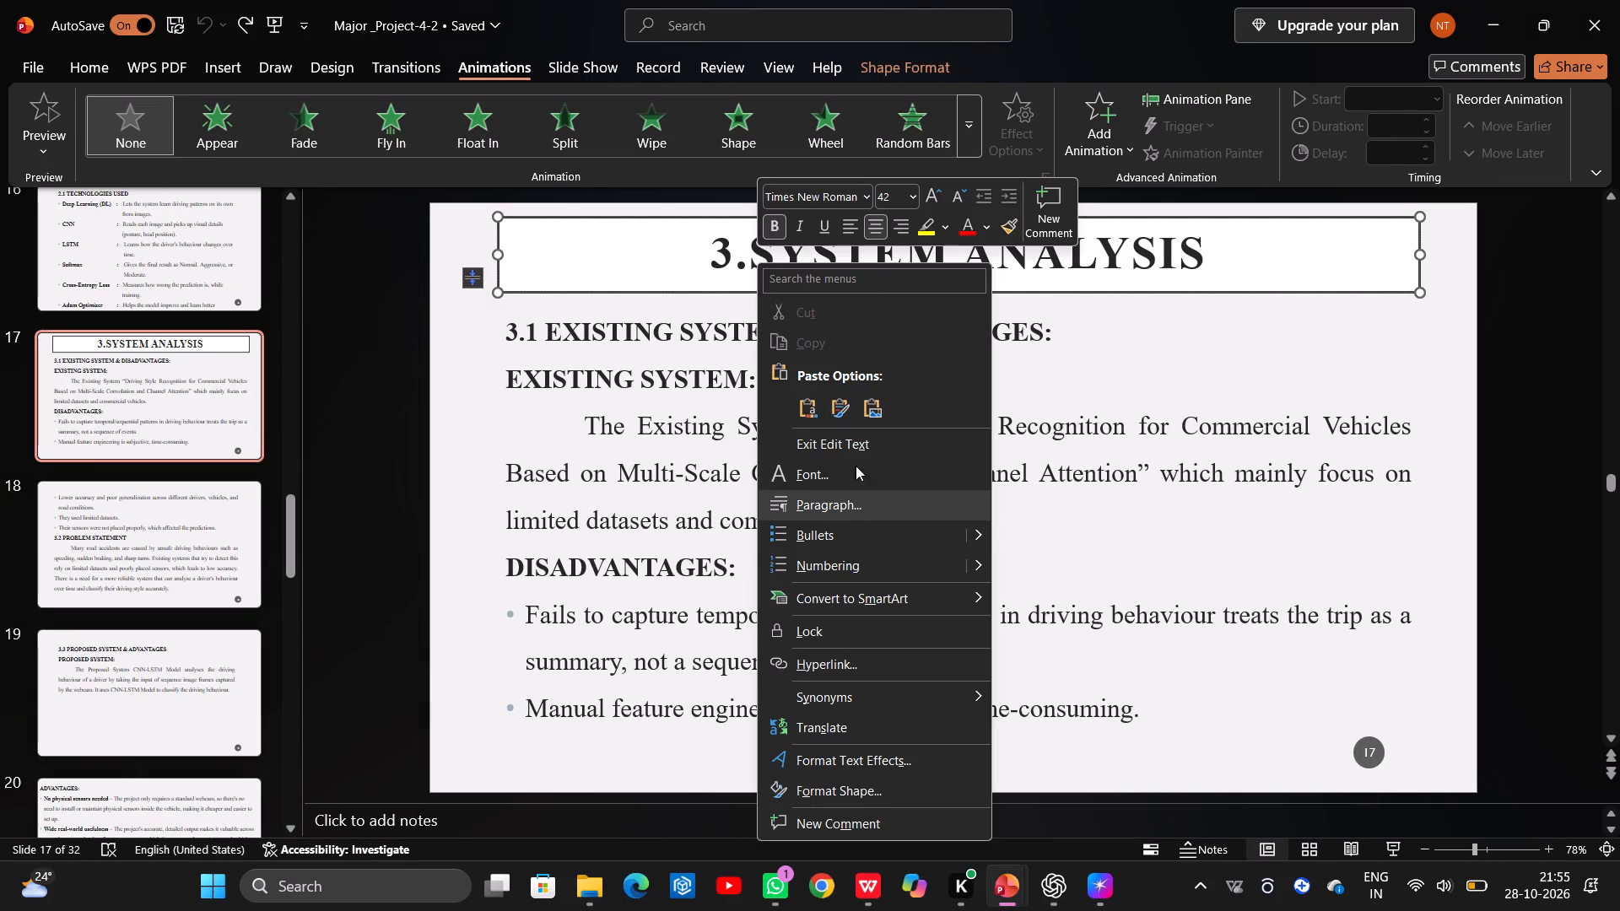
click(1238, 256)
right_click(1421, 258)
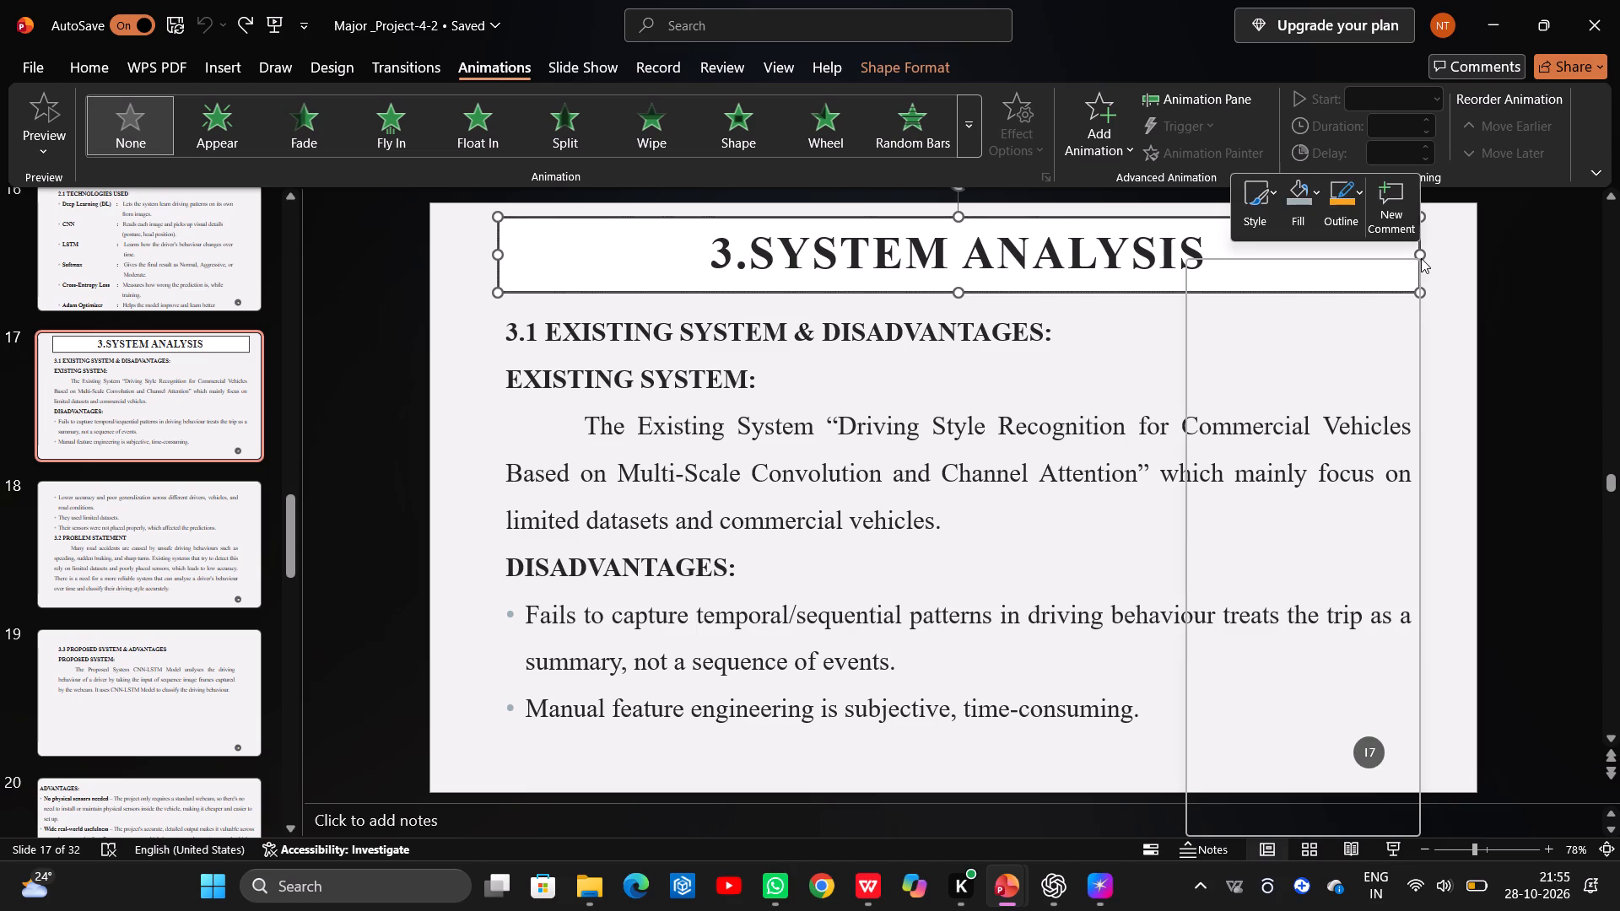
click(1326, 335)
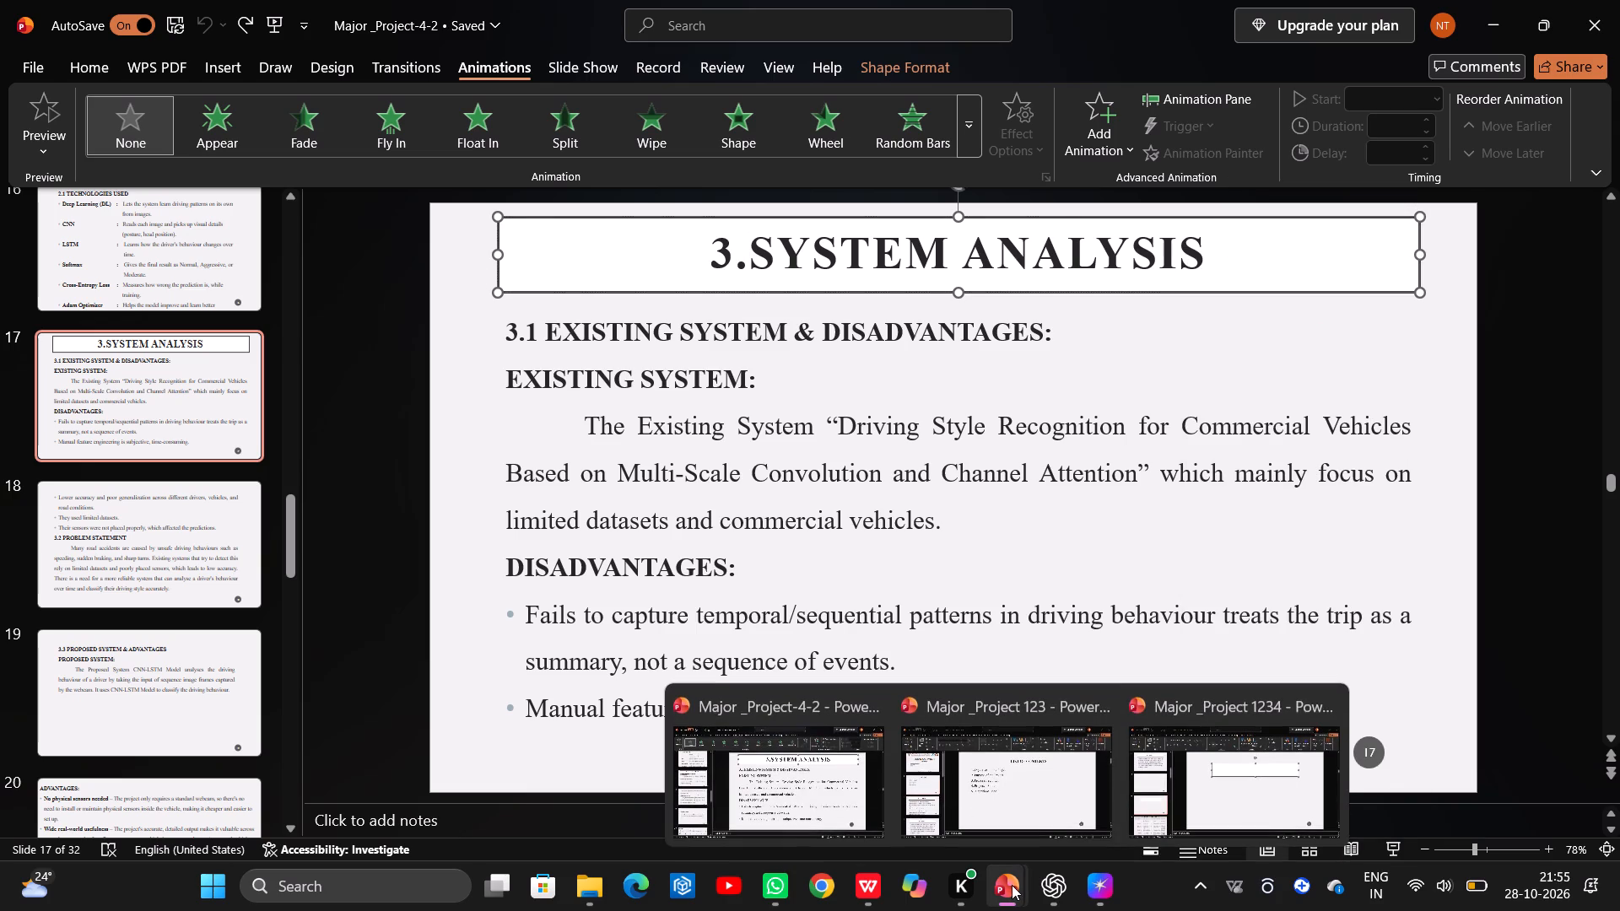
click(1239, 794)
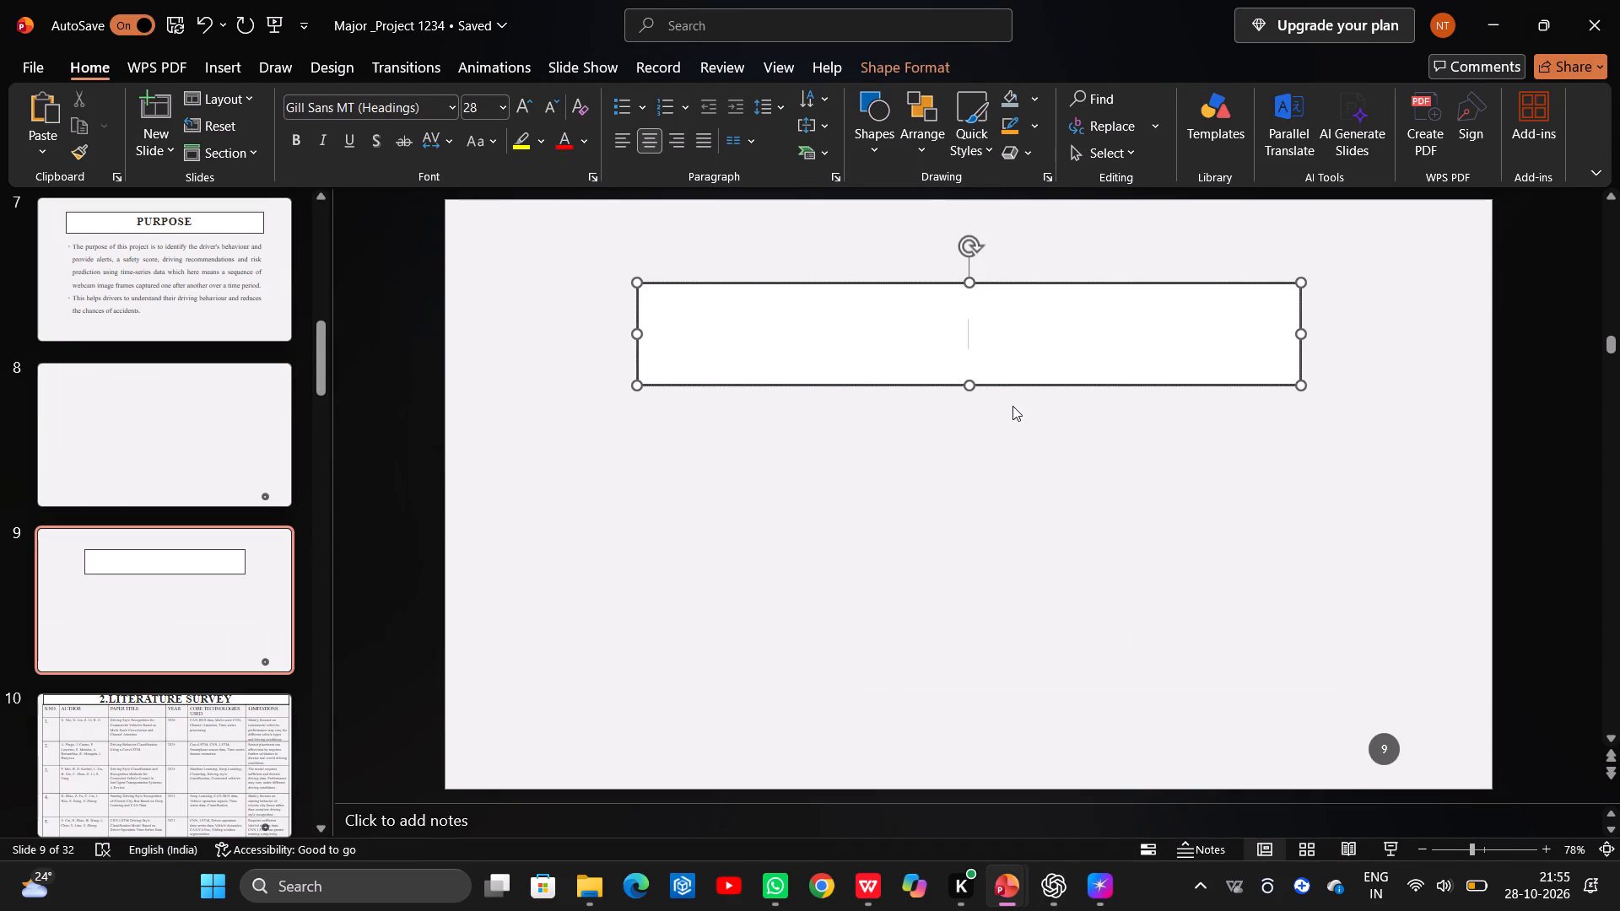
key(ctrl+v)
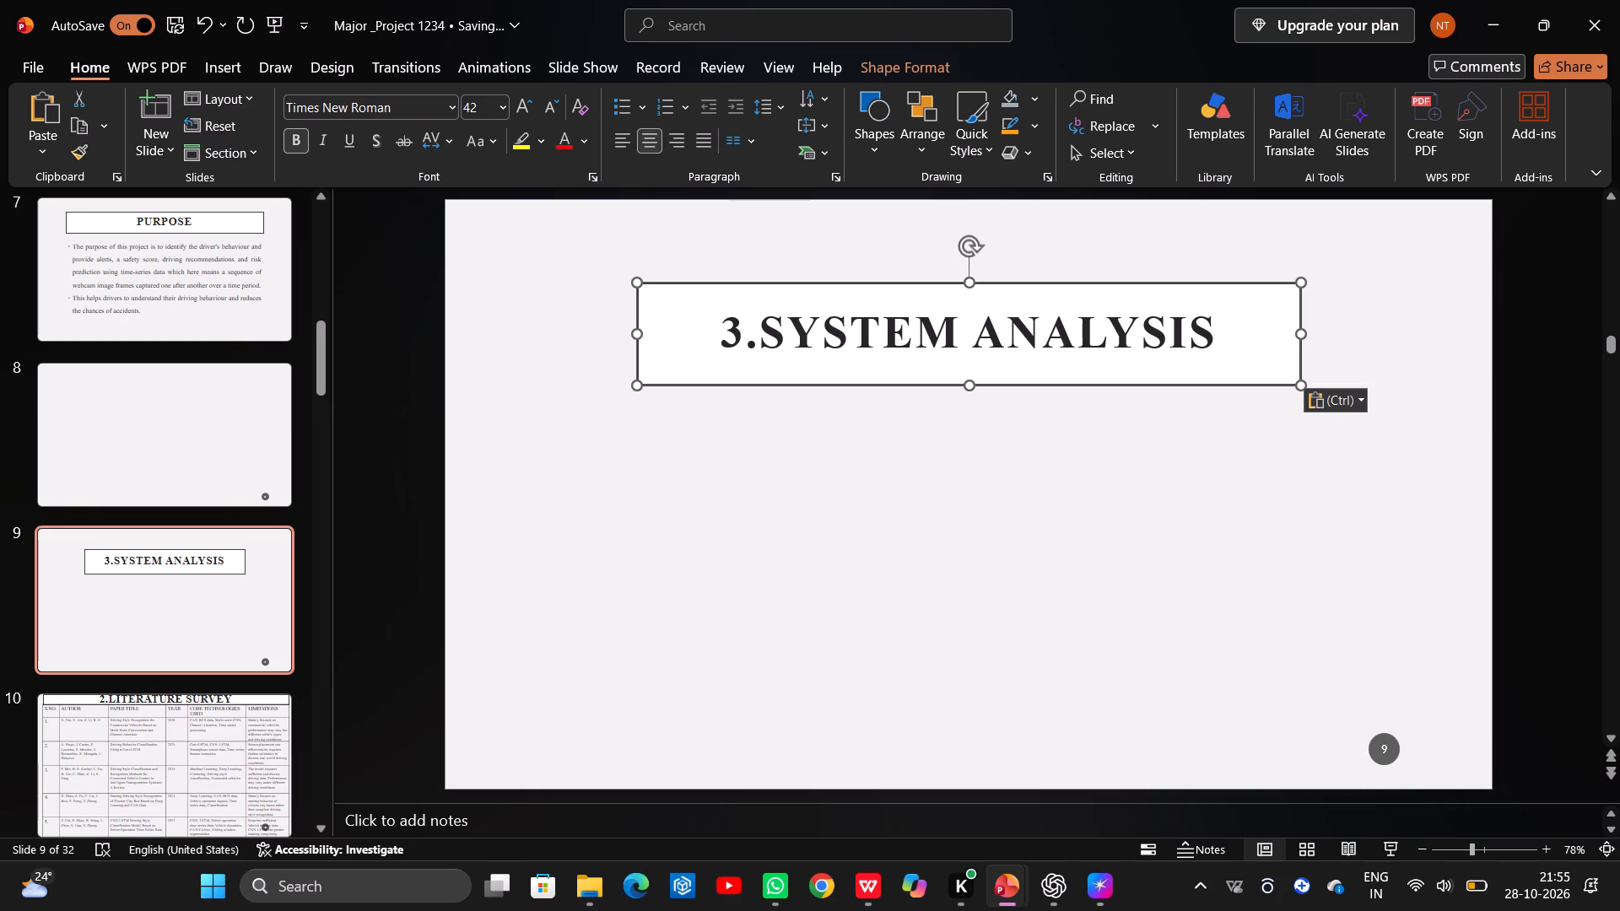
Resize slide 9's title box so it sits higher, is slightly shorter in height, and extends wider on both sides.
drag(969, 284, 964, 243)
drag(974, 385, 974, 359)
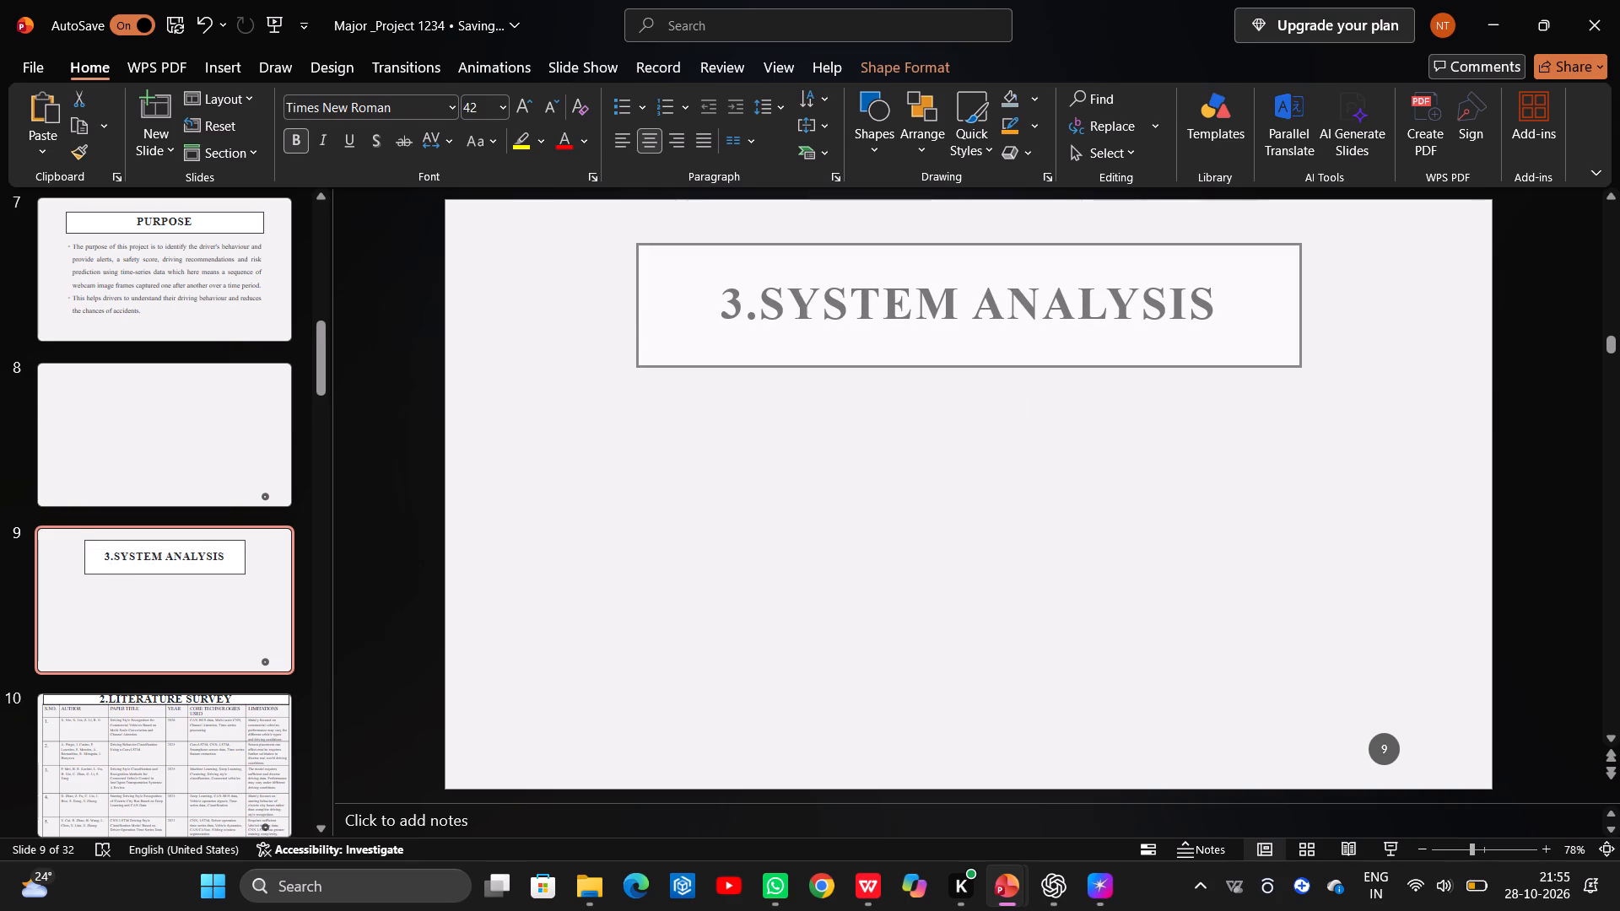
drag(974, 359, 971, 333)
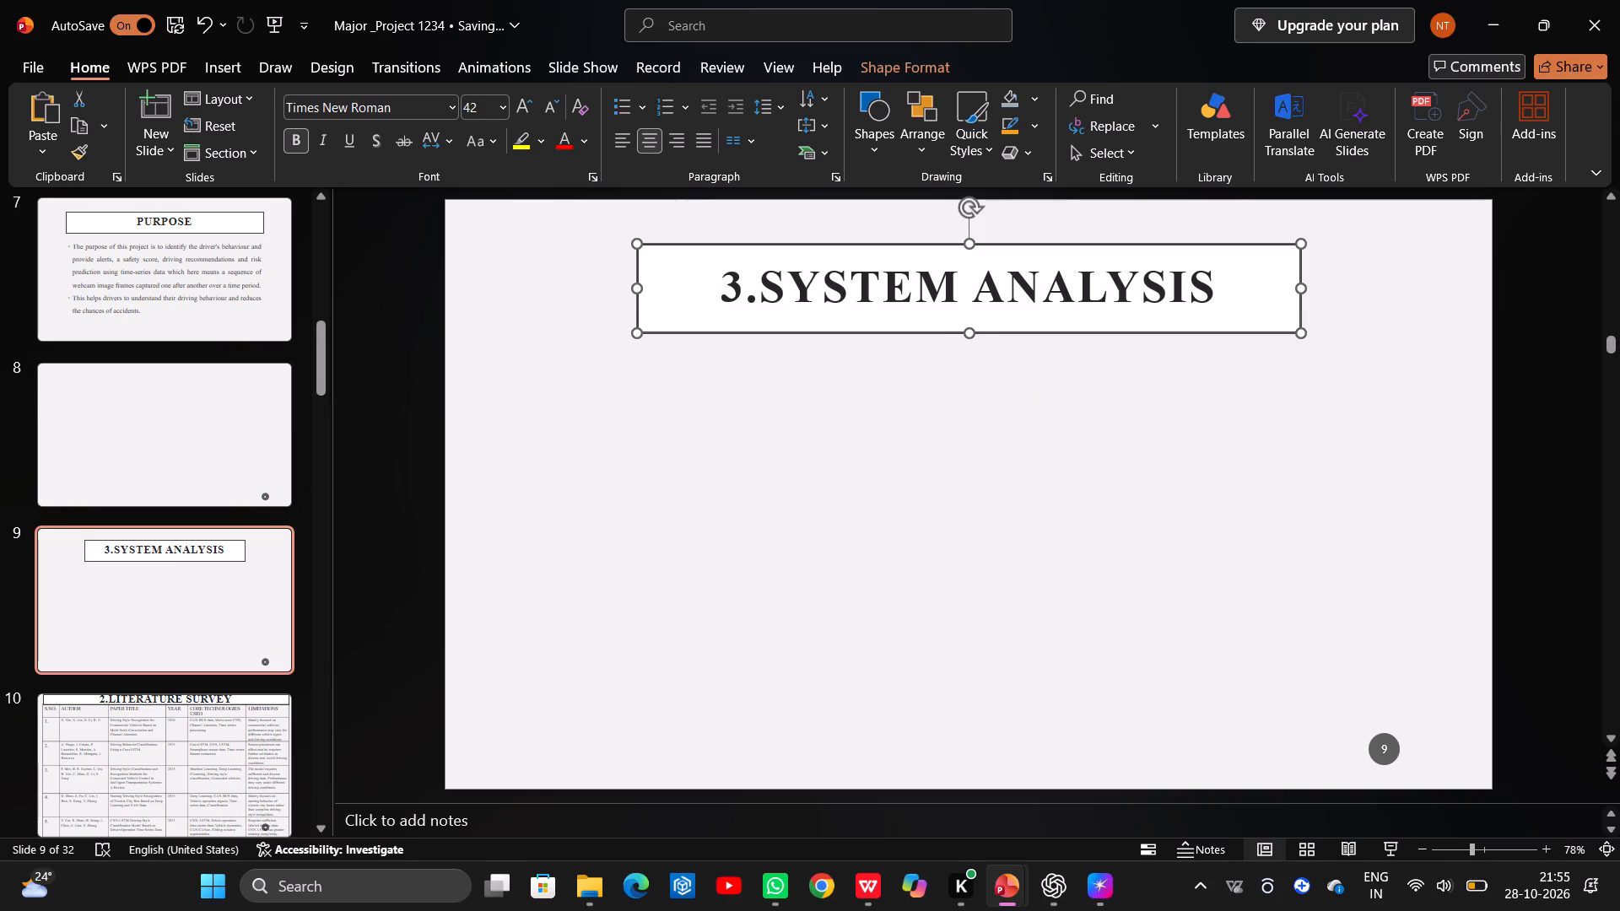
drag(640, 291, 603, 283)
drag(949, 287, 1242, 235)
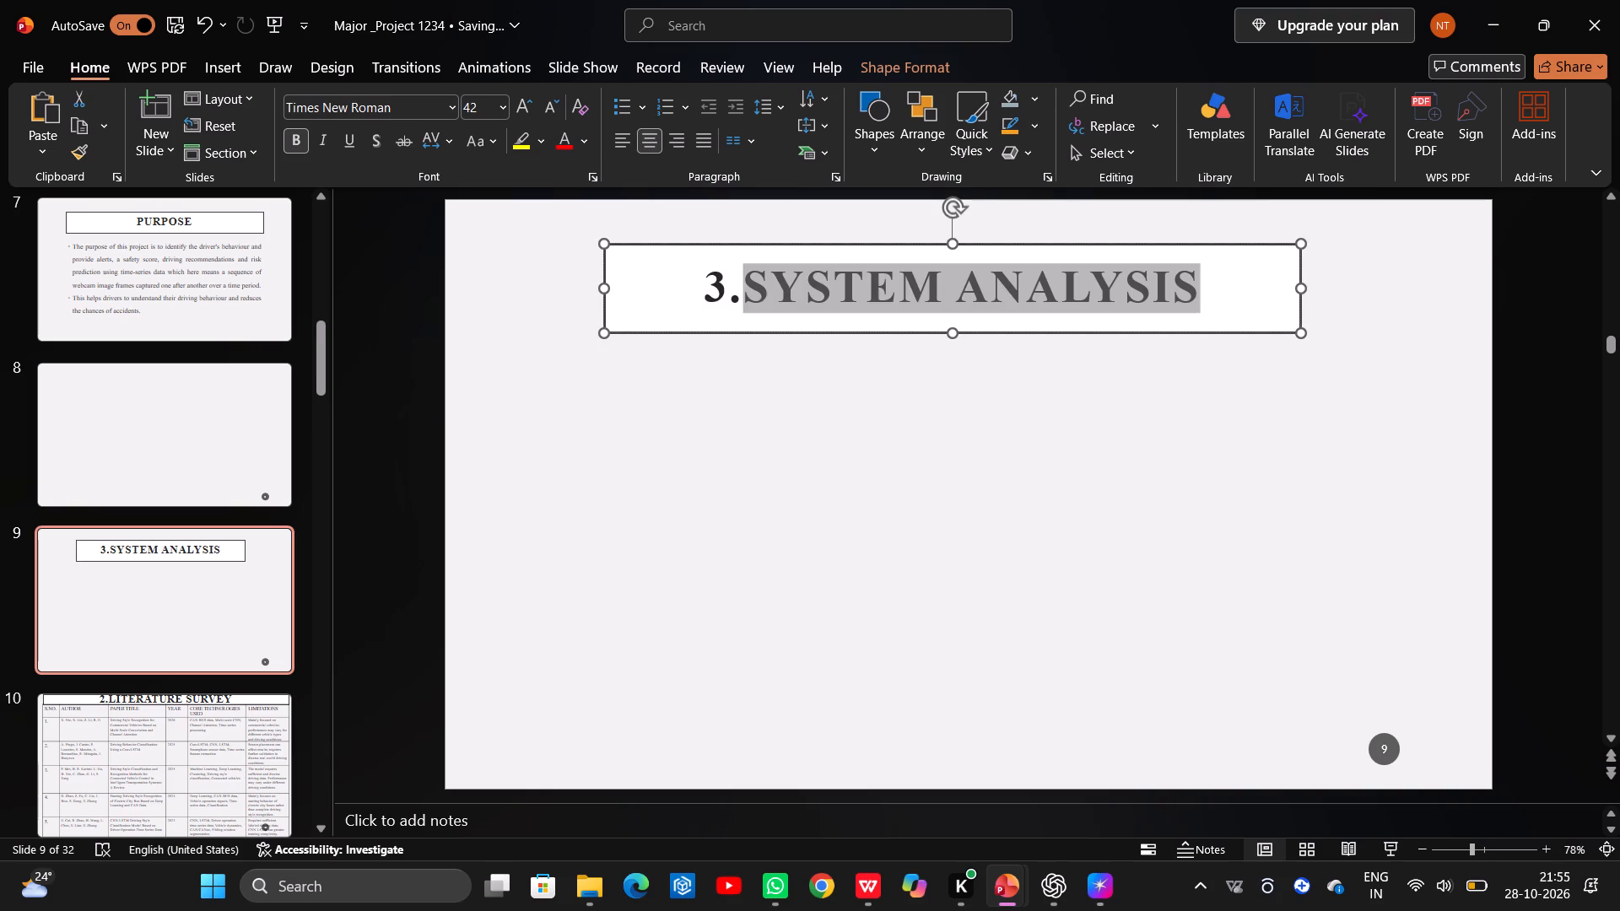
drag(1242, 235, 1322, 219)
drag(1299, 293, 1331, 283)
click(917, 531)
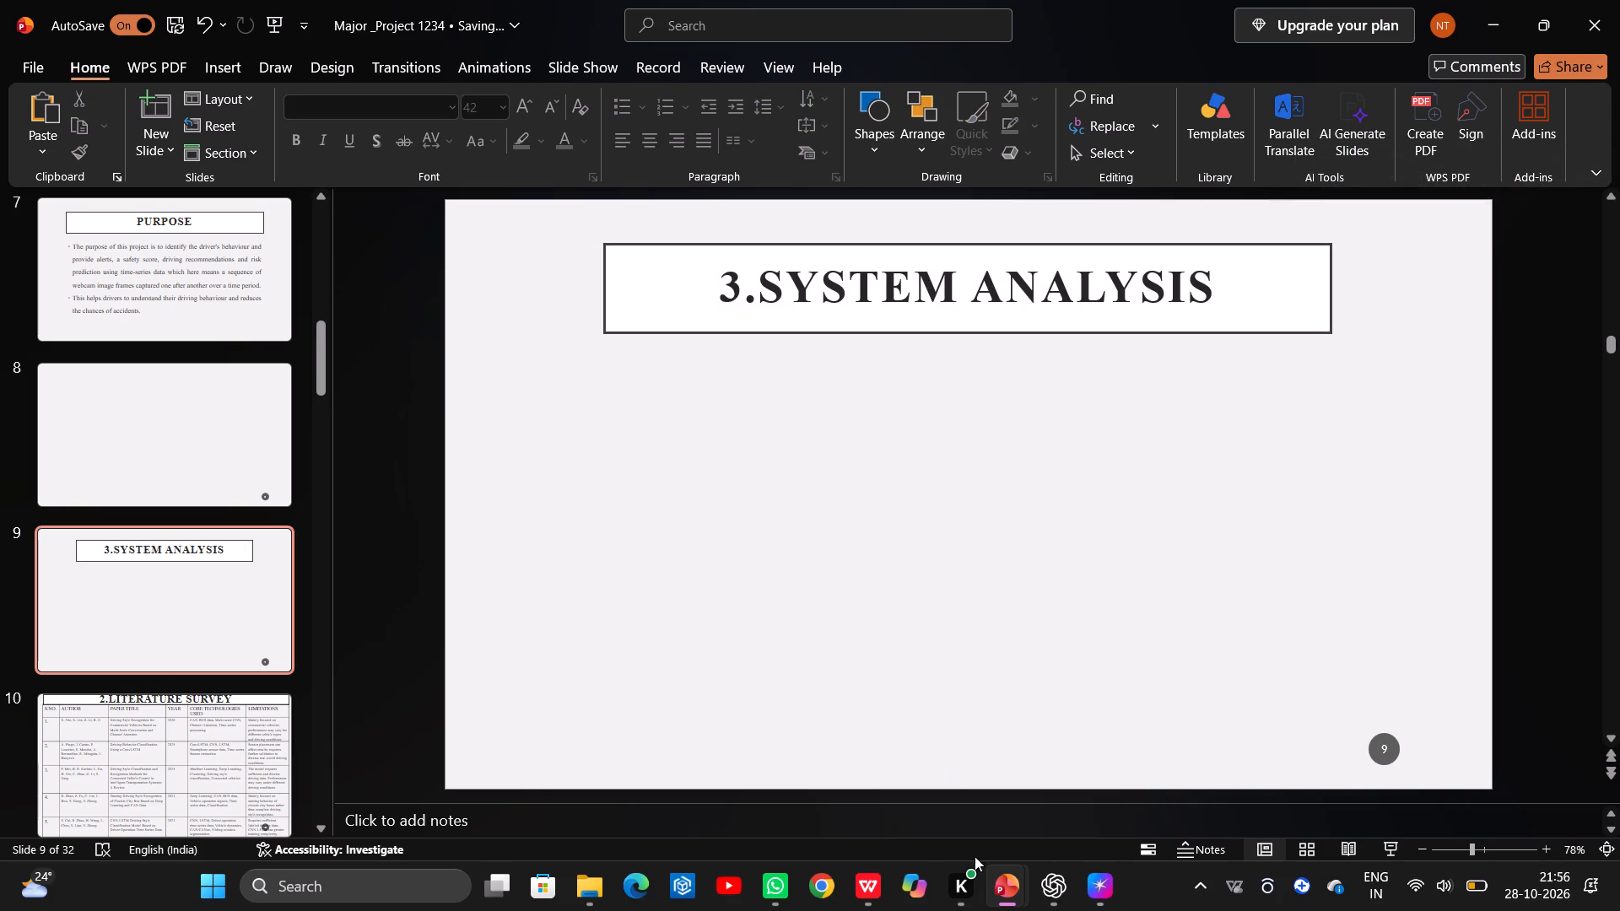
In Major _Project-4-2, copy slide 17's body text from "EXISTING SYSTEM & DISADVANTAGES" through "time-consuming.", leaving out the 3.1 number.
click(823, 774)
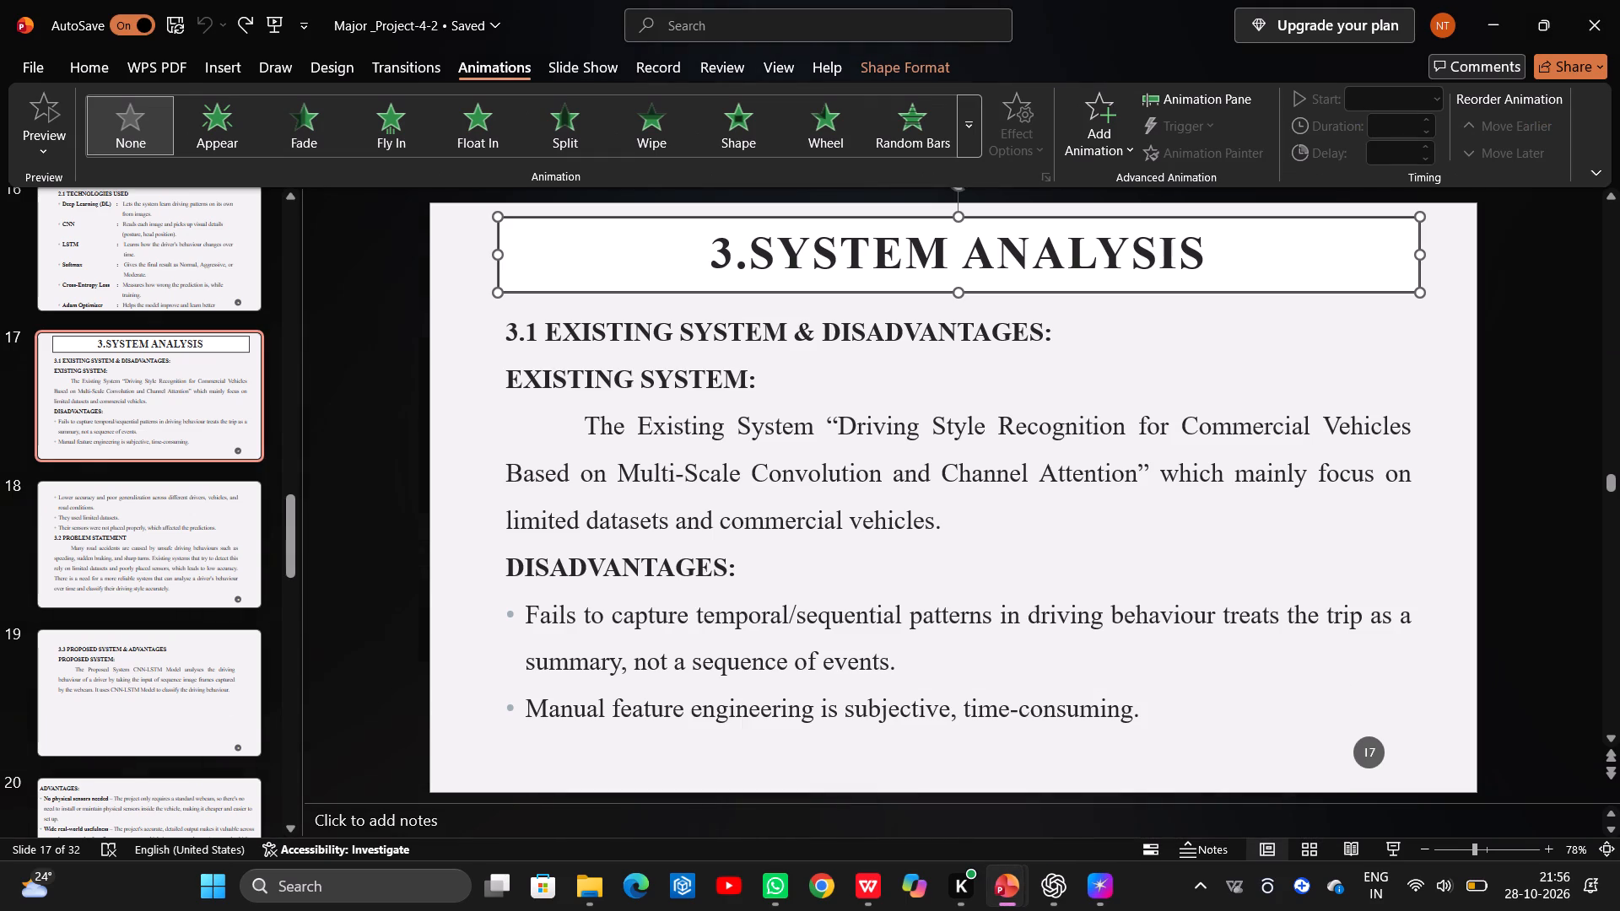
drag(549, 335, 1174, 725)
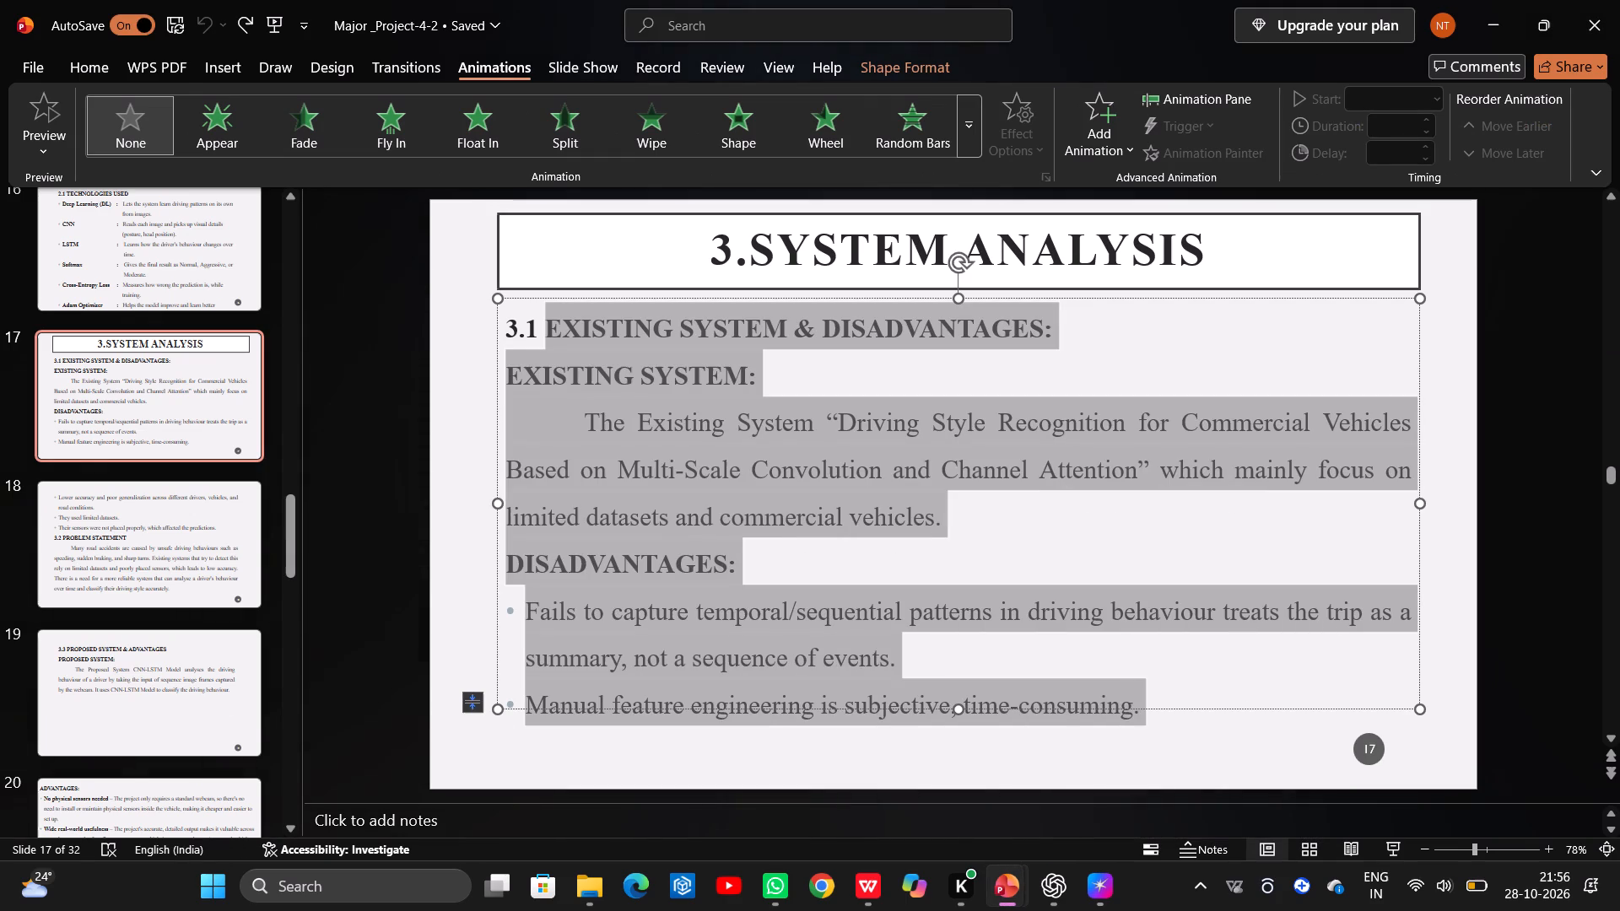
drag(1174, 725, 1191, 725)
key(ctrl+c)
Switch to Major _Project 1234 and remove the "3." numbering from slide 9's SYSTEM ANALYSIS title.
click(1247, 810)
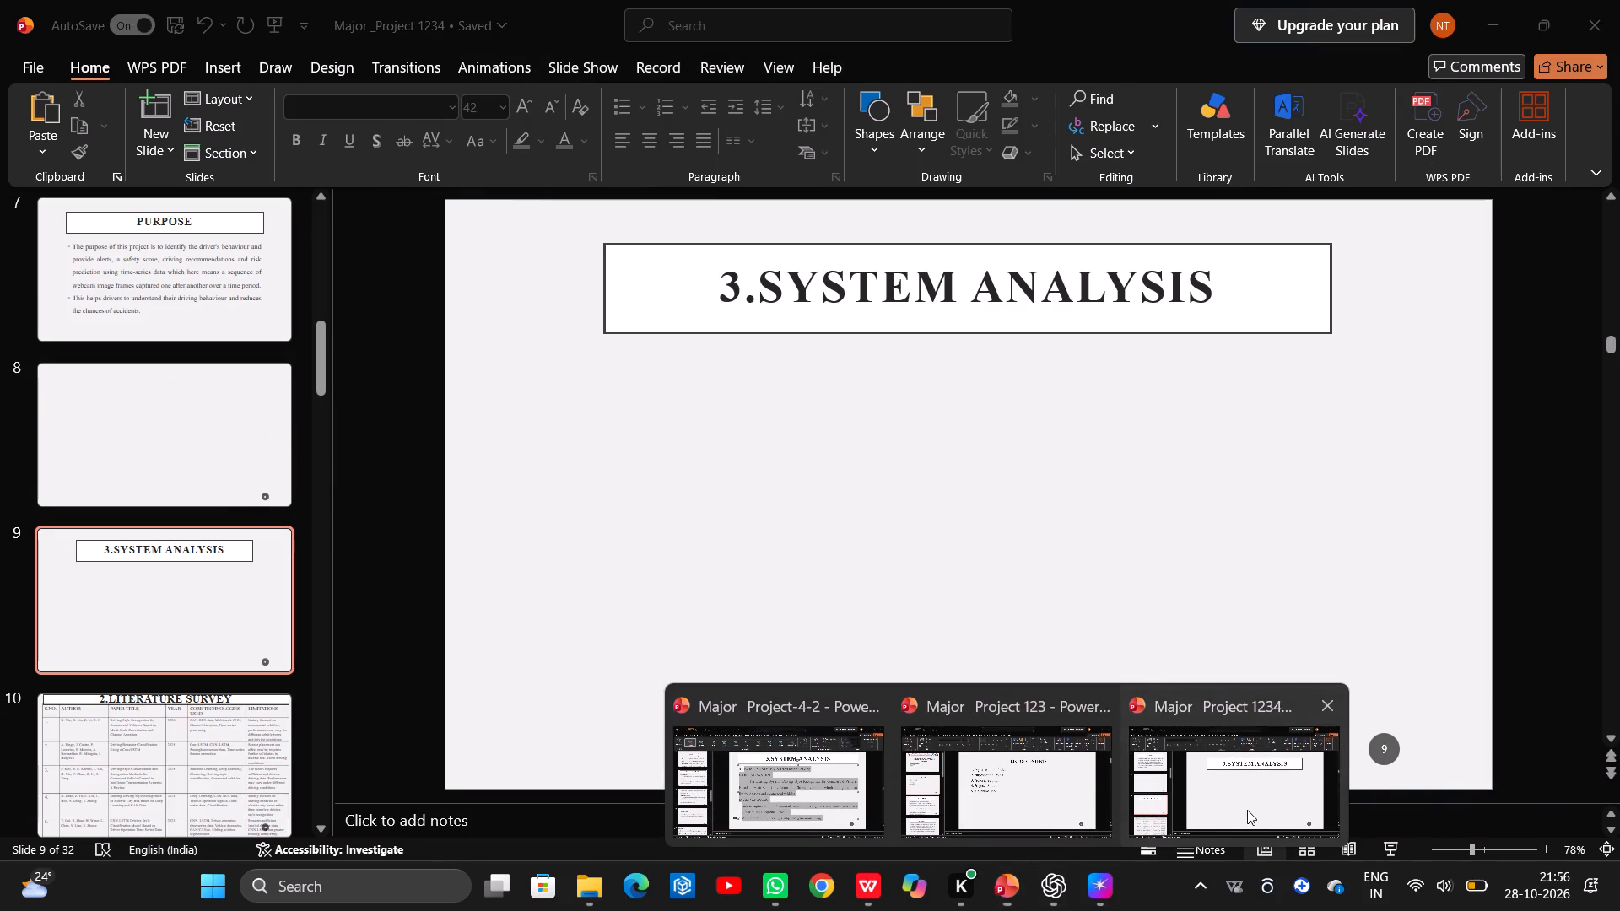
click(759, 297)
key(BackSpace)
key(BackSpace)
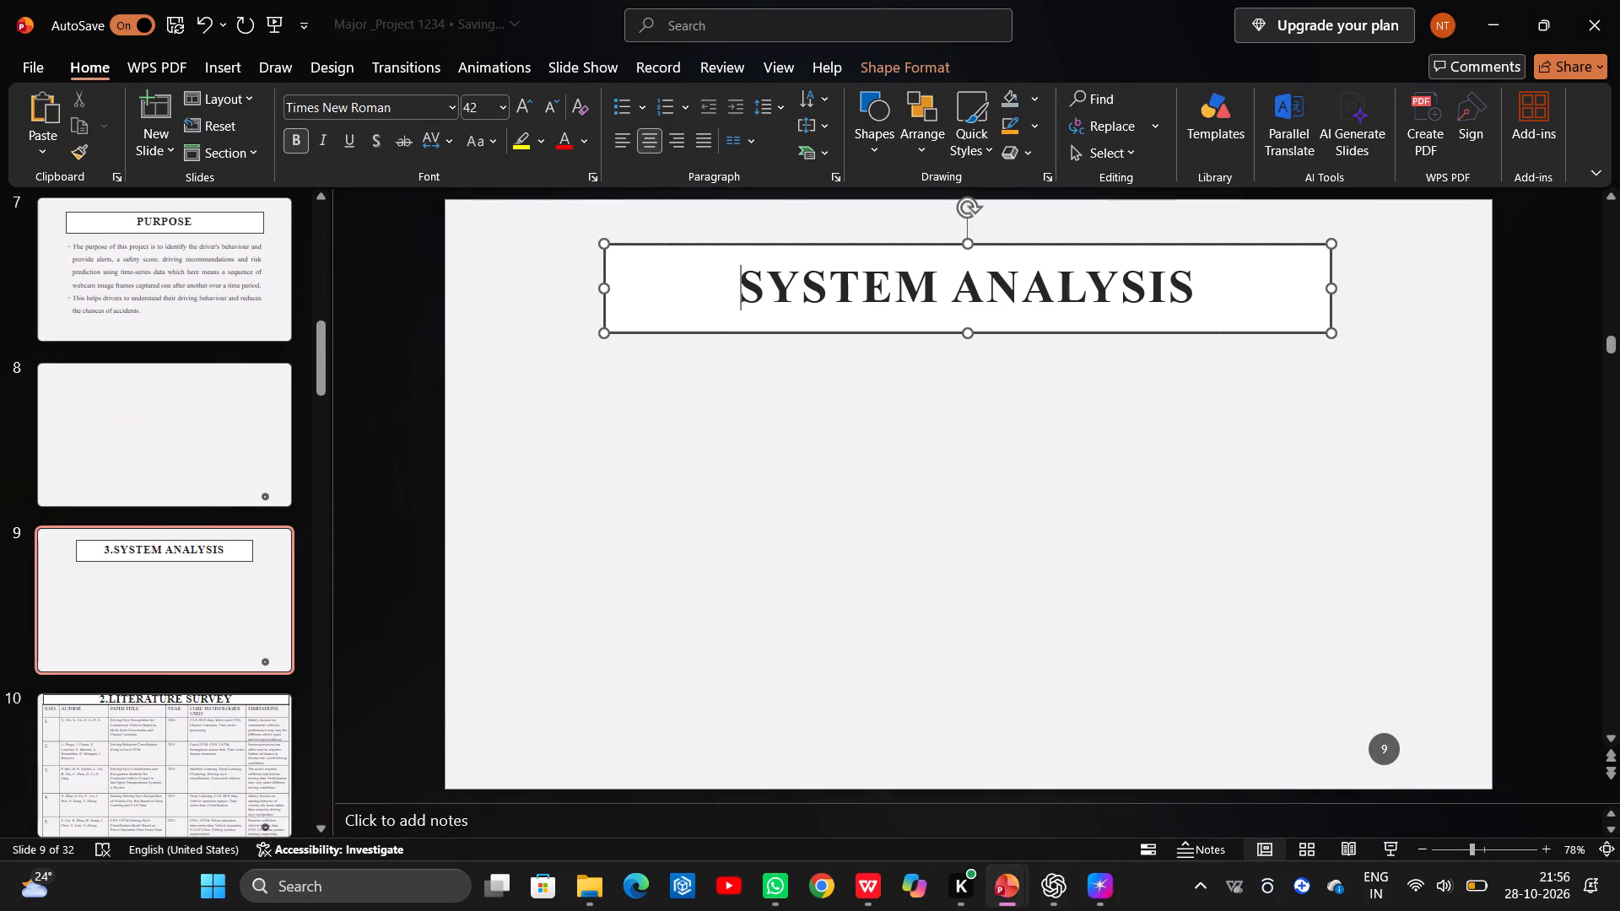
Paste the copied existing system and disadvantages text before SYSTEM ANALYSIS in slide 9's title box.
key(ctrl+v)
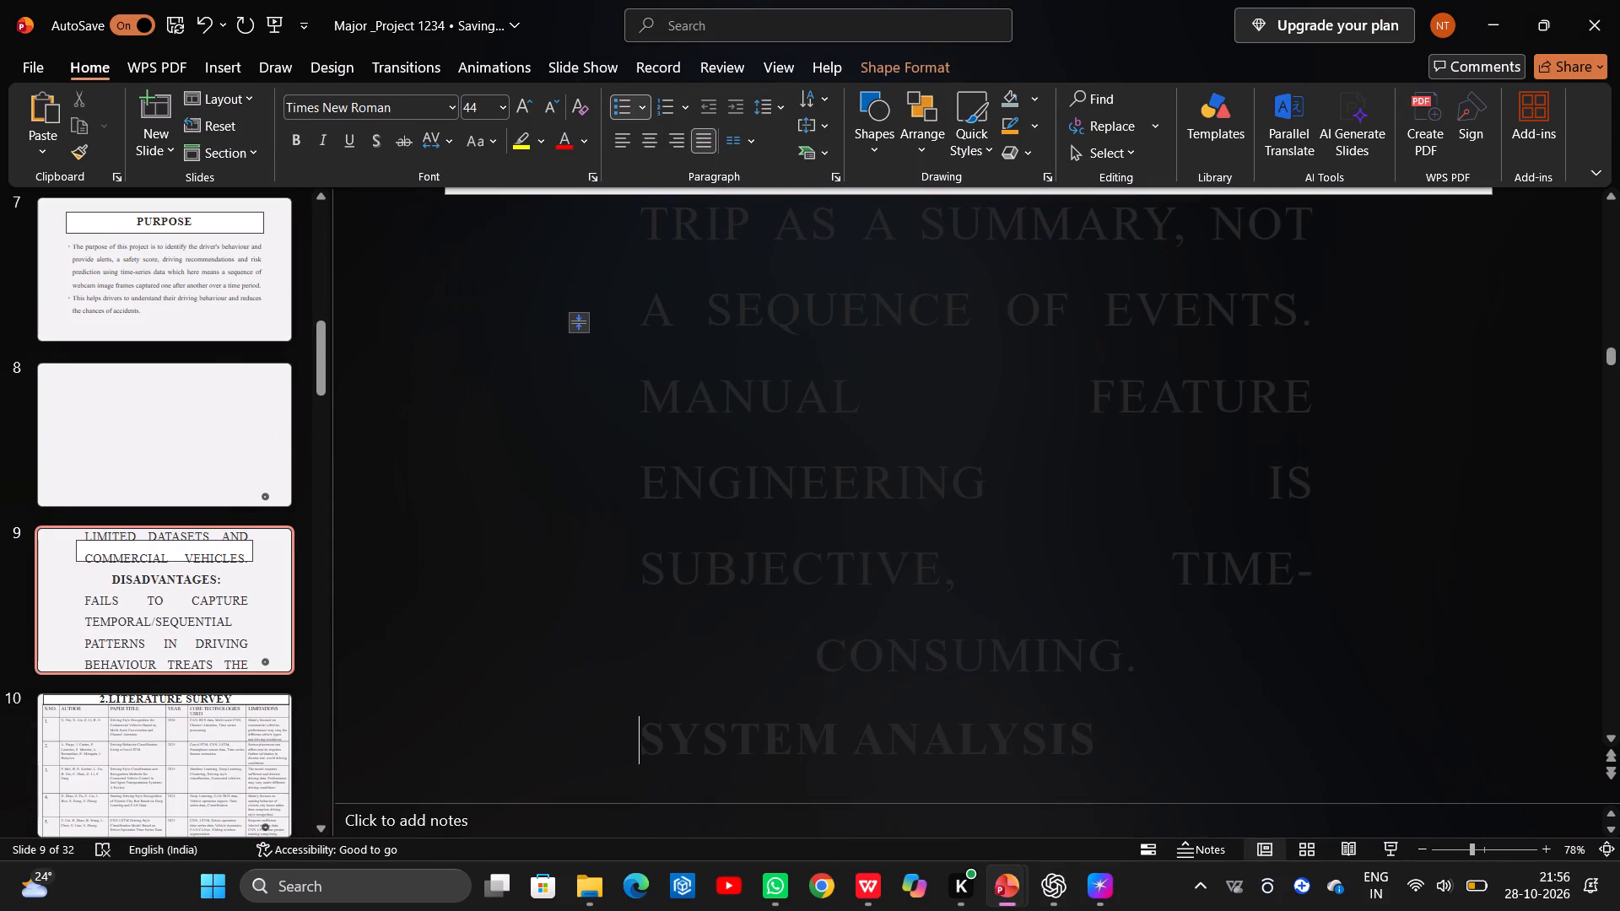
ctrl+scroll(775, 531, down, 1)
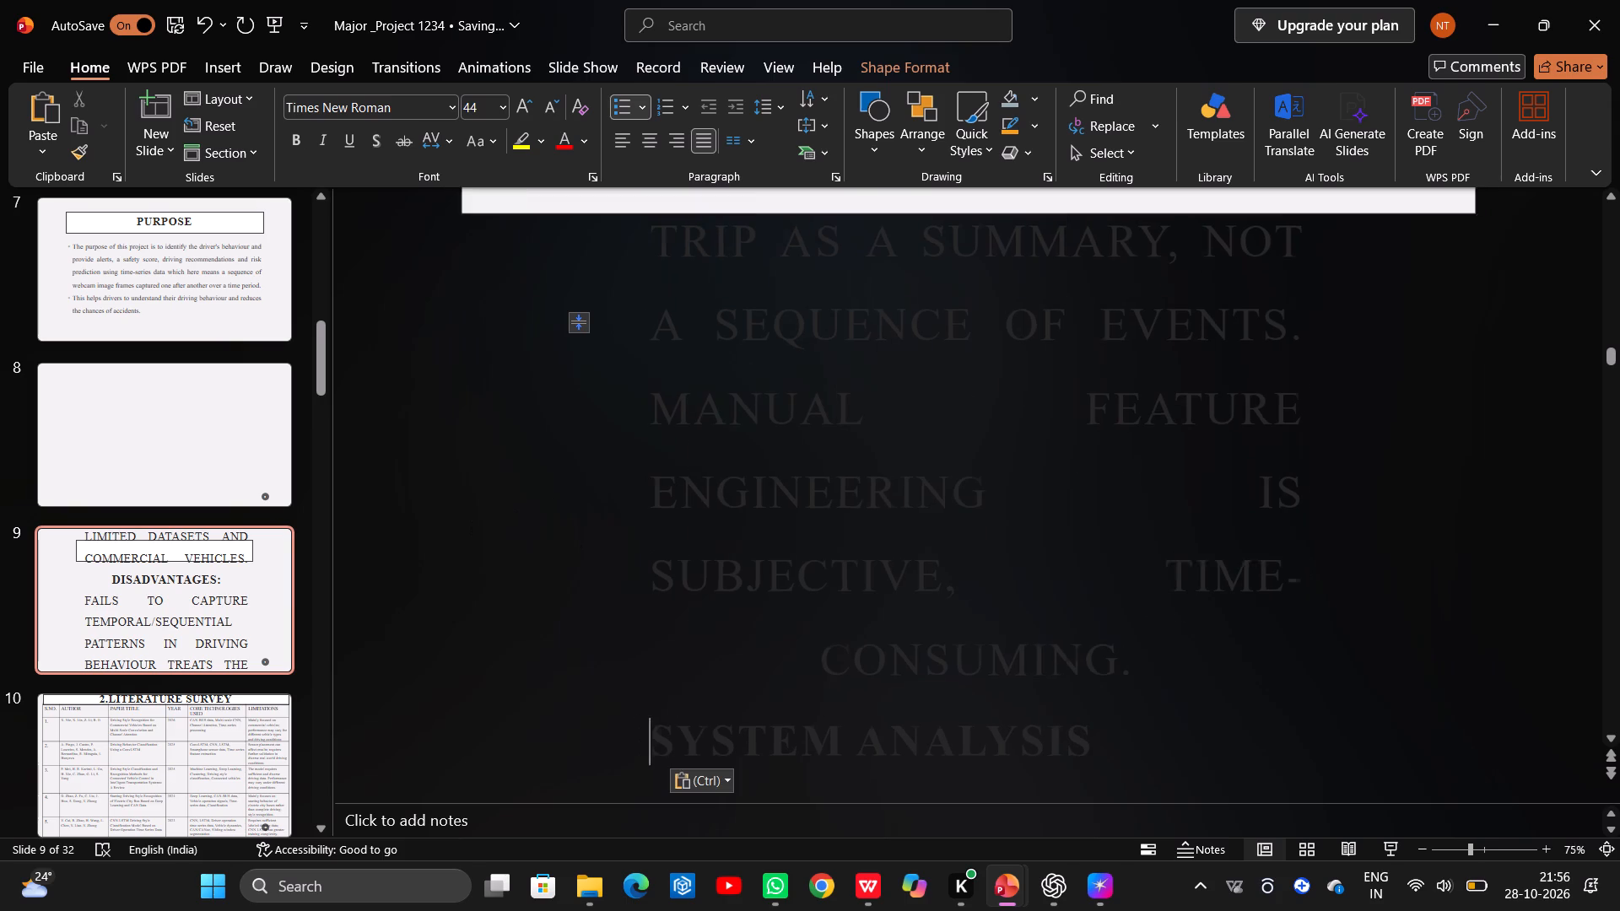
ctrl+scroll(775, 531, down, 3)
click(998, 522)
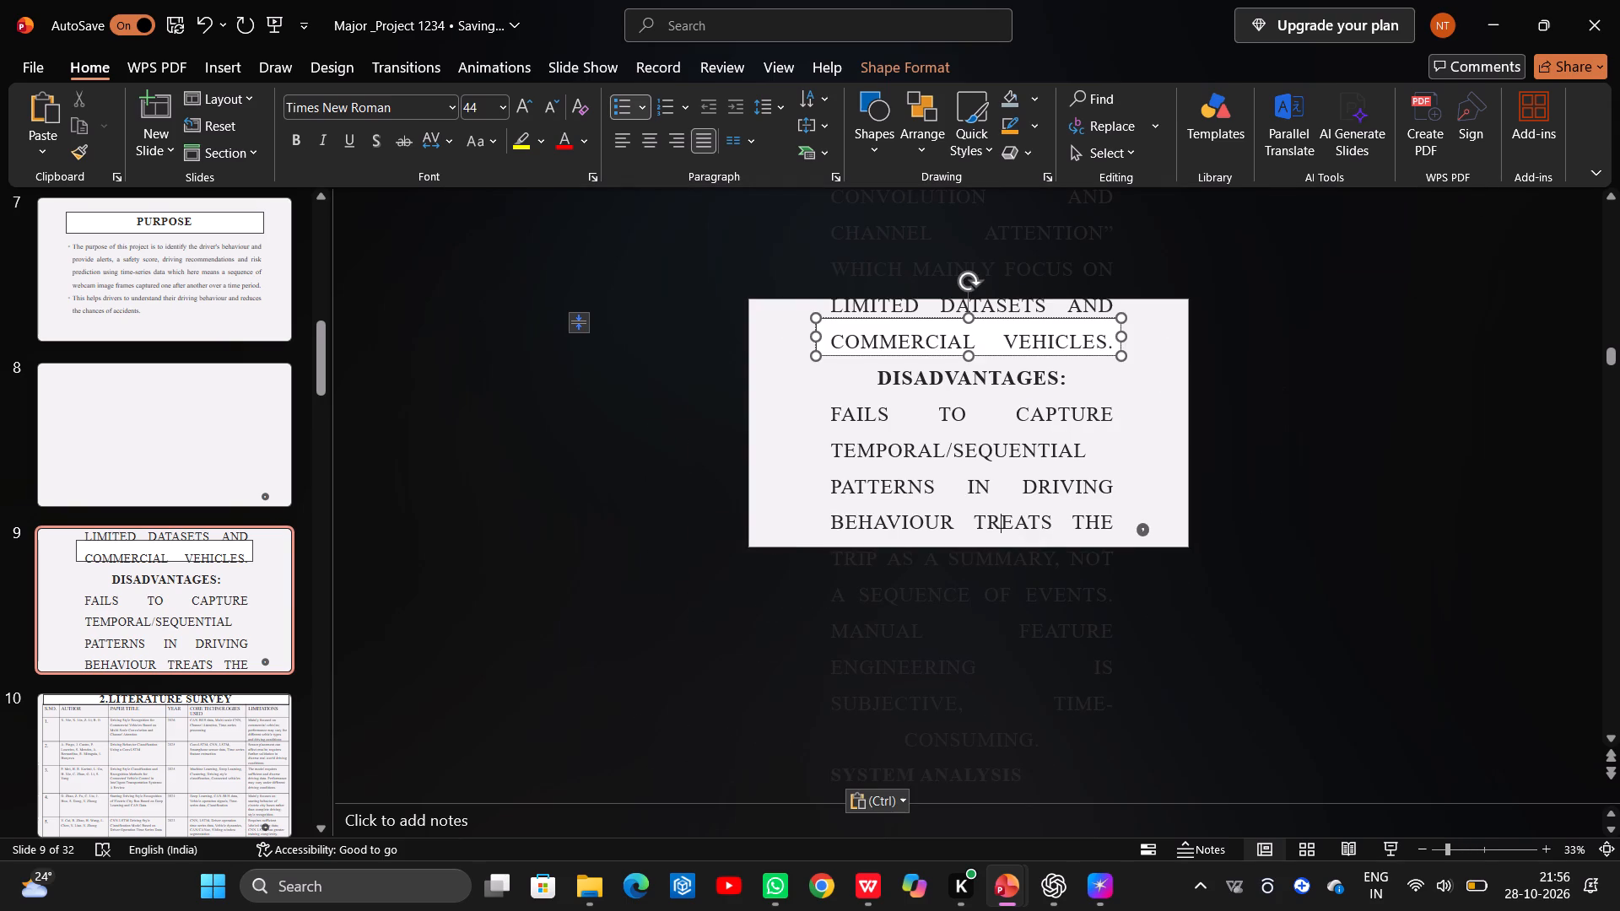
Return to slide 9 and undo the paste of the existing system and disadvantages text in its title box.
scroll(983, 743, down, 1)
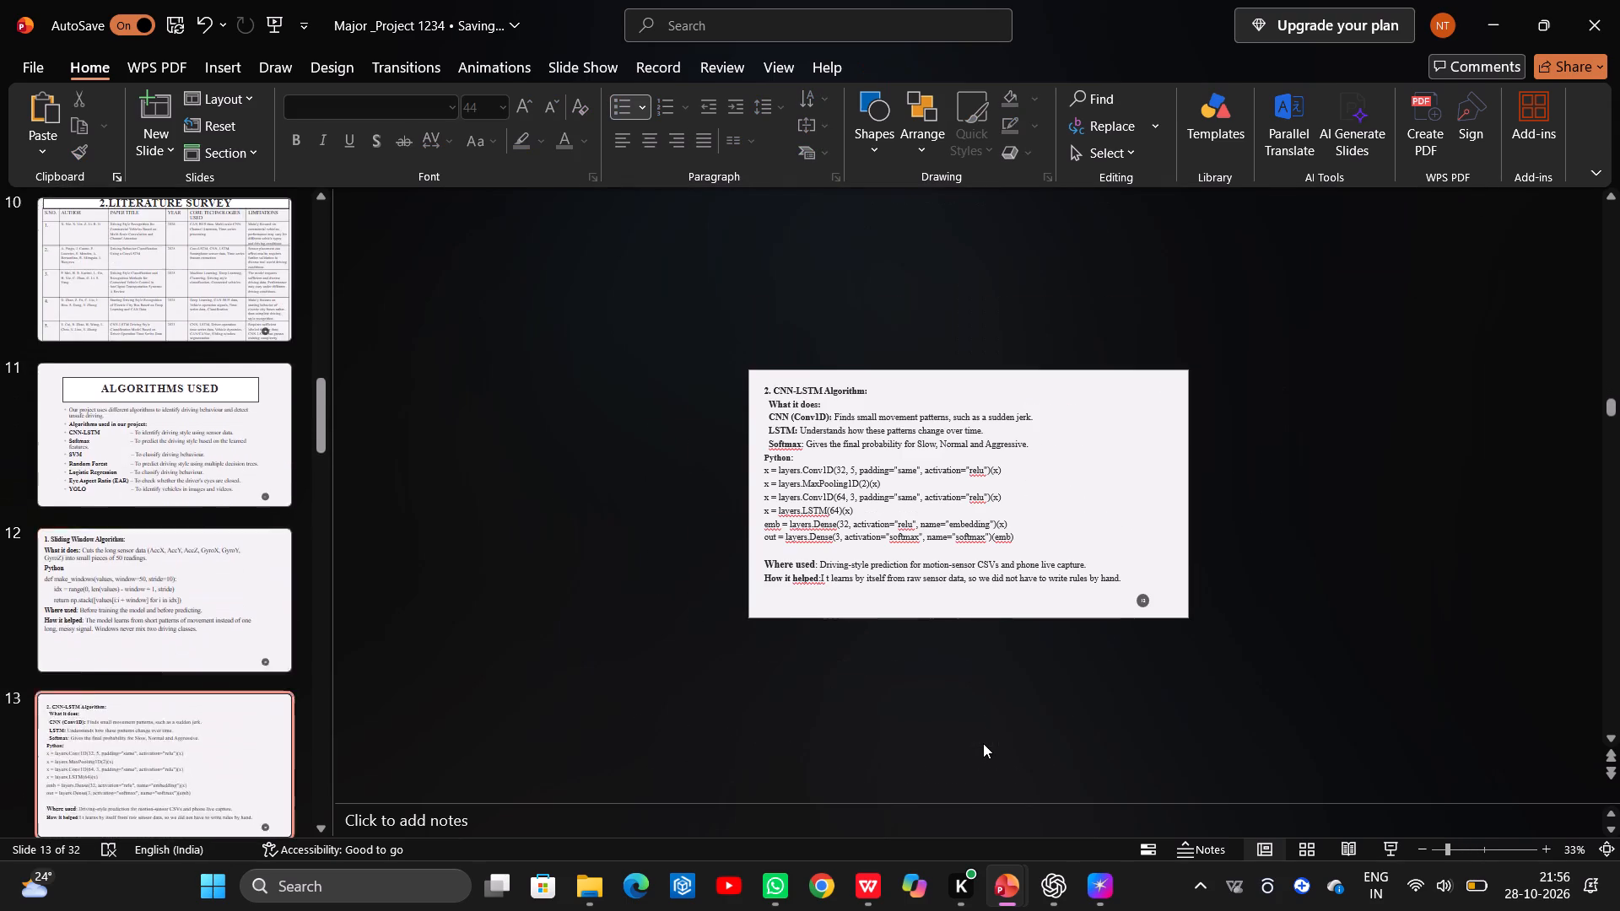
scroll(983, 743, down, 2)
scroll(983, 743, up, 1)
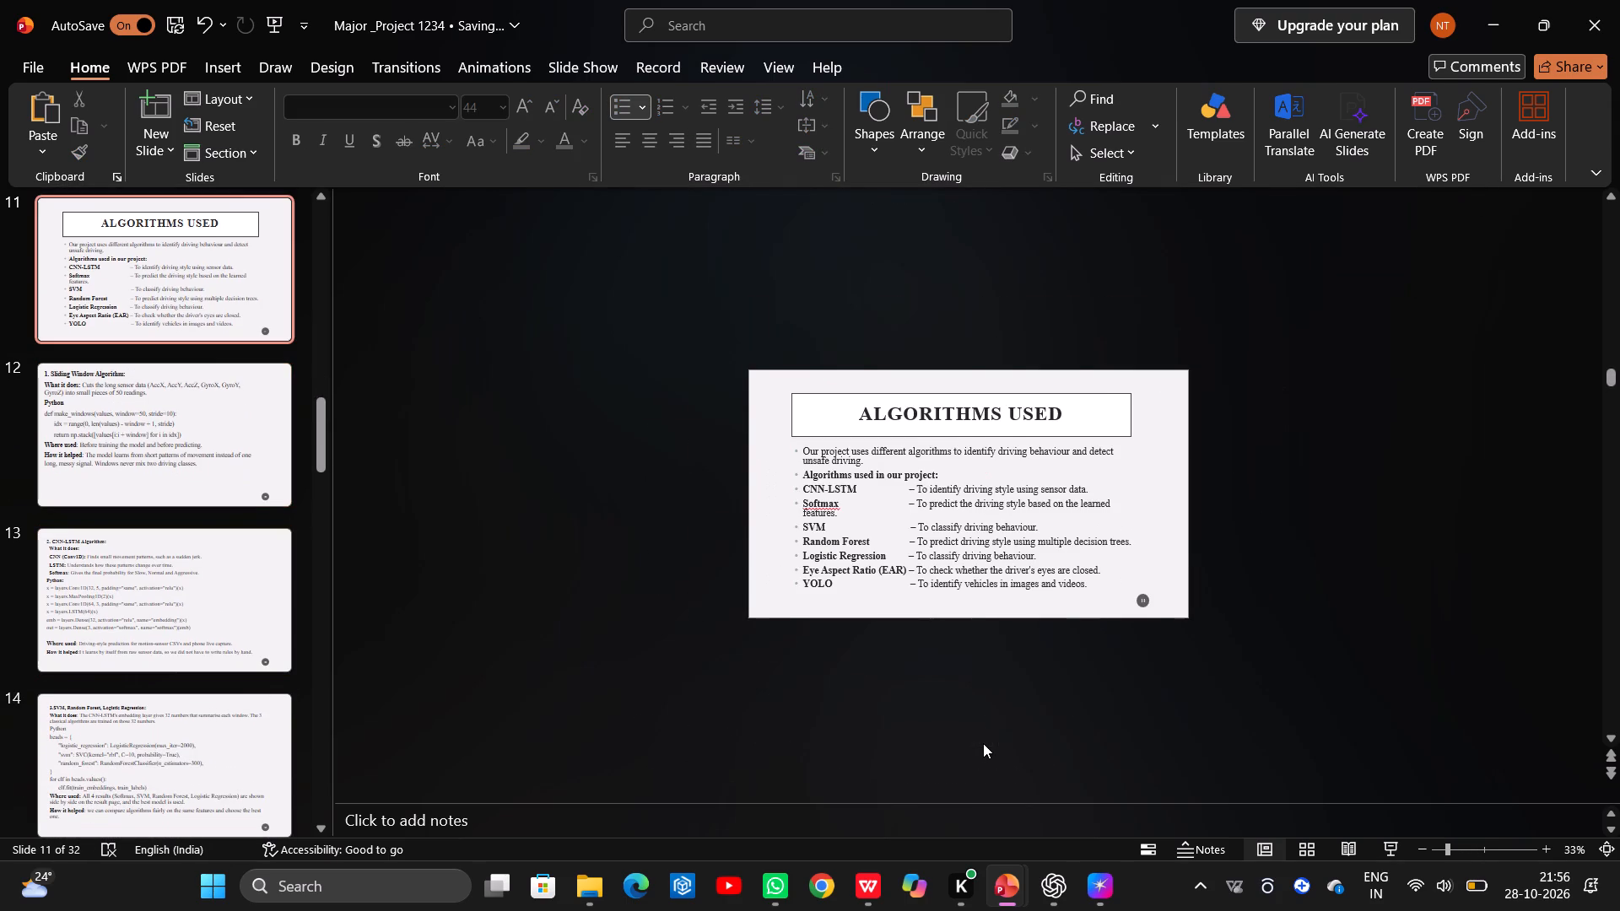
scroll(983, 743, up, 1)
scroll(215, 600, up, 1)
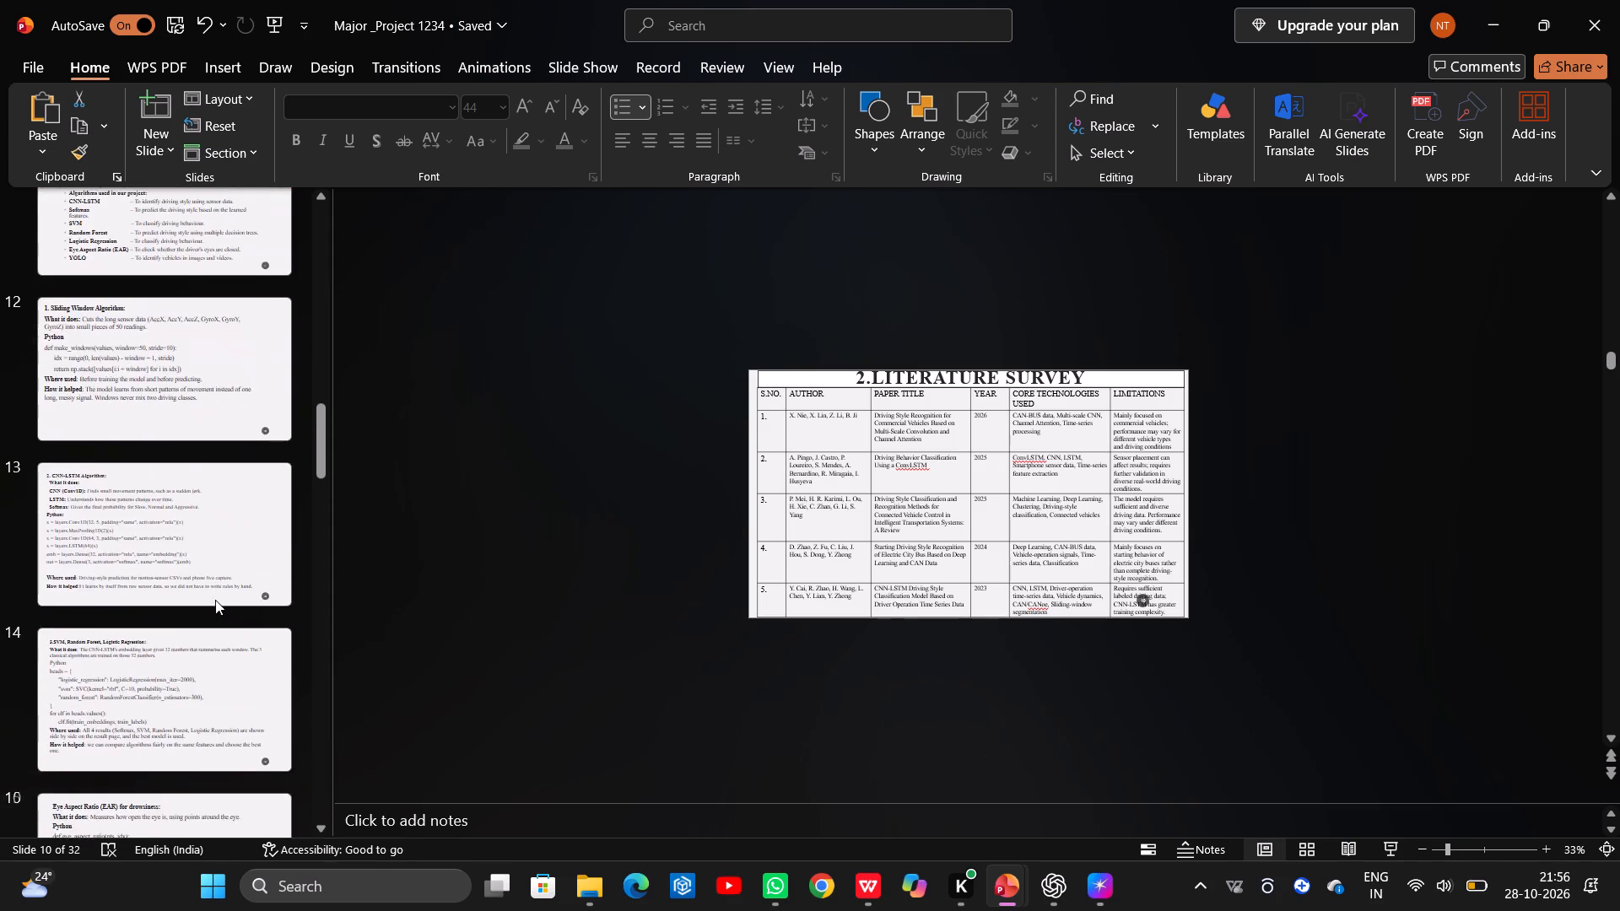
scroll(215, 600, up, 2)
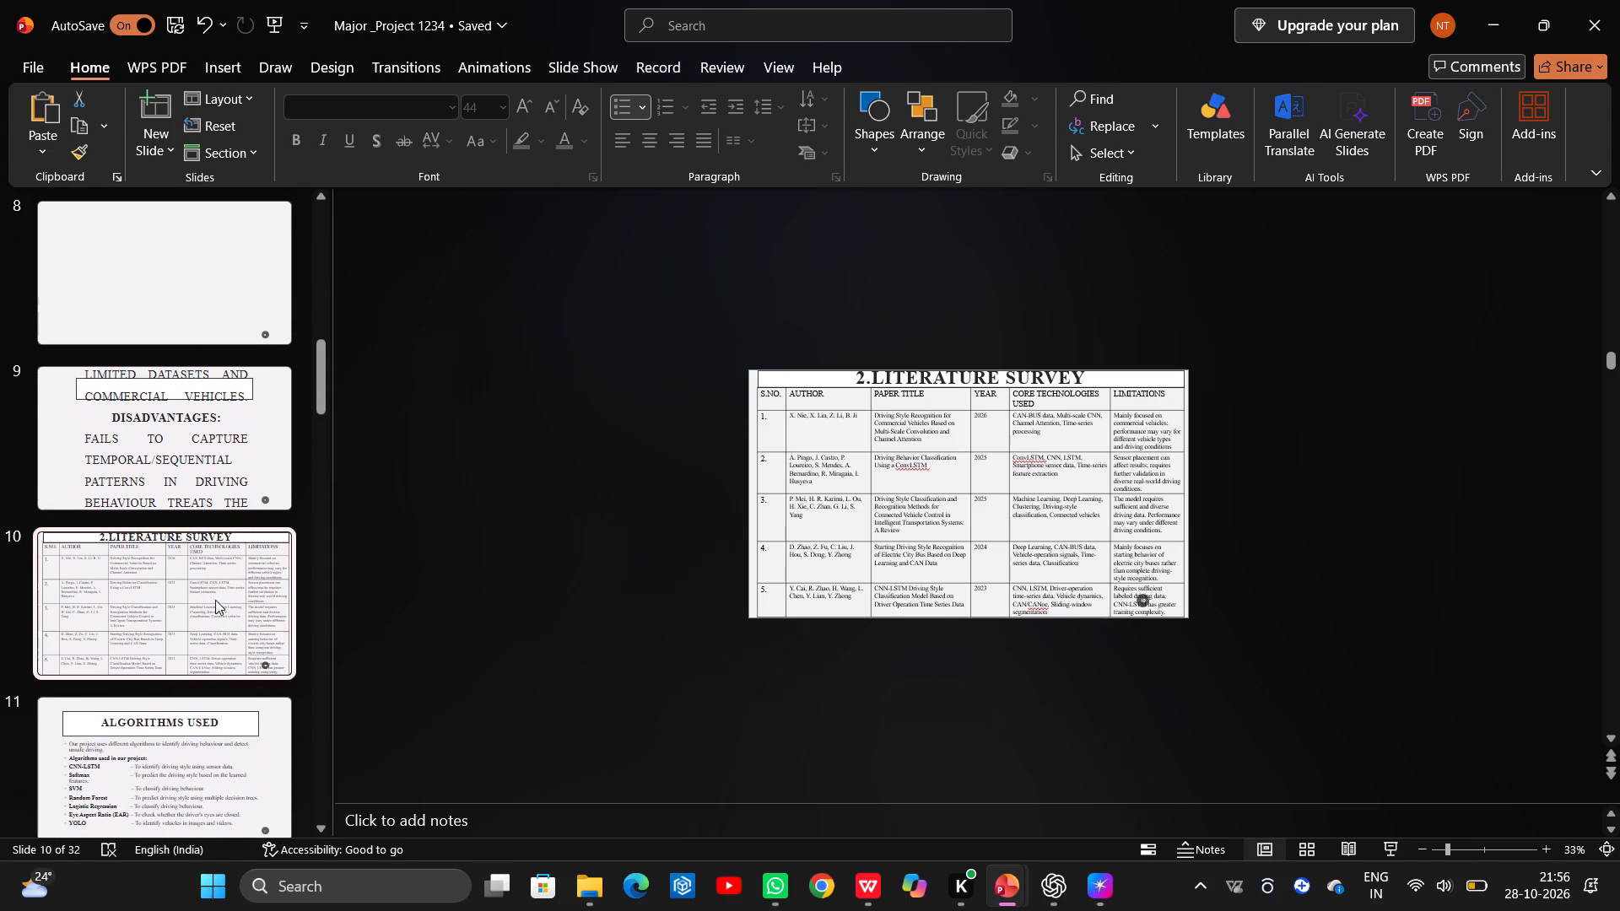
click(185, 442)
click(892, 585)
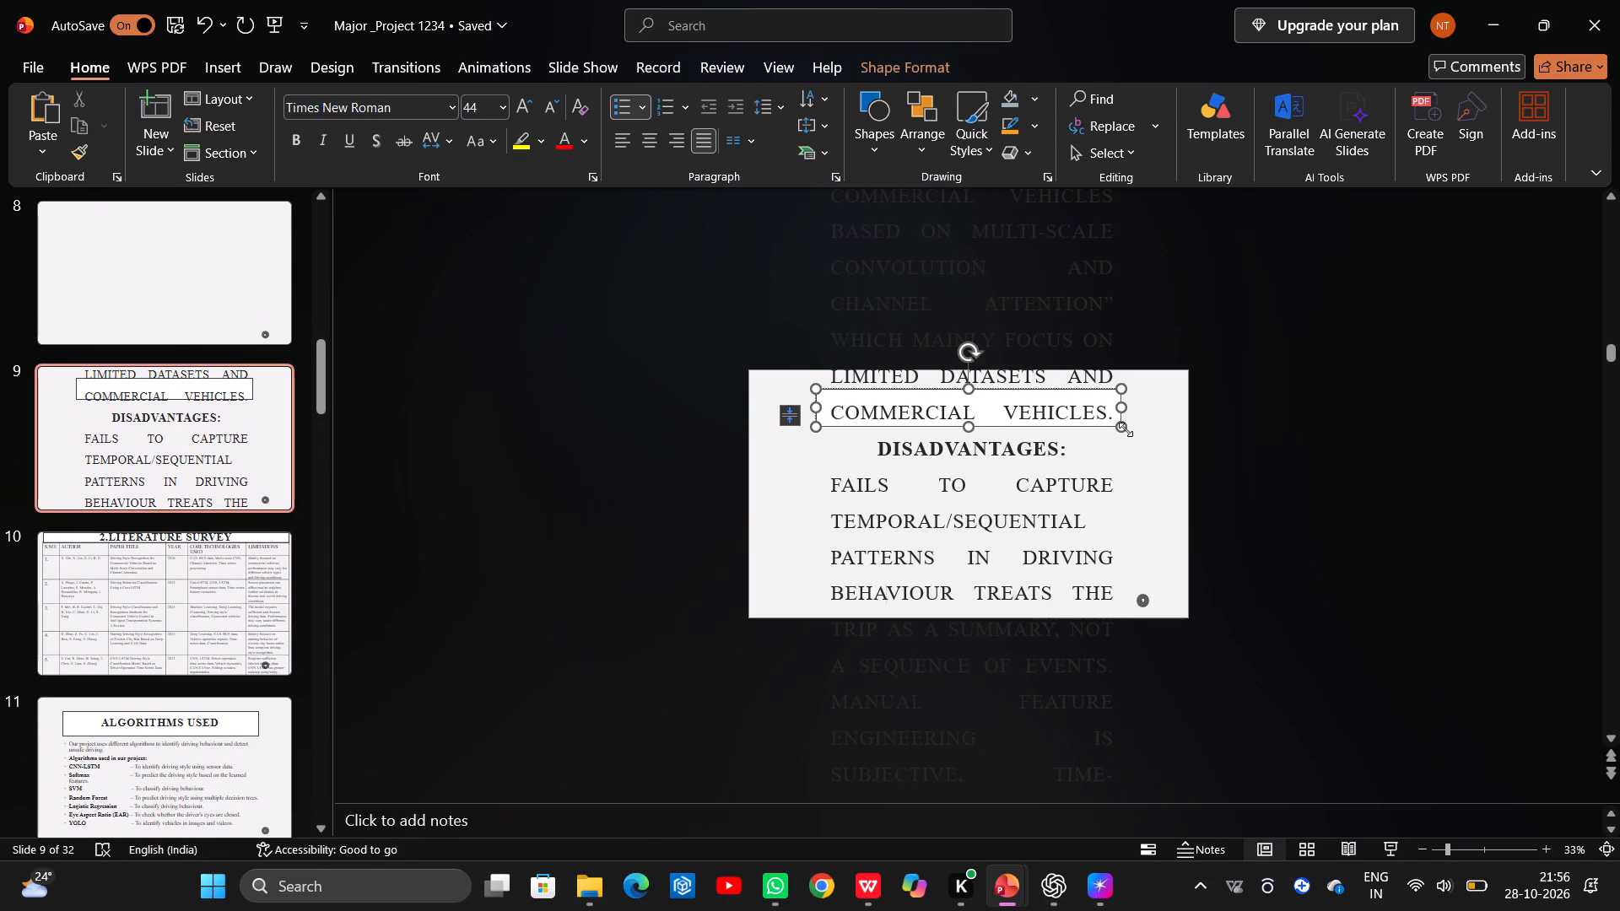
click(996, 294)
double_click(1064, 311)
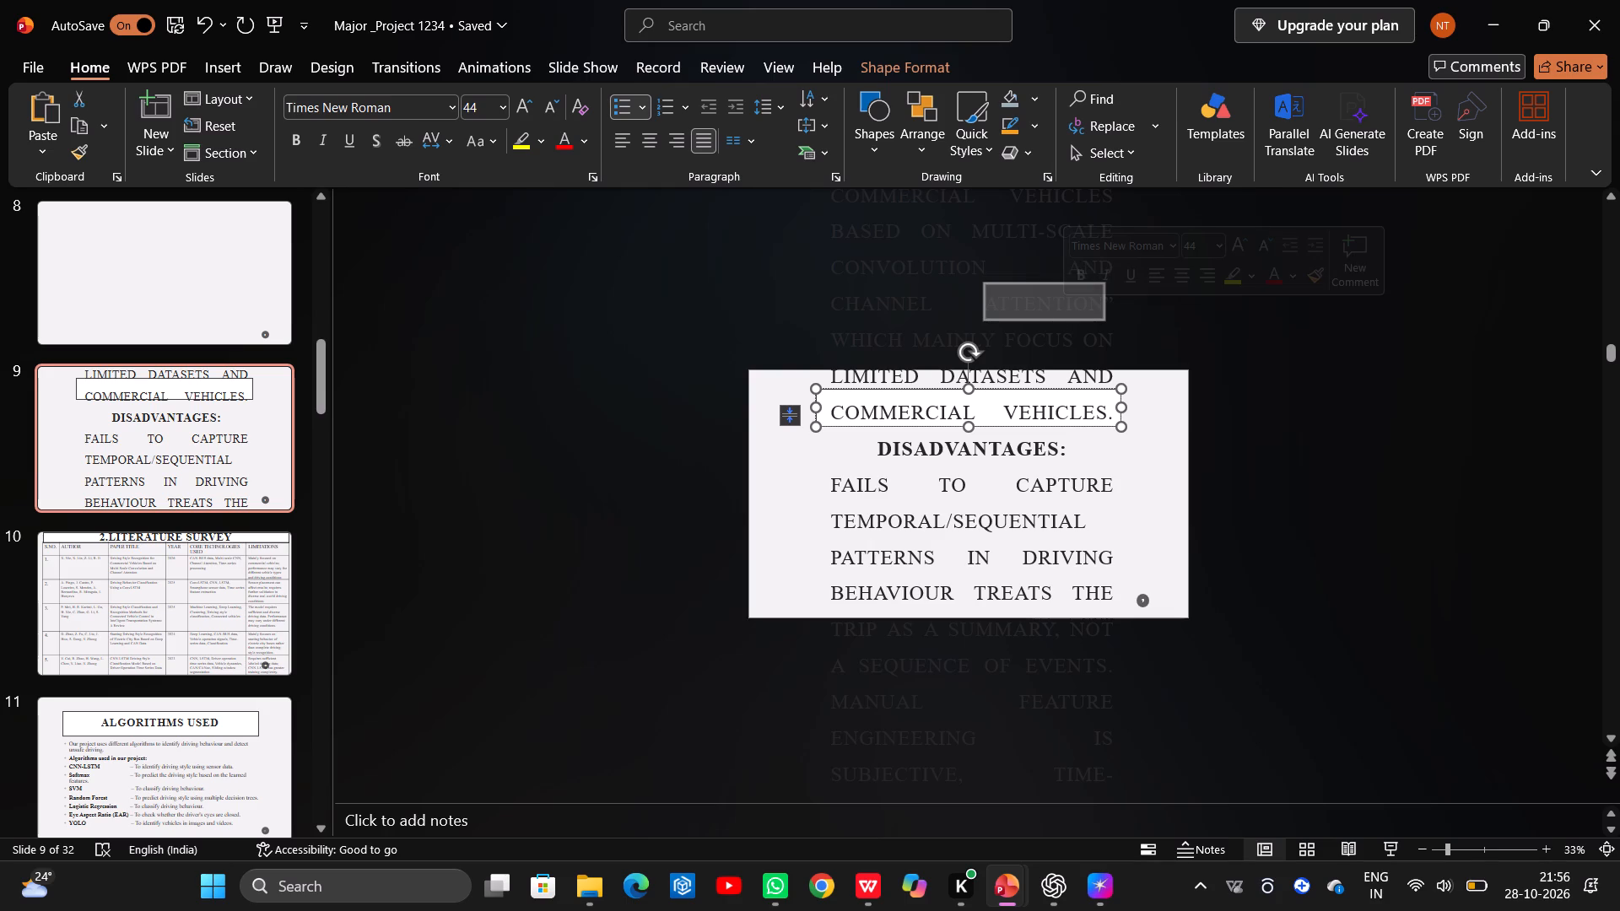
key(ctrl+z)
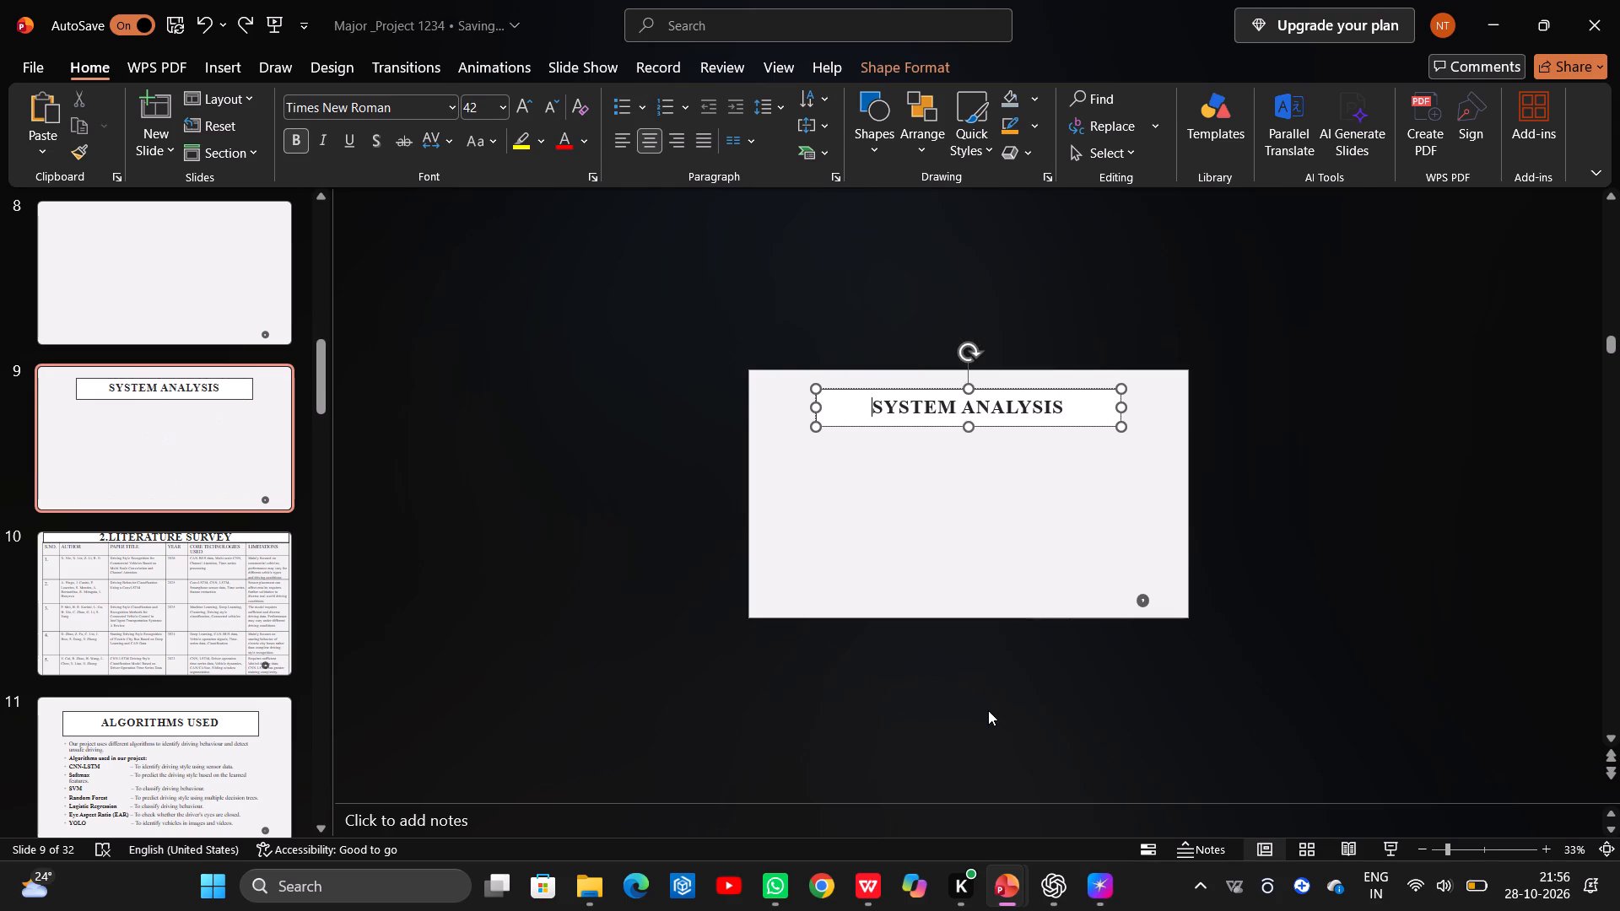
Insert a new Title and Content slide directly after slide 9, SYSTEM ANALYSIS.
ctrl+scroll(1085, 429, up, 2)
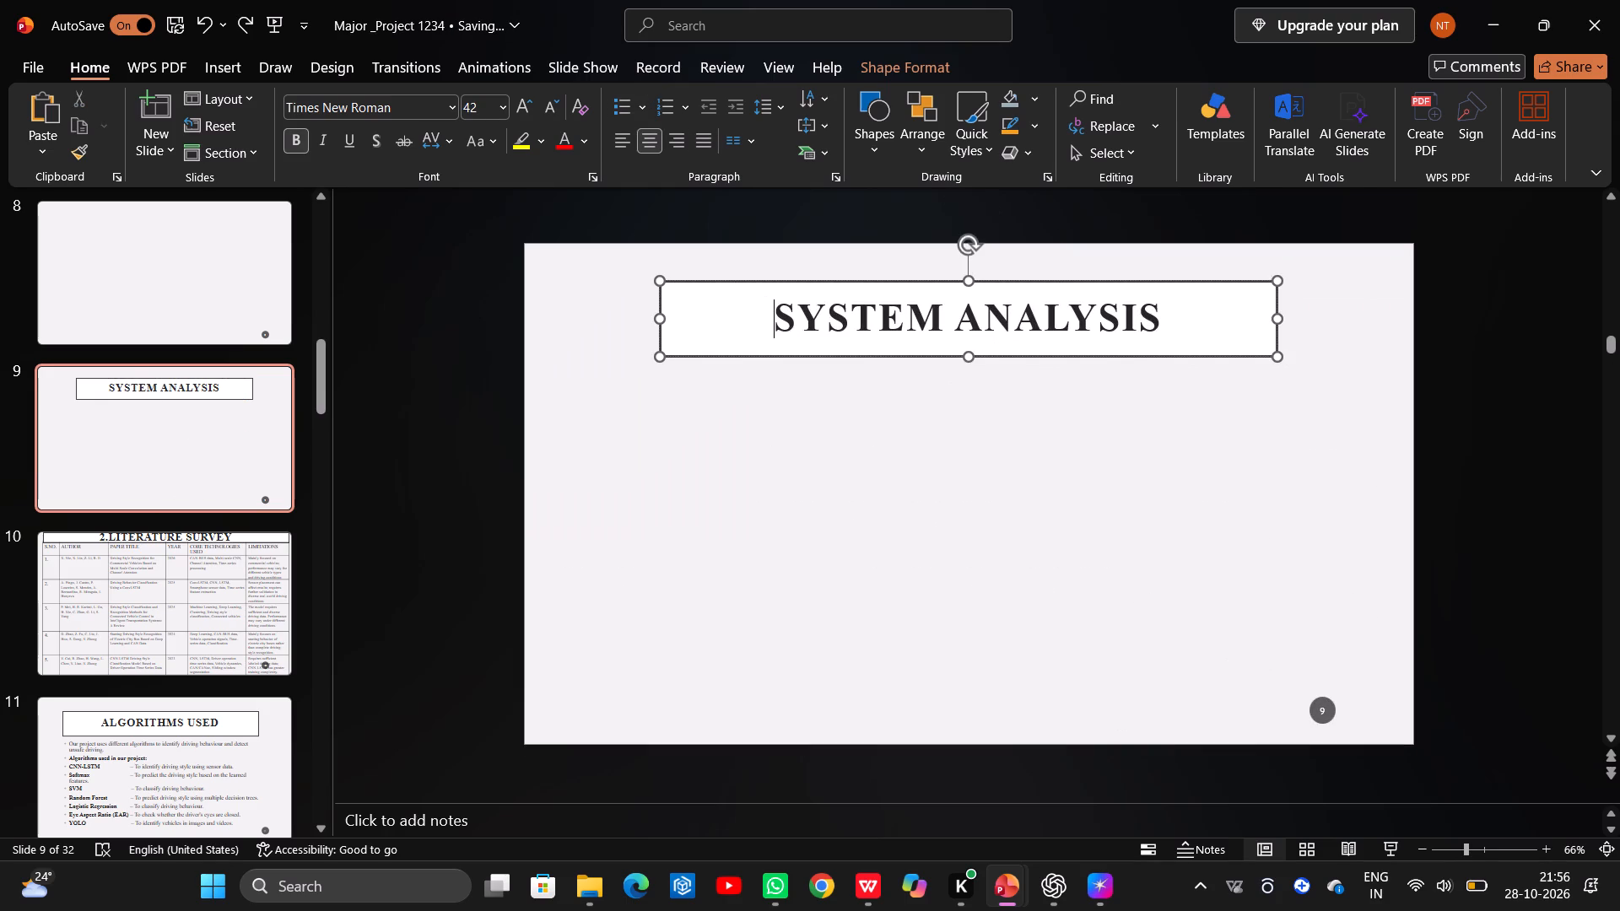
click(944, 485)
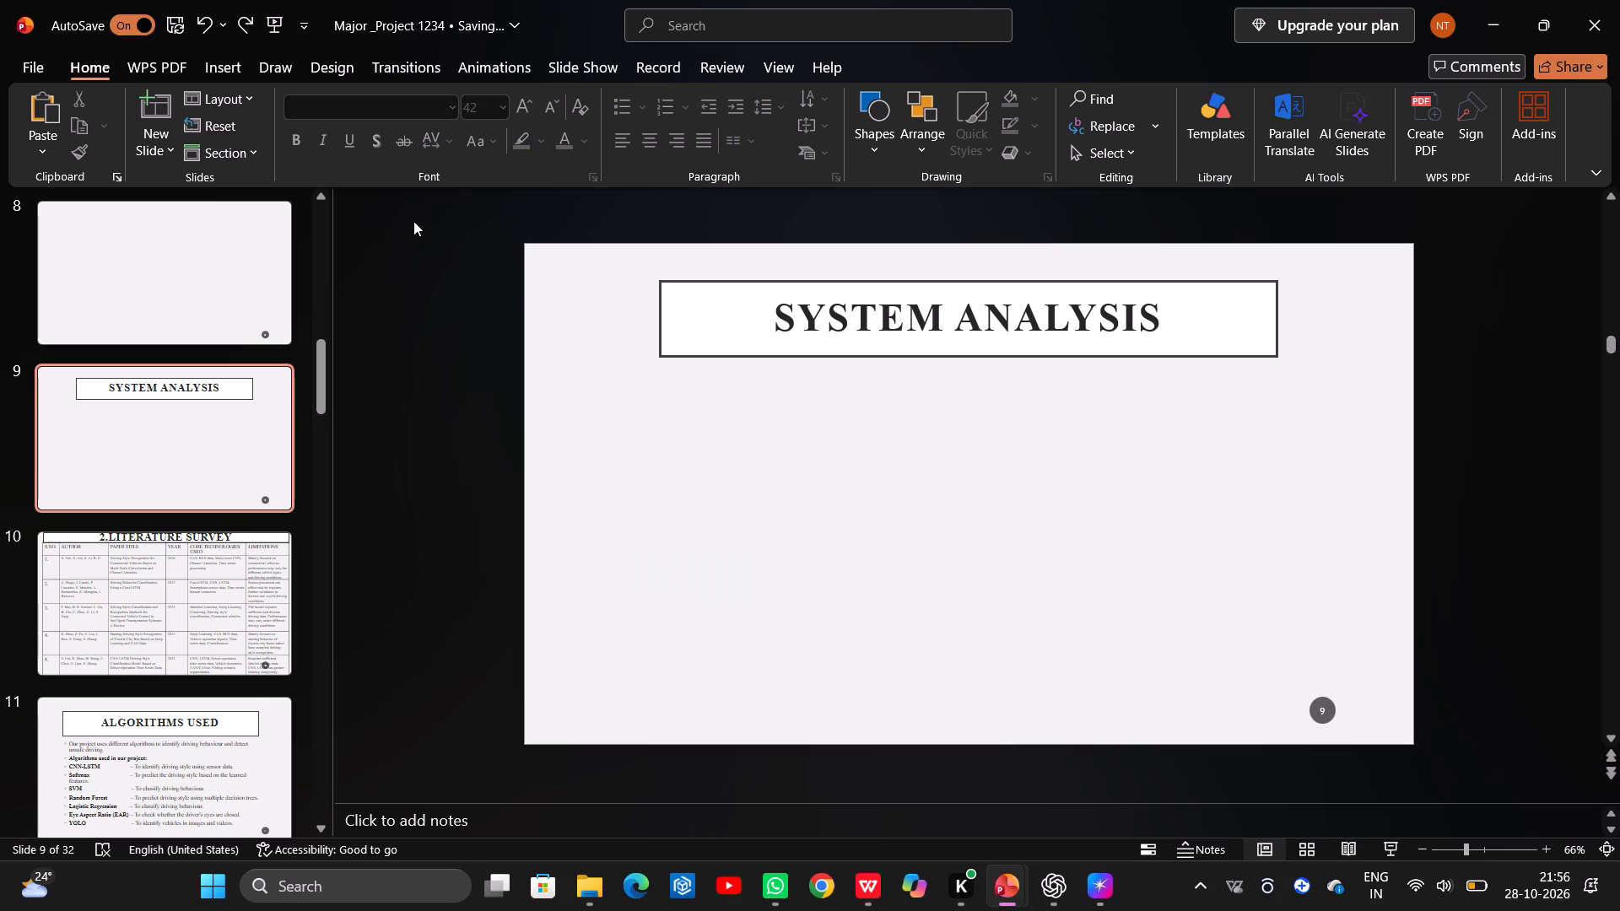
click(171, 148)
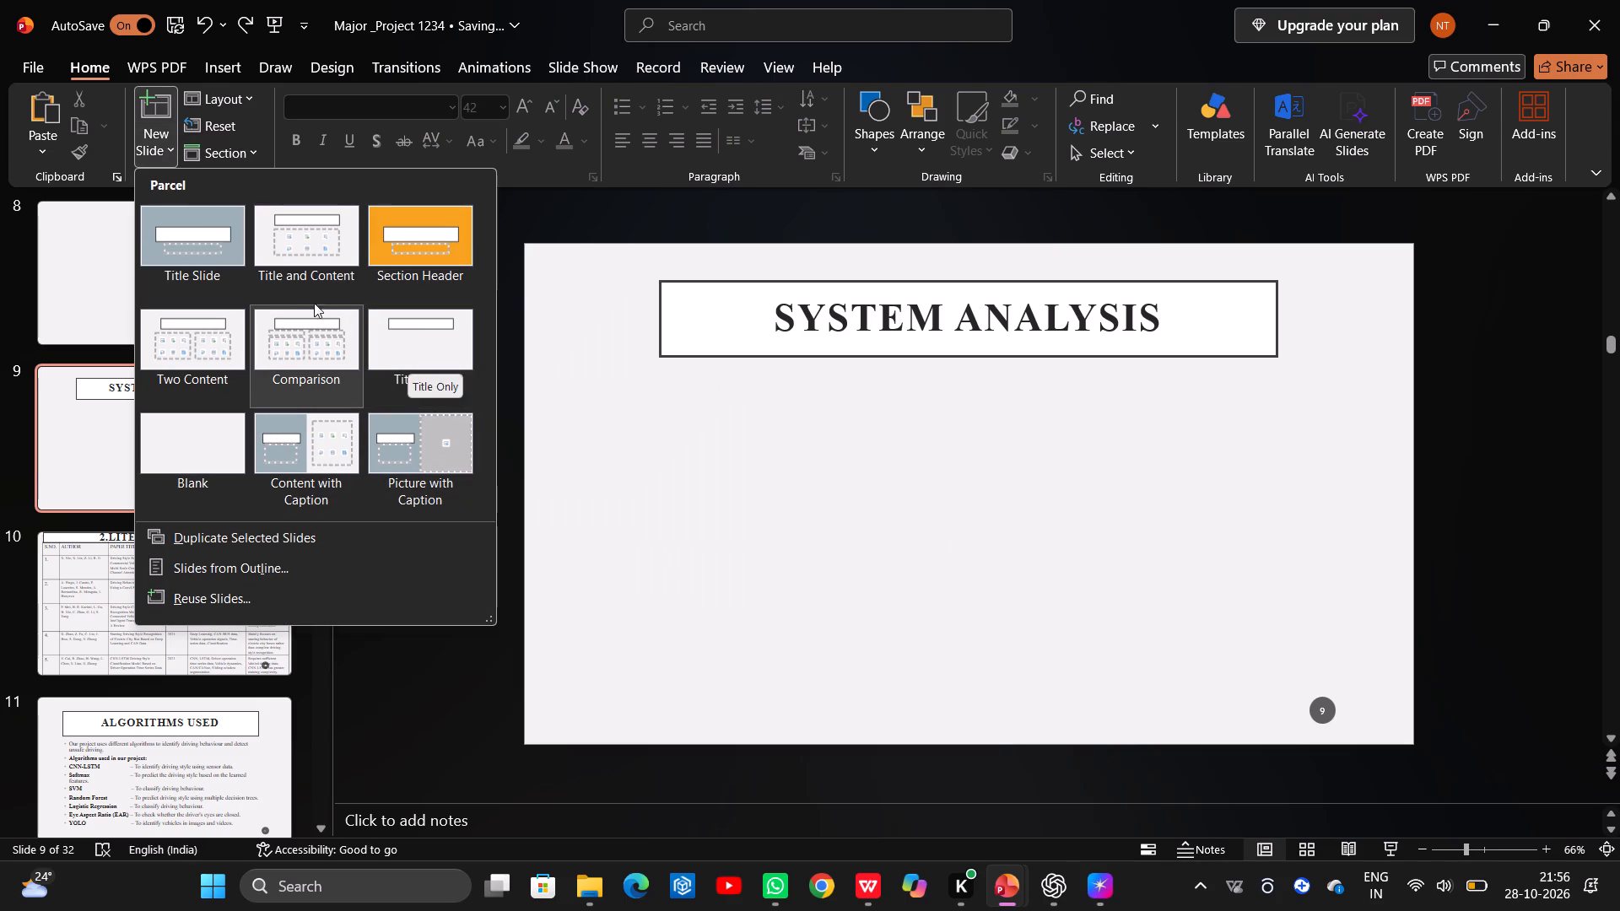
click(294, 248)
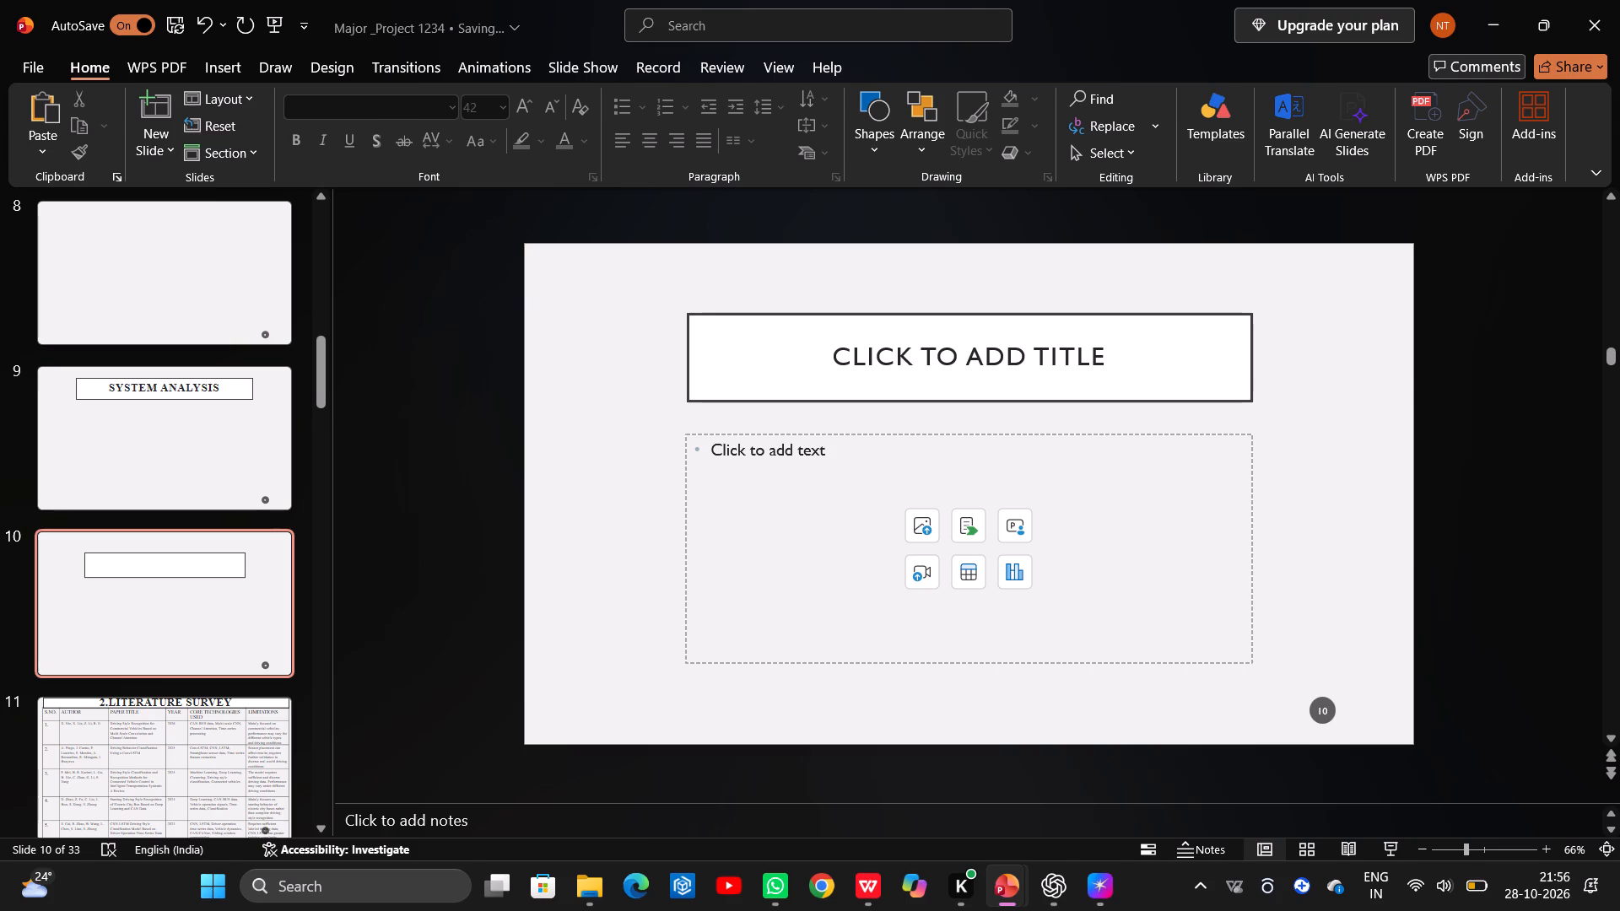
Paste the copied existing system and disadvantages text into the new slide 10's body placeholder.
click(833, 359)
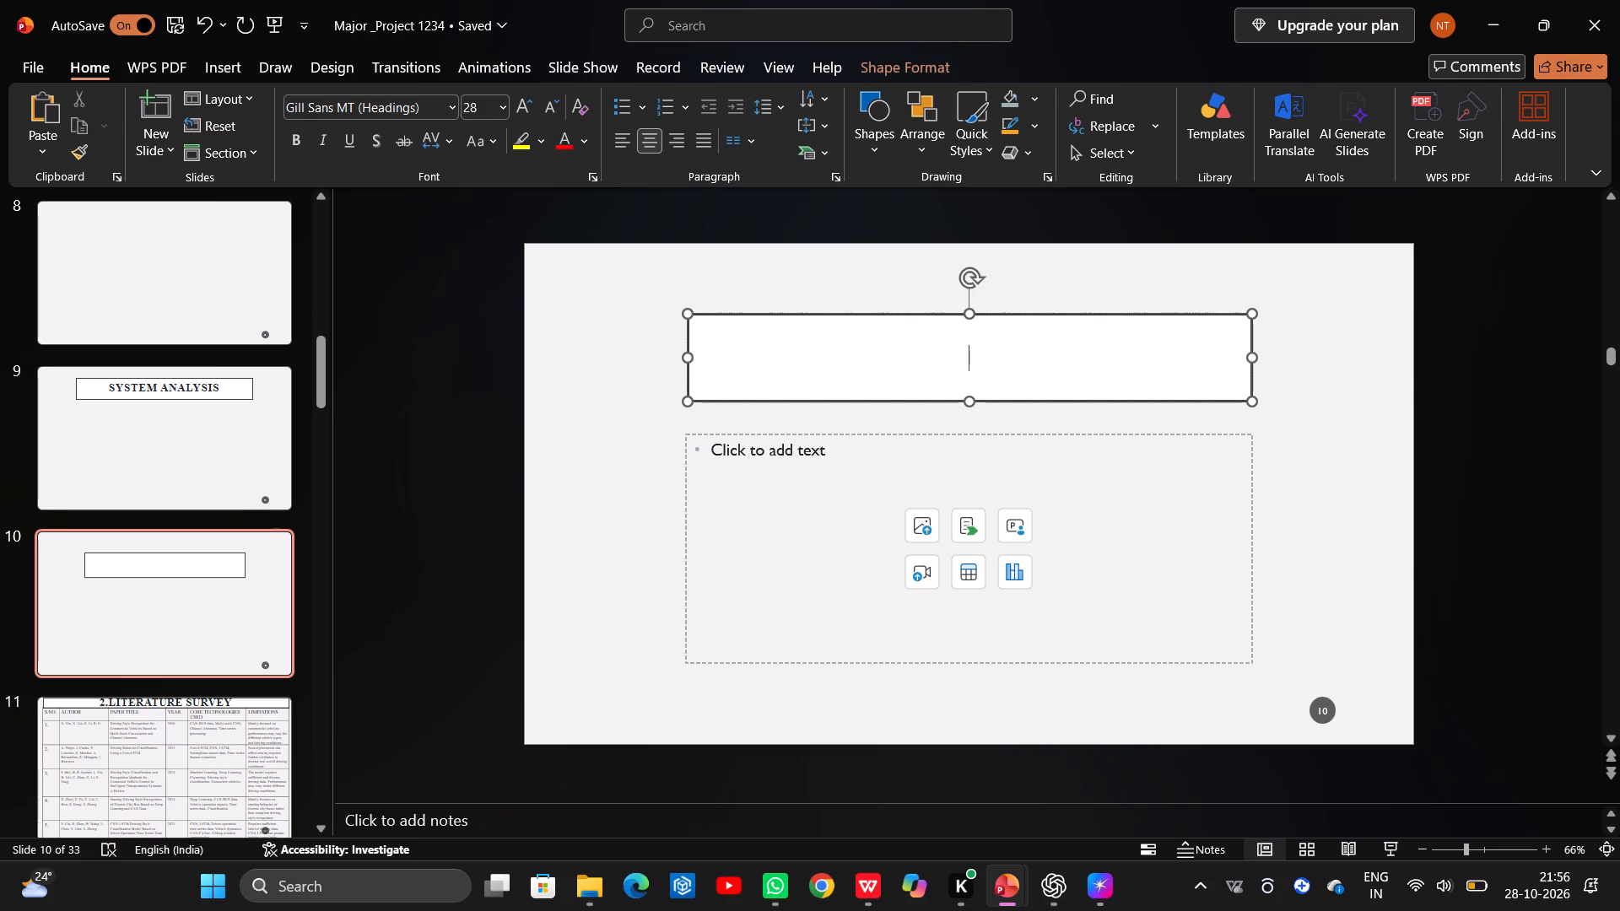
click(806, 544)
key(ctrl+v)
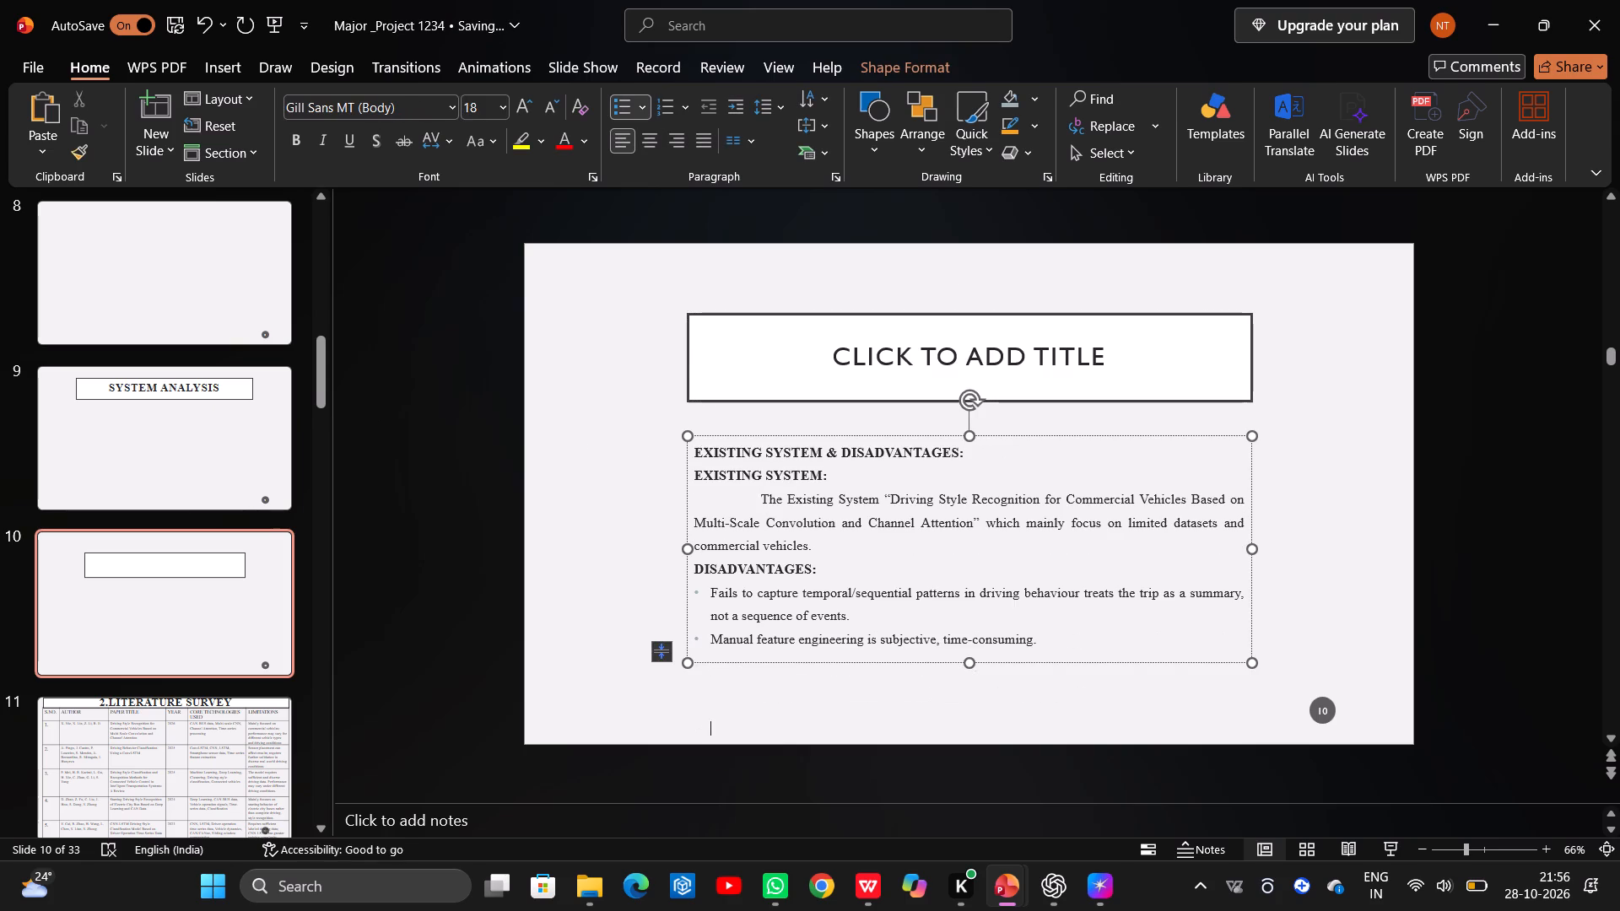
Copy the SYSTEM ANALYSIS title text from slide 9 into slide 10's empty title box.
click(947, 351)
click(236, 385)
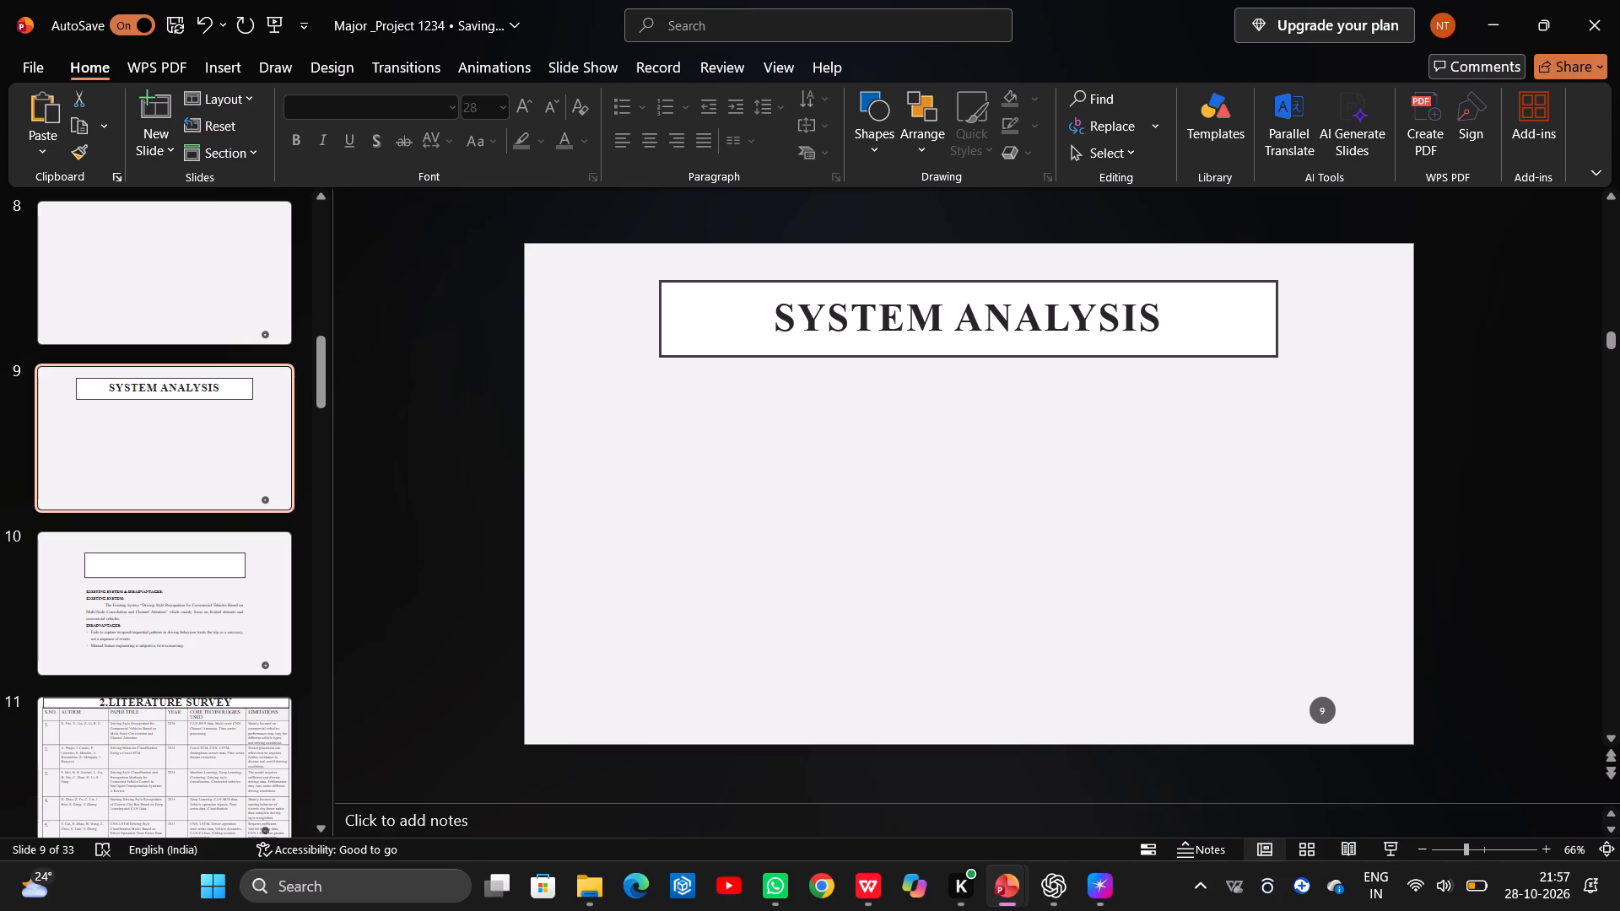
right_click(879, 335)
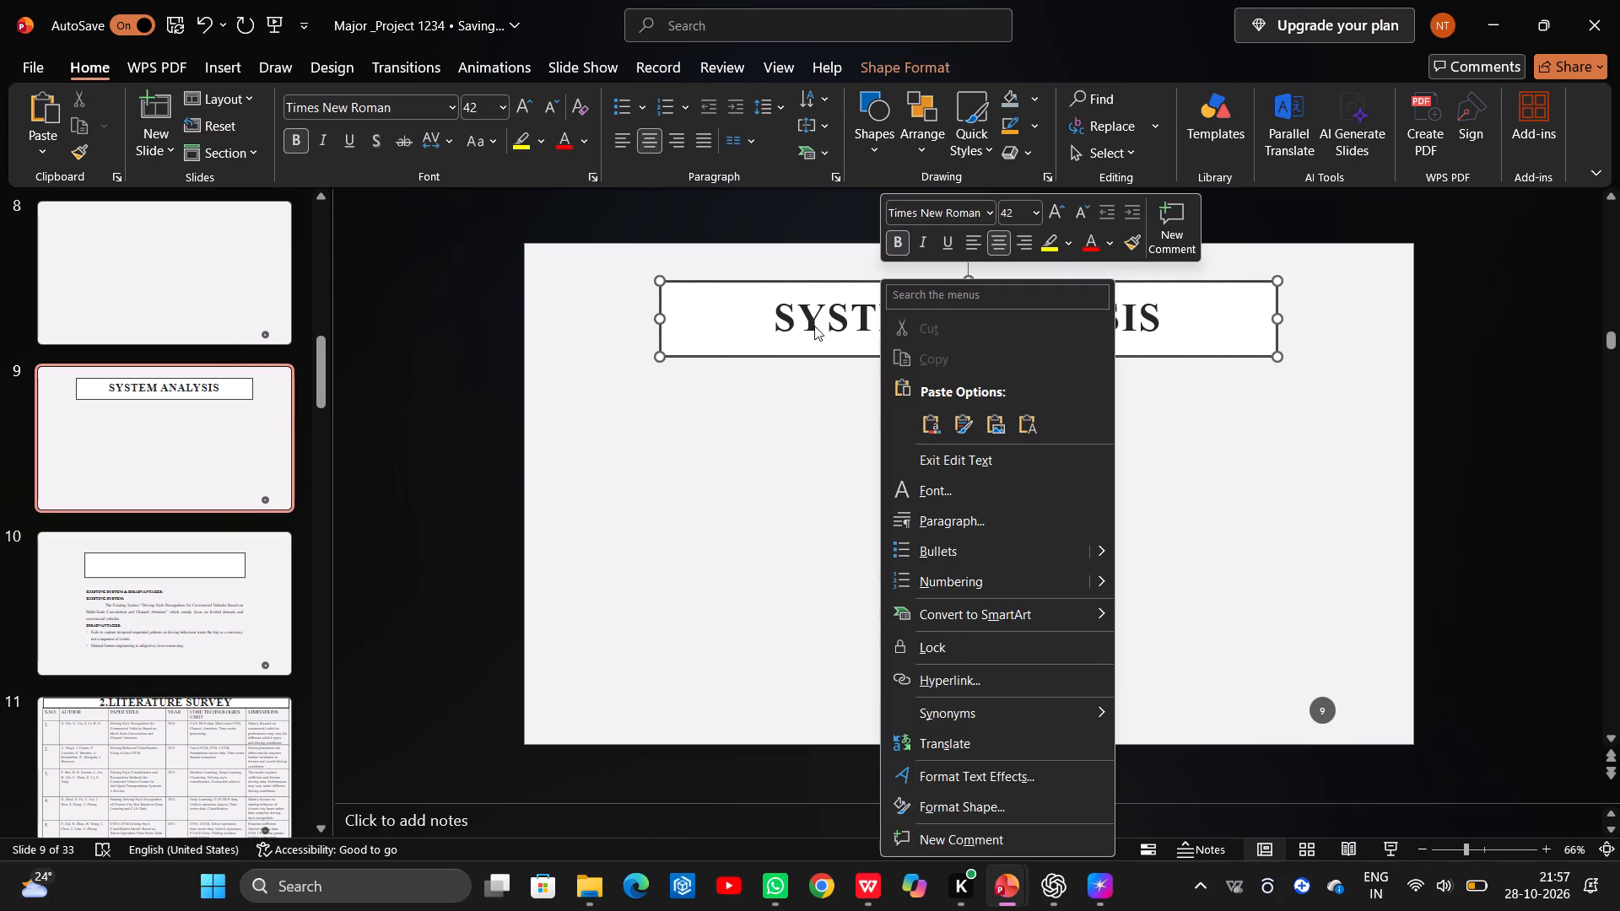
click(775, 324)
drag(777, 320, 1085, 369)
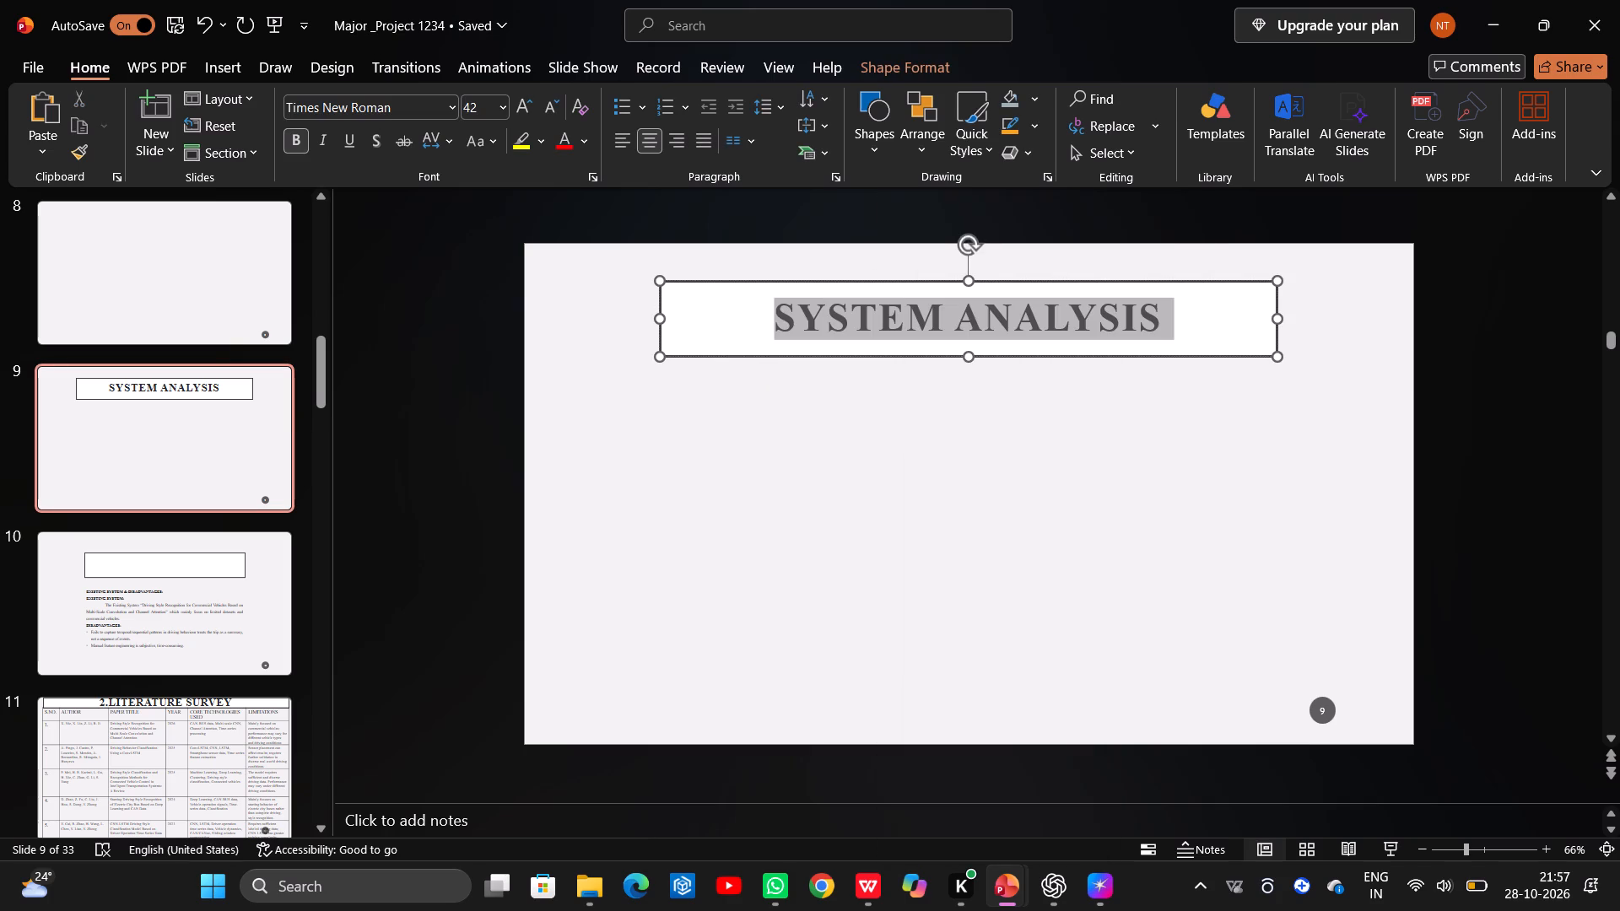
drag(1085, 369, 1216, 364)
key(ctrl+c)
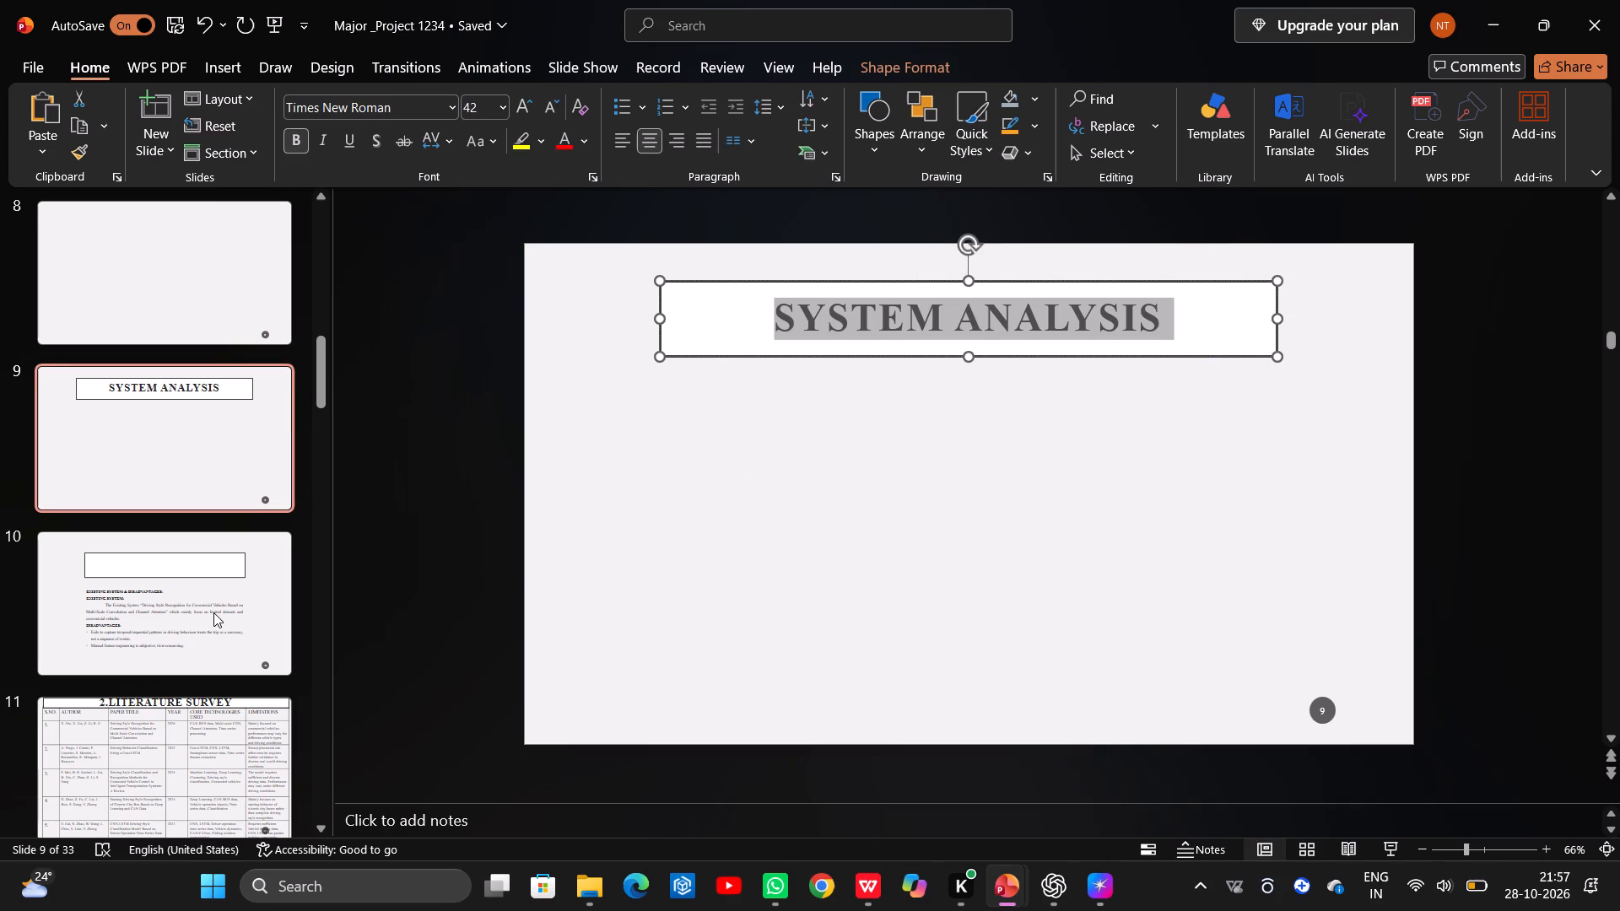
click(213, 612)
click(982, 359)
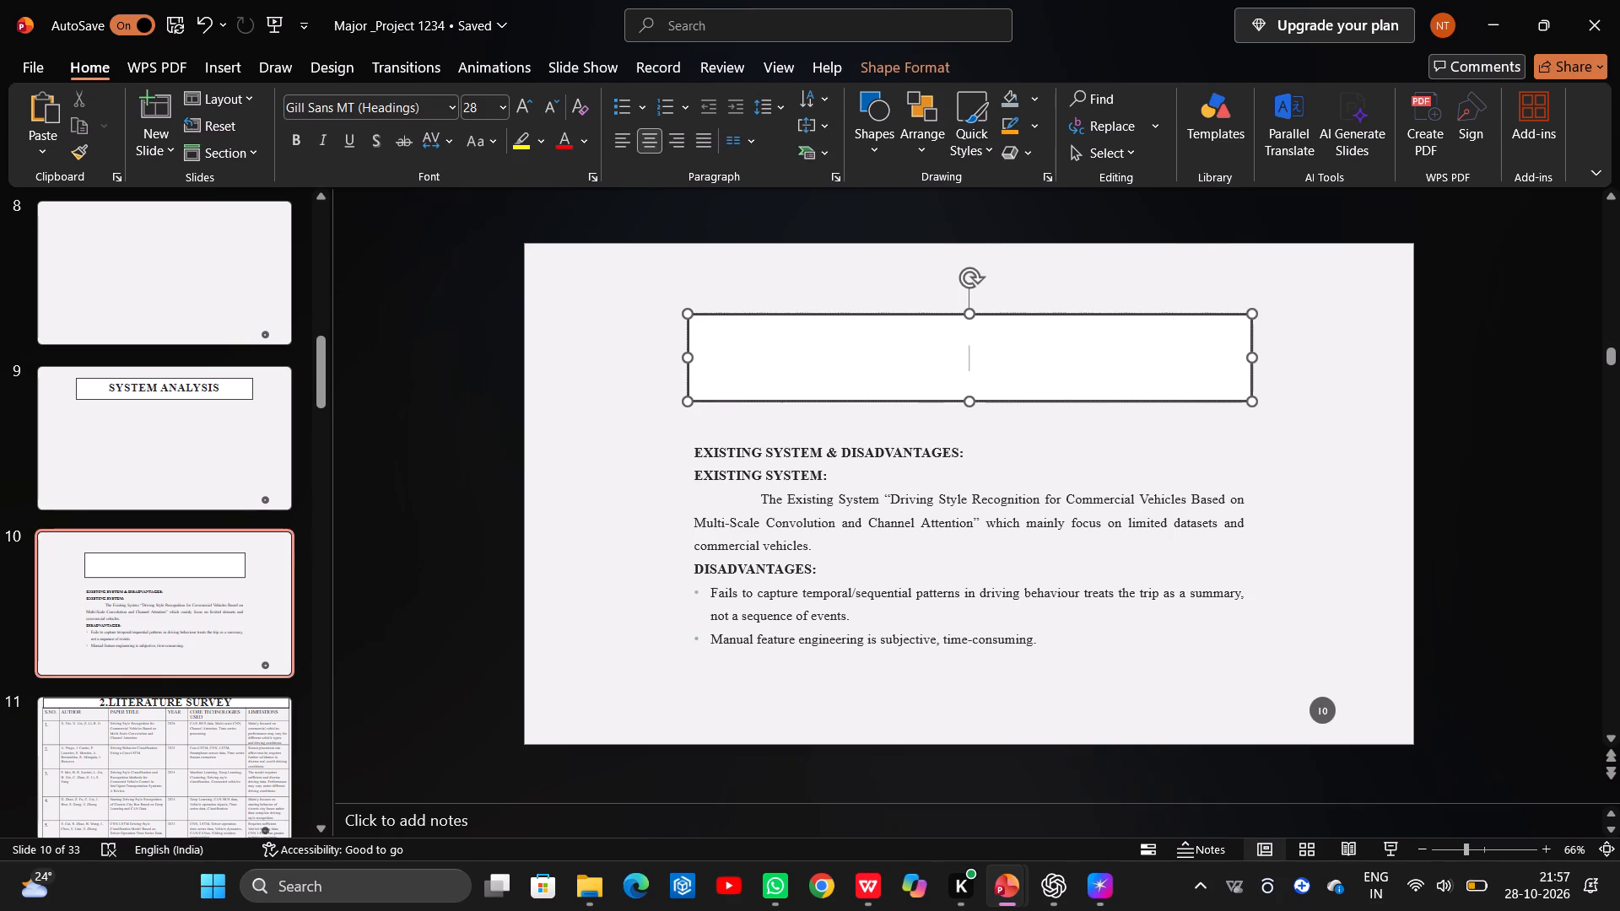
key(ctrl+v)
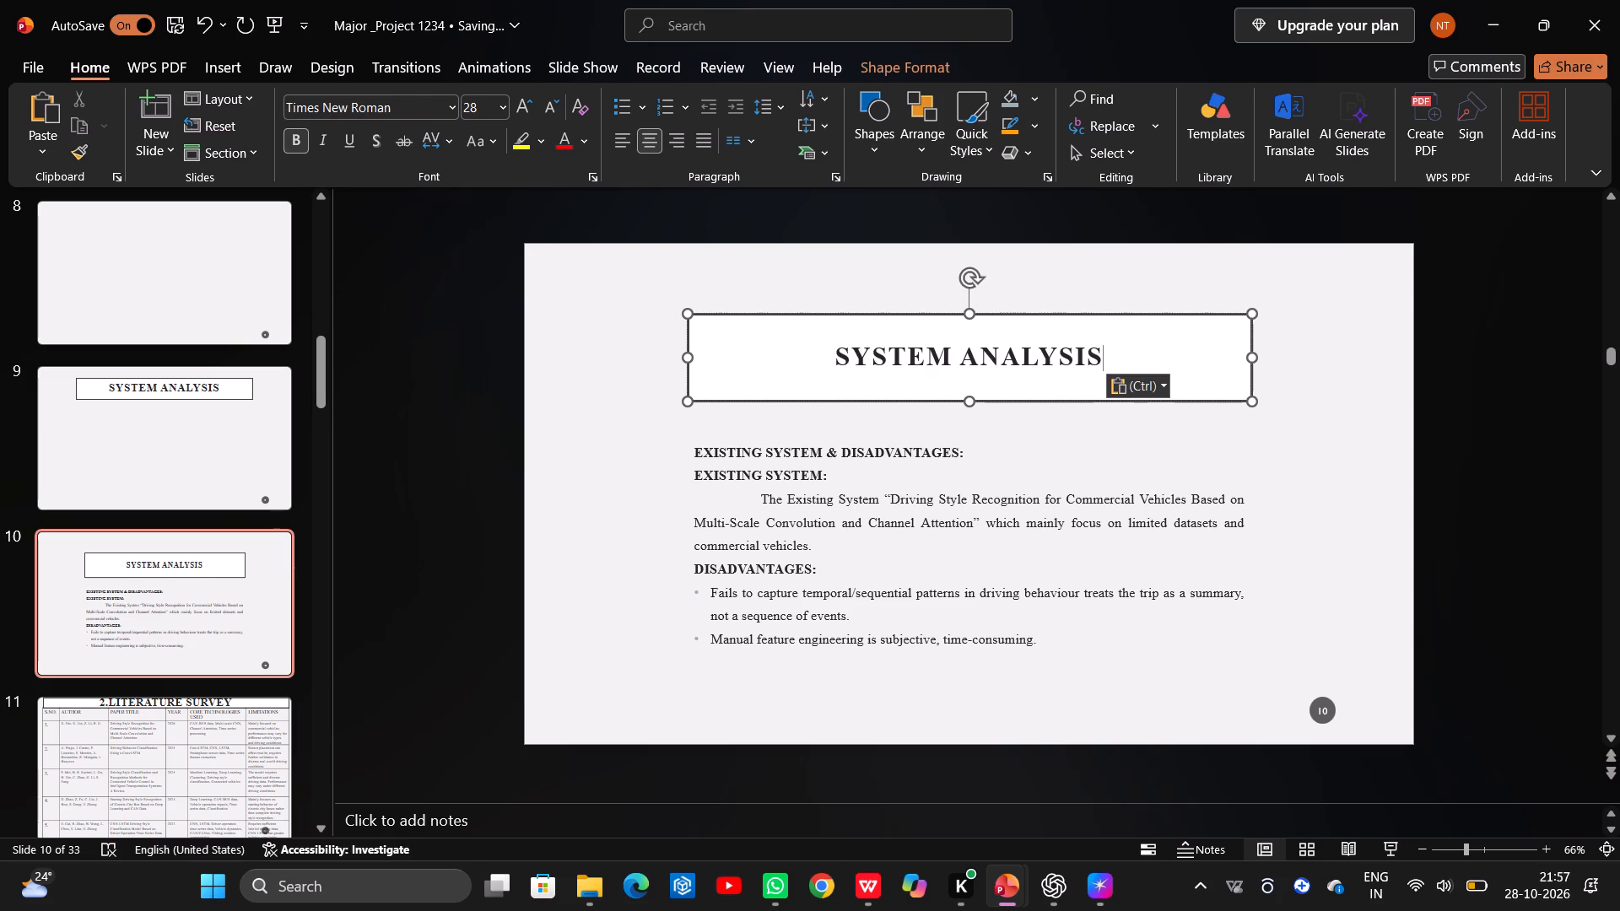
Resize slide 10's title box so it sits higher, is slightly shorter in height, and extends further to the left.
drag(970, 315, 962, 267)
drag(688, 332, 683, 331)
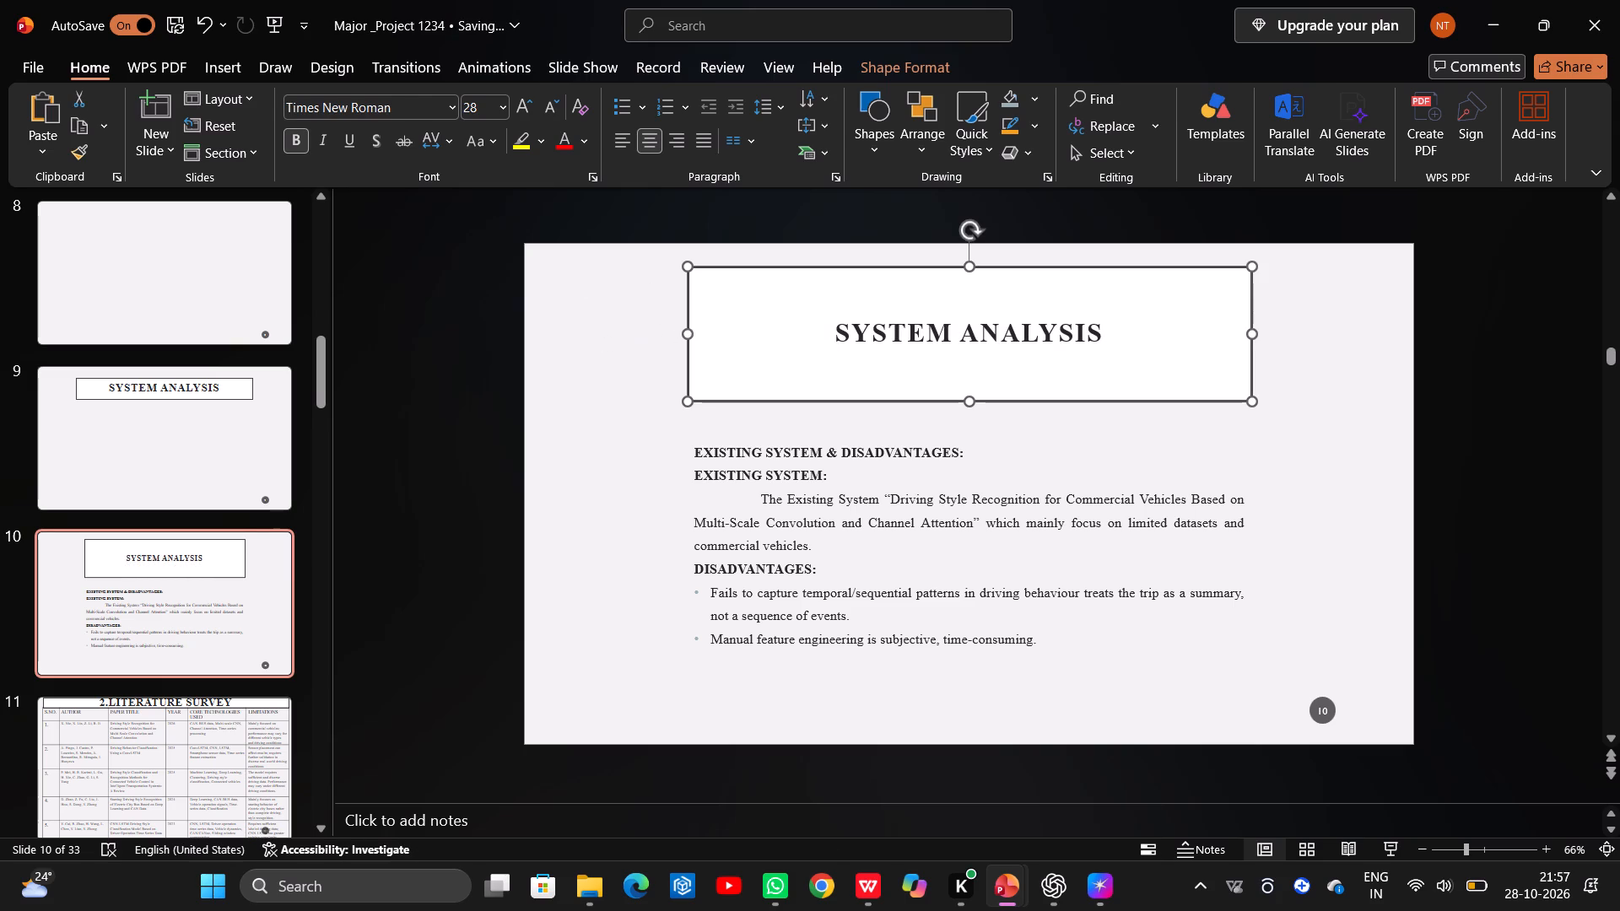
drag(683, 331, 592, 284)
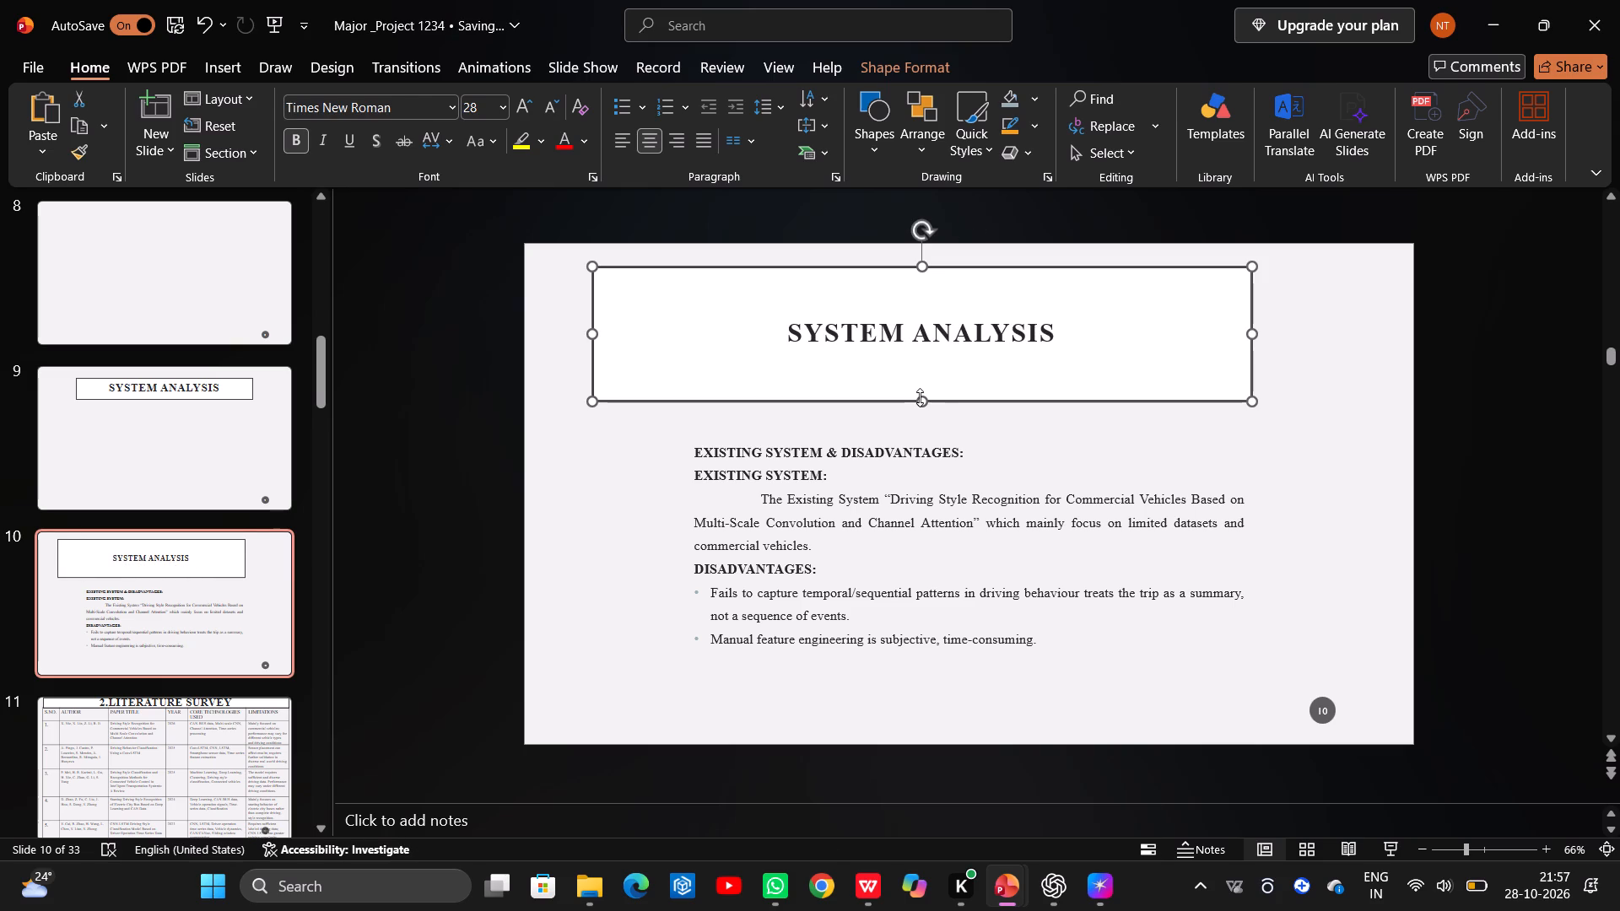
drag(920, 397, 946, 332)
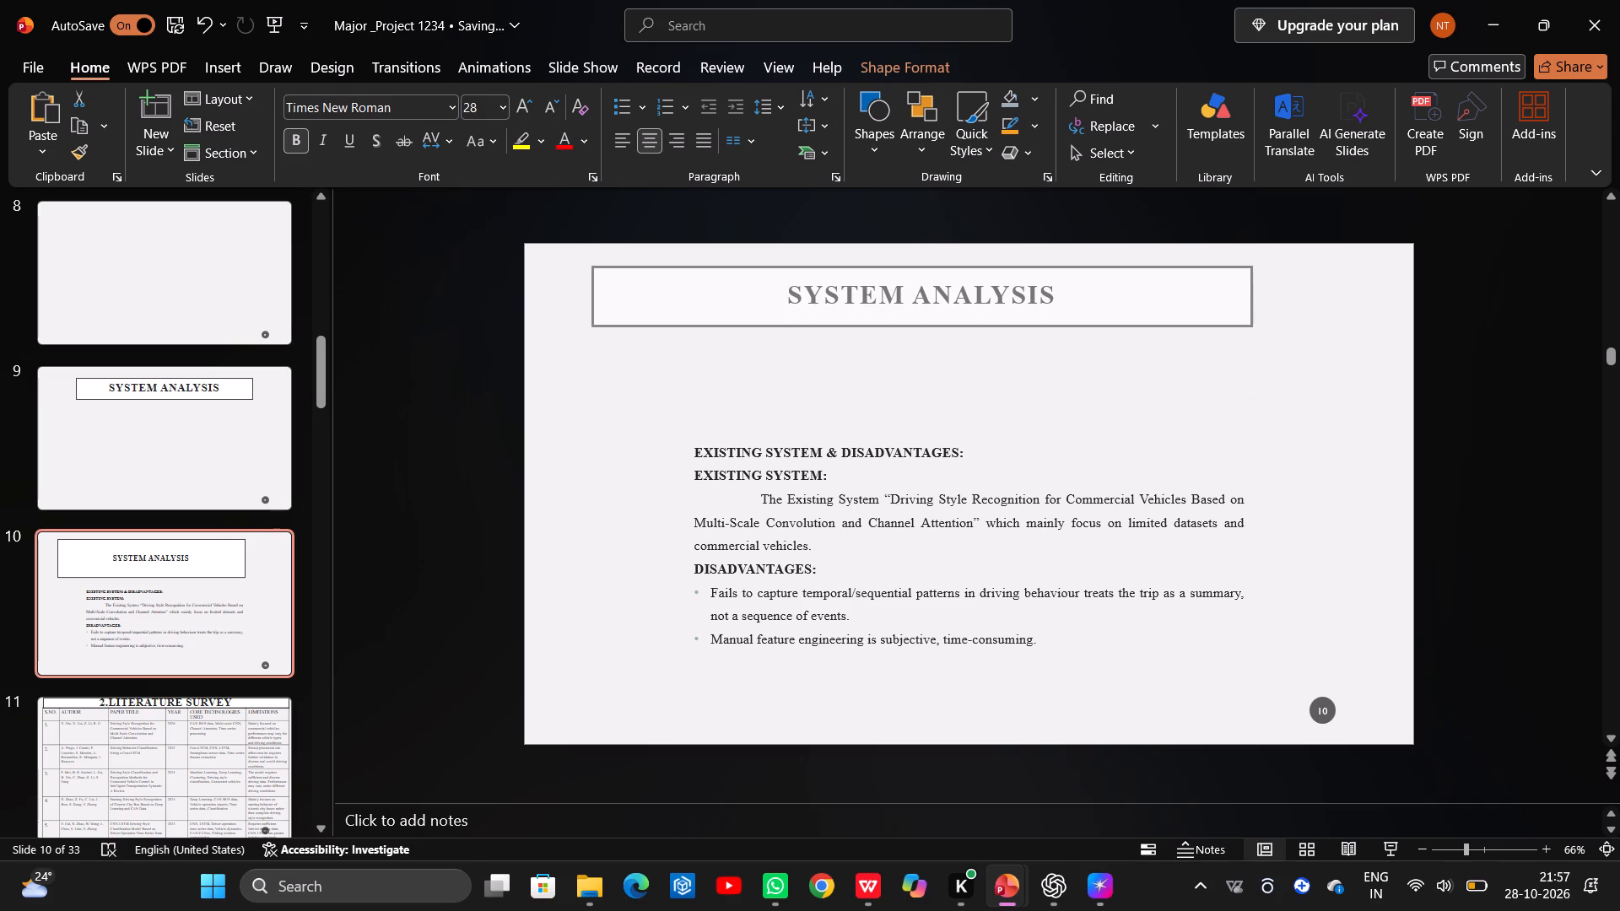
drag(946, 332, 952, 343)
Format slide 10's whole SYSTEM ANALYSIS title as bold at font size 42.
double_click(892, 299)
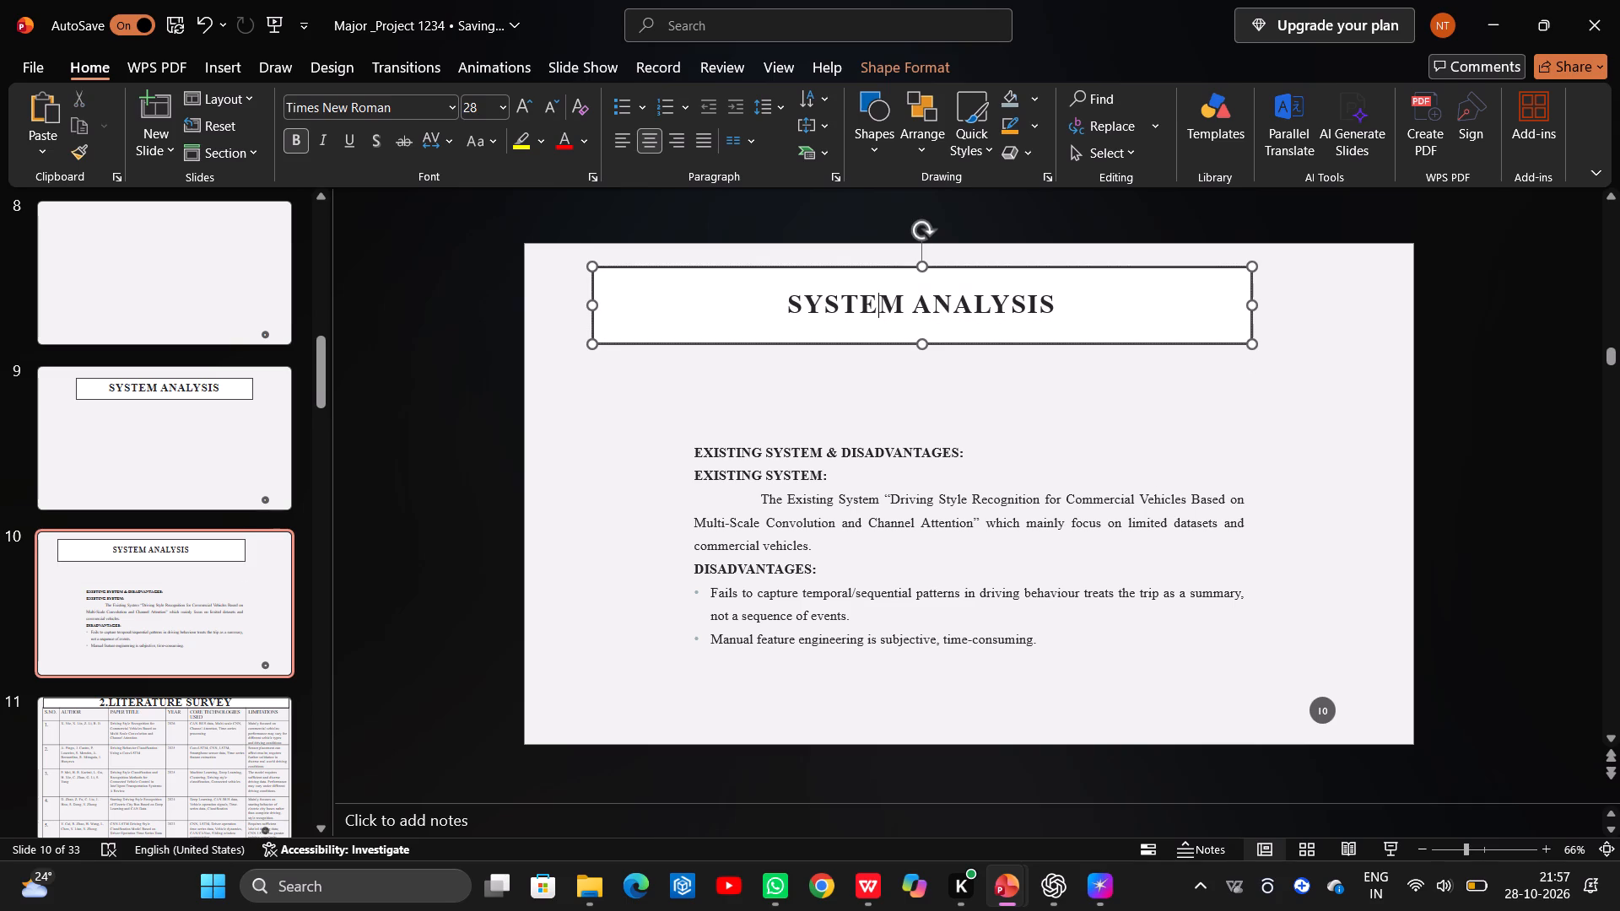
click(799, 298)
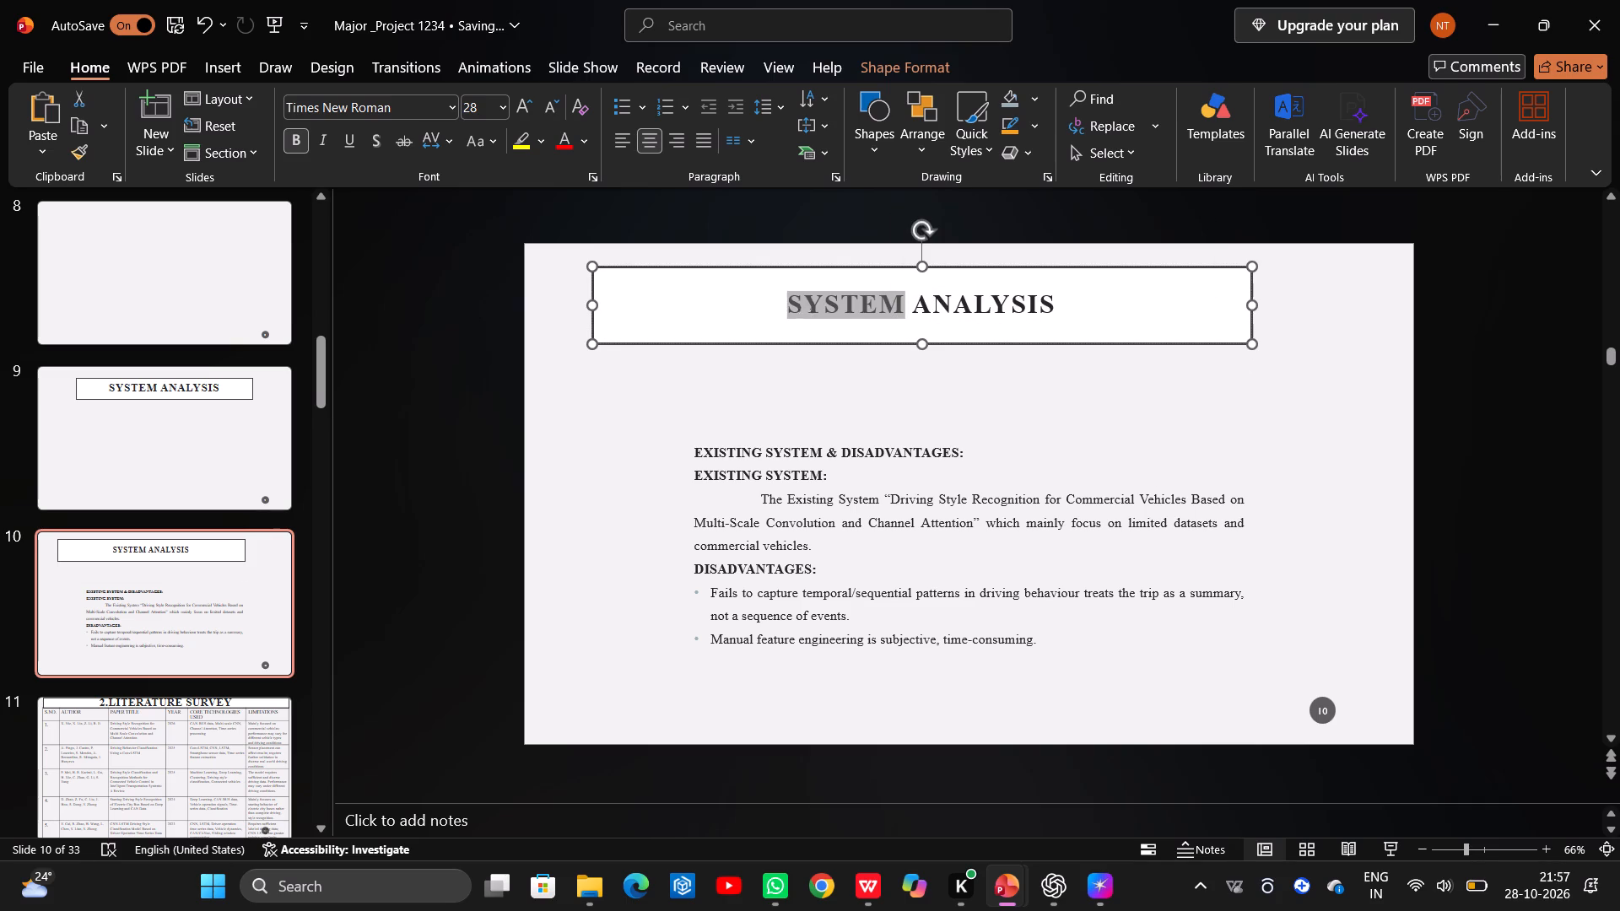
drag(794, 298, 1080, 310)
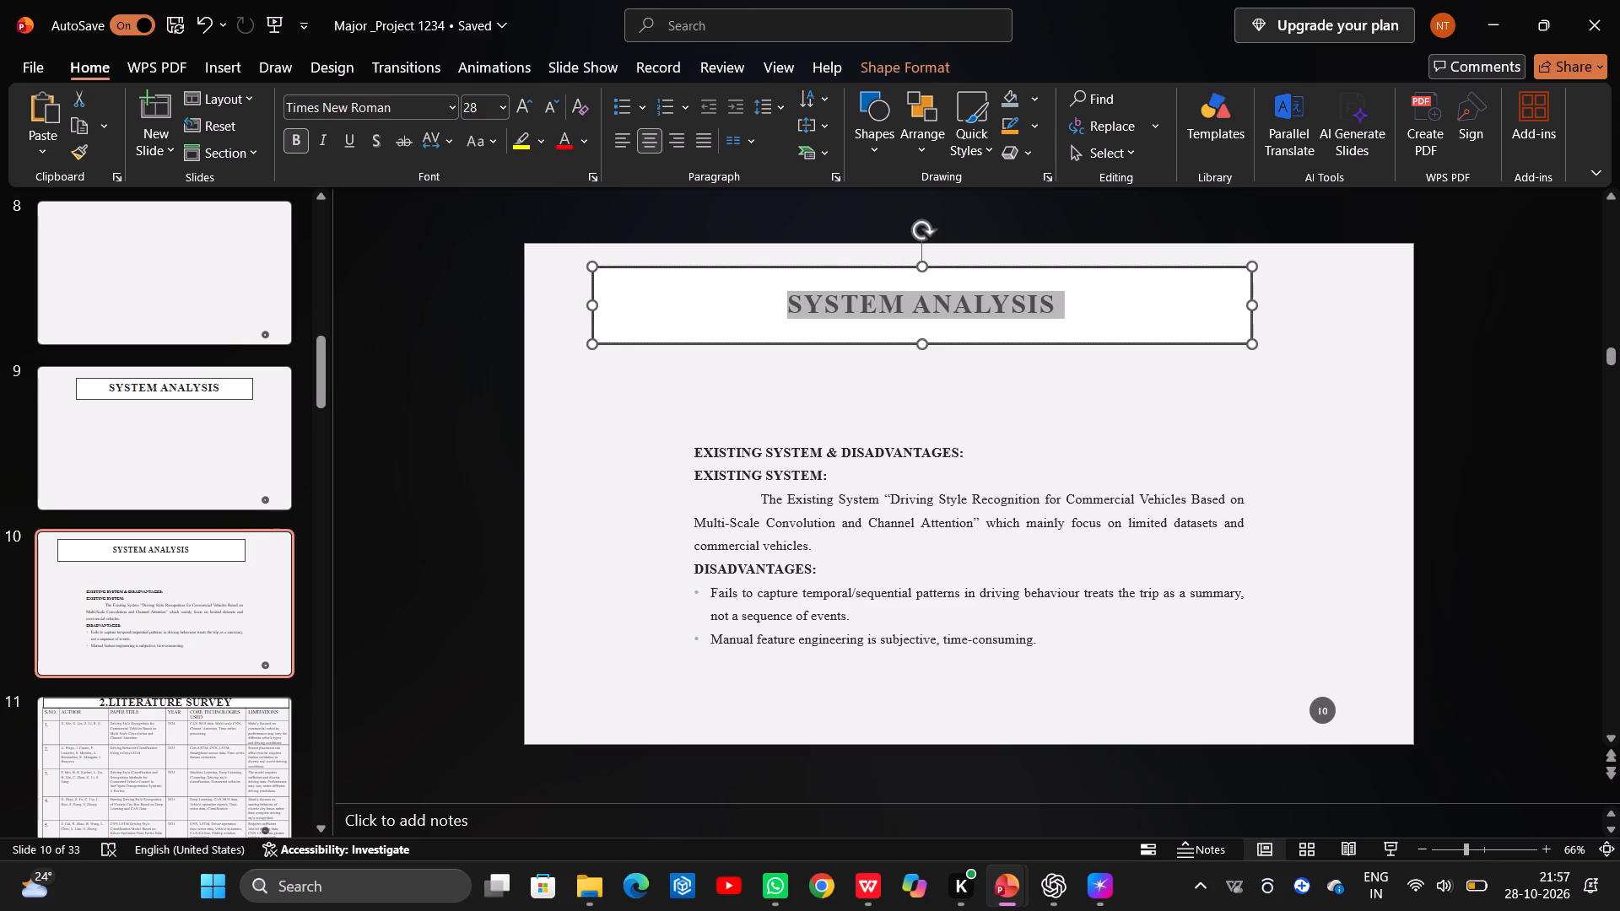
drag(1080, 310, 1083, 310)
click(299, 141)
drag(290, 138, 358, 134)
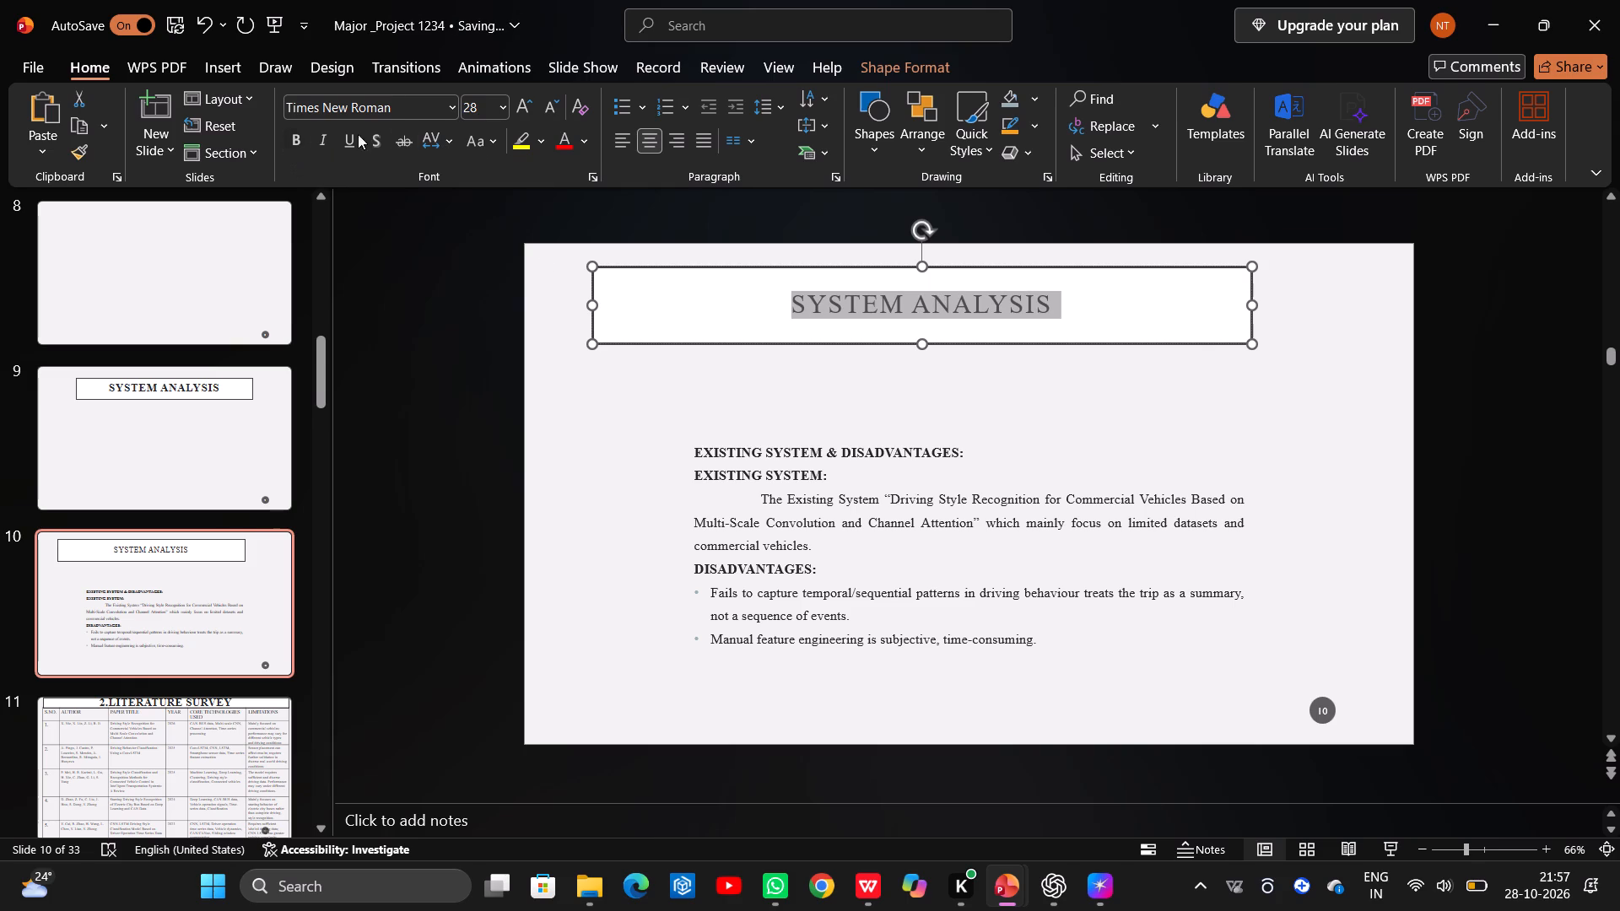
drag(358, 134, 297, 147)
click(297, 147)
click(297, 147)
click(501, 109)
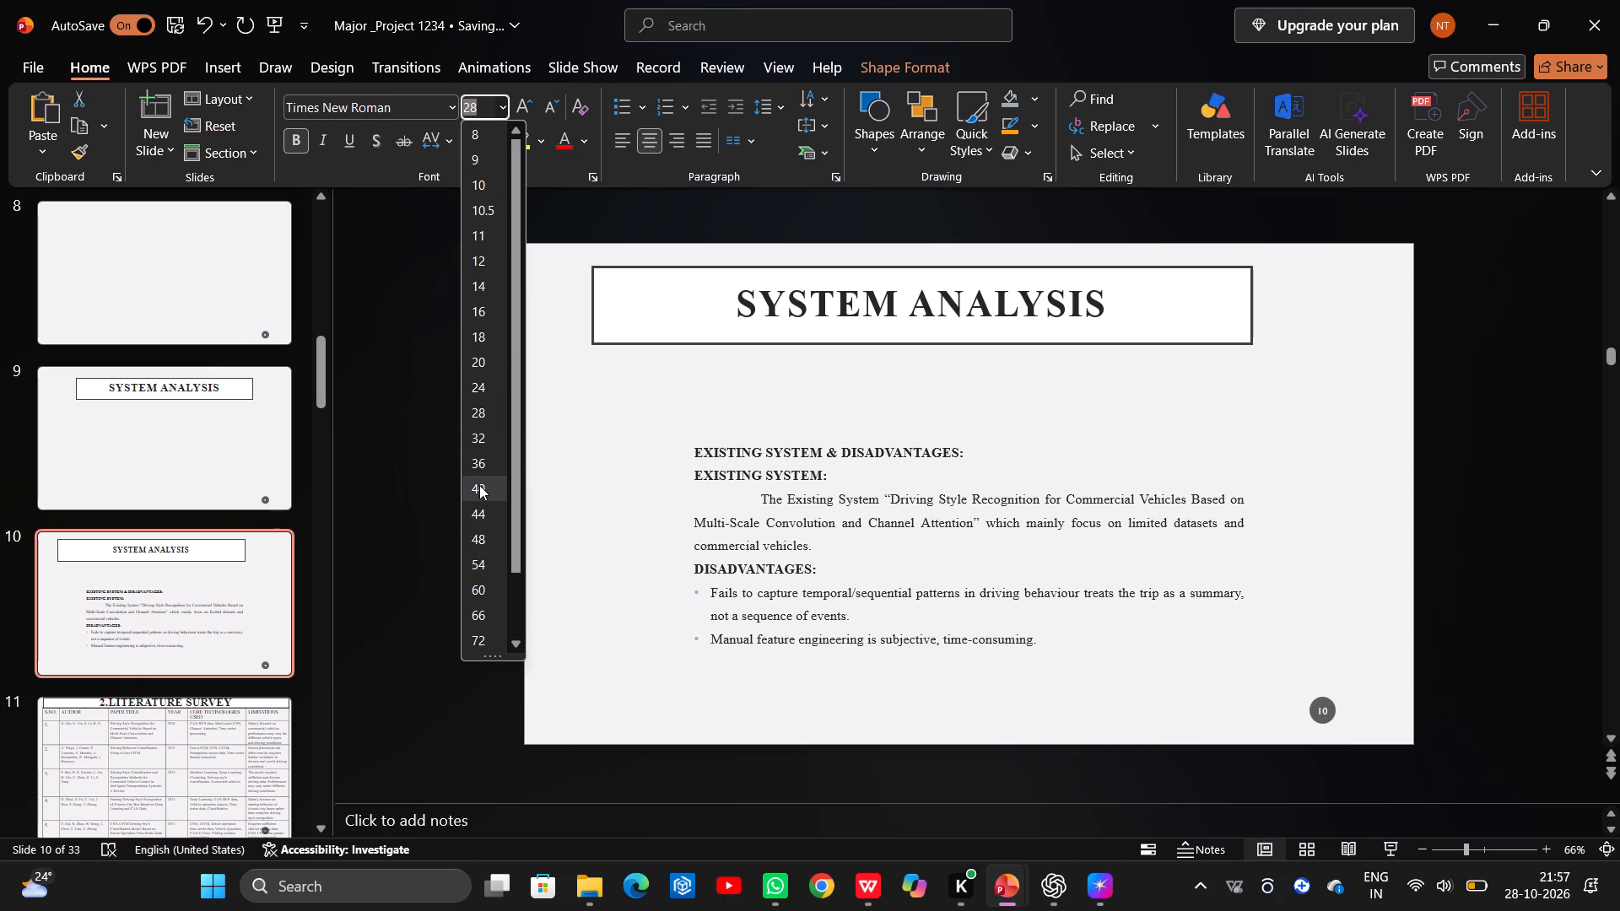
click(479, 485)
Enlarge slide 10's body text box upward and leftward so it starts just below the title, flush with the title's left edge.
click(820, 583)
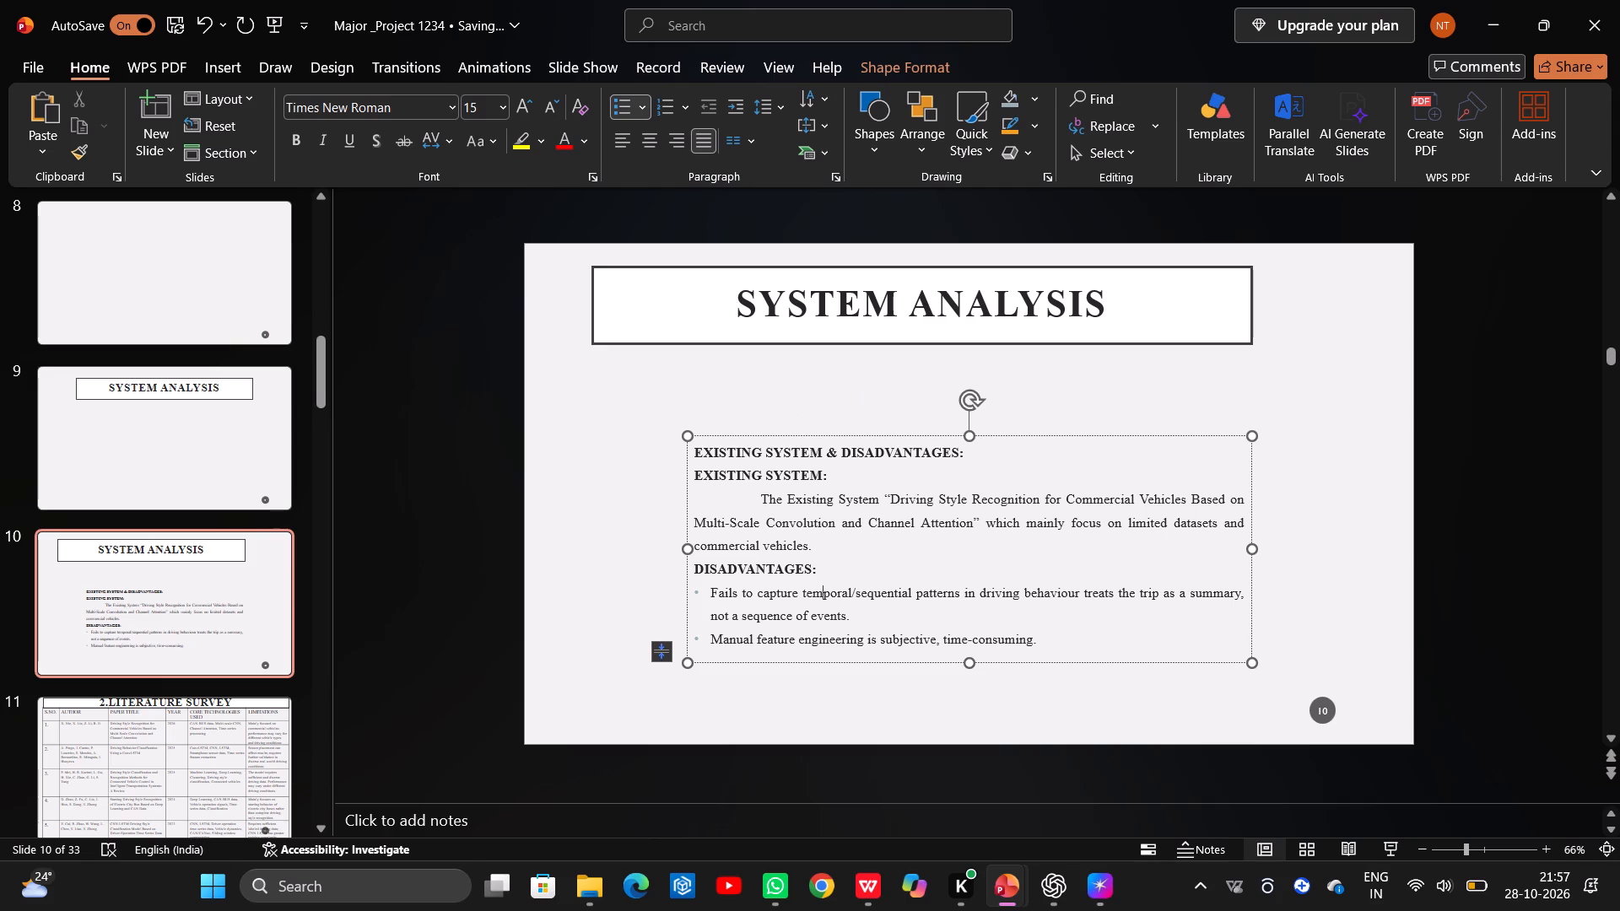
drag(691, 438, 593, 367)
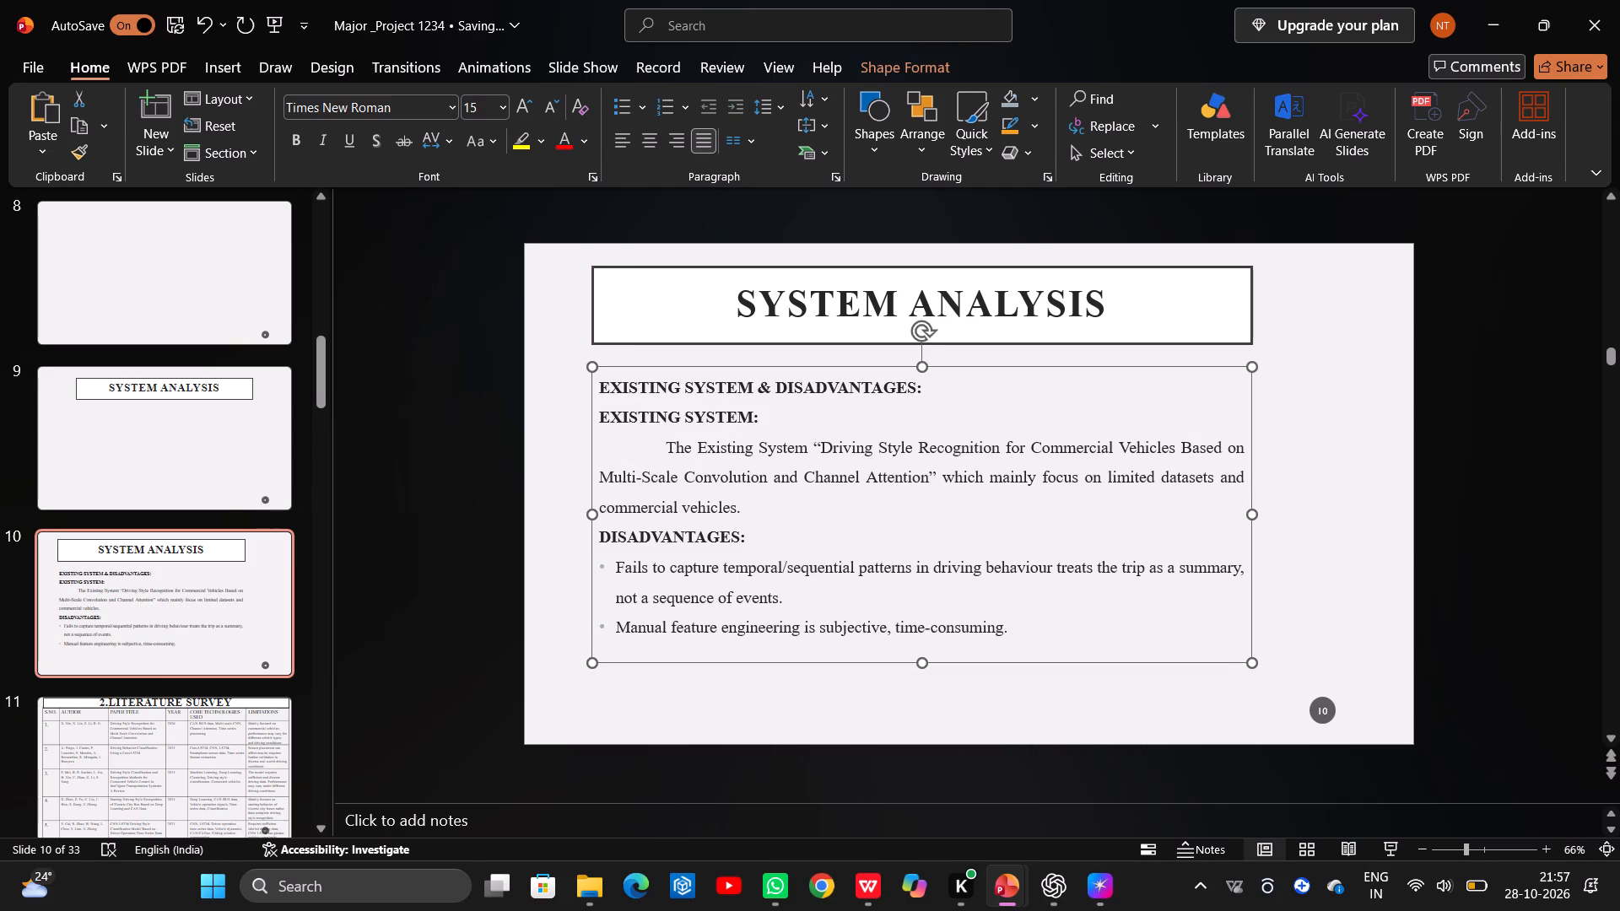
Set all of slide 10's body text, from "EXISTING SYSTEM & DISADVANTAGES:" through "time-consuming.", to font size 24.
drag(602, 386, 1016, 632)
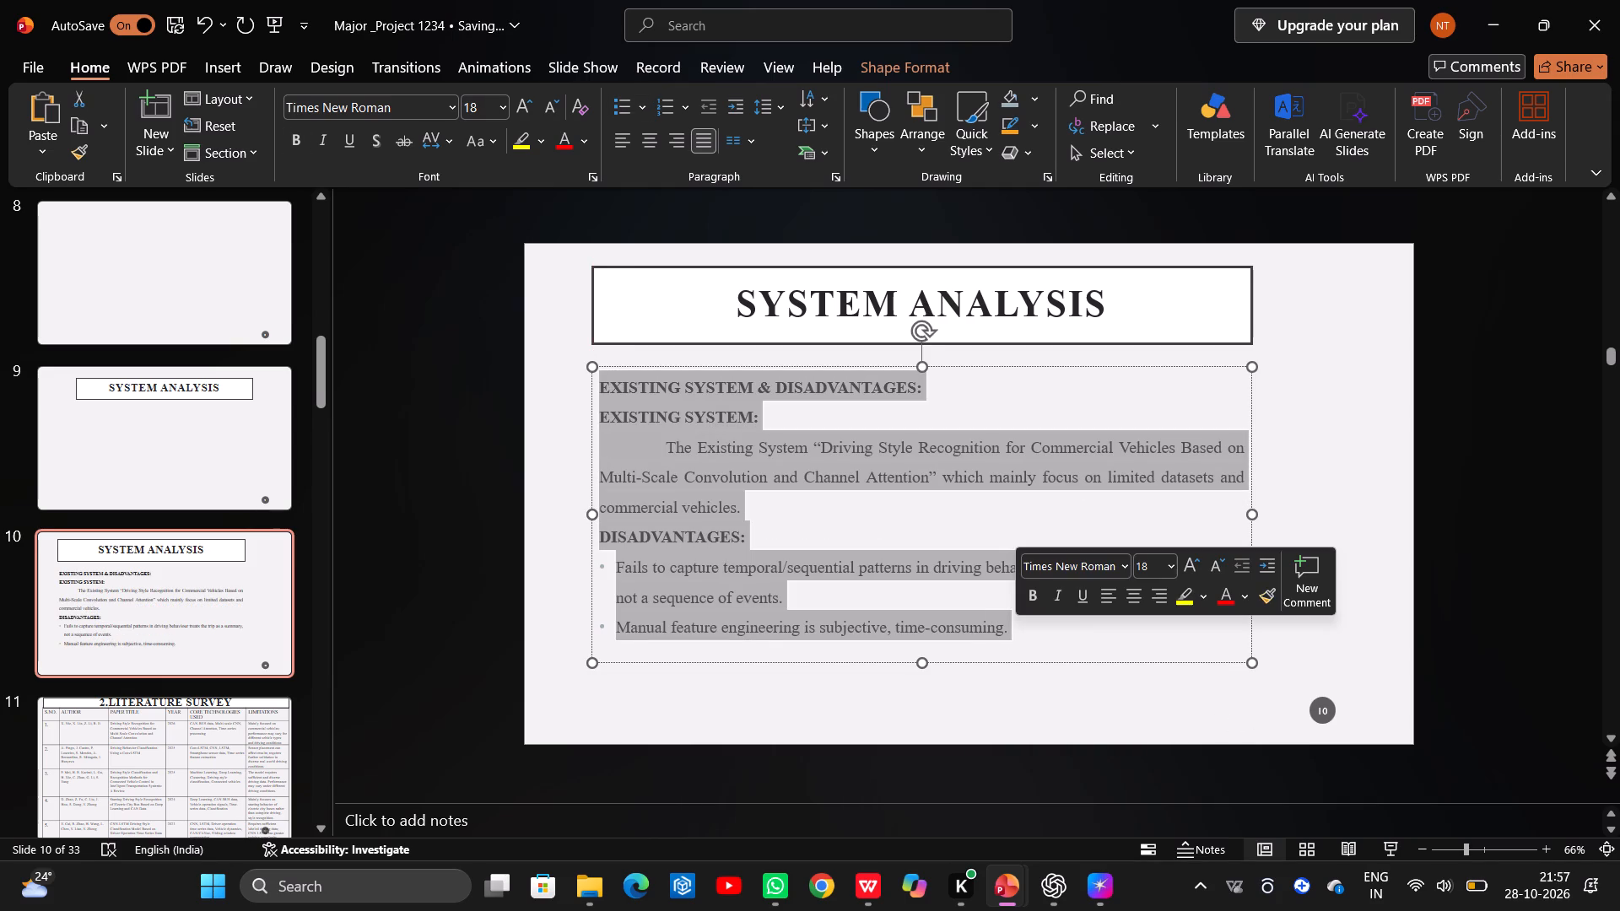
click(1174, 566)
click(1169, 293)
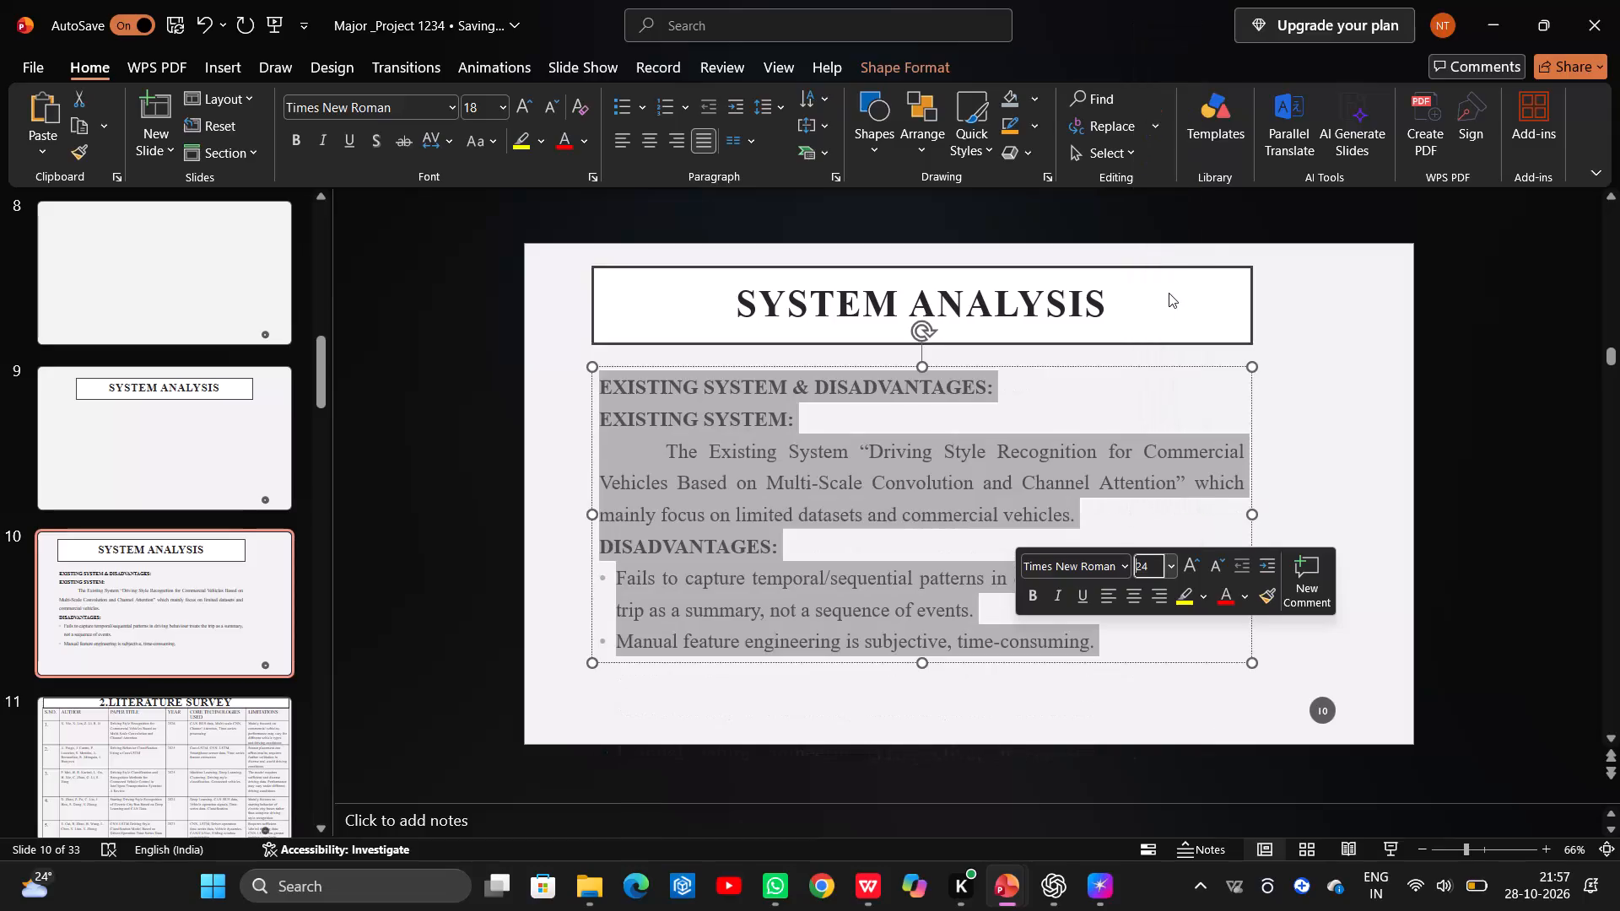
Enlarge slide 10's body text box slightly downward and rightward so it extends a little past the title box's right edge.
click(1175, 566)
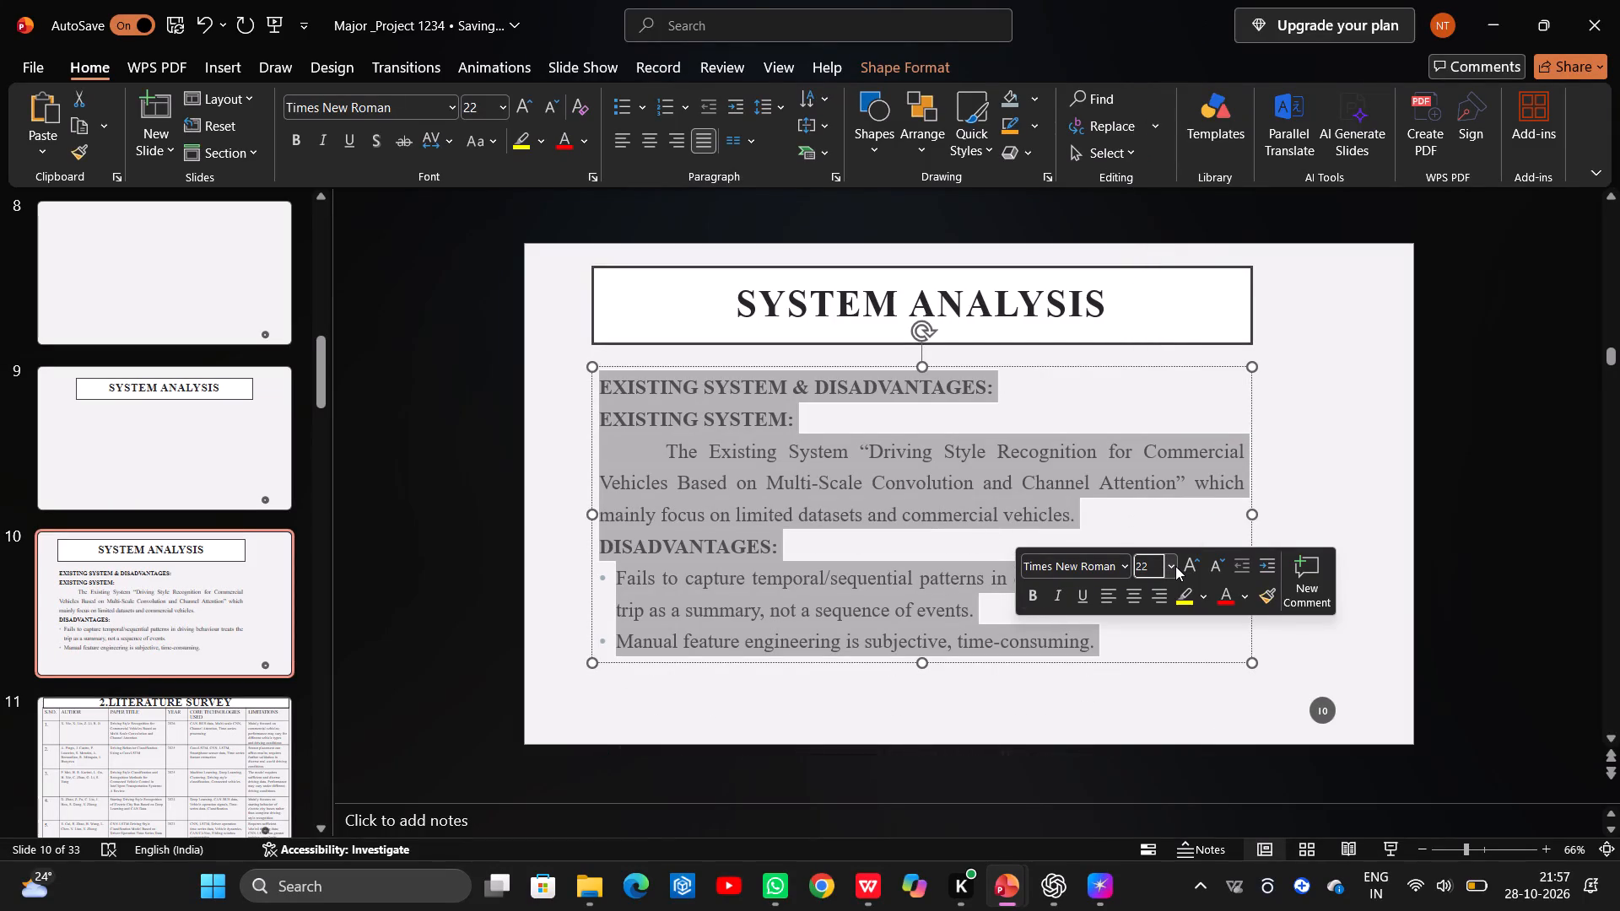
click(1252, 664)
drag(1252, 664, 1281, 692)
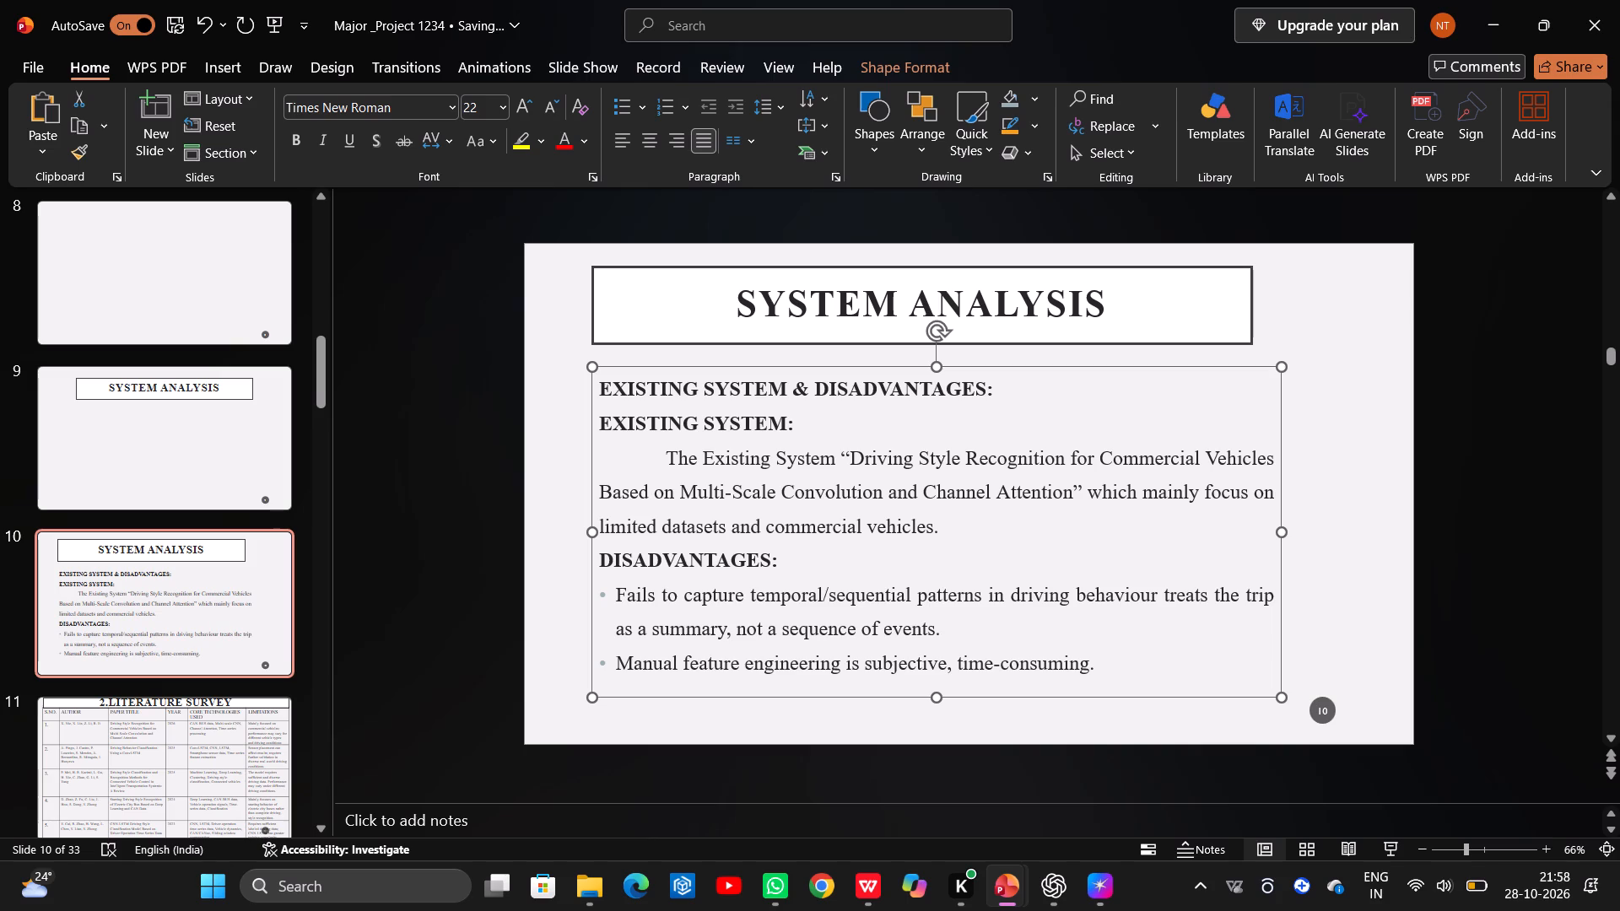
Set all of slide 10's body text, from "EXISTING SYSTEM & DISADVANTAGES:" through "time-consuming.", to font size 24.
drag(601, 386, 1099, 676)
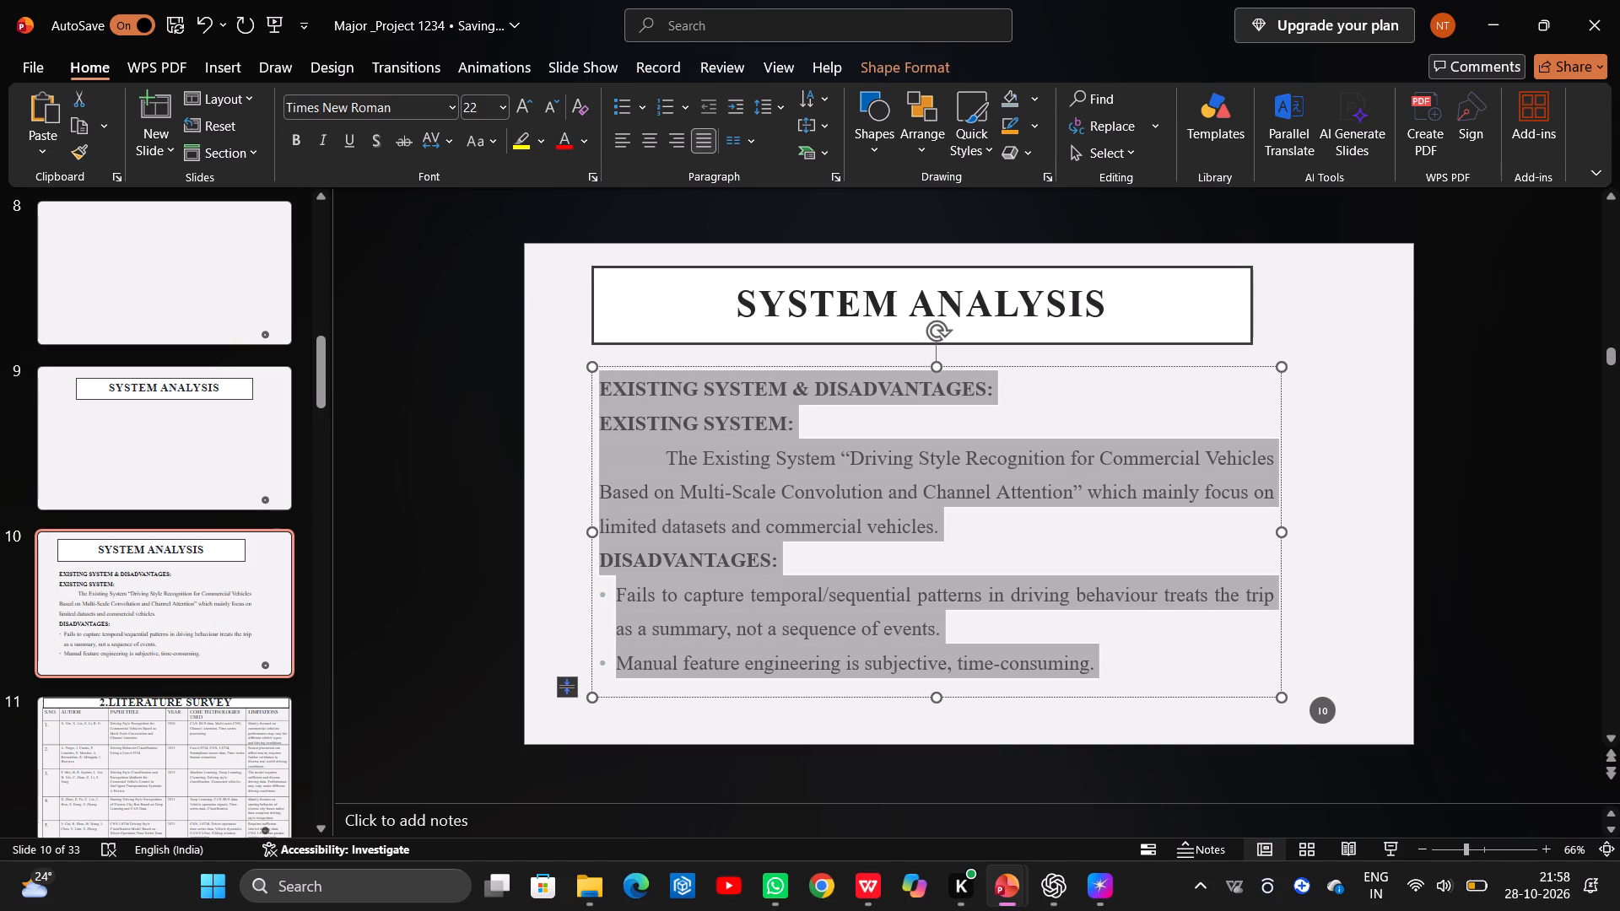
drag(1099, 676, 1103, 677)
click(1253, 613)
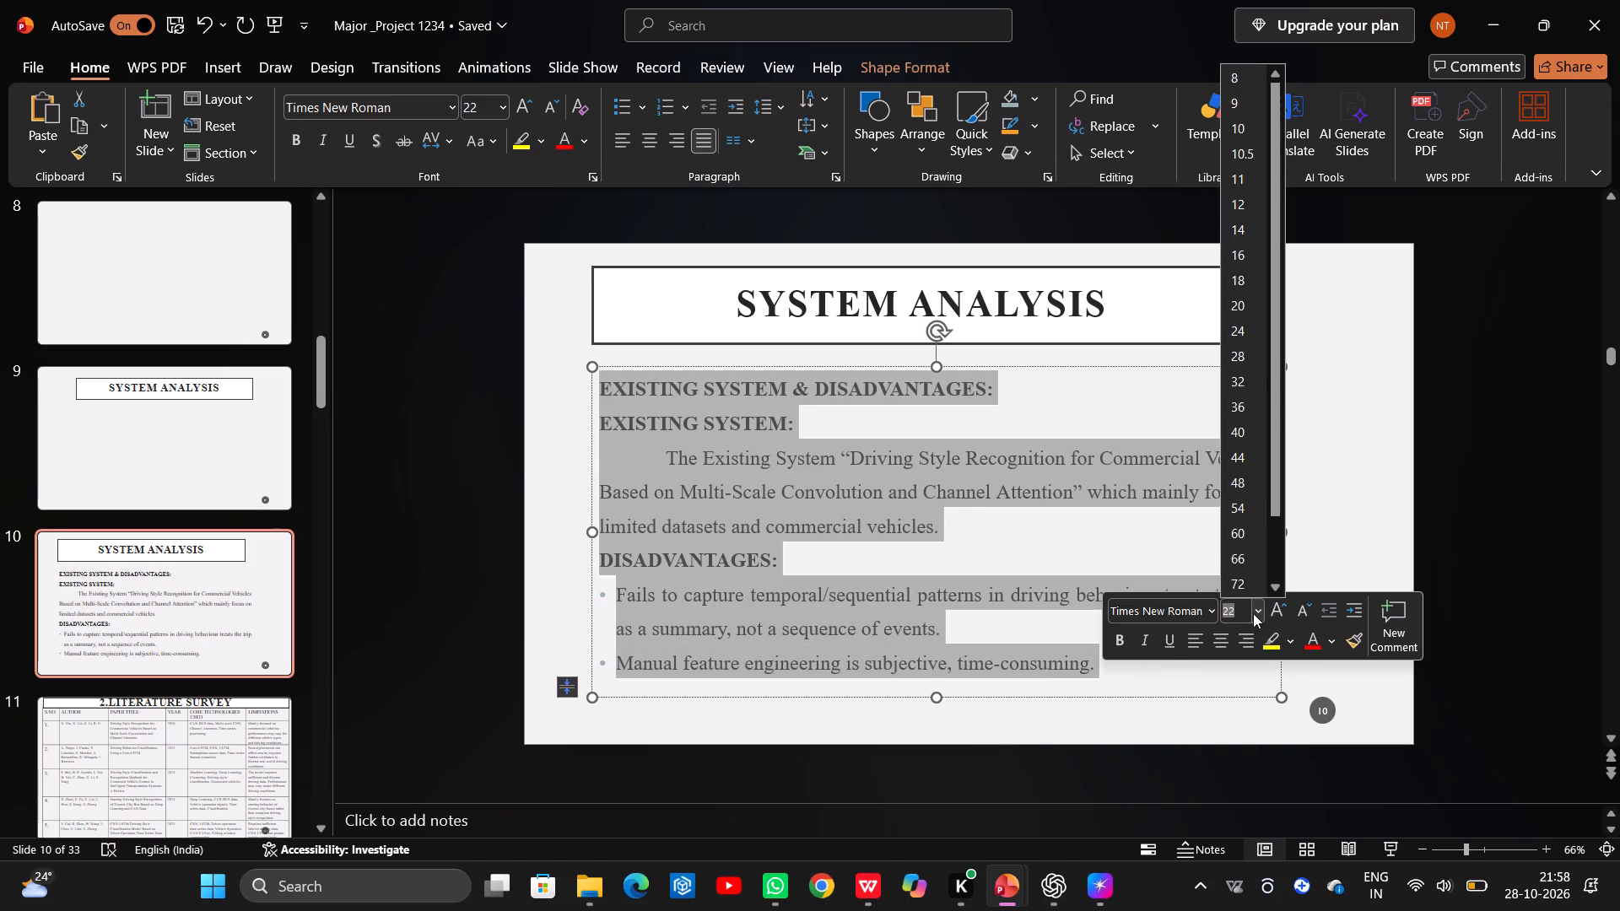
click(1245, 335)
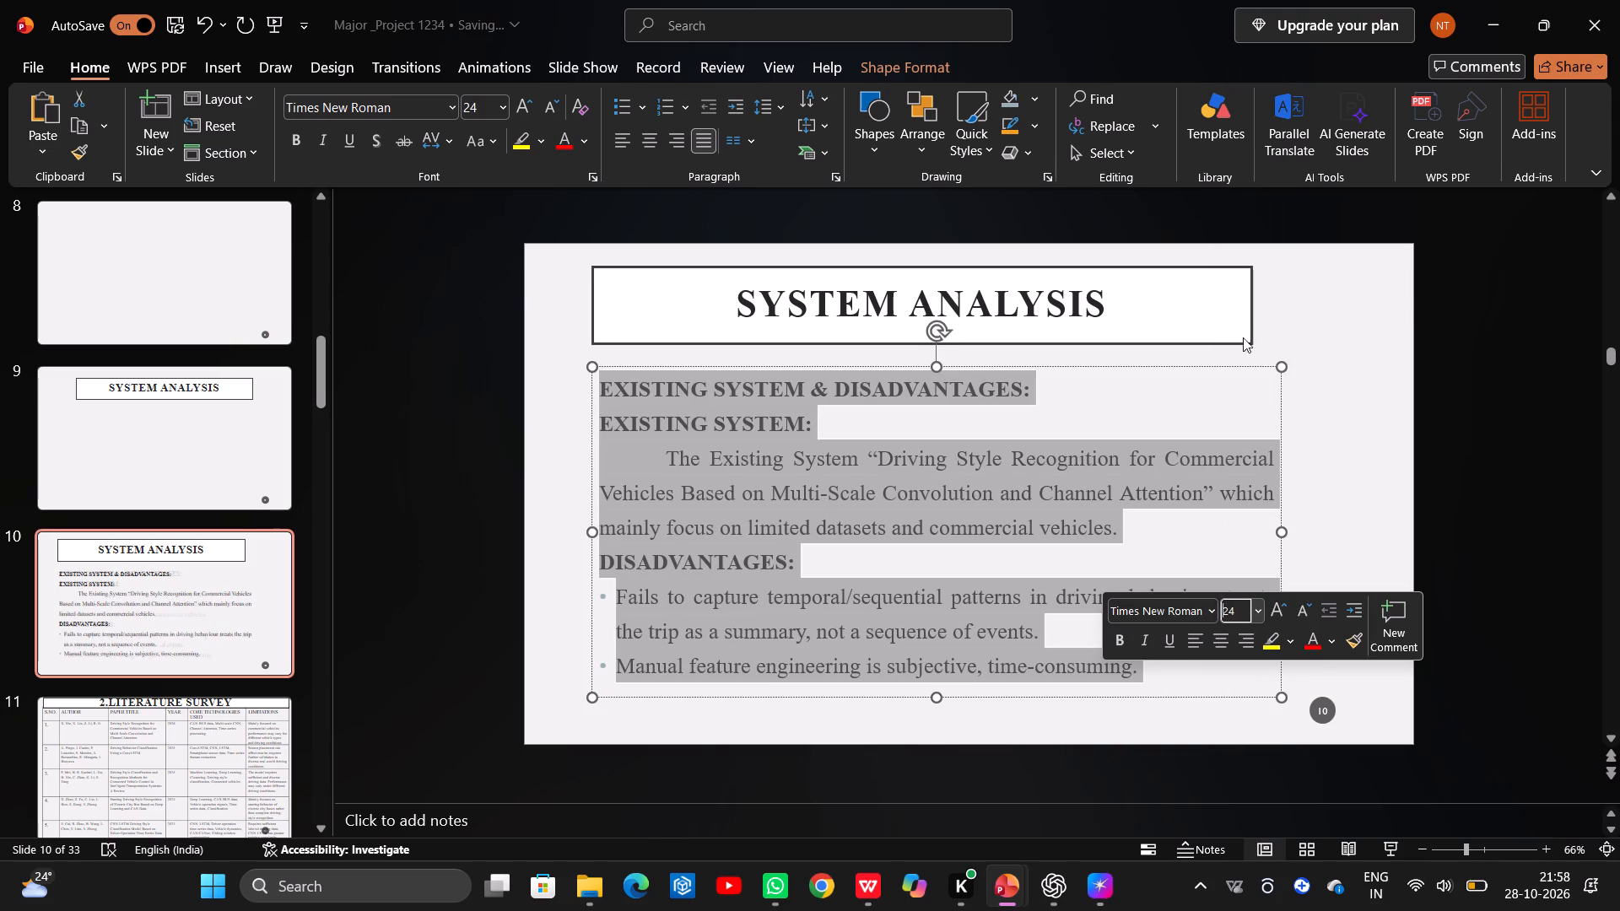
click(1337, 487)
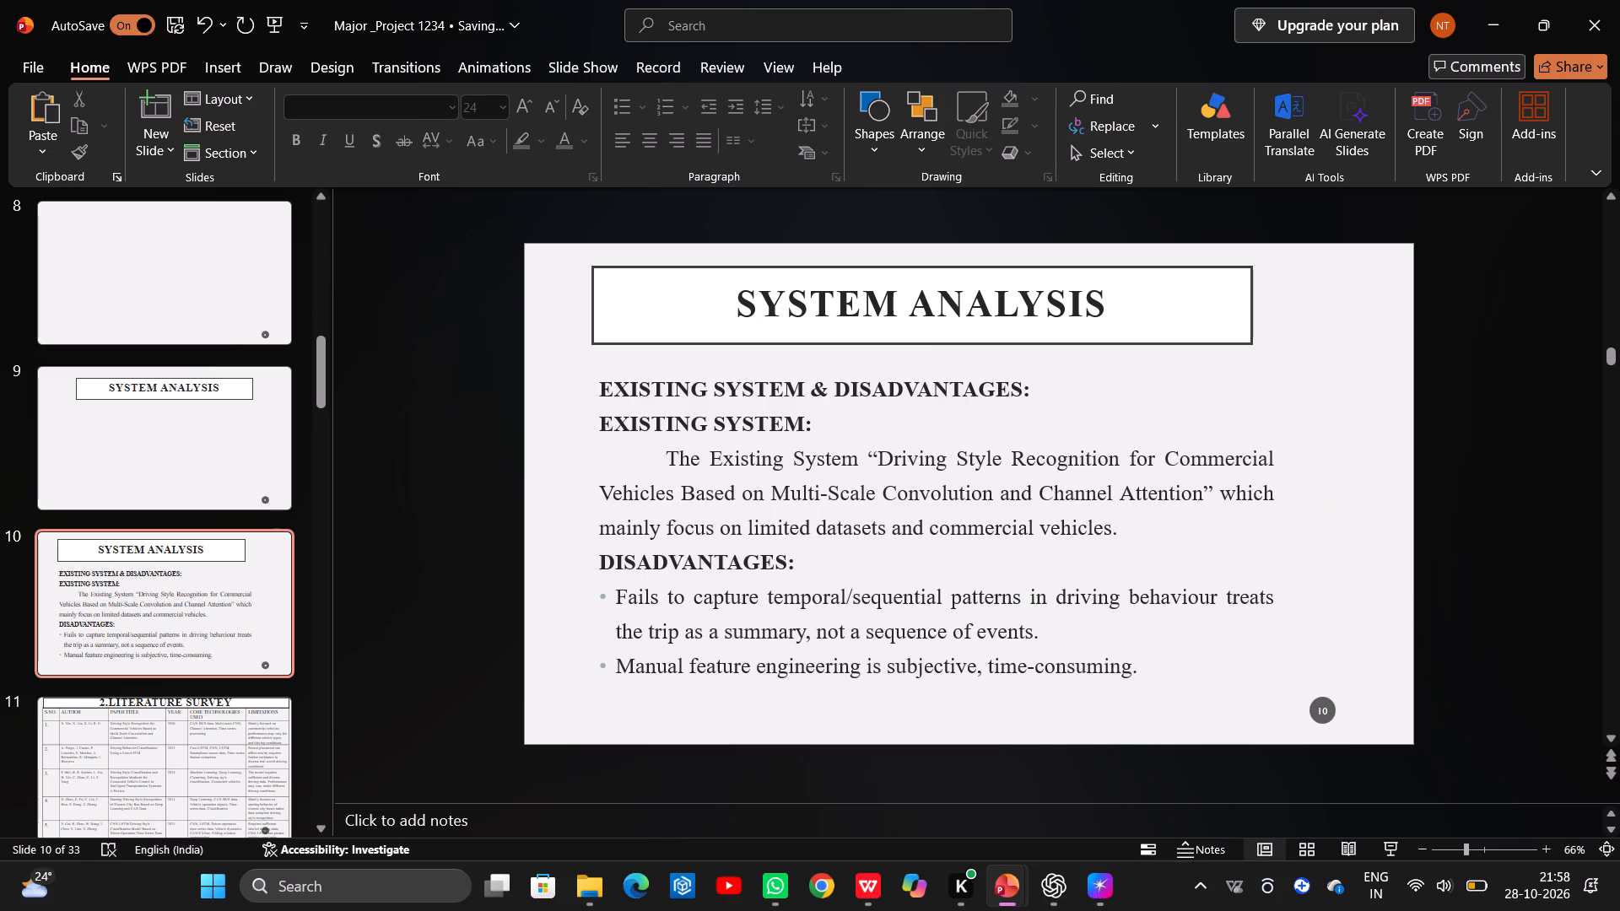
Cut the leftover title-only SYSTEM ANALYSIS slide 9 and the blank slide 8 from the presentation.
drag(159, 429, 287, 439)
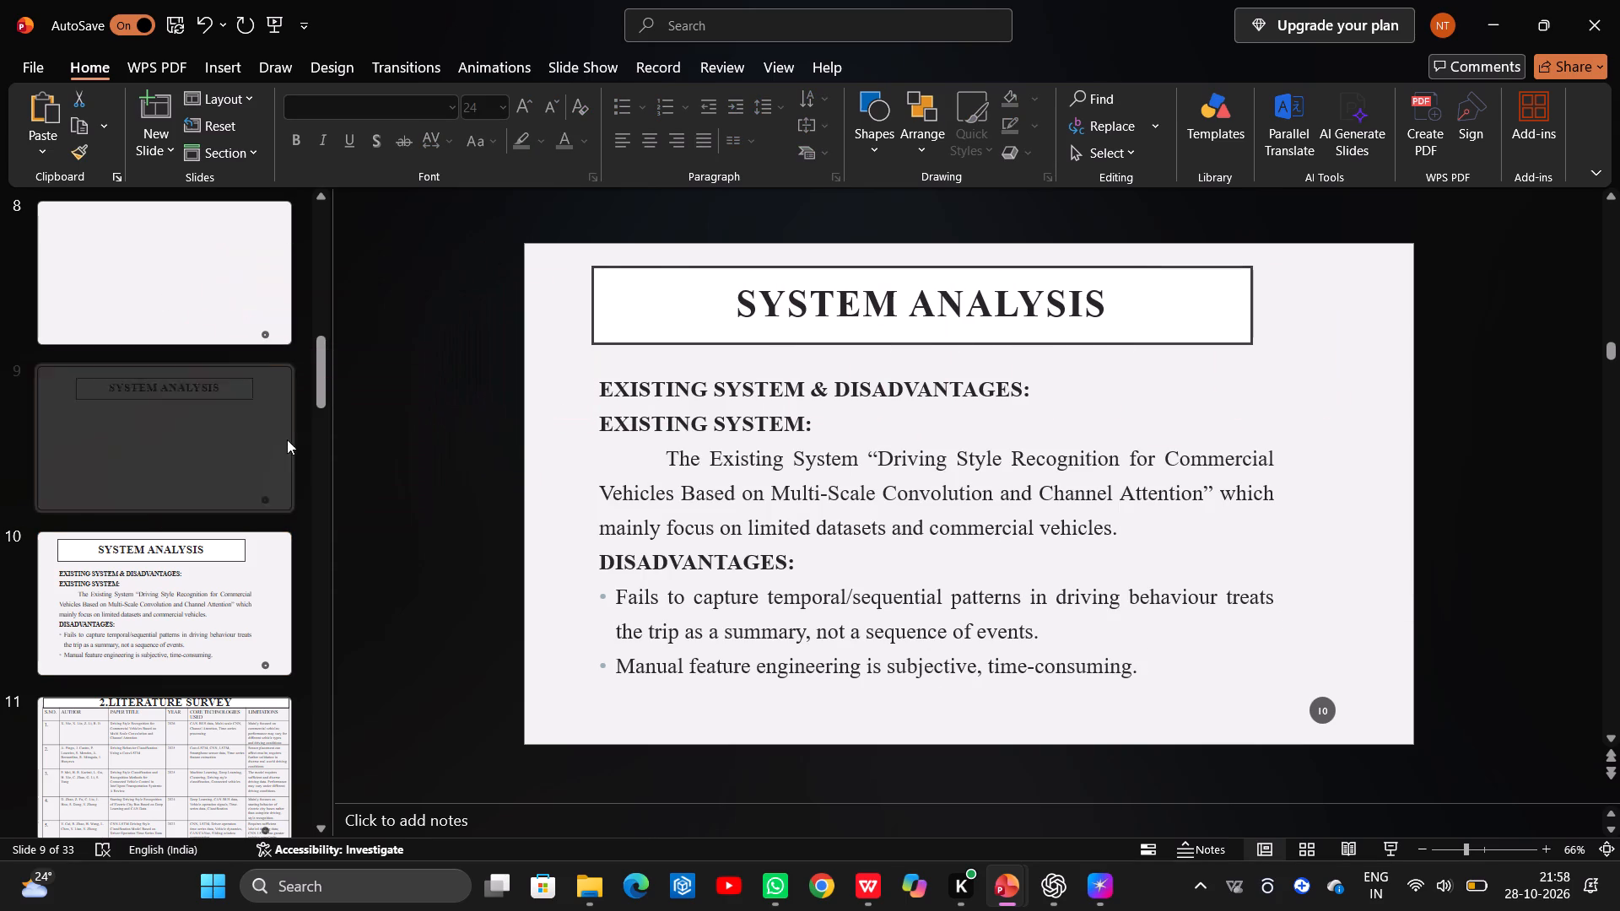
right_click(287, 439)
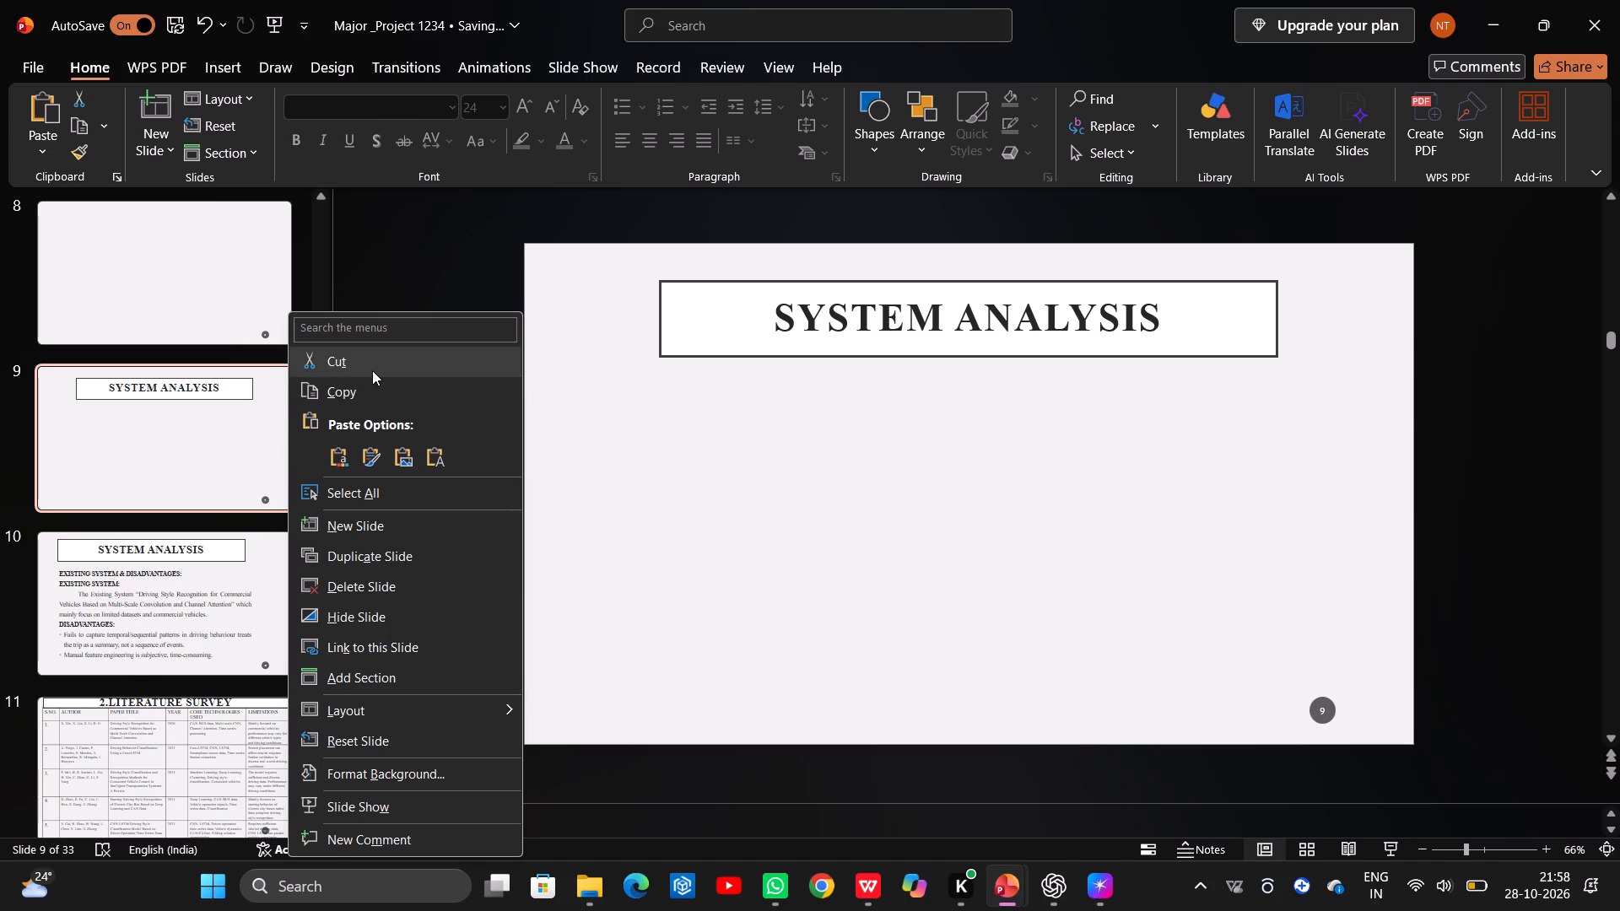
click(372, 370)
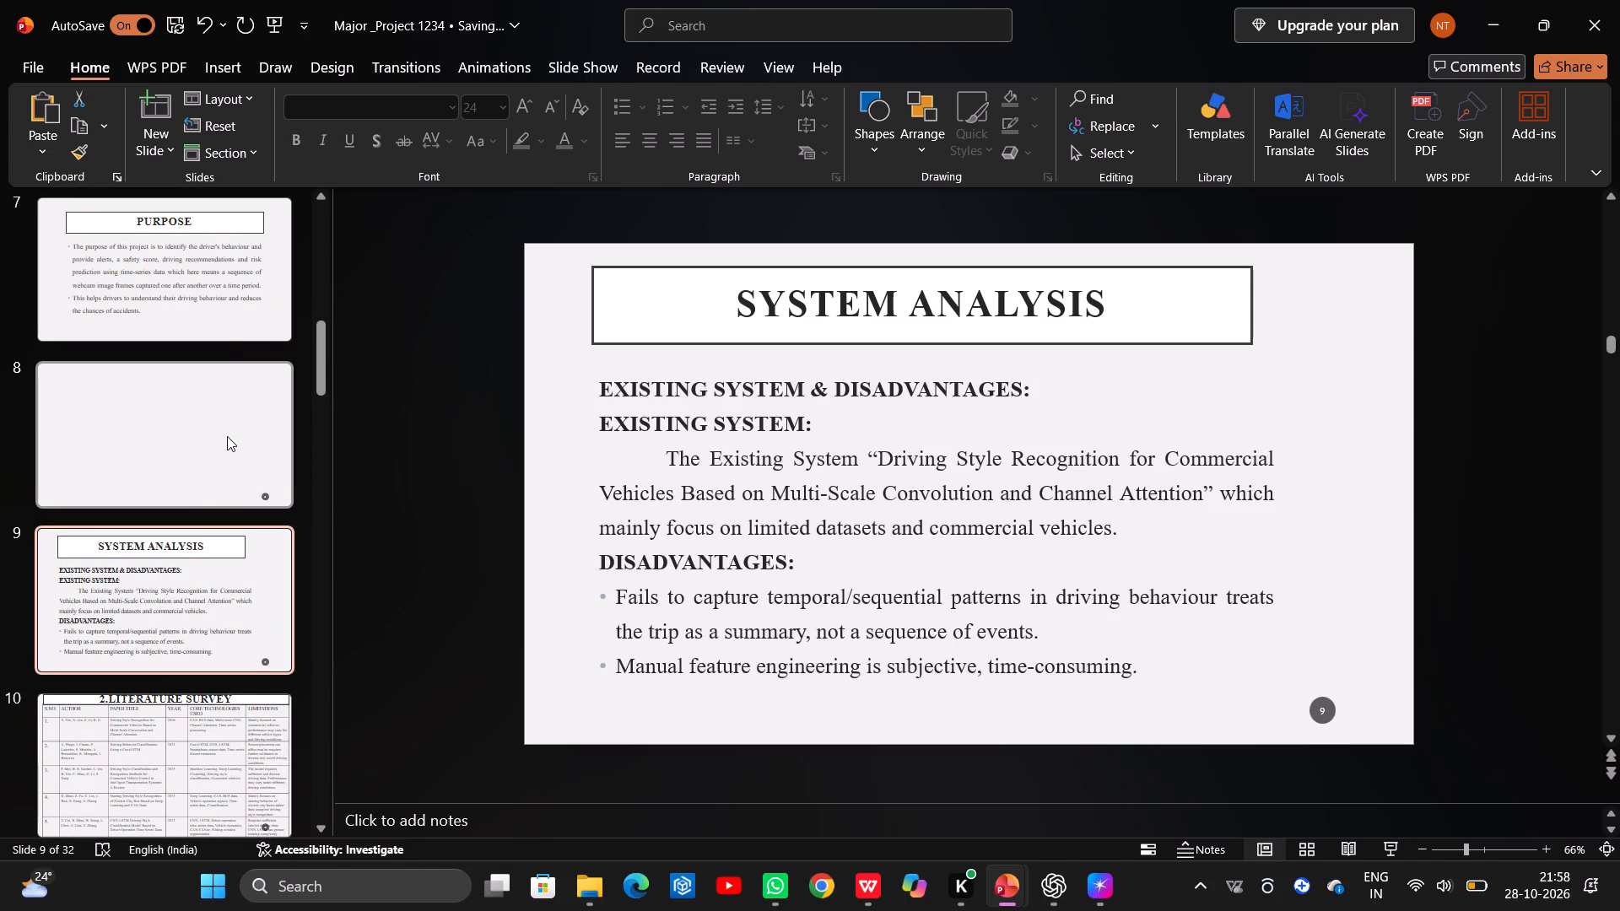
right_click(227, 436)
click(334, 359)
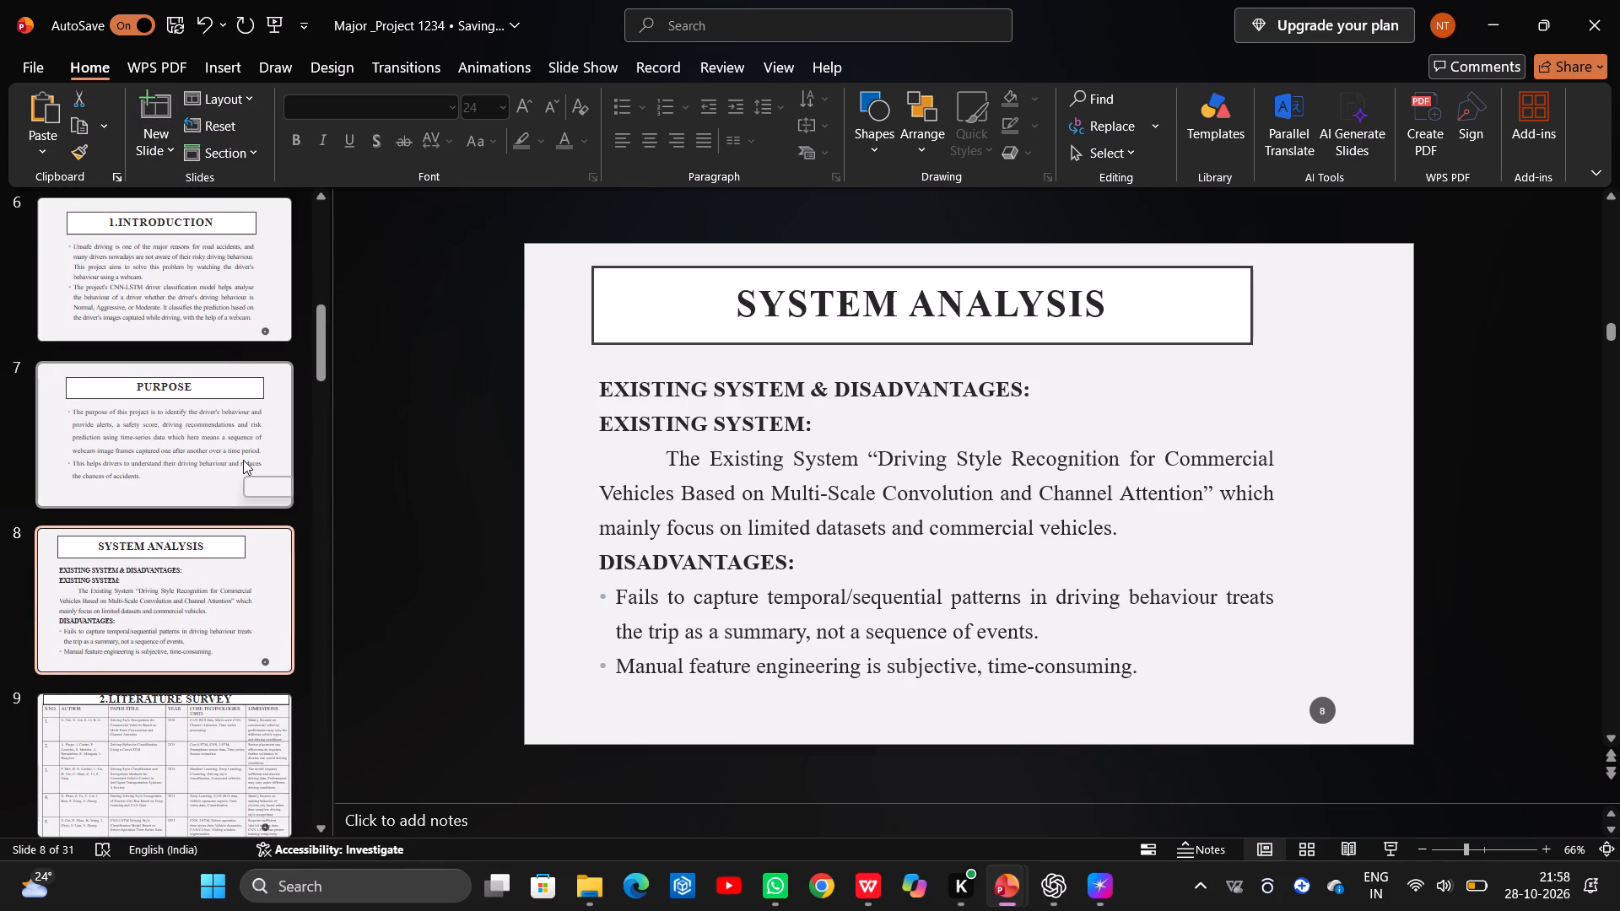
Check the List of Contents order and move the LITERATURE SURVEY slide ahead of the SYSTEM ANALYSIS slide.
scroll(243, 460, up, 13)
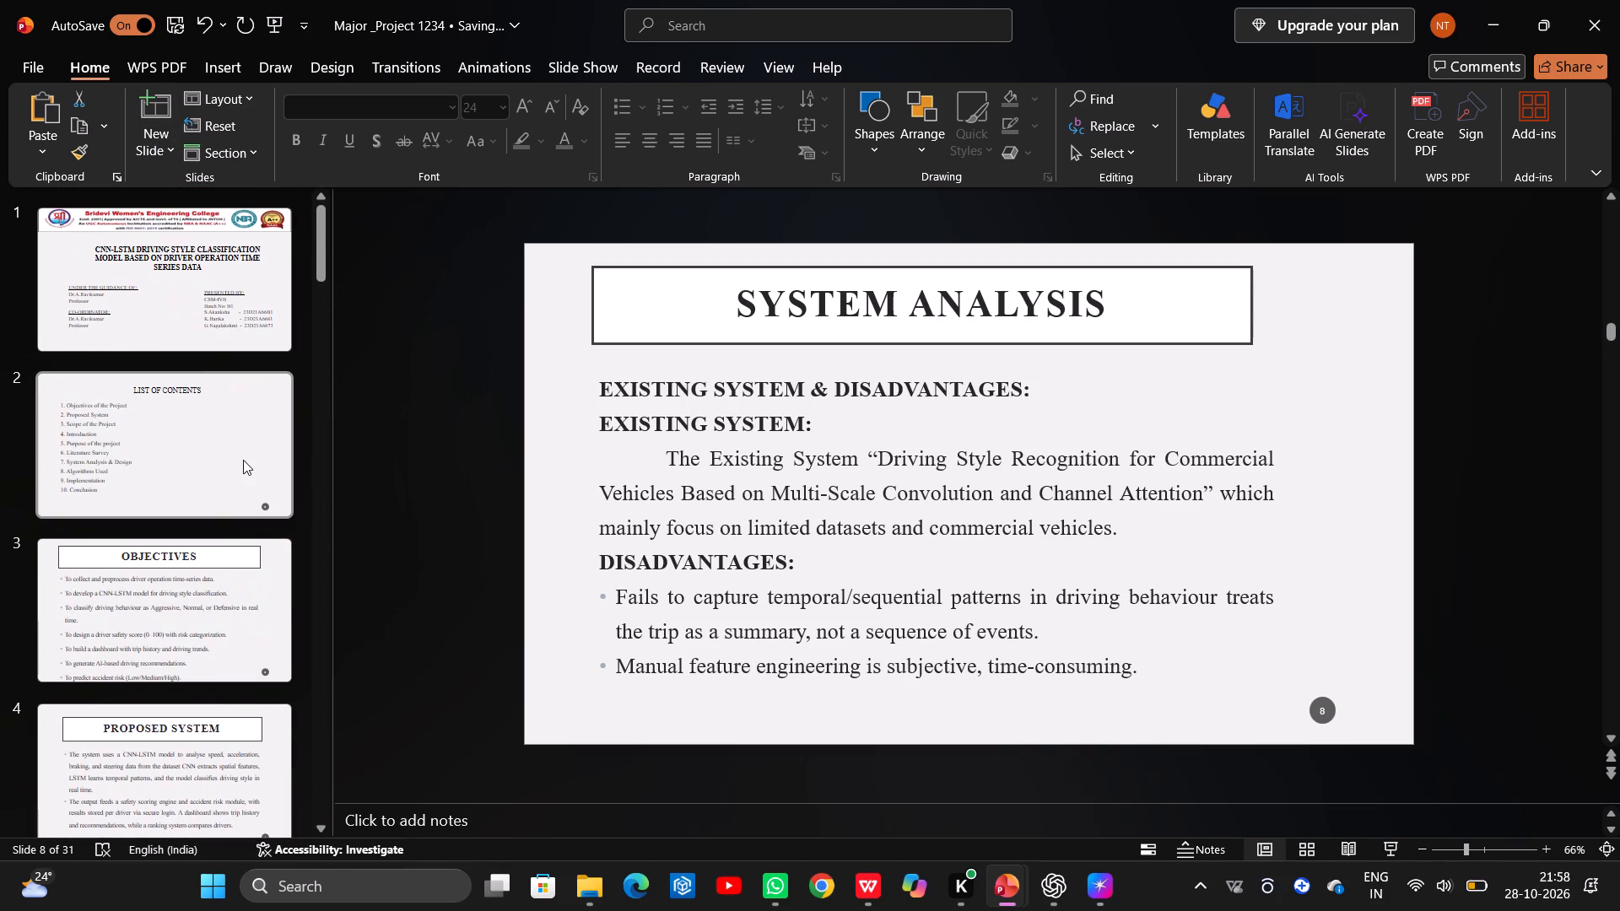
scroll(243, 460, up, 1)
click(243, 460)
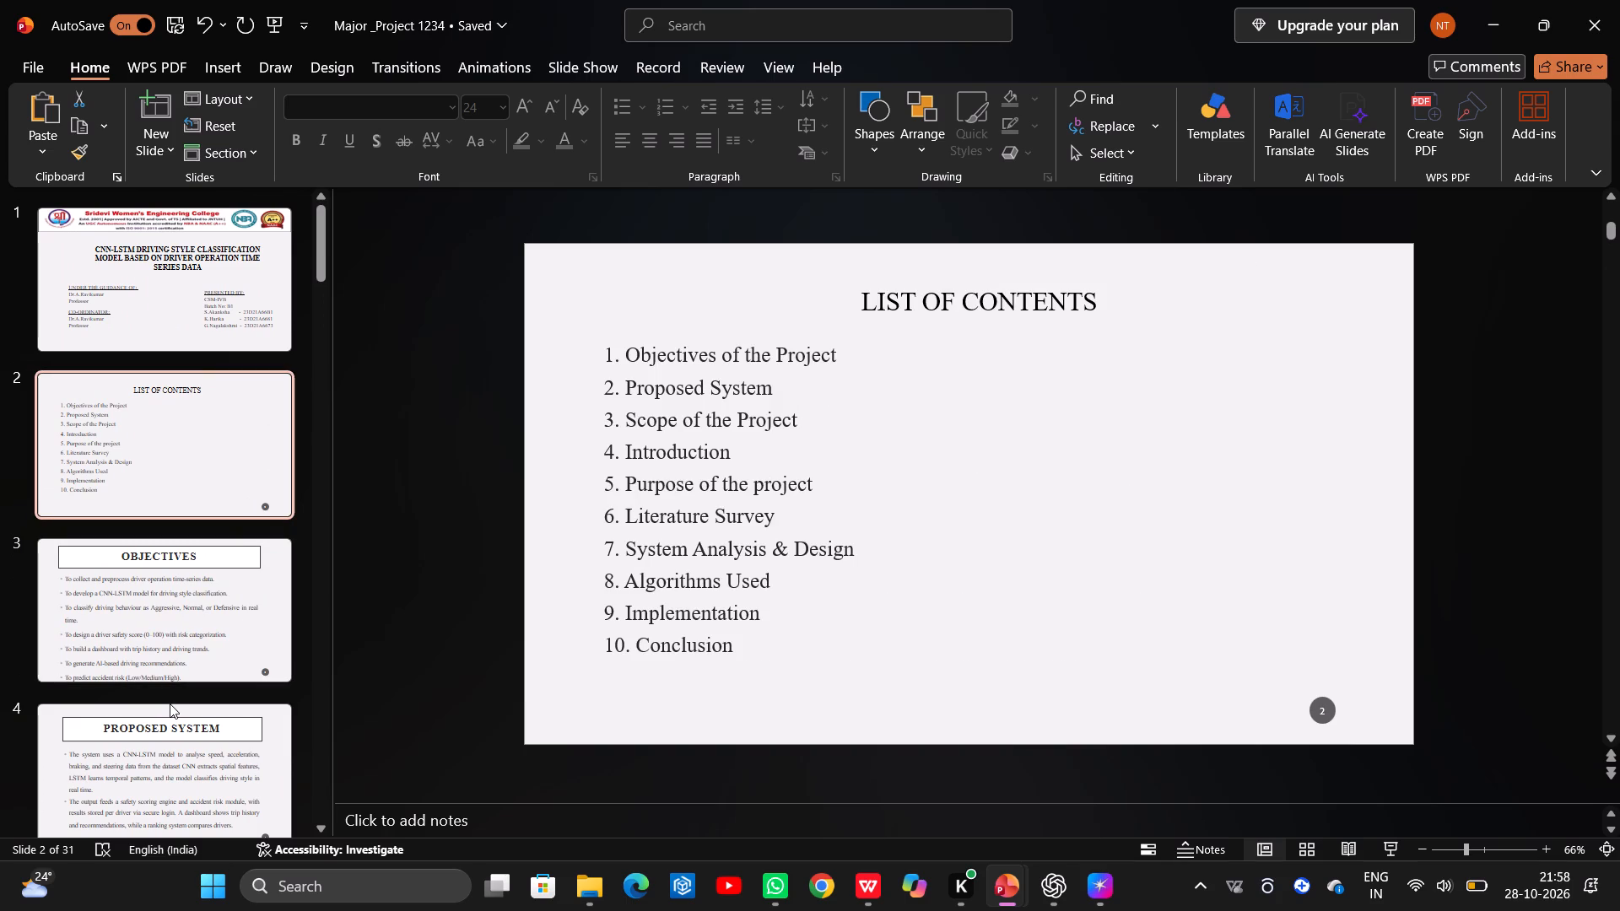
scroll(170, 703, down, 3)
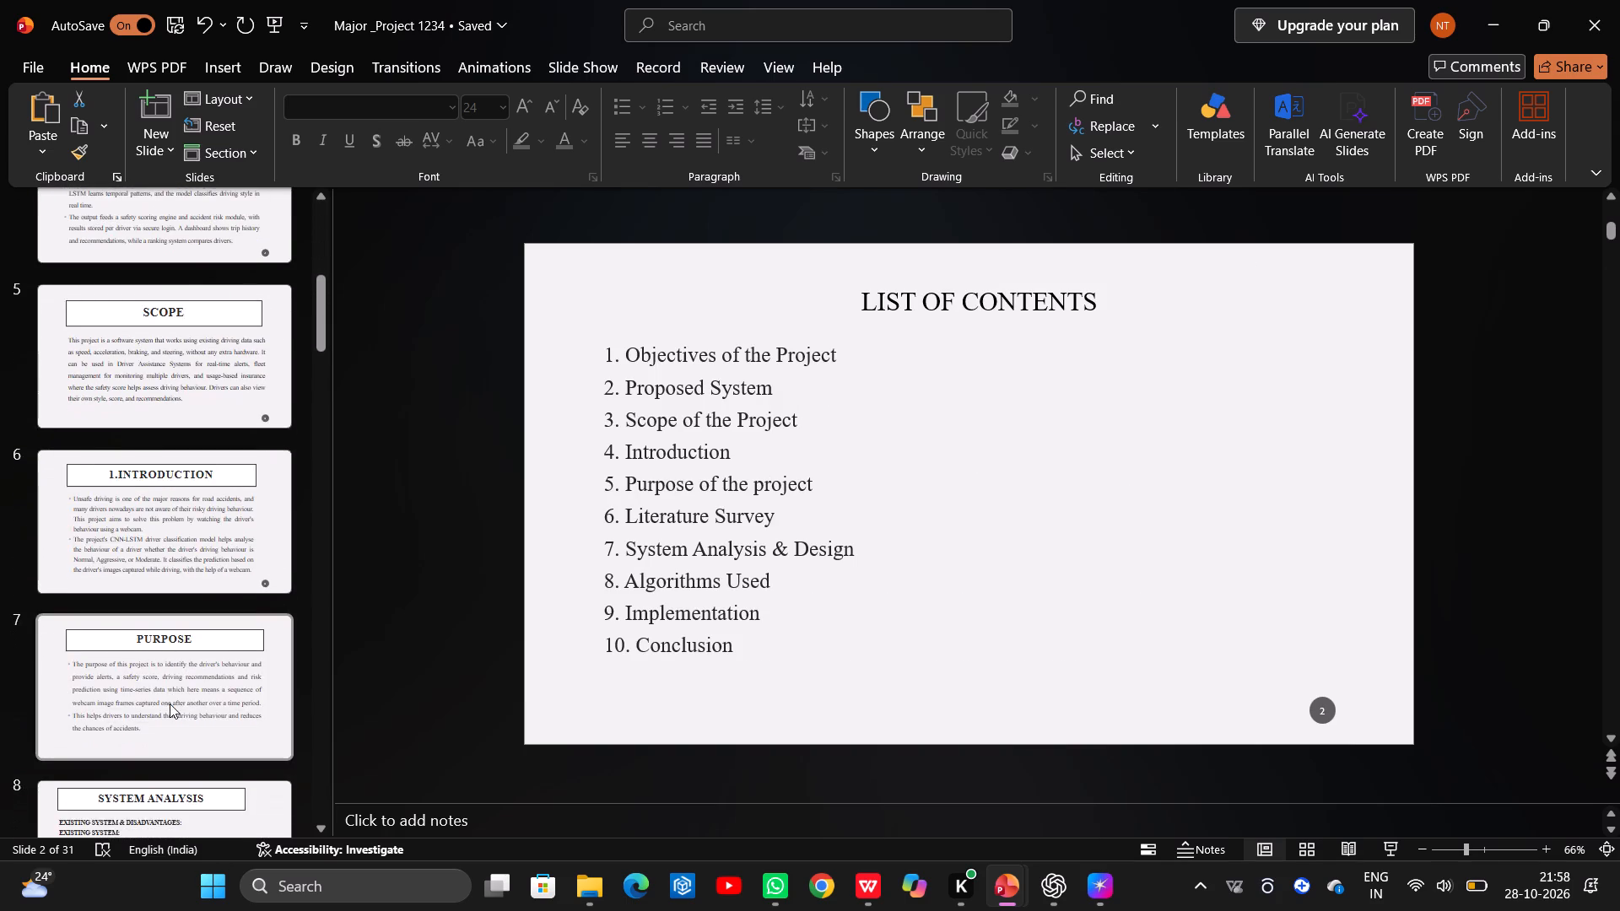
scroll(170, 703, down, 2)
drag(182, 625, 187, 448)
Add a Title and Content slide after LITERATURE SURVEY and move the SYSTEM ANALYSIS slide ahead of it, leaving the new slide as slide 10.
scroll(187, 448, up, 3)
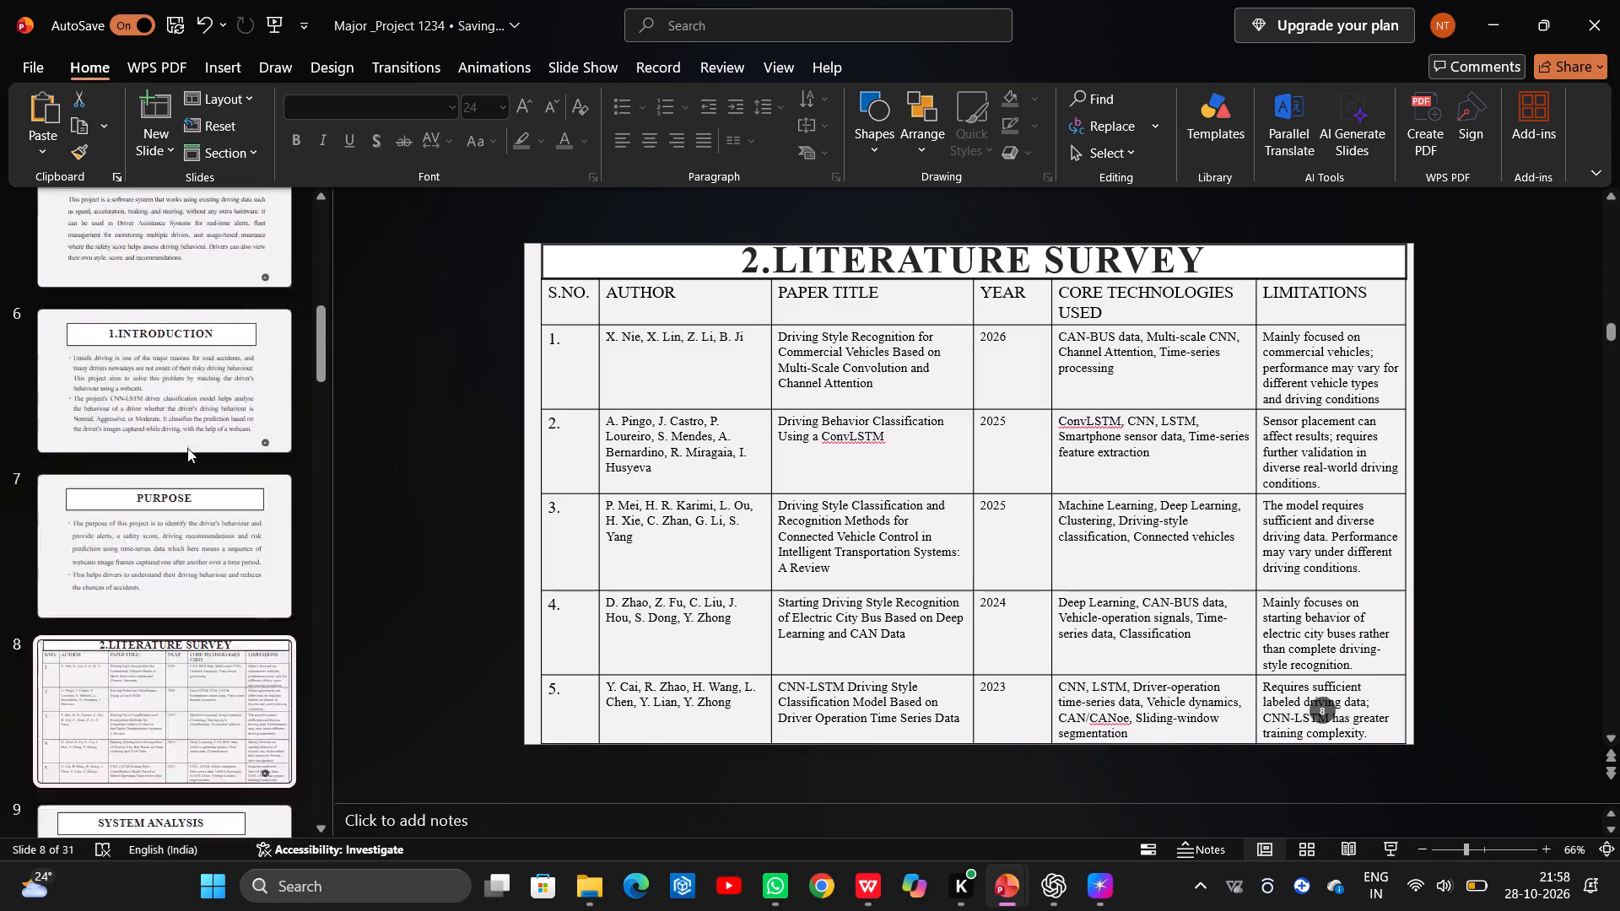
scroll(187, 448, up, 2)
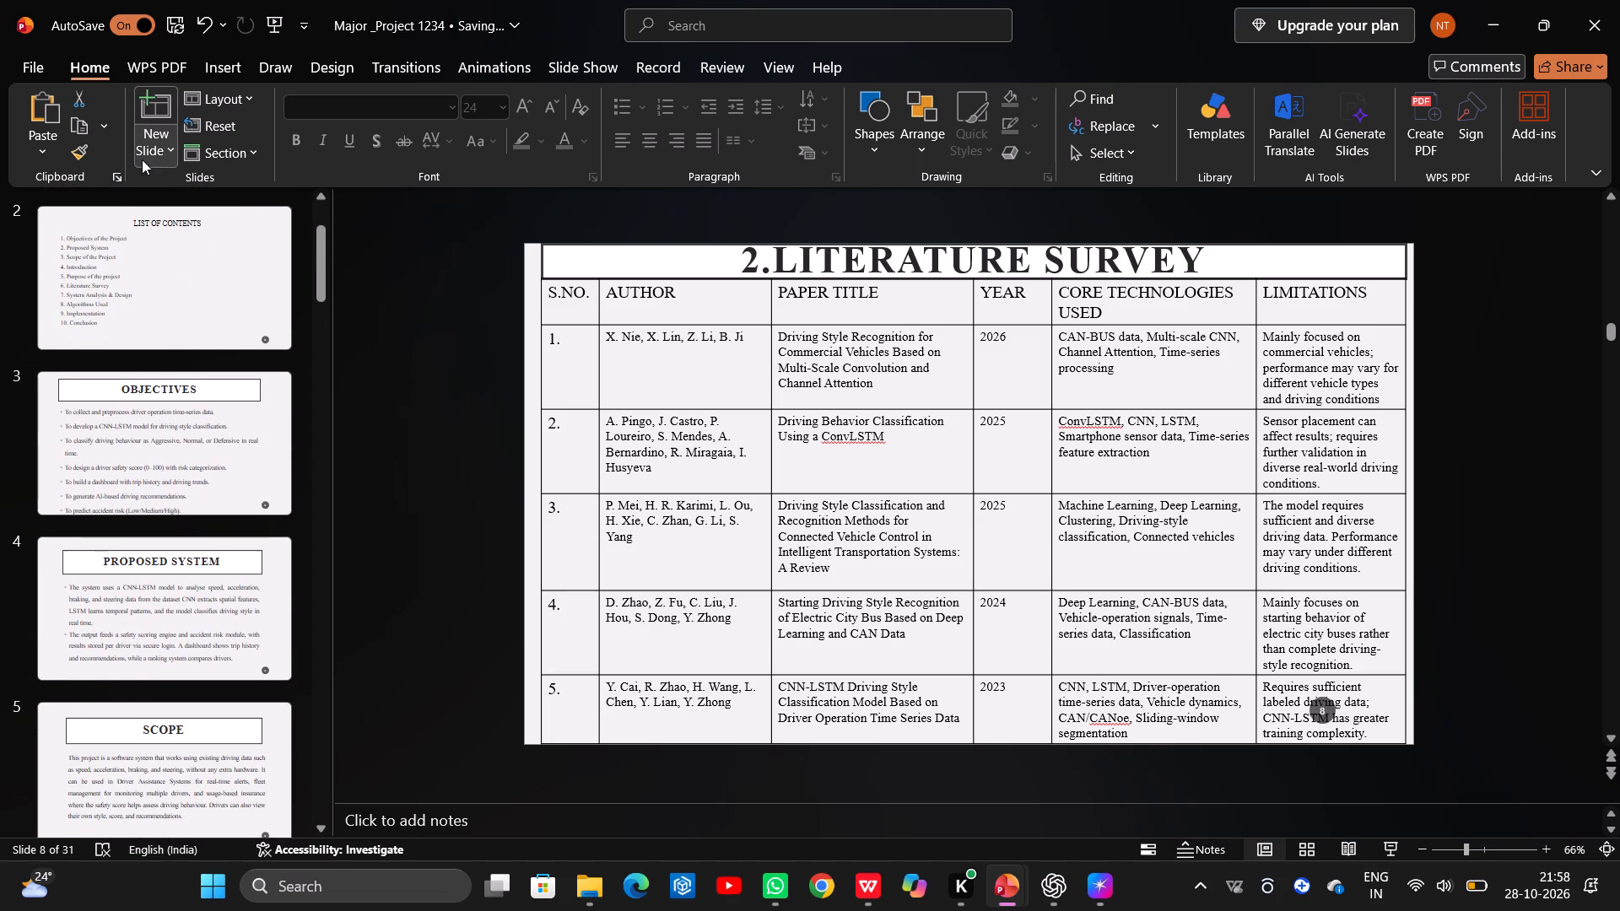
click(160, 158)
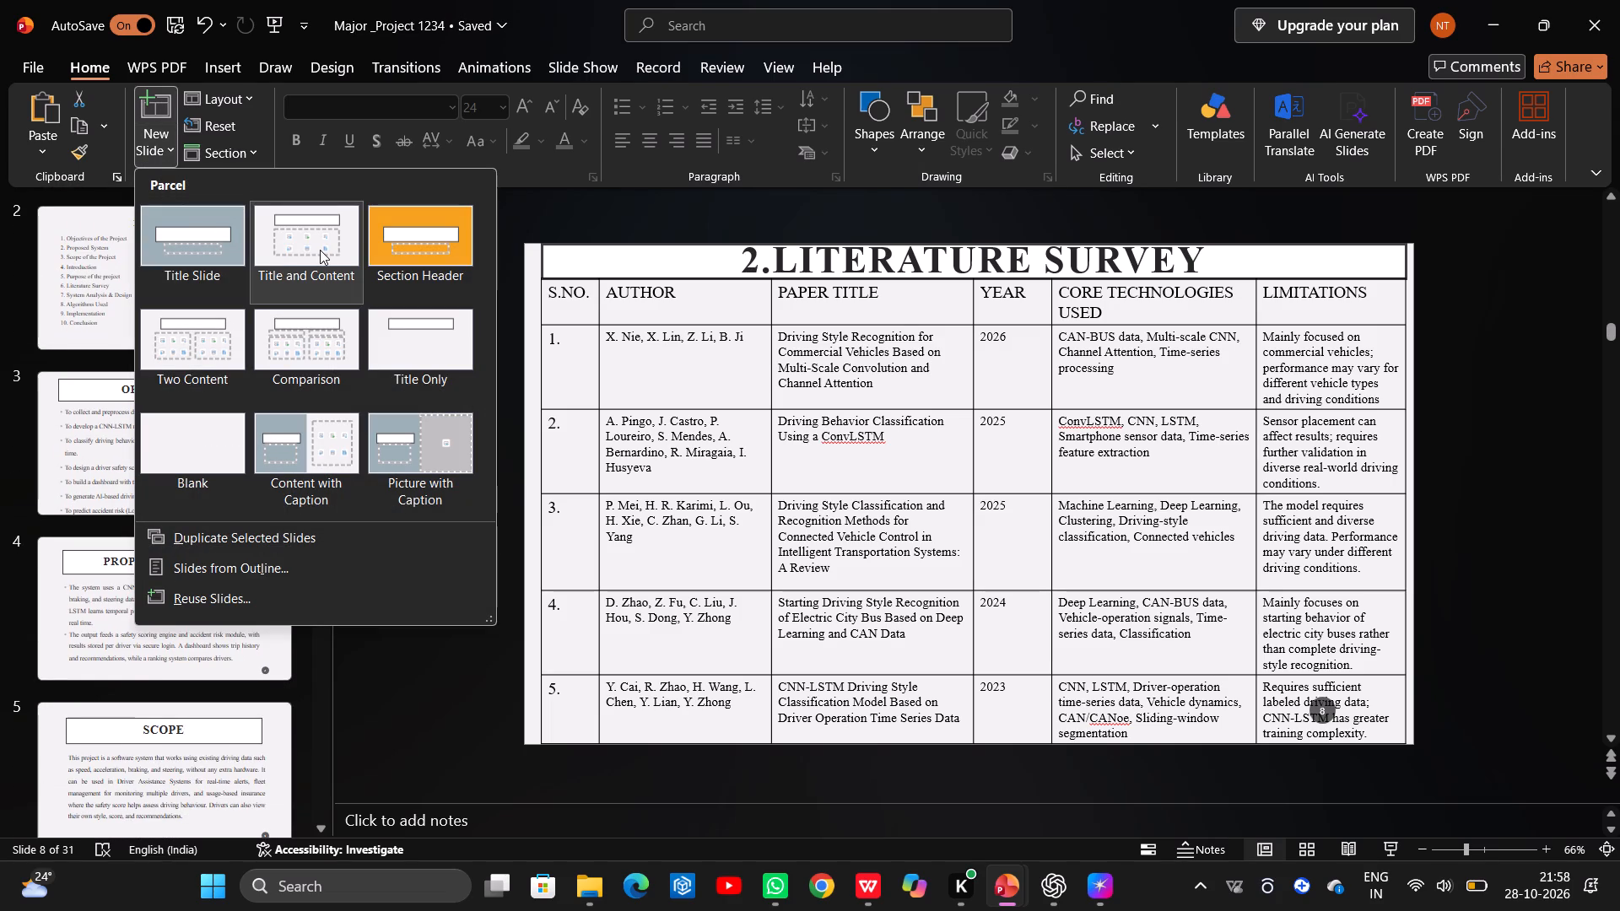
click(320, 250)
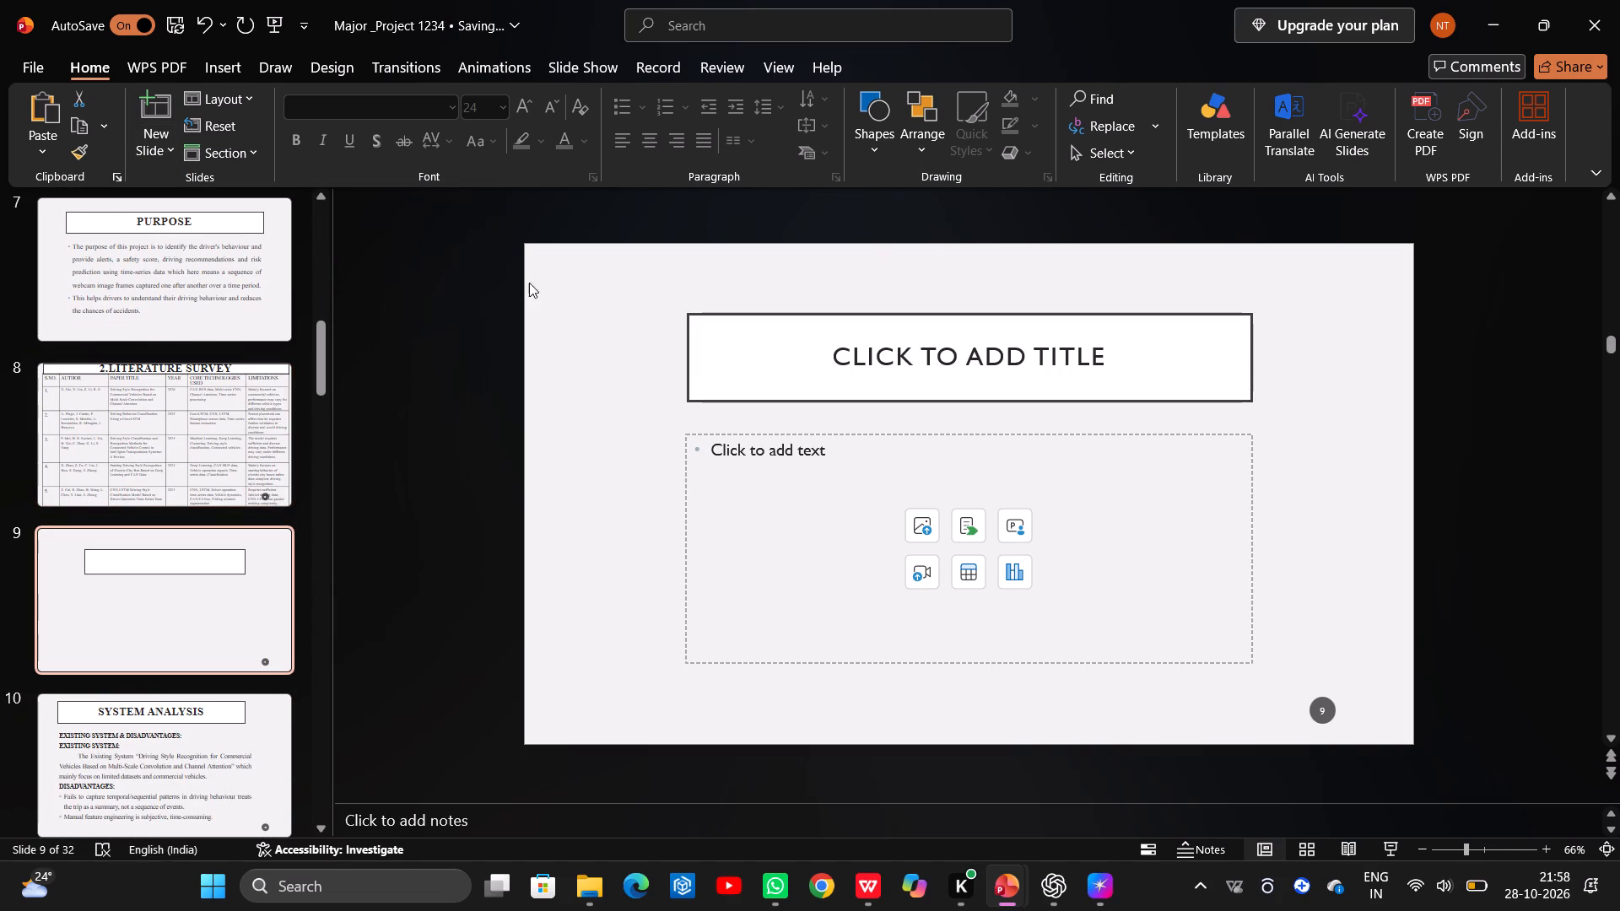
drag(221, 742, 229, 656)
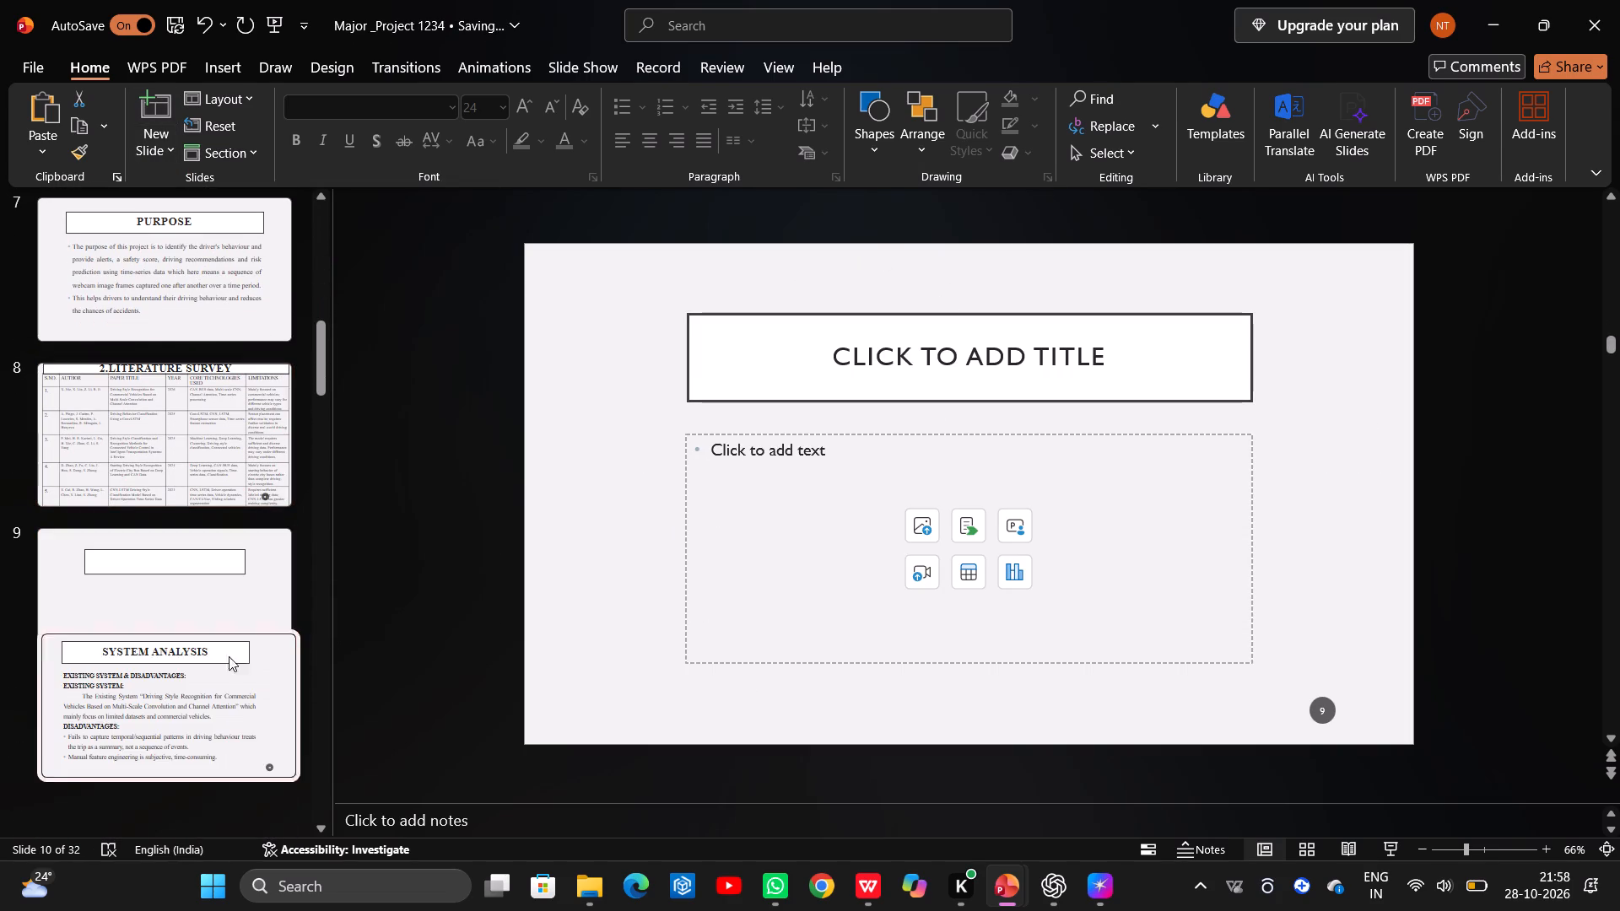
drag(229, 656, 220, 559)
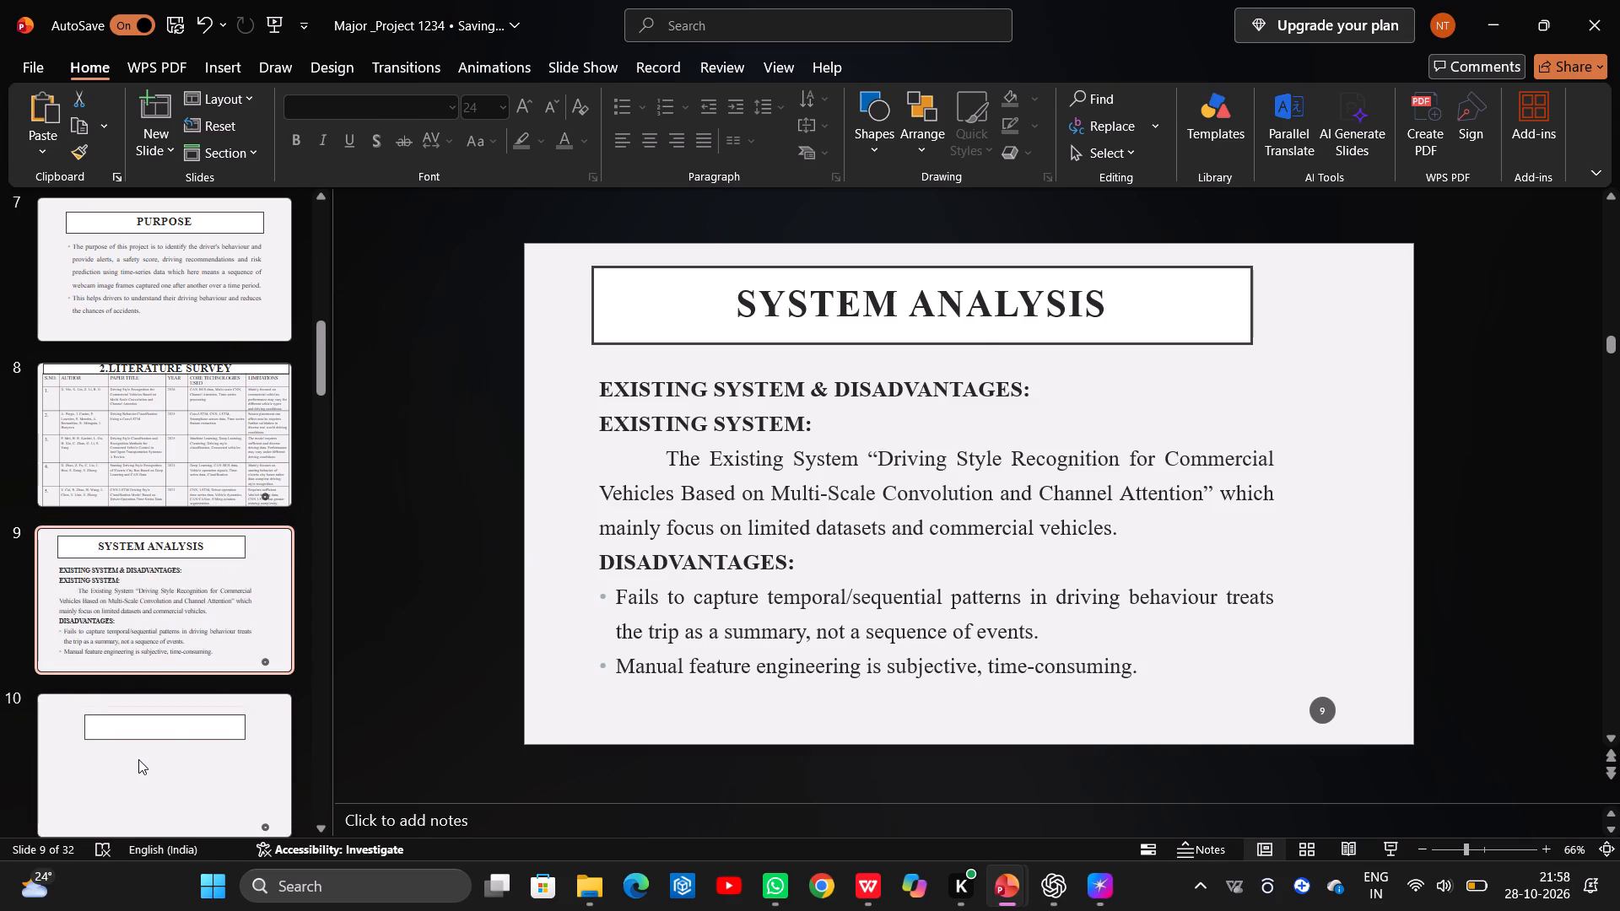
Cut the empty title placeholder from the new slide 10.
click(138, 759)
right_click(1018, 342)
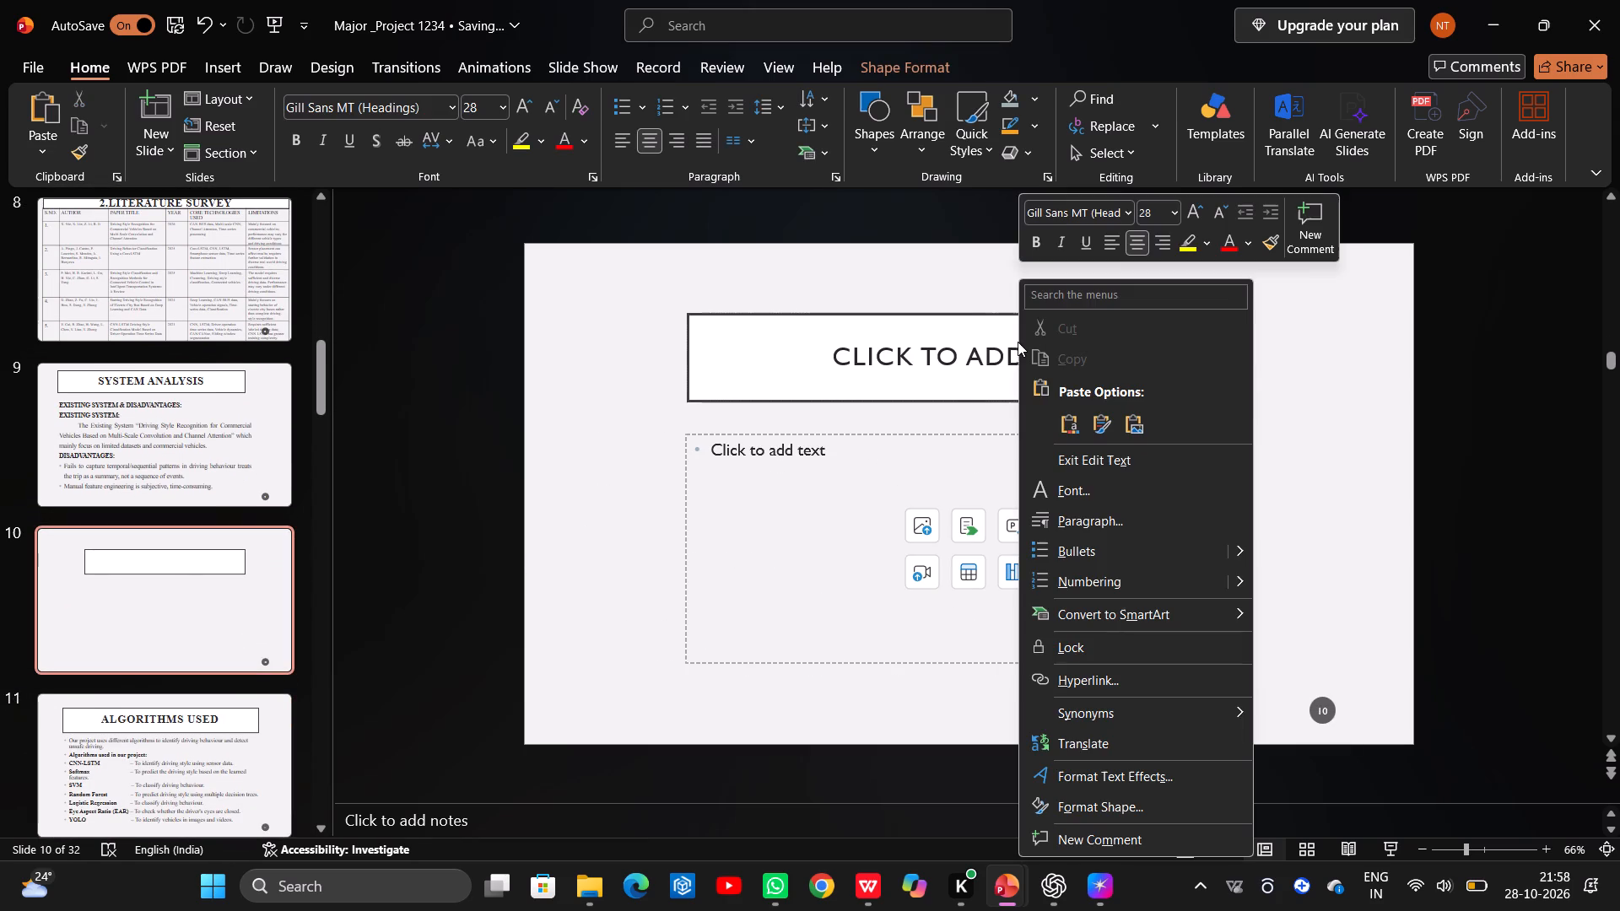
click(968, 308)
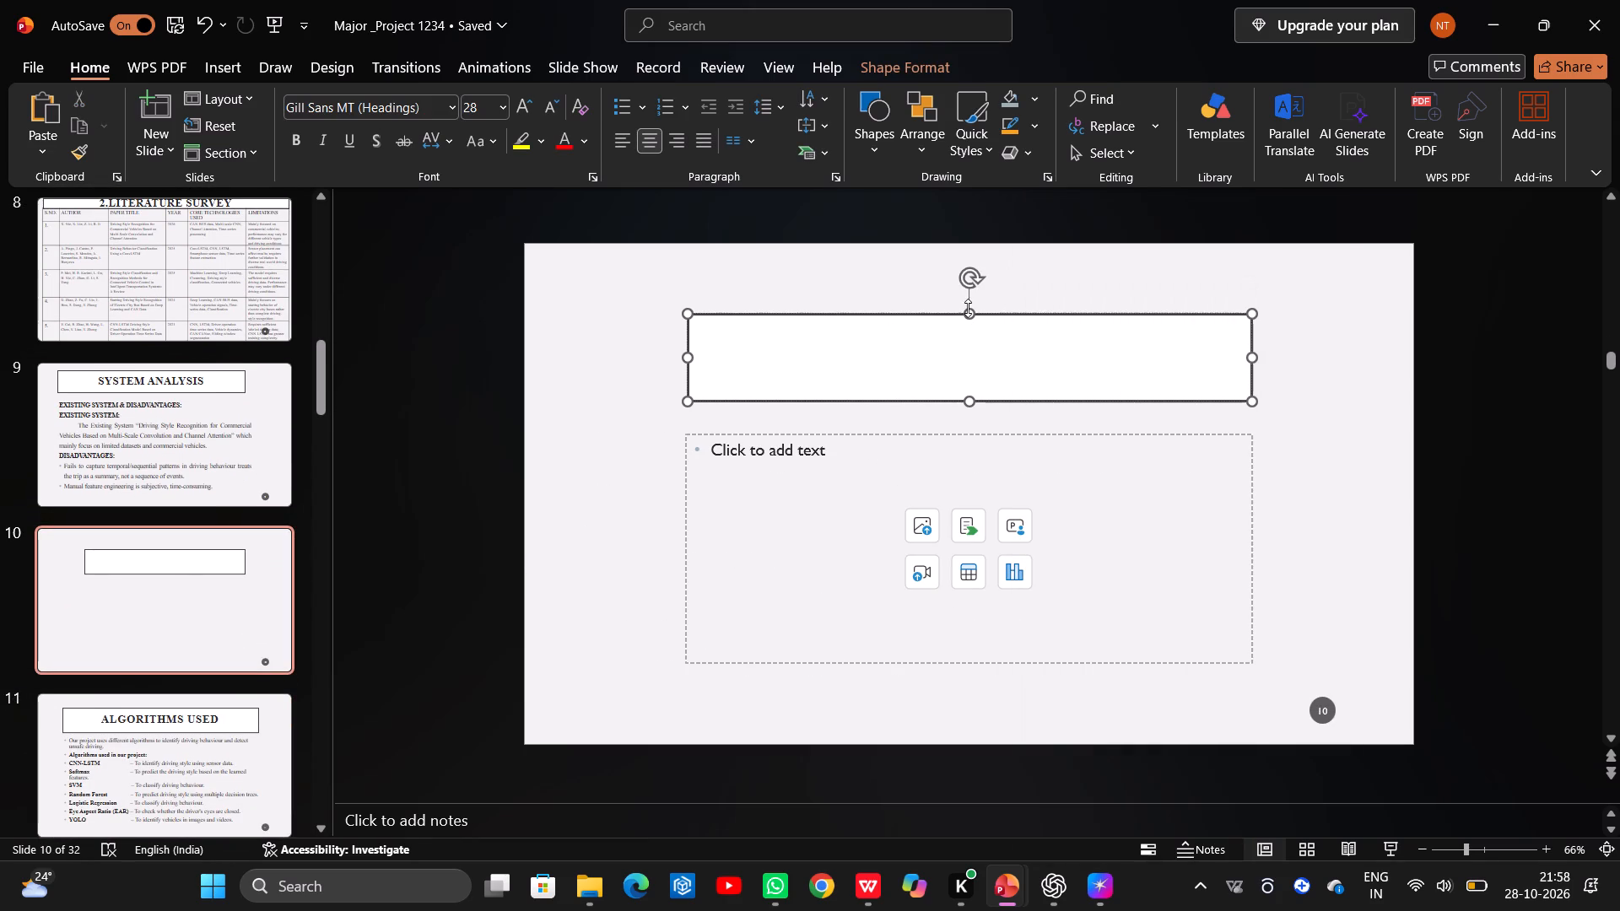
right_click(968, 308)
click(1014, 332)
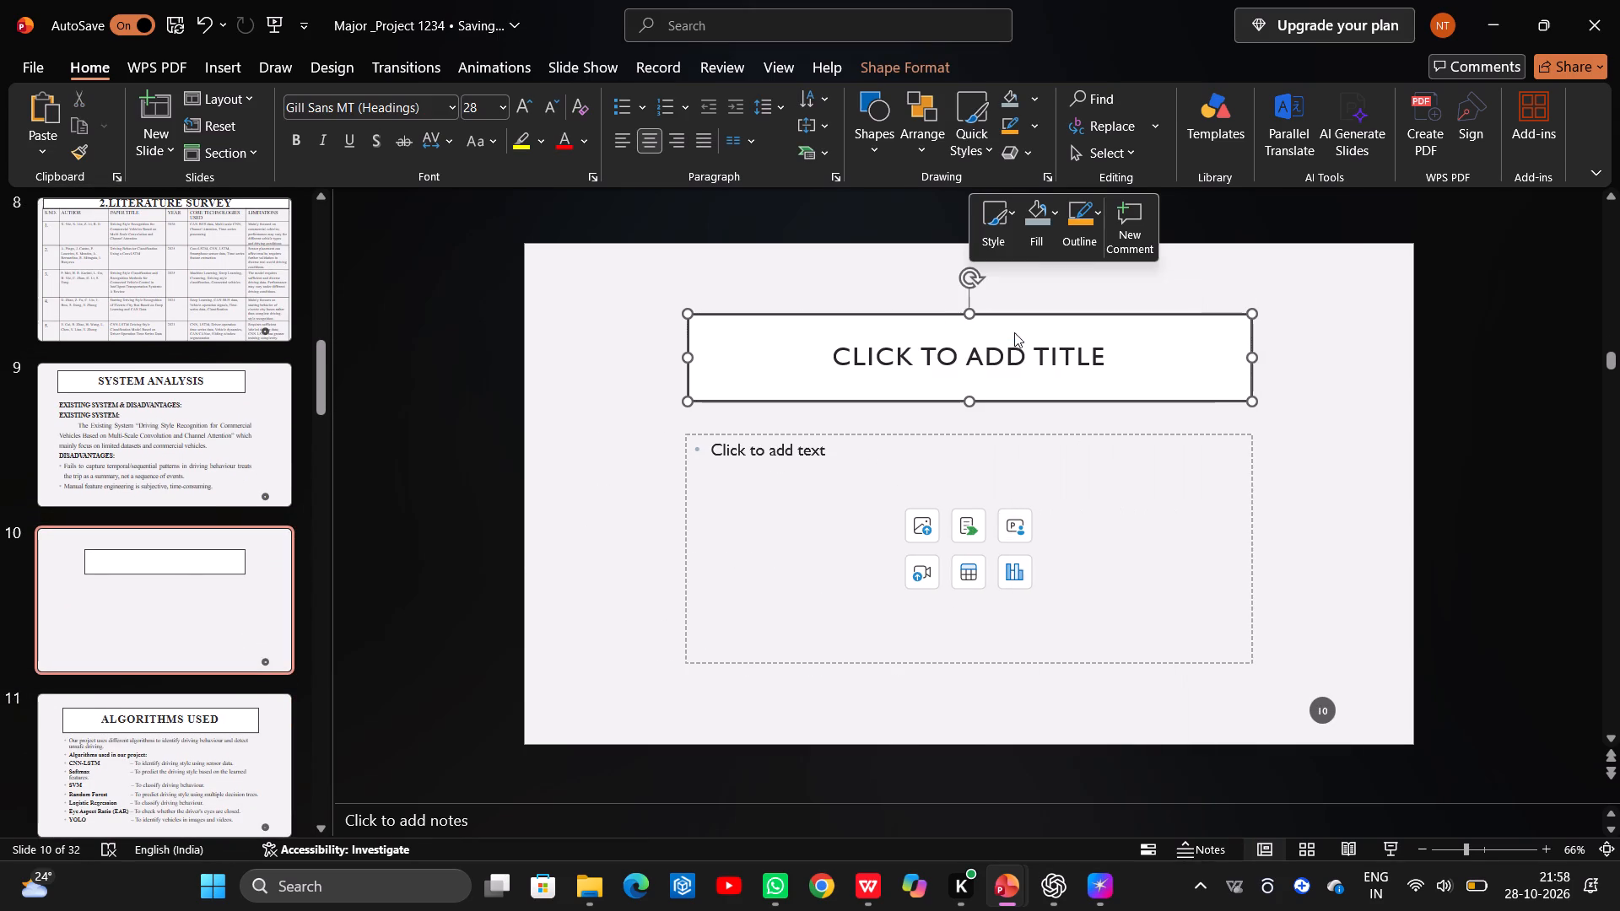
Enlarge slide 10's content placeholder from both opposite corners so it fills most of the slide, ending just above the slide number.
click(701, 445)
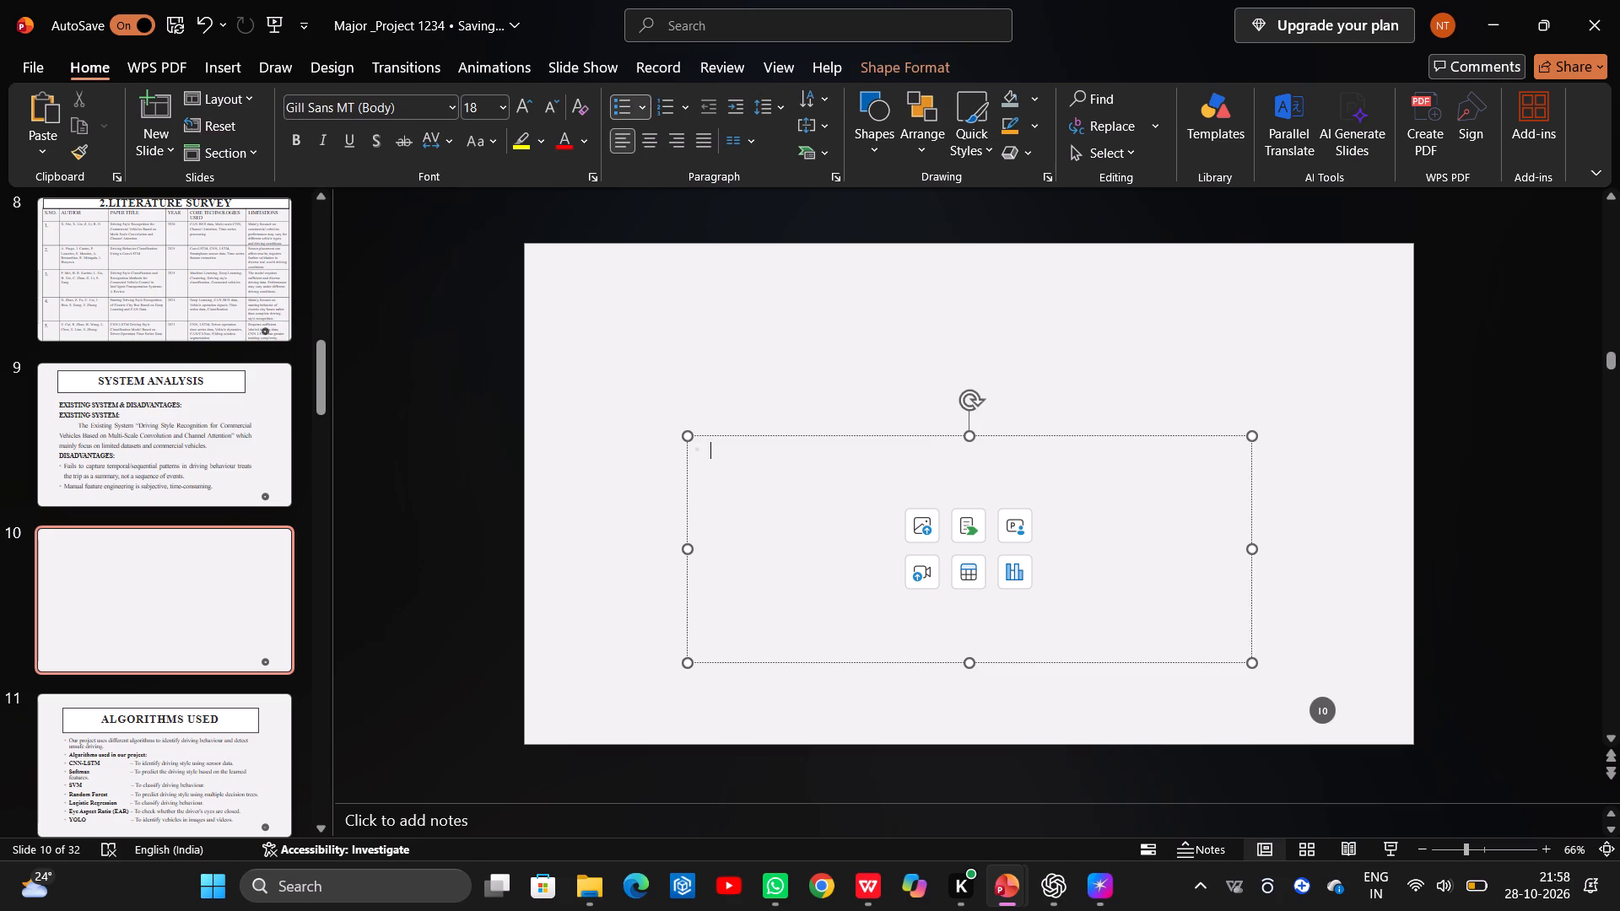
drag(687, 437, 566, 293)
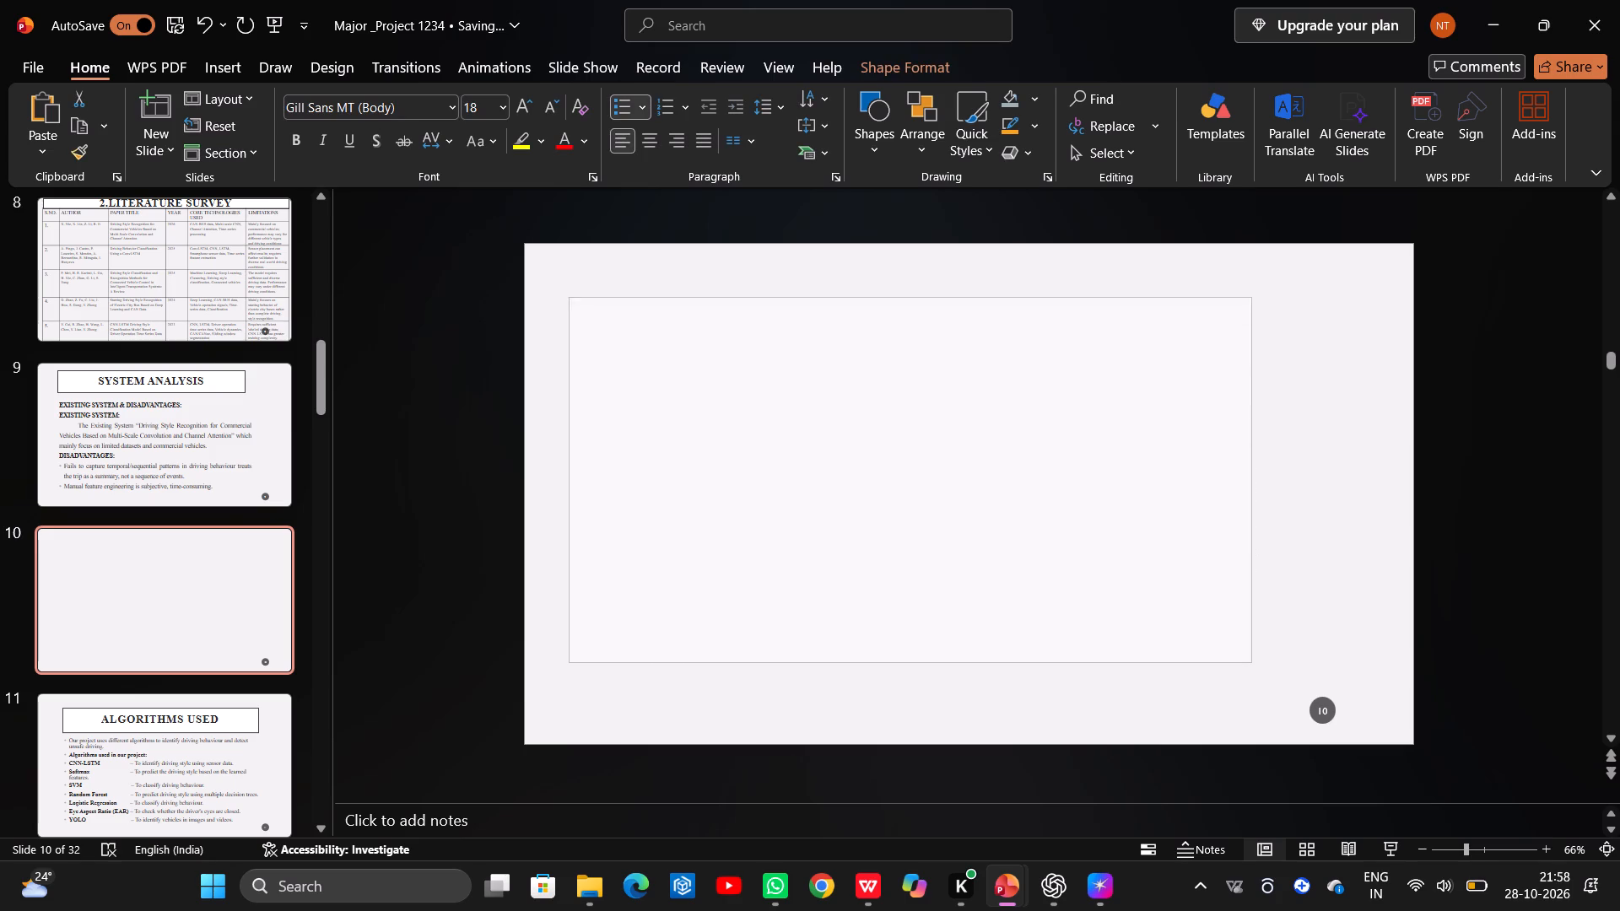
drag(566, 293, 564, 274)
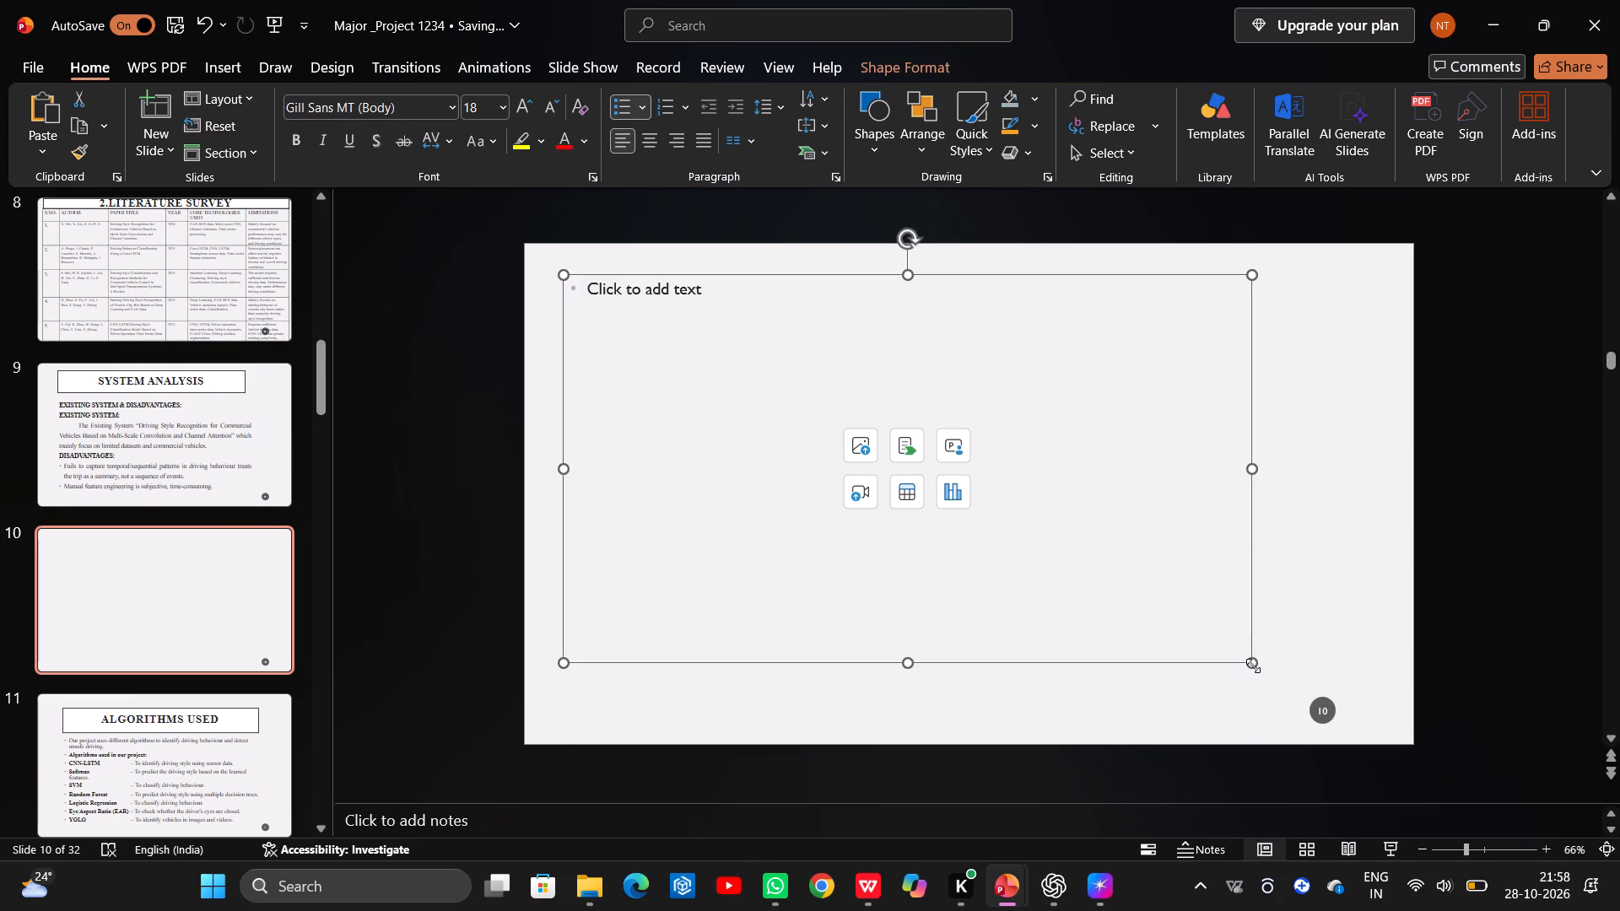
drag(1253, 666, 1343, 684)
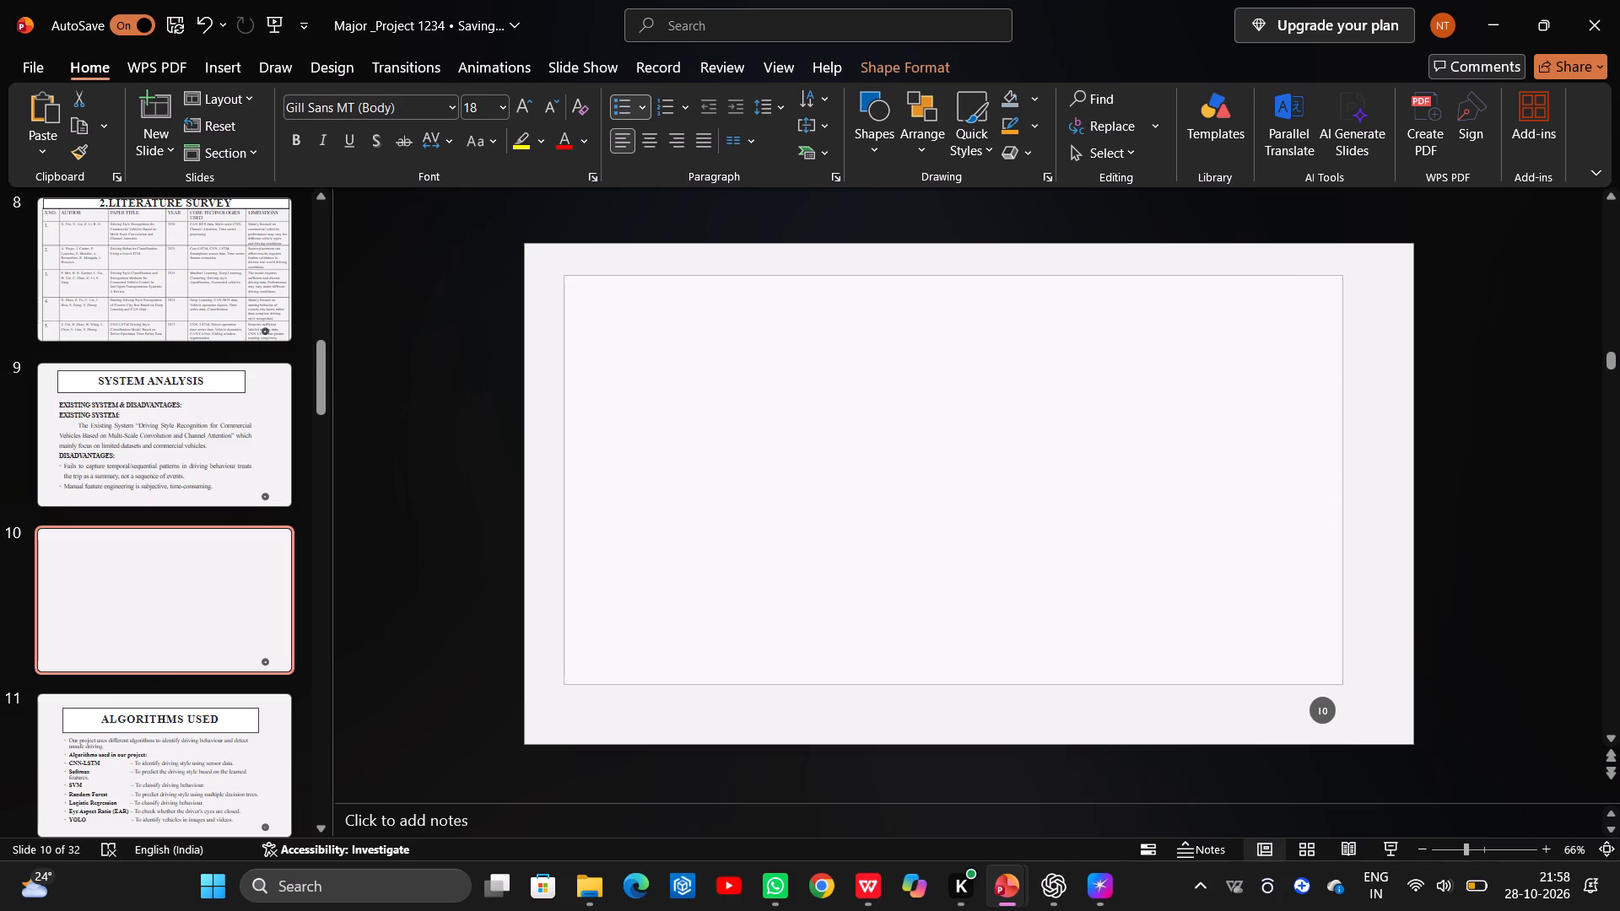
drag(1343, 684, 1352, 691)
Copy all body text from slide 18 of Major _Project-4-2, including 3.2 PROBLEM STATEMENT, into slide 10's content placeholder in Major _Project 1234.
click(1044, 533)
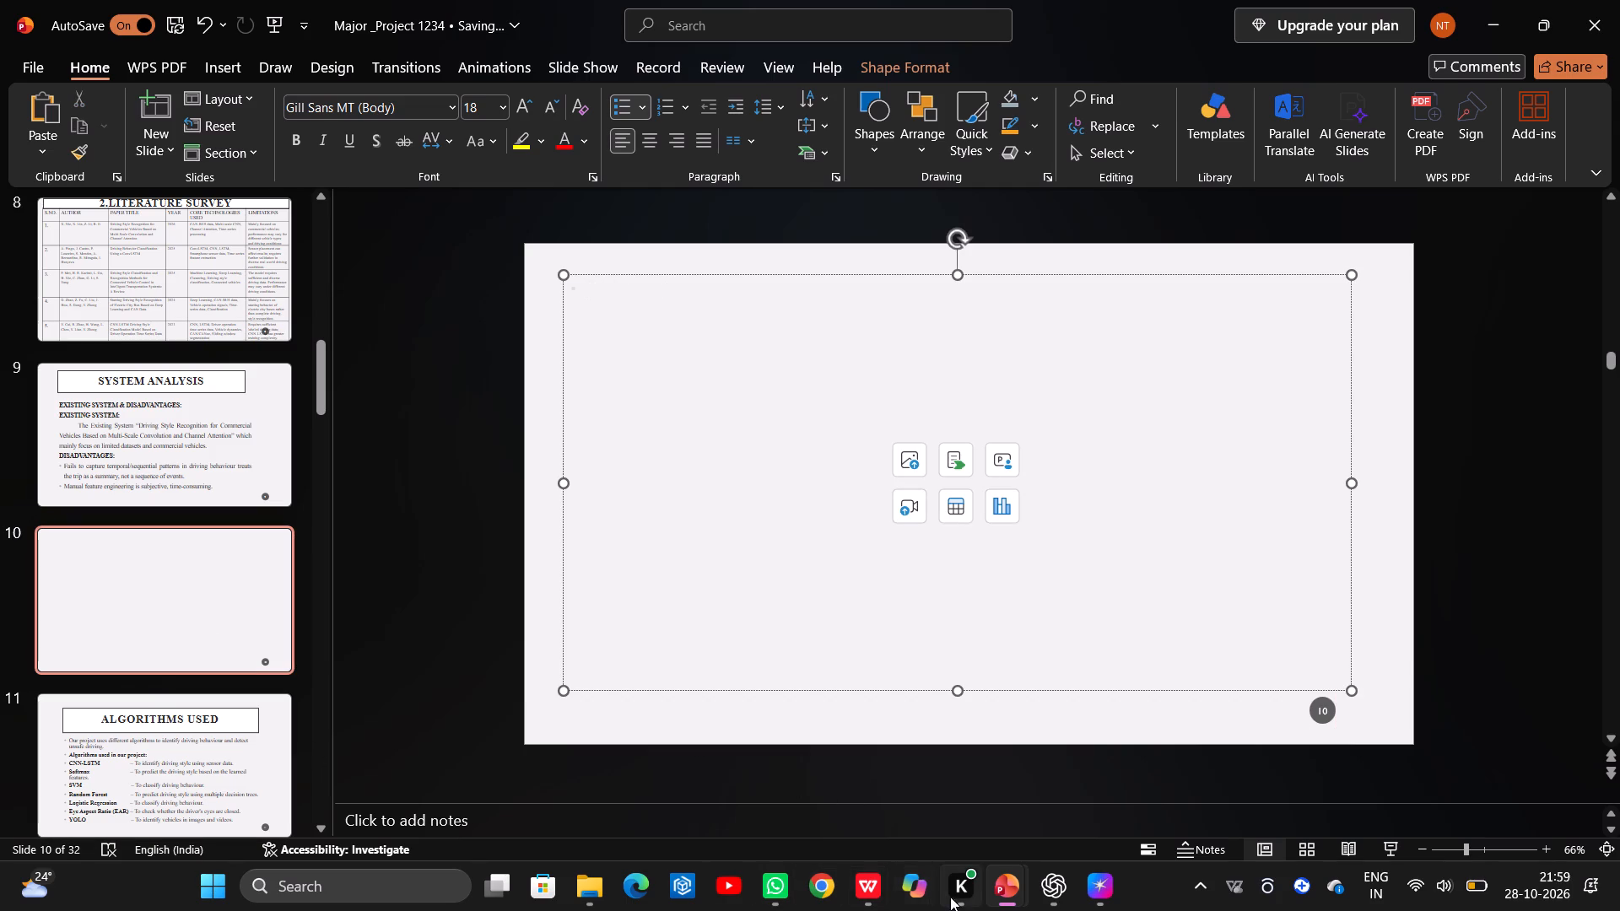
click(805, 796)
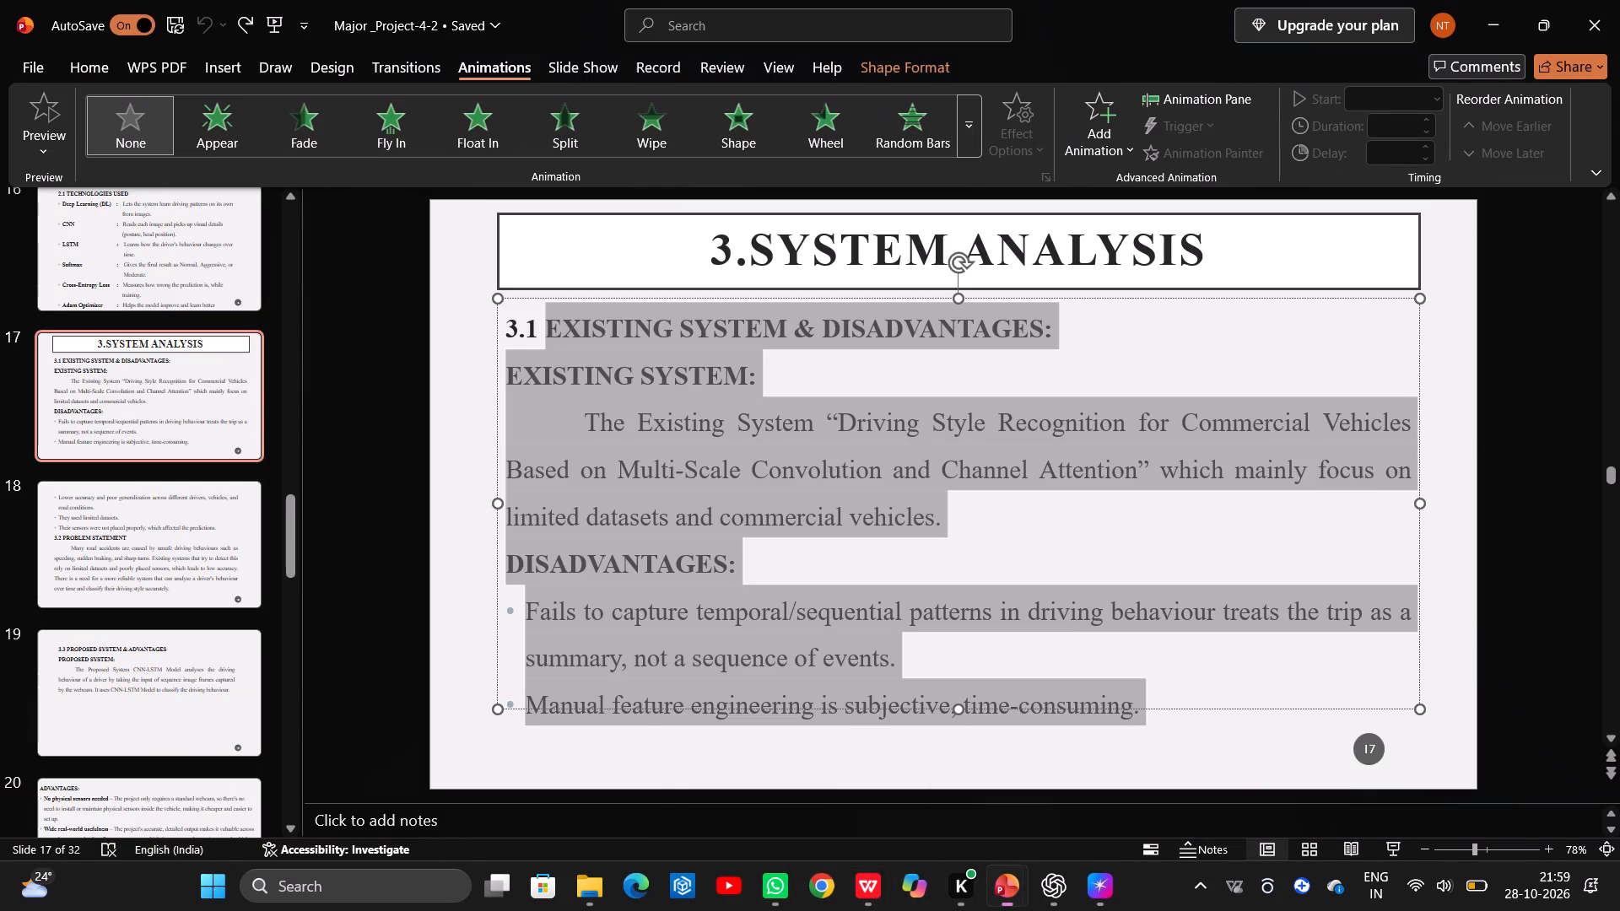
click(181, 527)
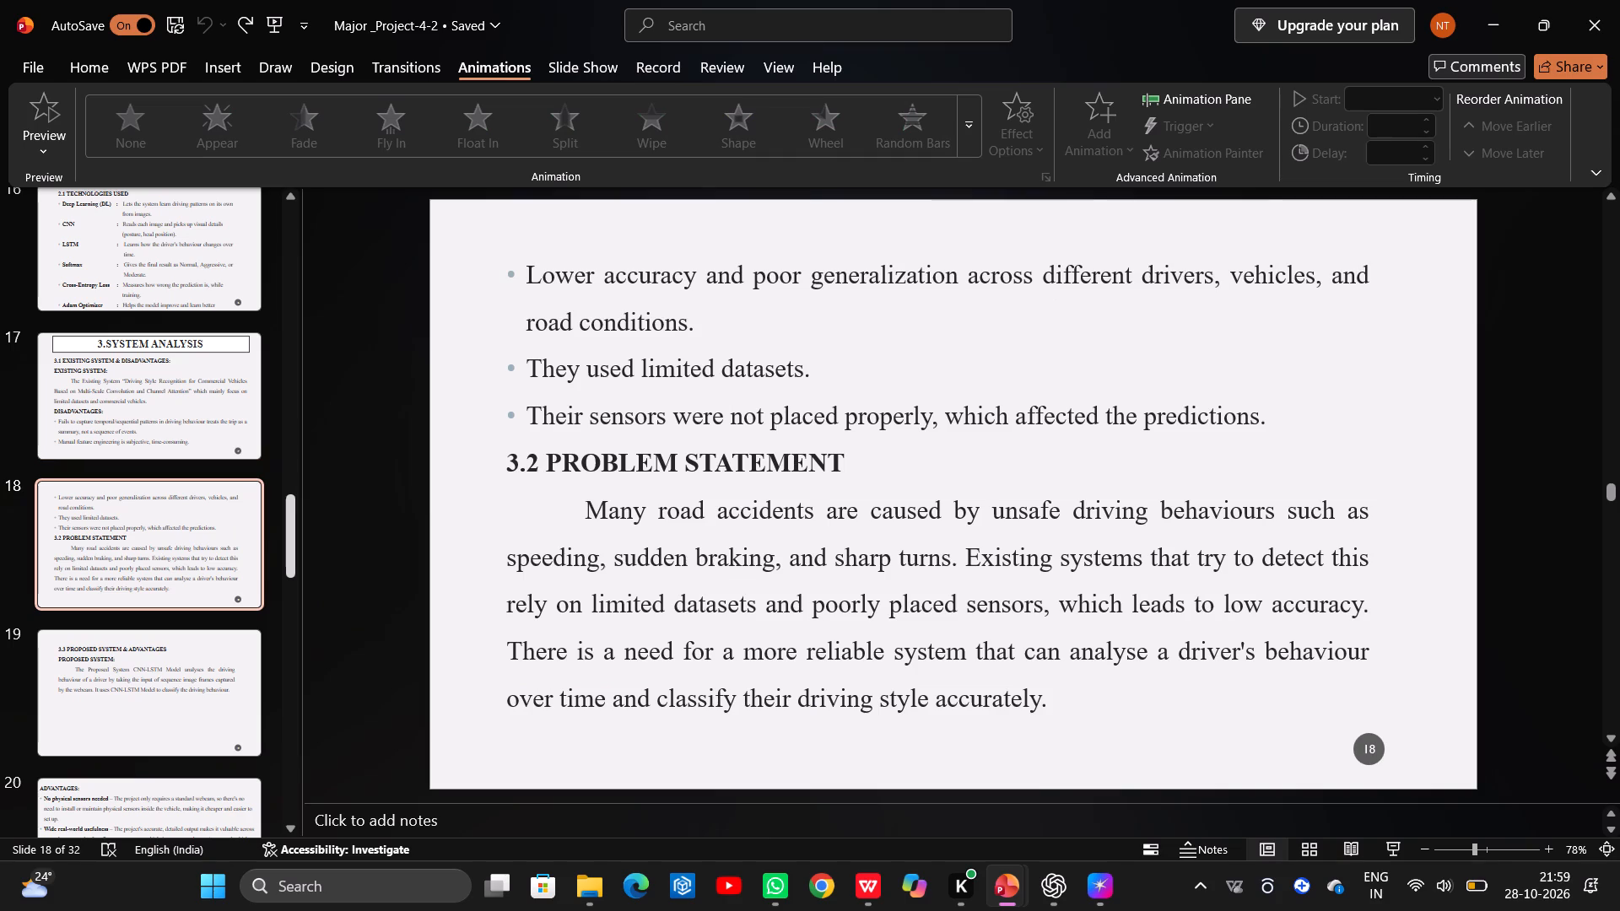
drag(530, 285, 773, 567)
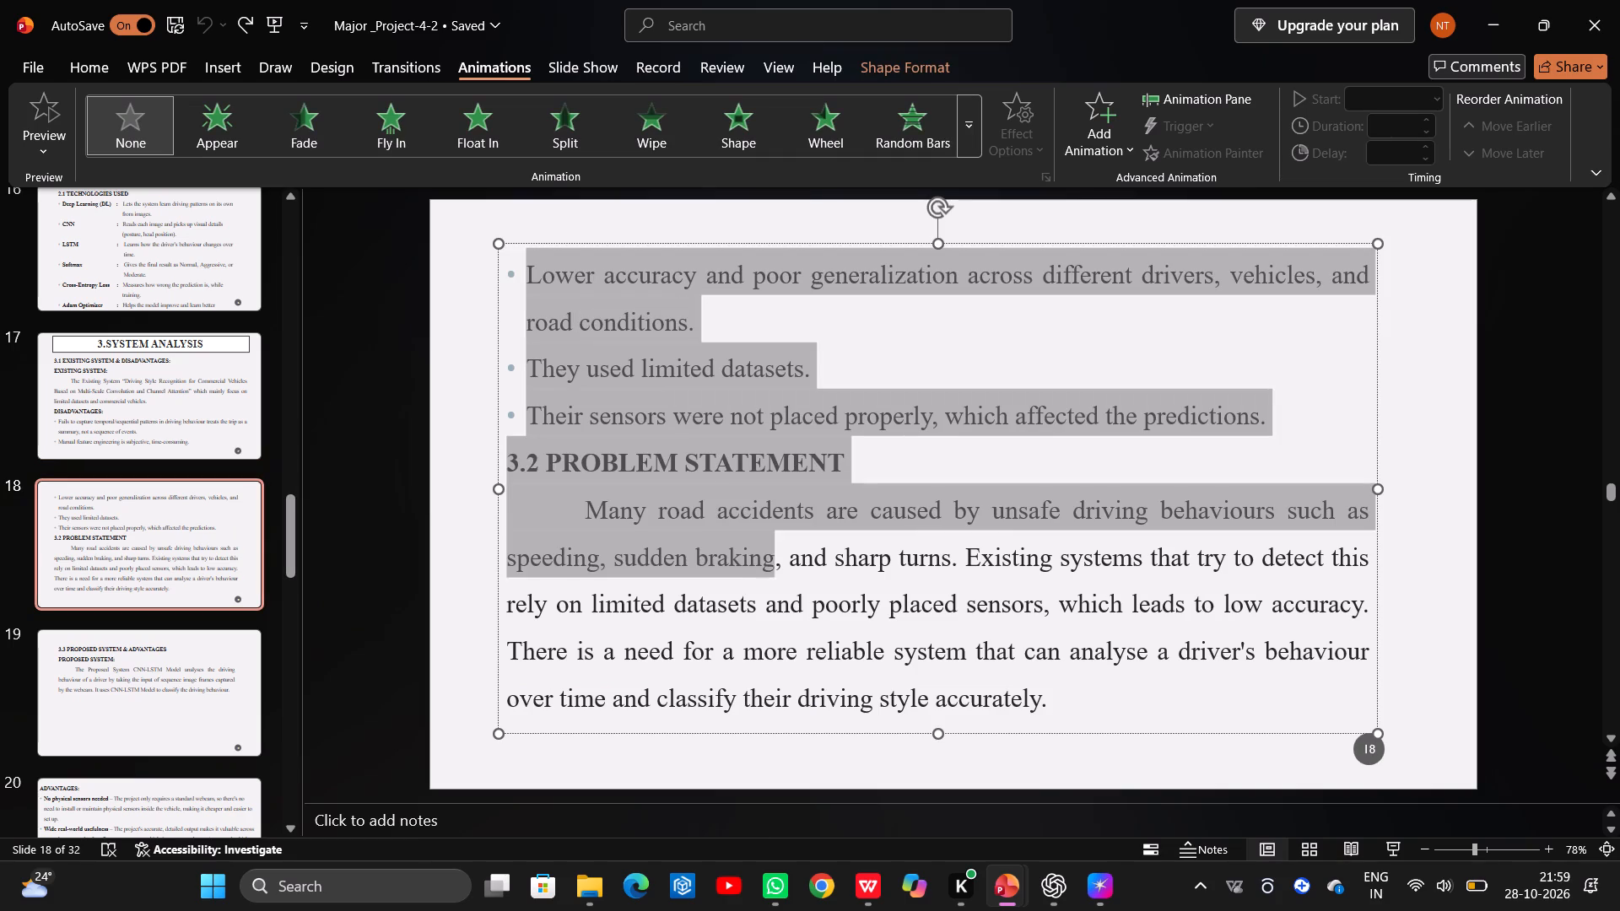
drag(773, 567, 1224, 725)
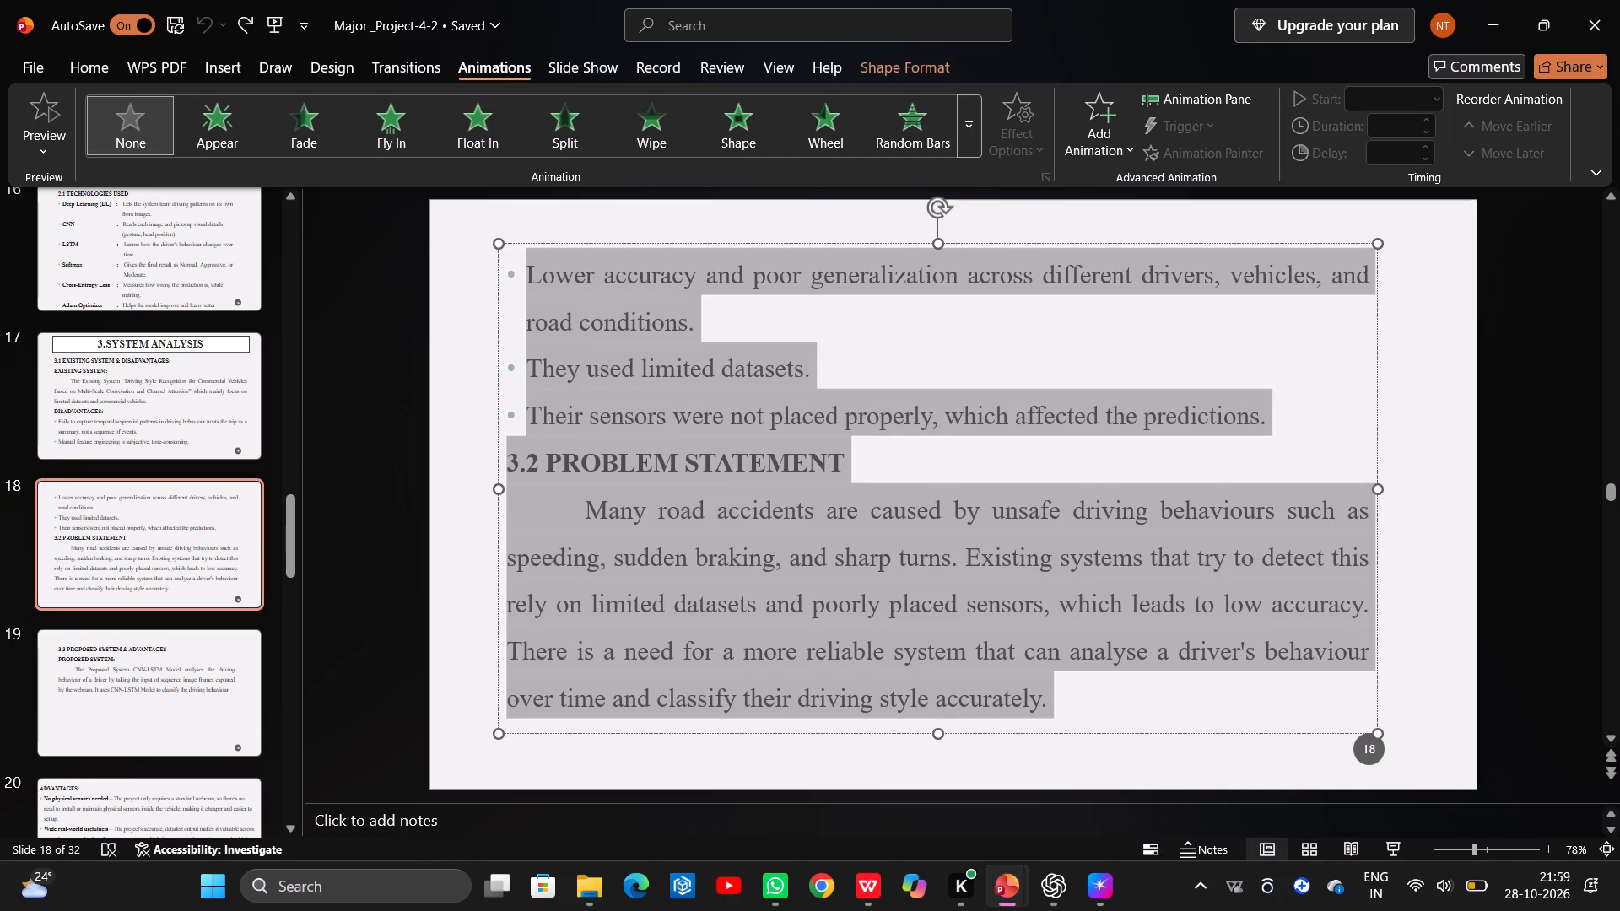
drag(1224, 725, 1306, 723)
key(ctrl+c)
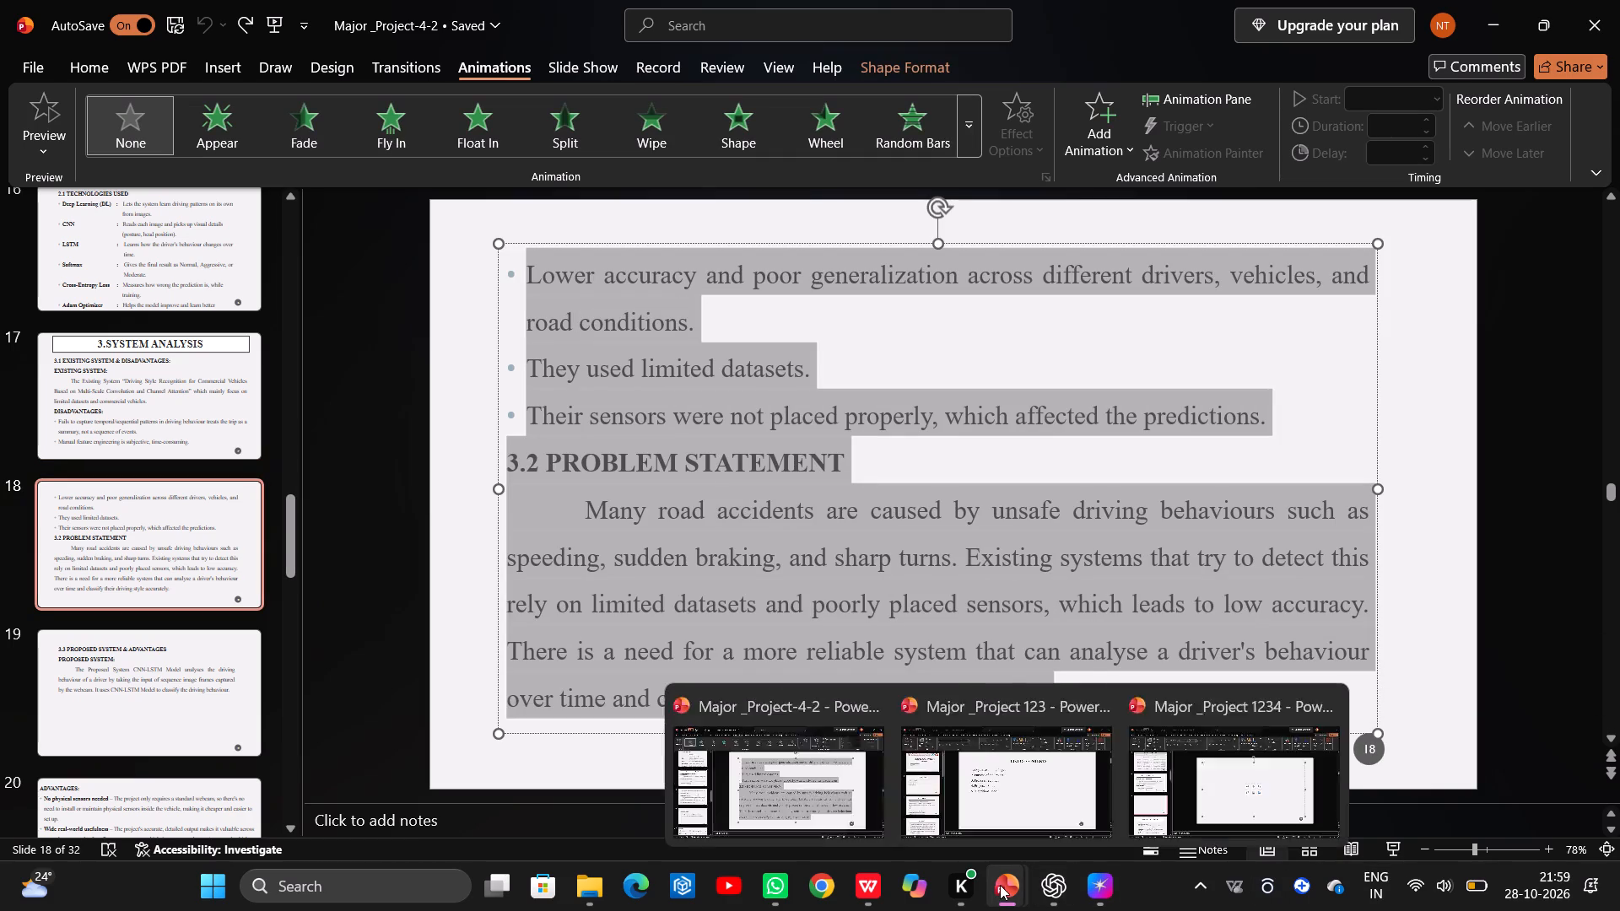
click(1270, 800)
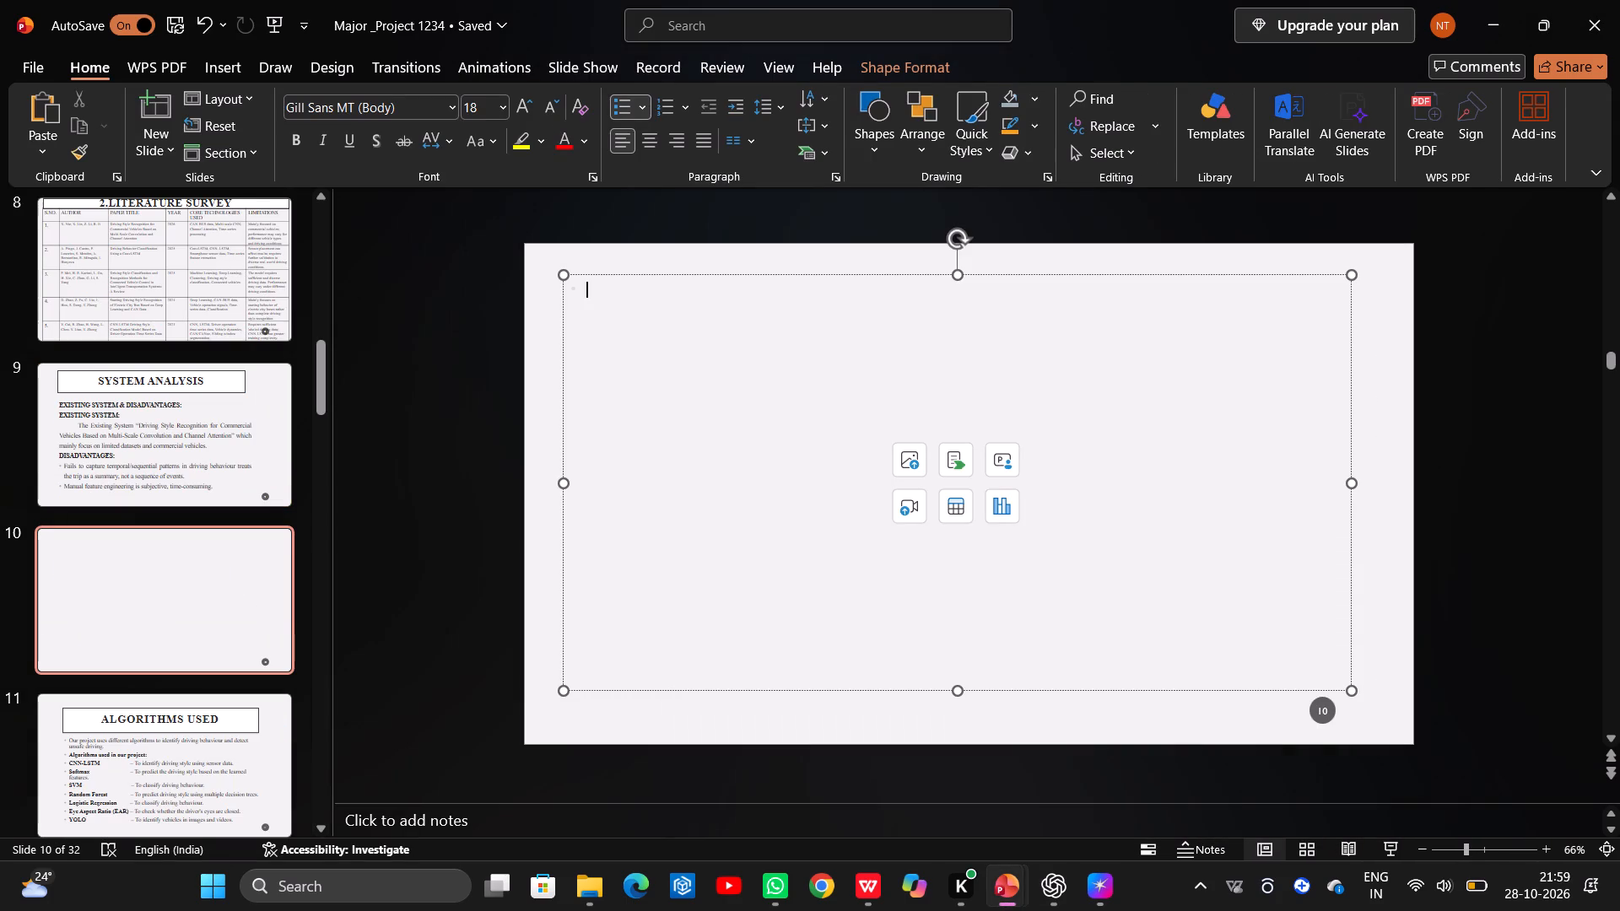
key(ctrl+v)
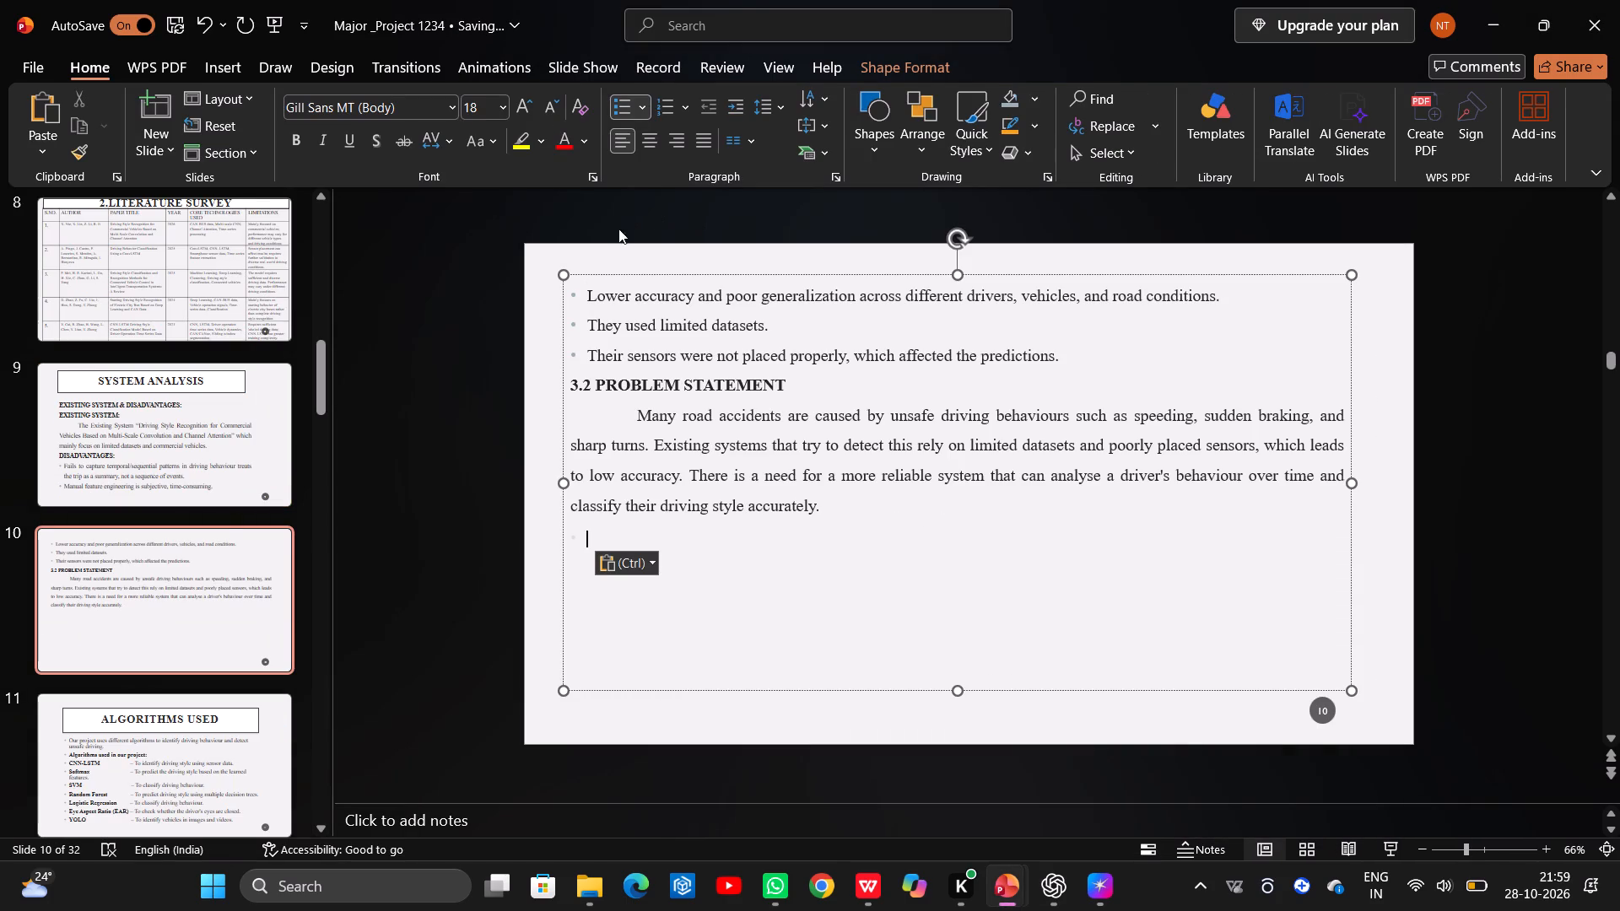
Set all body text on slide 10, including the 3.2 PROBLEM STATEMENT section, to font size 24.
drag(586, 292, 825, 520)
click(500, 111)
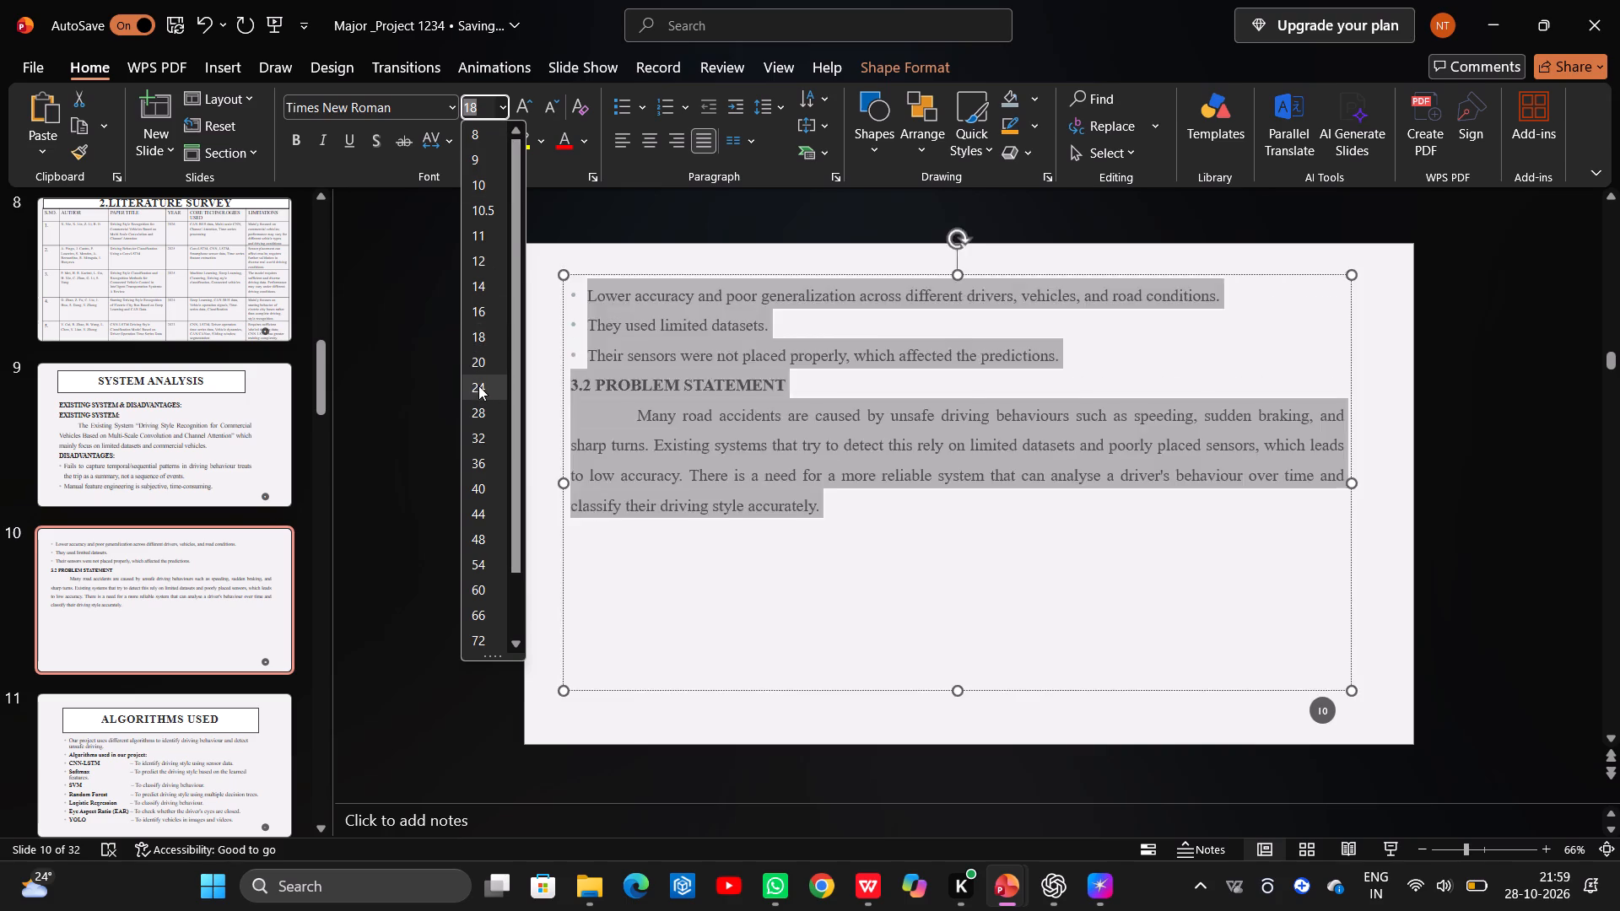
click(478, 385)
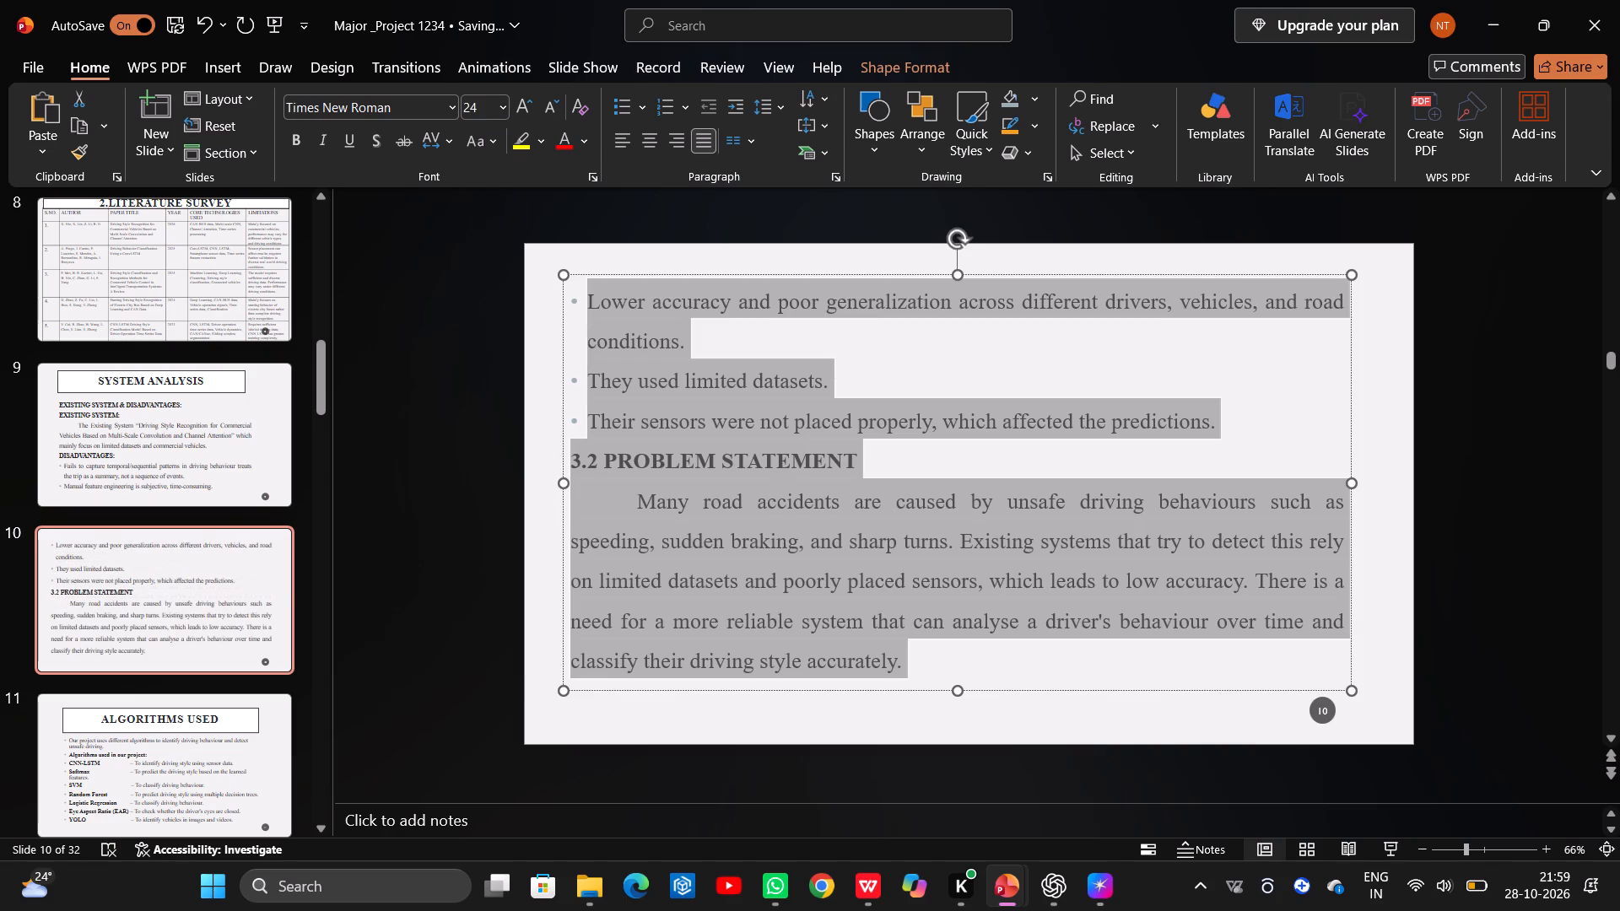
click(927, 455)
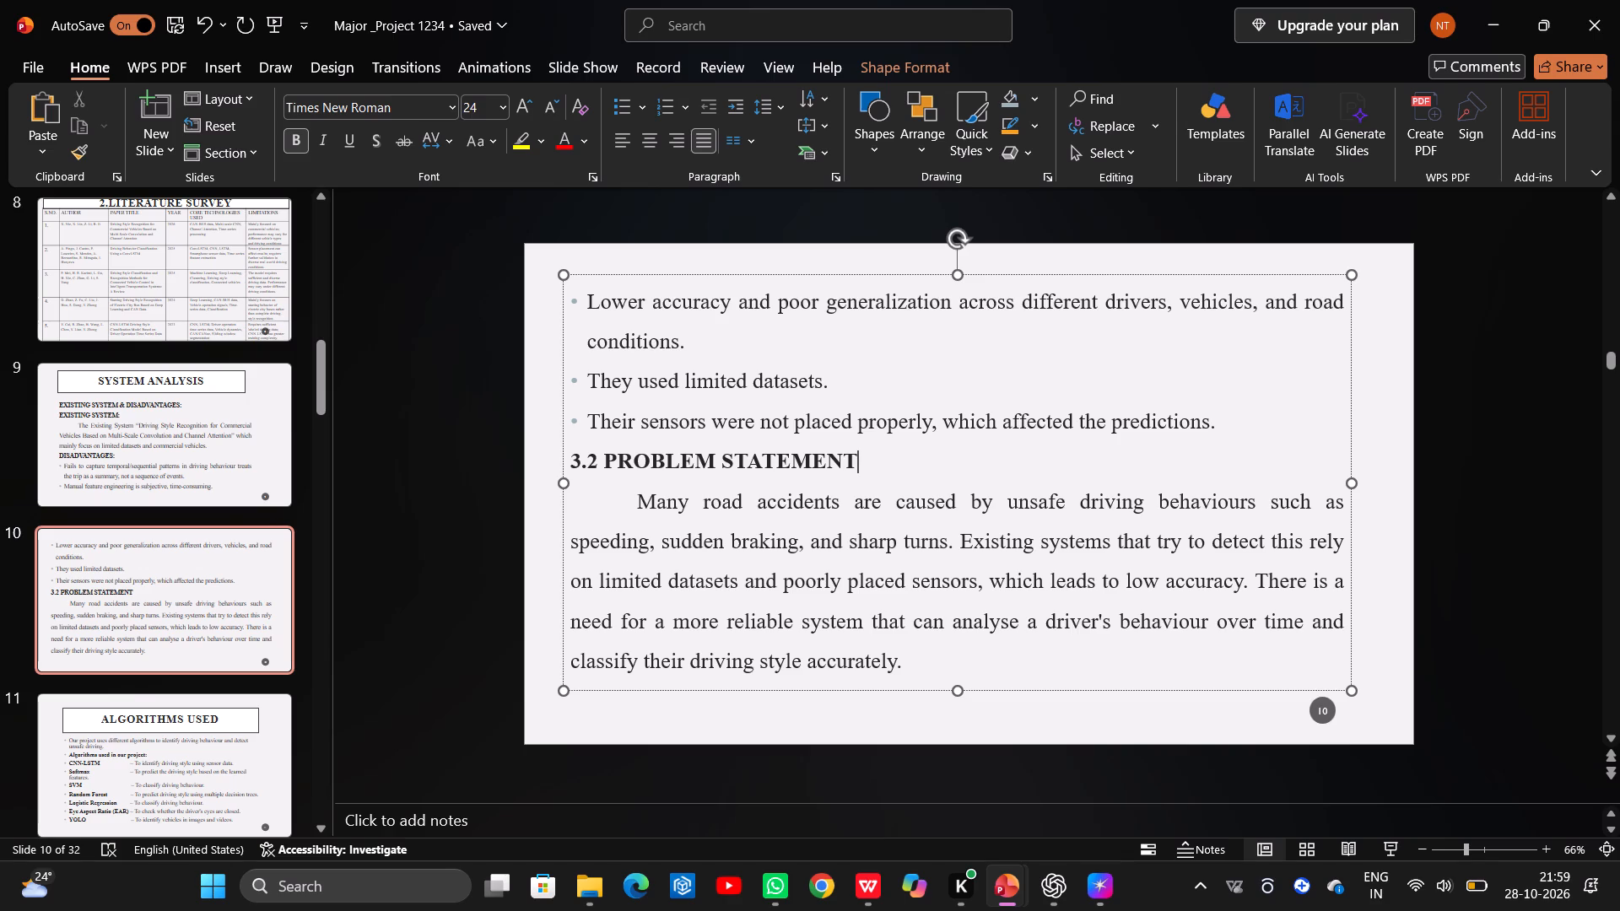
click(1048, 478)
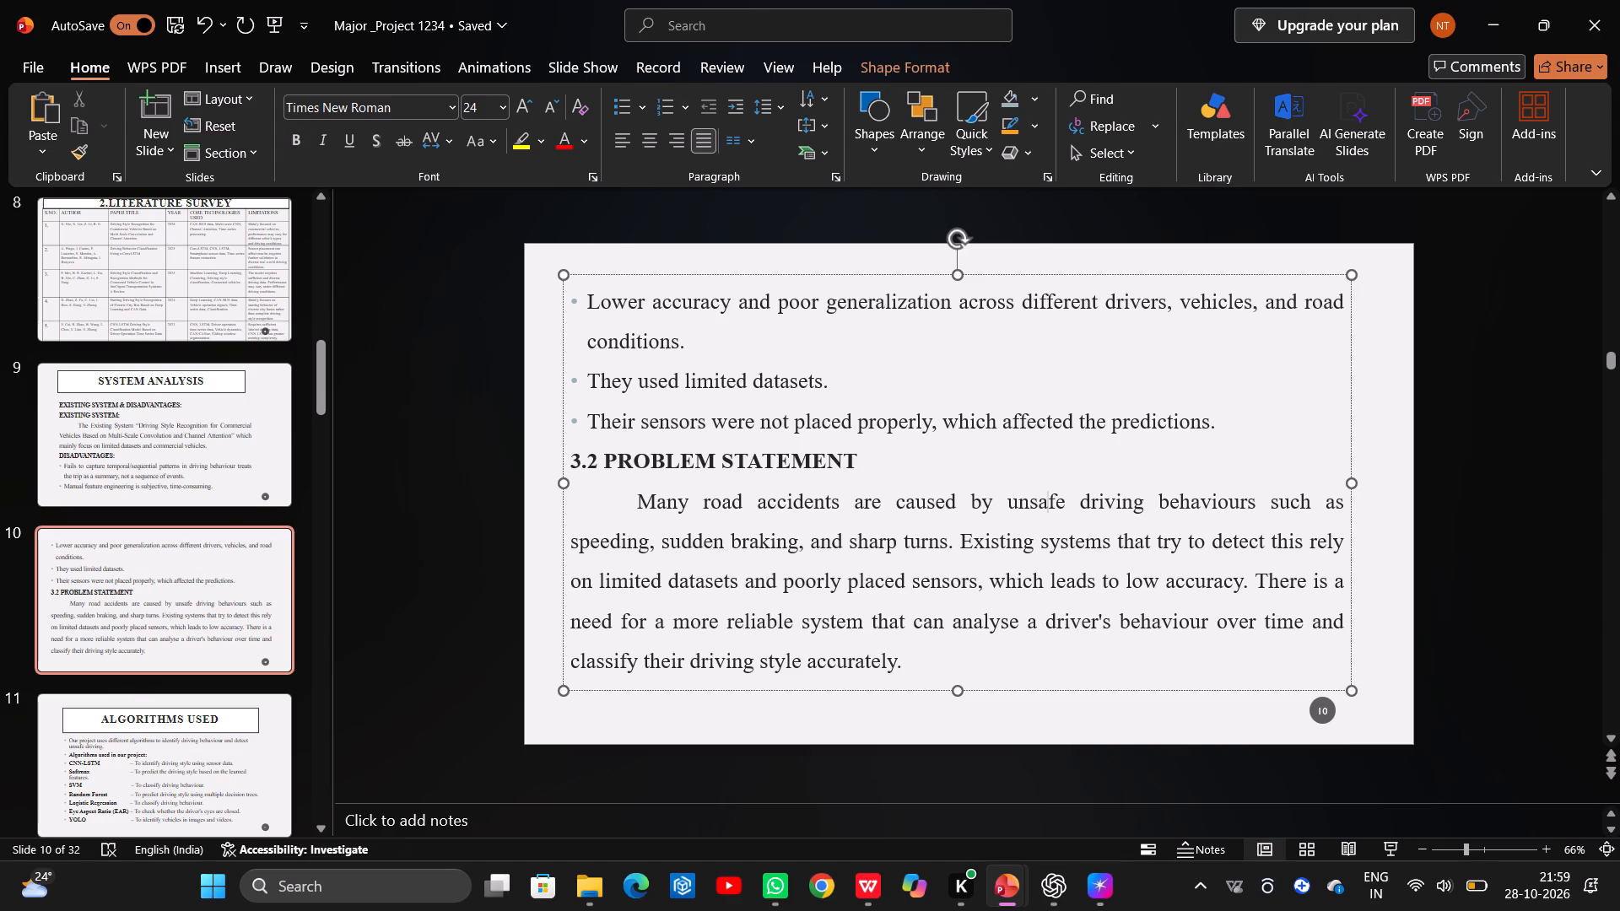
click(258, 589)
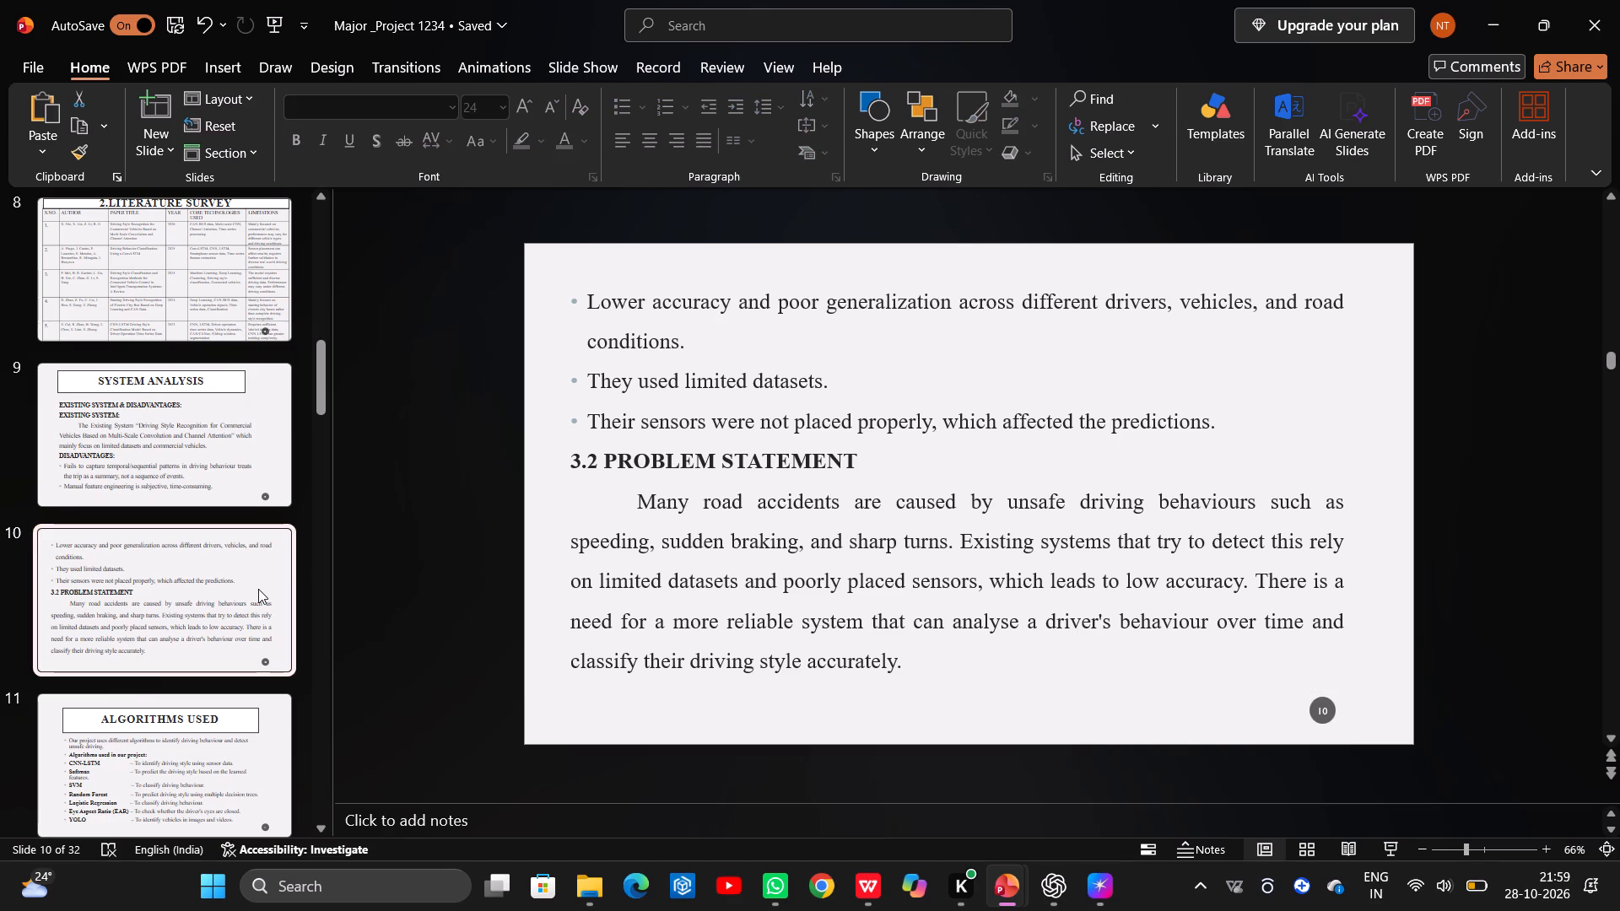
click(843, 518)
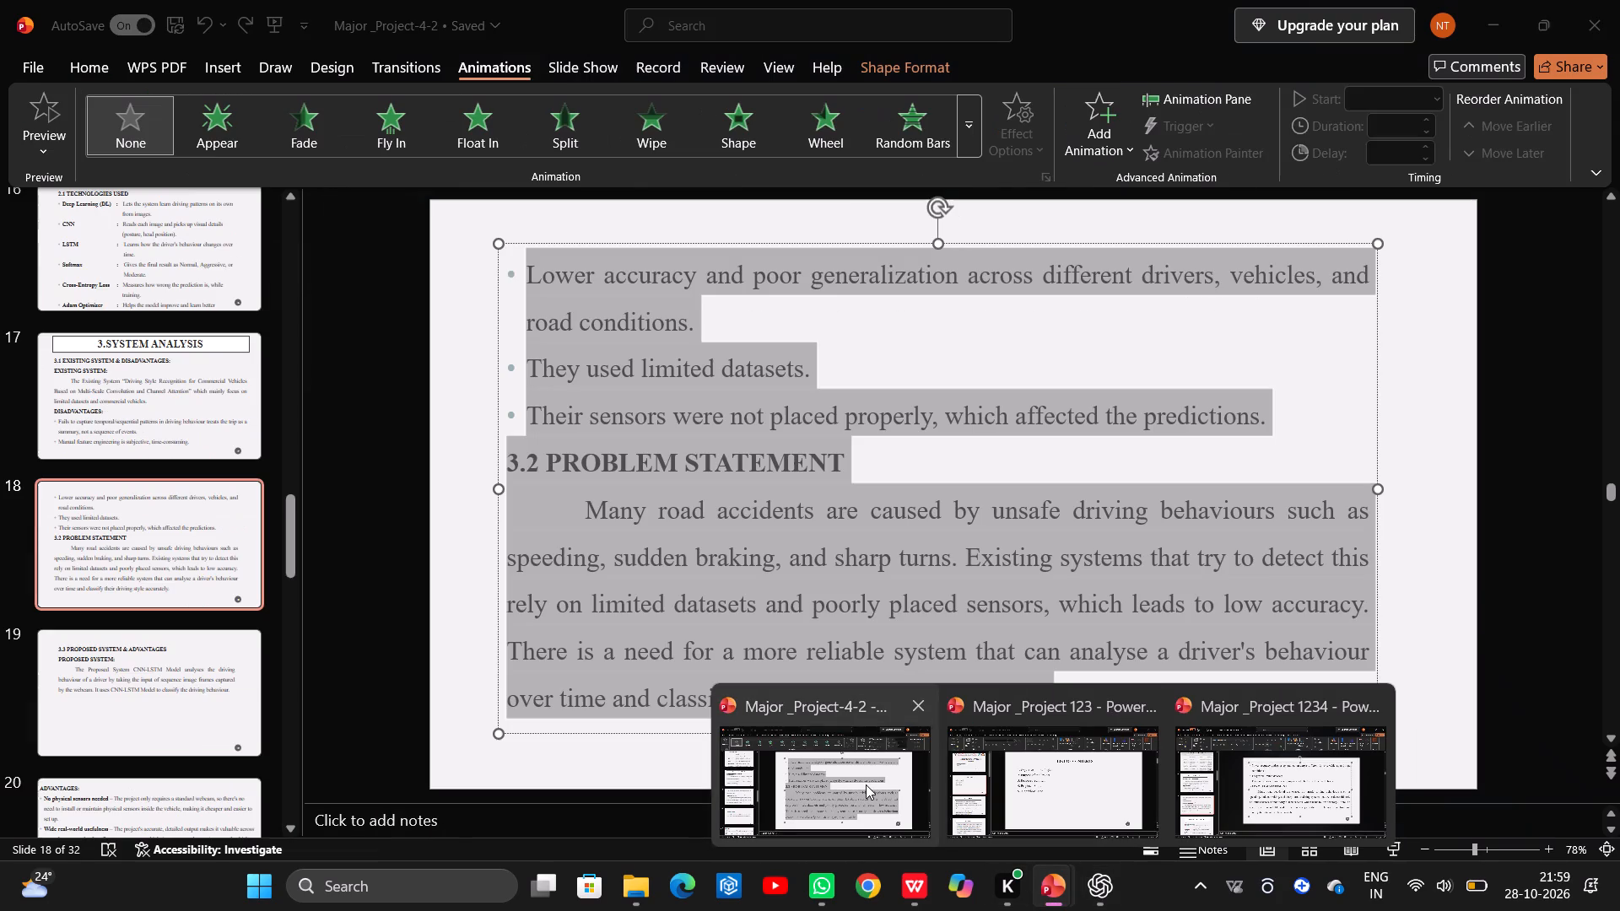
Copy the 3.3 PROPOSED SYSTEM & ADVANTAGES heading and all its text from slide 19 of Major _Project-4-2.
click(866, 784)
click(138, 688)
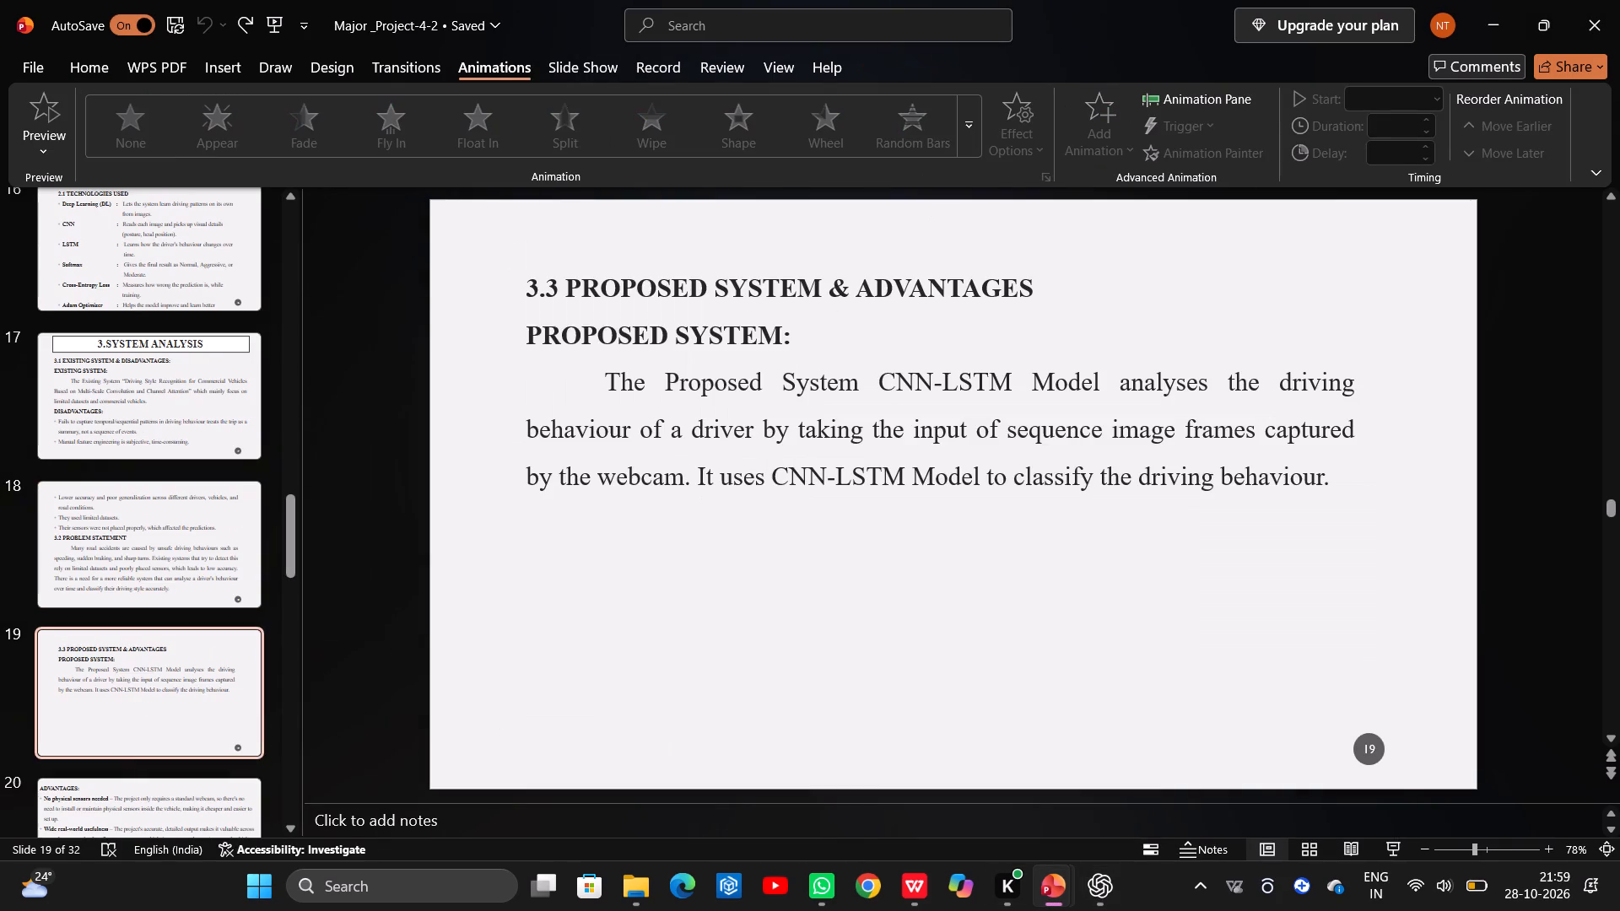
drag(530, 287, 1207, 546)
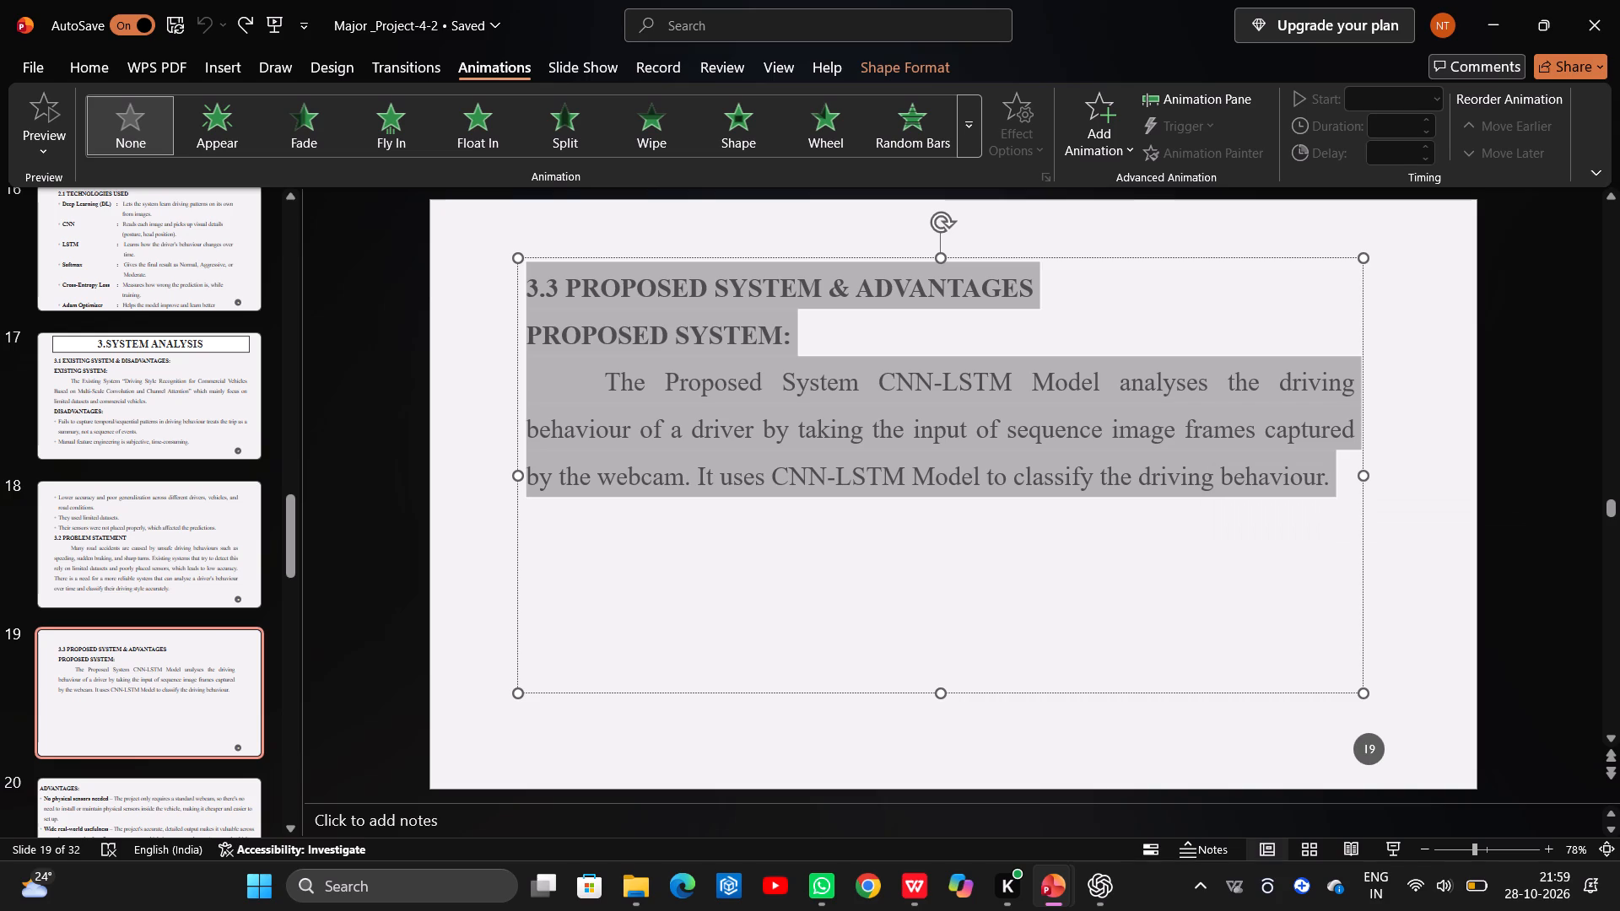
key(ctrl+c)
In Major _Project 1234, add a Title and Content slide after slide 10 and cut its empty title placeholder.
click(1247, 793)
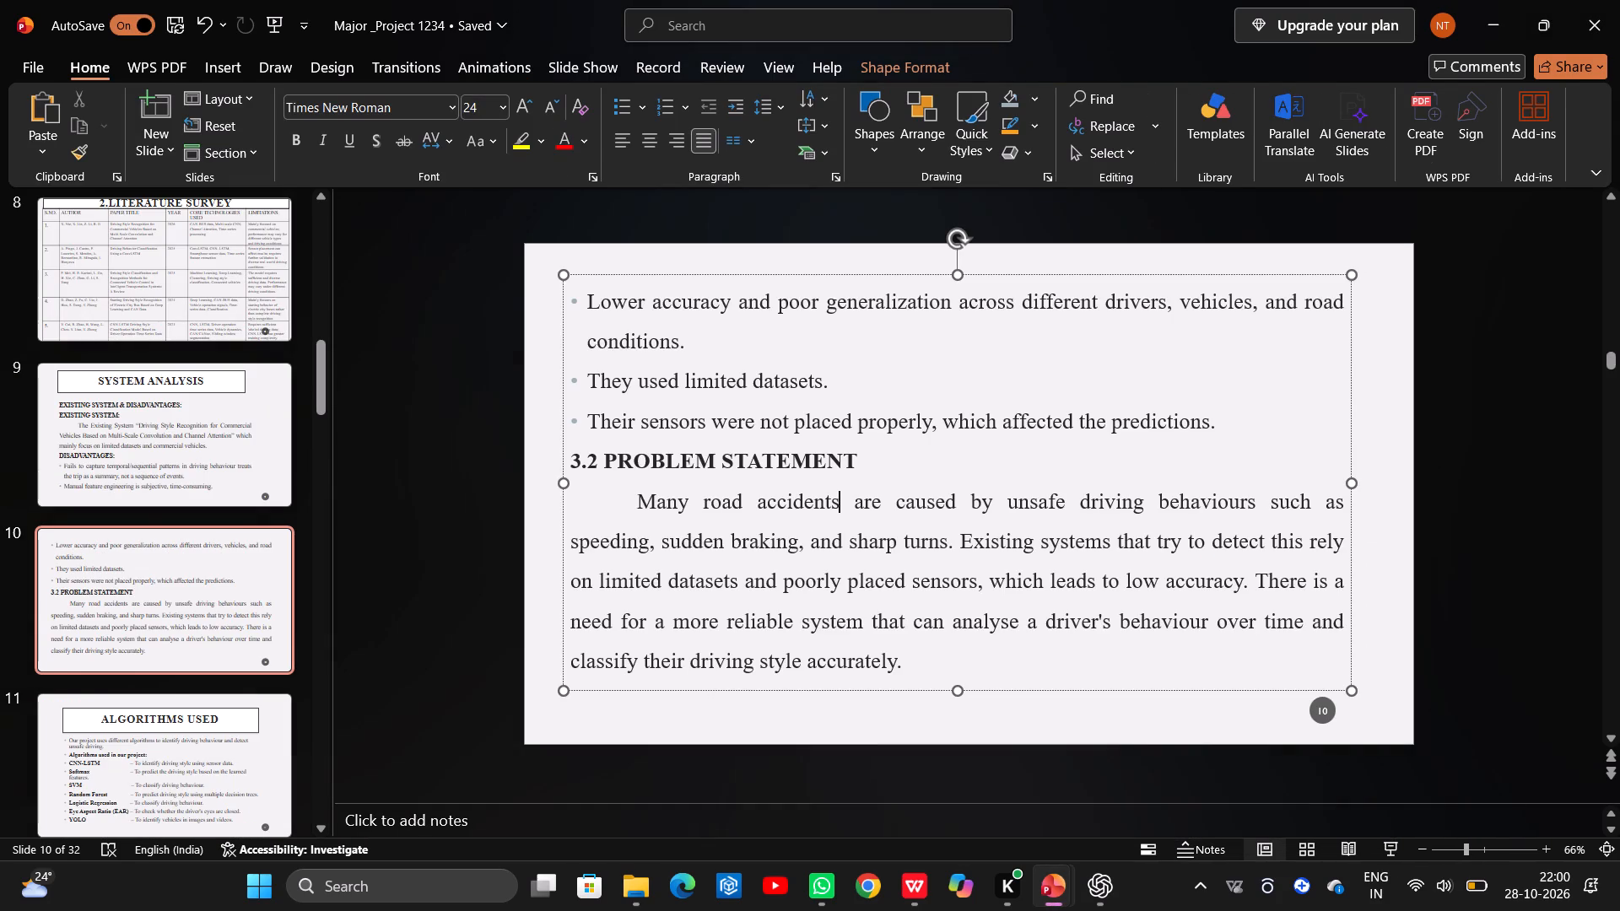
click(158, 145)
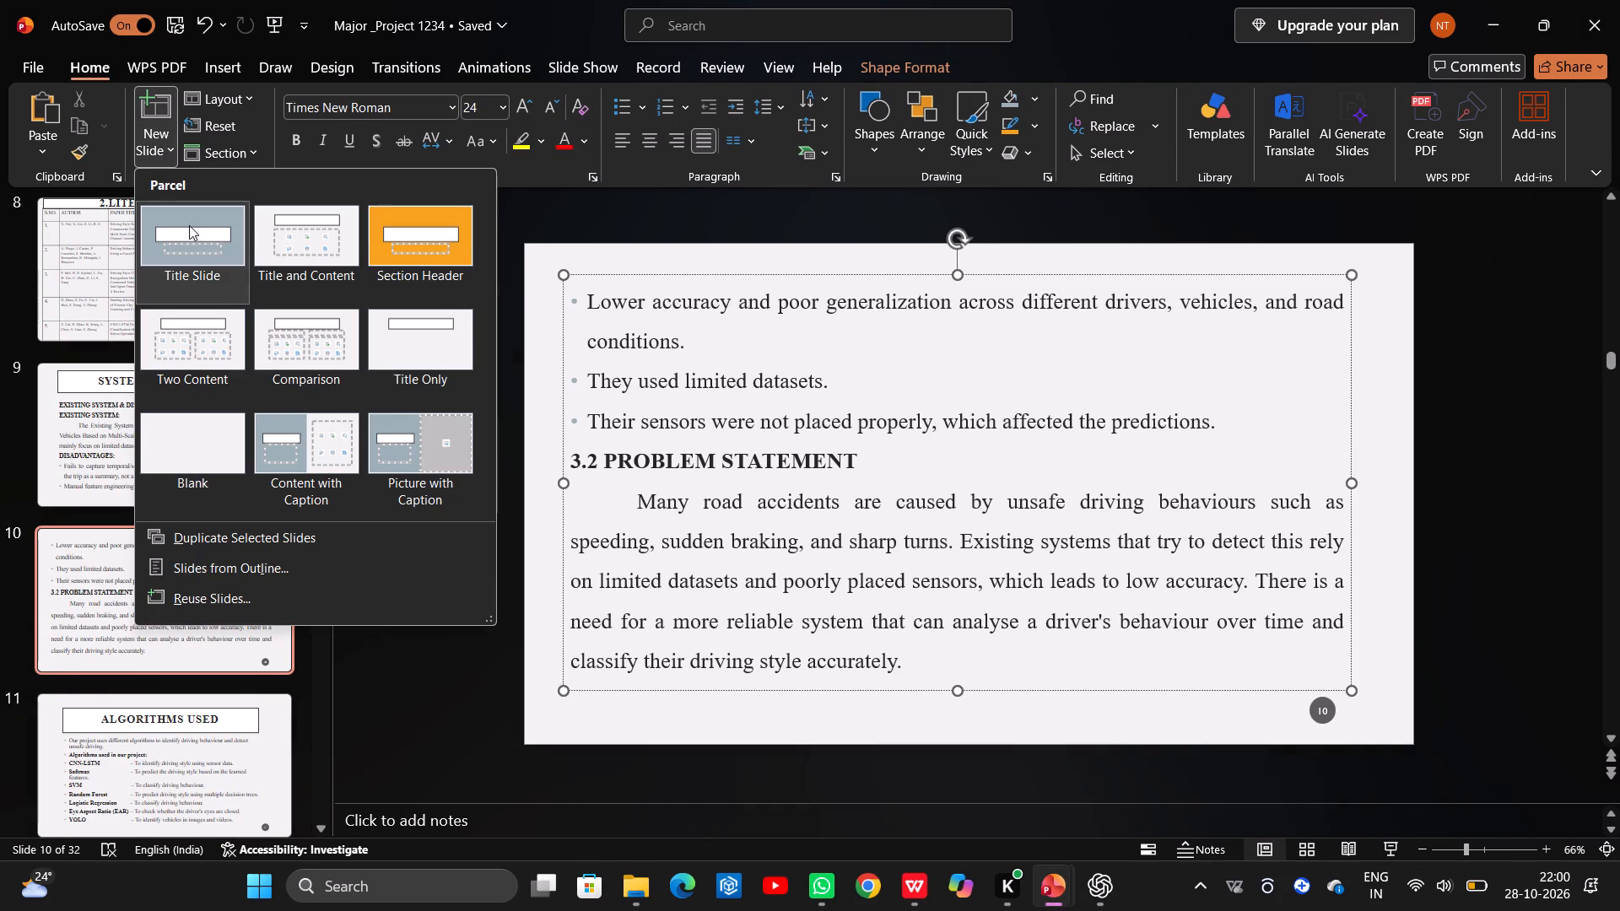
click(286, 219)
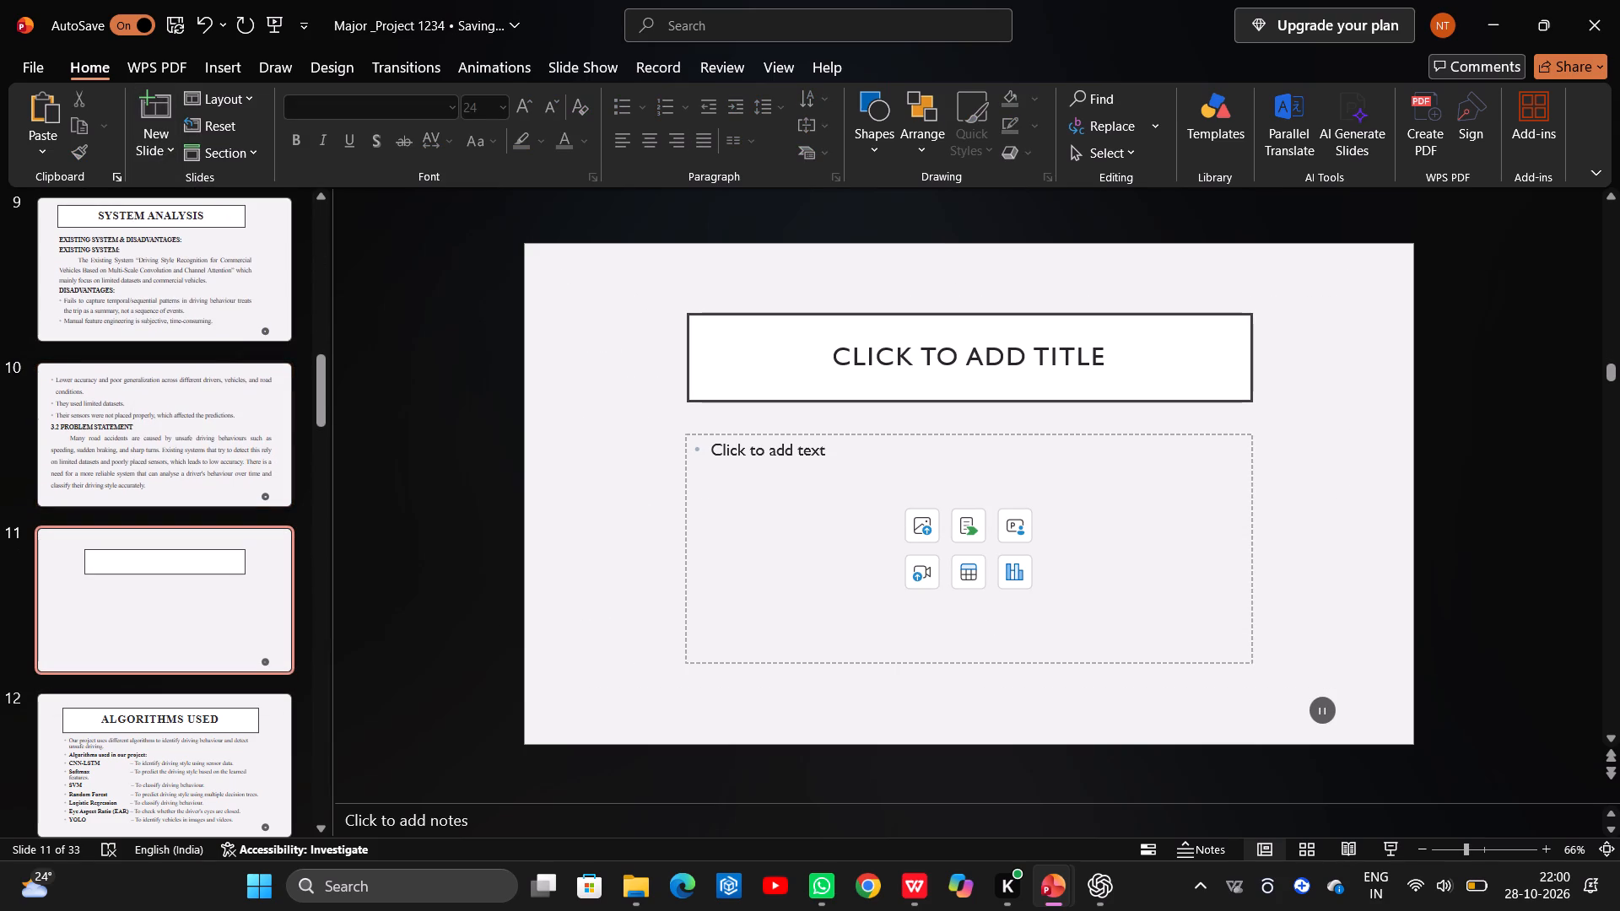
right_click(942, 314)
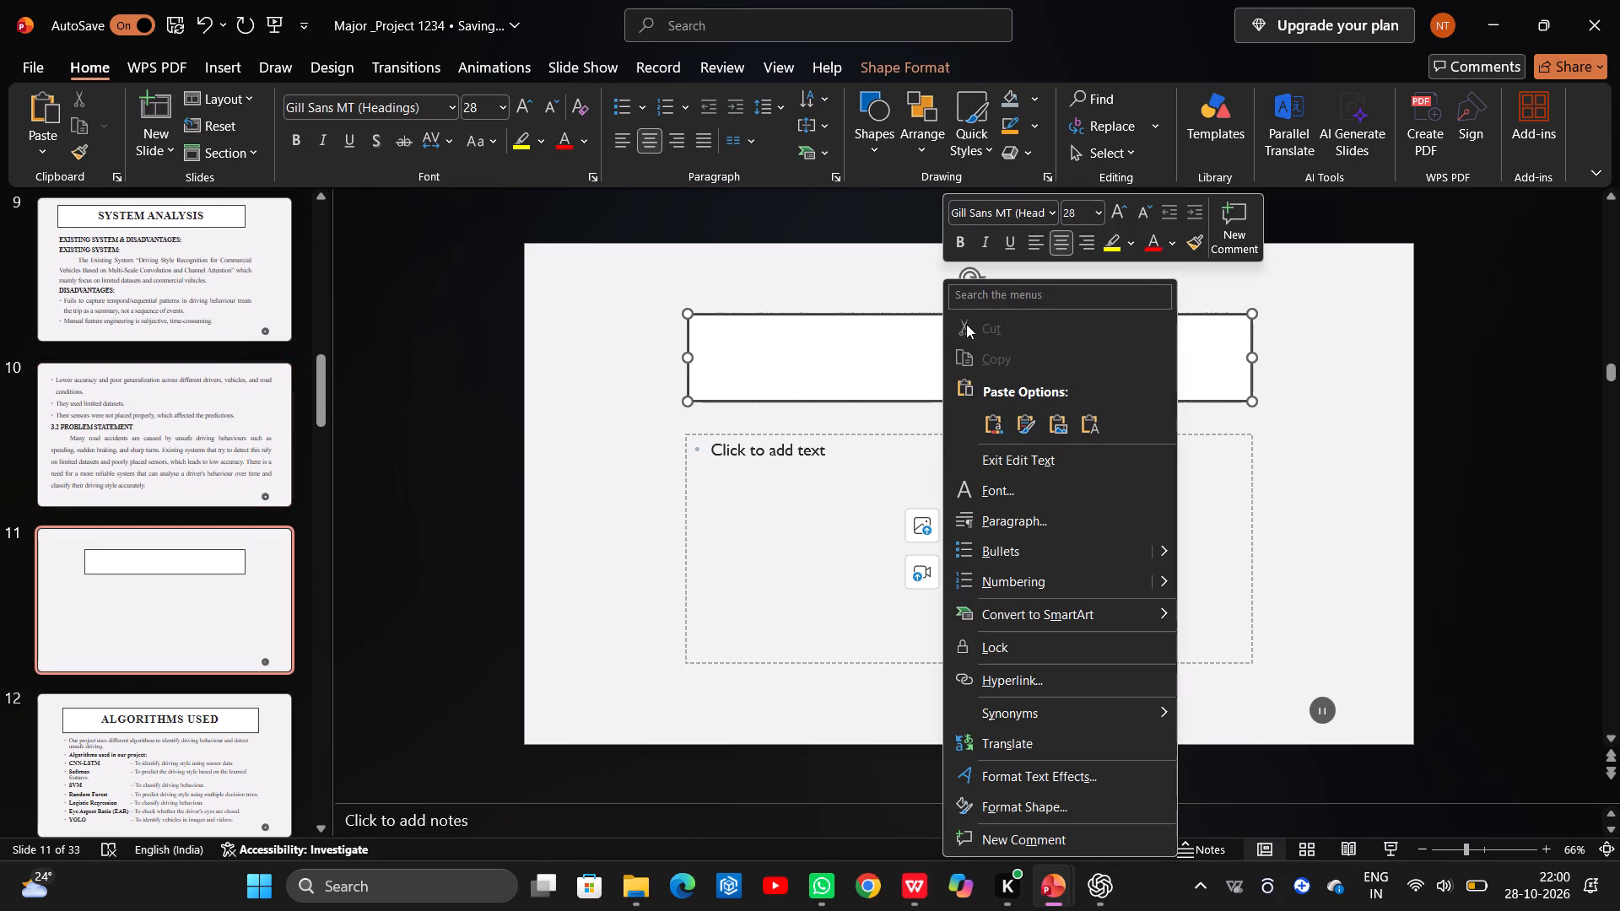
click(878, 305)
right_click(884, 313)
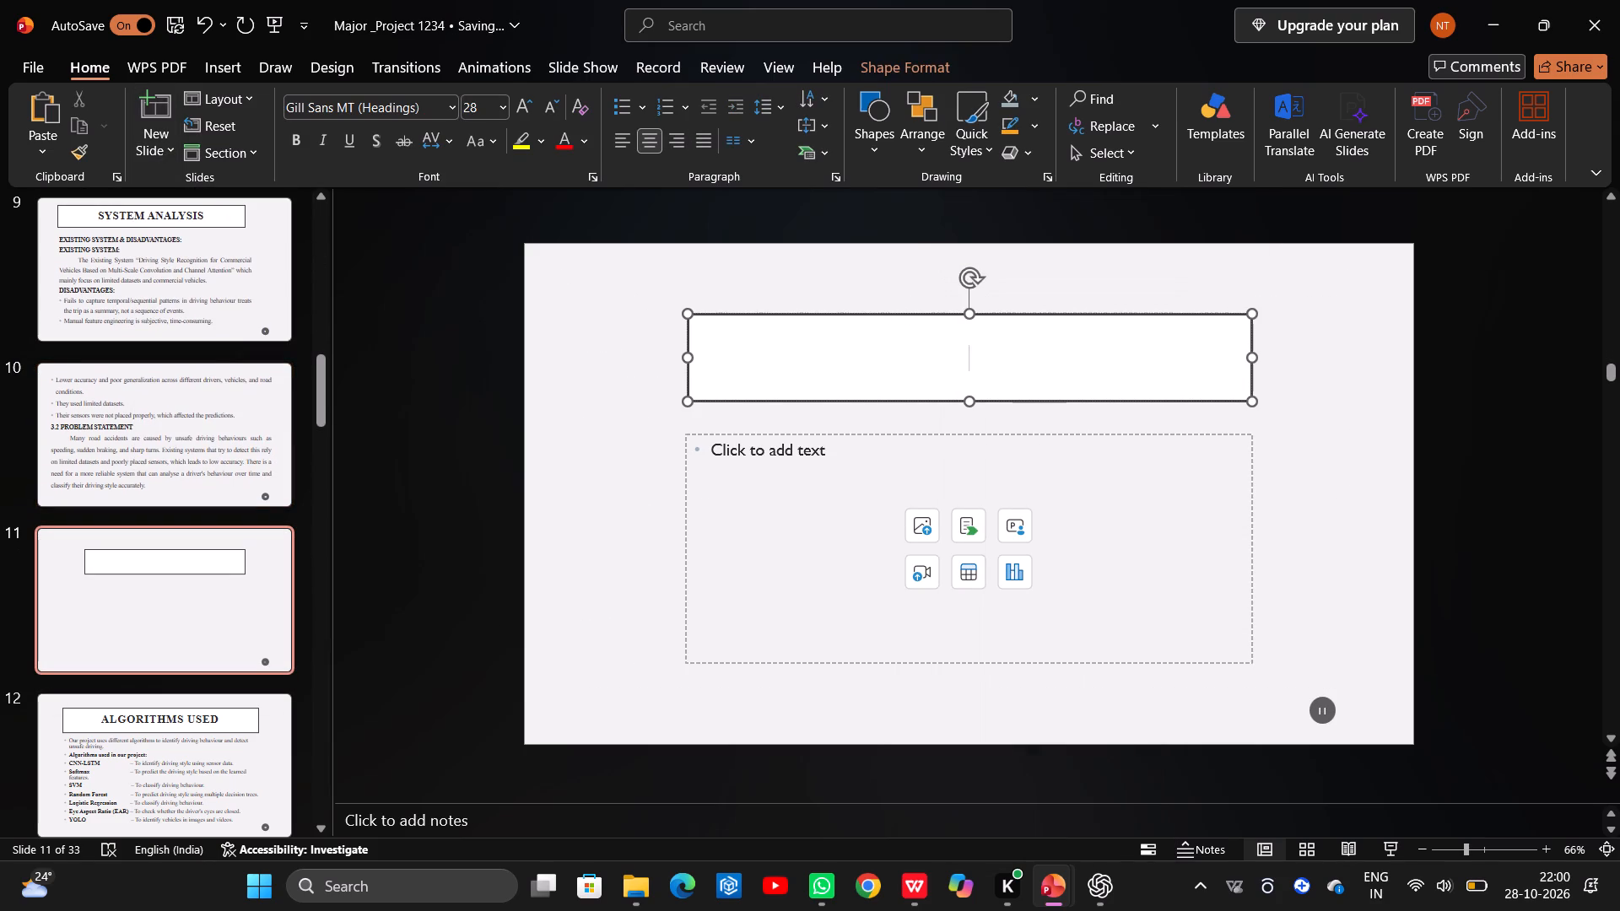
click(942, 326)
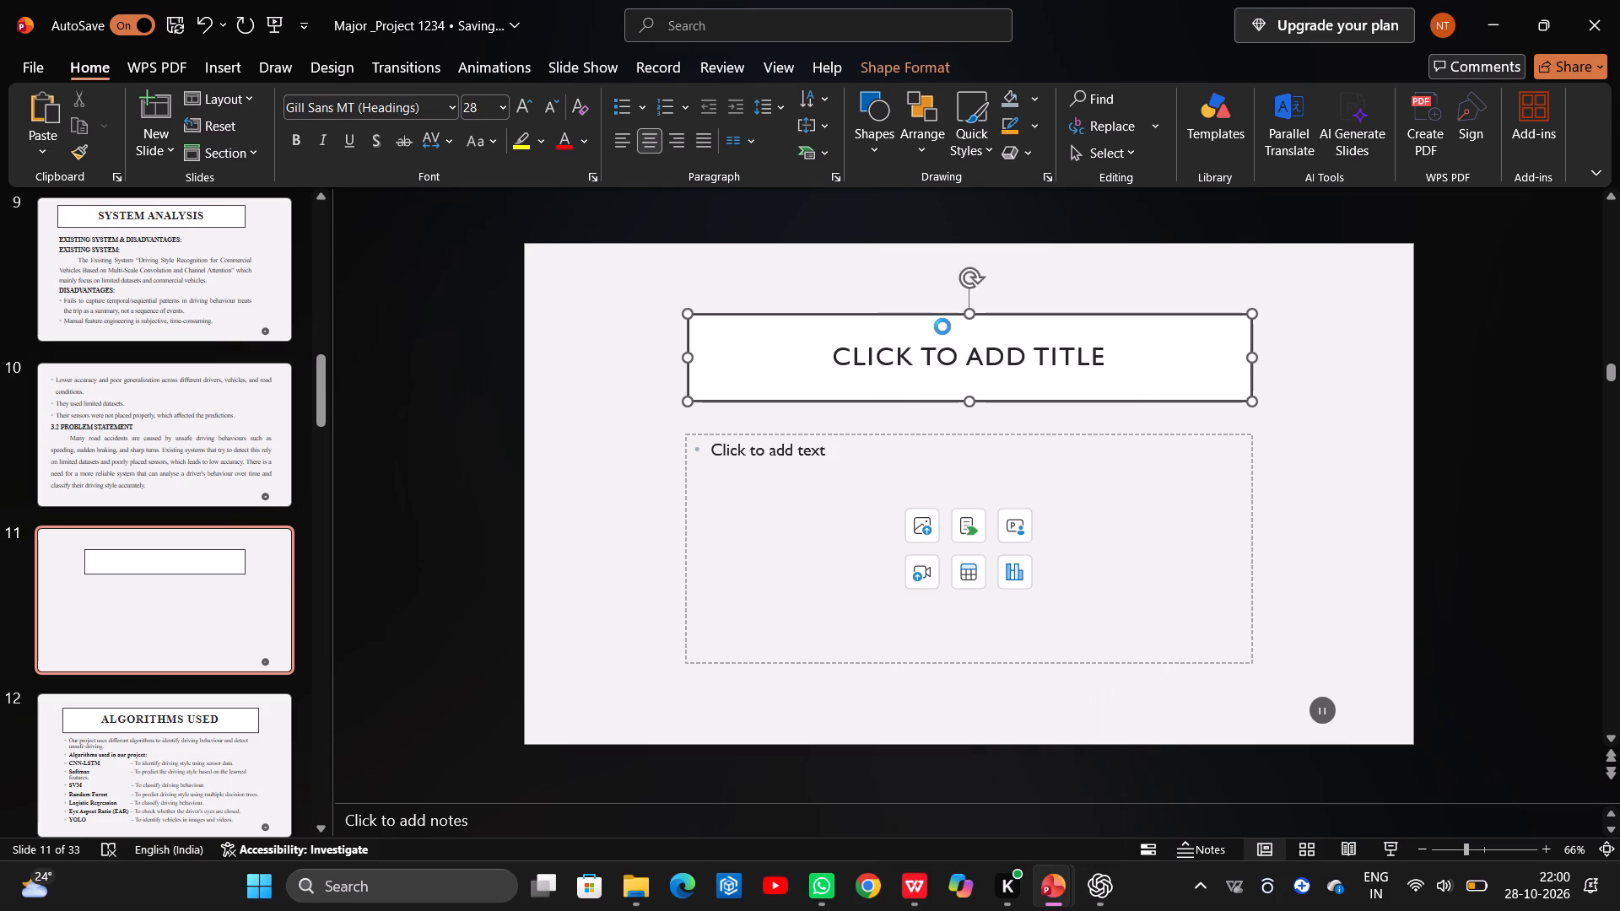
Enlarge slide 11's content placeholder from two opposite corners so it fills most of the slide.
click(750, 447)
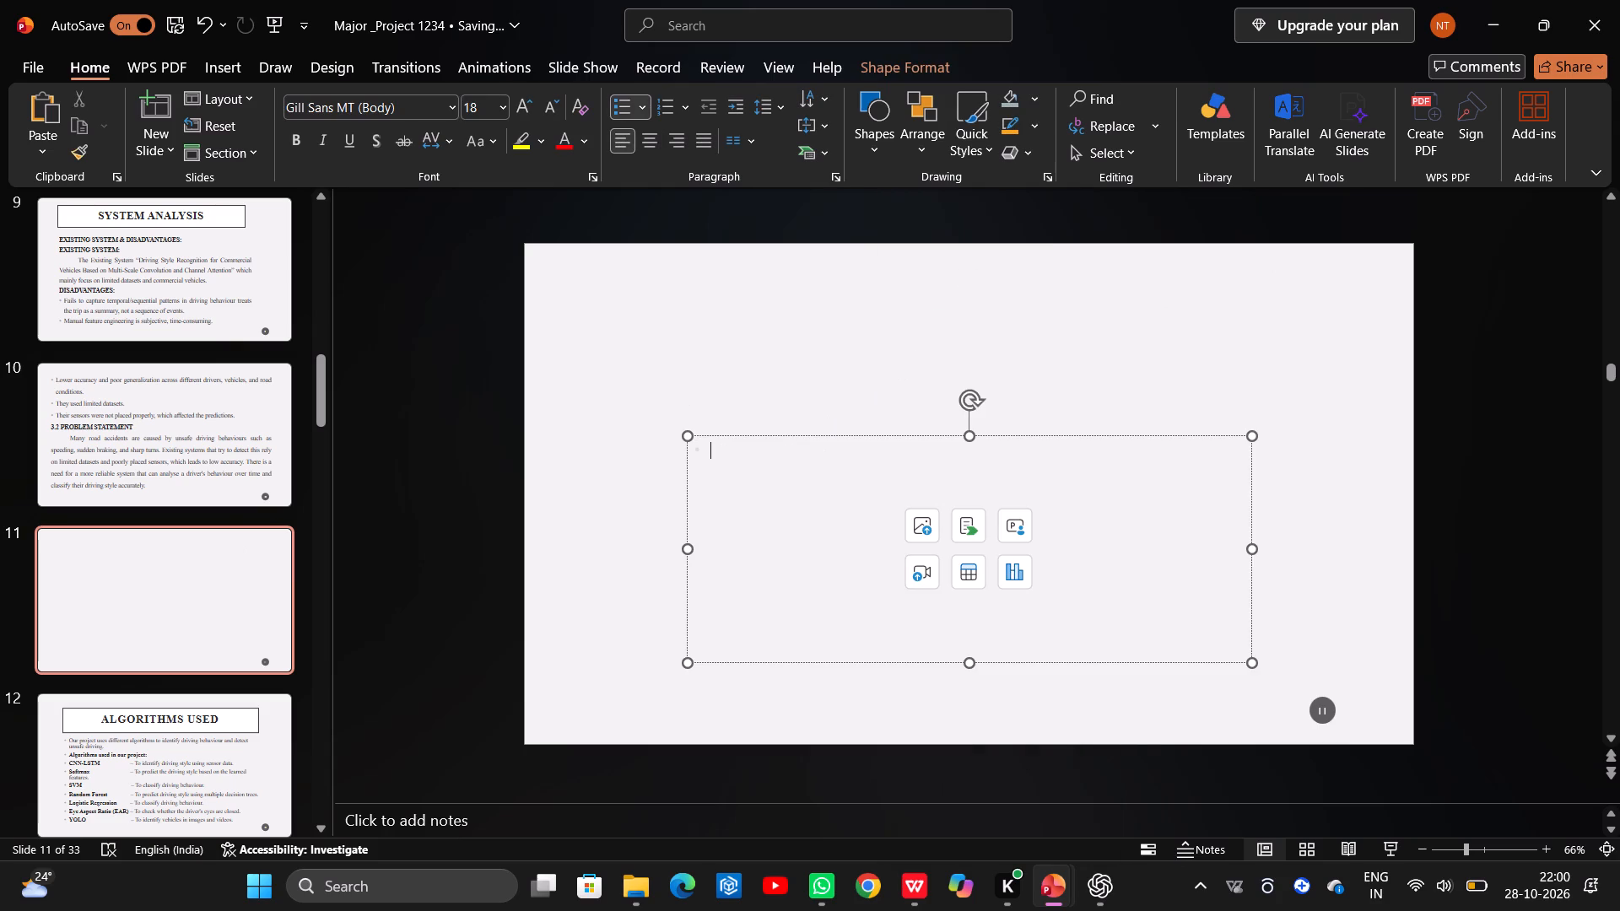
drag(691, 436, 557, 283)
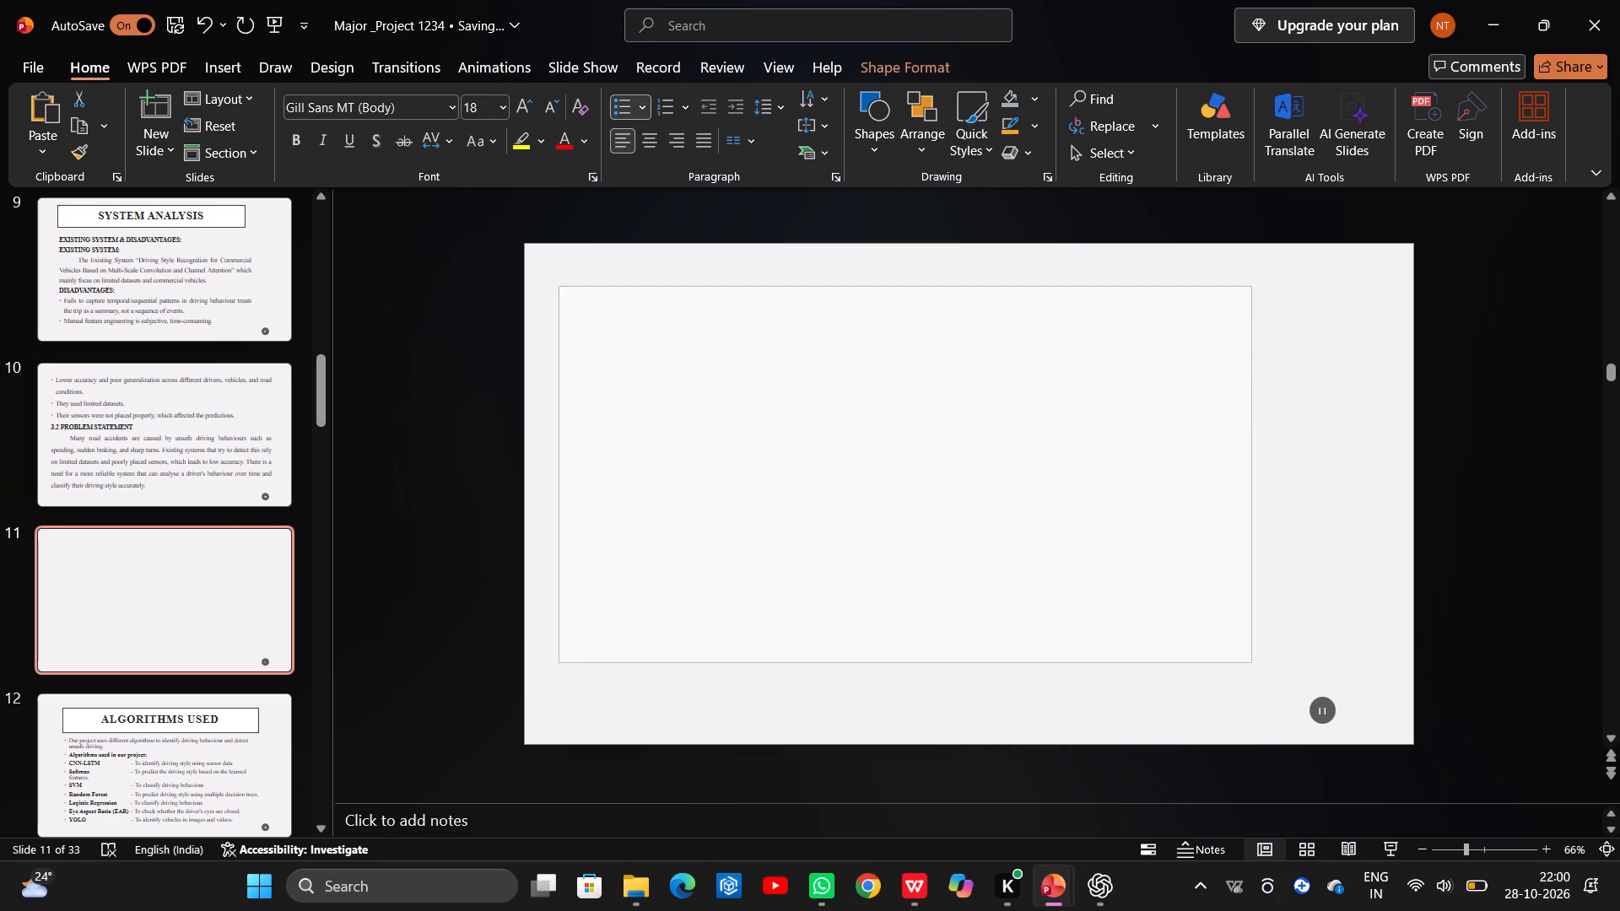
drag(557, 283, 559, 267)
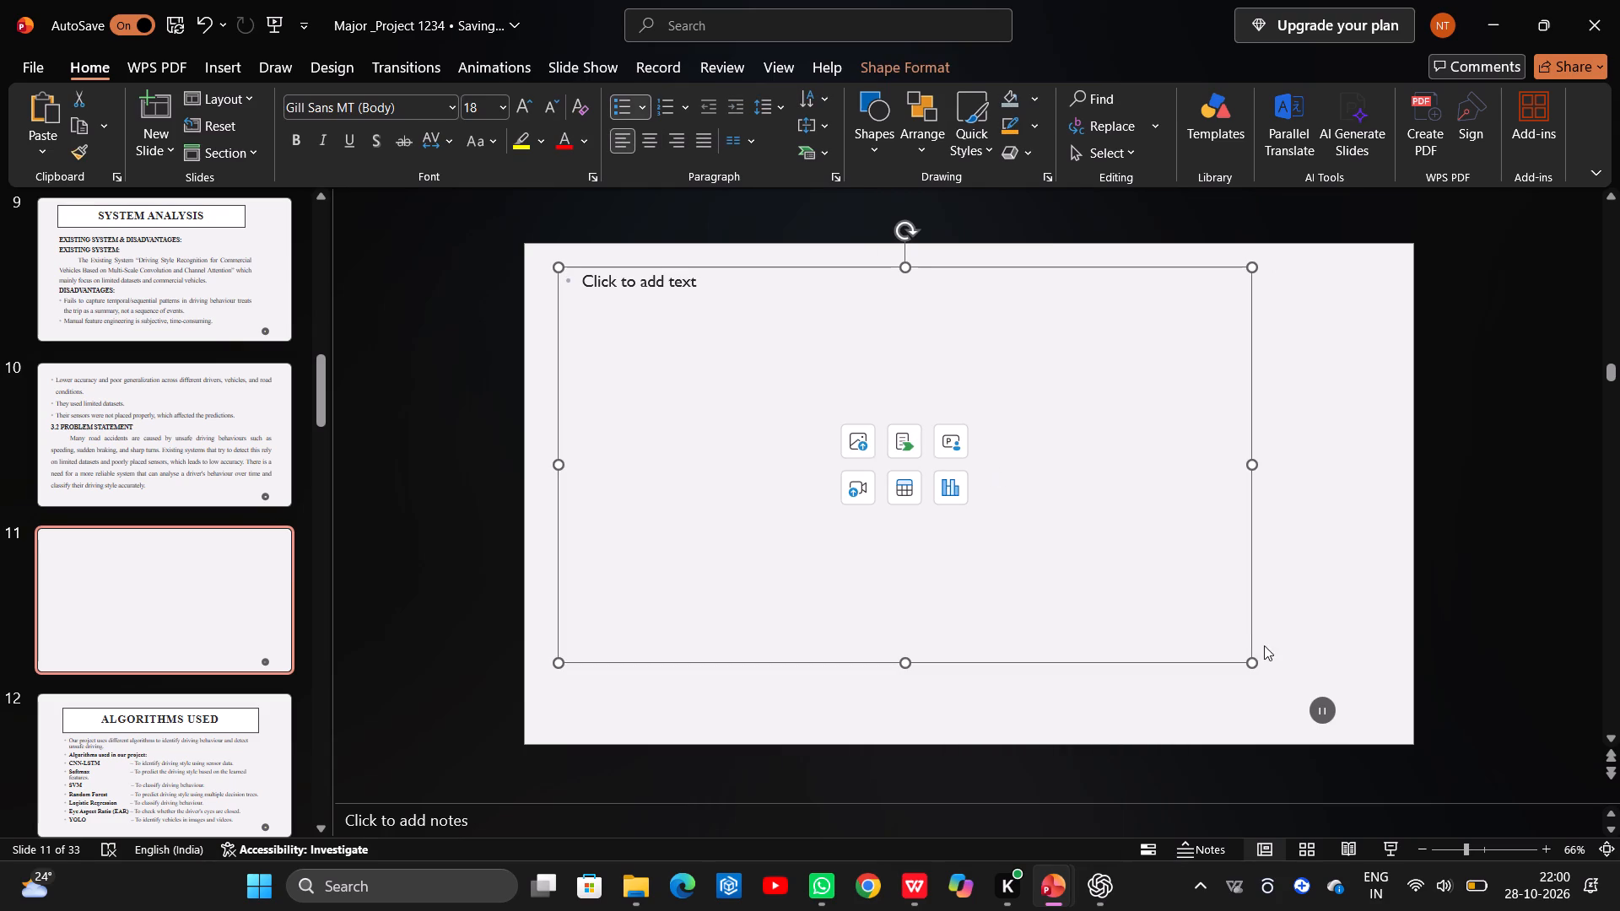
drag(1252, 663, 1345, 703)
Copy the selected 3.3 PROPOSED SYSTEM & ADVANTAGES text from Major _Project-4-2 into slide 11's content placeholder in Major _Project 1234.
click(678, 302)
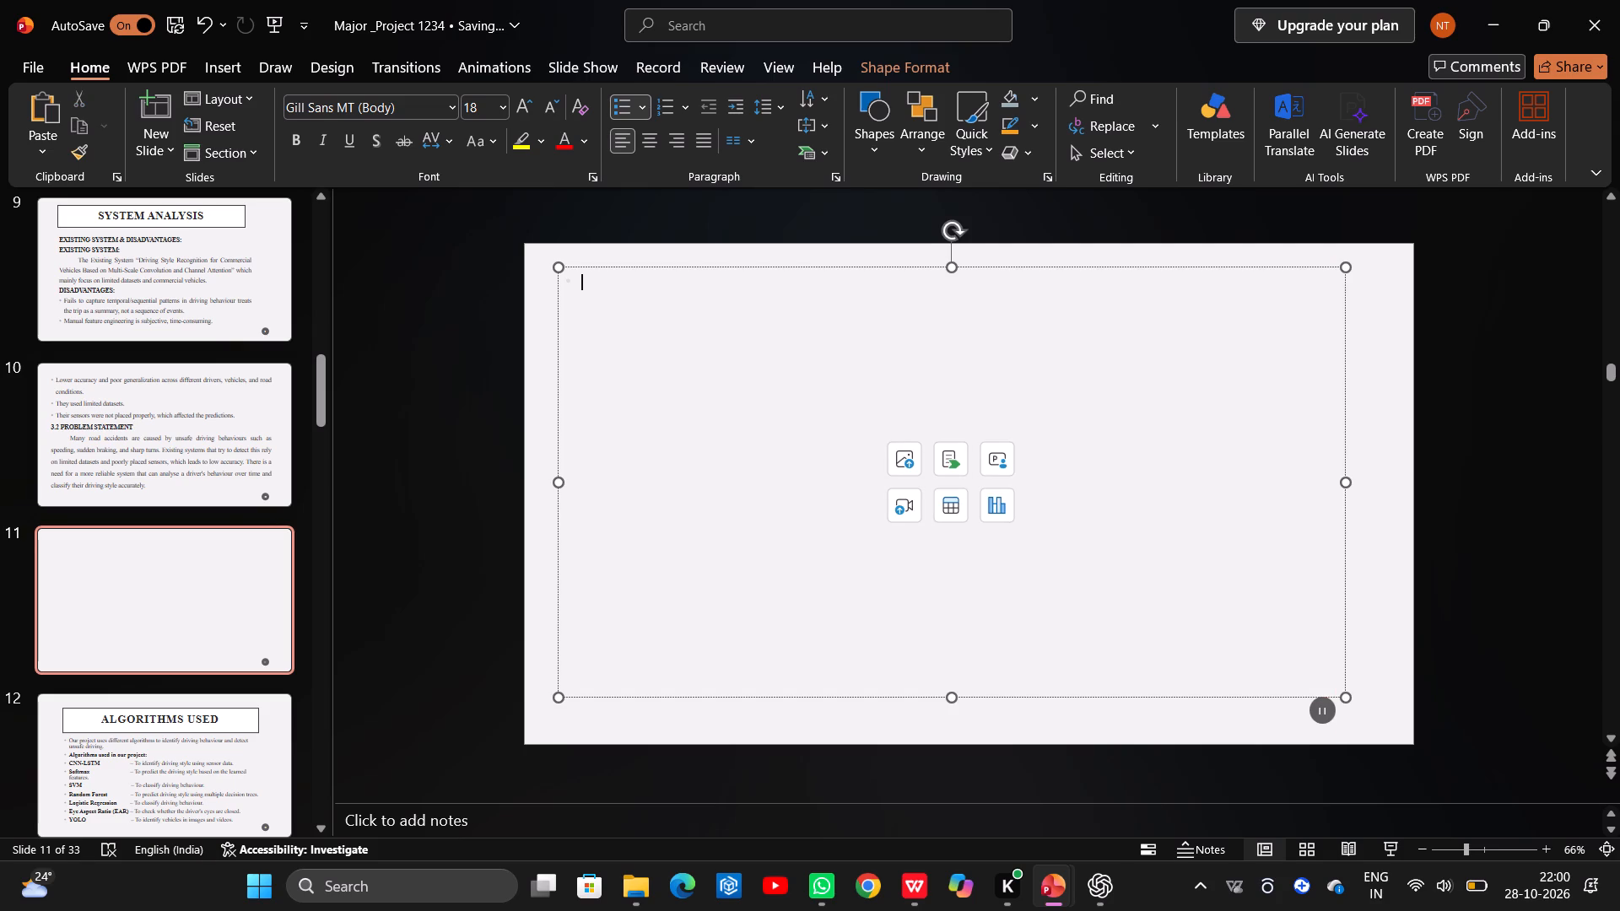
key(ctrl+v)
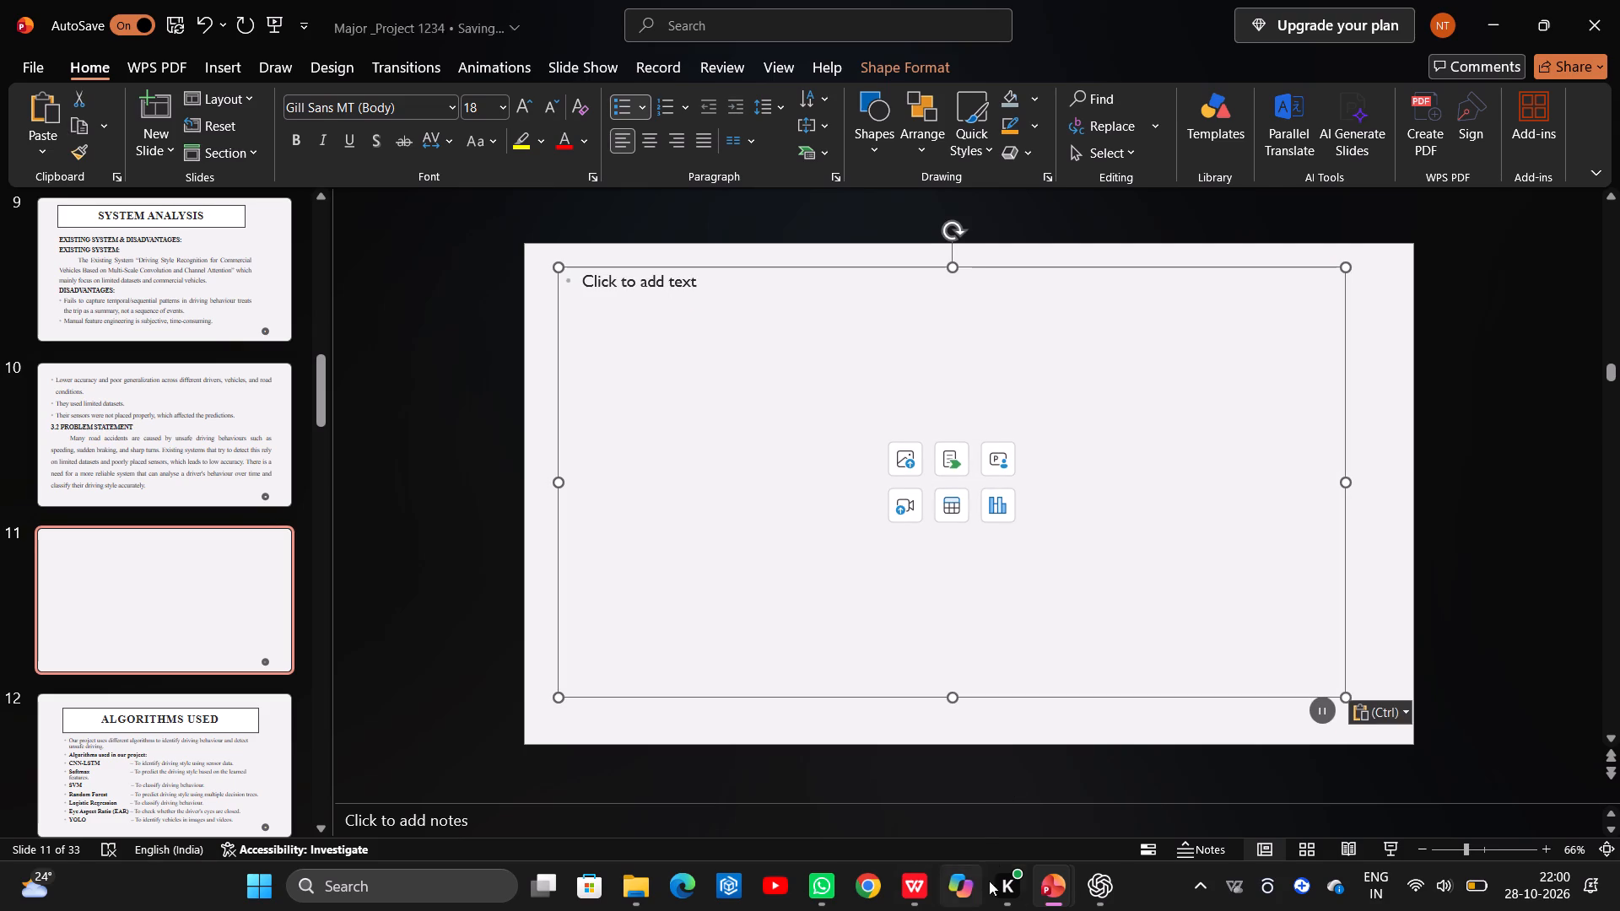
click(885, 822)
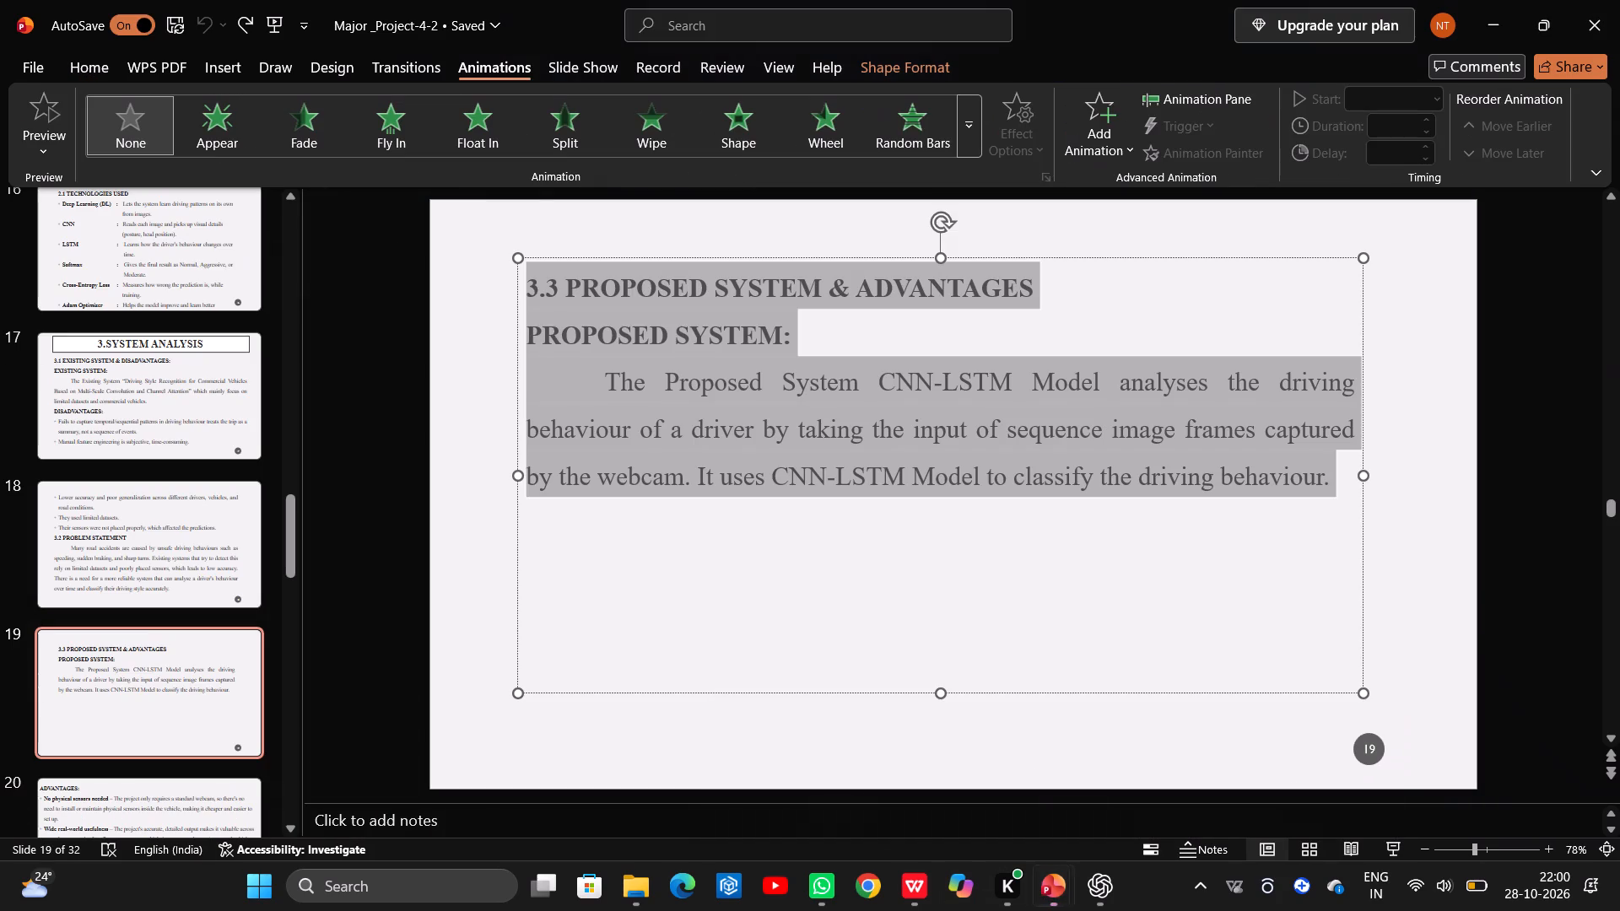
key(ctrl+c)
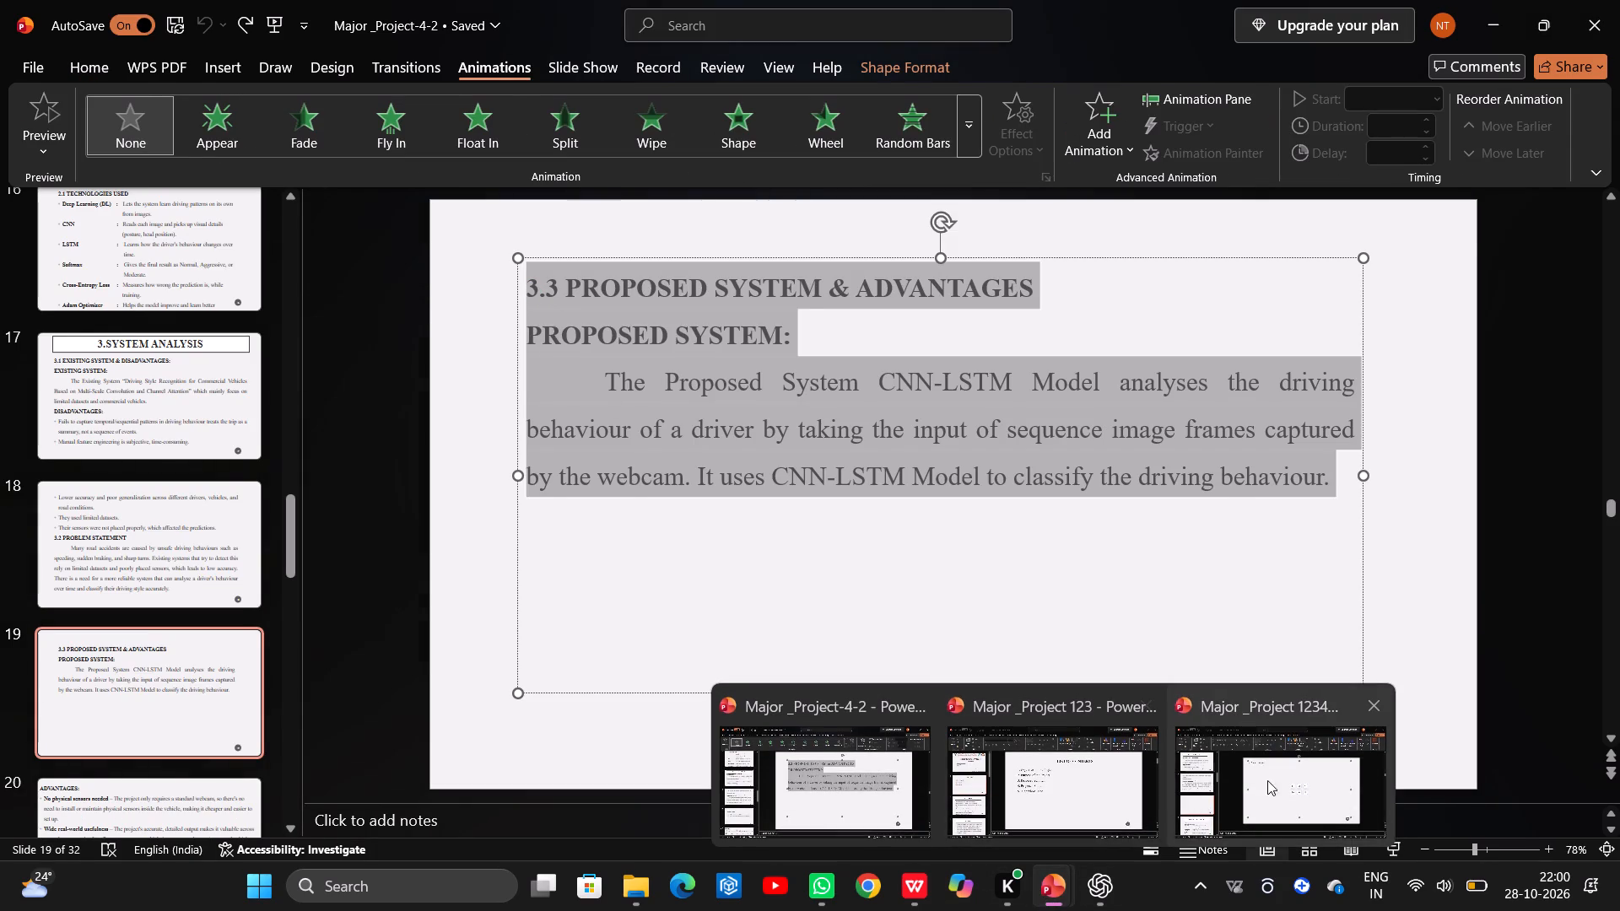
click(1283, 780)
click(645, 335)
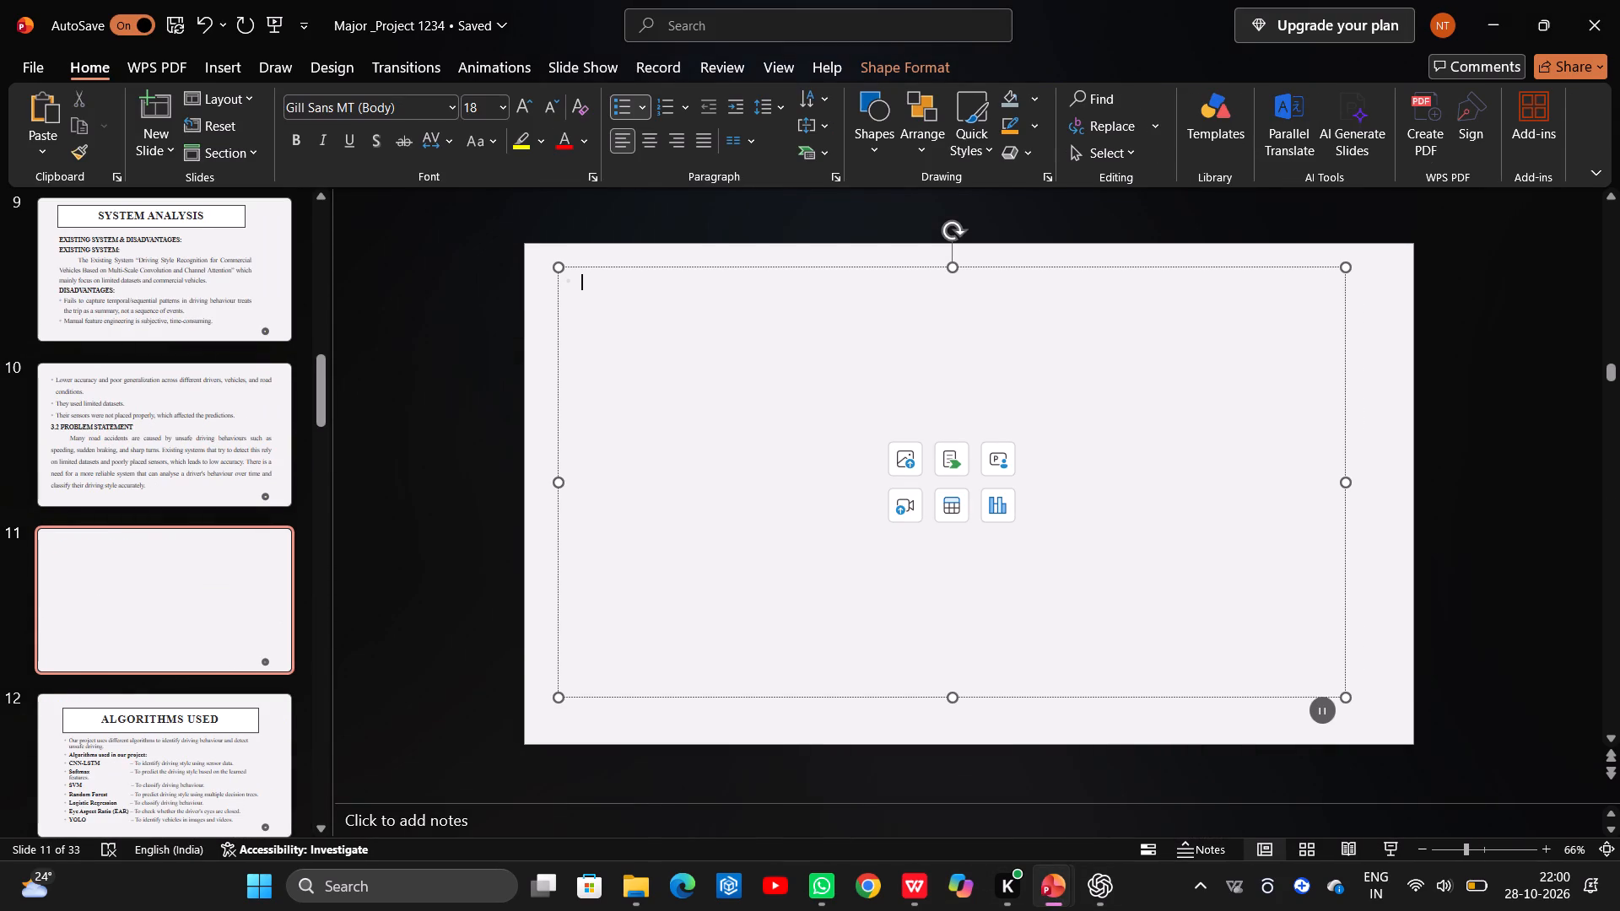
key(ctrl+v)
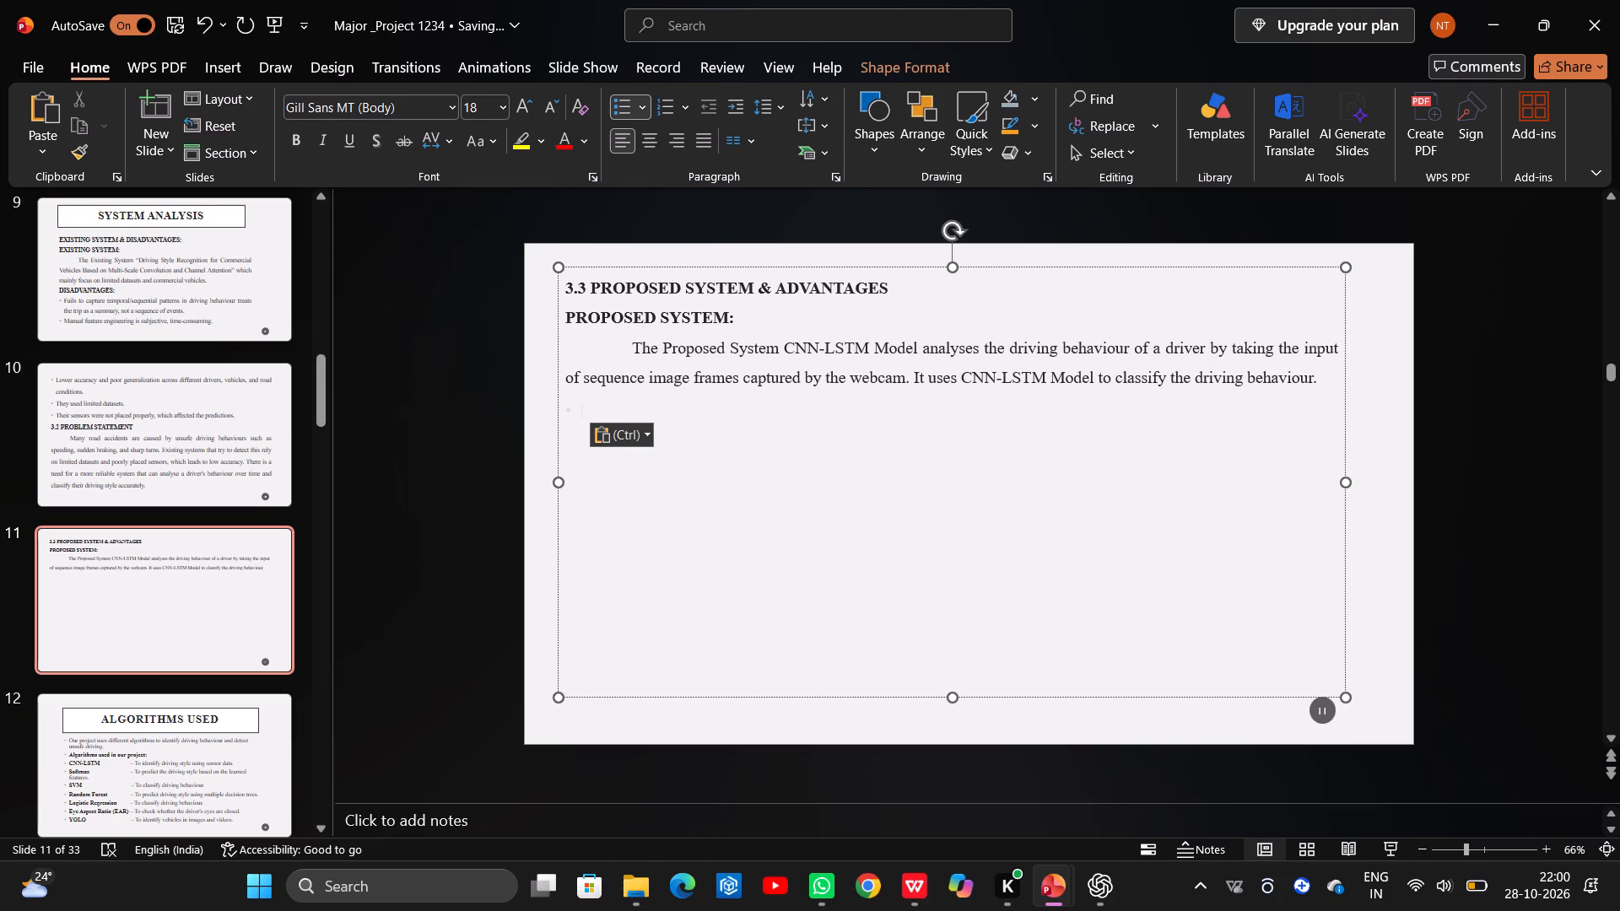
Set the pasted proposed system text on slide 11 to font size 24.
drag(565, 286, 1098, 455)
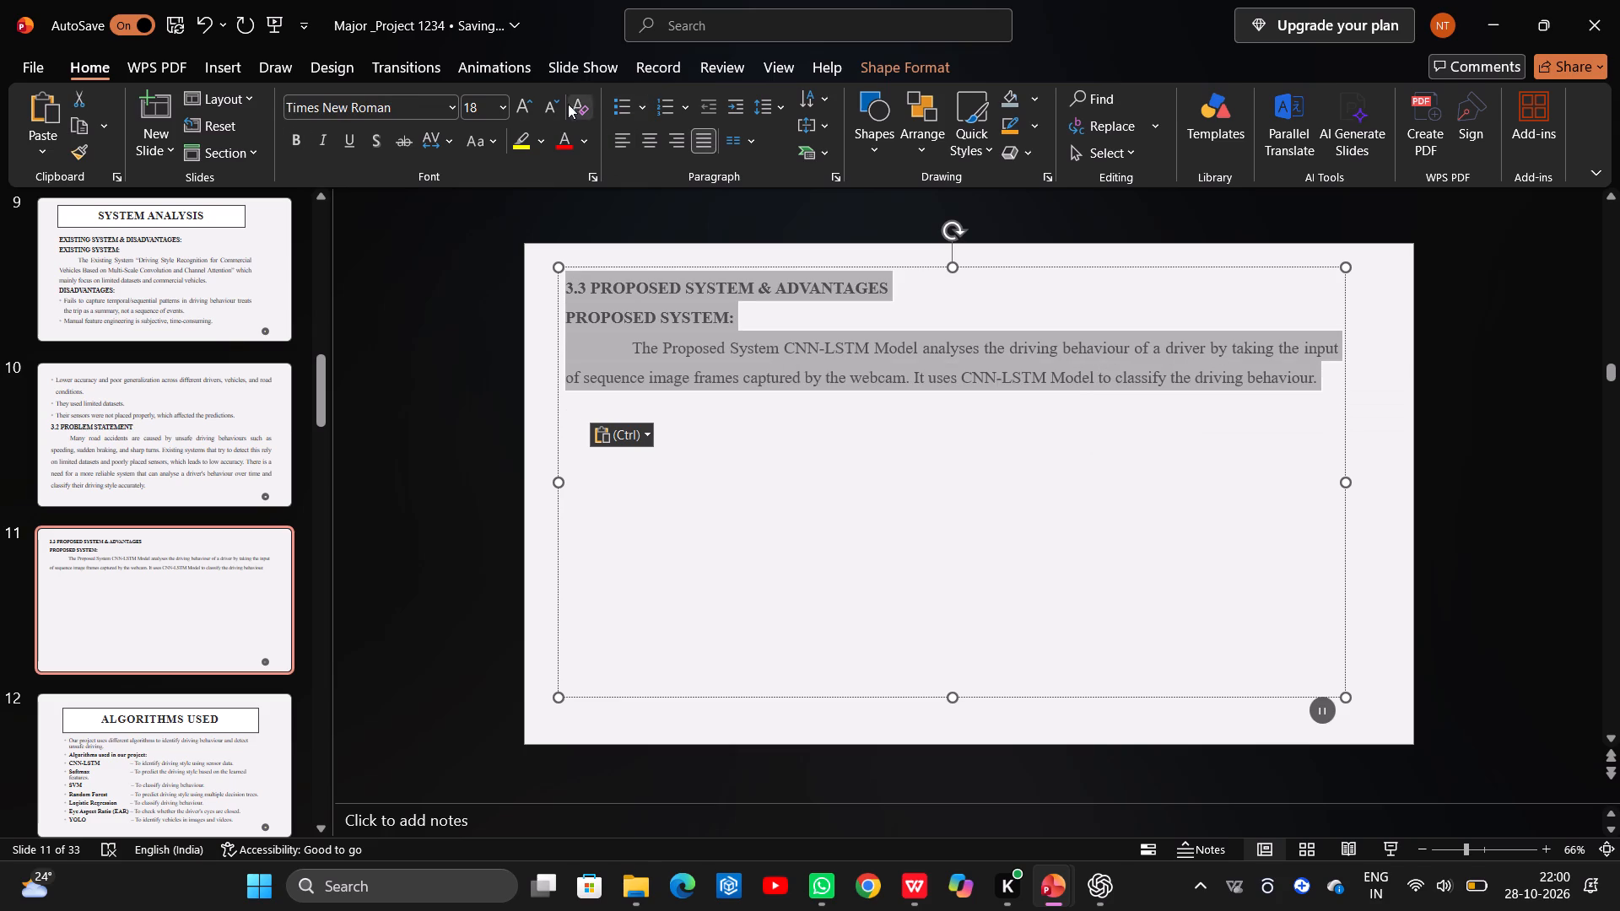
click(499, 104)
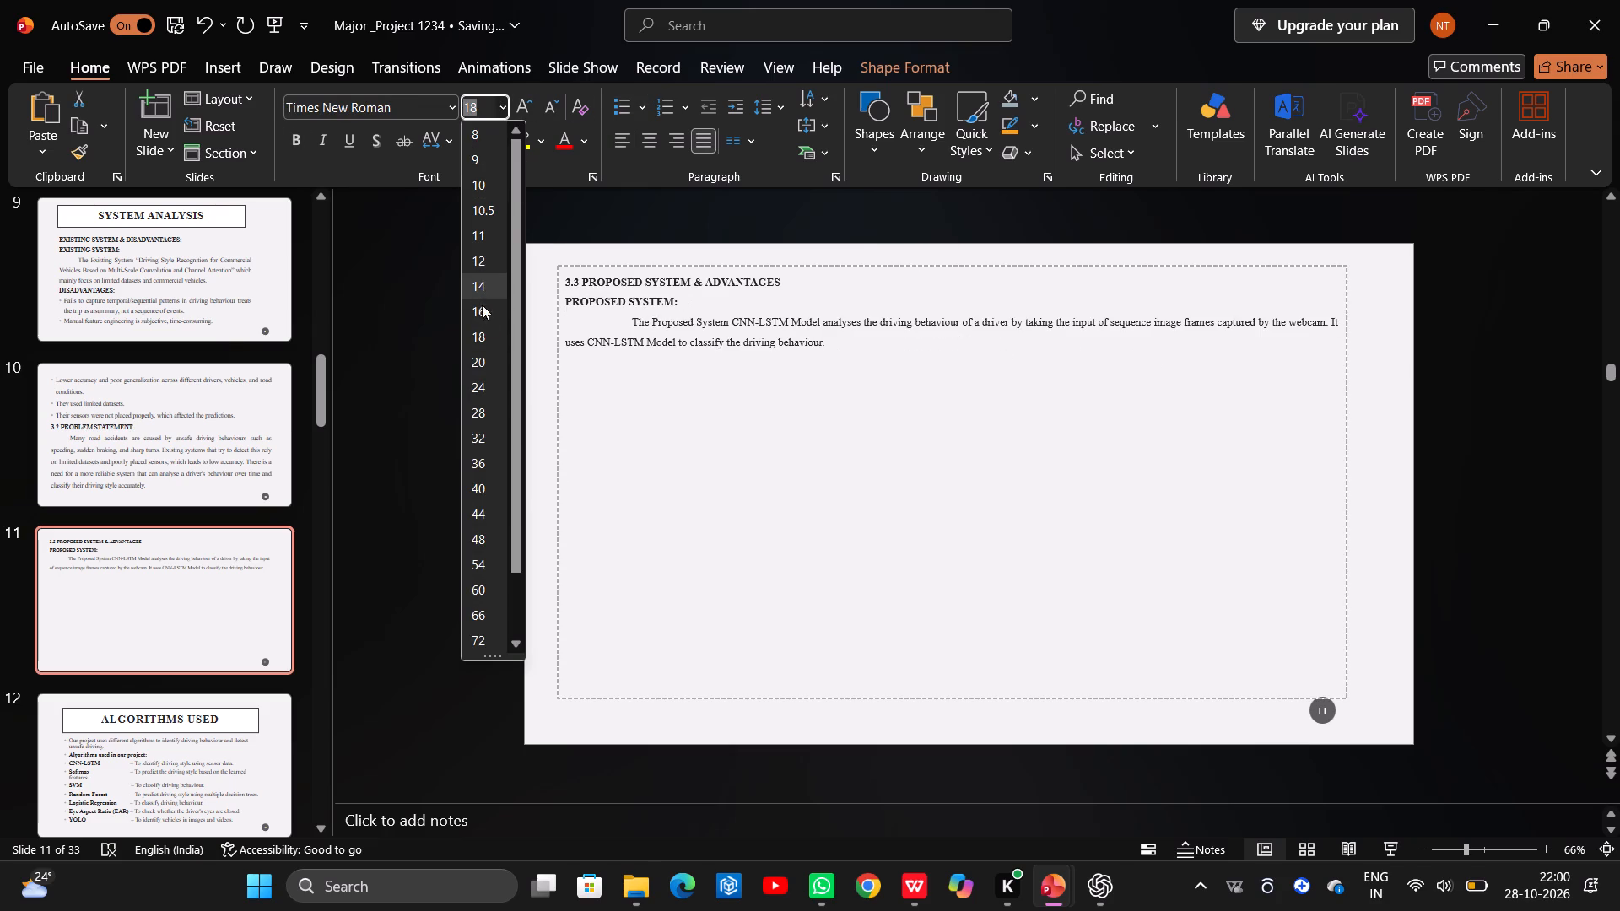
click(481, 383)
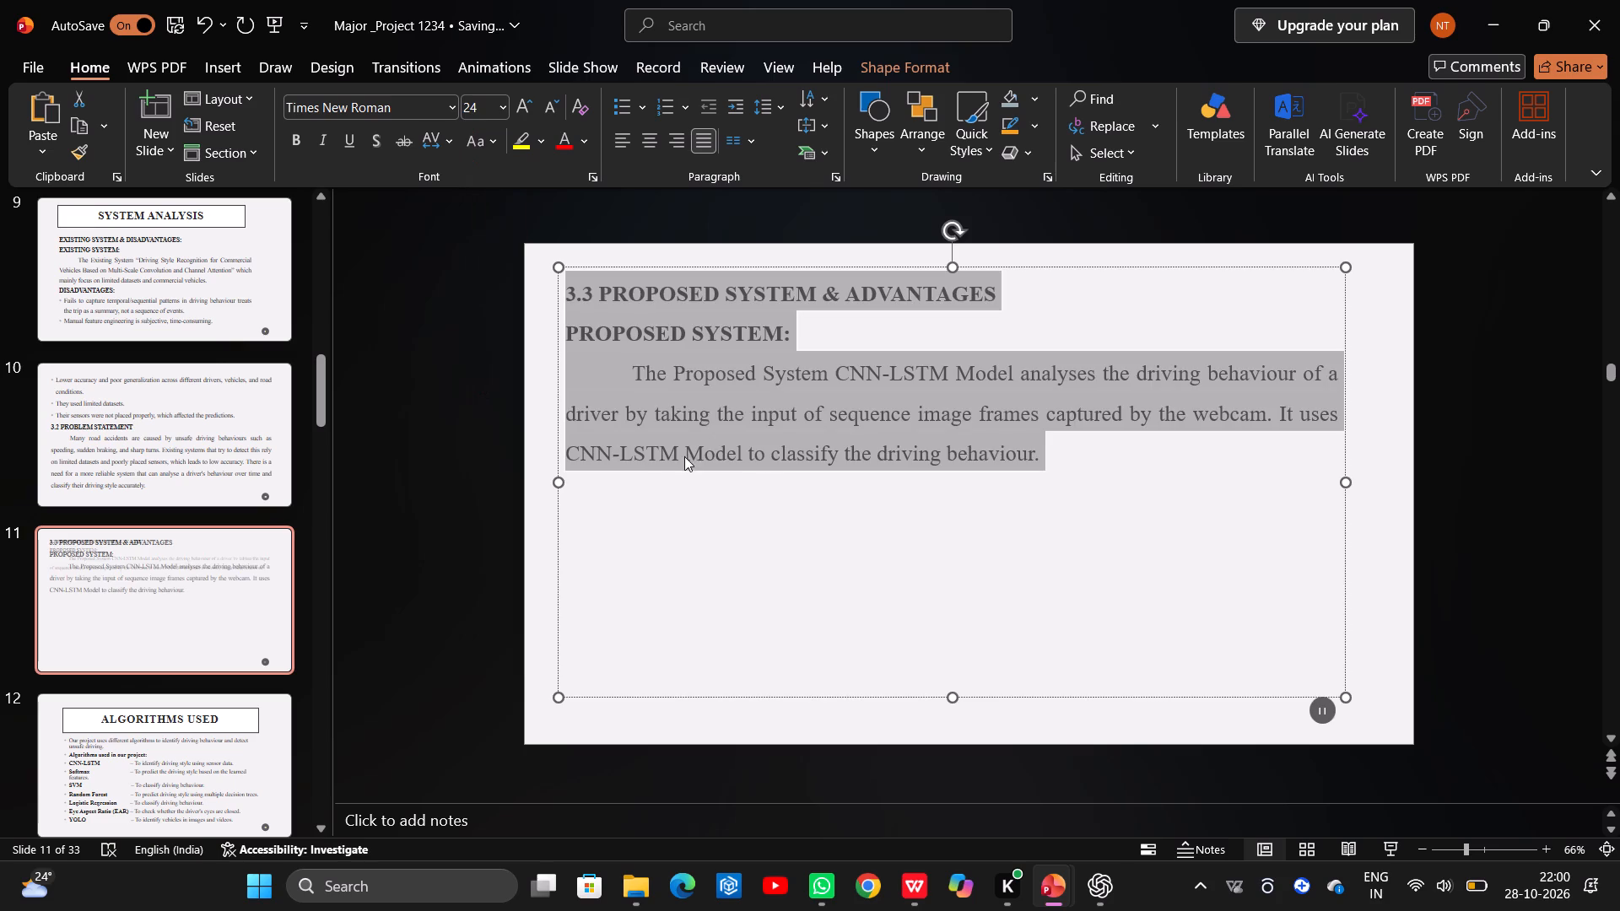
click(886, 538)
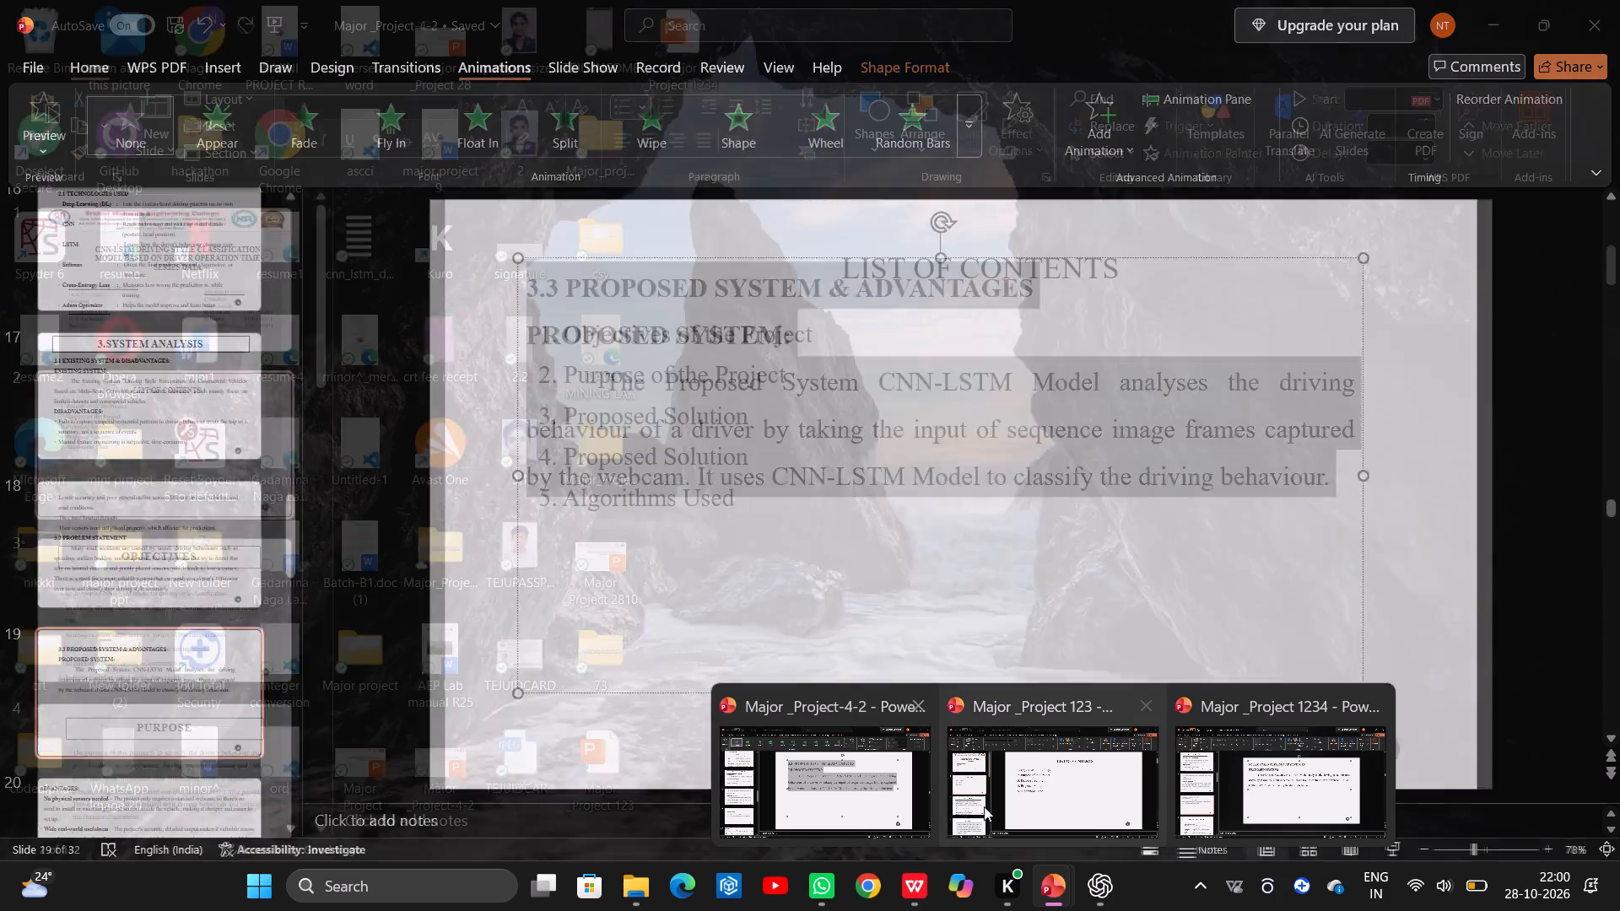
click(1301, 806)
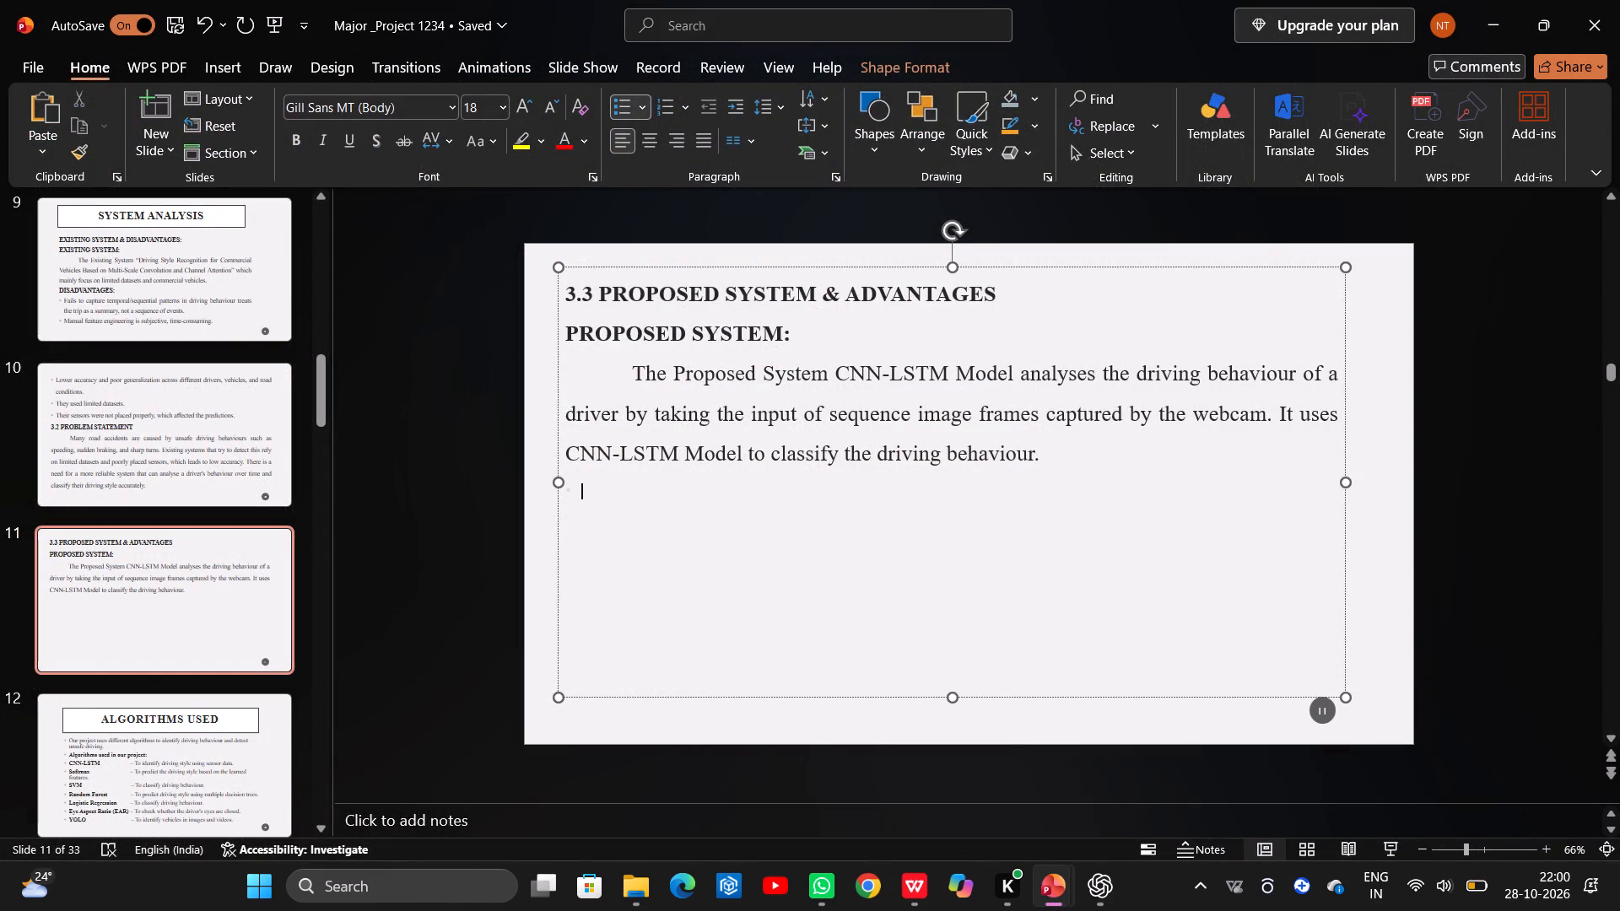
Lower the top edge of slide 11's content placeholder so its text starts slightly further down the slide.
drag(953, 271, 955, 291)
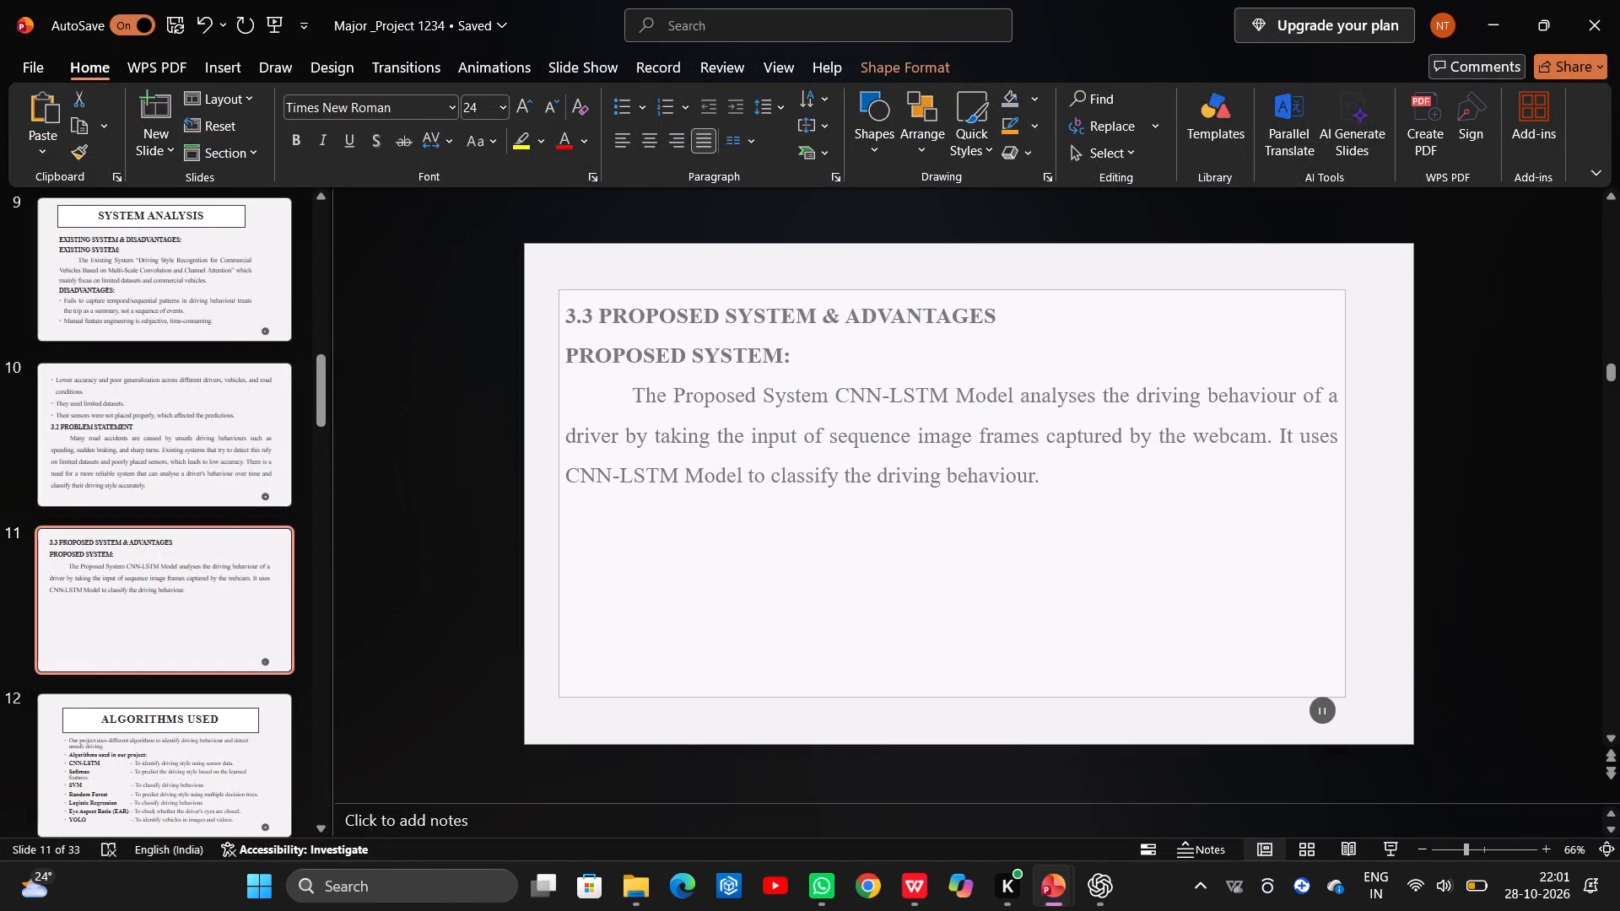
drag(955, 291, 960, 305)
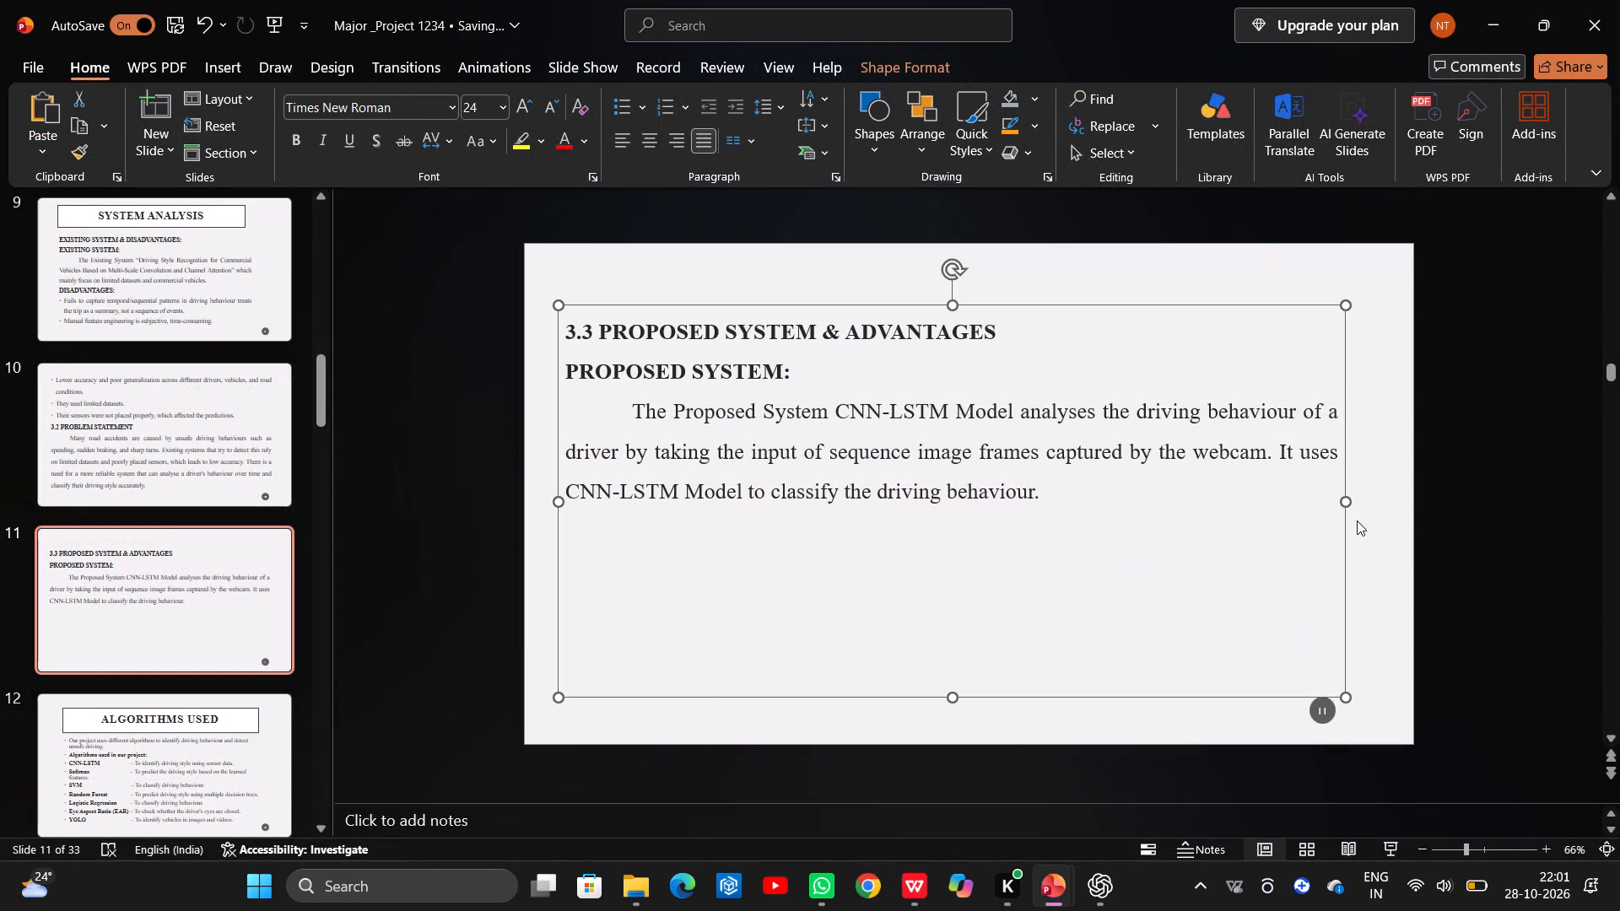
click(1072, 643)
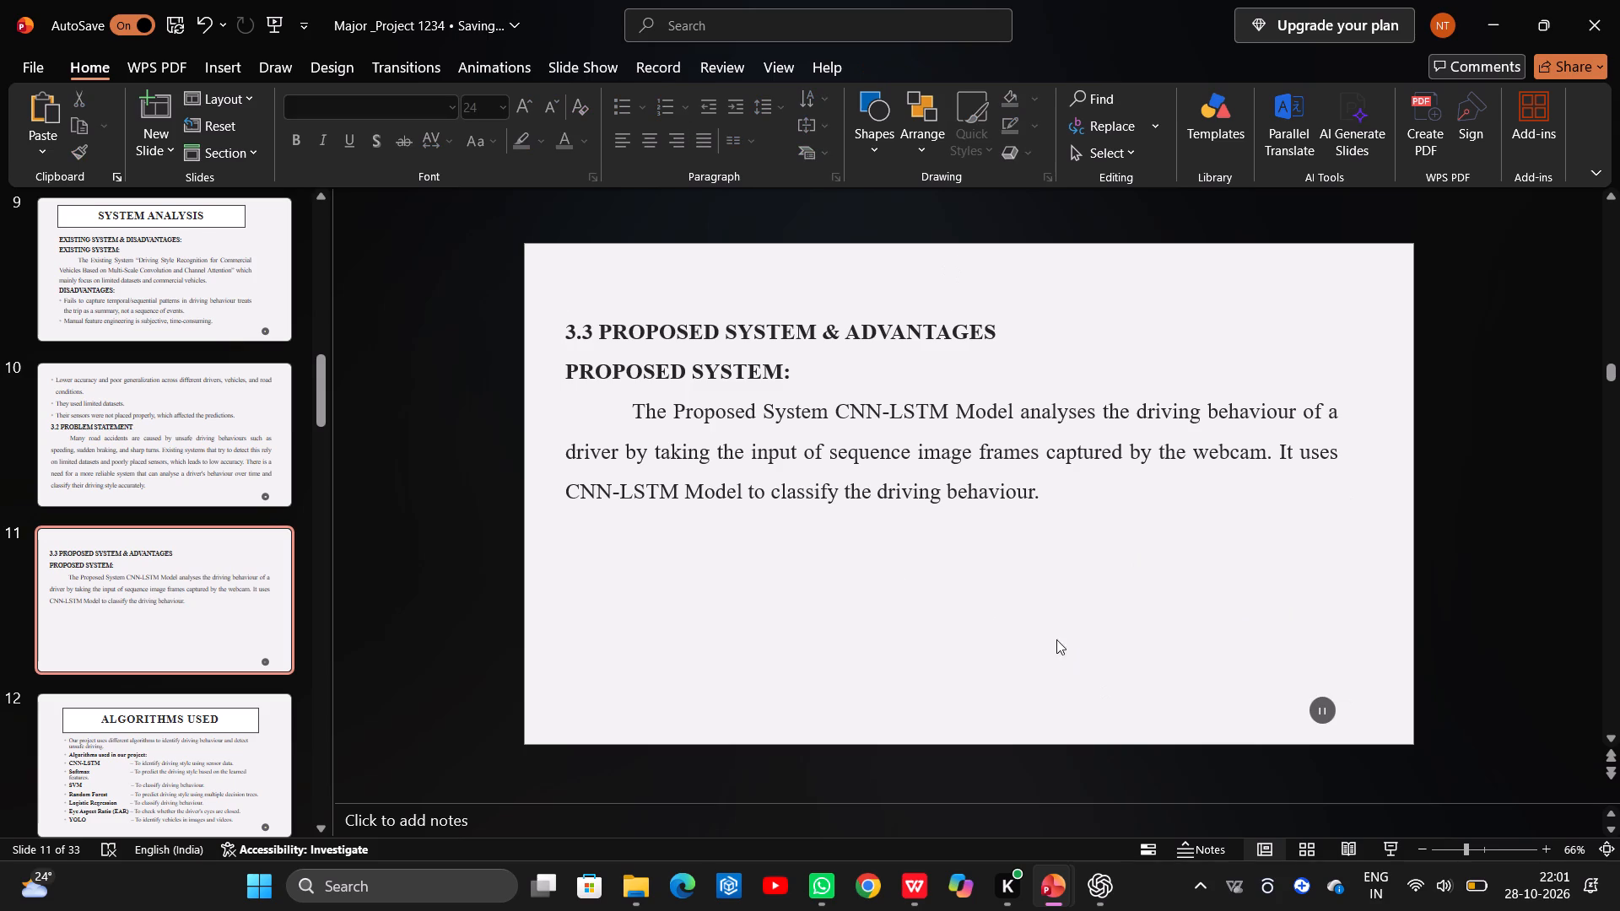
Delete the number 3.3 from the PROPOSED SYSTEM & ADVANTAGES heading on slide 11.
click(591, 329)
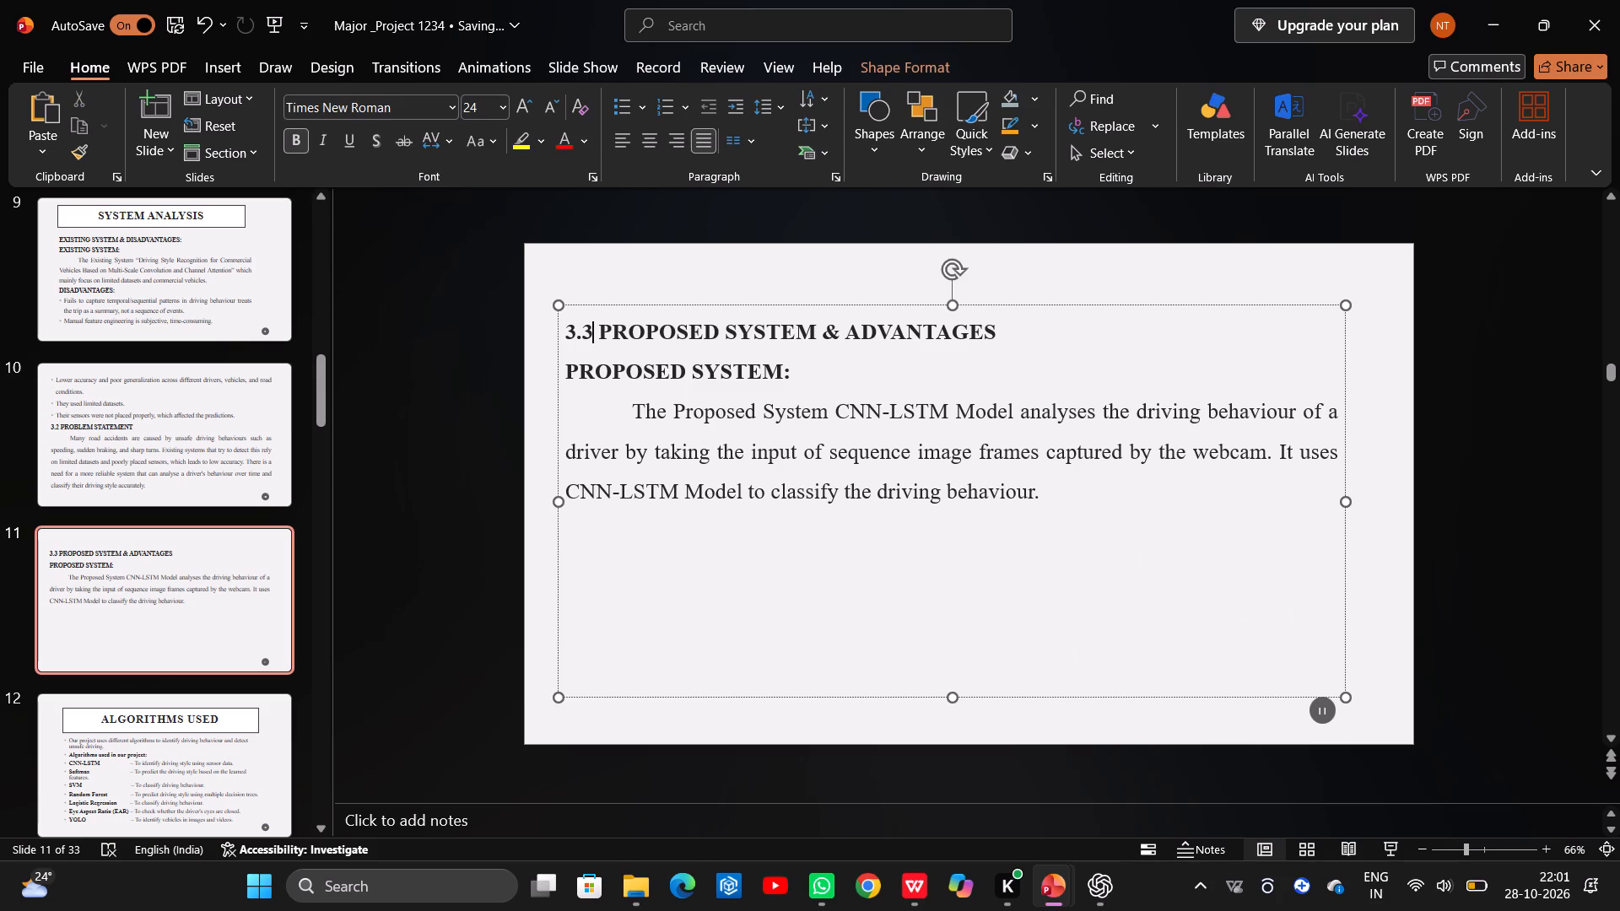
key(BackSpace)
key(BackSpace)
key(BackSpace)
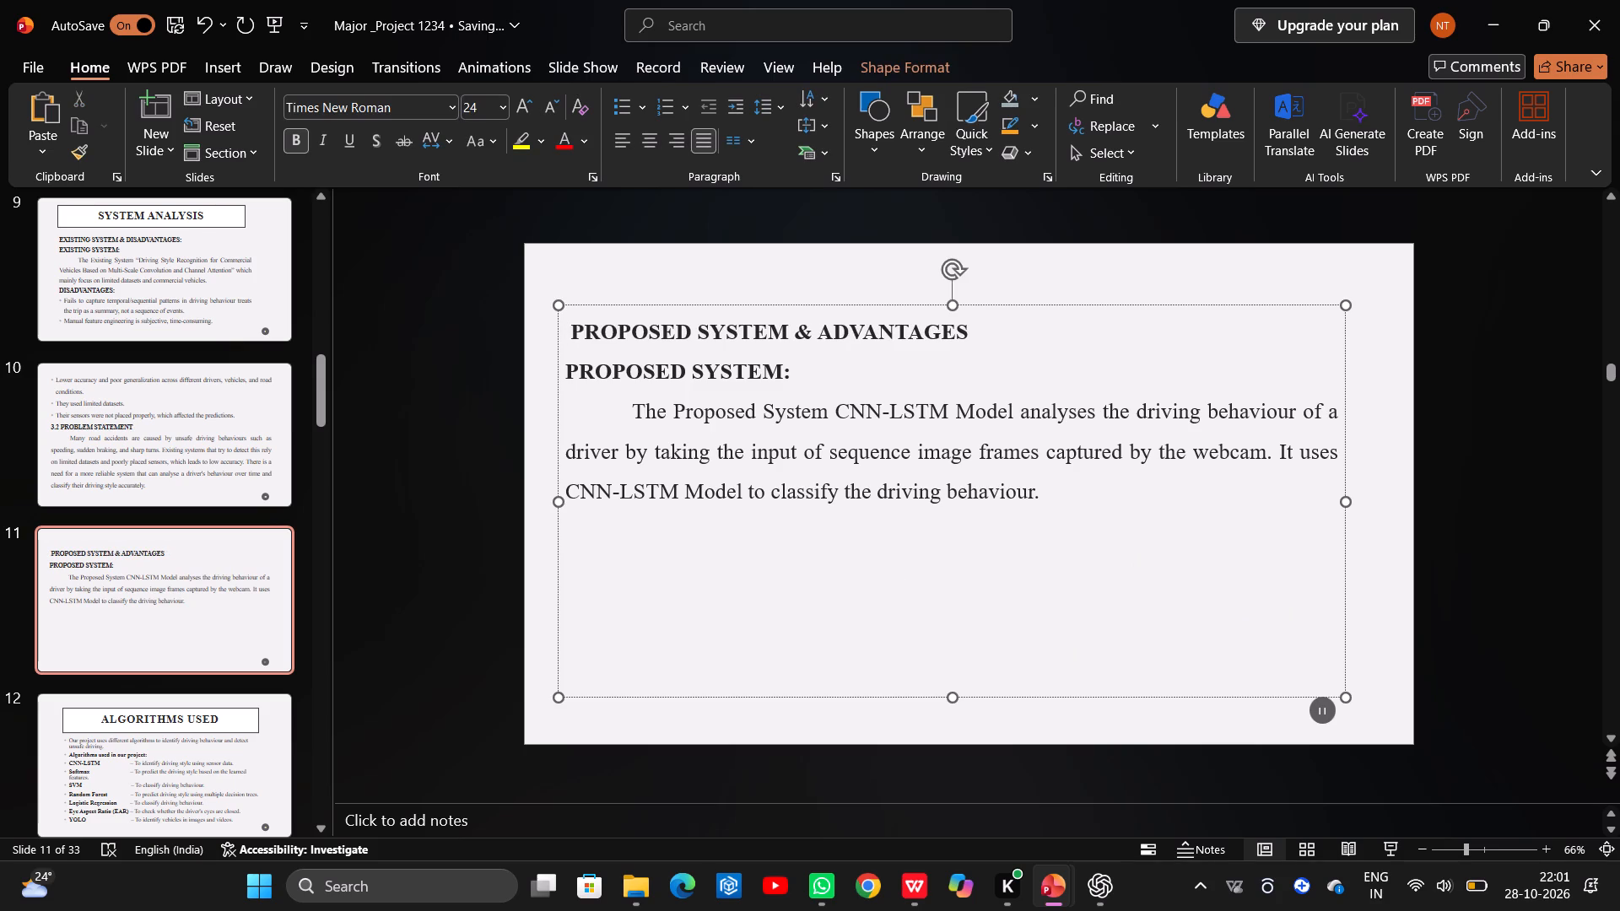
scroll(199, 503, down, 1)
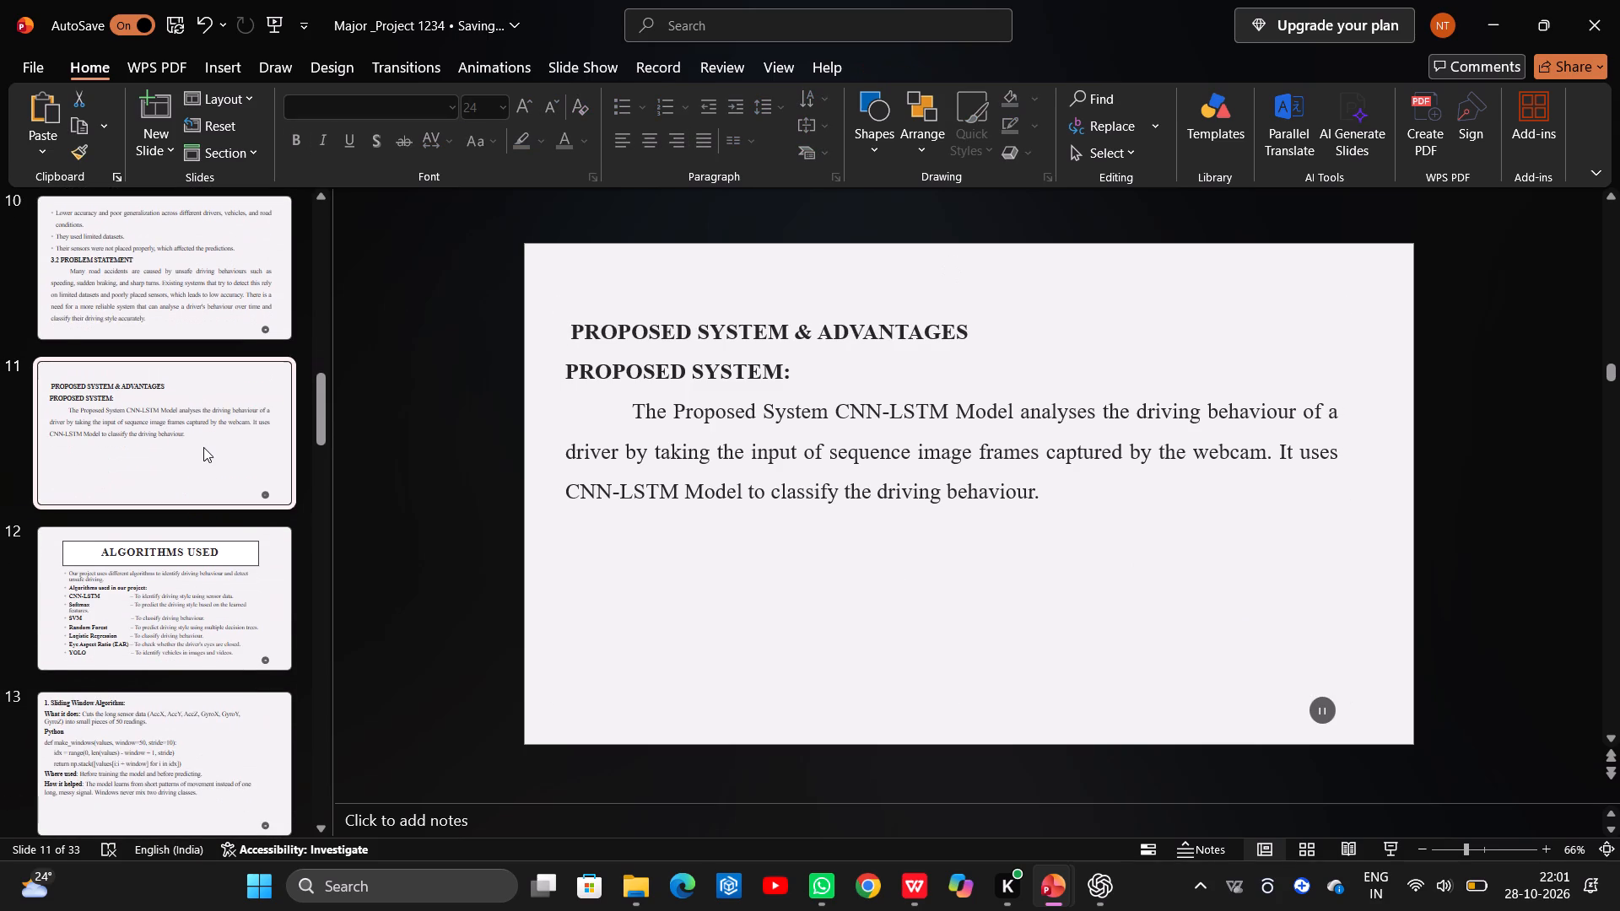
Copy the full ADVANTAGES text, heading and all four bullets, from slide 20 of Major _Project-4-2.
click(203, 447)
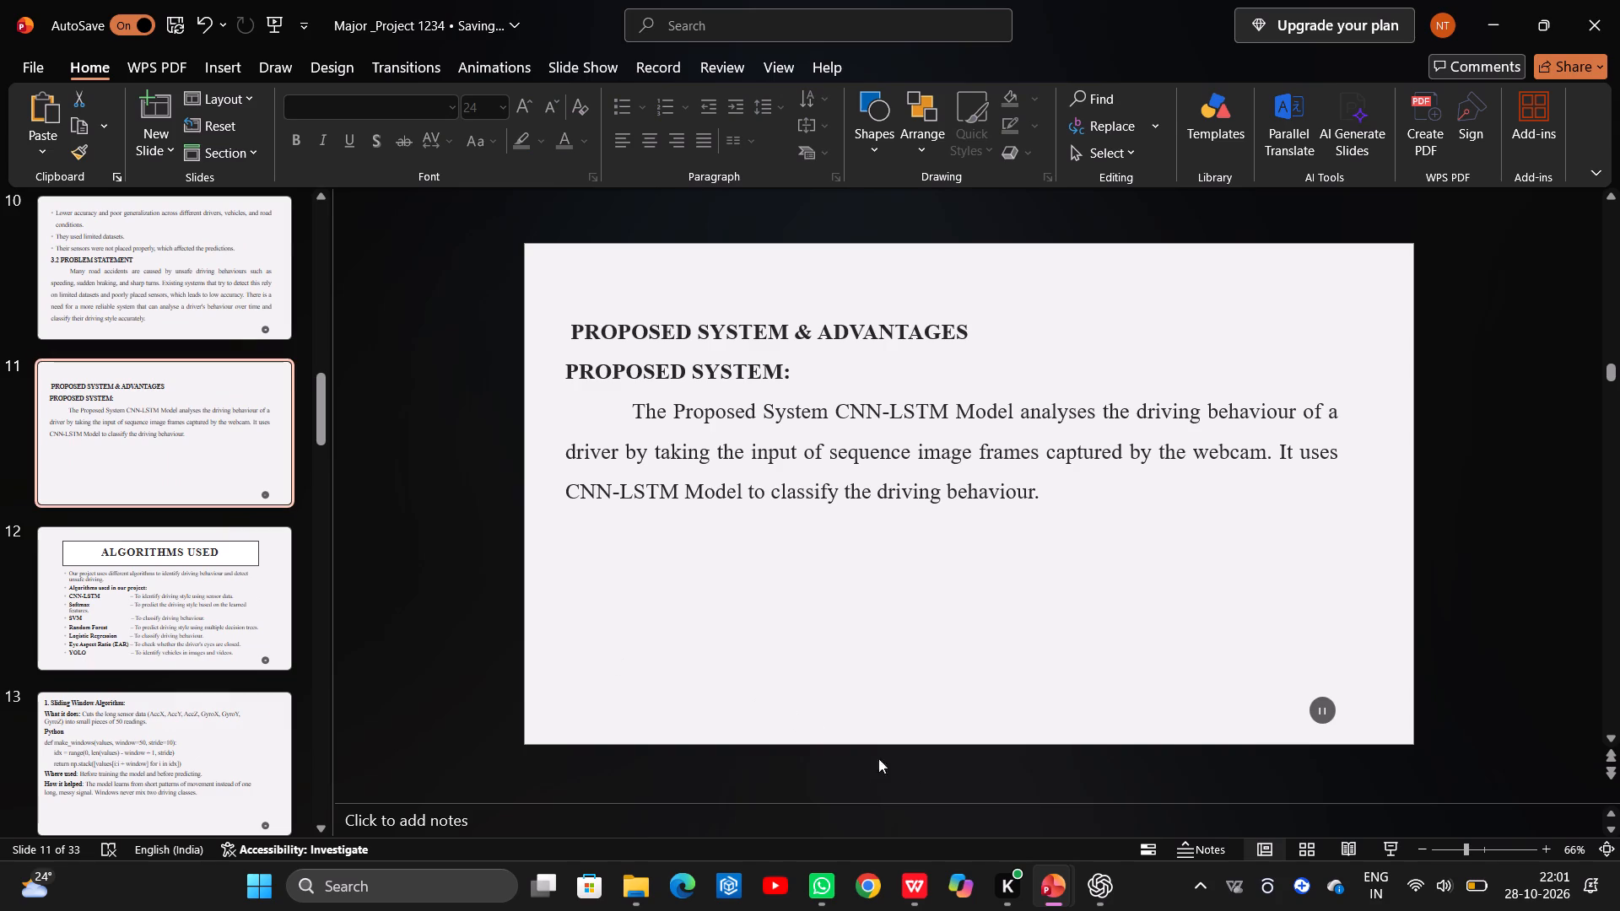
click(843, 786)
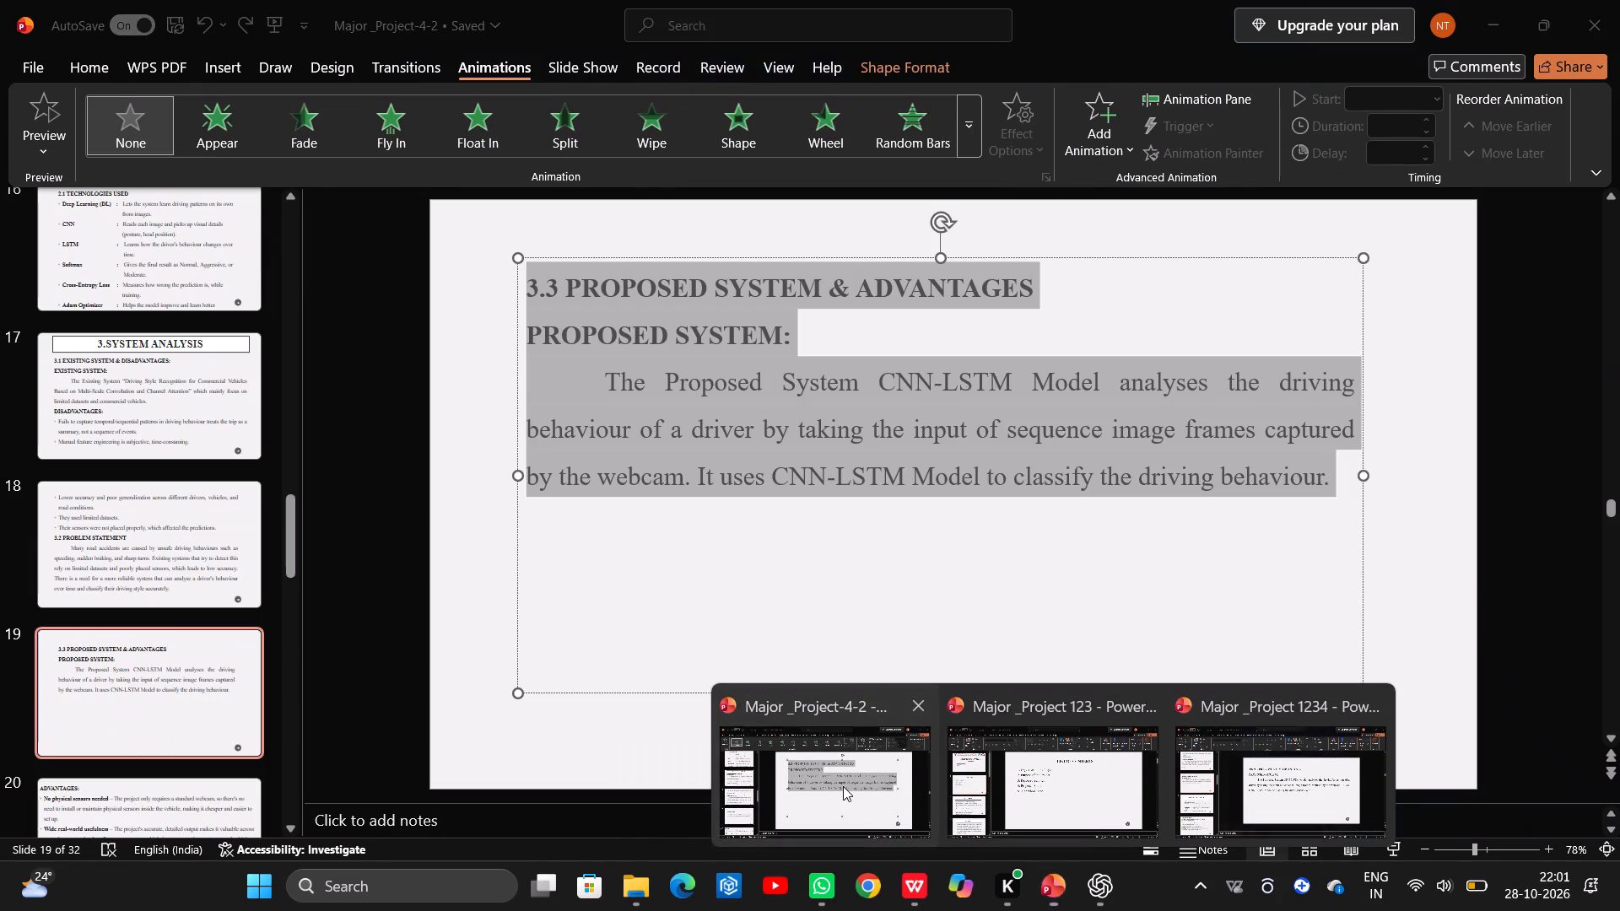
scroll(112, 648, down, 4)
scroll(112, 648, up, 1)
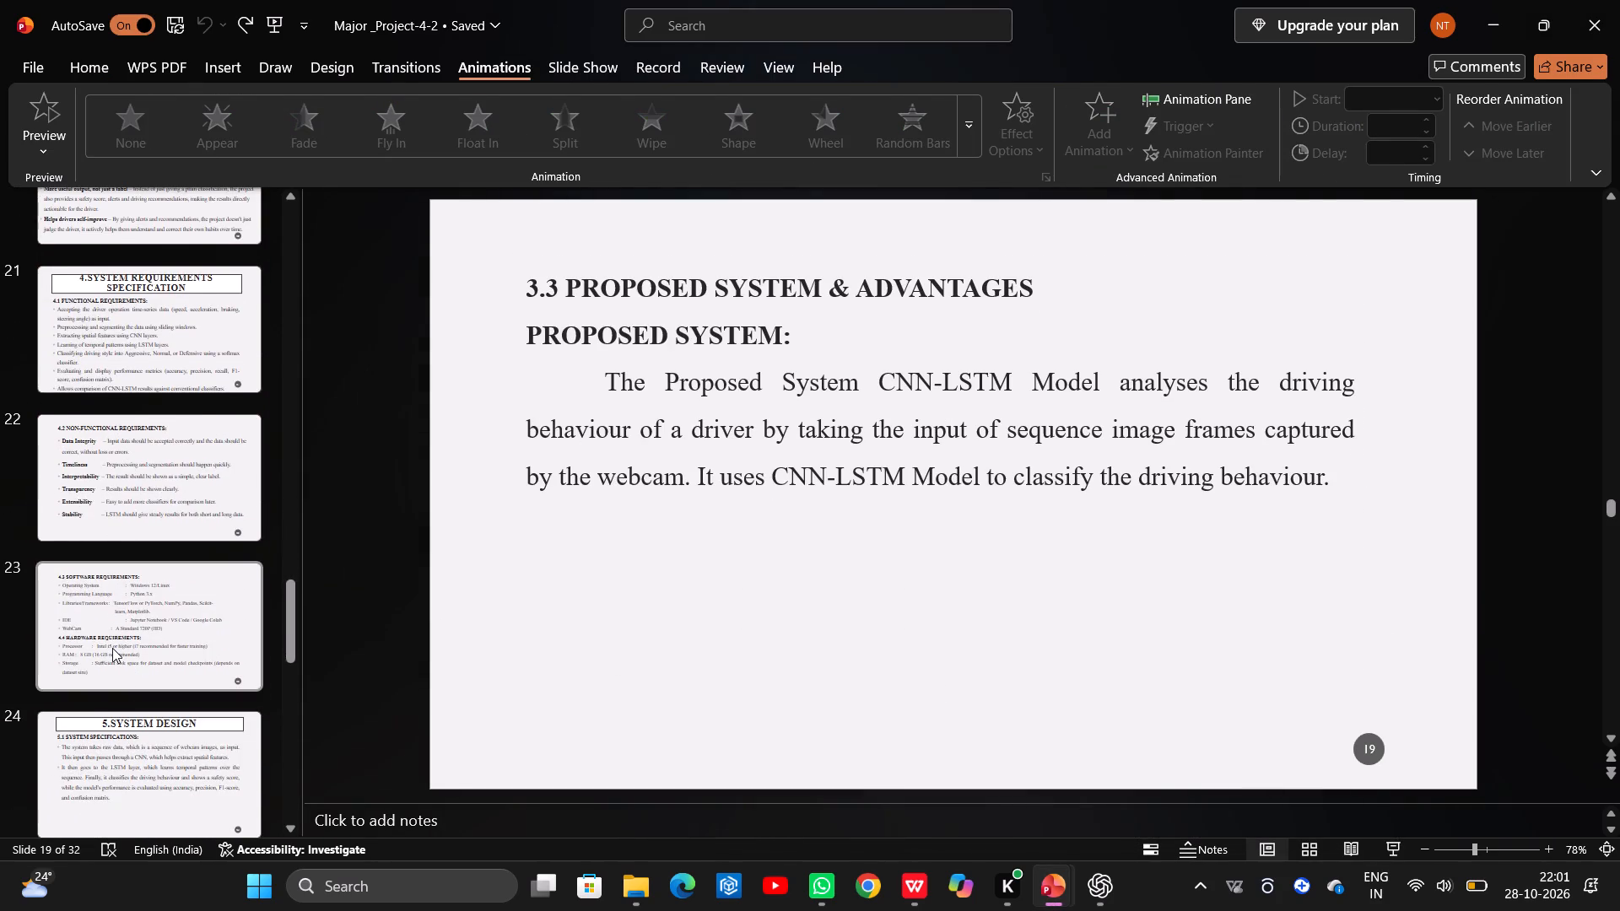
scroll(112, 648, up, 2)
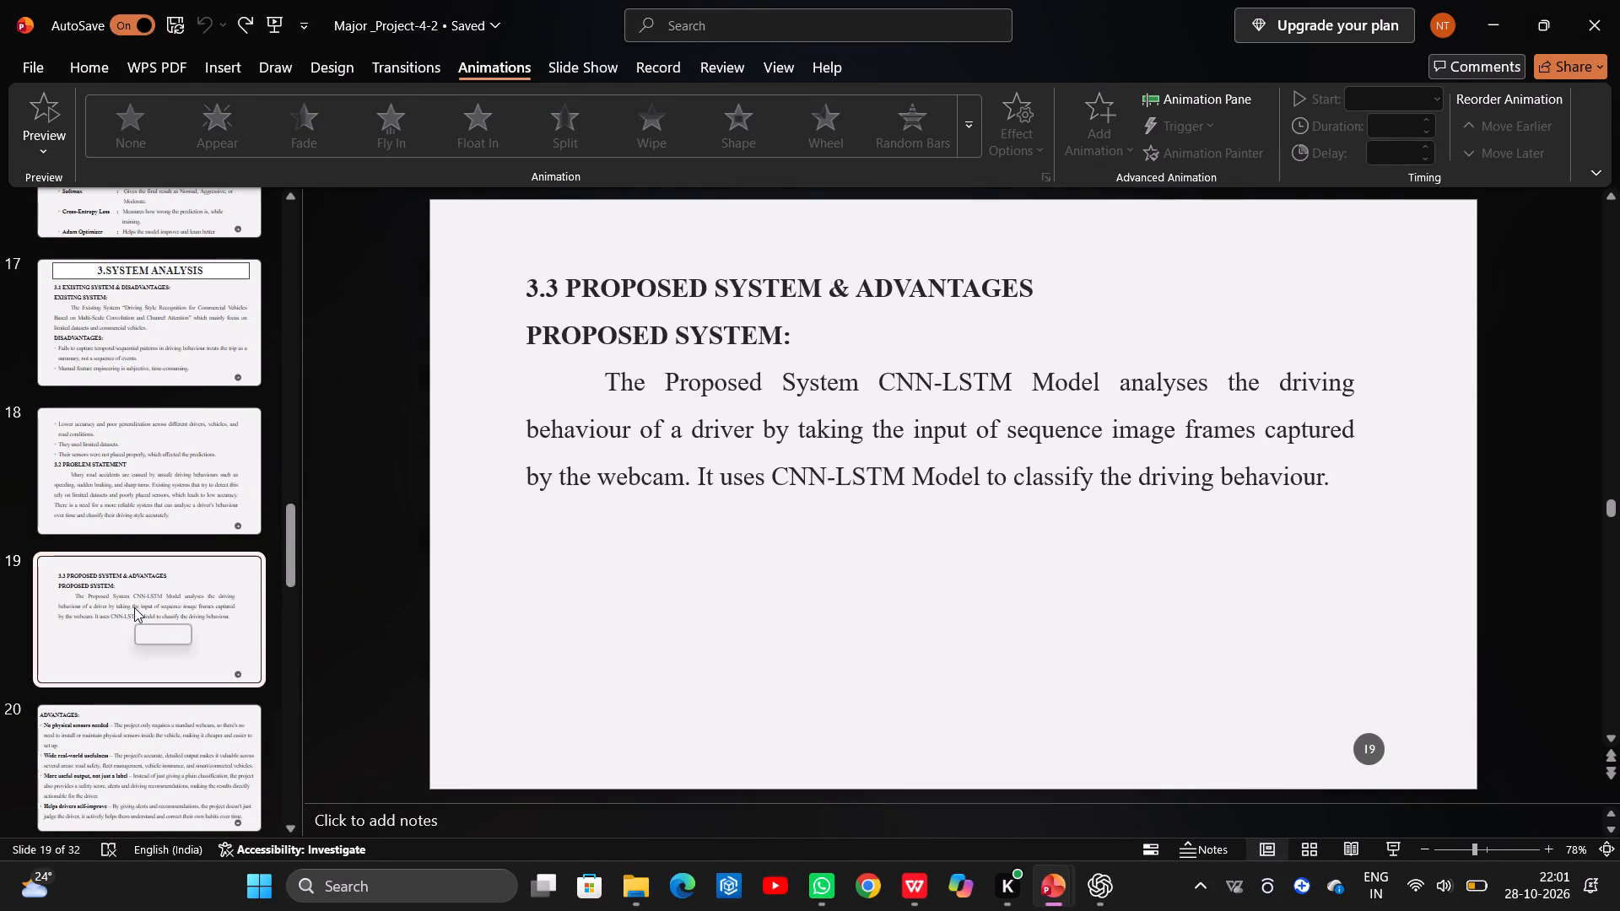
scroll(134, 607, down, 1)
click(154, 567)
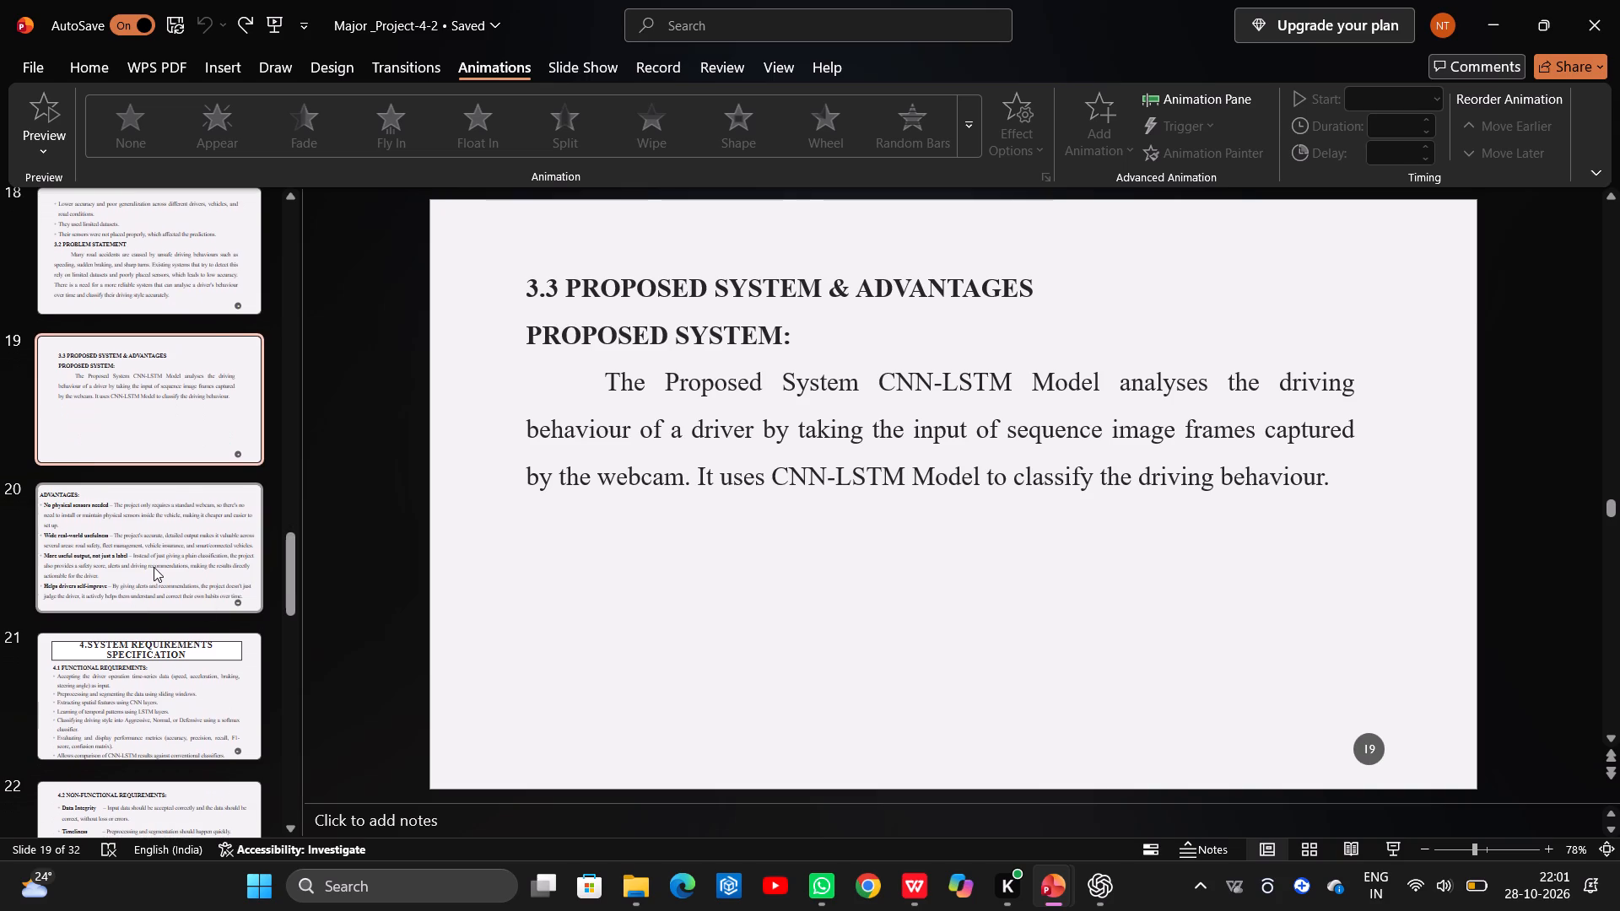
click(455, 235)
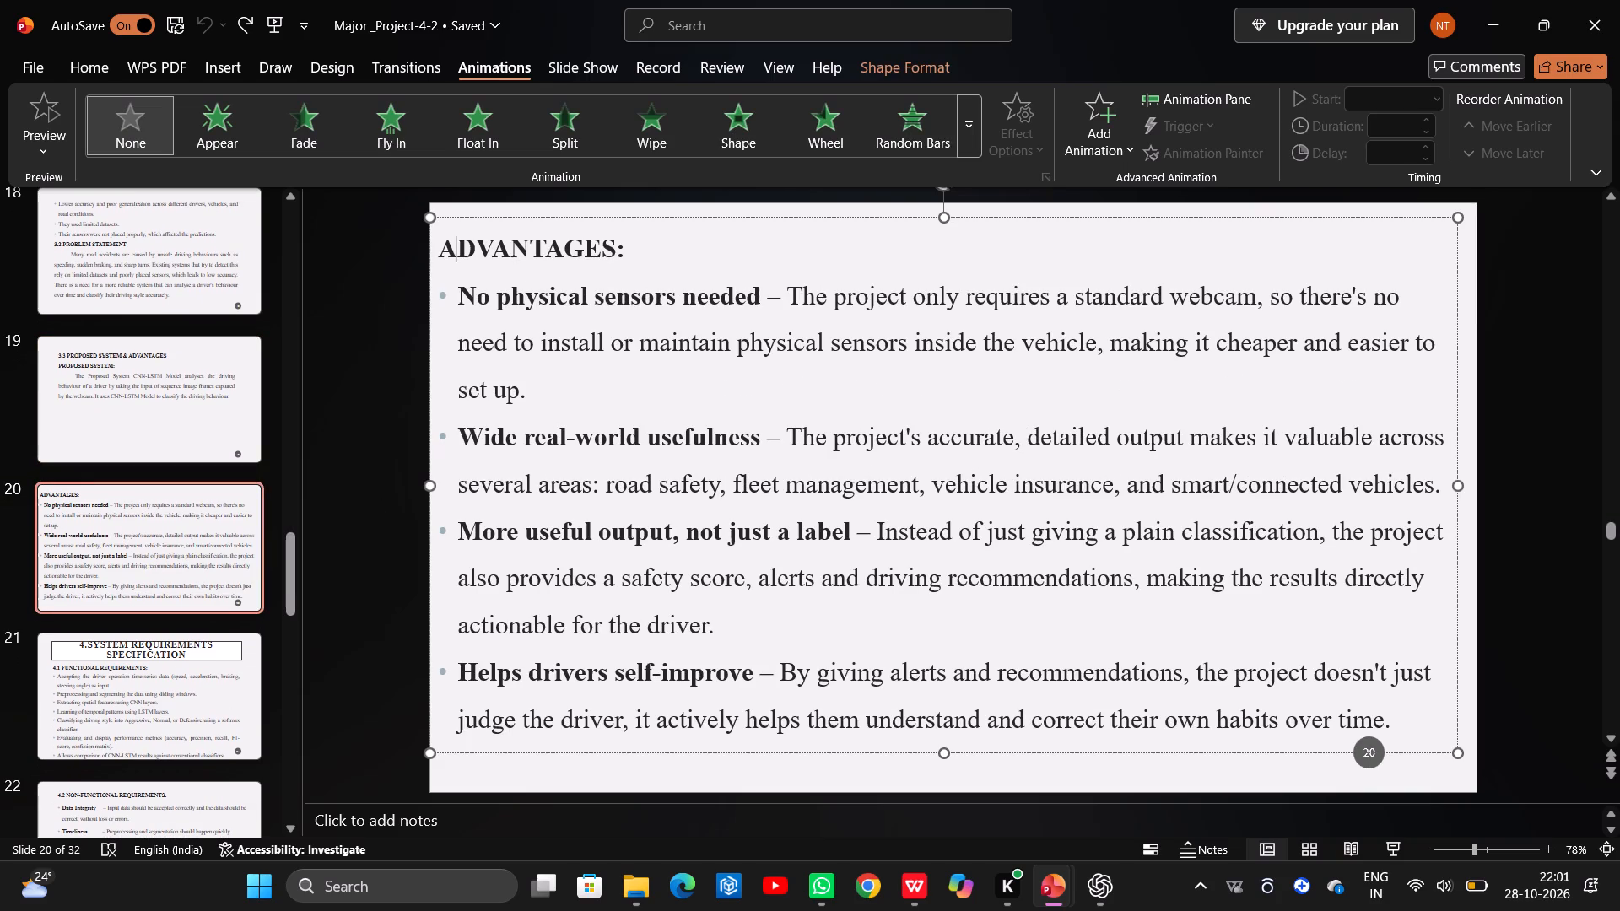
drag(442, 247, 1053, 696)
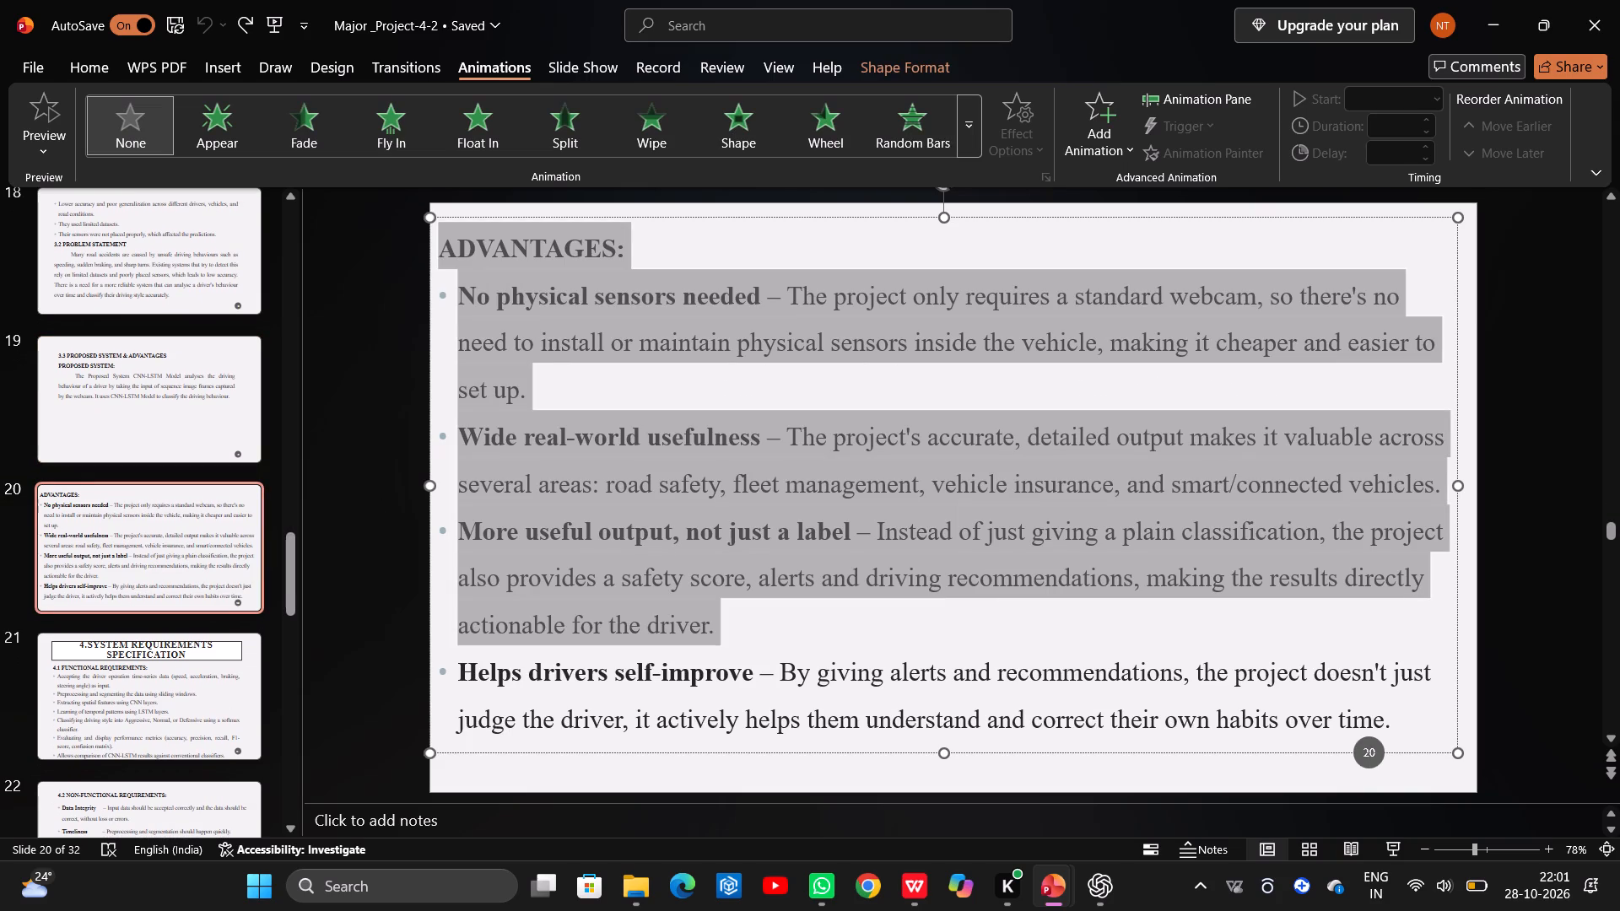
drag(1053, 696, 1468, 724)
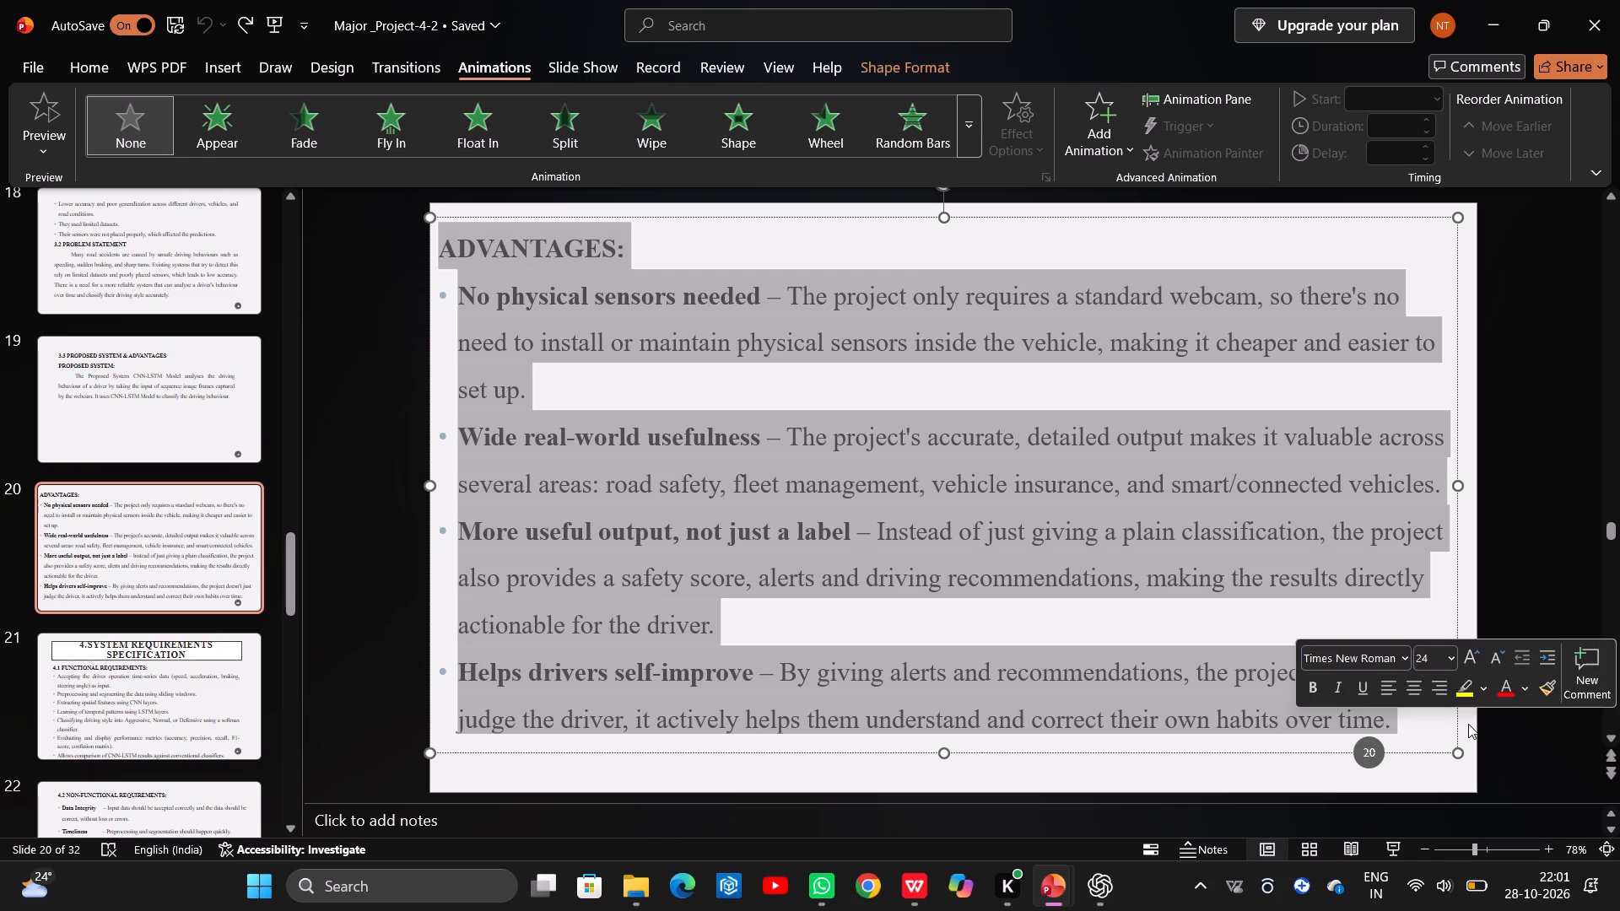
key(ctrl+c)
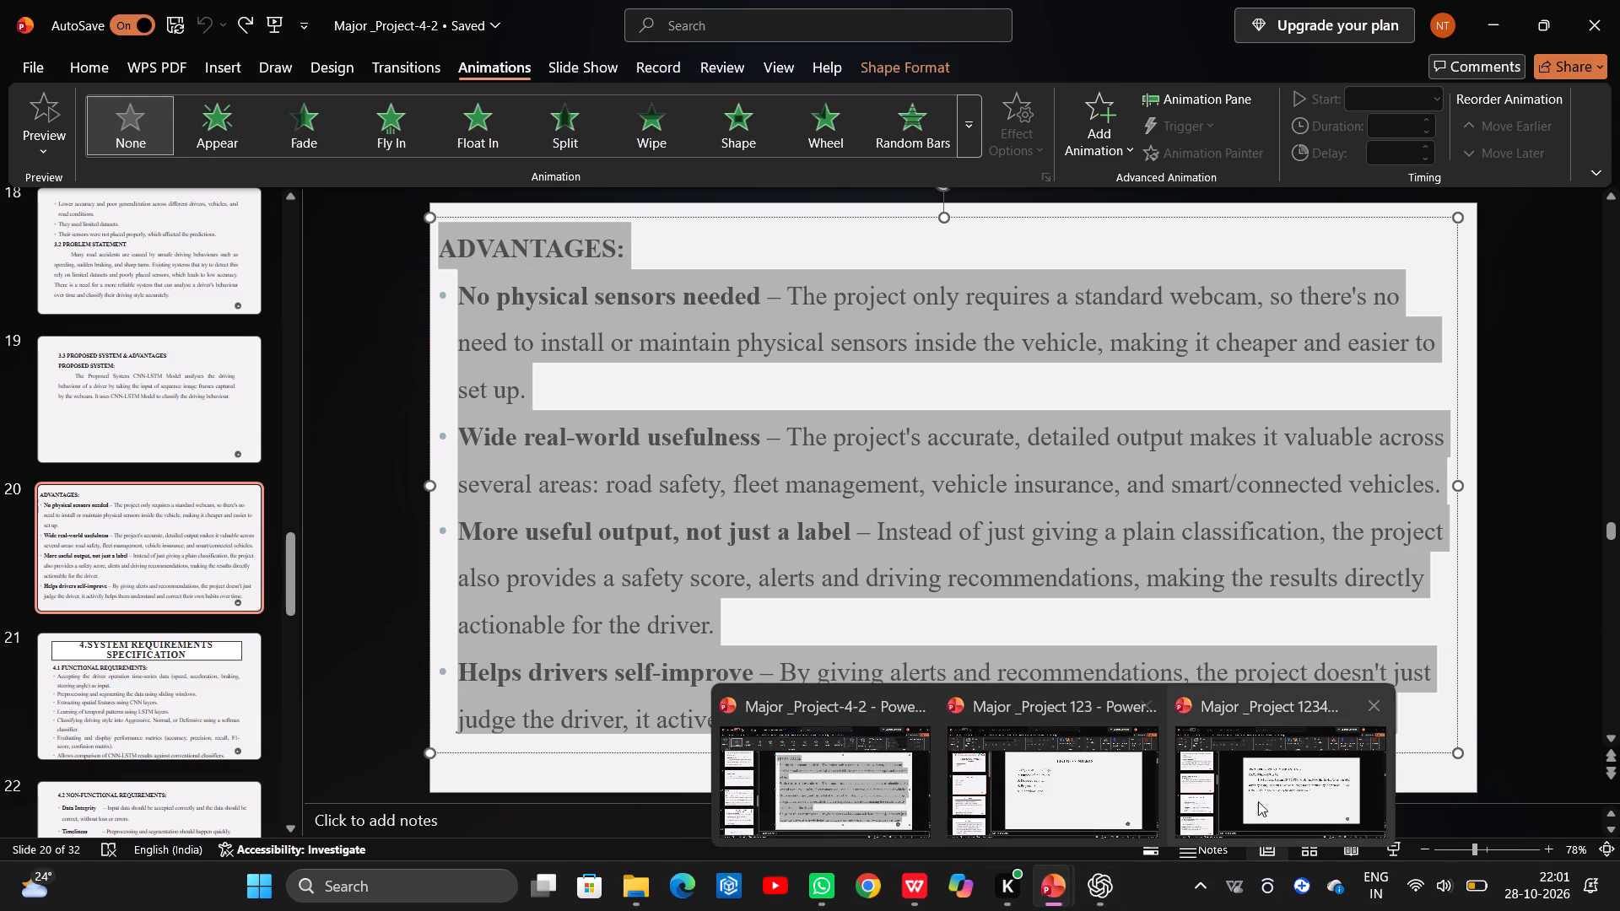
Switch to Major _Project 1234 and insert a new Title and Content slide after slide 11.
click(1272, 795)
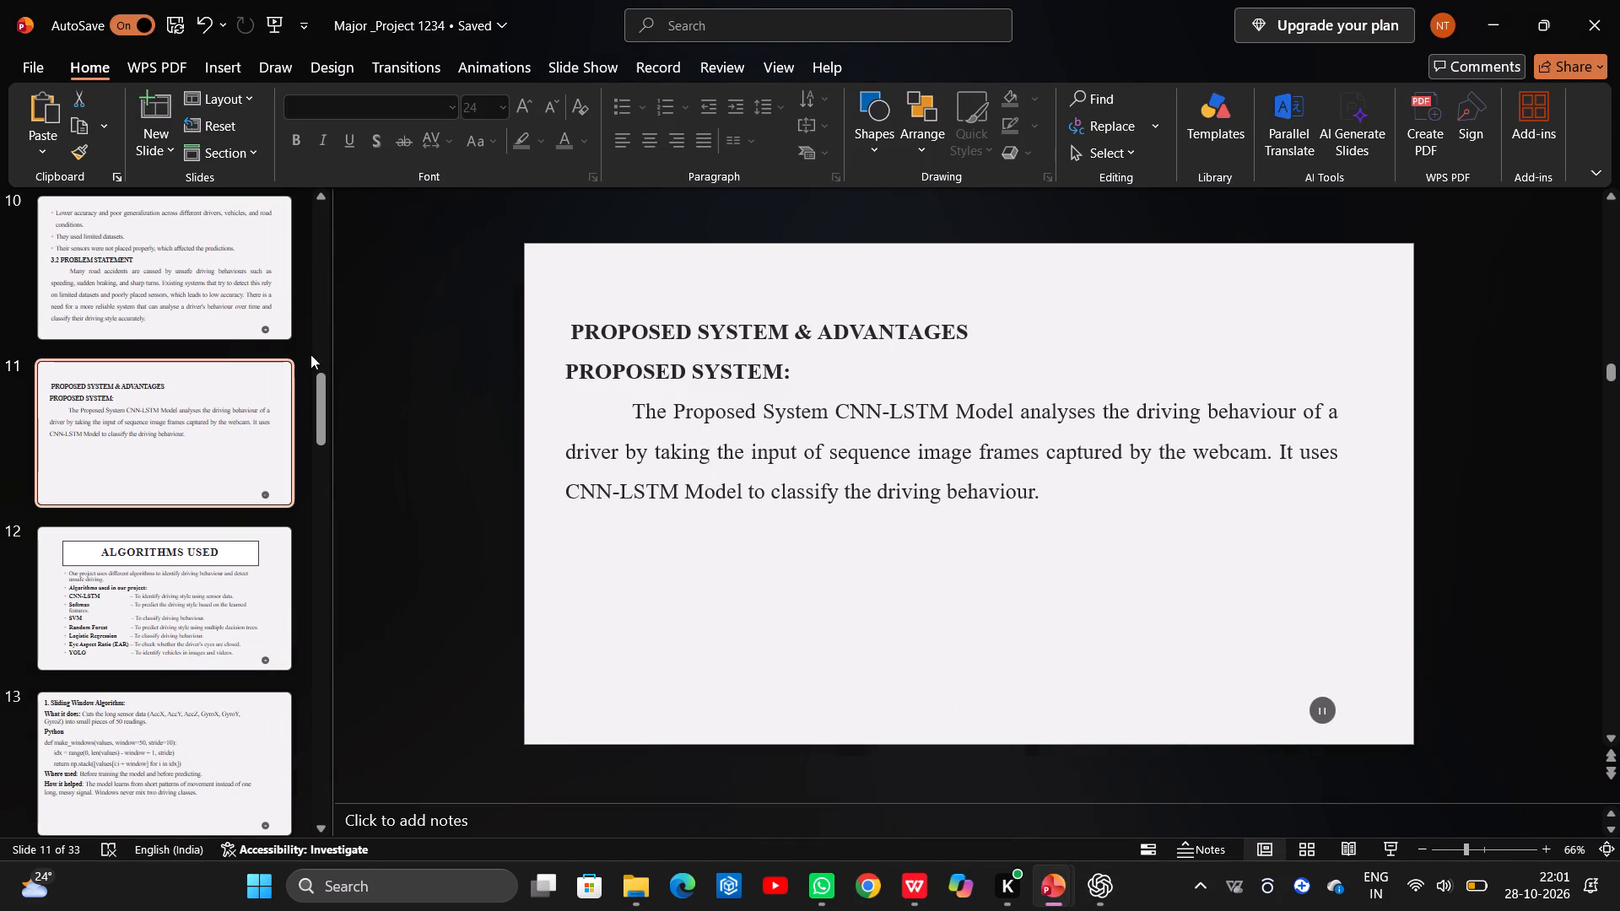
click(165, 148)
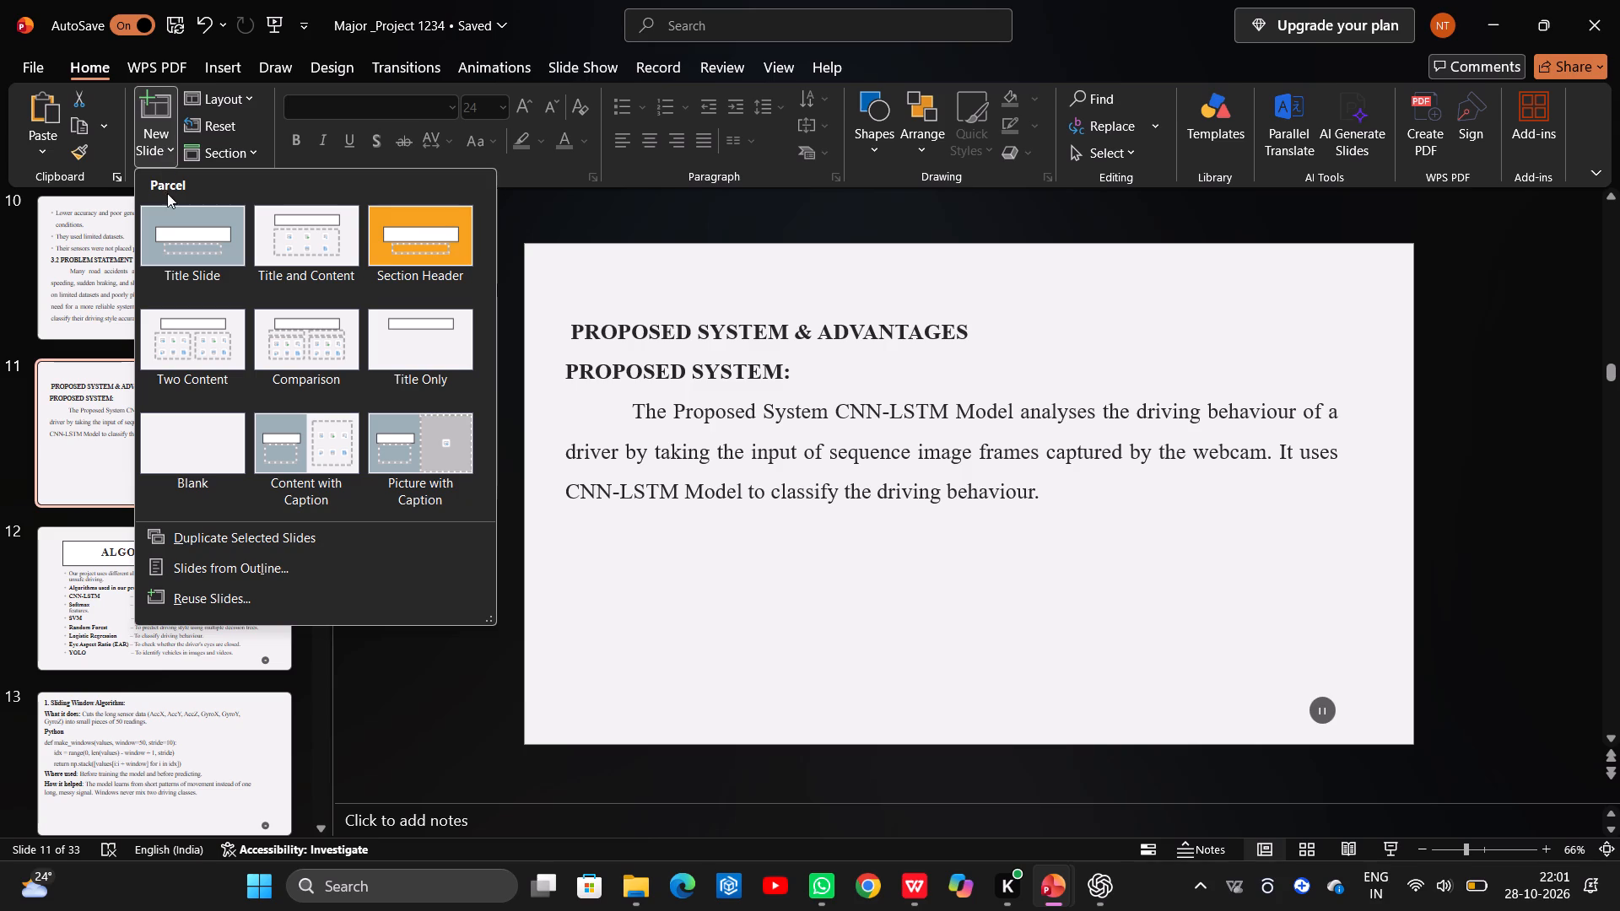
click(311, 241)
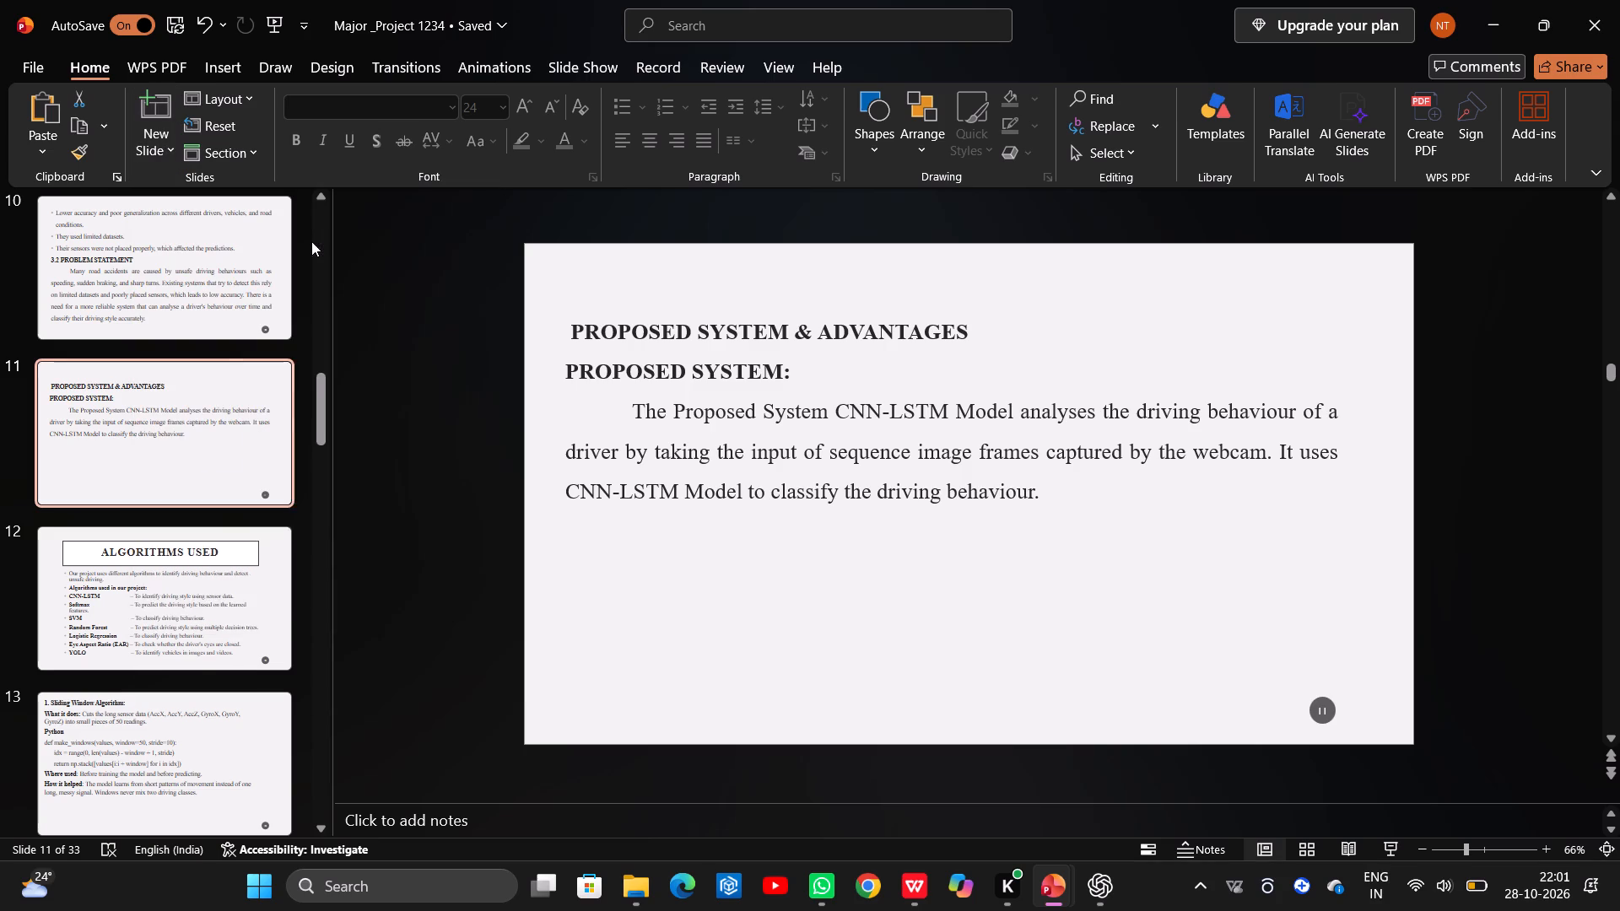
Remove the empty title placeholder from the new slide 12.
right_click(915, 367)
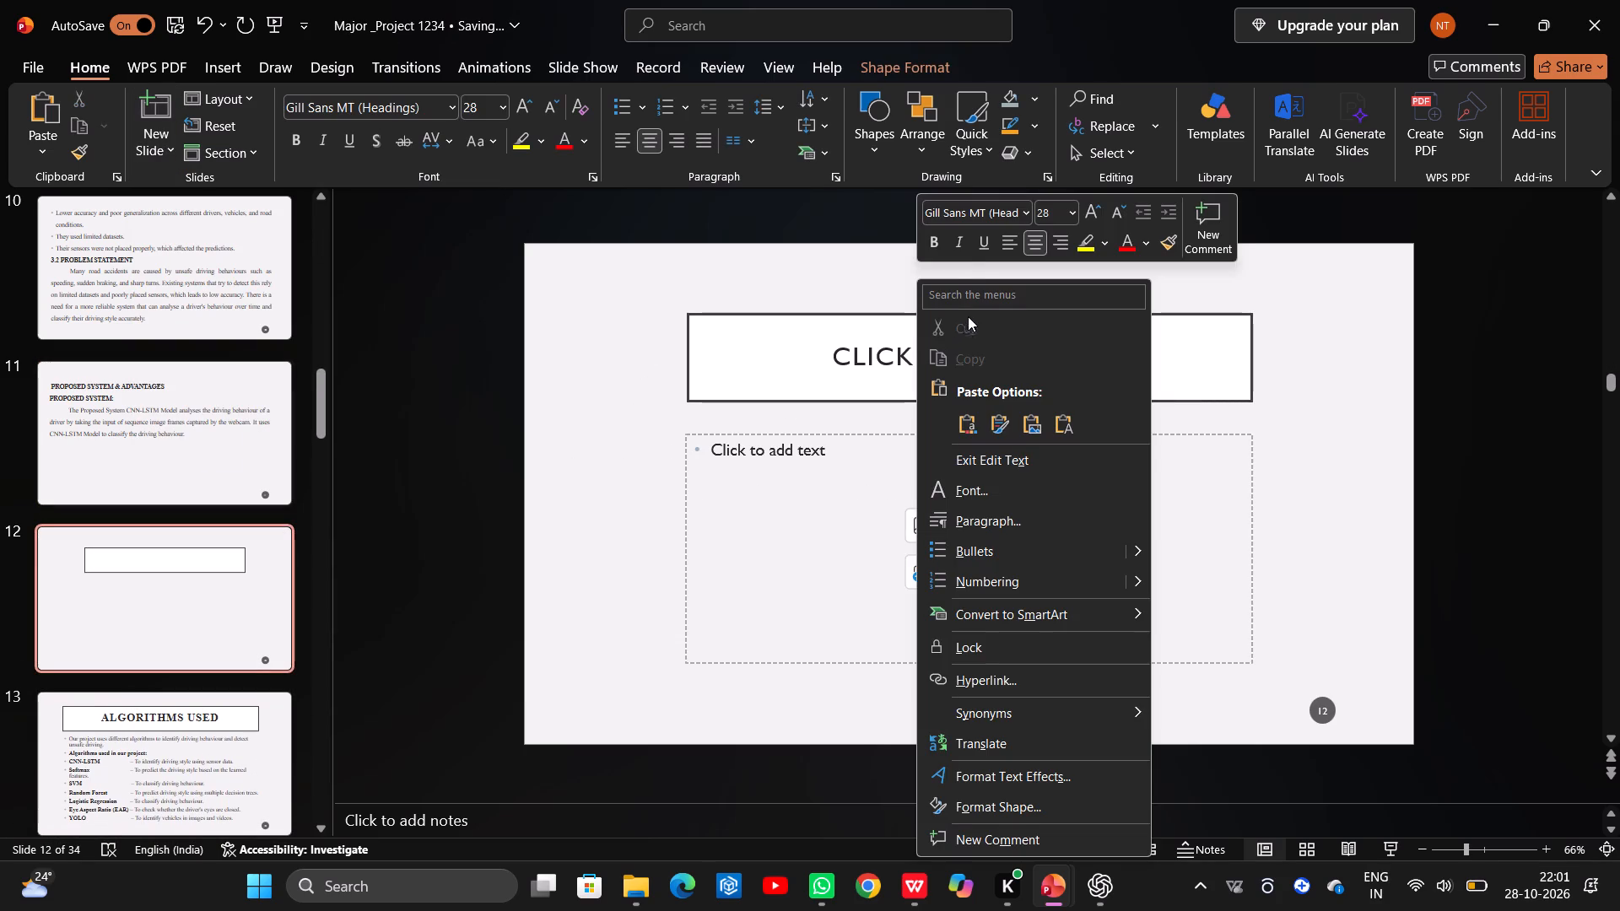
click(685, 356)
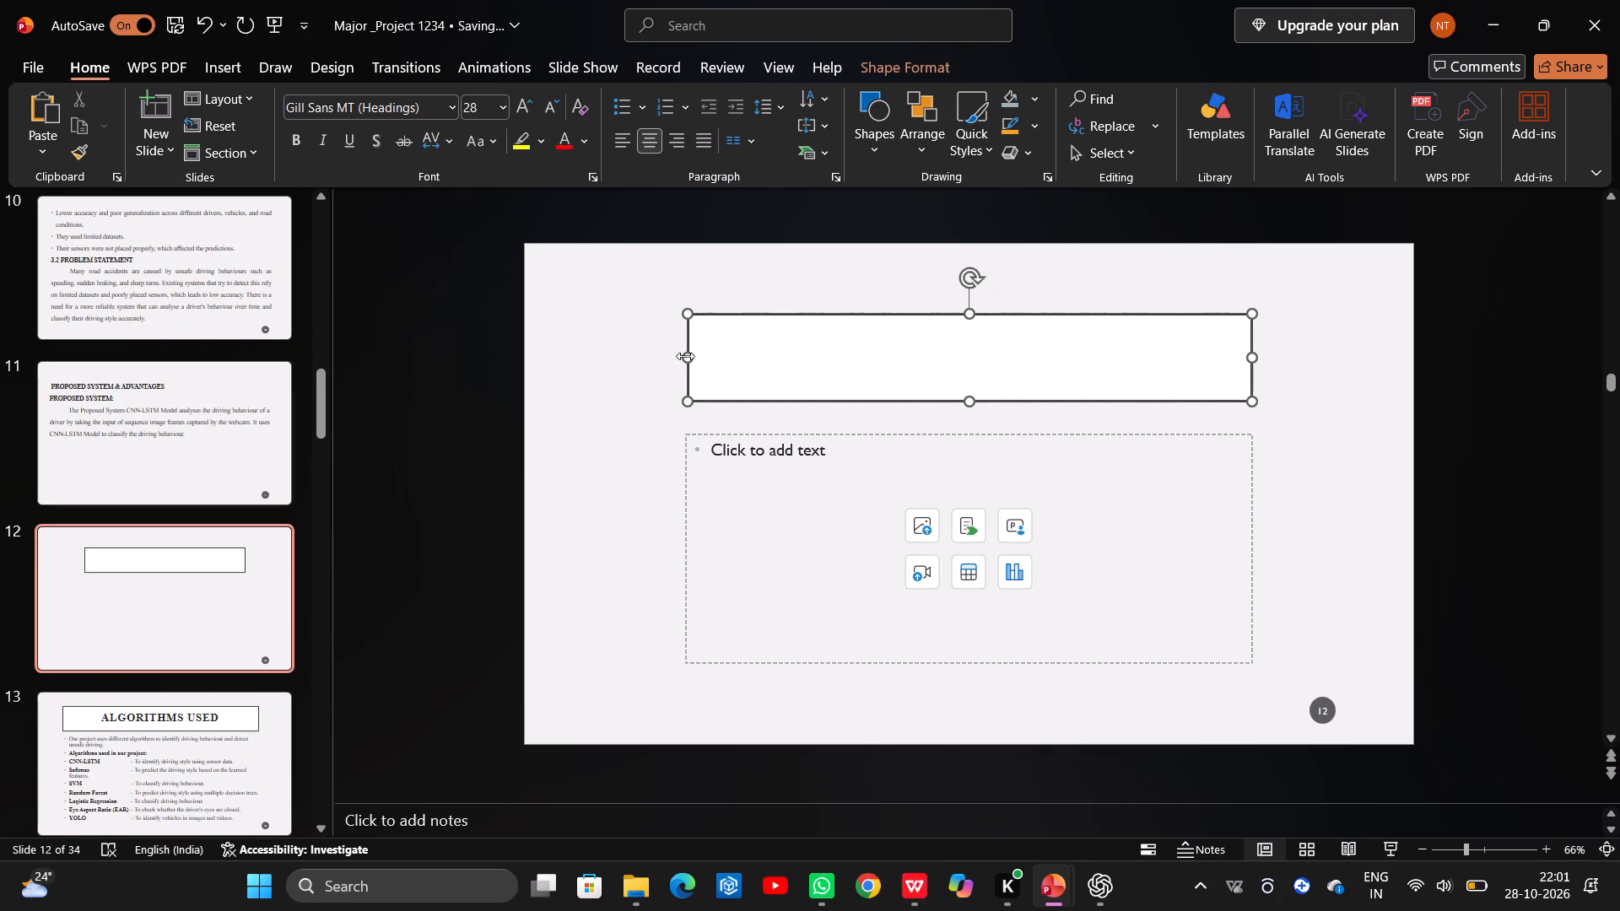
right_click(685, 356)
click(777, 334)
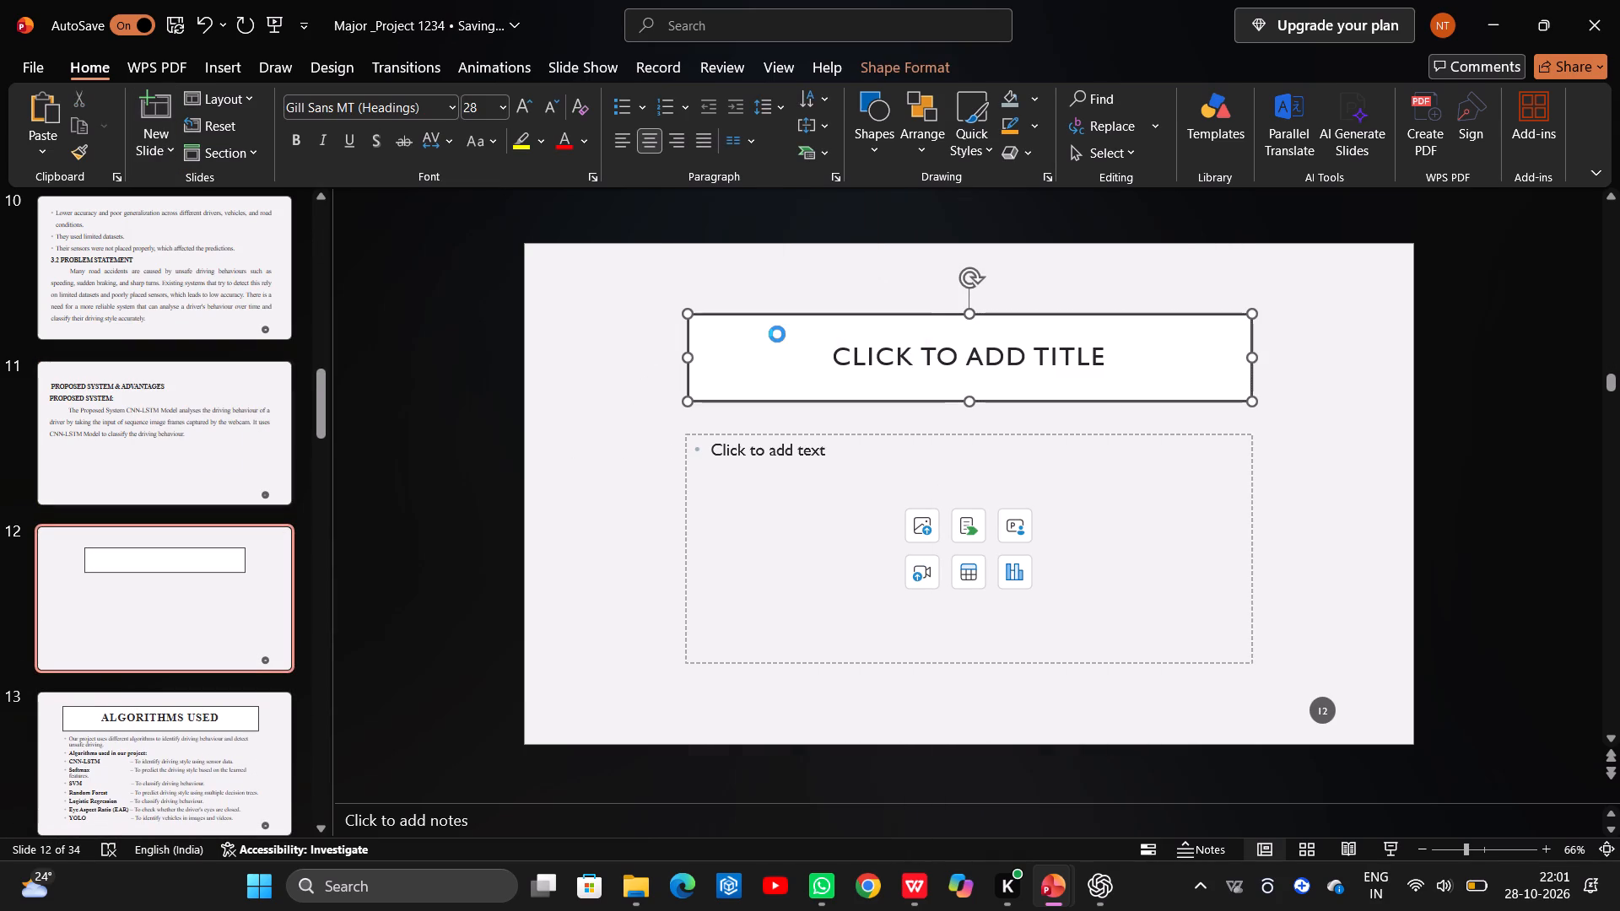
click(697, 439)
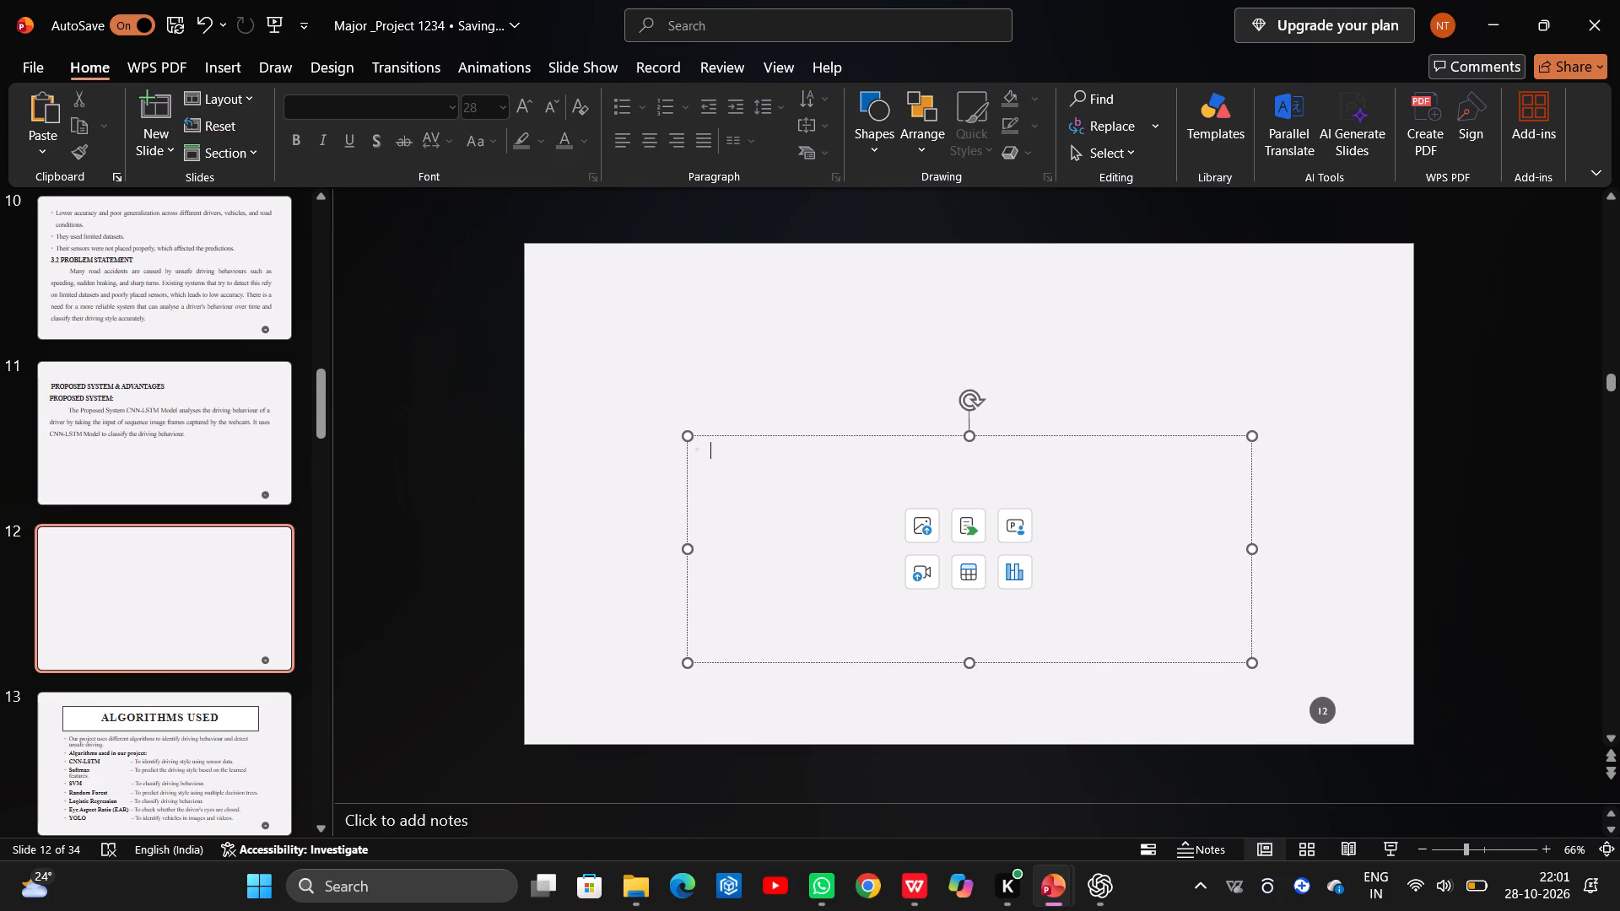
Enlarge slide 12's content placeholder to the full slide width and nearly the full slide height.
drag(687, 436, 540, 267)
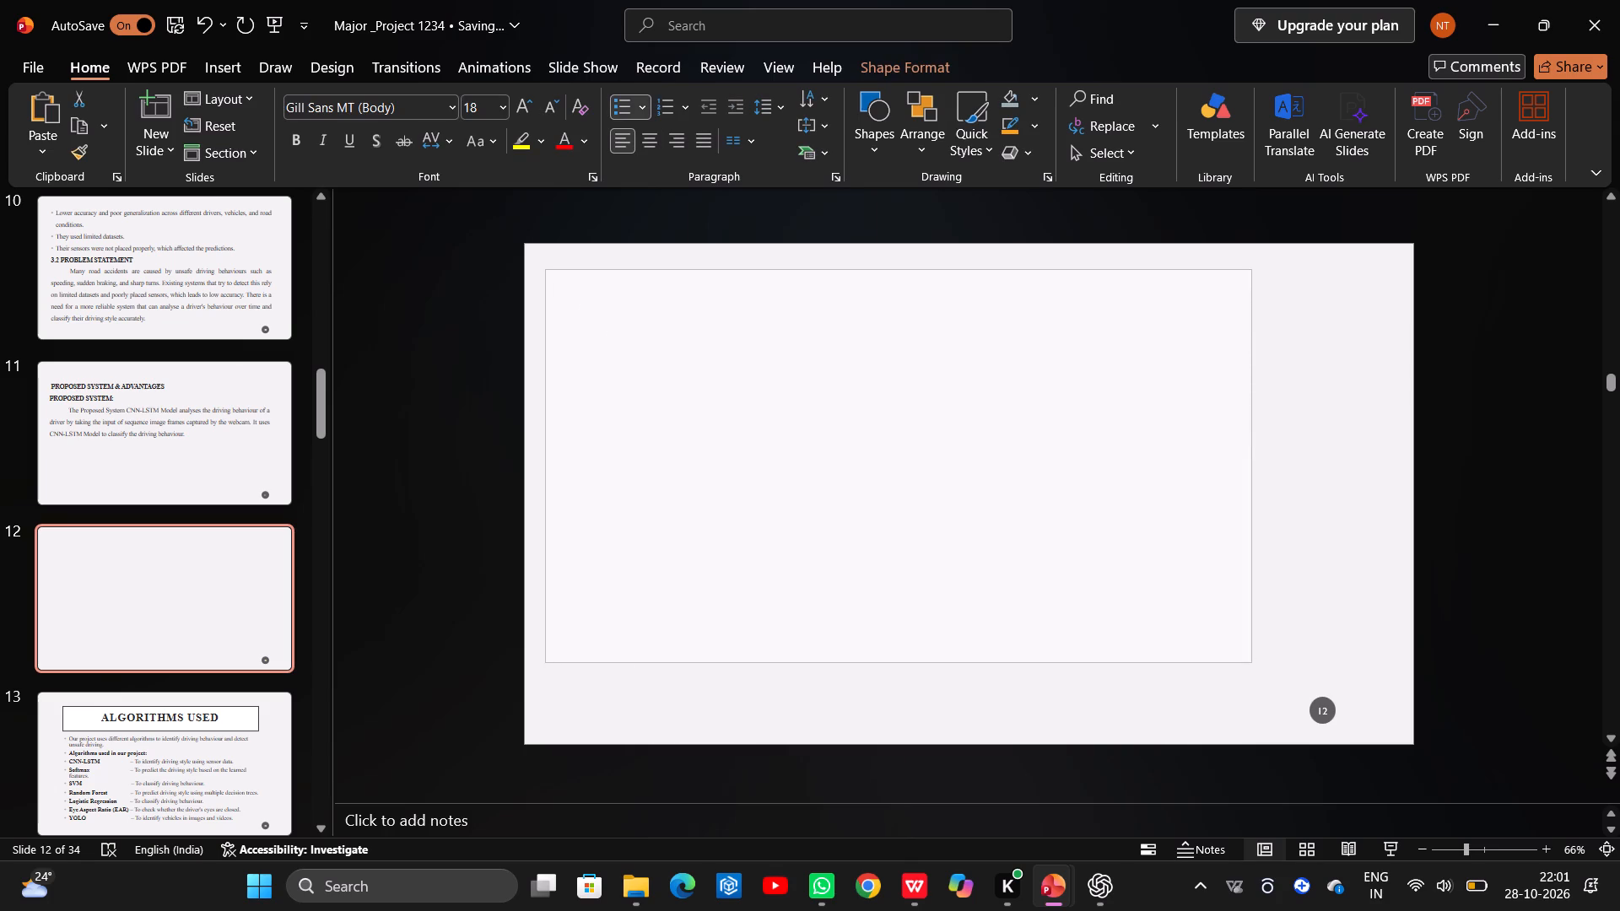
drag(540, 267, 524, 252)
drag(1254, 665, 1394, 709)
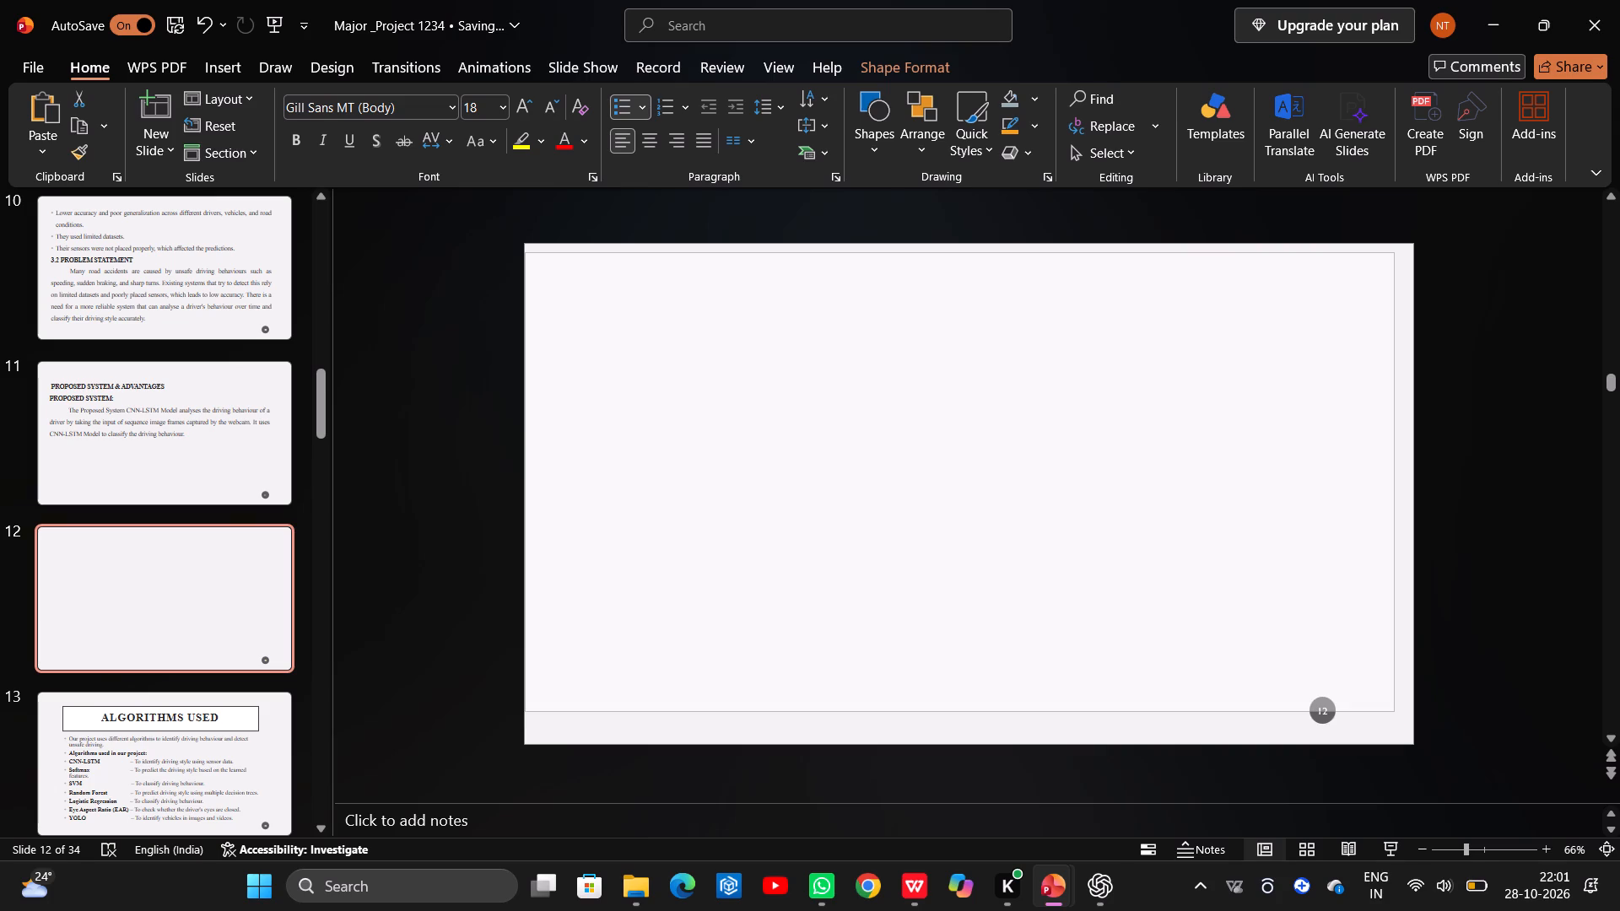
drag(1394, 709, 1413, 713)
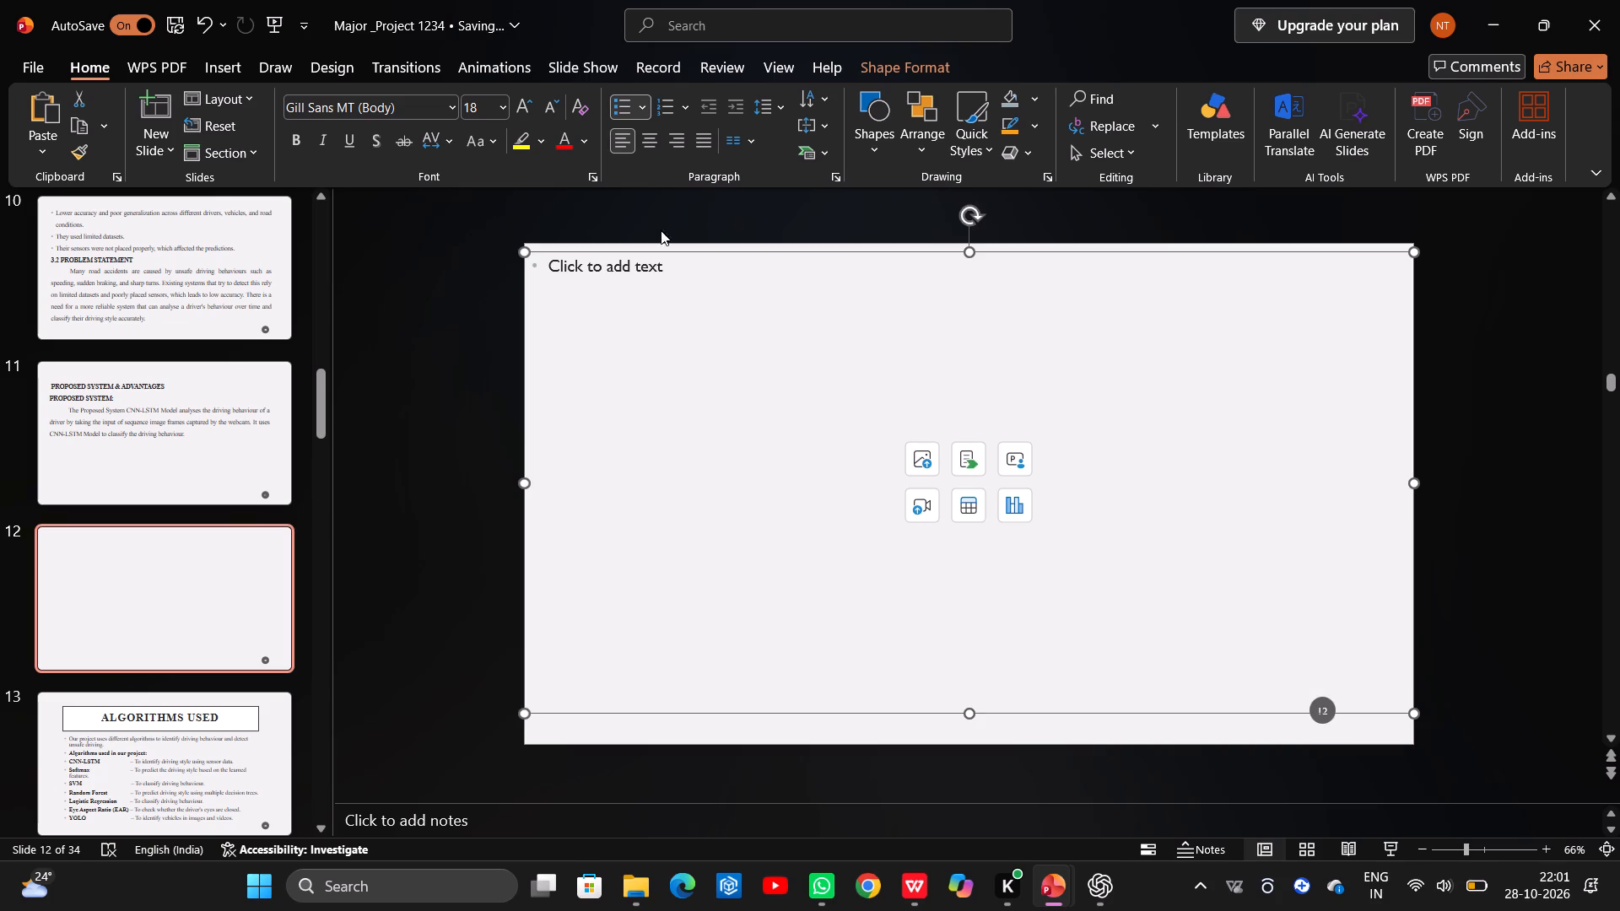
Copy the selected ADVANTAGES text from Major _Project-4-2 again and paste it into slide 12's content placeholder in Major _Project 1234.
key(ctrl+v)
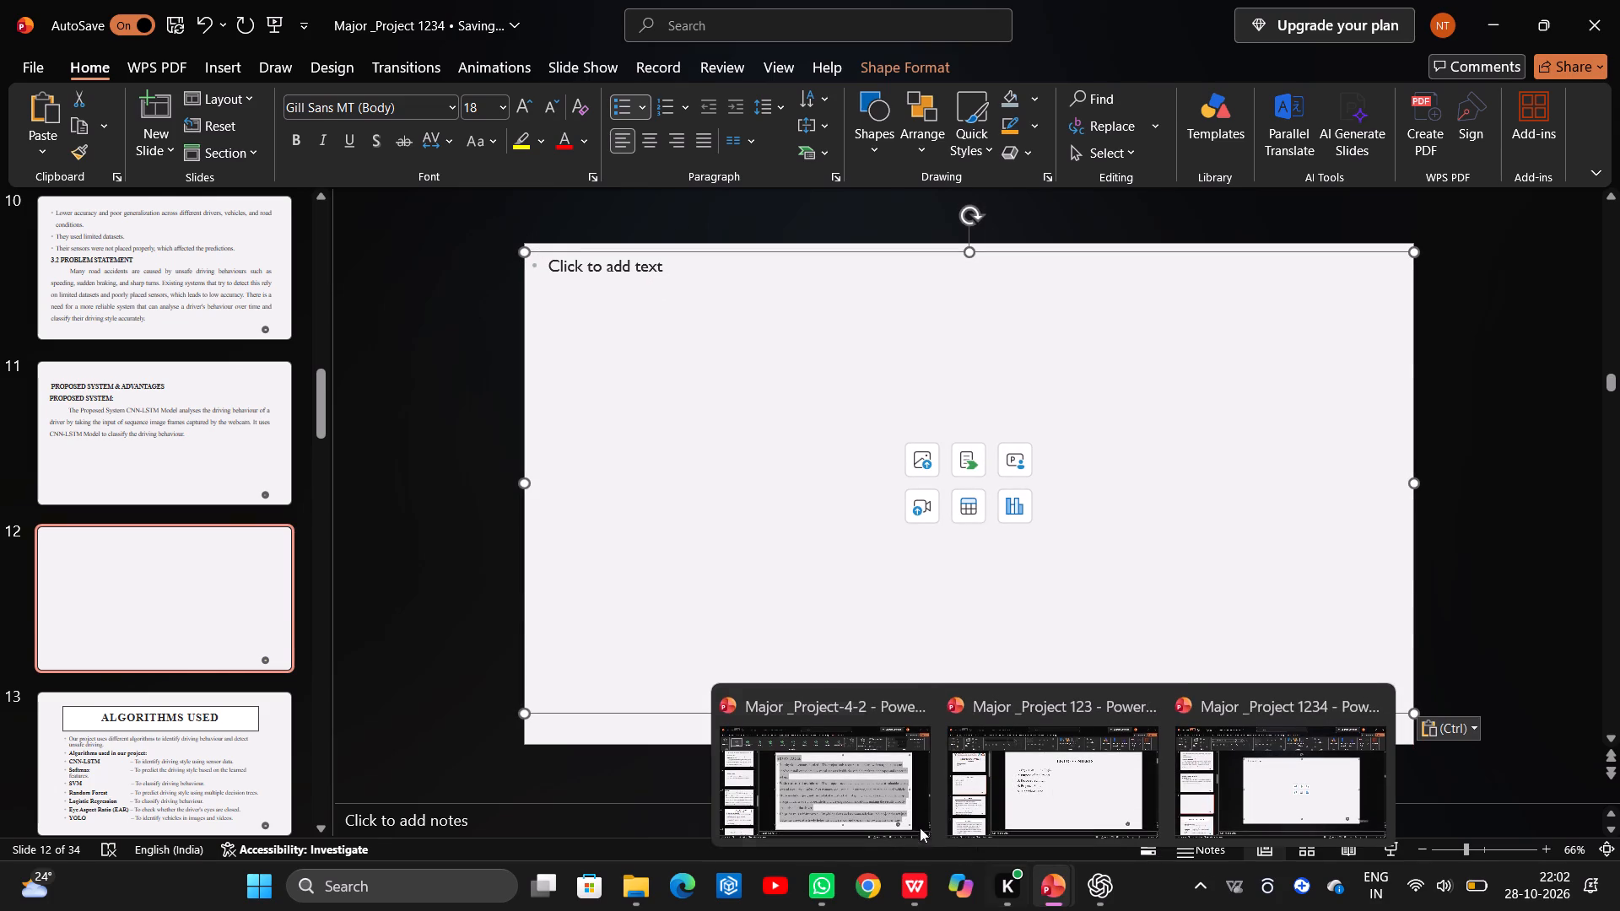
click(860, 790)
key(ctrl+c)
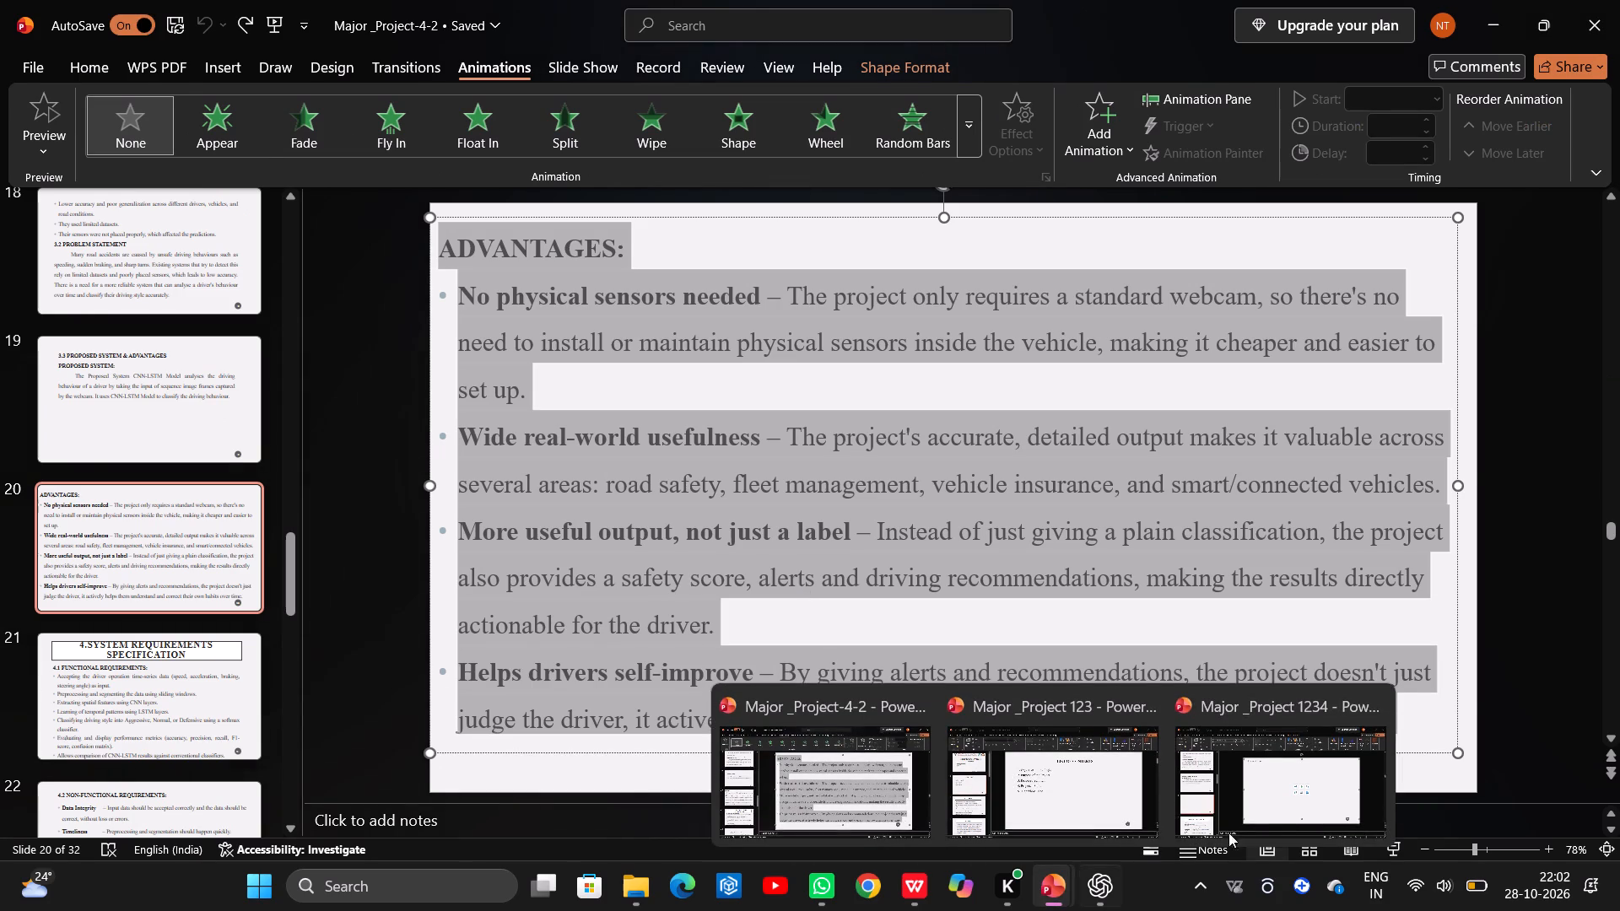
click(1282, 819)
click(633, 265)
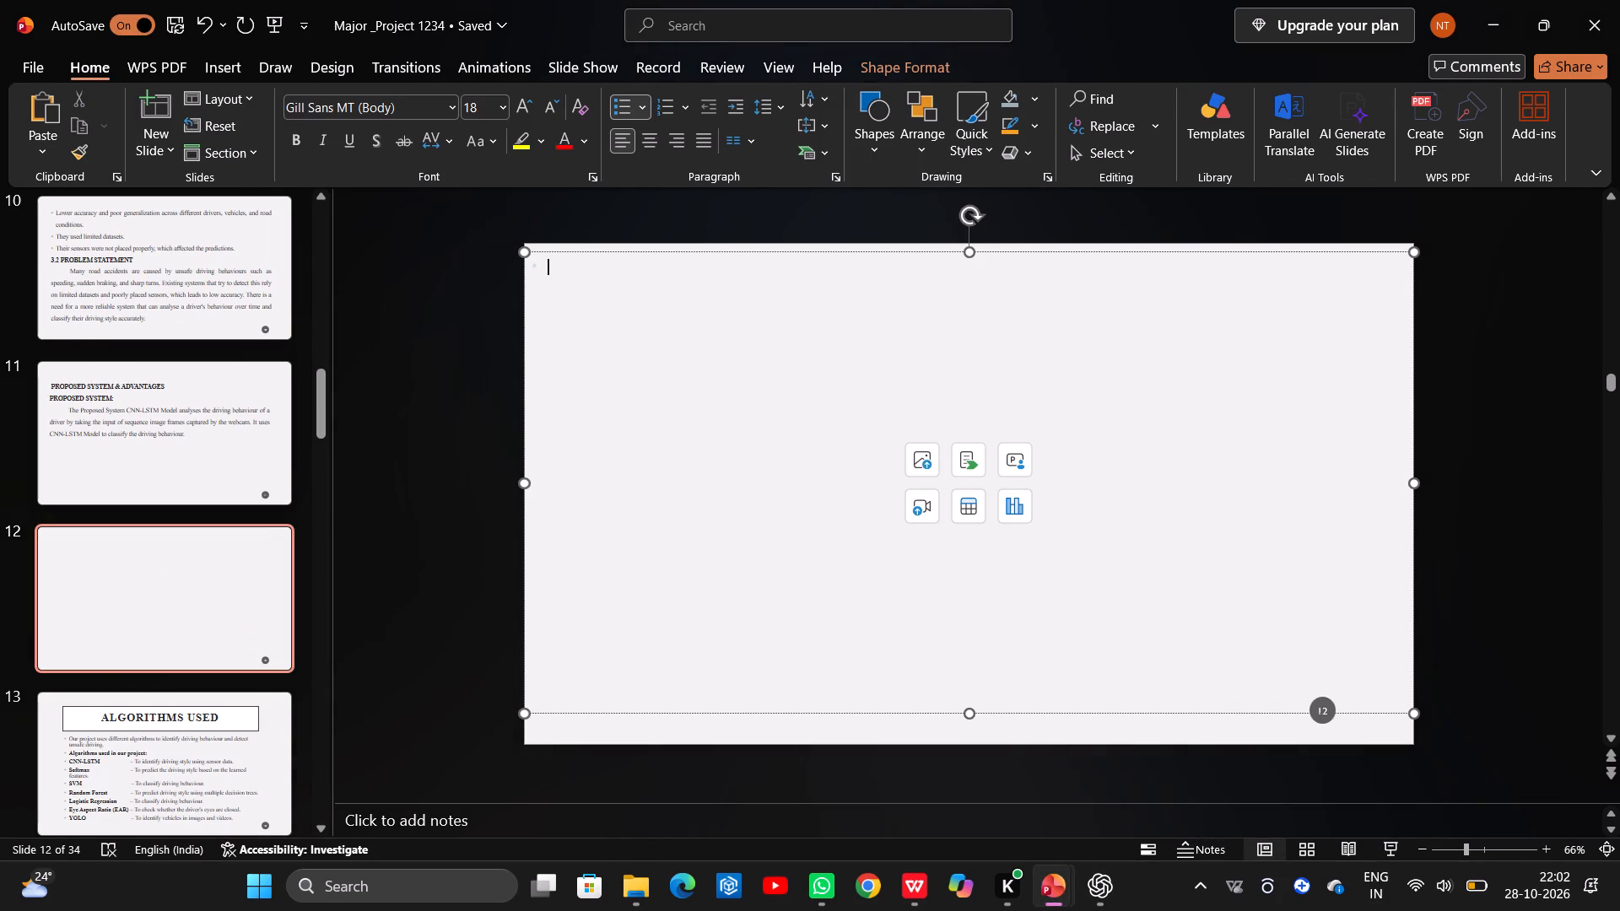
key(ctrl+v)
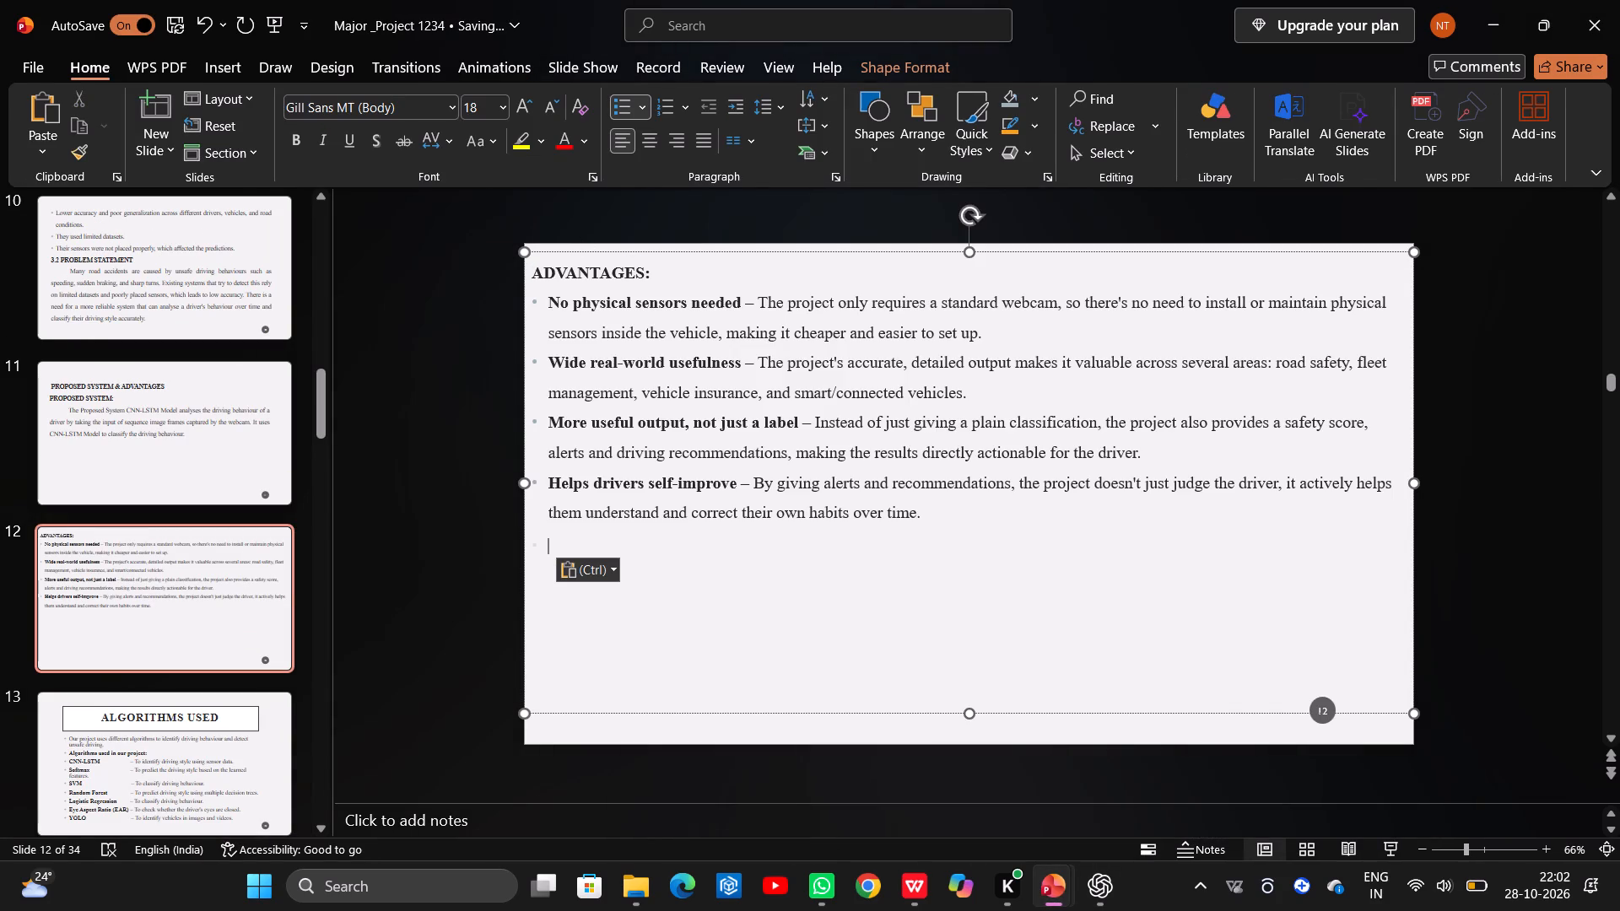
Set the pasted ADVANTAGES text on slide 12 to font size 24.
drag(532, 275, 958, 544)
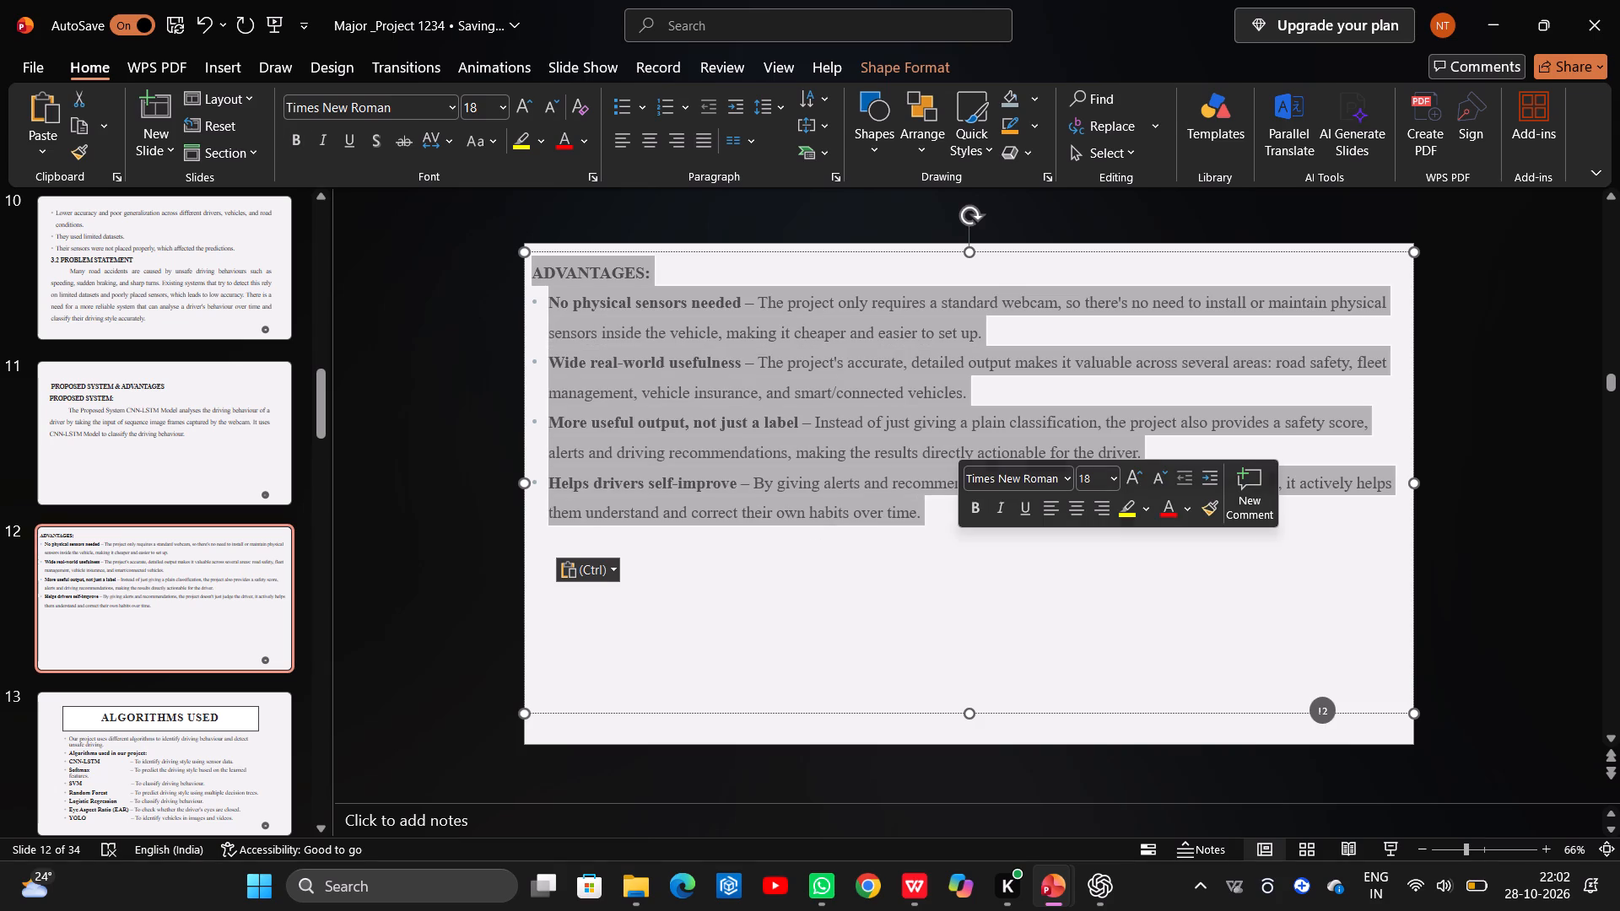
click(1112, 480)
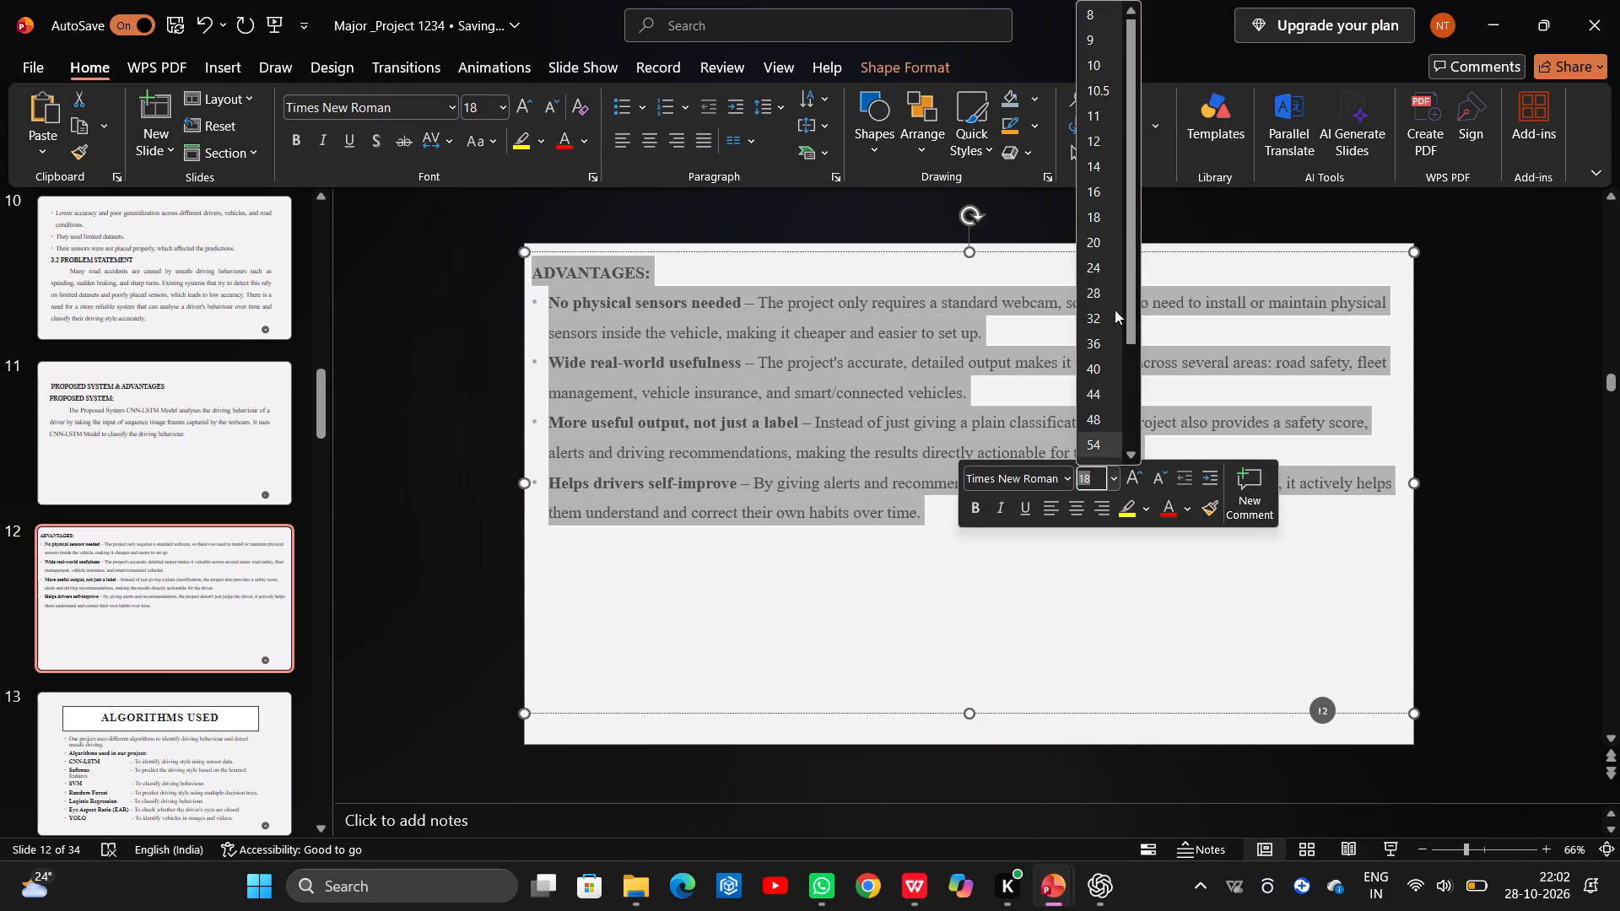
click(1102, 262)
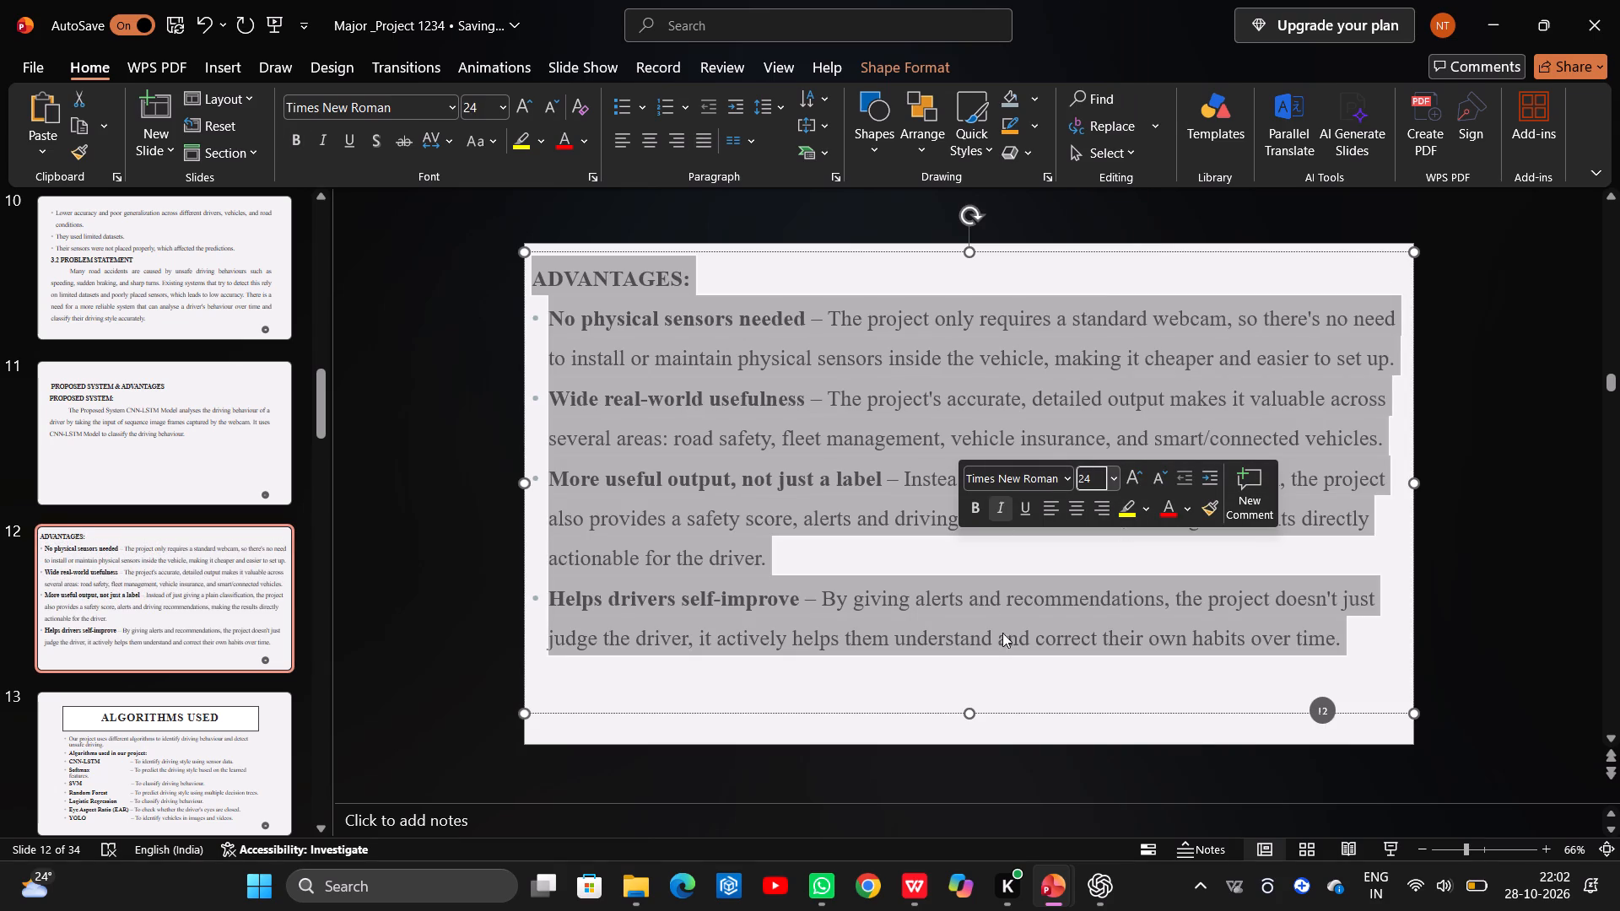
click(1068, 664)
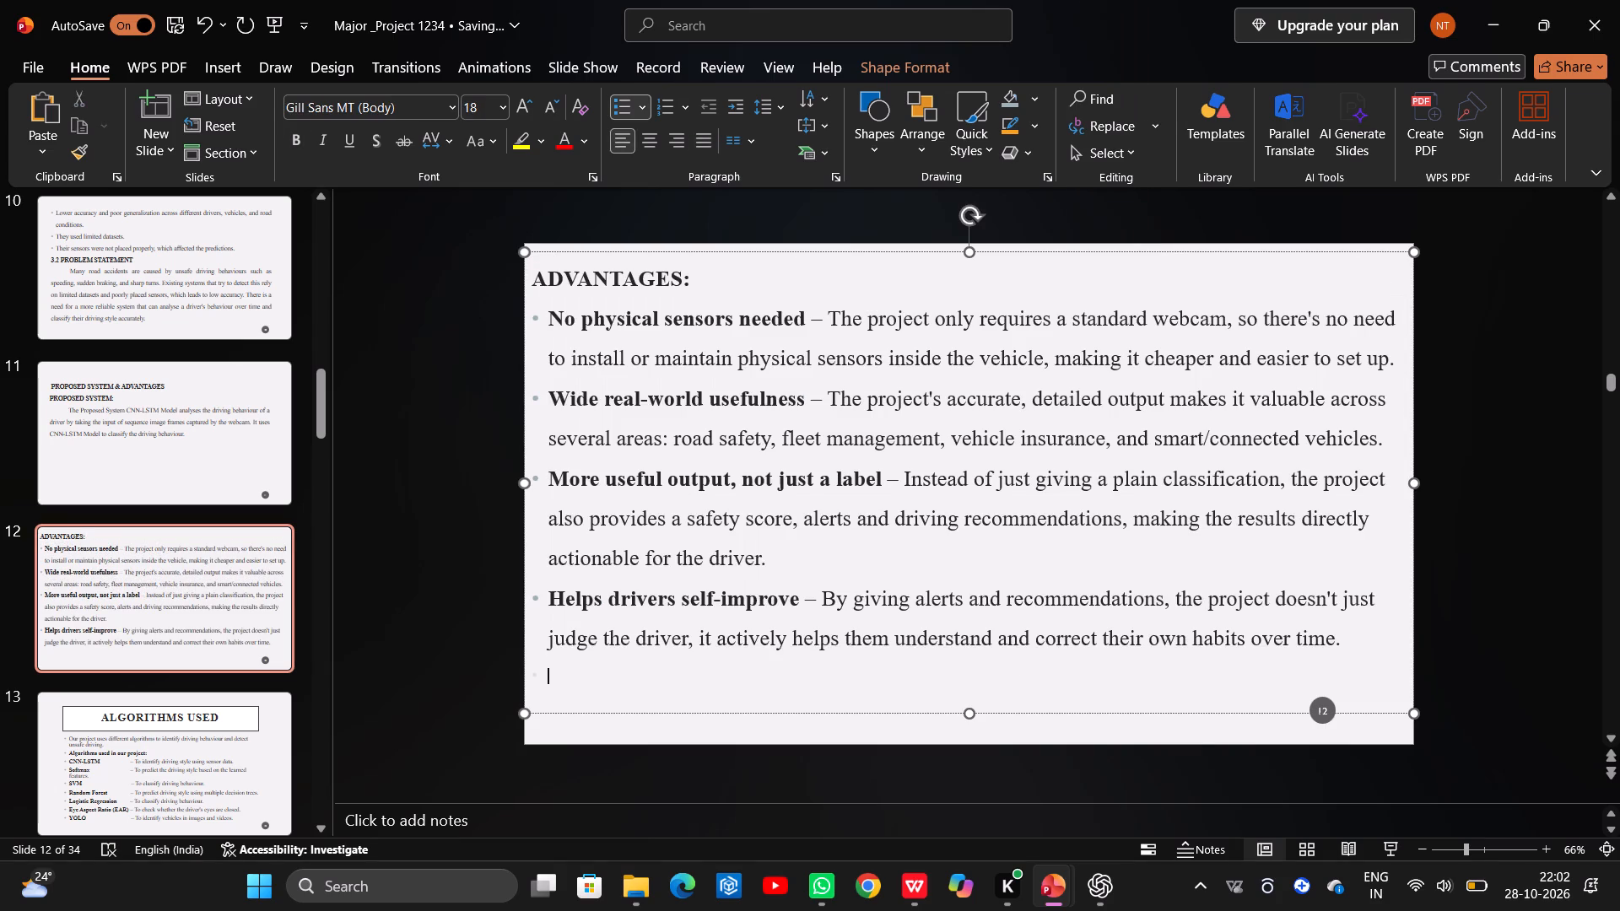
Make slide 12's content placeholder slightly narrower and taller, pulling its right edge in from the slide border.
drag(1412, 716, 1390, 728)
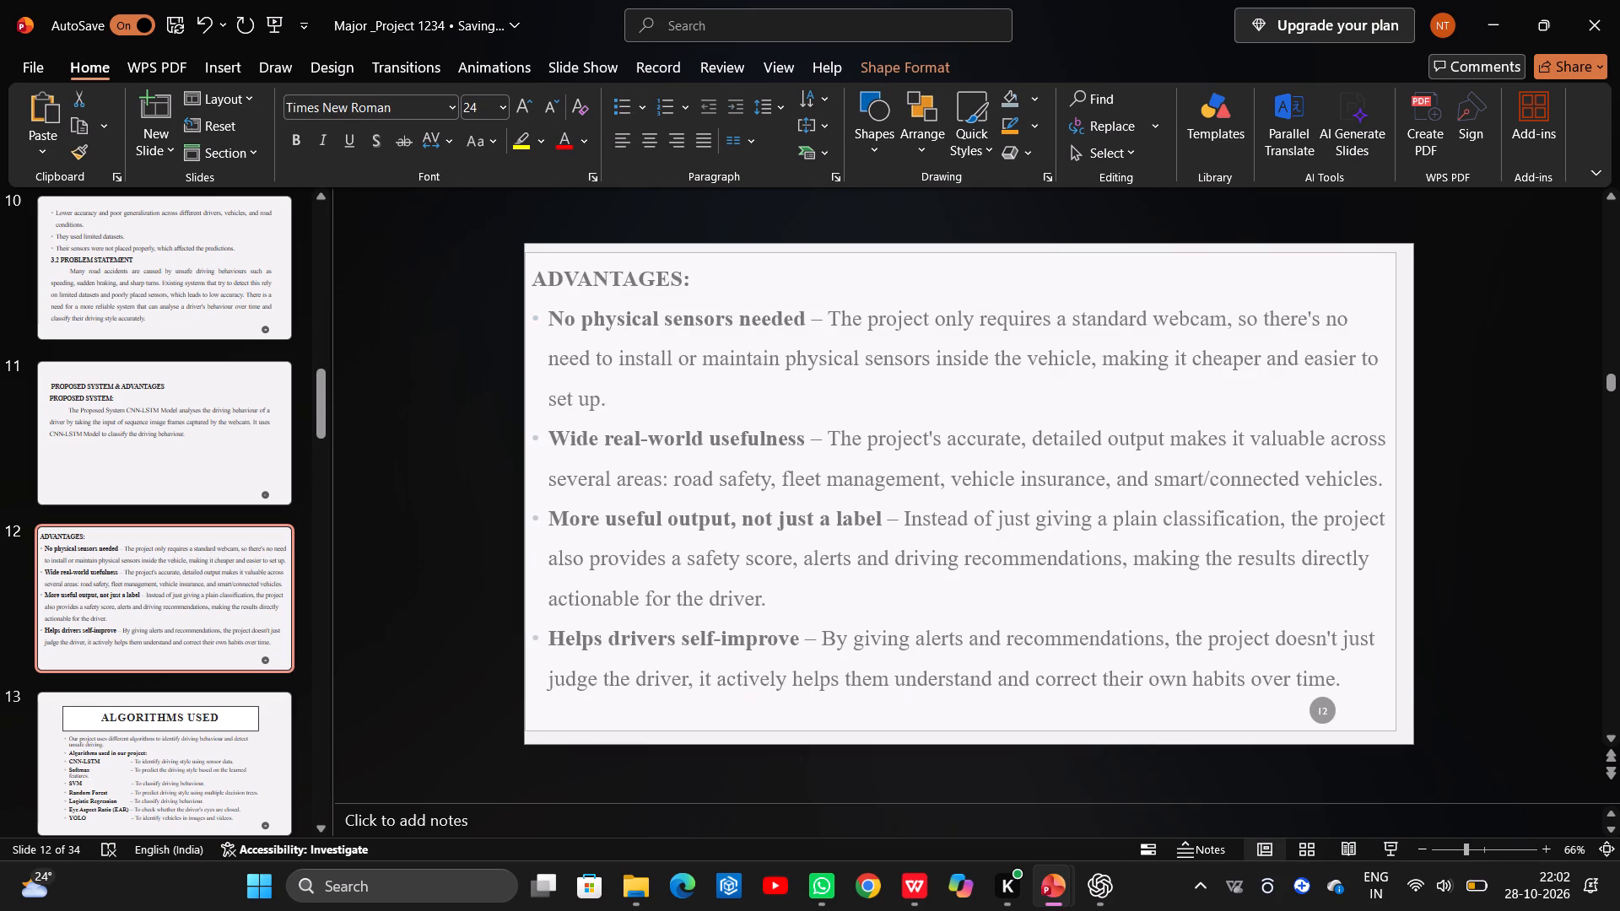
drag(1390, 728, 1385, 727)
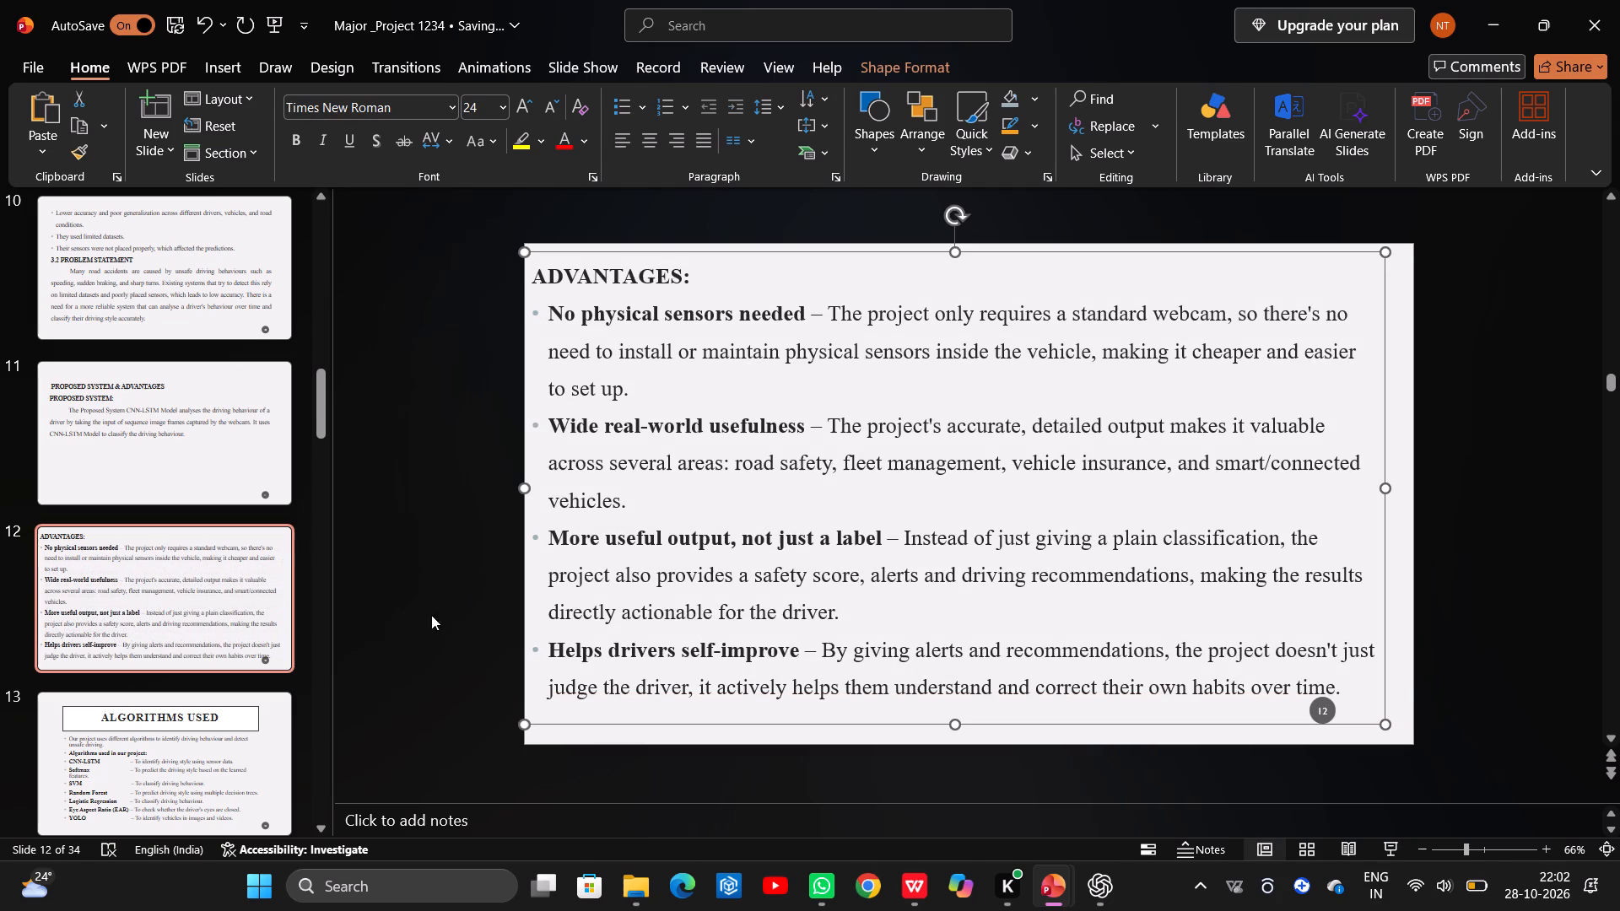
click(467, 621)
click(801, 571)
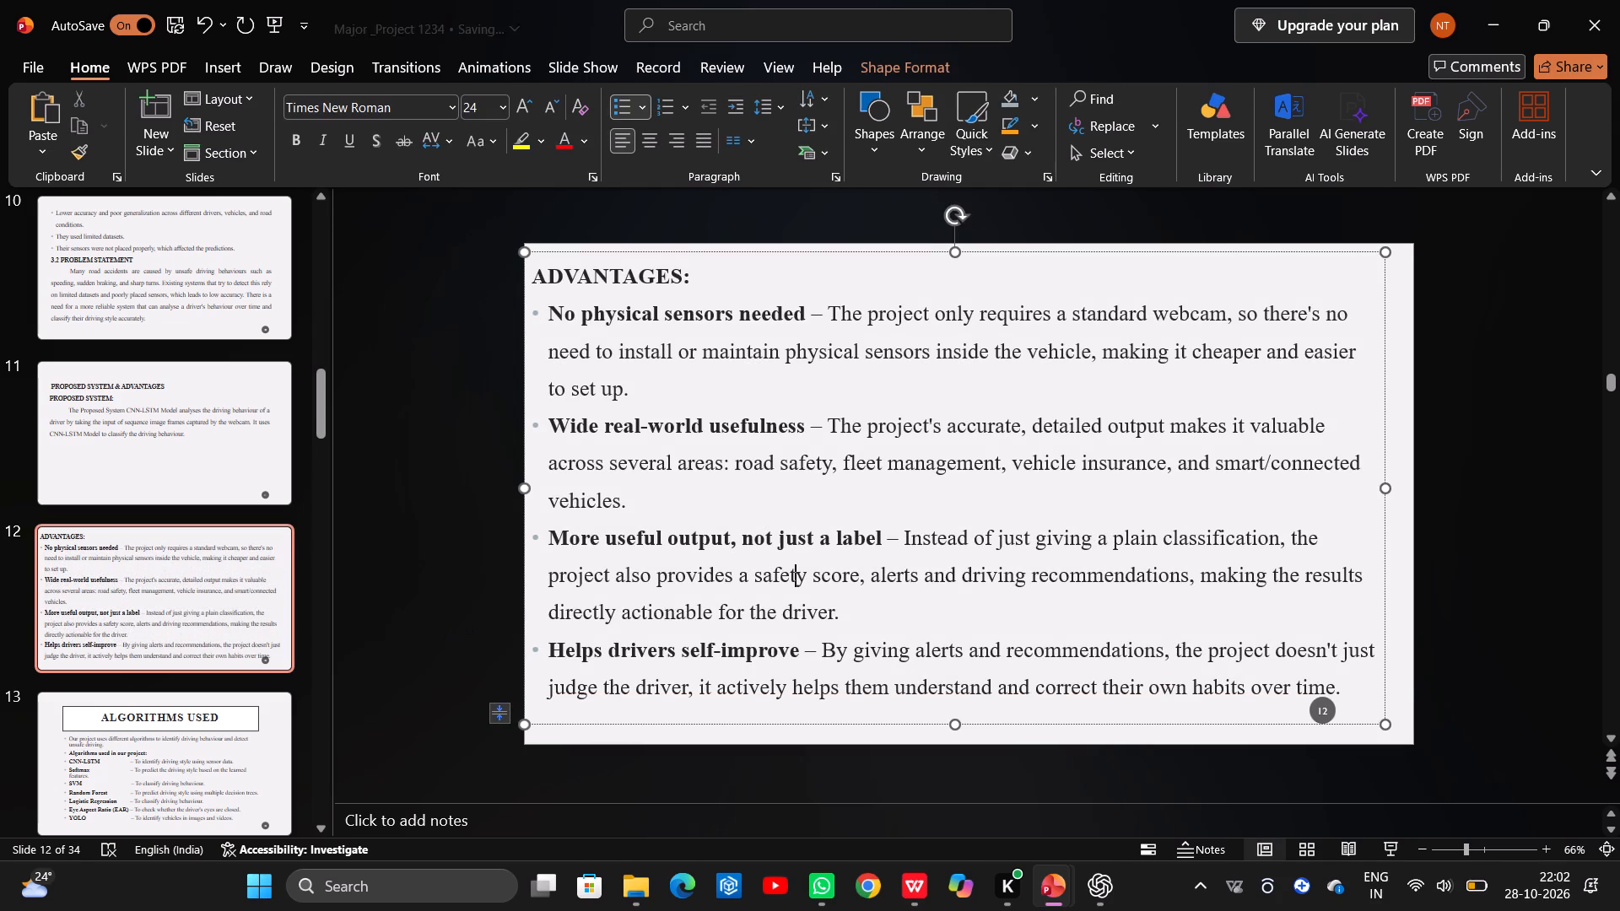
Review the LIST OF CONTENTS slide against the slides around ADVANTAGES and ALGORITHMS USED to see which section is missing.
scroll(801, 571, down, 1)
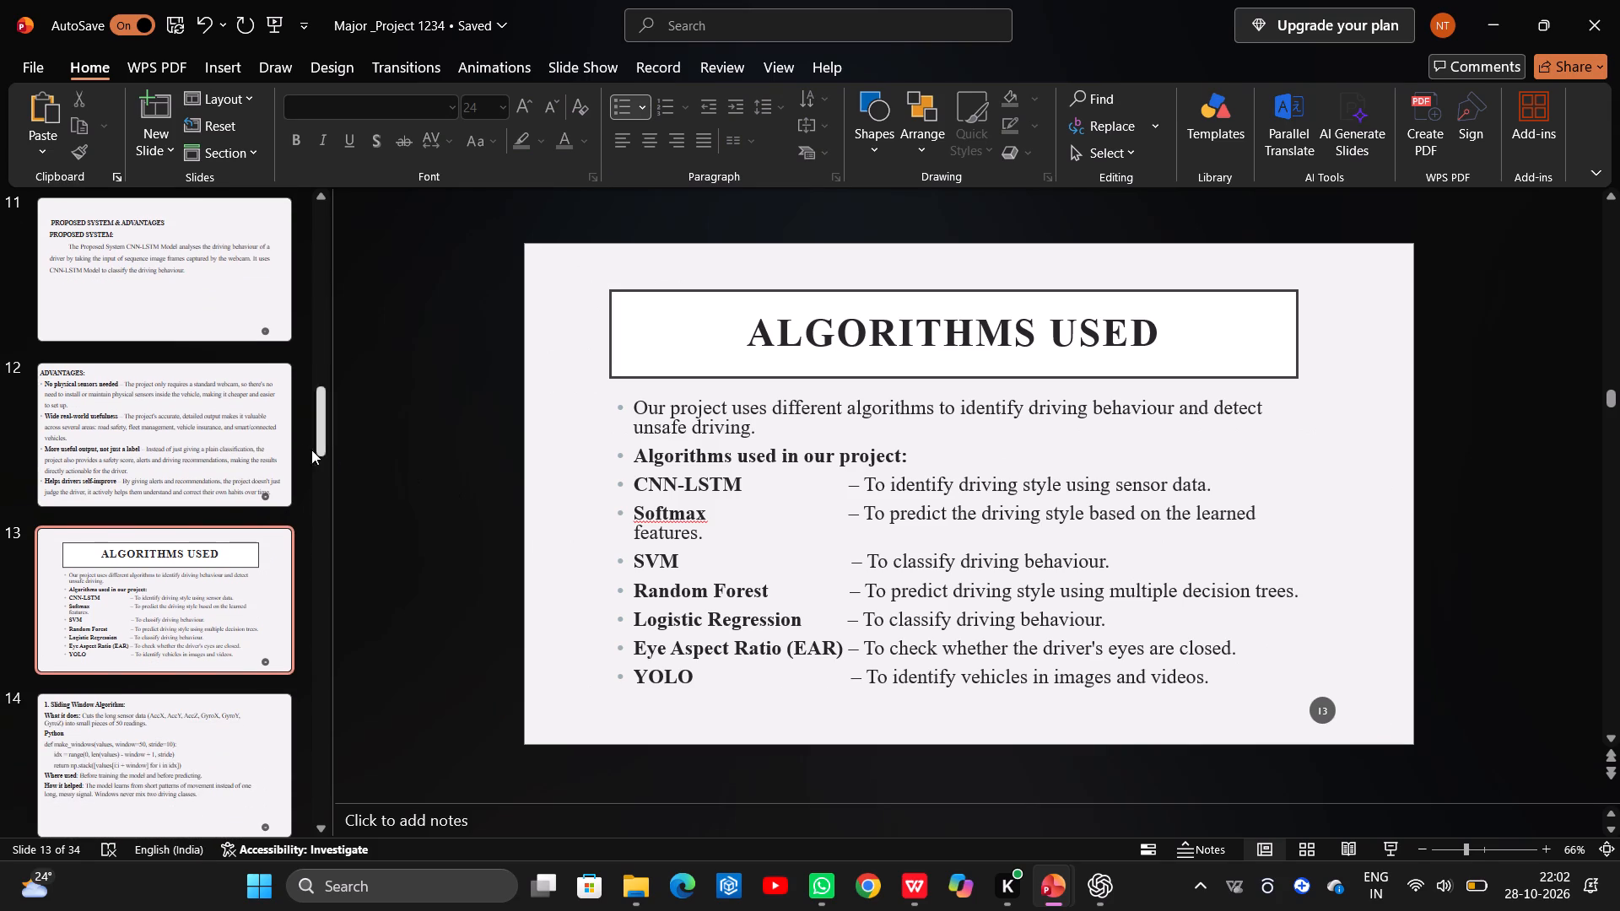
click(203, 430)
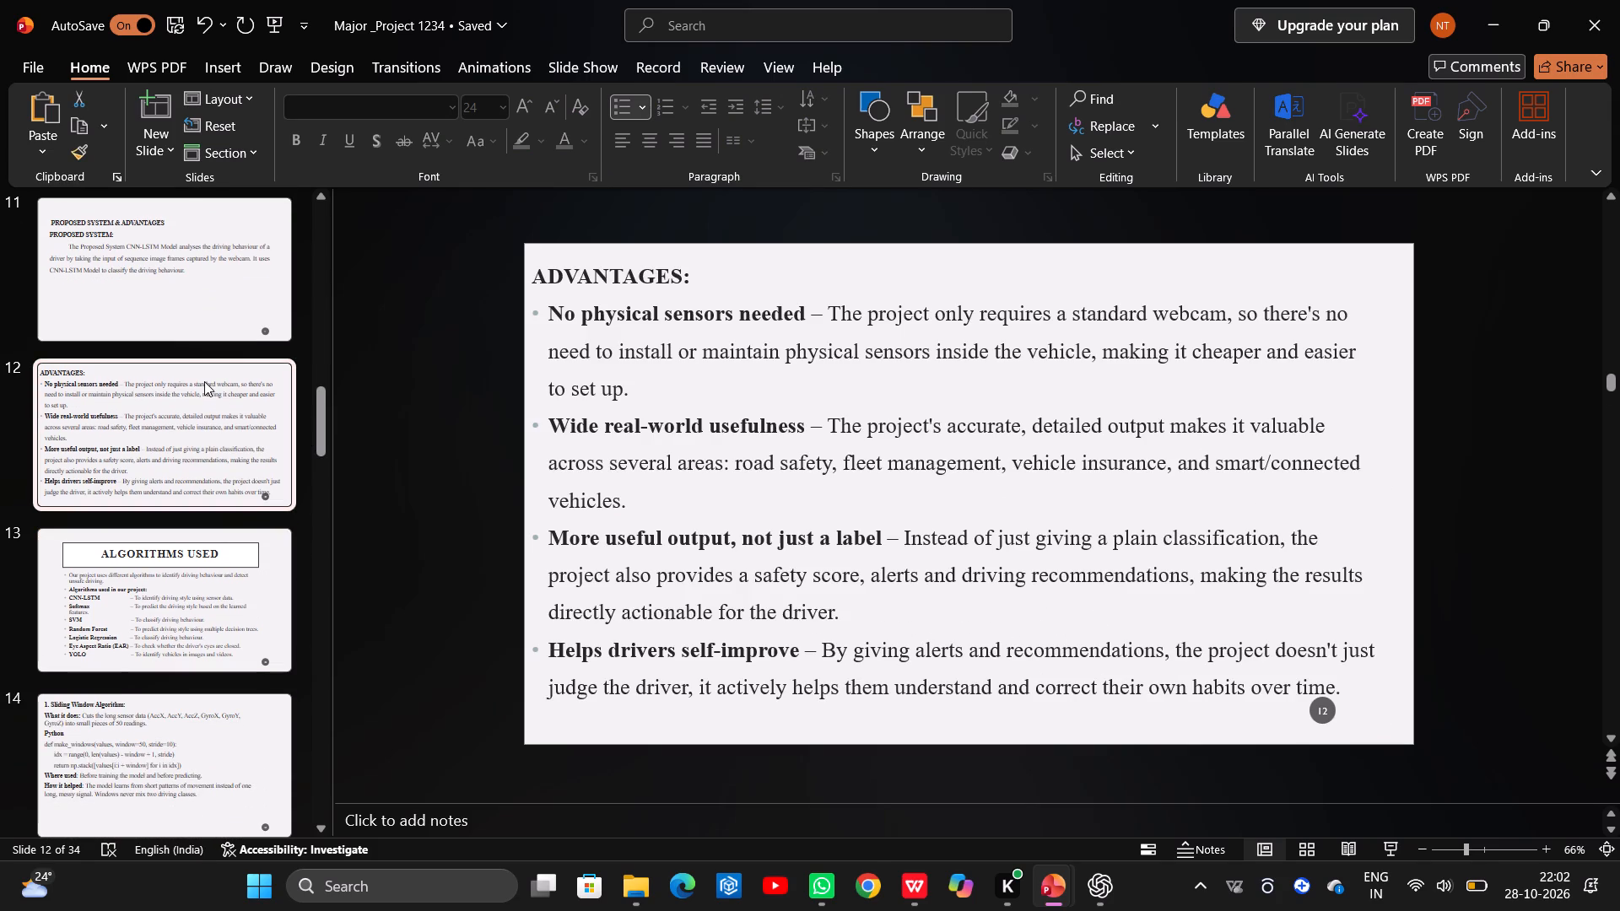
scroll(204, 381, up, 4)
scroll(204, 381, up, 20)
scroll(204, 381, up, 11)
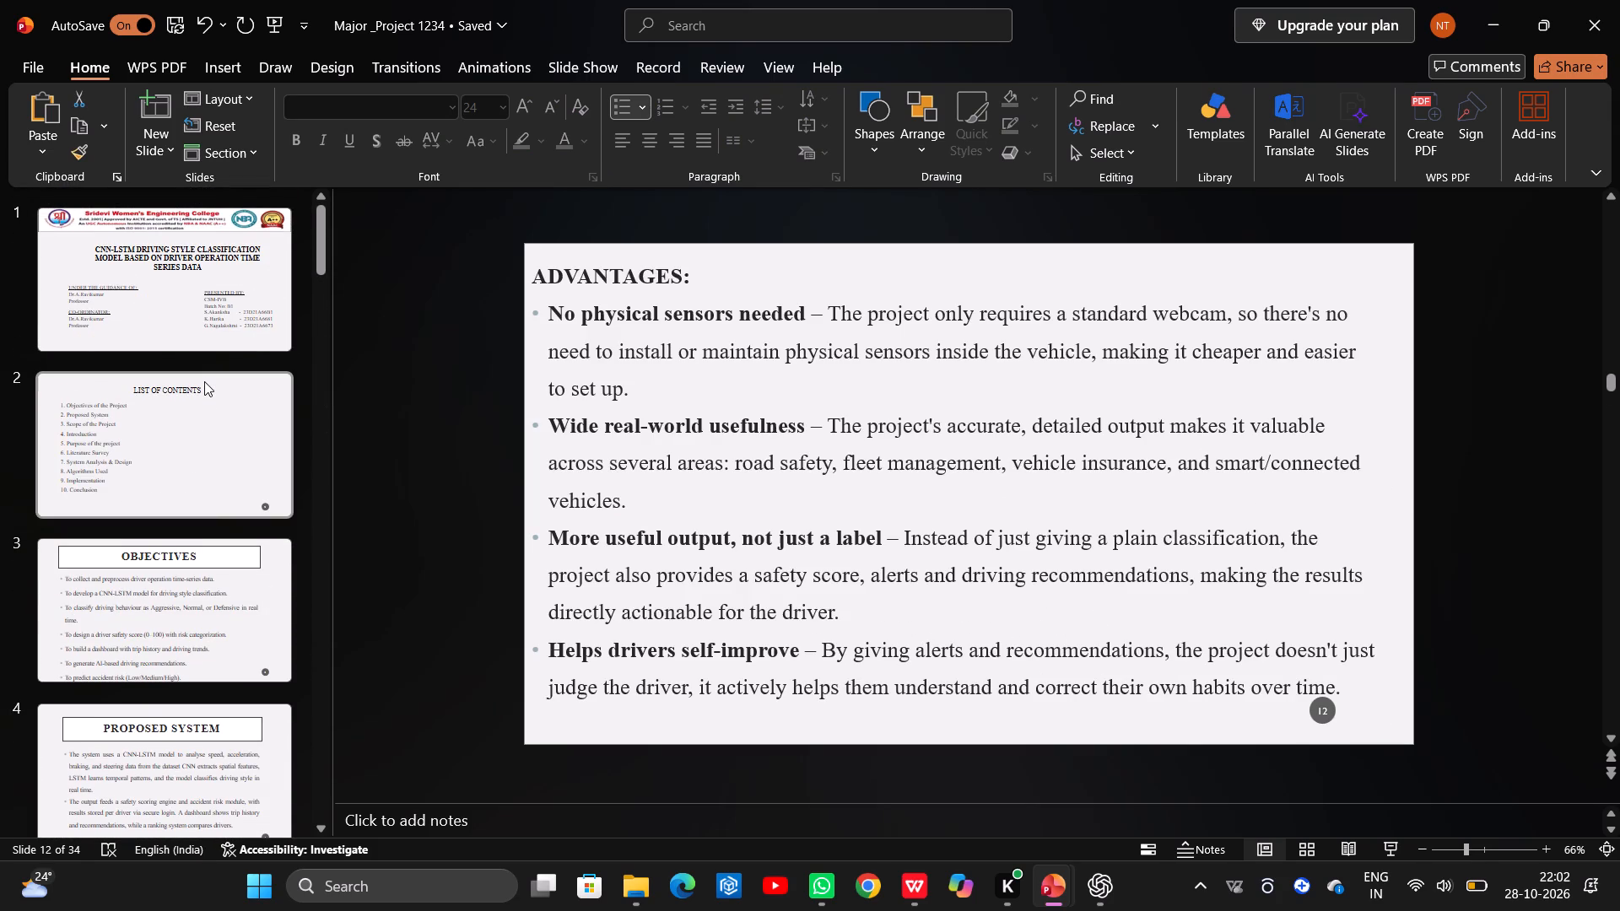
scroll(204, 381, up, 2)
click(184, 439)
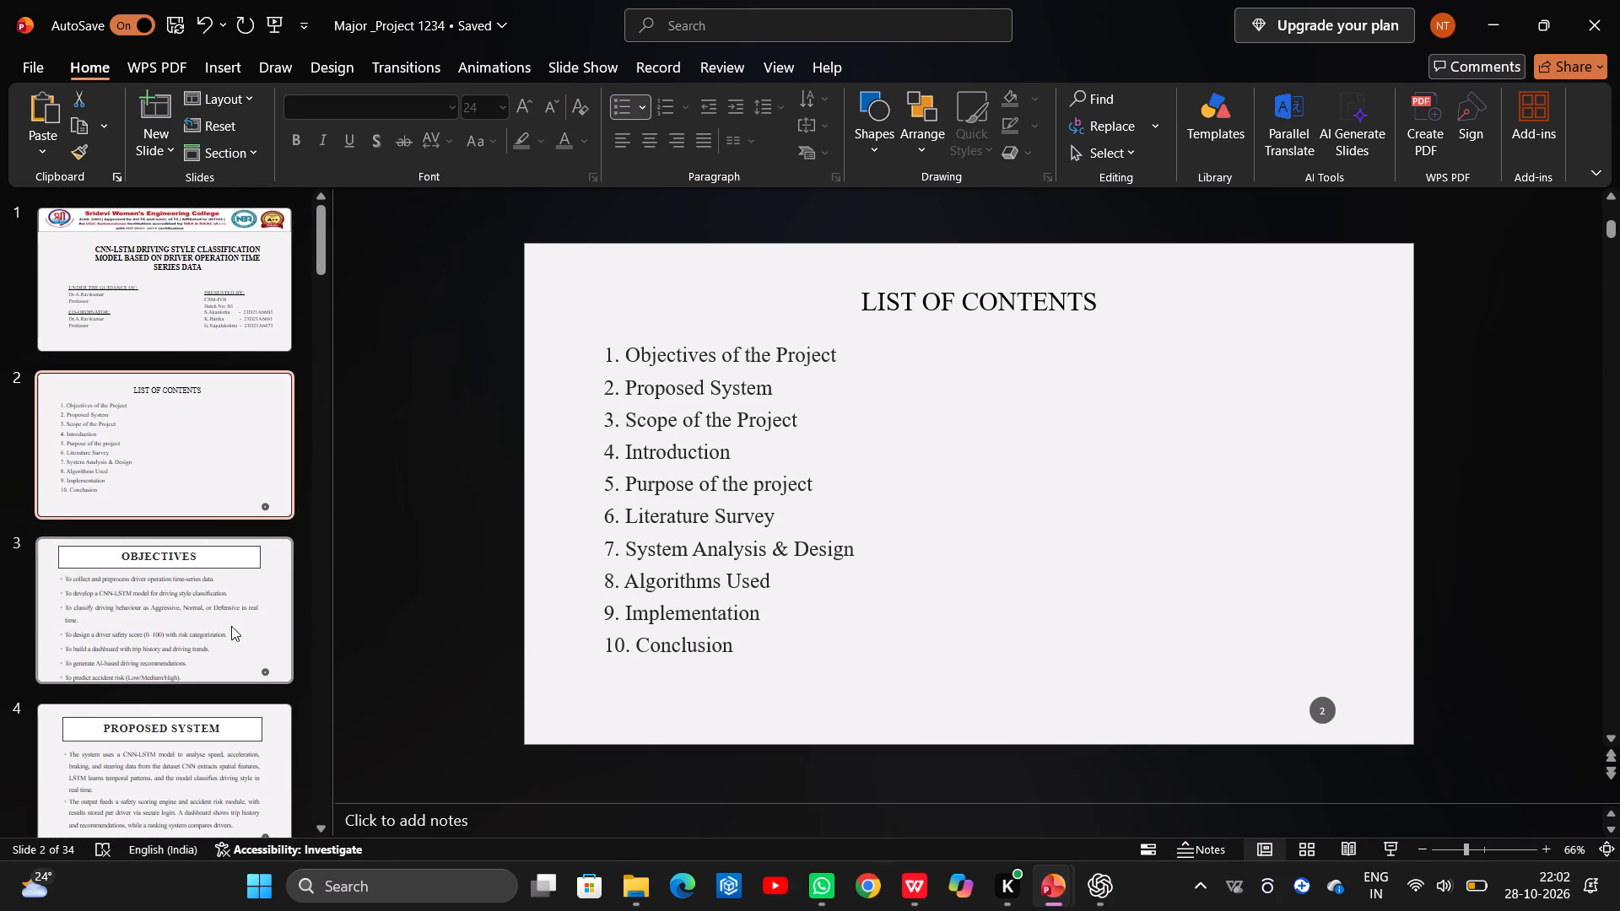
scroll(310, 661, down, 3)
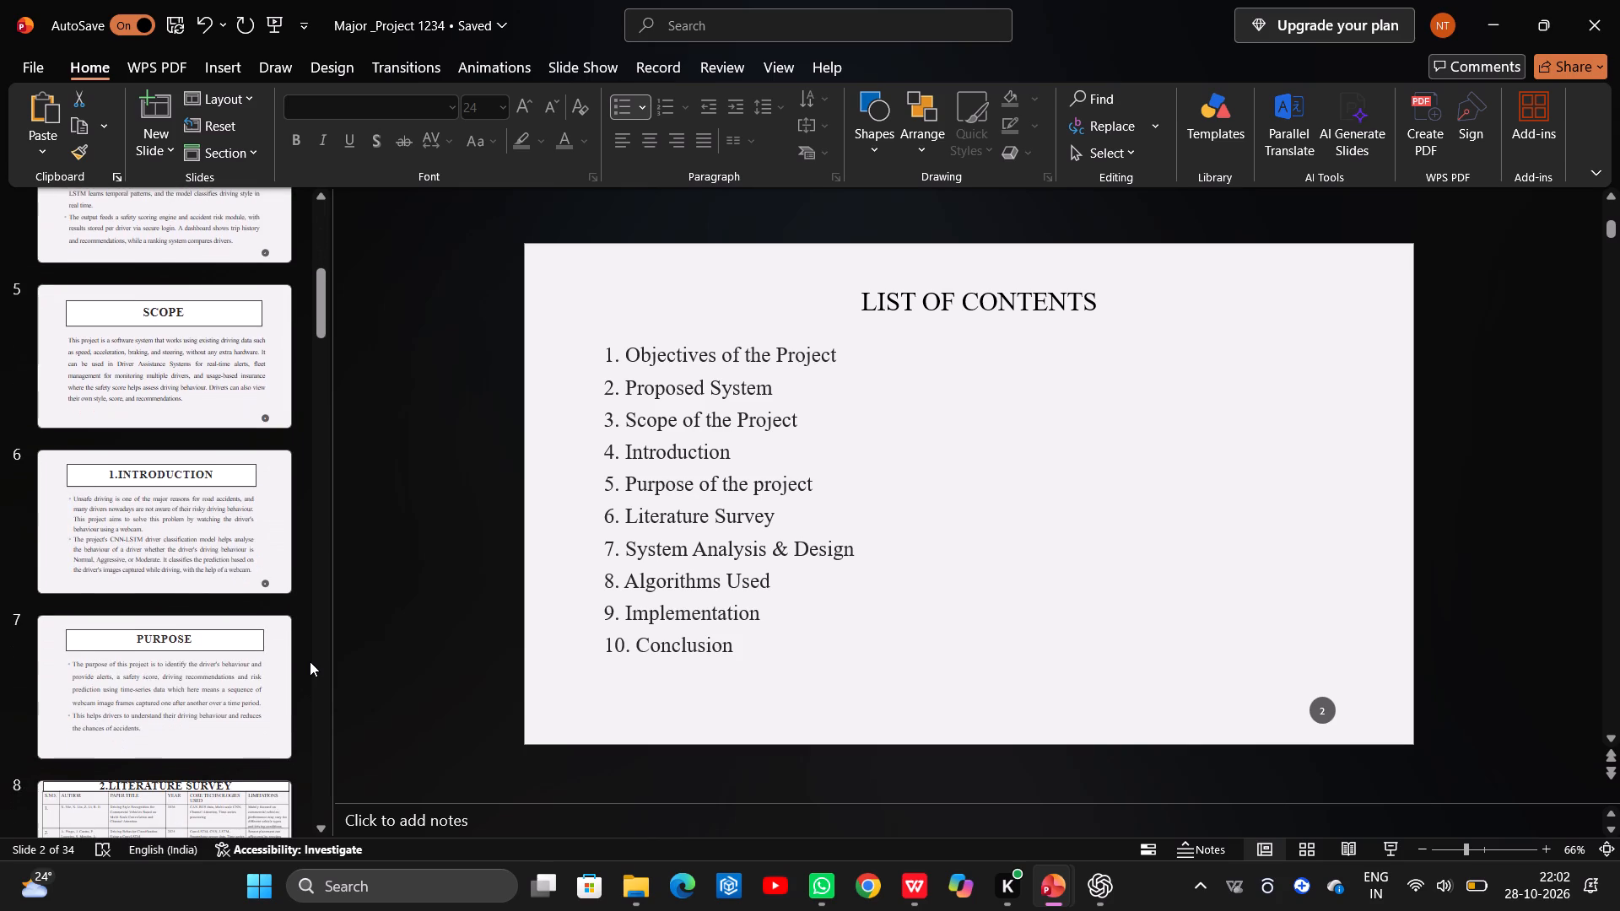
scroll(310, 661, down, 4)
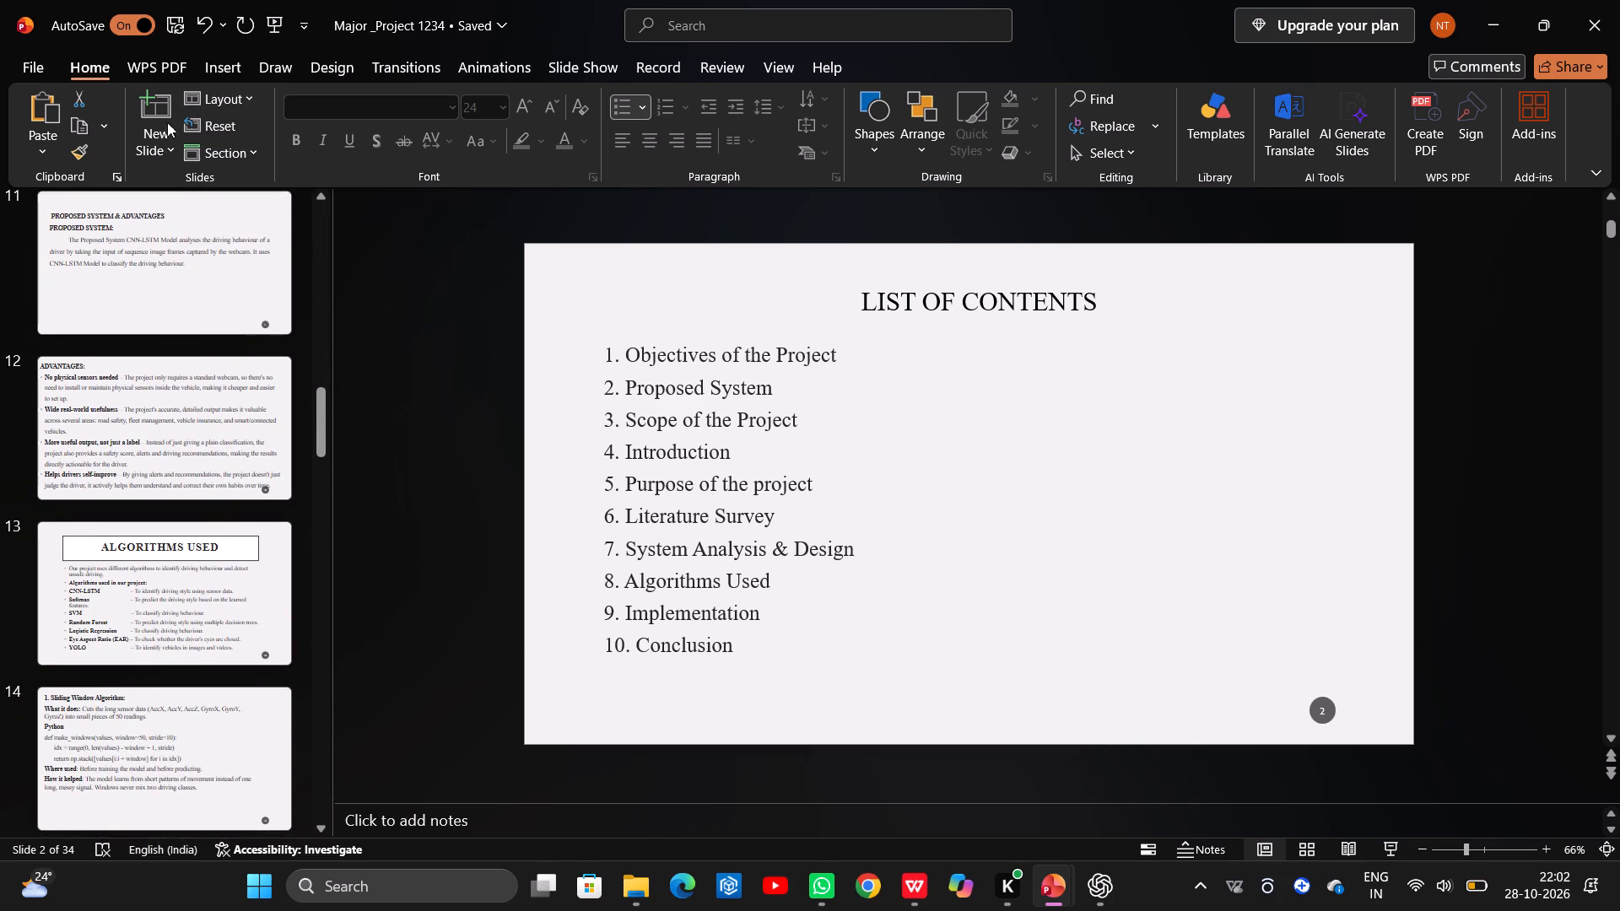
Insert a new Title and Content slide after the LIST OF CONTENTS slide.
click(159, 146)
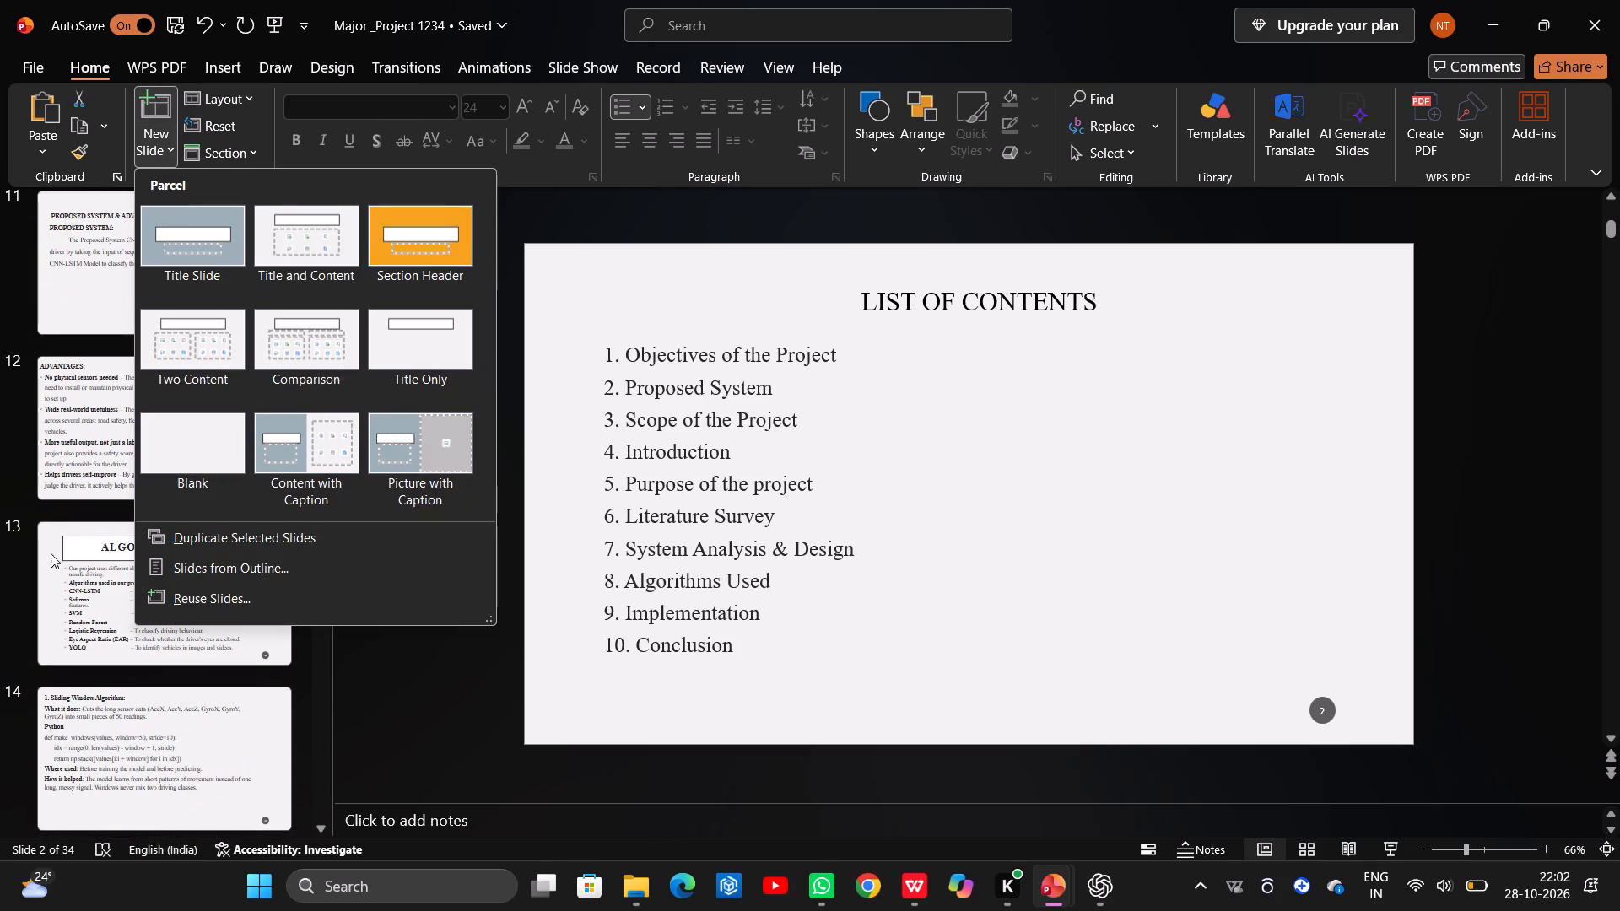
click(64, 442)
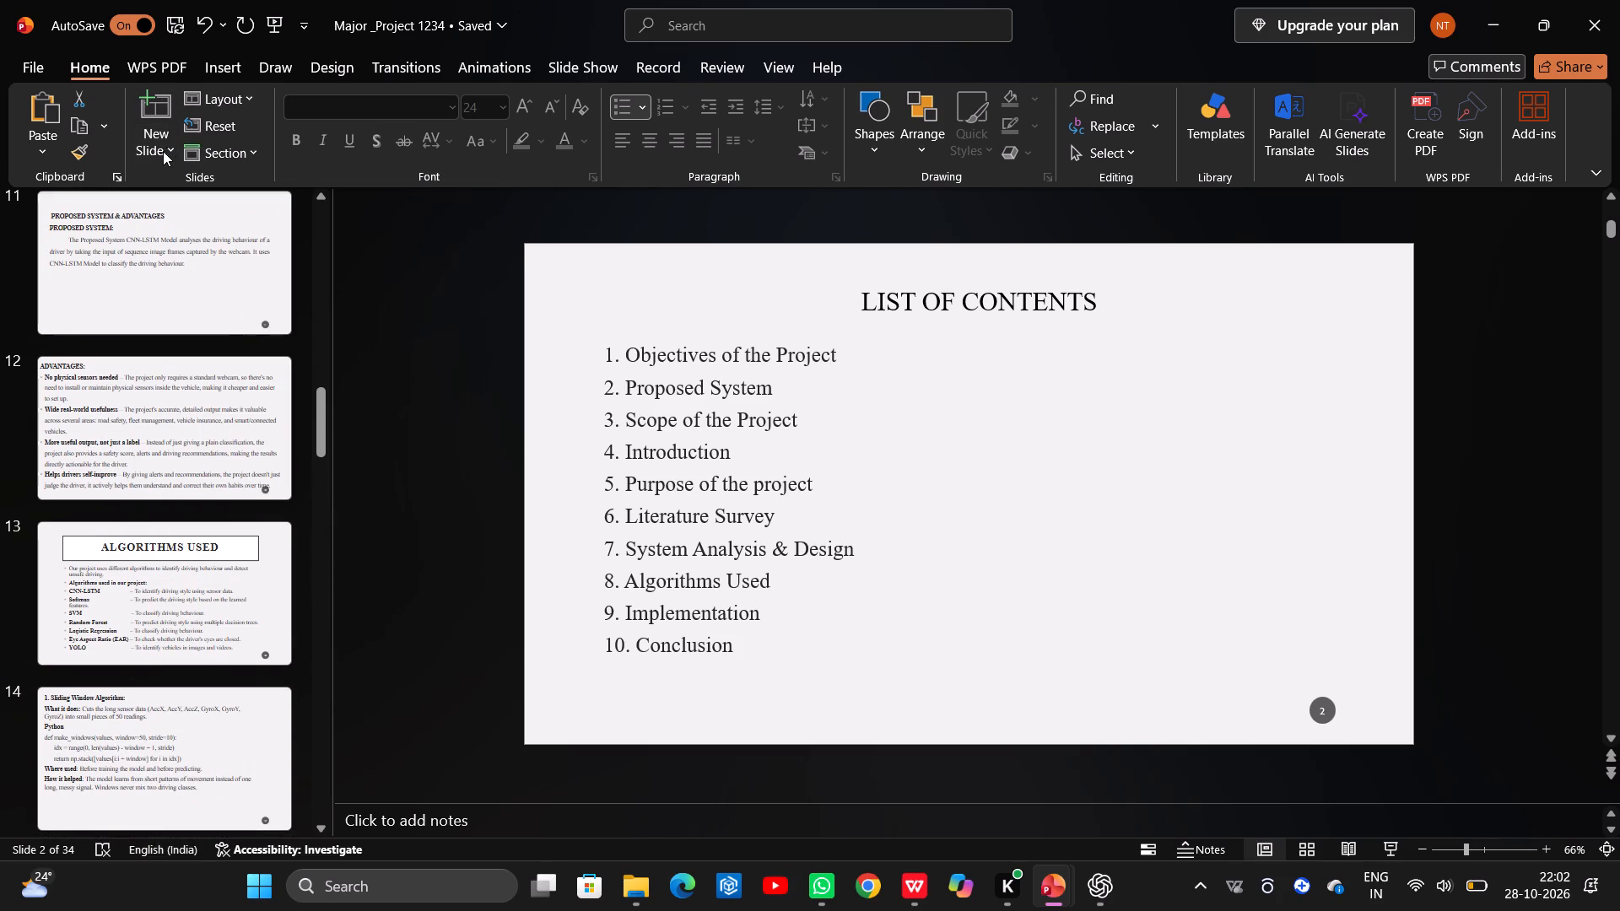
click(161, 153)
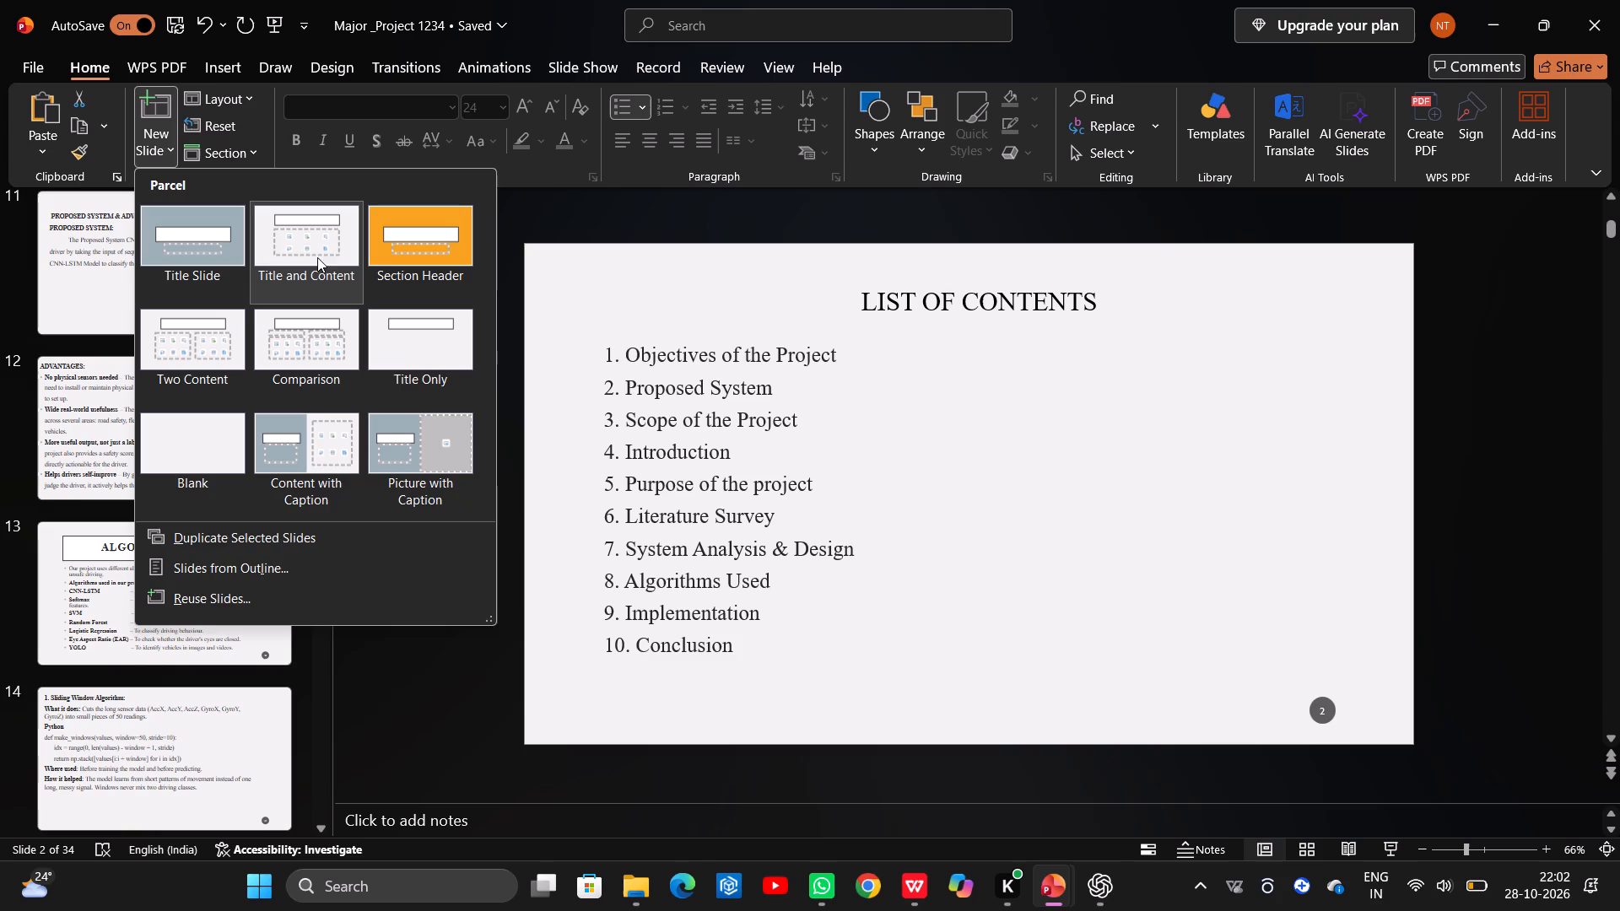
click(328, 248)
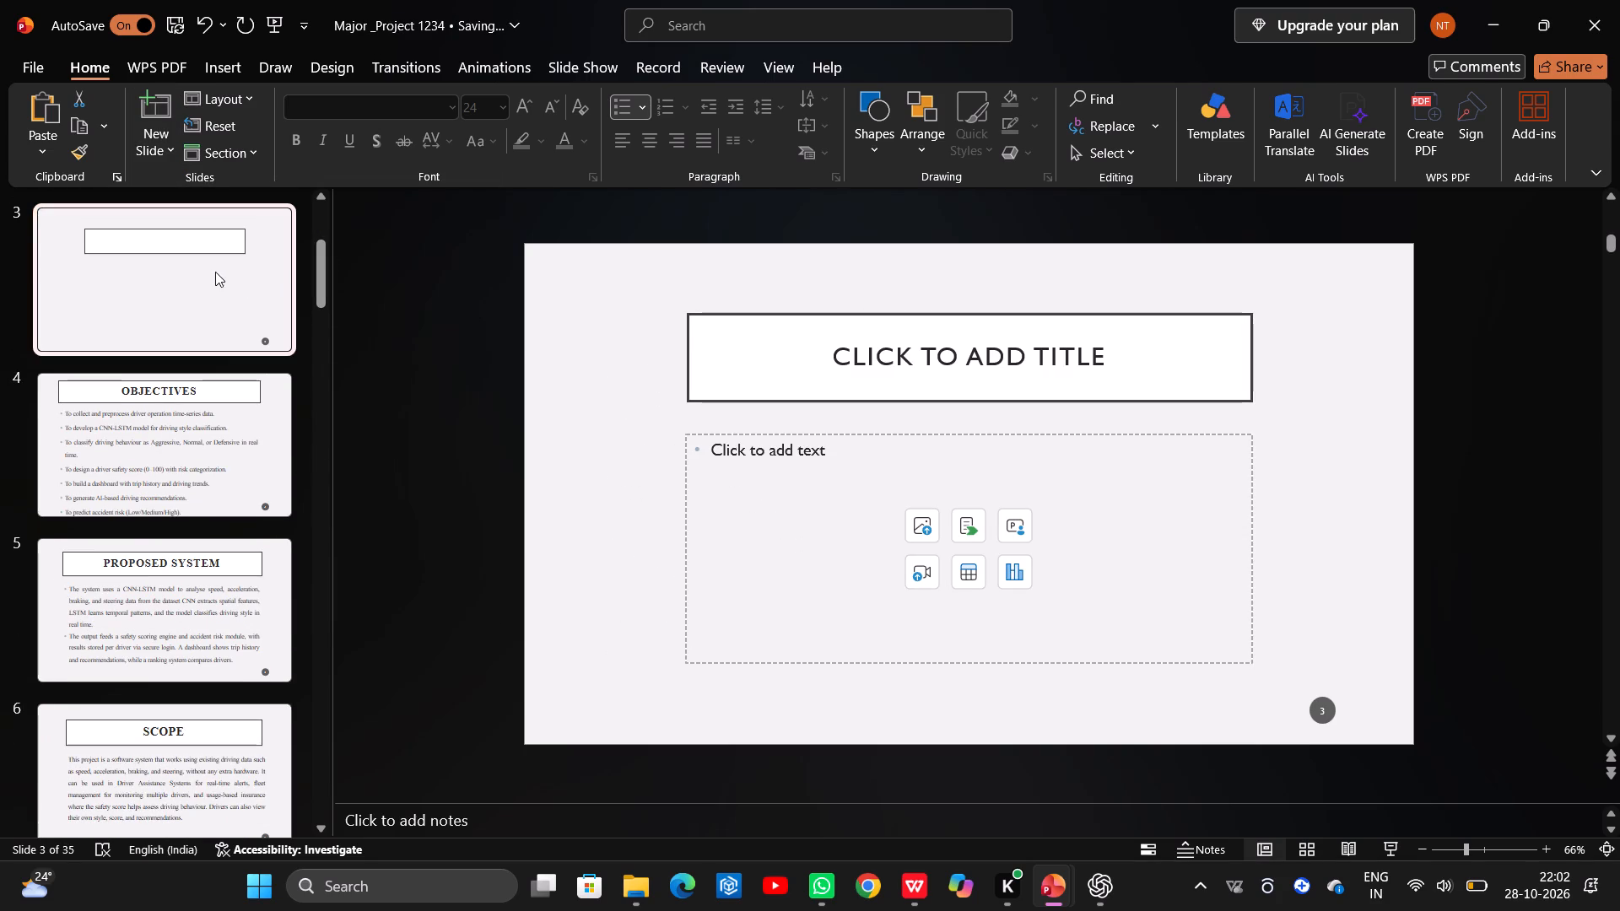
Reorder the slides so the new empty slide sits at position 13, between the ADVANTAGES and ALGORITHMS USED slides.
drag(215, 272, 213, 887)
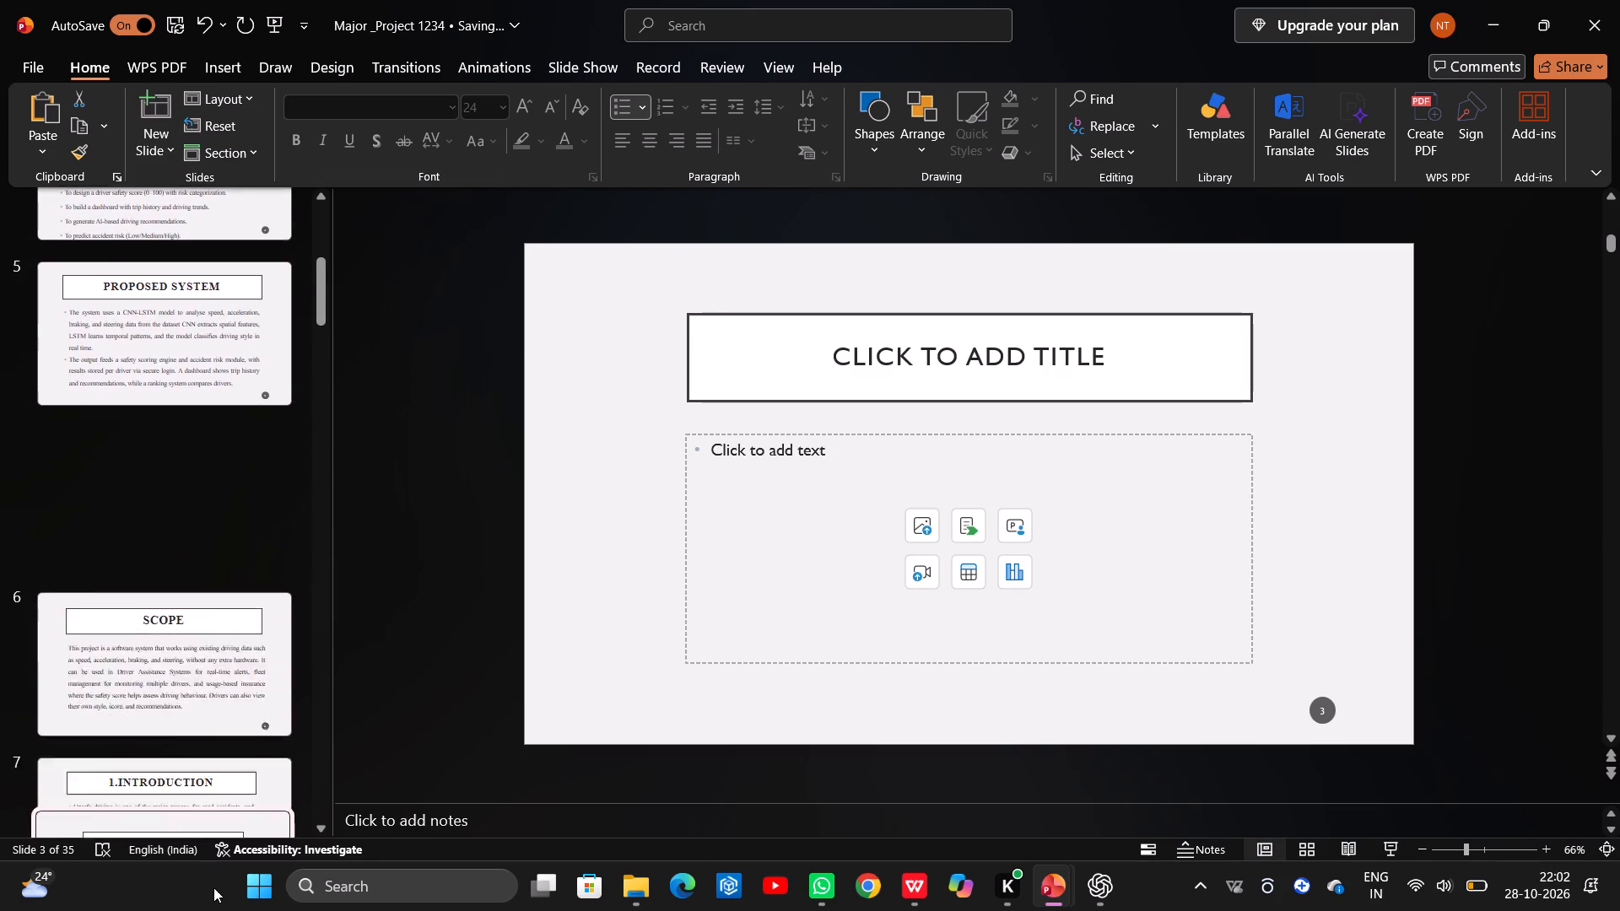
drag(213, 887, 213, 549)
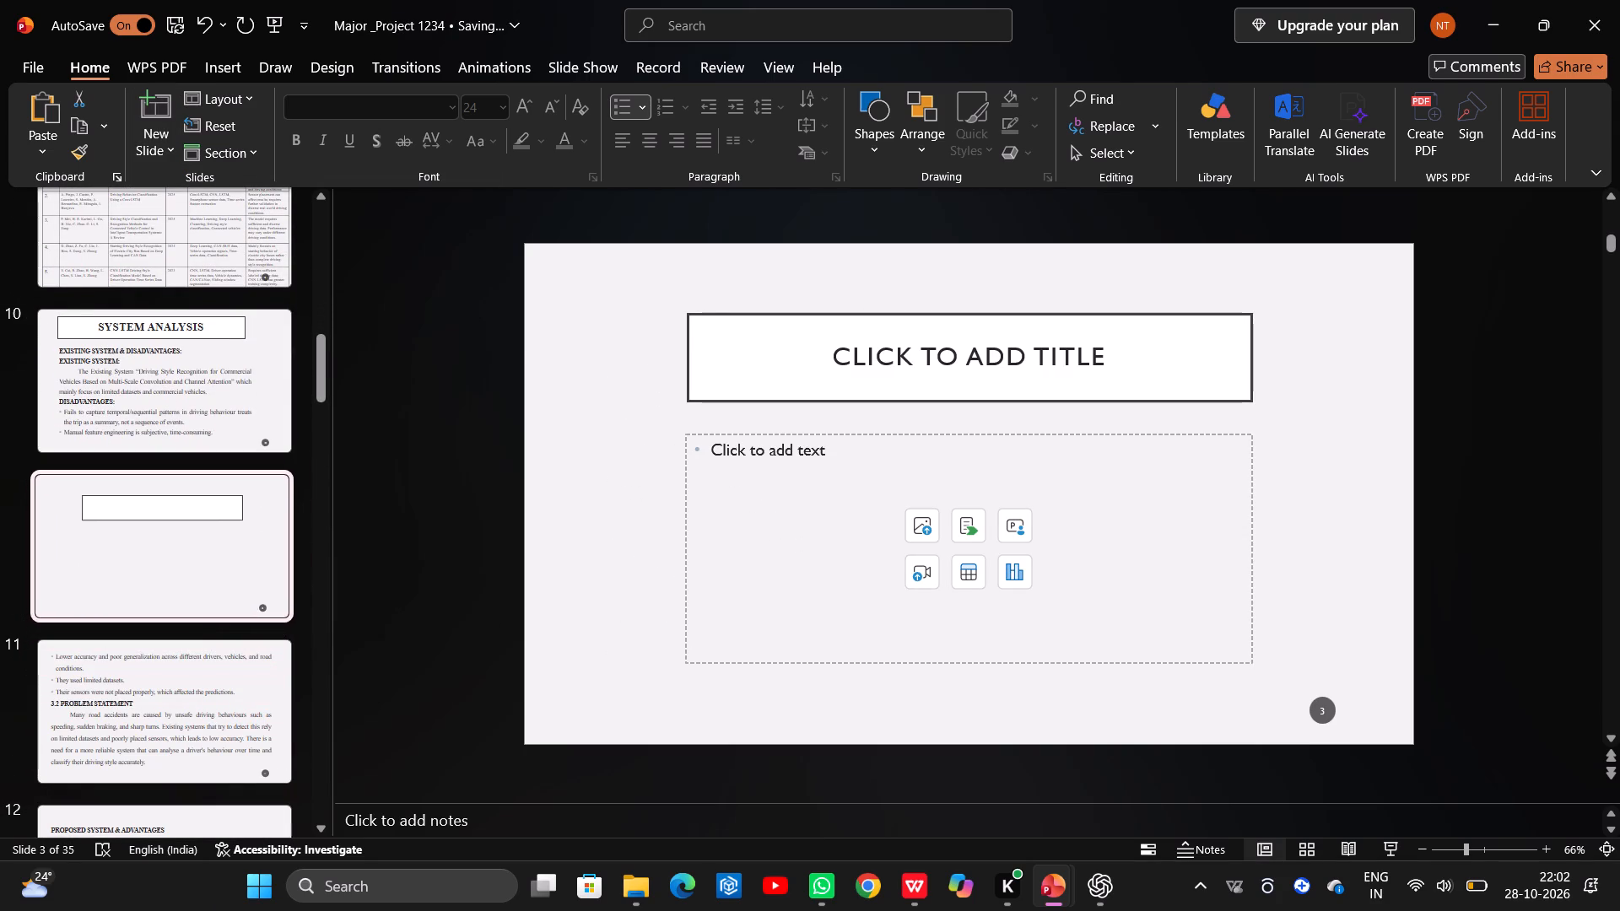
drag(213, 549, 199, 645)
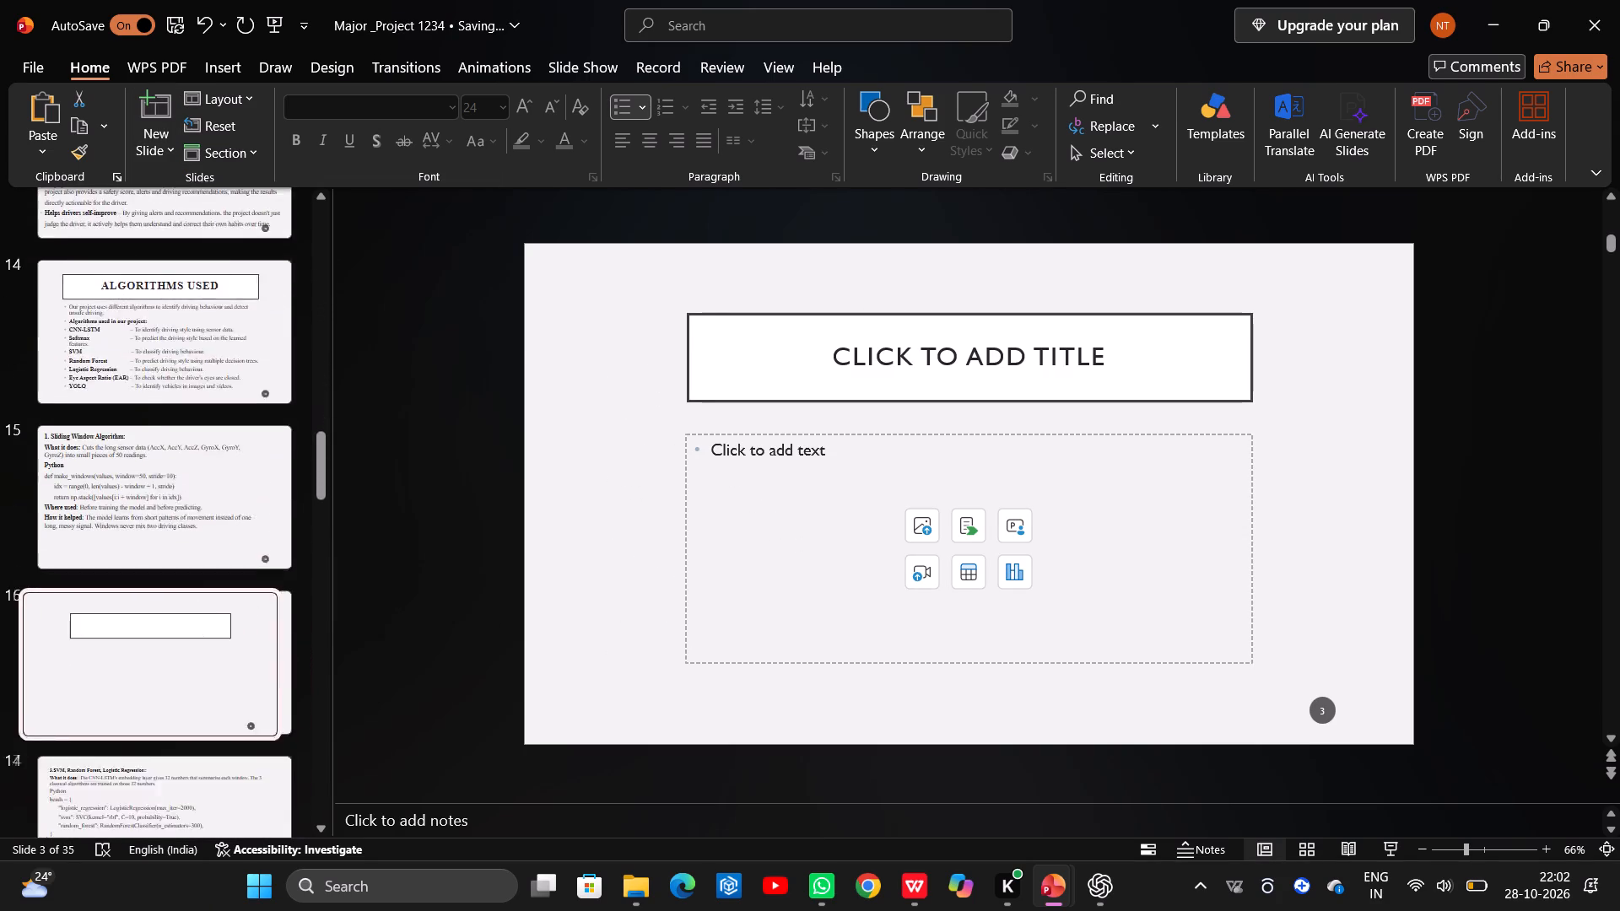
drag(199, 645, 207, 208)
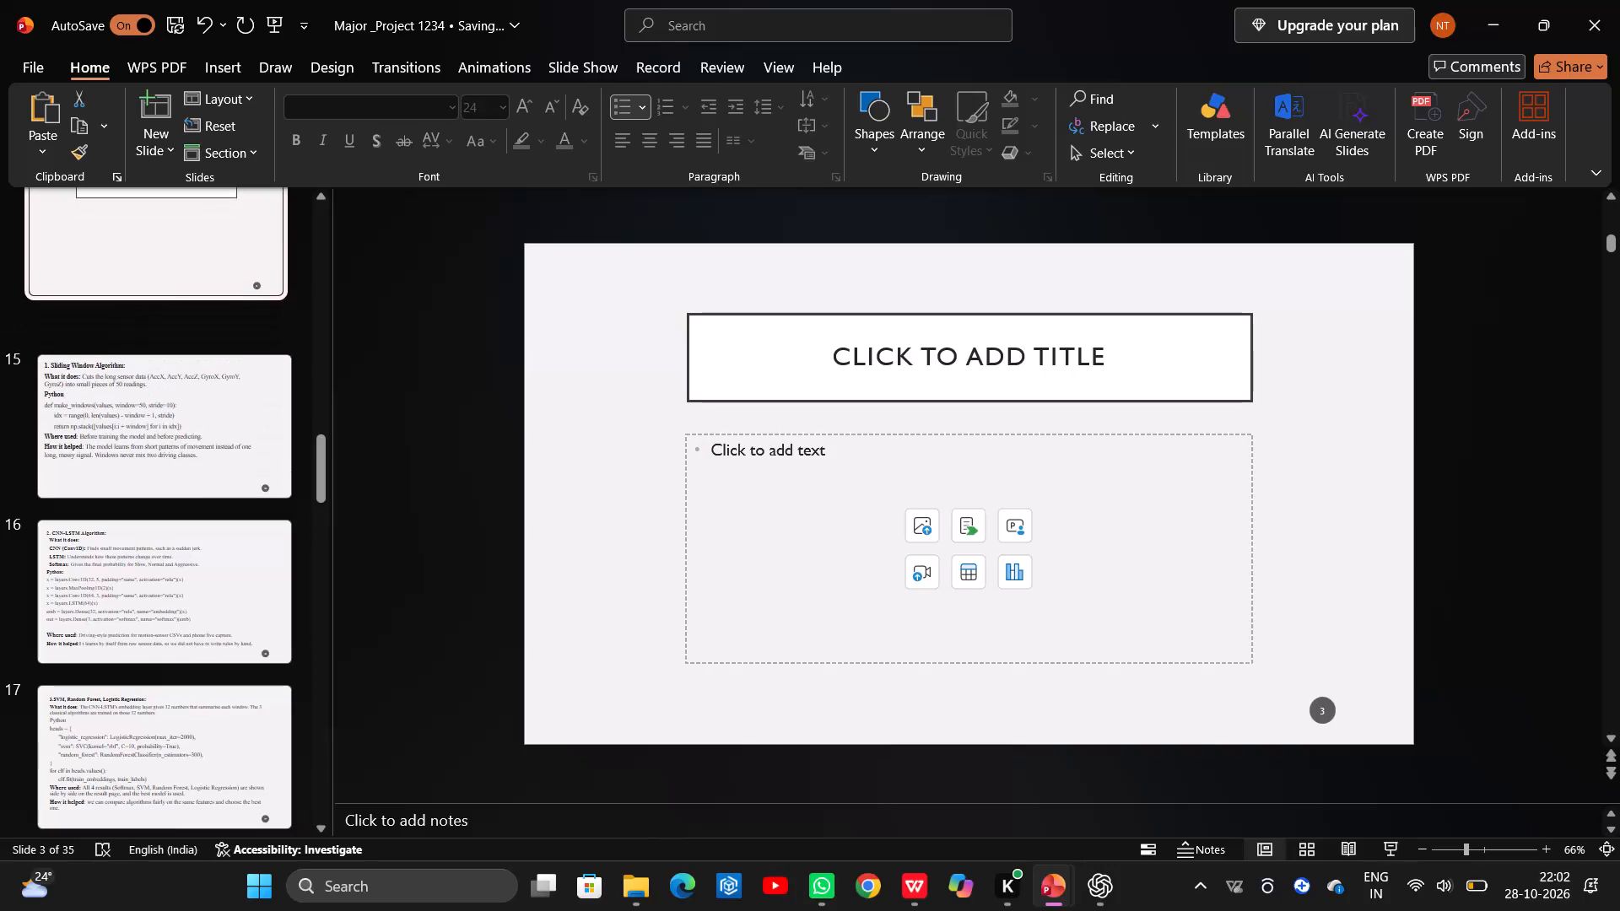
drag(207, 208, 213, 791)
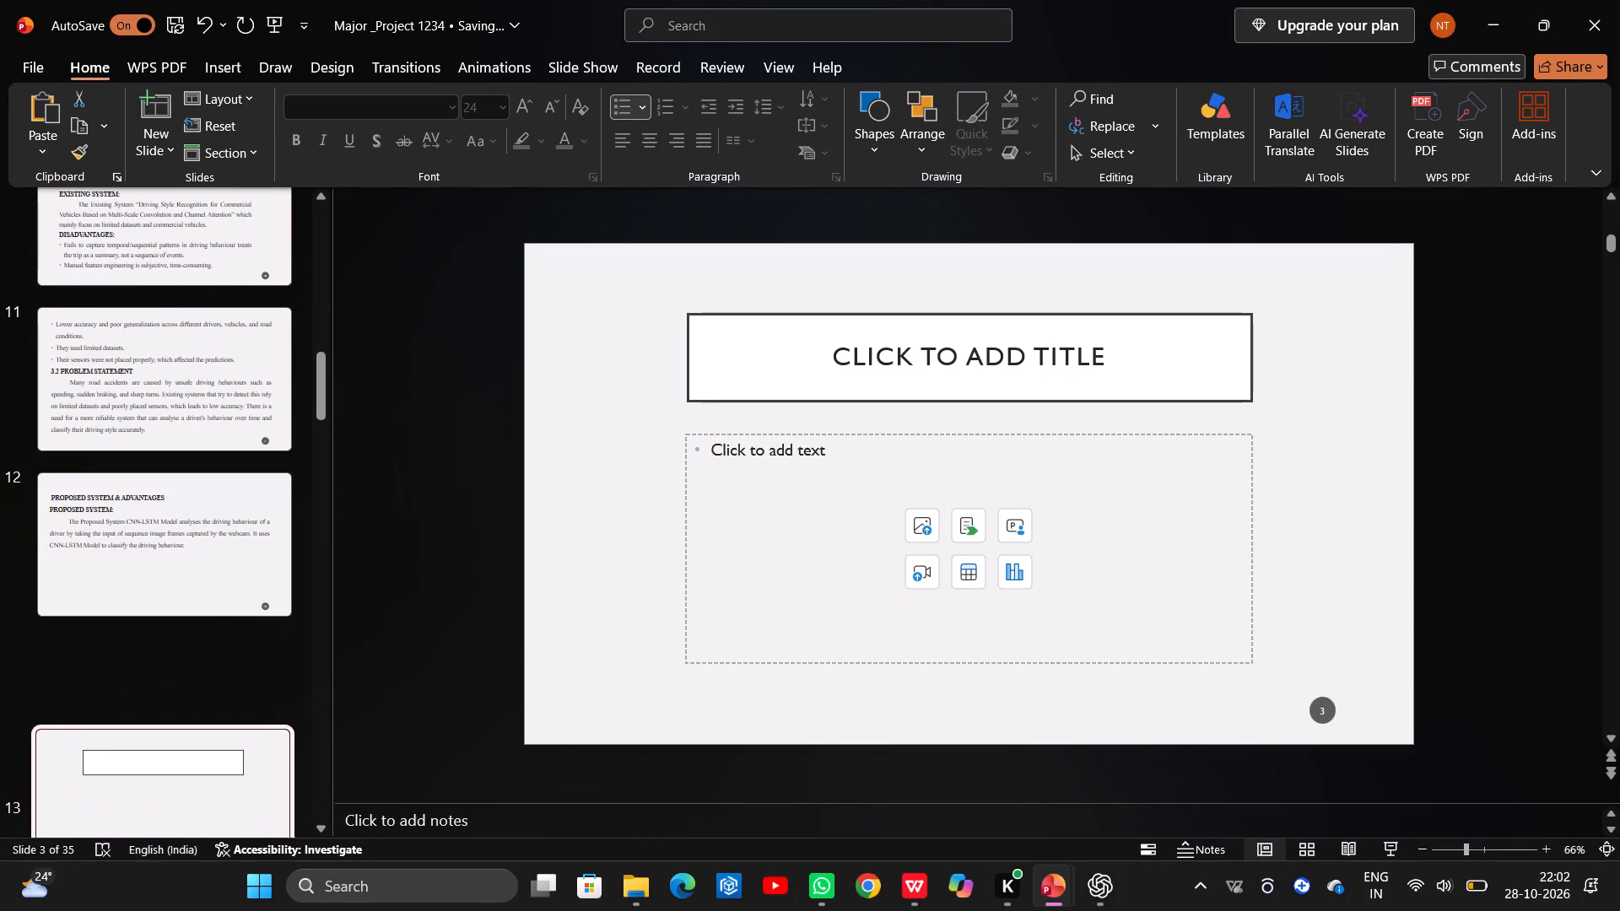
drag(213, 791, 179, 256)
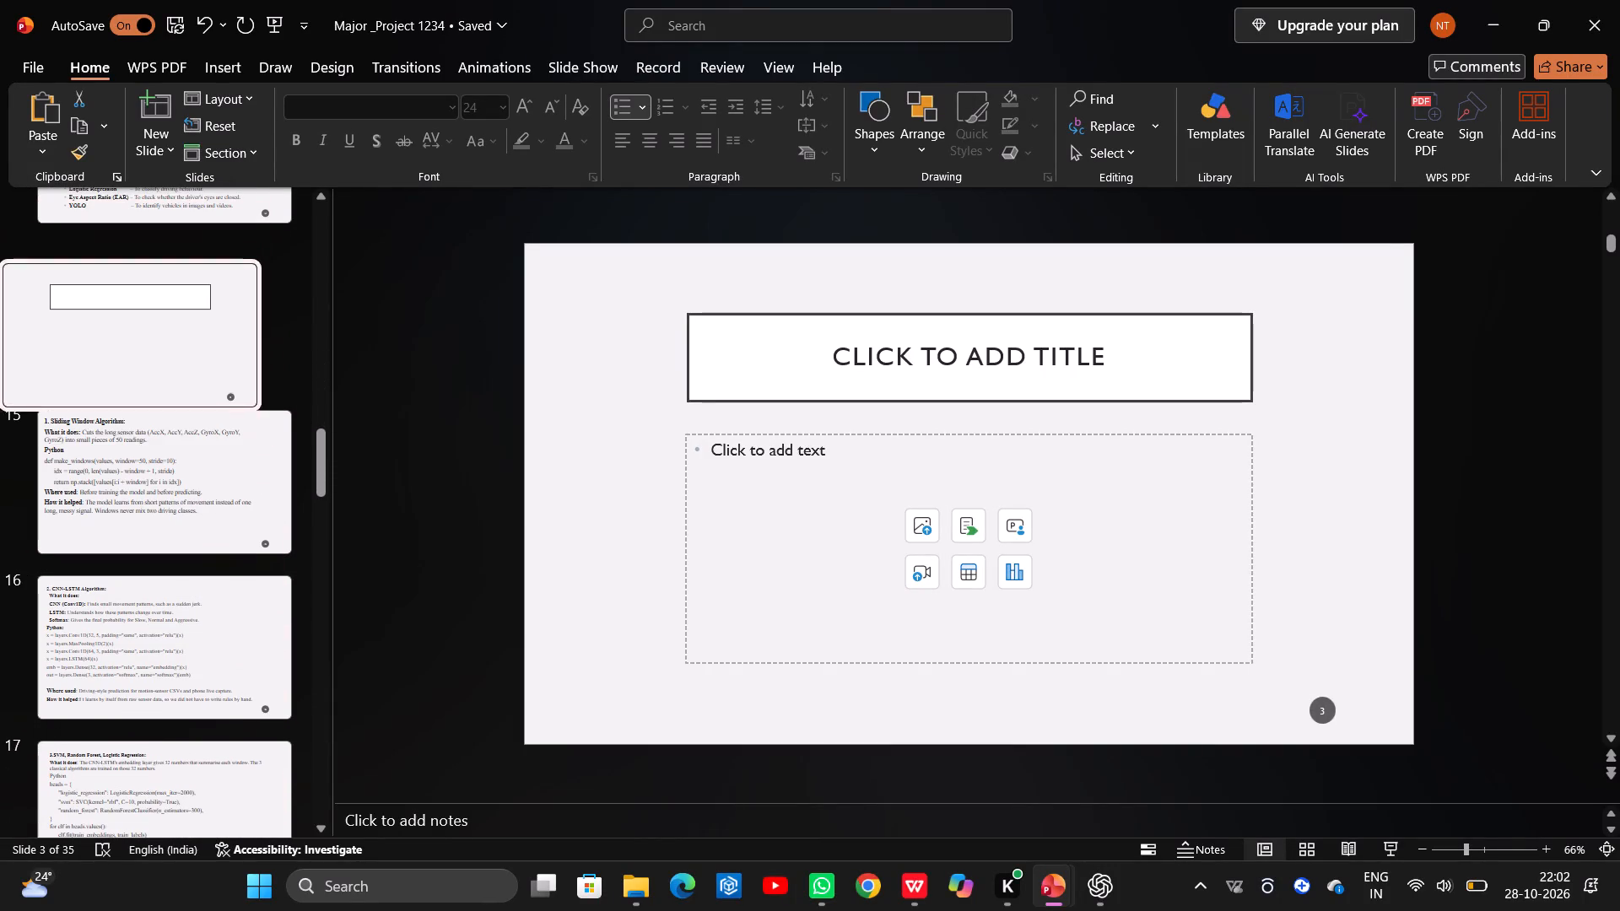
drag(179, 256, 208, 809)
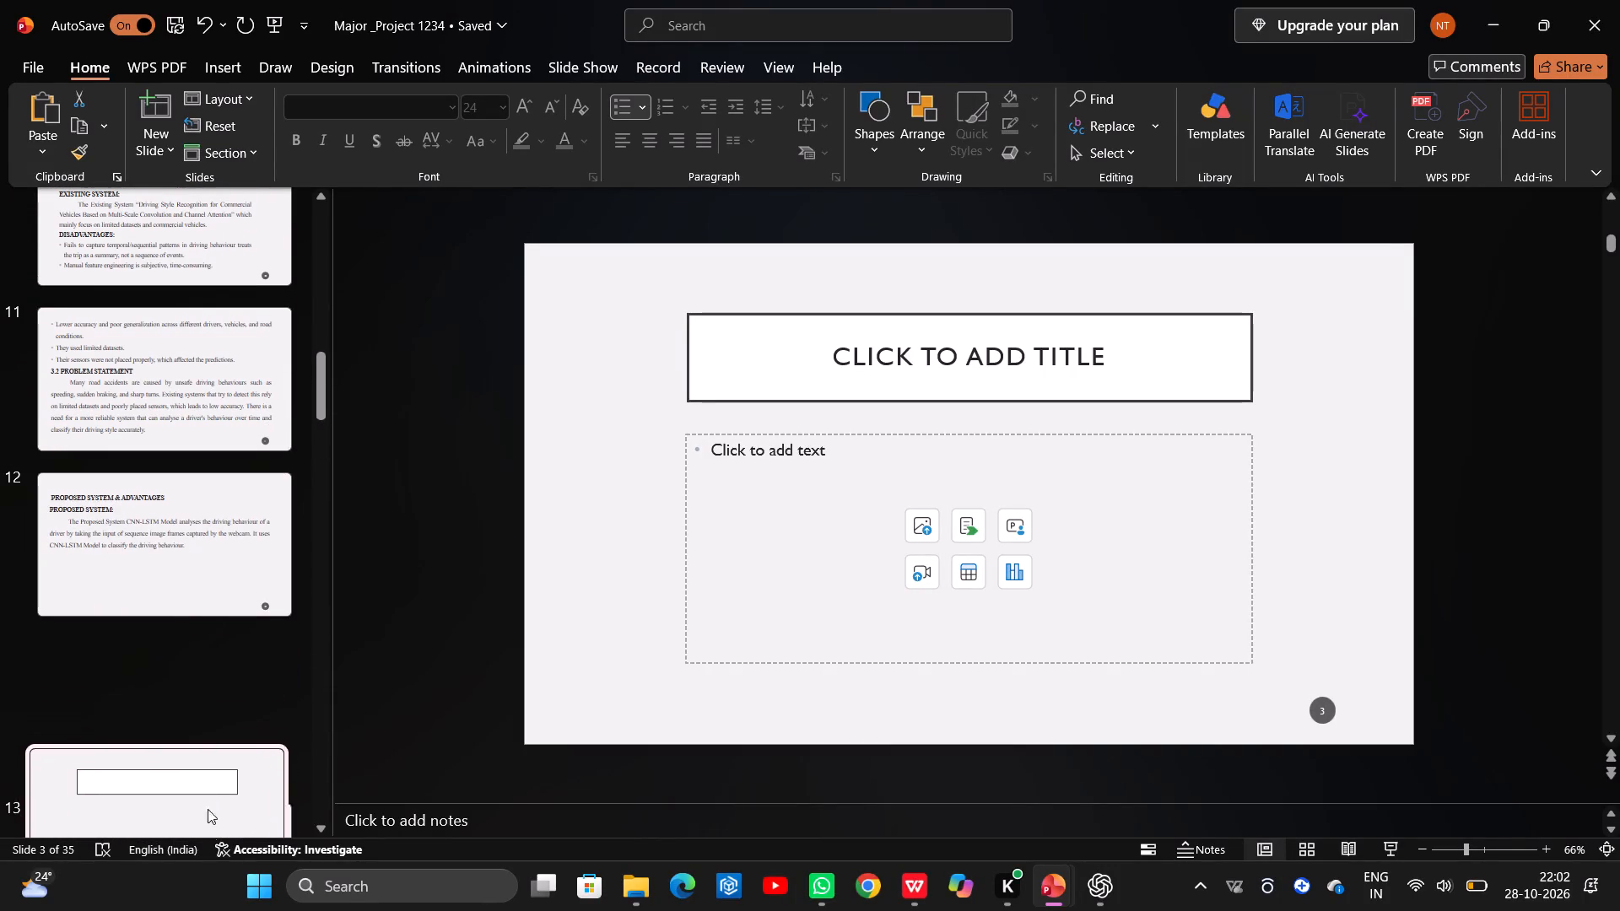
drag(208, 809, 213, 747)
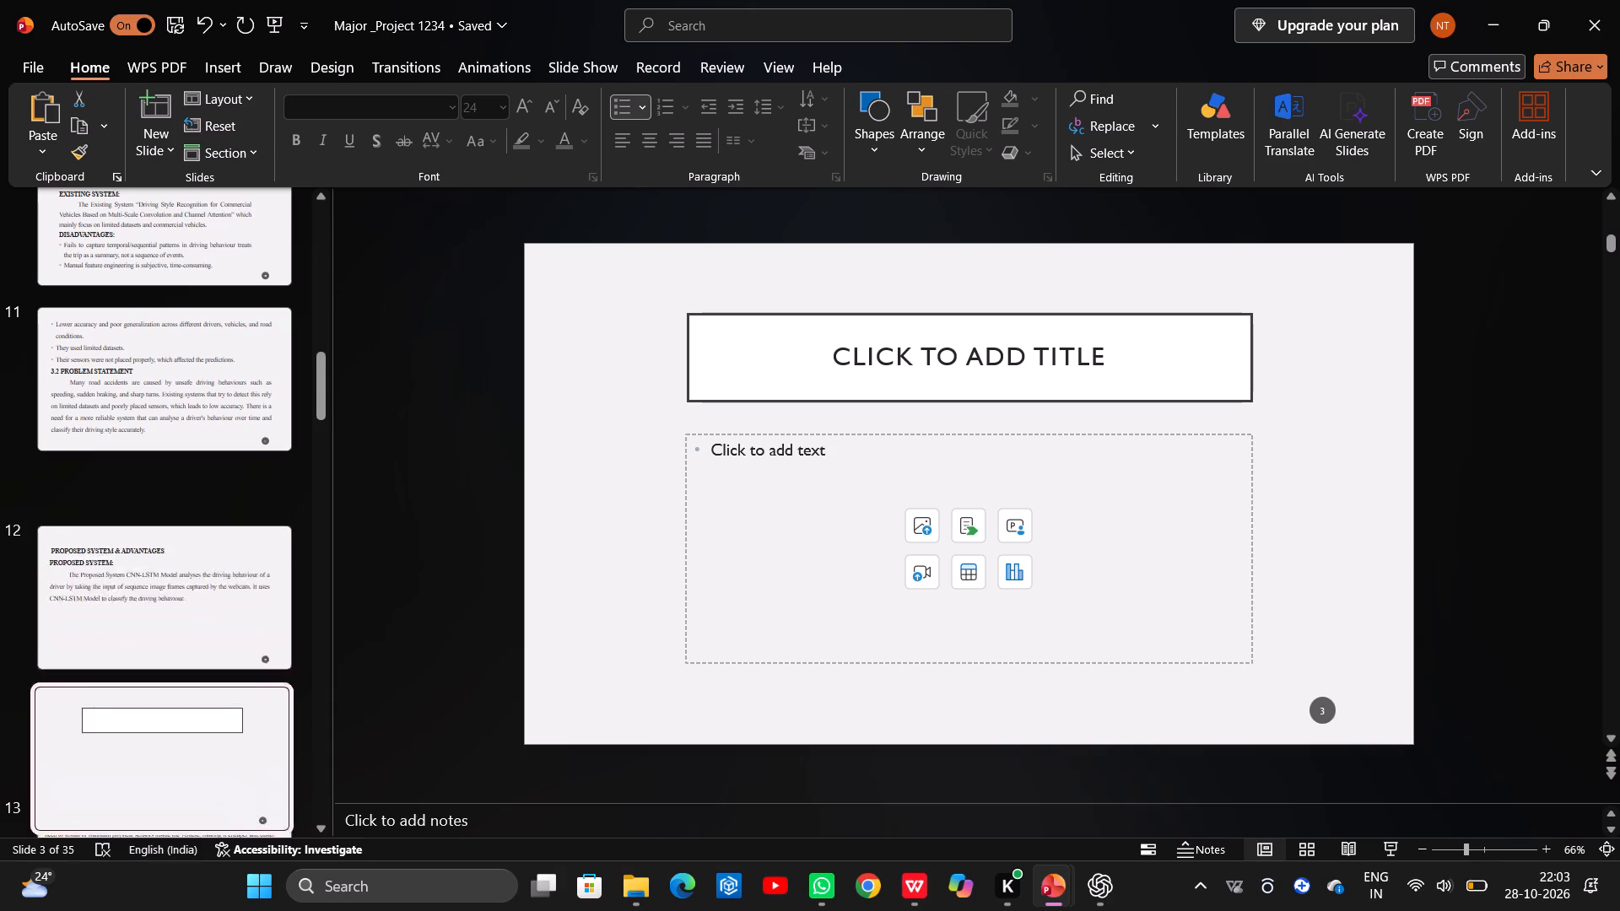
drag(213, 747, 214, 269)
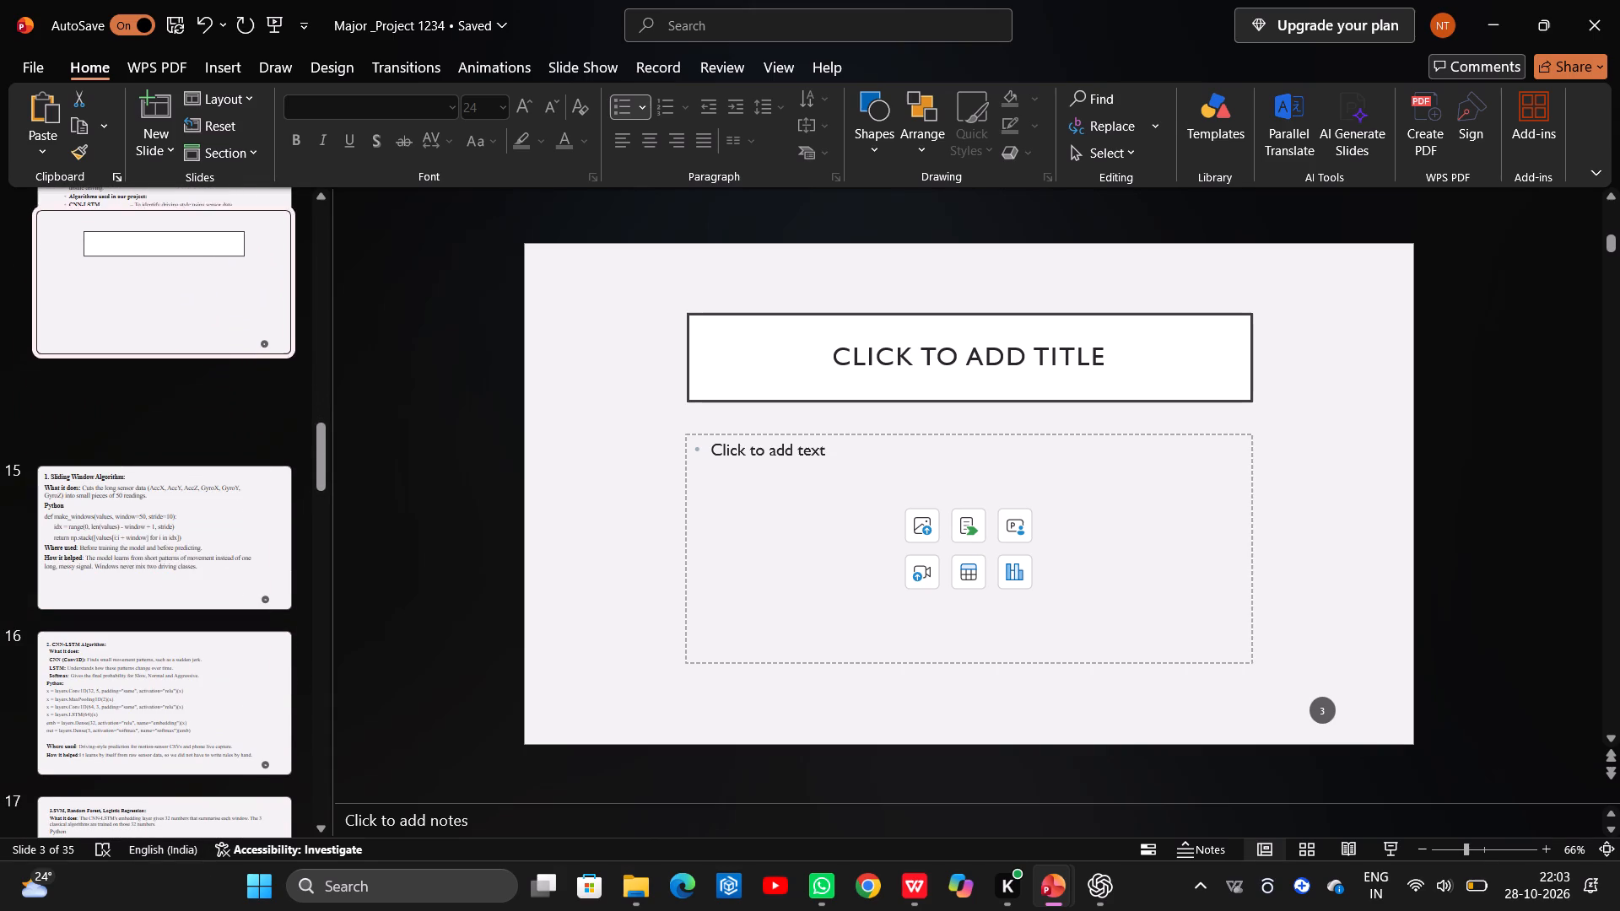
drag(214, 269, 216, 183)
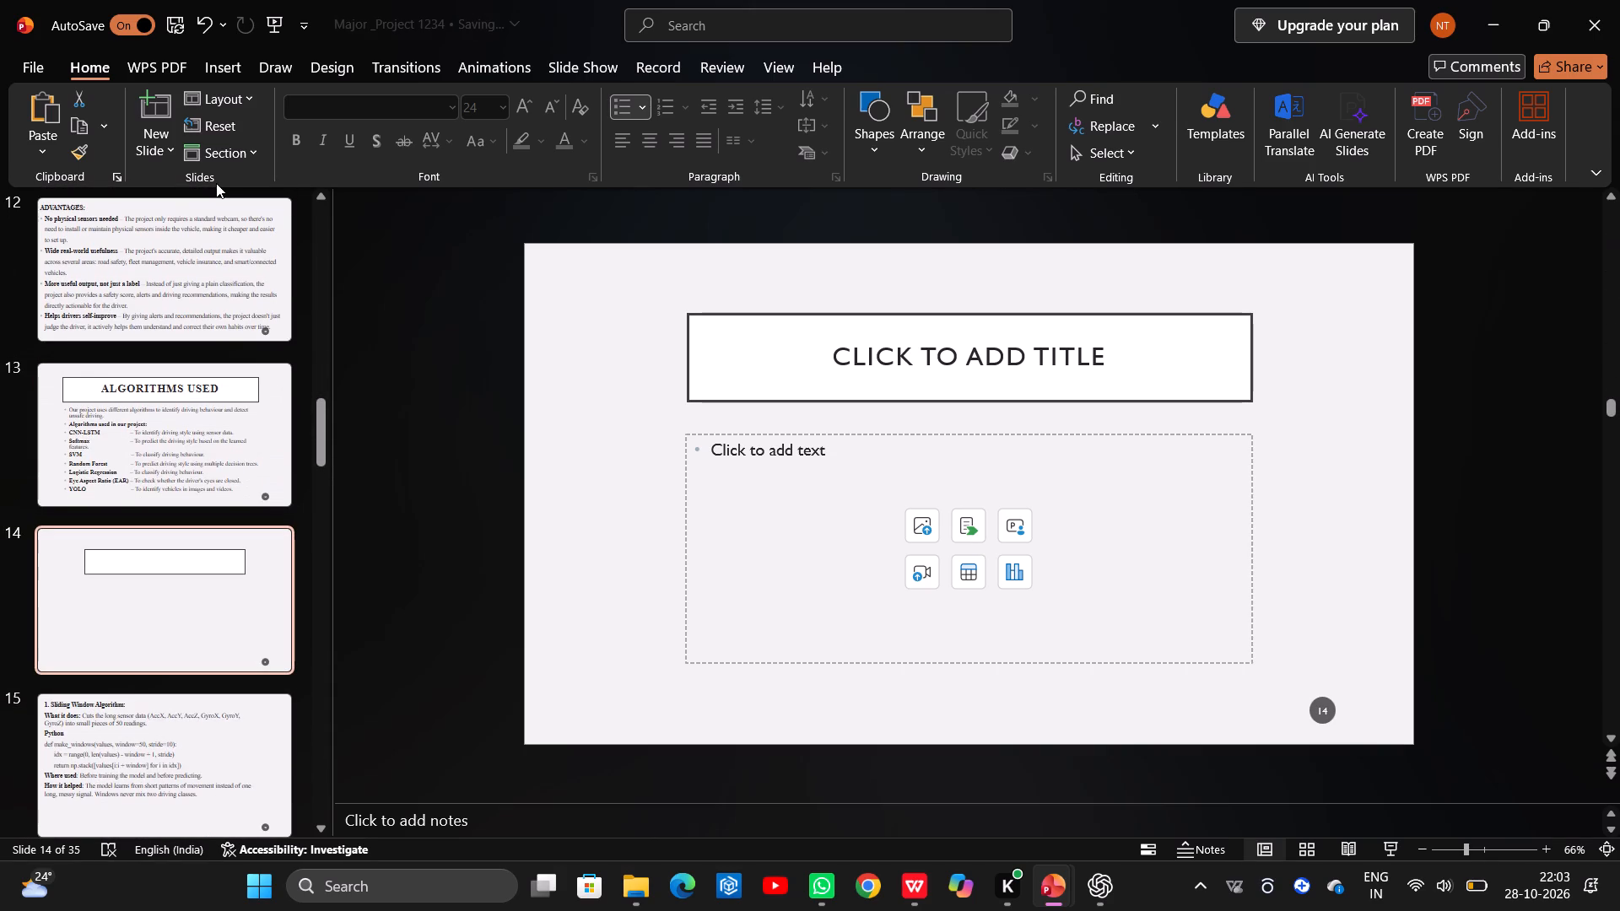
drag(174, 422, 170, 520)
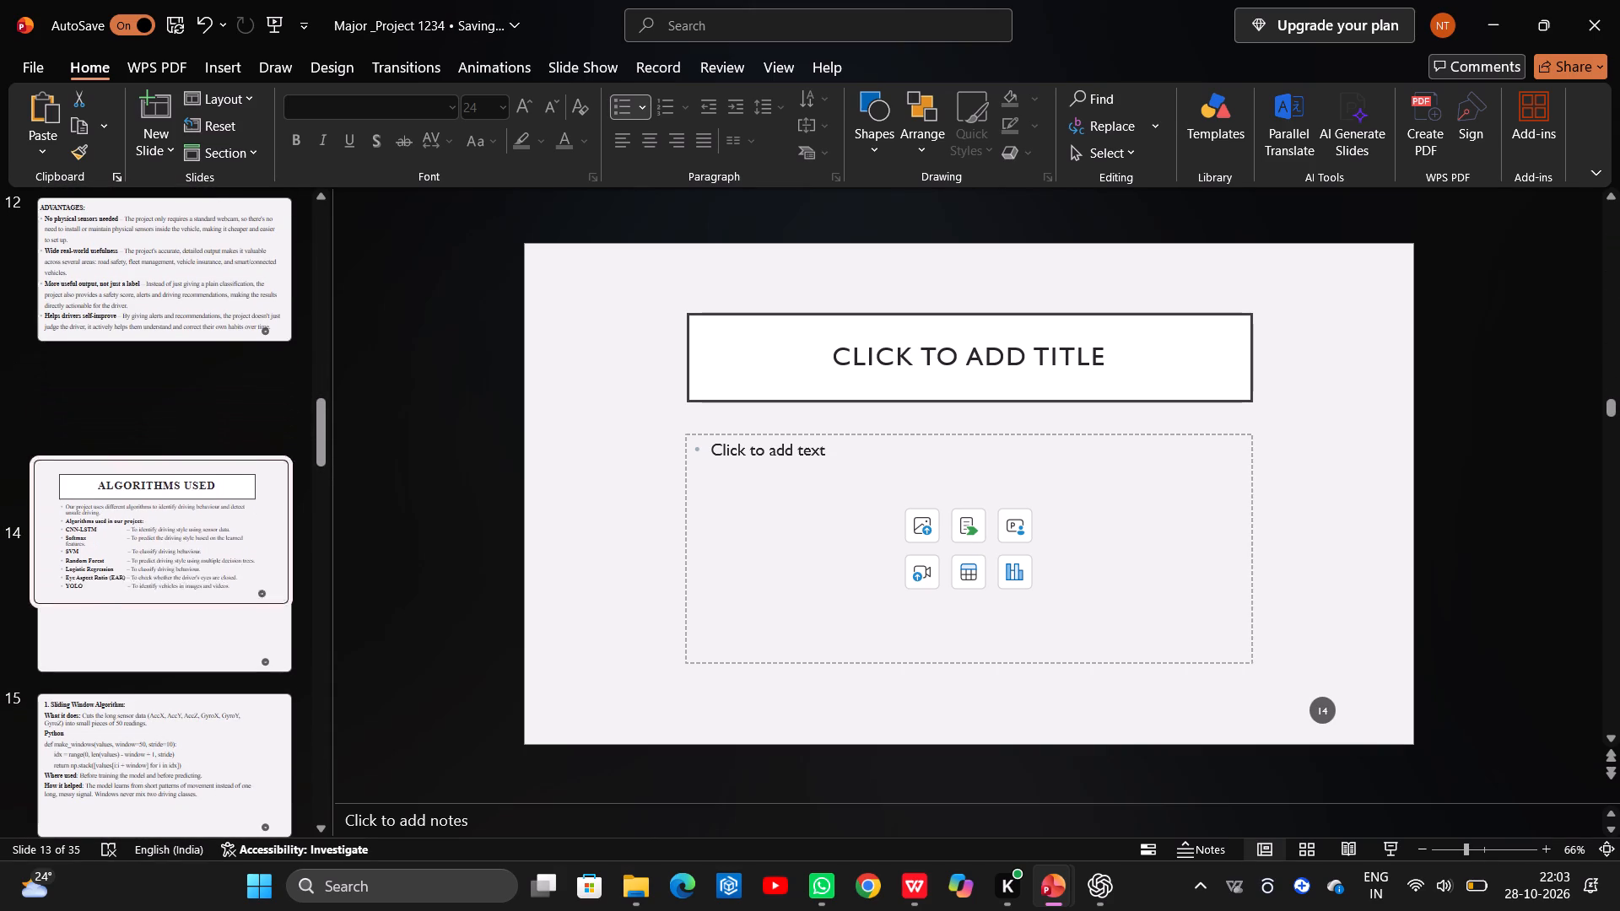
drag(170, 520, 175, 575)
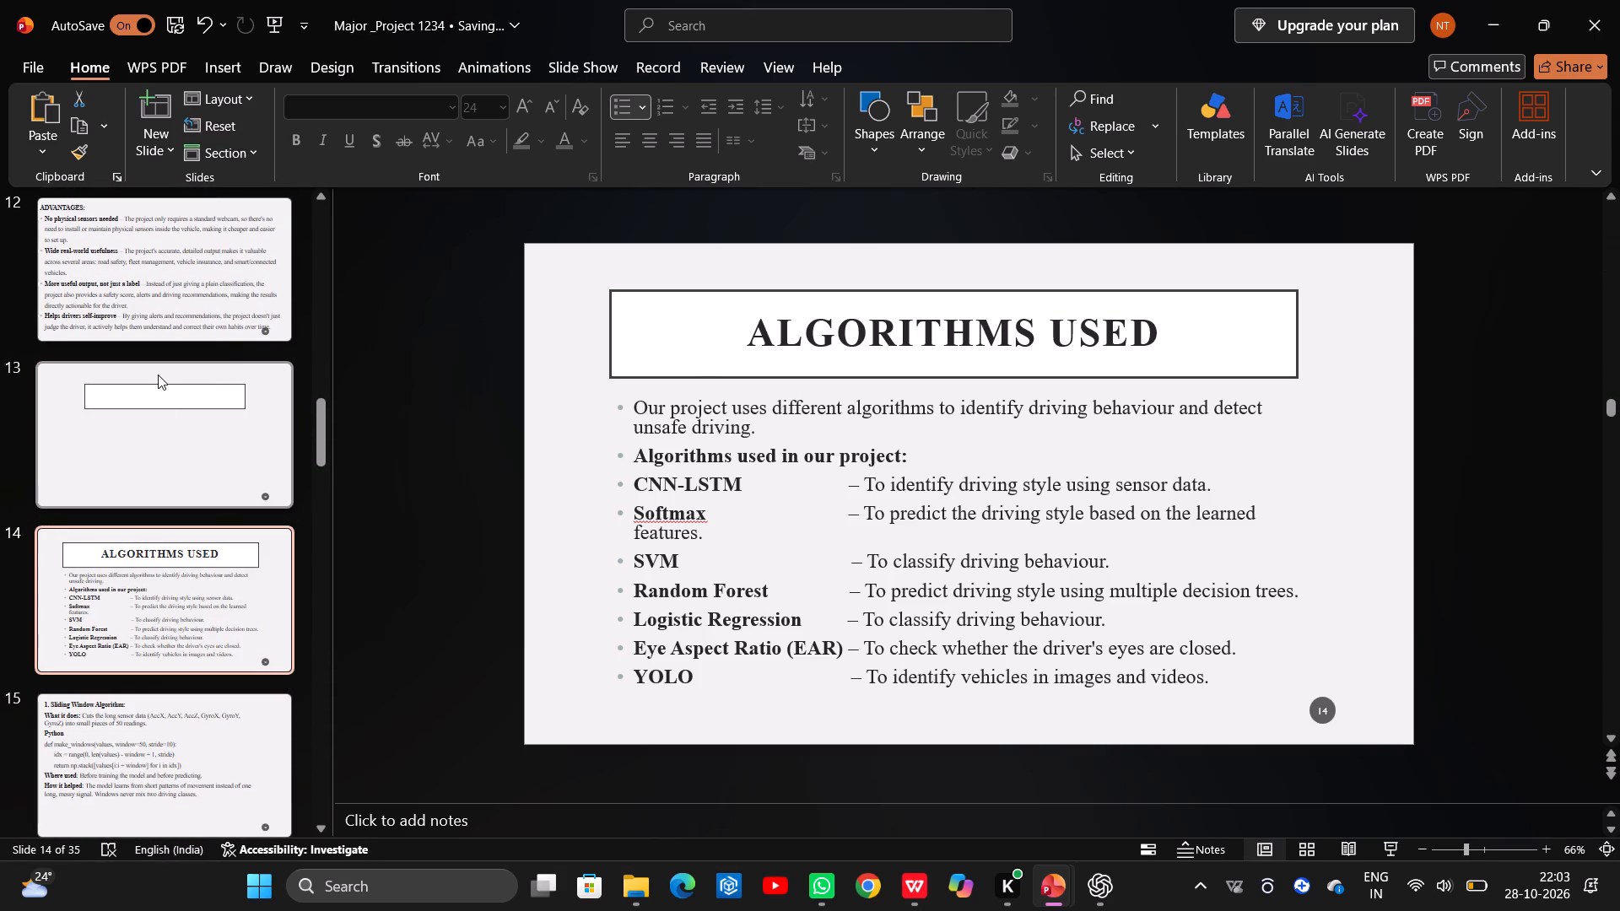
Copy the 5.SYSTEM DESIGN title from slide 24 of Major _Project-4-2 into slide 13's title placeholder in Major _Project 1234.
click(158, 375)
click(884, 362)
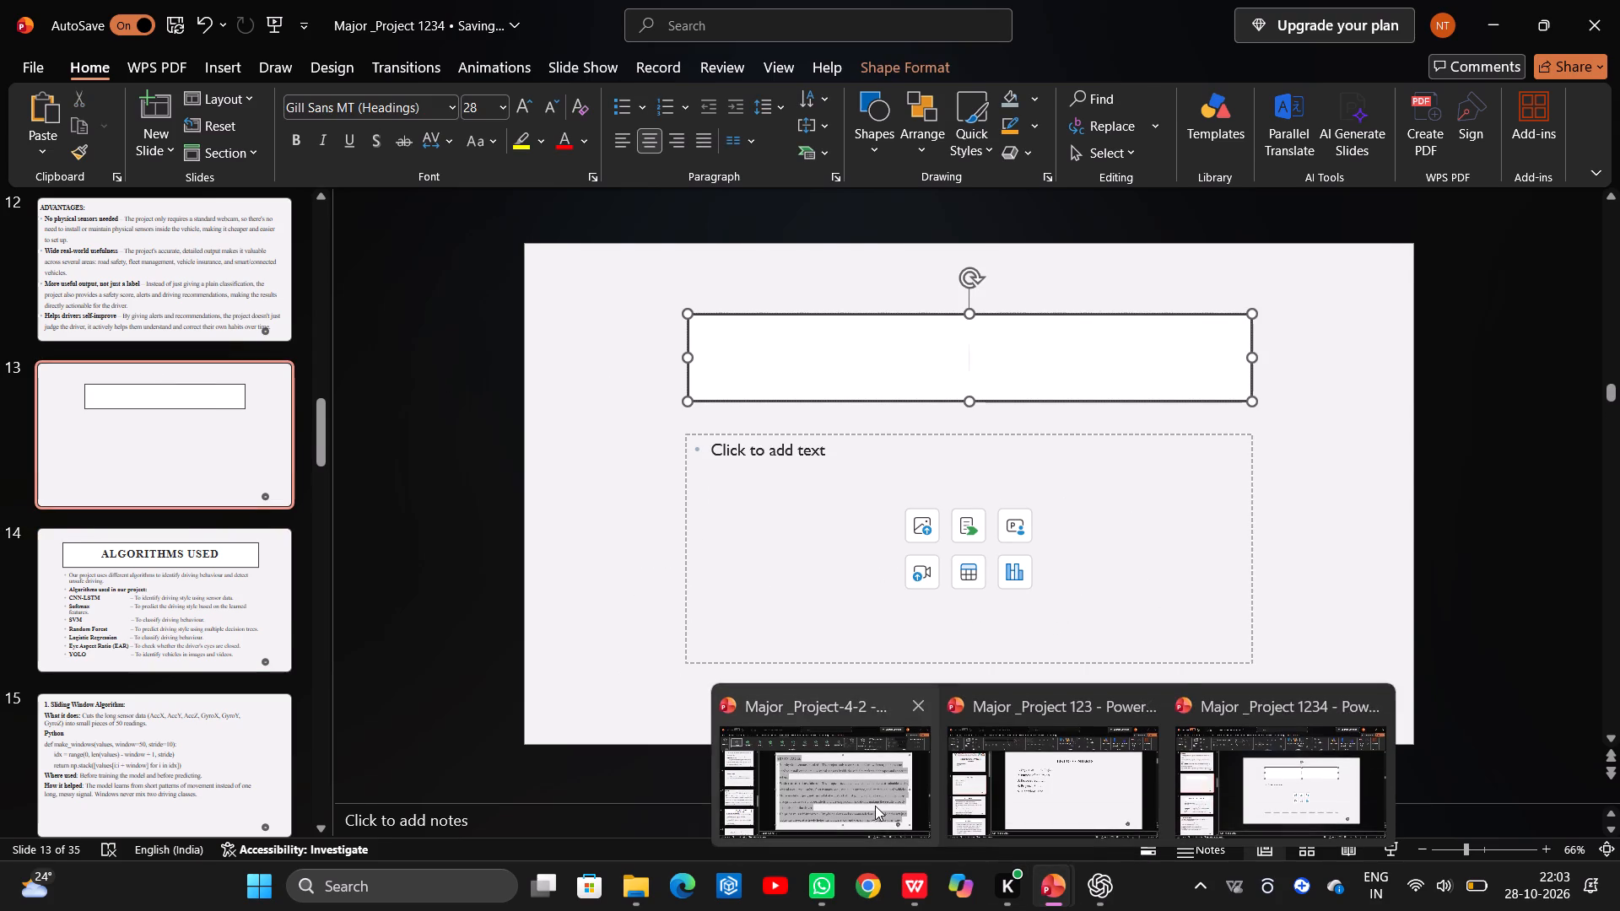
click(875, 805)
scroll(165, 628, down, 3)
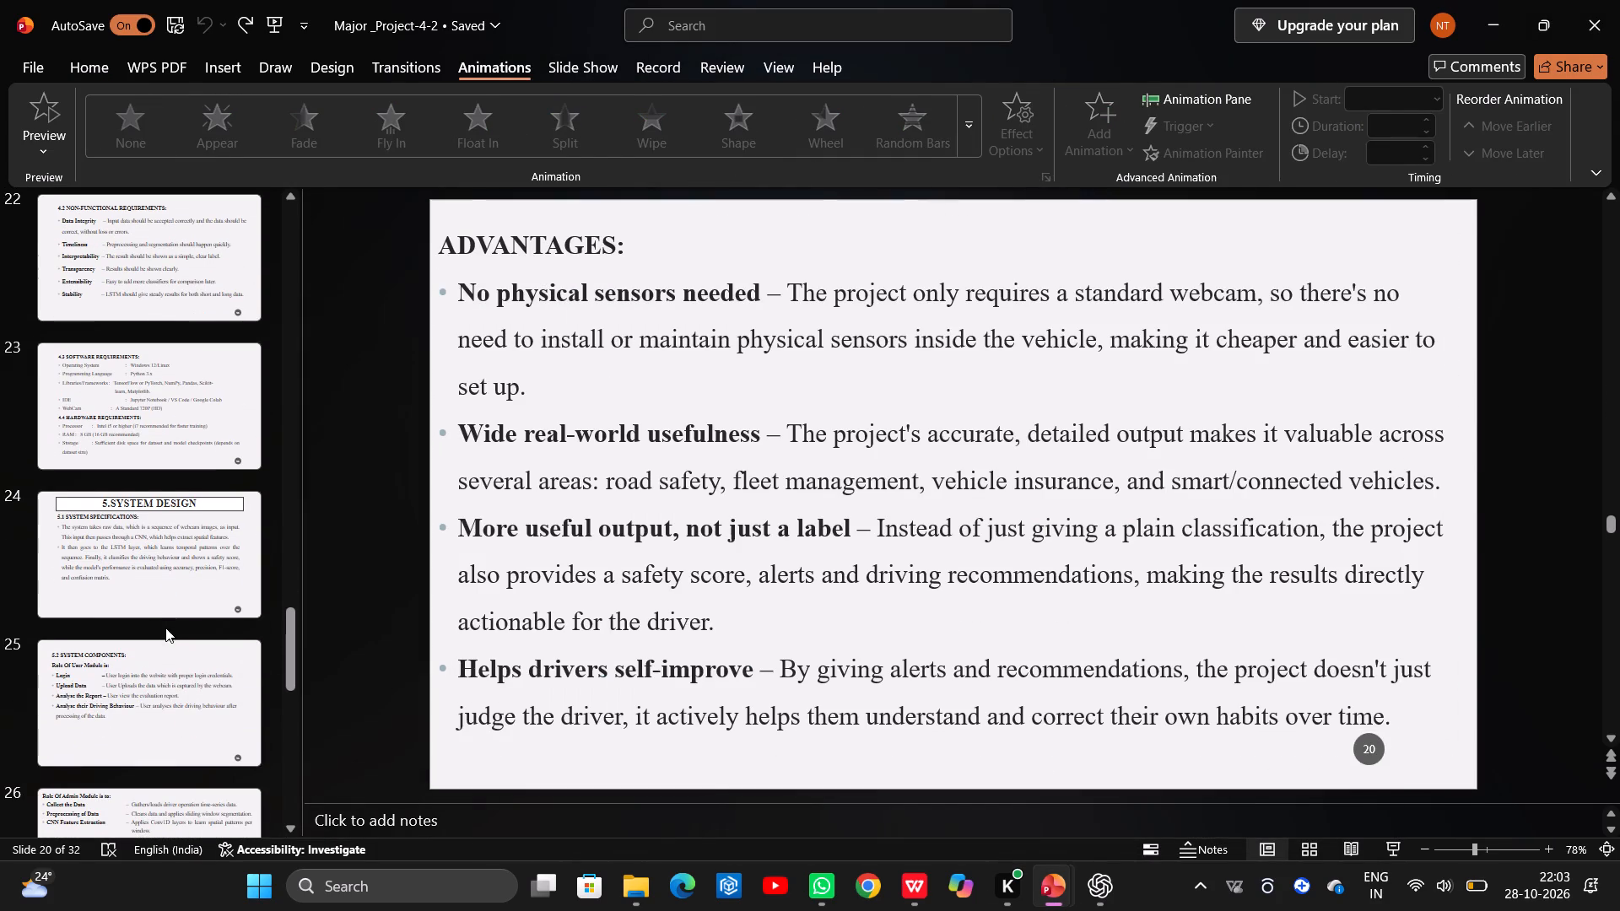
click(162, 543)
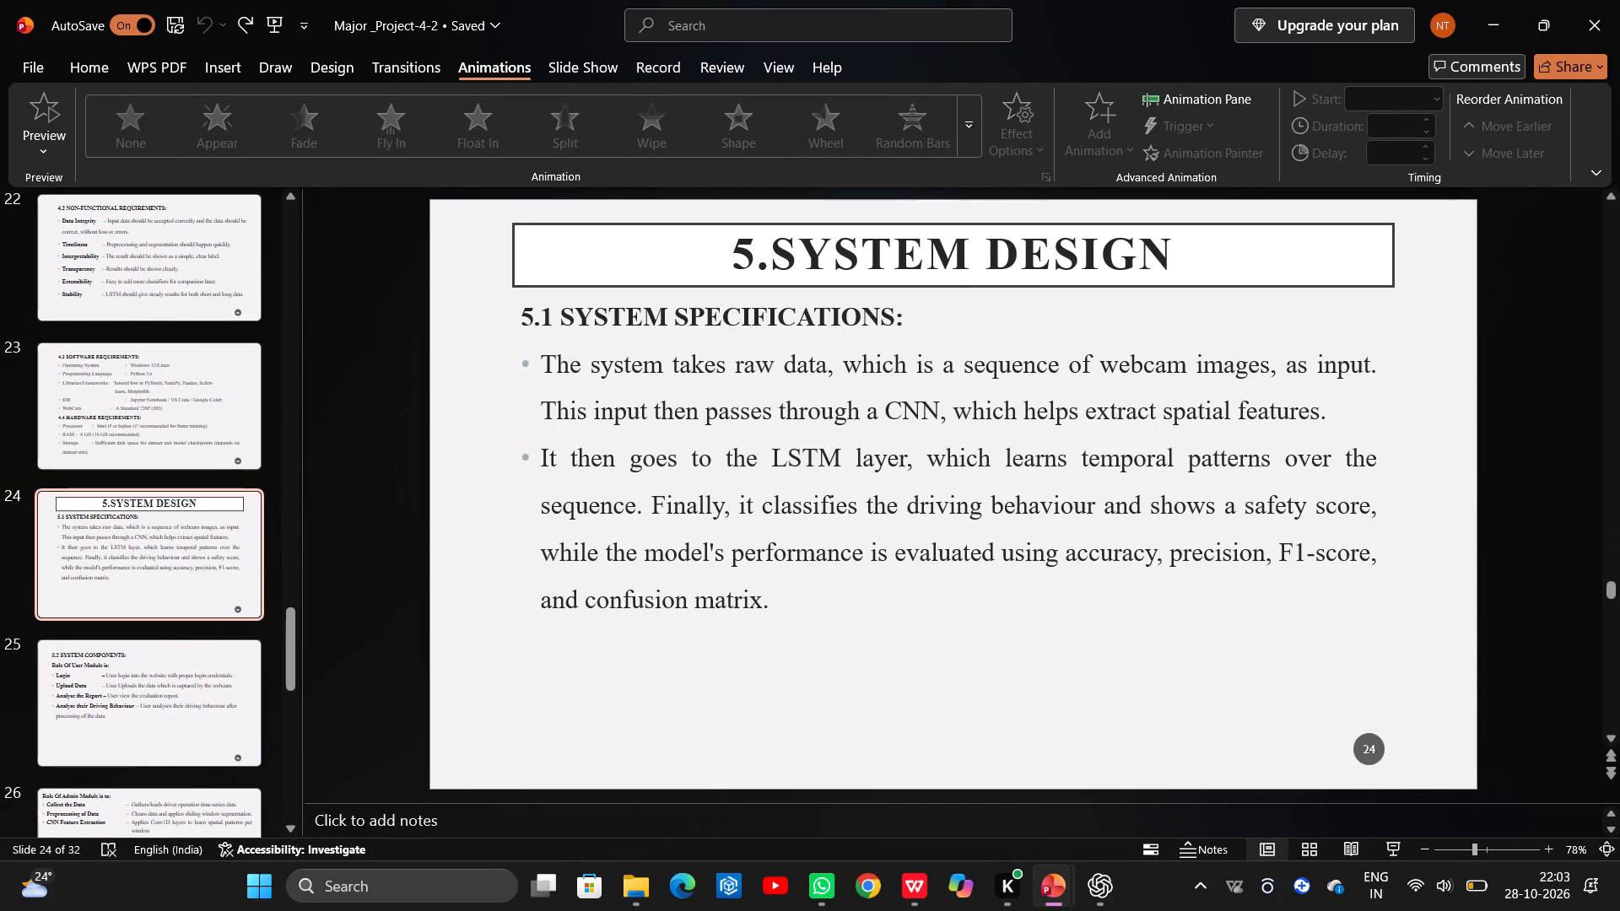
click(723, 257)
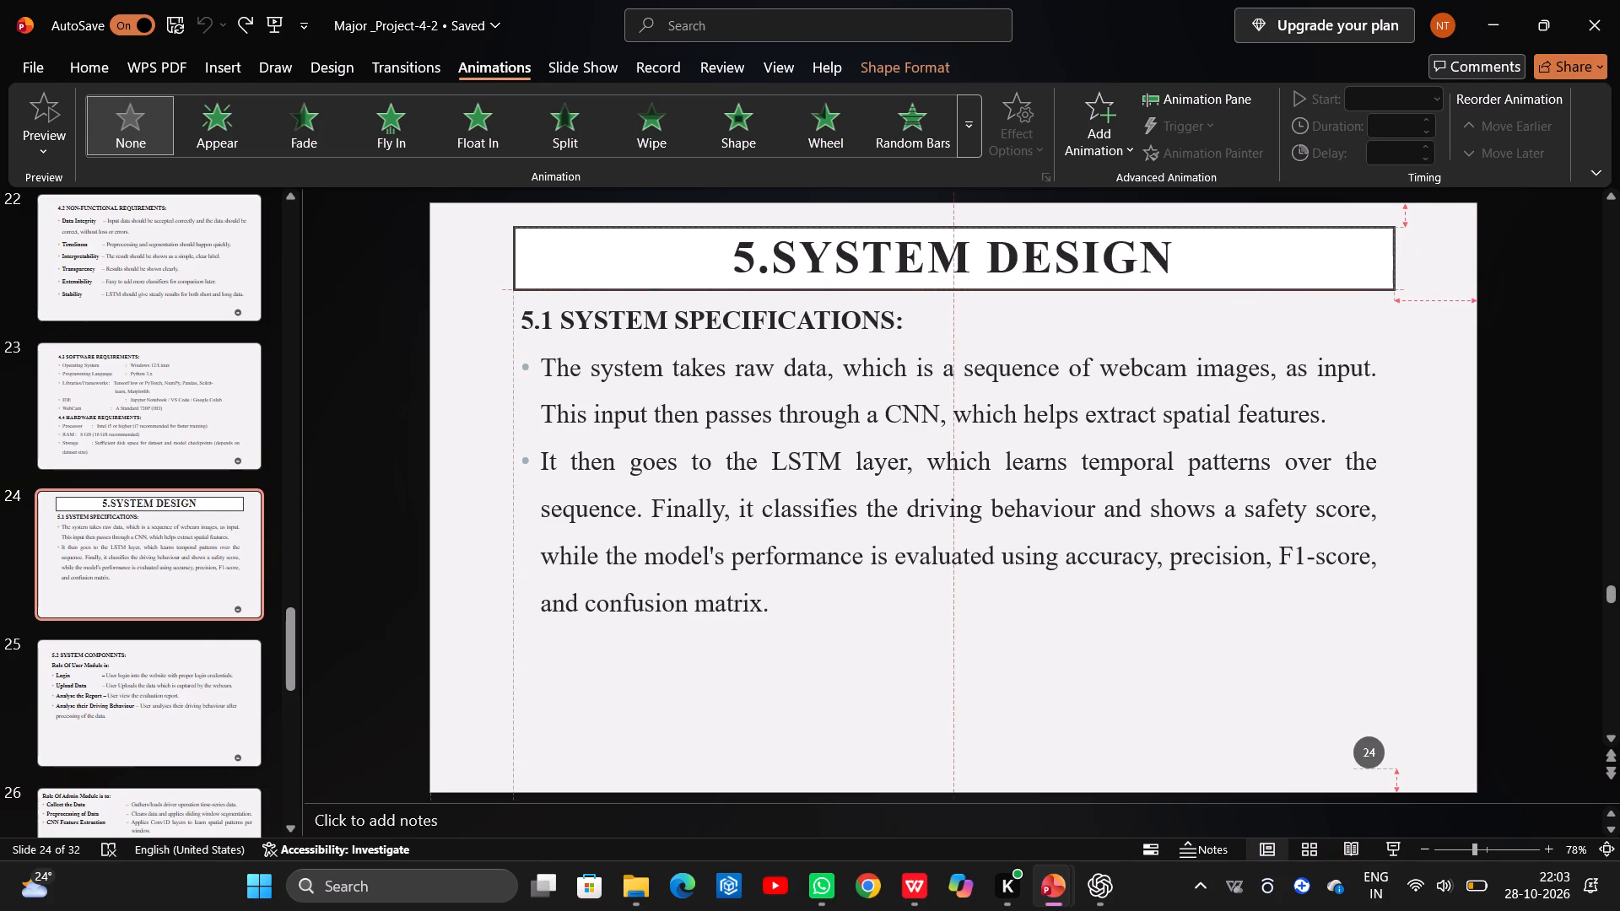
right_click(840, 257)
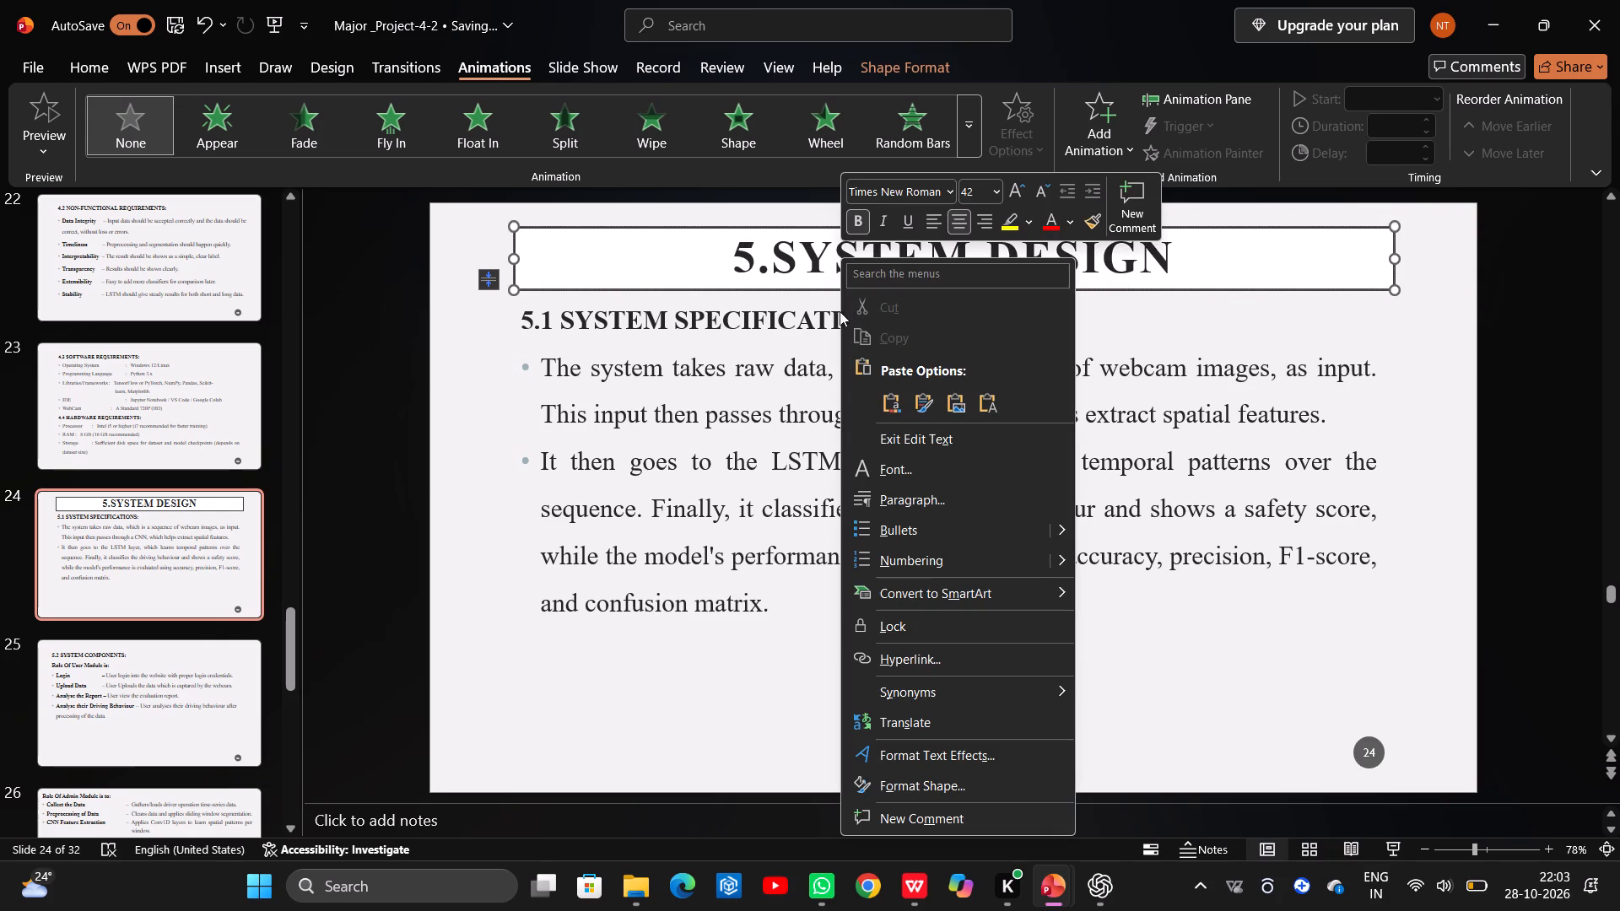
click(705, 224)
right_click(513, 257)
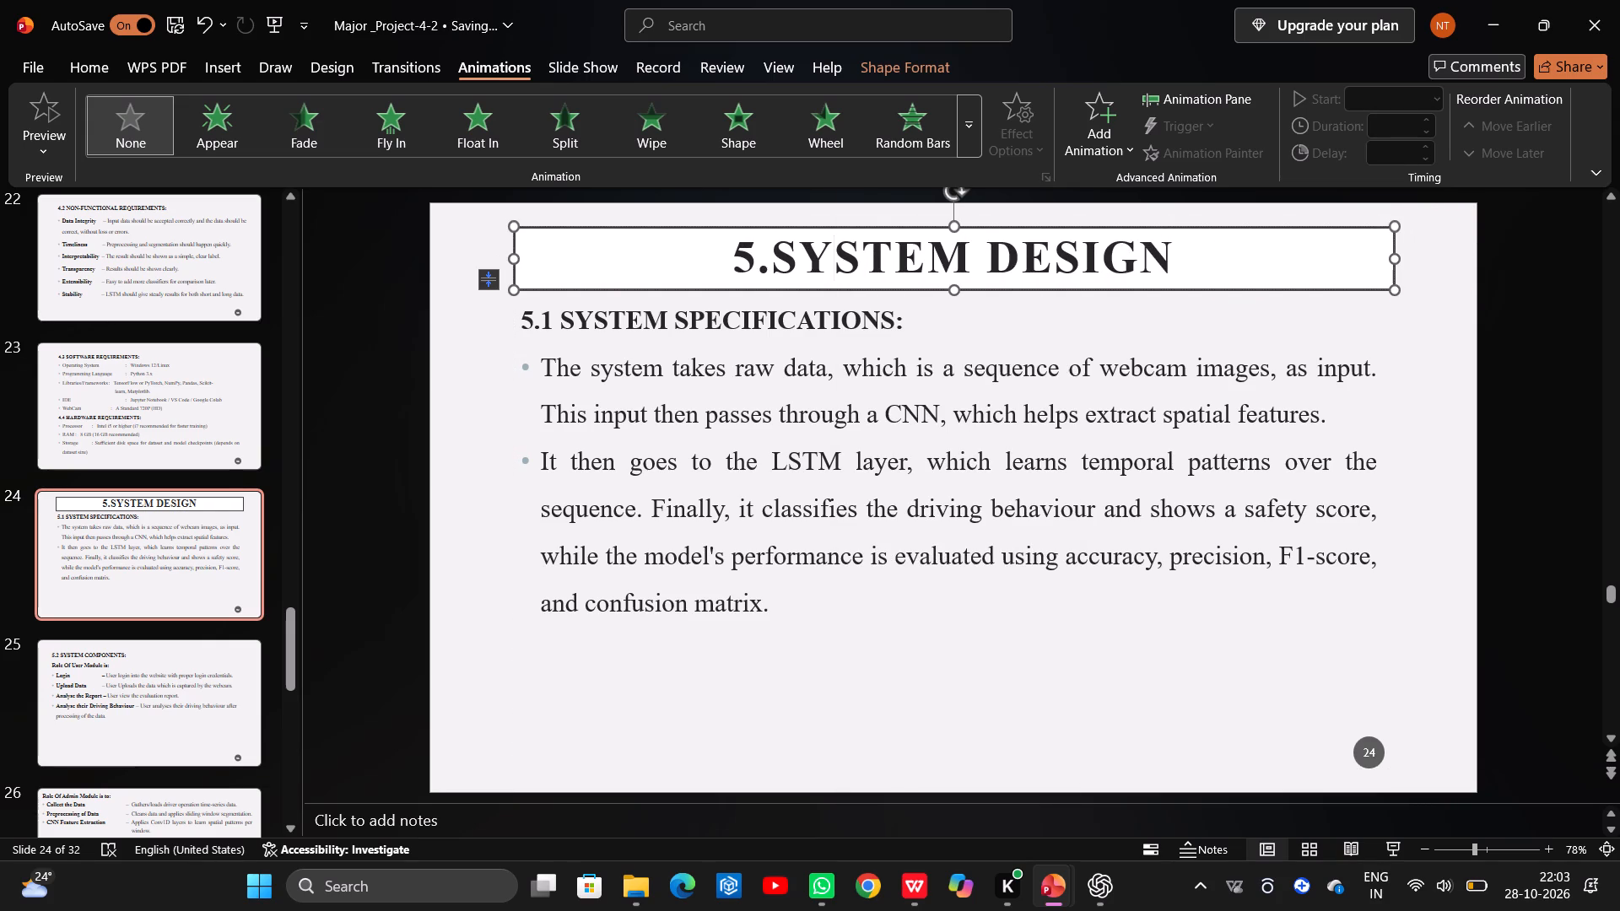
click(543, 334)
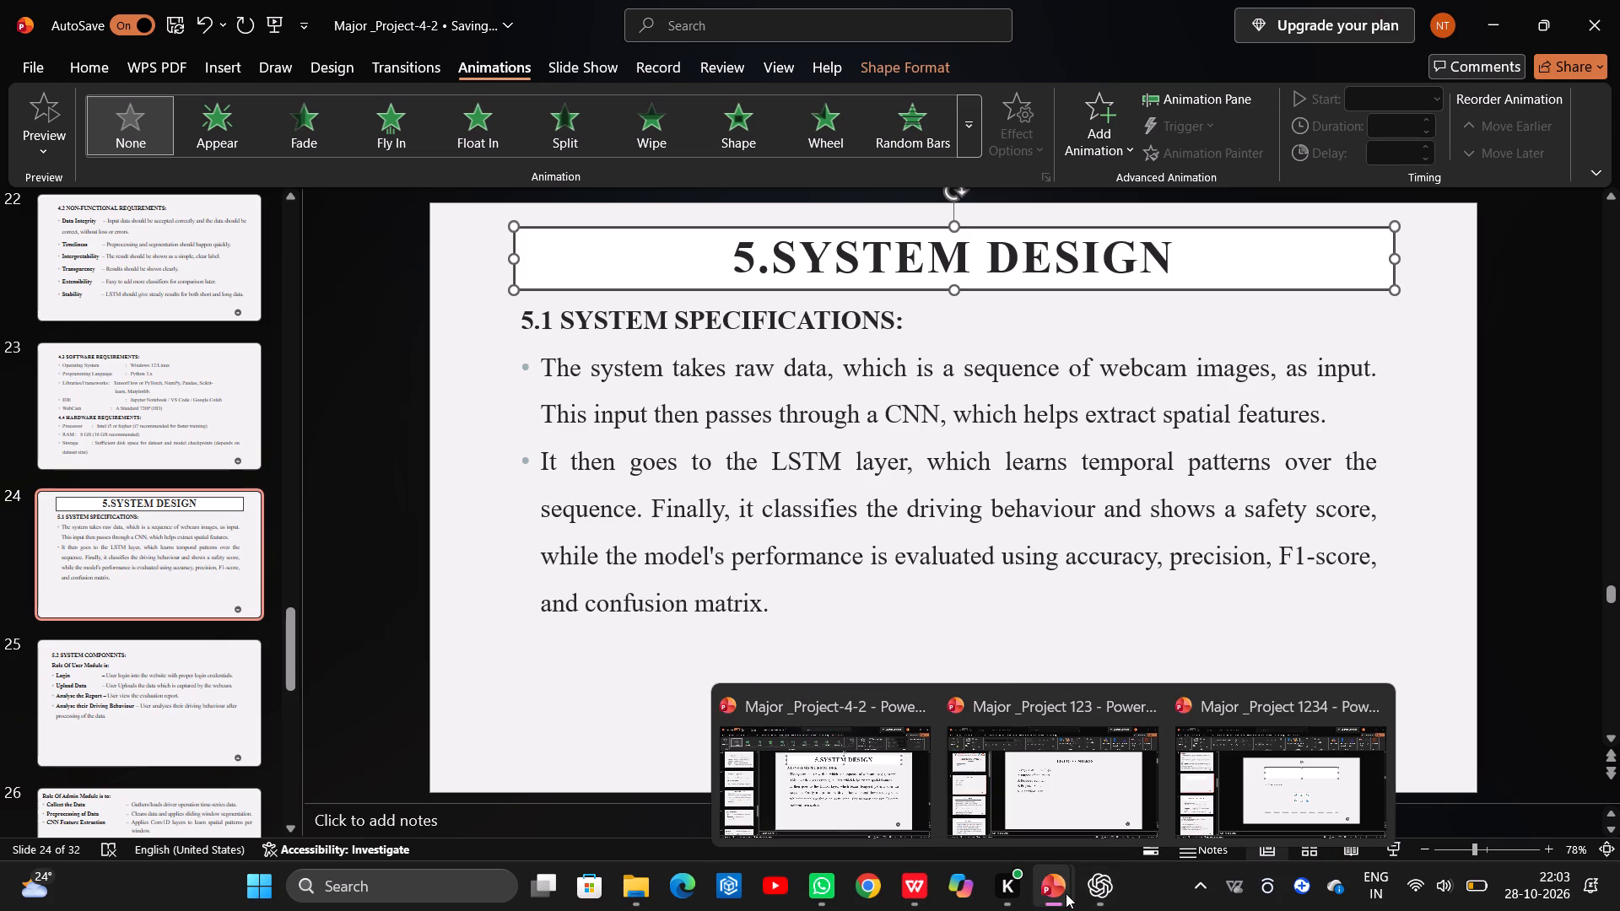
click(1260, 785)
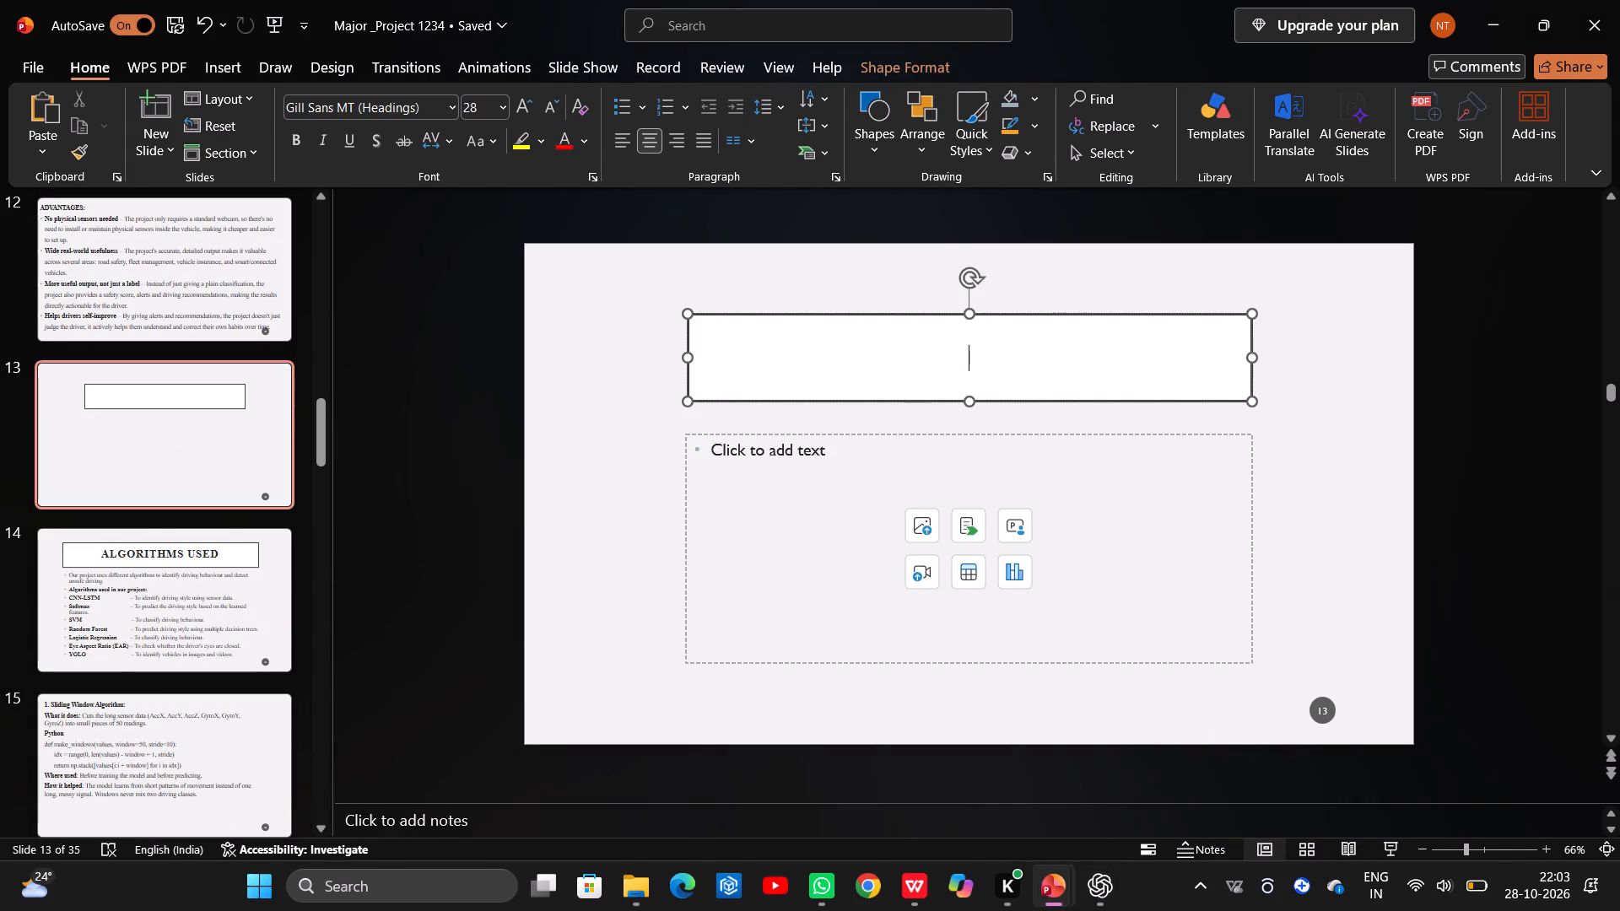
key(ctrl+v)
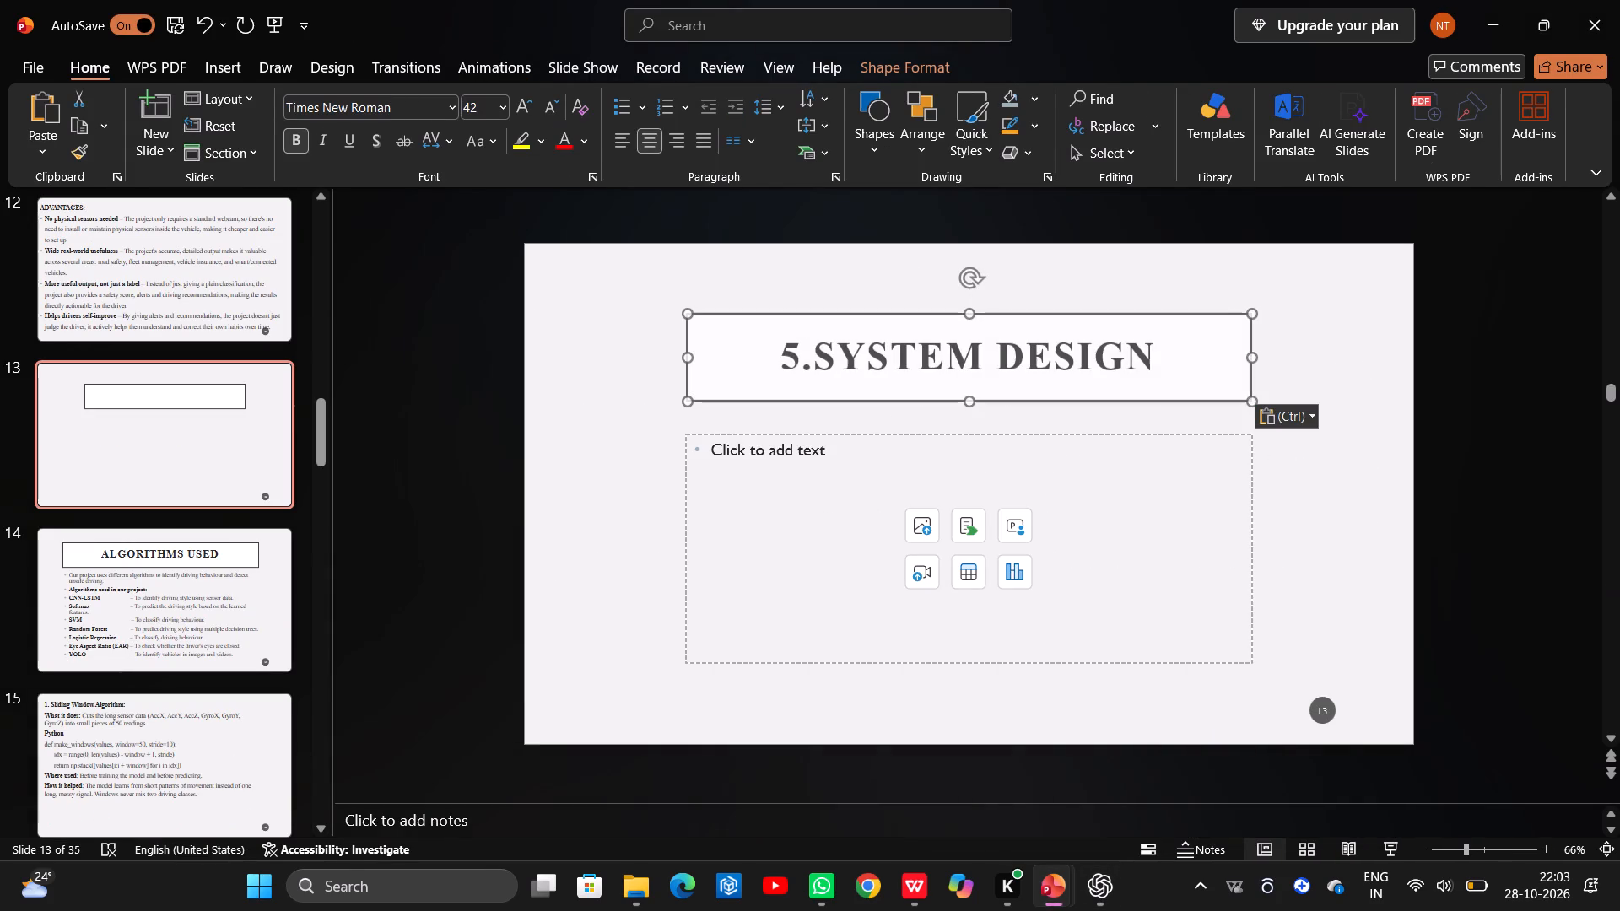
Copy the 5.1 SYSTEM SPECIFICATIONS text from slide 24 of Major _Project-4-2 into slide 13's content placeholder in Major _Project 1234.
click(890, 524)
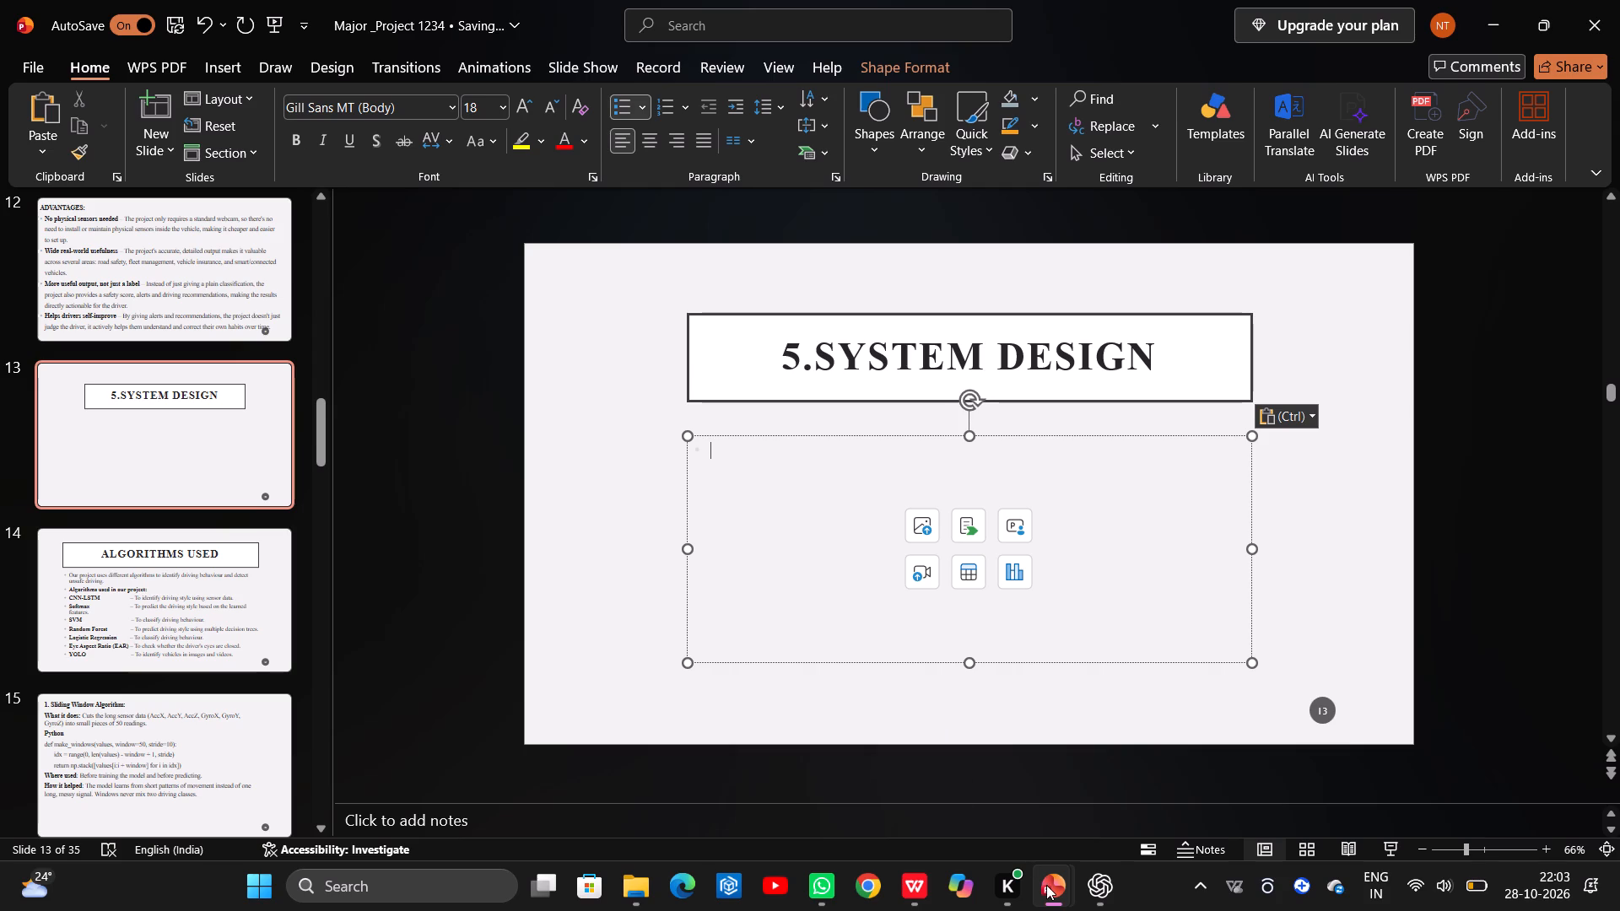
click(1061, 877)
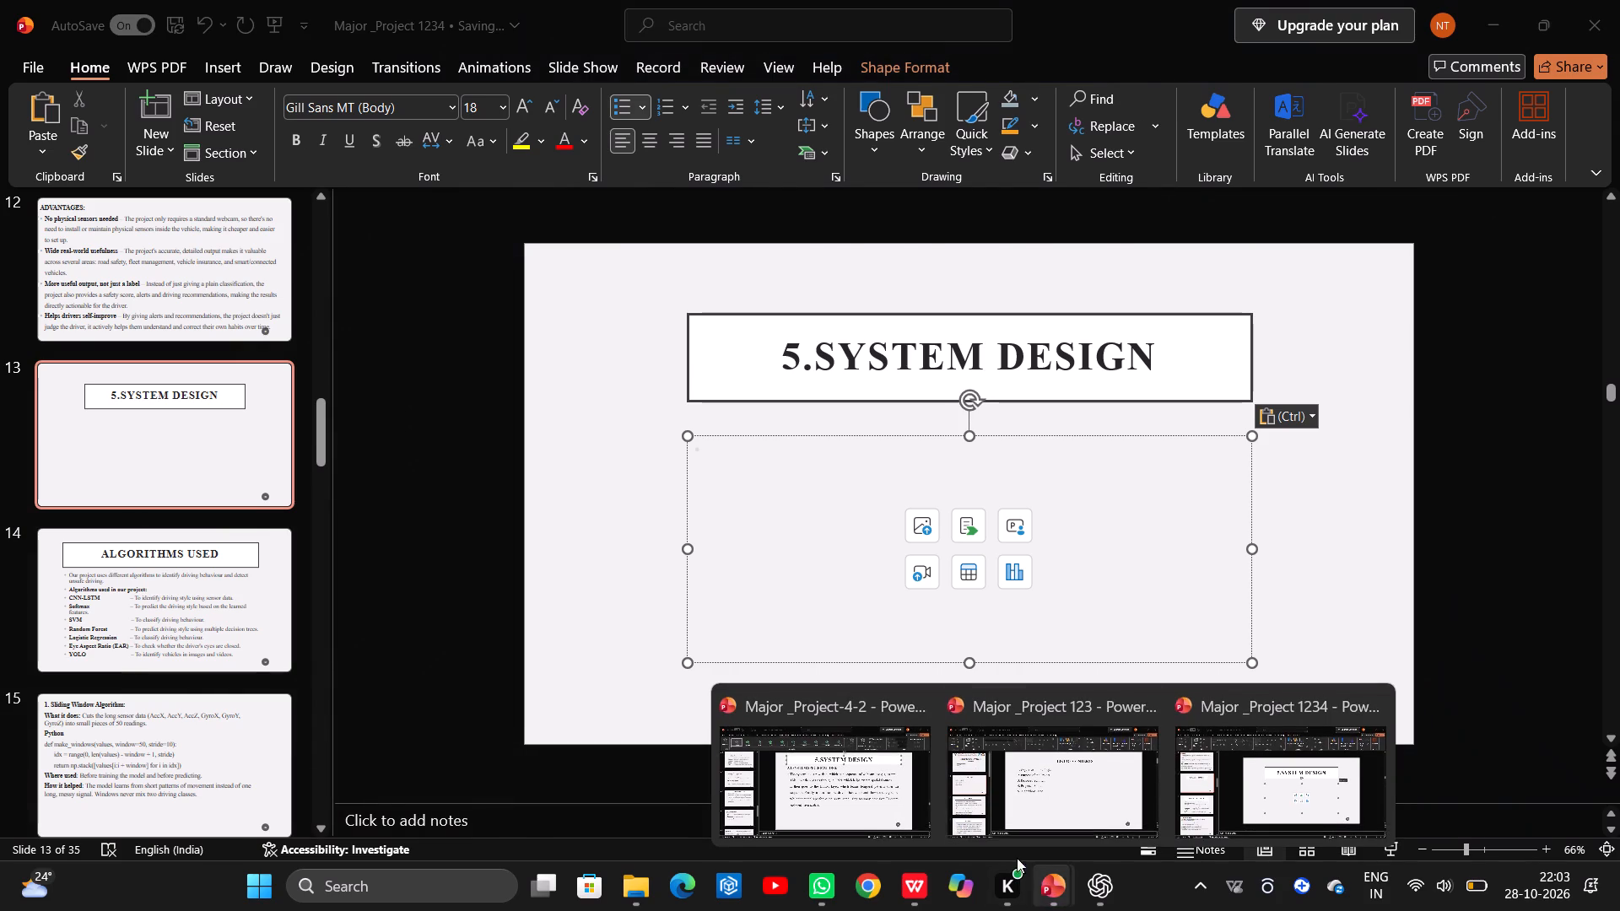
click(880, 801)
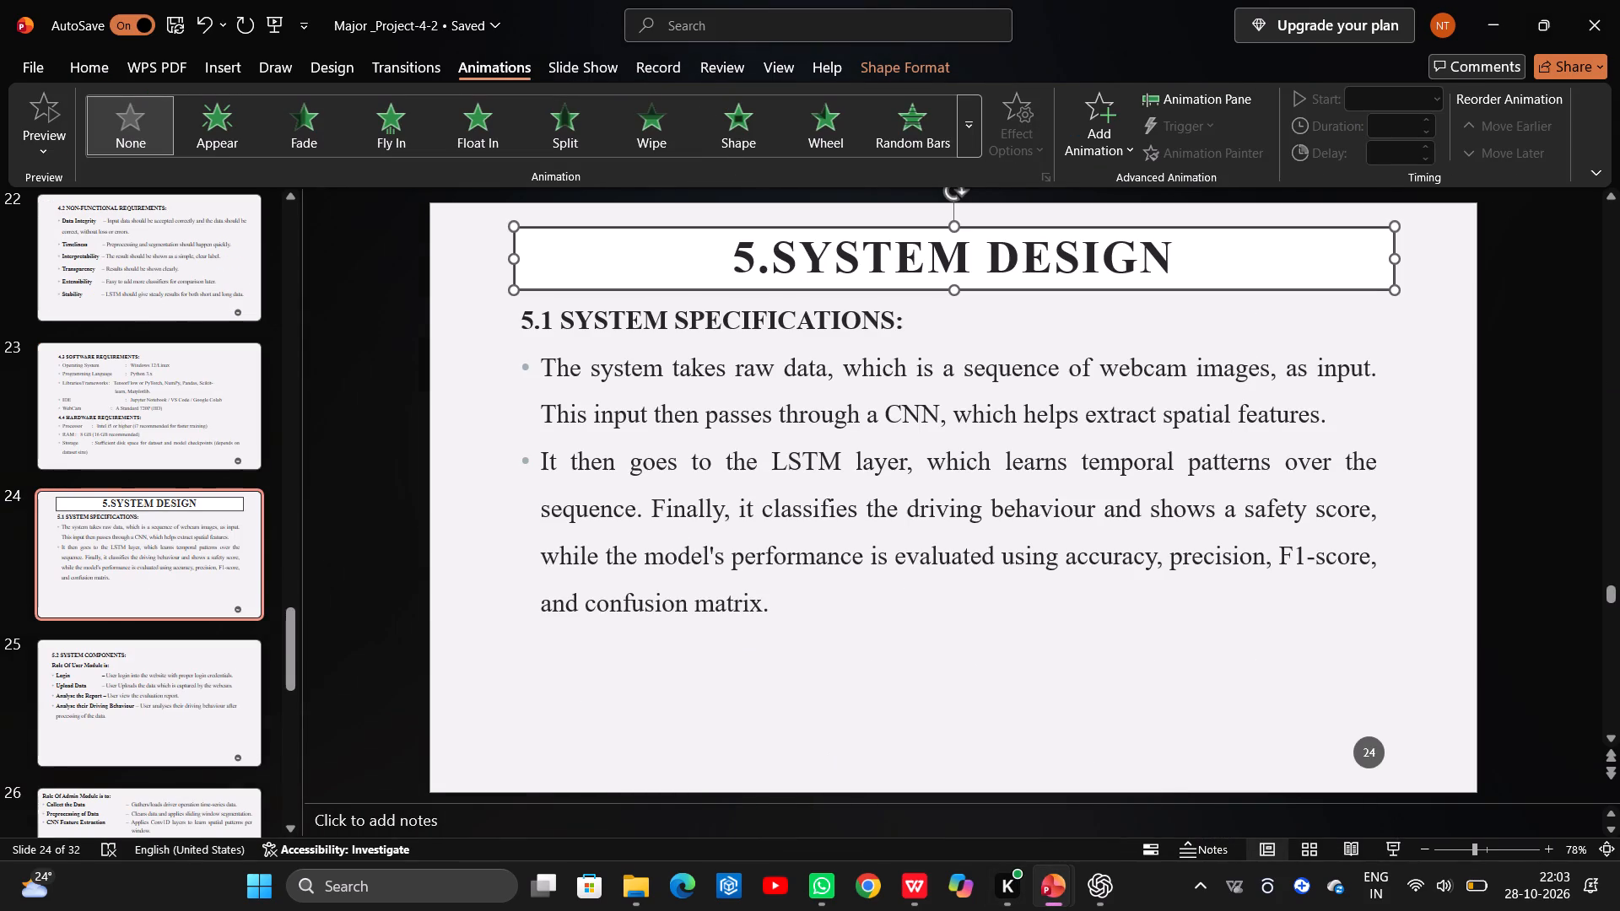
drag(524, 316, 752, 582)
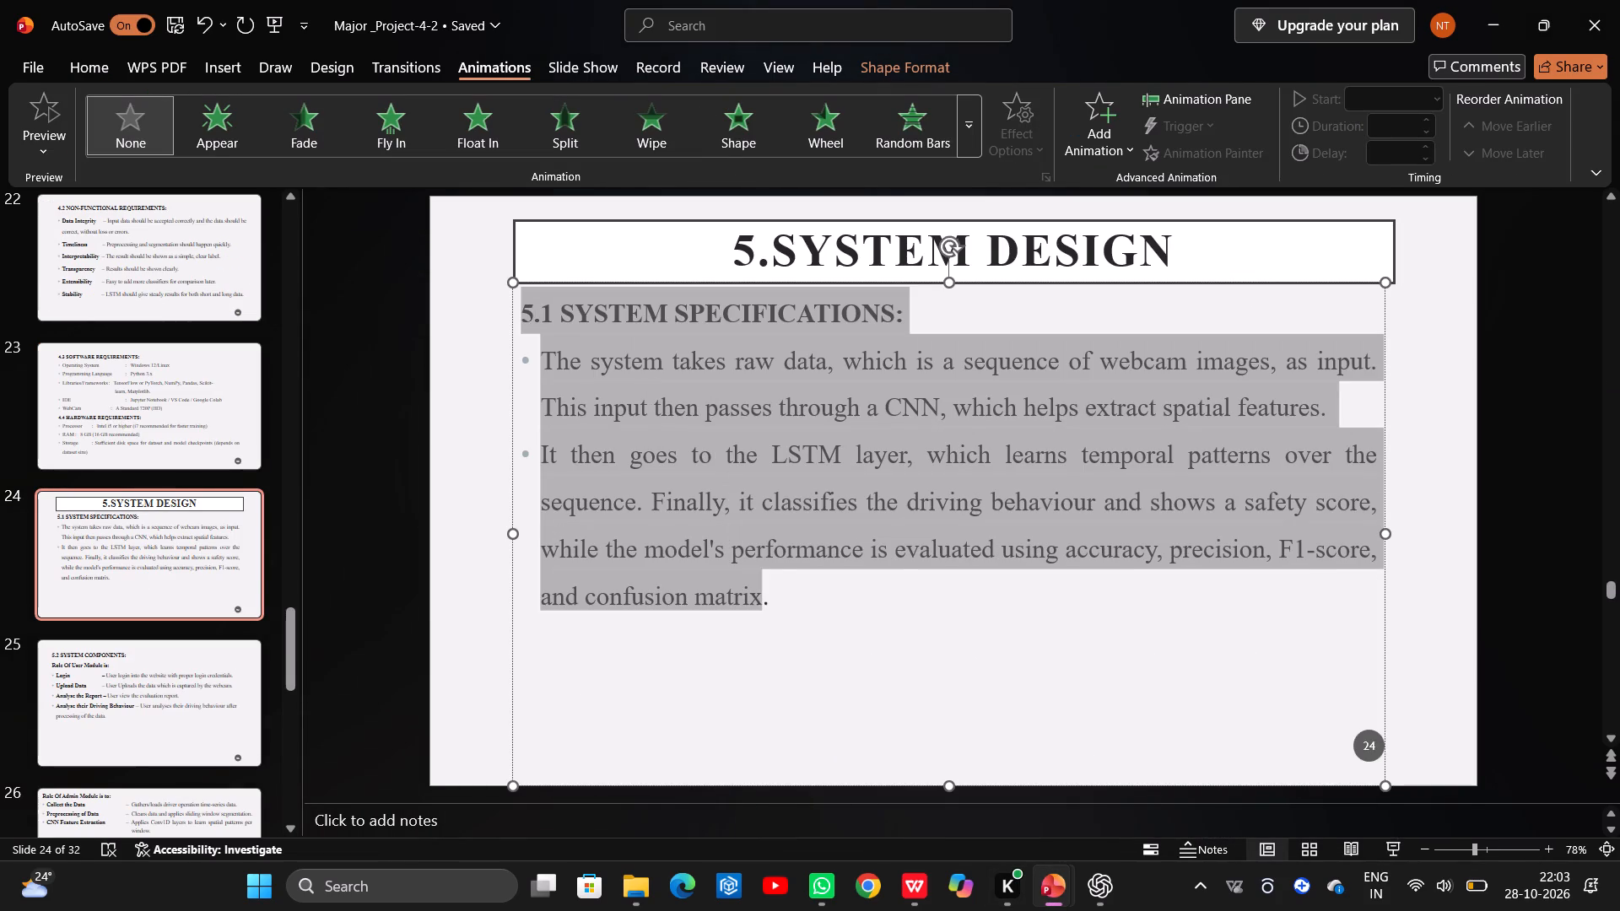
drag(752, 582, 768, 596)
key(ctrl+c)
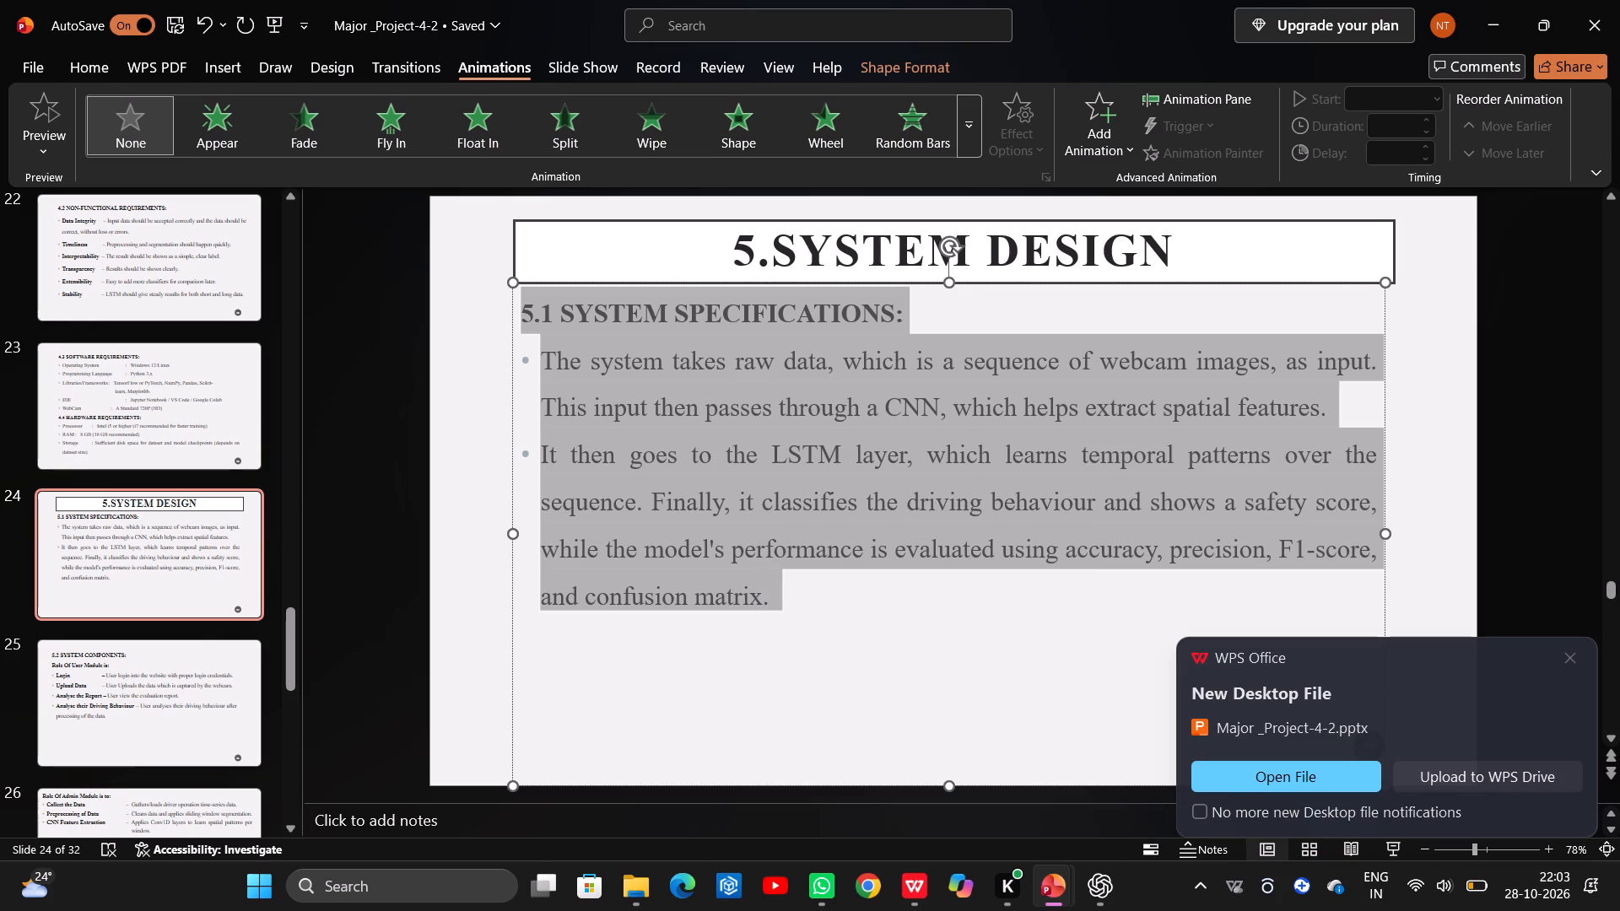
click(1268, 802)
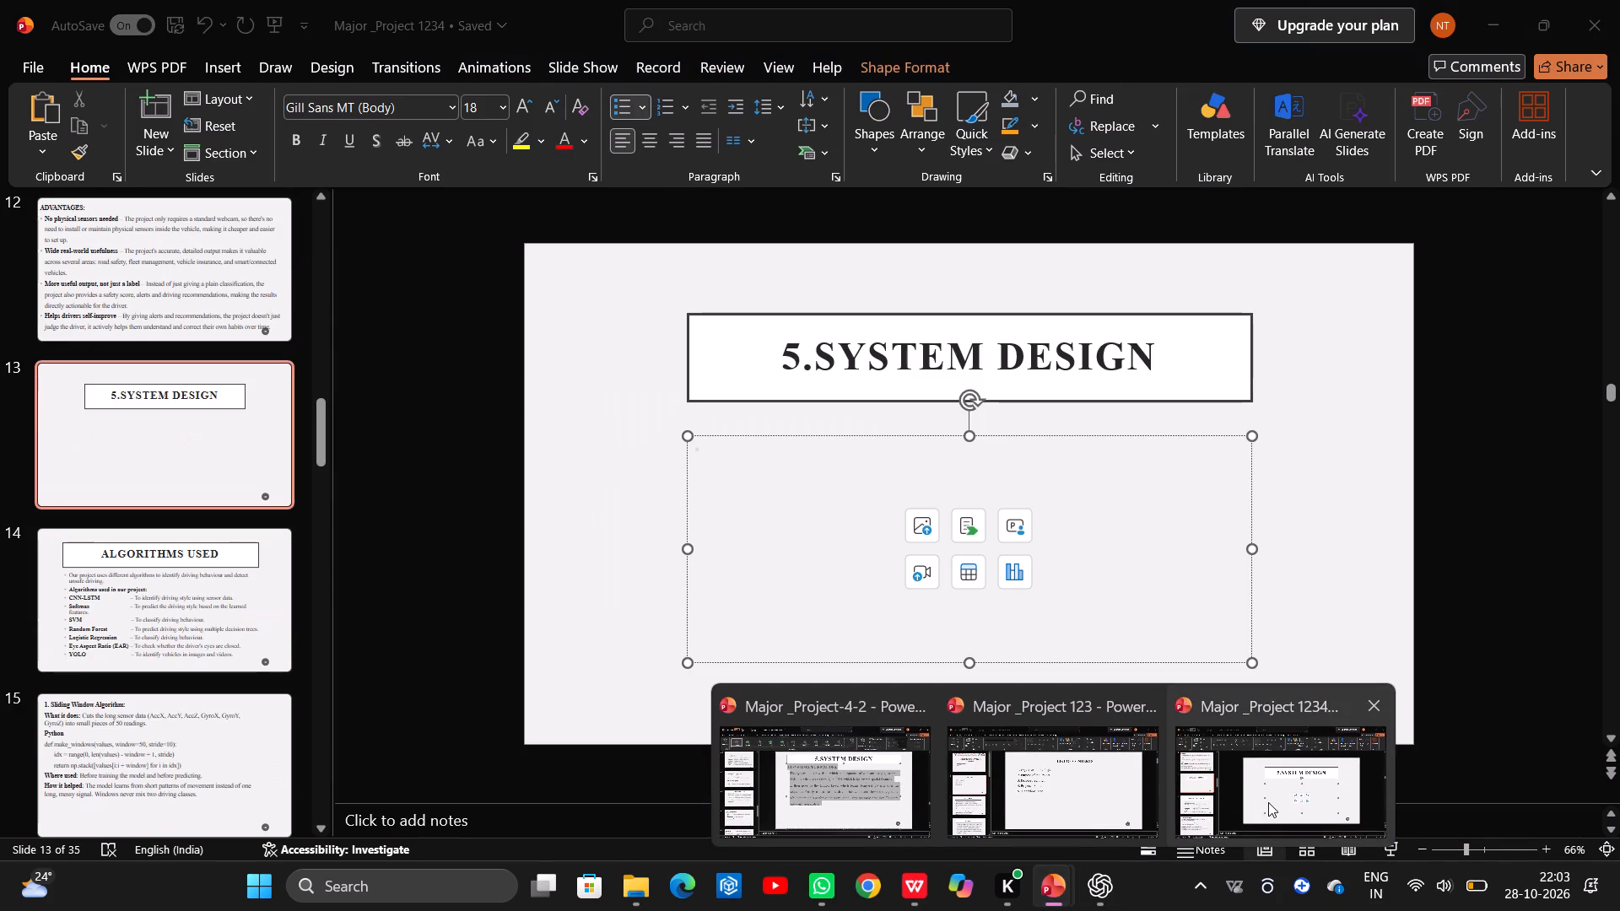
key(ctrl+v)
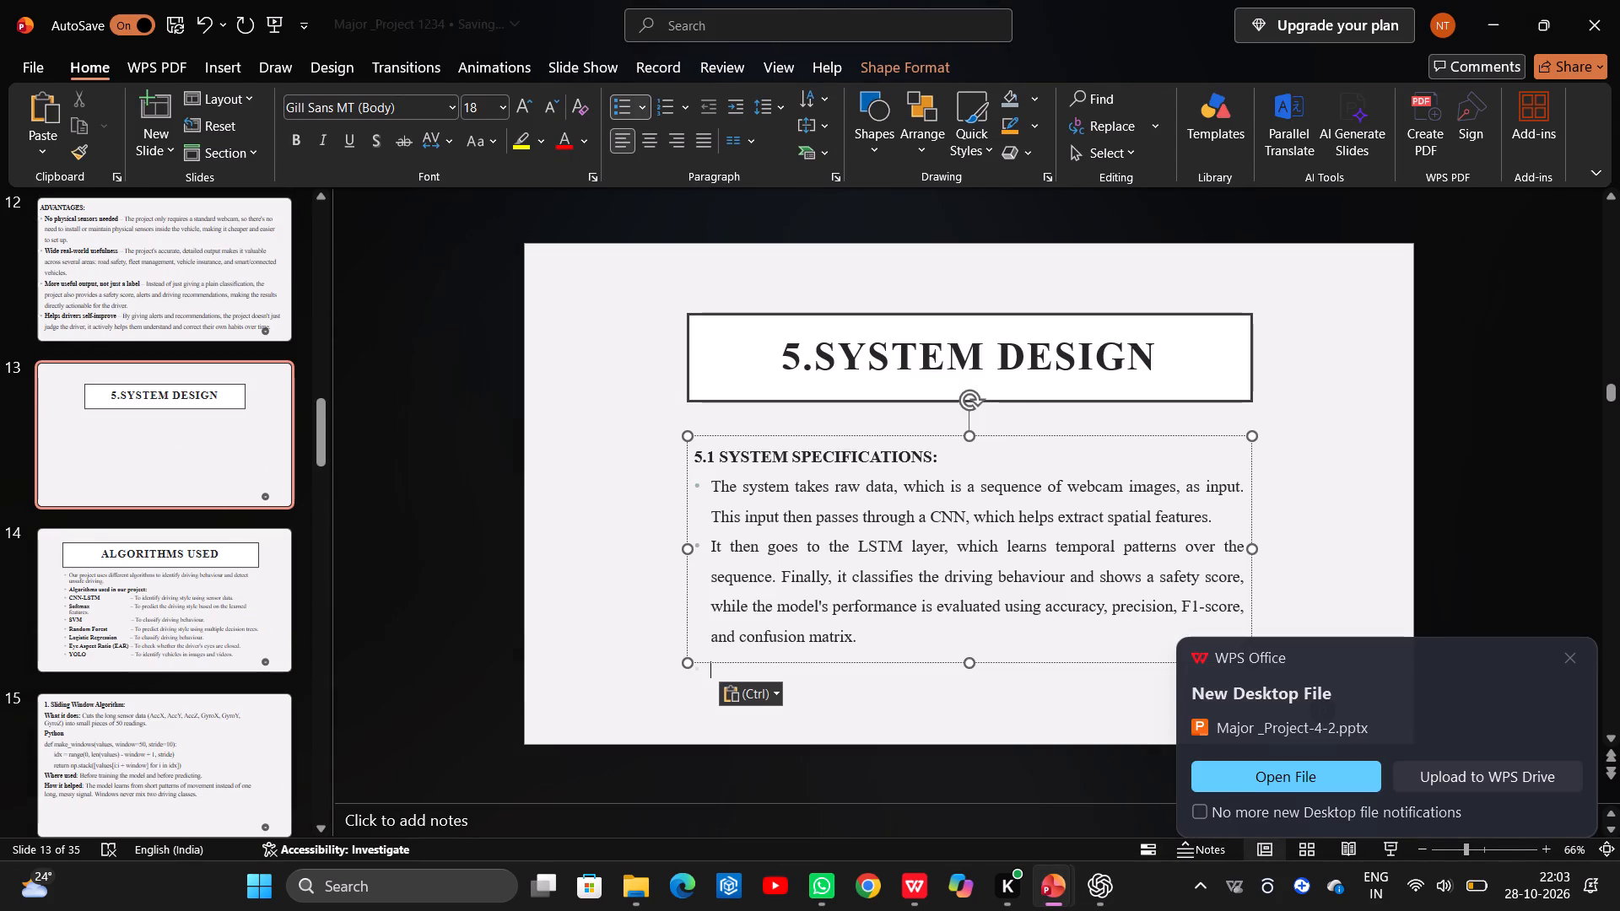
Widen slide 13's 5.SYSTEM DESIGN title box on both sides and move it up toward the slide's top edge.
click(687, 362)
drag(688, 356, 688, 354)
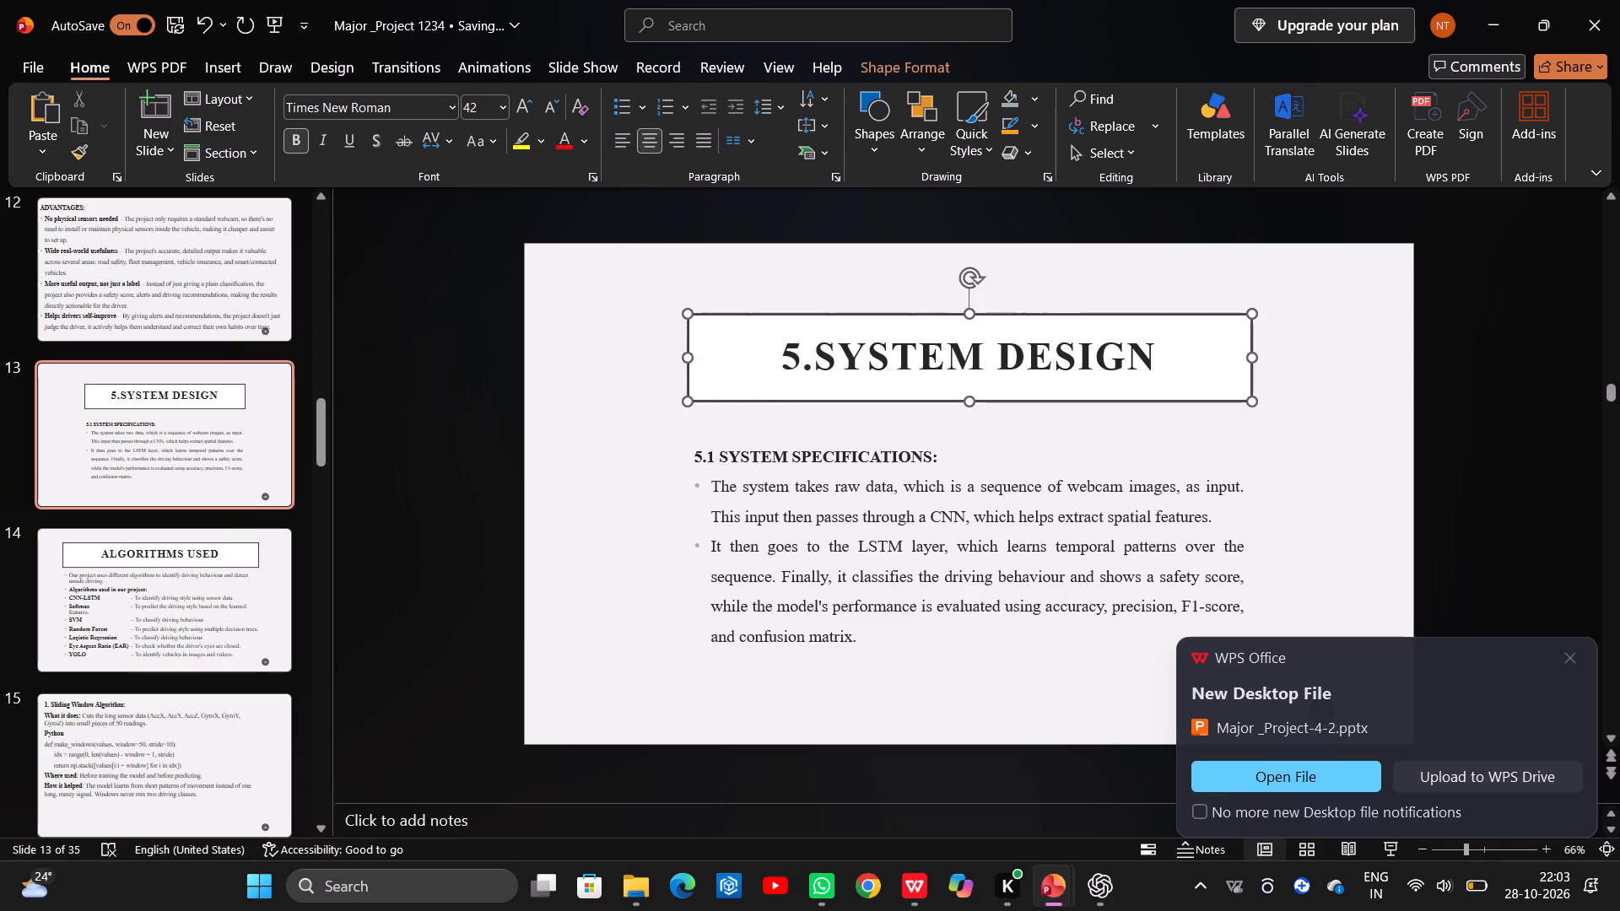
drag(688, 354, 597, 296)
drag(877, 328, 894, 293)
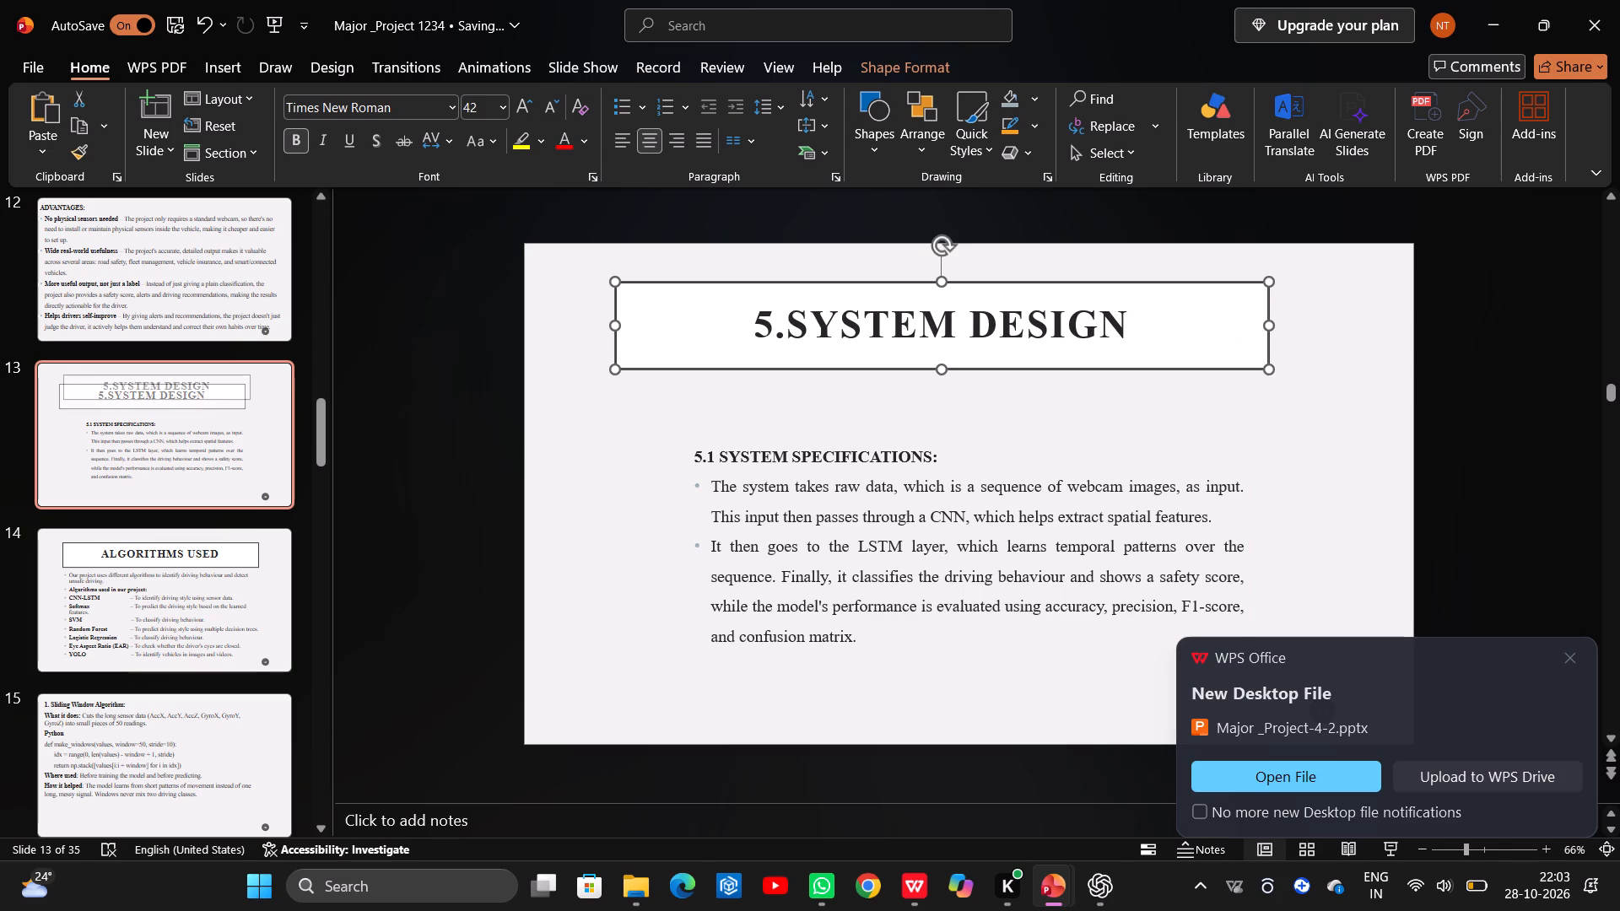
drag(1265, 324, 1301, 322)
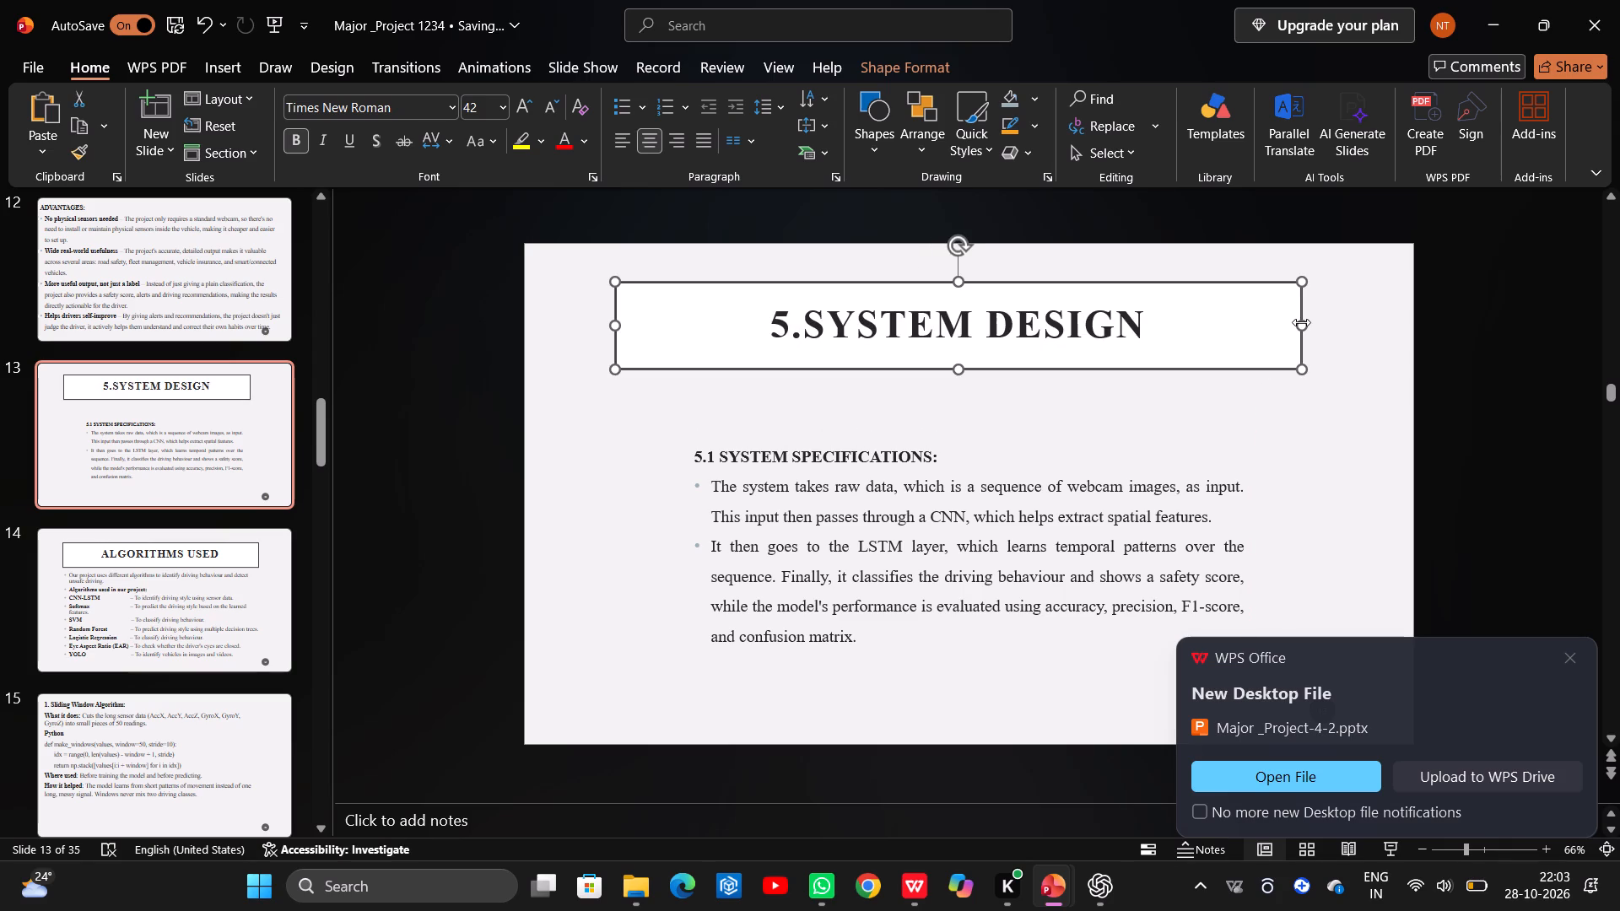
Enlarge slide 13's 5.1 SYSTEM SPECIFICATIONS text box to start just below the title and span slightly beyond its width.
click(766, 577)
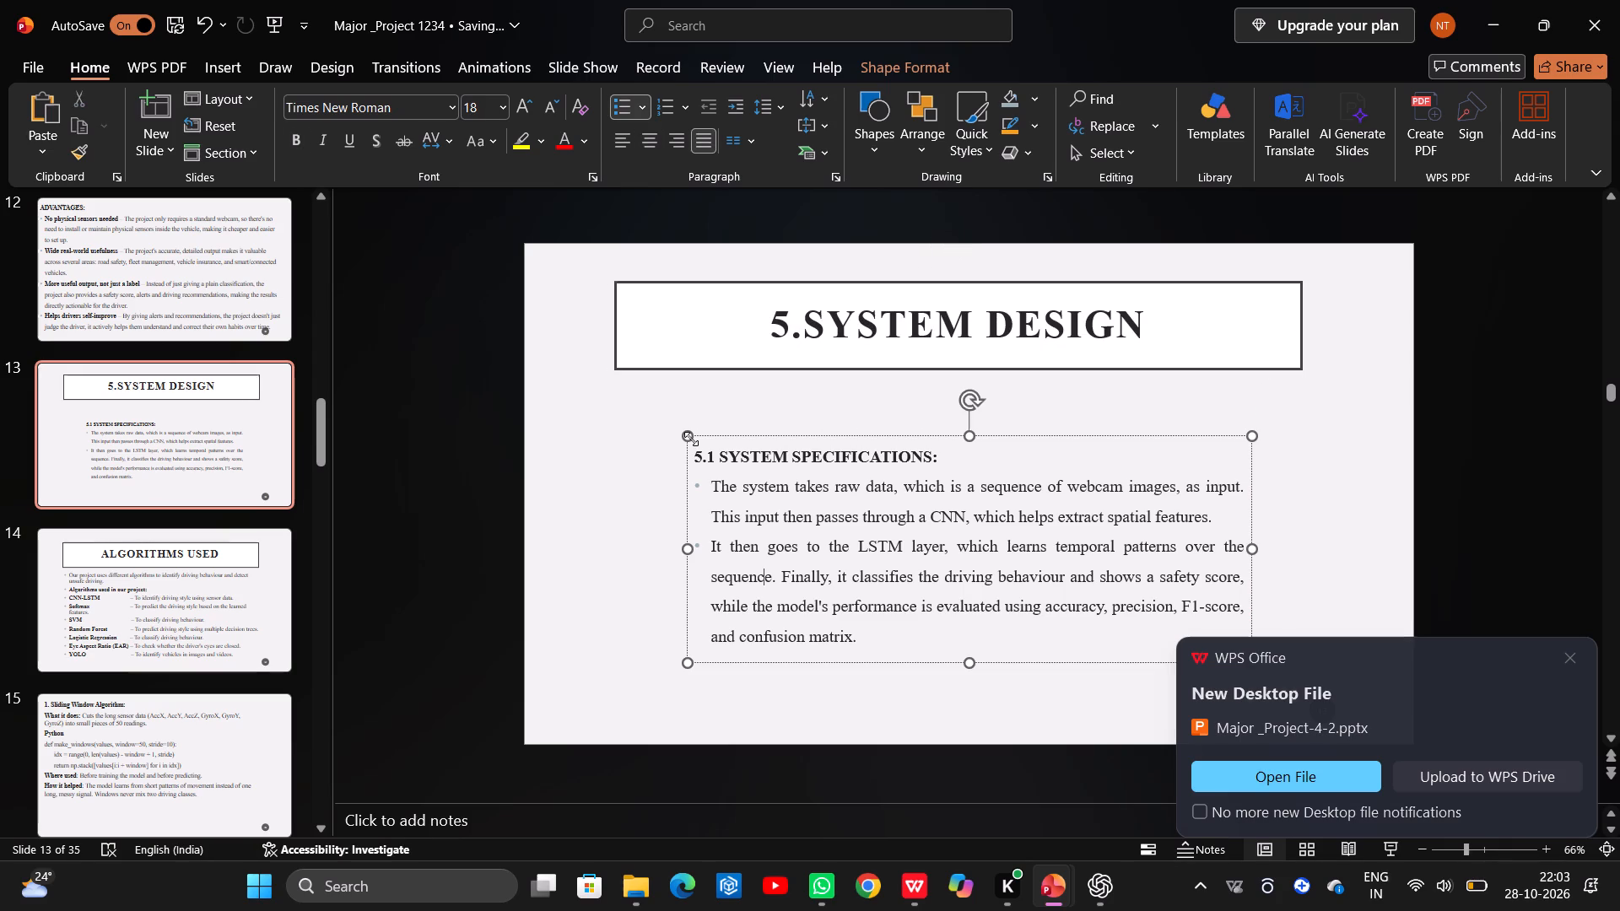
drag(691, 439, 610, 396)
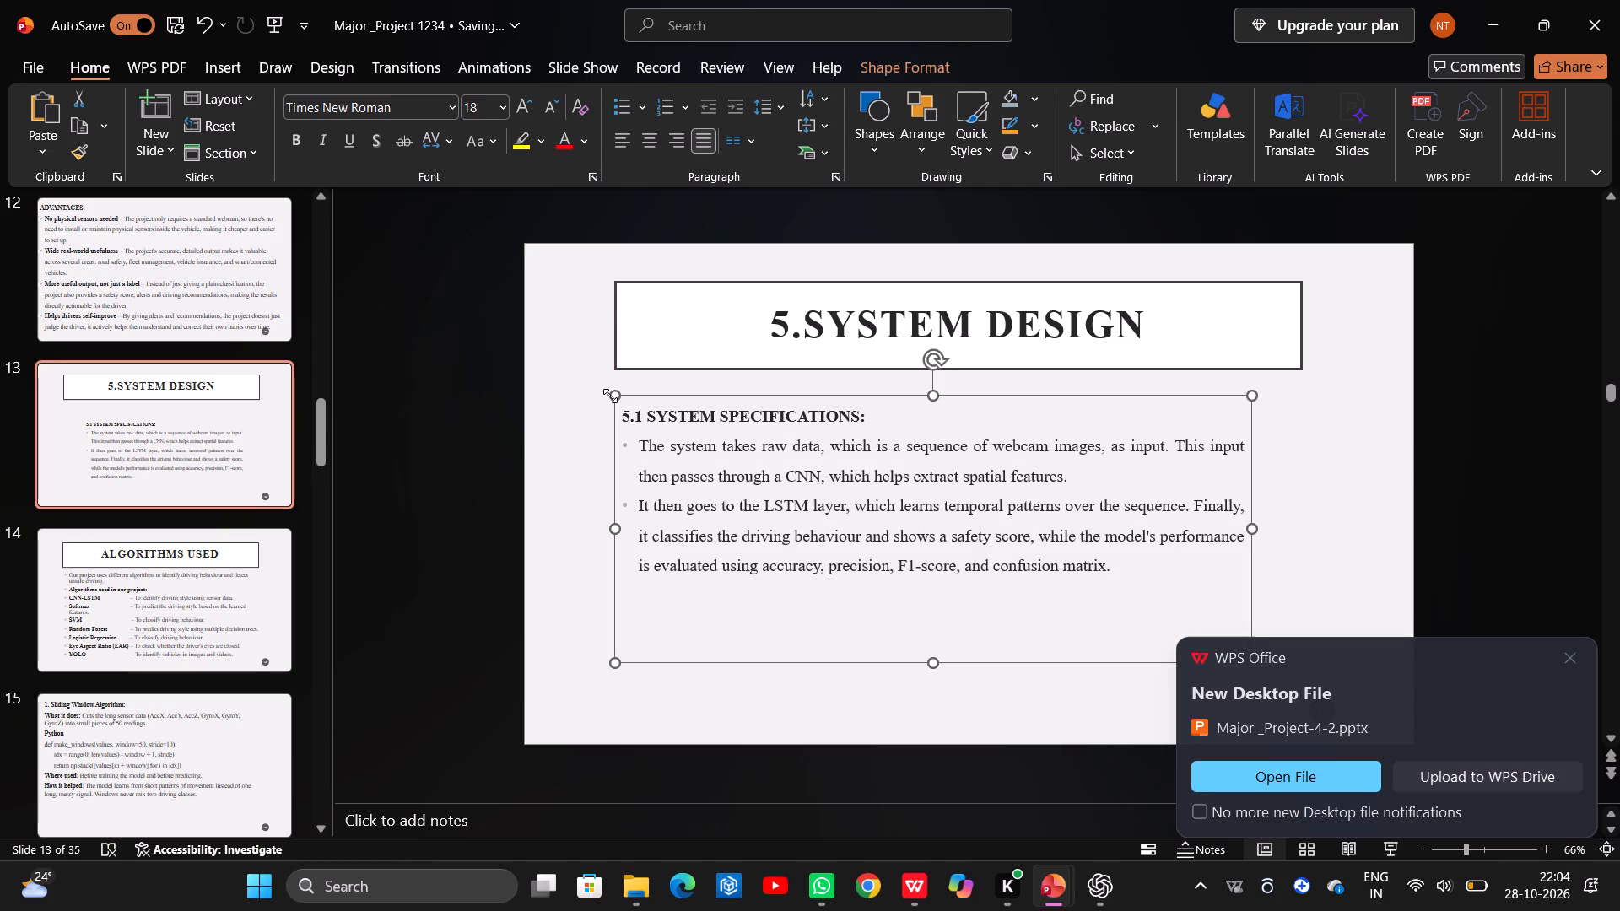
click(1564, 656)
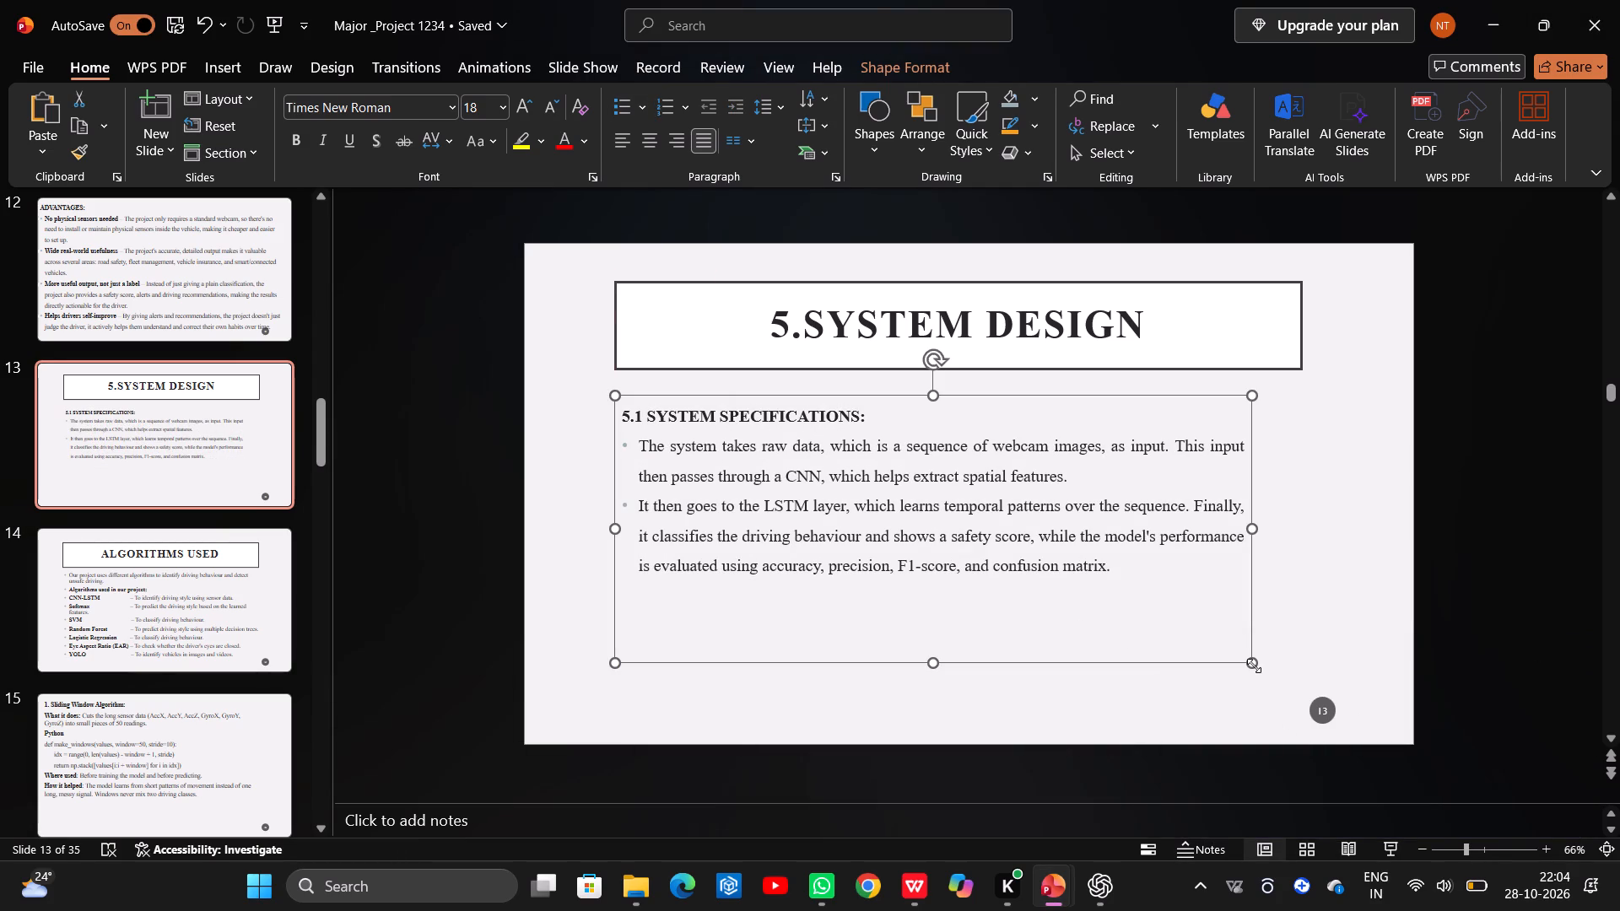
drag(1254, 666, 1335, 688)
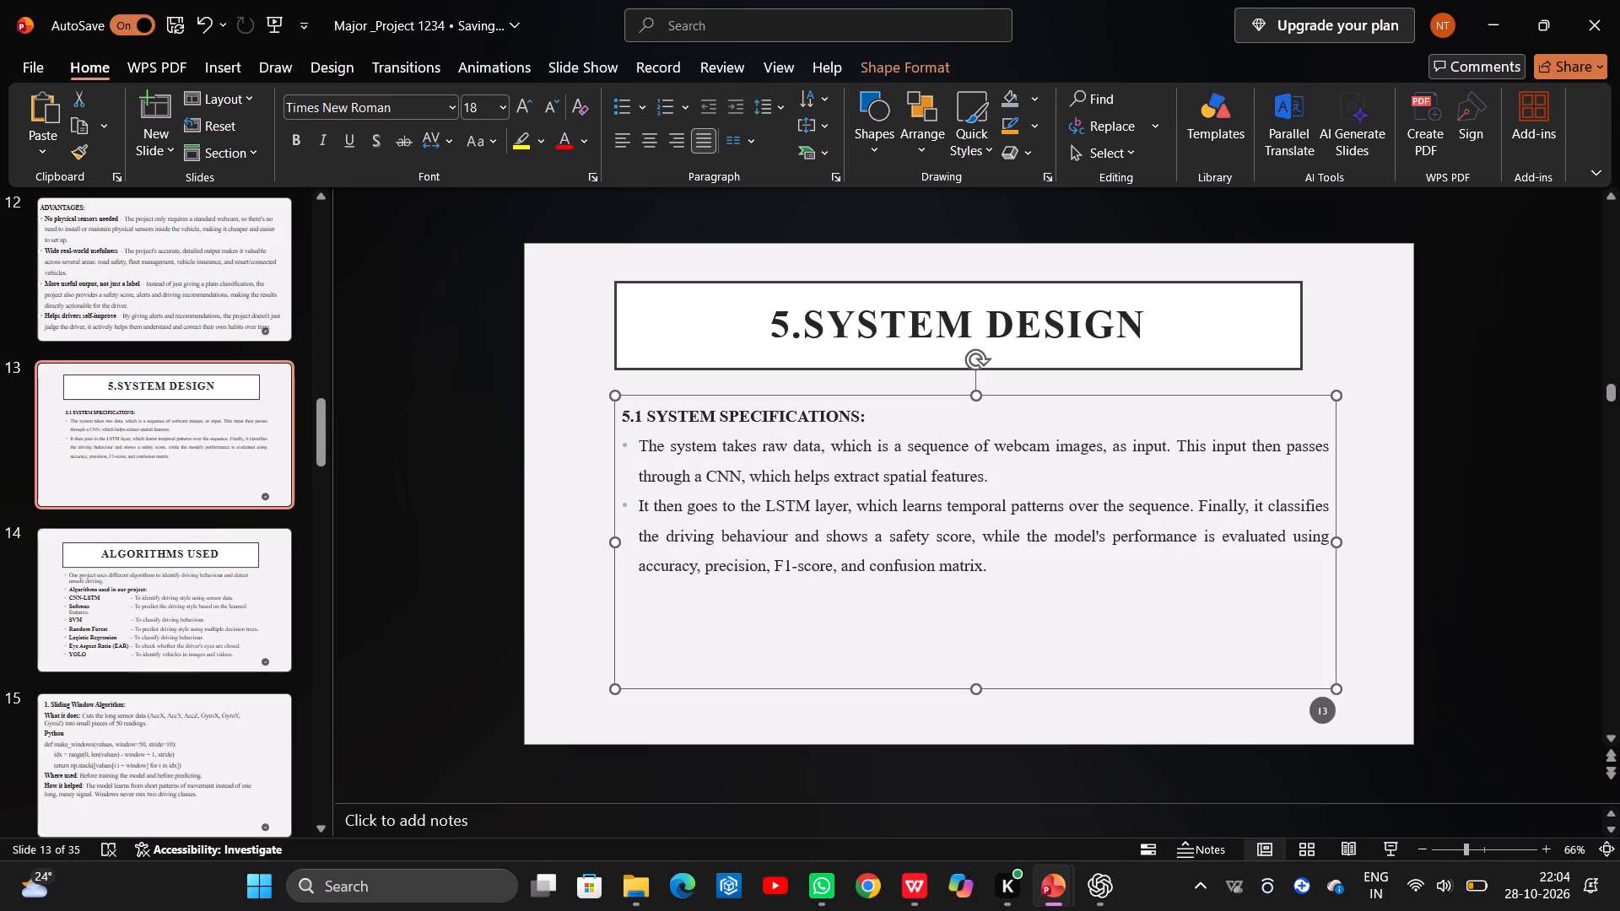
Set all of slide 13's 5.1 SYSTEM SPECIFICATIONS text to font size 24.
drag(623, 412, 1016, 601)
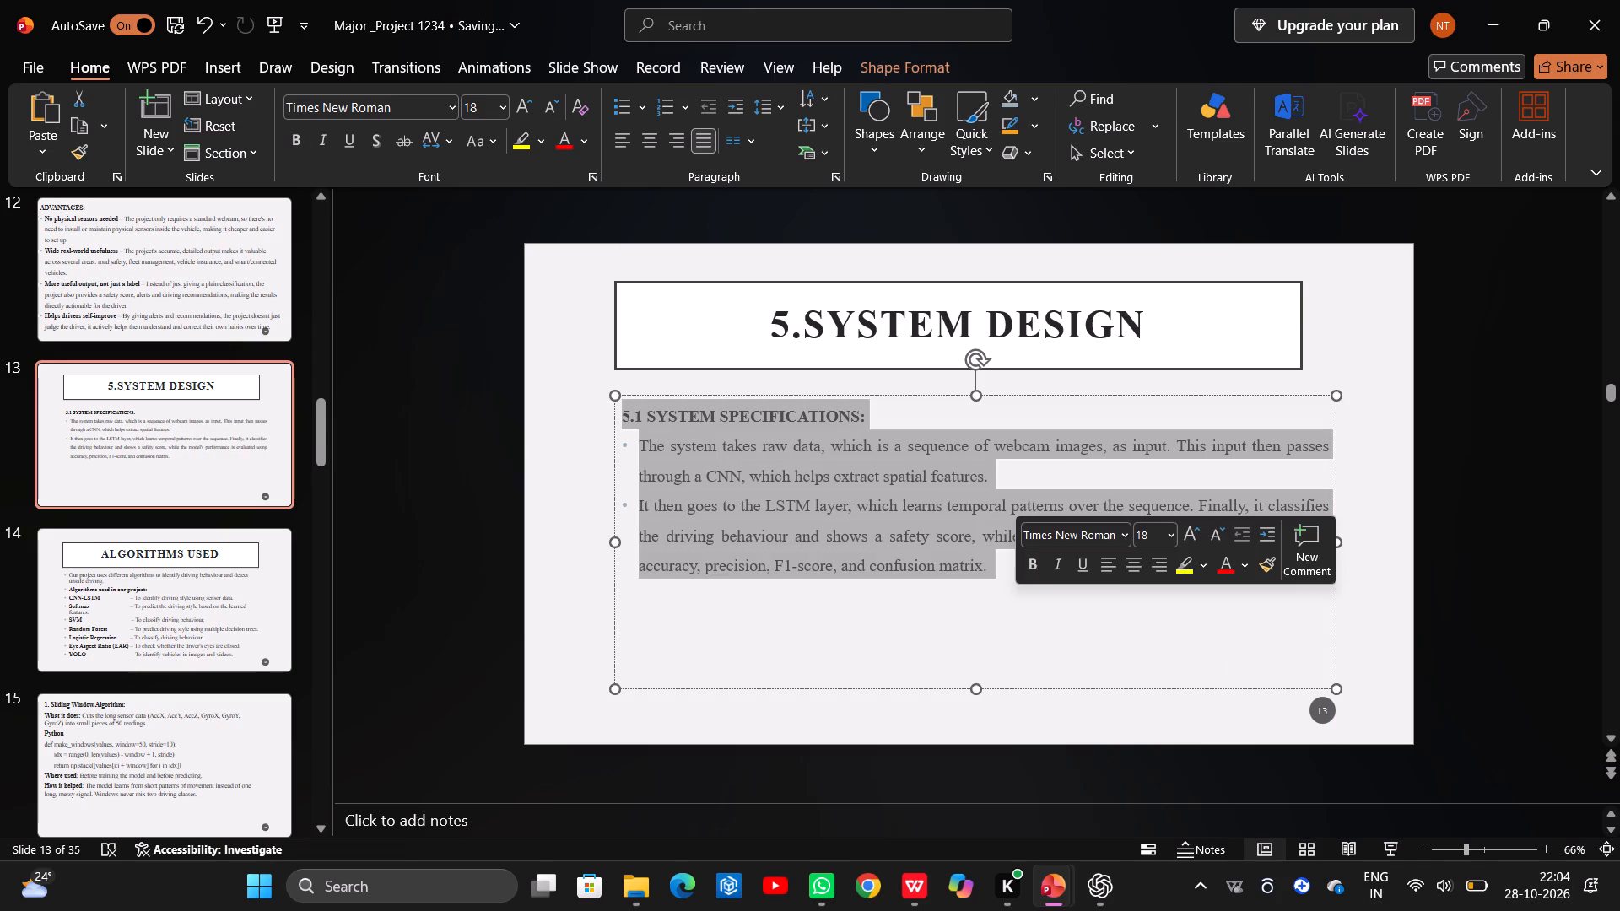
click(1170, 542)
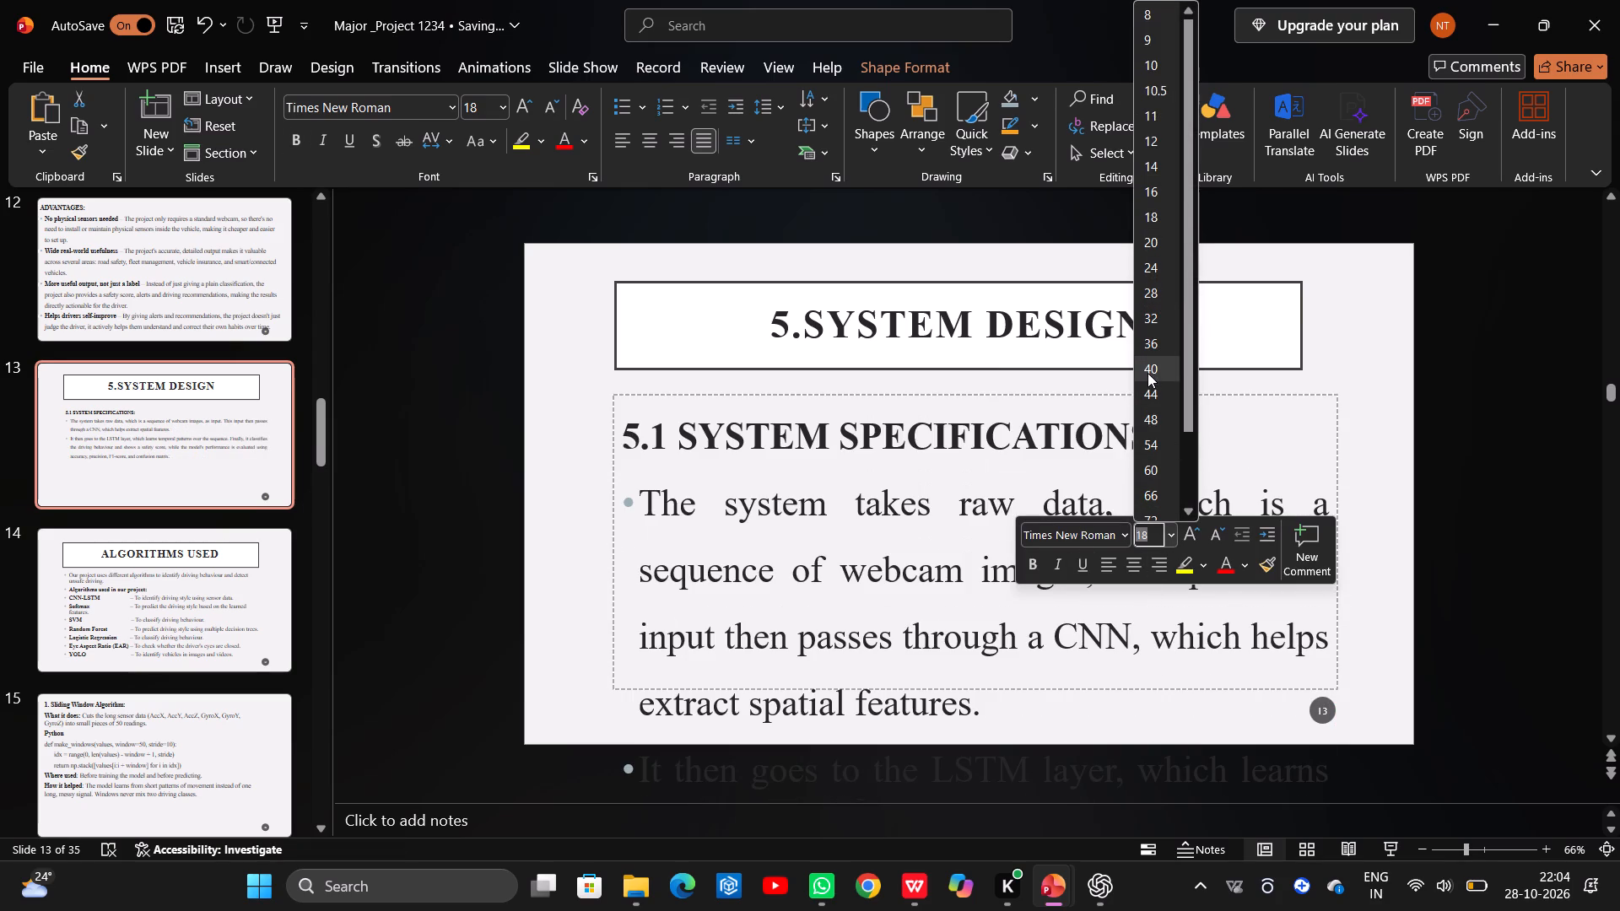
click(1153, 263)
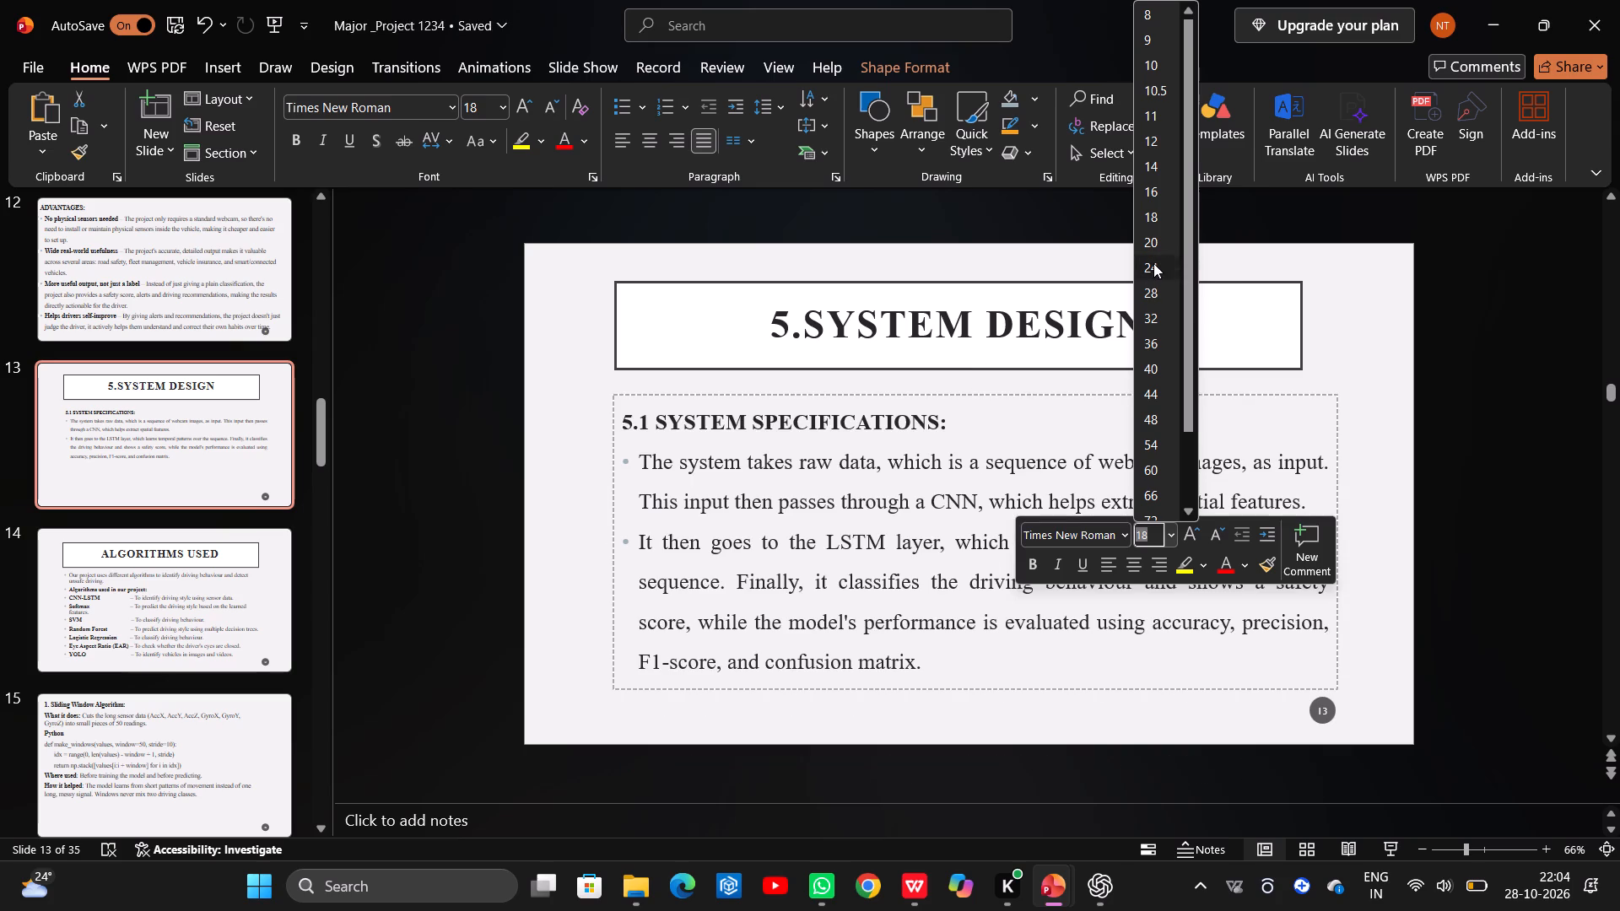
click(566, 639)
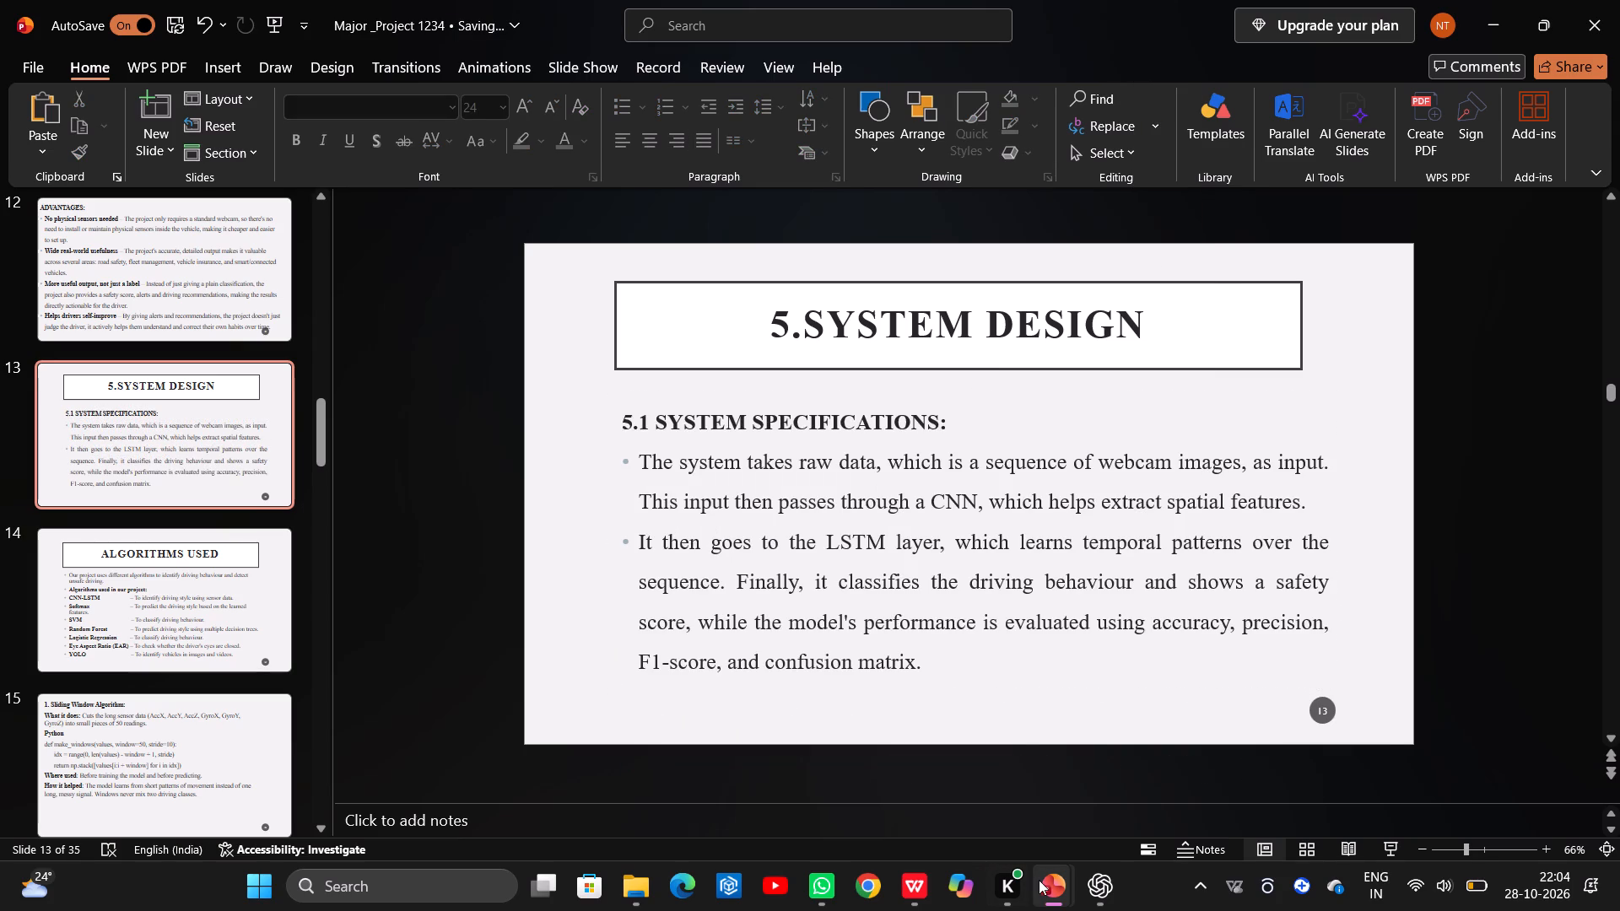
Copy the 5.2 SYSTEM COMPONENTS text from slide 25 of Major _Project-4-2 onto a new Blank slide after slide 13 in Major _Project 1234.
click(863, 795)
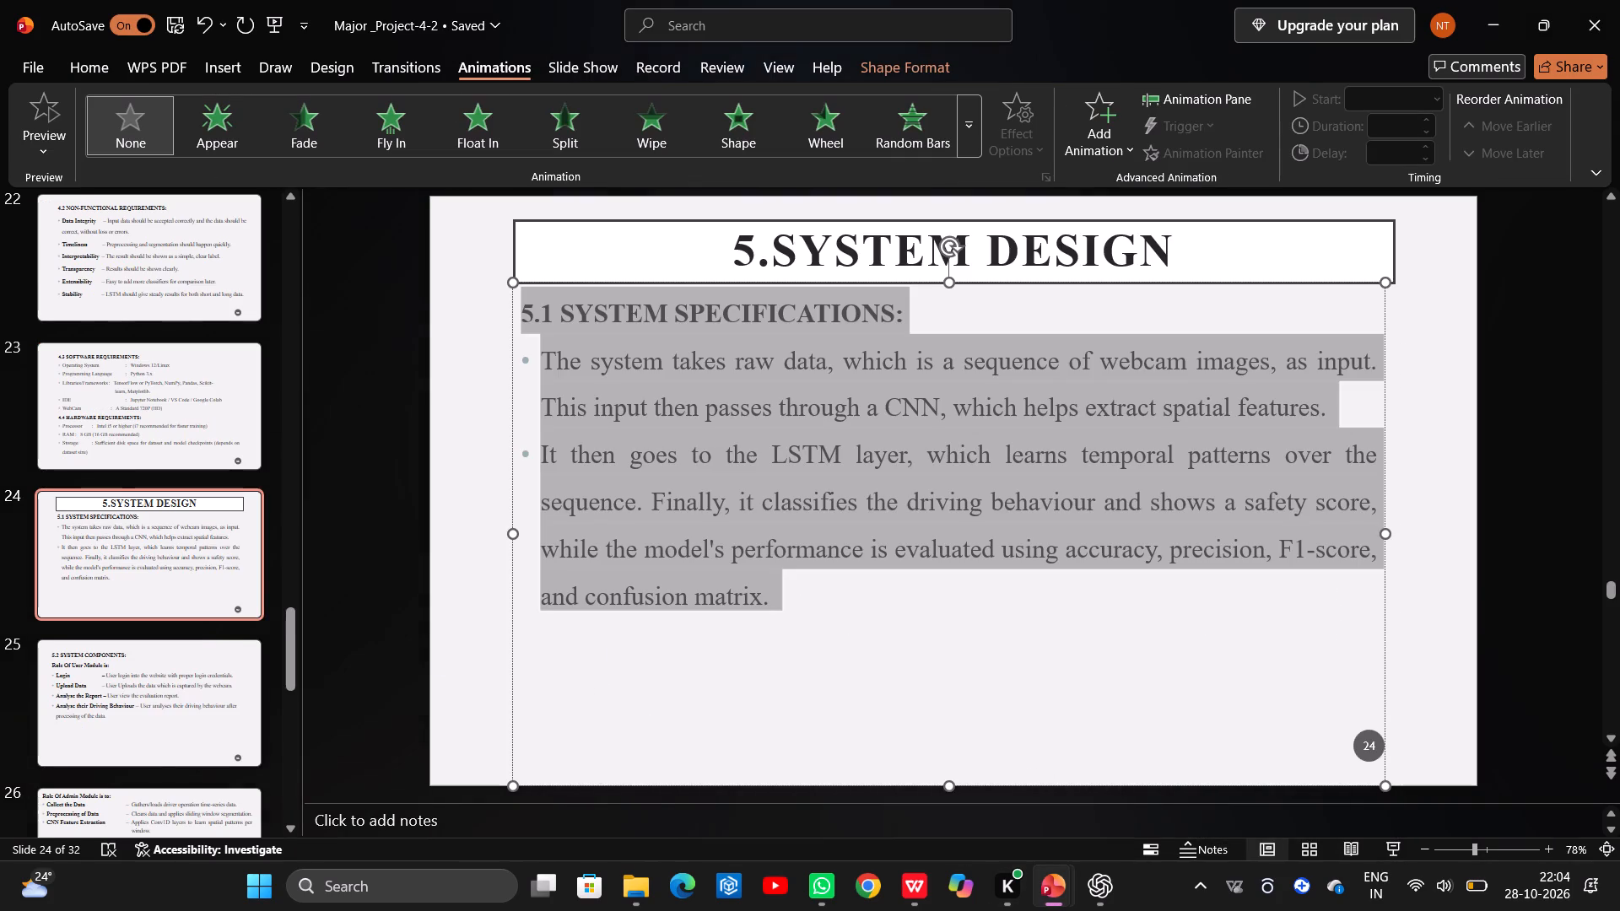
click(180, 661)
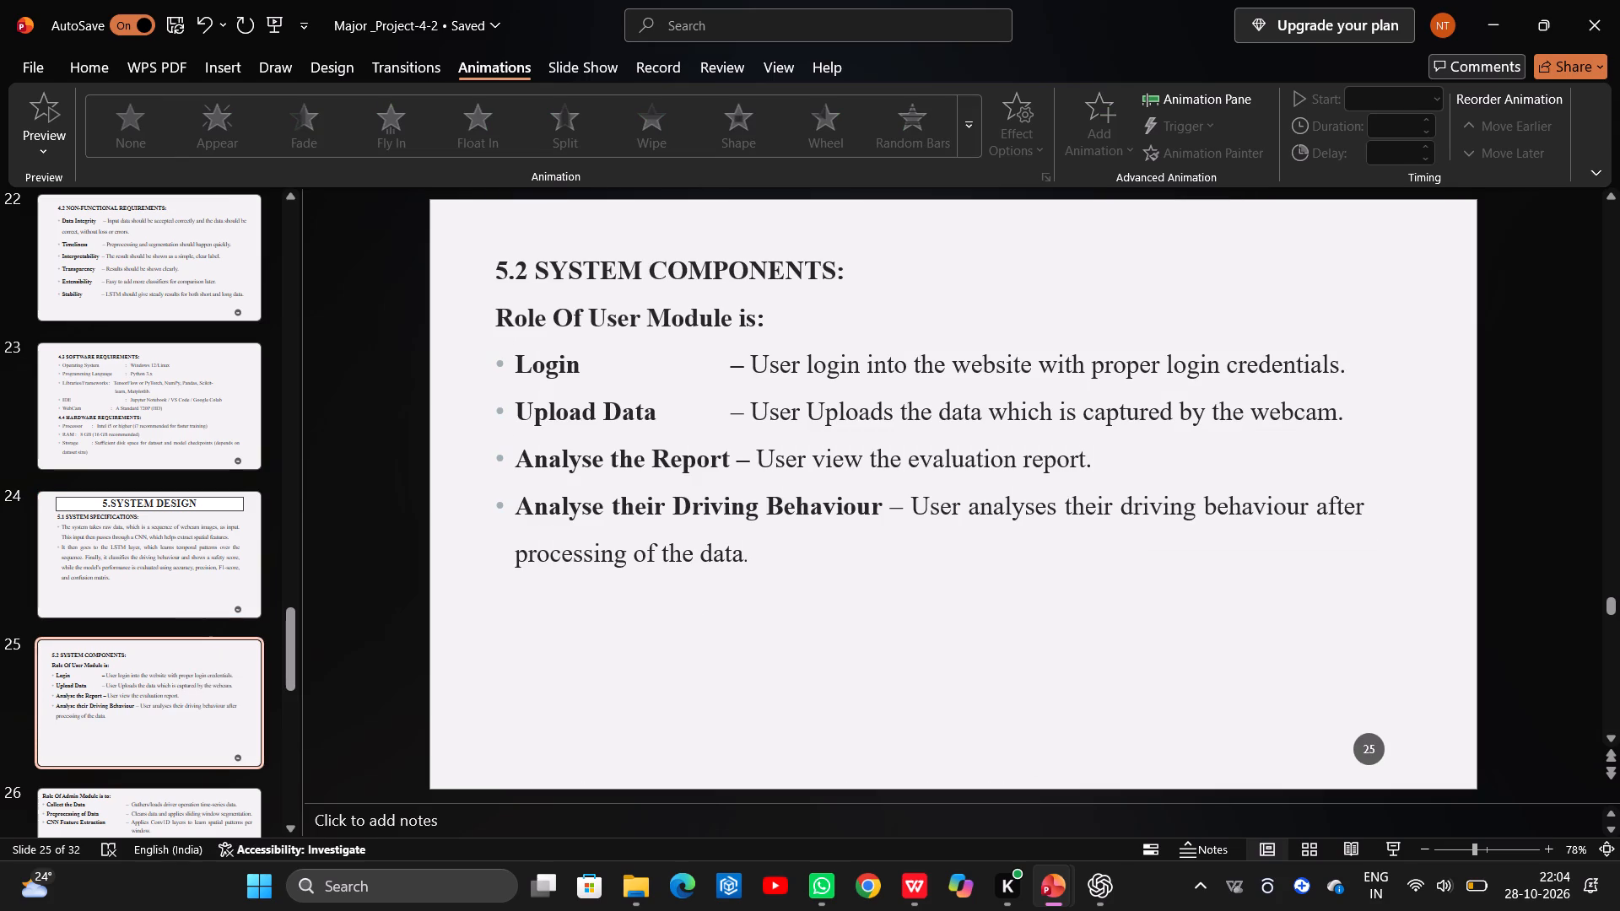
drag(497, 270, 559, 353)
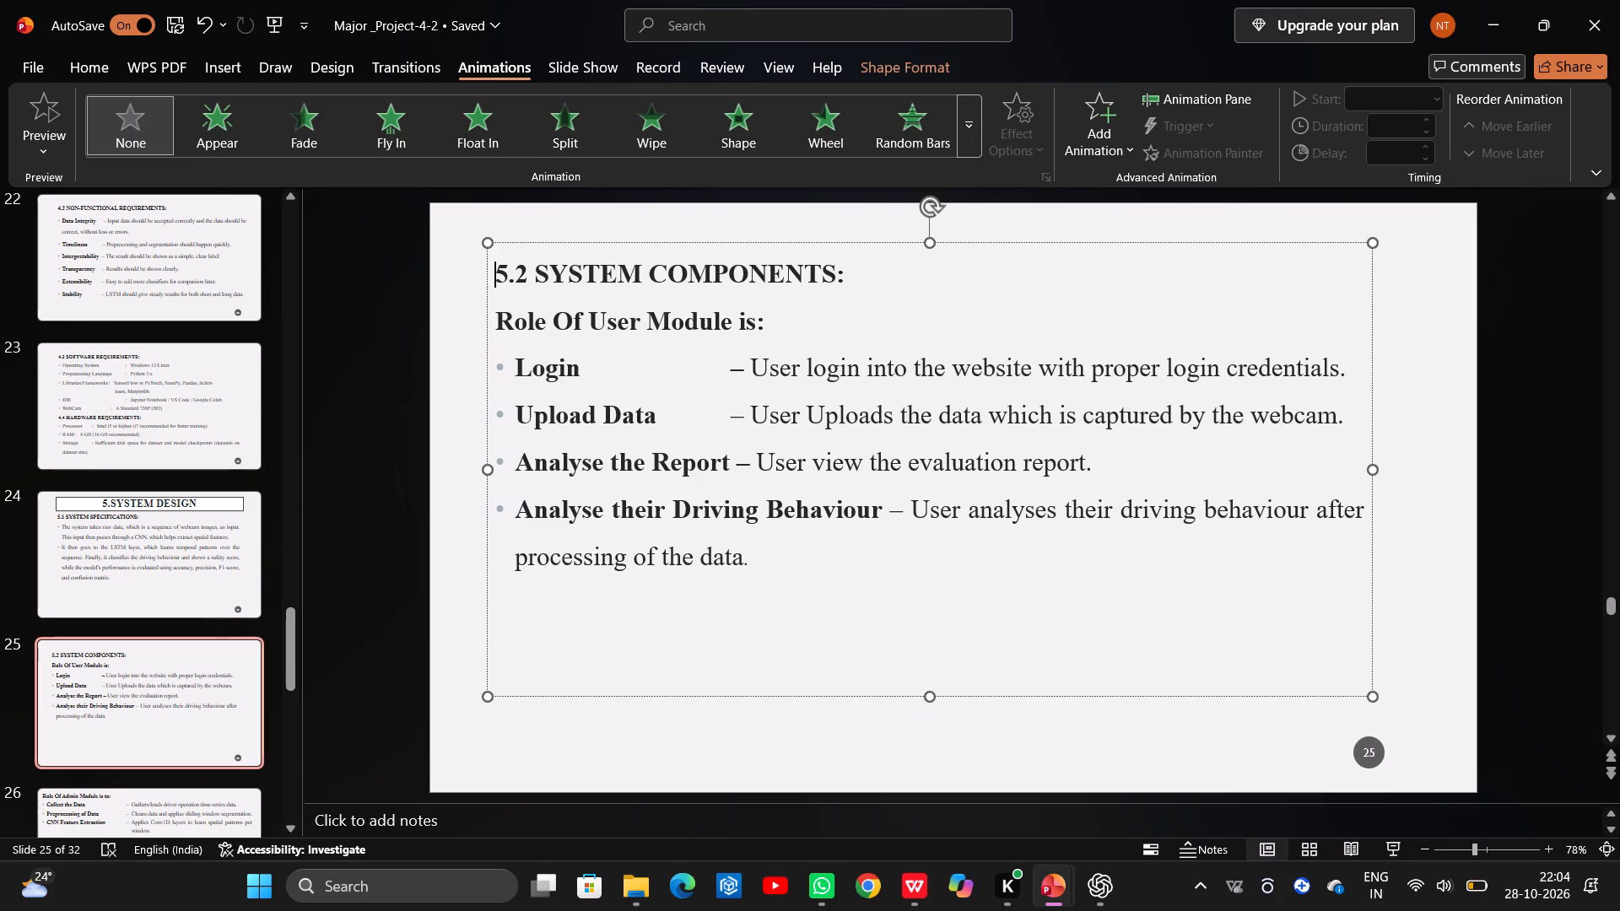
drag(559, 353, 748, 563)
key(ctrl+c)
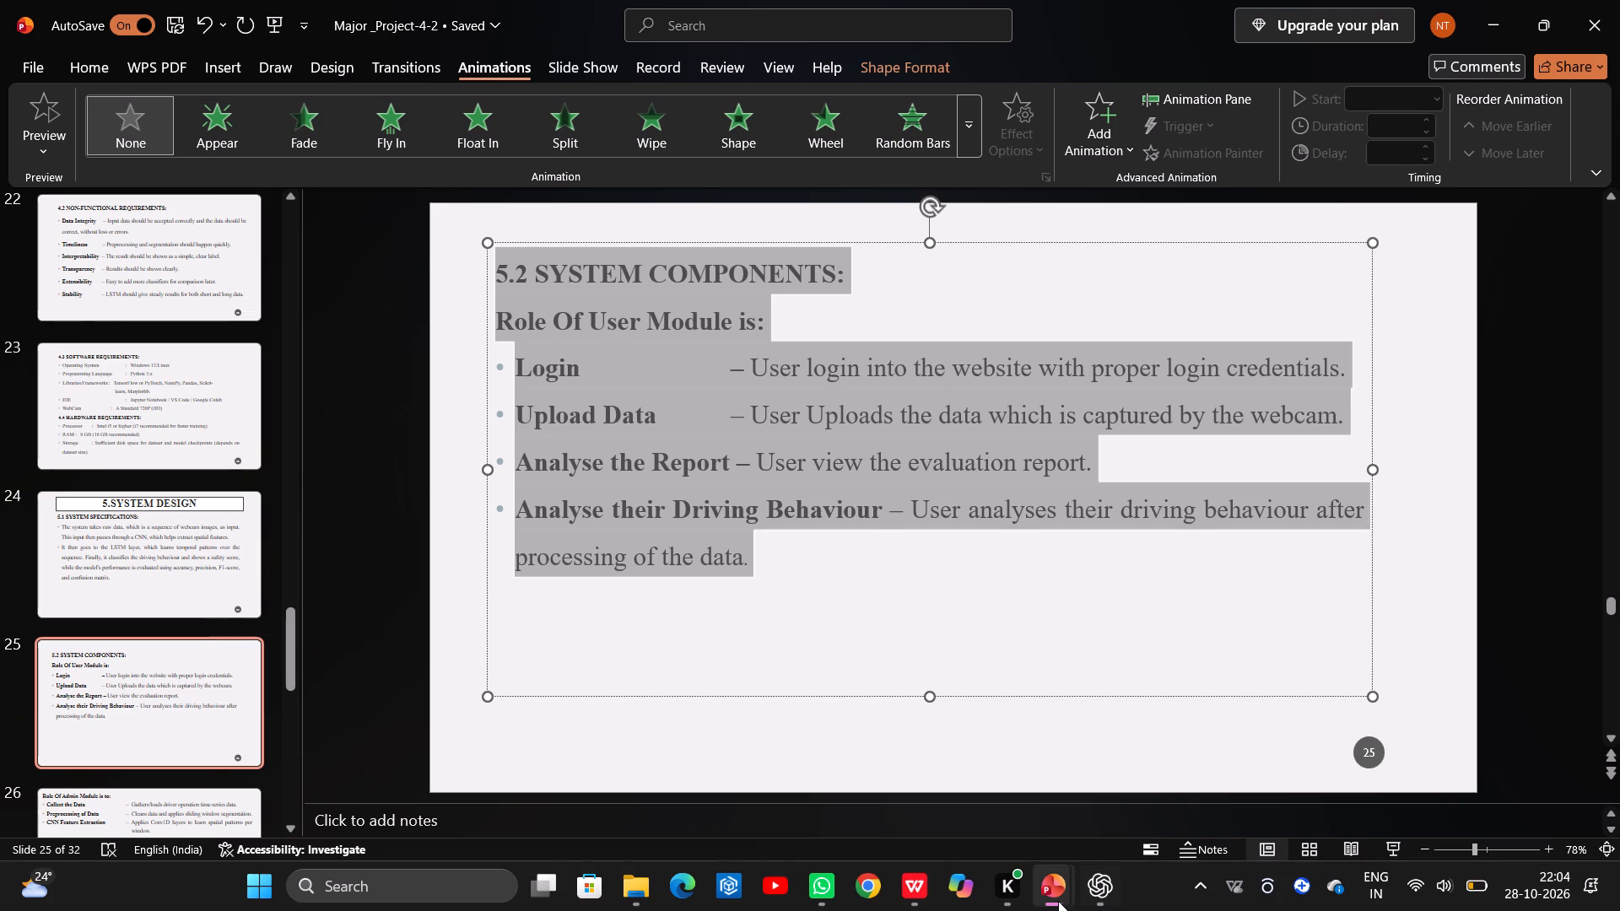
click(1274, 760)
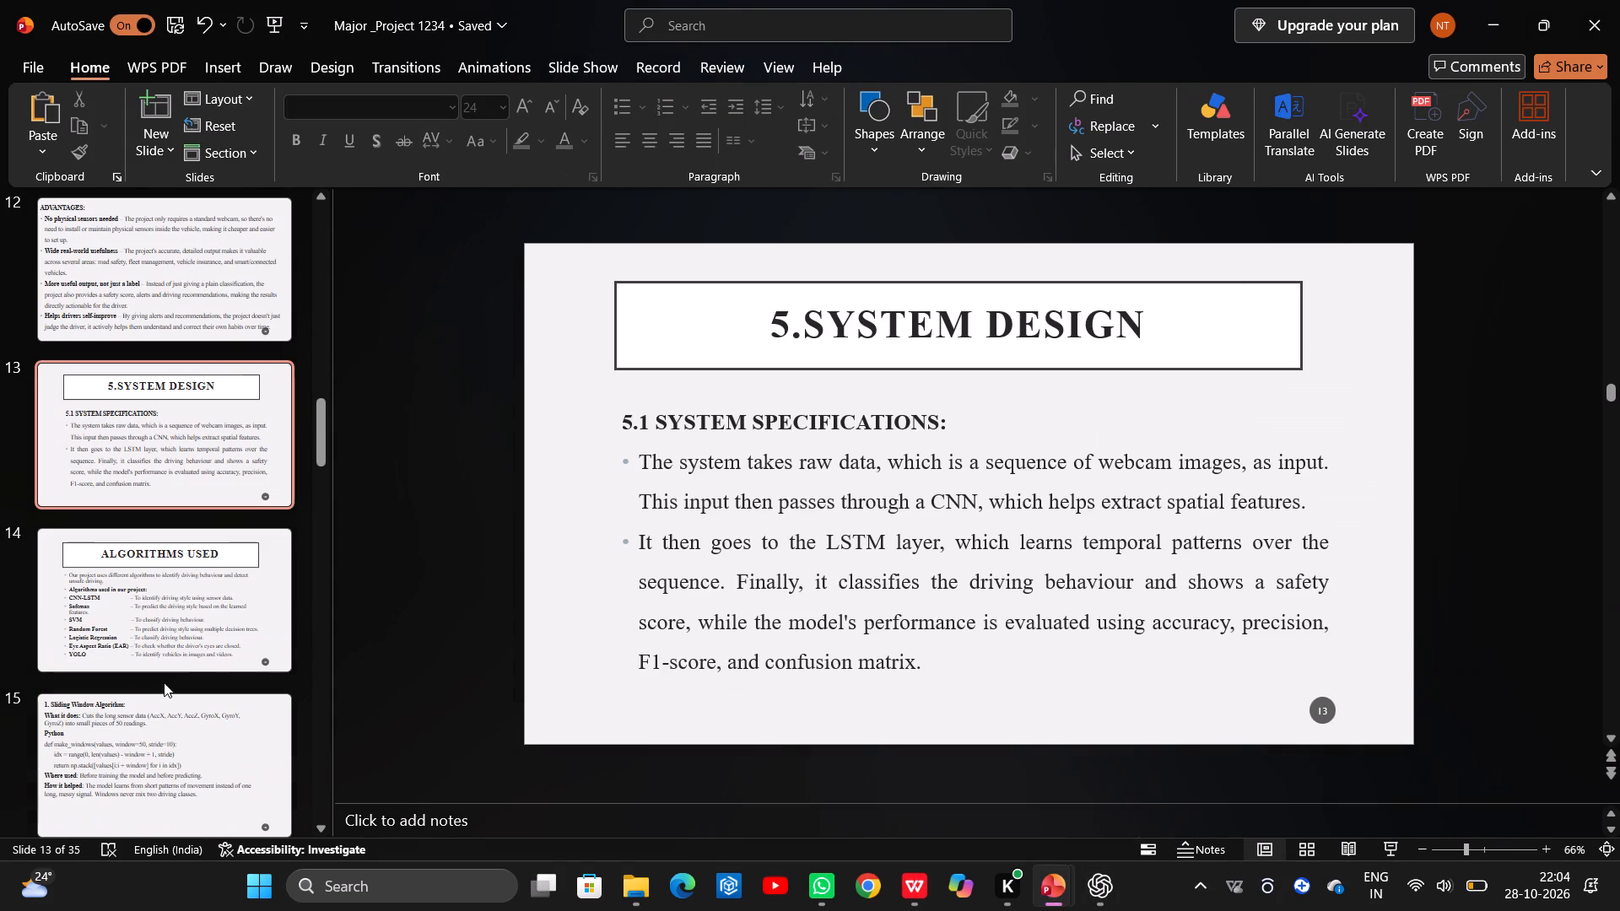
click(154, 154)
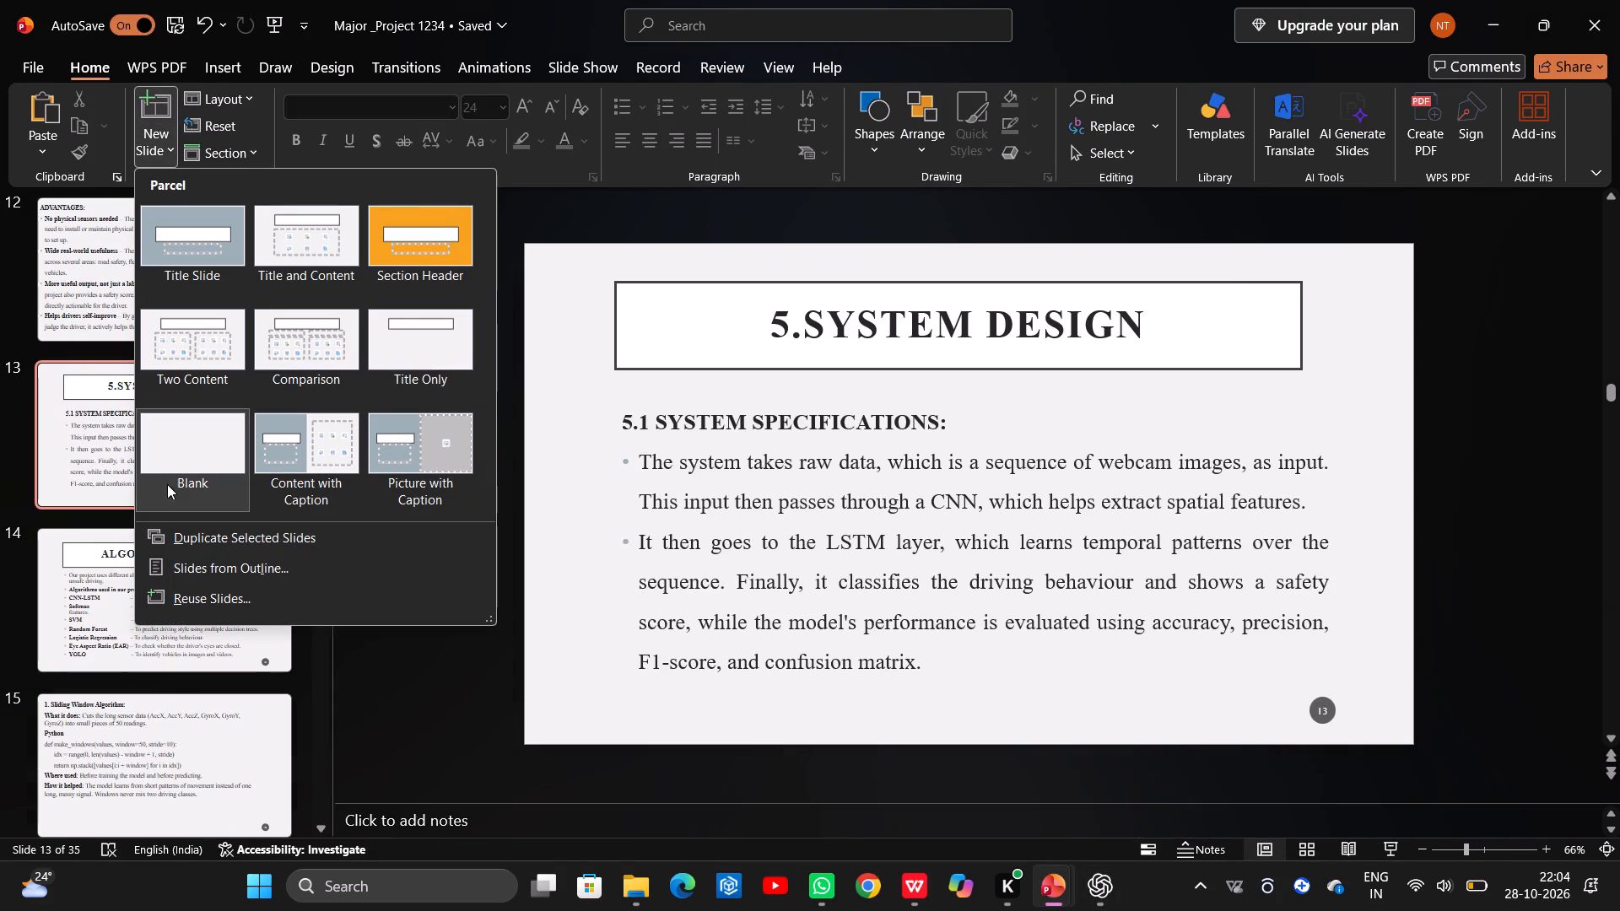
click(186, 455)
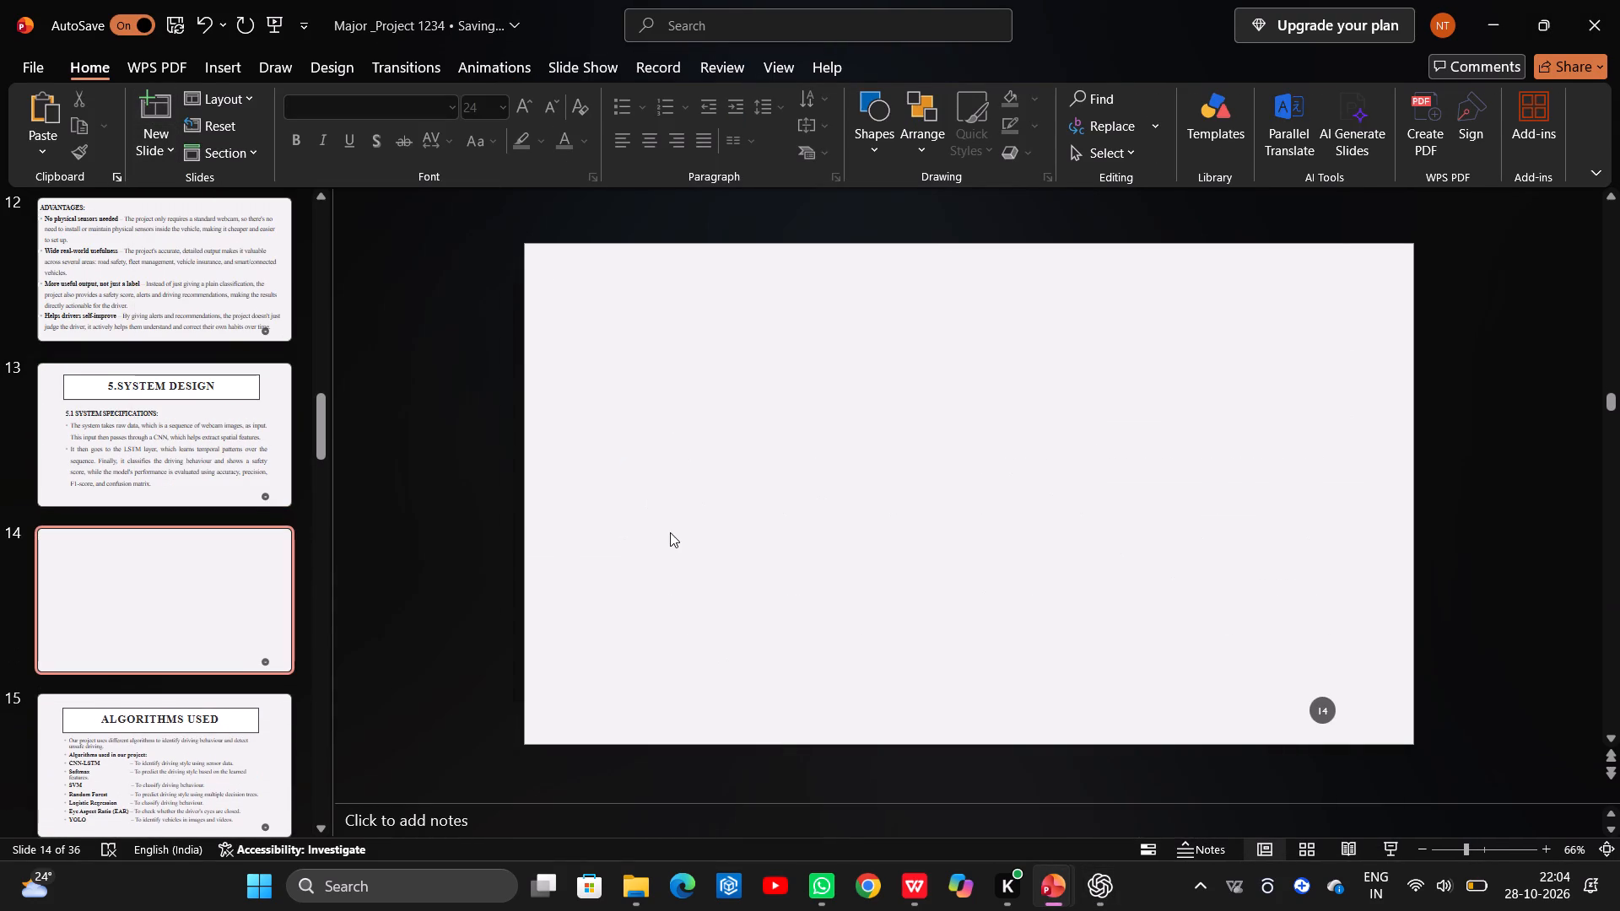
click(672, 529)
key(ctrl+v)
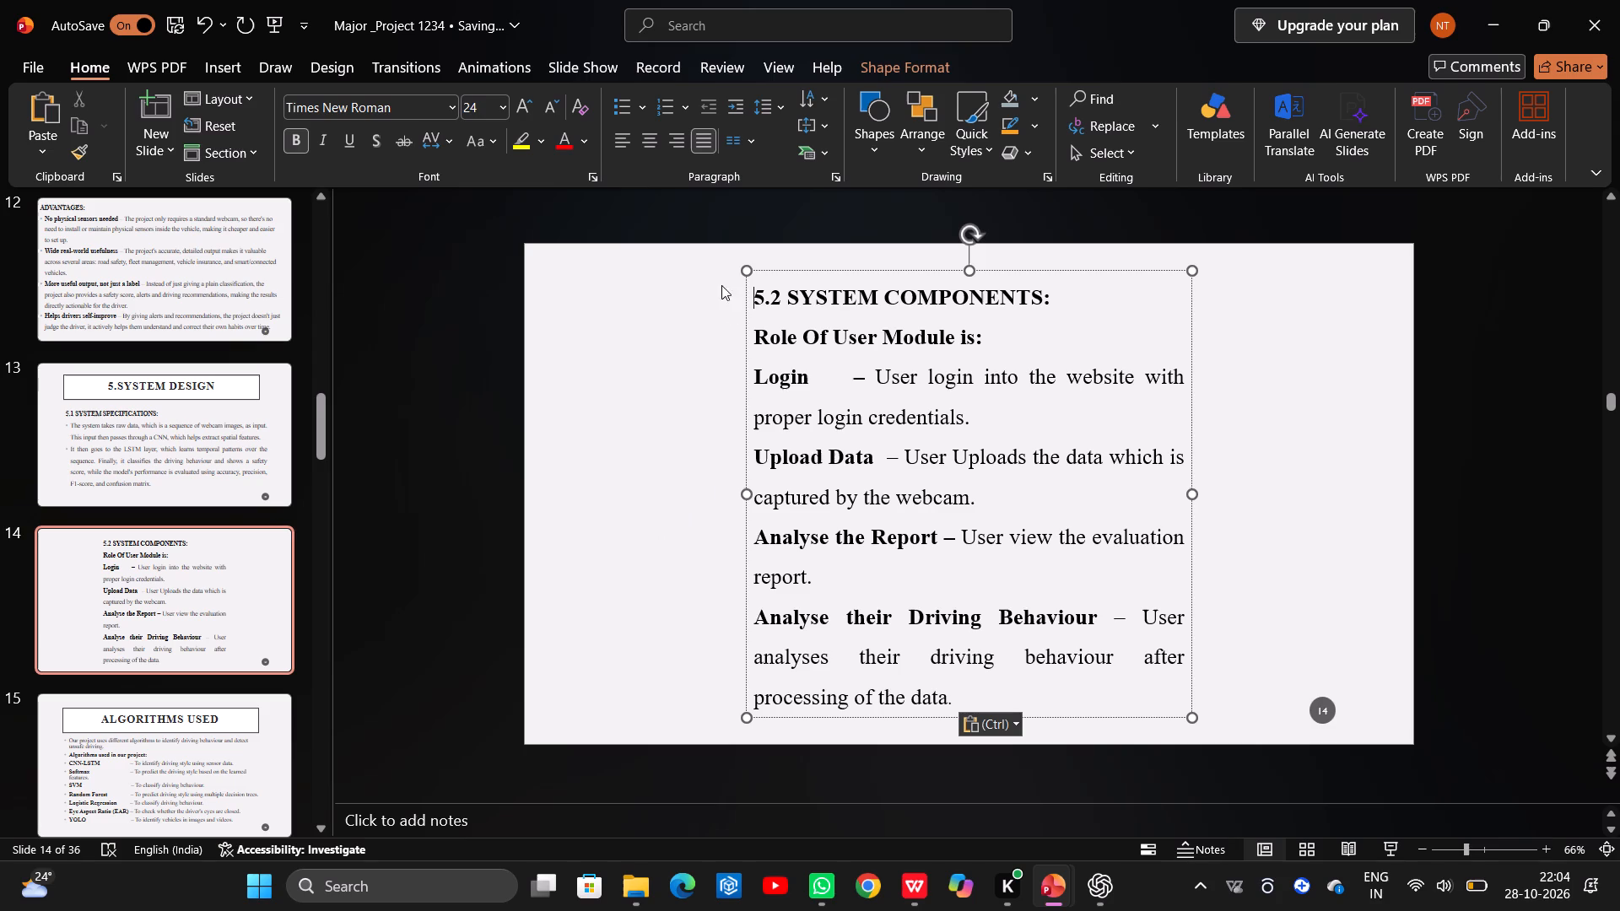
Widen the 5.2 SYSTEM COMPONENTS text box across slide 14 and position it near the slide's top edge.
drag(747, 271, 564, 278)
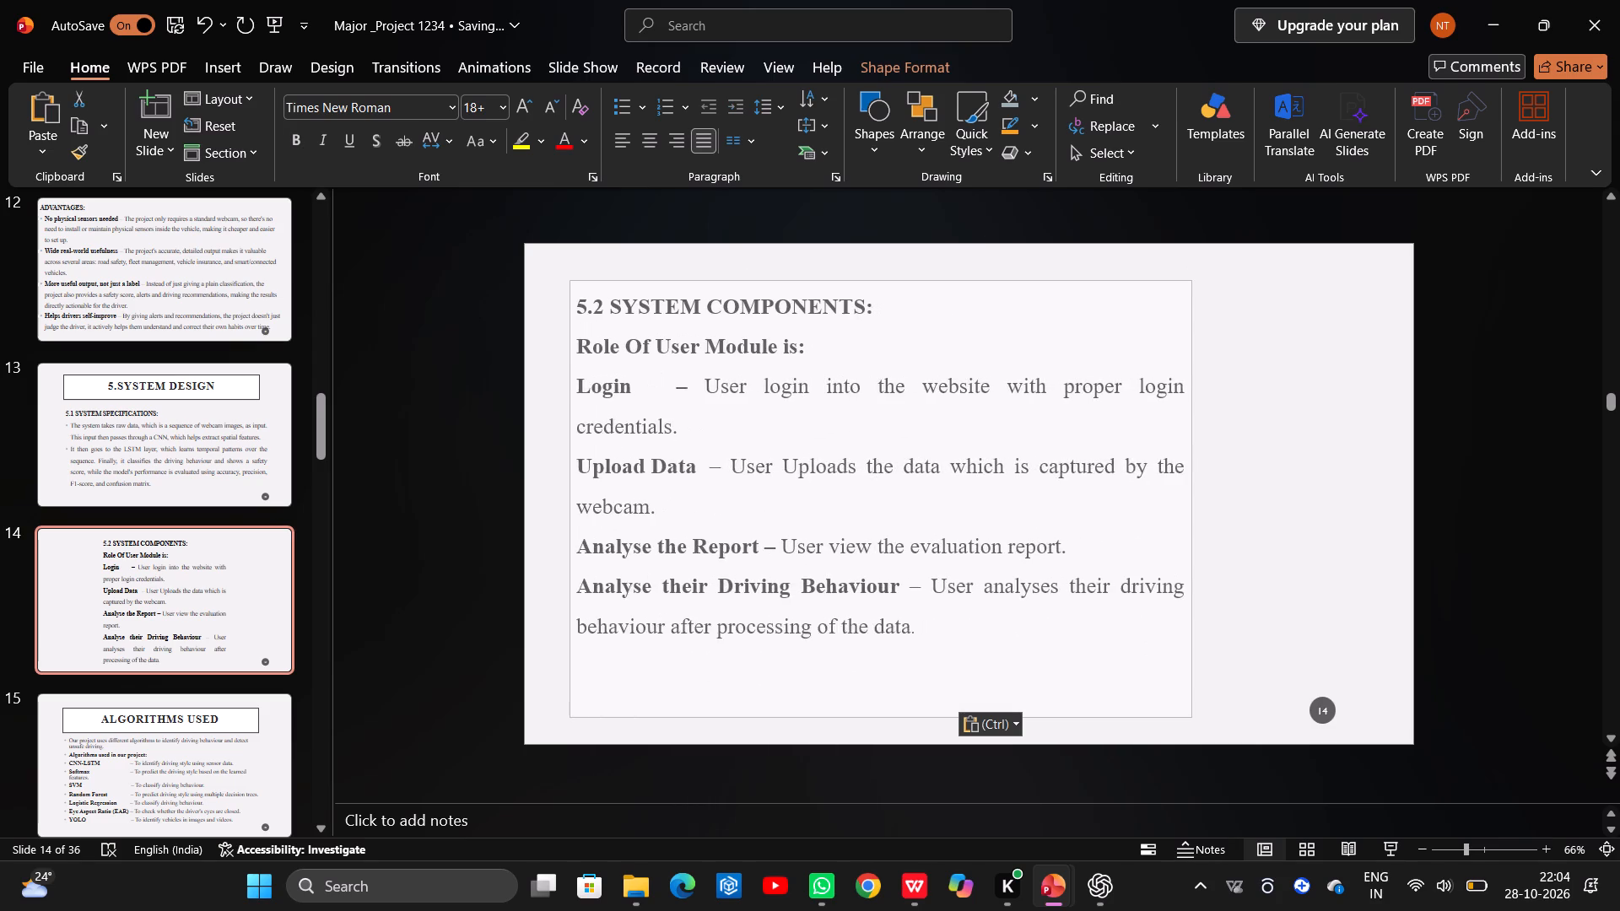
drag(564, 278, 547, 265)
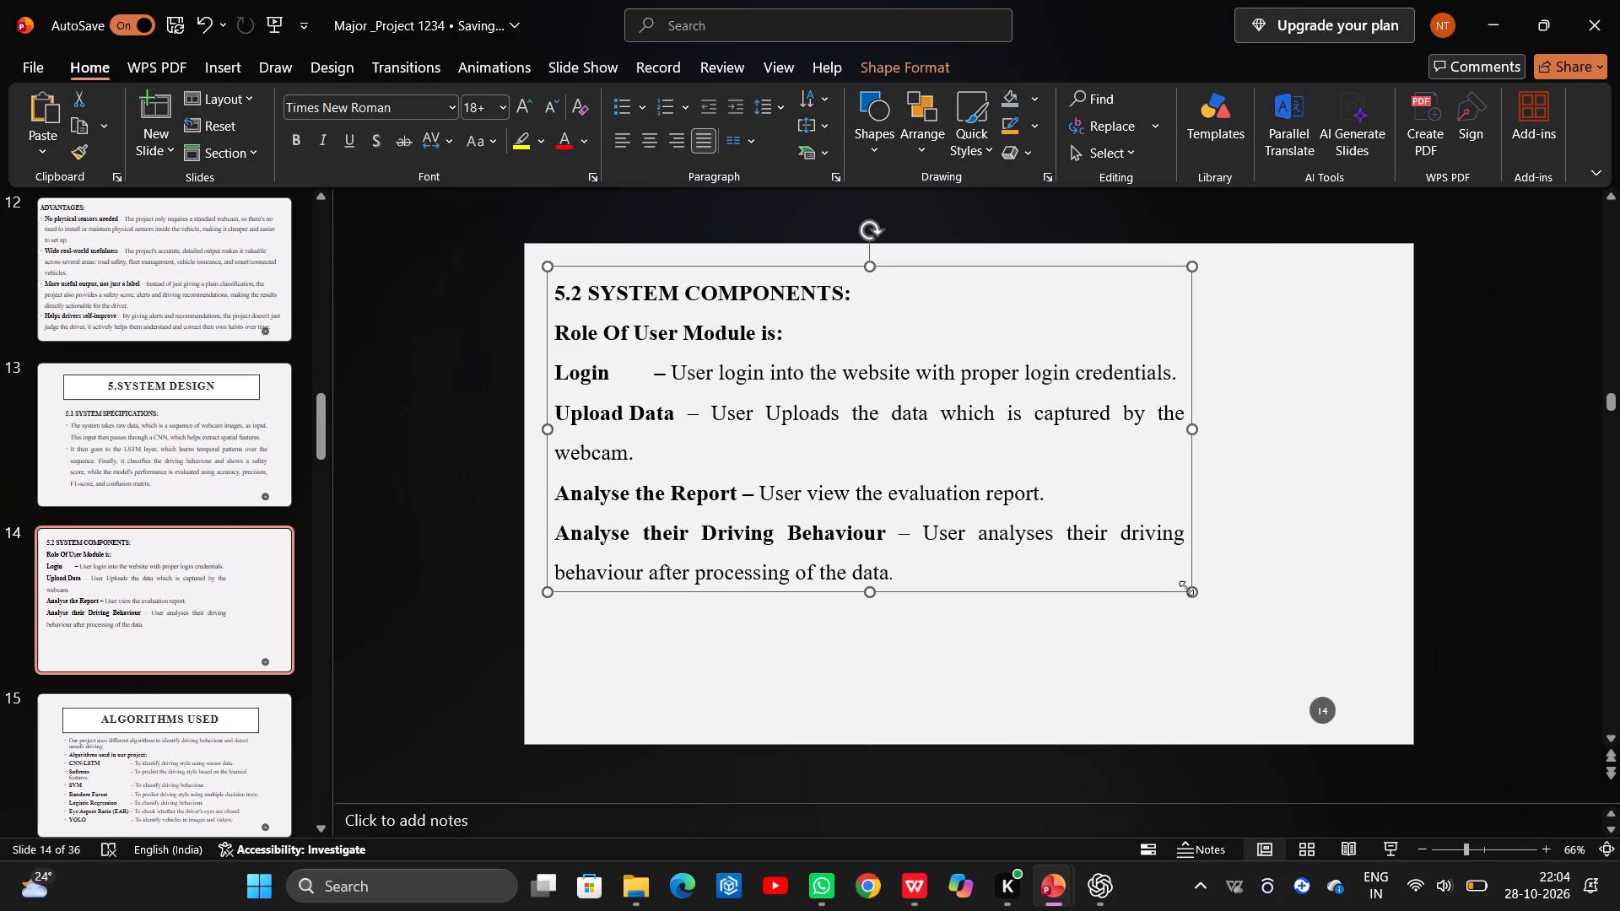
drag(1191, 591, 1336, 696)
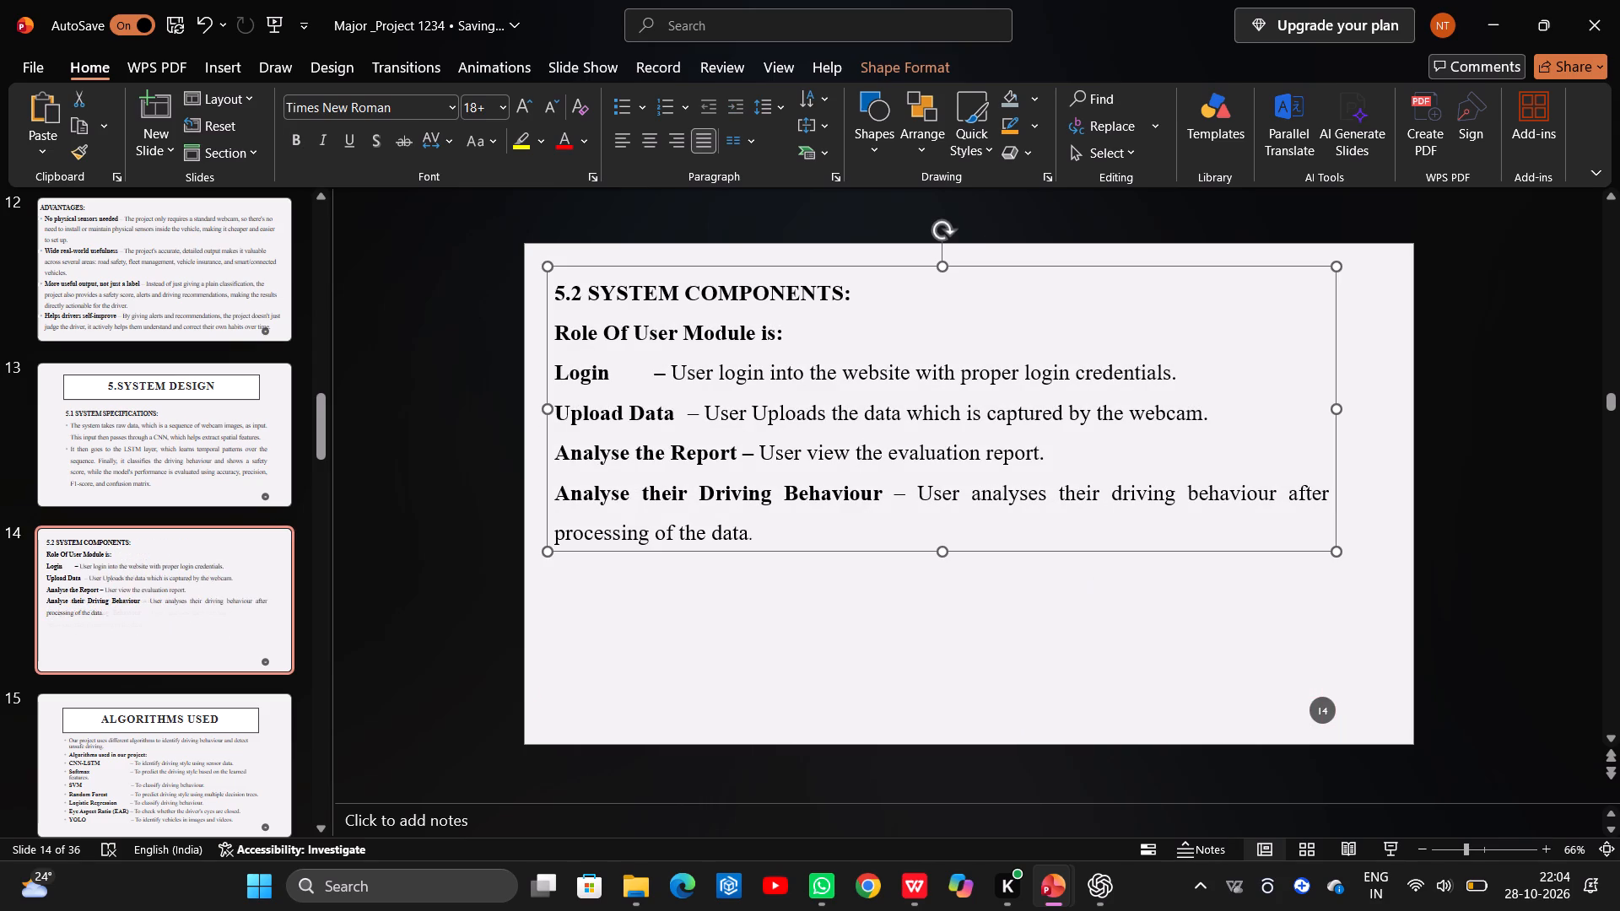
drag(553, 297, 526, 285)
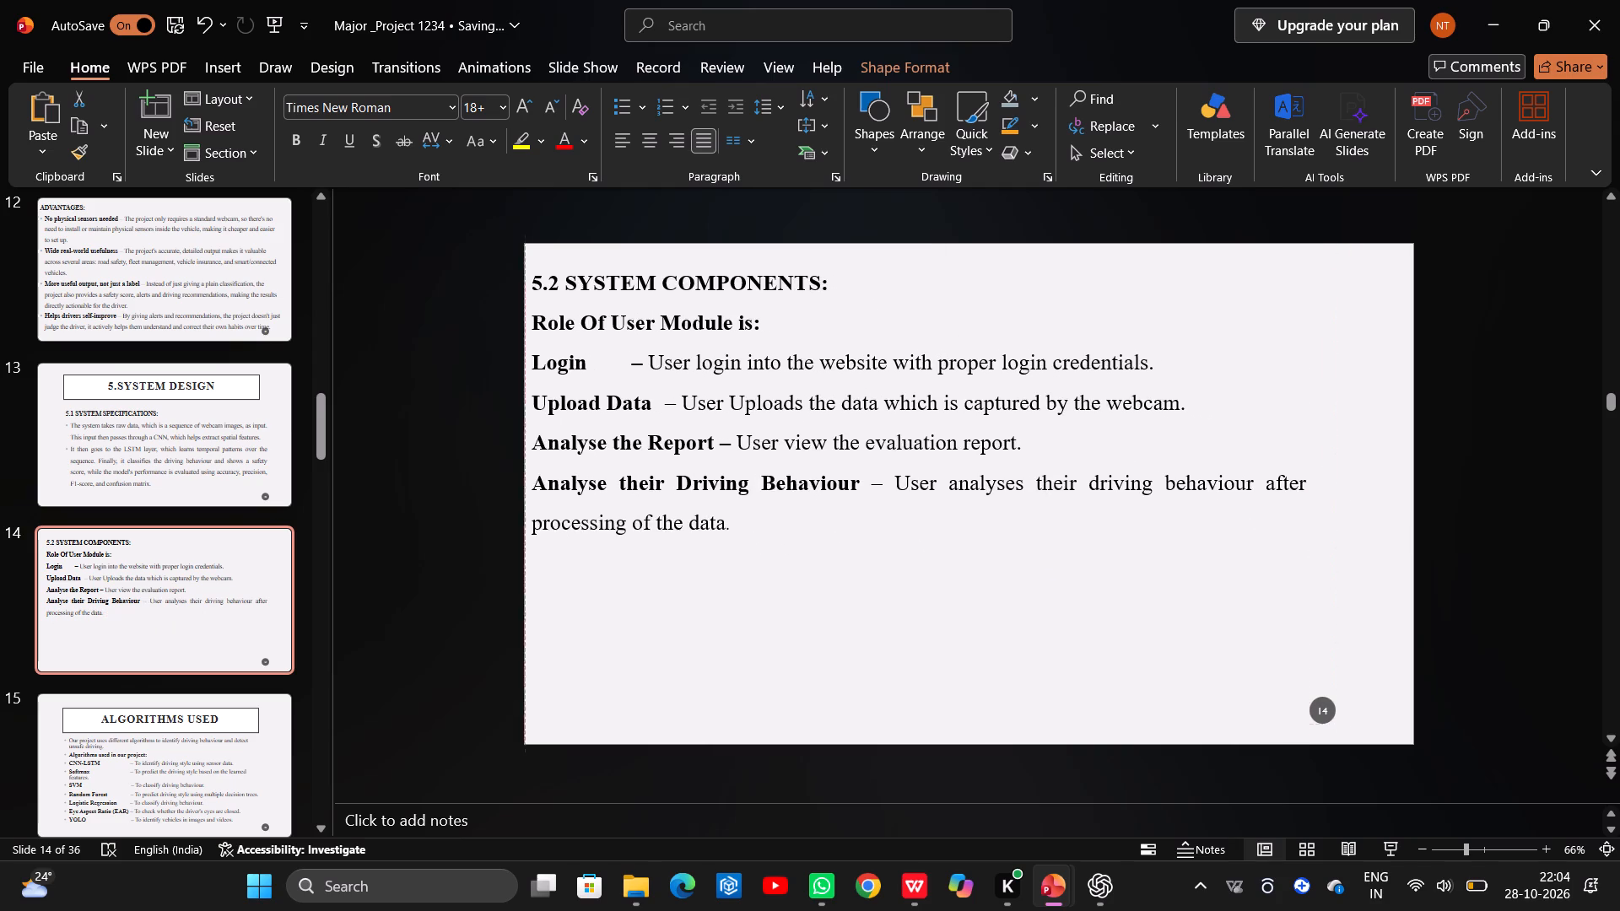
drag(526, 285, 562, 294)
Set all of slide 14's 5.2 SYSTEM COMPONENTS text to font size 24.
drag(567, 294, 819, 515)
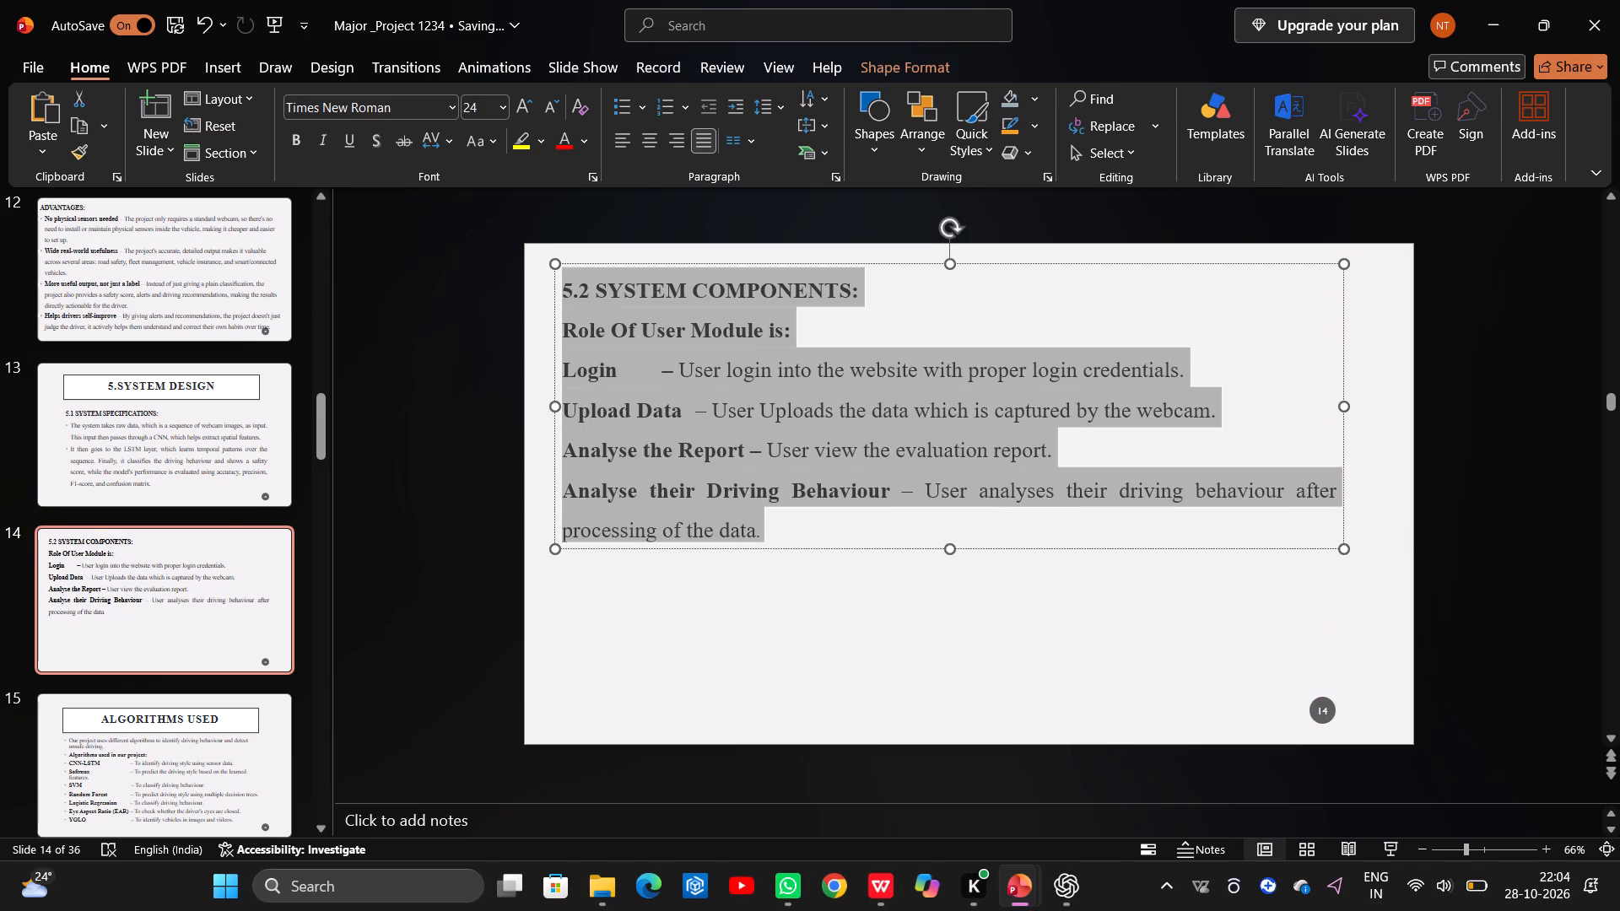
drag(819, 515, 819, 519)
click(975, 461)
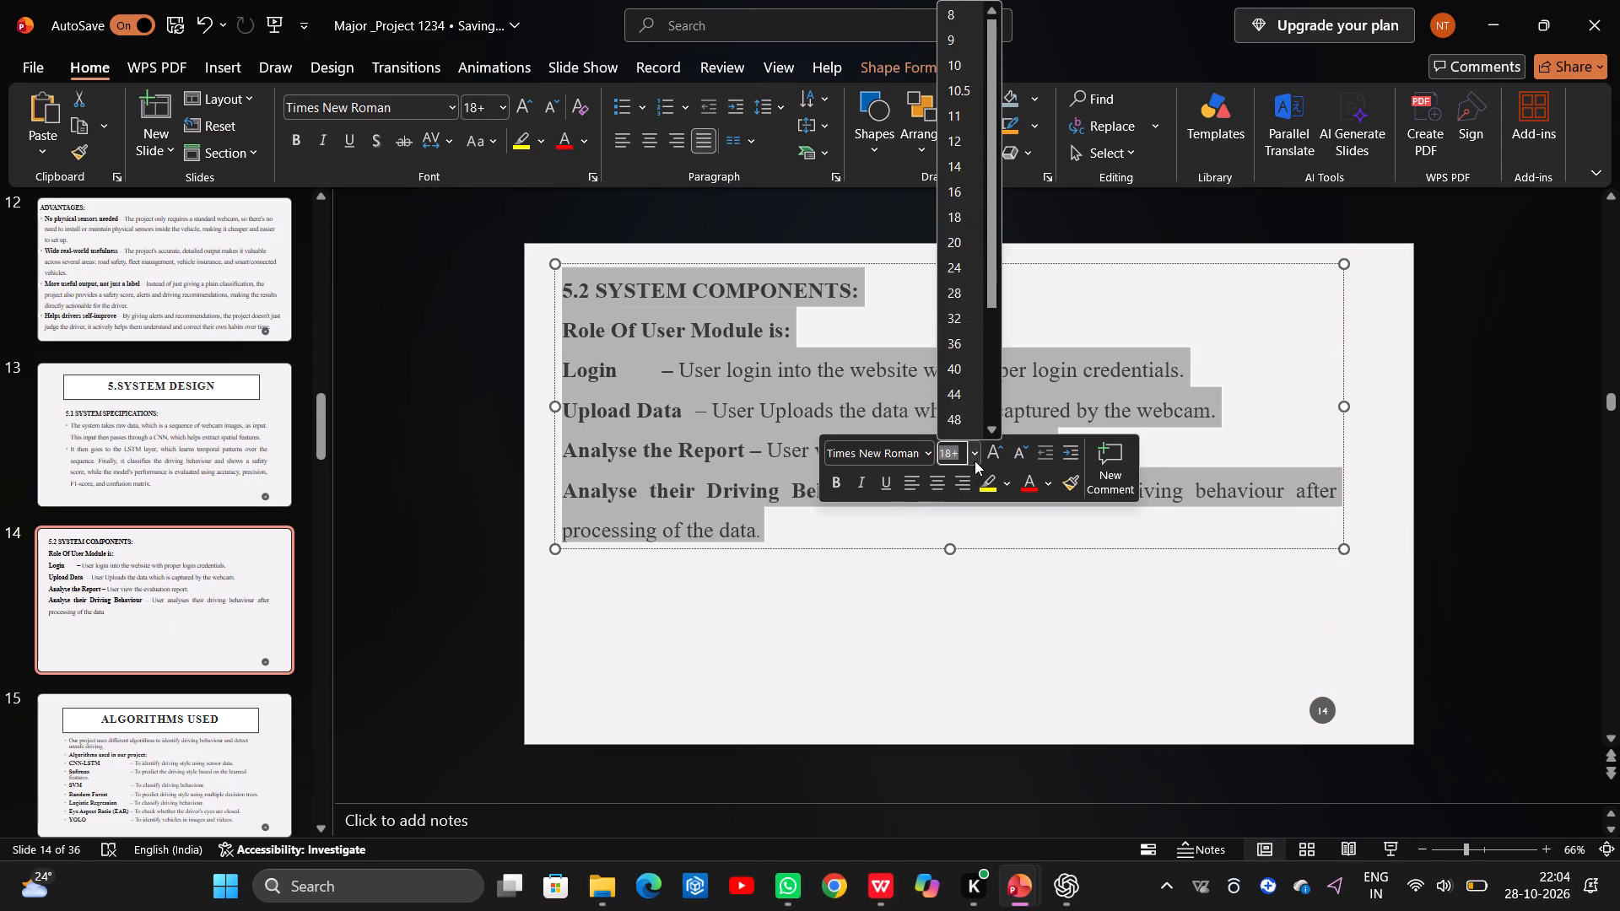
click(954, 273)
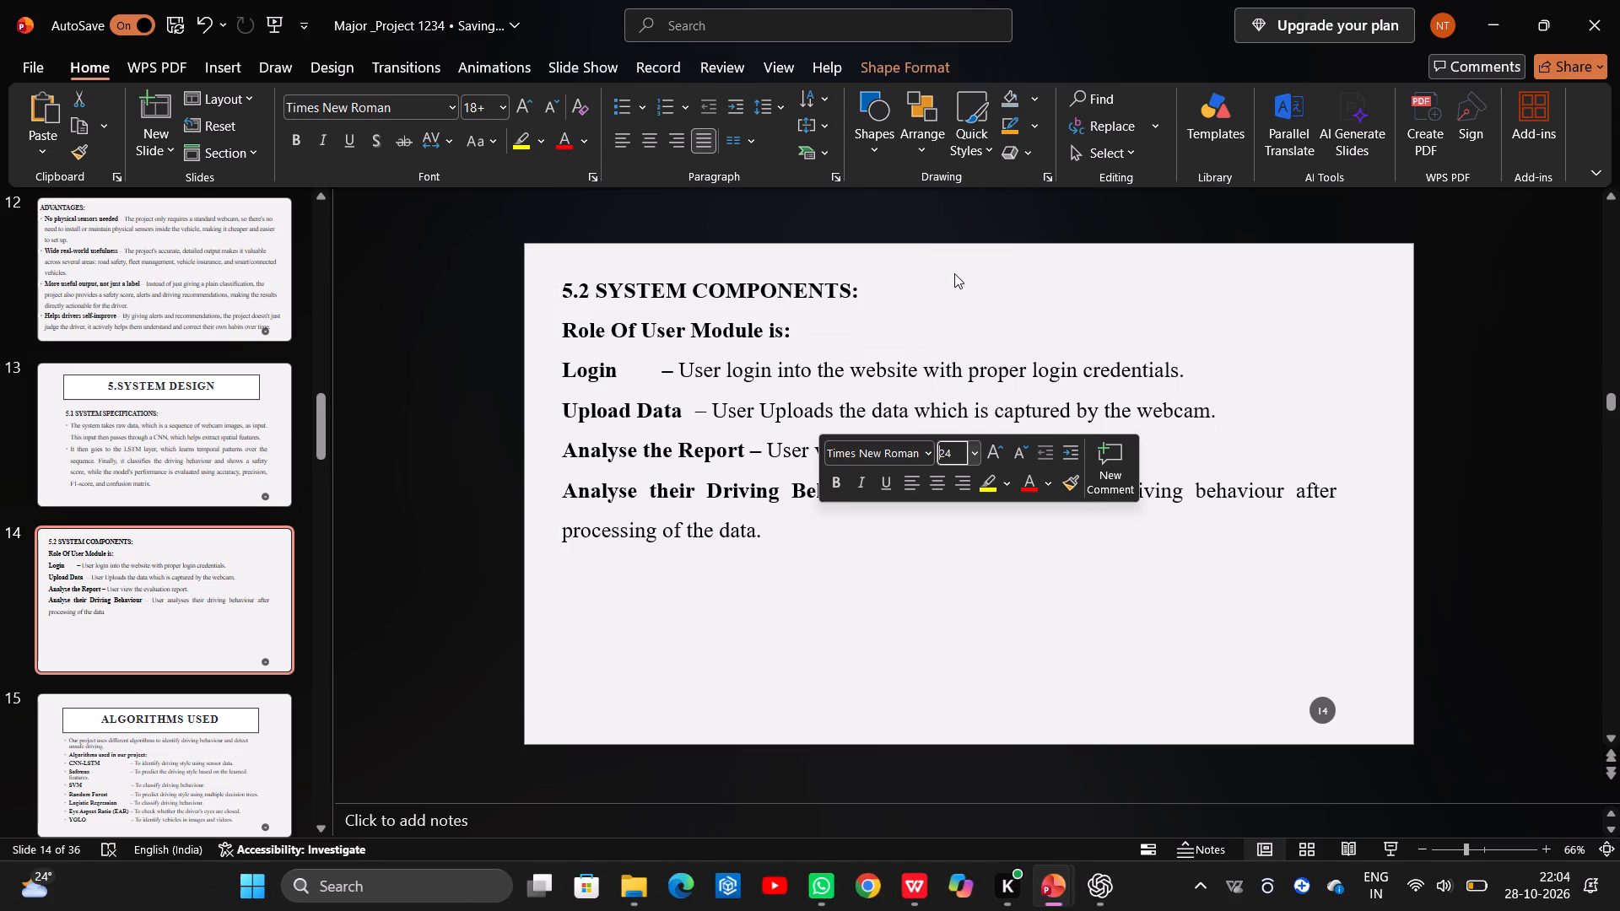
click(835, 619)
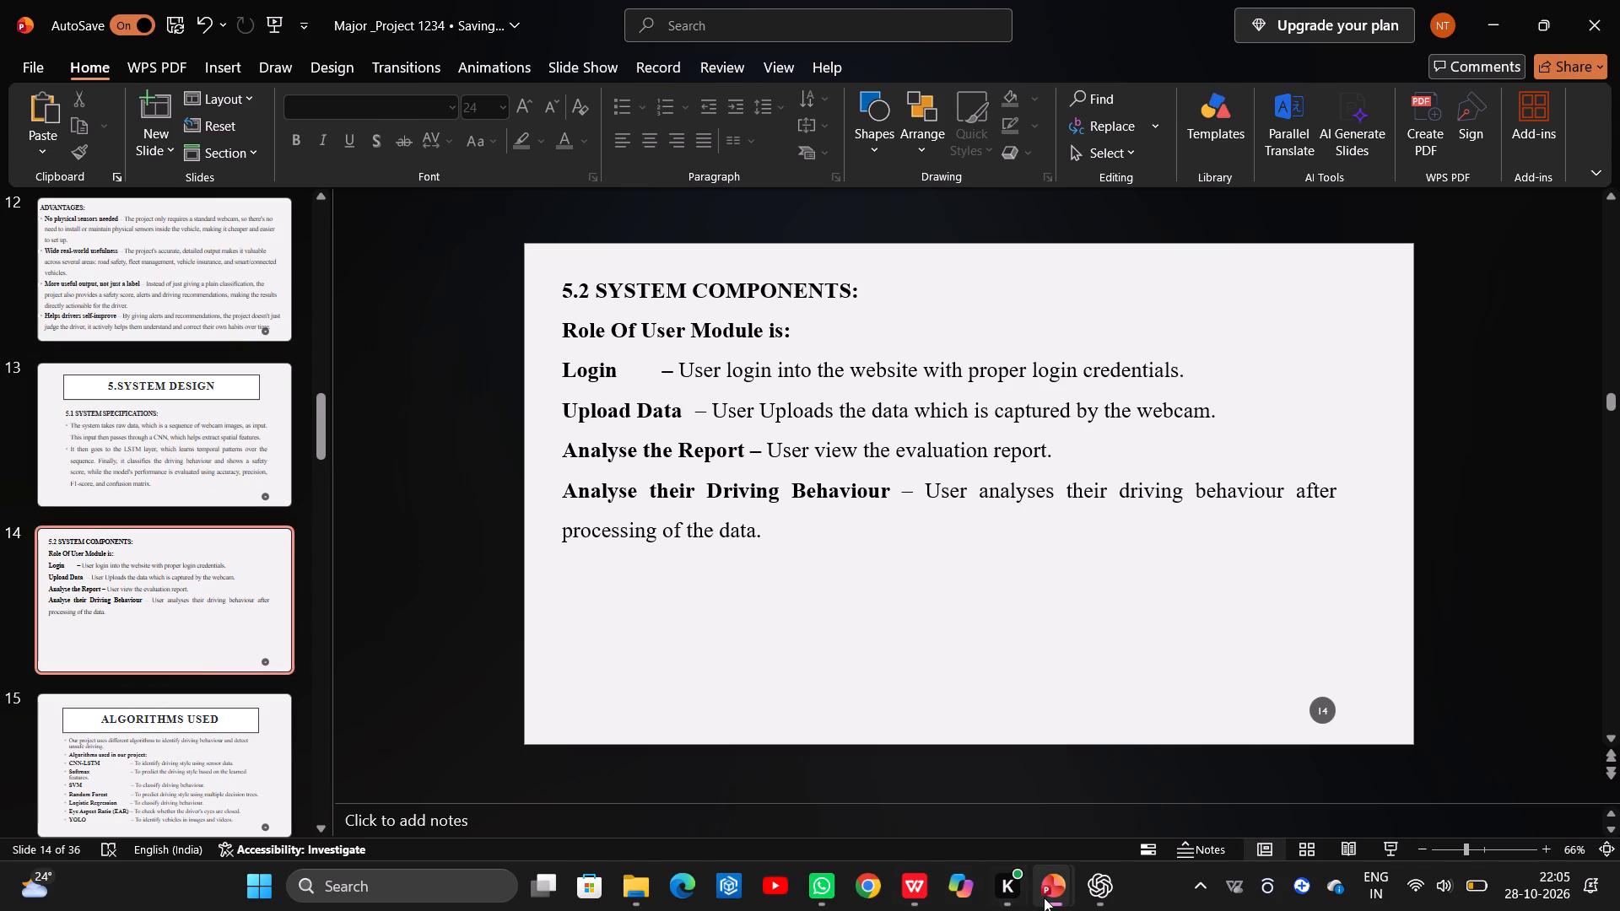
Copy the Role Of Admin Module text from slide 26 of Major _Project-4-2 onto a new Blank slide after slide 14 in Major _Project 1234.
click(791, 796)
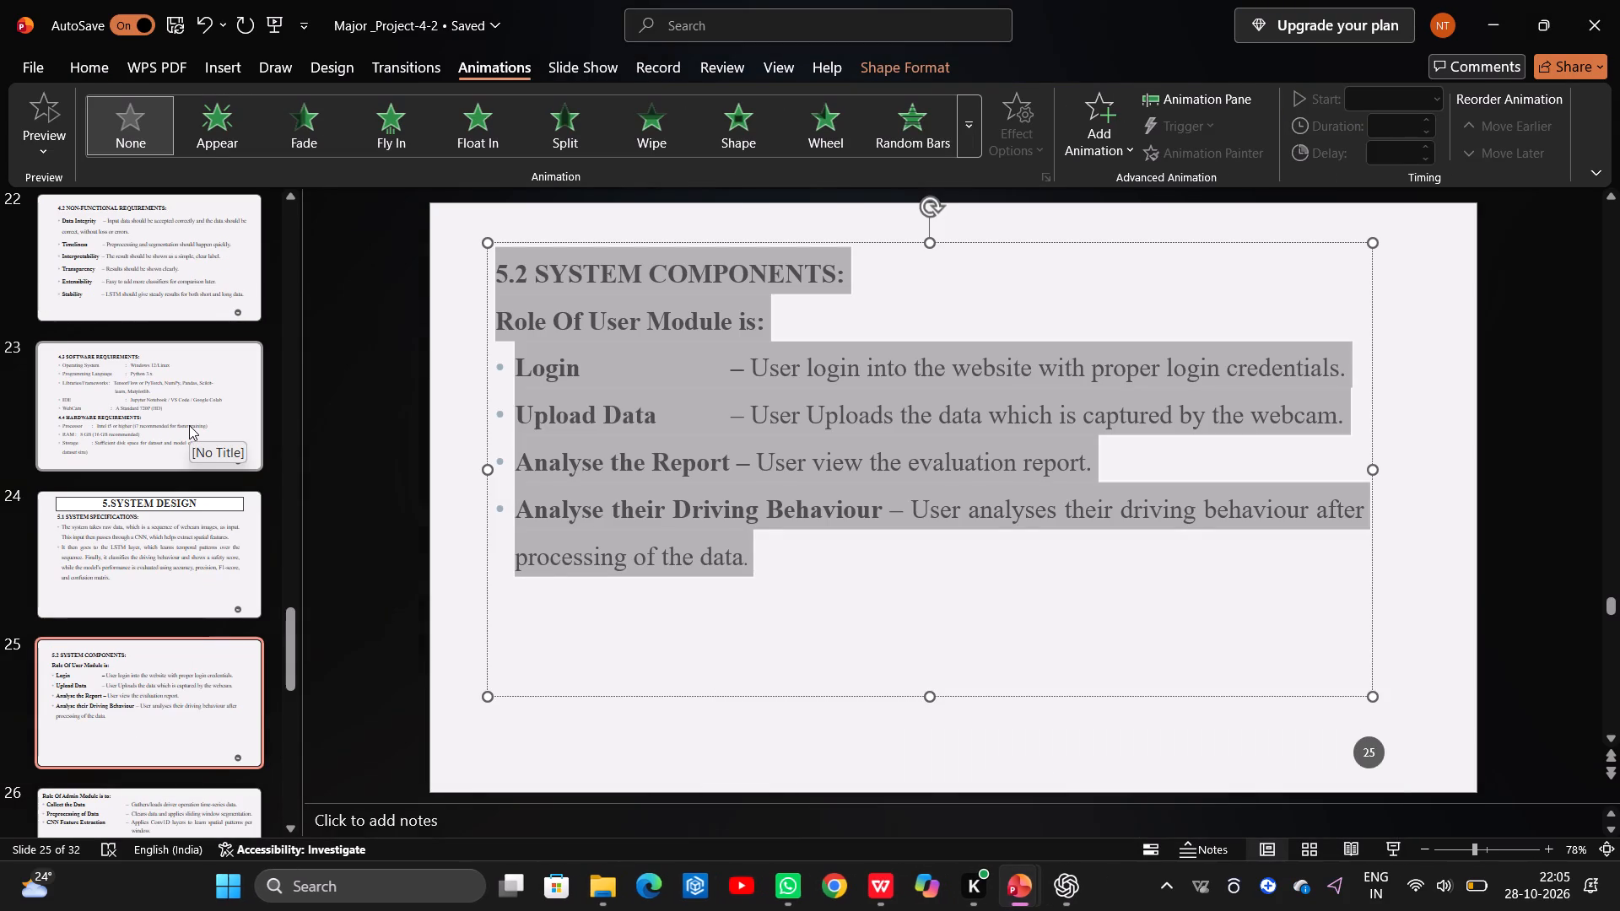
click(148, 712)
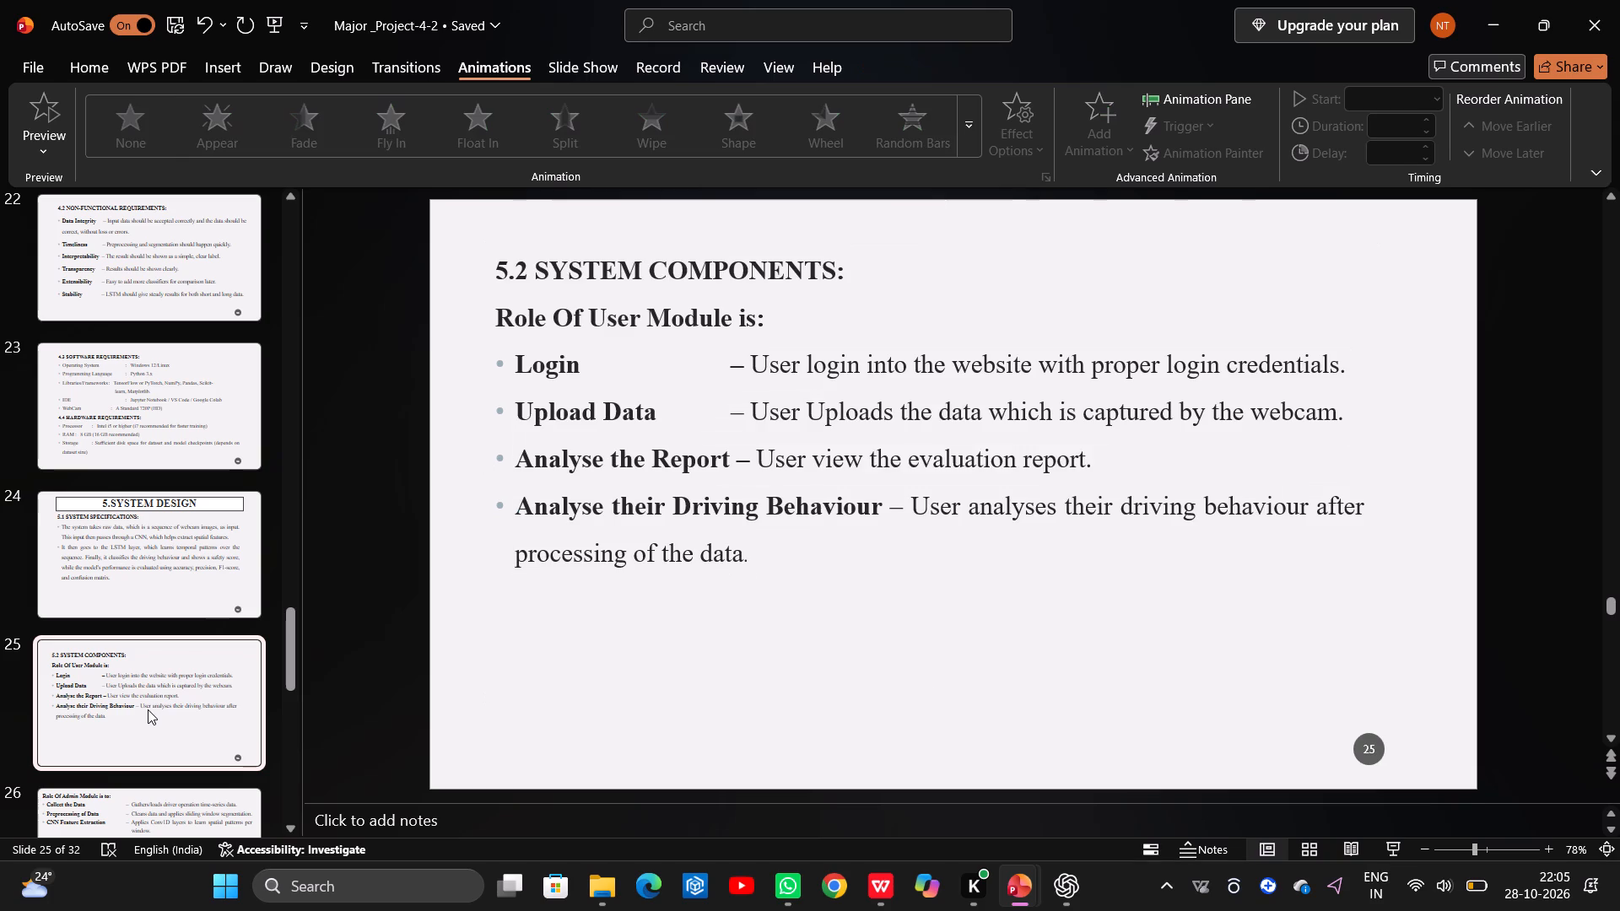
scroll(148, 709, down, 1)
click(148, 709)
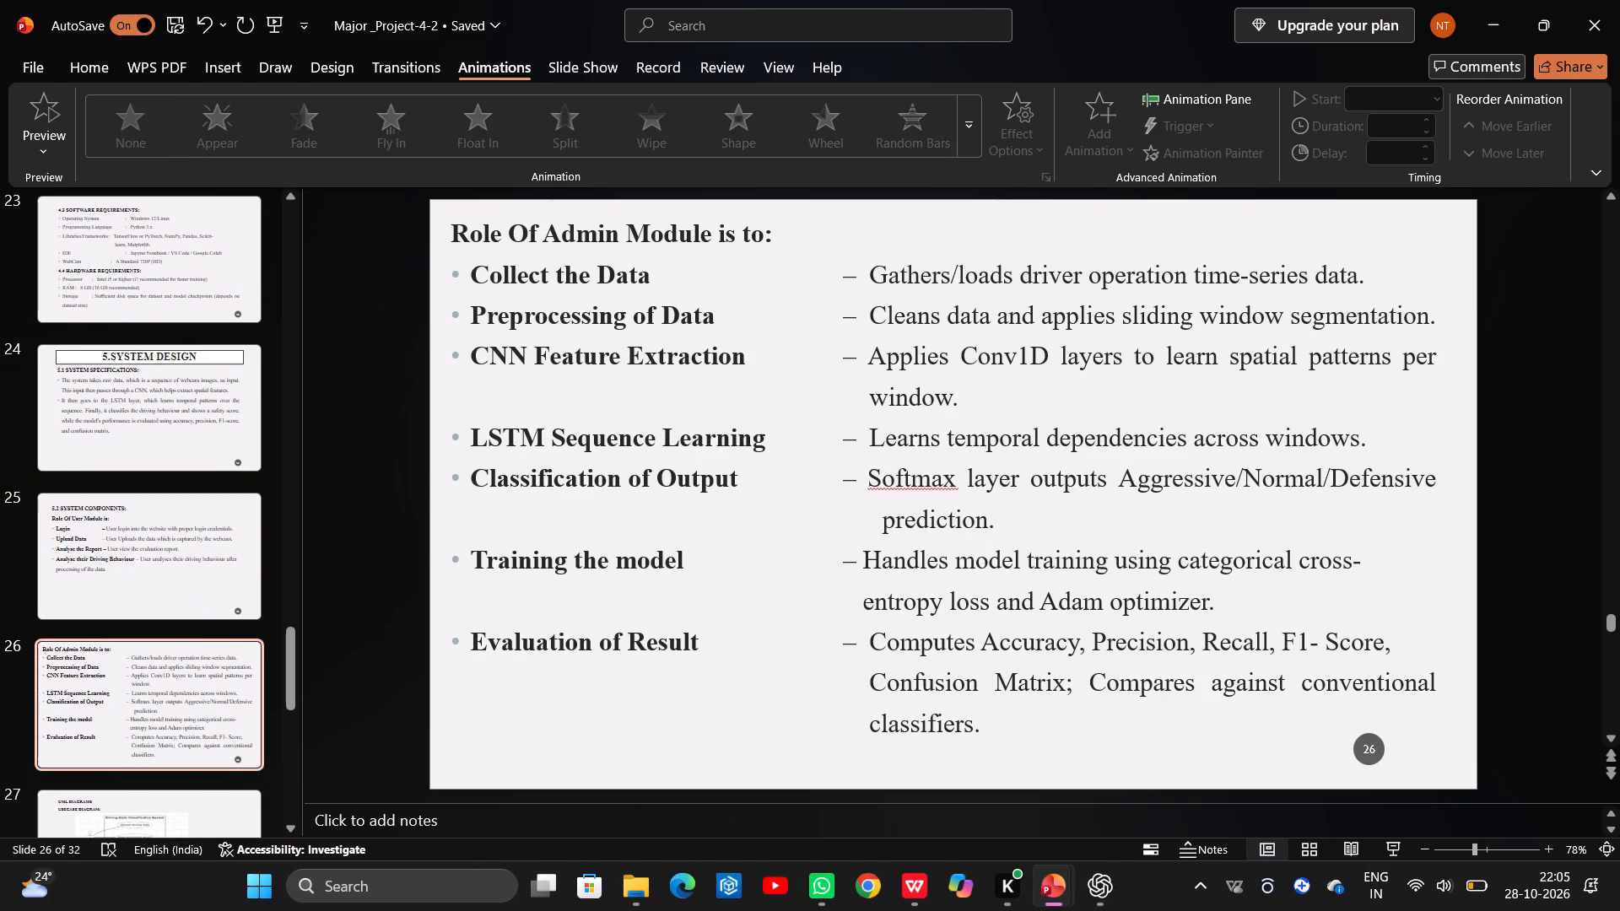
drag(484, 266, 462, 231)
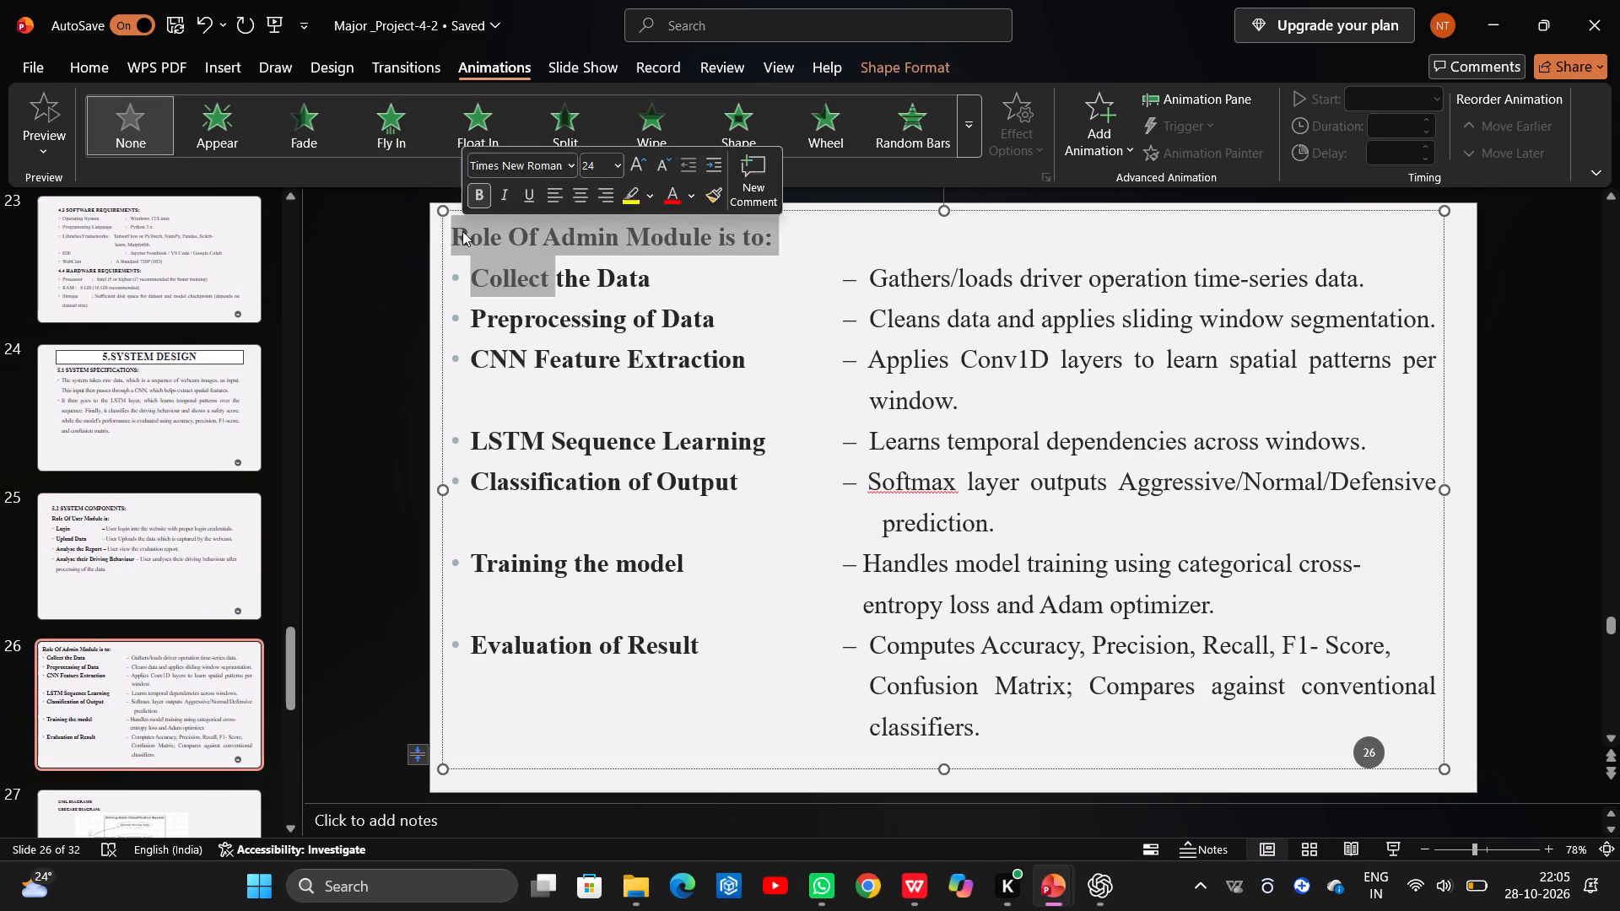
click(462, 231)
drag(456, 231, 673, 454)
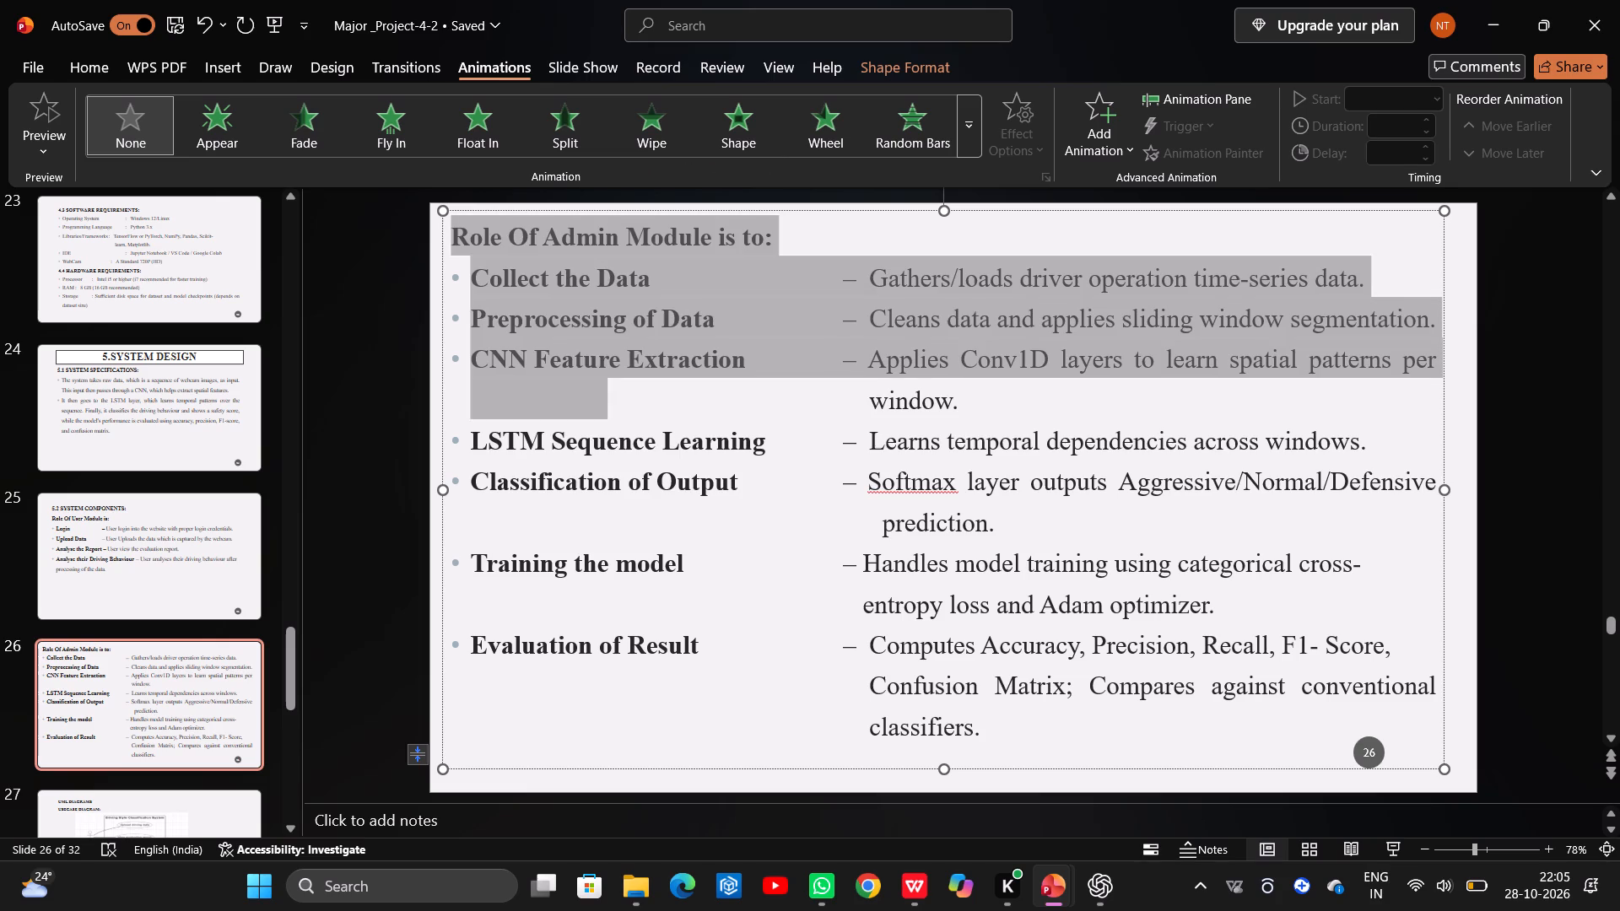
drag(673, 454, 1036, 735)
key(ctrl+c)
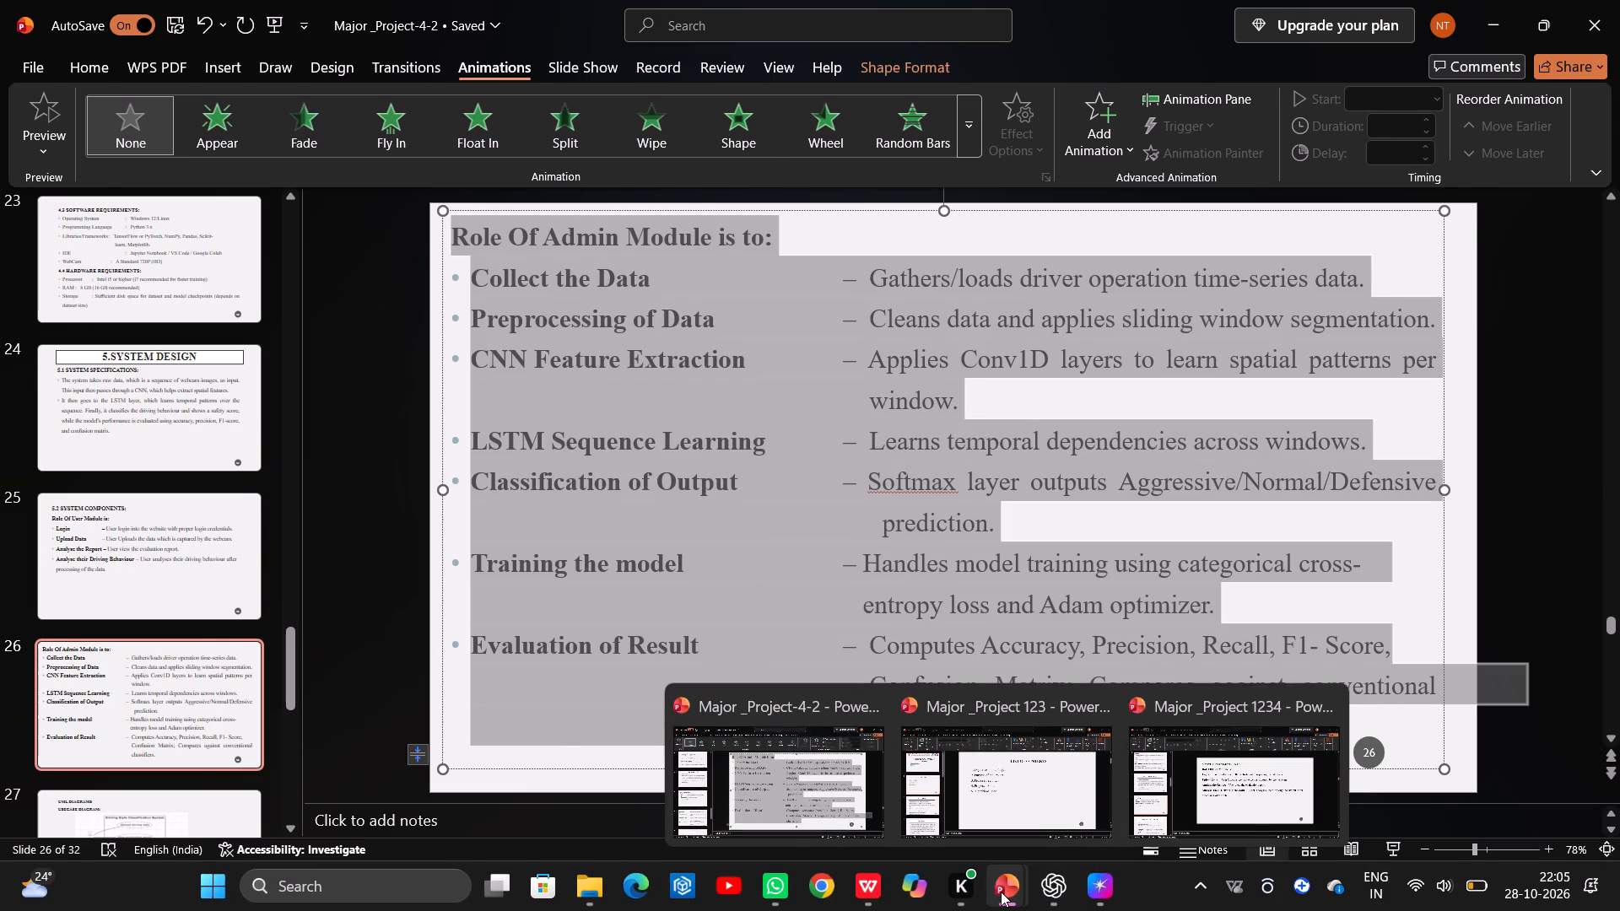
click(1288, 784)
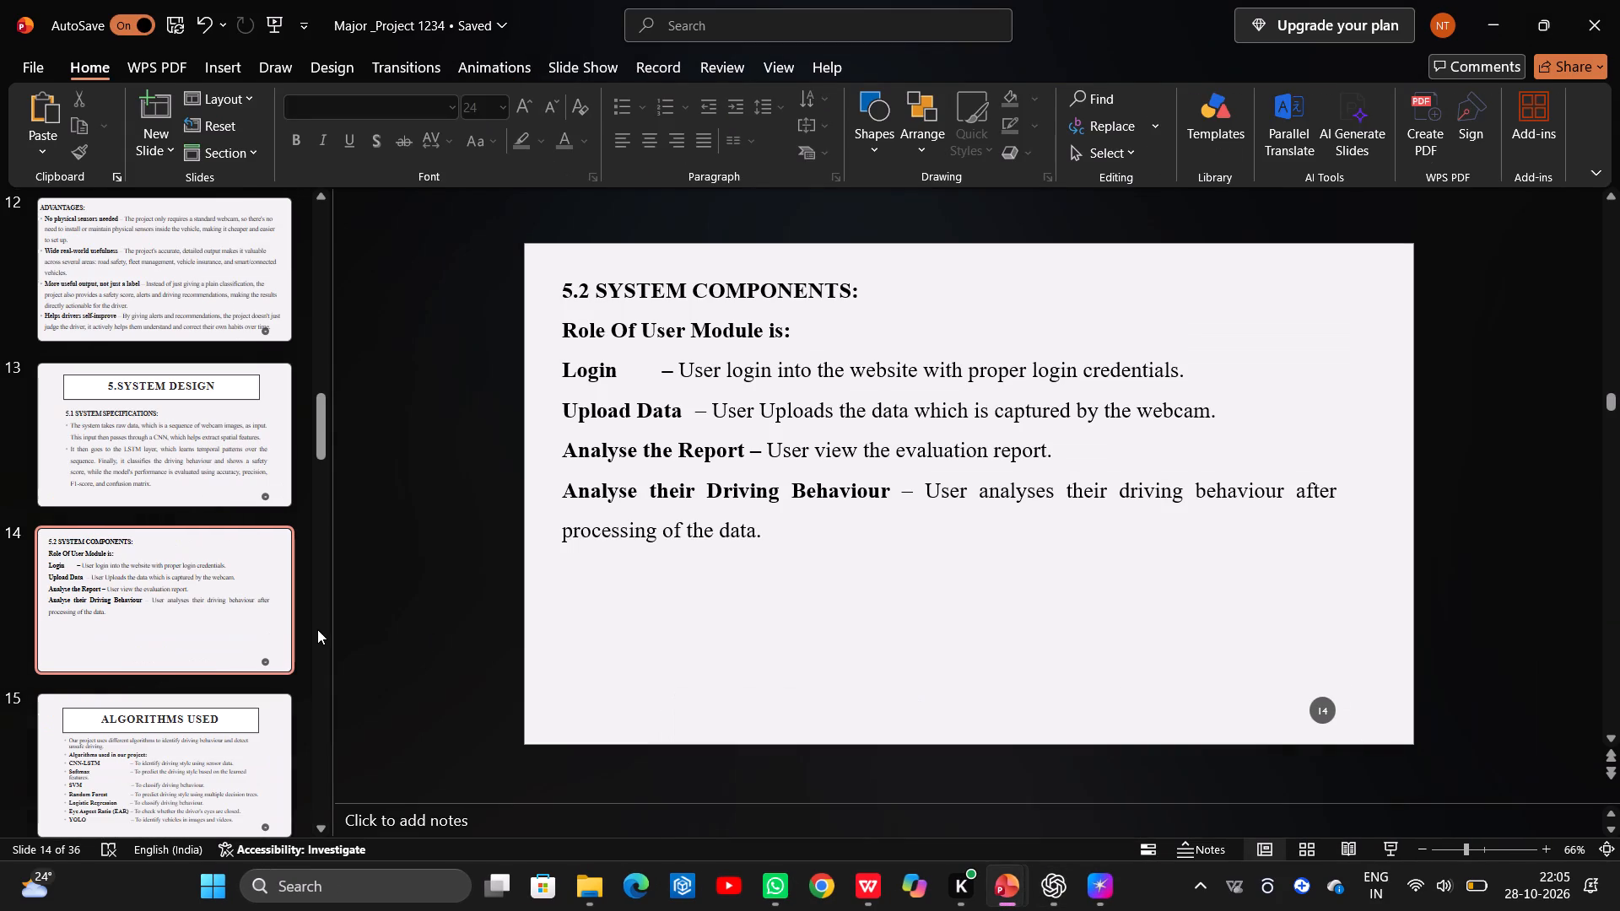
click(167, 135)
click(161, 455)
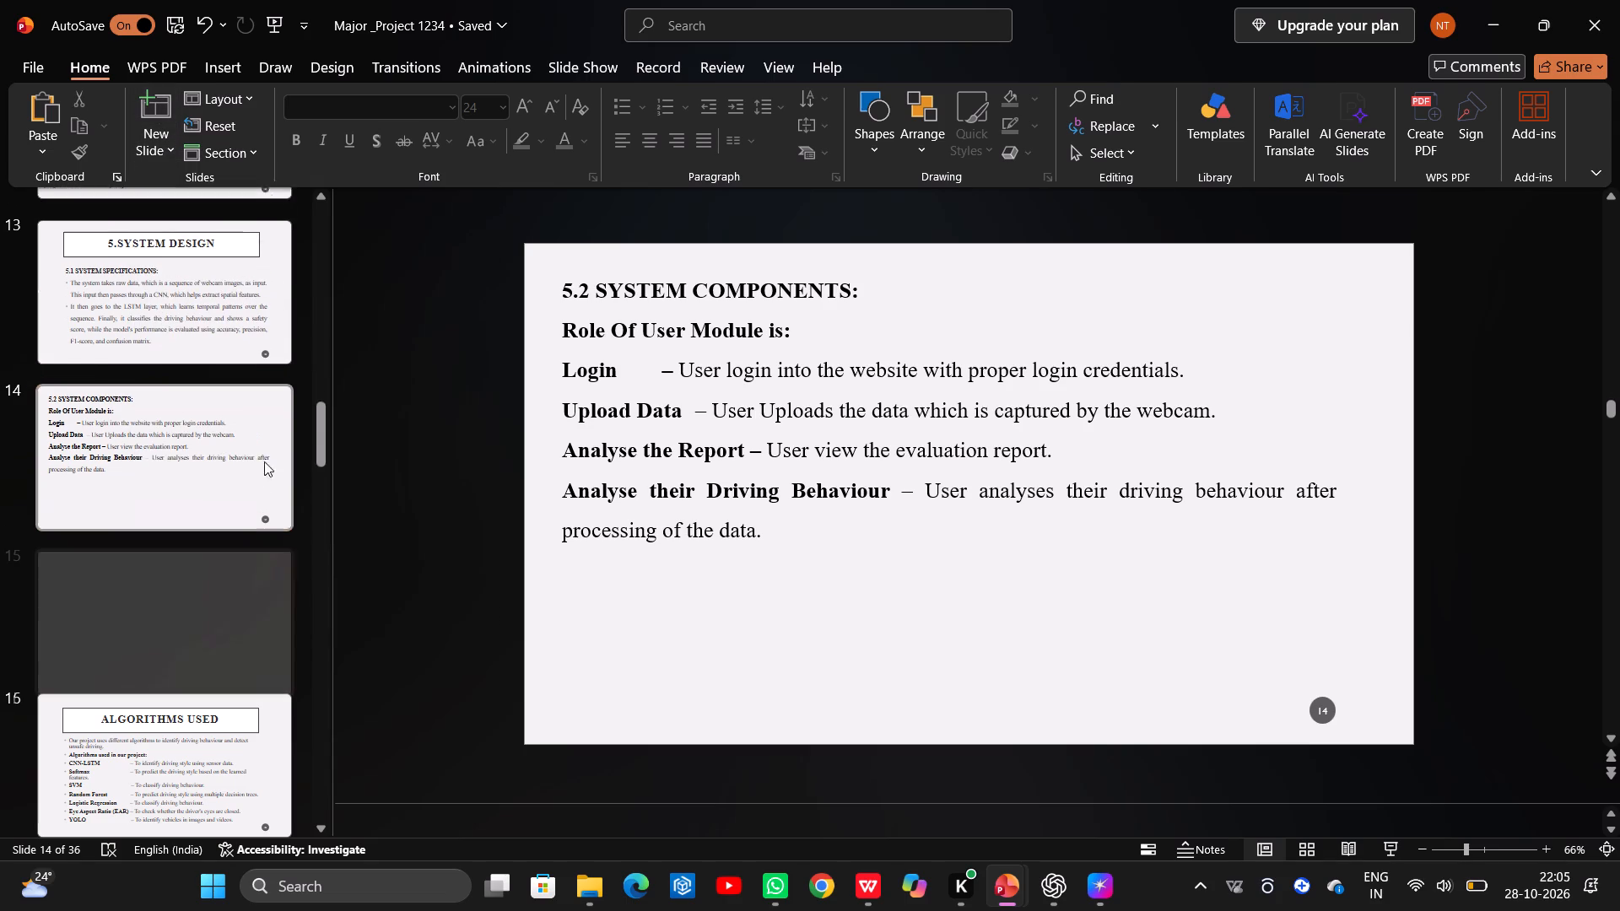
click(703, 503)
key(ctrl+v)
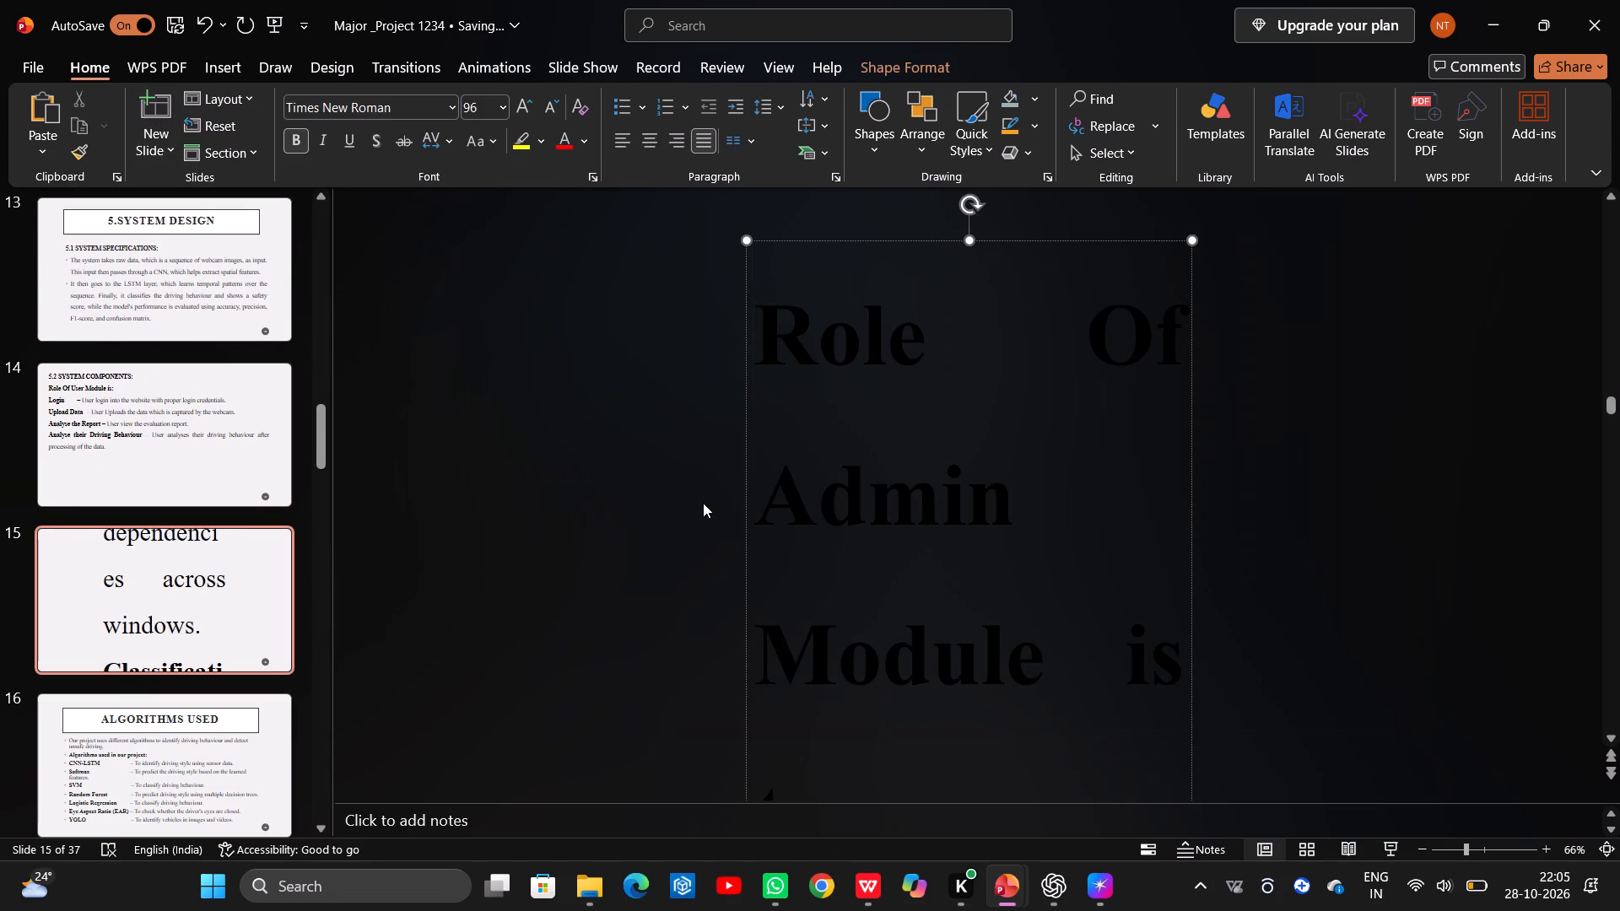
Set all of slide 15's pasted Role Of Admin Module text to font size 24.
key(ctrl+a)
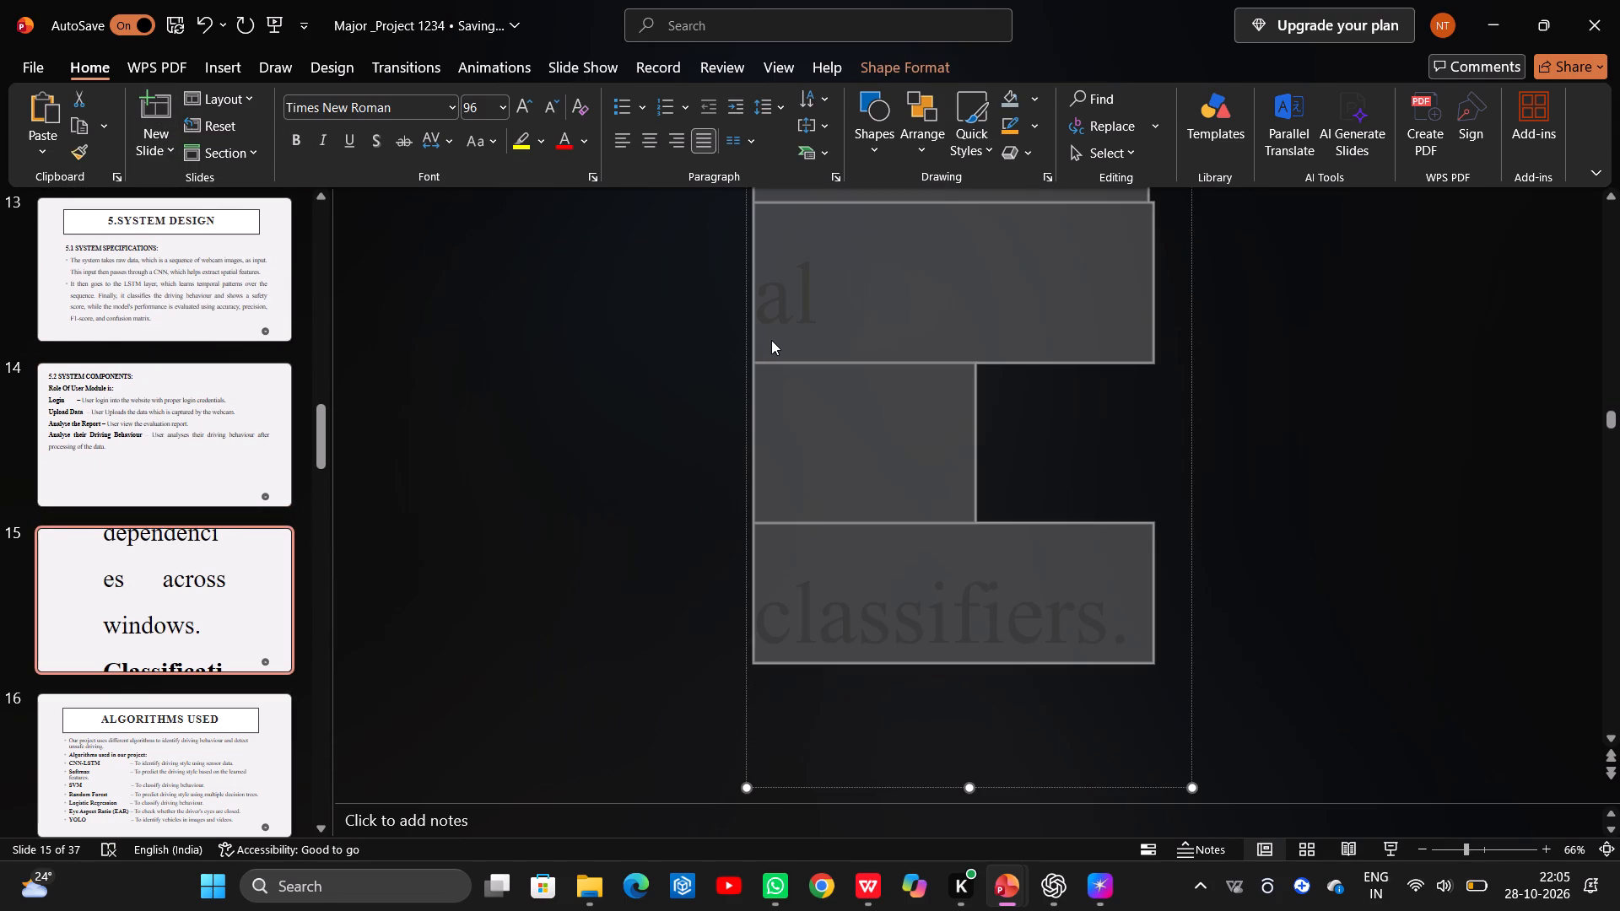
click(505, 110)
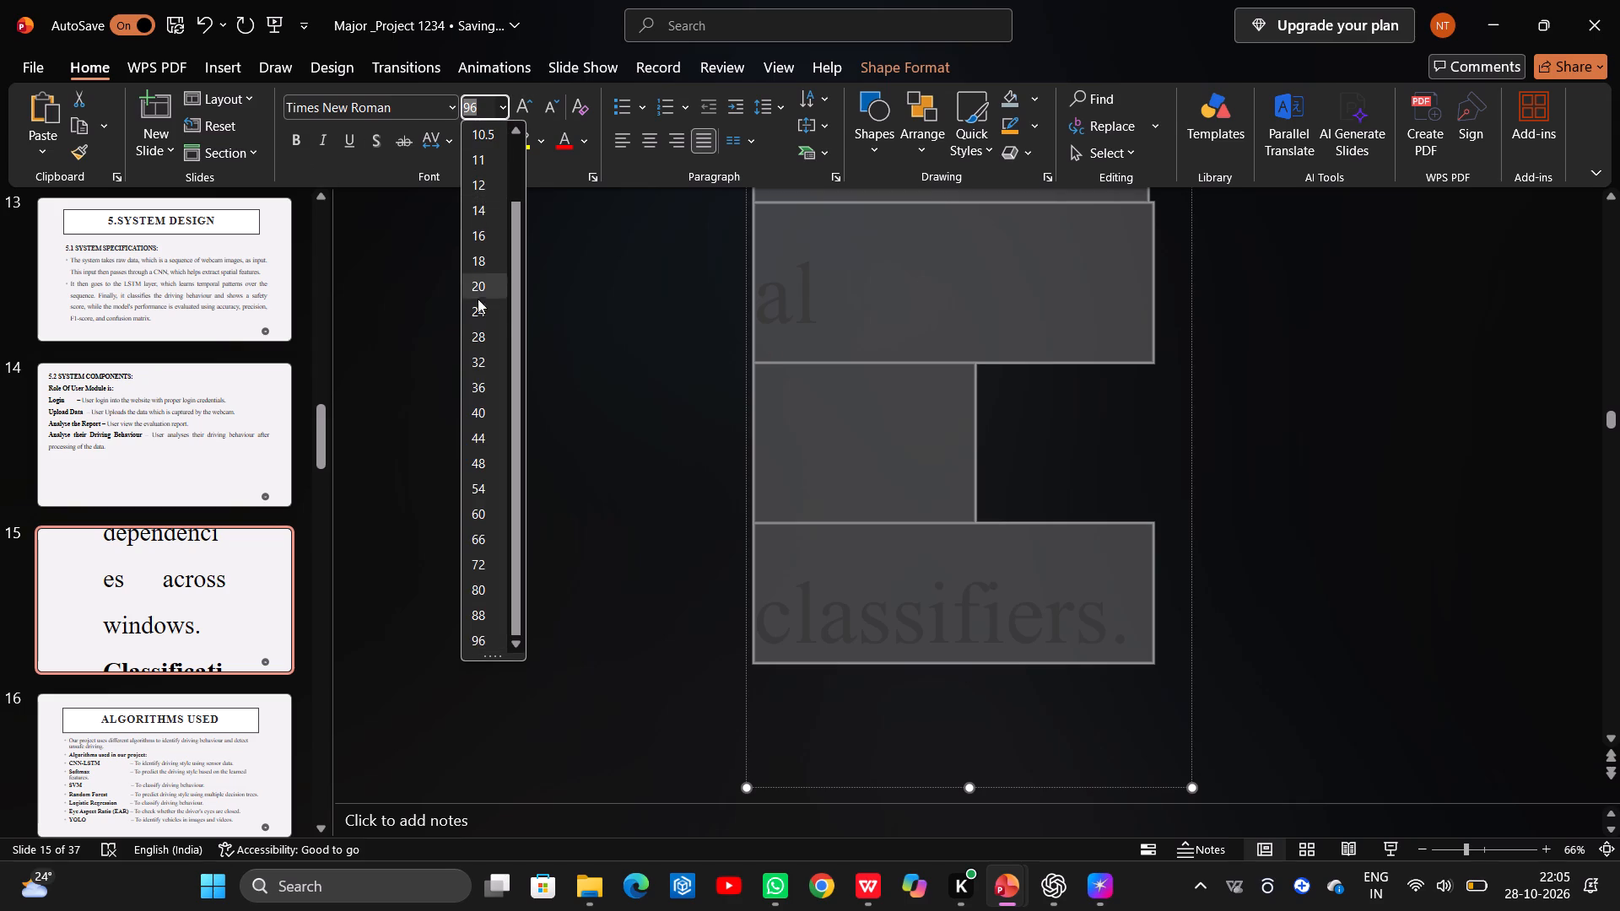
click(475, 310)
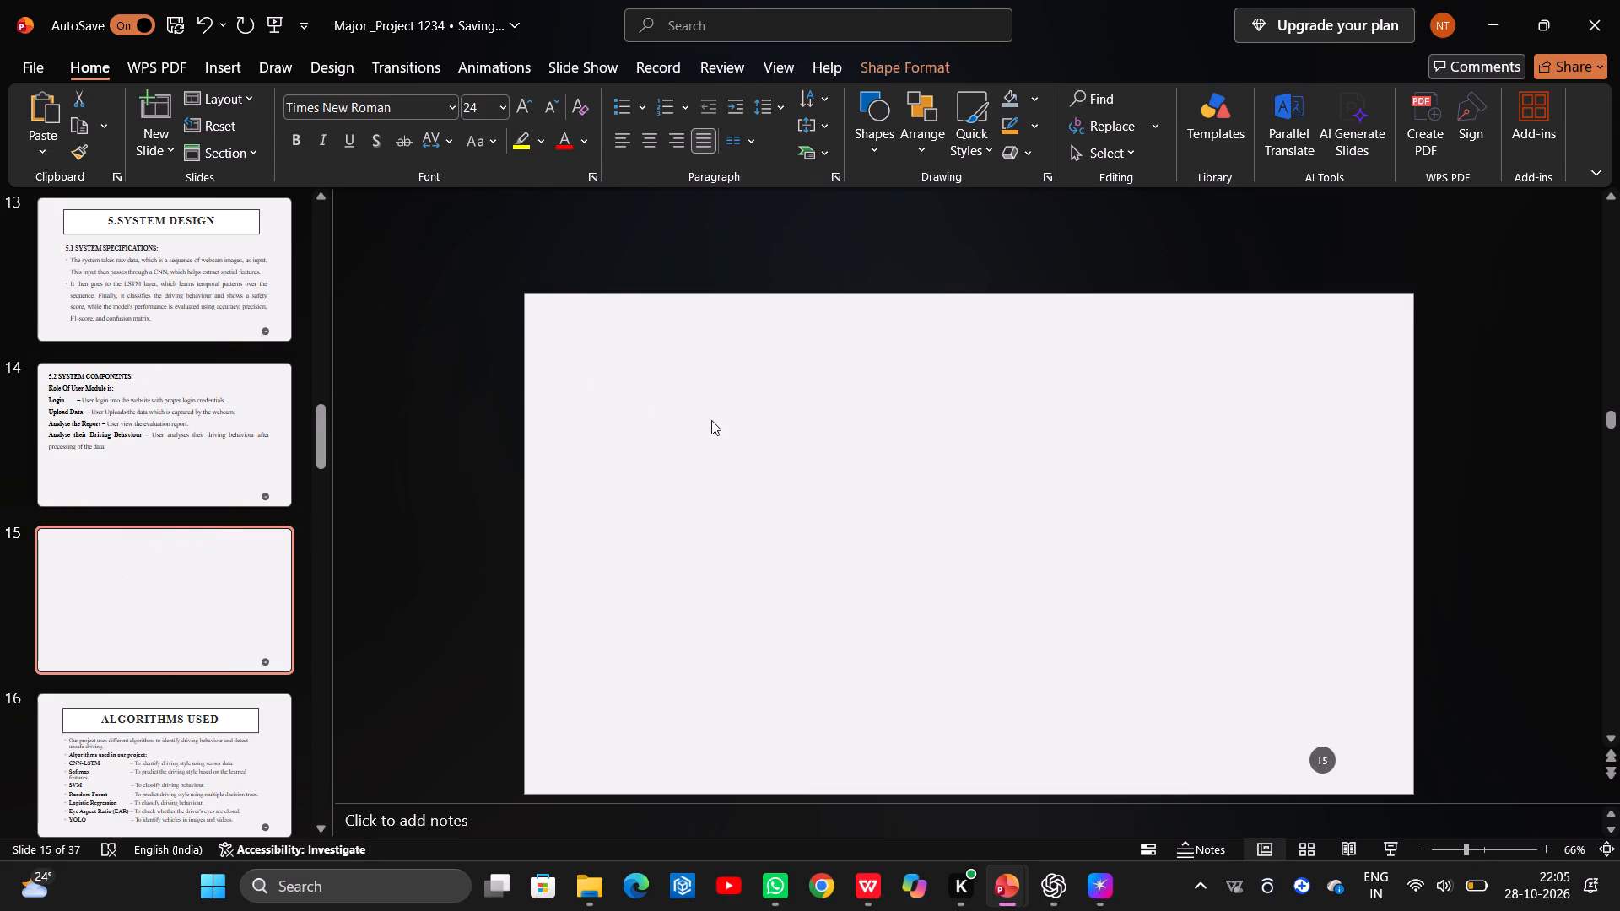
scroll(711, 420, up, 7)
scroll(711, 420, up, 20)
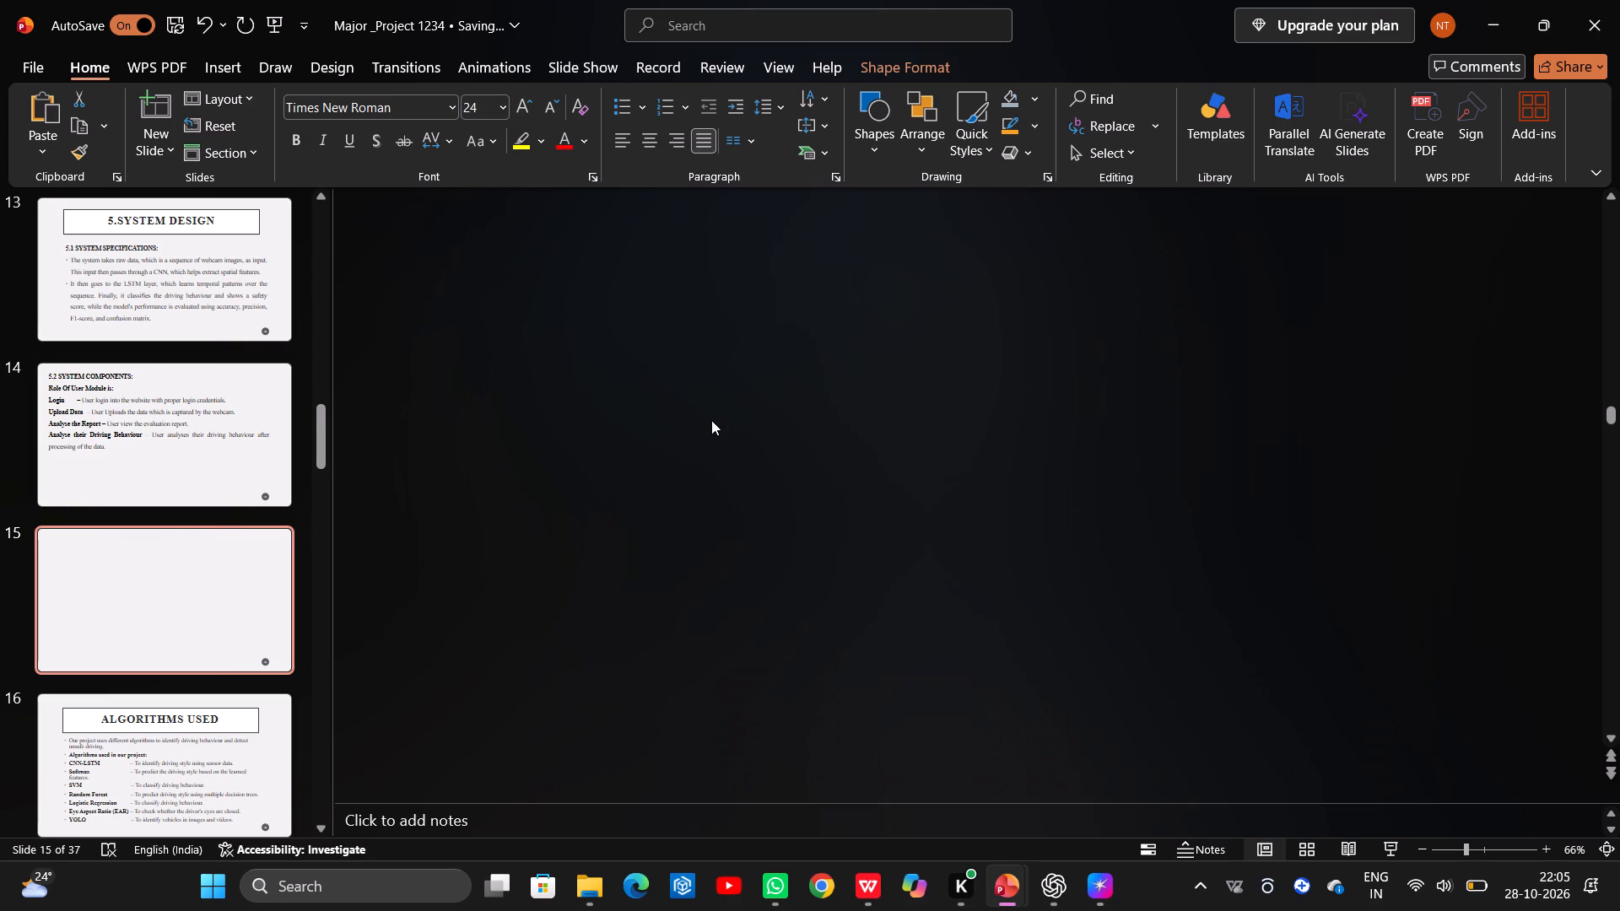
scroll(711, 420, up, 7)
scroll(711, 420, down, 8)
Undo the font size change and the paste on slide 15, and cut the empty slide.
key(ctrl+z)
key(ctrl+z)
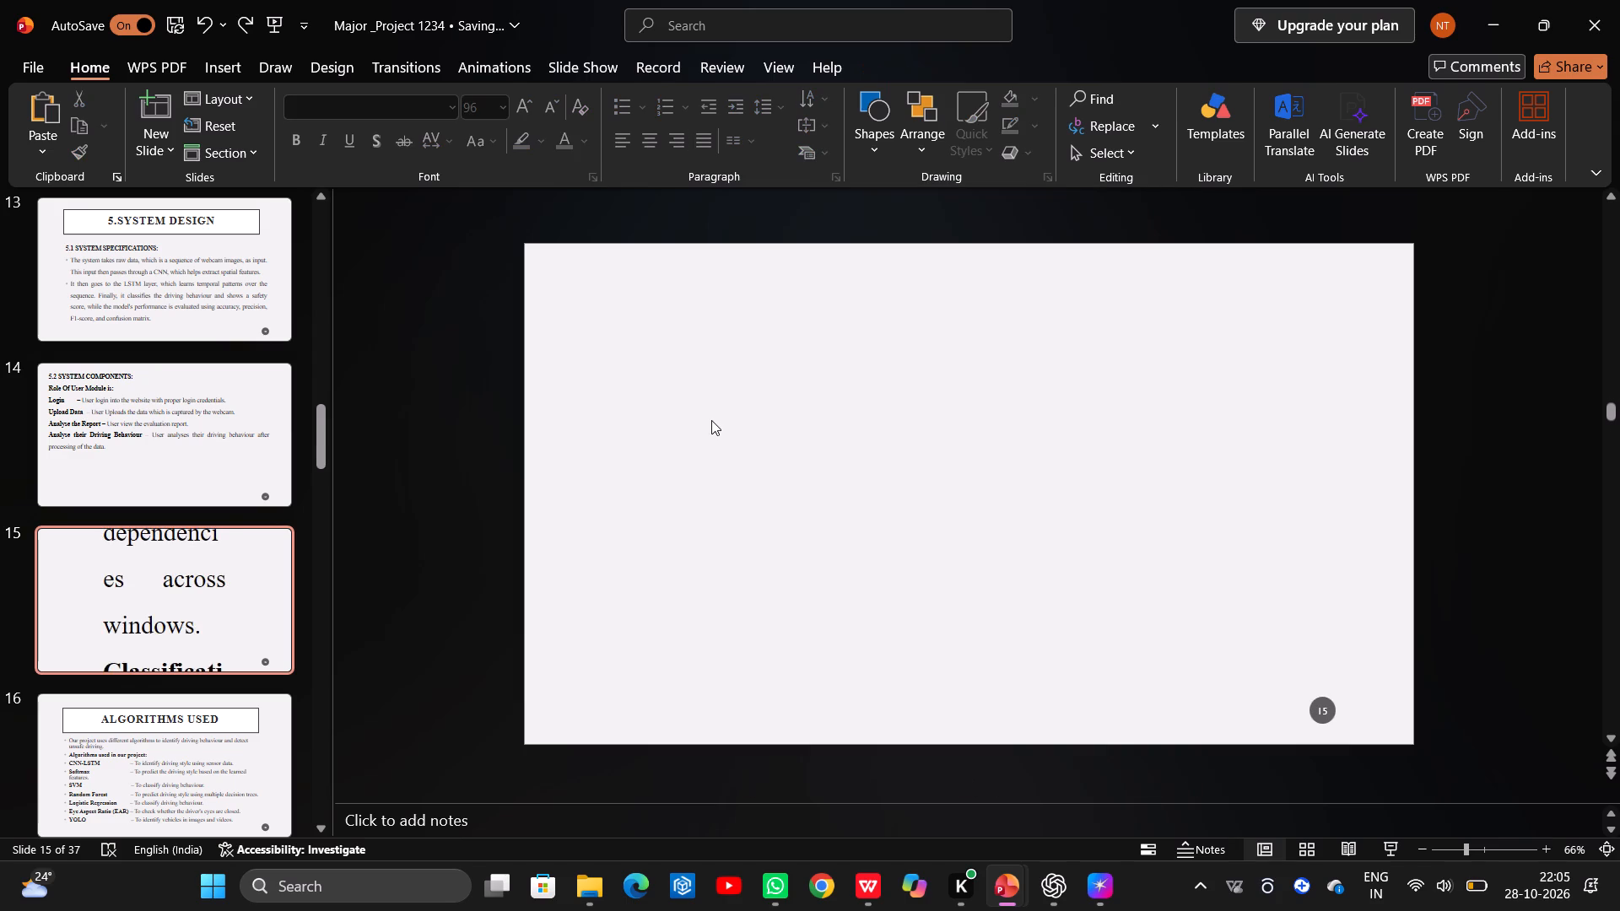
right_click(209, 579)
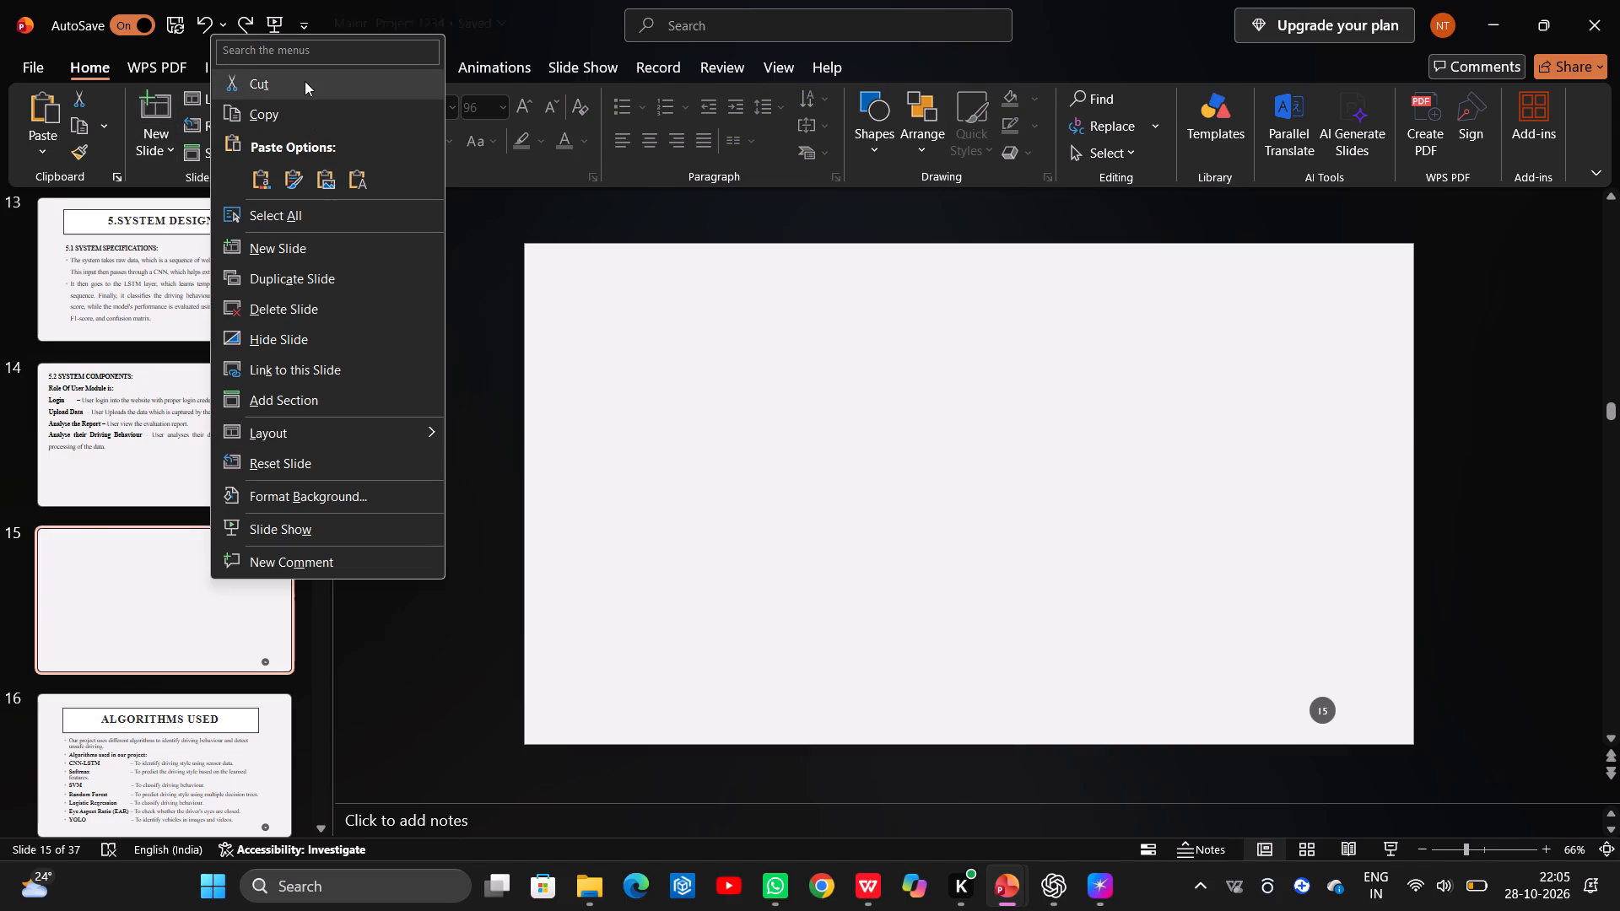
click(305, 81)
Add a Title and Content slide after the ALGORITHMS USED slide and cut its title placeholder.
click(167, 150)
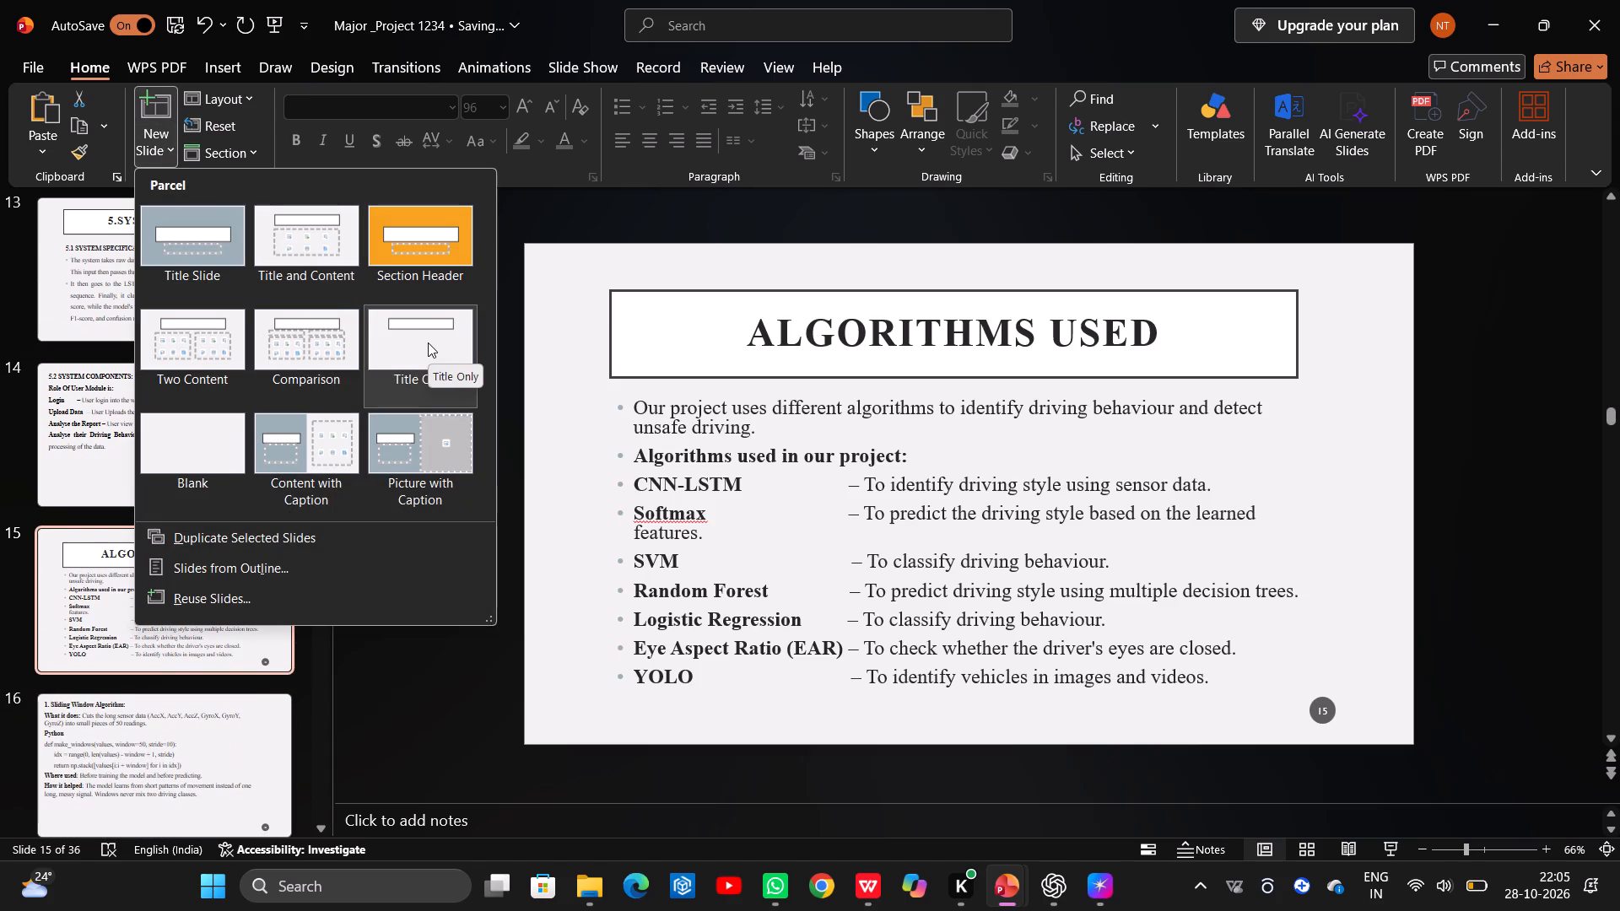
click(310, 226)
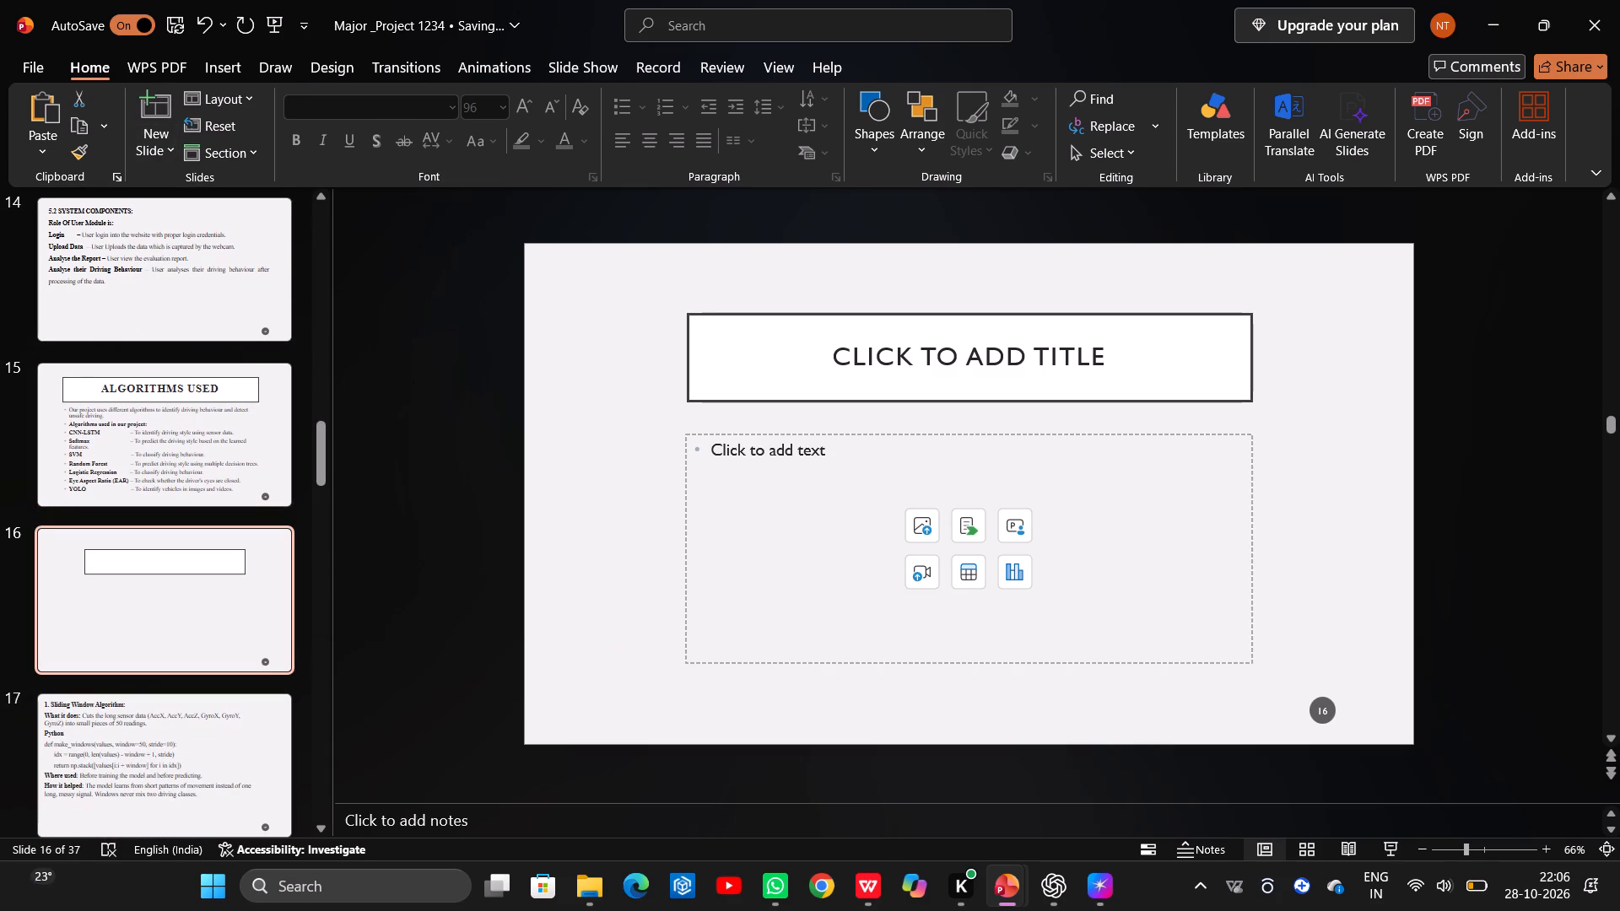
right_click(867, 369)
click(686, 355)
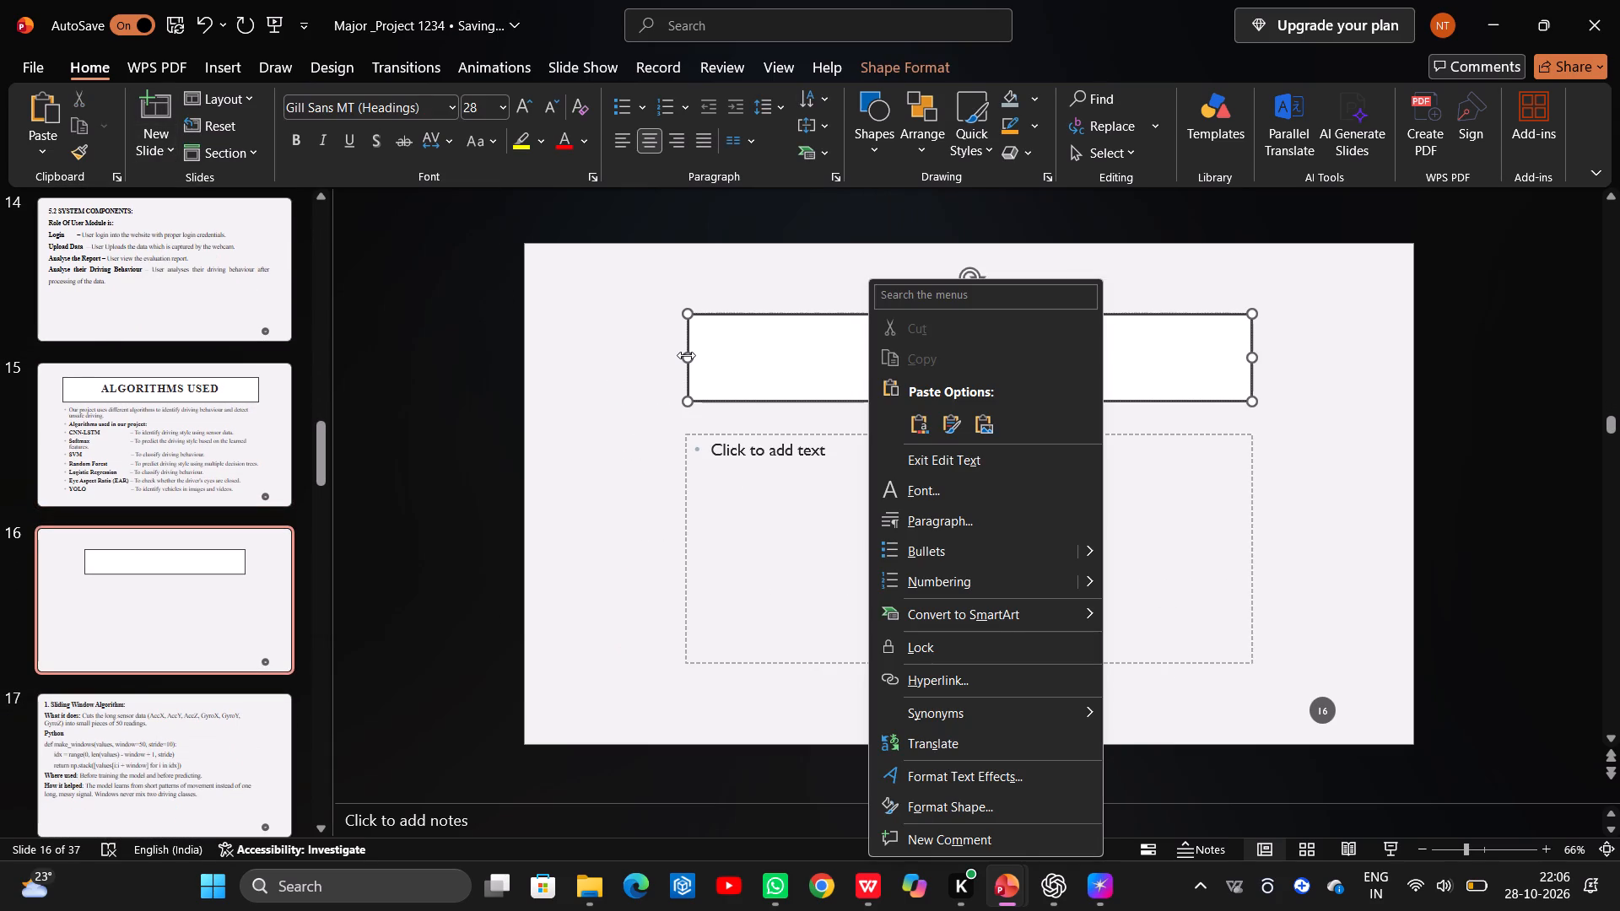
right_click(686, 355)
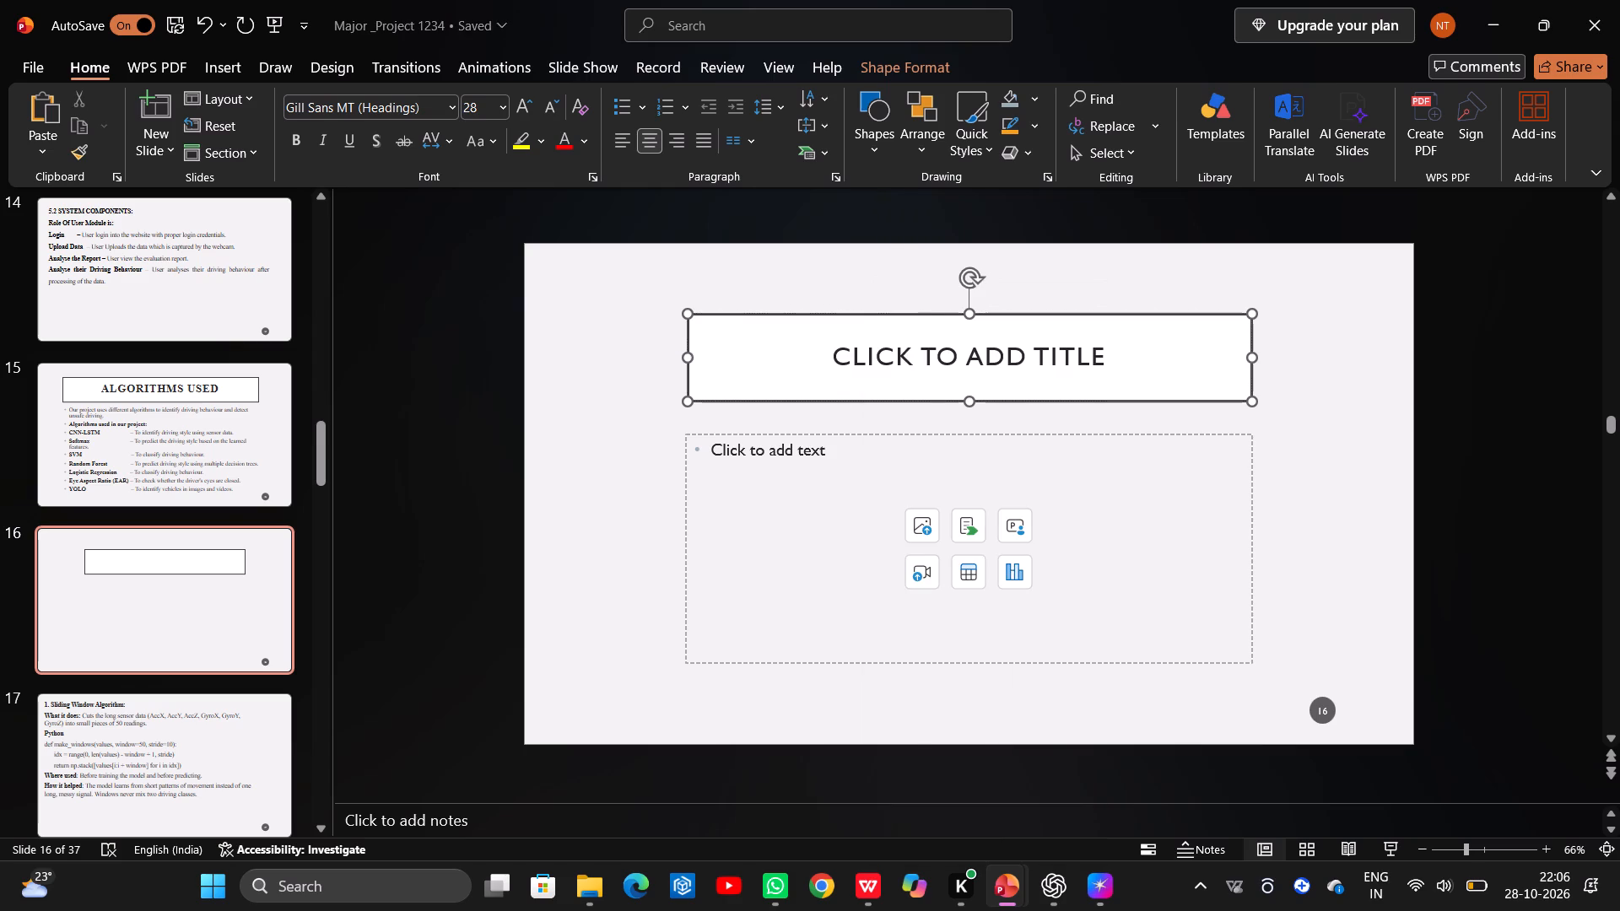
click(796, 328)
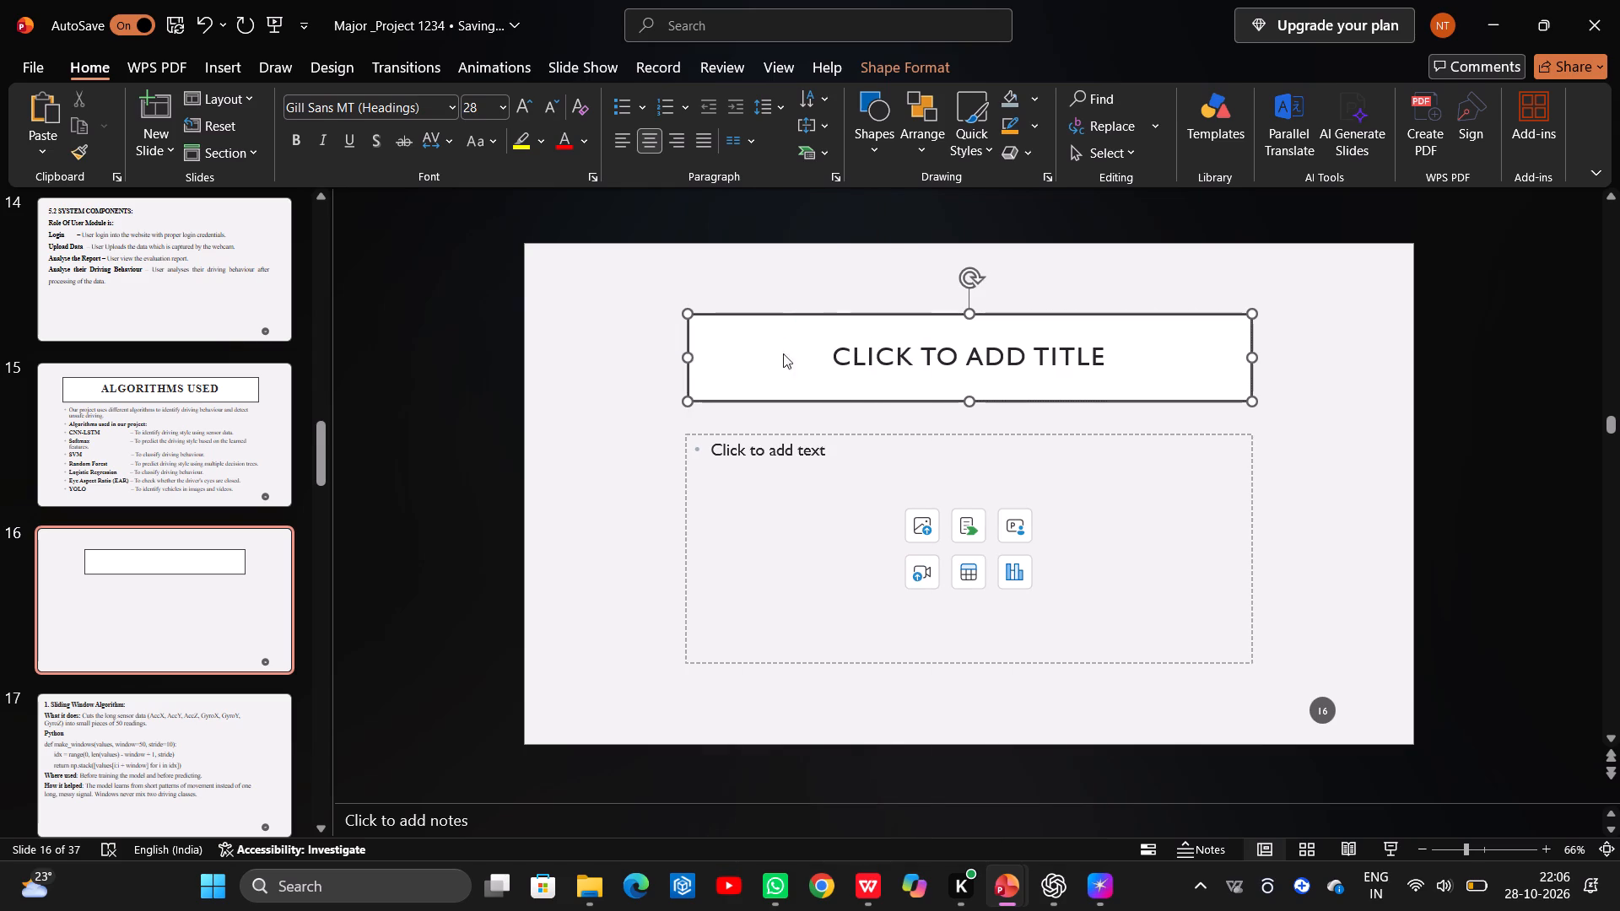
Enlarge slide 16's content placeholder to cover most of the slide.
click(726, 469)
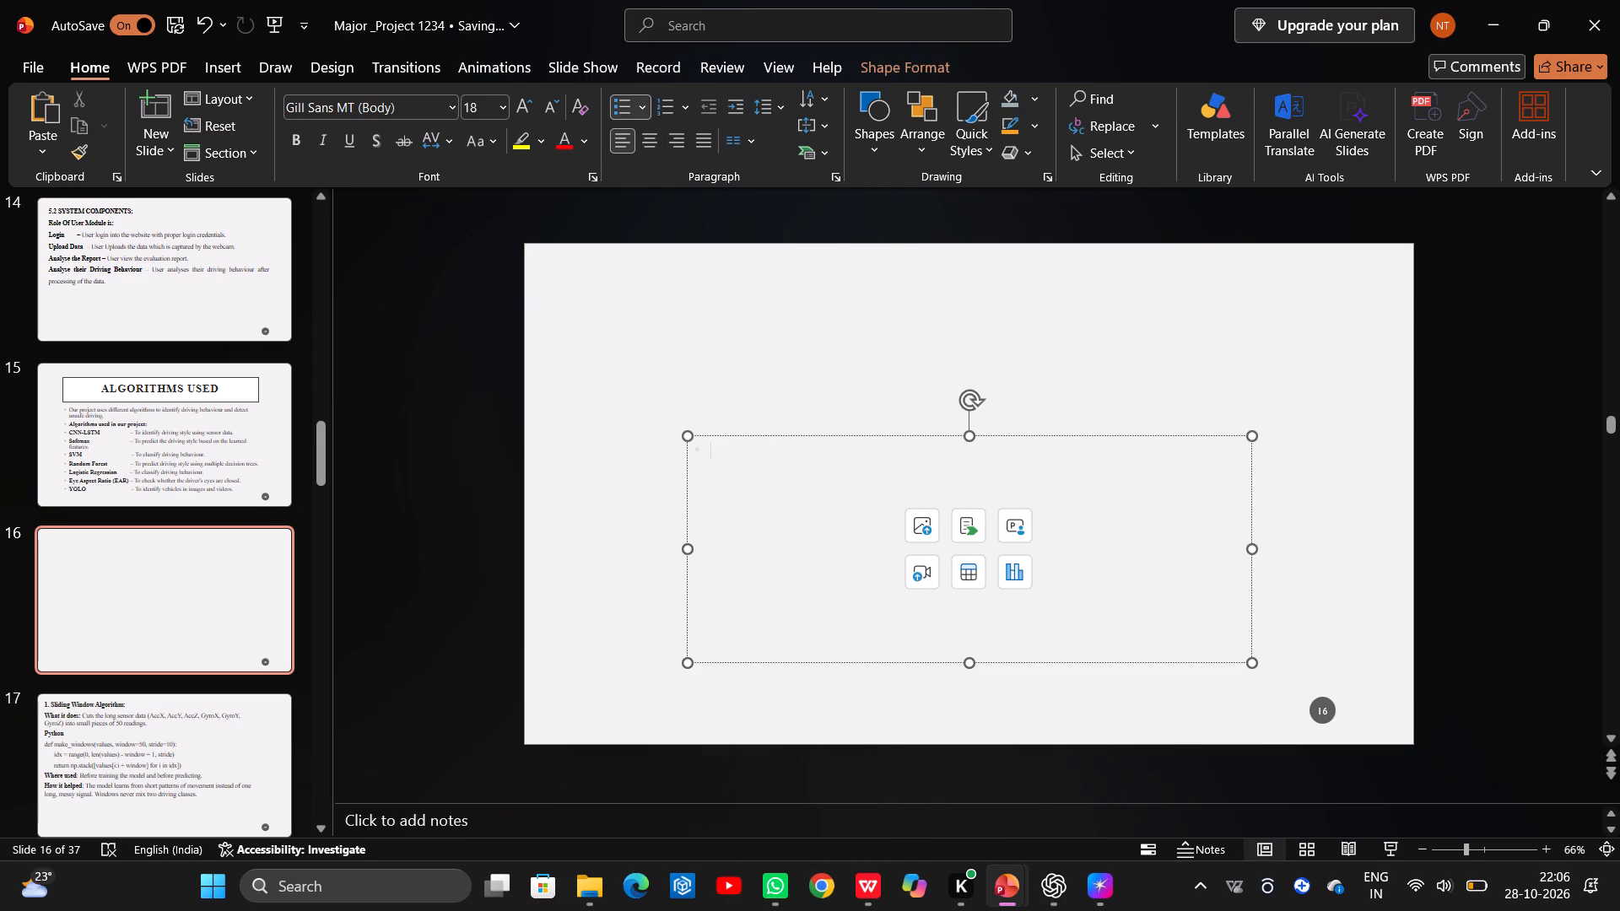
key(ctrl+v)
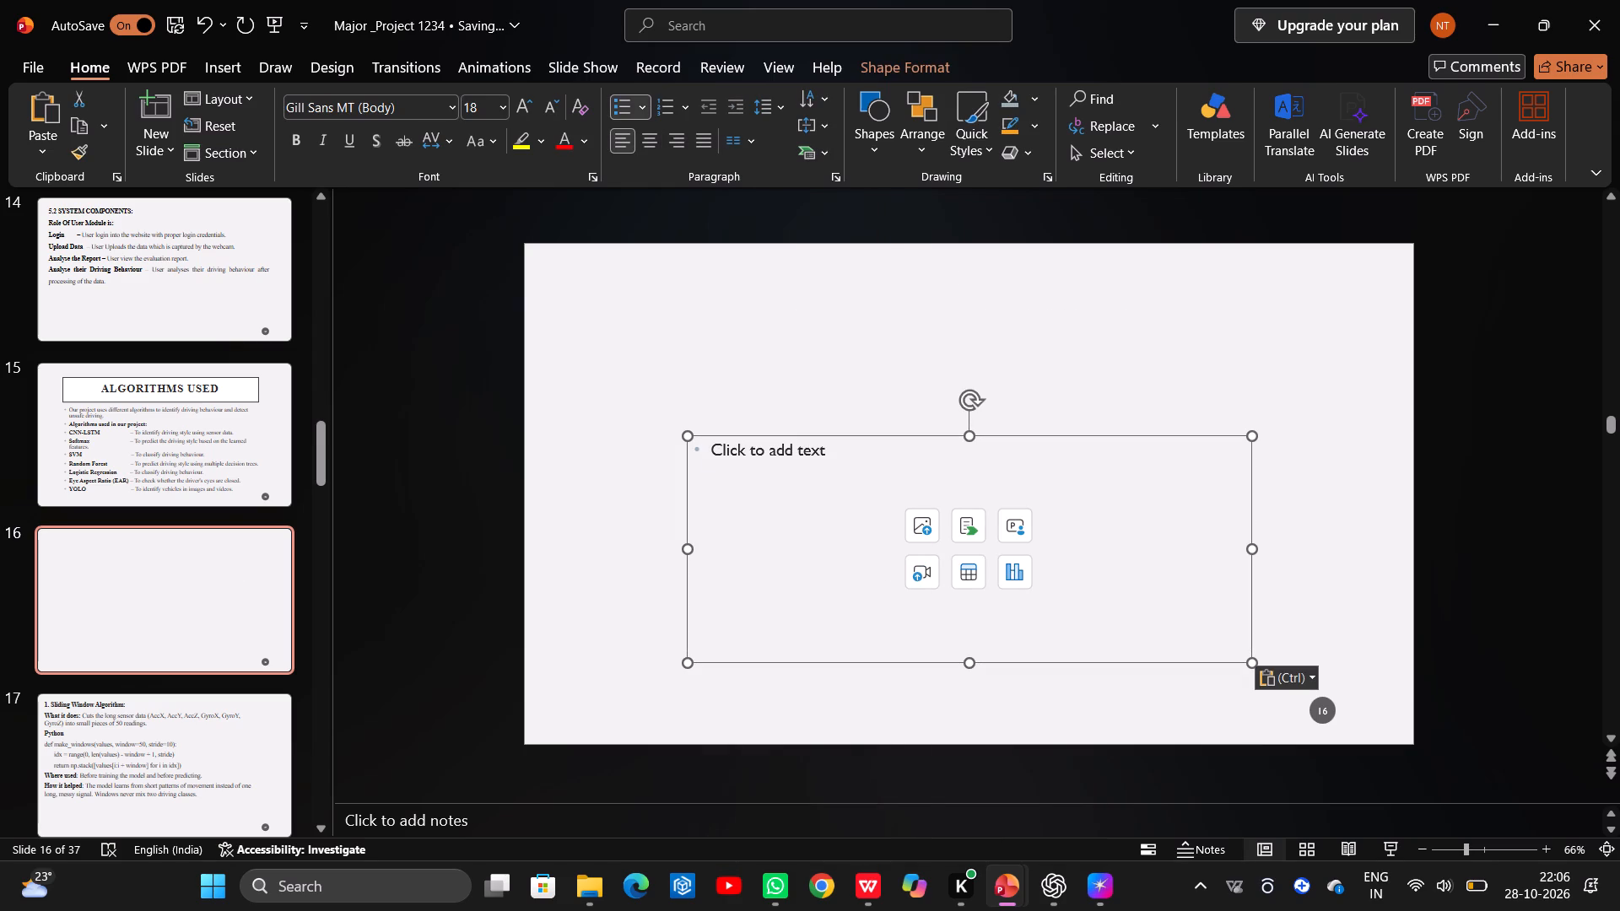
drag(689, 438, 593, 323)
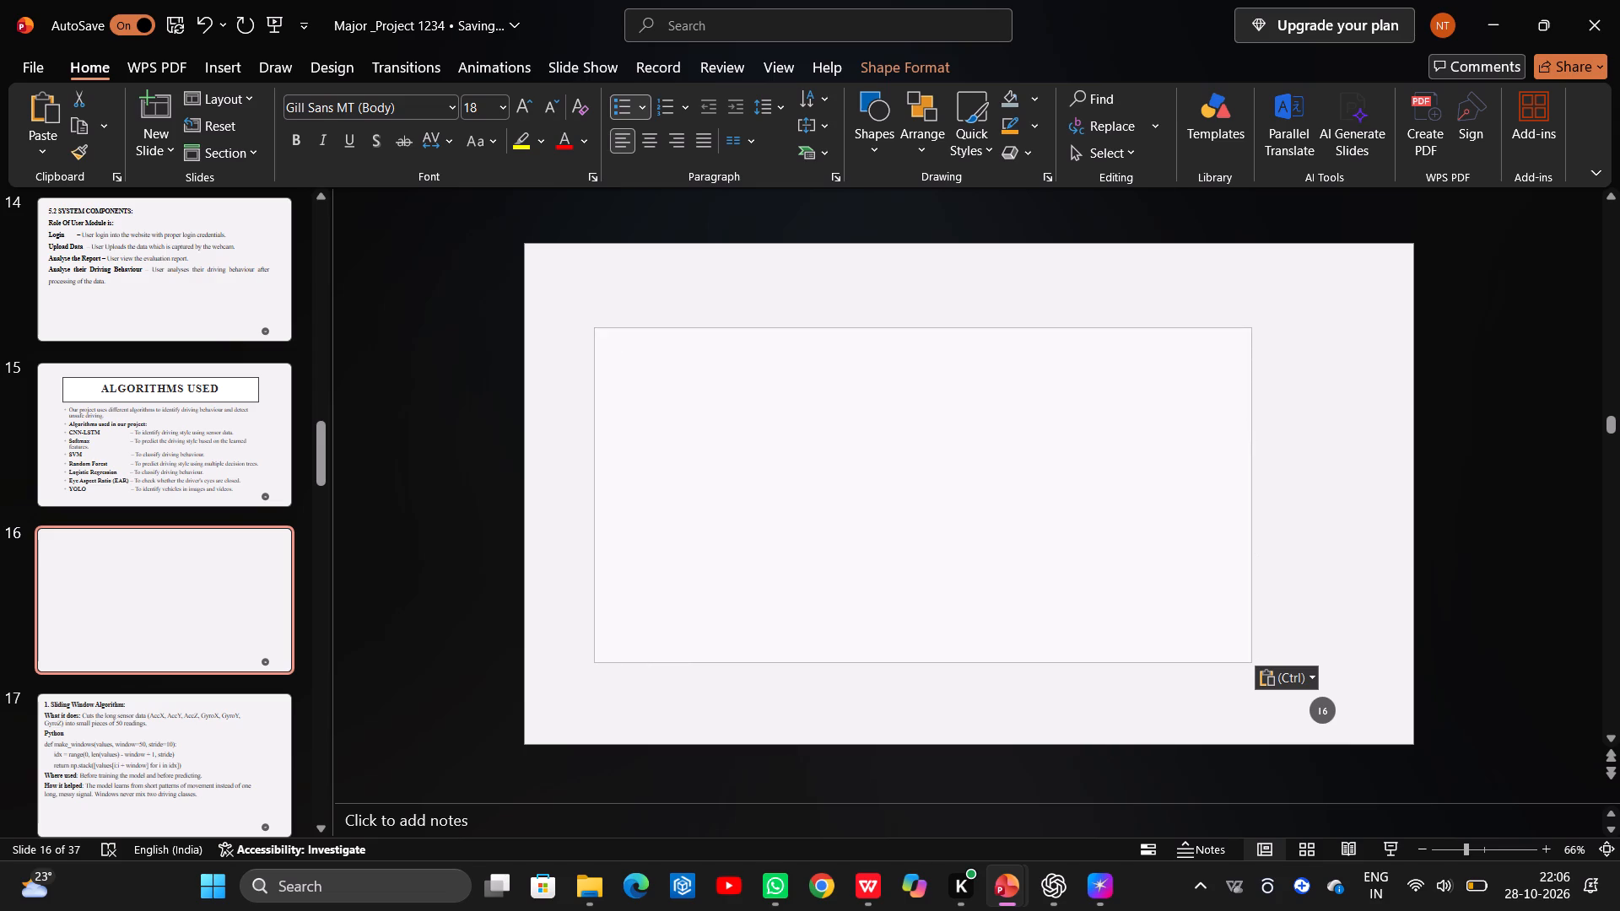
drag(593, 323, 569, 271)
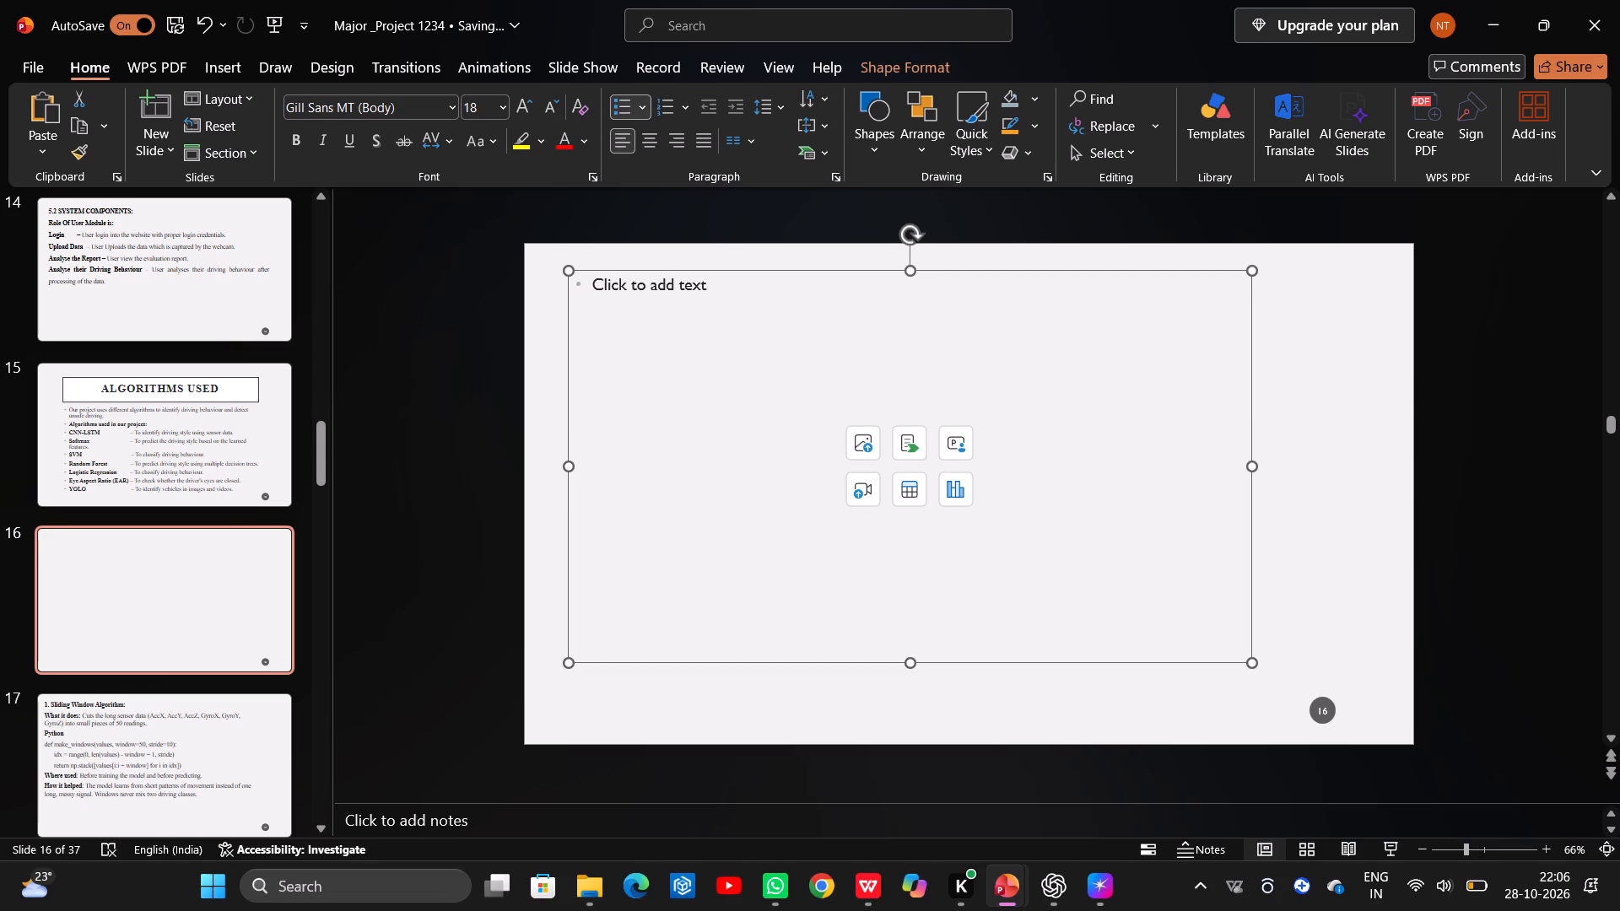
drag(1247, 665, 1337, 694)
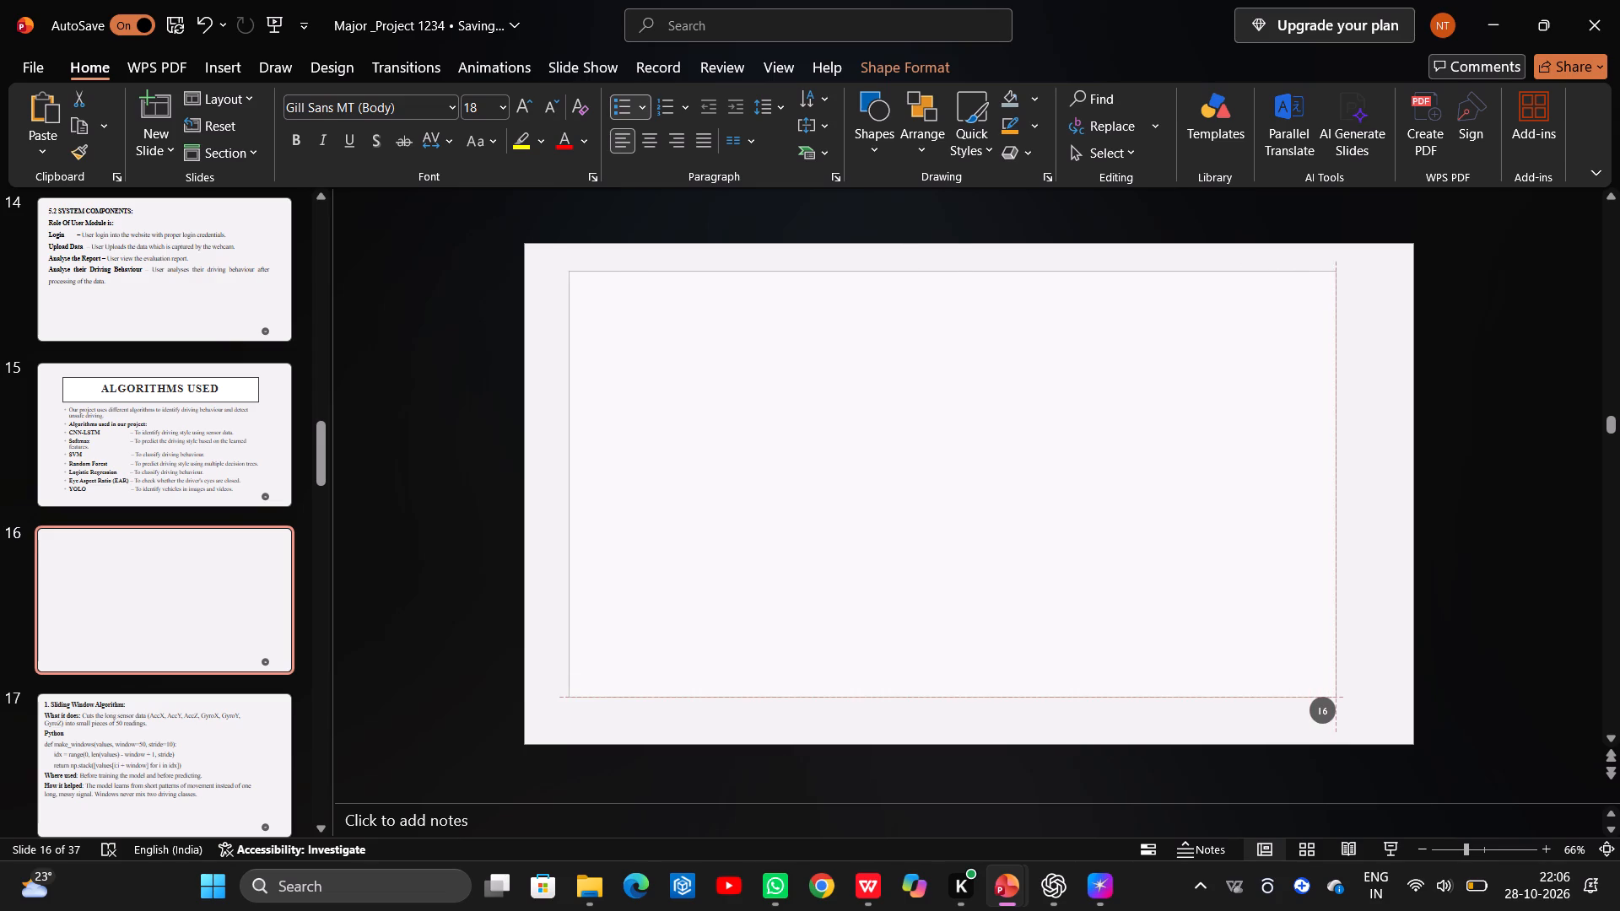
drag(1337, 694, 1342, 695)
Copy the Role Of Admin Module text from slide 26 of Major _Project-4-2 into slide 16's content placeholder in Major _Project 1234.
click(828, 397)
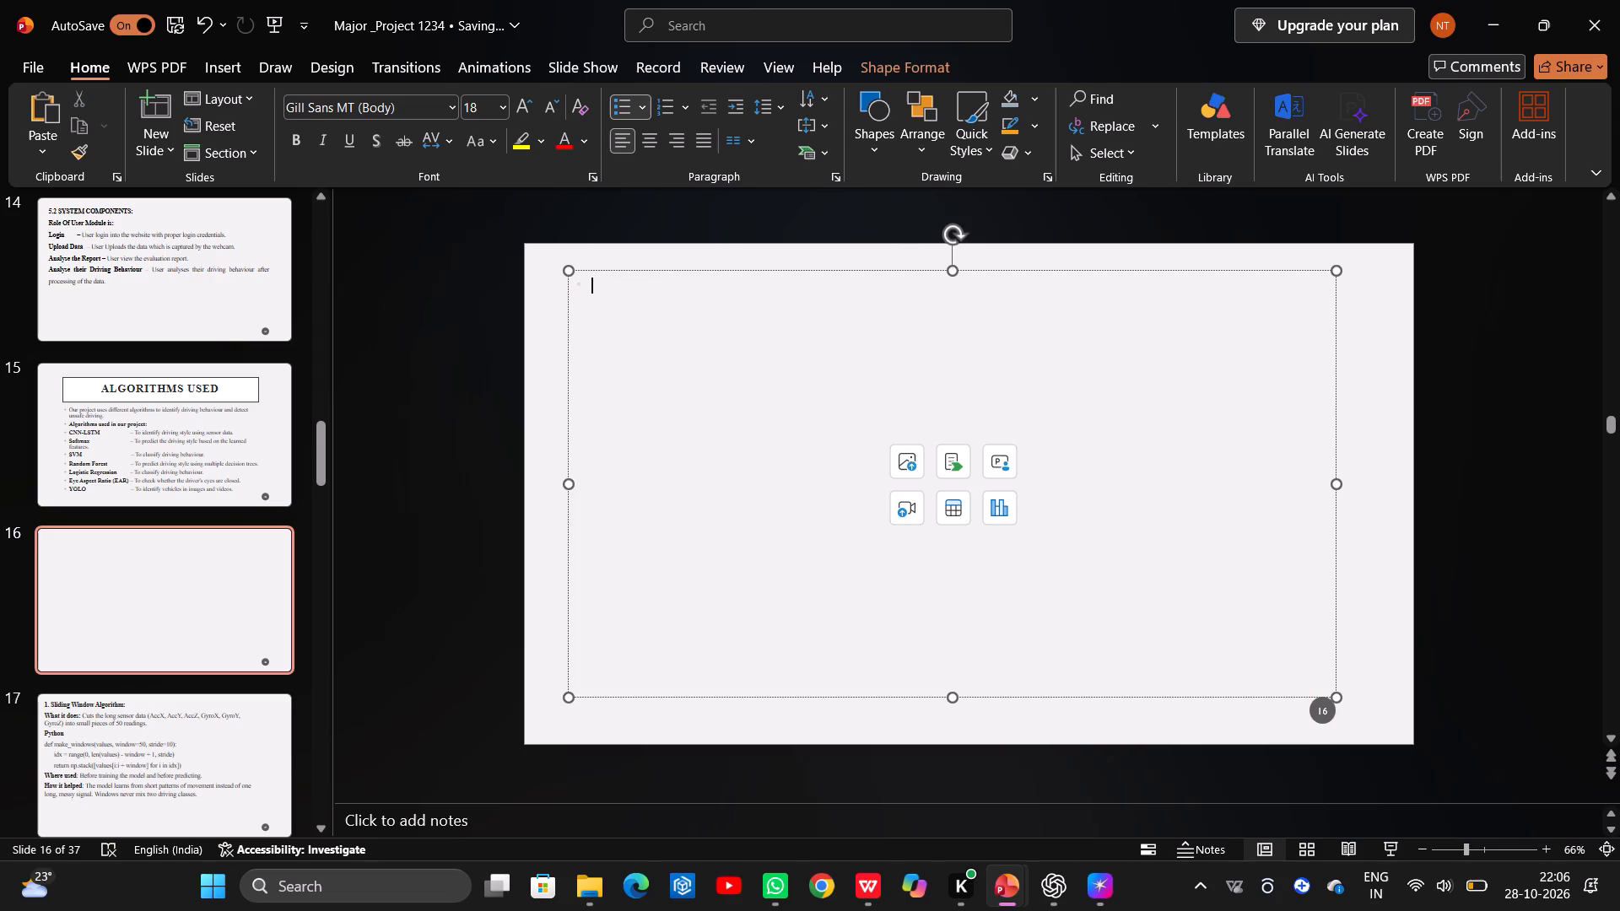
key(ctrl+v)
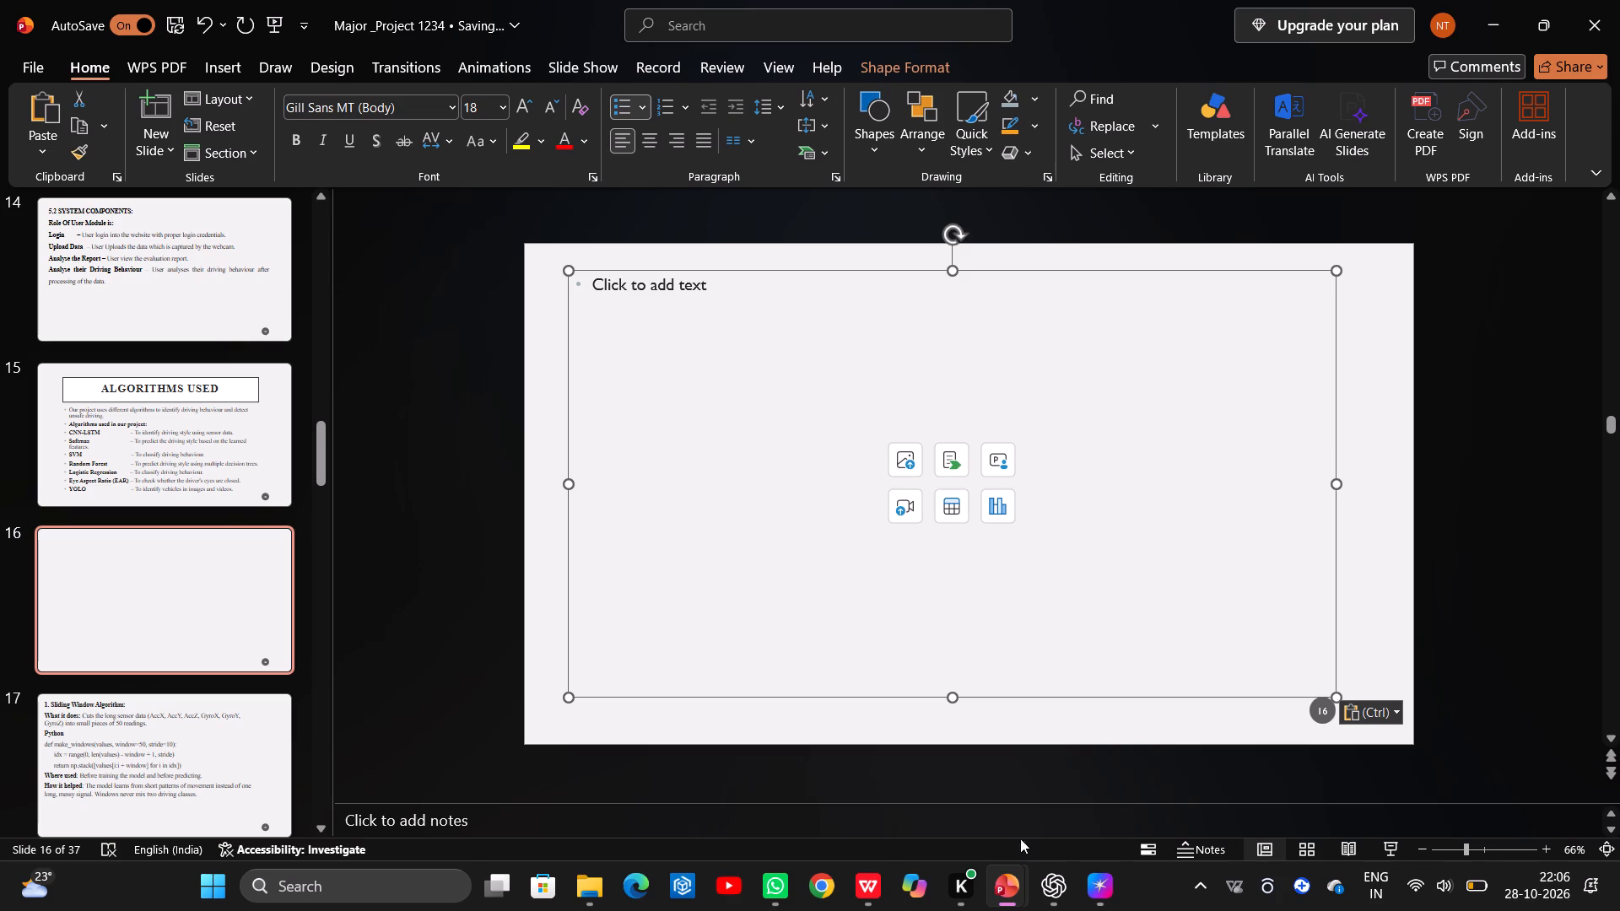
click(811, 785)
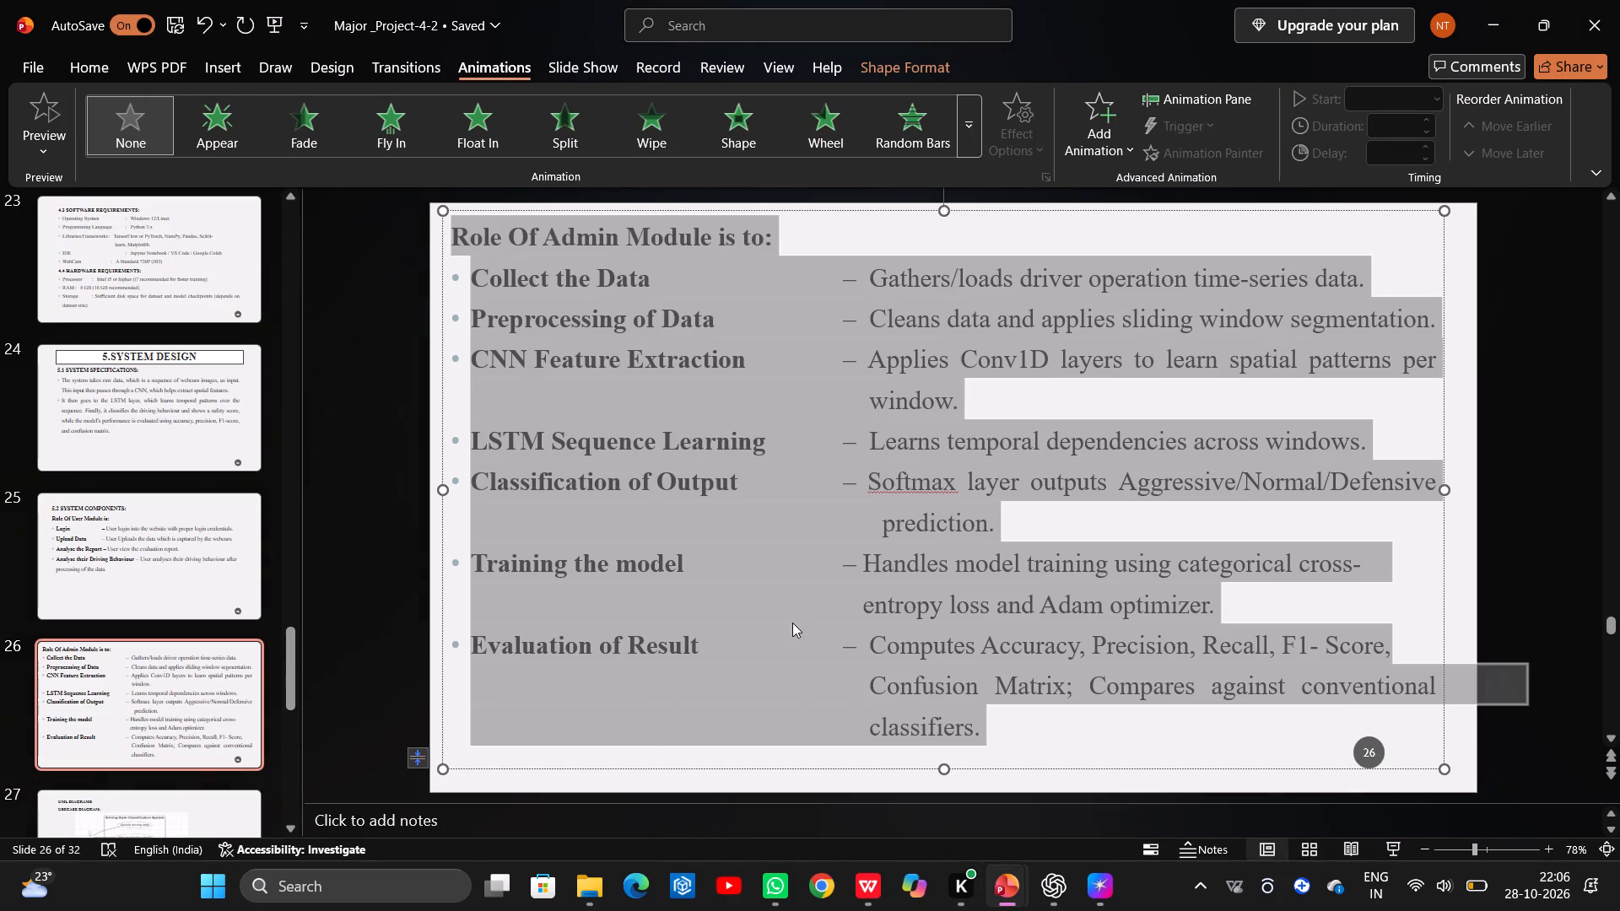
key(ctrl+c)
click(1224, 803)
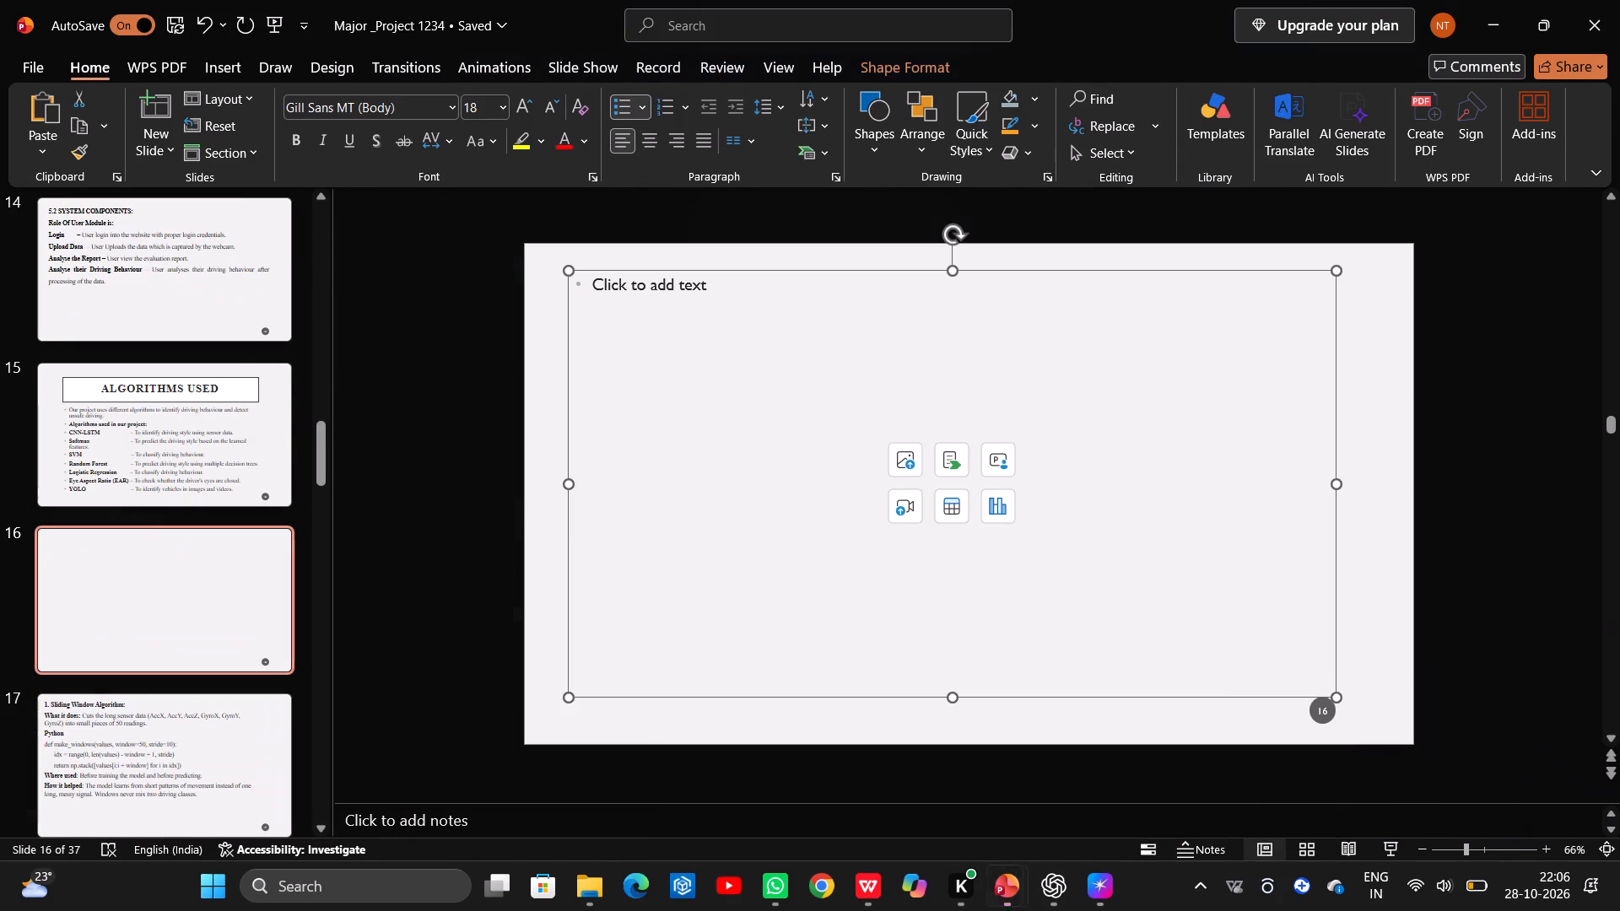
click(702, 294)
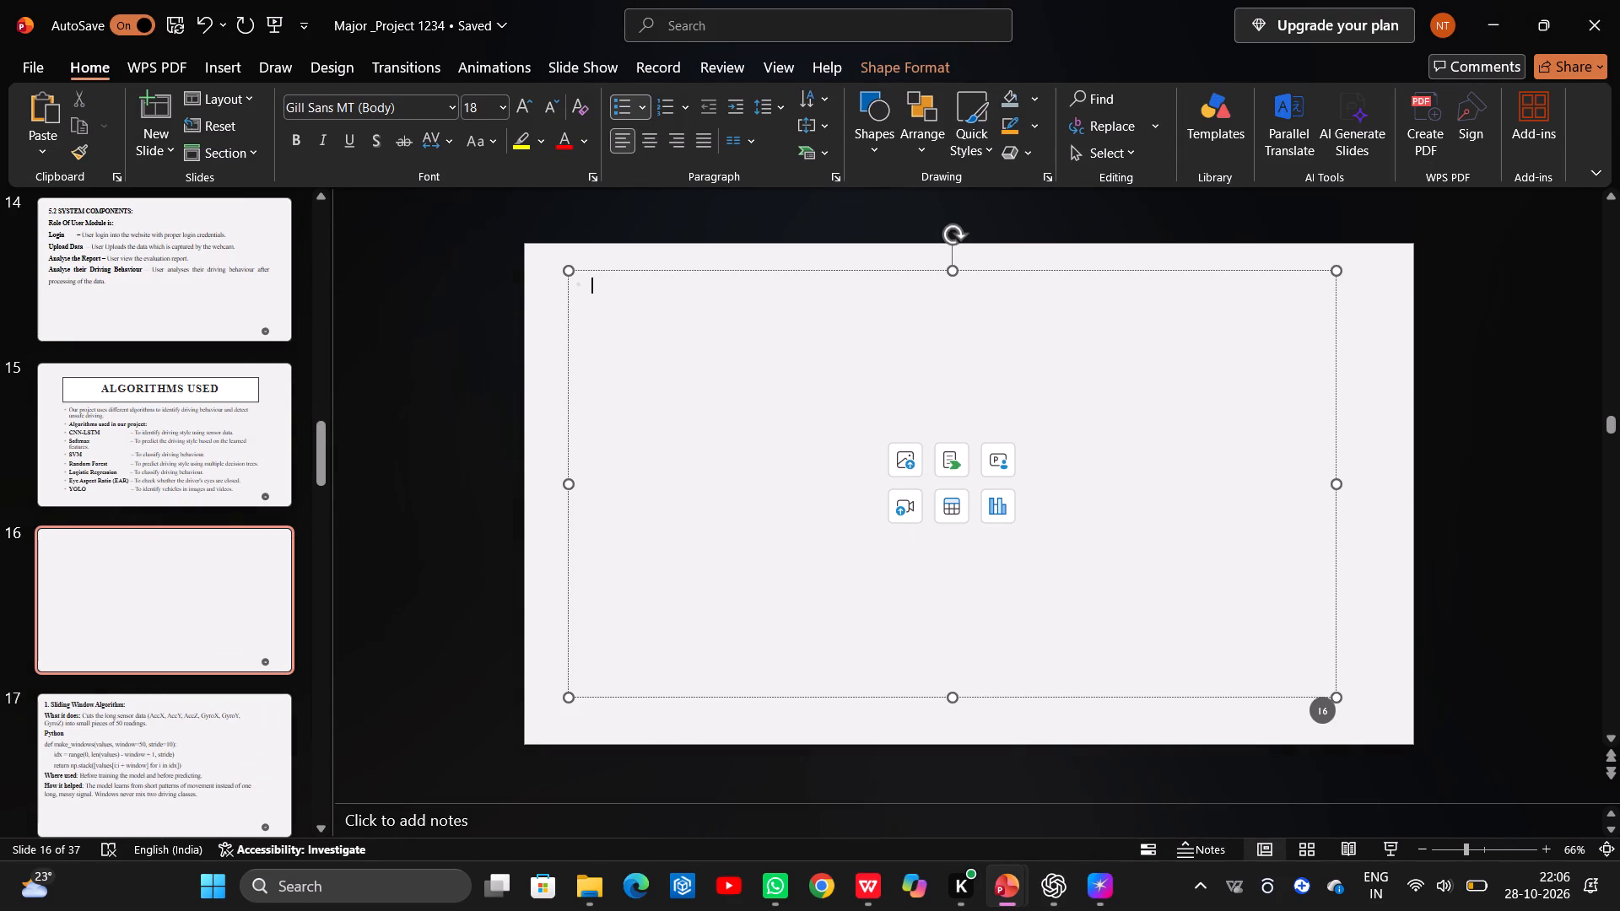
key(ctrl+v)
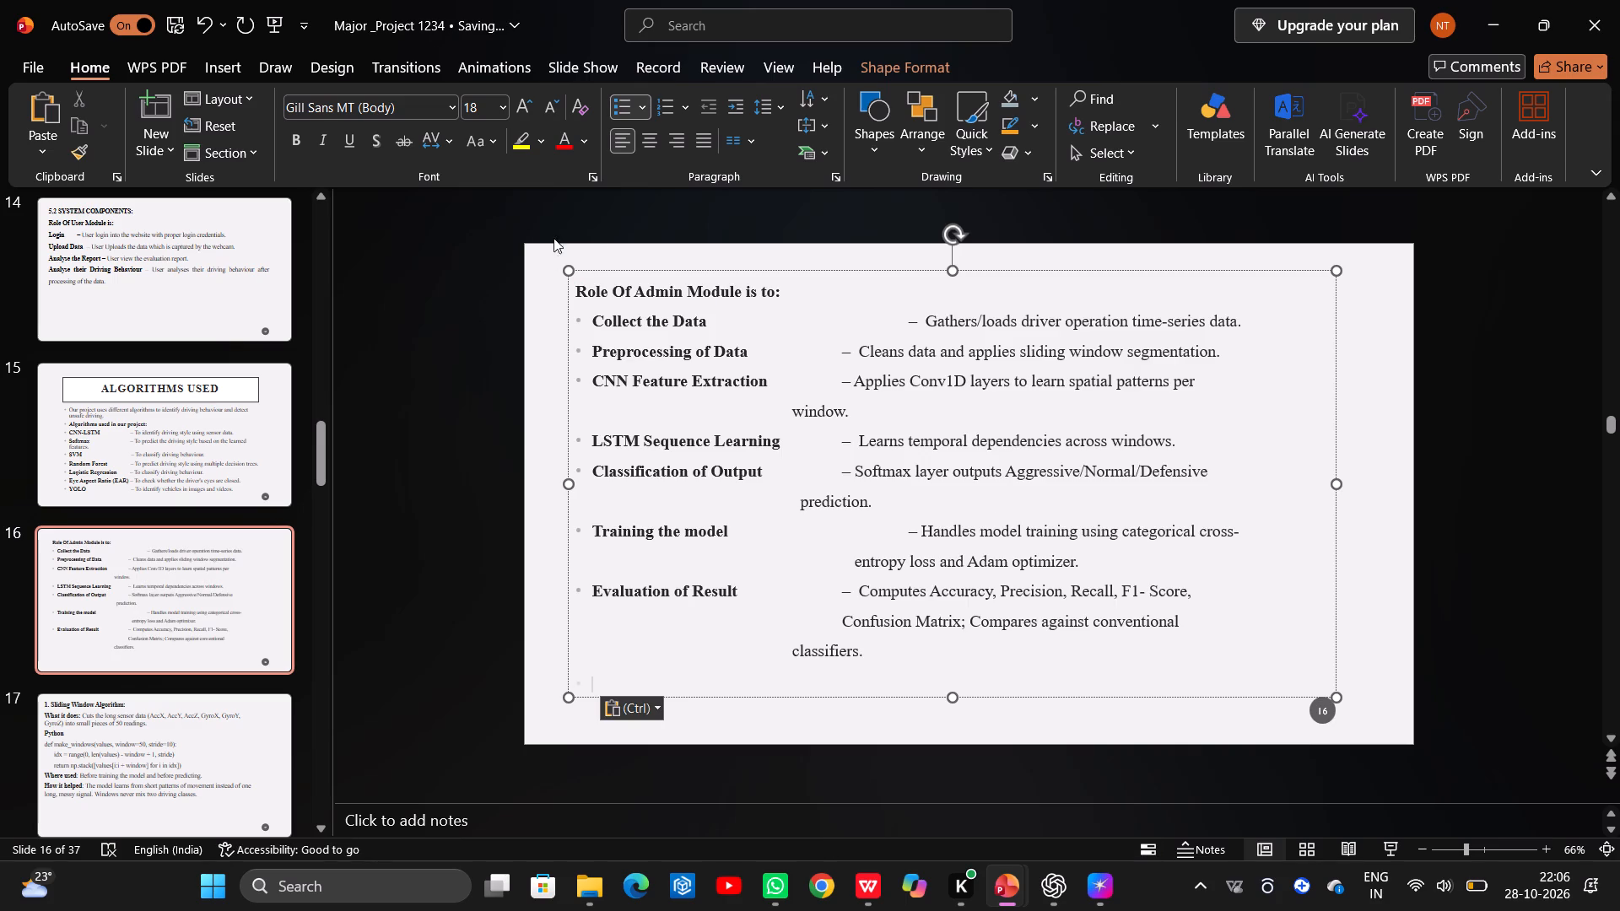
Set the font size of all the Role Of Admin Module text on slide 16 to 24.
drag(579, 292, 1048, 624)
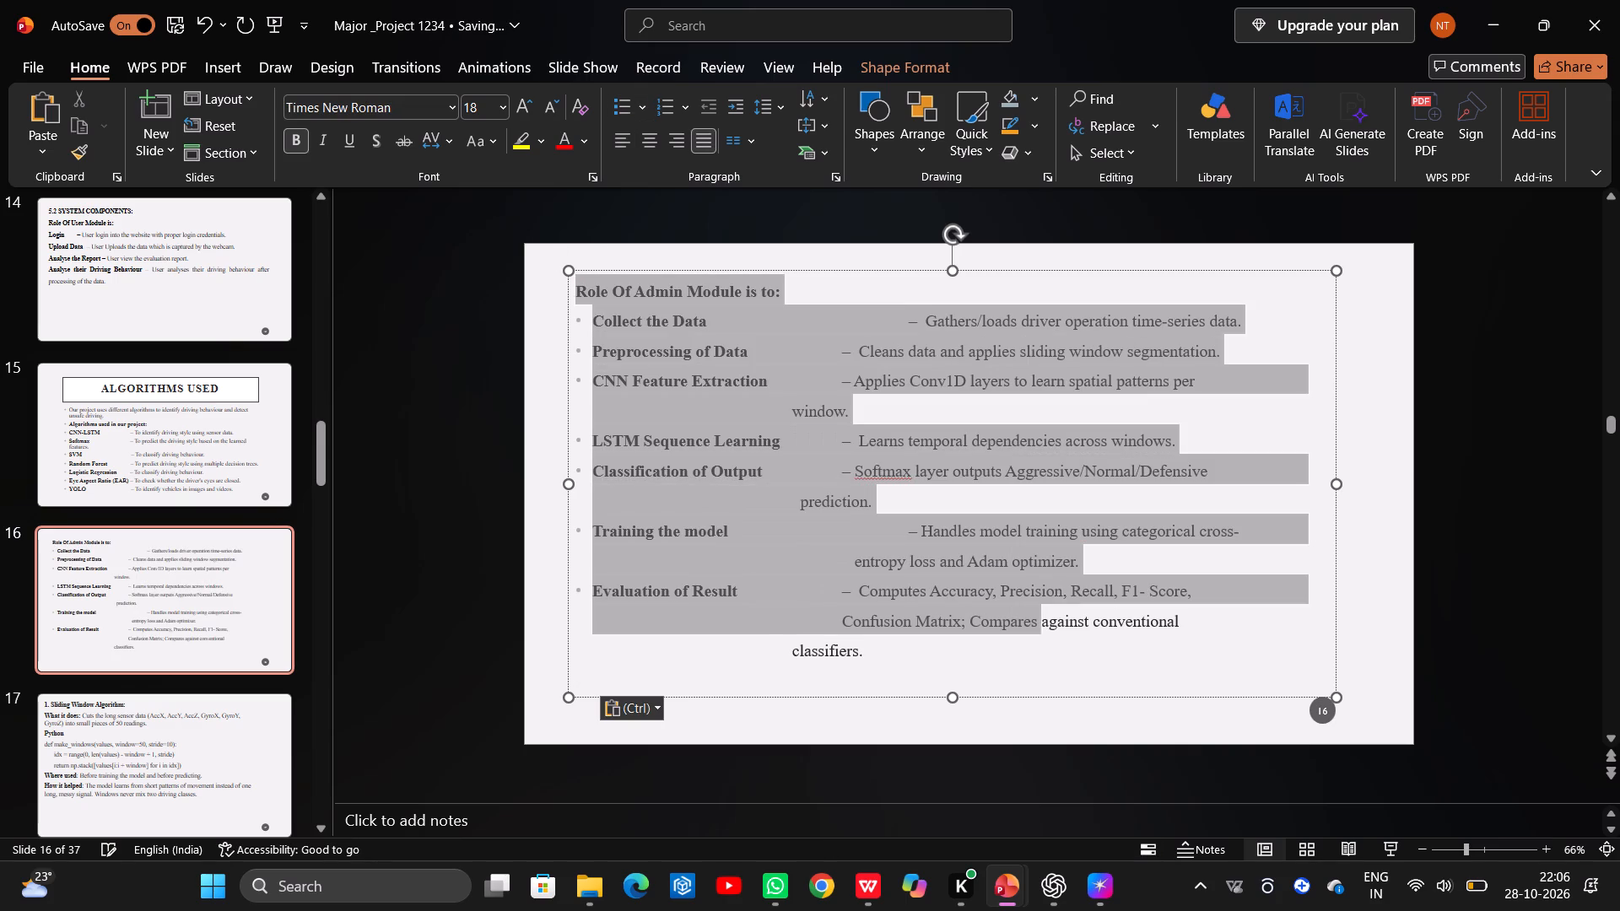
drag(1048, 624, 1046, 651)
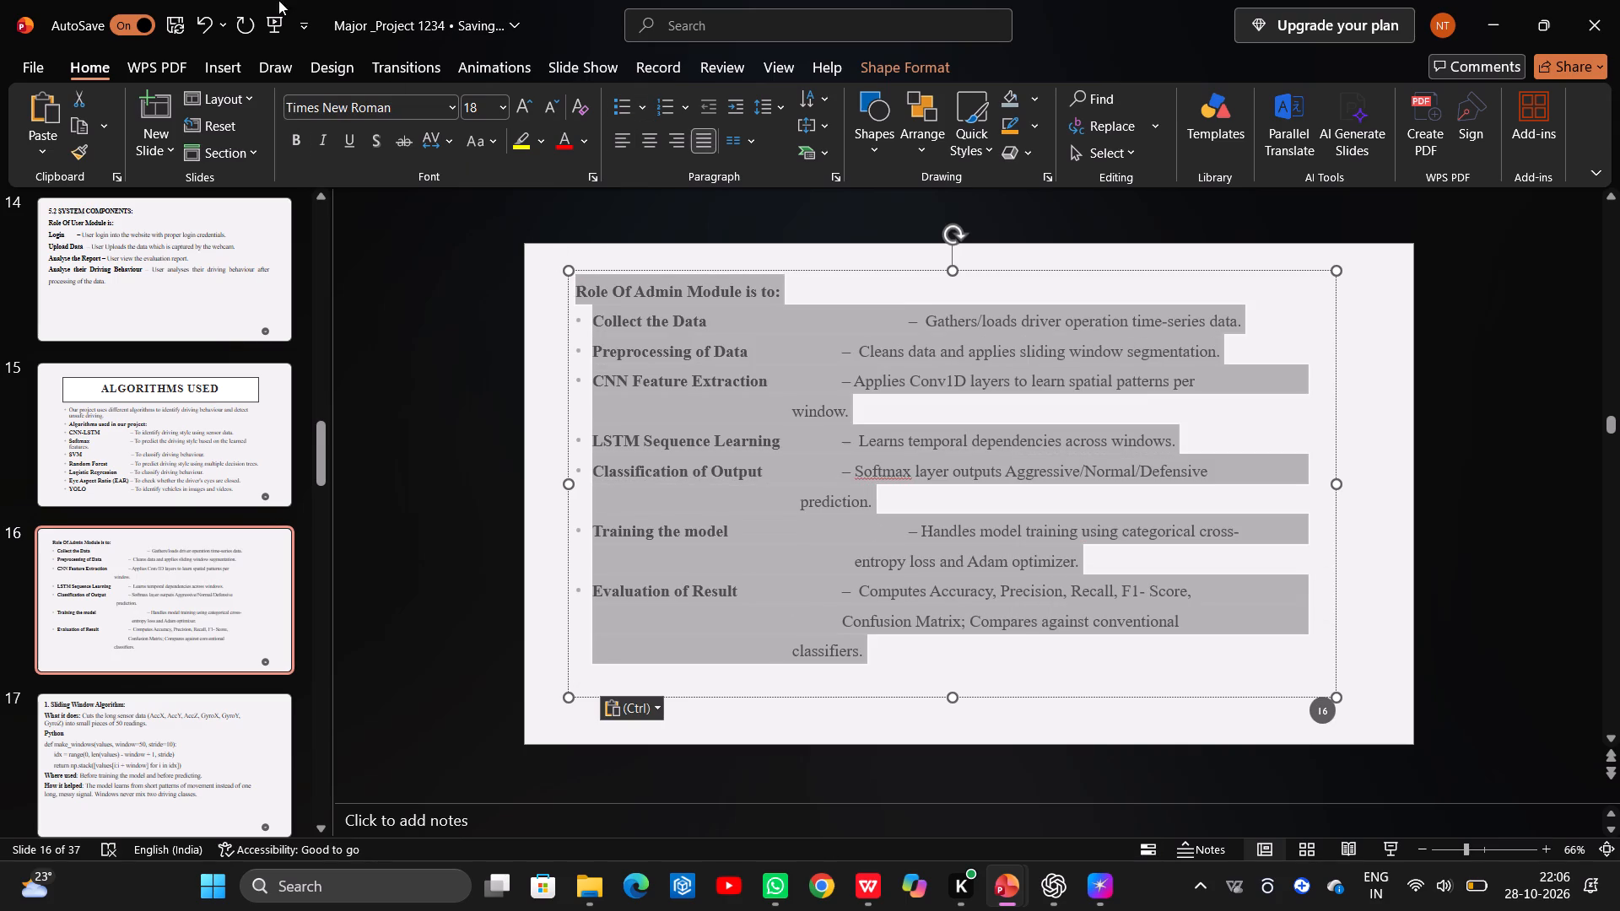
click(498, 105)
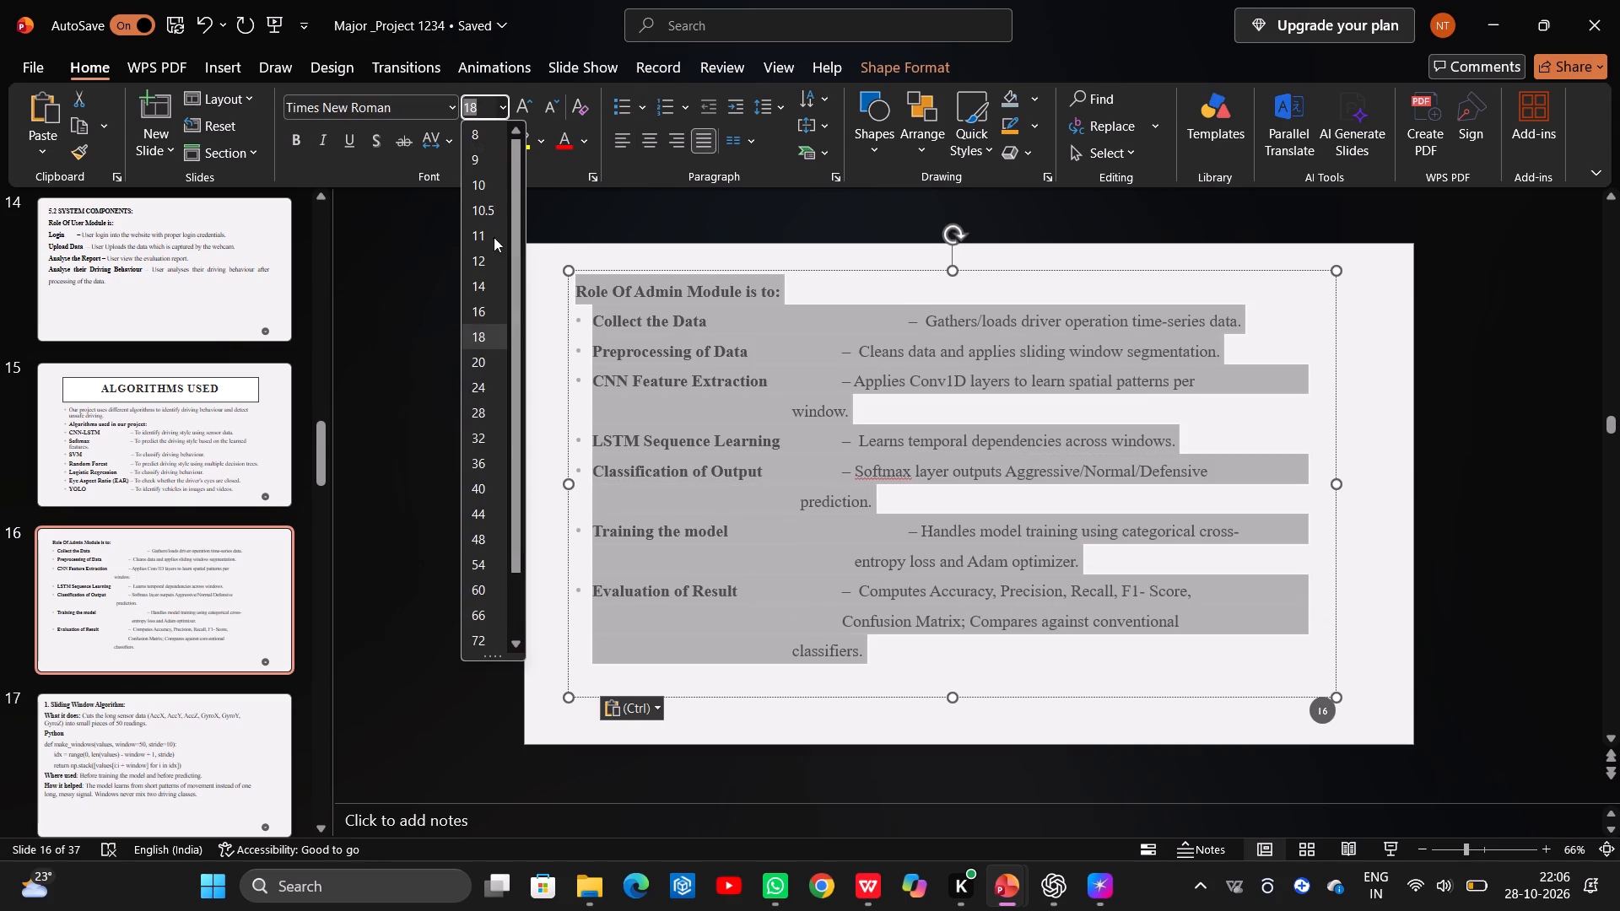
click(484, 384)
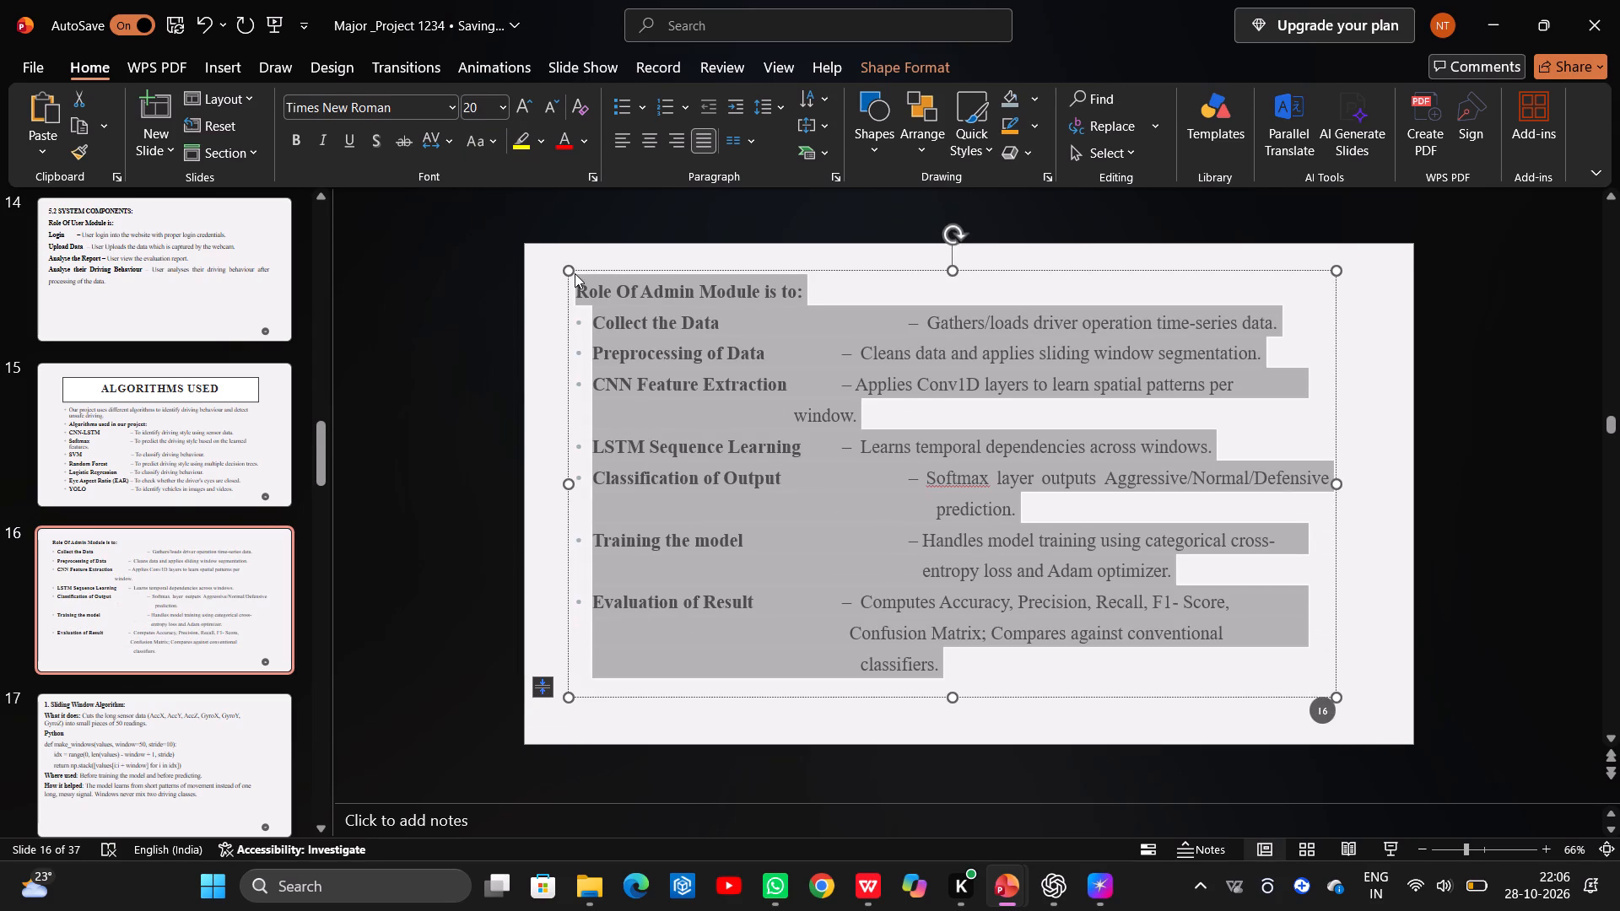
Enlarge slide 16's content placeholder outward on all sides so it nearly fills the slide.
drag(568, 269, 550, 261)
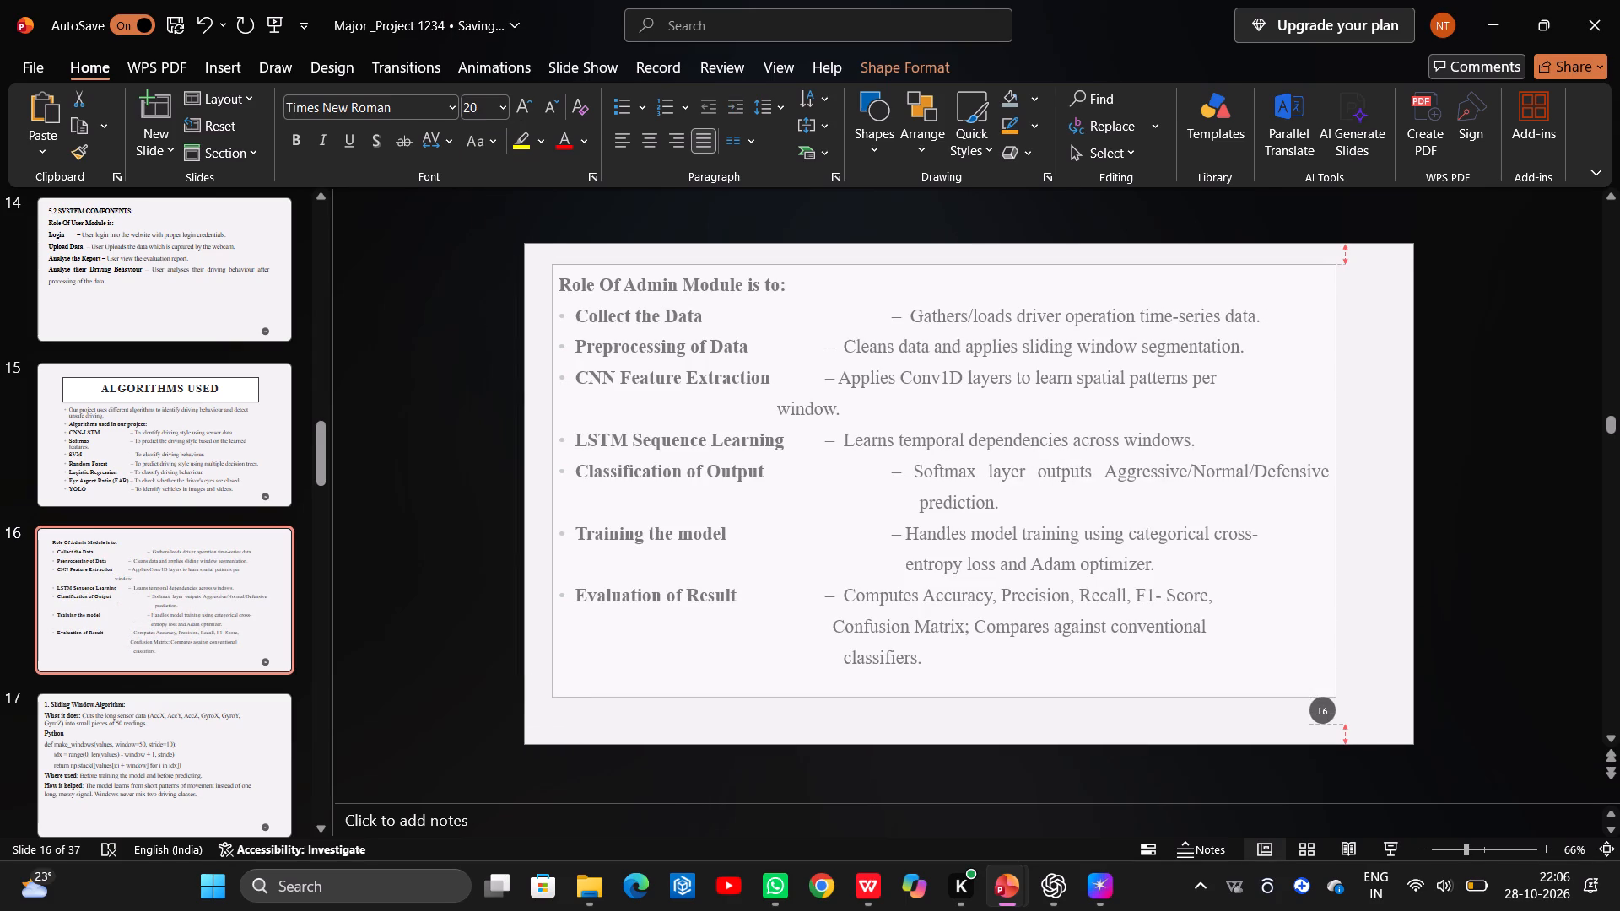
drag(550, 261, 548, 261)
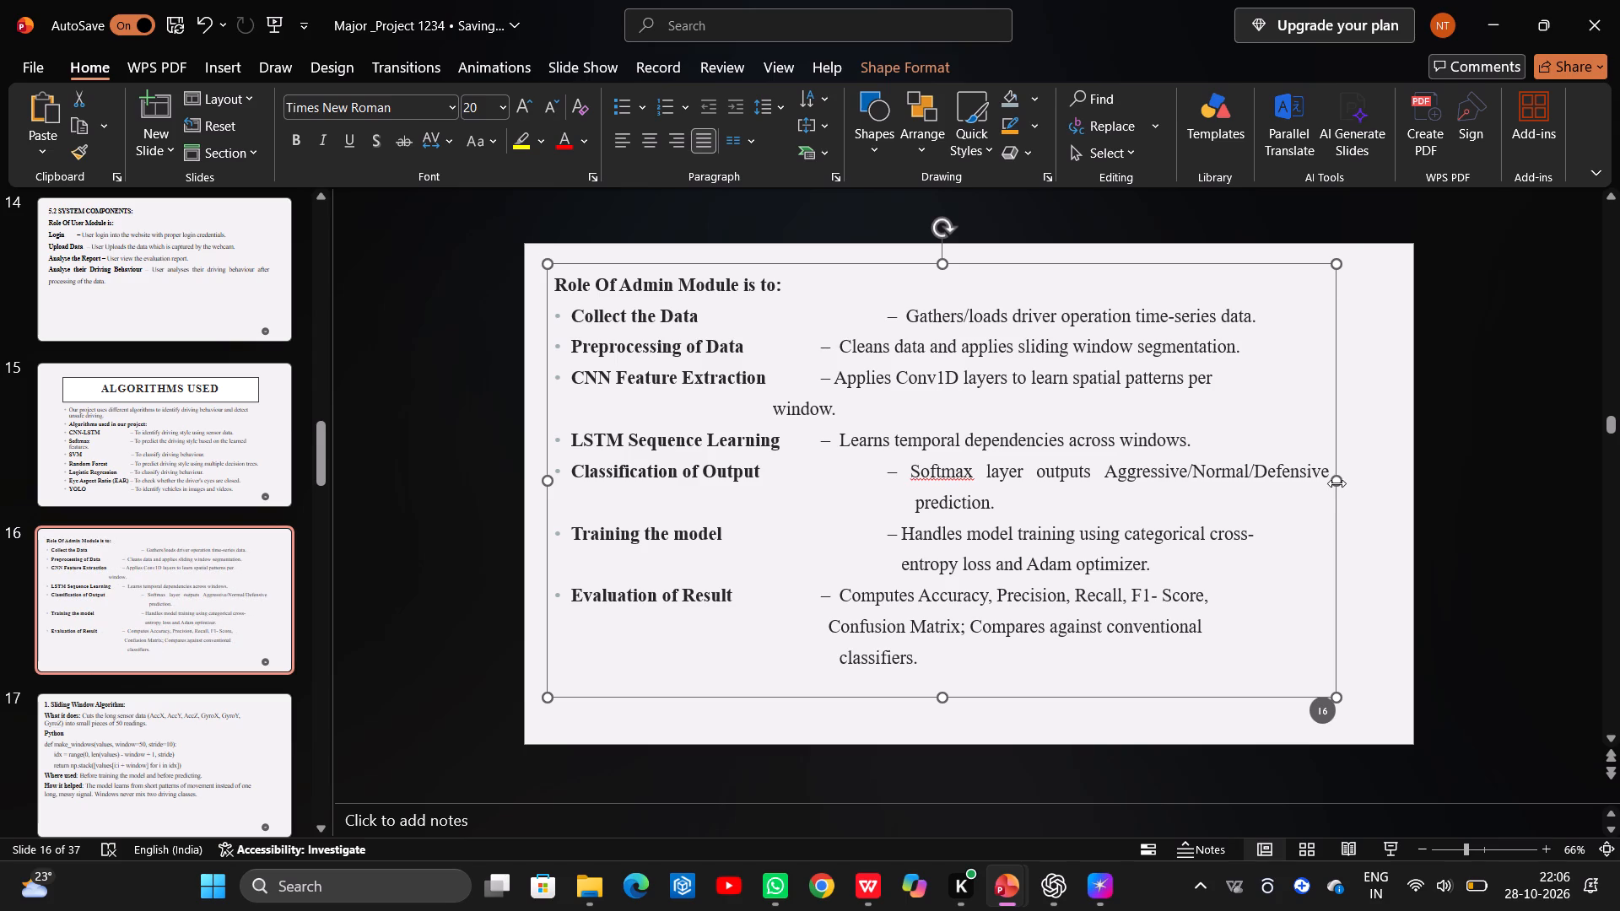
drag(1338, 480, 1375, 480)
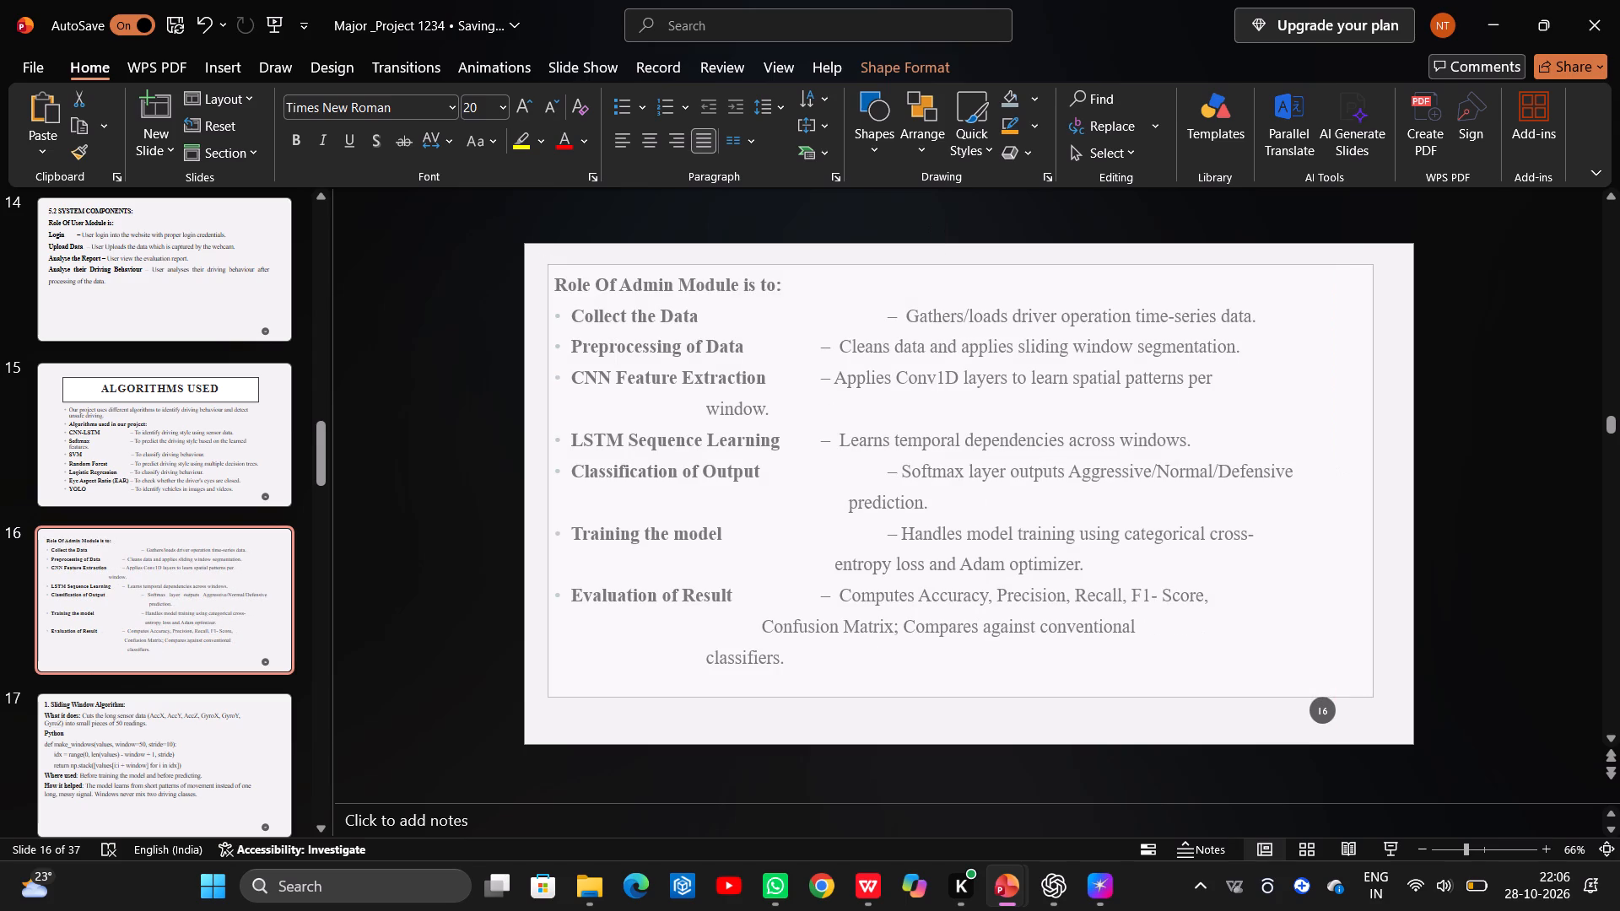
drag(1375, 480, 1390, 485)
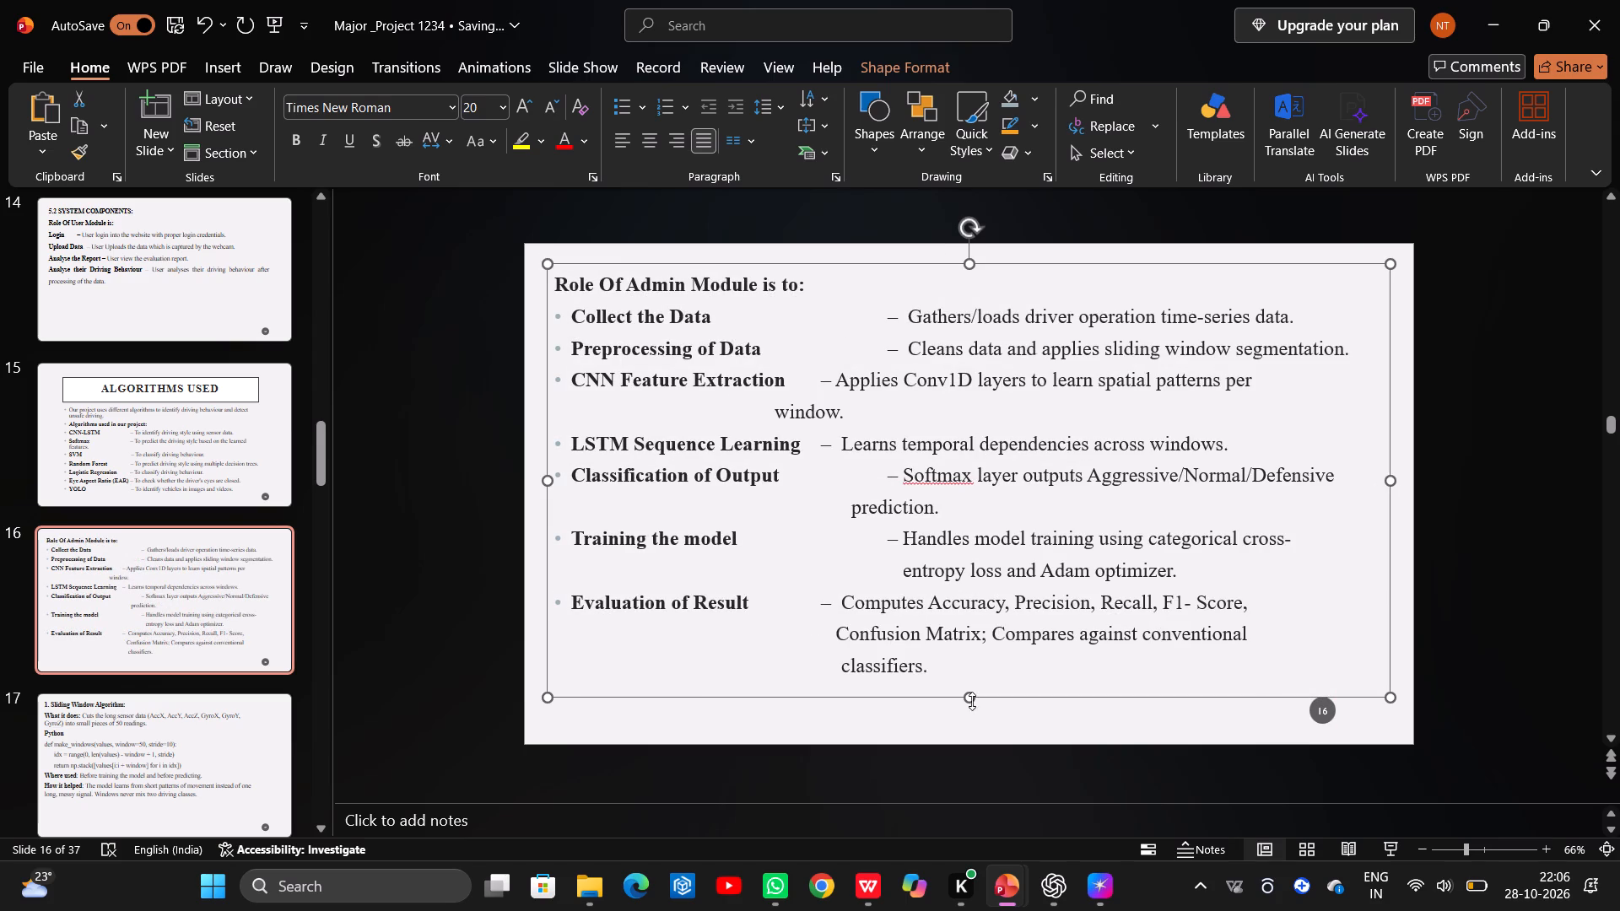
drag(967, 698, 967, 725)
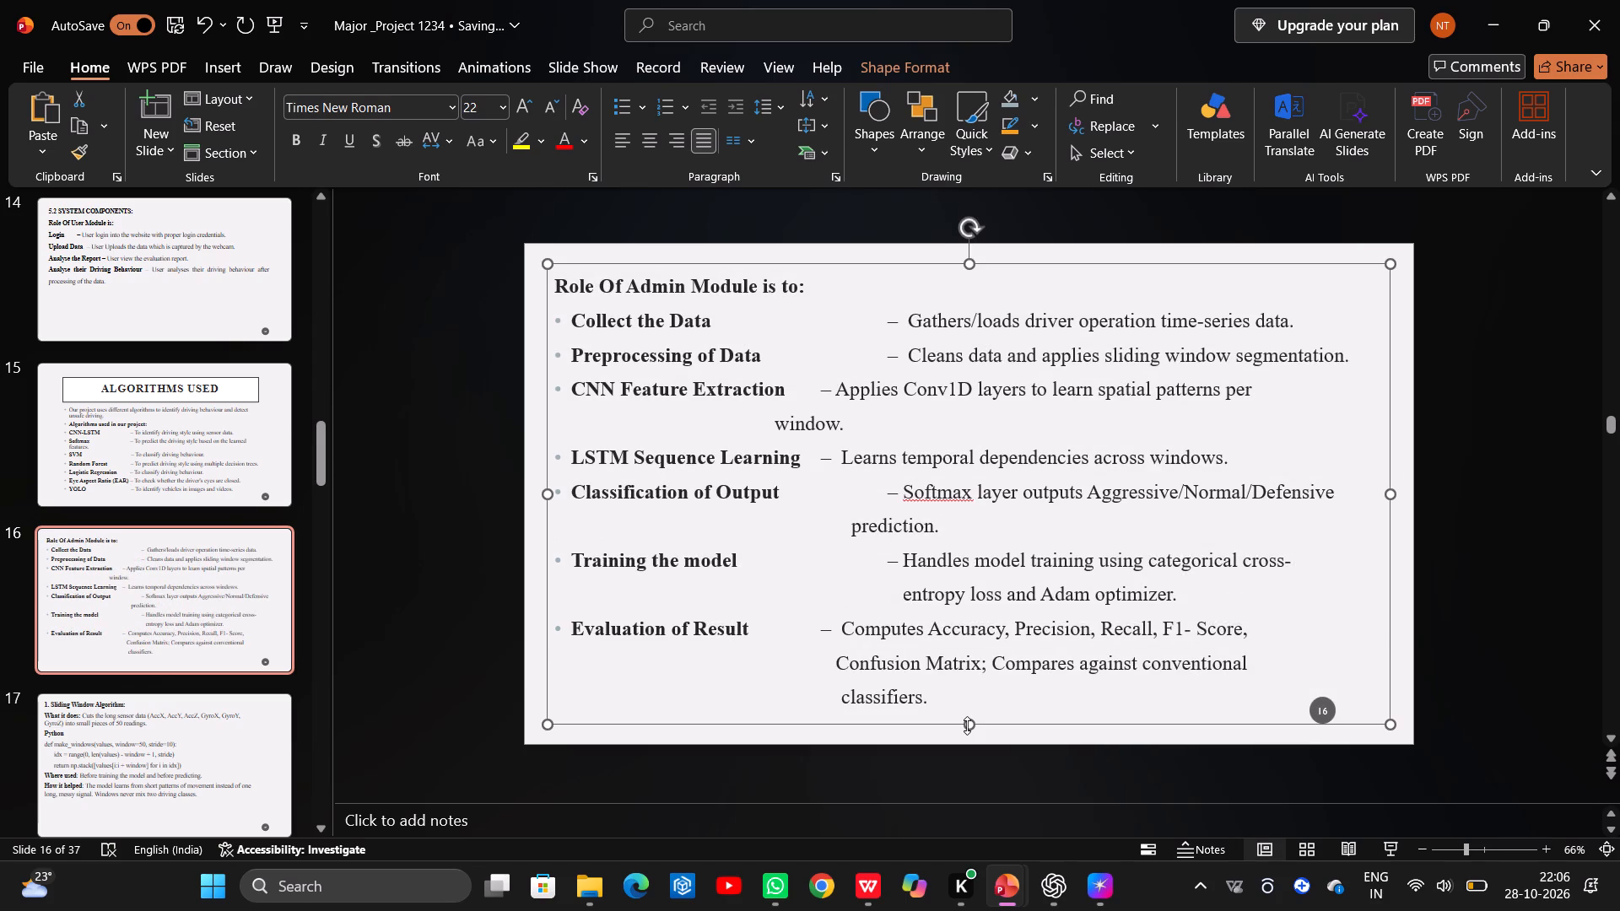
Reapply font size 24 to all the Role Of Admin Module text on slide 16.
drag(559, 285, 1007, 694)
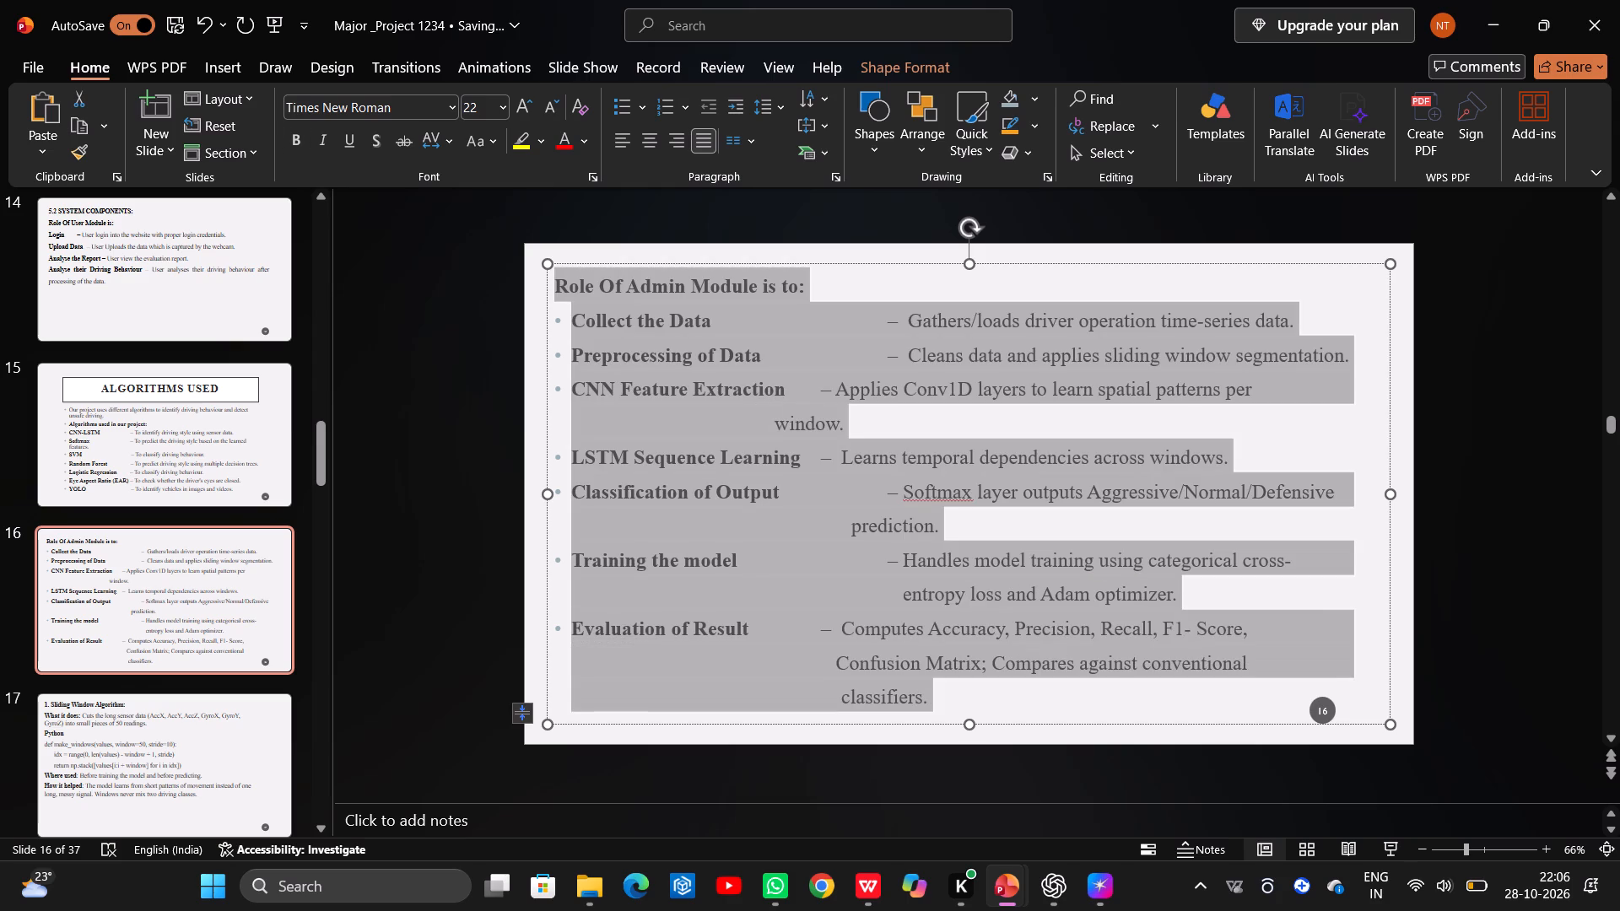
drag(1007, 694, 1009, 695)
click(506, 98)
click(480, 381)
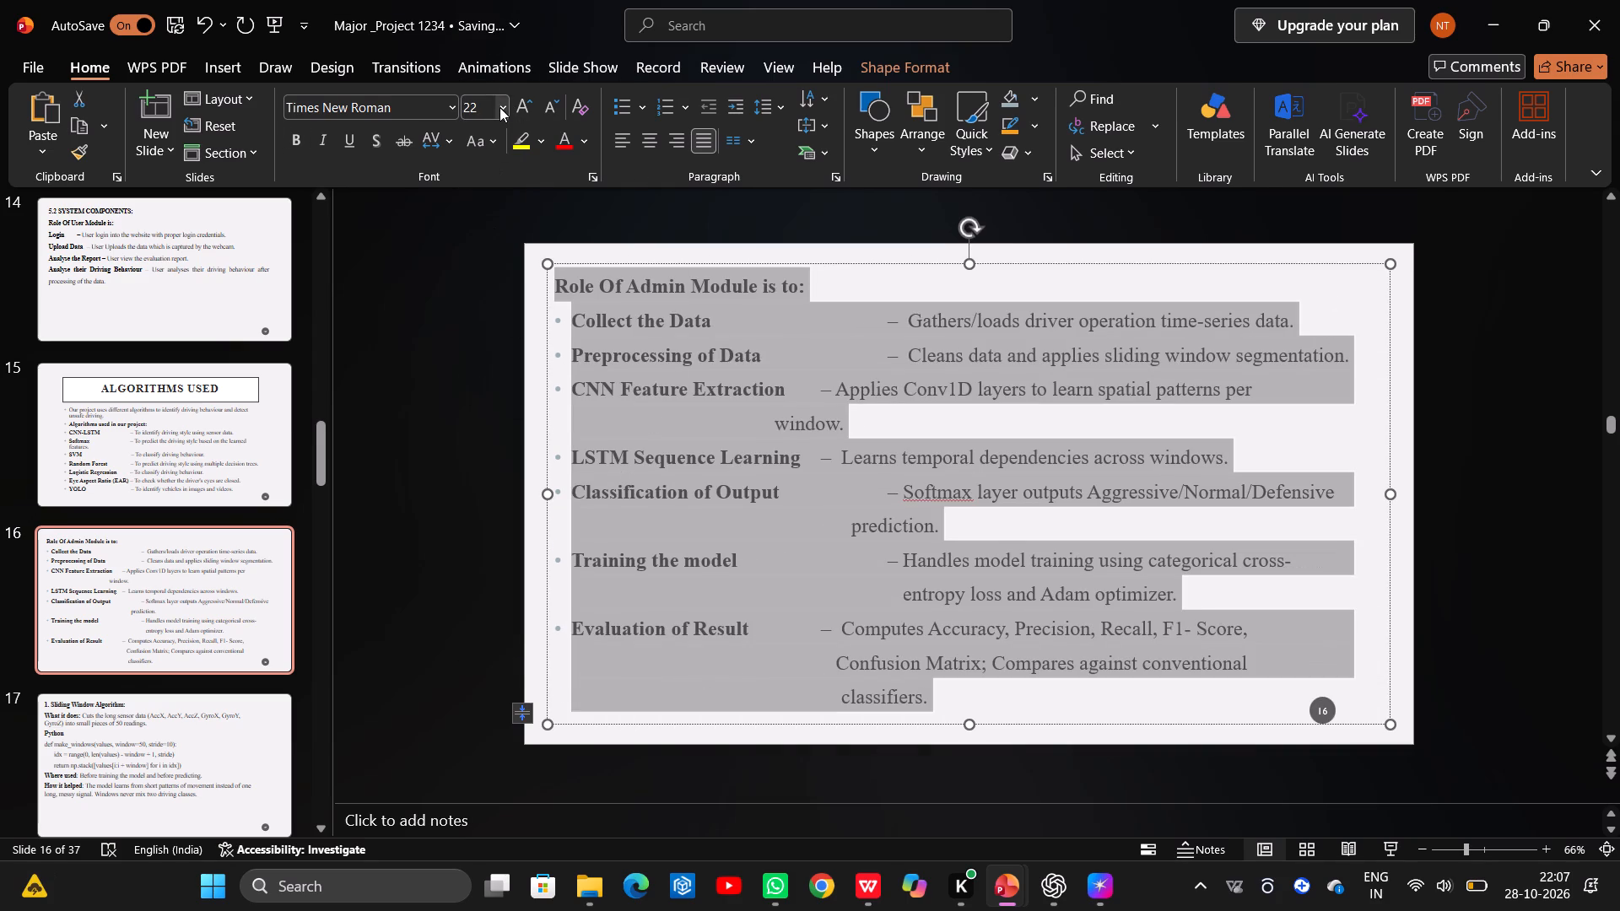
click(501, 103)
click(478, 387)
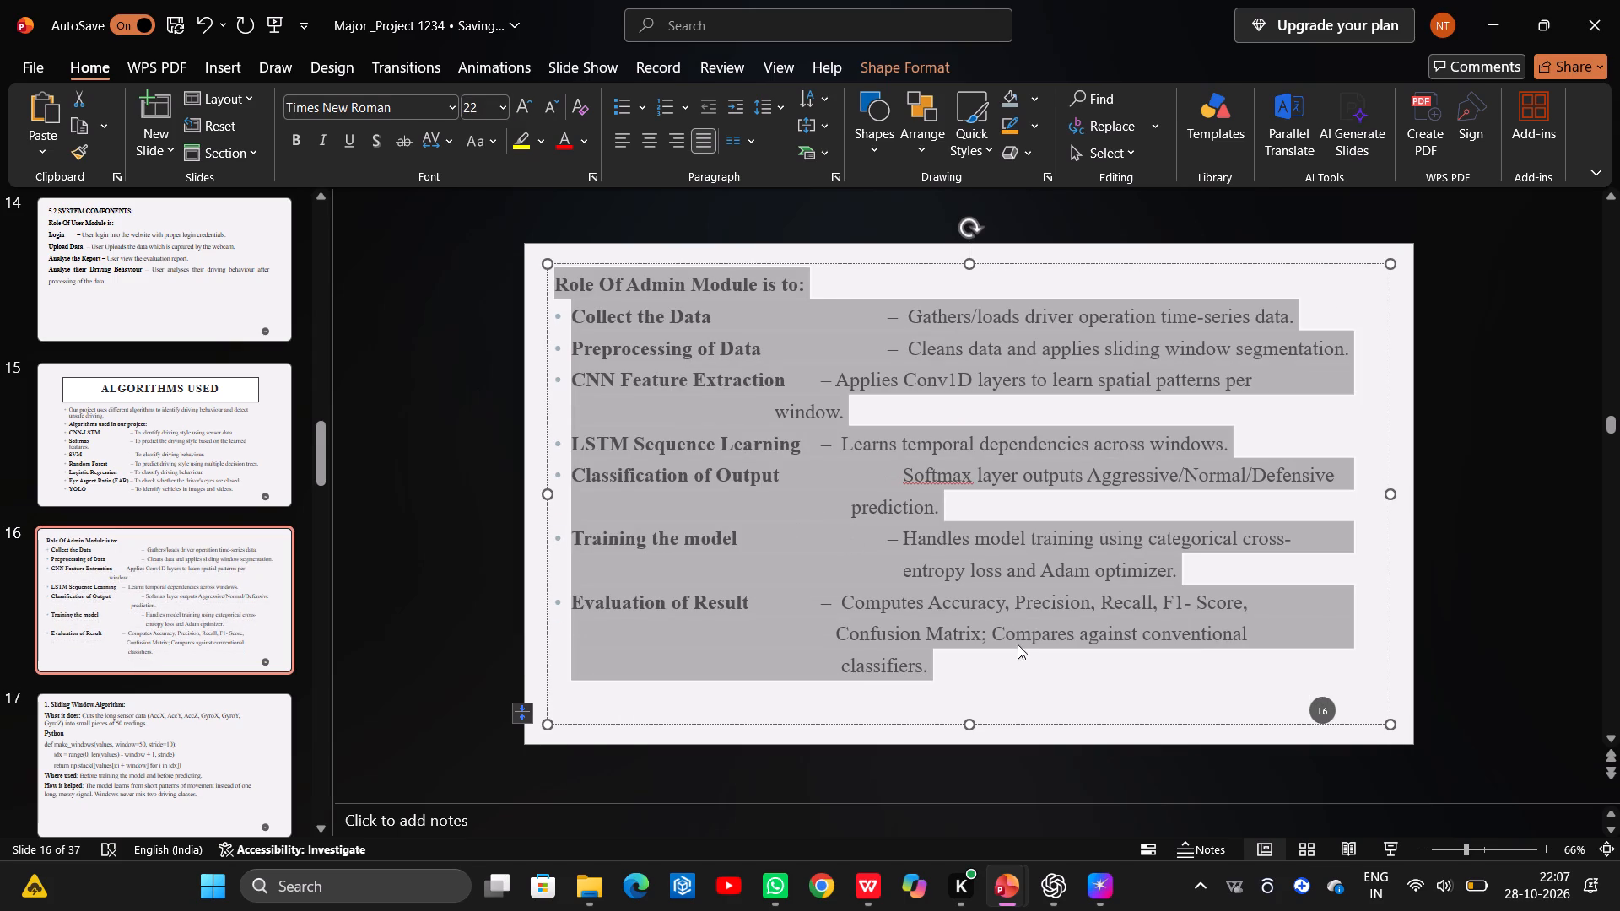
Extend slide 16's content placeholder down to the slide's bottom edge and out almost to its right edge.
drag(973, 725, 971, 736)
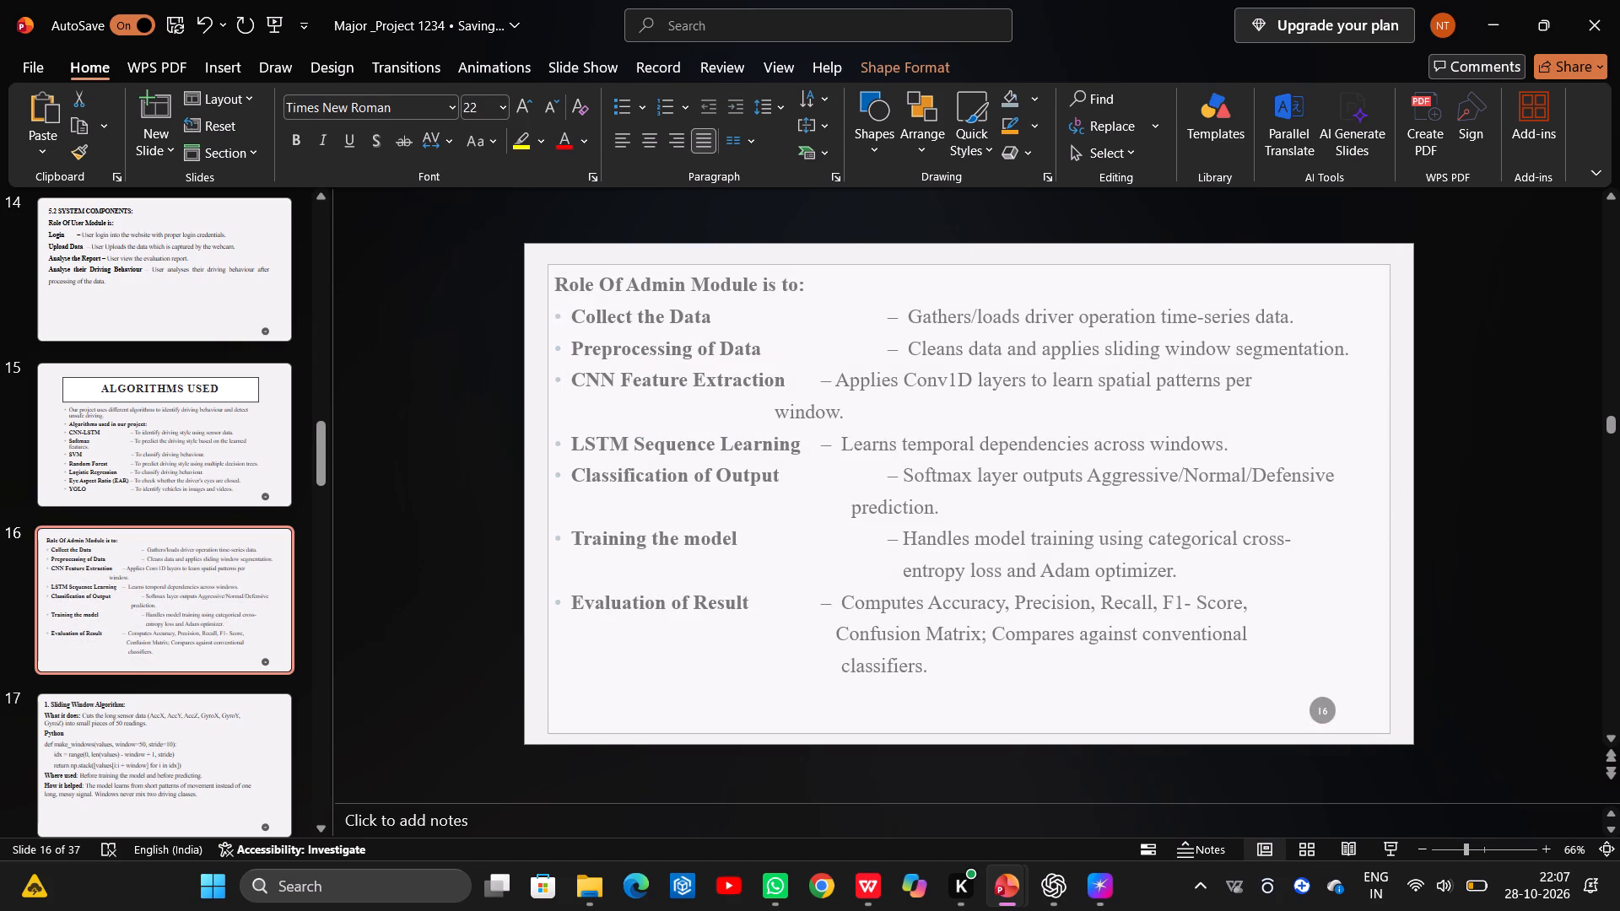
drag(971, 736, 971, 740)
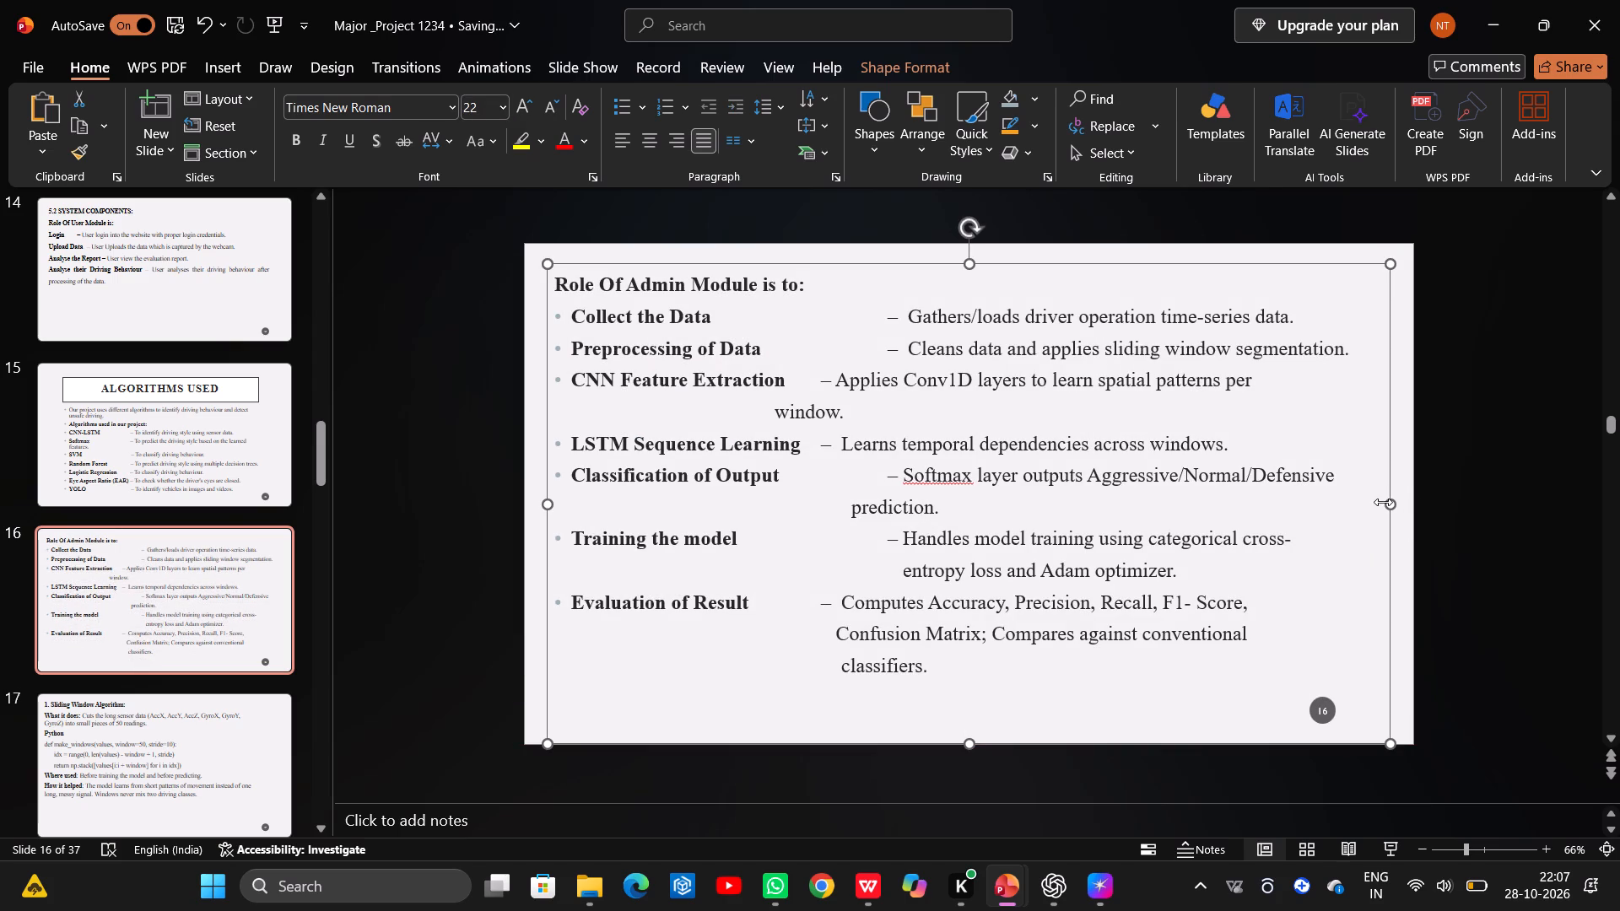
drag(1389, 504, 1407, 505)
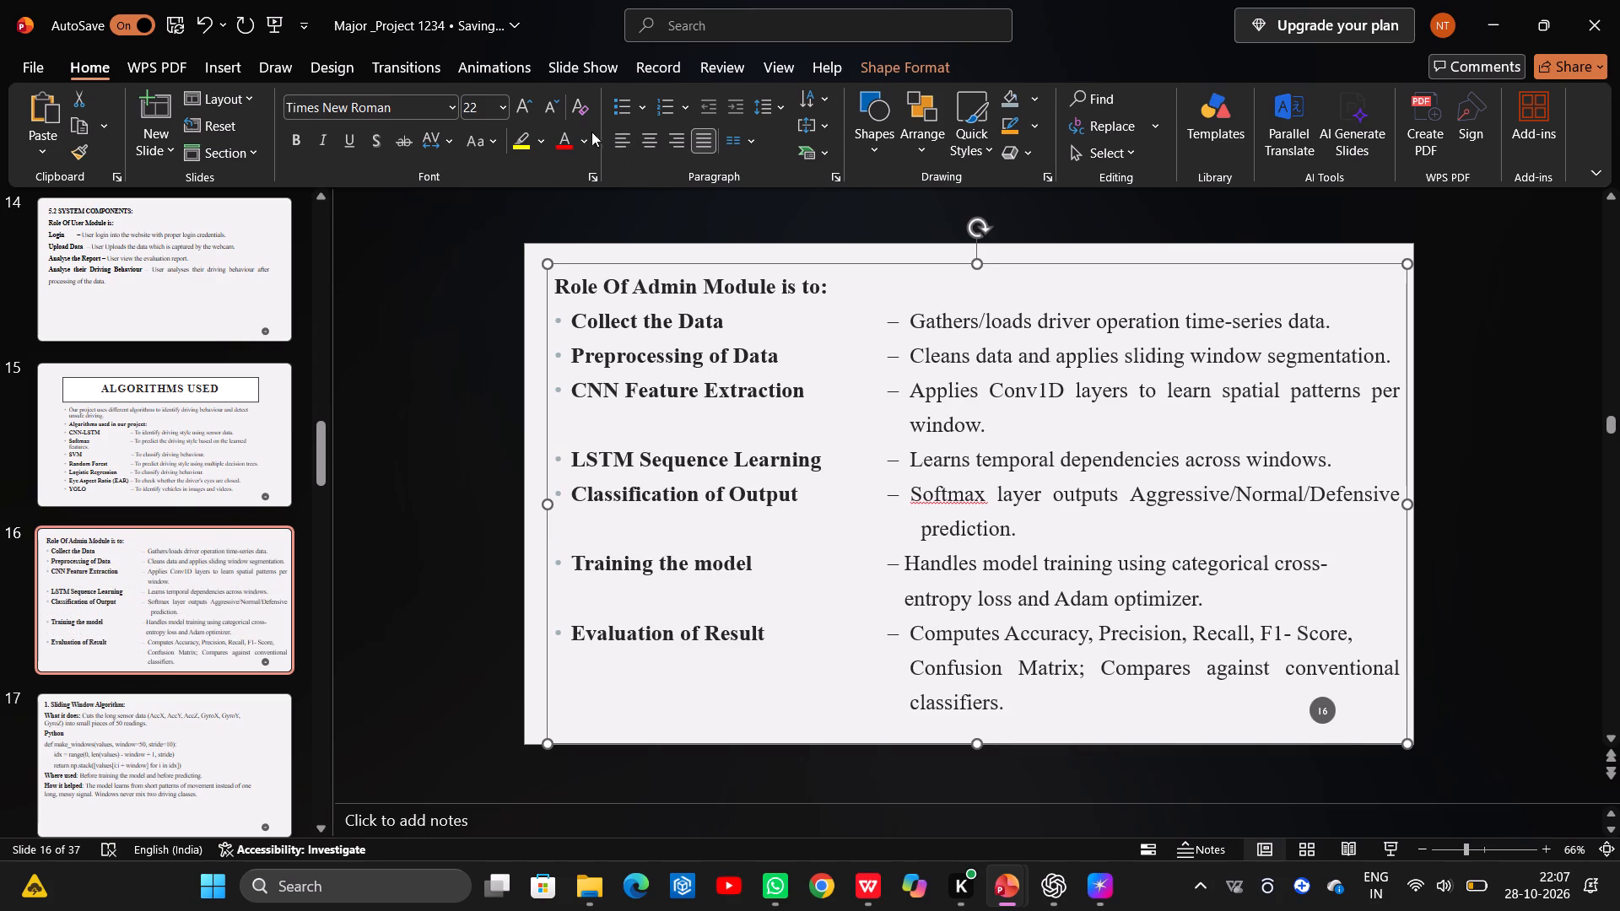
Set the enlarged placeholder's Role Of Admin Module text to font size 24.
click(498, 102)
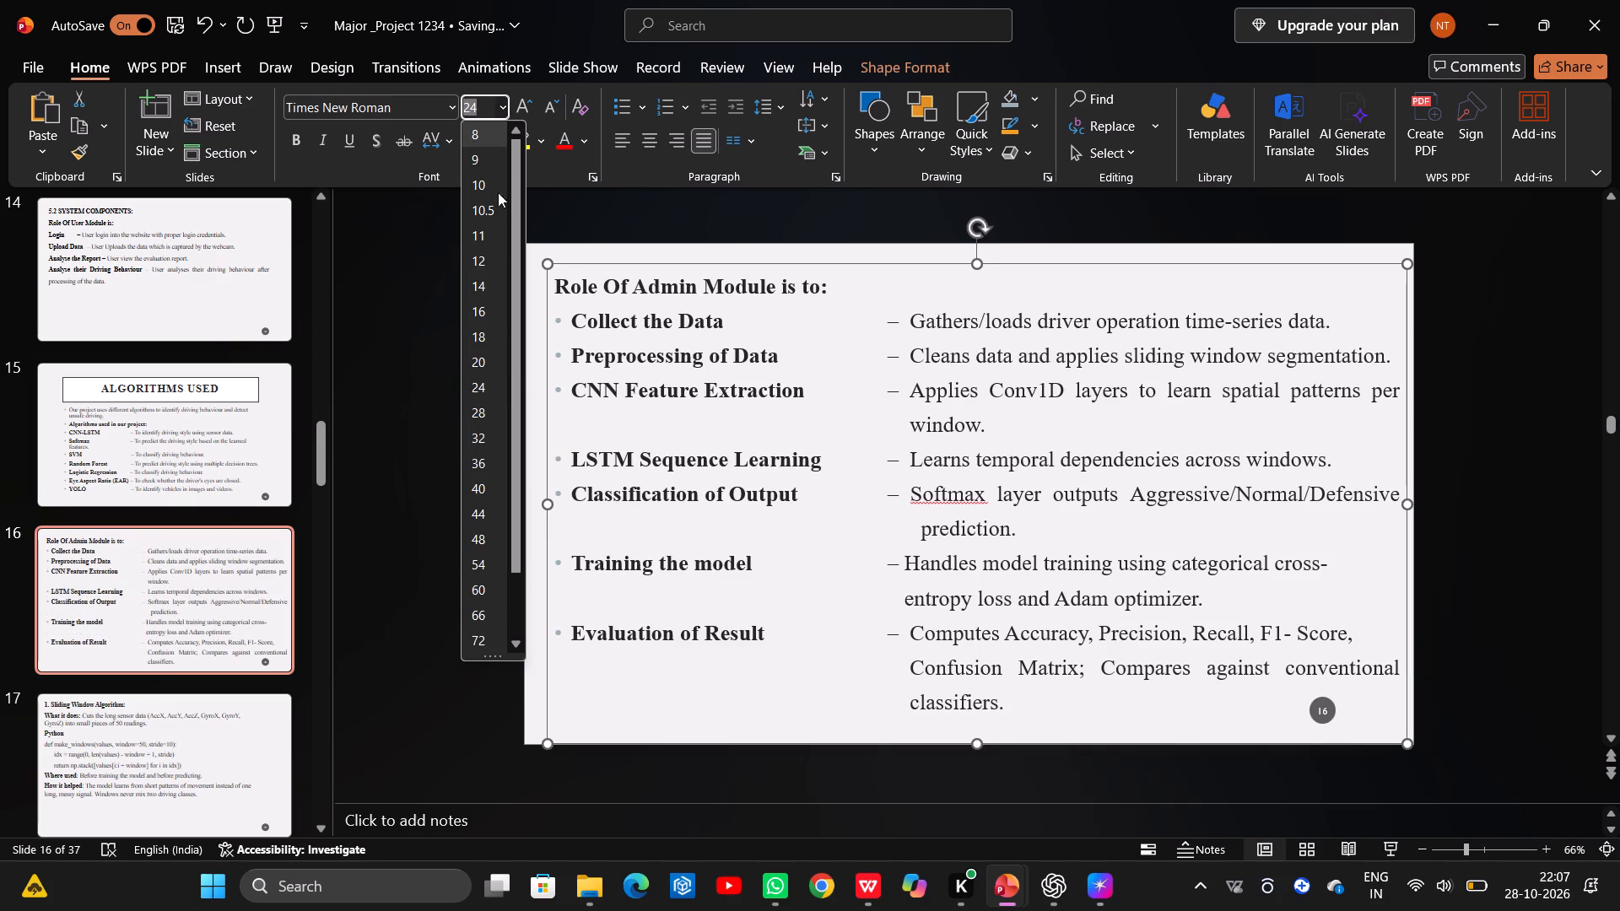
click(482, 385)
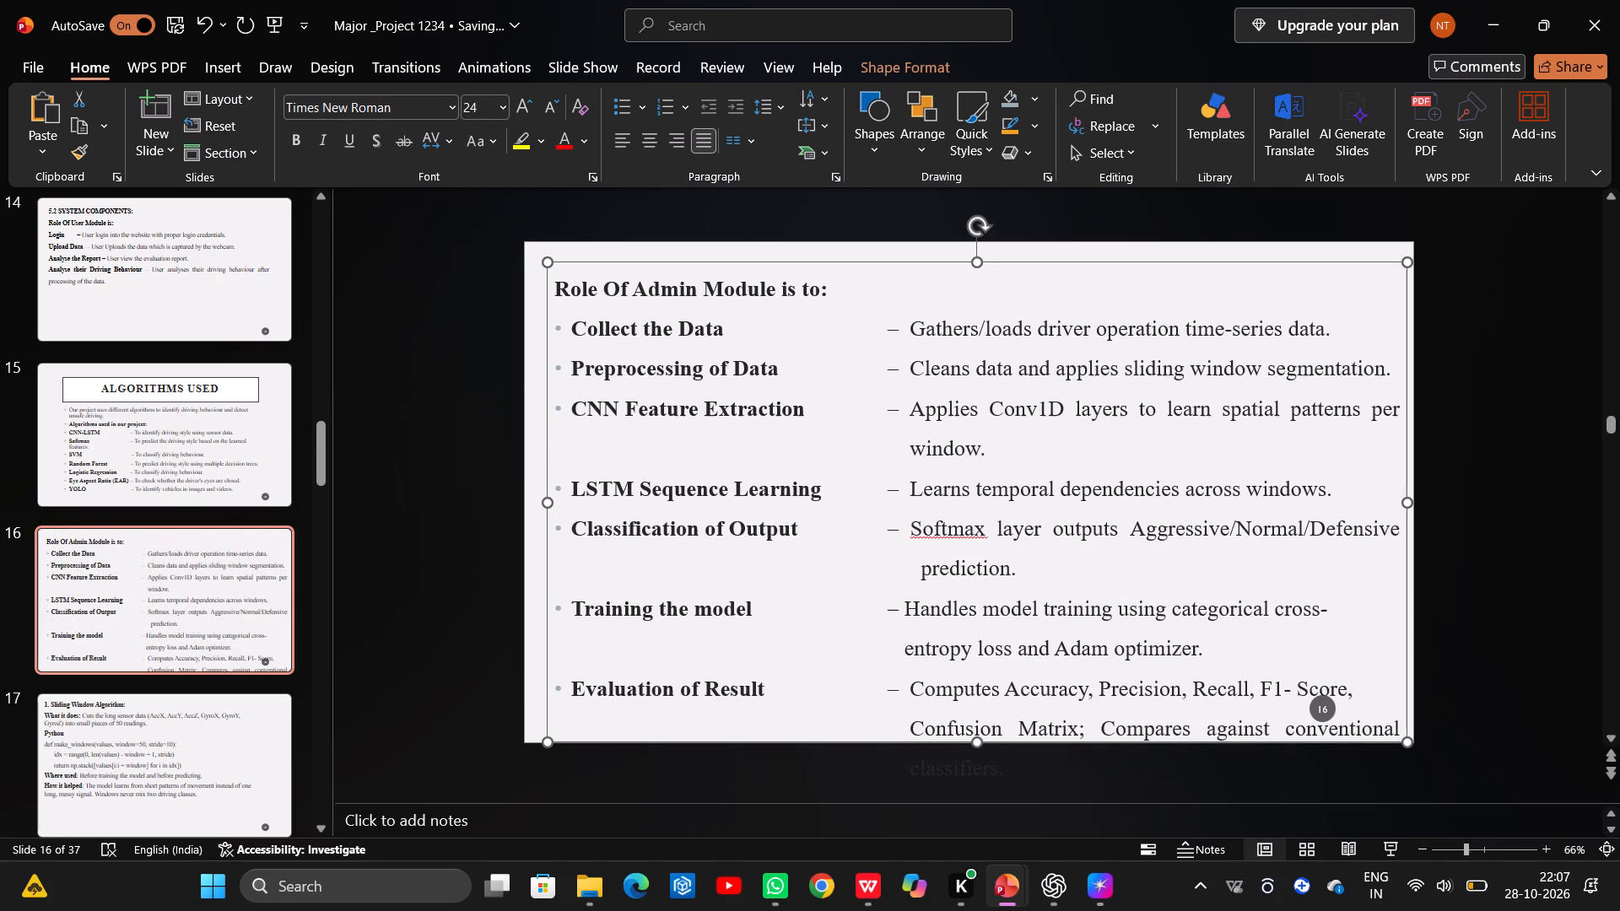
Shift and stretch slide 16's content placeholder up to the slide's top edge and out to its bottom-right corner.
drag(975, 263, 978, 222)
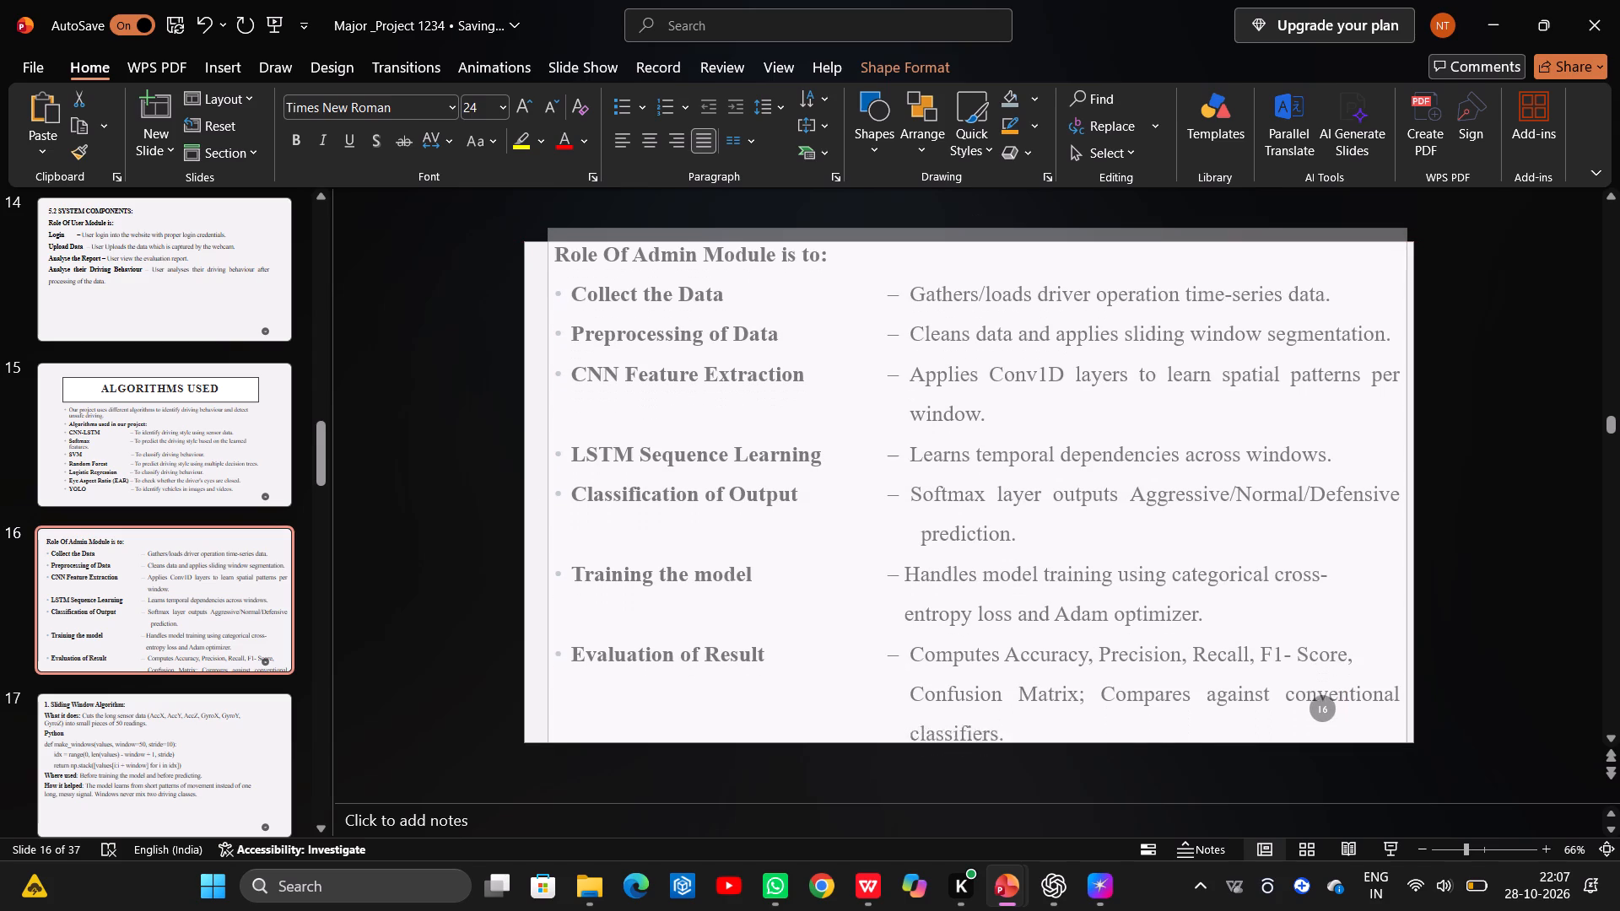
drag(978, 222, 967, 248)
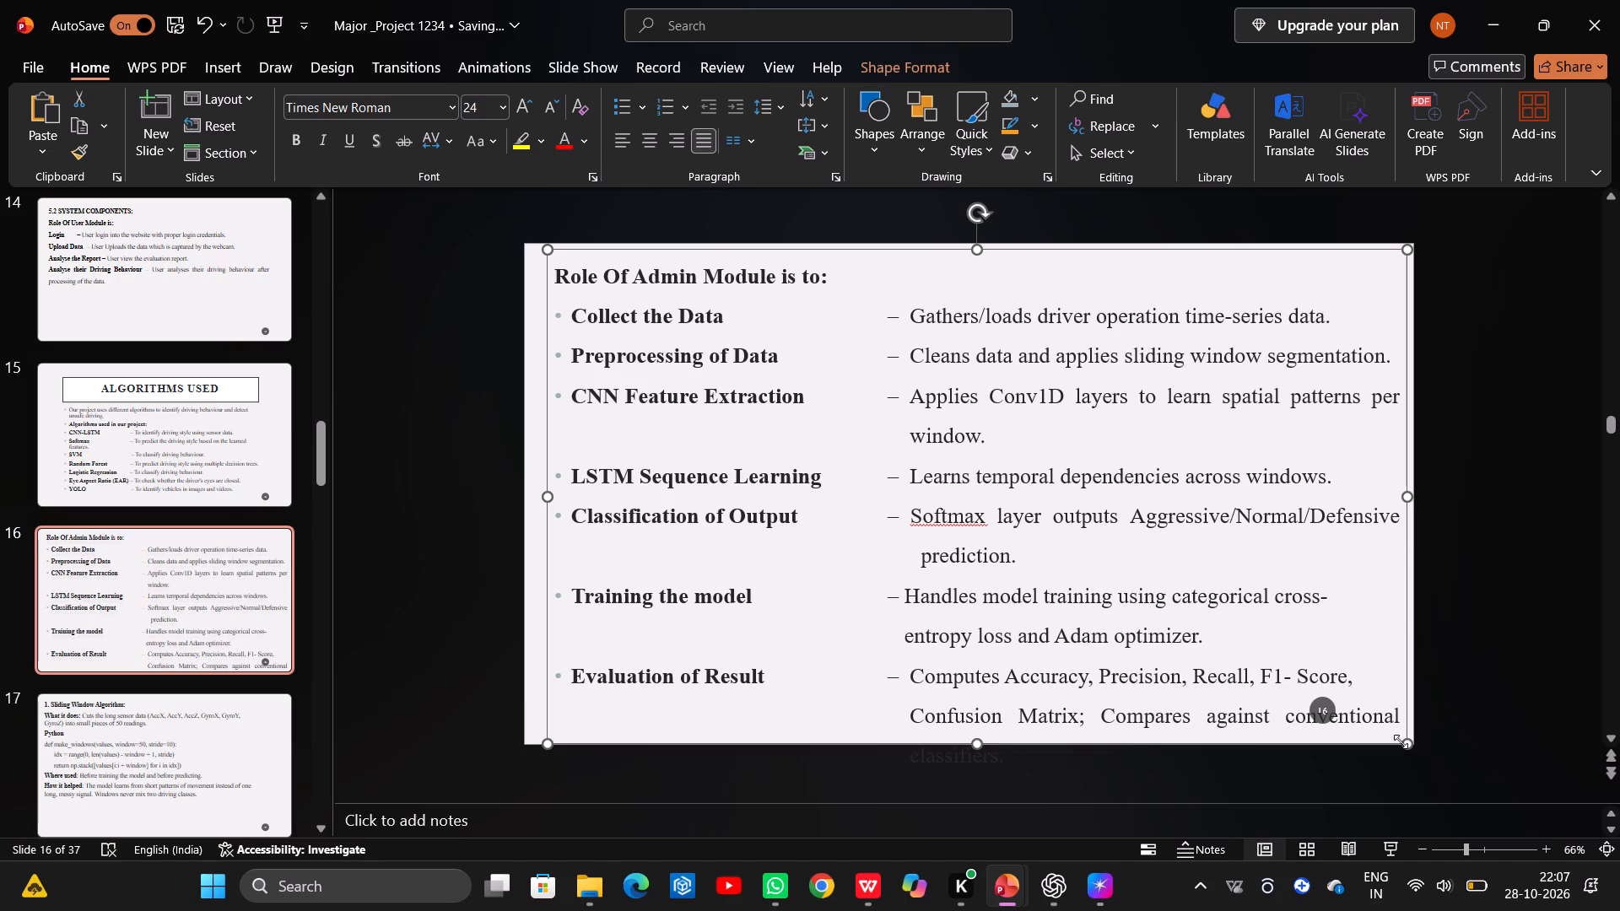
drag(1415, 747, 1413, 721)
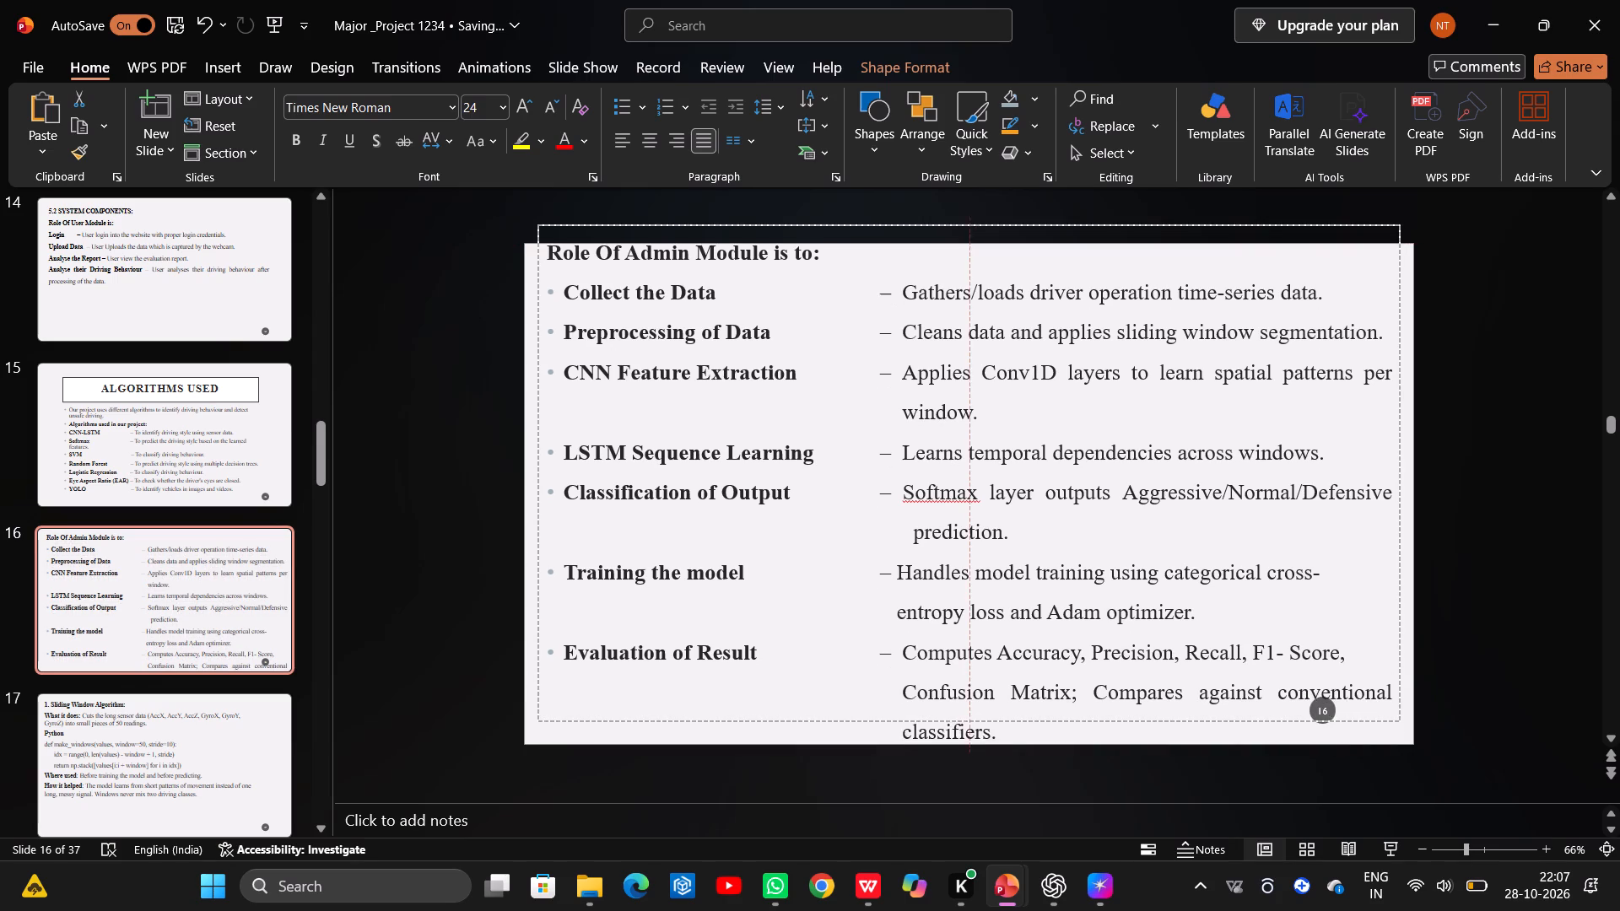
drag(1413, 721, 1409, 740)
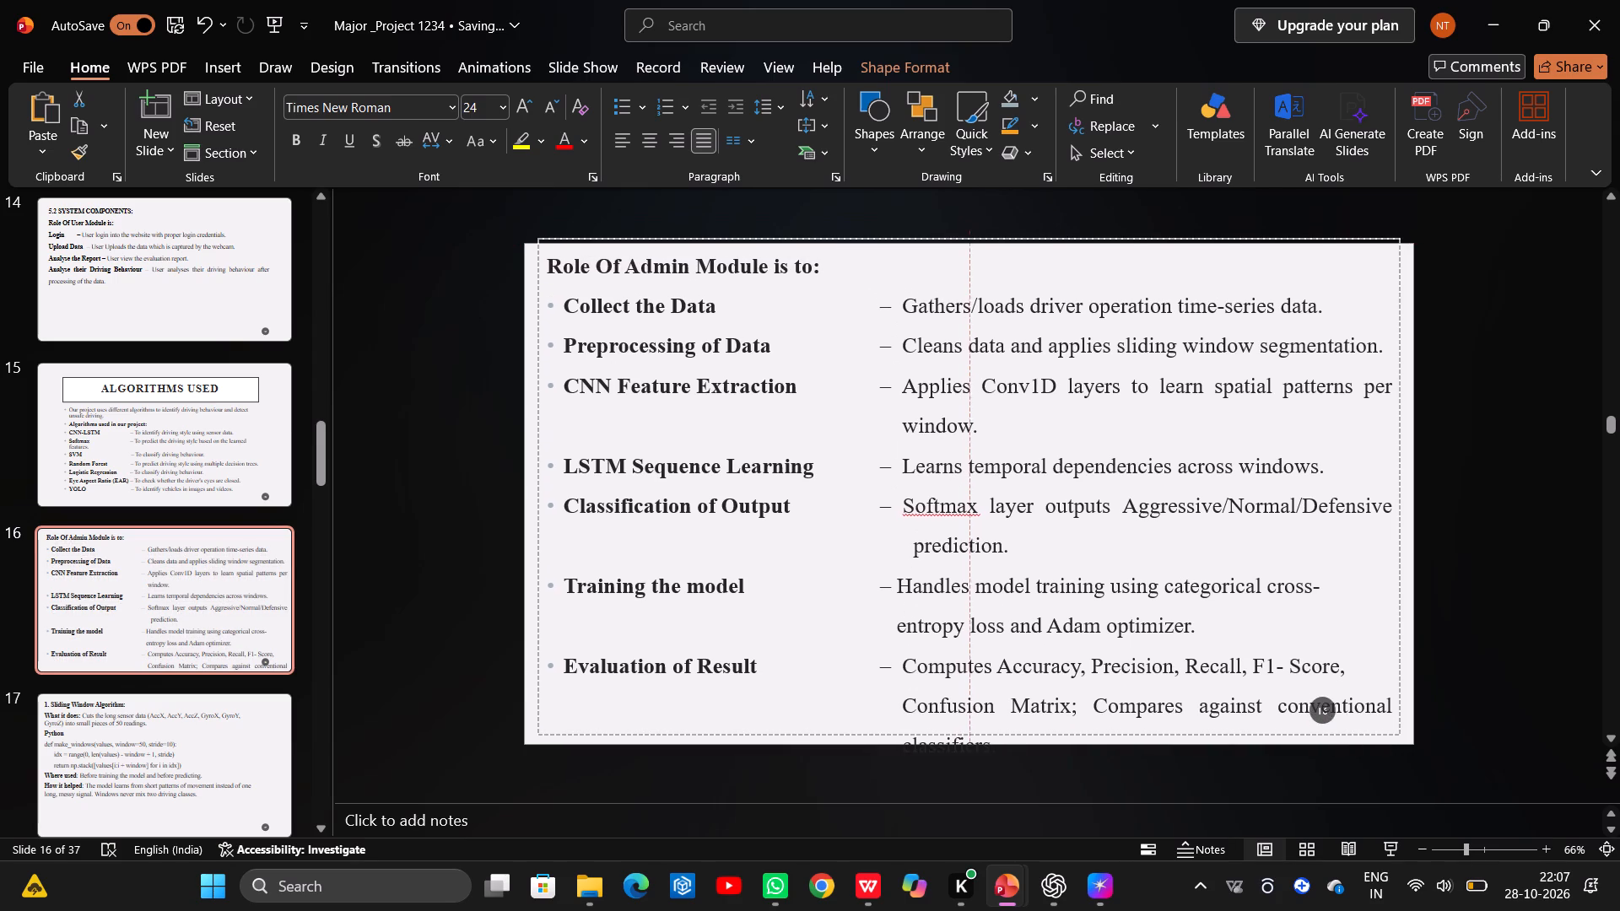
drag(1409, 740, 1402, 736)
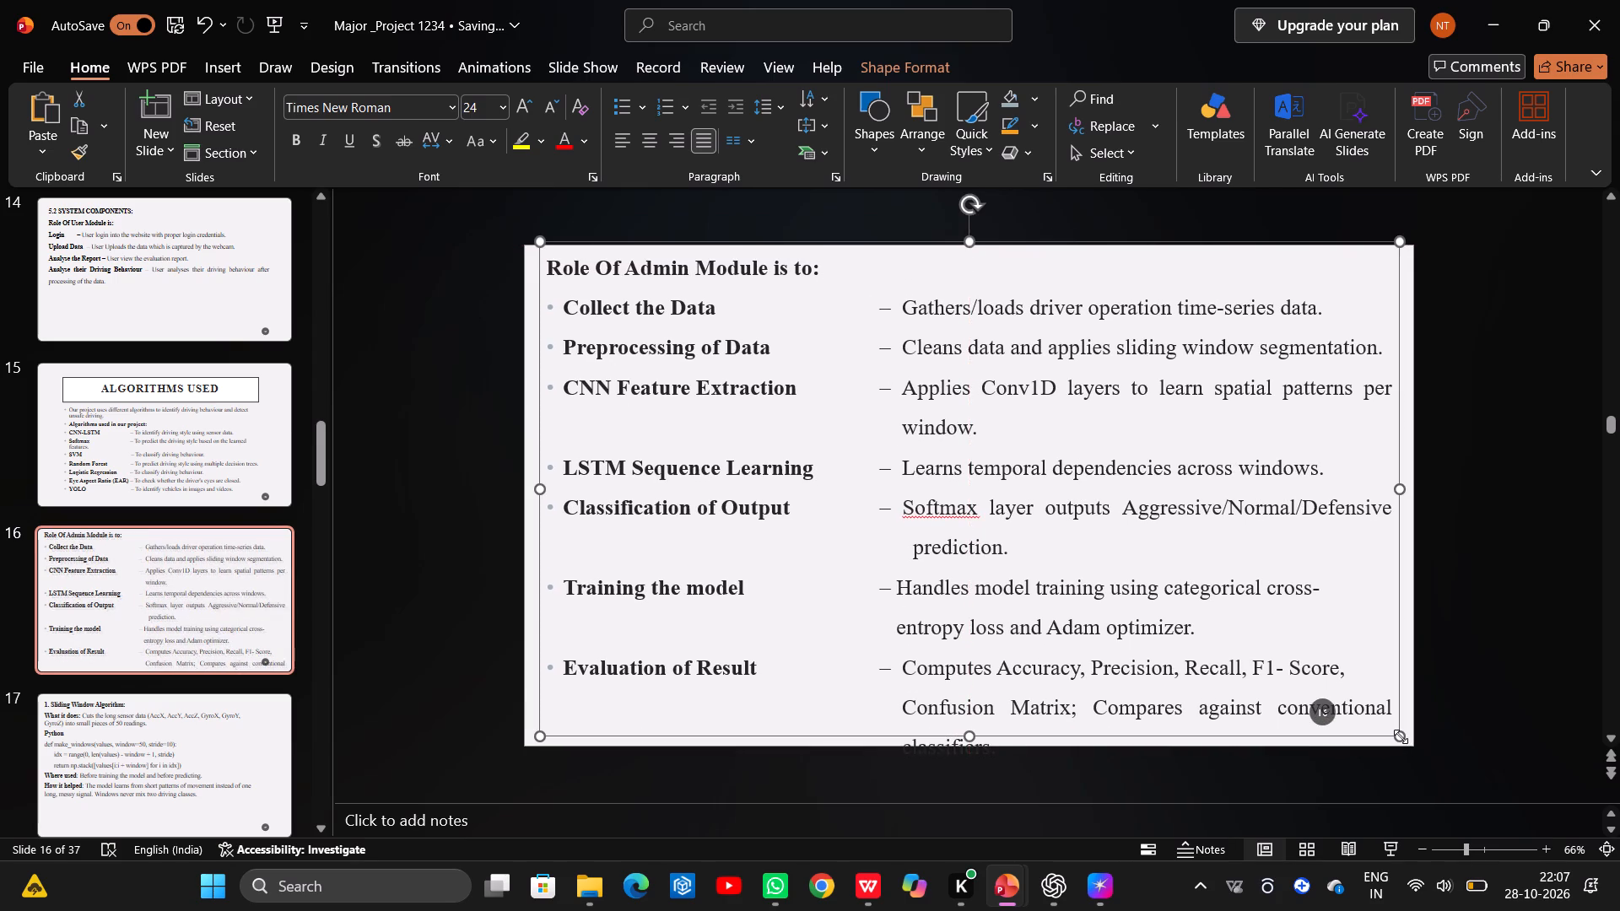
drag(1401, 736, 1383, 717)
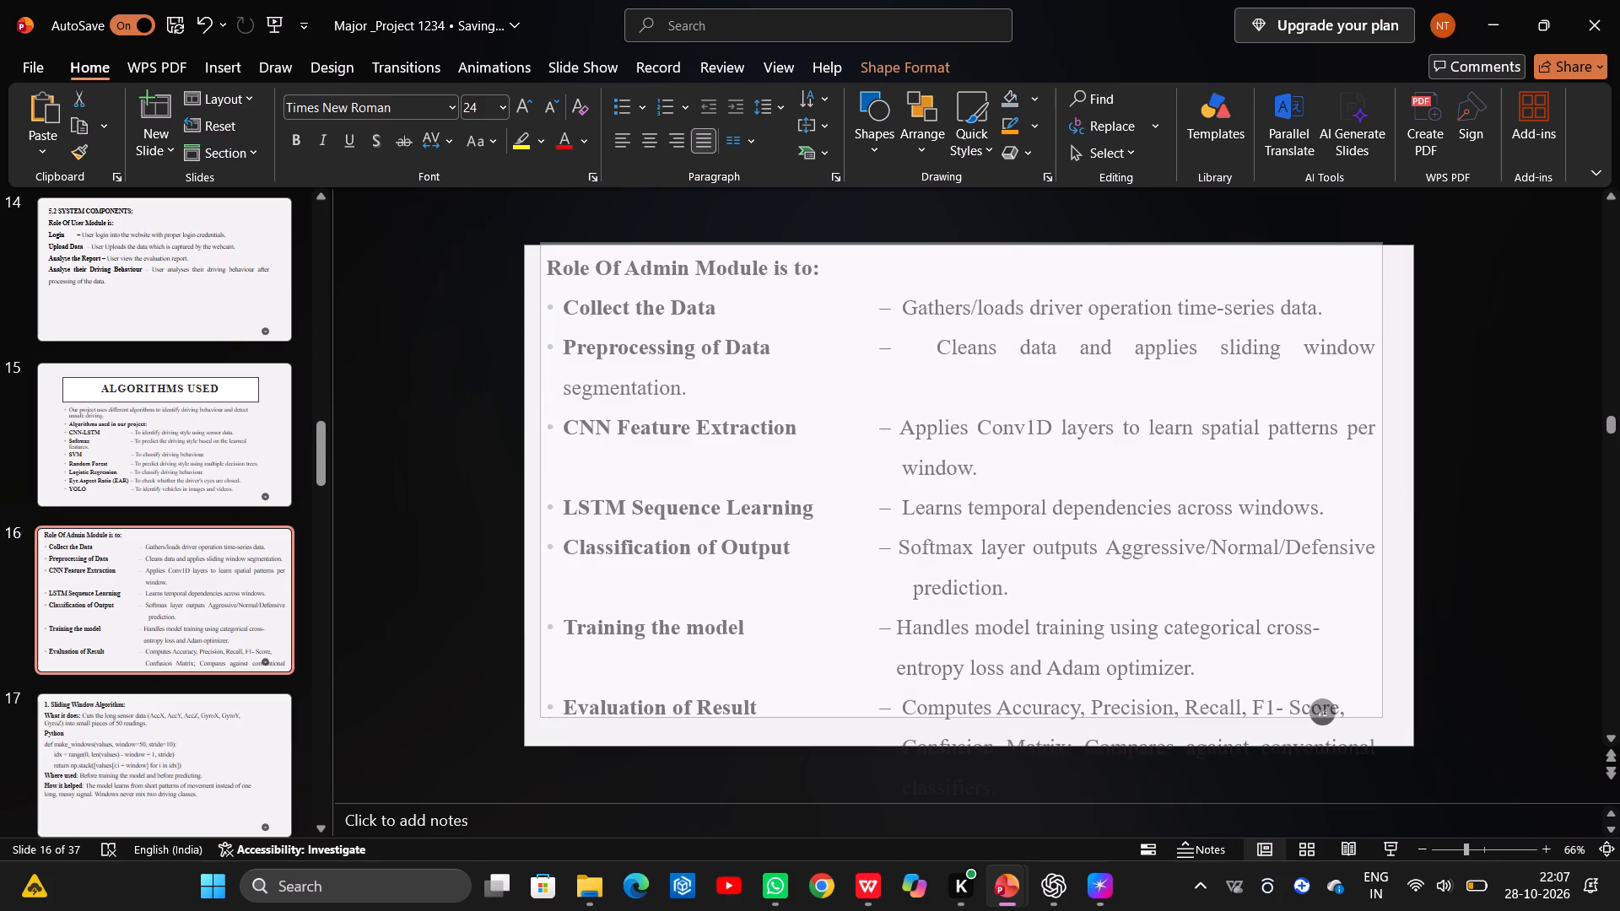
drag(1383, 717, 1409, 741)
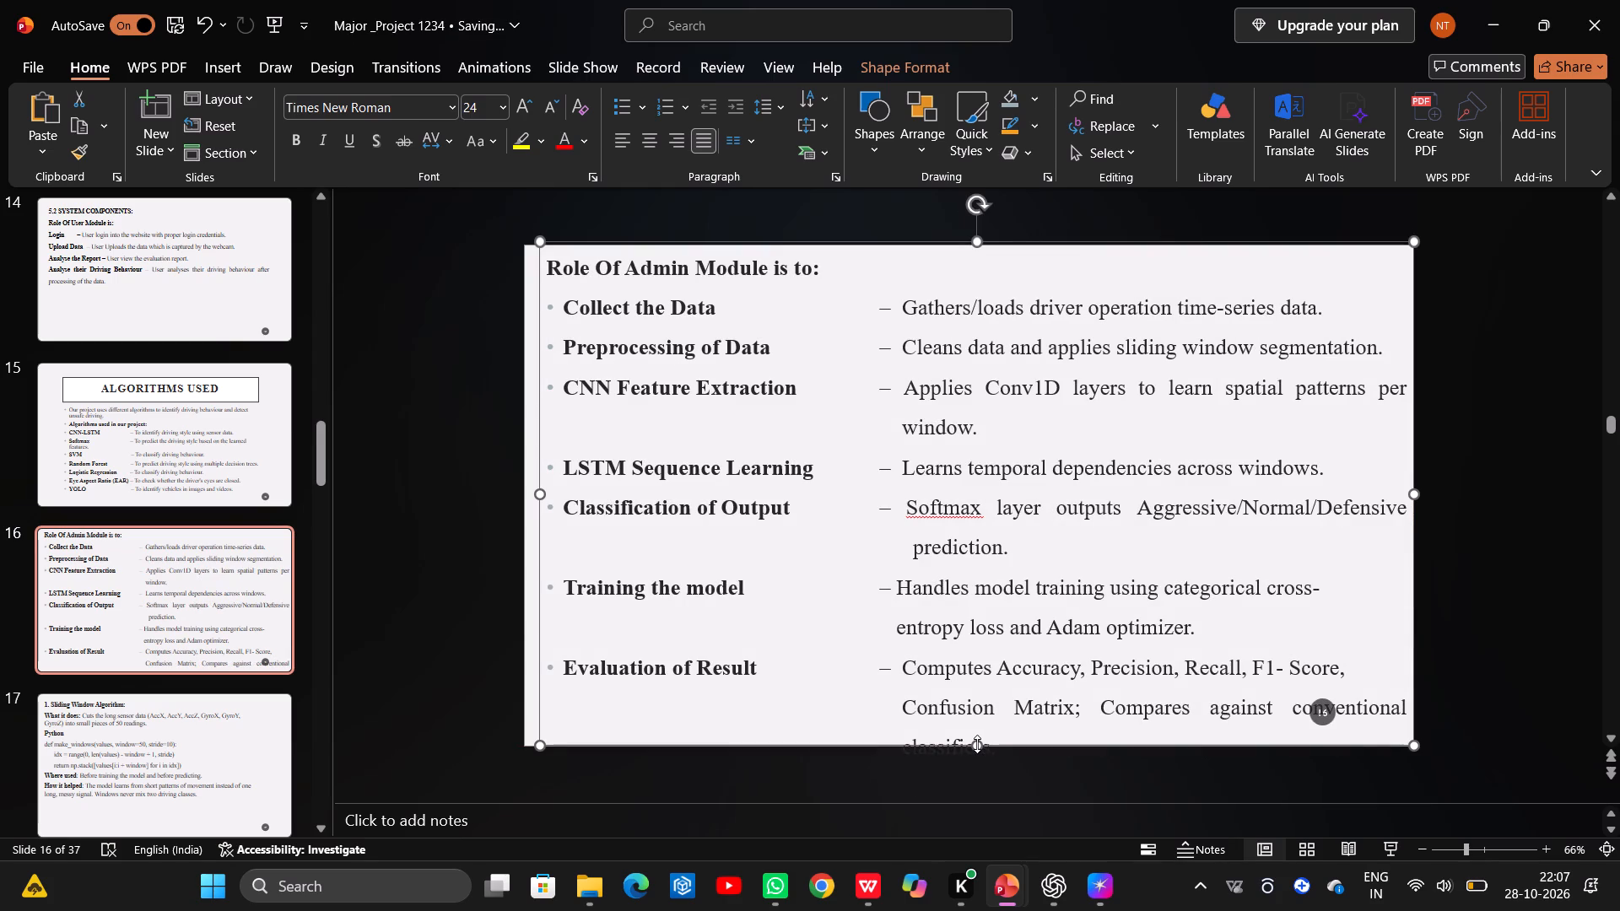
Move slide 16's content placeholder flush with the slide's left edge and pull its lower-right corner just inside the slide.
click(890, 288)
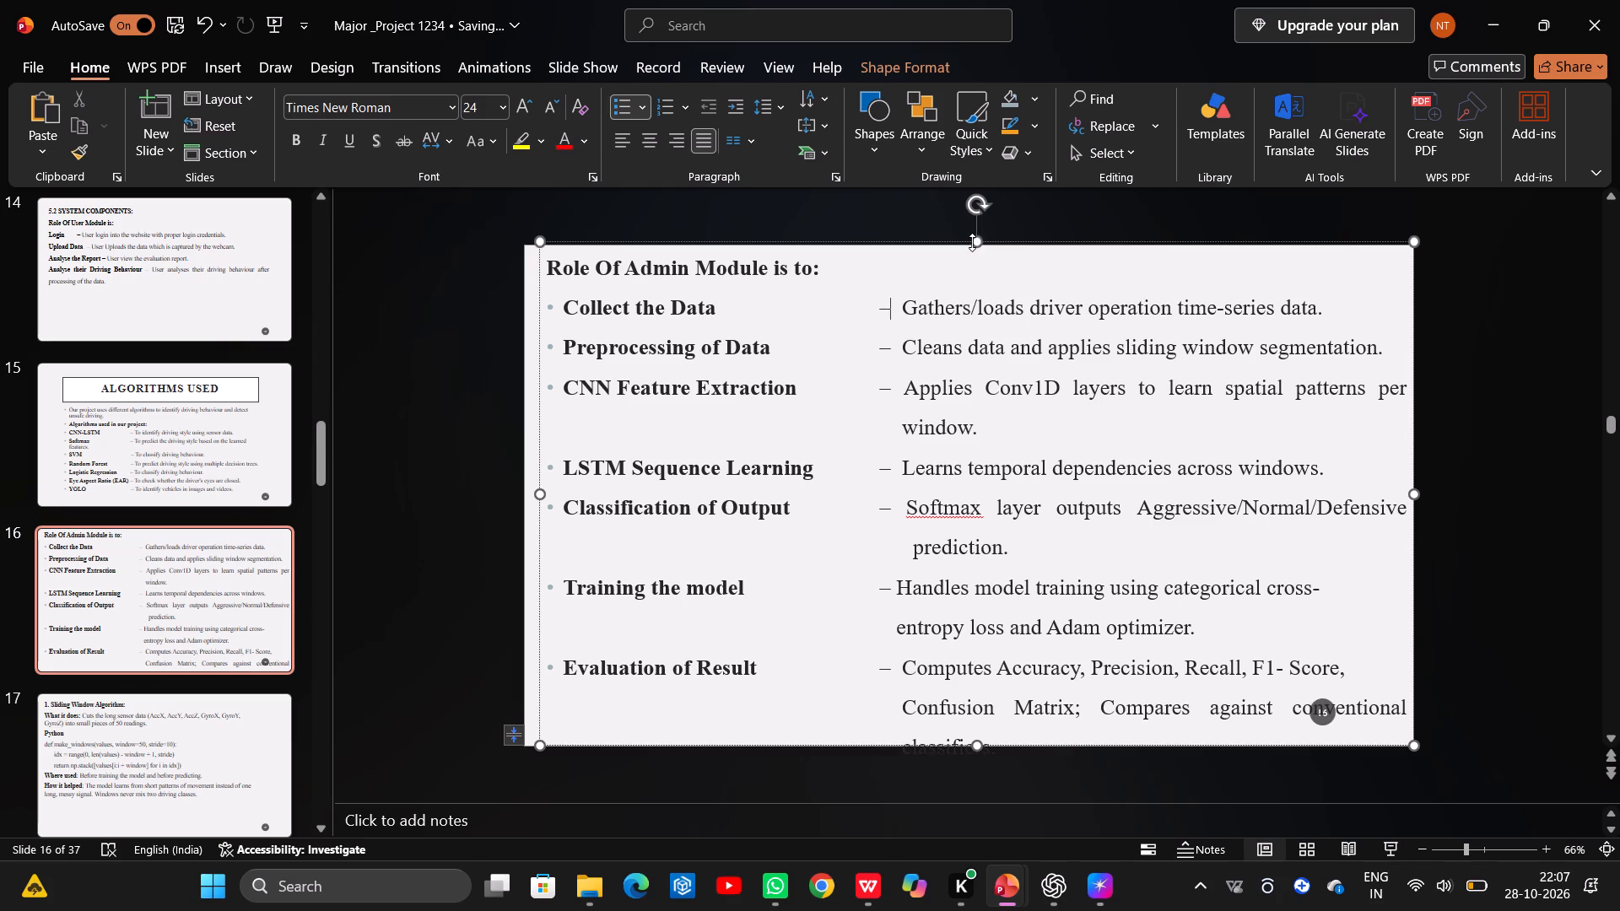
drag(915, 240, 897, 255)
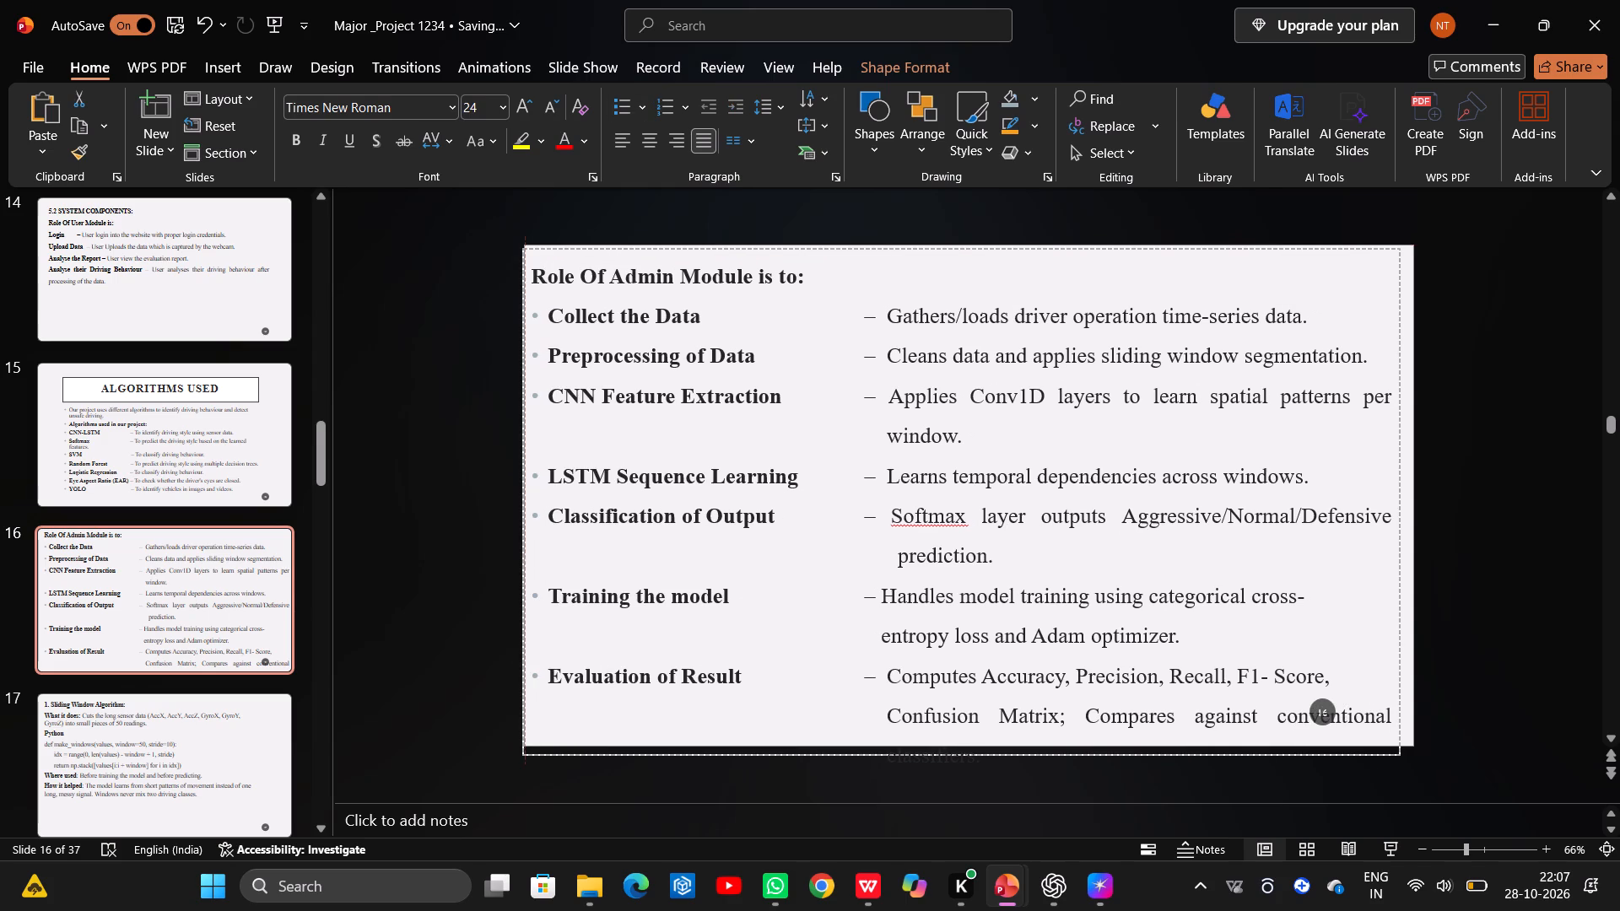
drag(897, 255, 899, 251)
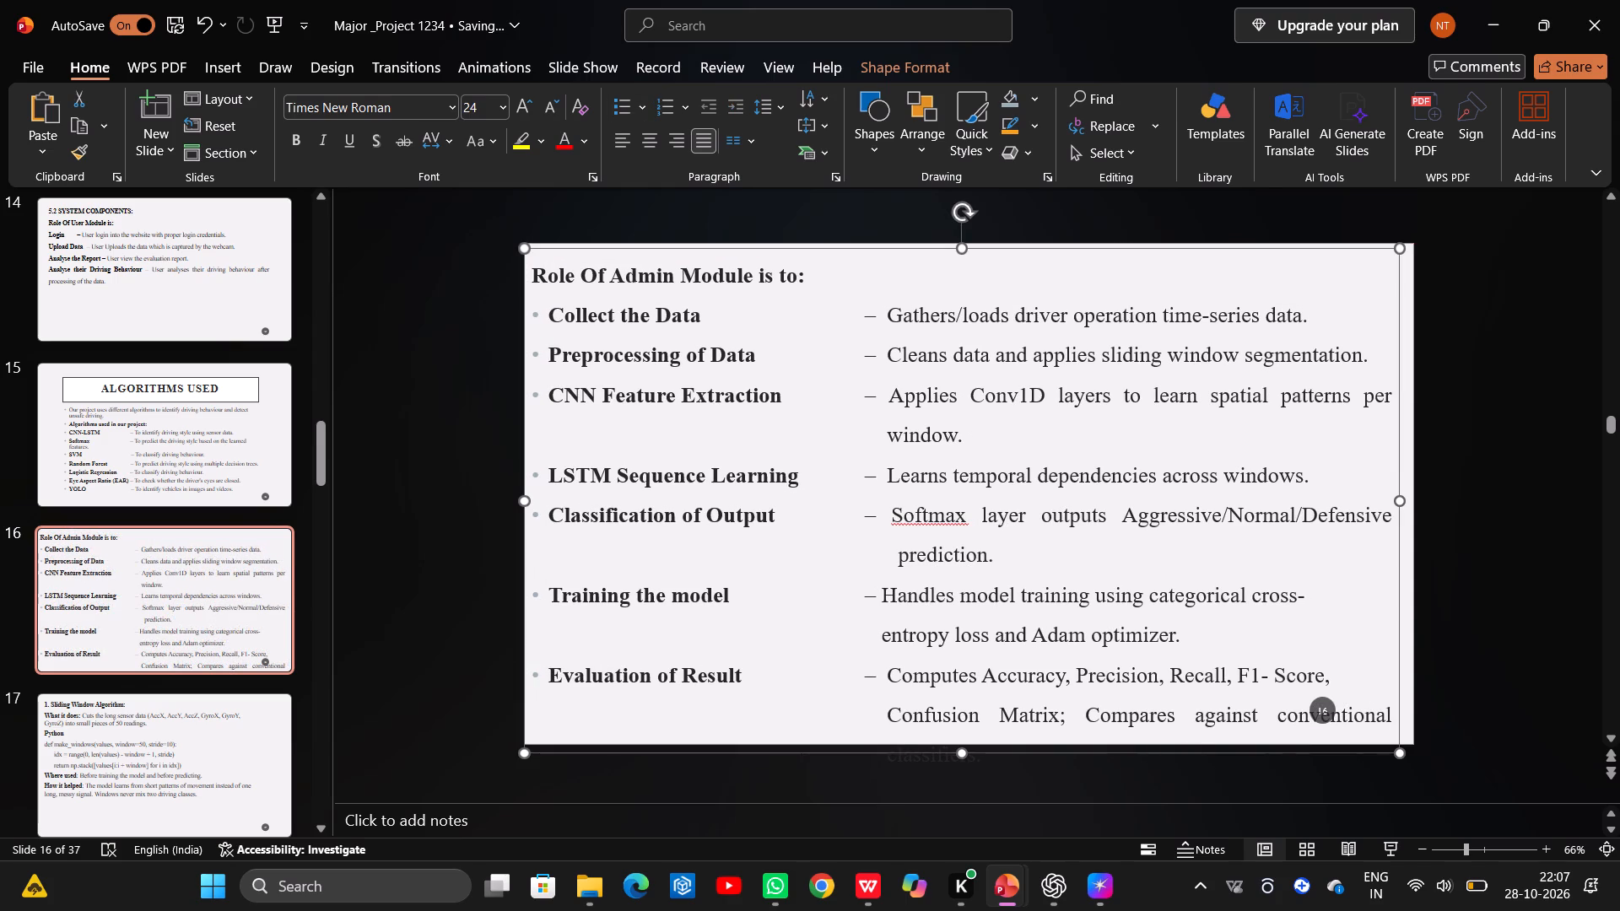
drag(1400, 752, 1396, 743)
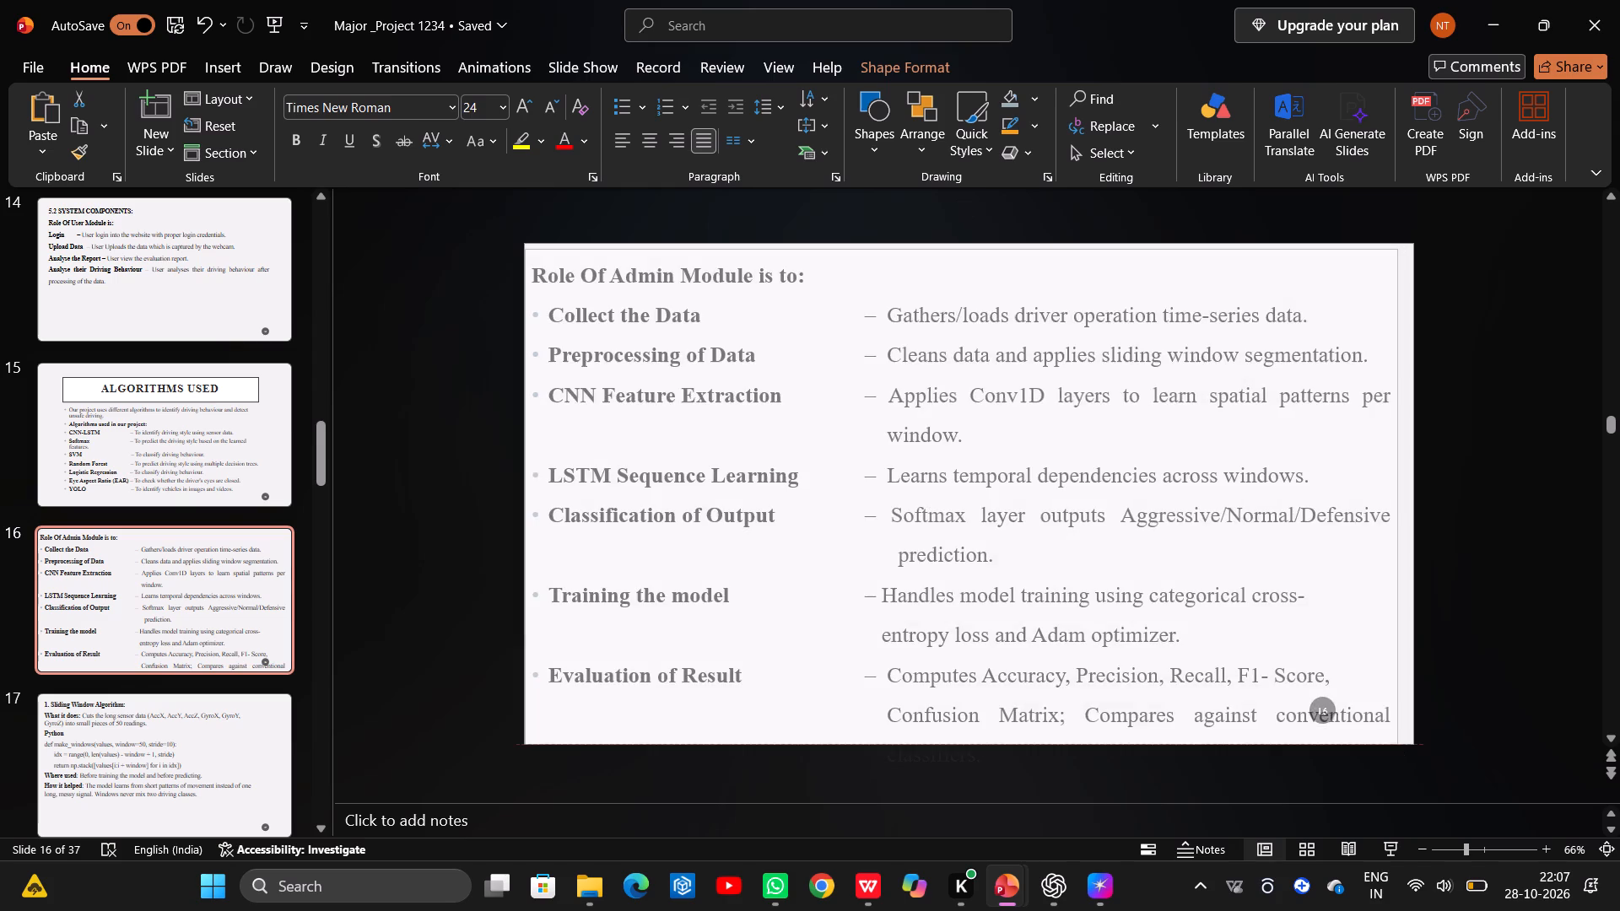
drag(1396, 743, 1396, 730)
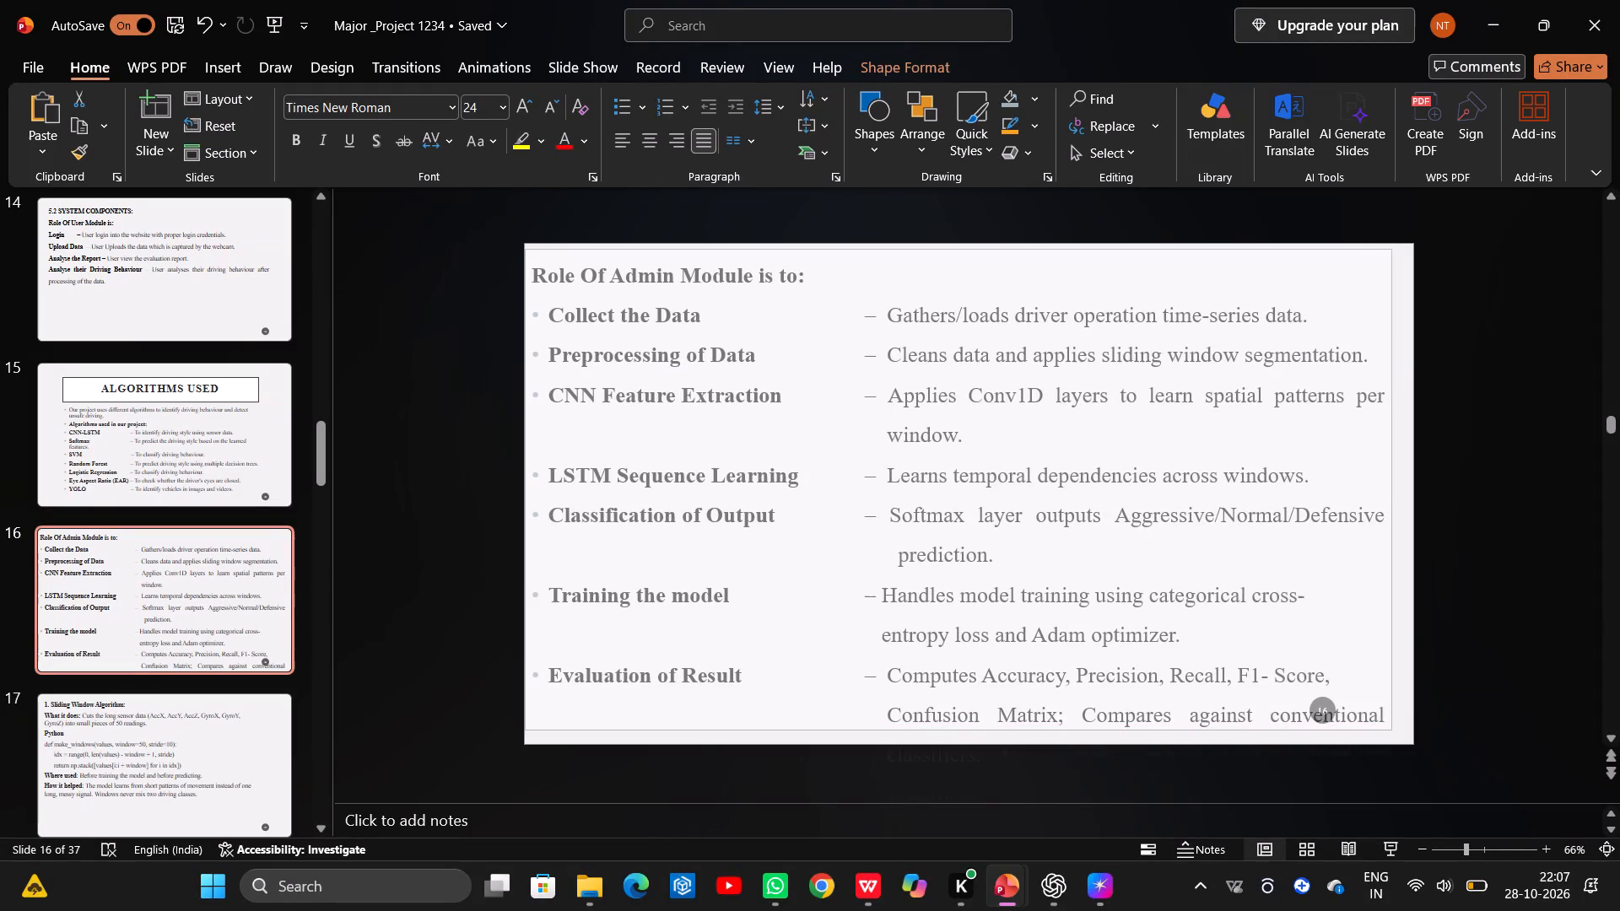
drag(1396, 730, 1401, 736)
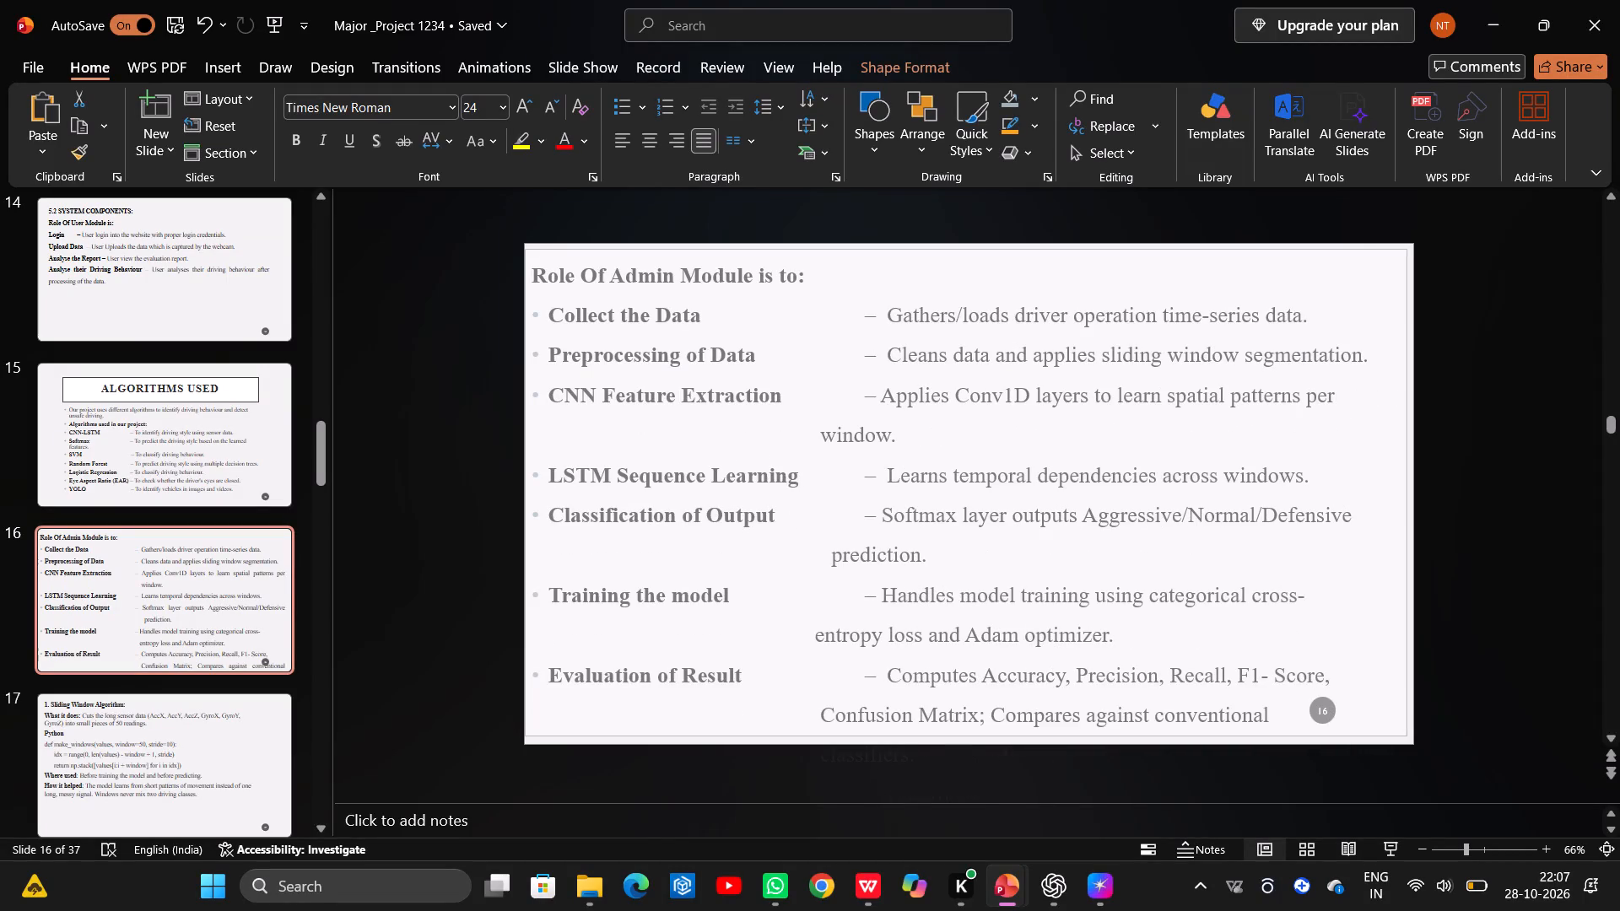
drag(1401, 736, 1388, 736)
click(1170, 643)
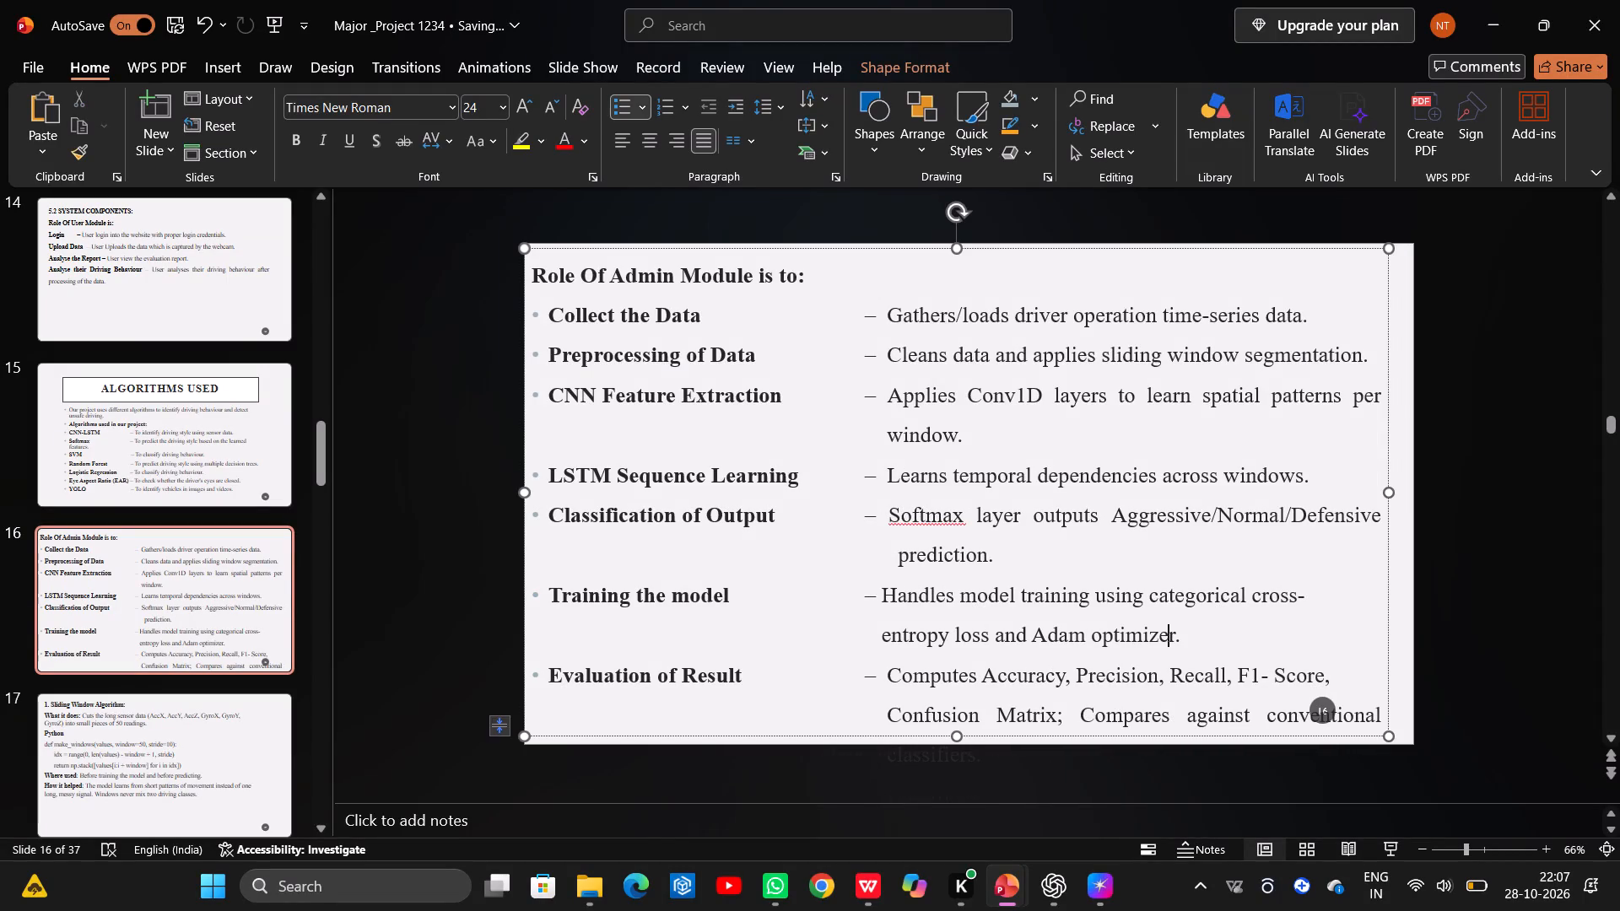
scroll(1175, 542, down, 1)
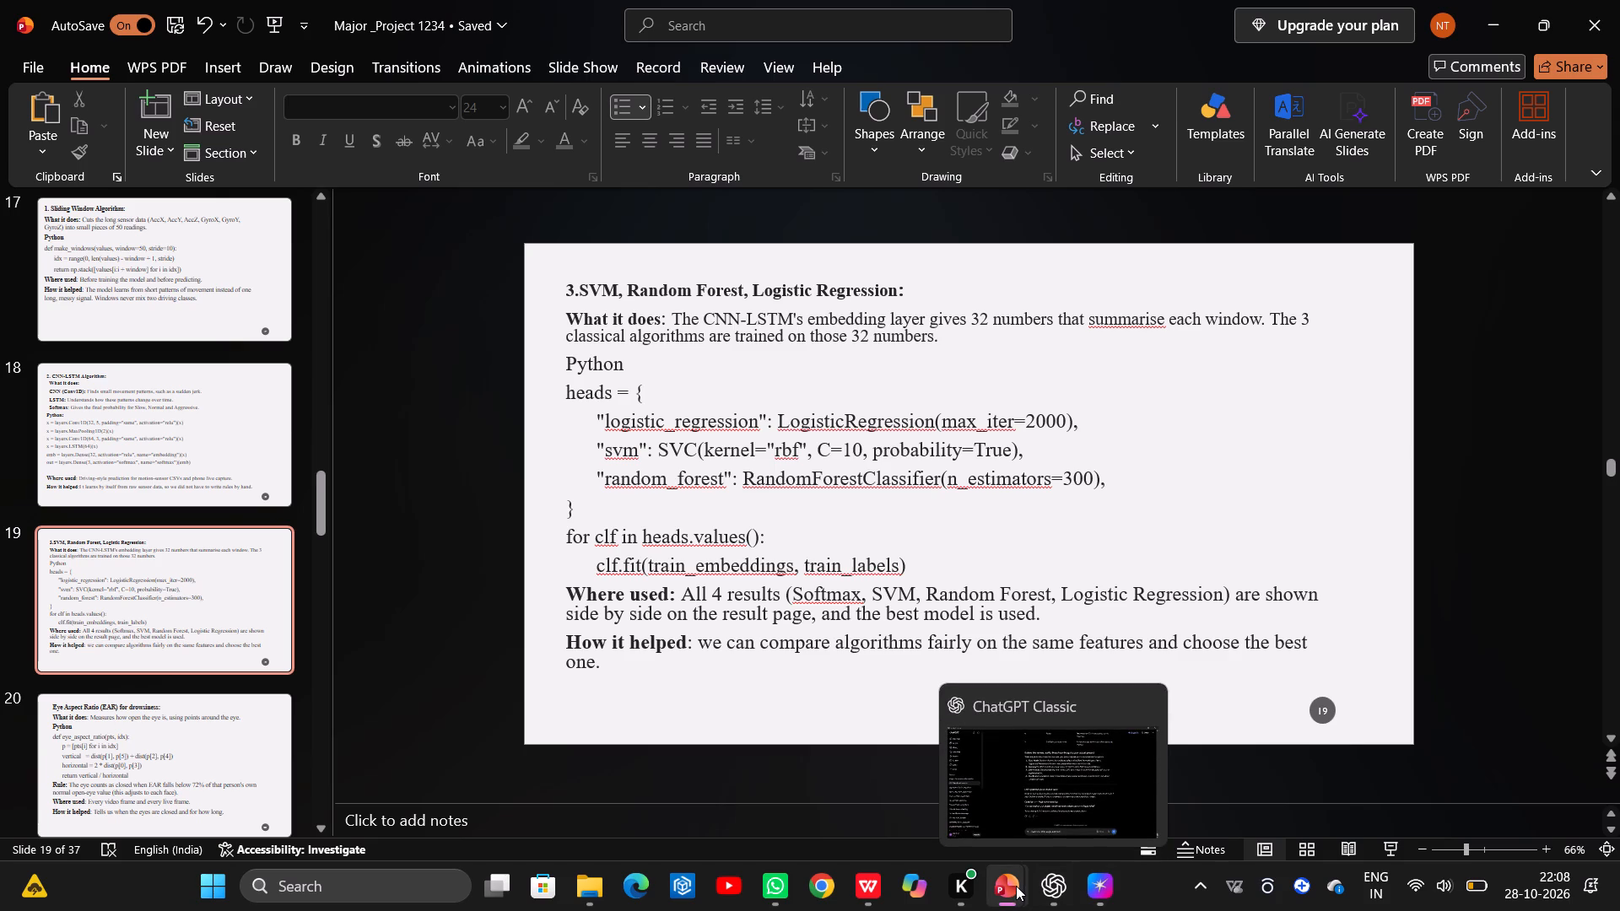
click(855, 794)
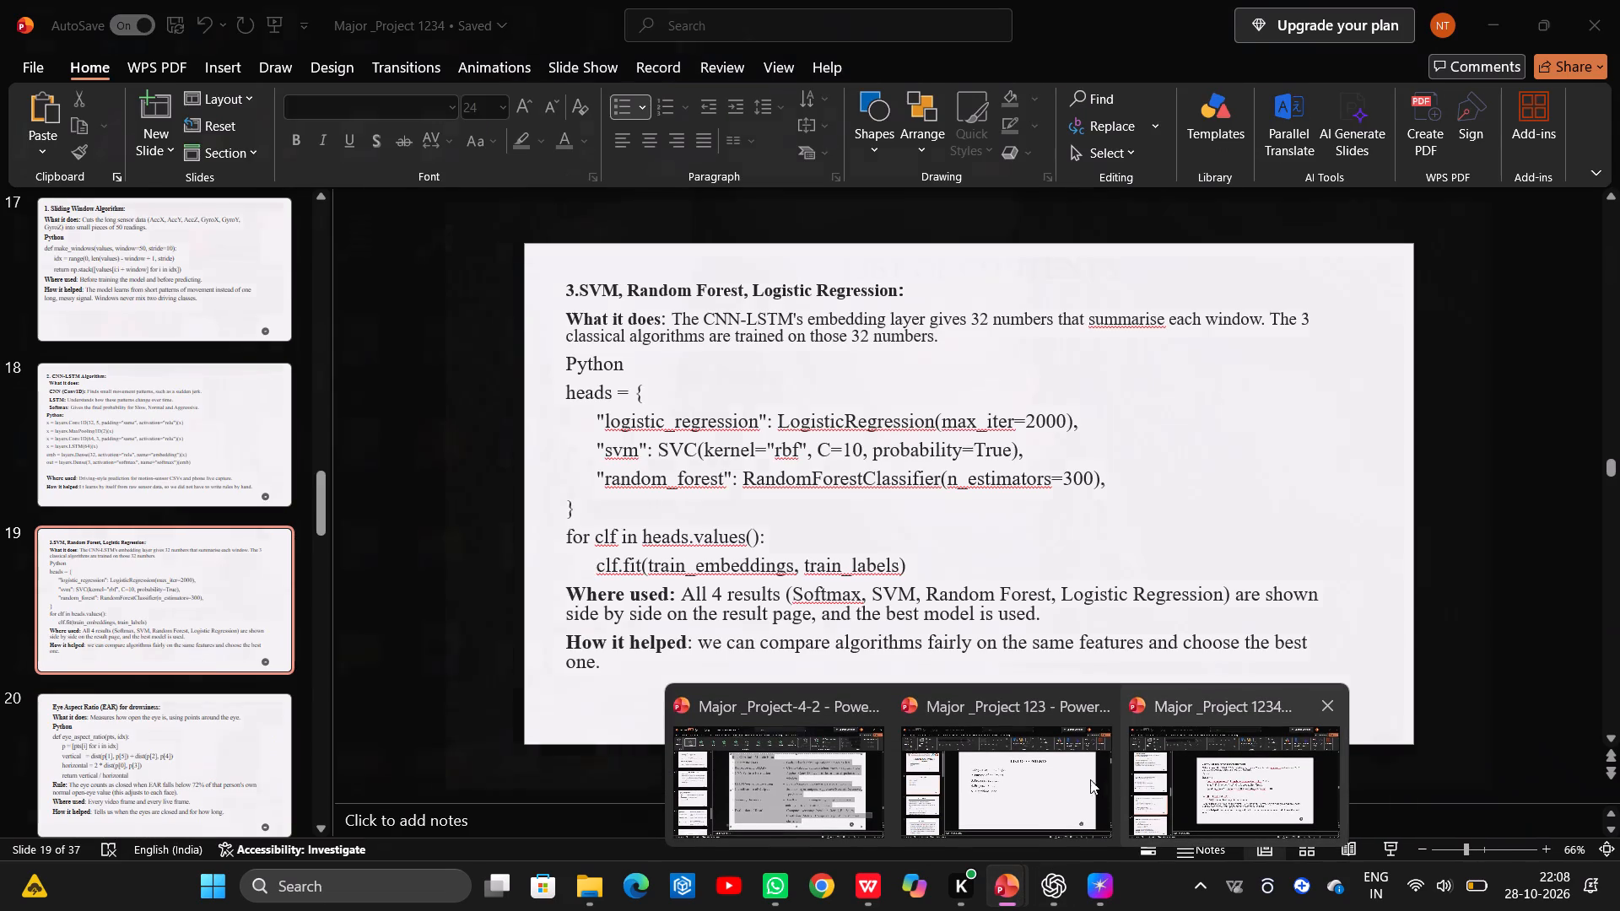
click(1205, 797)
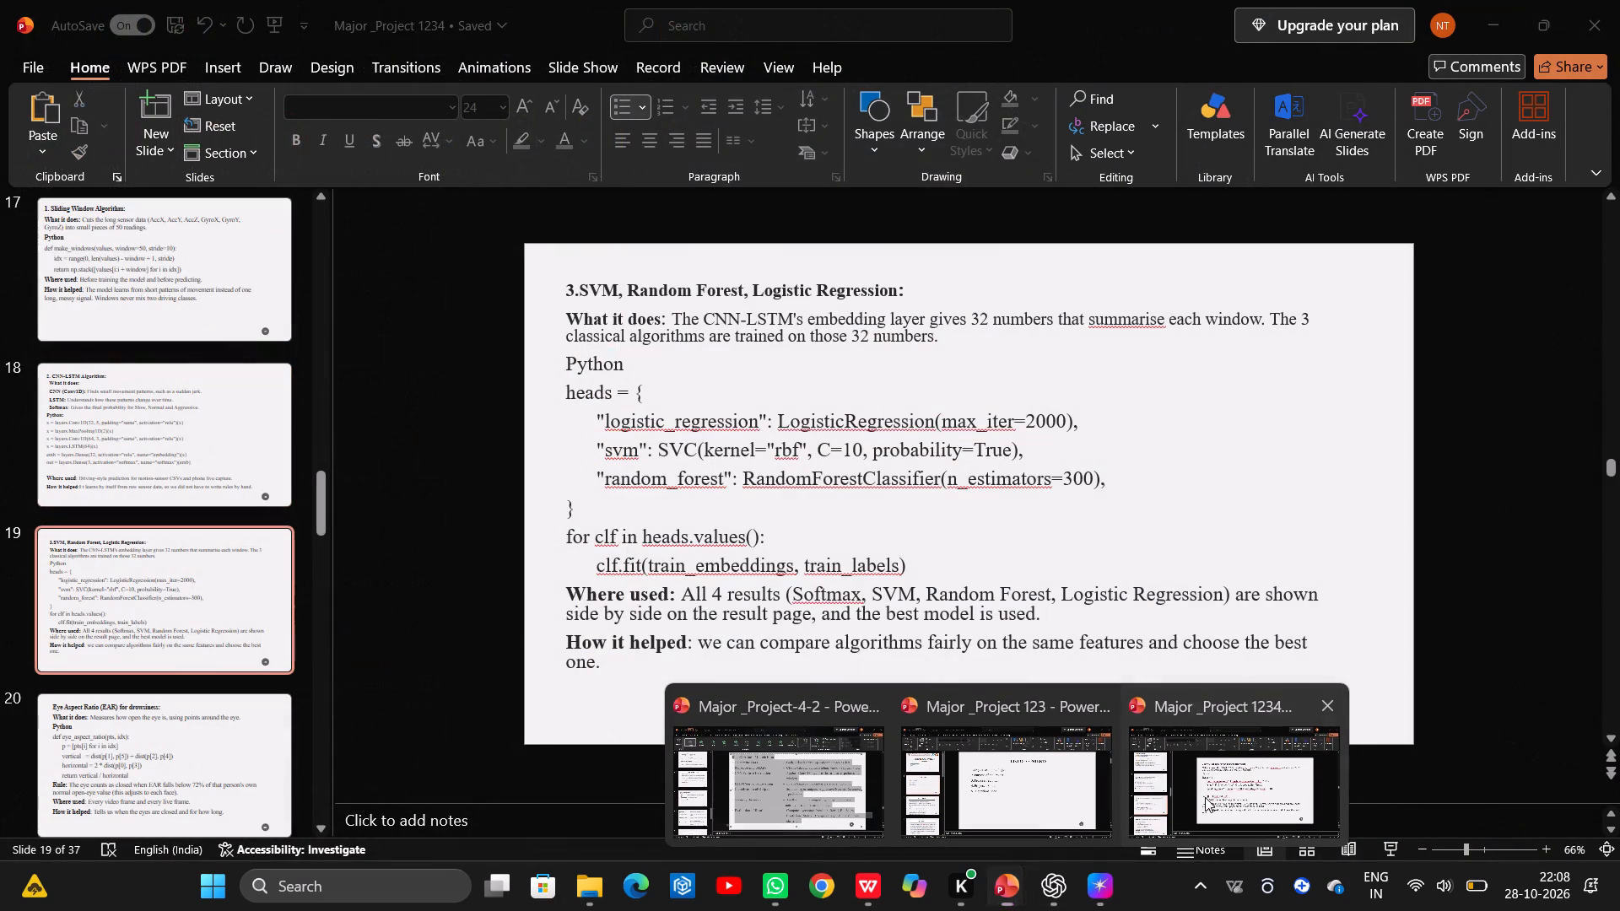
Stretch the top of slide 16's Role Of Admin Module placeholder slightly above the slide's top edge, shifting its text upward.
scroll(234, 289, up, 1)
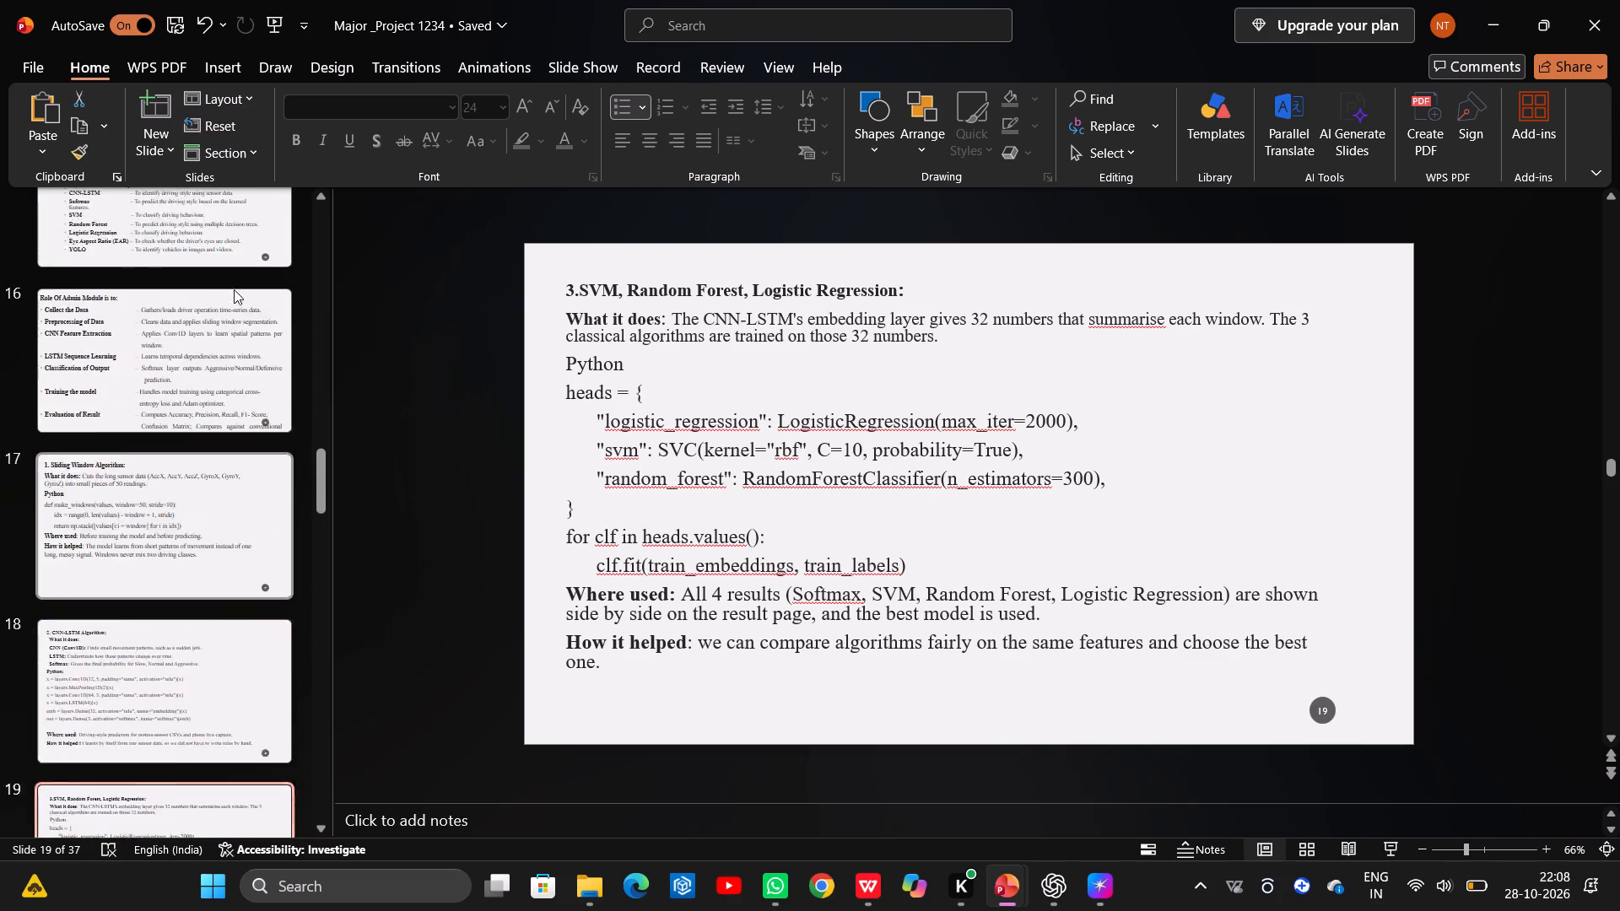
scroll(234, 289, up, 1)
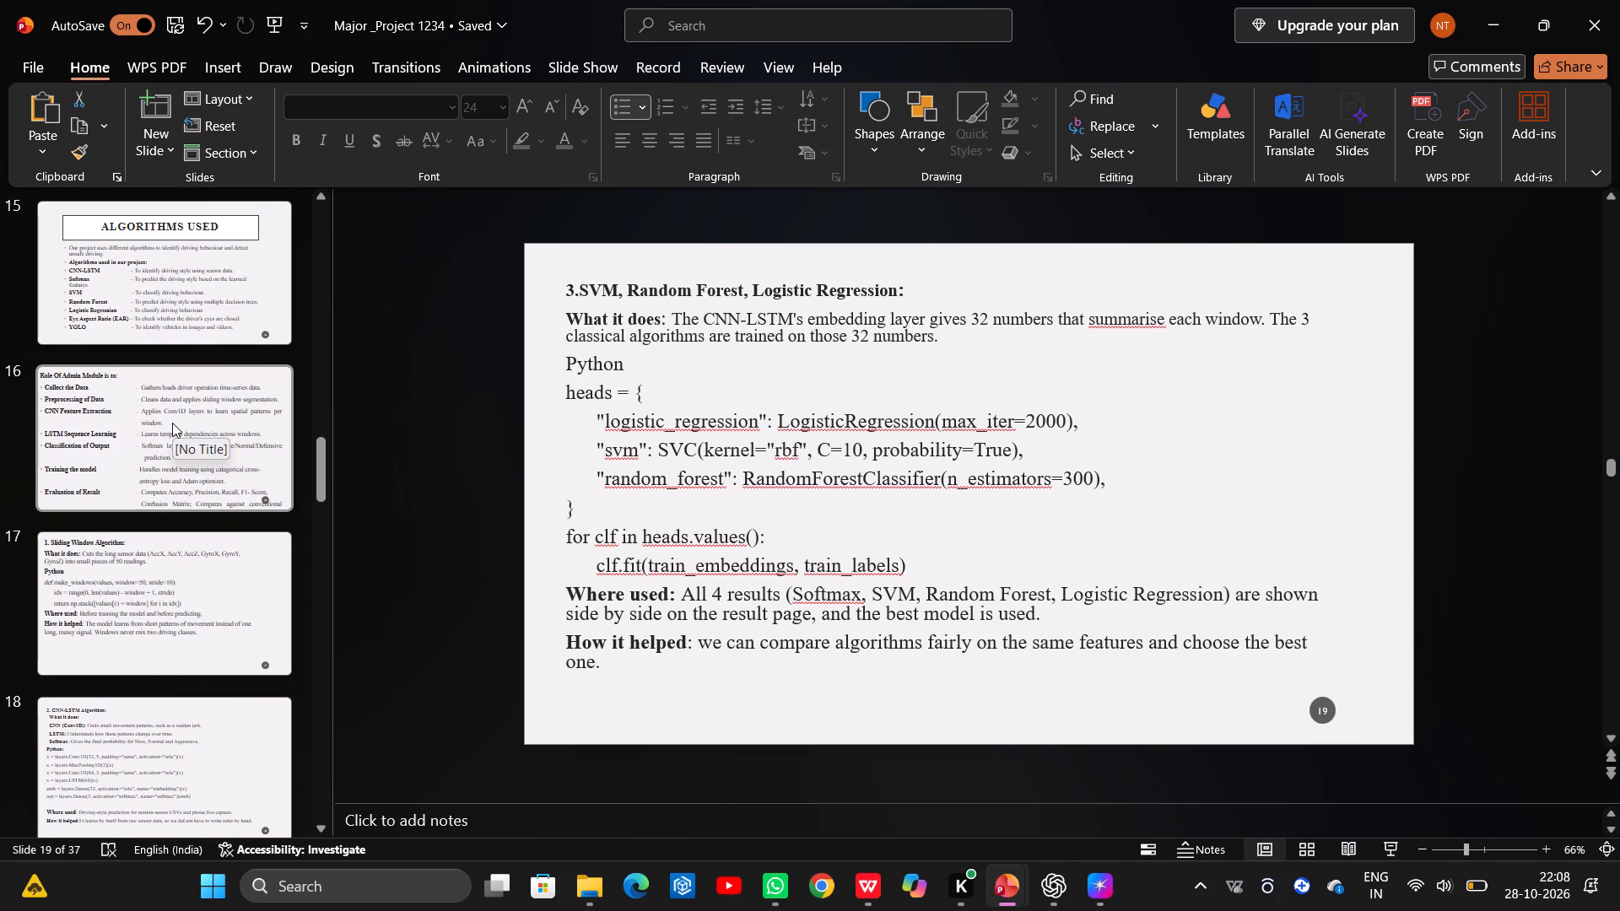
click(172, 423)
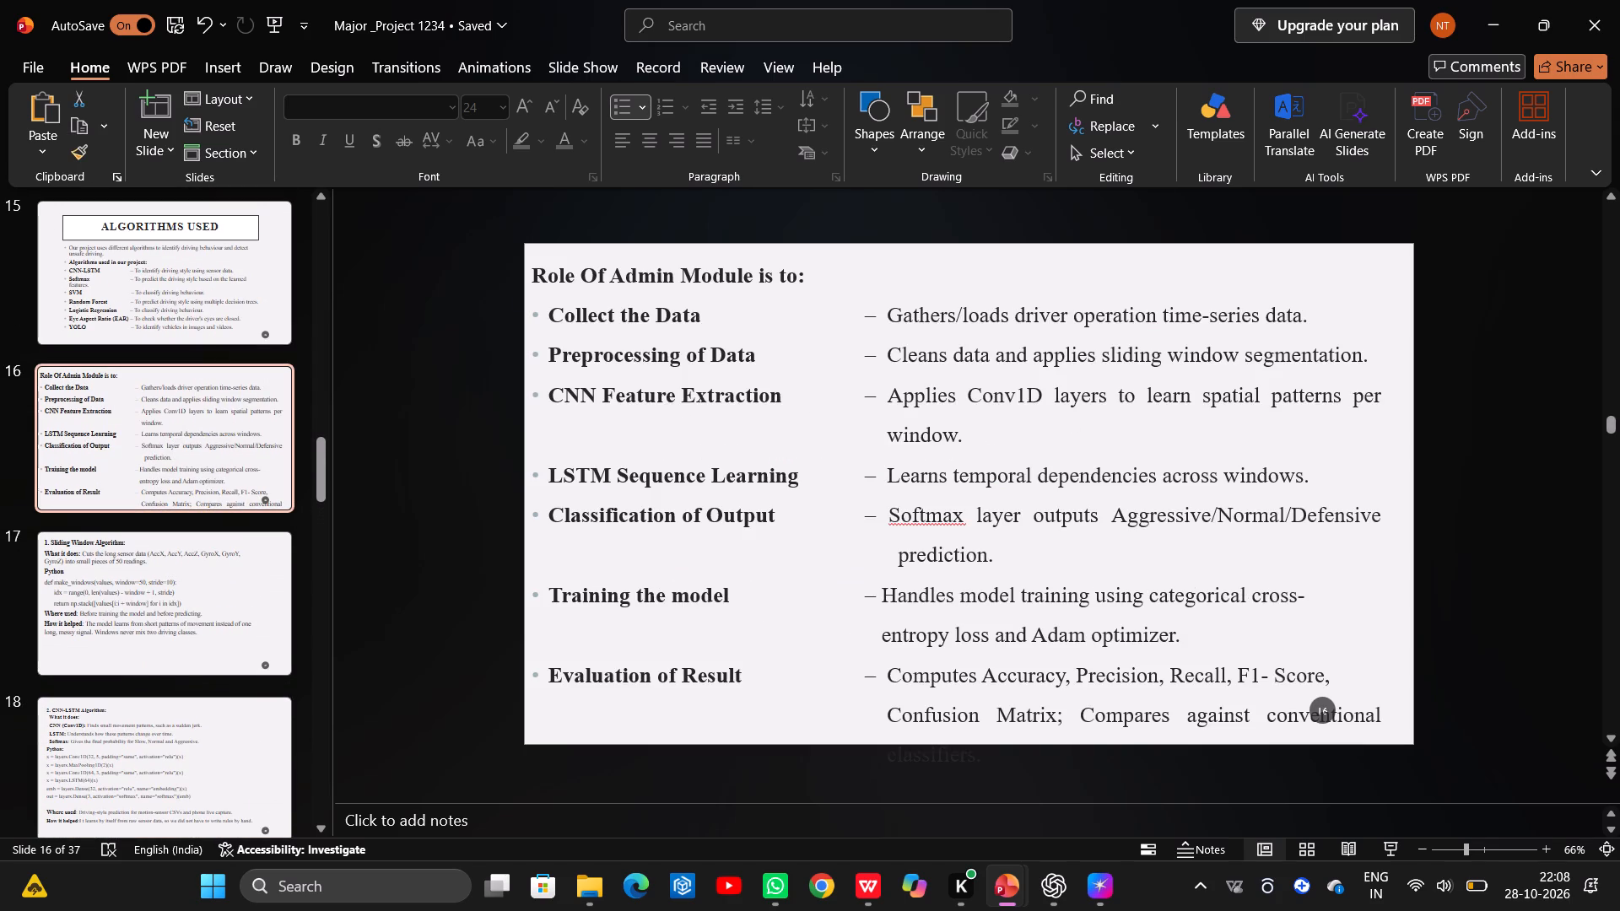
click(651, 283)
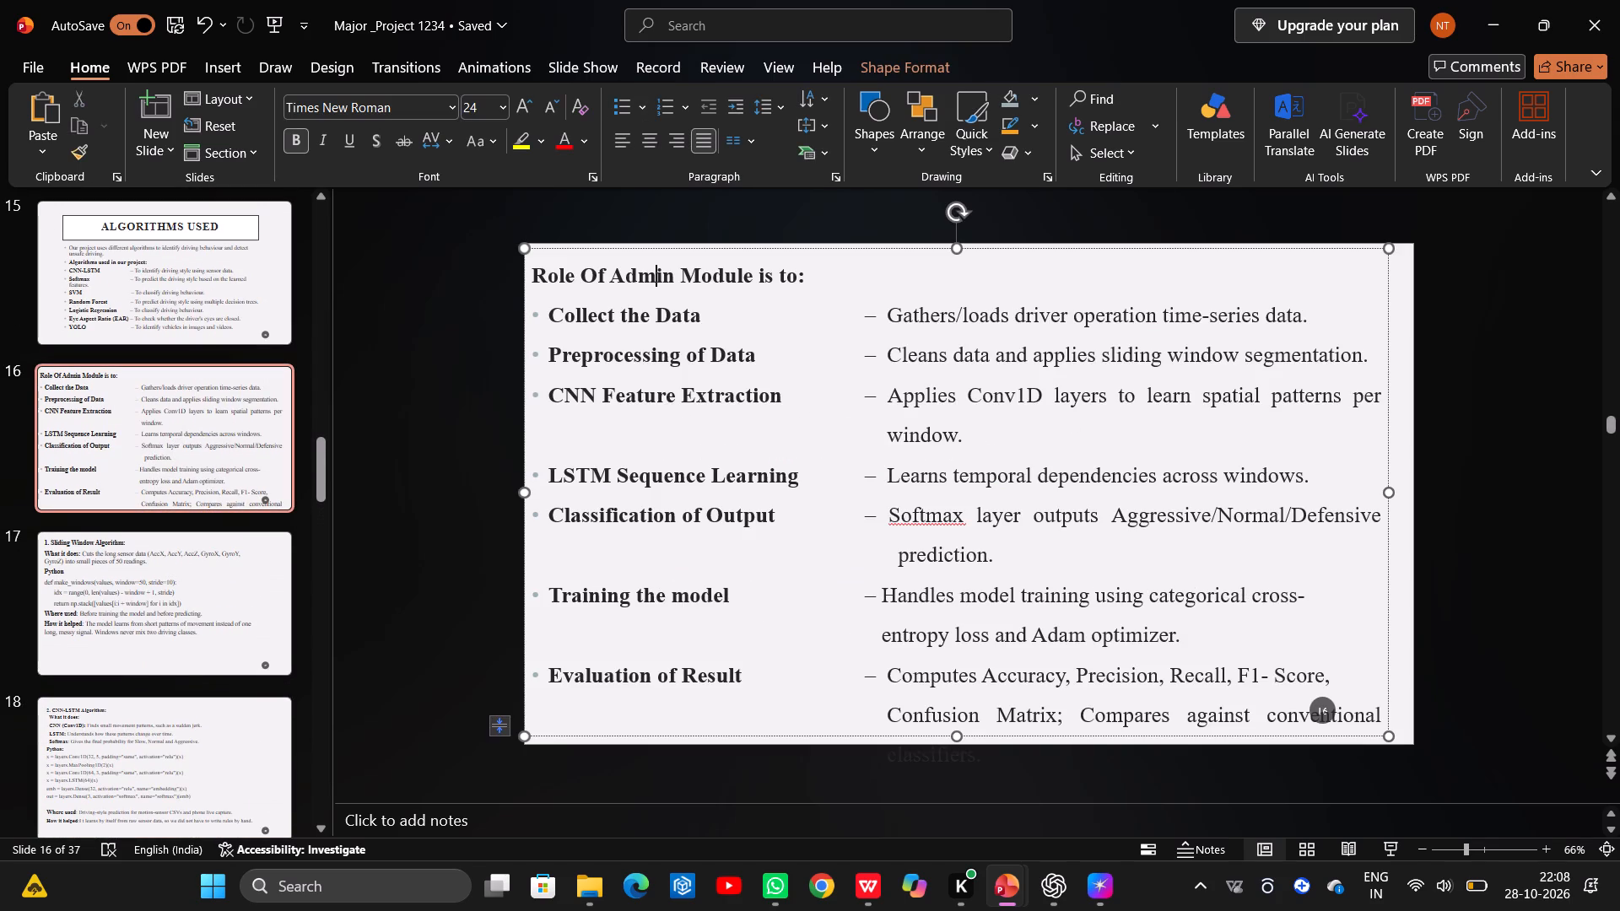
drag(959, 249, 958, 237)
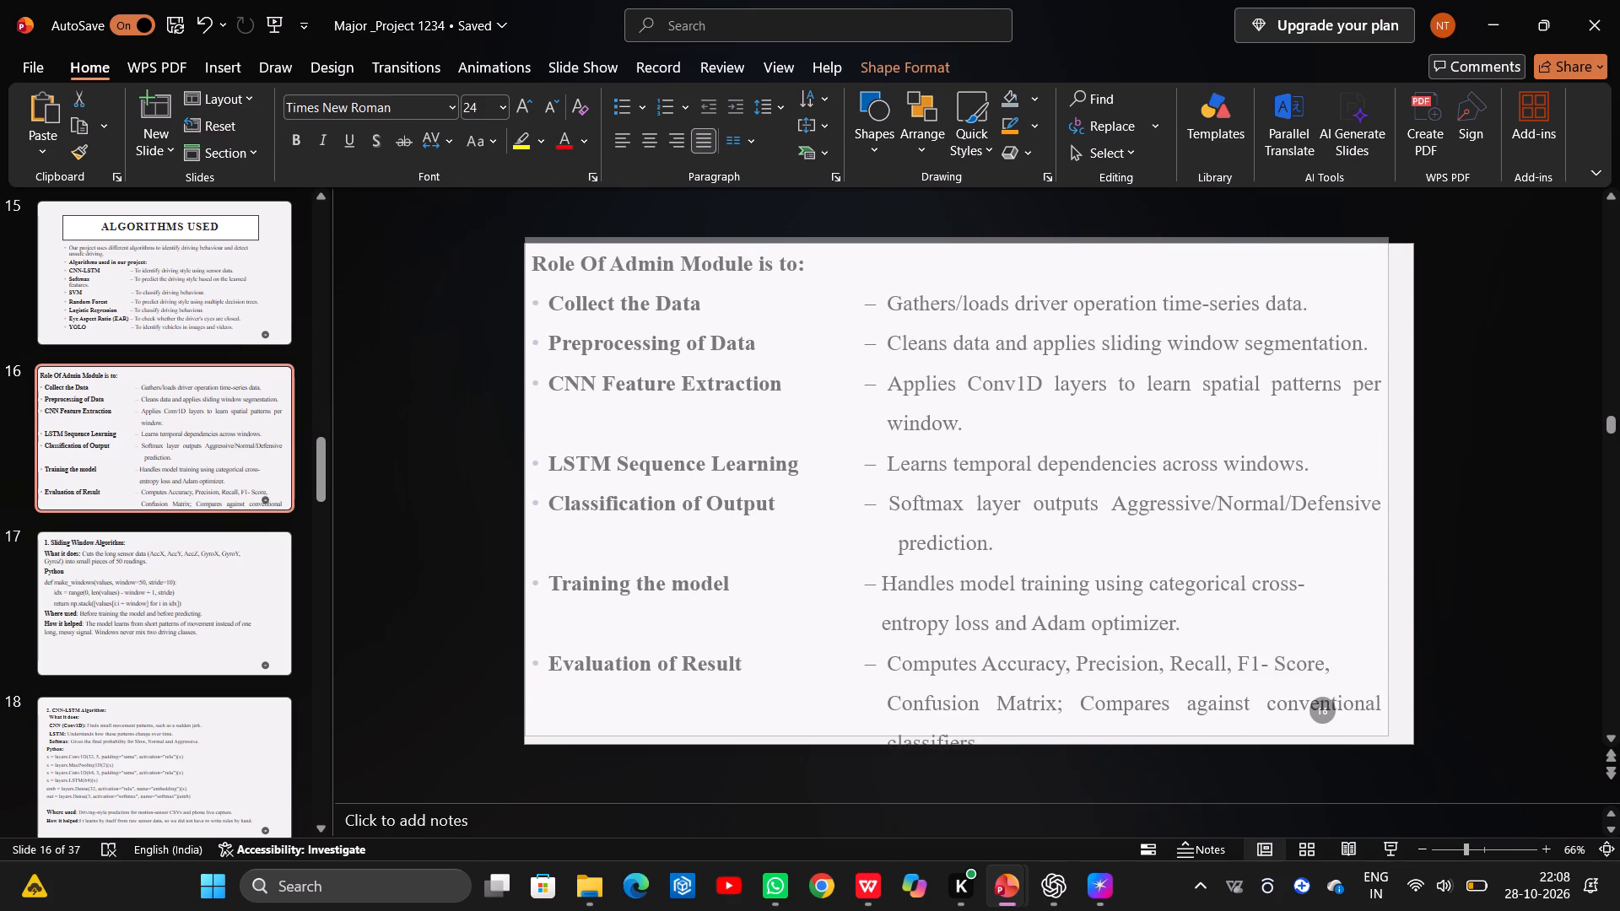
drag(958, 237, 961, 222)
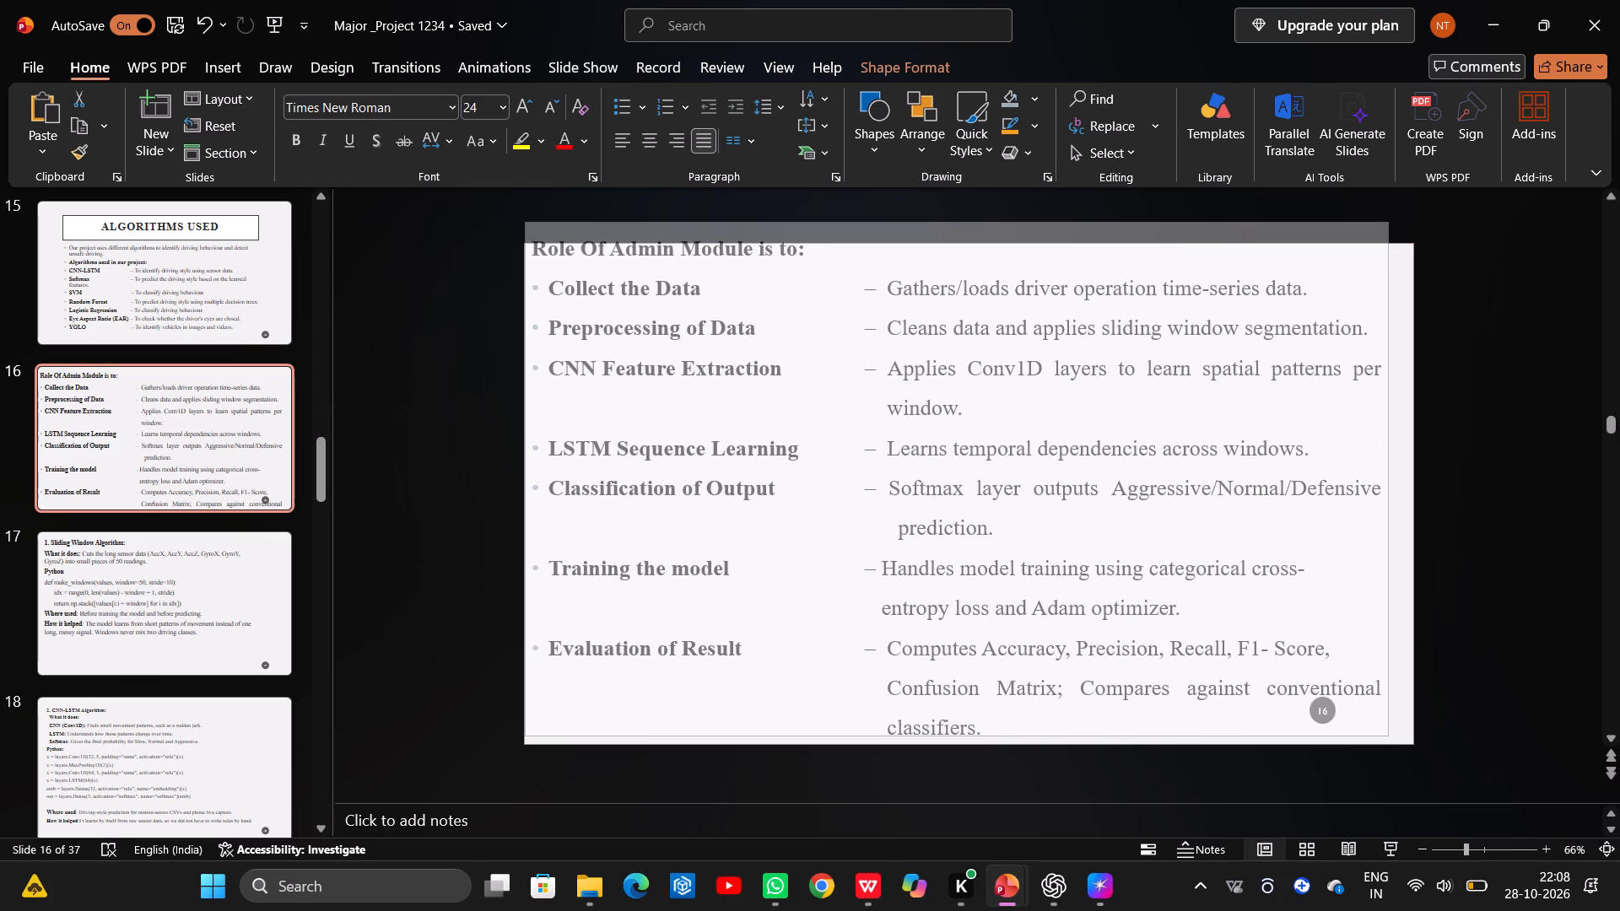
drag(961, 222, 964, 229)
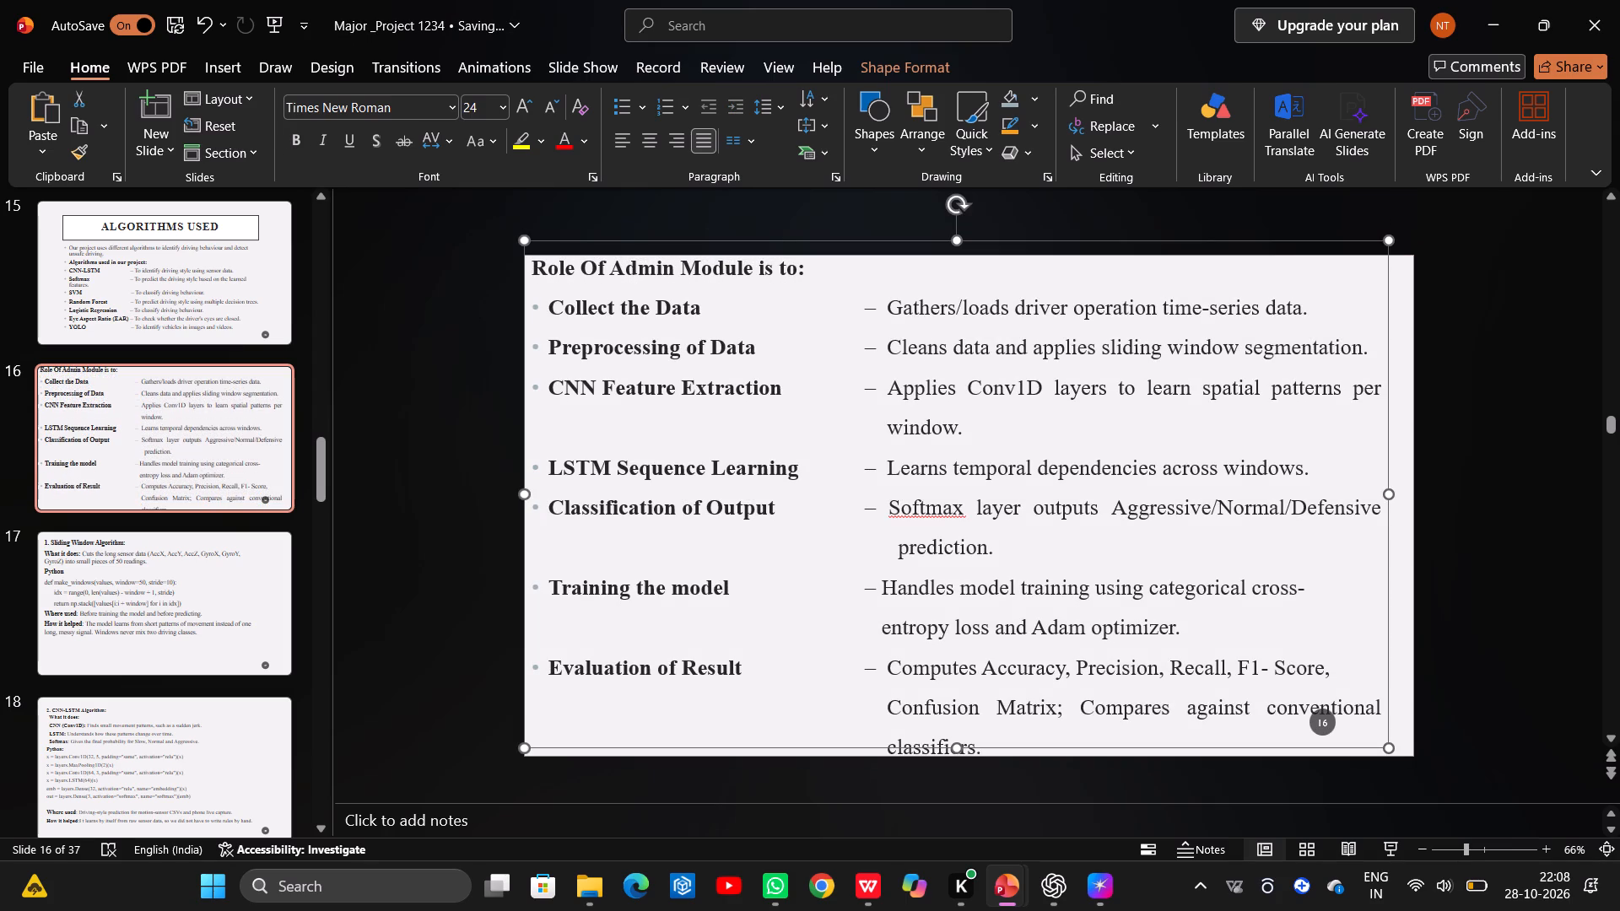
click(830, 504)
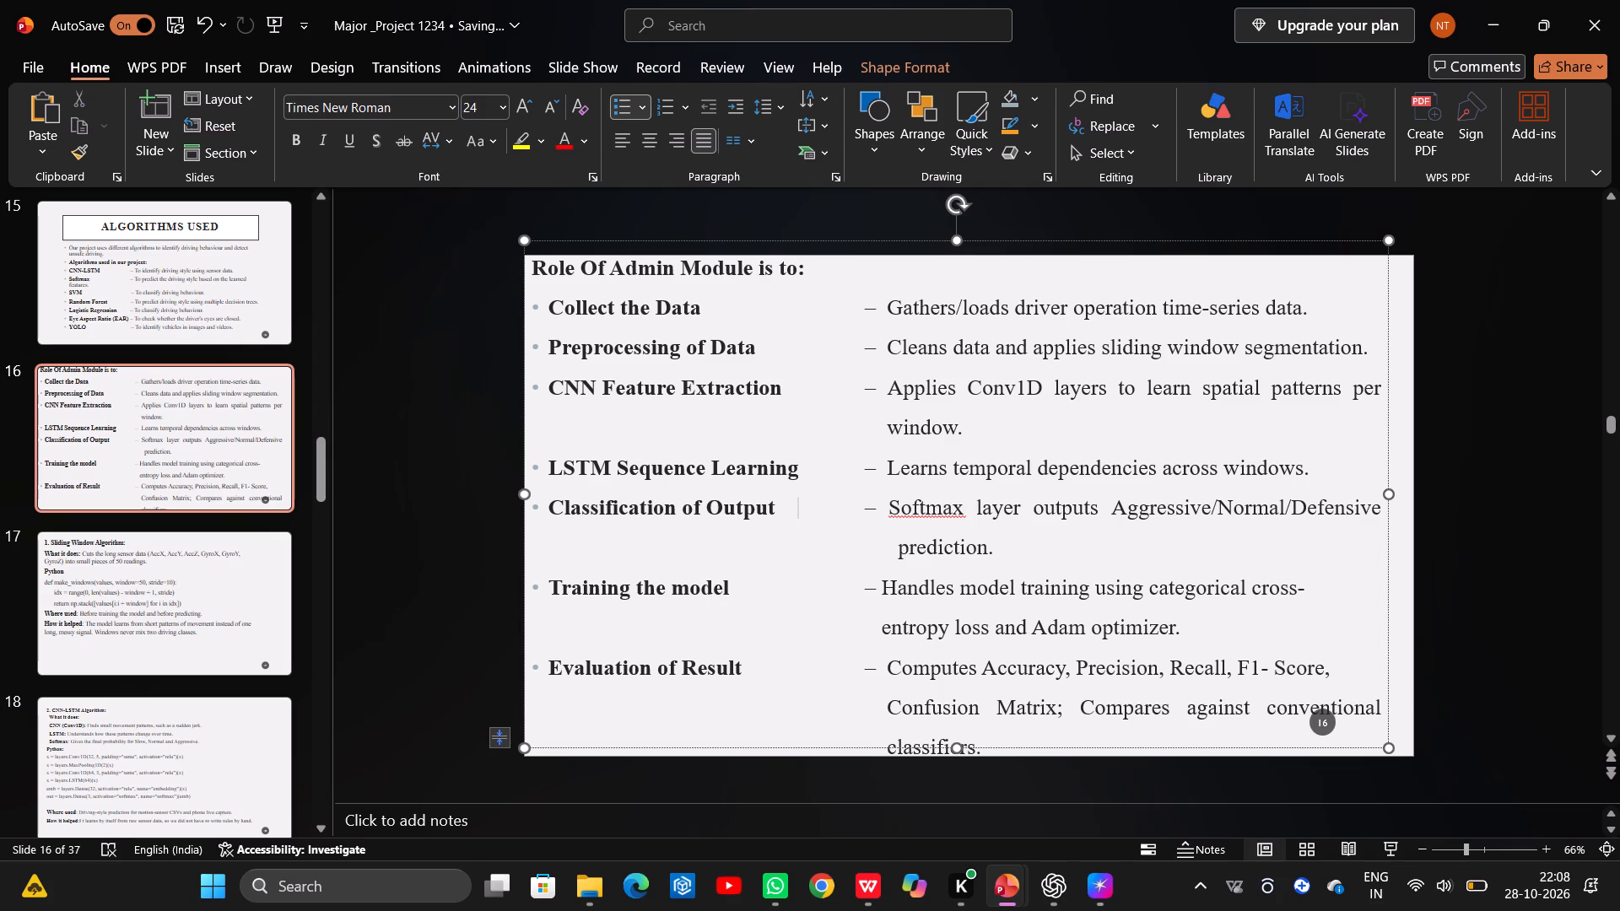
click(1474, 481)
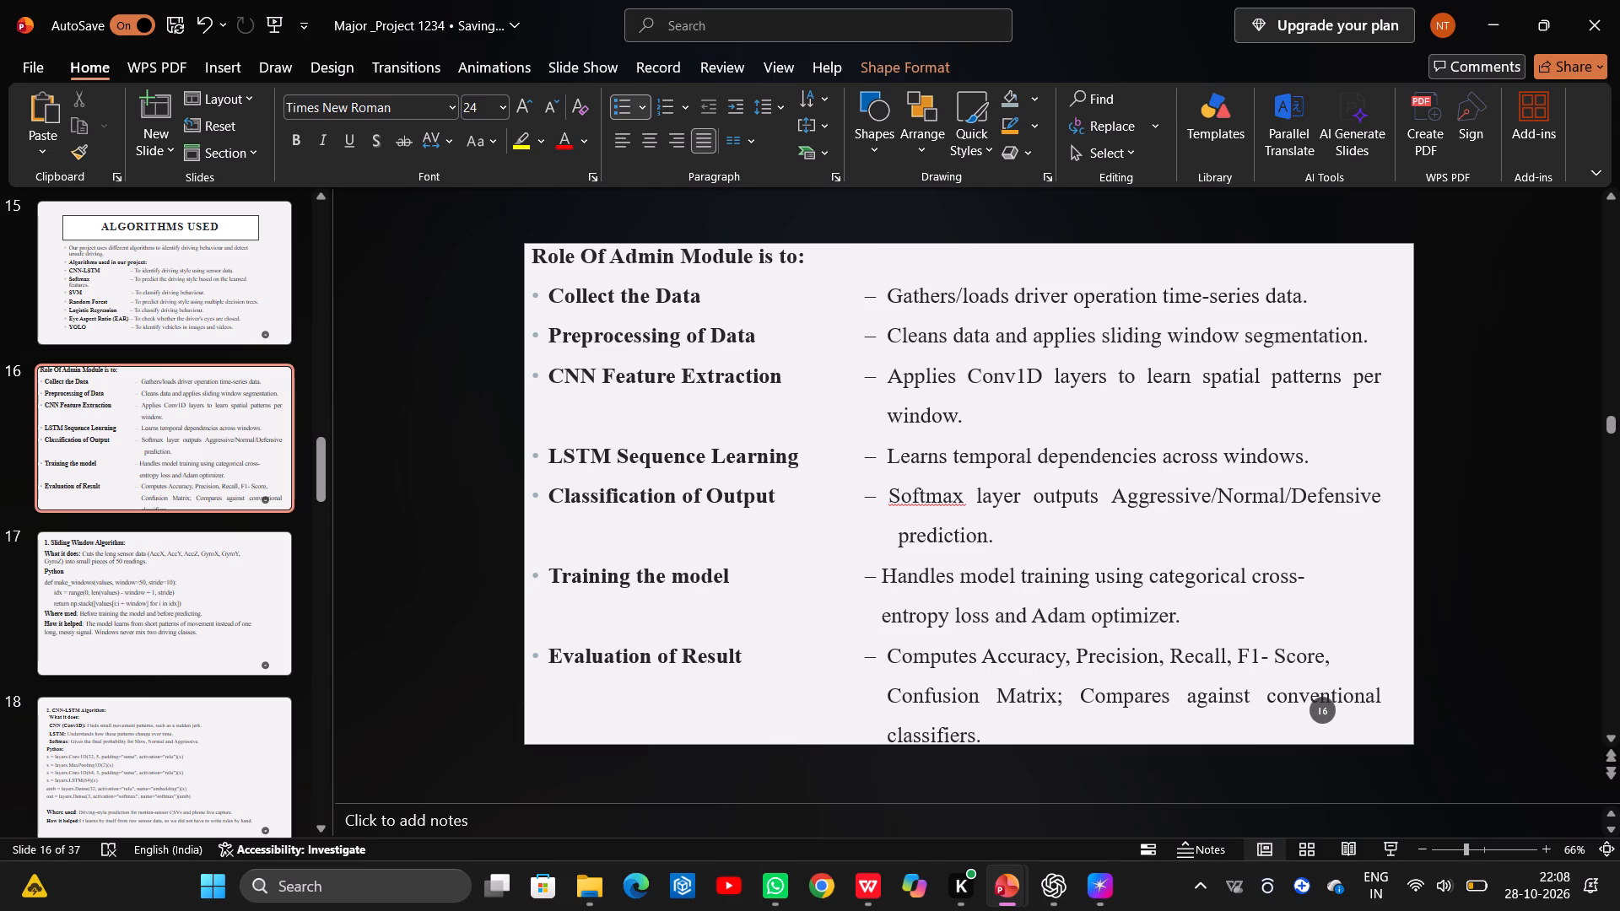
Review the List of Contents on slide 2 against the order of the deck's section slides through to the results slides.
click(189, 602)
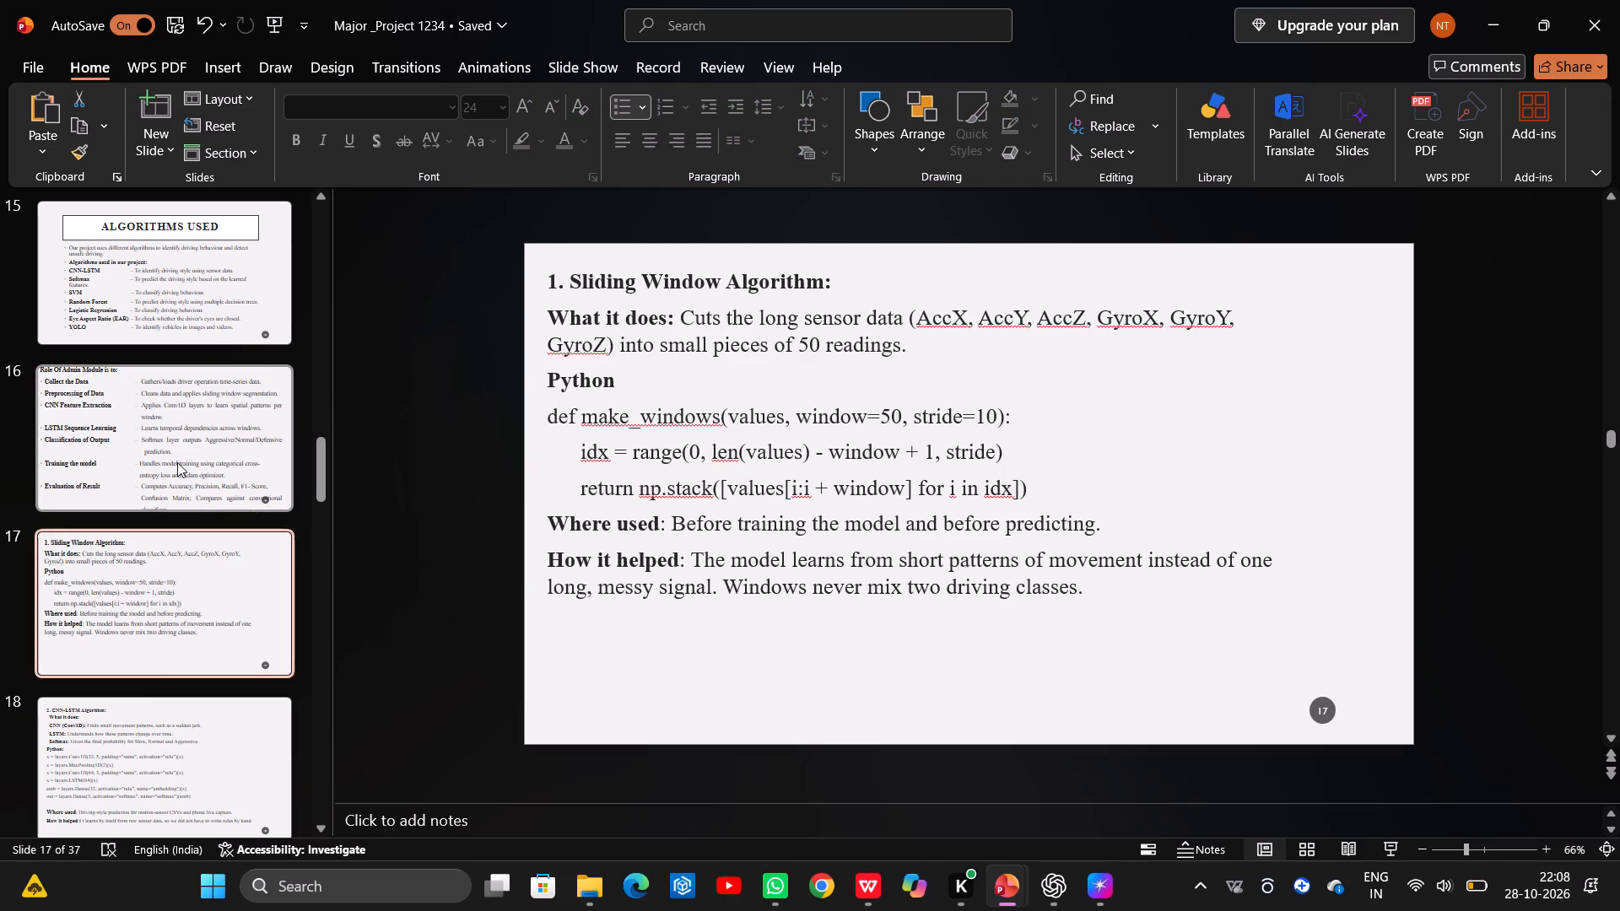
click(175, 422)
scroll(175, 422, up, 20)
scroll(175, 422, up, 20)
scroll(175, 422, up, 20)
scroll(175, 422, down, 3)
scroll(175, 422, up, 20)
scroll(175, 422, up, 20)
scroll(175, 422, up, 4)
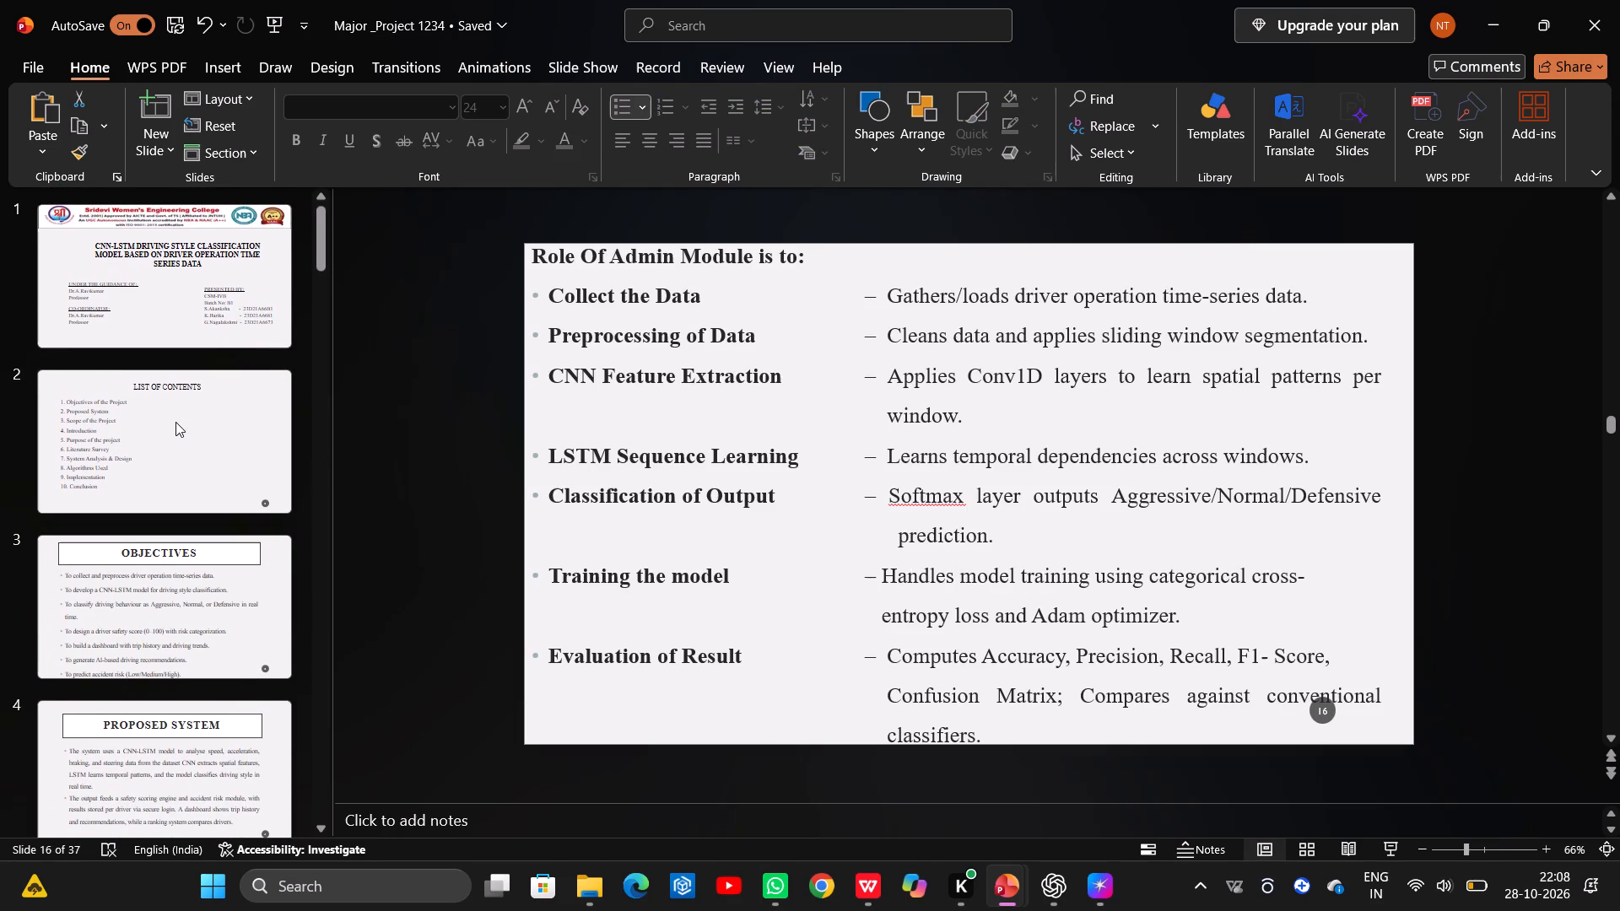
click(175, 423)
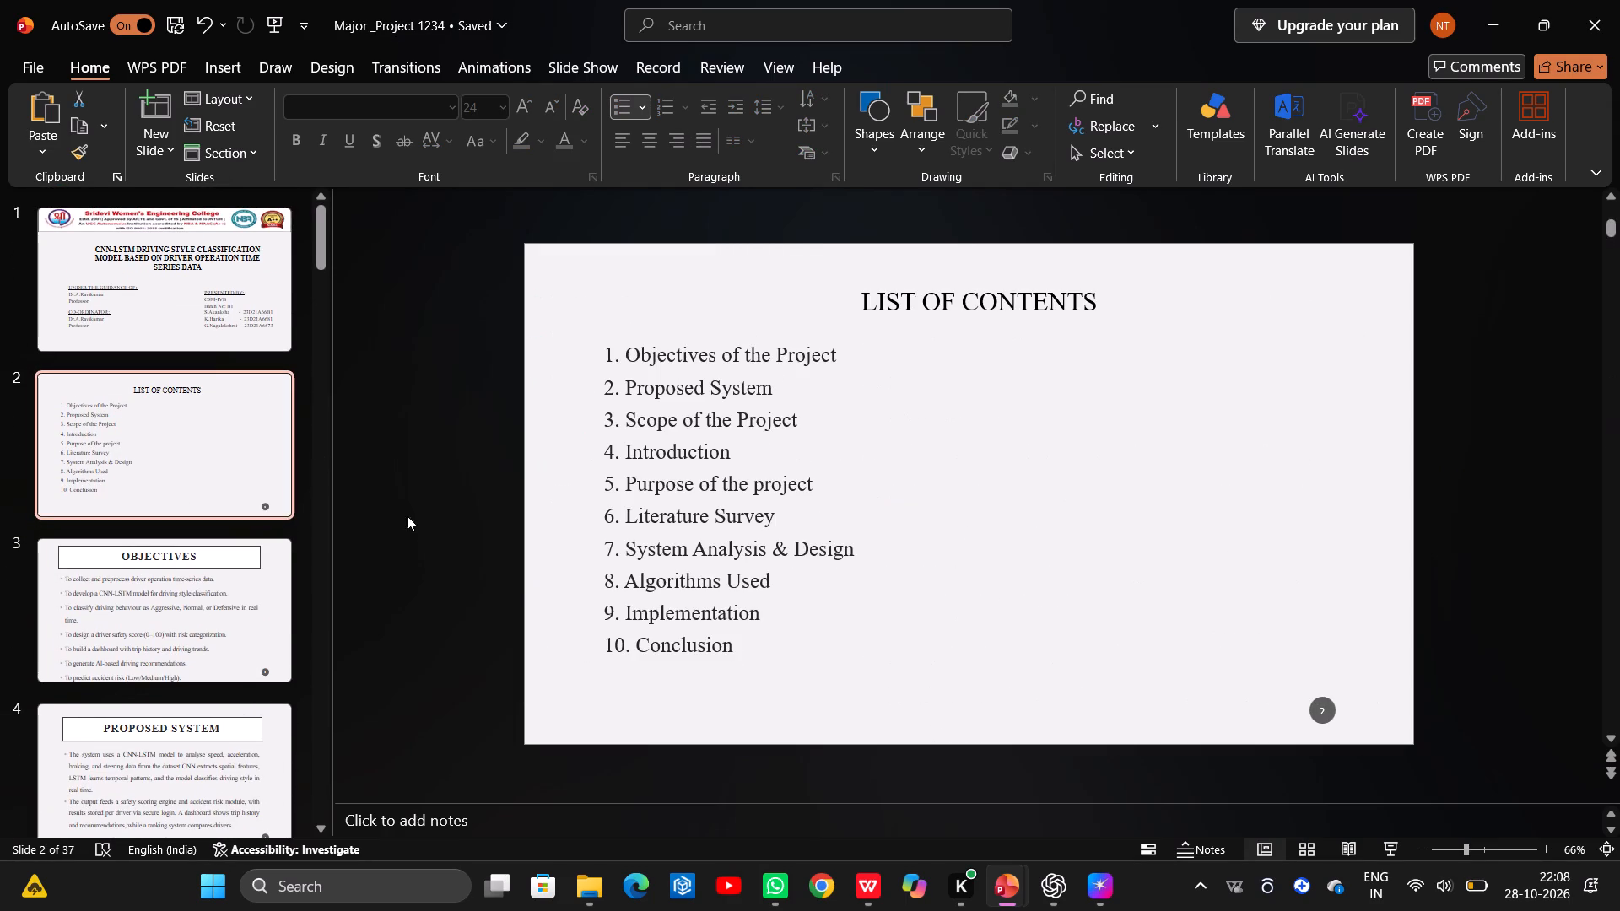
scroll(229, 582, down, 7)
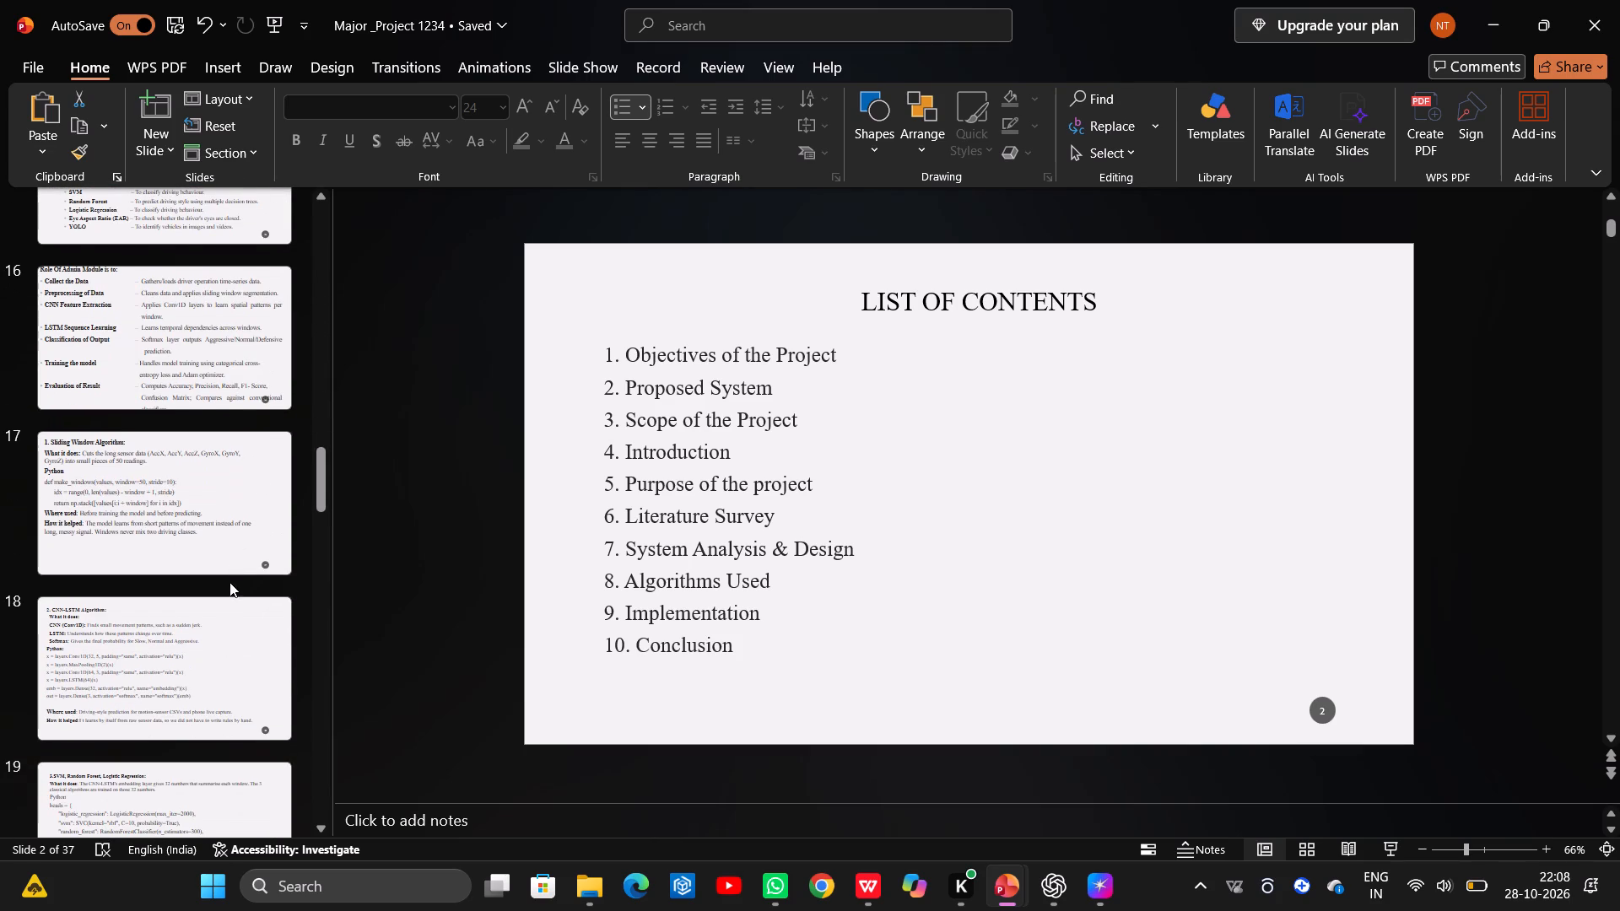
scroll(173, 287, down, 4)
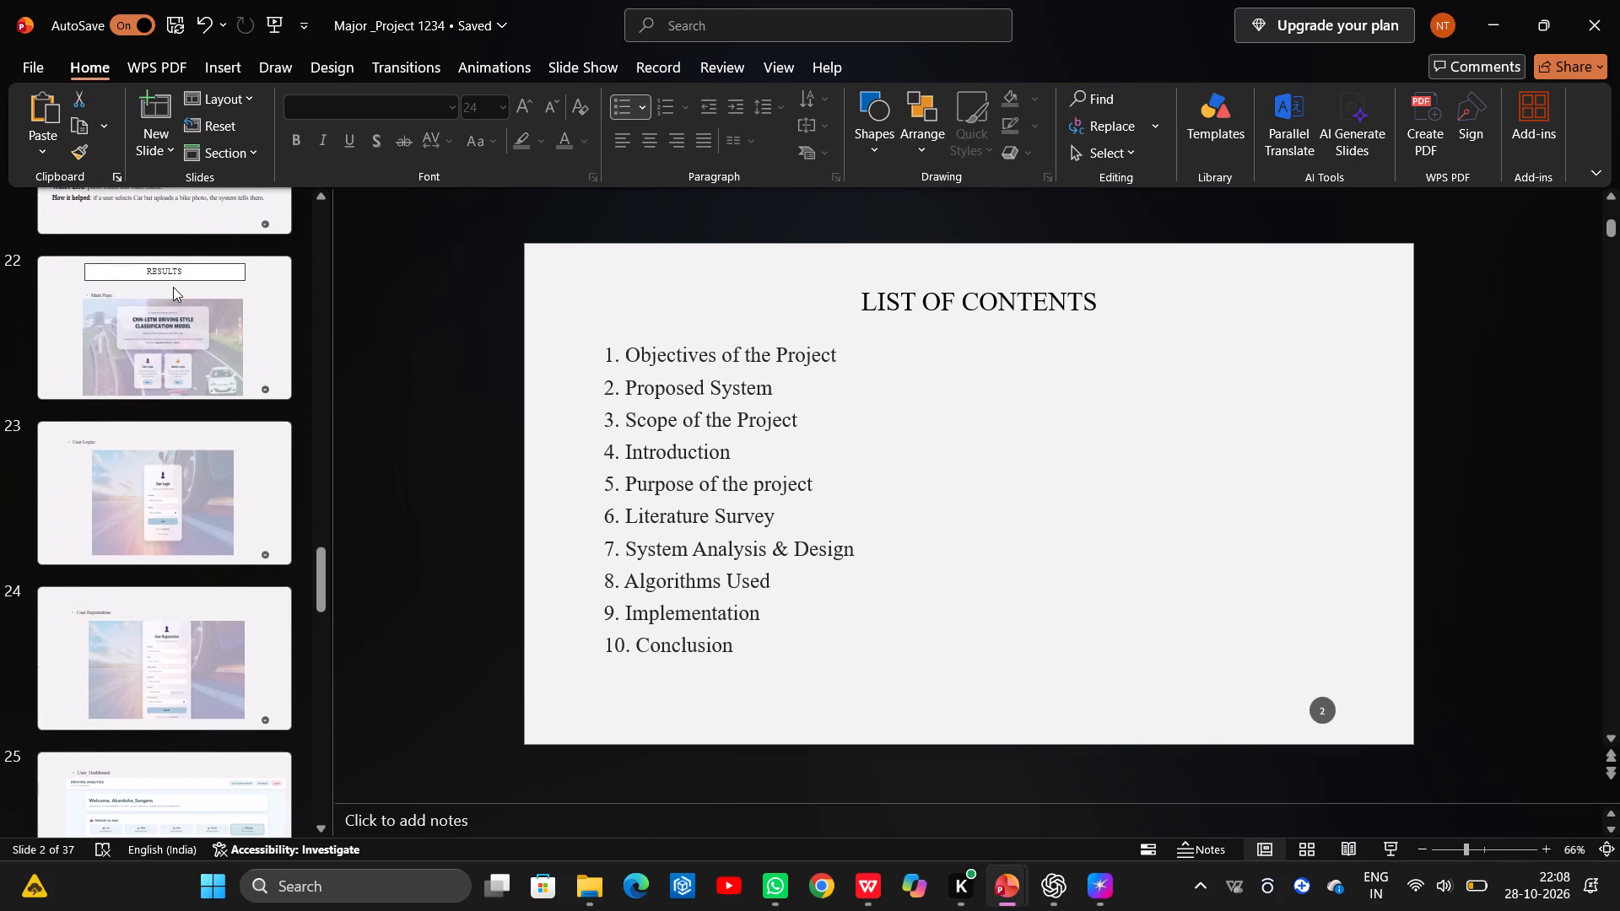
Retype slide 22's title as RESULTS and make it bold.
scroll(154, 332, up, 1)
click(154, 332)
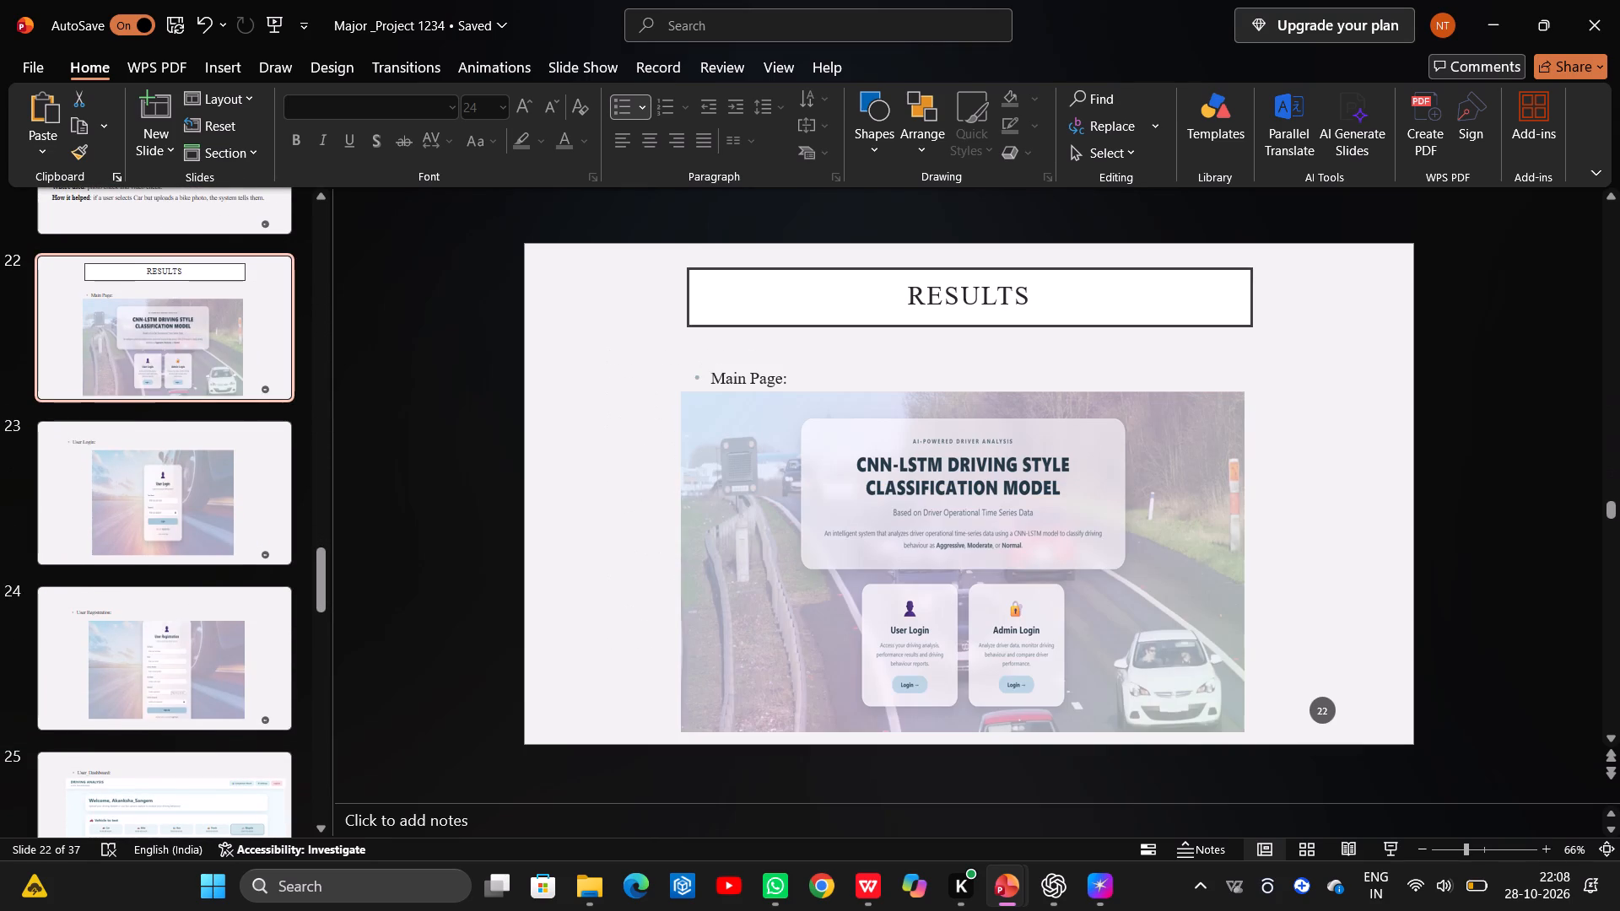
click(1023, 288)
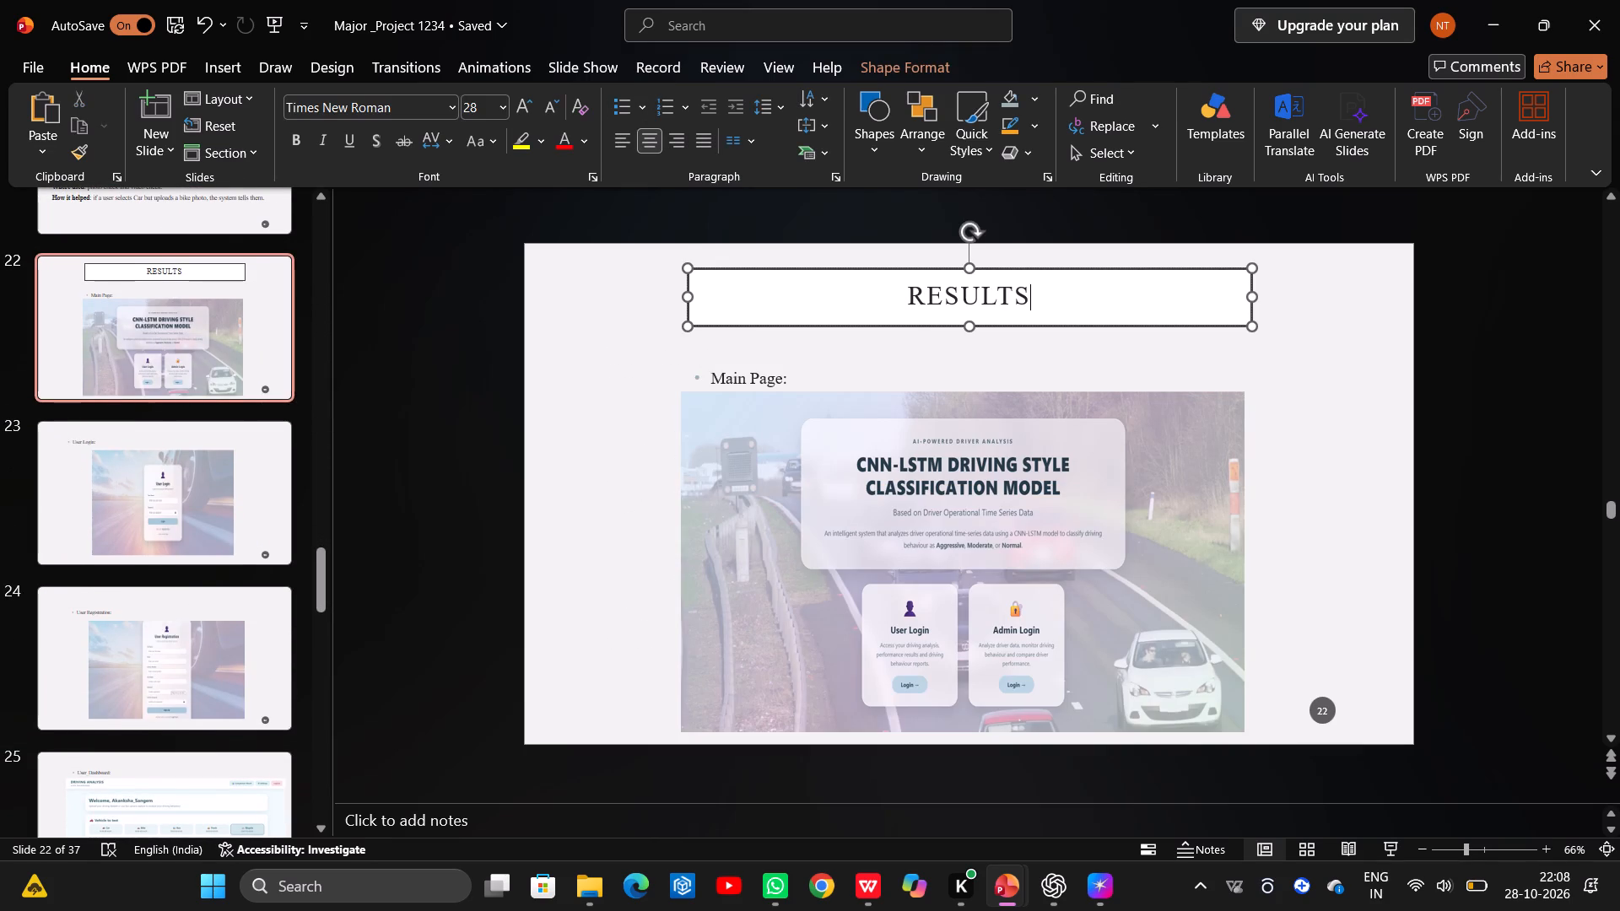
key(BackSpace)
key(BackSpace)
key(BackSpace)
key(BackSpace)
key(BackSpace)
key(BackSpace)
key(BackSpace)
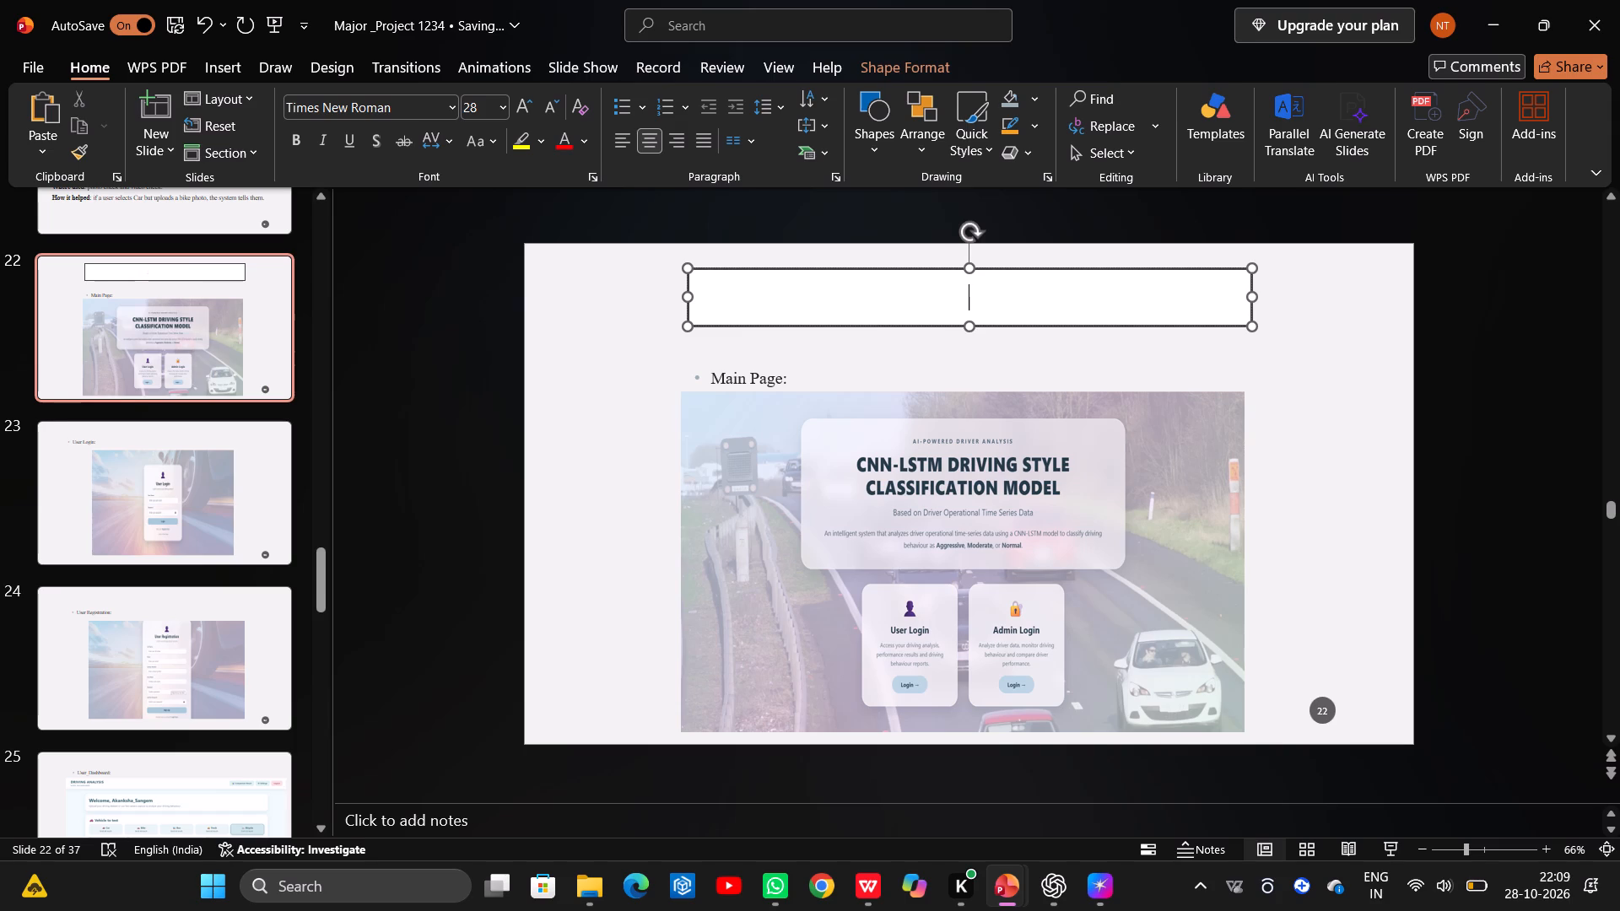
text(RESULTS)
drag(911, 295, 1061, 310)
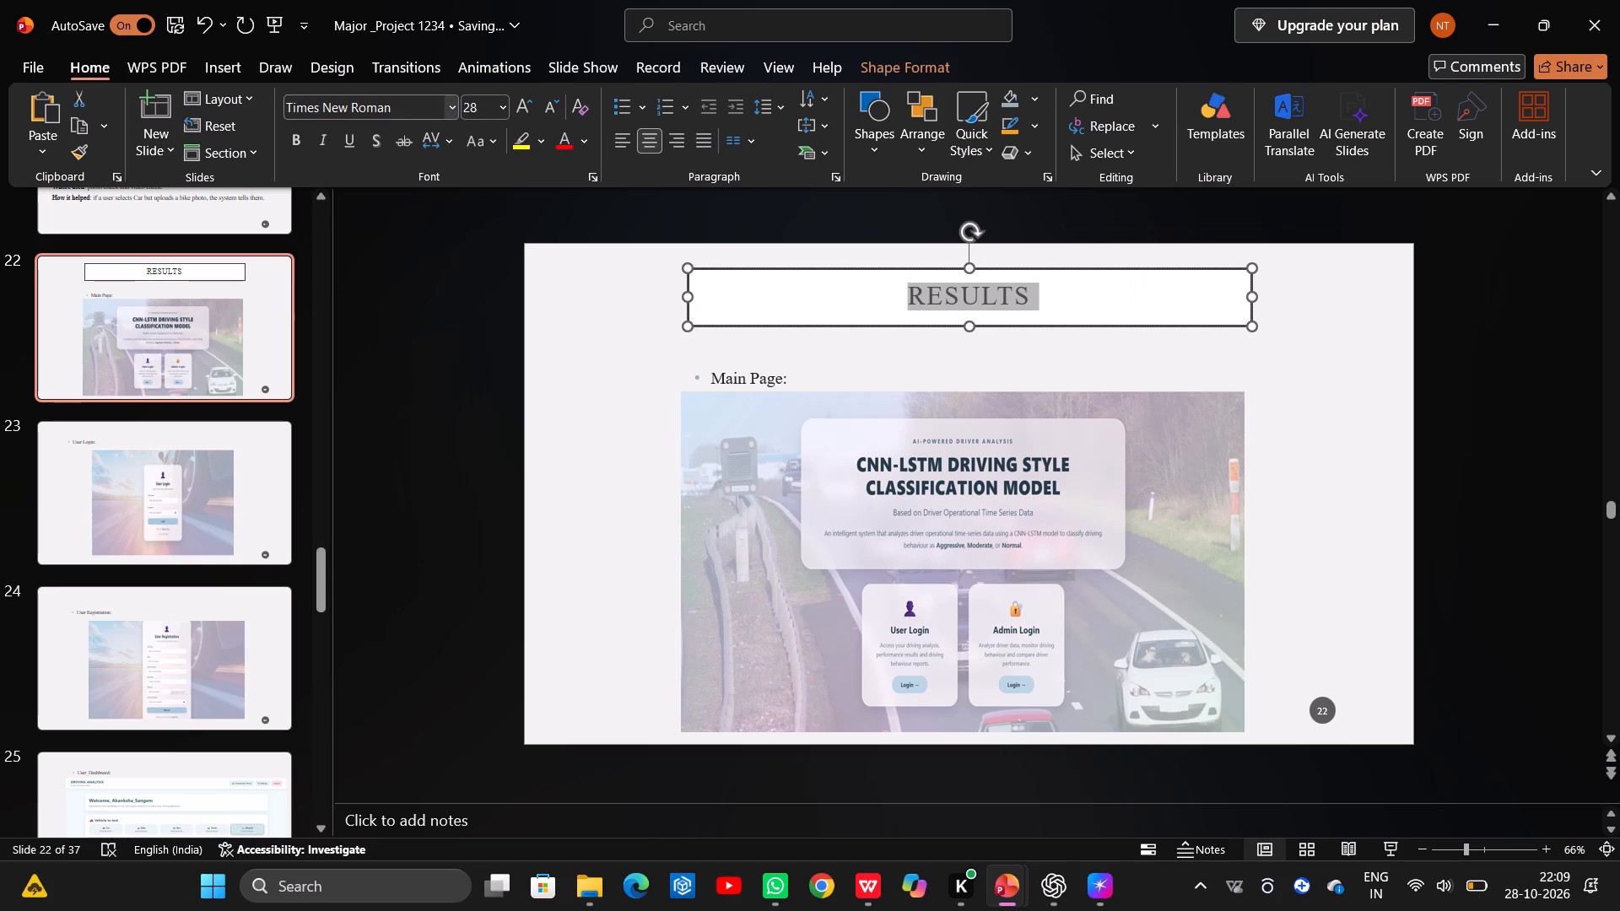
click(299, 144)
Number slide 3's title to match the List of Contents, making it 1.OBJECTIVES.
scroll(117, 410, up, 16)
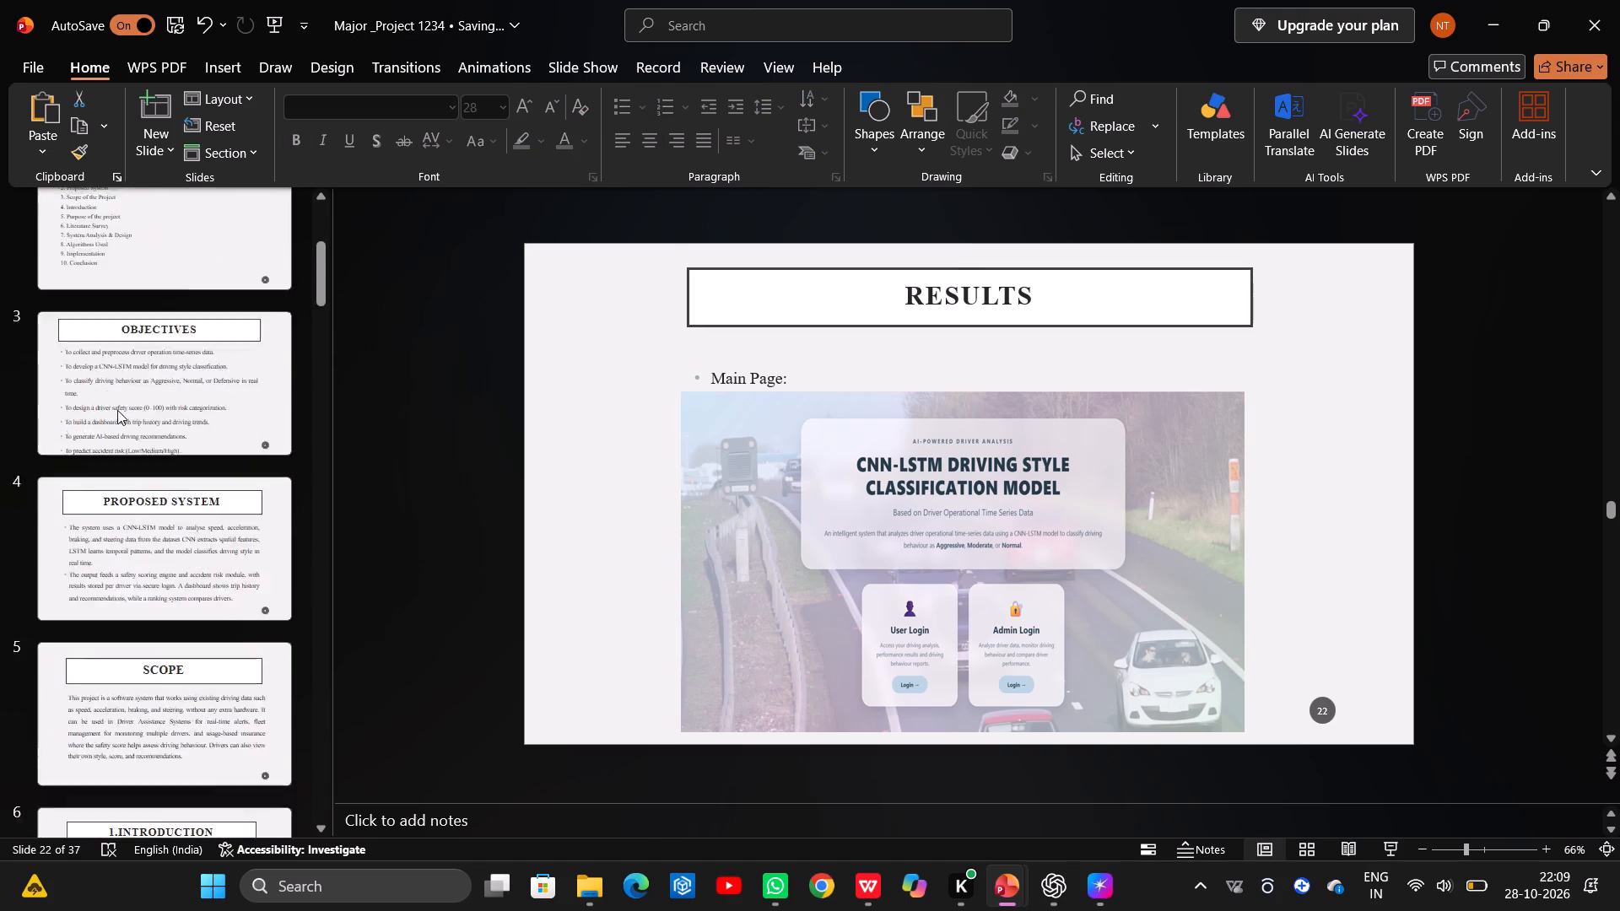
scroll(117, 410, up, 7)
click(117, 410)
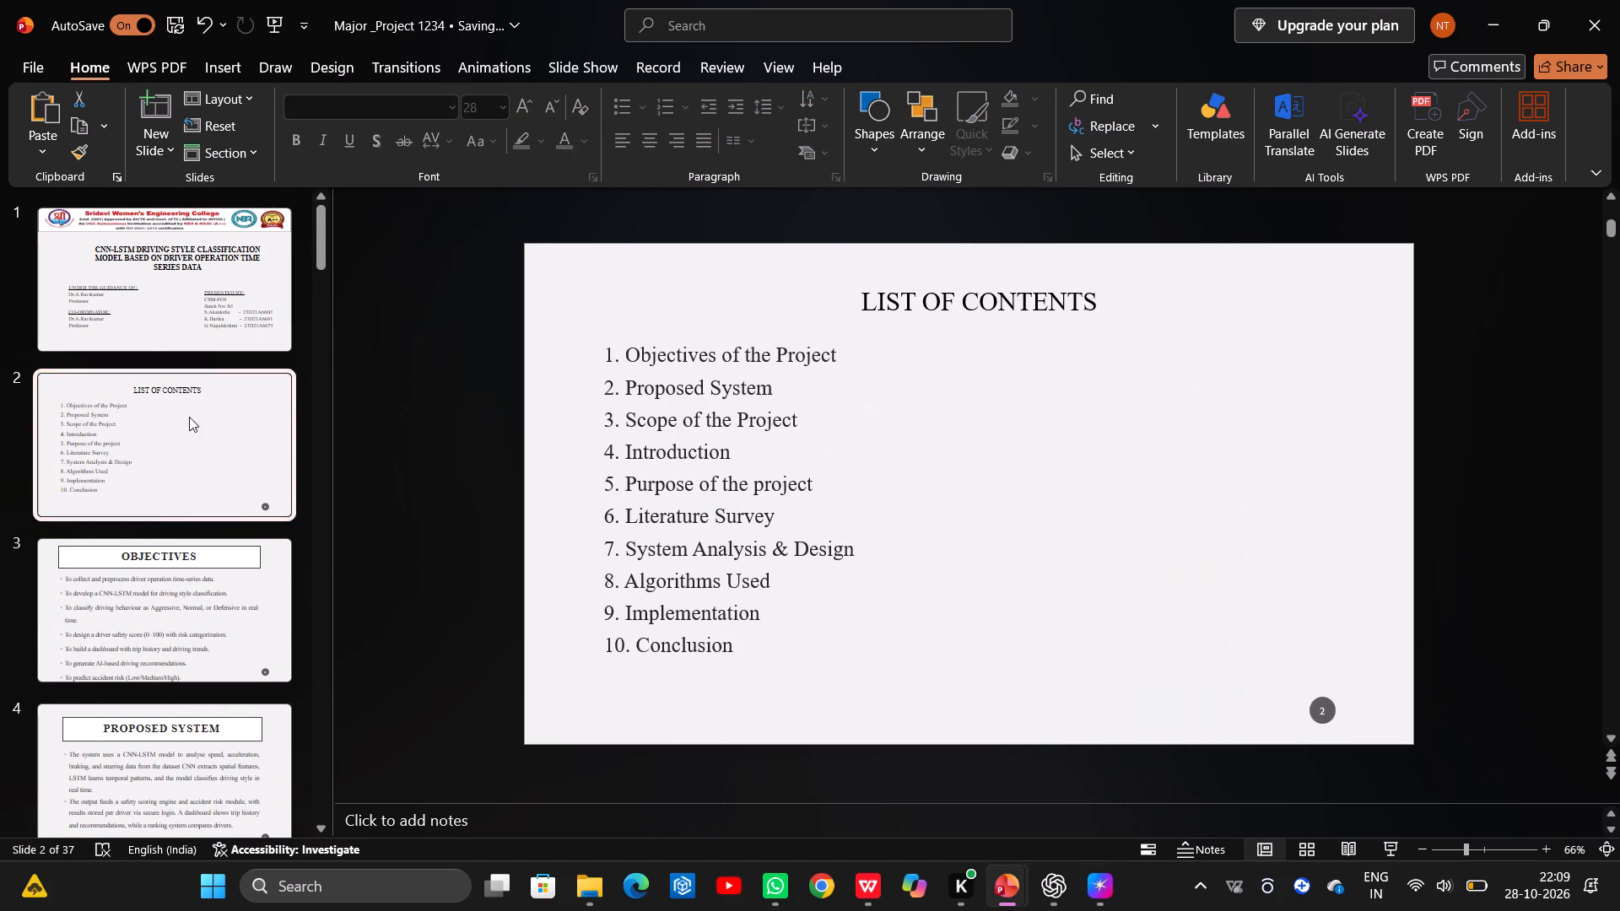
click(249, 587)
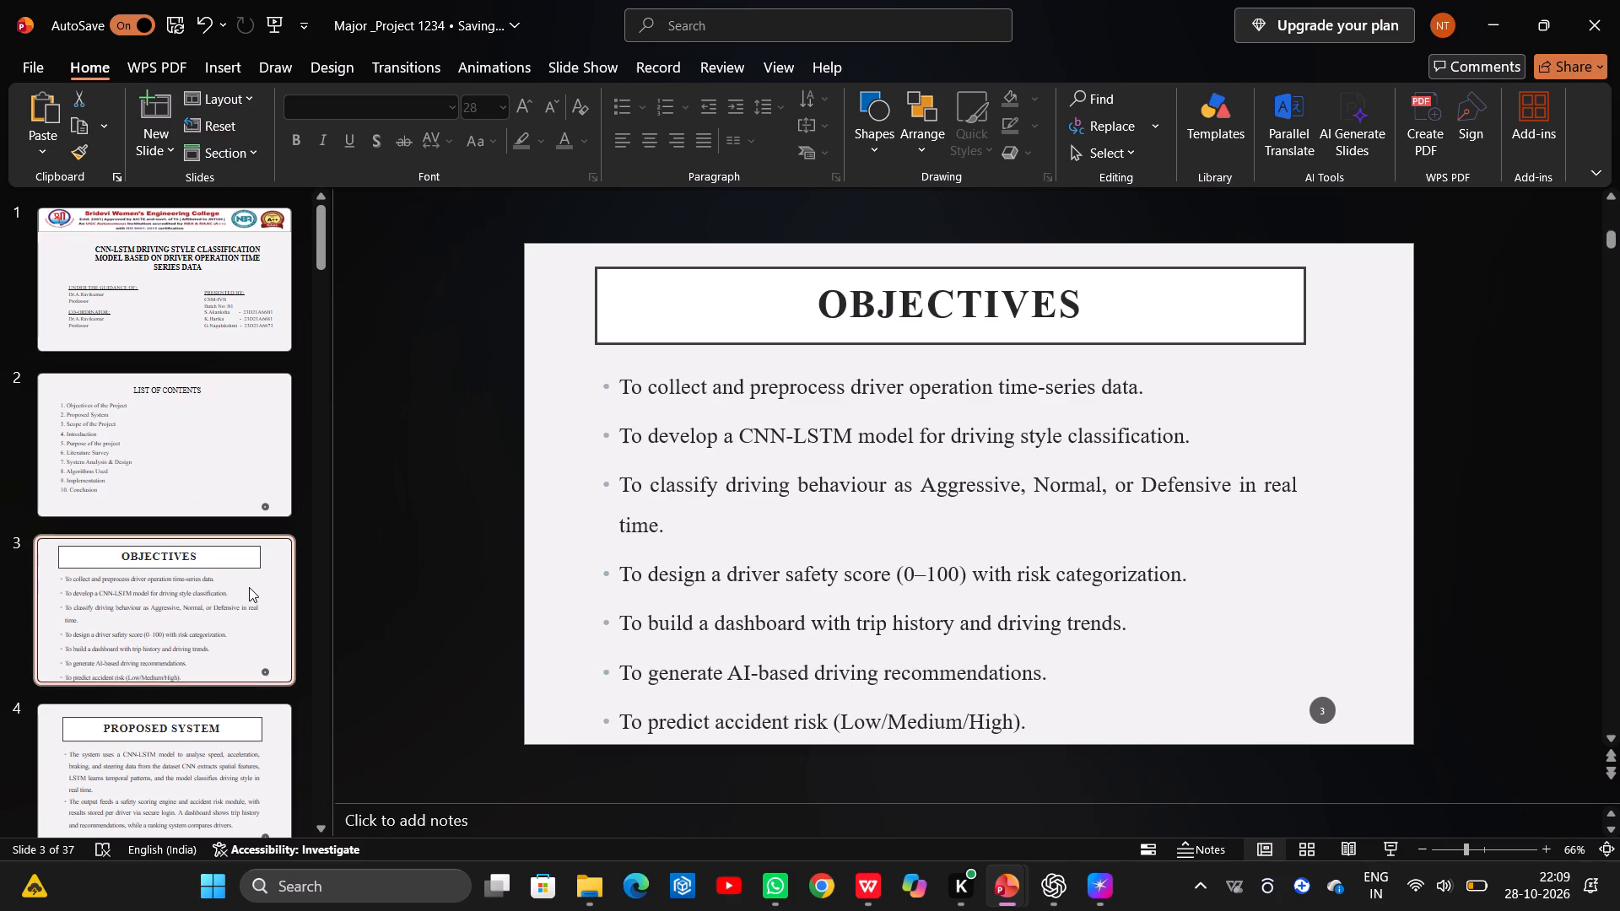
click(818, 308)
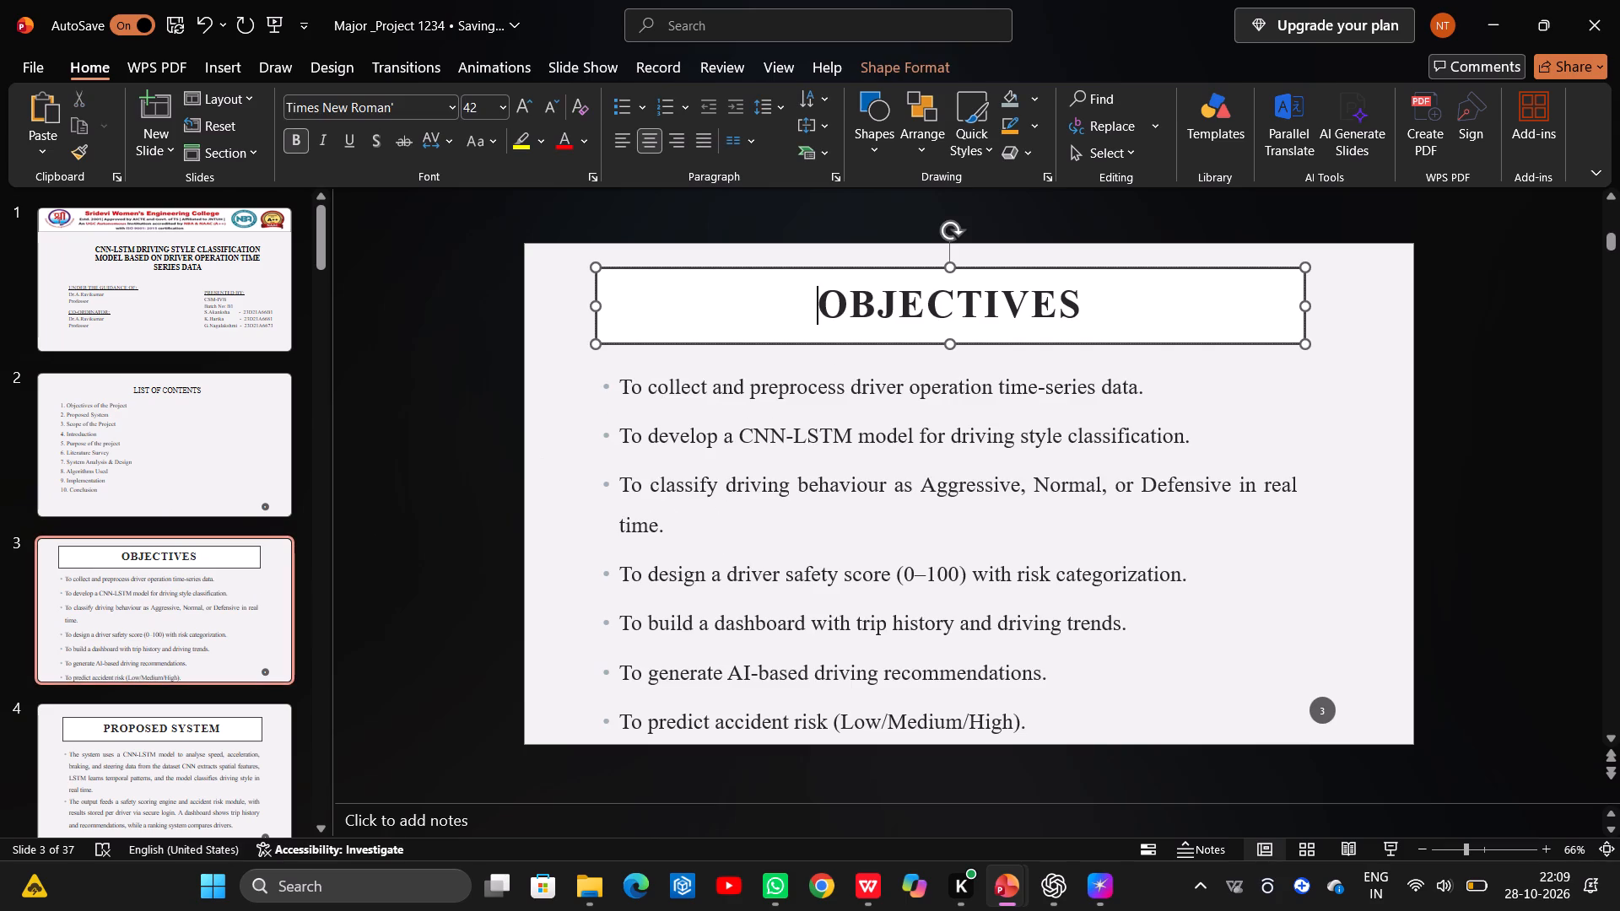
text(1.)
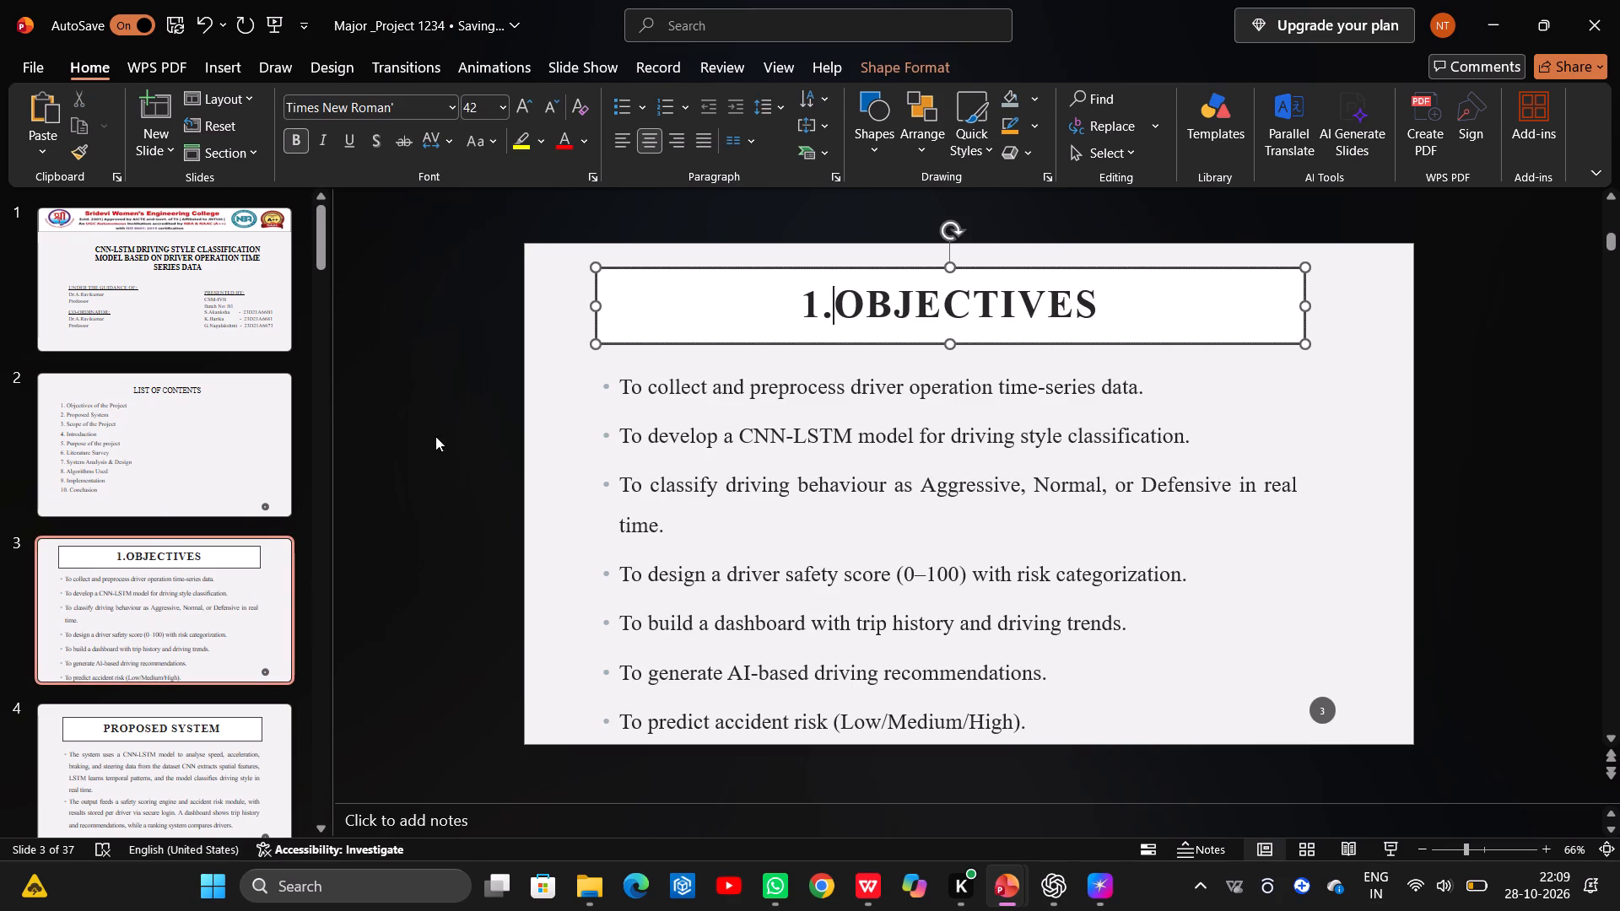
Put the number 2. in front of slide 4's title so it reads 2.PROPOSED SYSTEM.
click(159, 757)
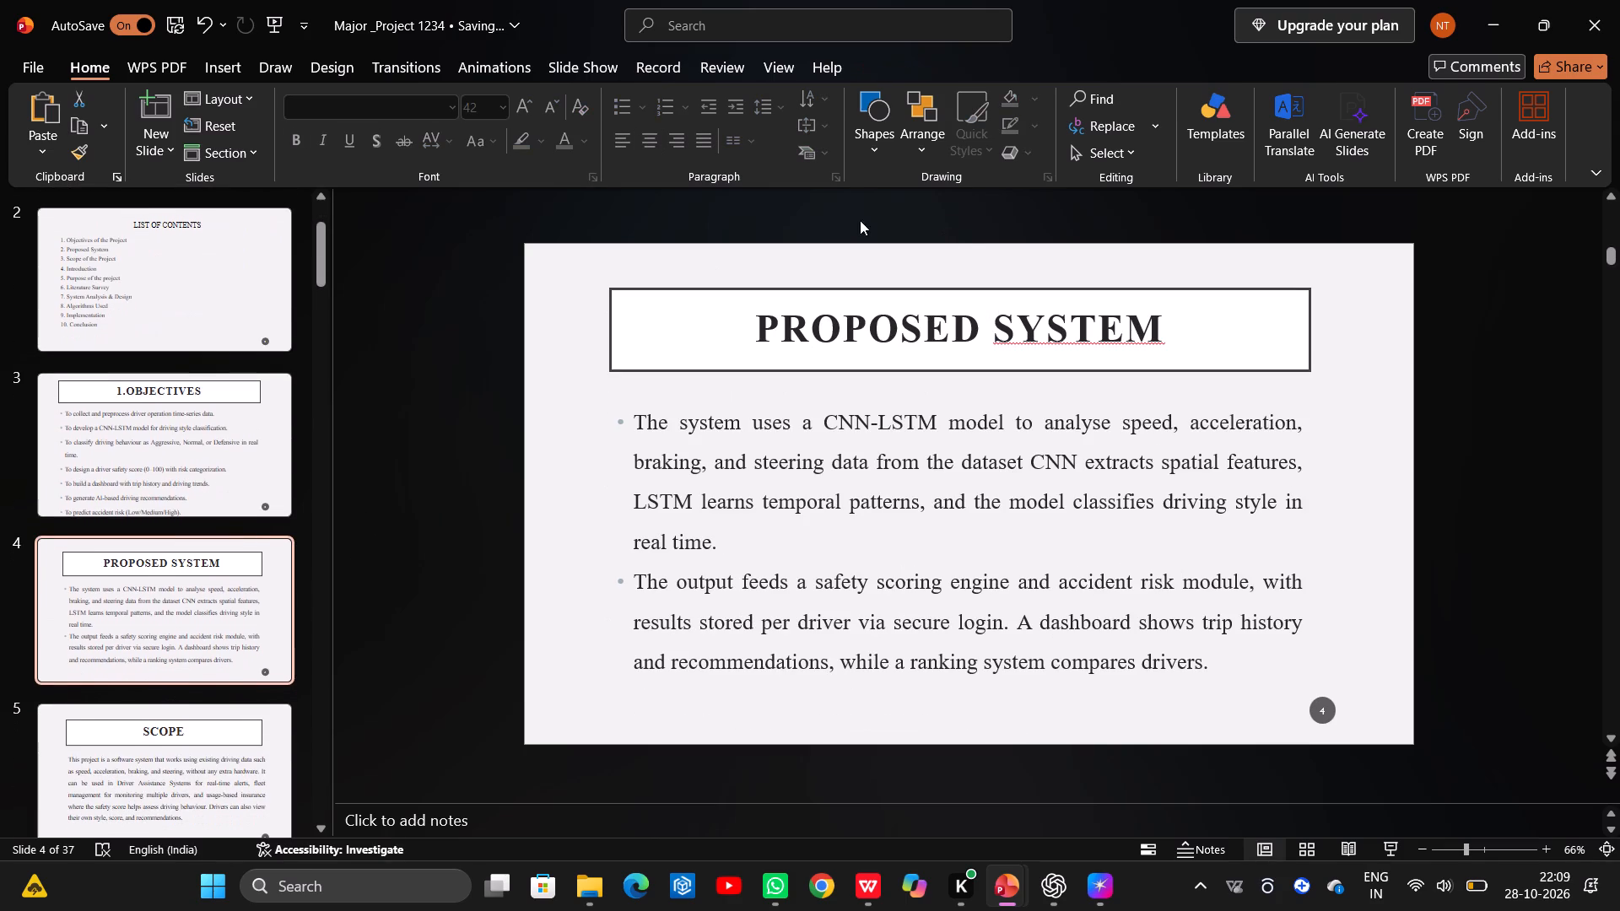
click(741, 316)
key(2)
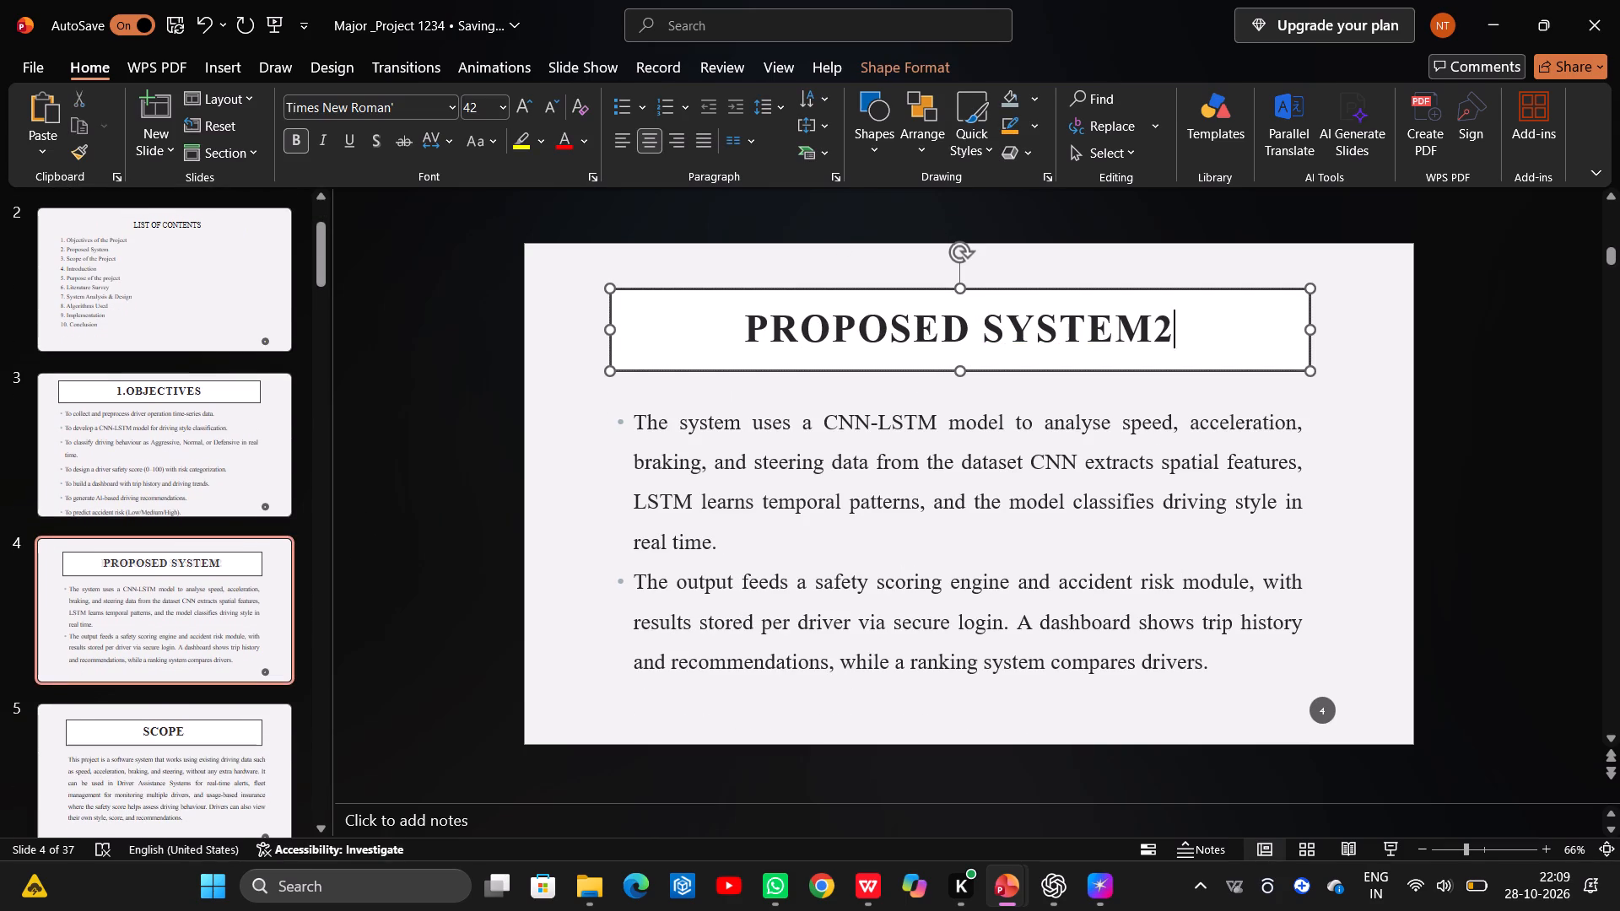
key(BackSpace)
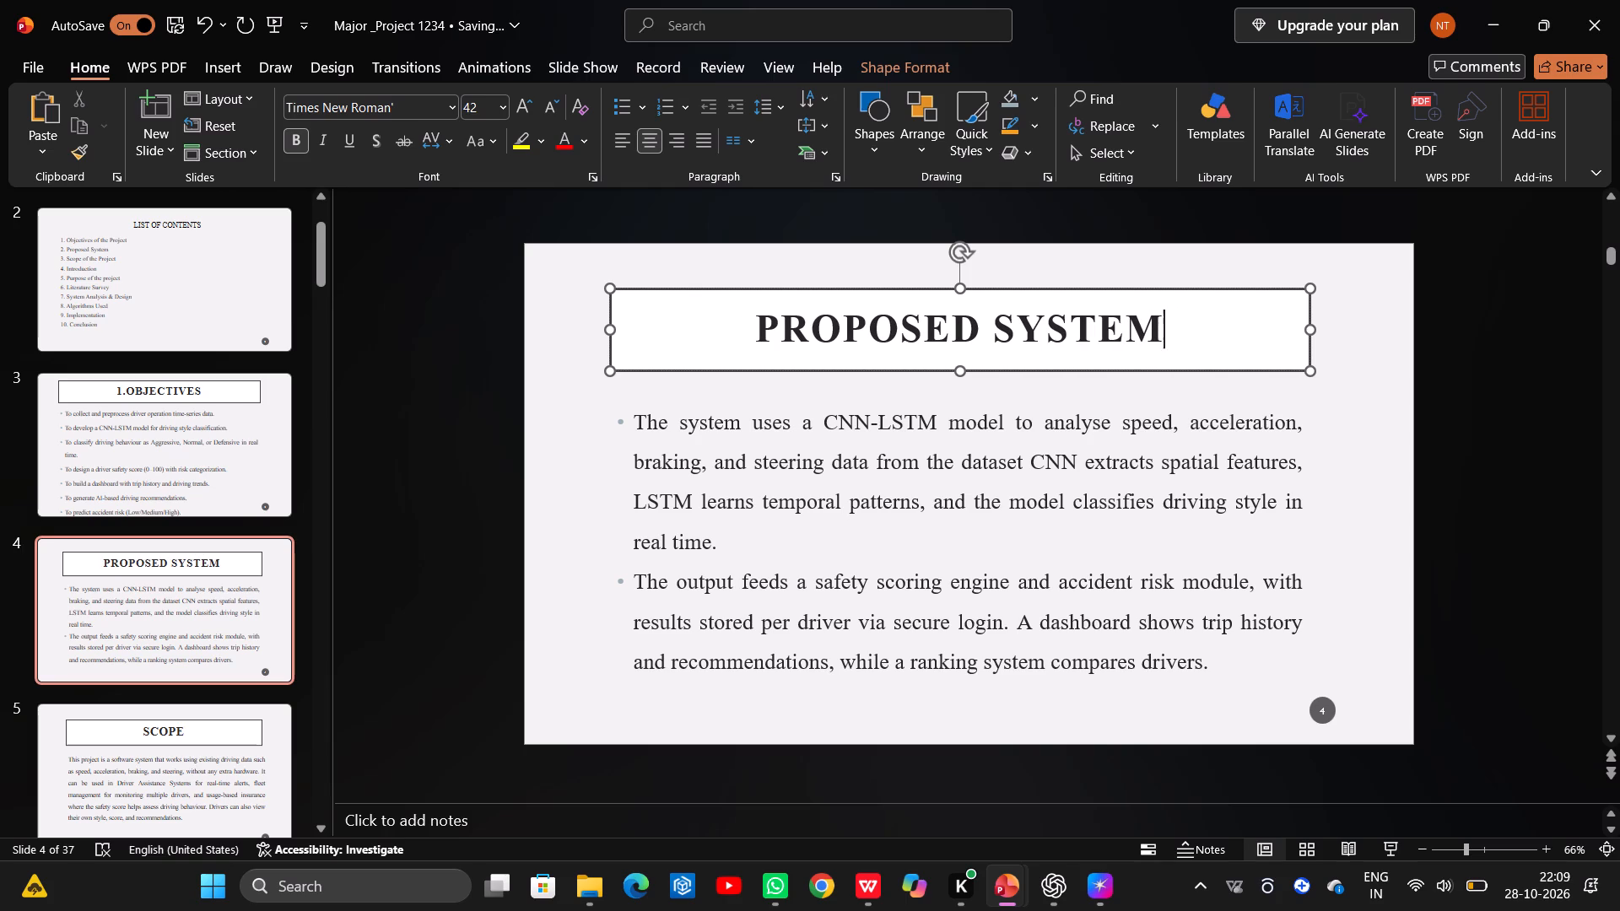
click(767, 342)
text(2.)
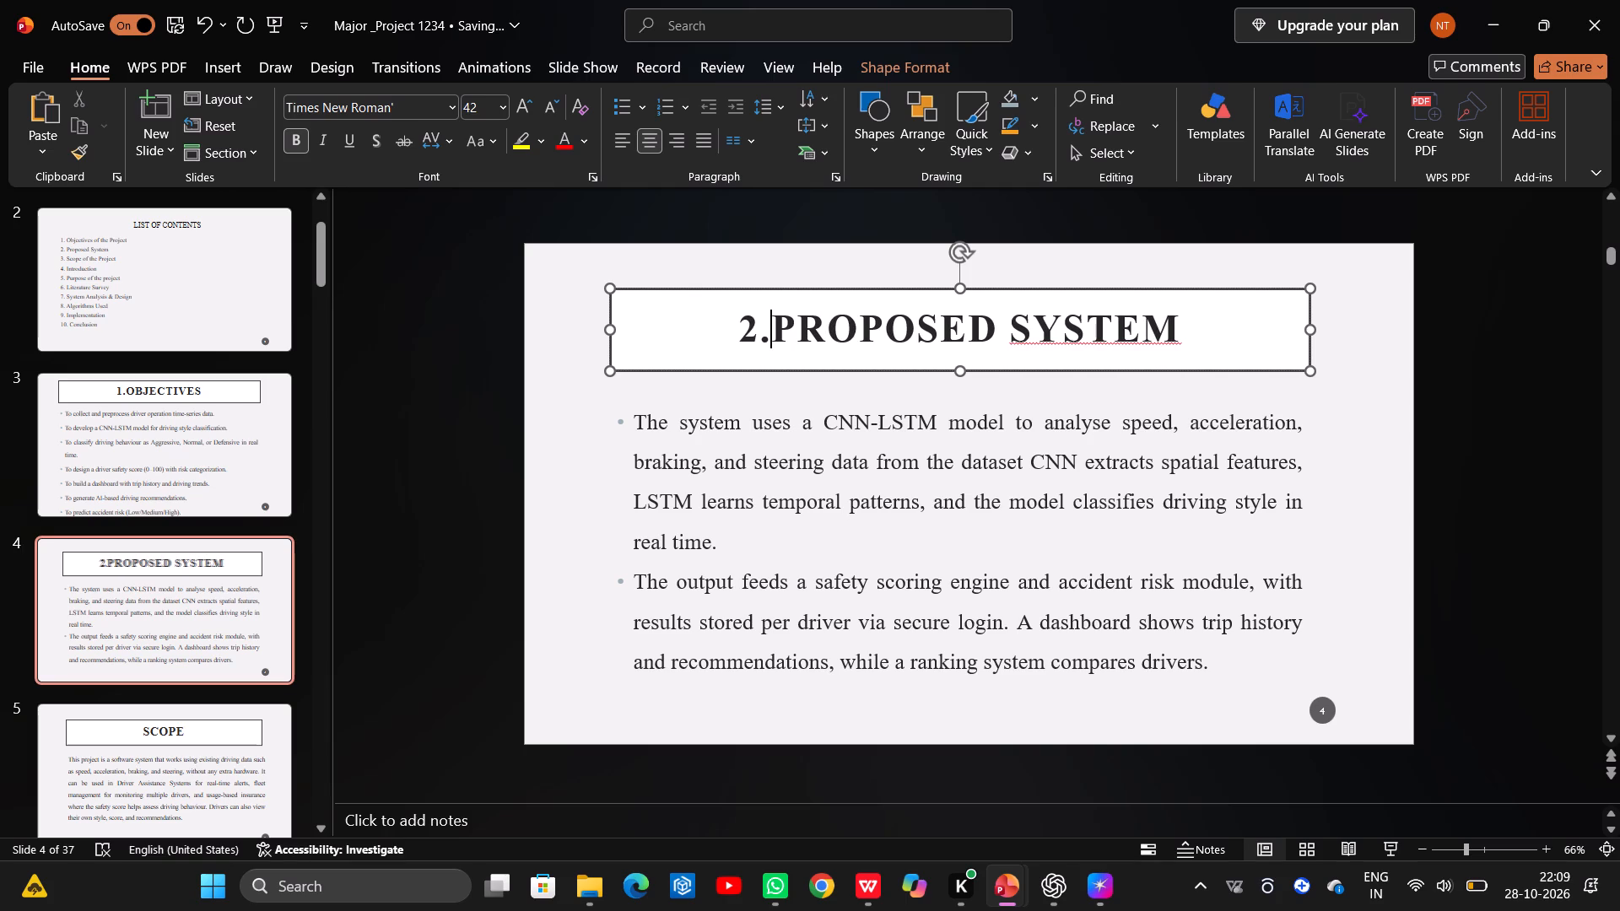
Put the number 3. in front of slide 5's title so it reads 3.SCOPE.
click(174, 757)
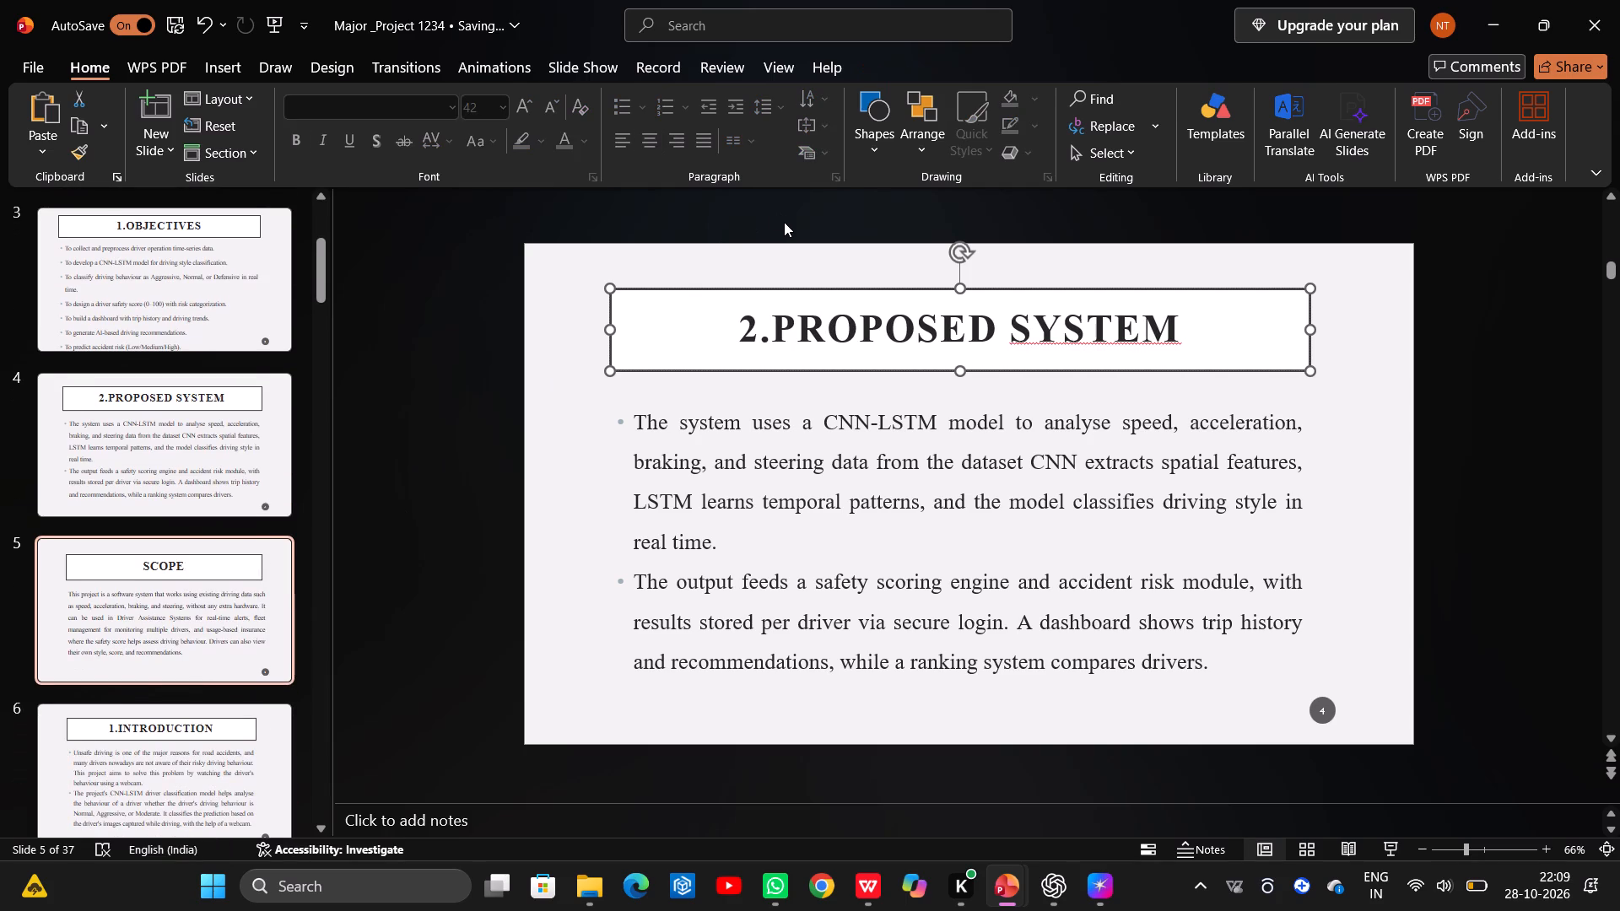
click(865, 344)
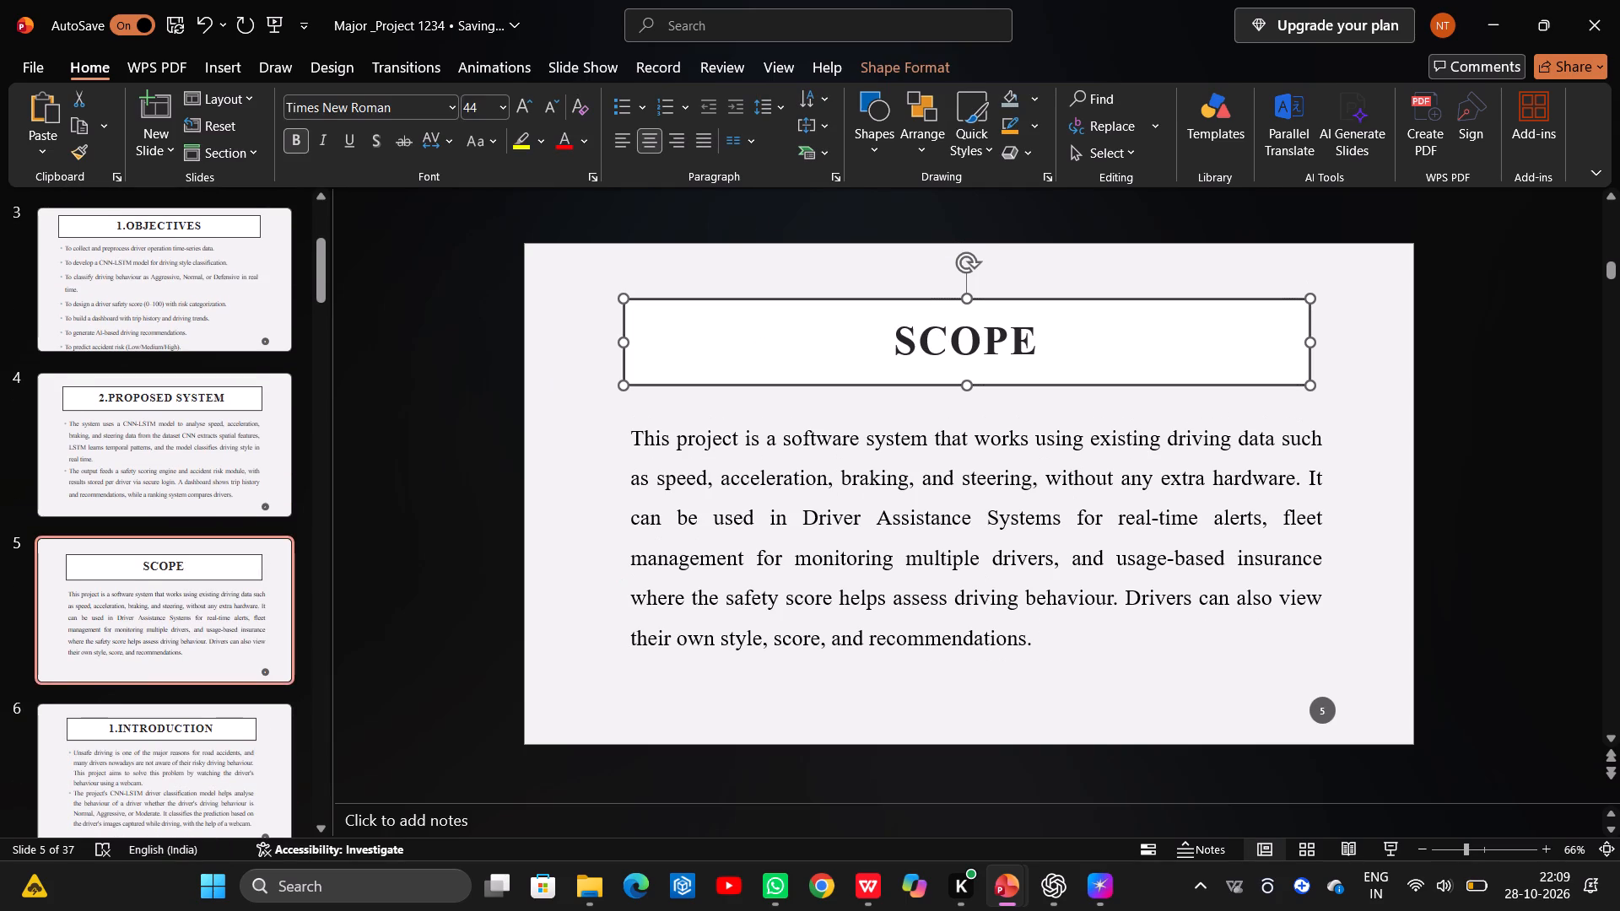
click(910, 341)
click(896, 341)
text(3.)
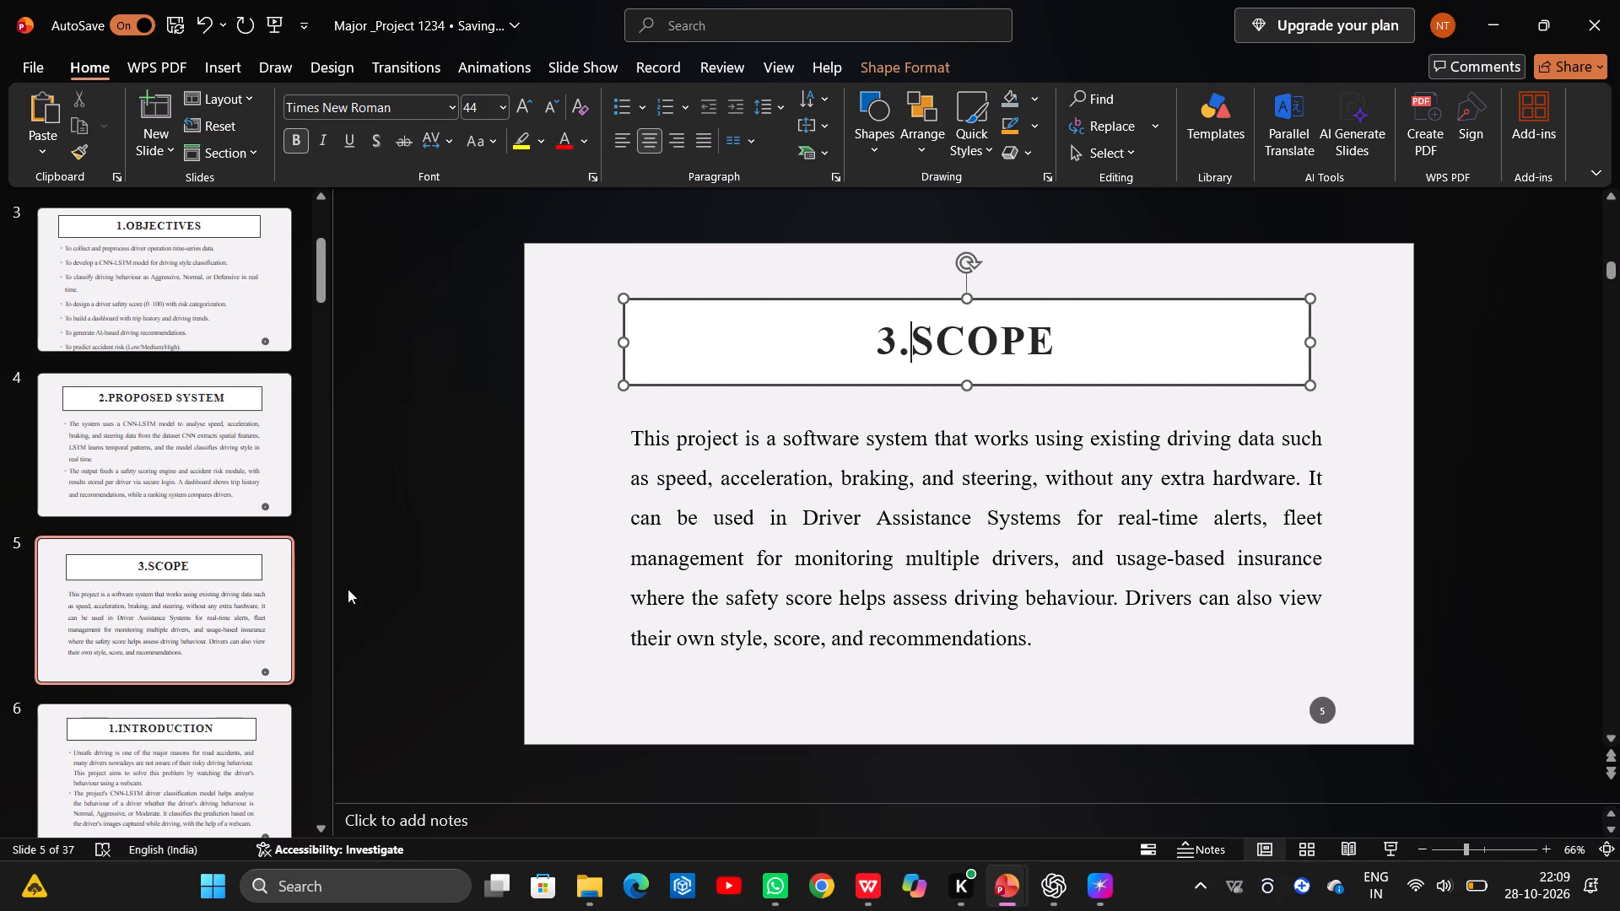
click(875, 346)
key(BackSpace)
key(BackSpace)
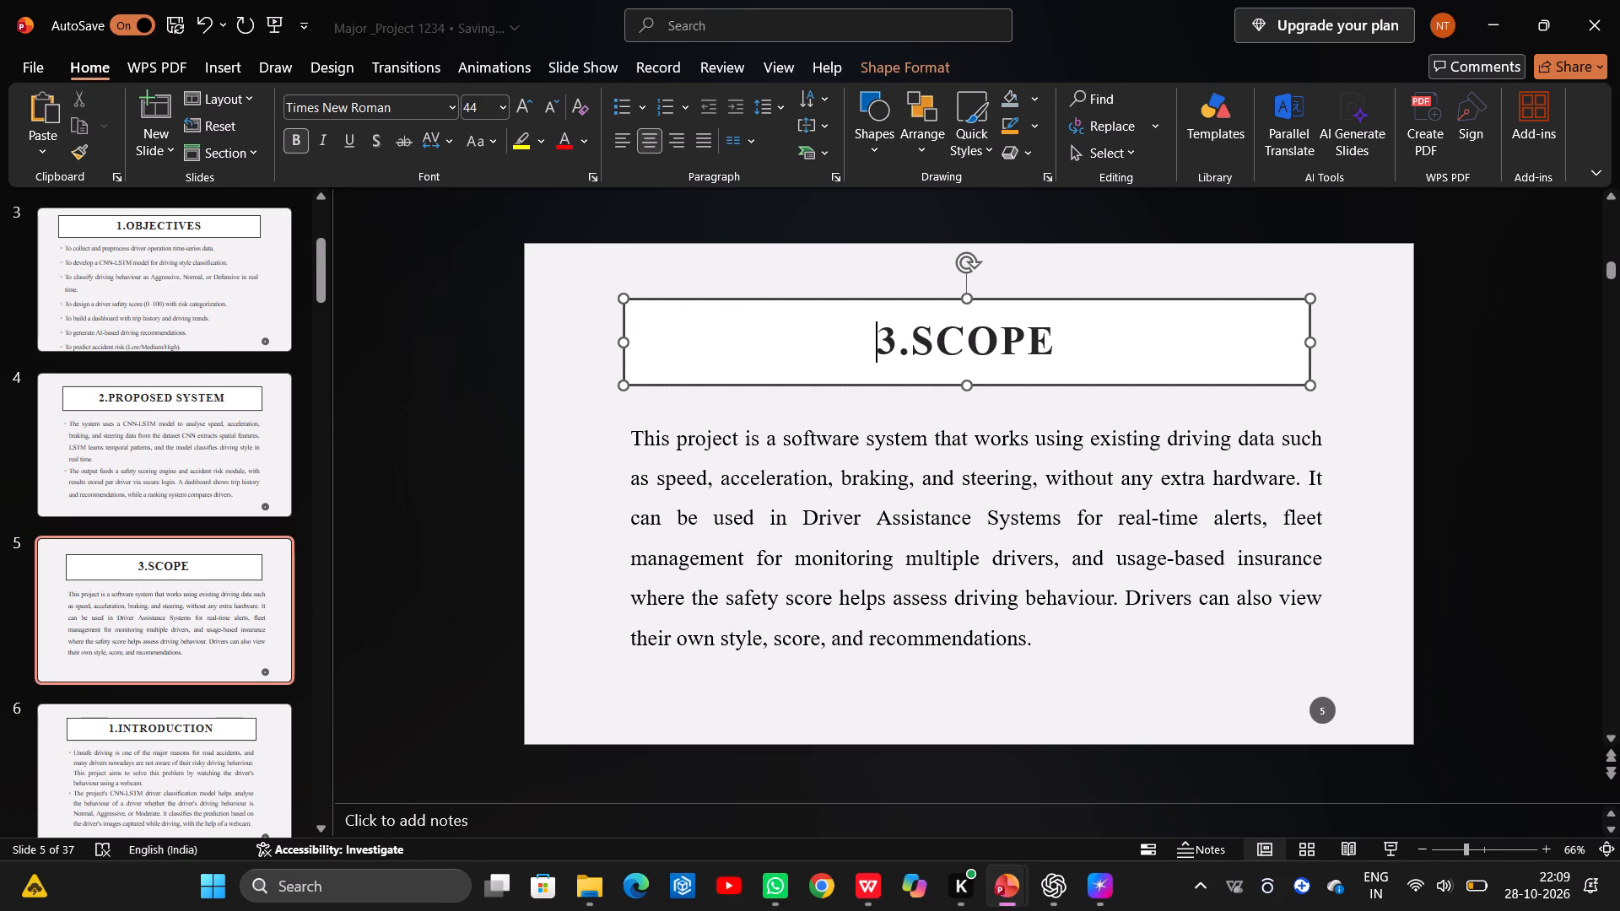
Renumber slide 6's title to match the List of Contents, making it 4.INTRODUCTION.
click(240, 747)
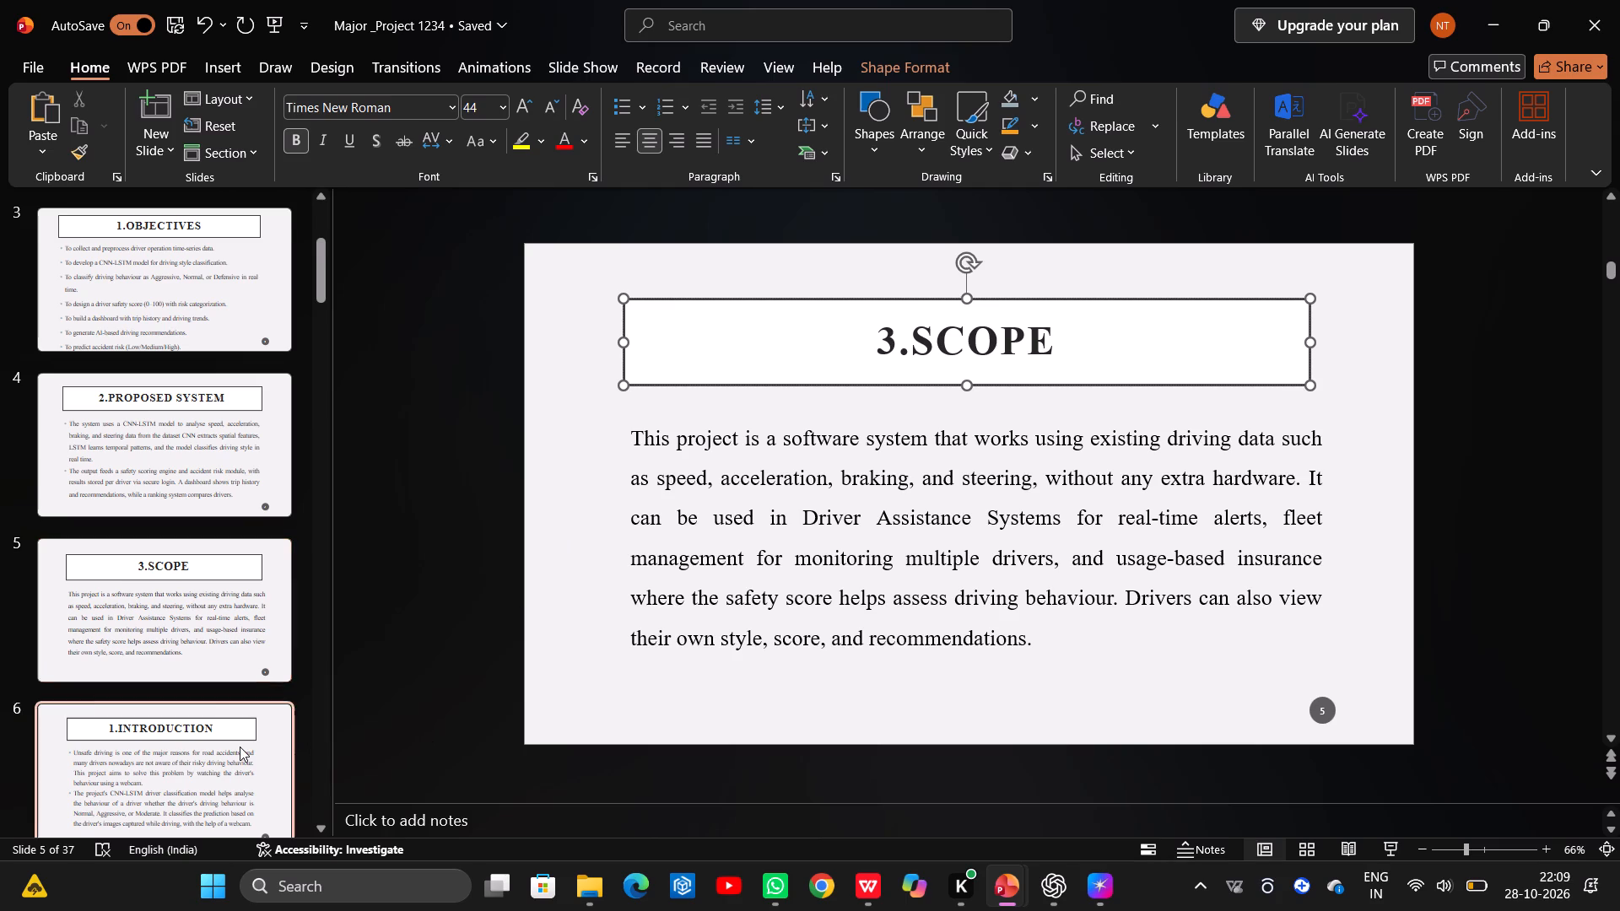
click(792, 333)
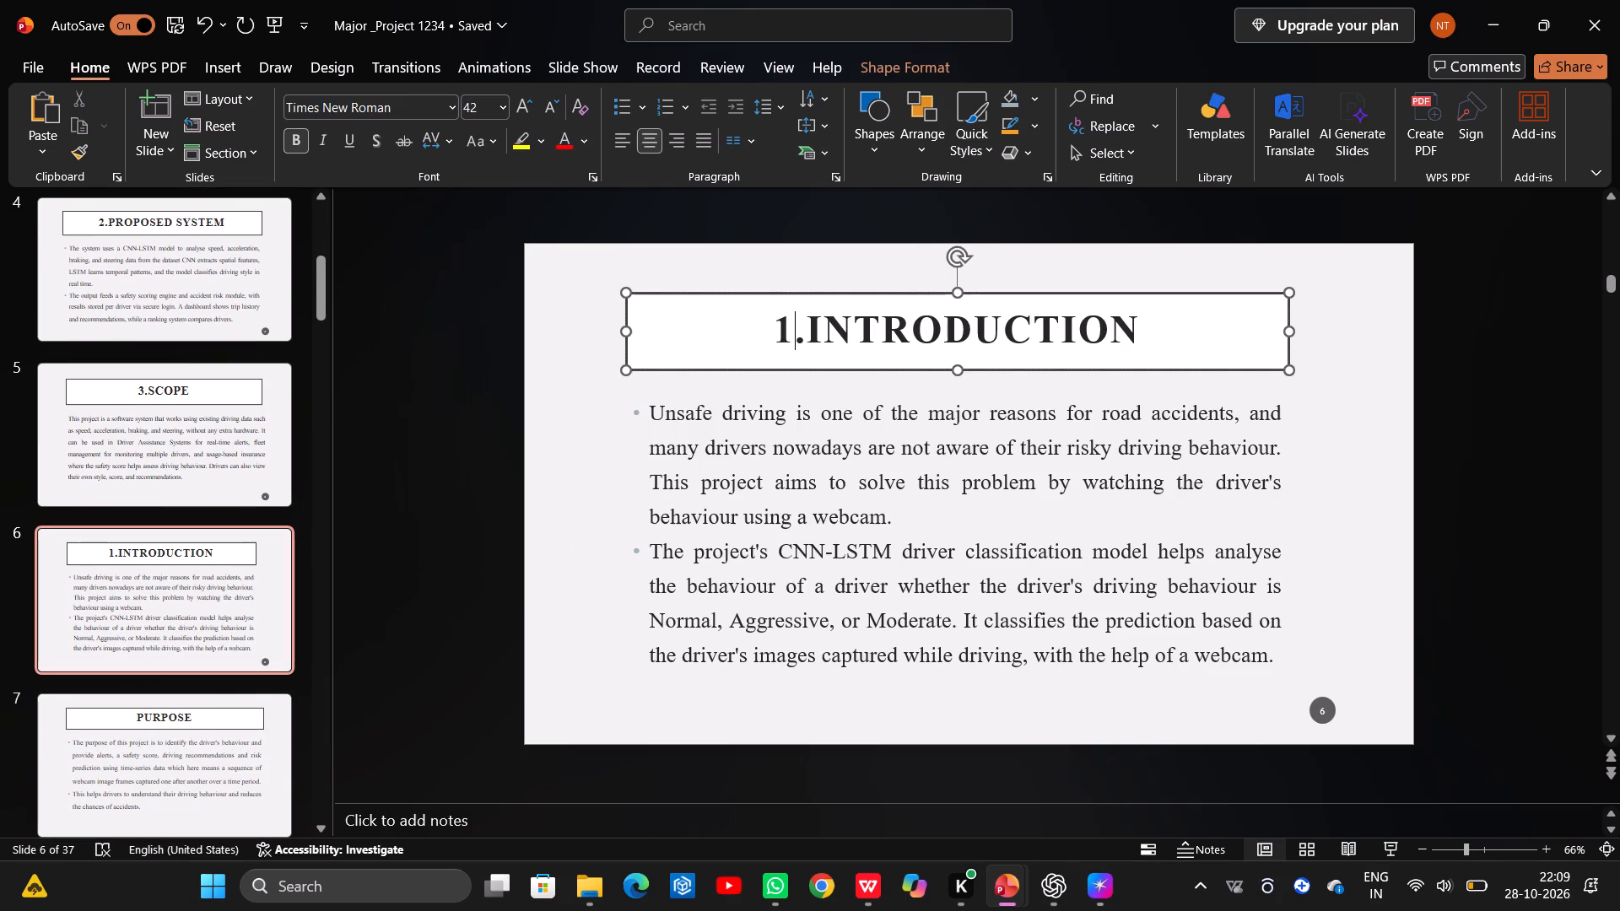
key(BackSpace)
key(4)
Put the number 5. in front of slide 7's title so it reads 5.PURPOSE.
click(207, 723)
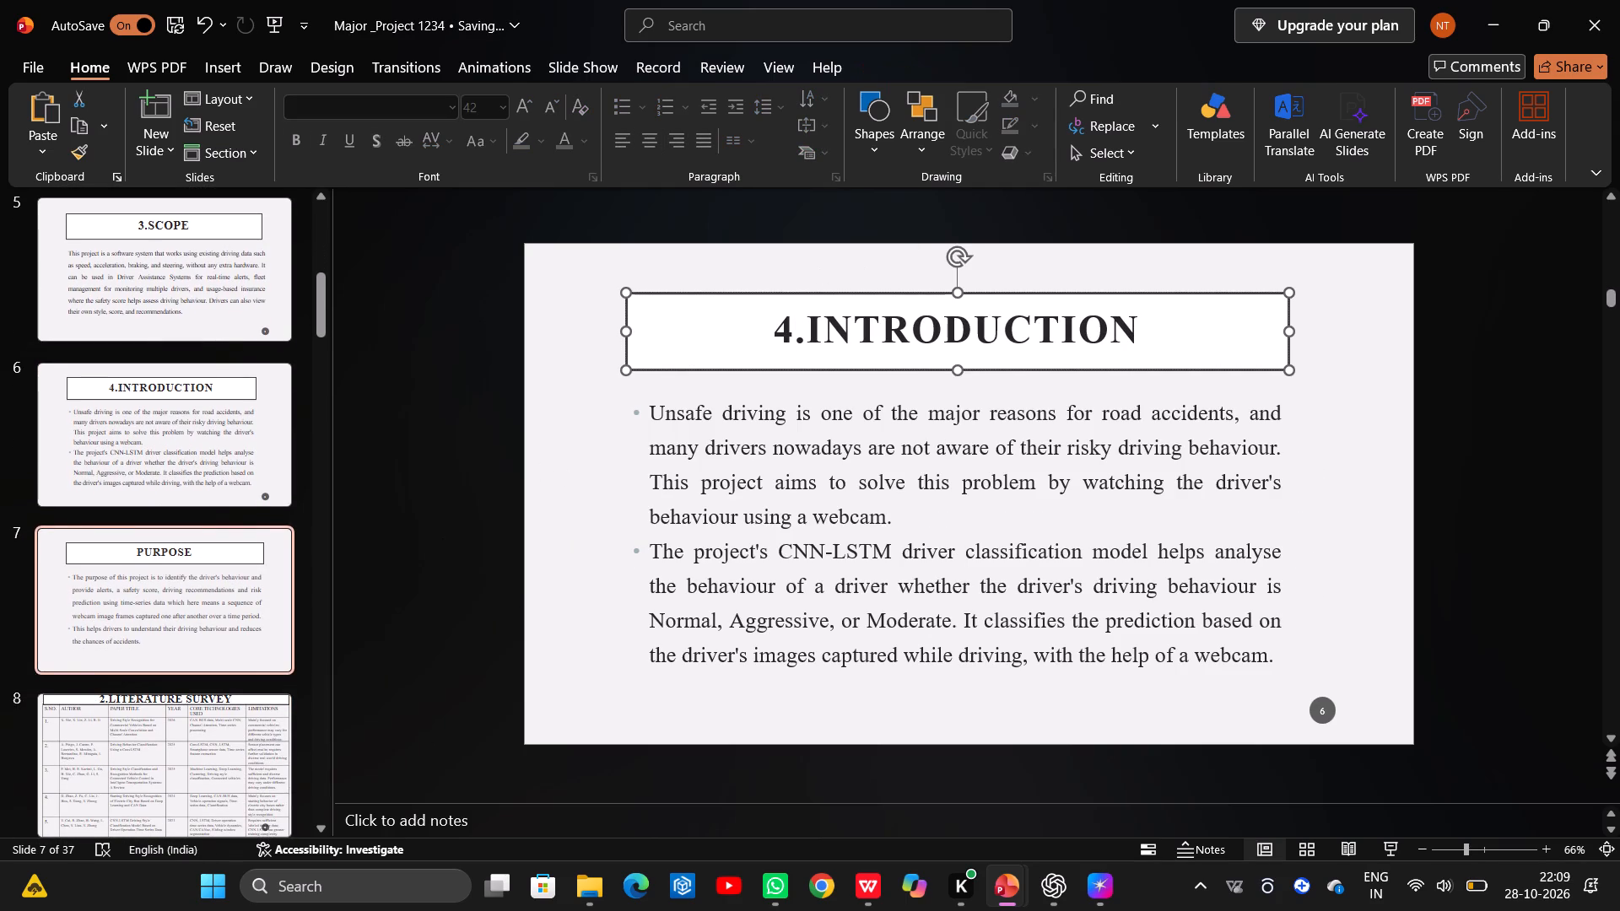
click(845, 319)
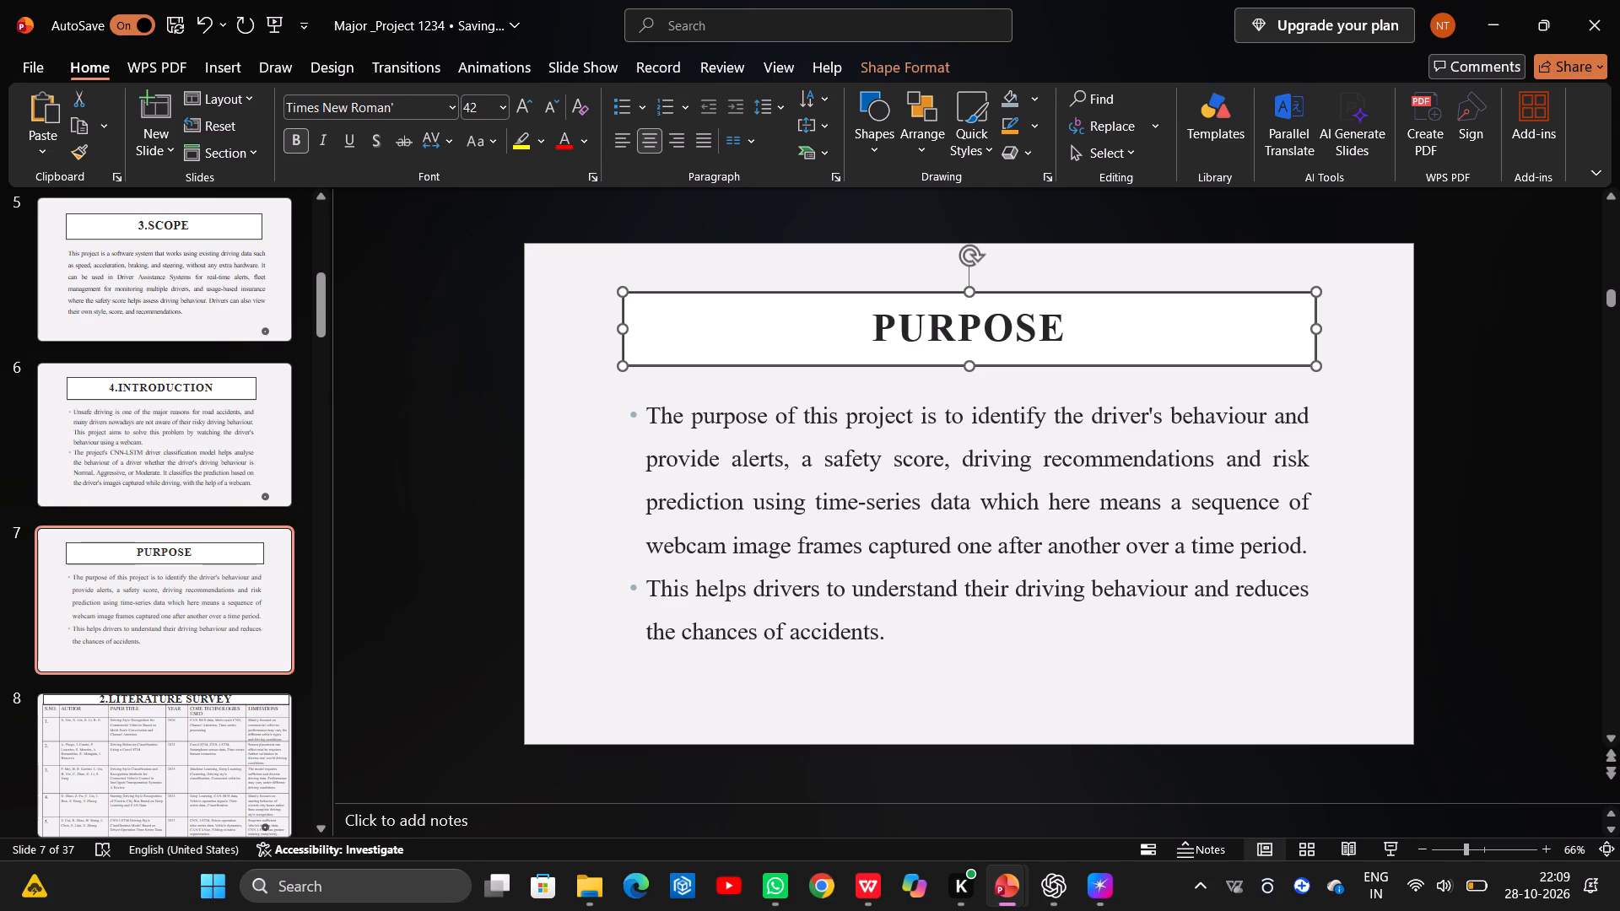
click(860, 335)
click(876, 328)
text(5.)
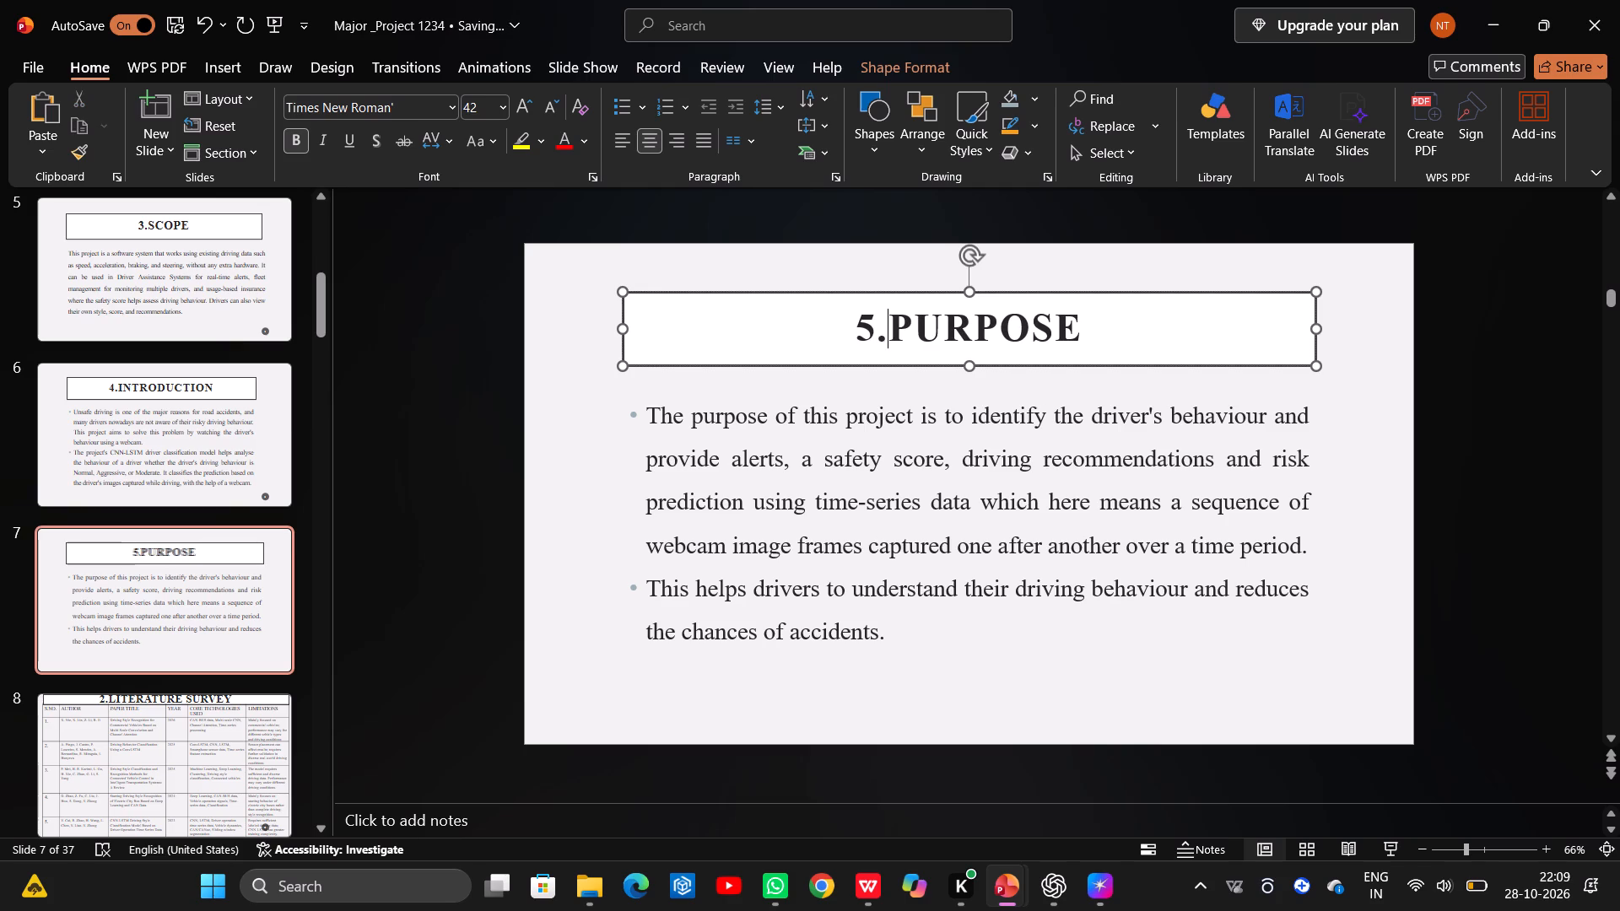
Renumber slide 8's title so it reads 6.LITERATURE SURVEY.
click(138, 755)
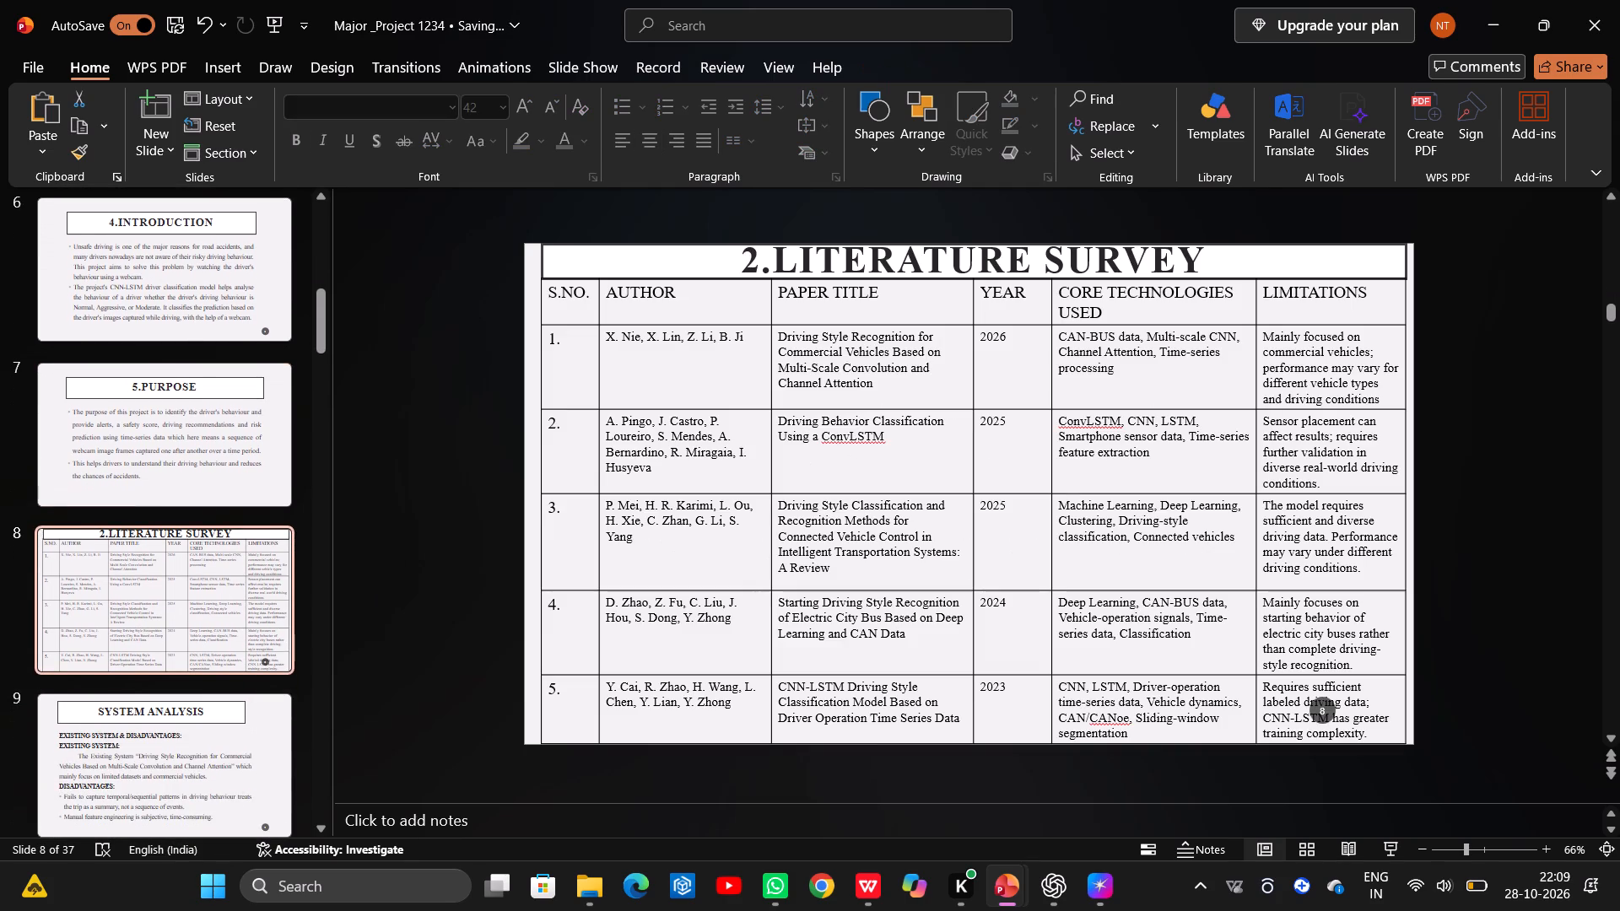
click(763, 259)
key(BackSpace)
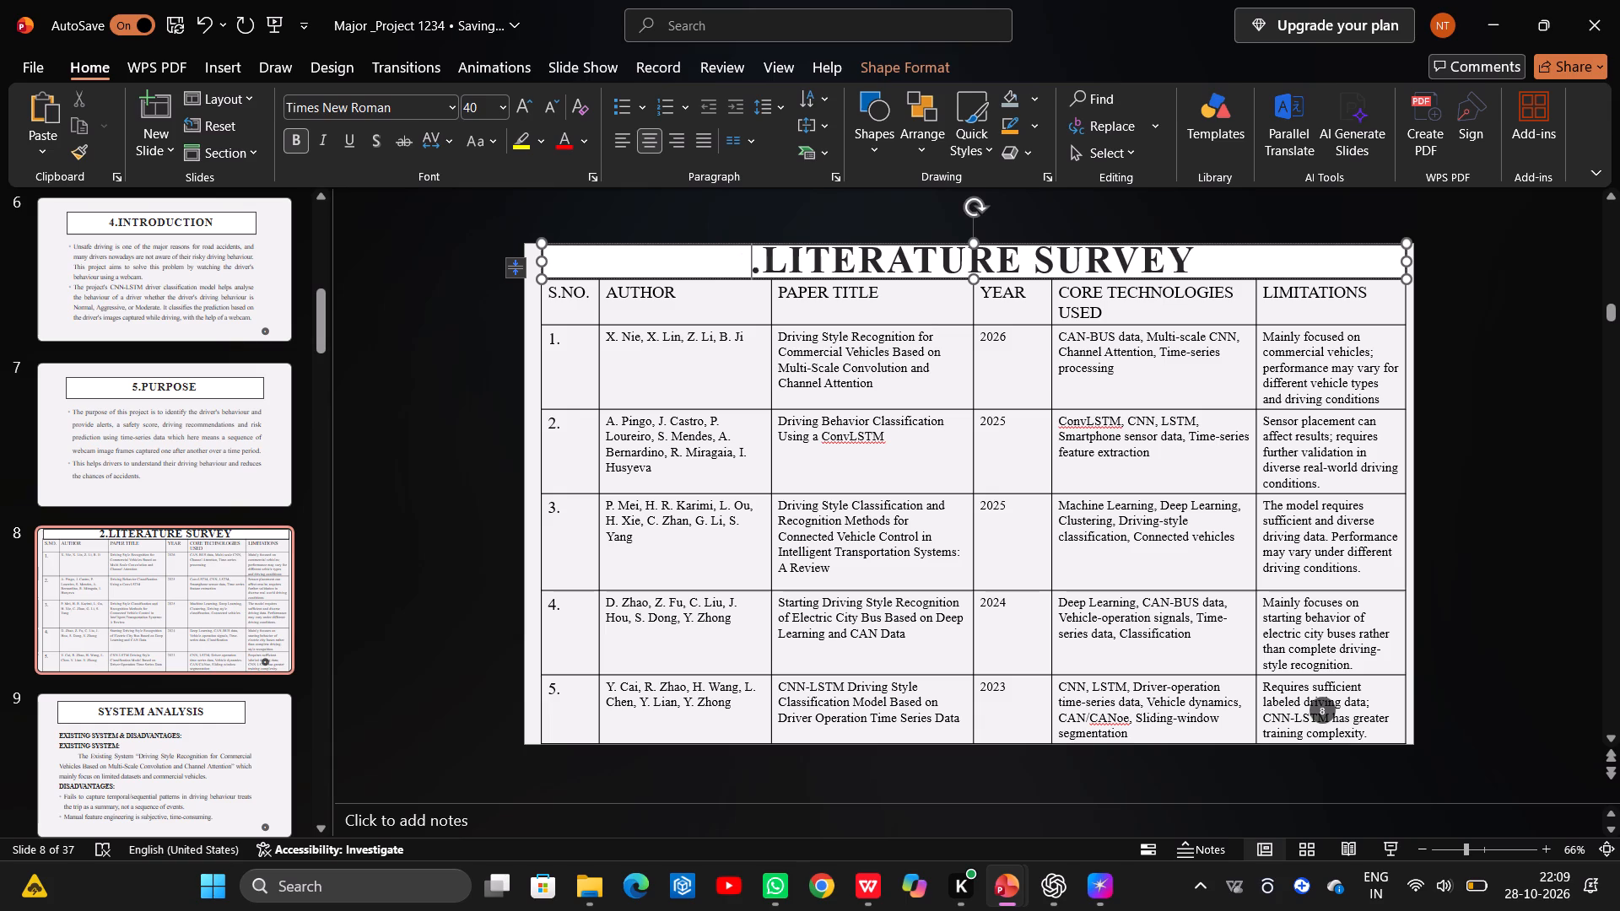
key(6)
Put the number 7. in front of slide 9's title so it reads 7.SYSTEM ANALYSIS.
click(175, 724)
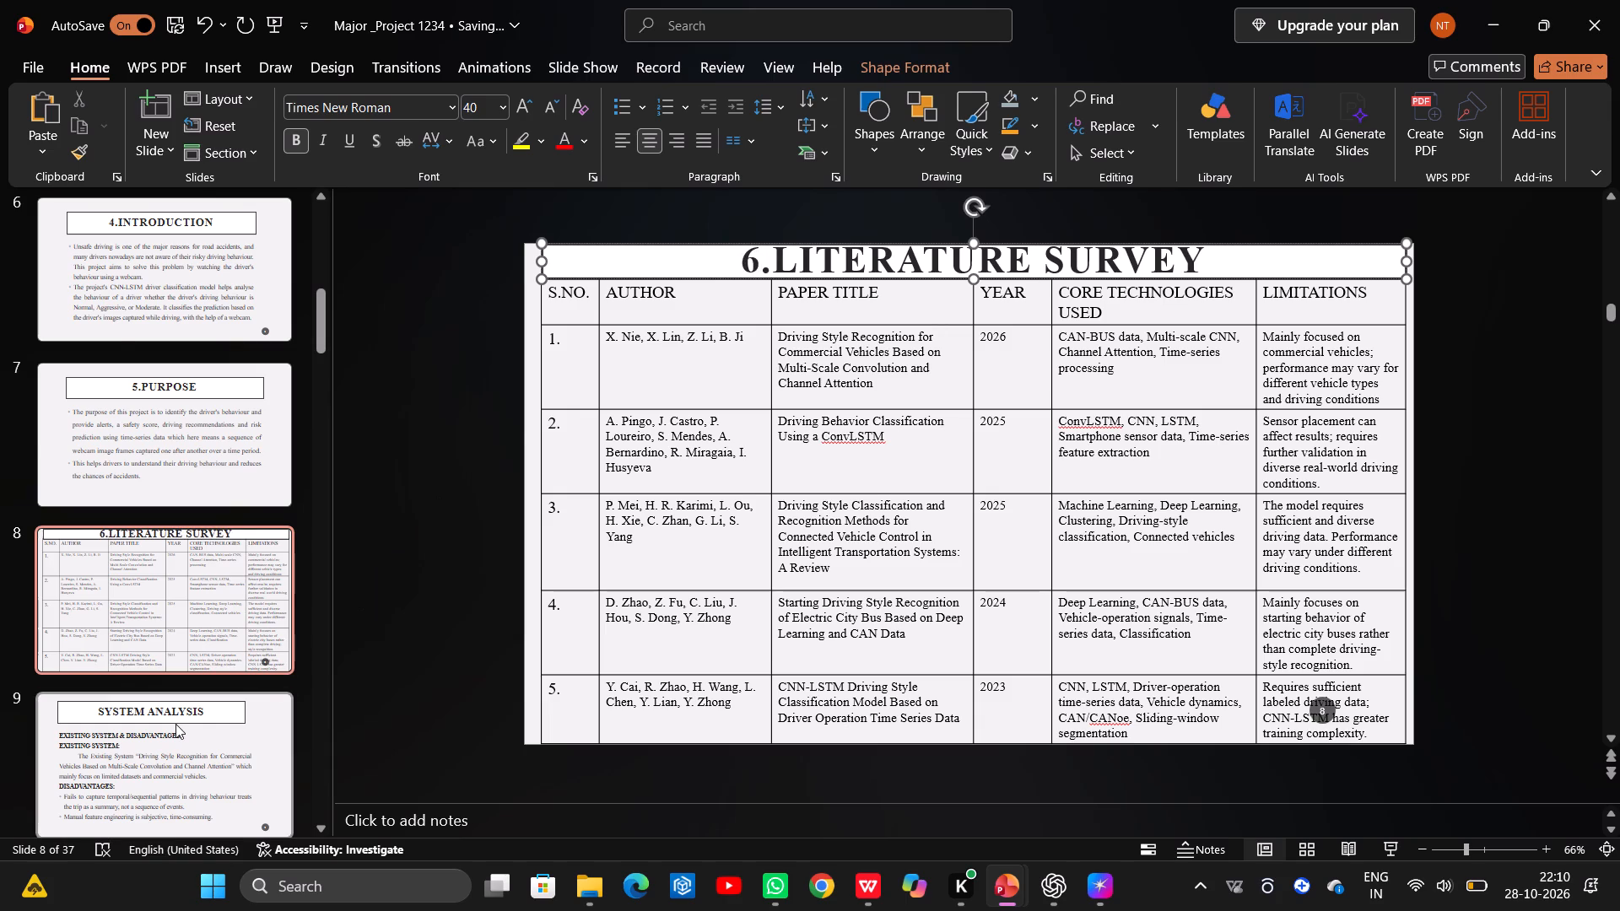
click(733, 312)
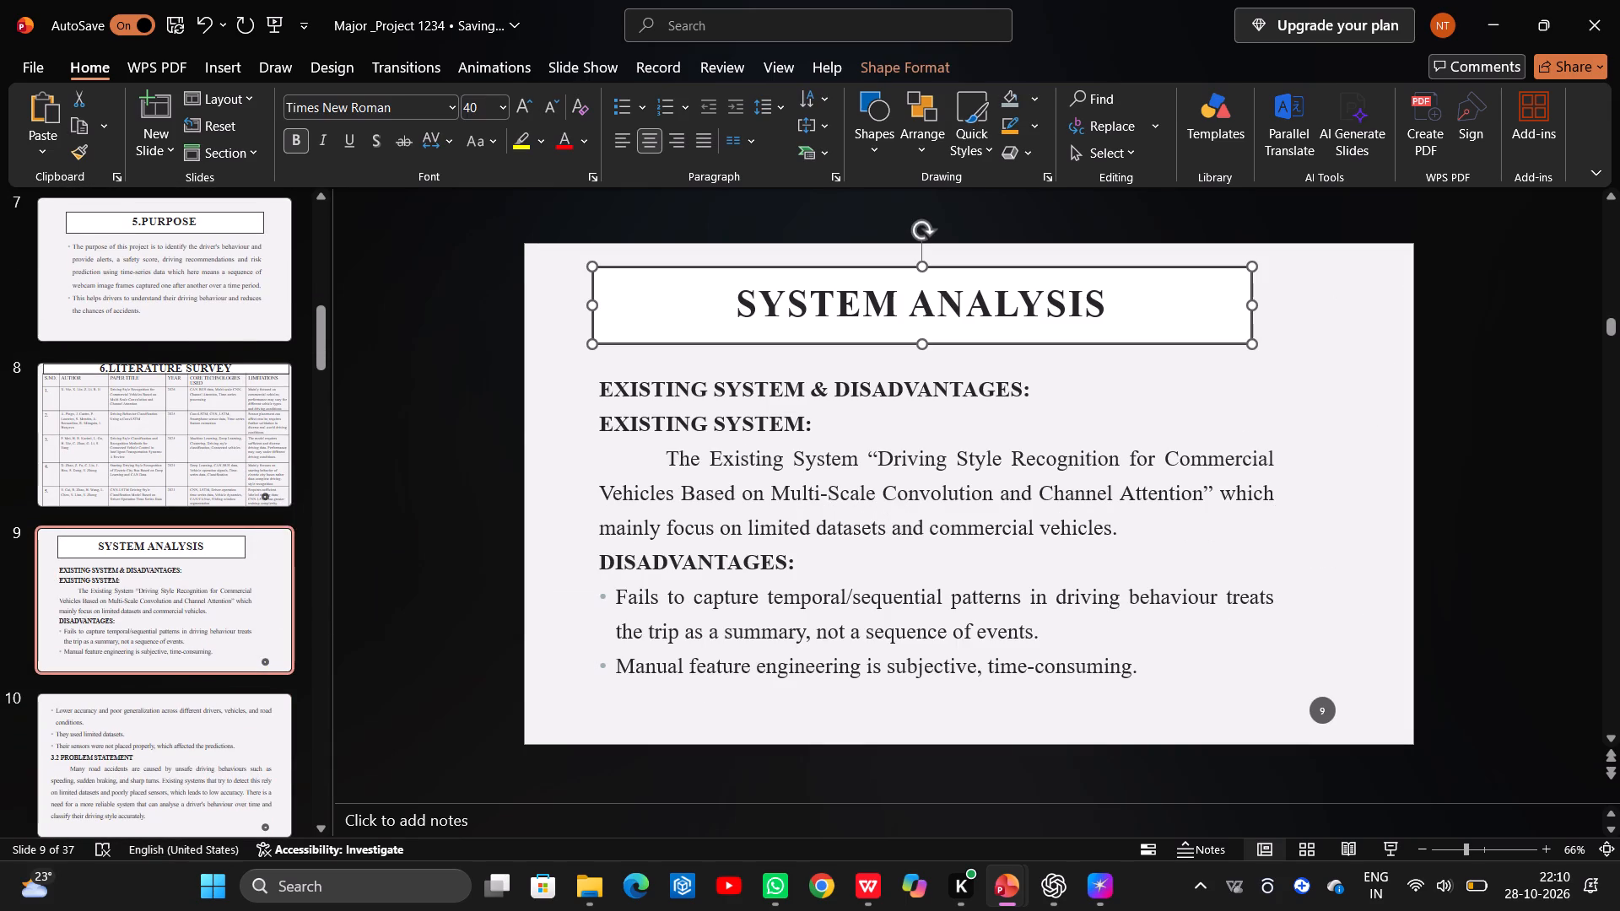
click(745, 304)
key(7)
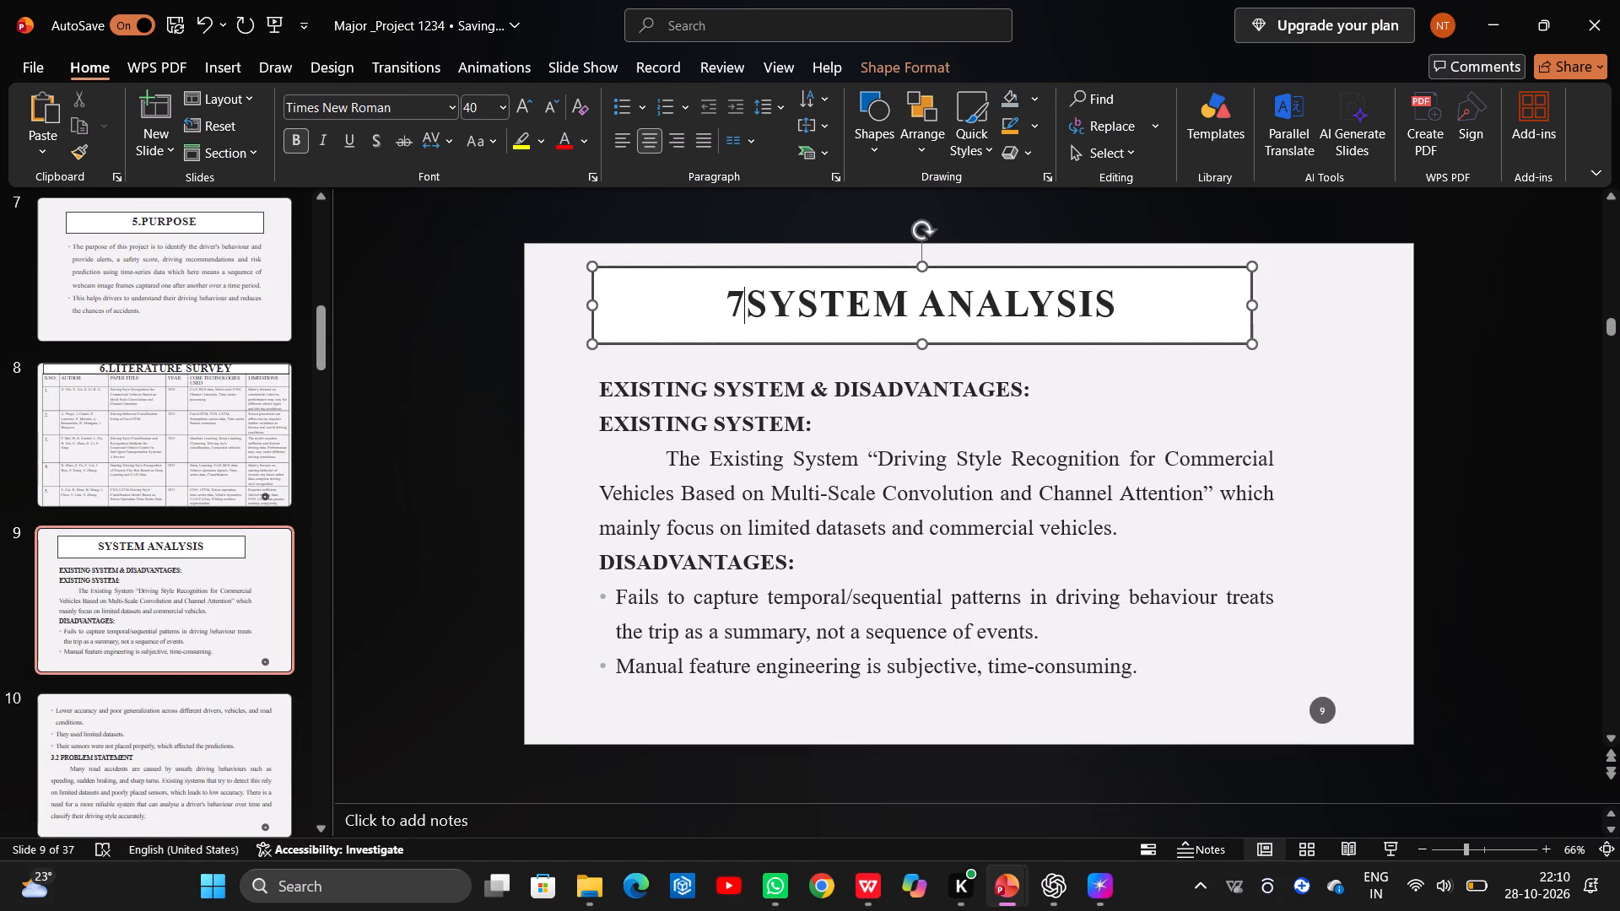
key(period)
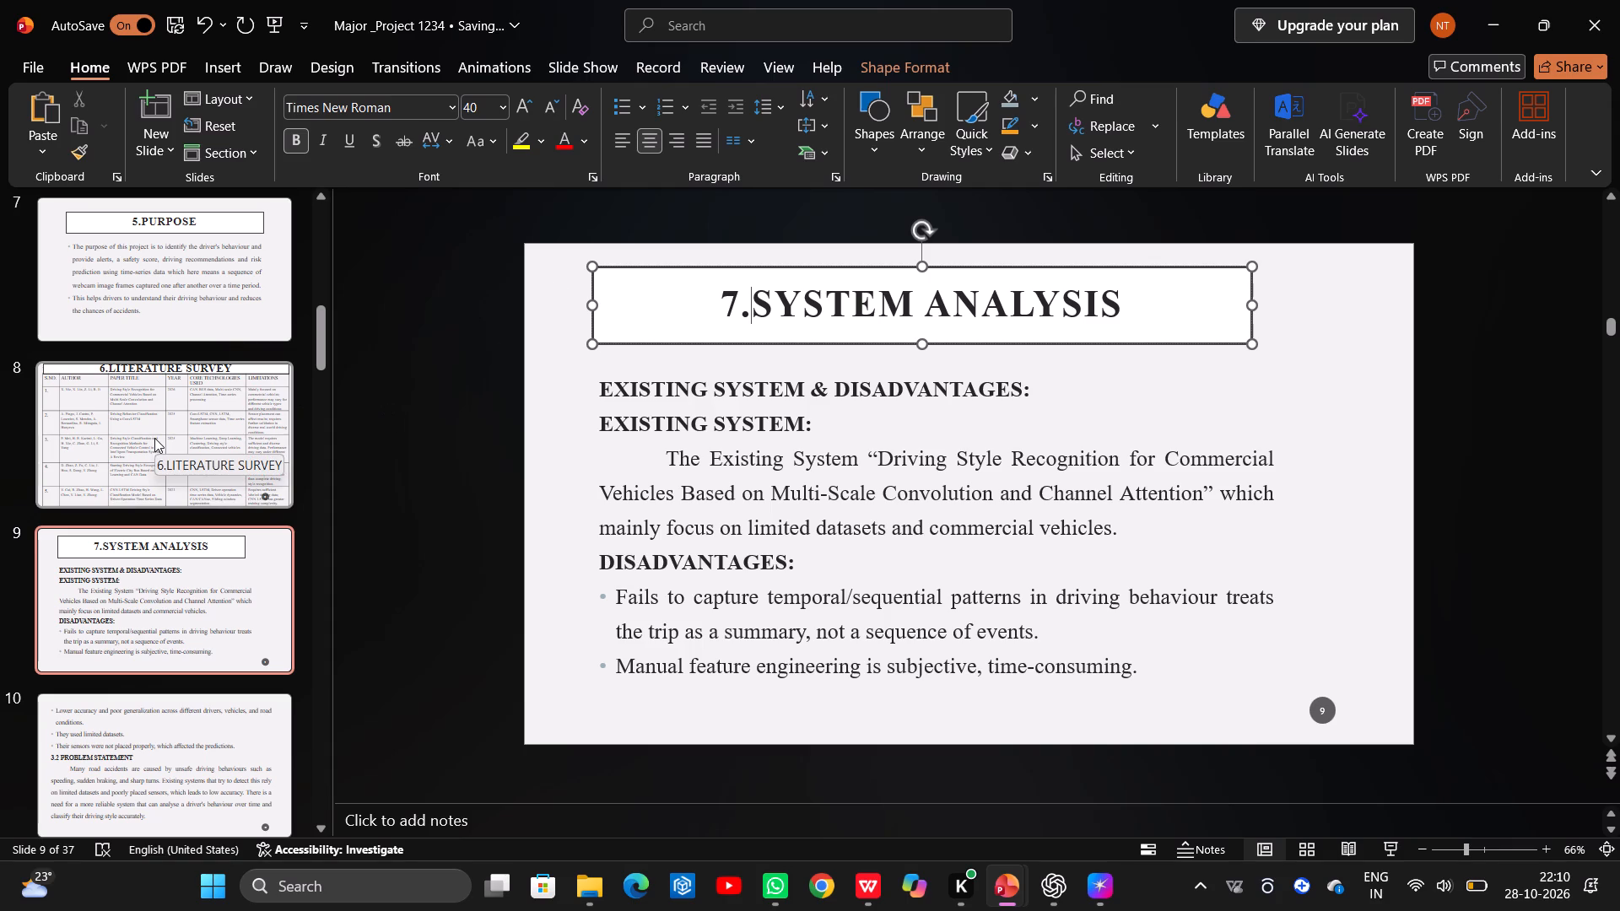
Split slide 2's System Analysis & Design entry into two lines, 7. System Analysis and 8. System Design.
scroll(154, 438, up, 12)
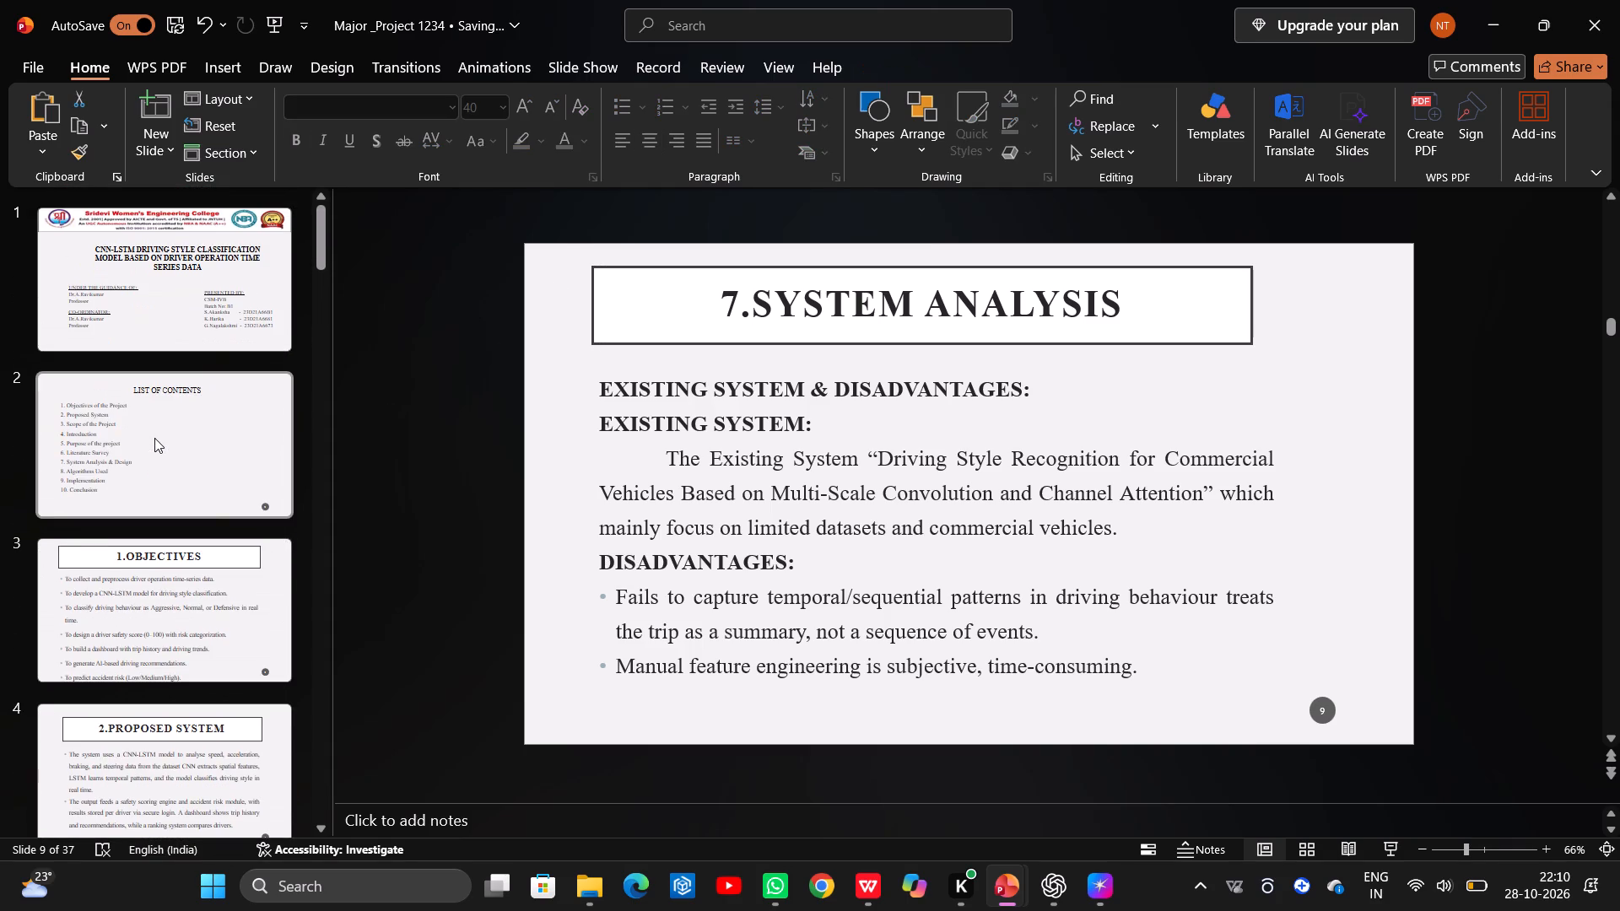
click(154, 438)
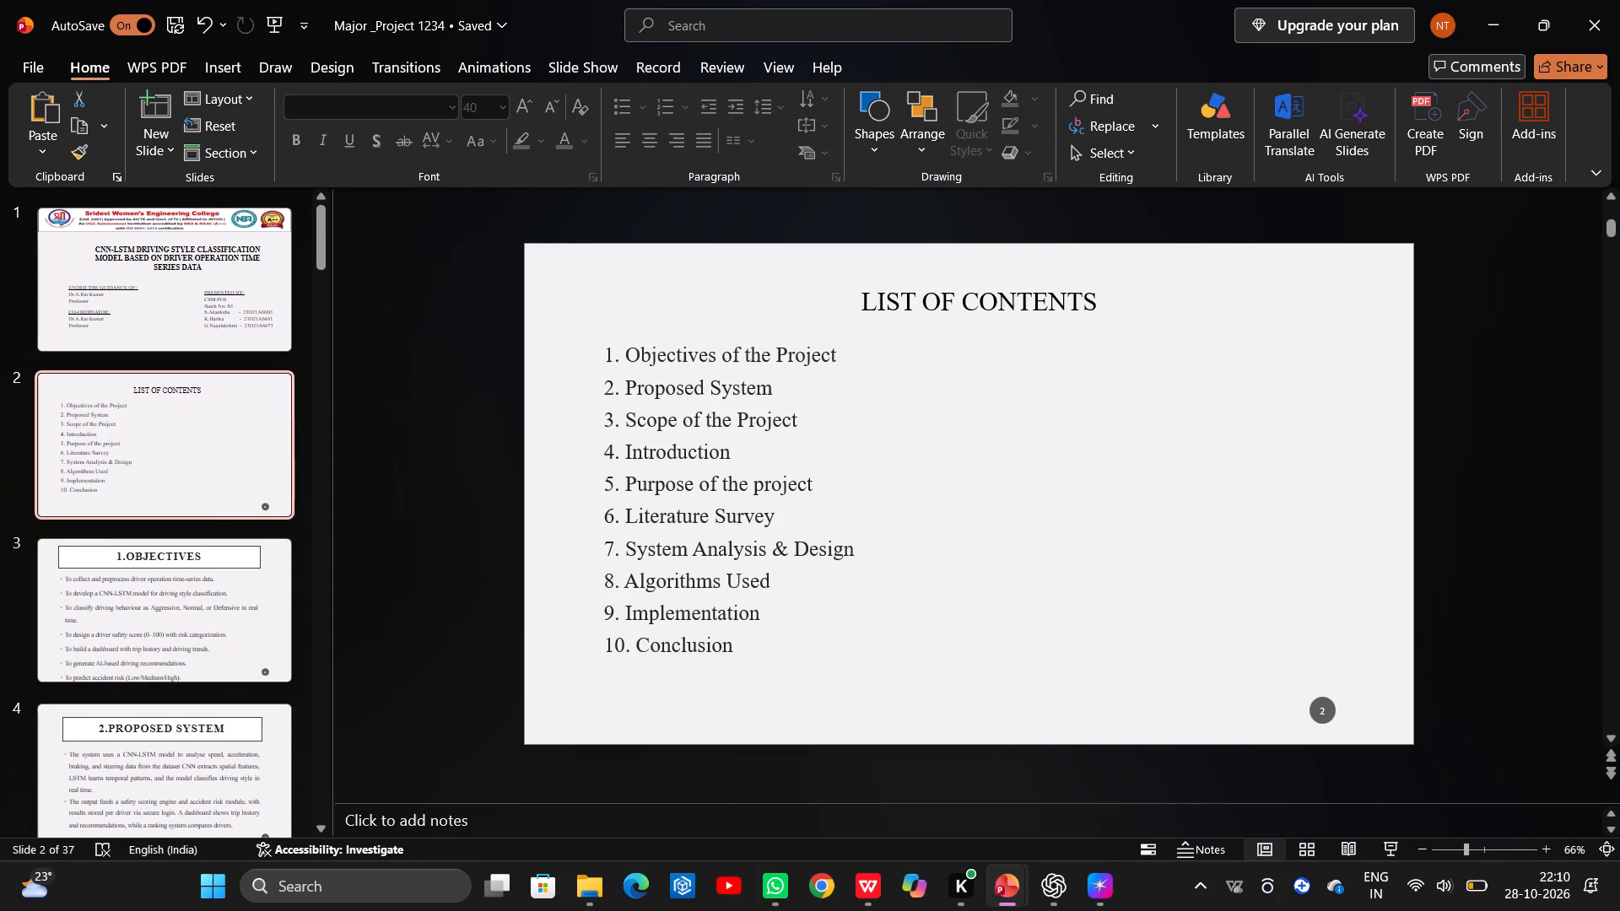
click(790, 547)
key(BackSpace)
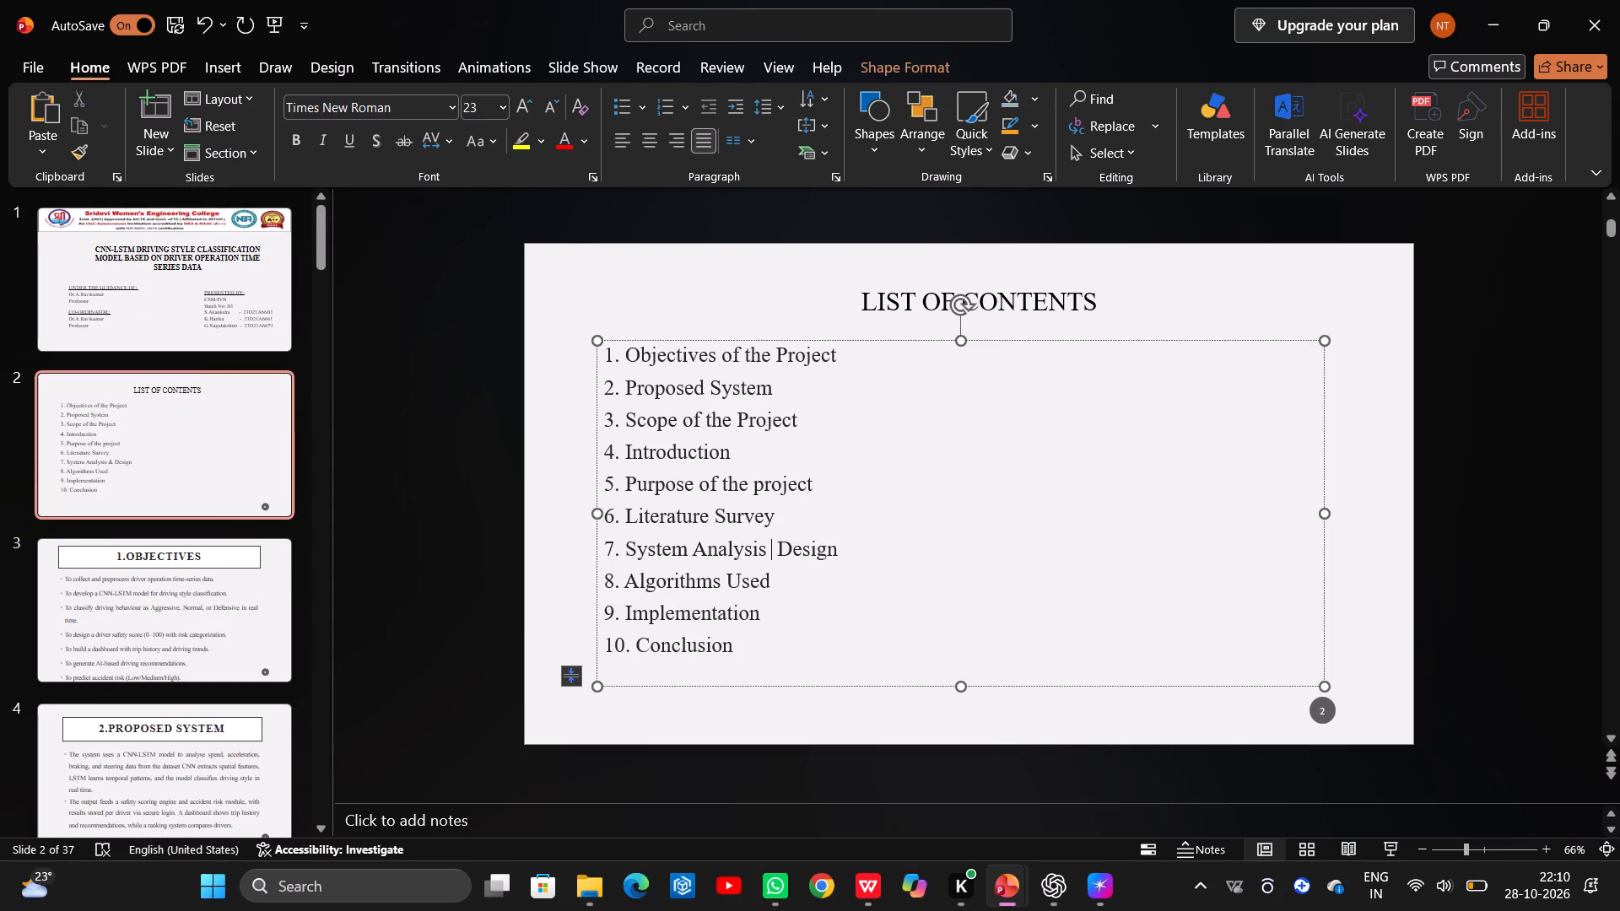
key(Return)
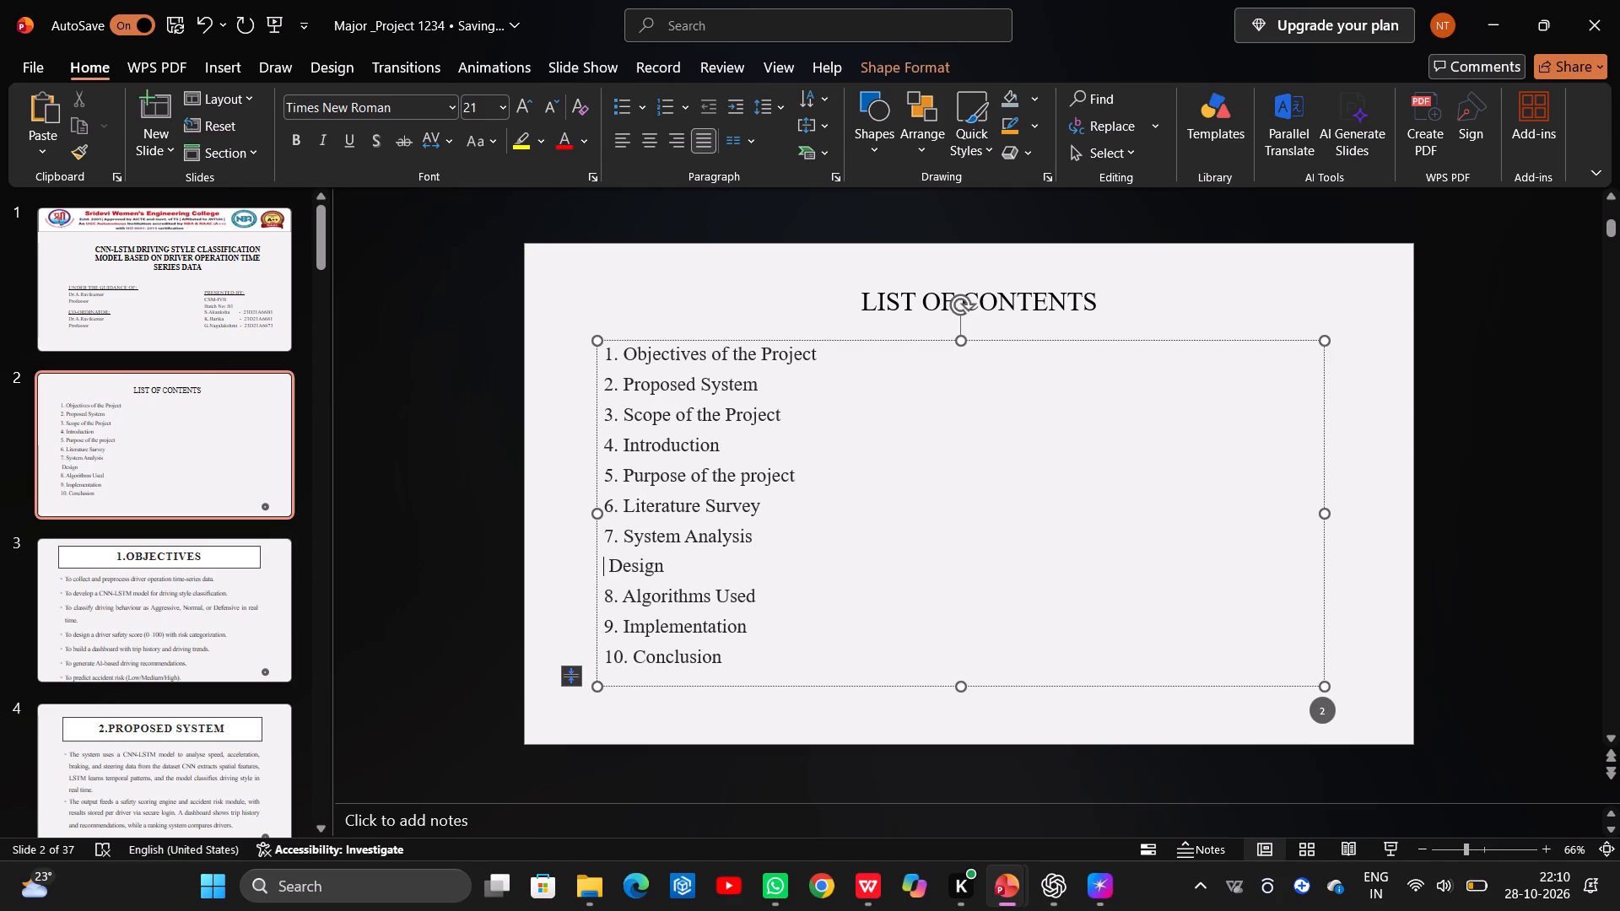
text(SY)
key(BackSpace)
text(yste)
key(m)
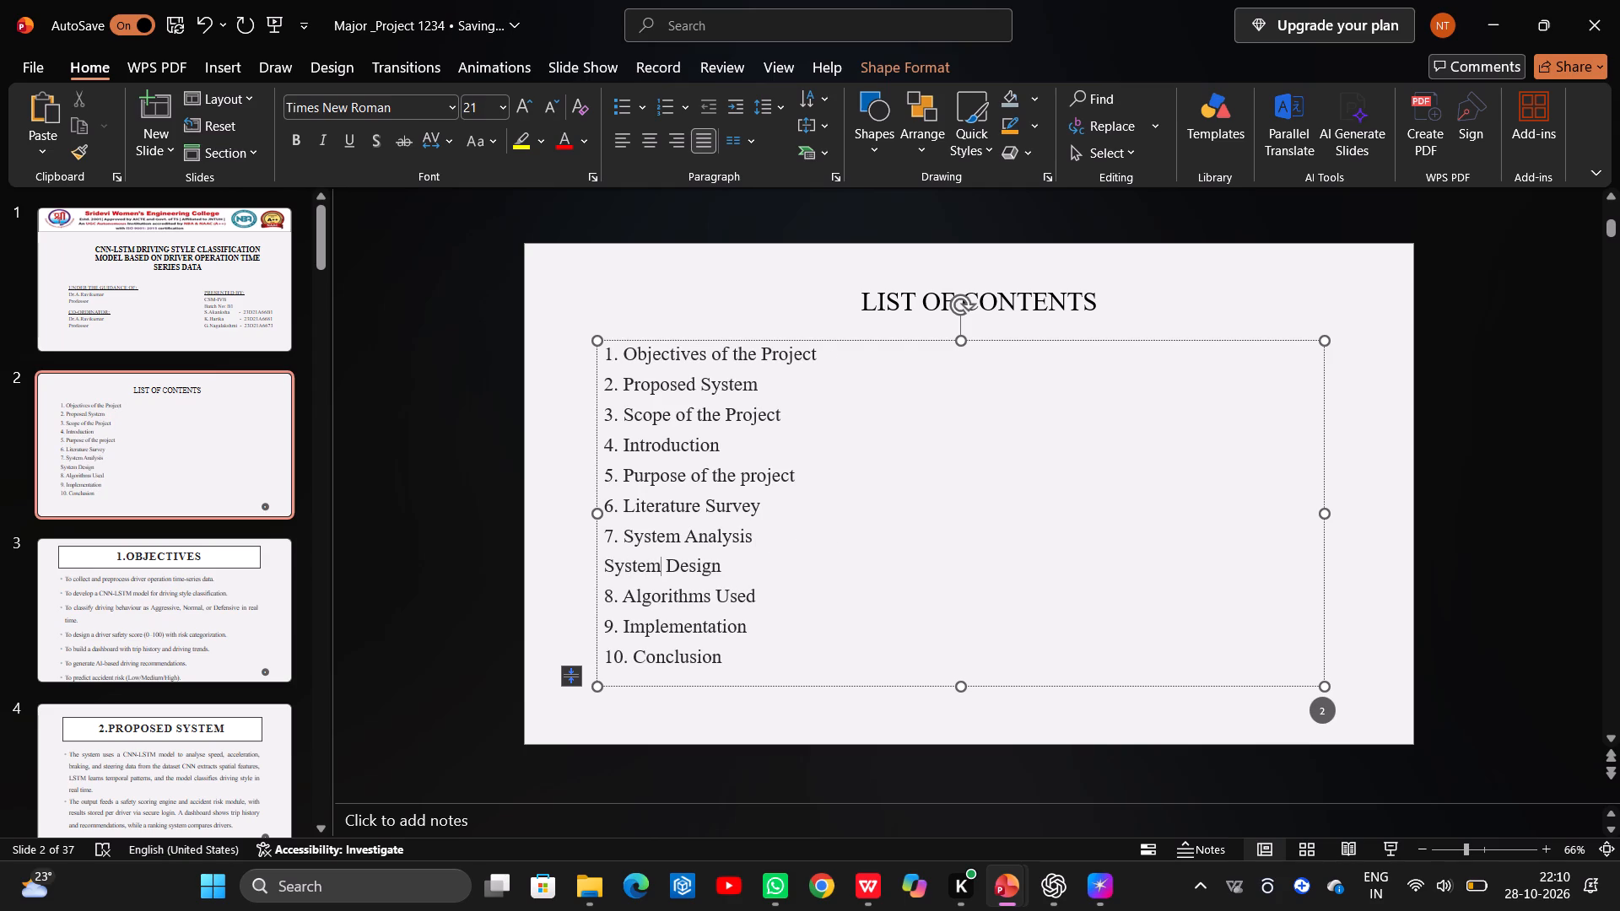
click(607, 566)
text(8.)
key(space)
Renumber the remaining List of Contents entries: Algorithms Used as 9, Implementation as 10 and Conclusion as 11.
click(614, 596)
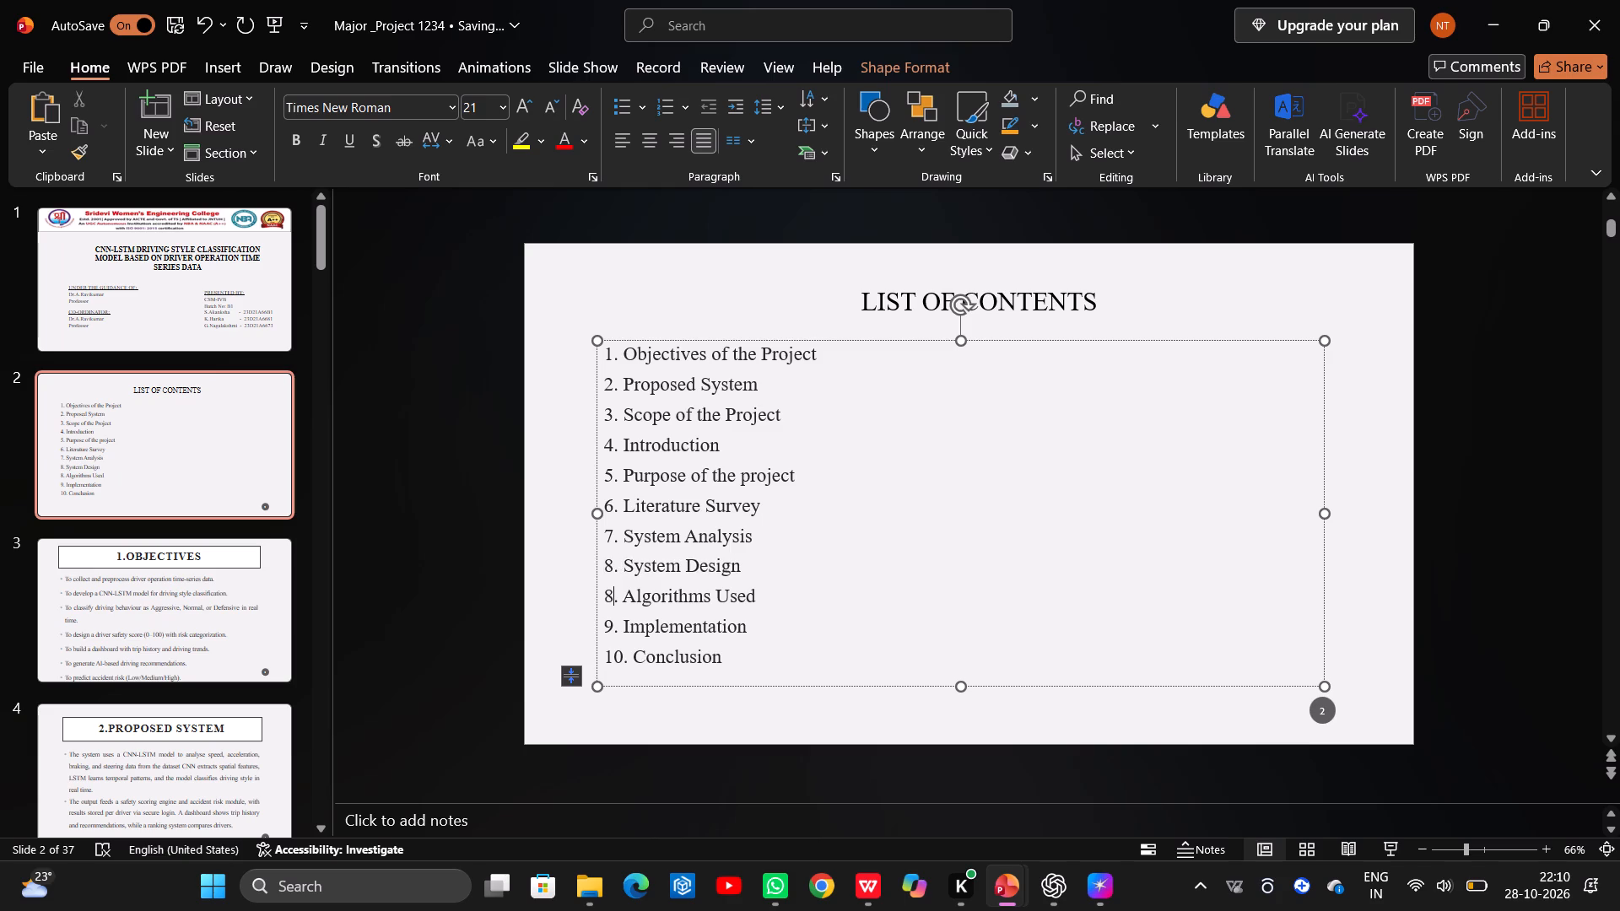
key(BackSpace)
key(9)
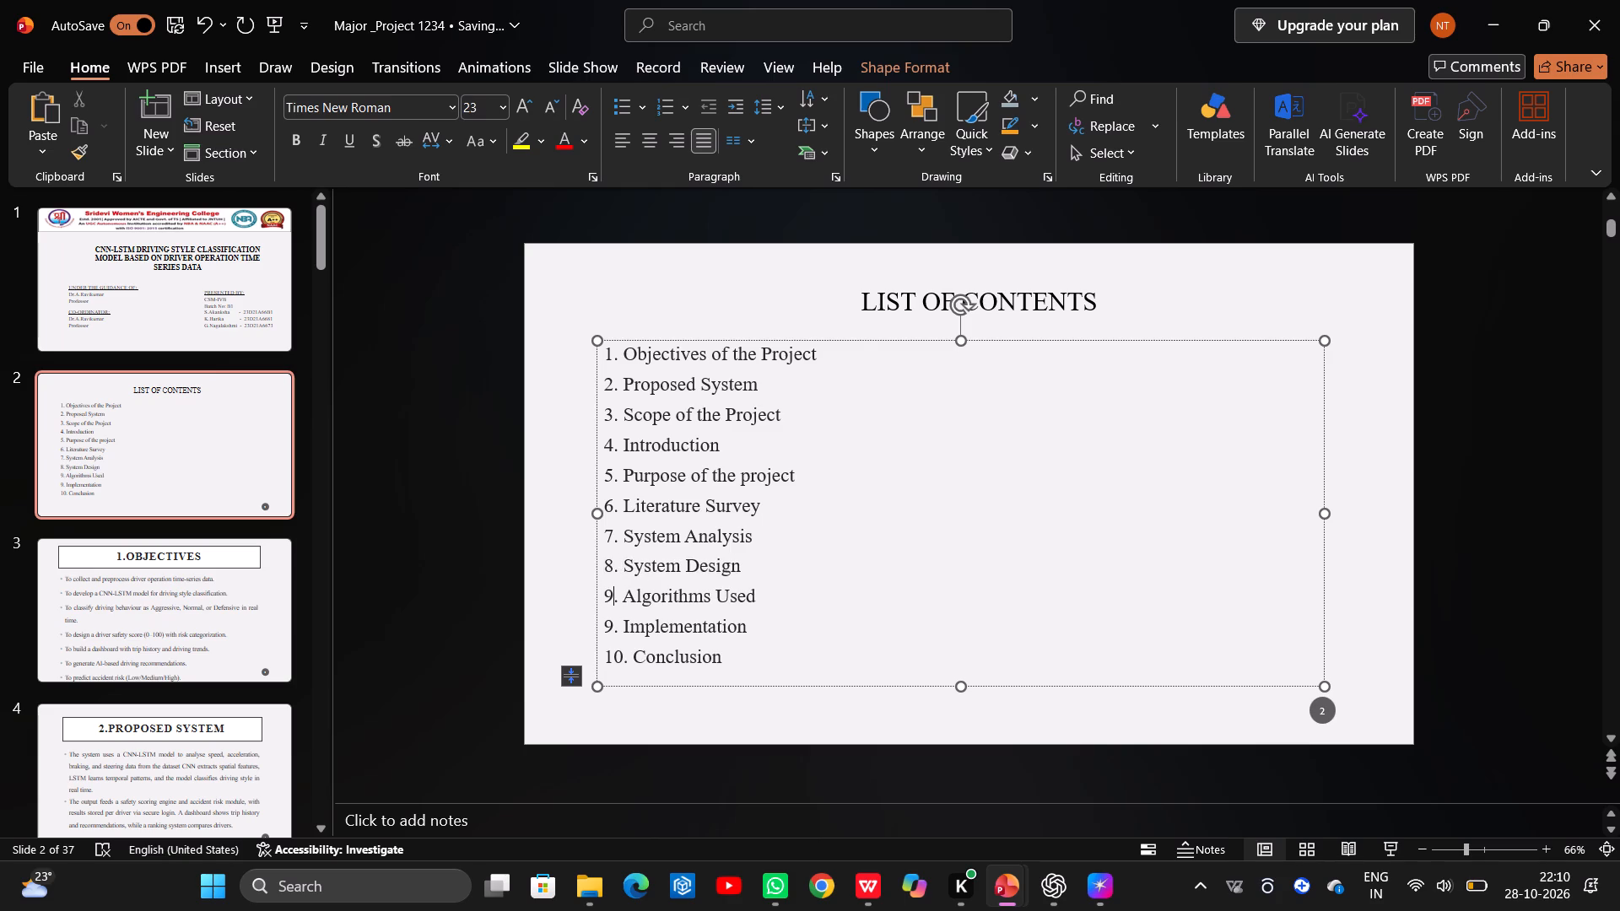
click(611, 633)
key(BackSpace)
text(10)
click(620, 661)
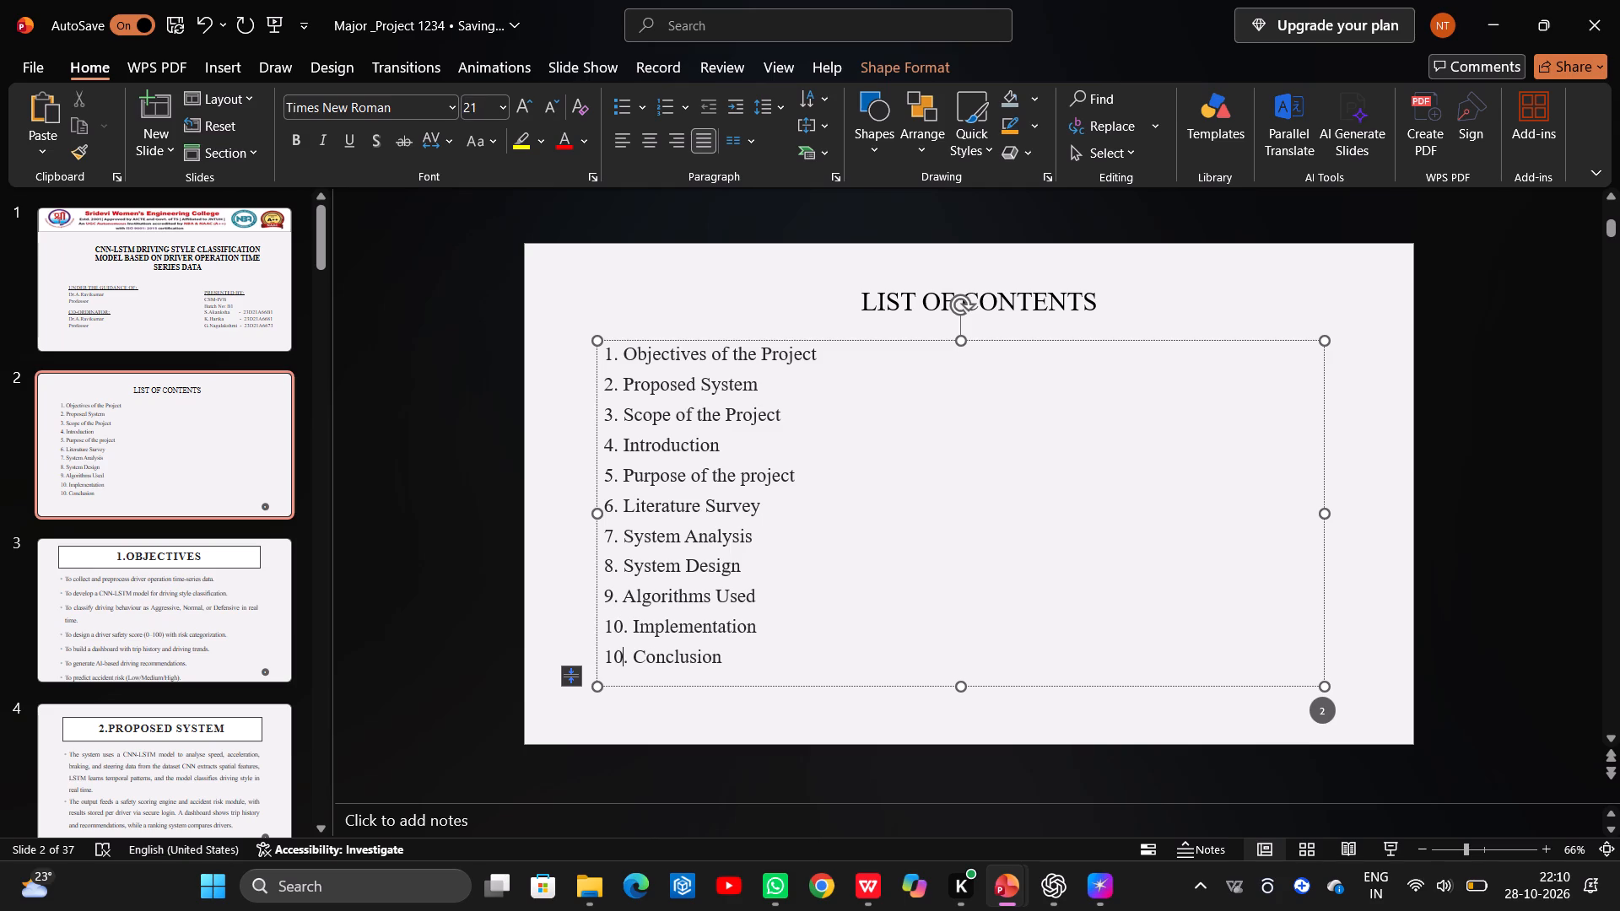
key(BackSpace)
key(BackSpace)
text(11)
Replace the Implementation entry in the List of Contents with Results, keeping its number 10.
click(783, 639)
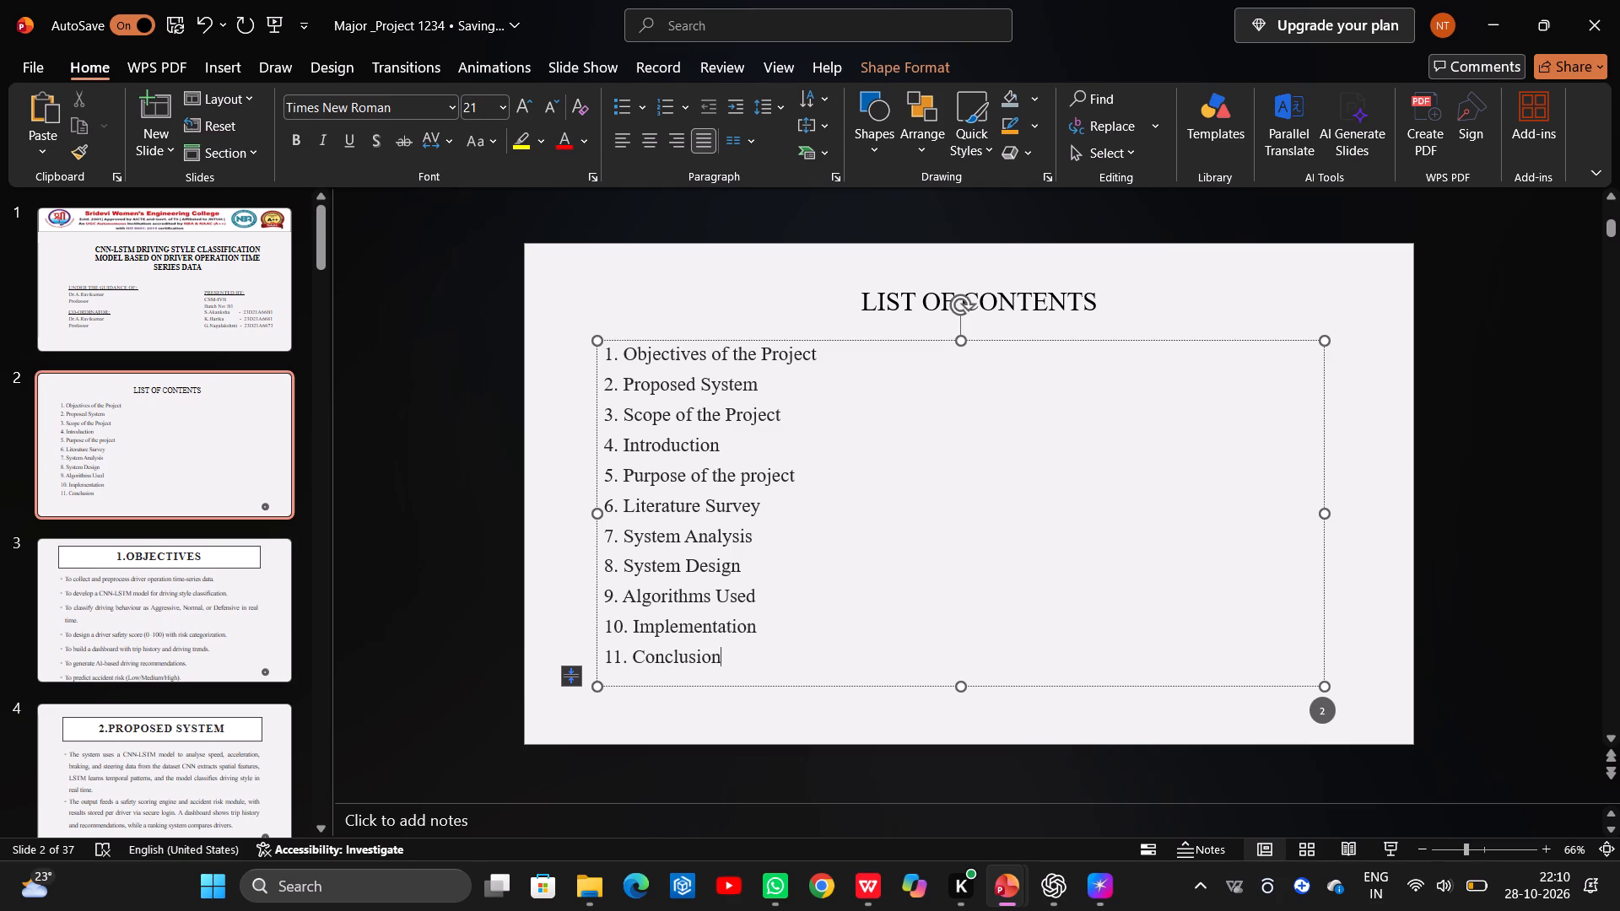
click(755, 628)
key(BackSpace)
key(BackSpace)
key(BackSpace)
key(BackSpace)
key(BackSpace)
key(BackSpace)
key(BackSpace)
key(BackSpace)
key(BackSpace)
key(BackSpace)
key(BackSpace)
key(BackSpace)
key(BackSpace)
key(BackSpace)
key(BackSpace)
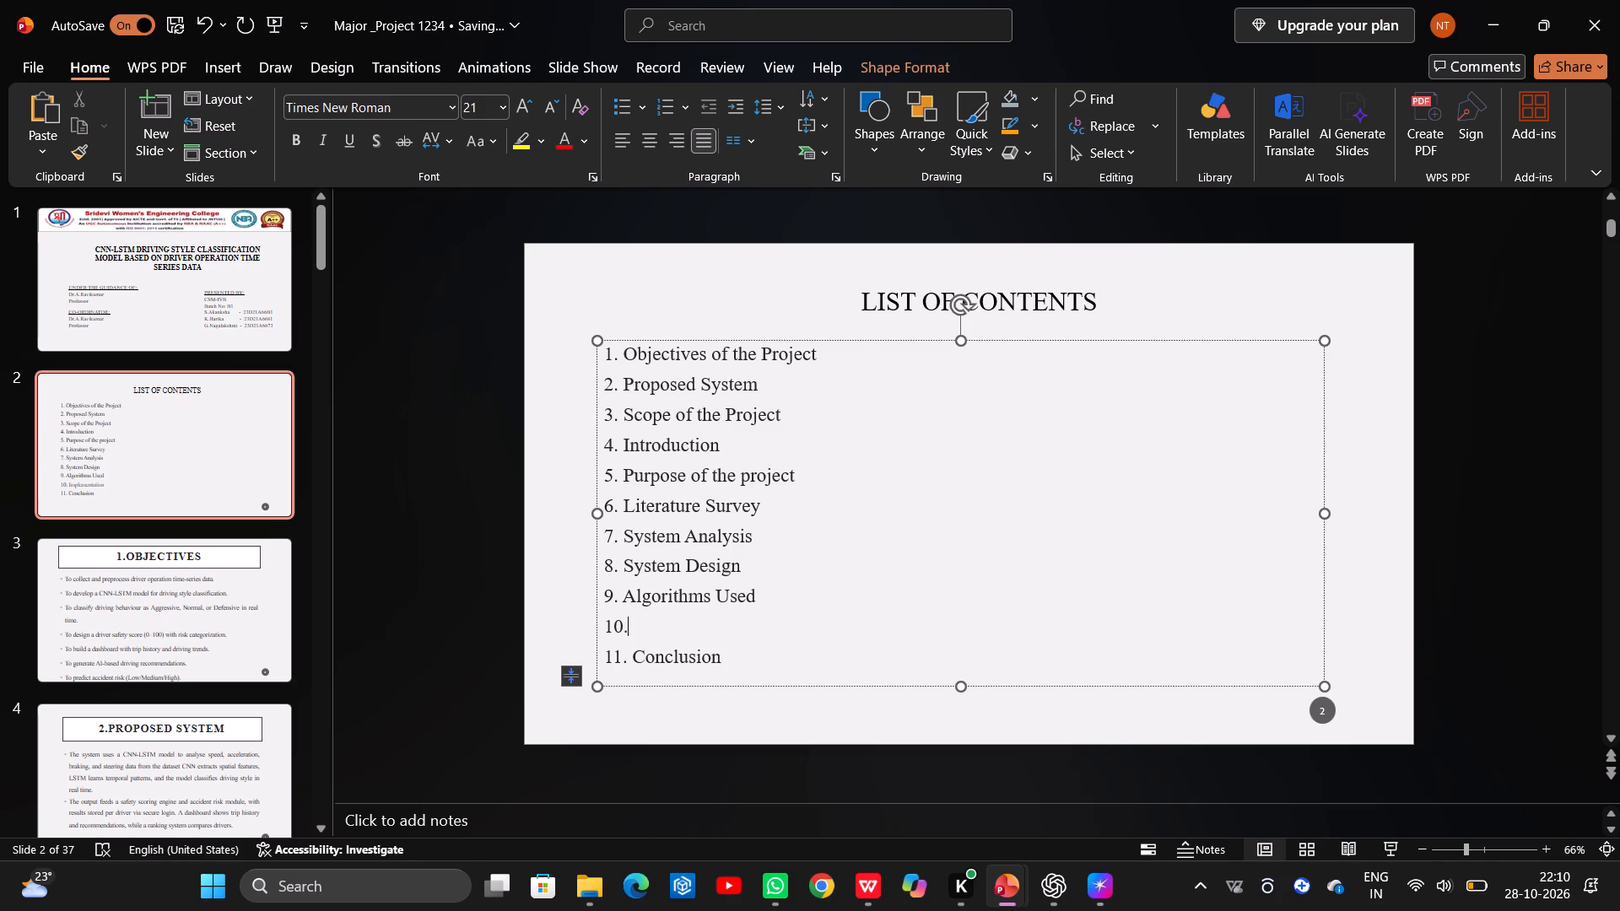
key(space)
text(esults)
drag(728, 630, 710, 657)
click(710, 657)
Renumber the PROBLEM STATEMENT heading on slide 10 to 7.2.
scroll(158, 612, down, 4)
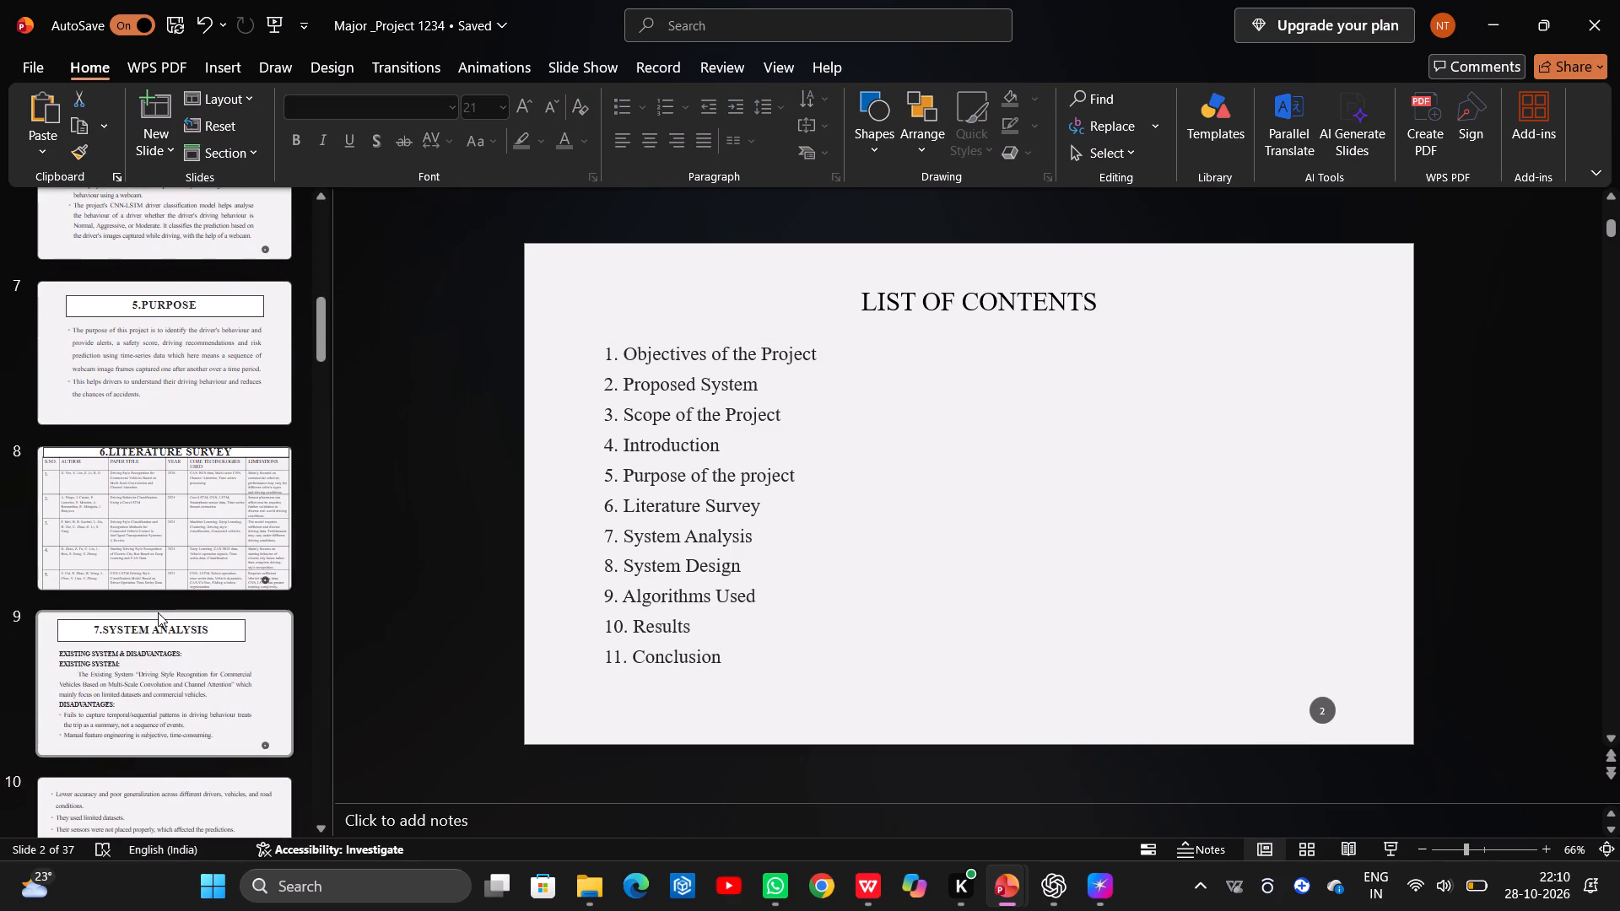
scroll(158, 612, down, 1)
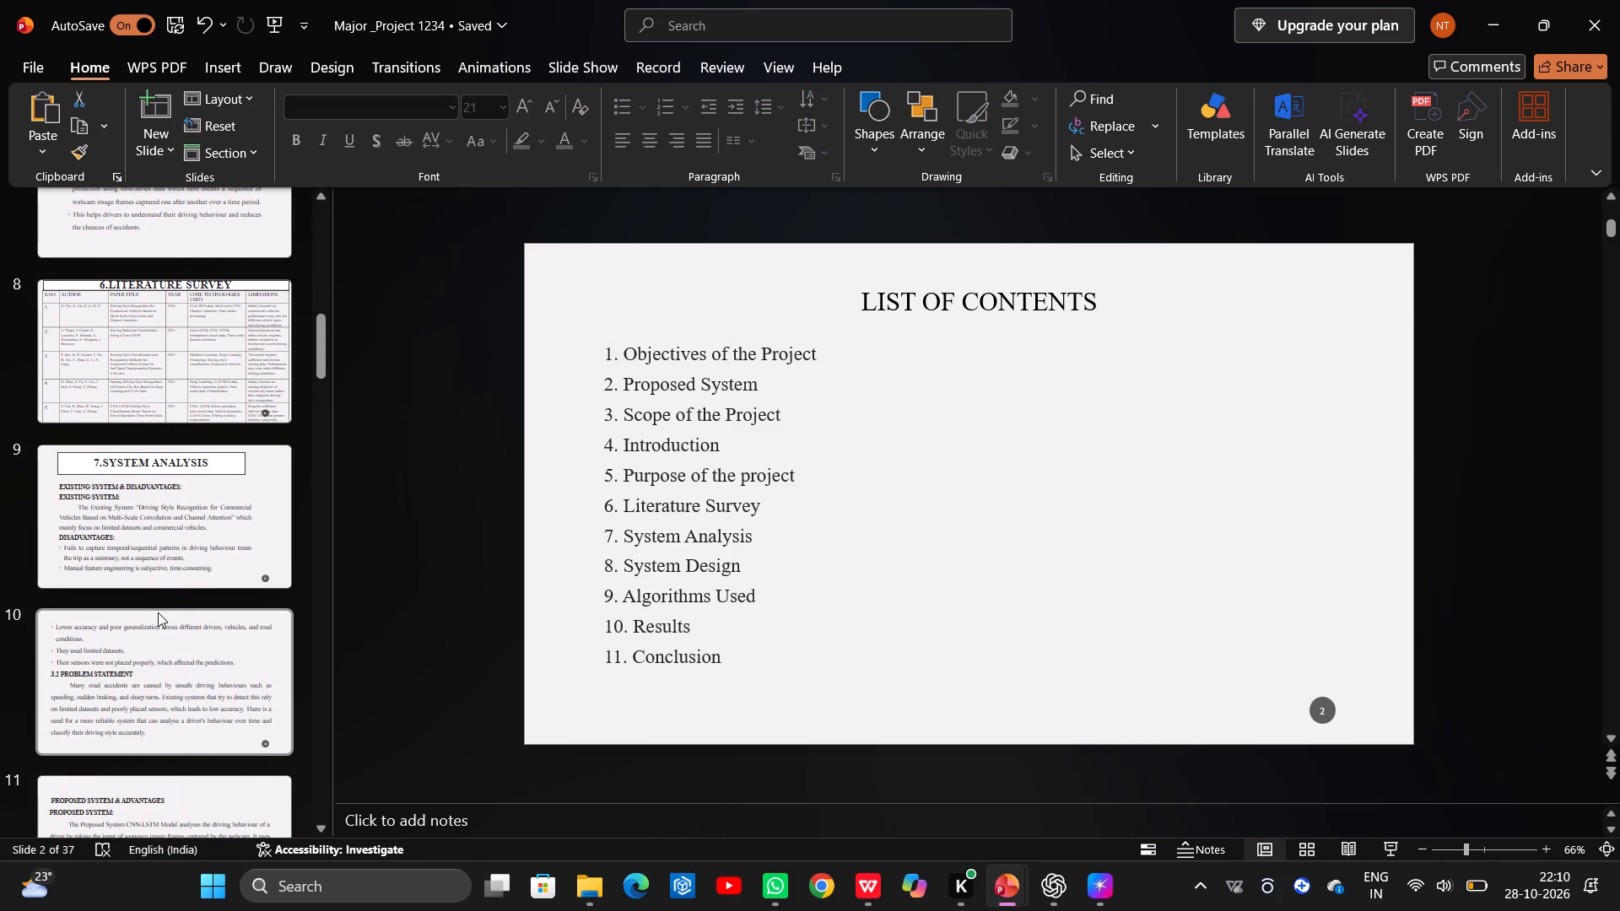
click(135, 684)
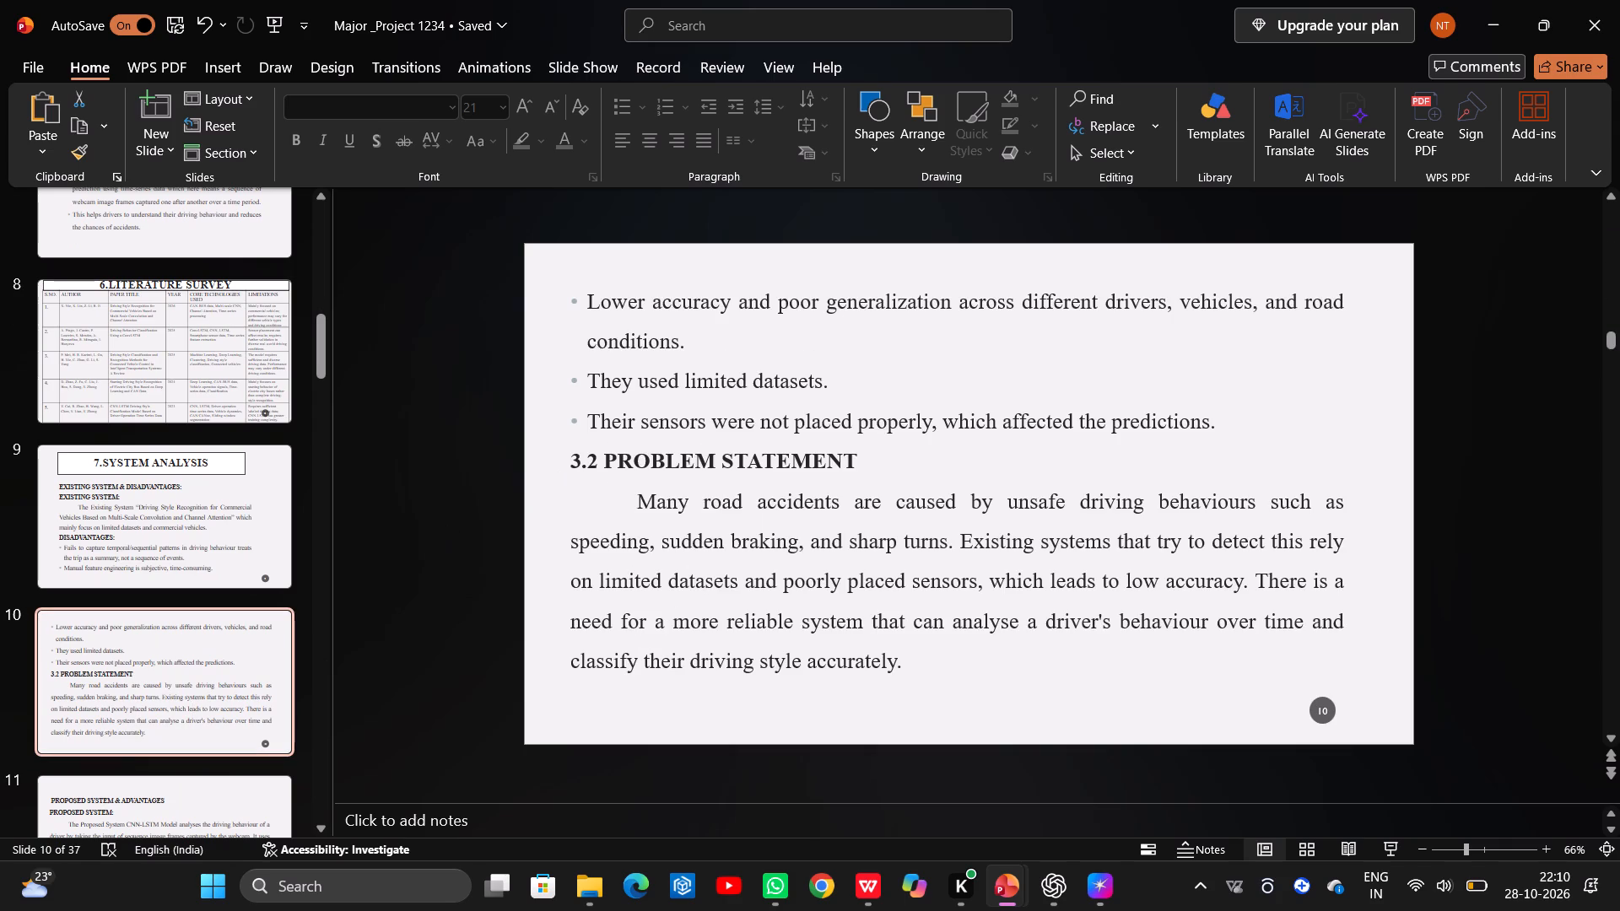
click(583, 458)
key(BackSpace)
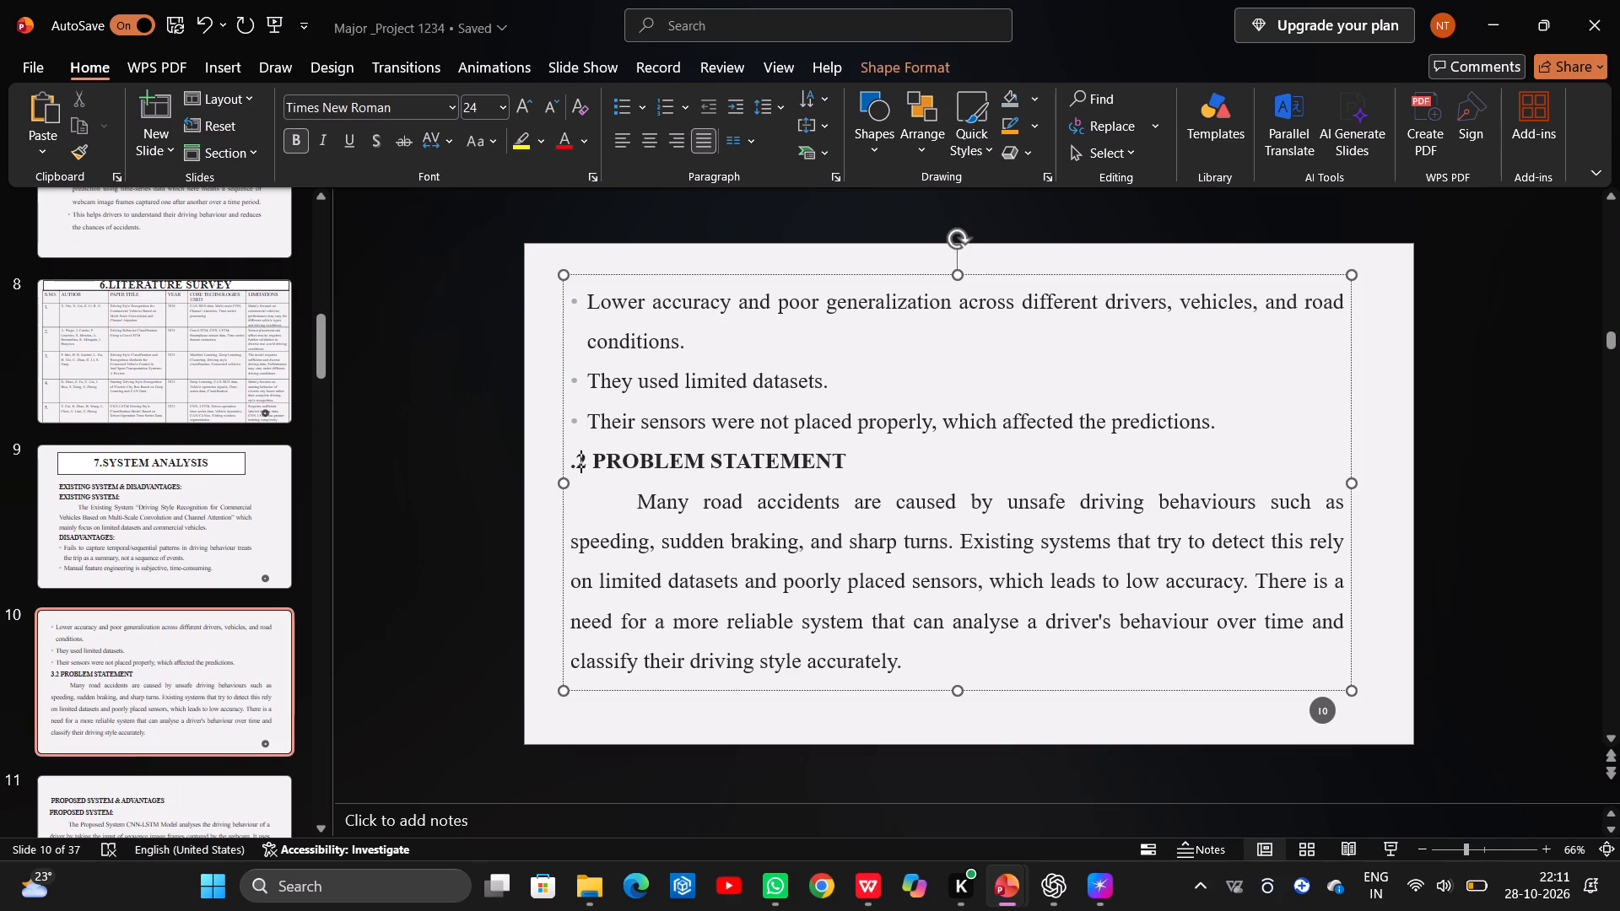
key(7)
click(194, 669)
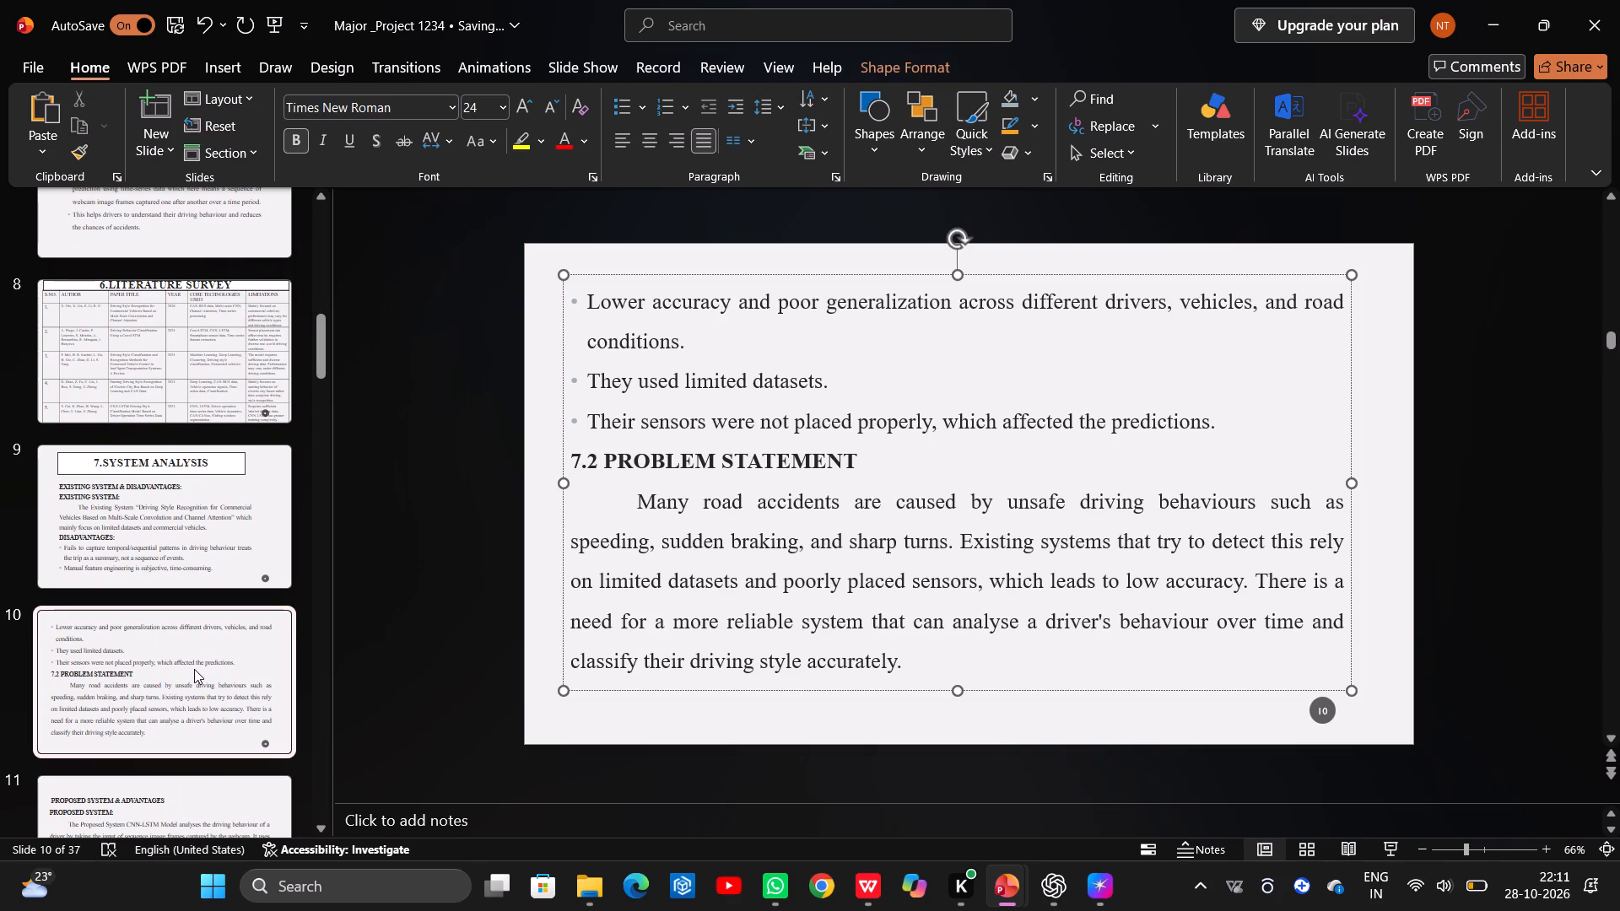
Number slide 11's PROPOSED SYSTEM & ADVANTAGES heading 7.3, checking the matching slide in the Major _Project-4-2 presentation.
scroll(194, 669, down, 1)
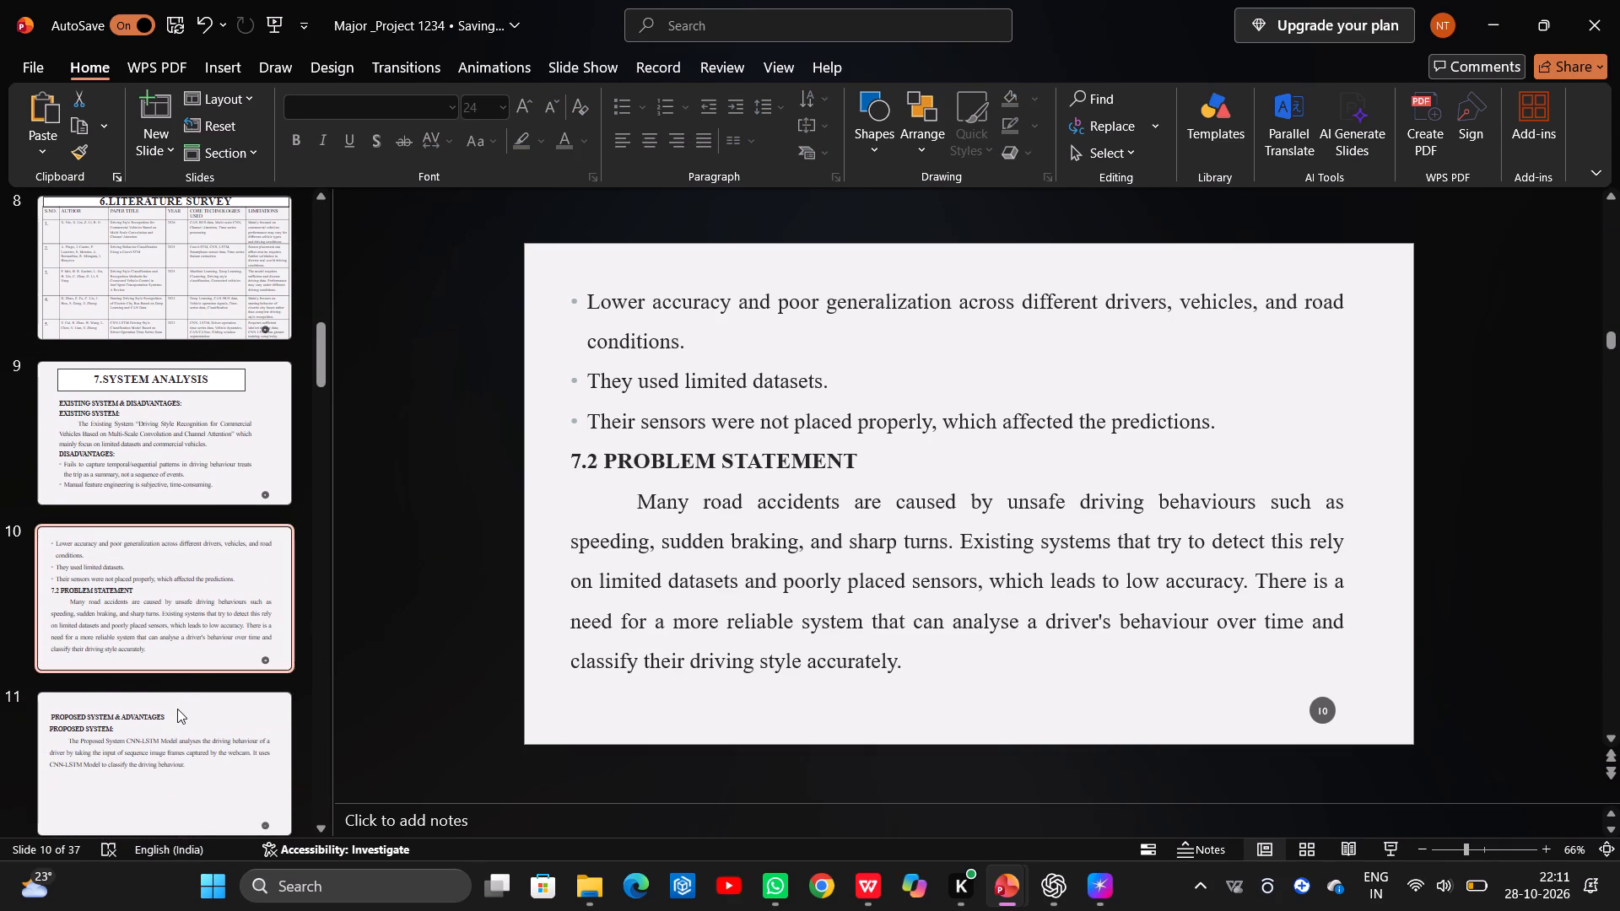
click(177, 709)
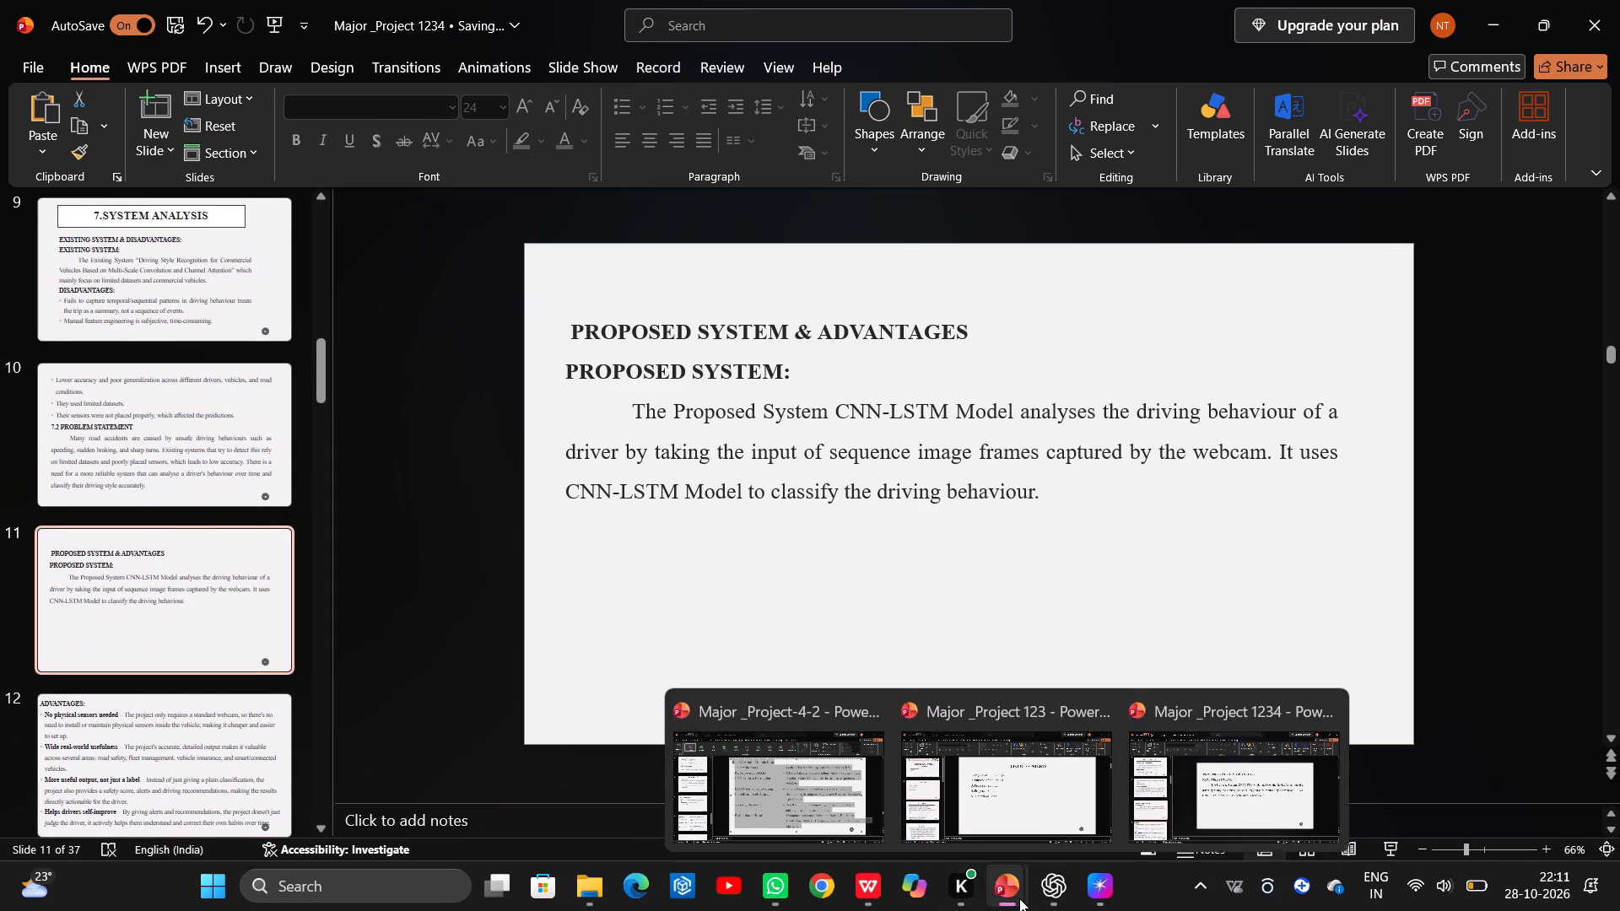
click(798, 803)
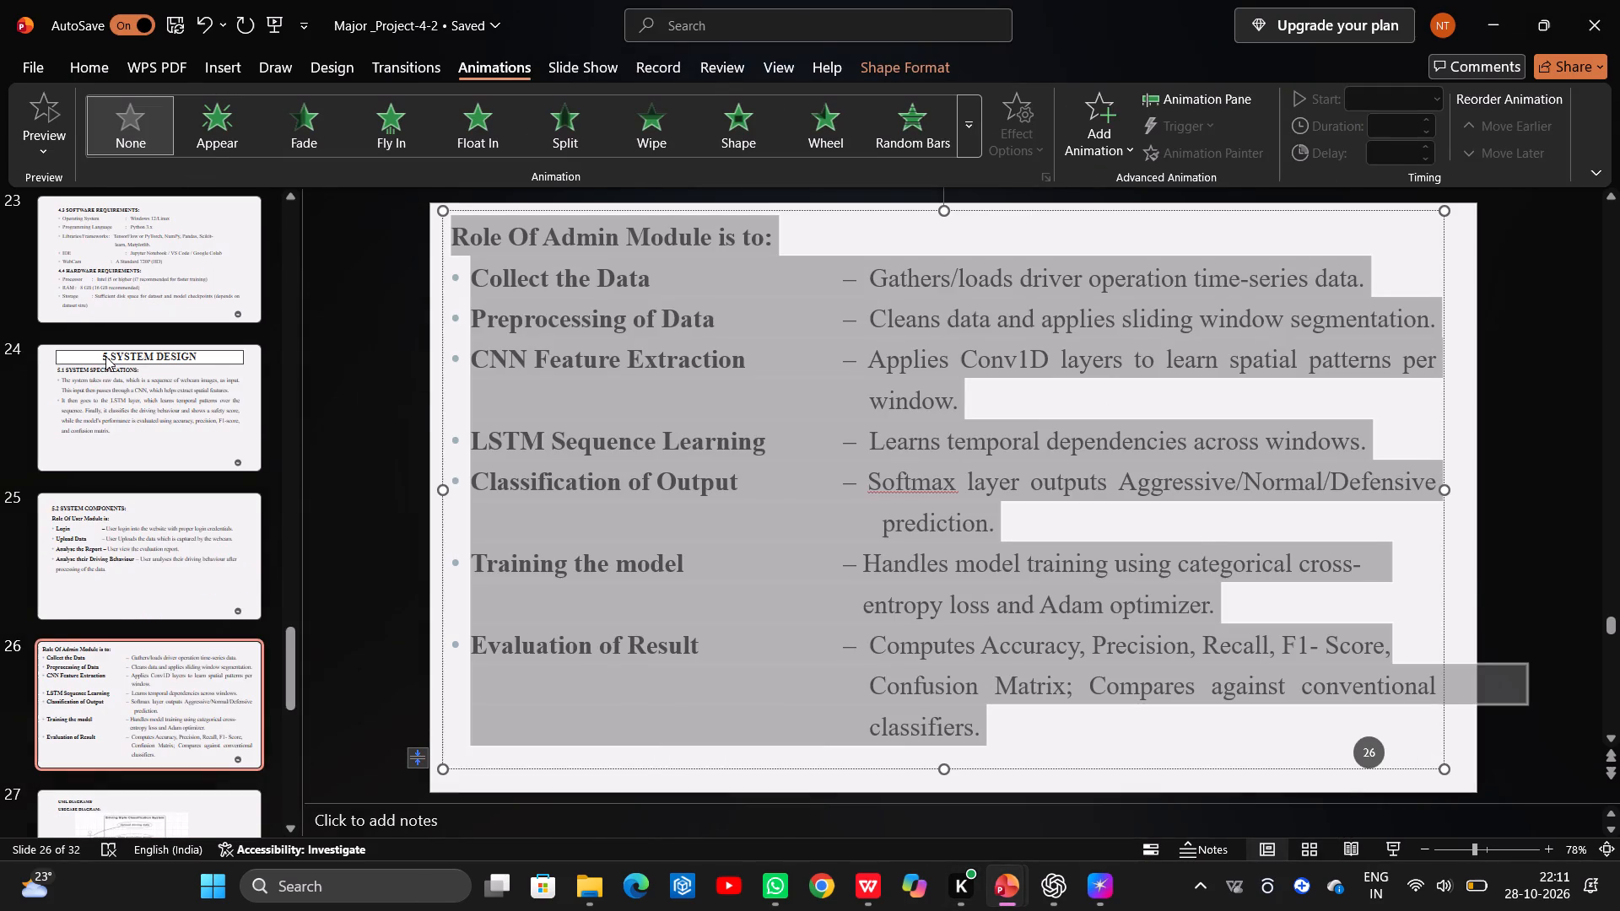
scroll(105, 356, up, 5)
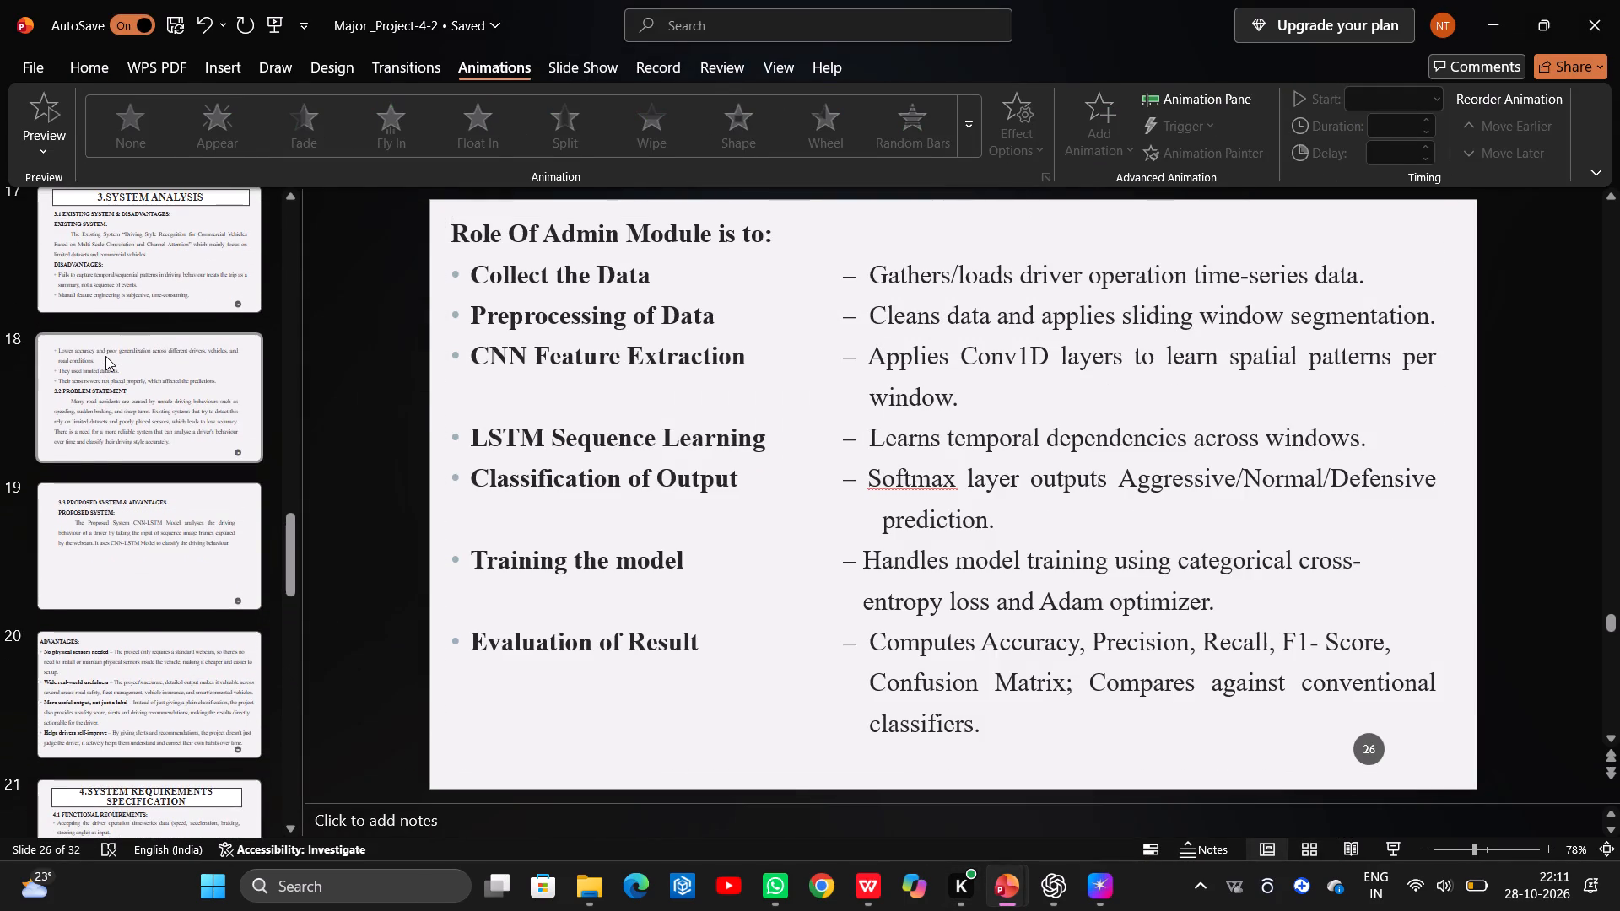
scroll(105, 356, up, 1)
click(108, 534)
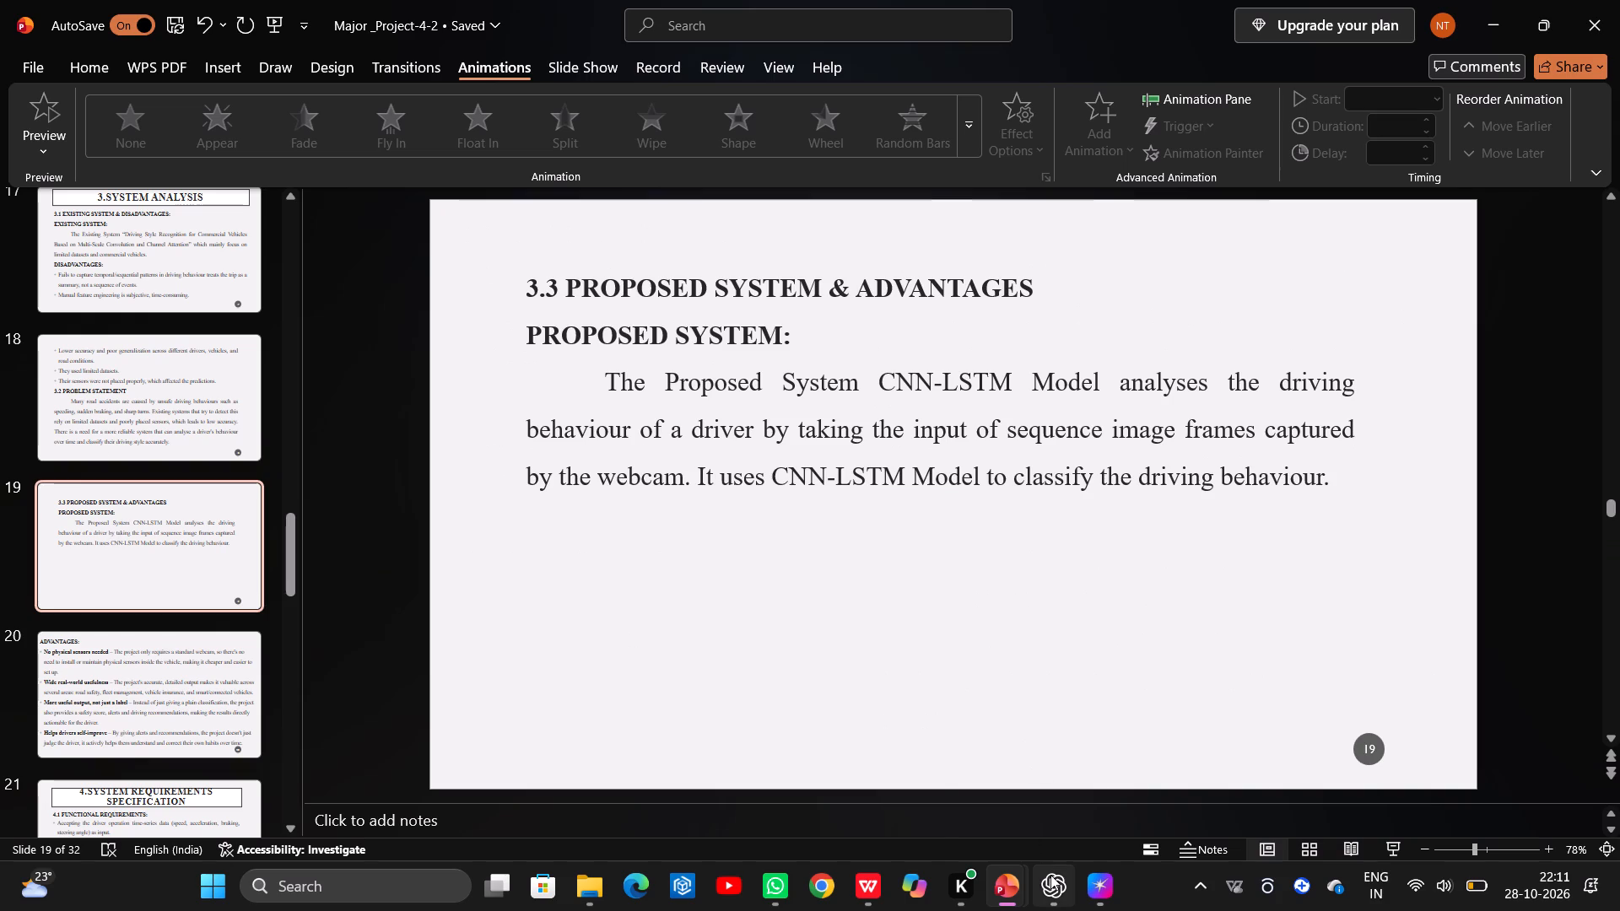
click(1262, 768)
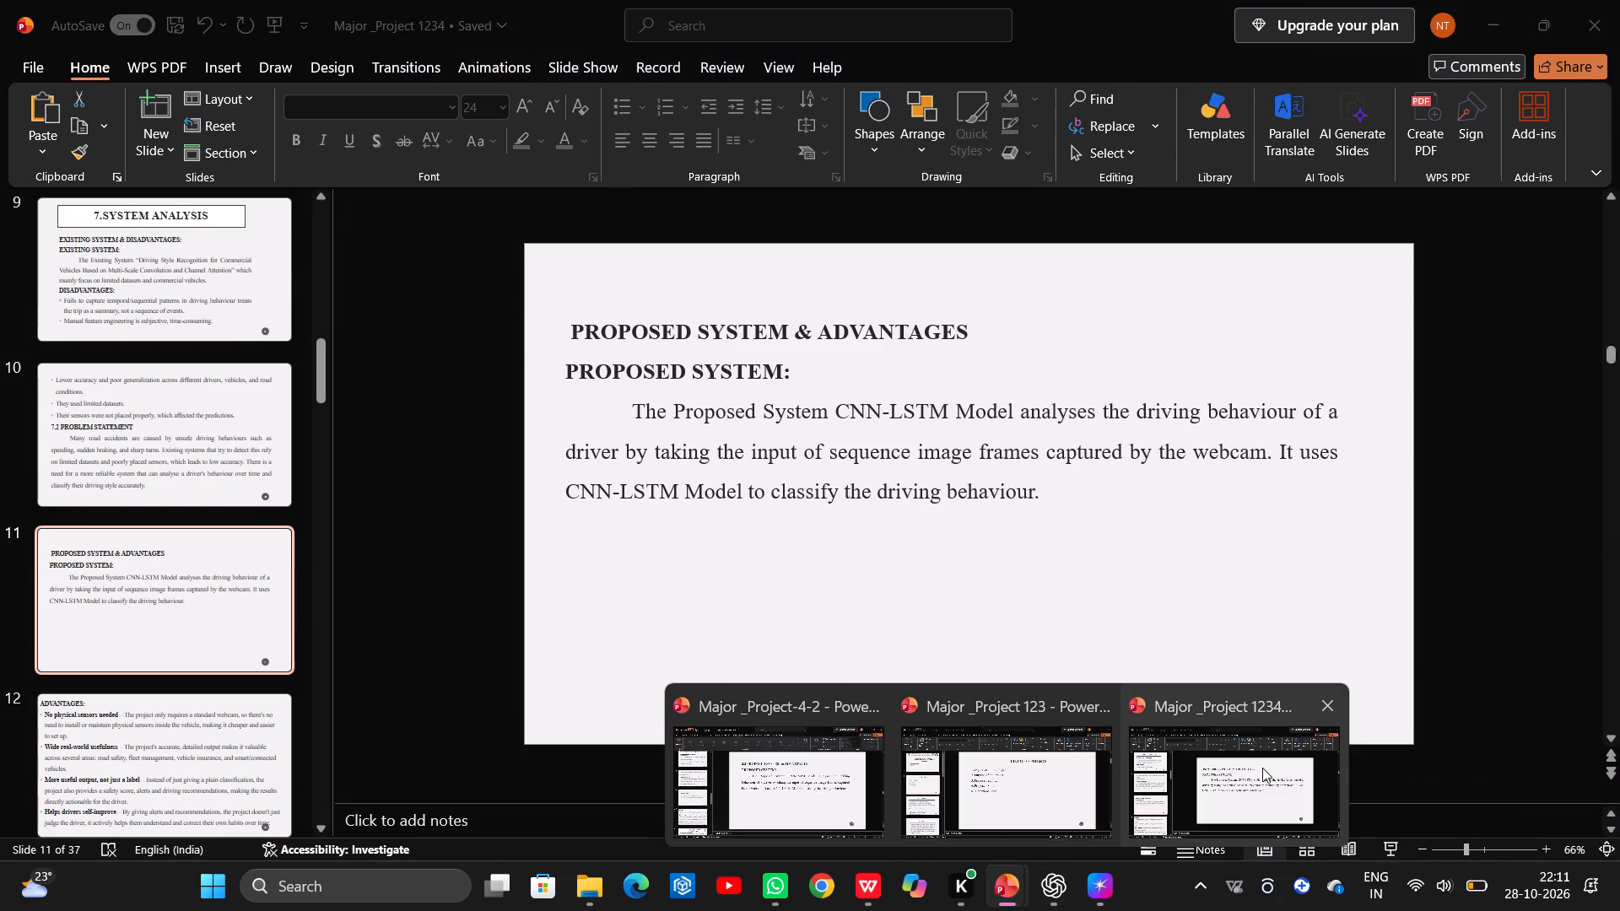
click(567, 332)
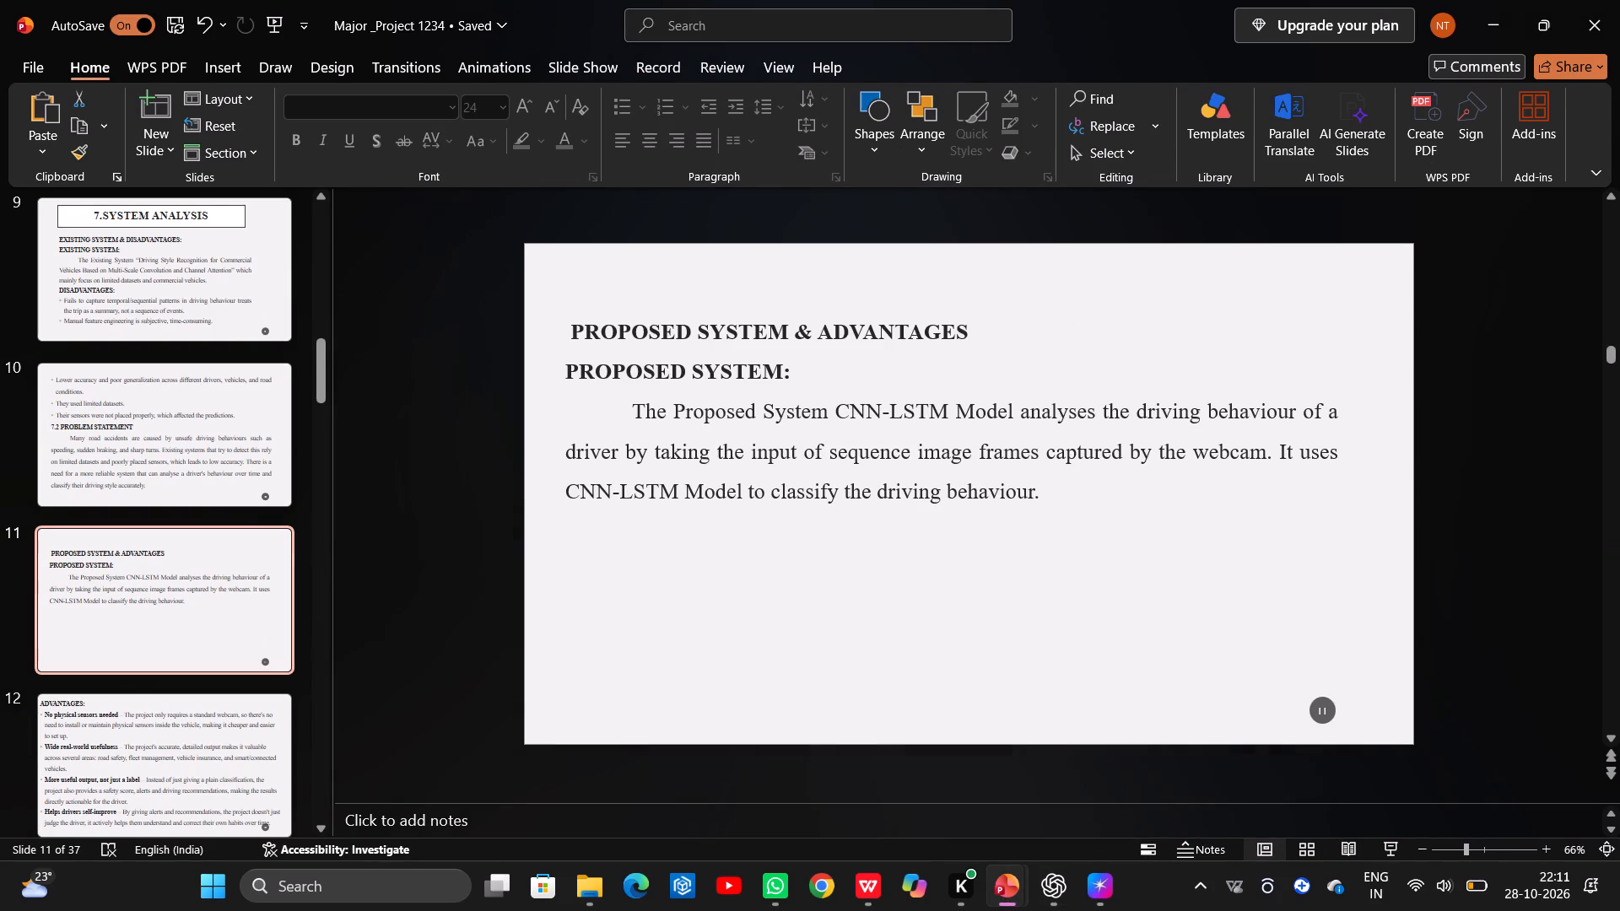
text(7.)
key(3)
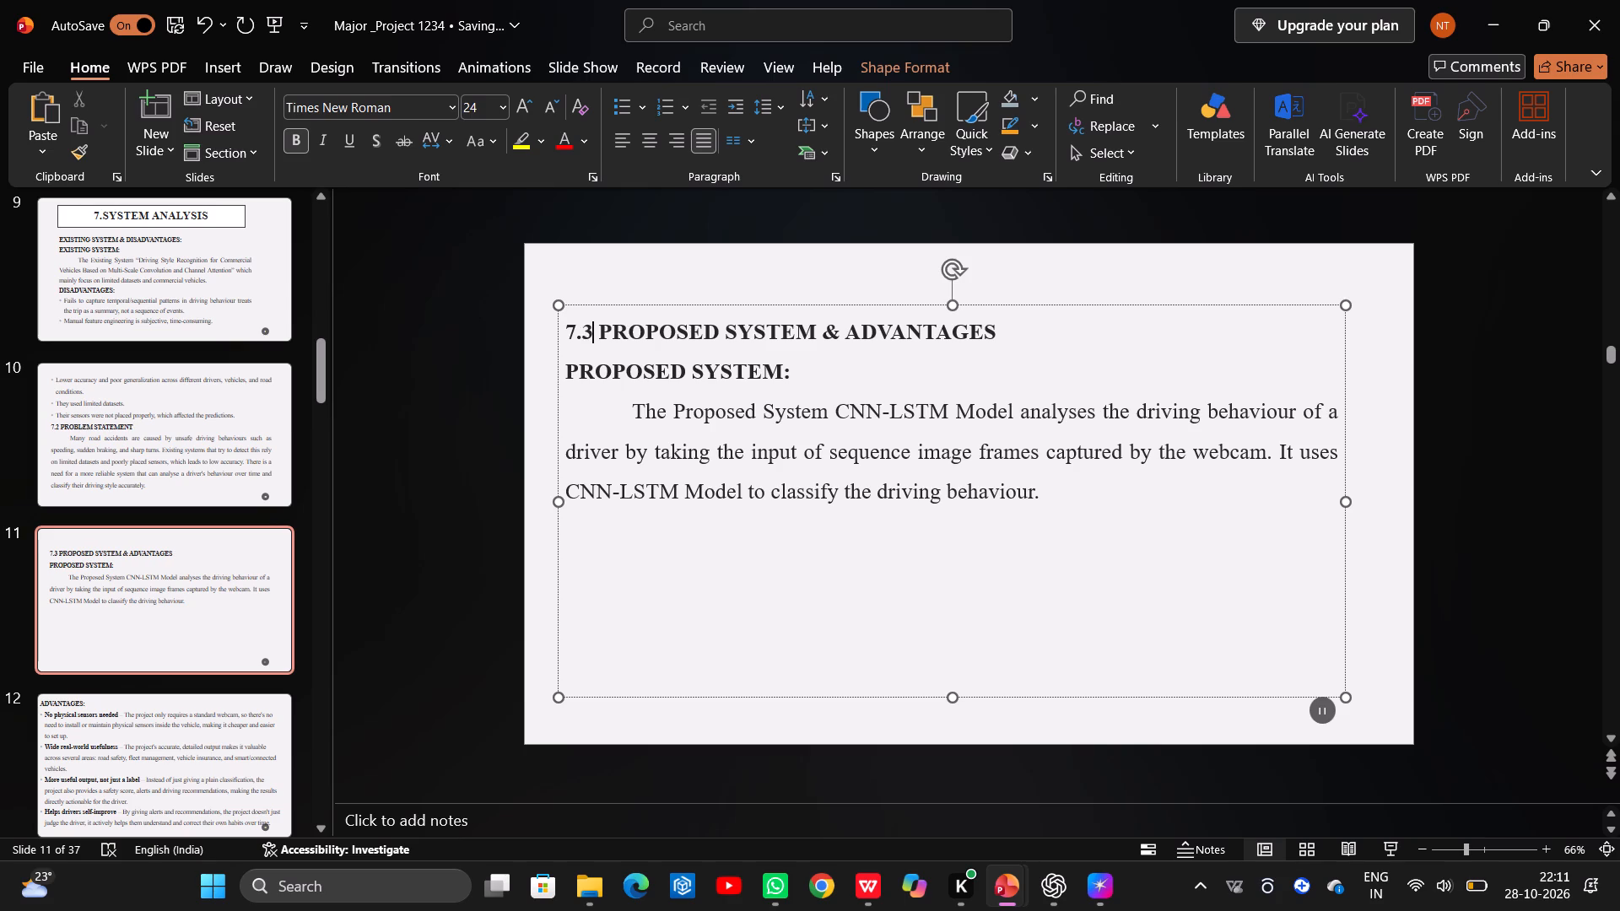
click(627, 458)
click(653, 592)
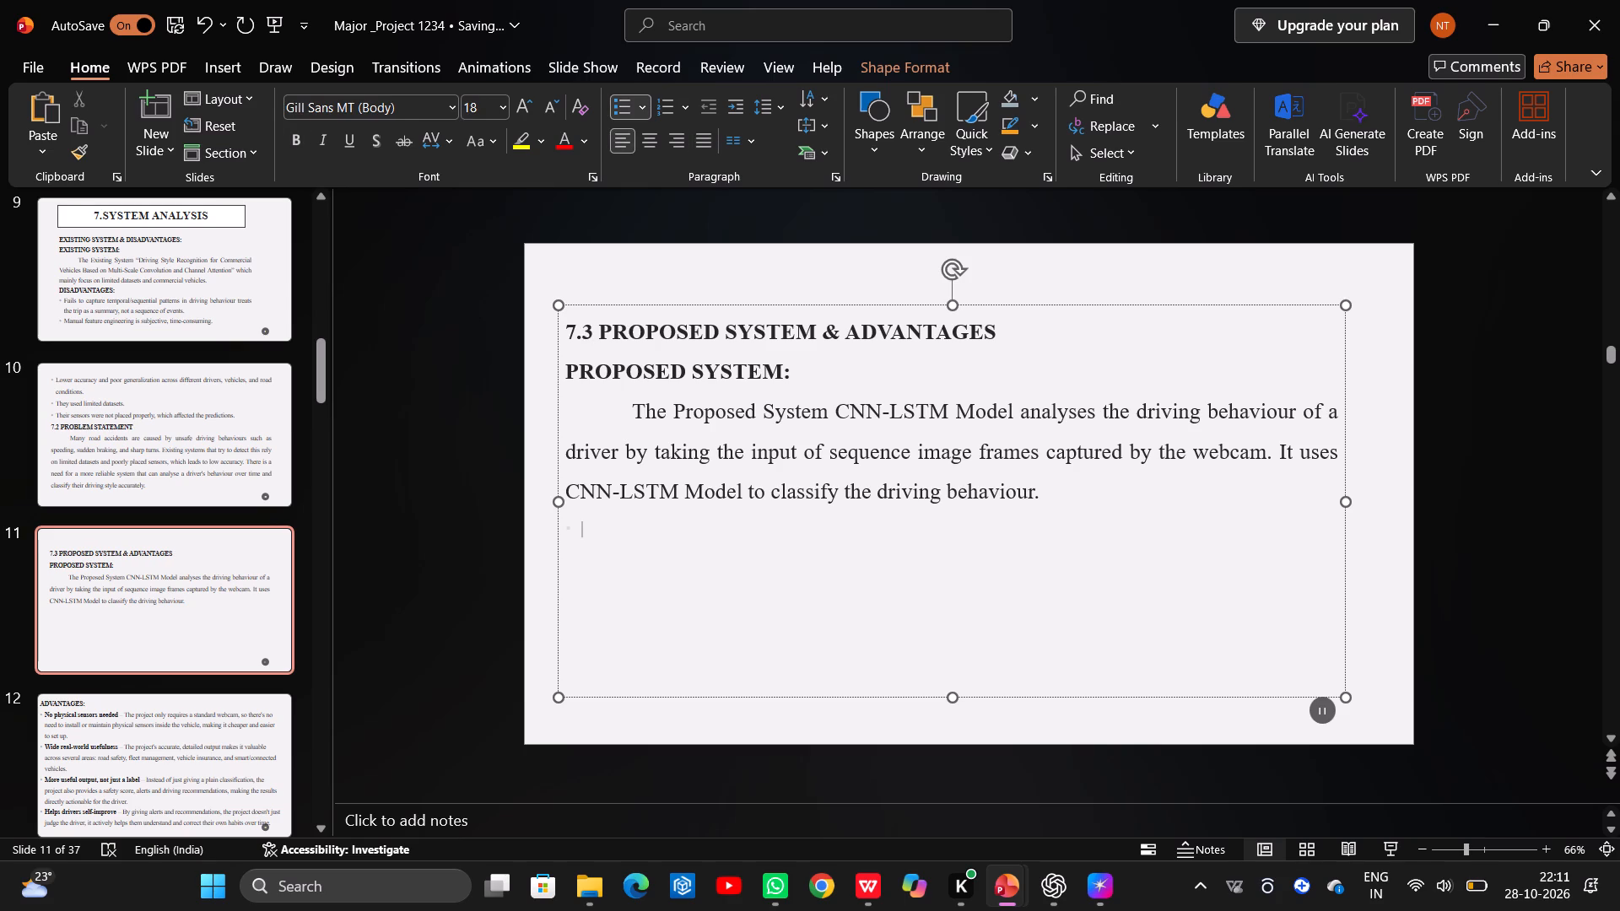
drag(566, 331, 1006, 543)
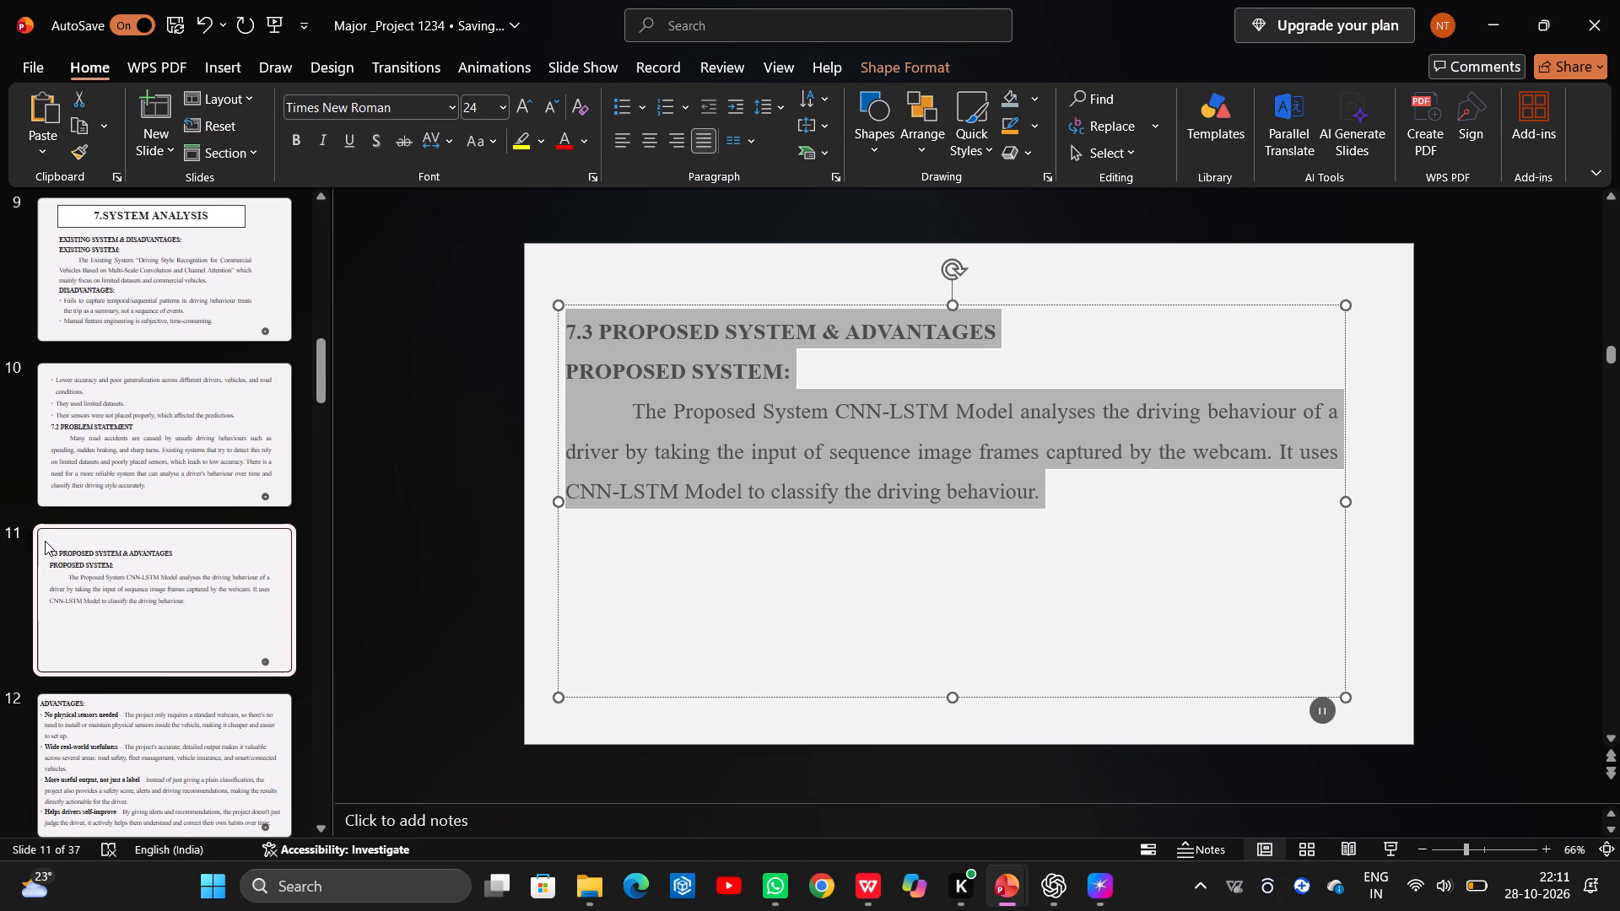
Renumber slide 13's SYSTEM DESIGN title to 8 and its SYSTEM SPECIFICATIONS heading to 8.1.
click(65, 624)
click(95, 758)
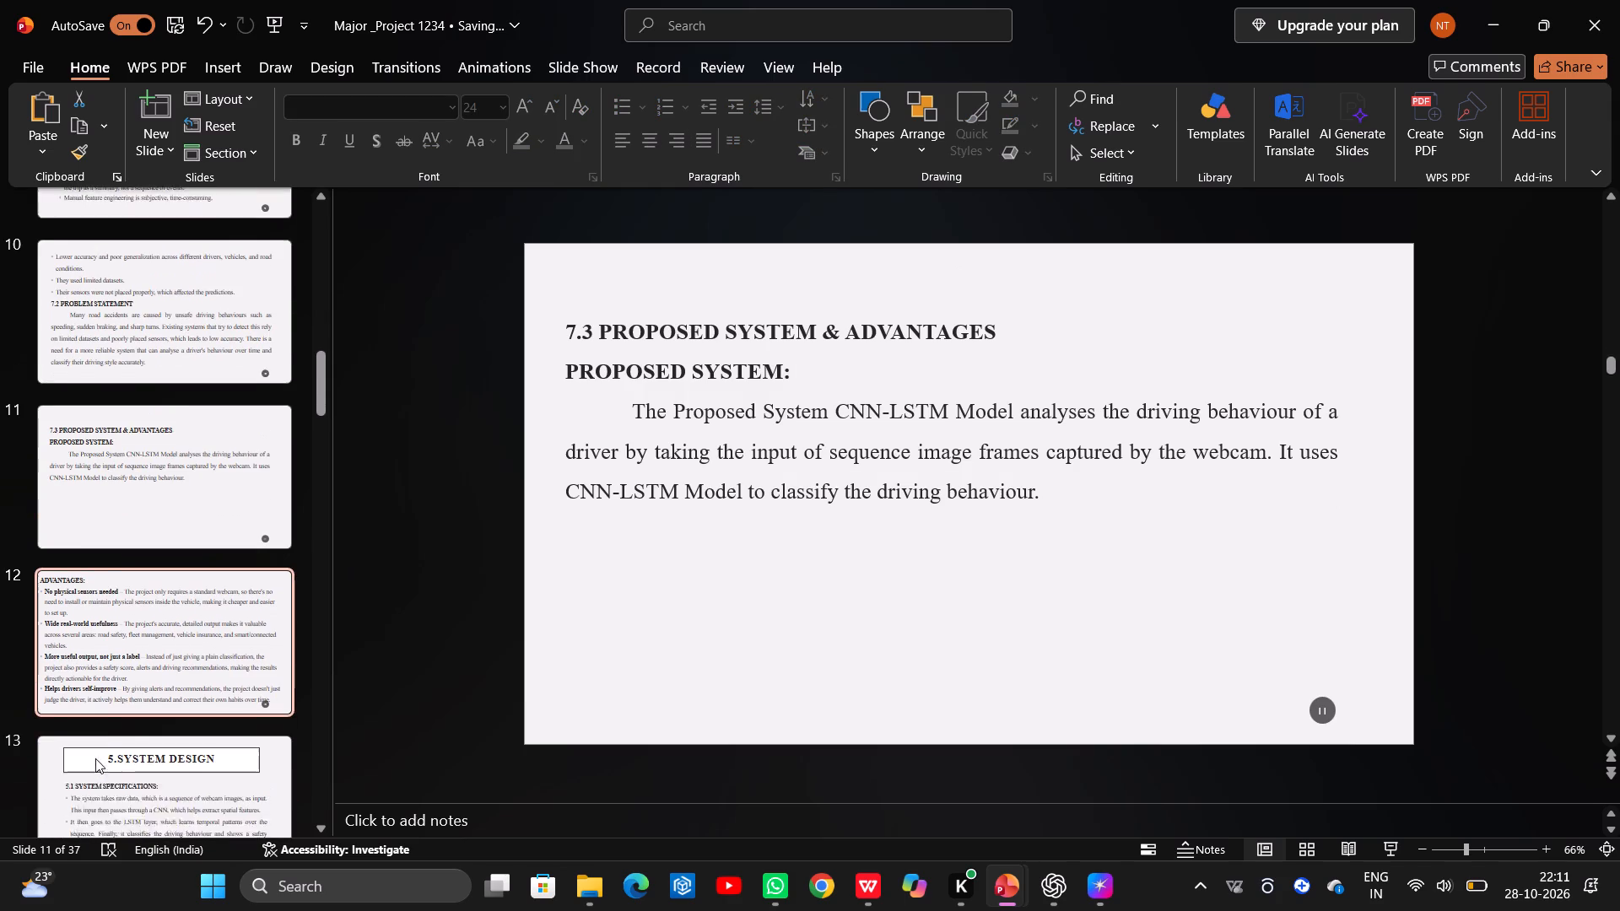
scroll(95, 758, down, 1)
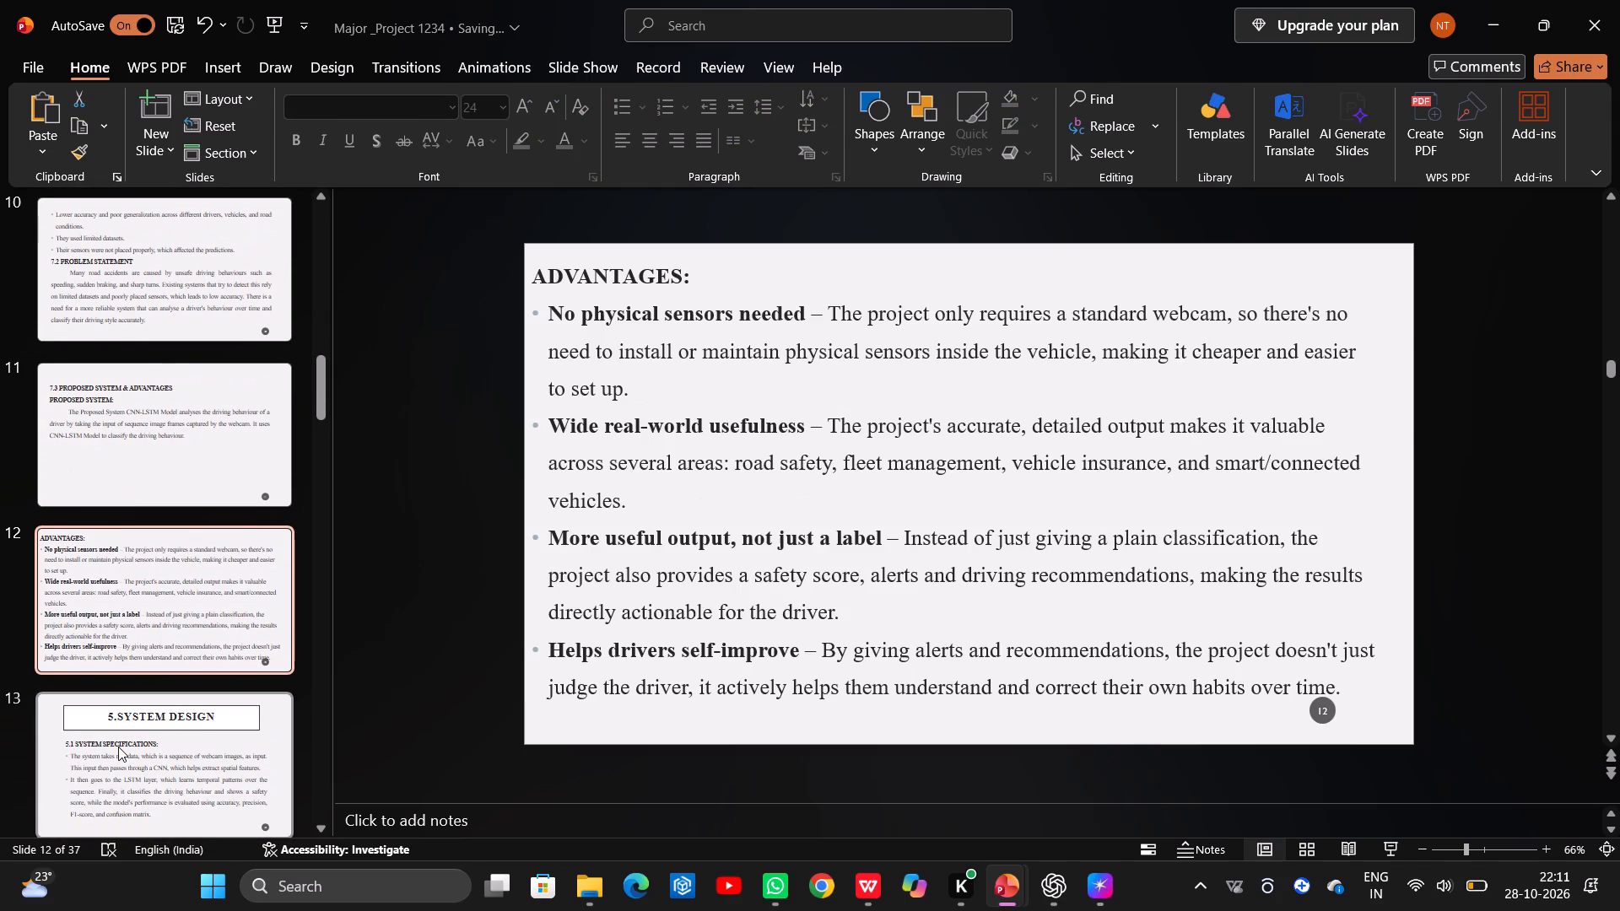
click(118, 747)
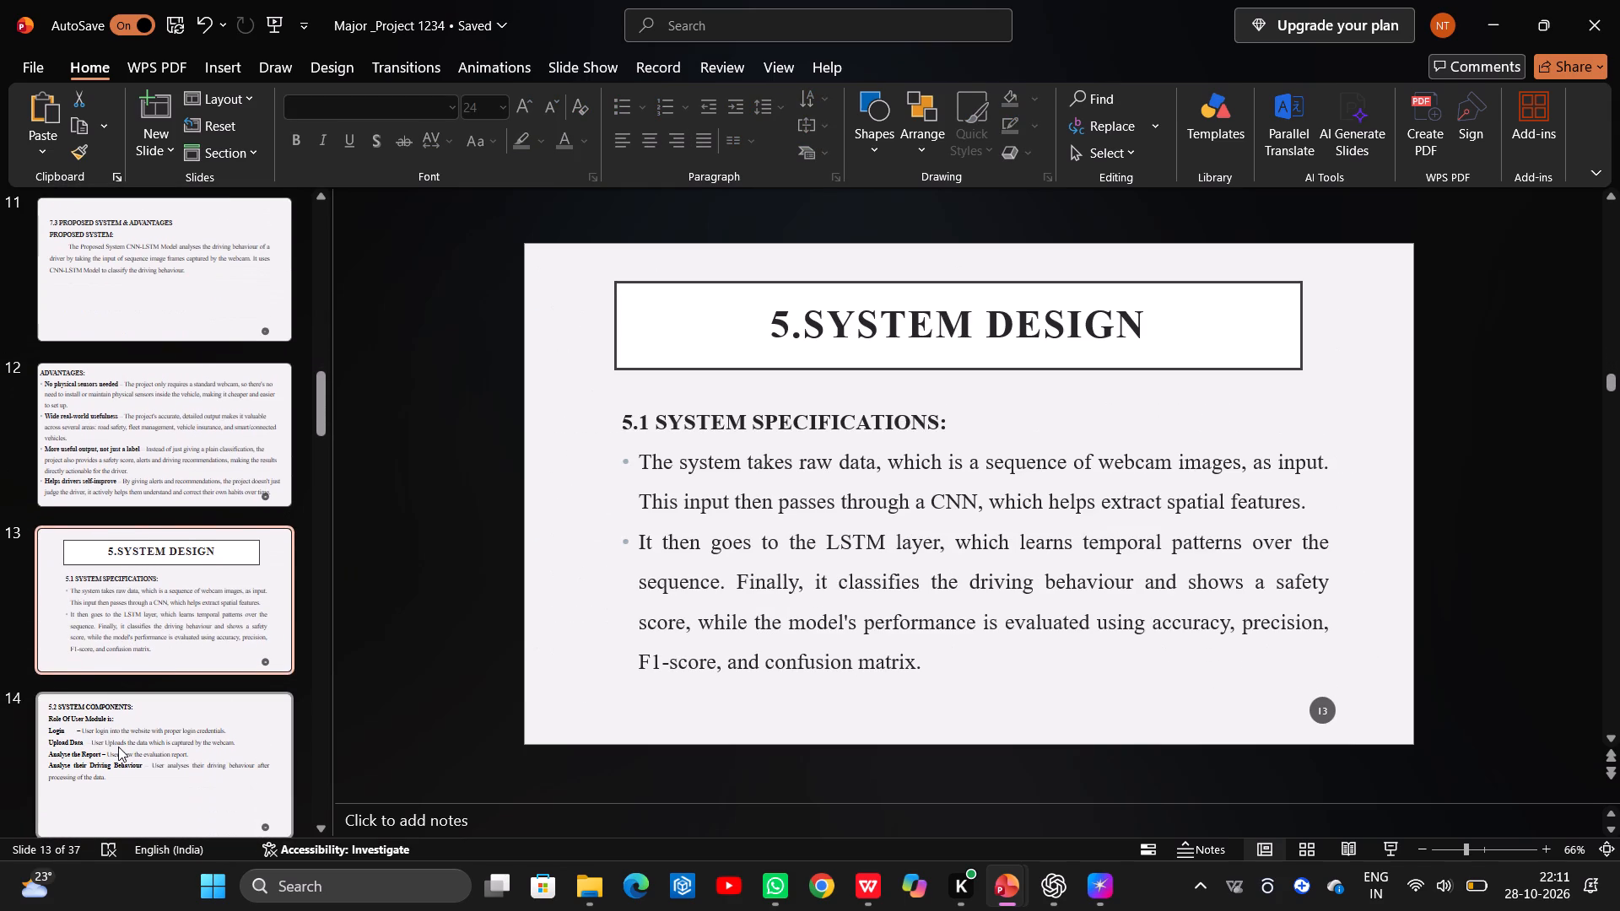
click(796, 324)
key(BackSpace)
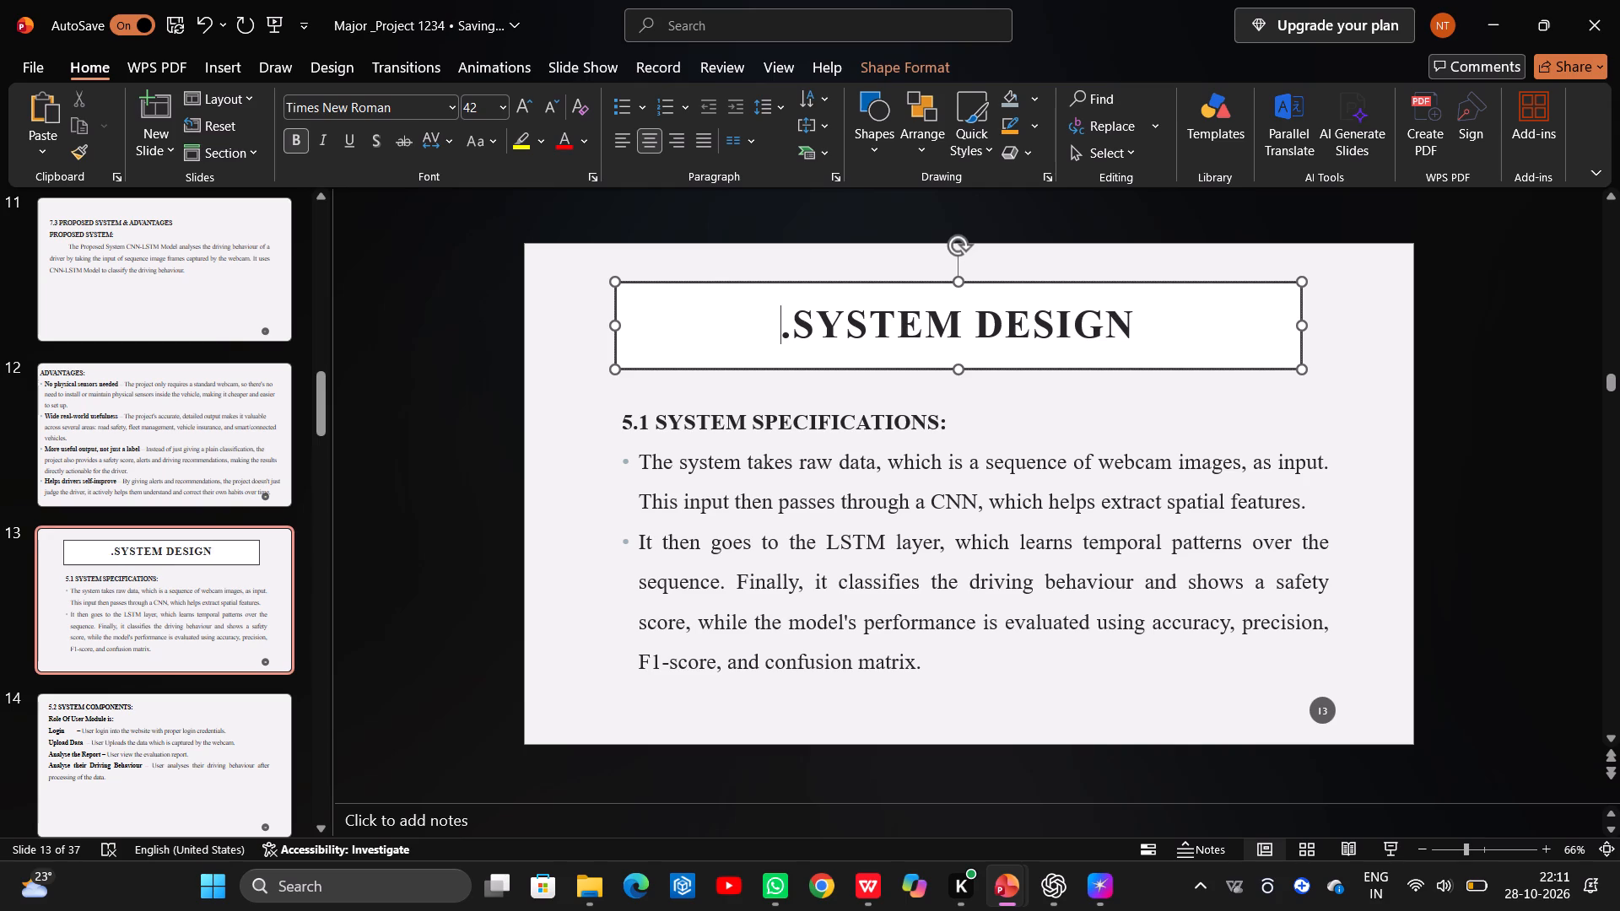
key(8)
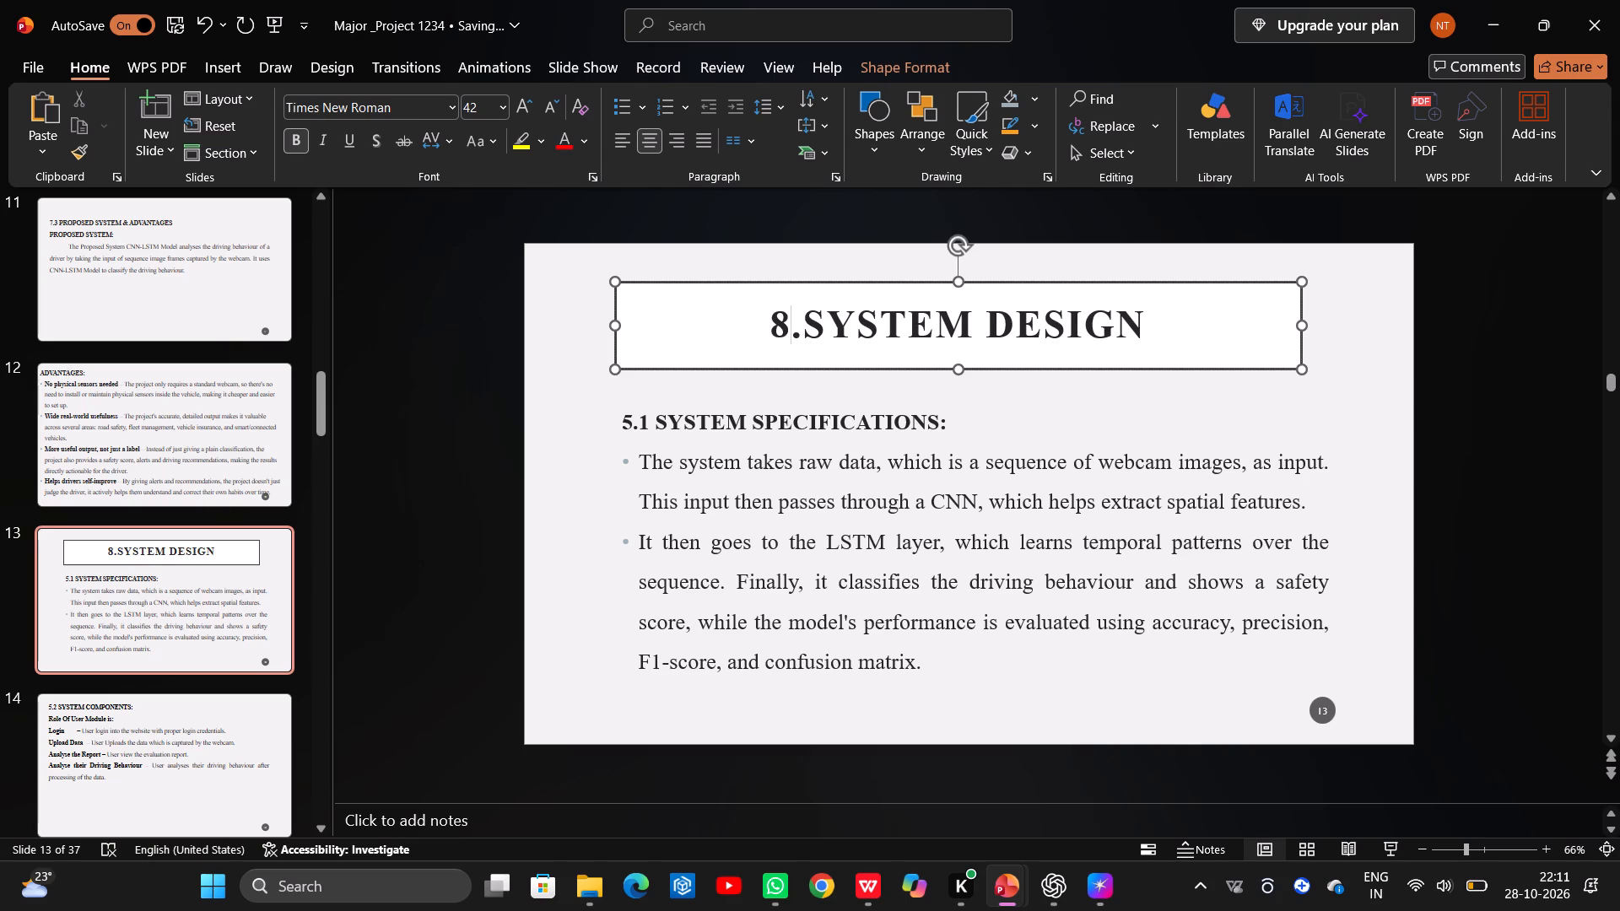
click(630, 423)
key(BackSpace)
key(8)
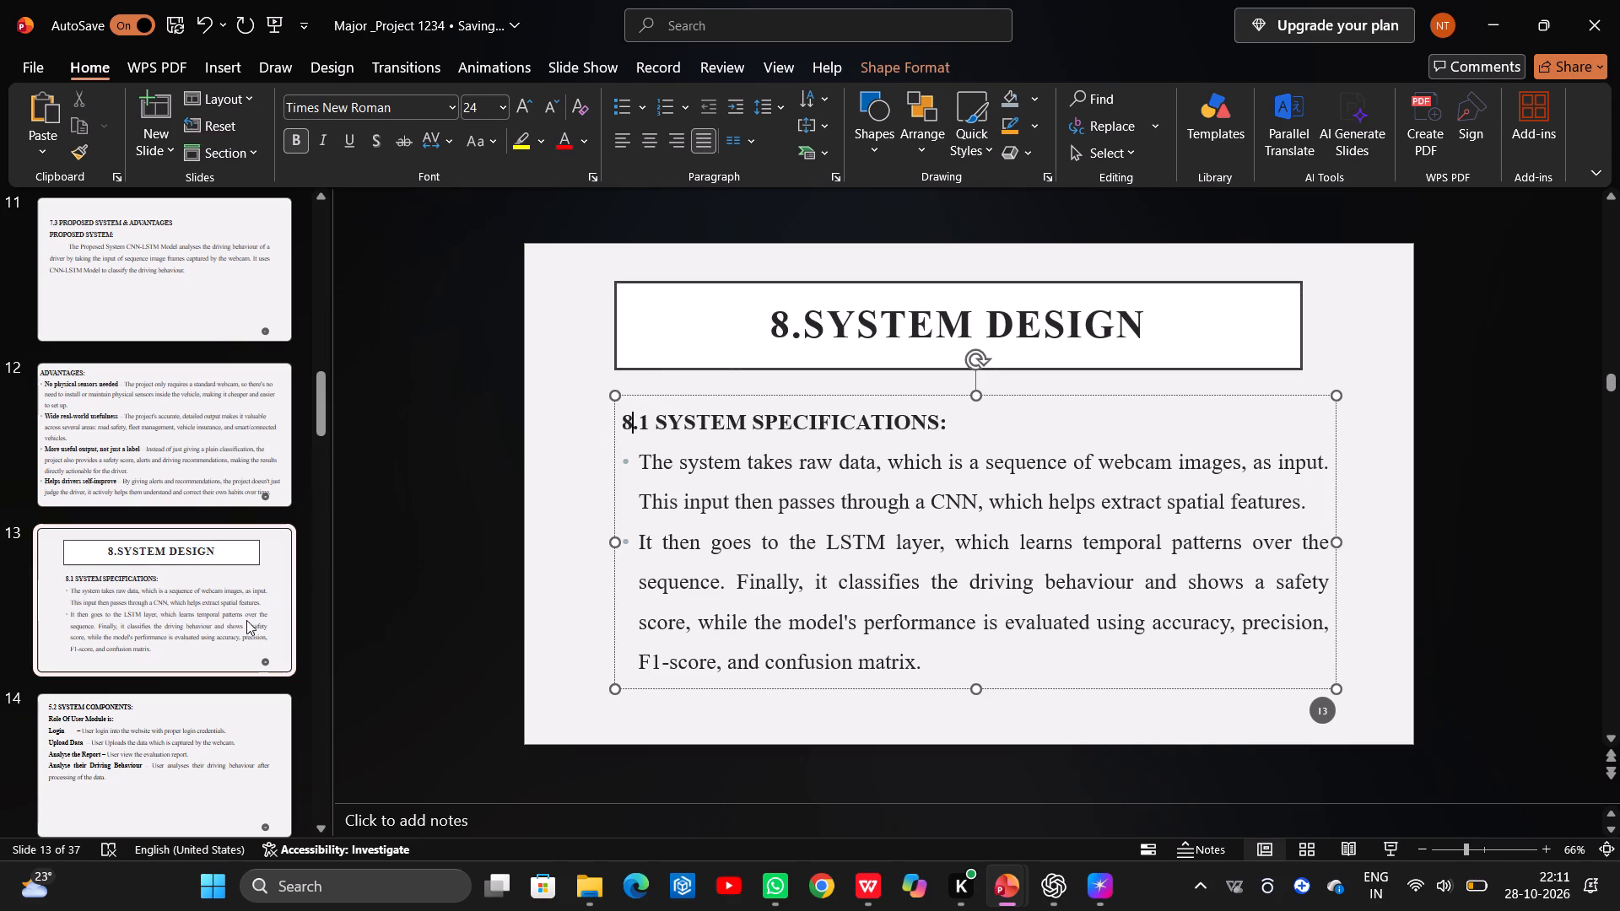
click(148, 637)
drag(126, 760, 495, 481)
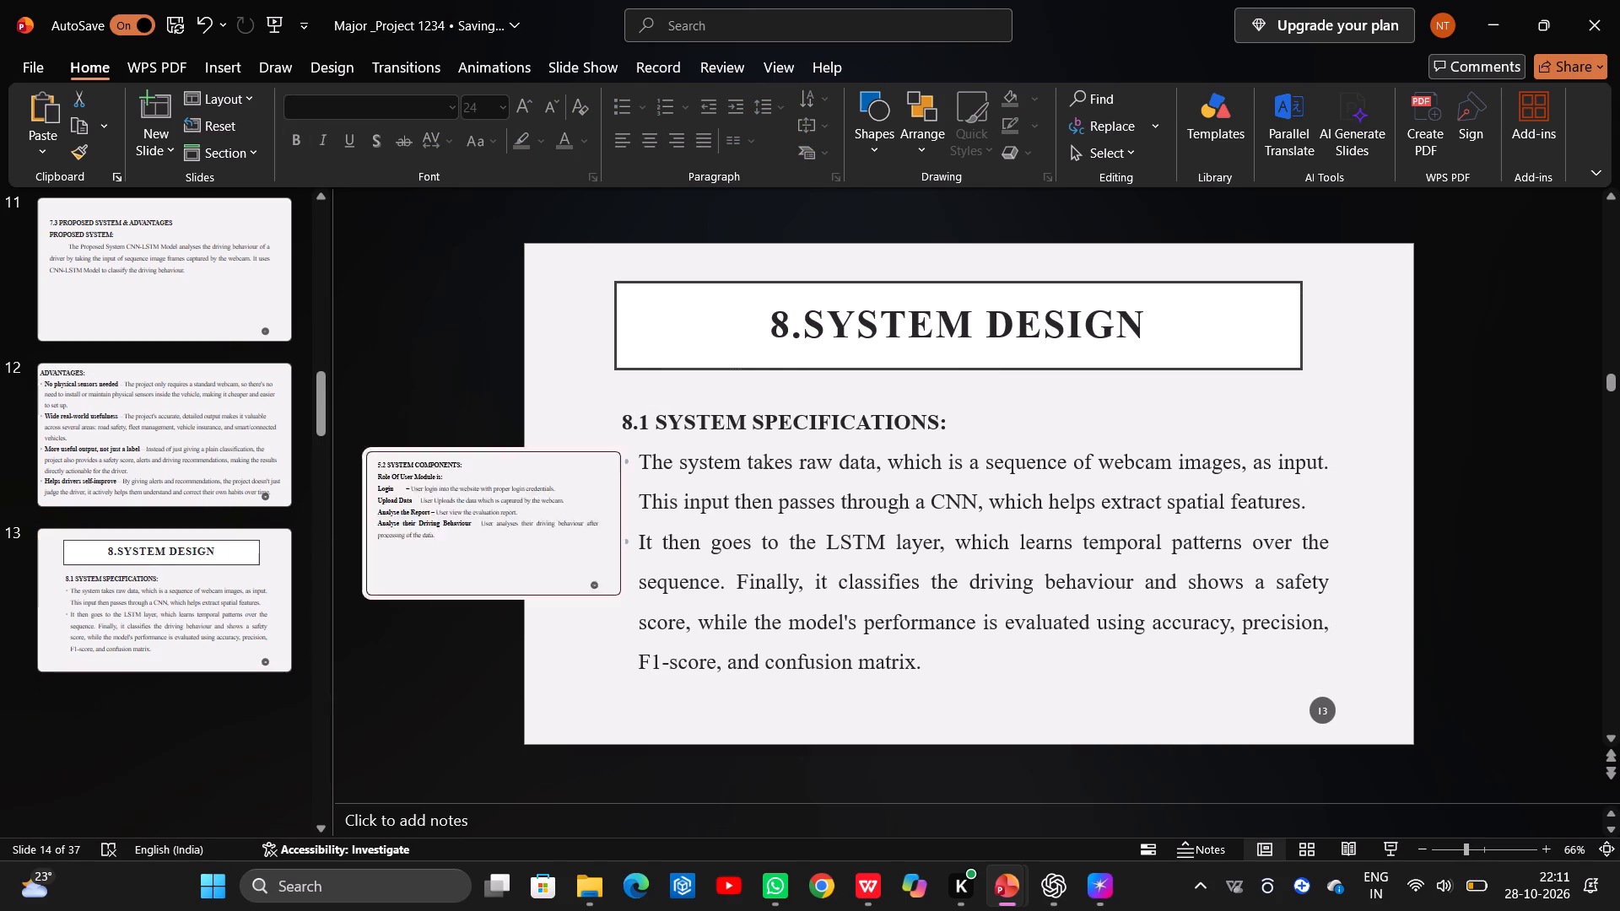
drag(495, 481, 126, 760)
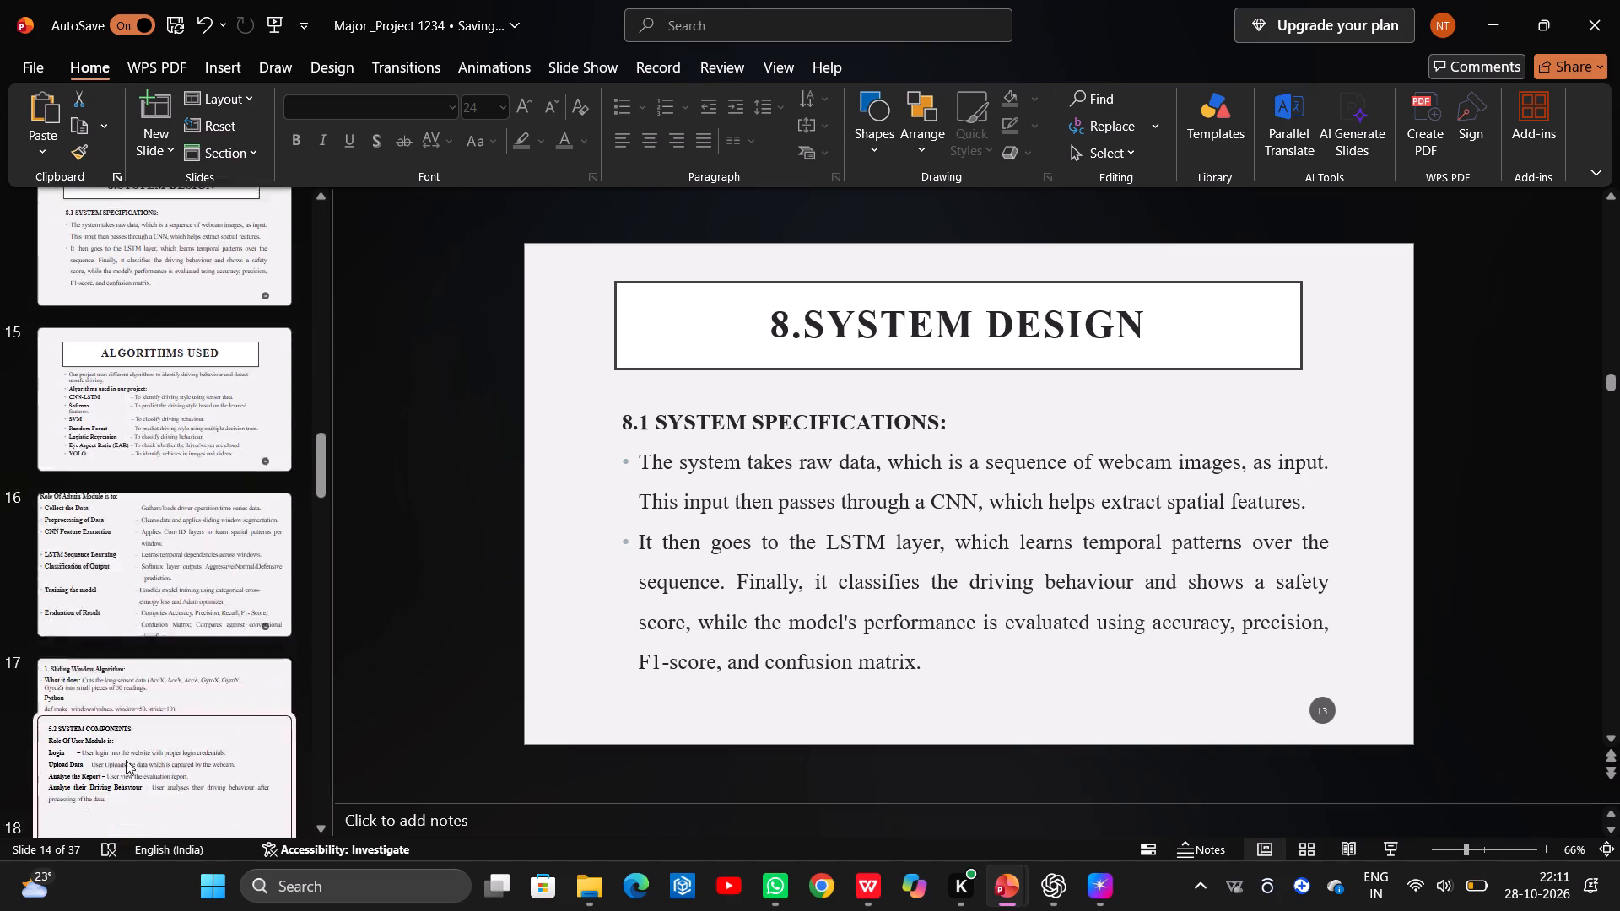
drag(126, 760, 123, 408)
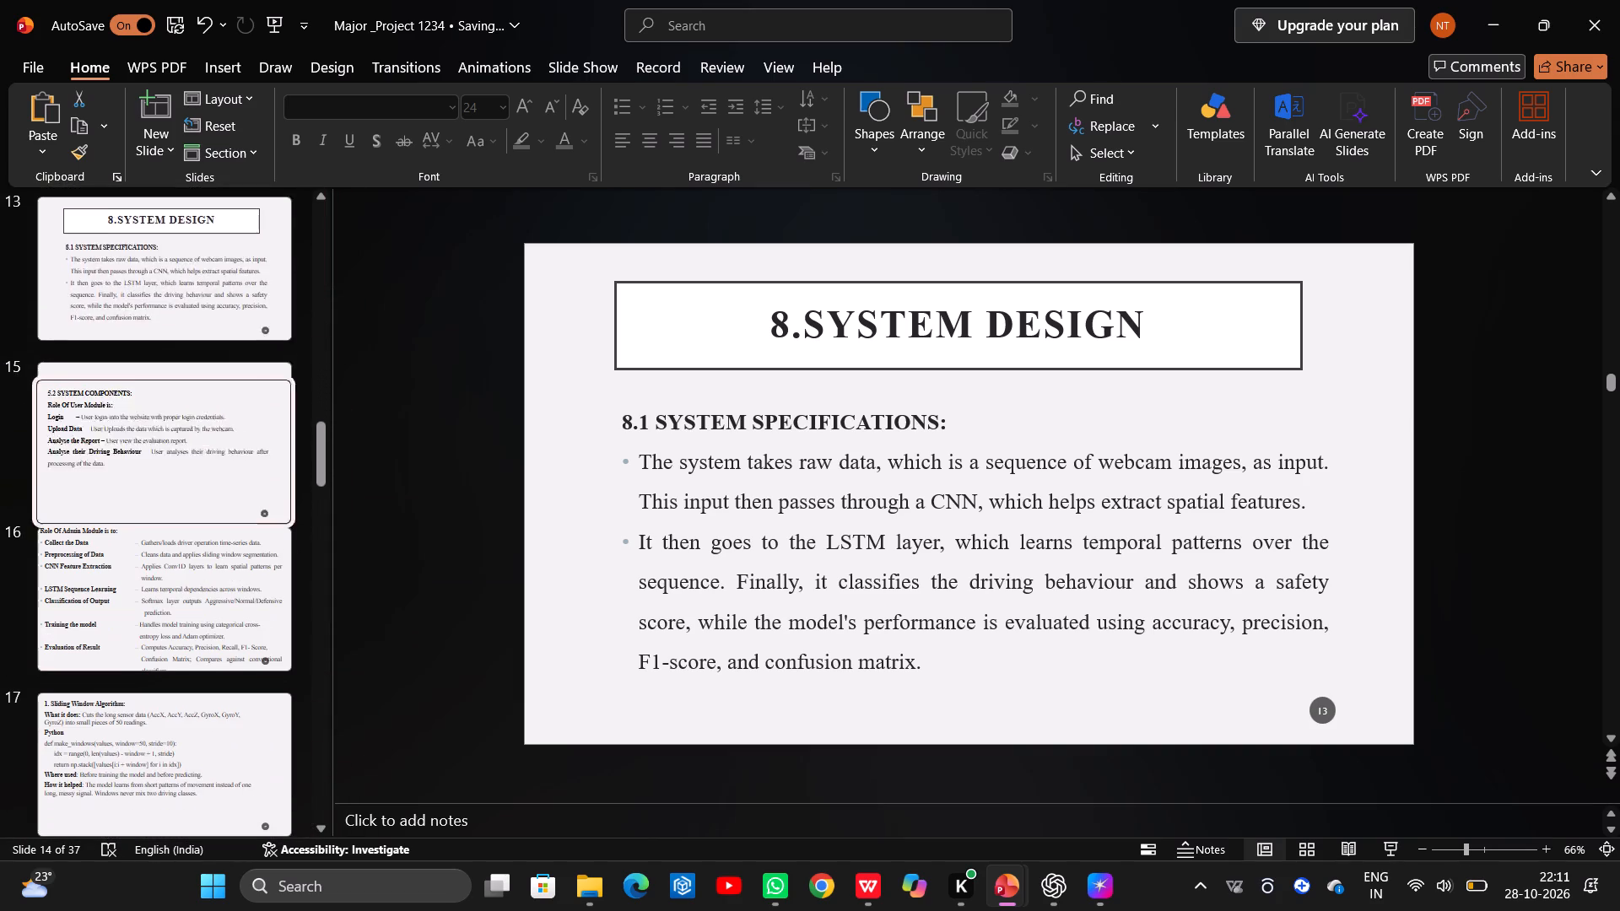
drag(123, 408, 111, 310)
Renumber the SYSTEM COMPONENTS heading on slide 14 to 8.2.
scroll(111, 310, up, 1)
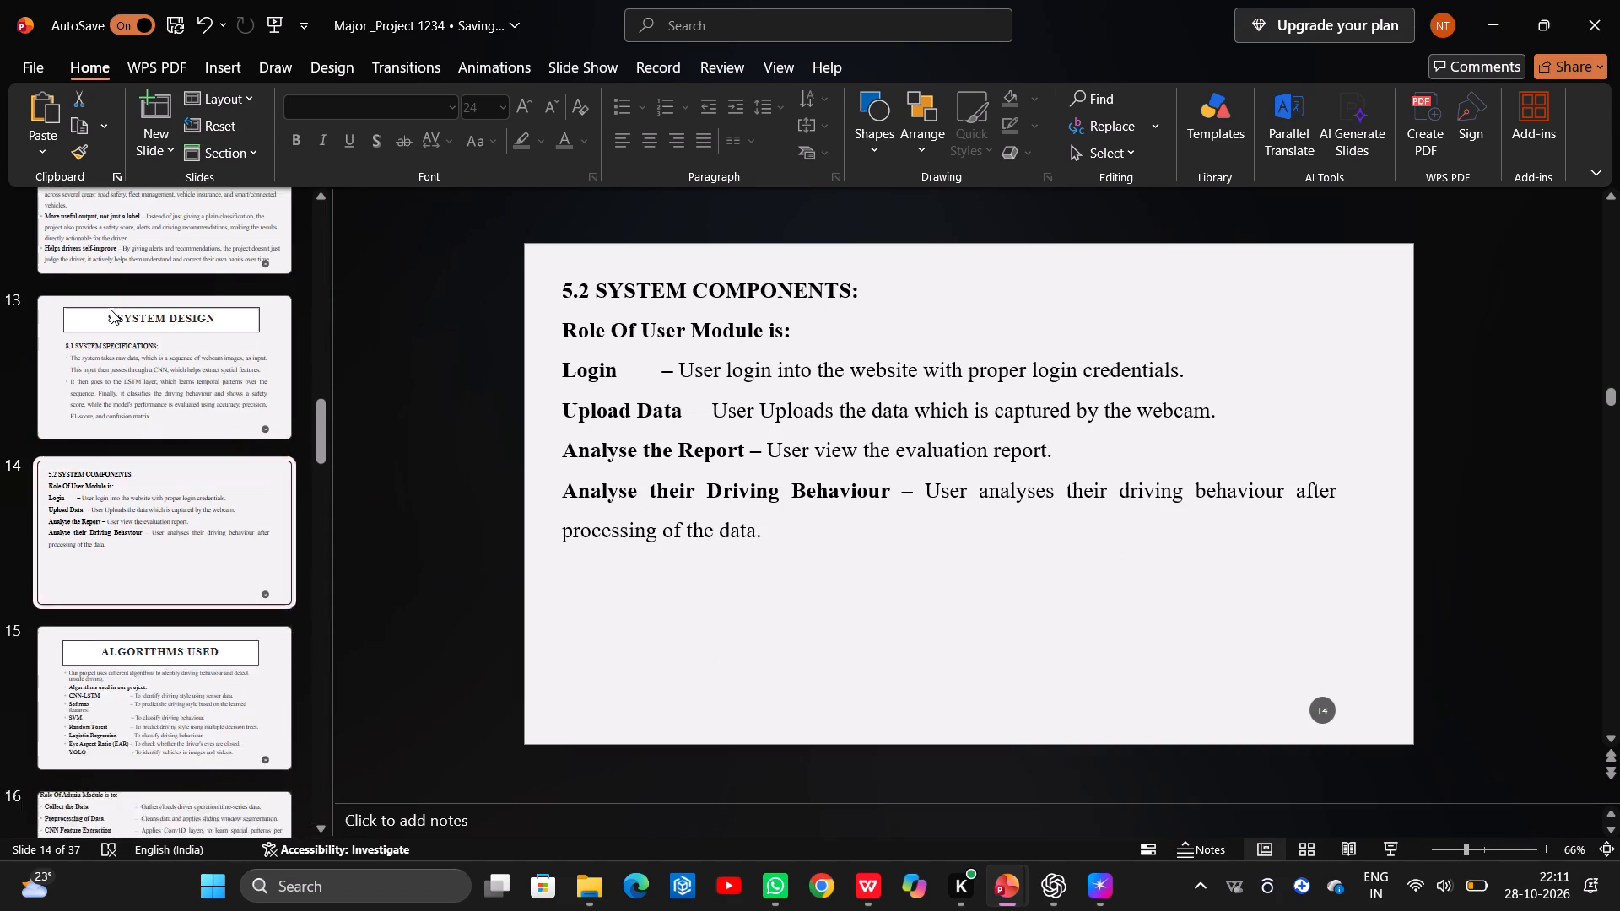
scroll(111, 310, up, 1)
click(89, 429)
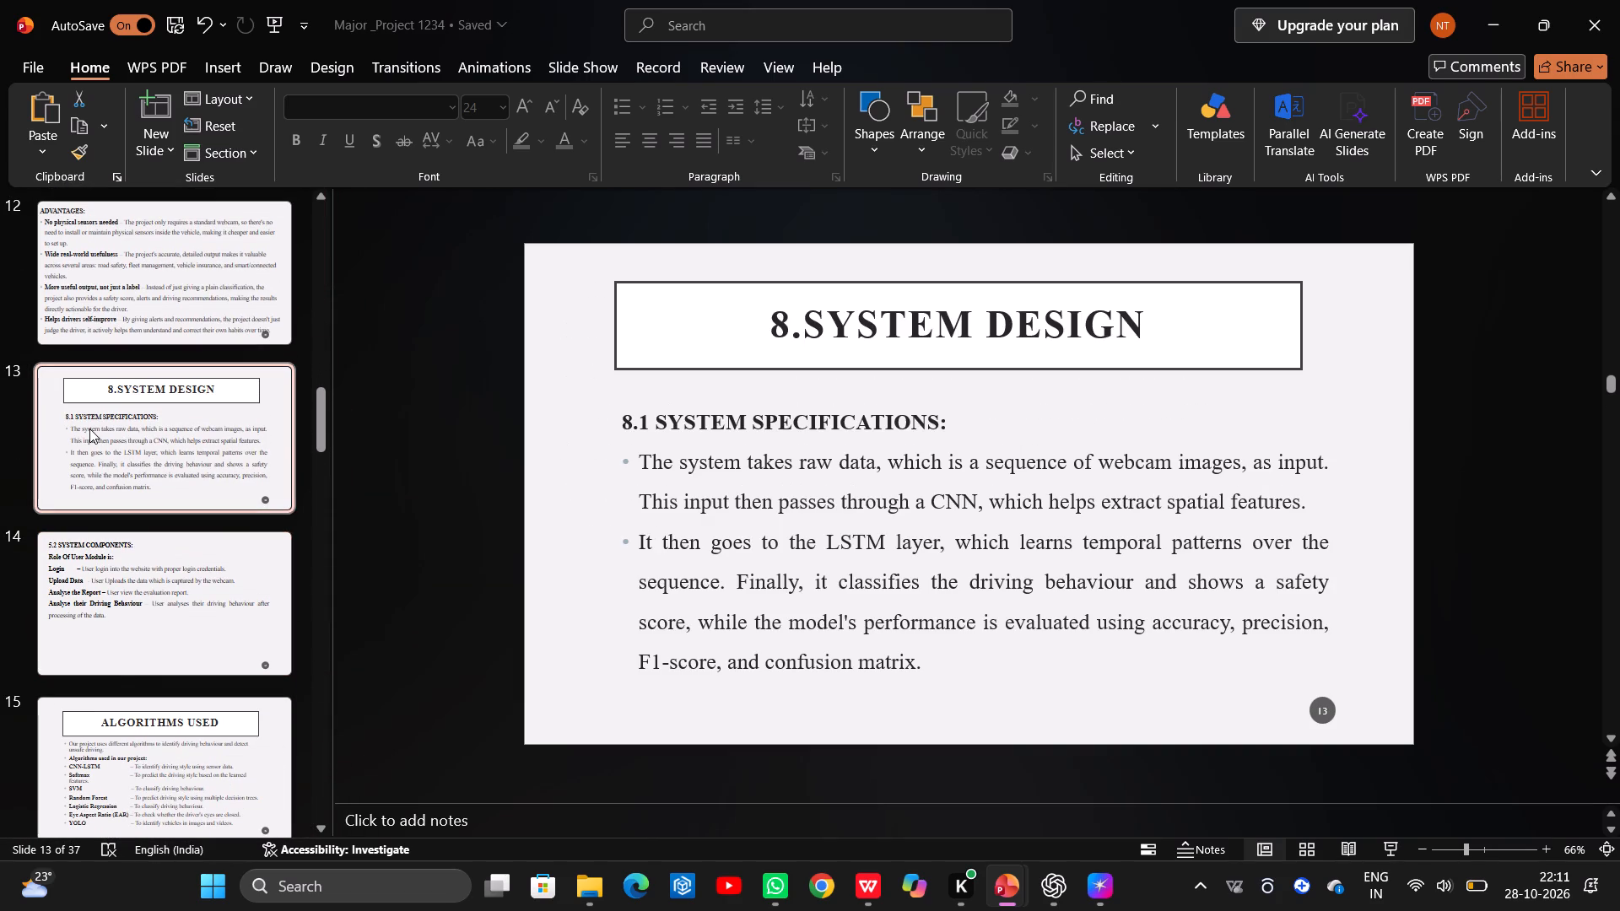
click(132, 617)
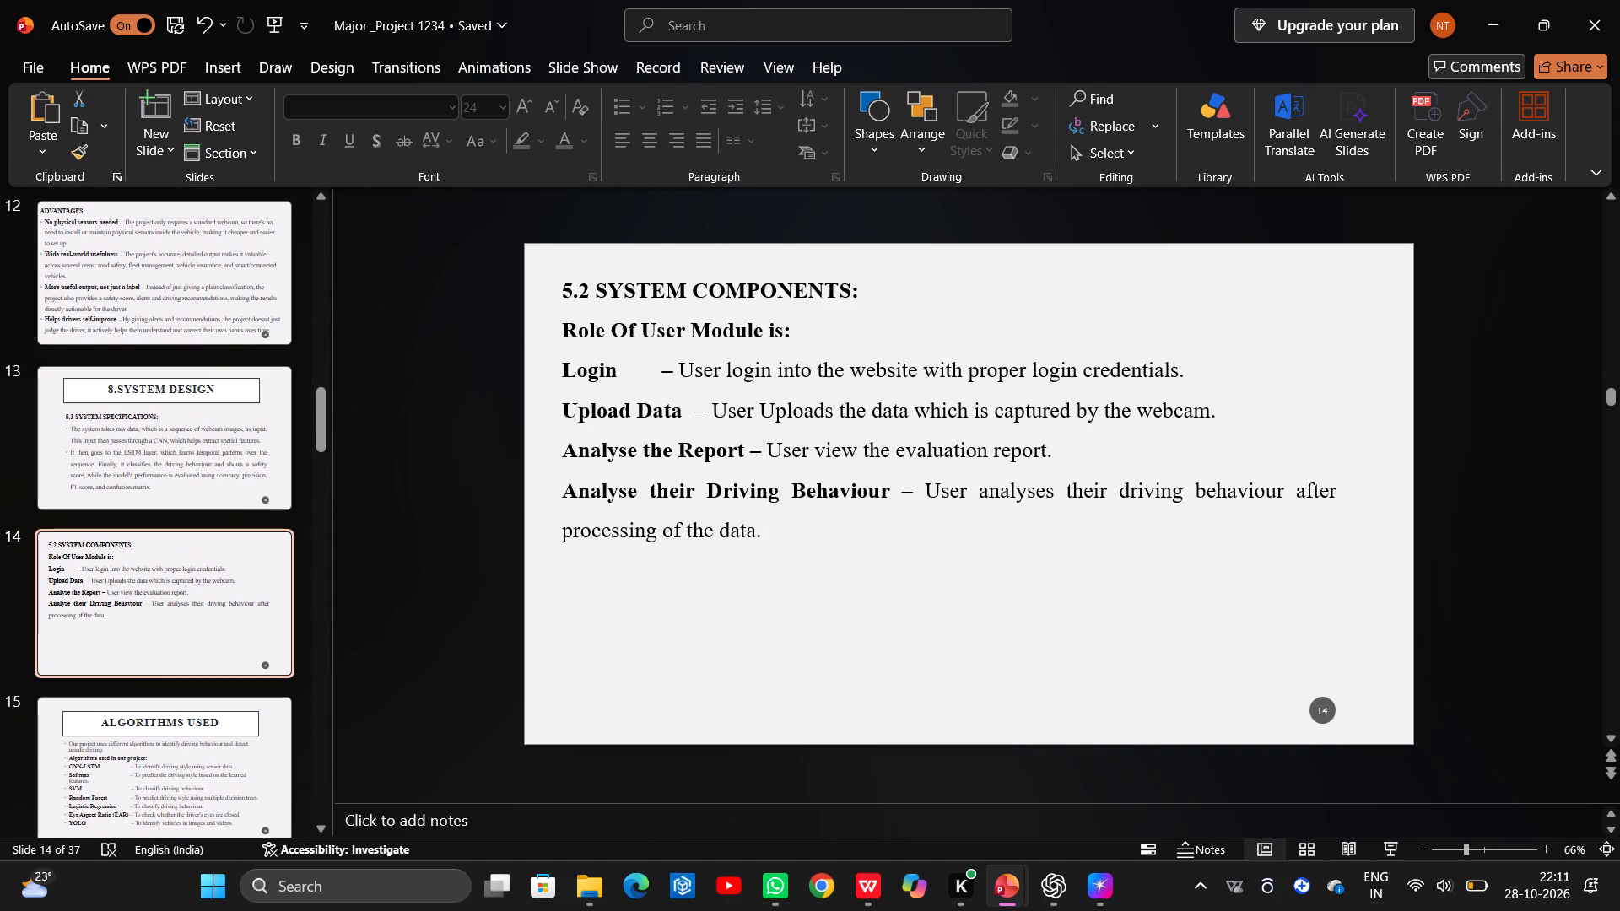
click(573, 297)
key(BackSpace)
key(8)
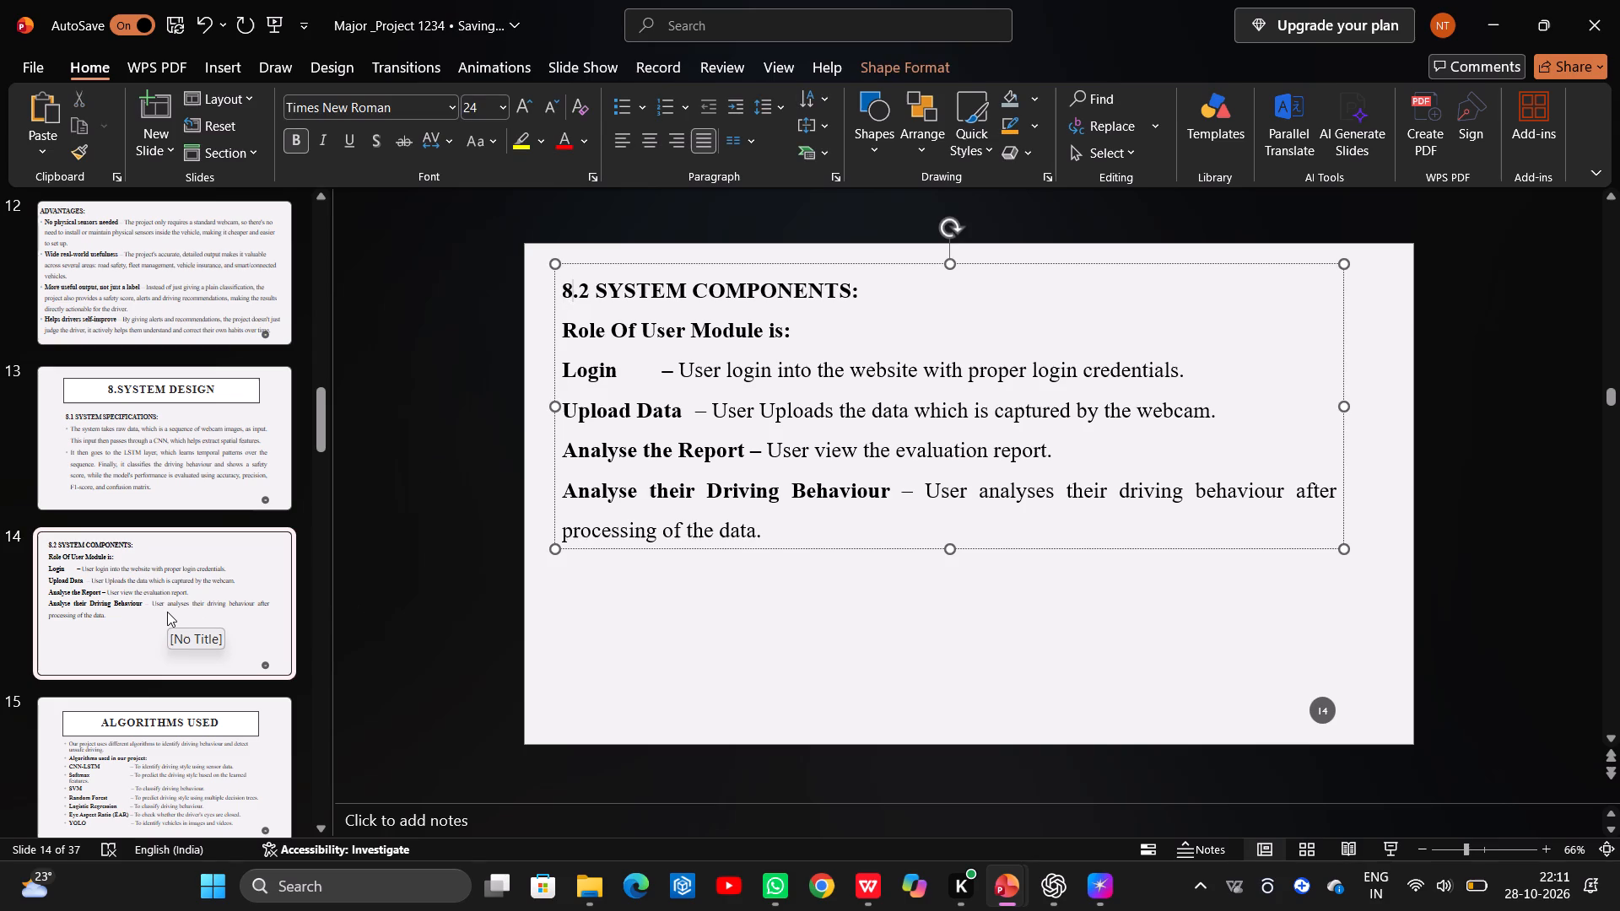
Move the Role Of Admin Module slide ahead of ALGORITHMS USED, directly after the SYSTEM COMPONENTS slide.
scroll(148, 711, down, 1)
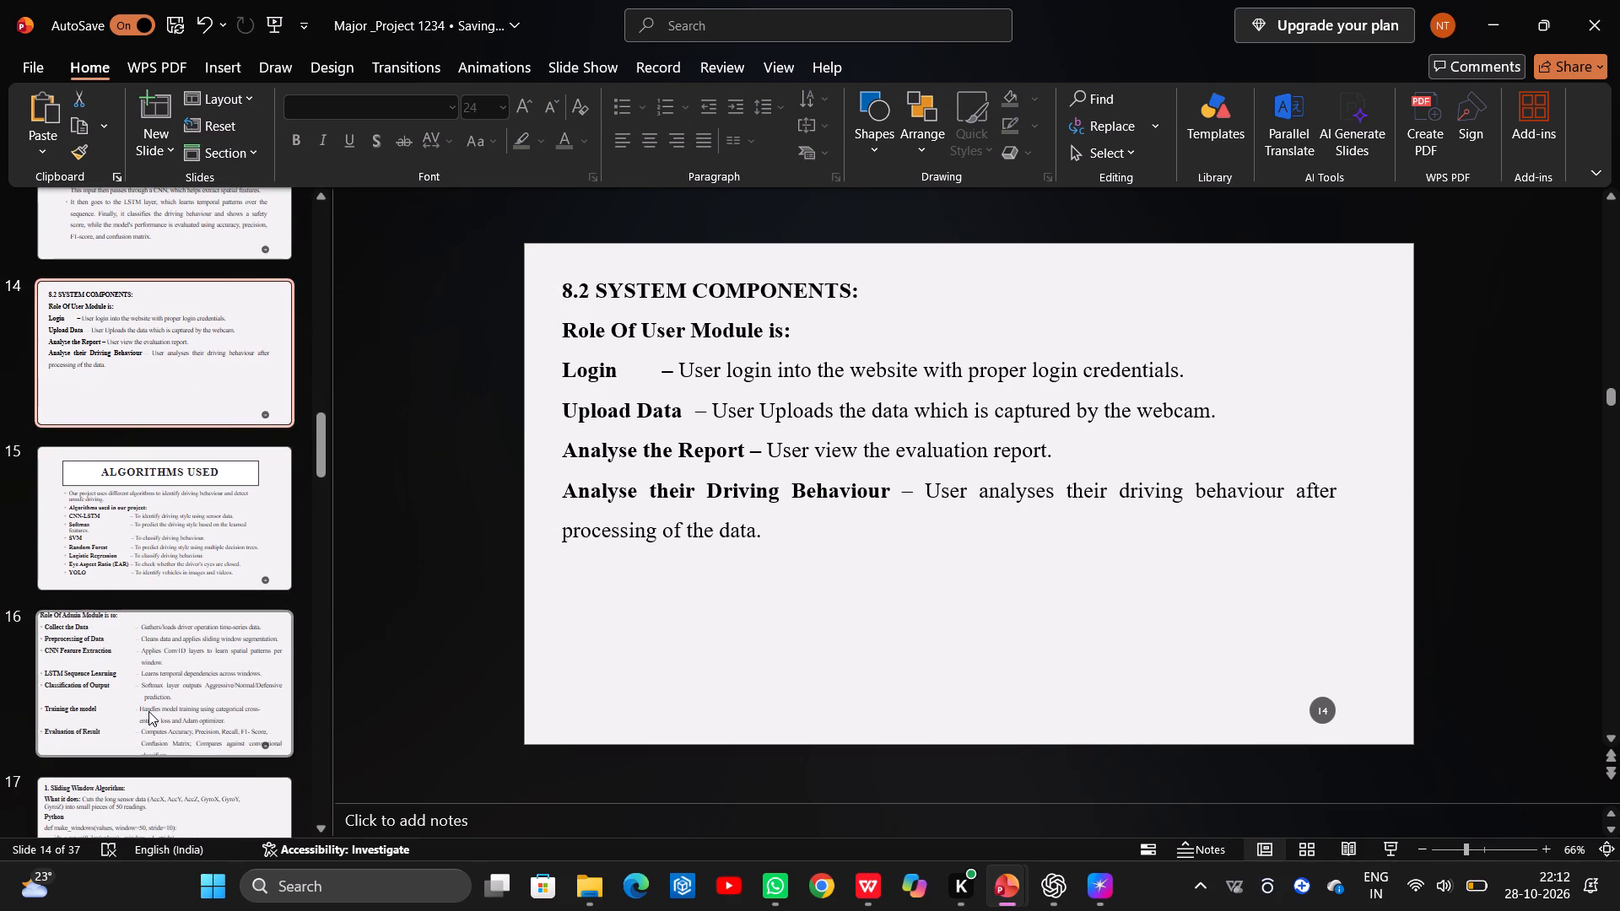
drag(148, 711, 141, 557)
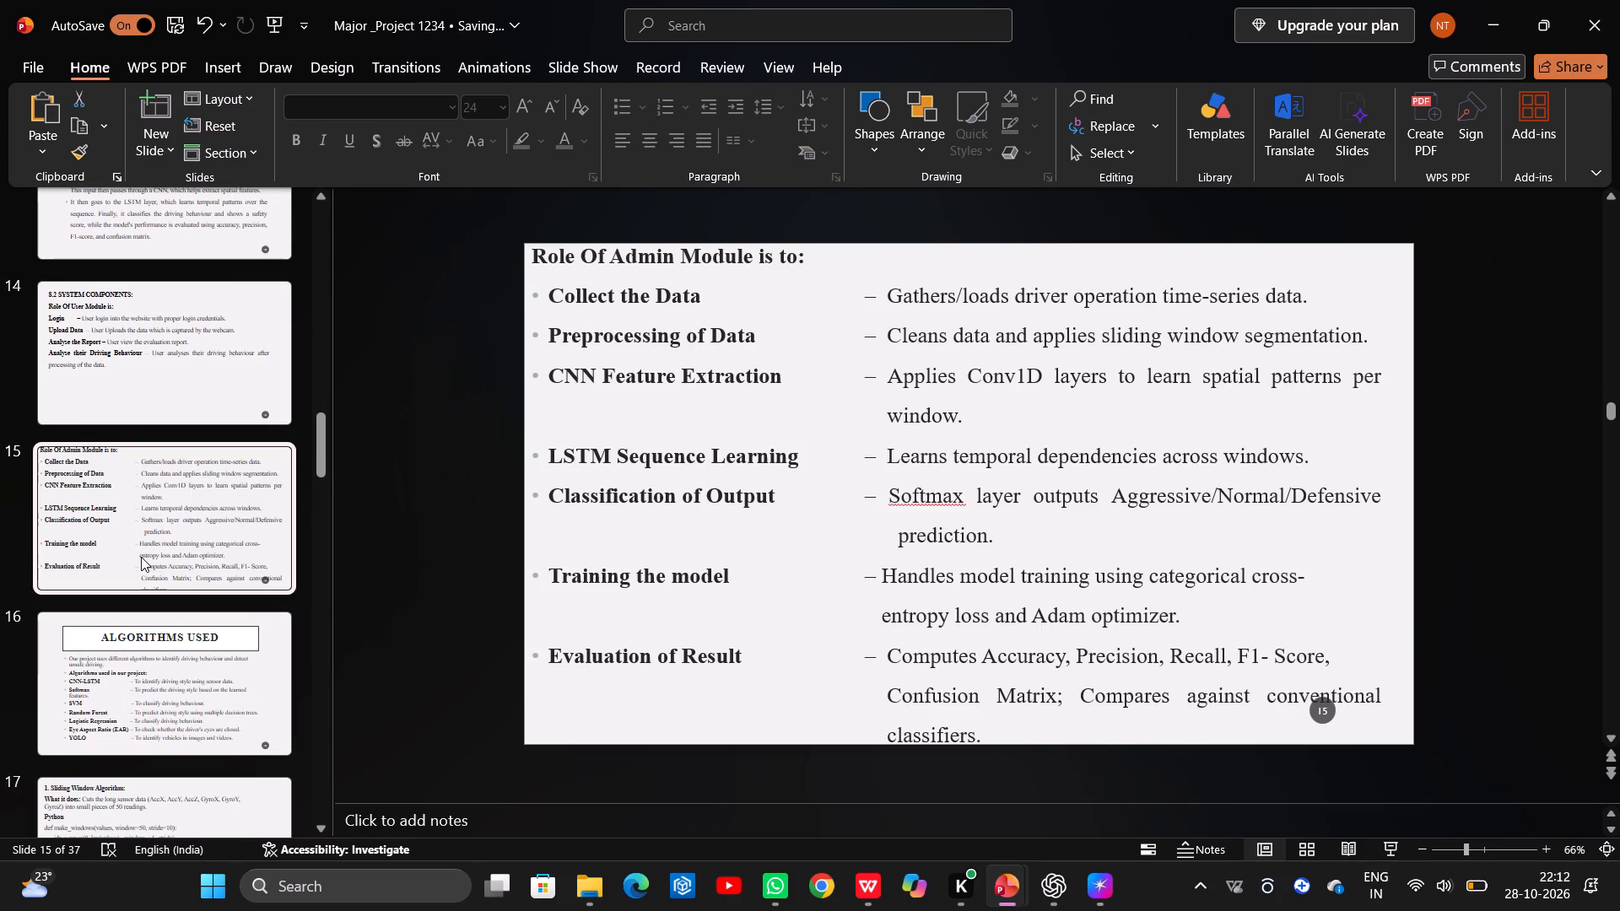
click(125, 329)
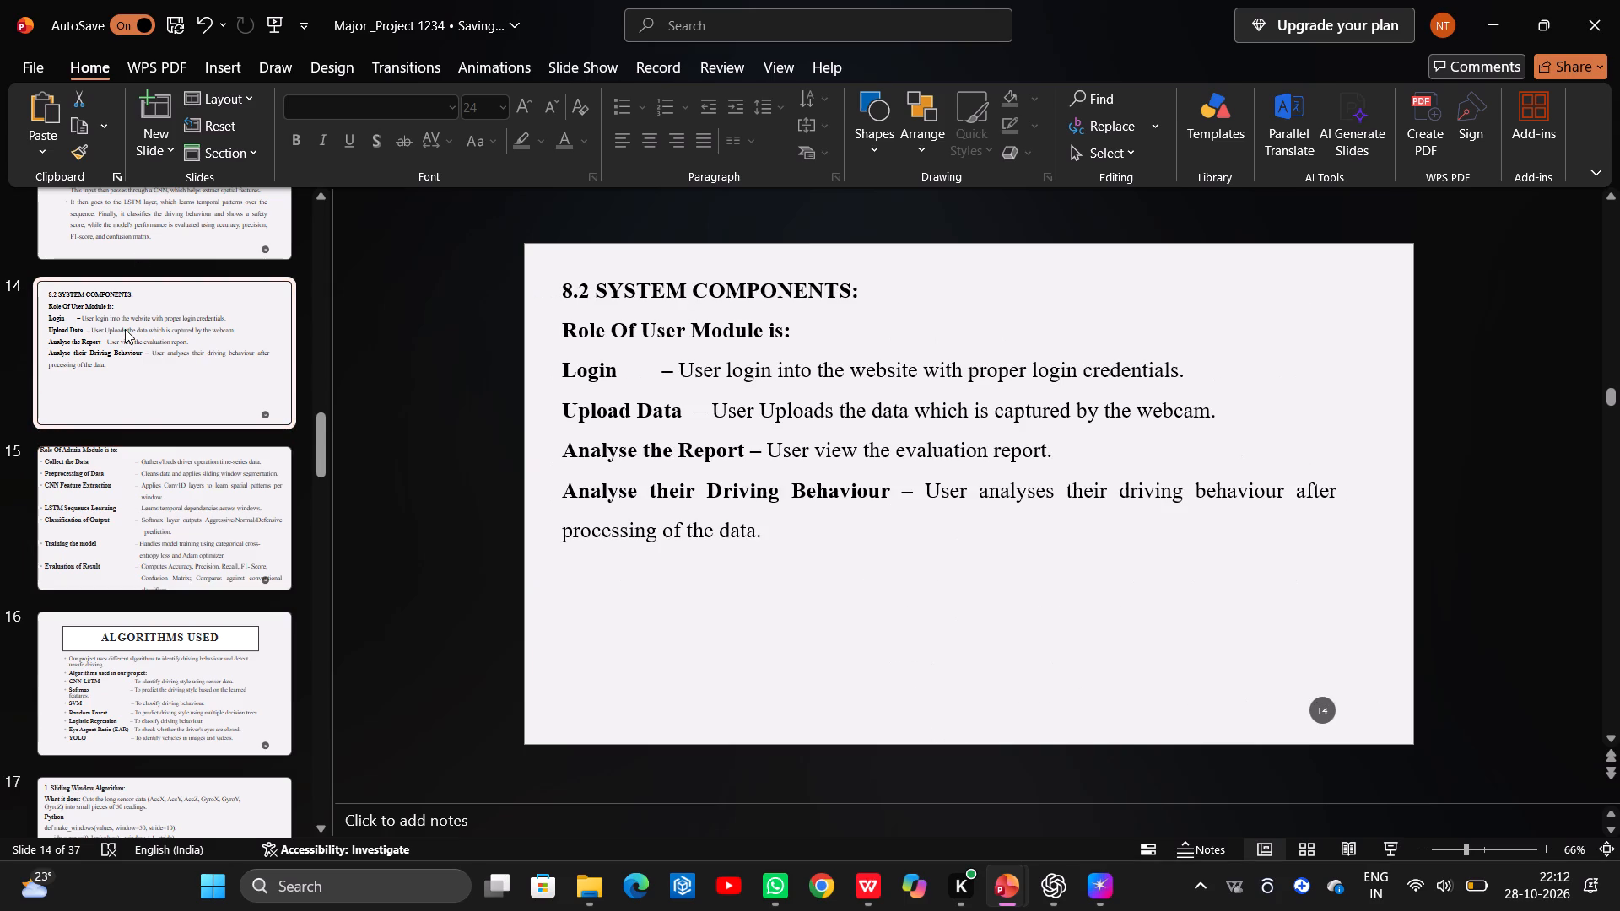
Number the ALGORITHMS USED title on slide 16 as 9, followed by a period.
click(154, 693)
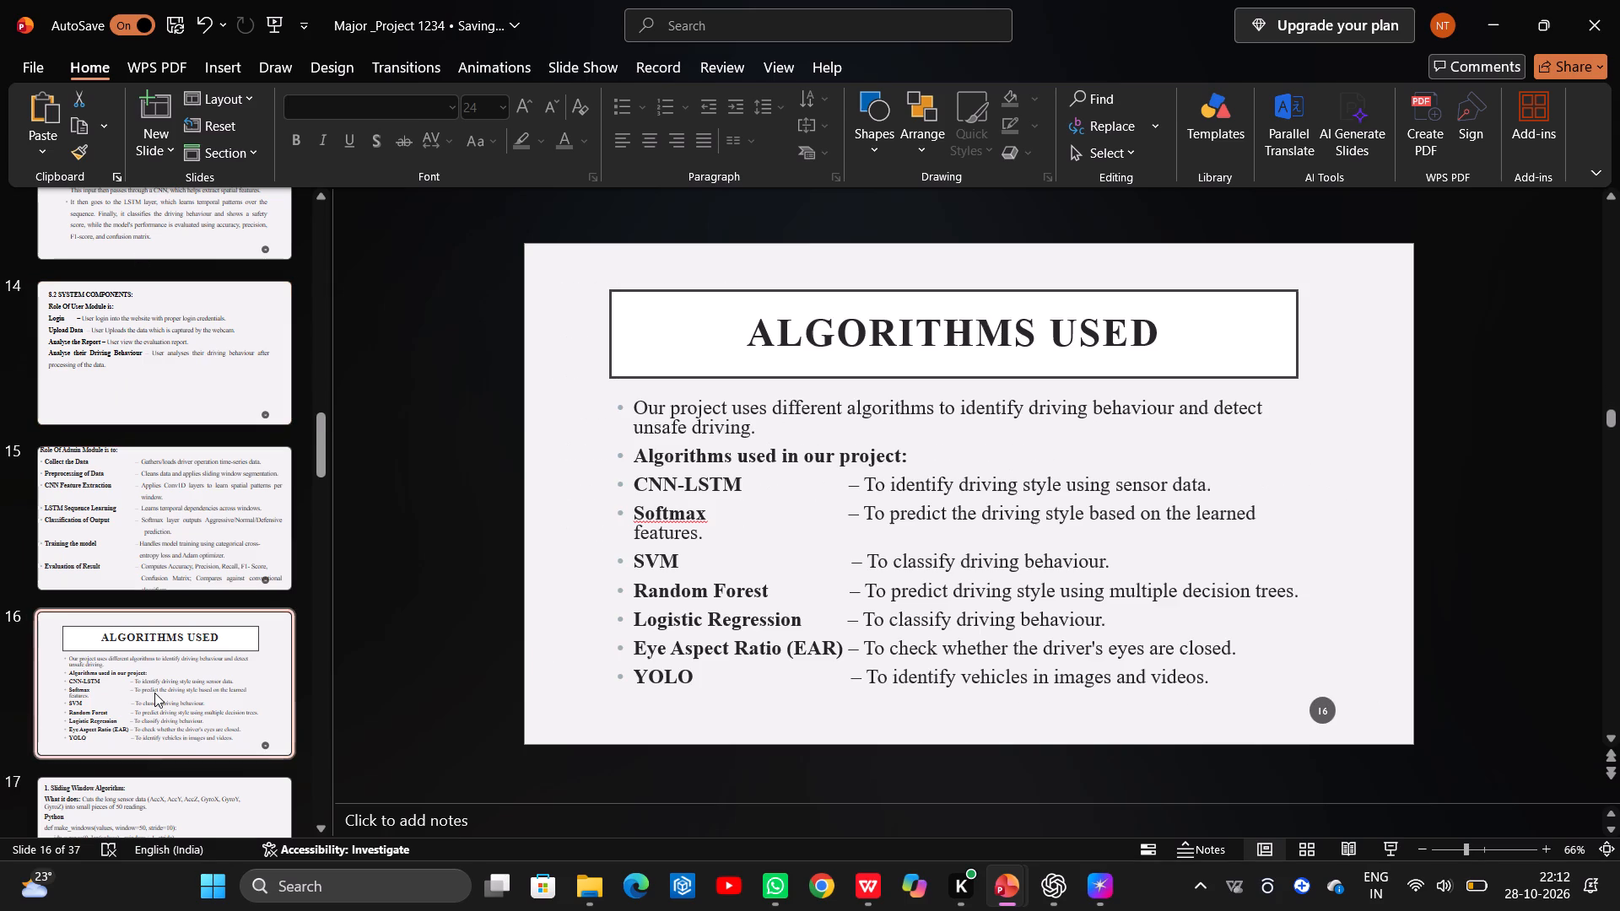
scroll(154, 693, down, 1)
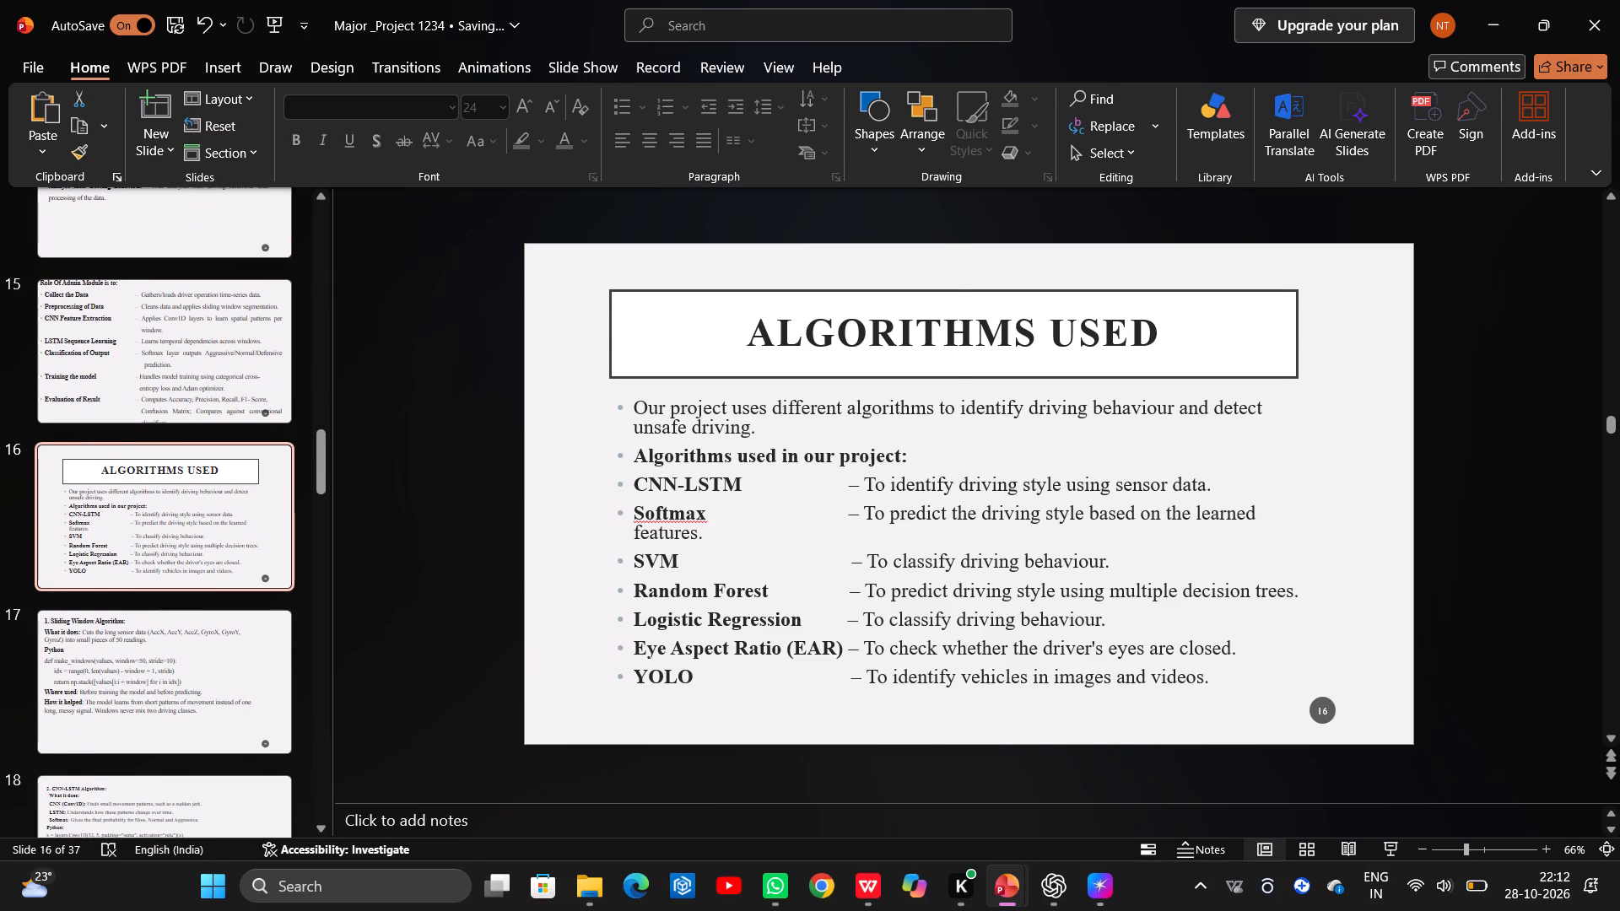
click(753, 331)
key(9)
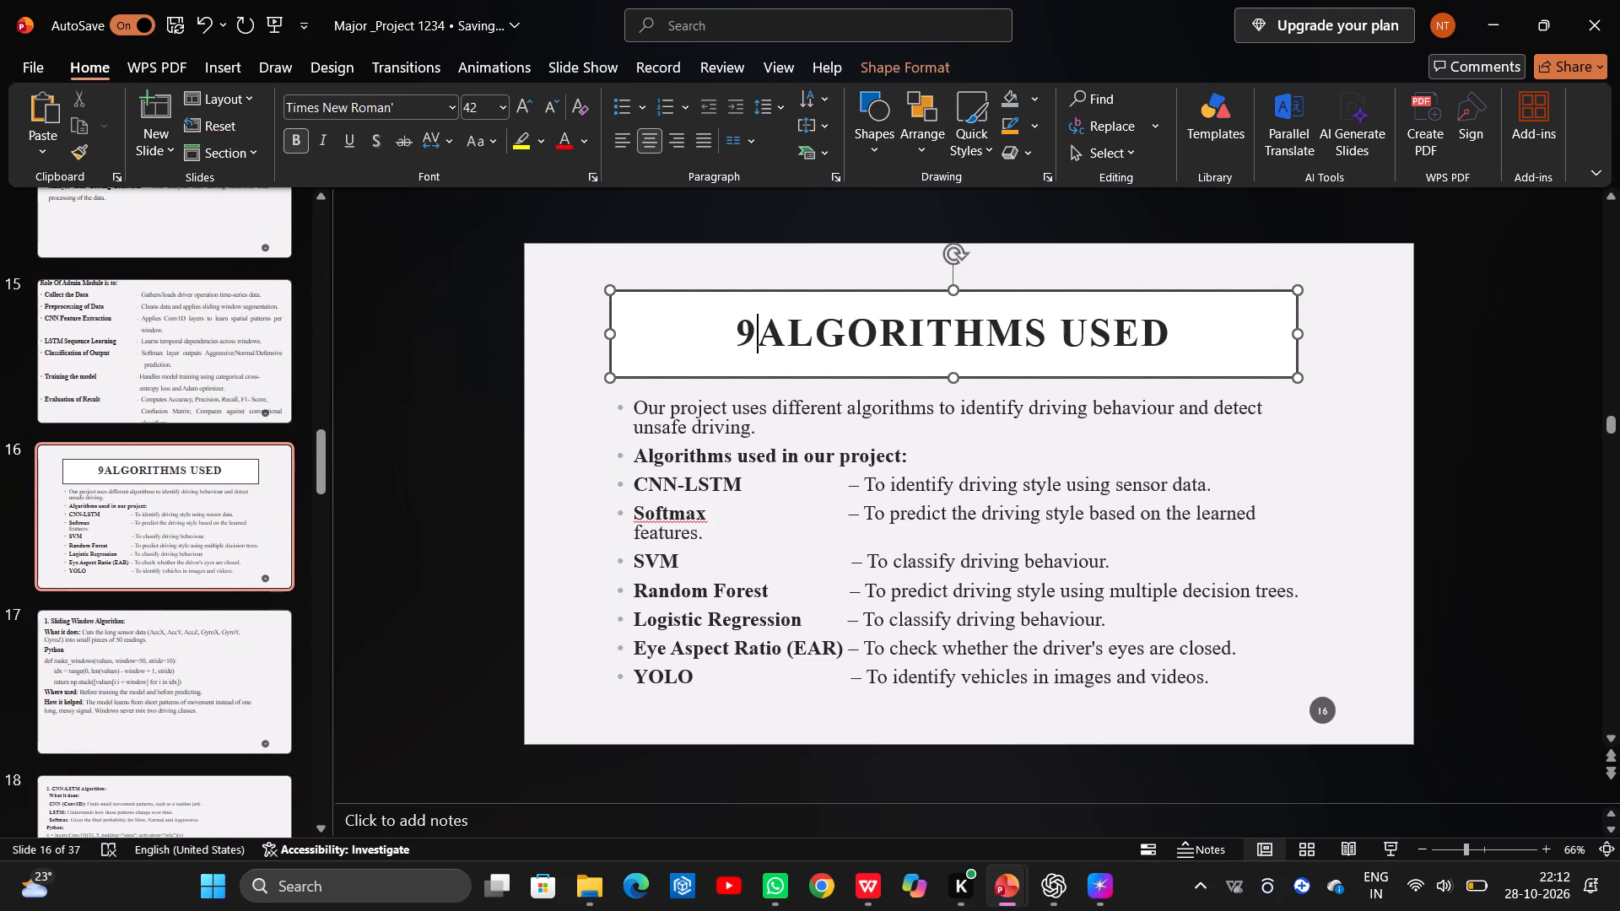
click(188, 666)
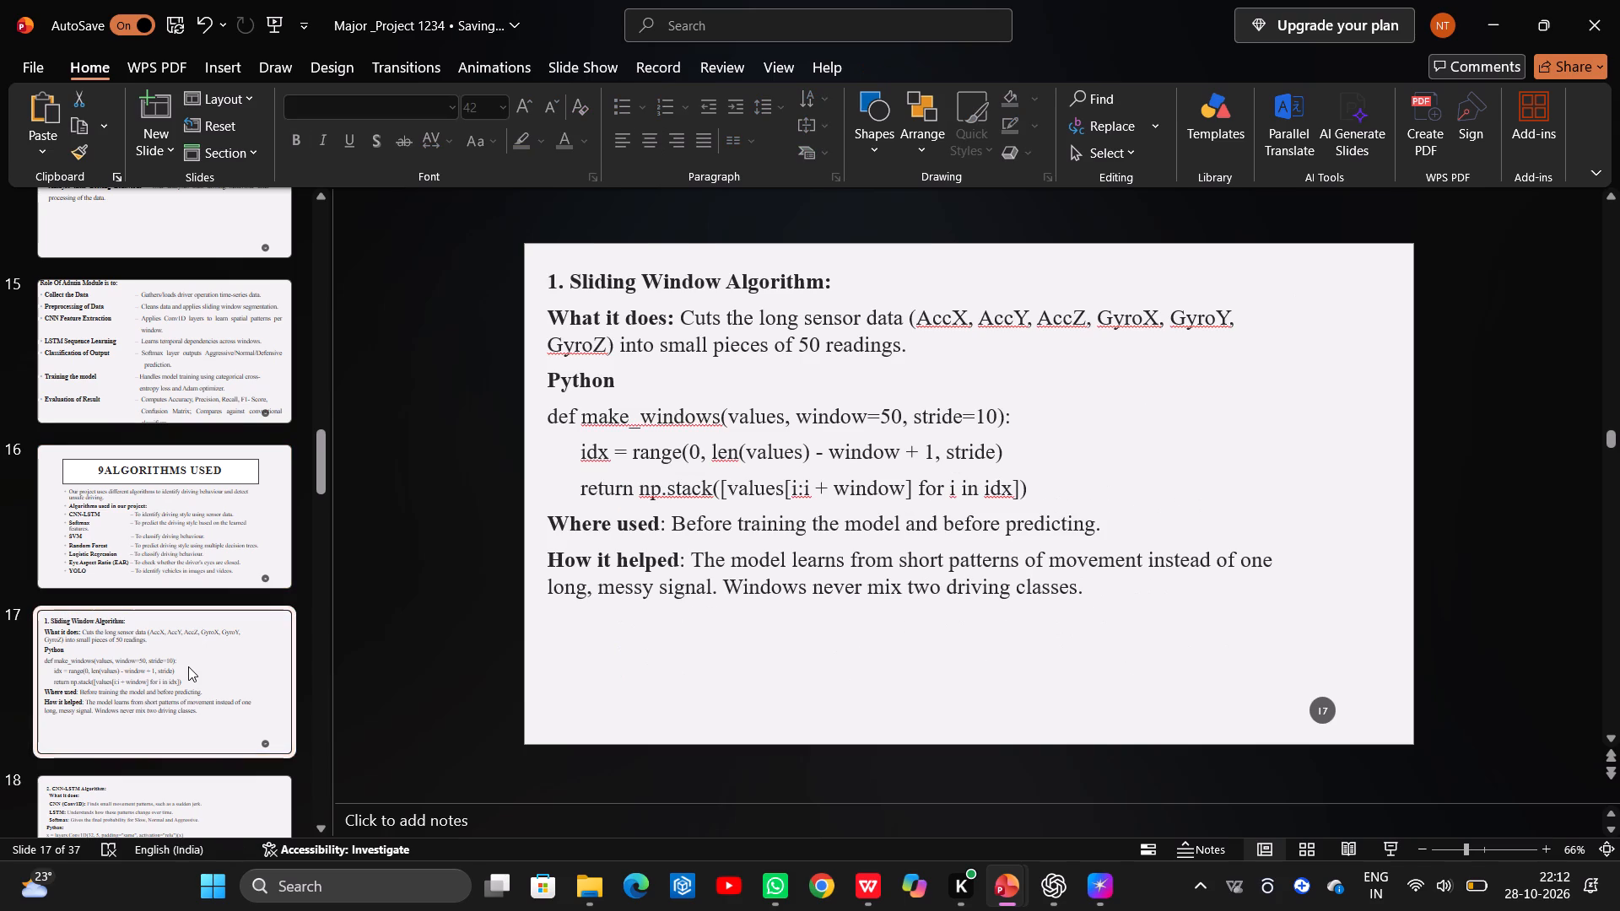
click(193, 513)
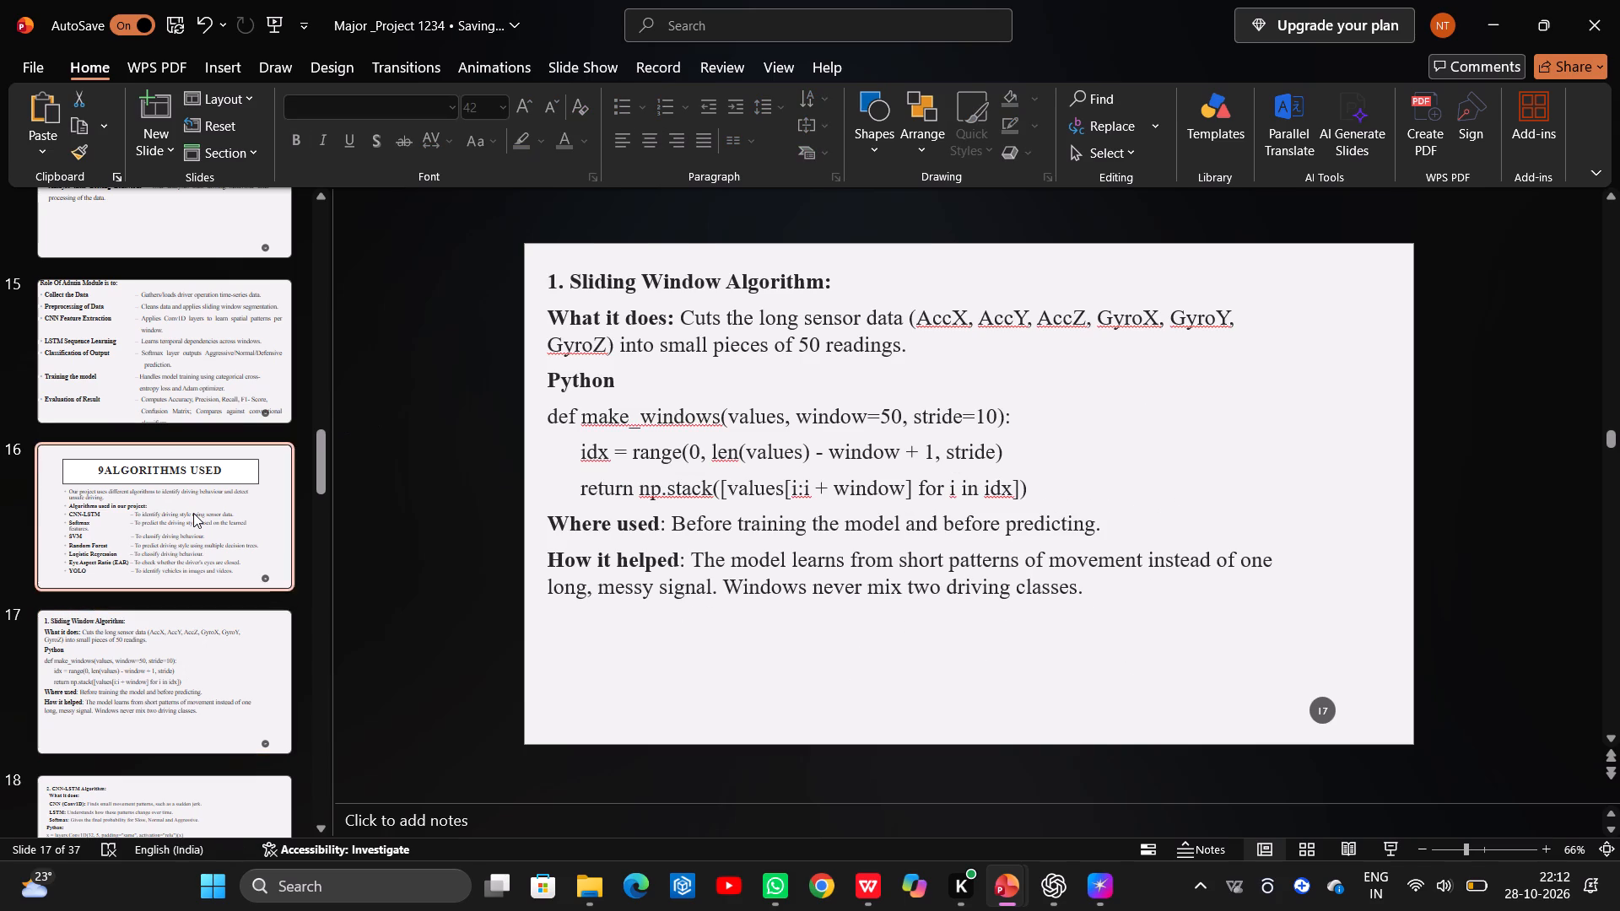
click(762, 338)
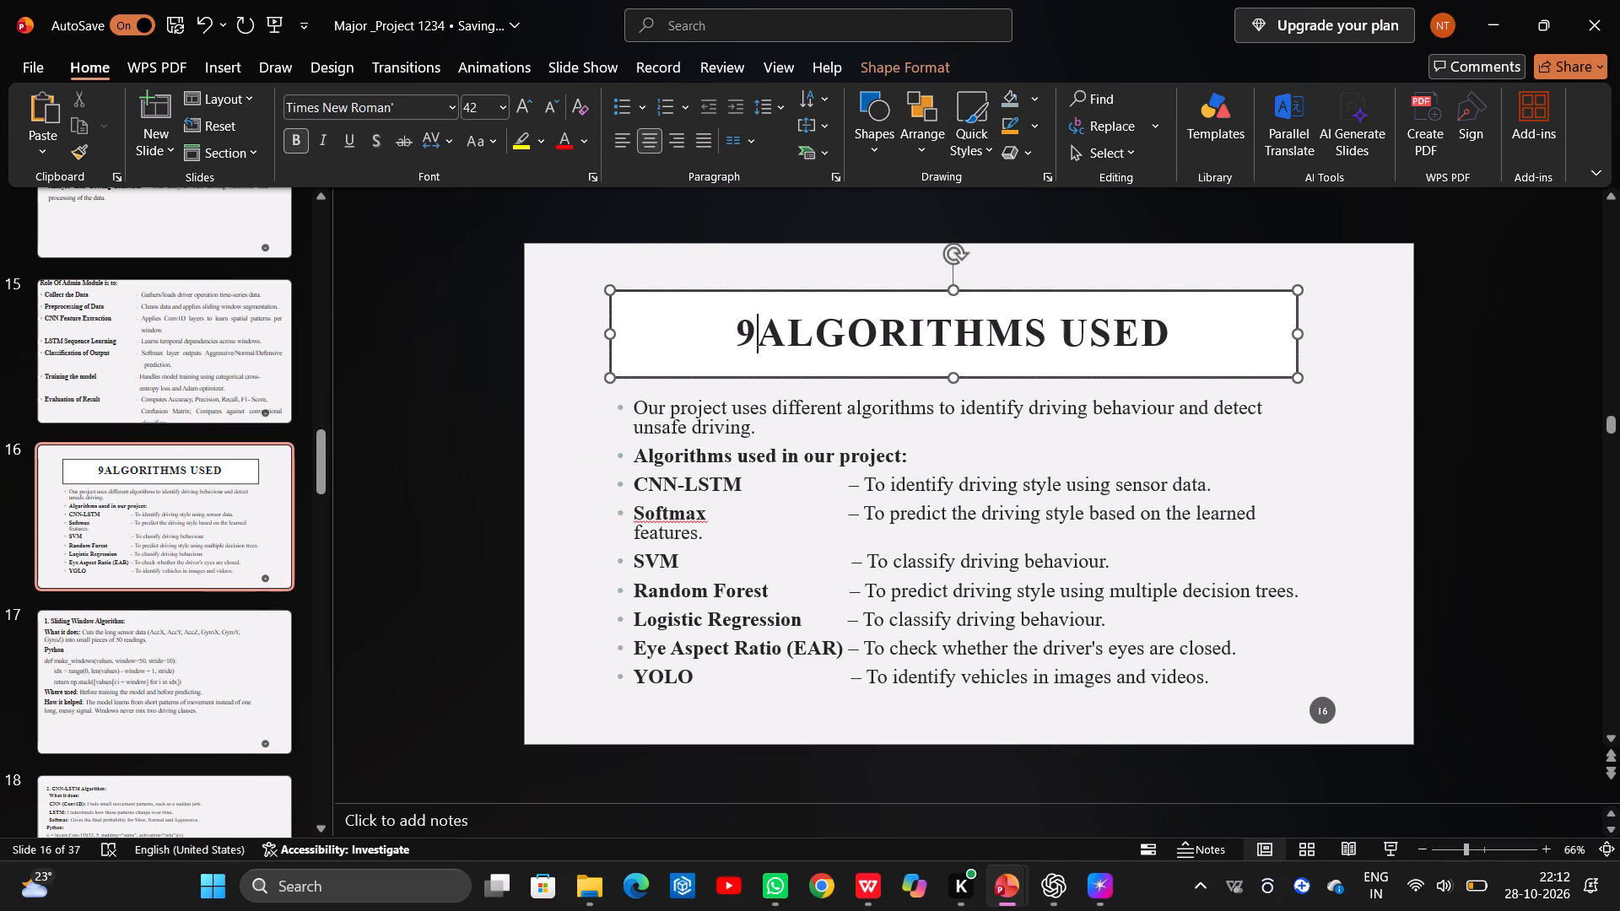
key(period)
Prefix the Sliding Window Algorithm heading on slide 17 with the section number so it reads 9.1.
click(235, 644)
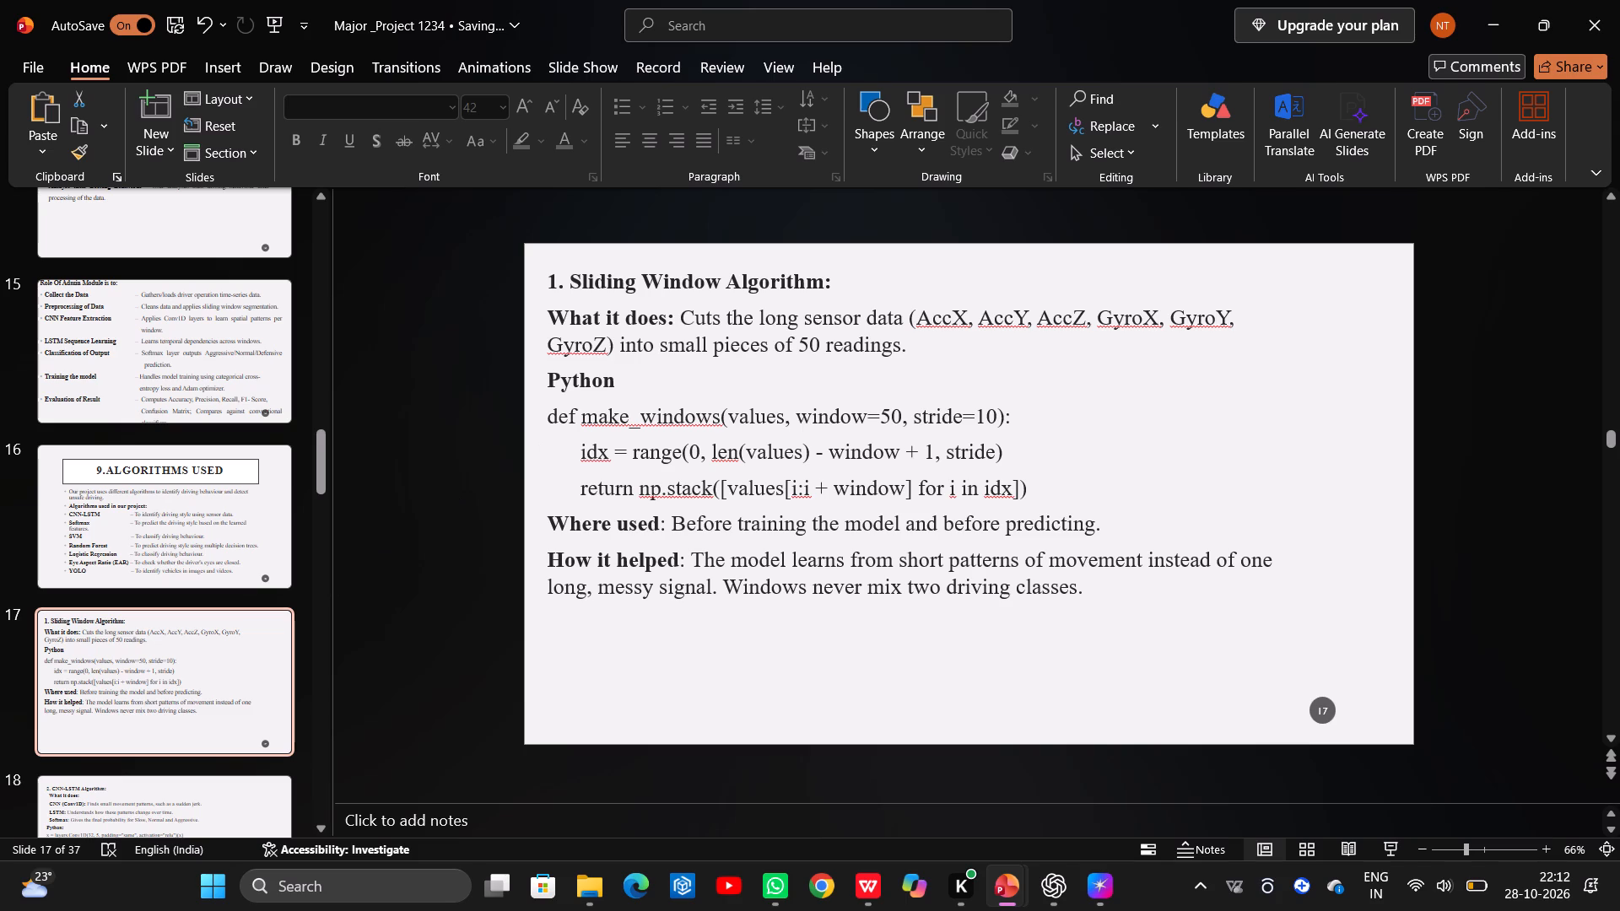
click(549, 280)
key(9)
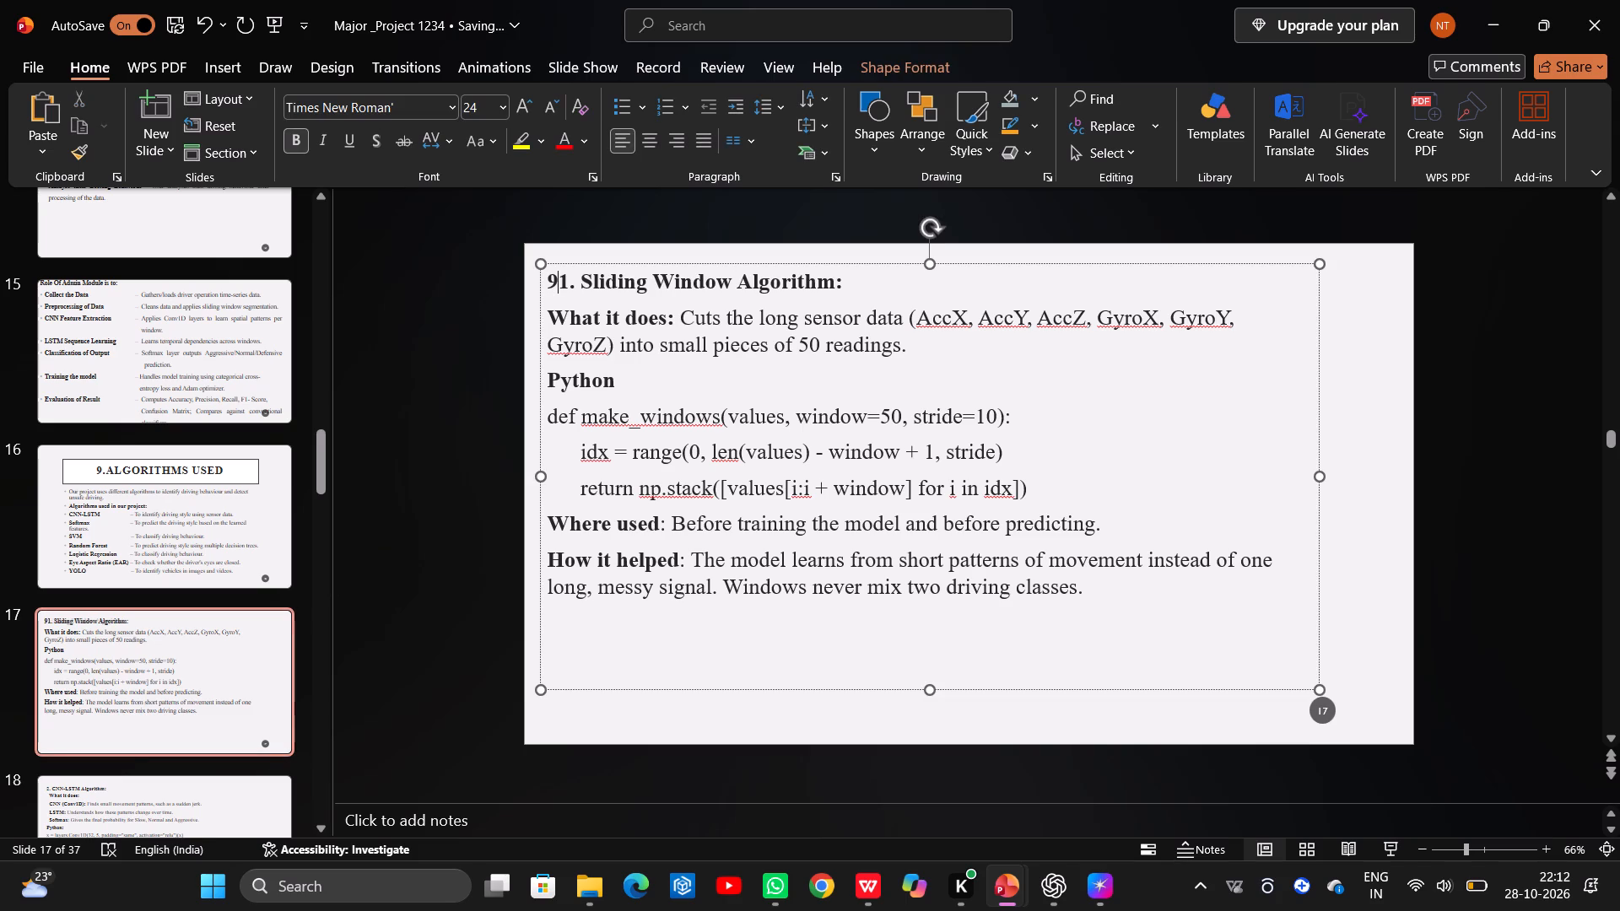
key(period)
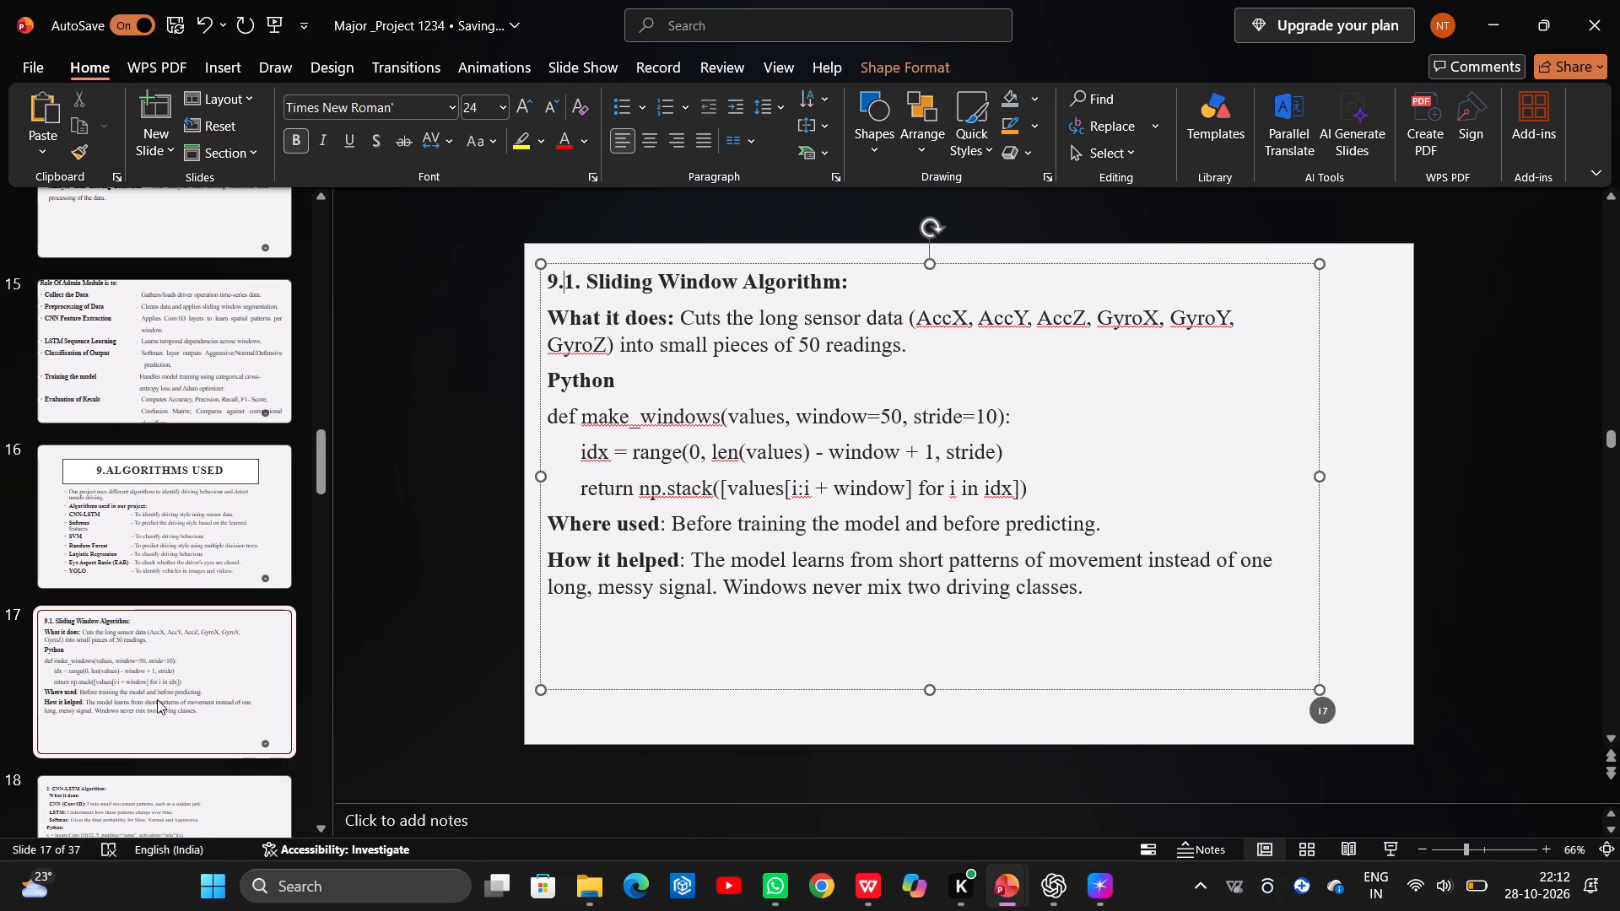
Prefix the CNN-LSTM Algorithm heading on slide 18 with the section number so it reads 9.2.
click(157, 699)
click(138, 807)
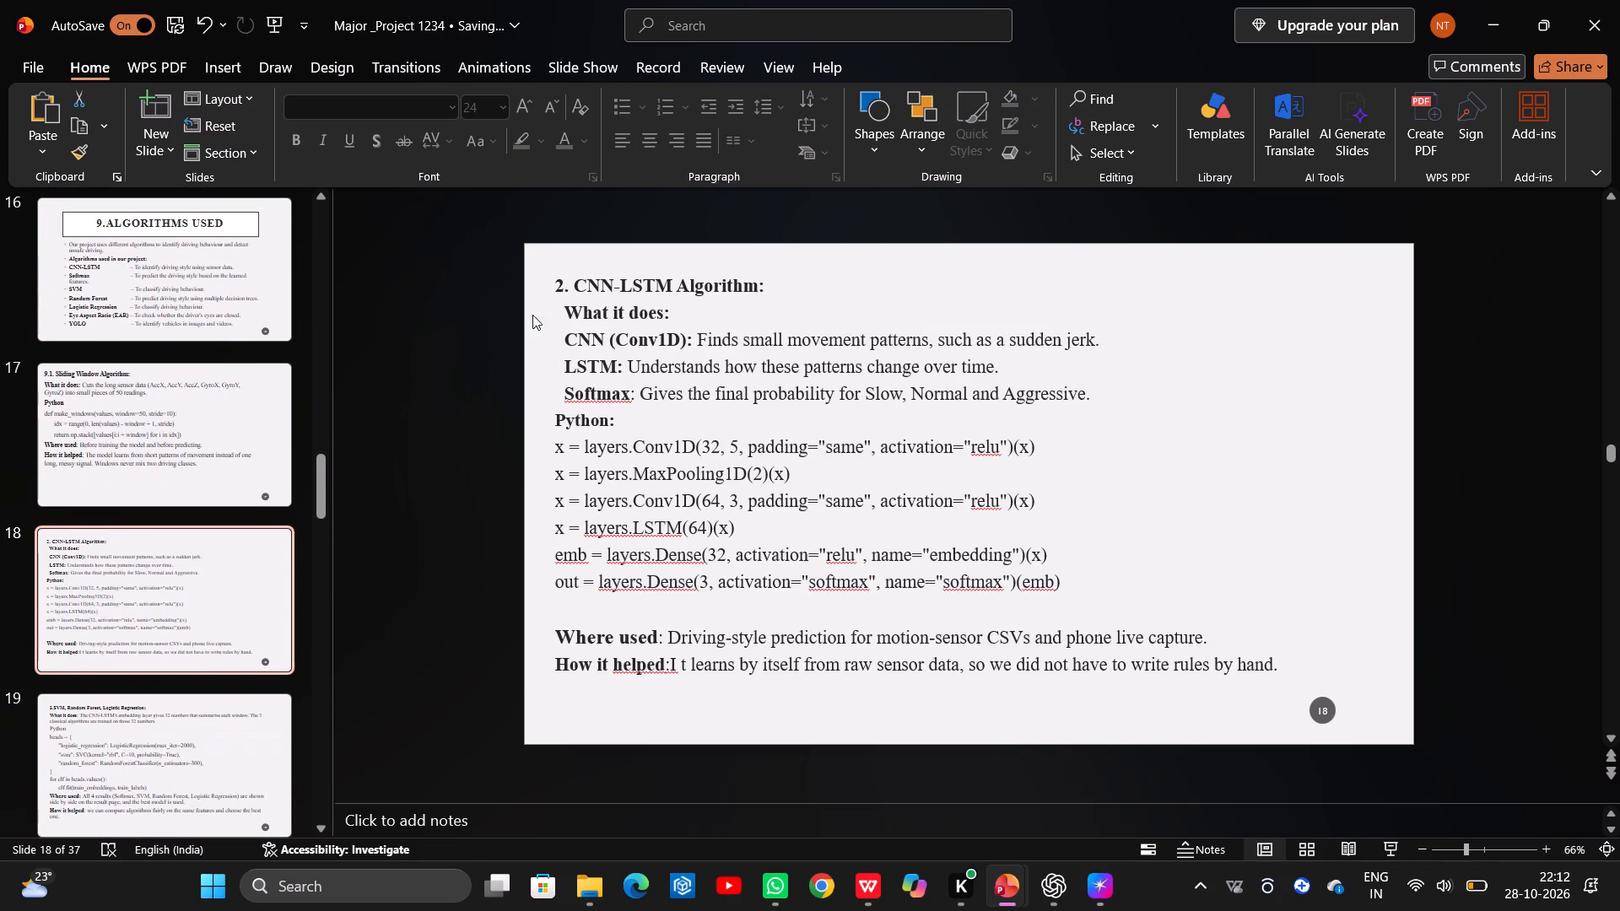
click(560, 291)
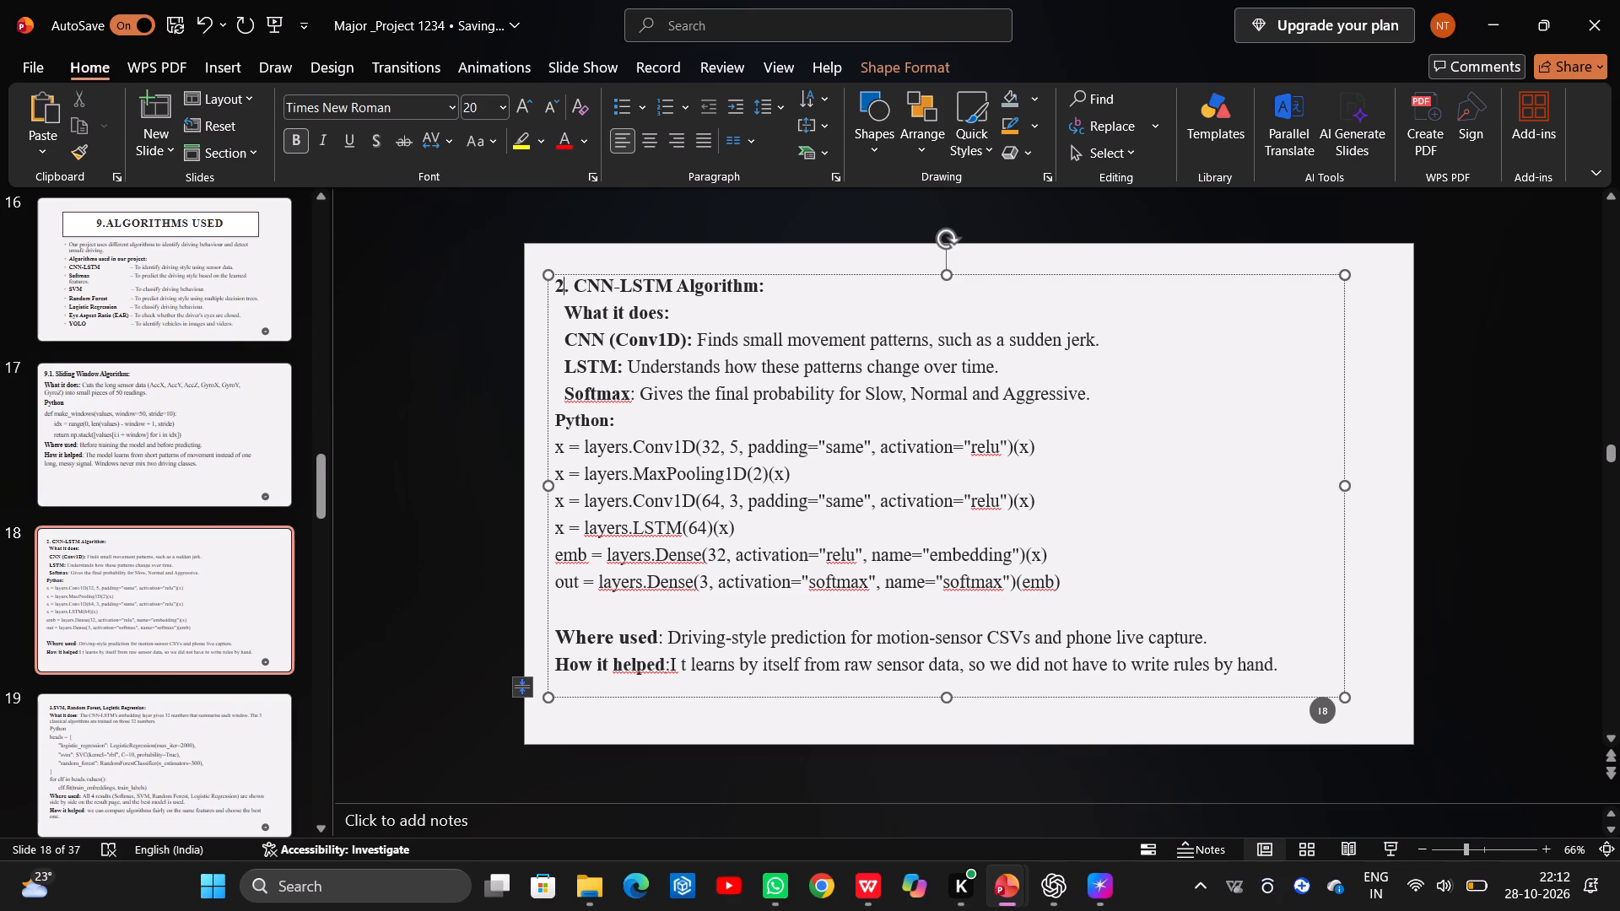
click(554, 287)
text(9.)
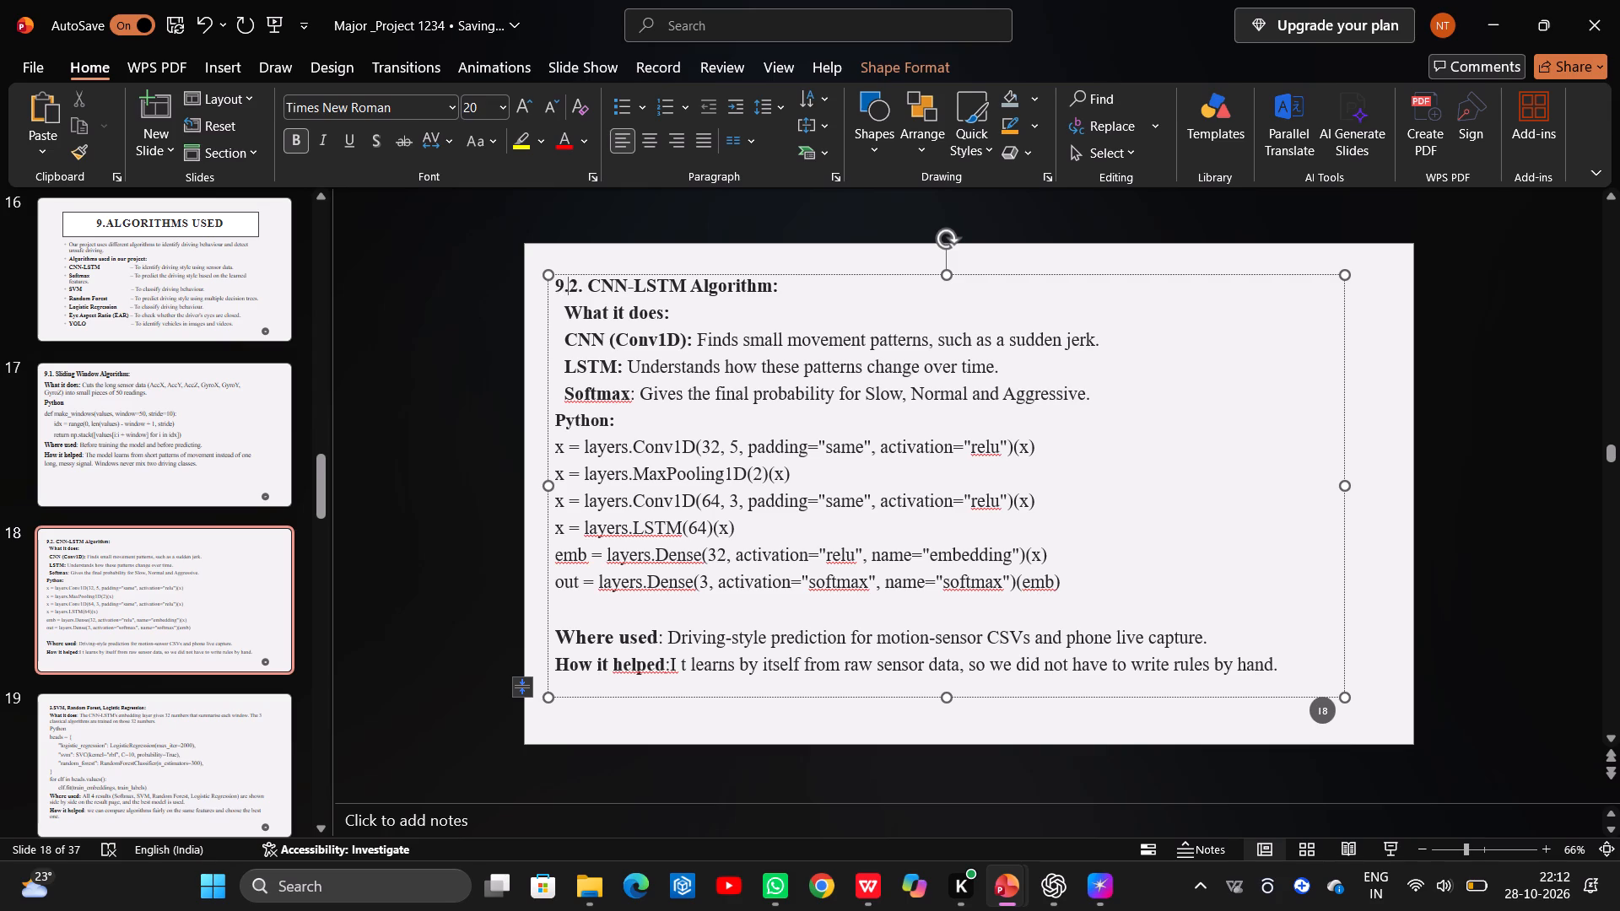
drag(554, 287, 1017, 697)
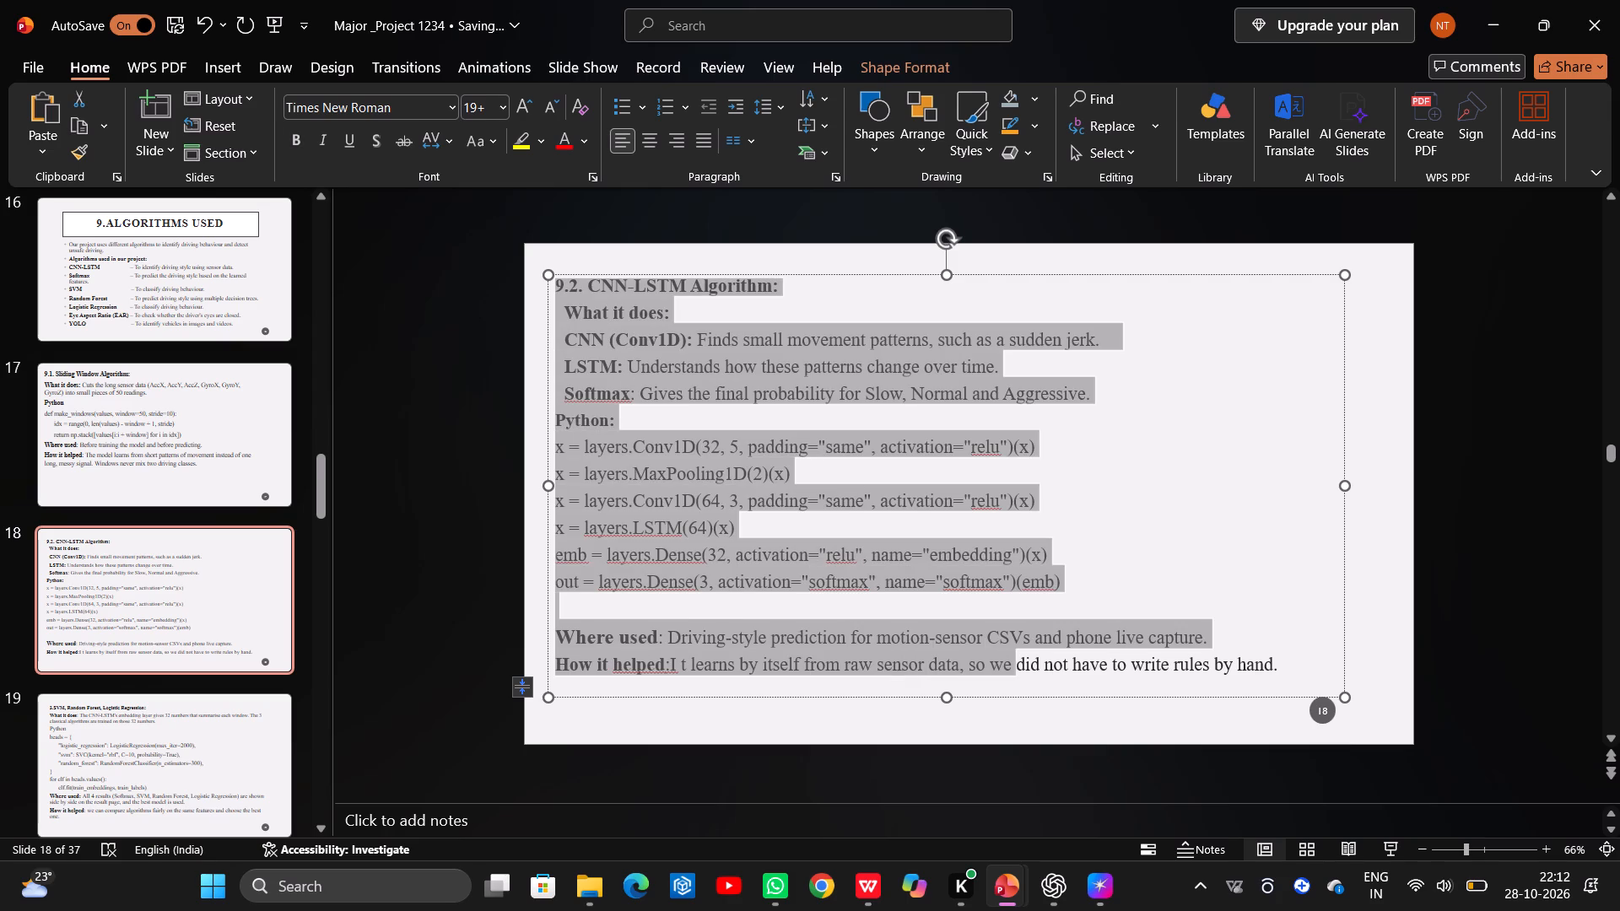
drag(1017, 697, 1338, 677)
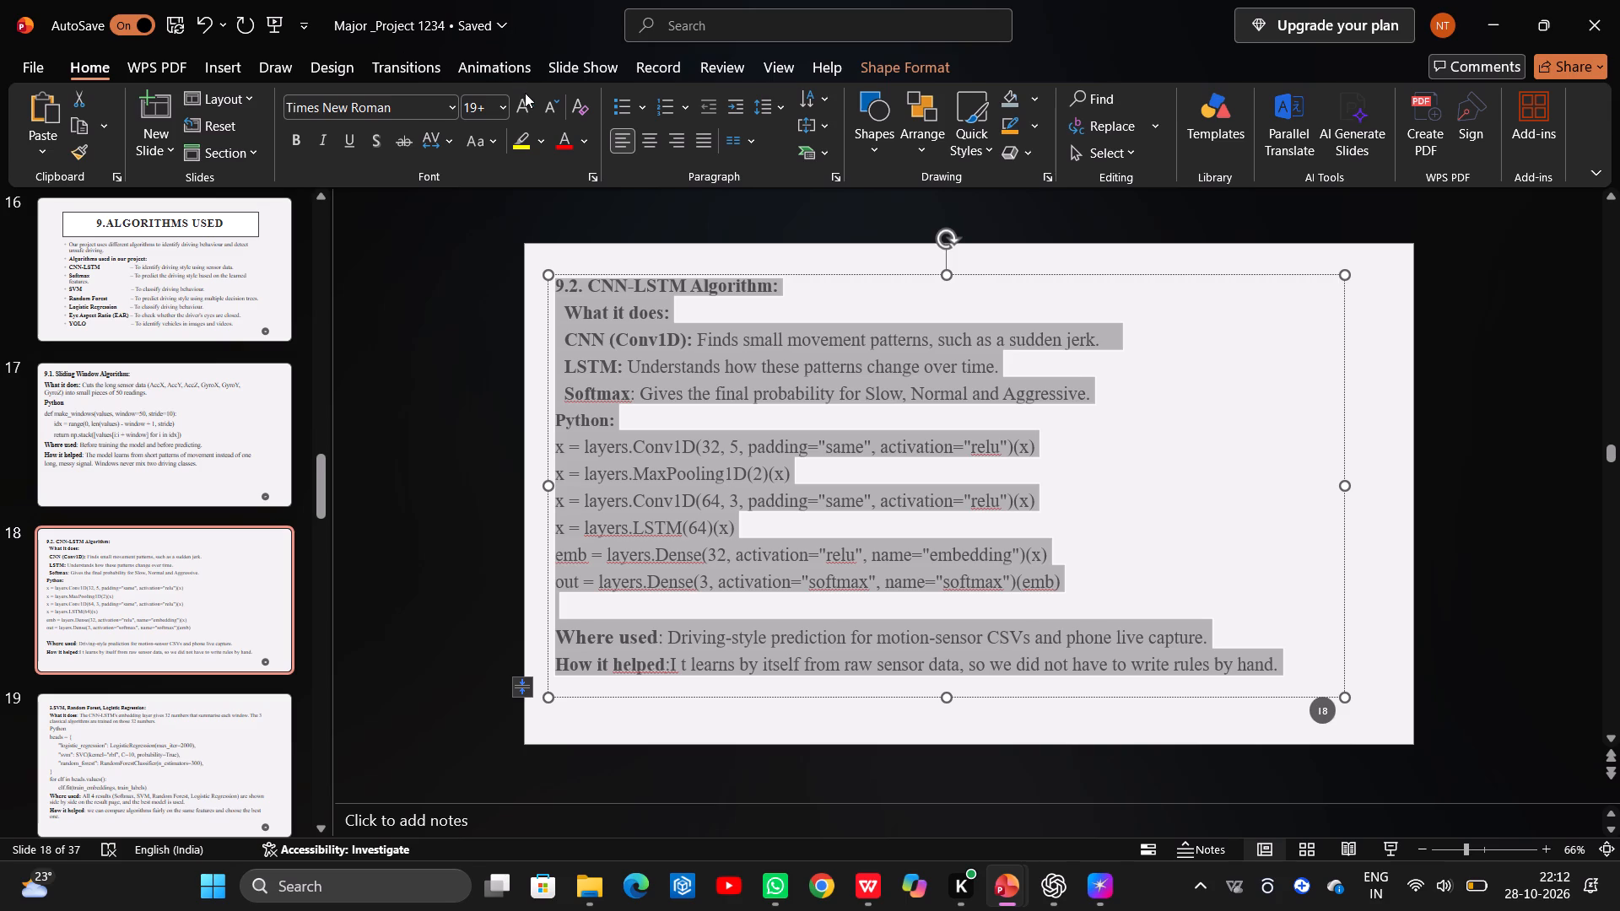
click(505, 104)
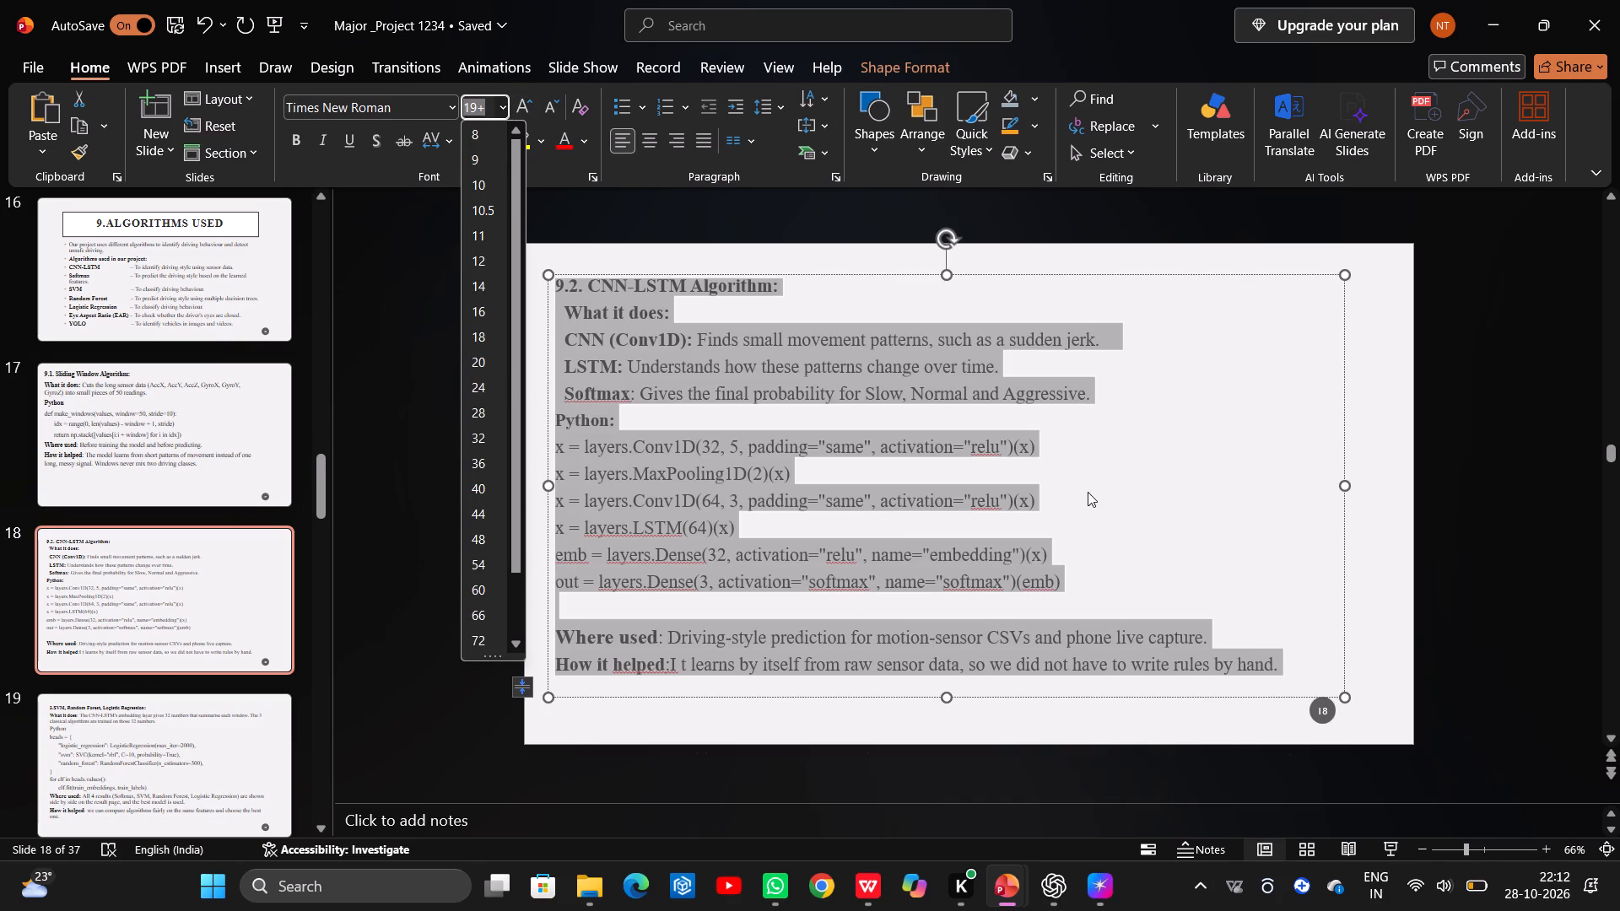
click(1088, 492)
Enlarge the CNN-LSTM Algorithm text box on all sides so it nearly fills slide 18.
drag(945, 698, 967, 741)
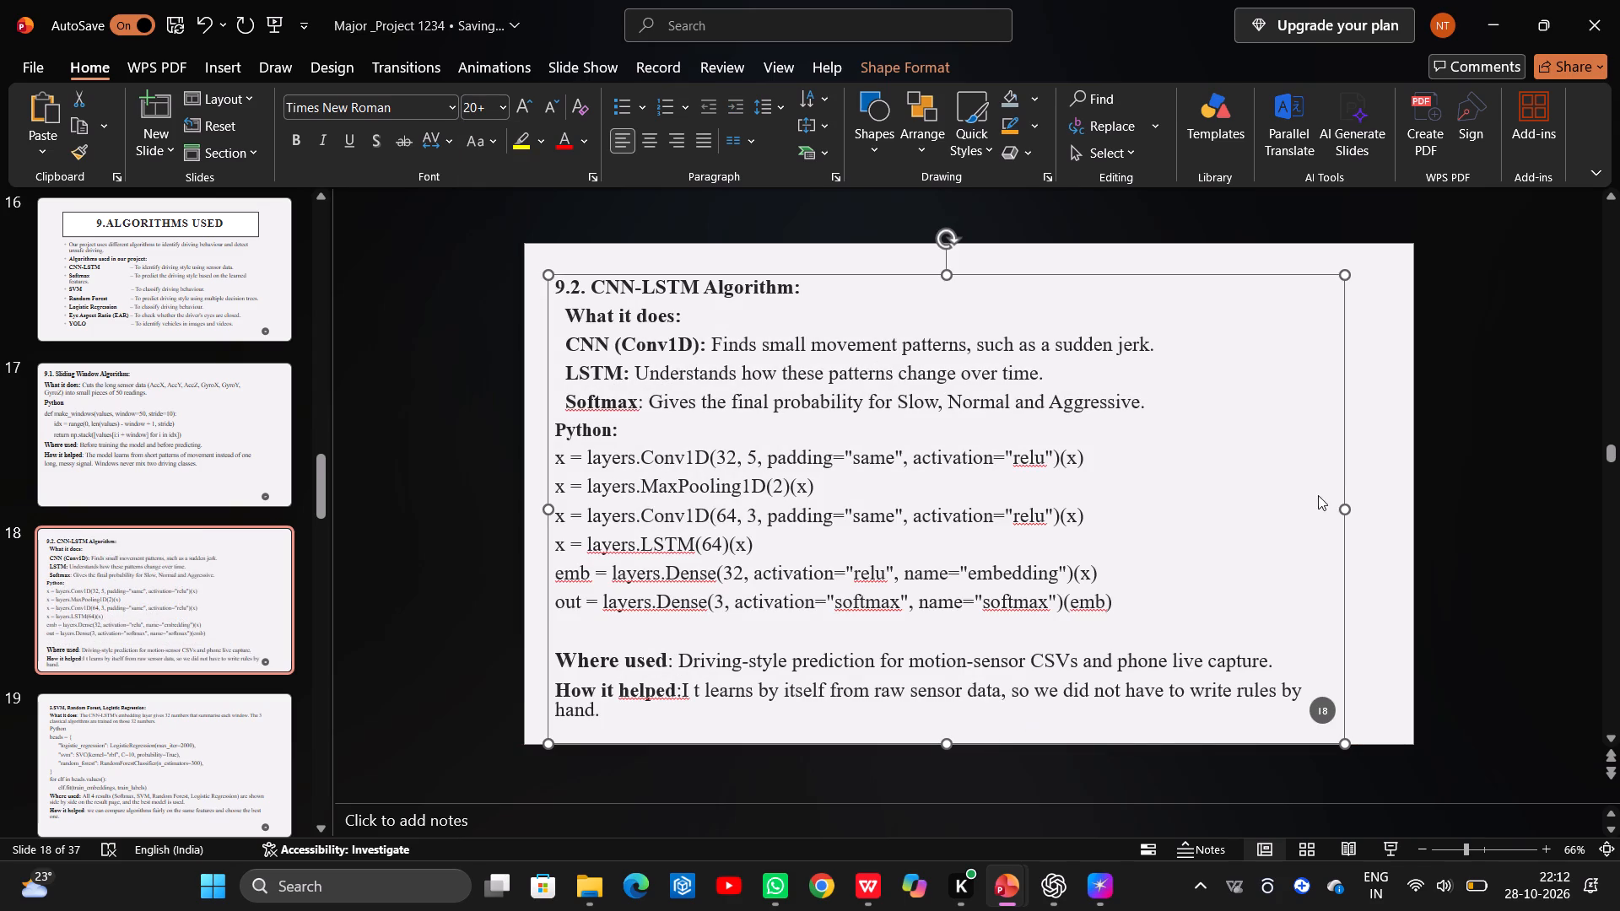
drag(1343, 509, 1356, 507)
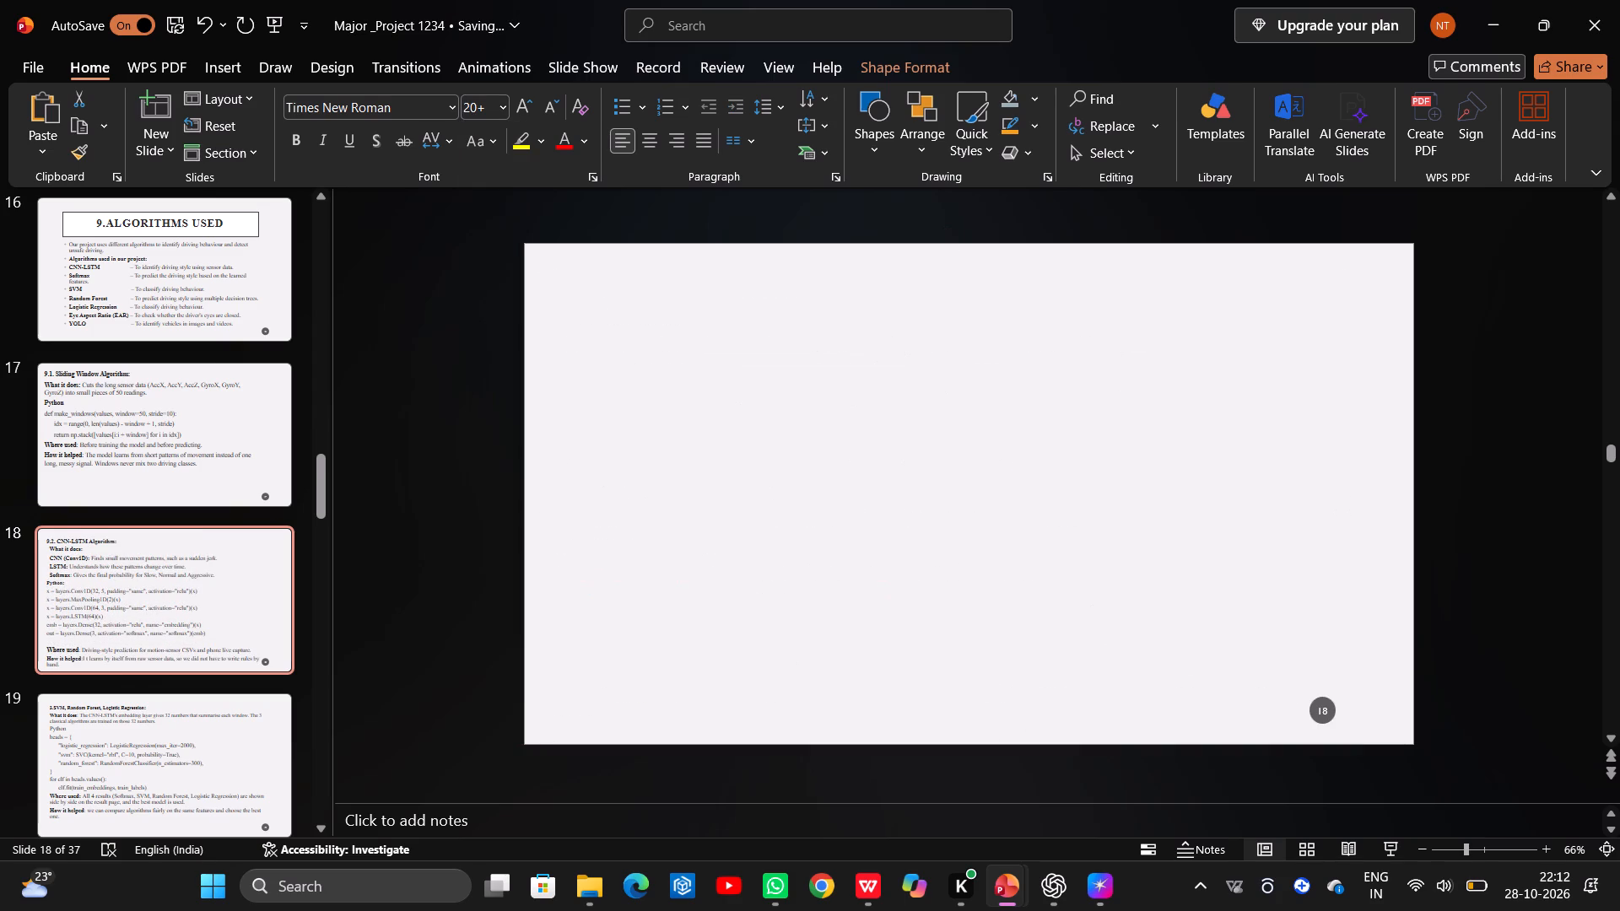
drag(1356, 507, 1385, 505)
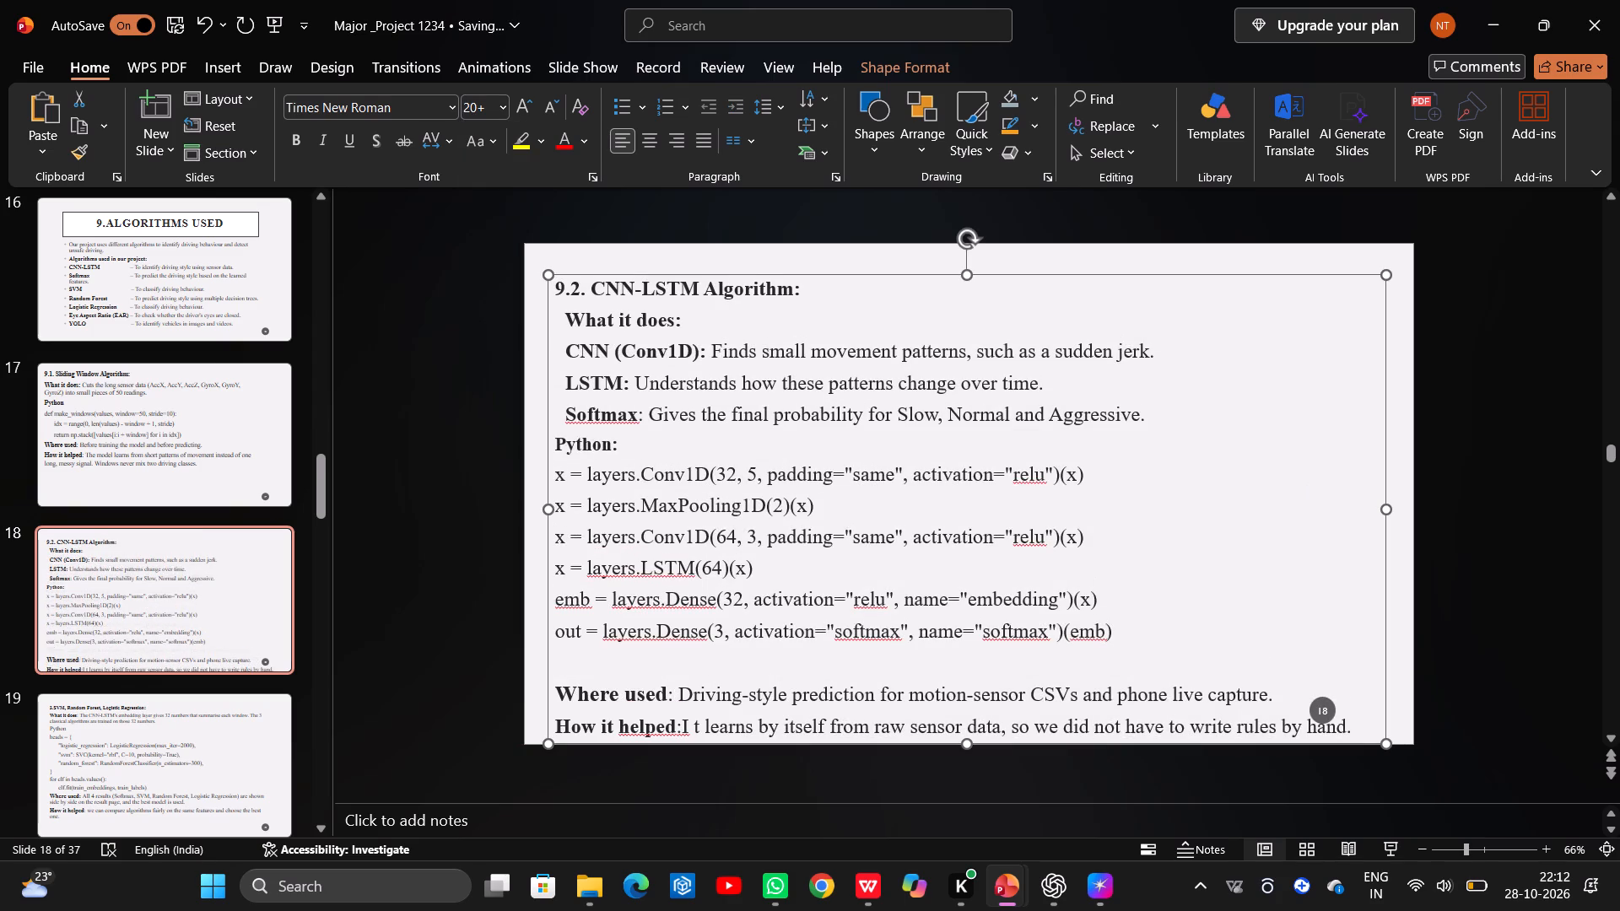
drag(547, 270, 537, 256)
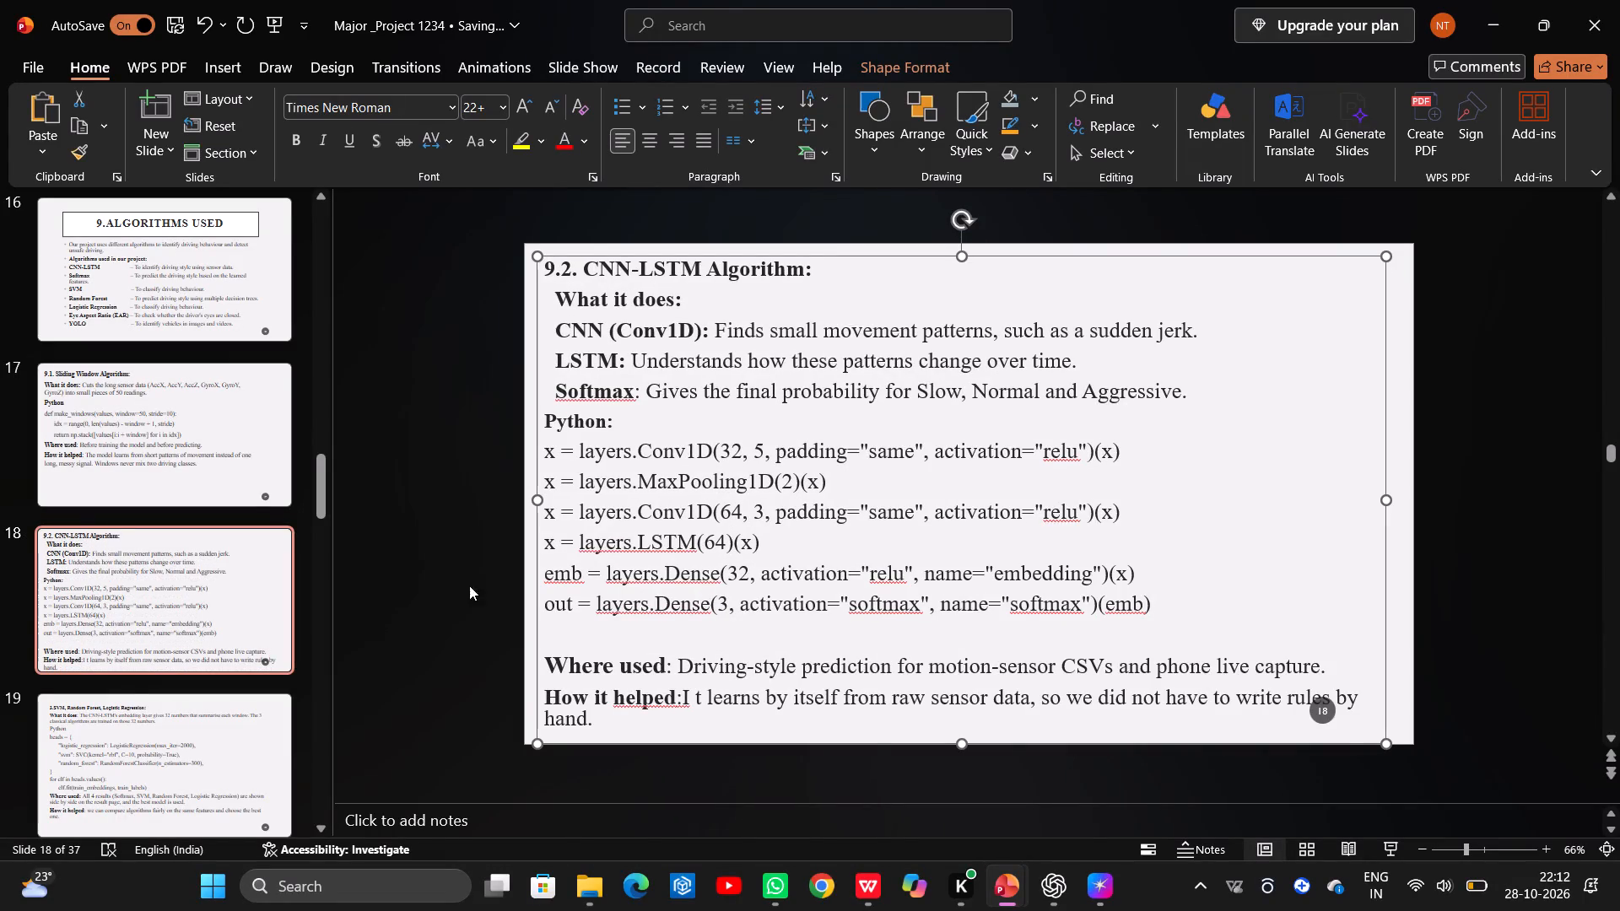
click(485, 600)
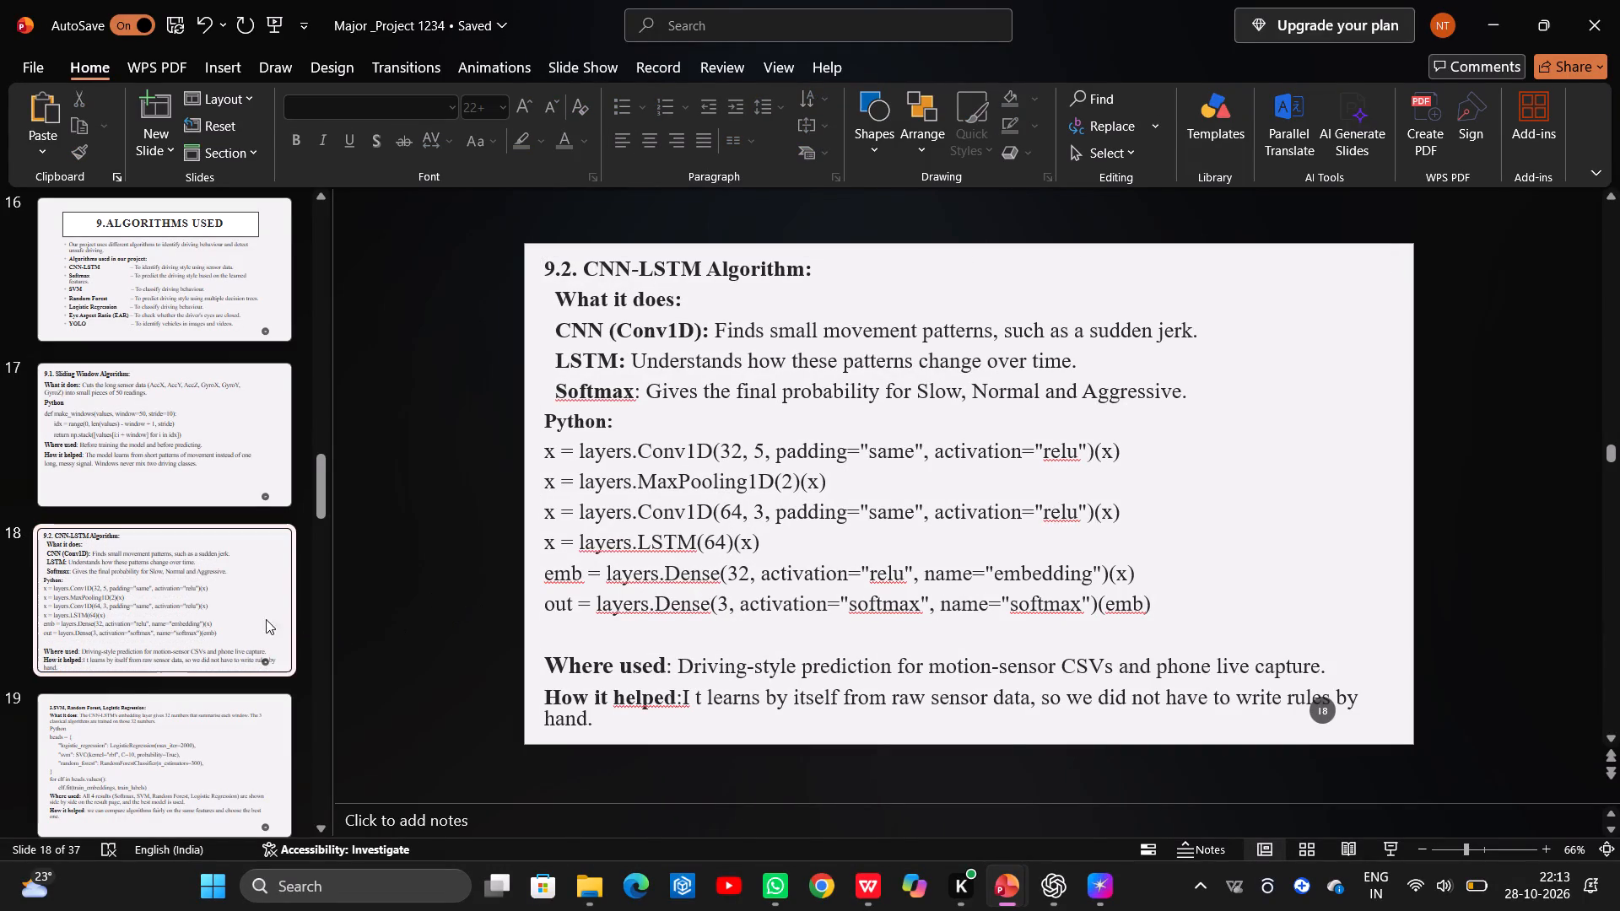
Prefix the SVM, Random Forest, Logistic Regression heading on slide 19 with the section number so it reads 9.3.
click(175, 752)
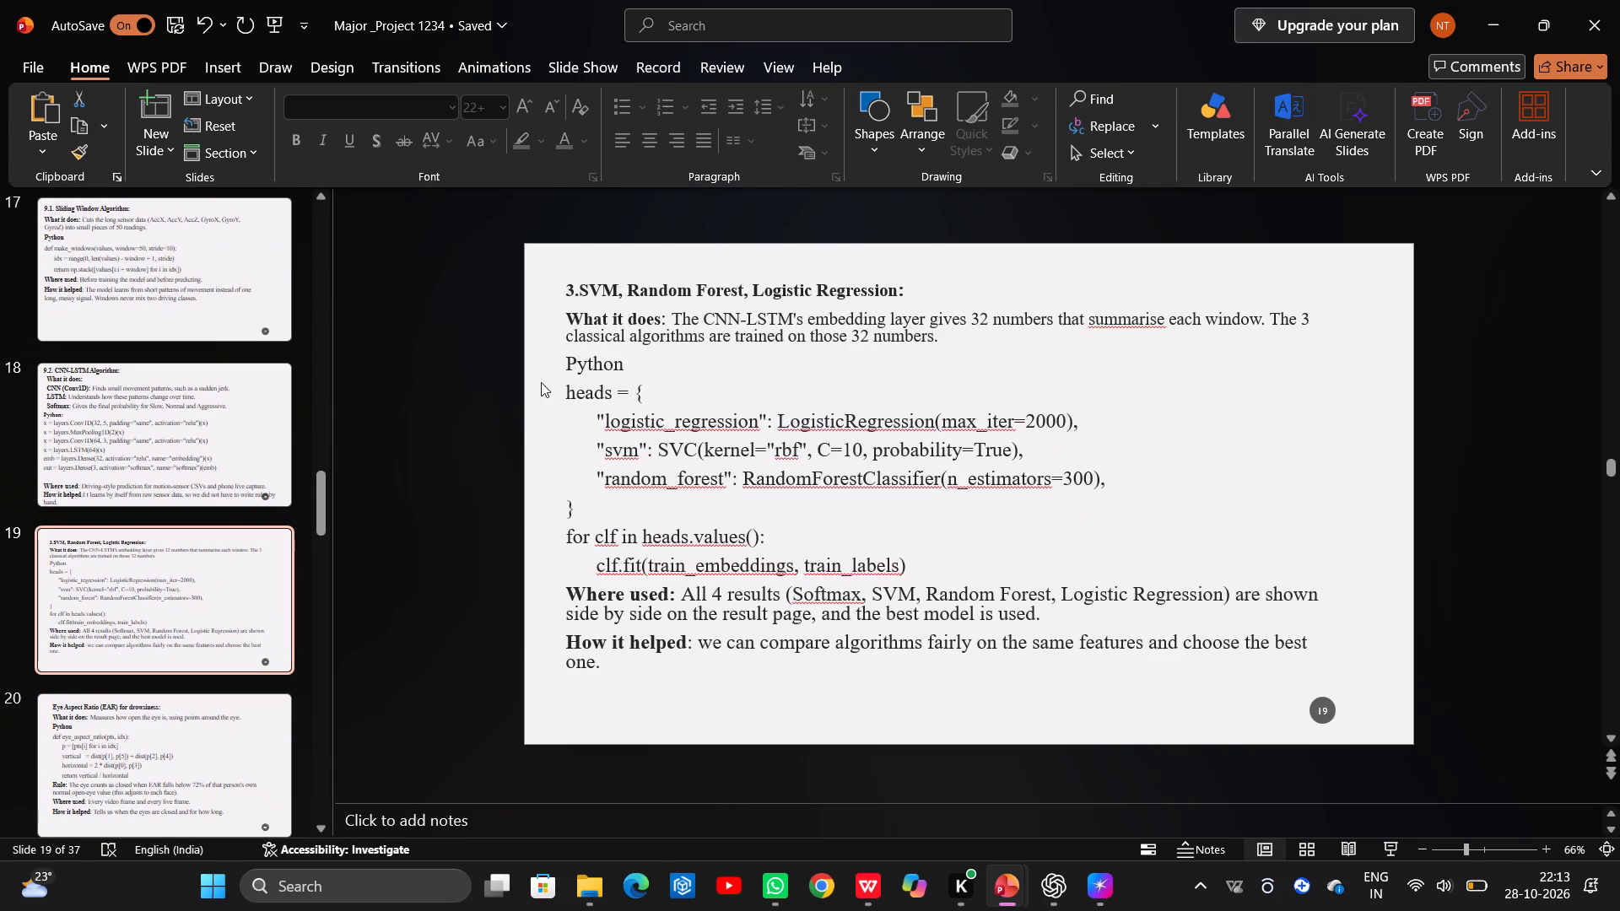
click(568, 292)
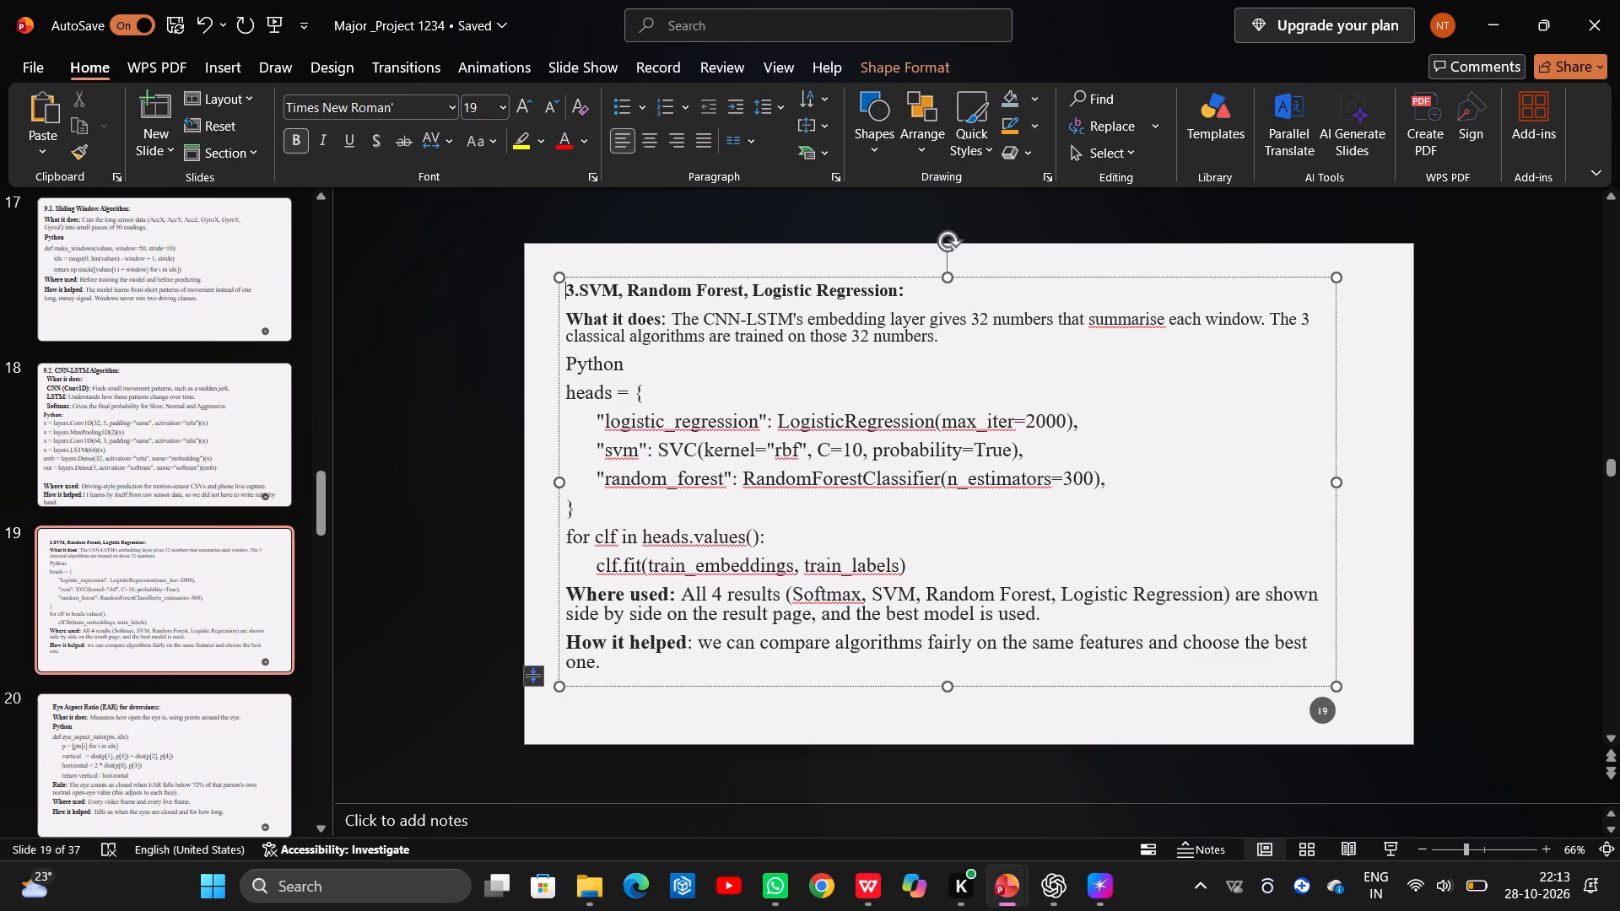
text(9.)
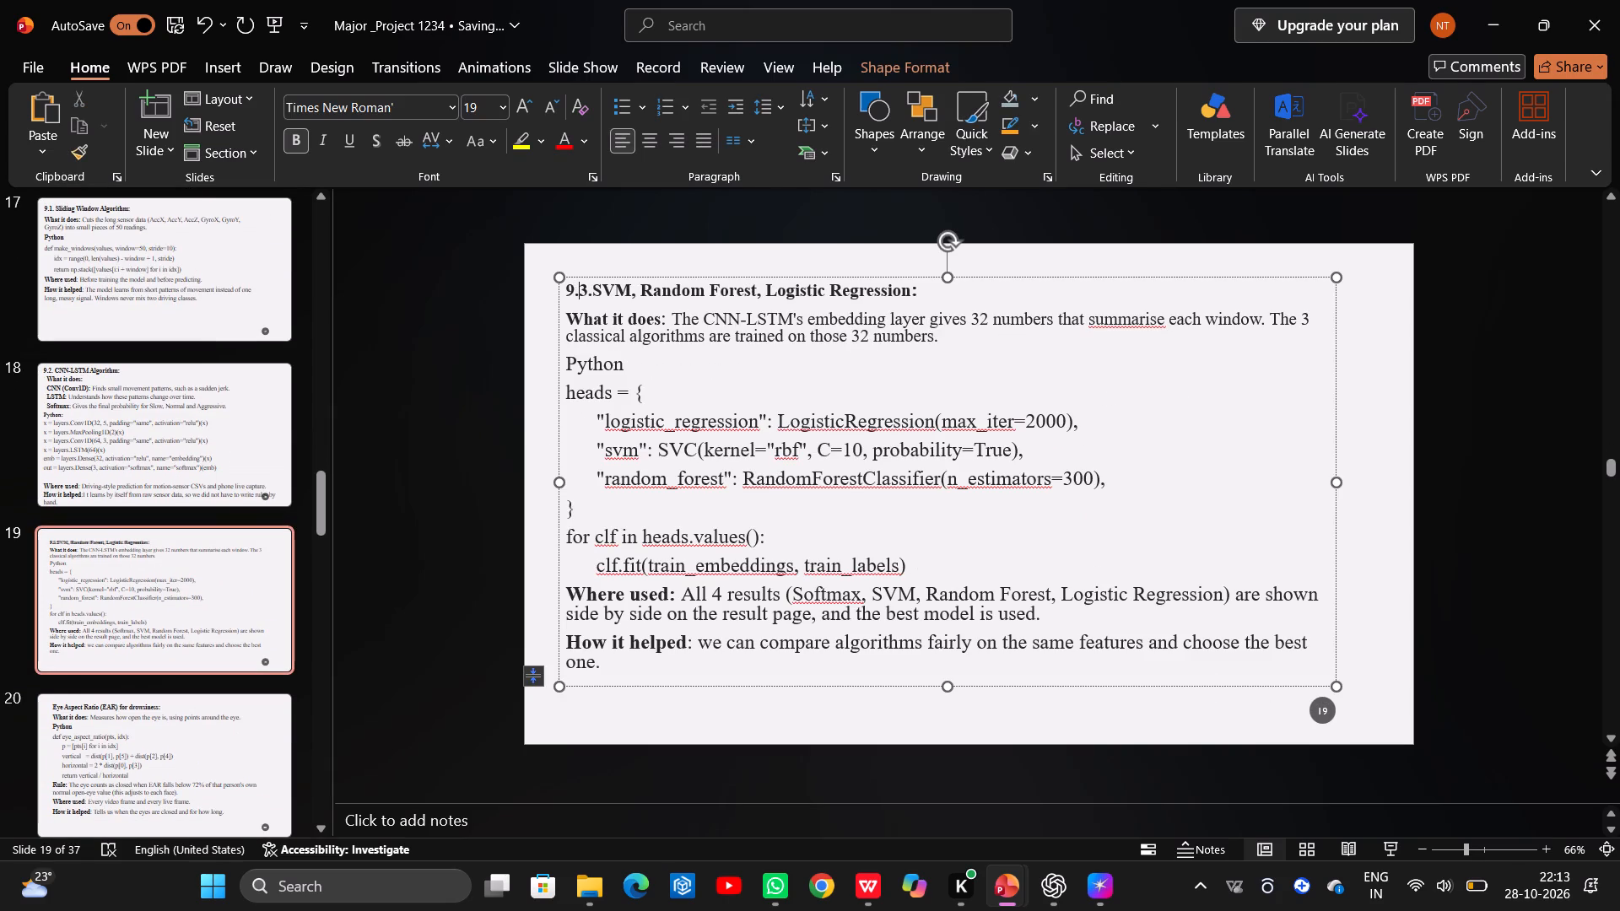
key(3)
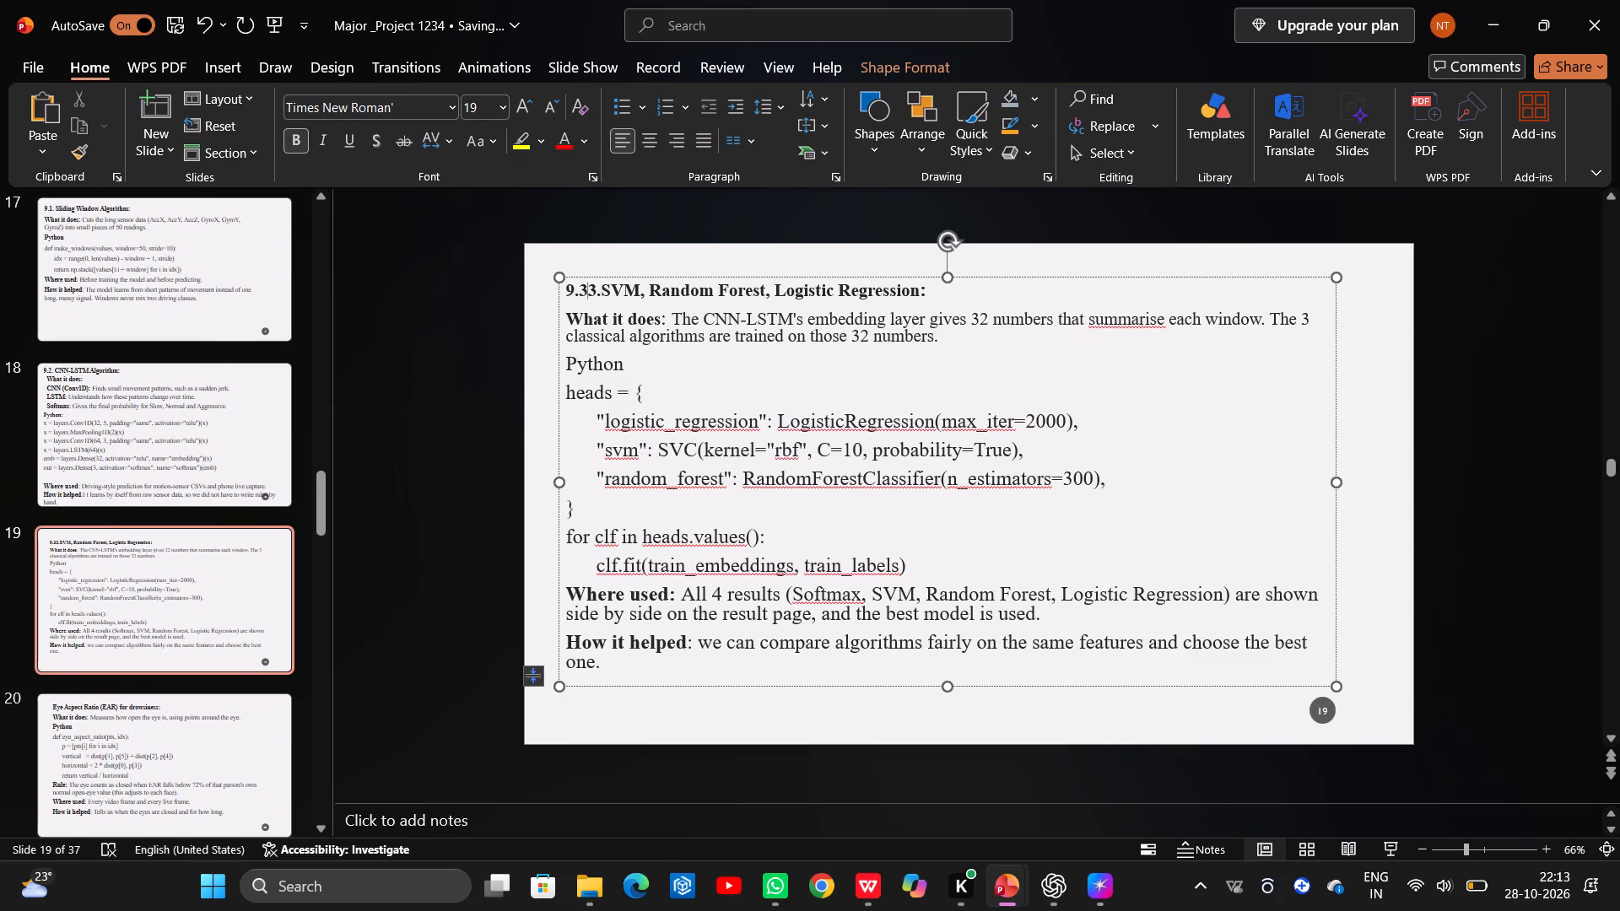
key(BackSpace)
Enlarge the SVM, Random Forest, Logistic Regression text box from its opposite corners so it nearly fills slide 19.
drag(560, 277, 555, 269)
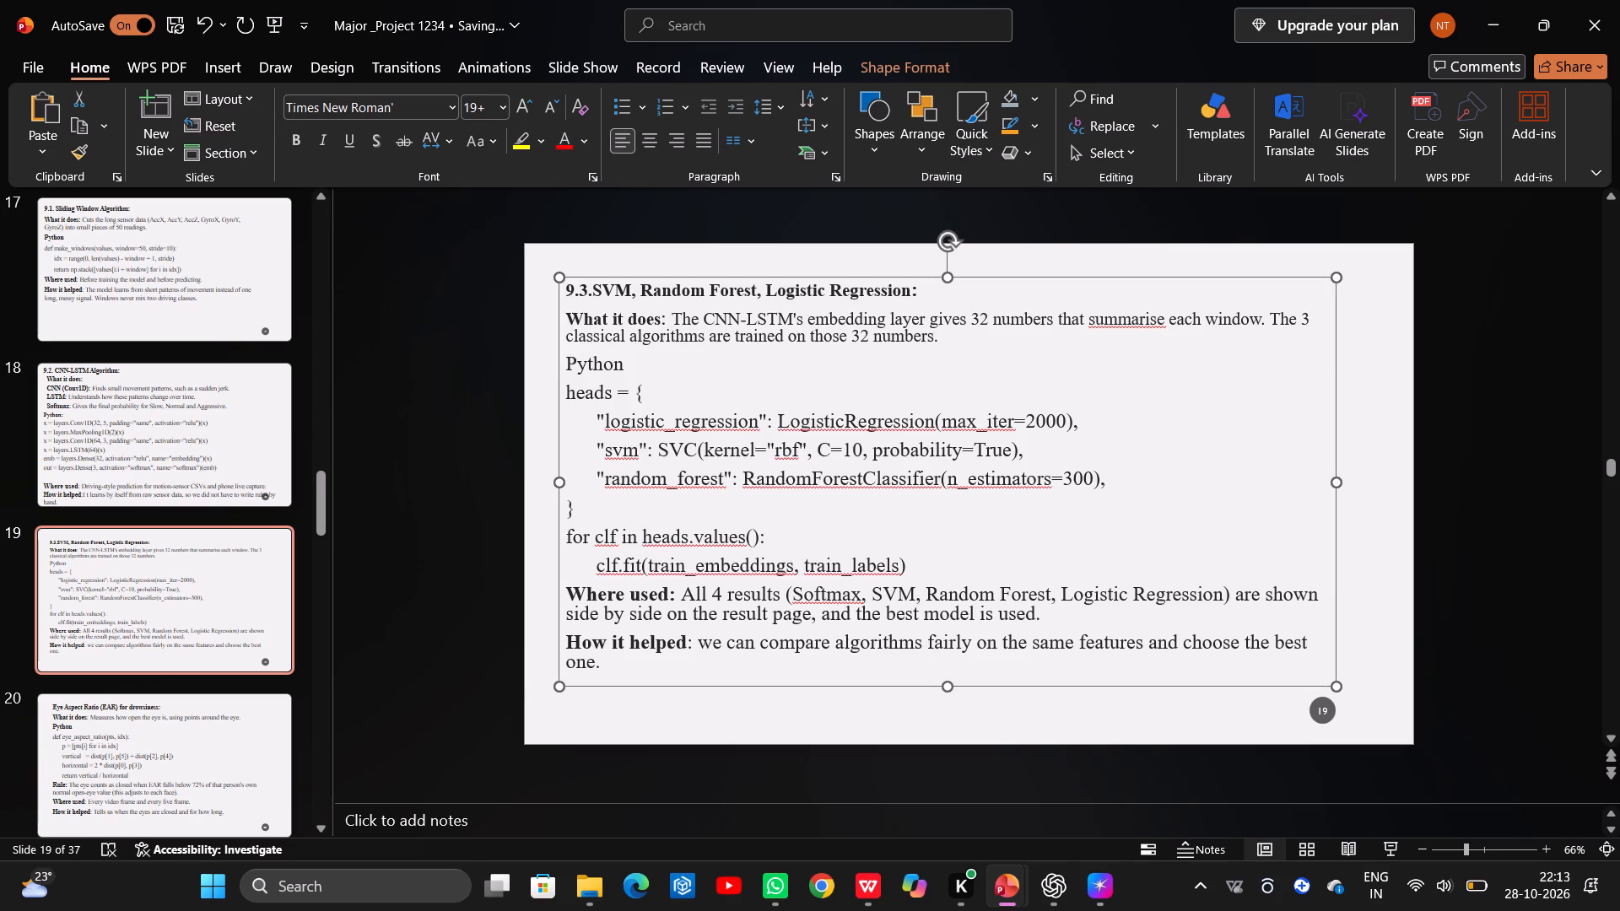
drag(555, 269, 534, 253)
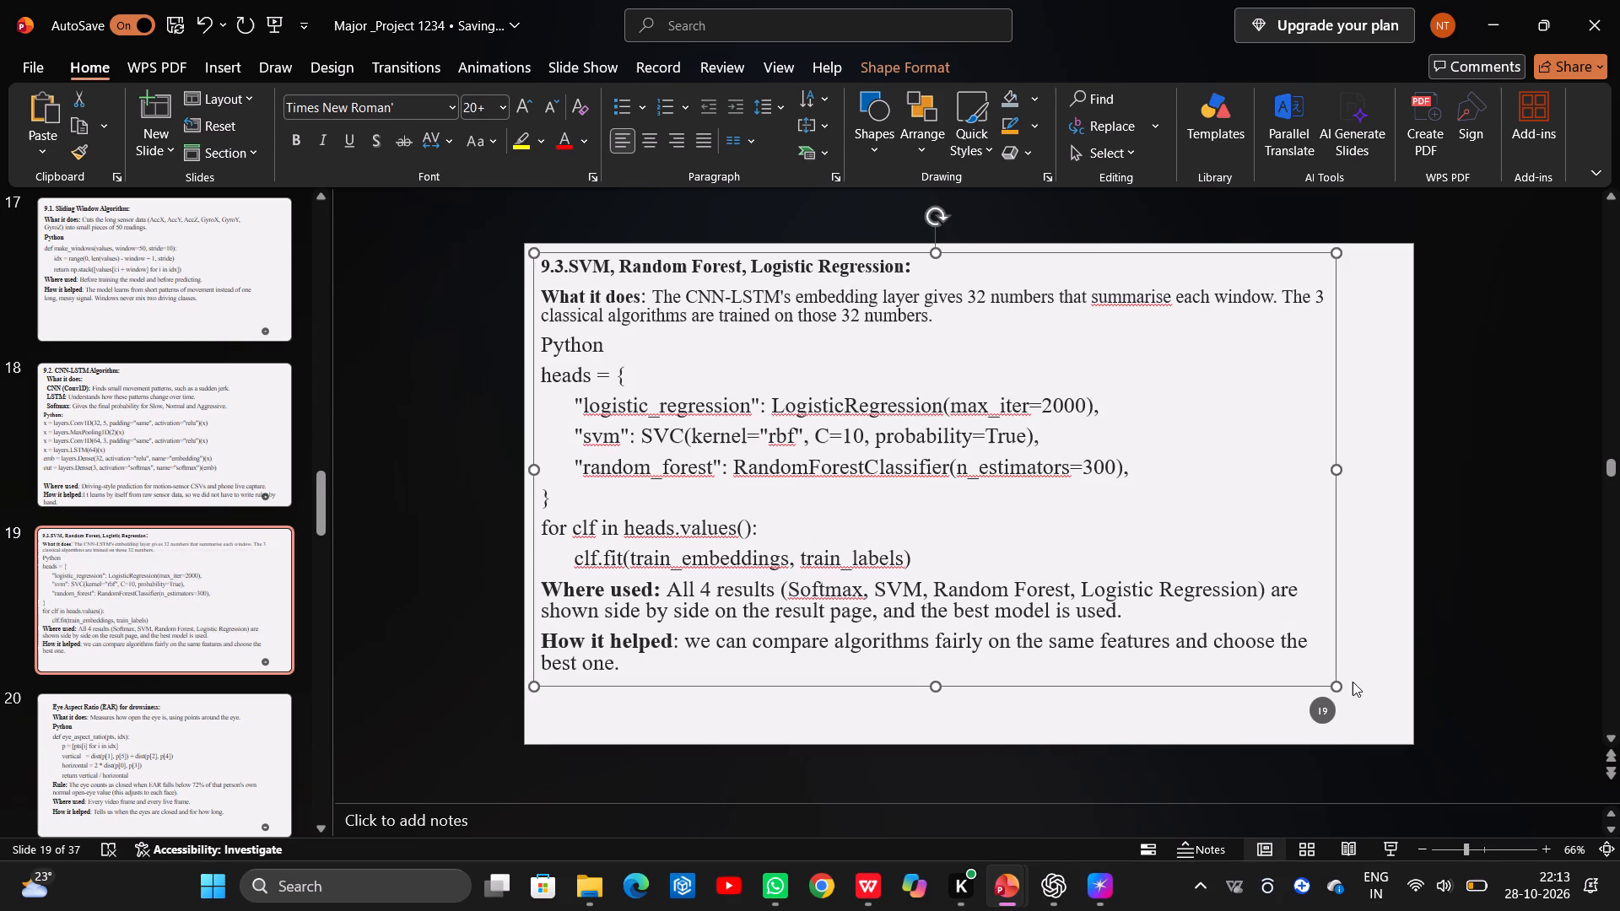
drag(1332, 686, 1391, 726)
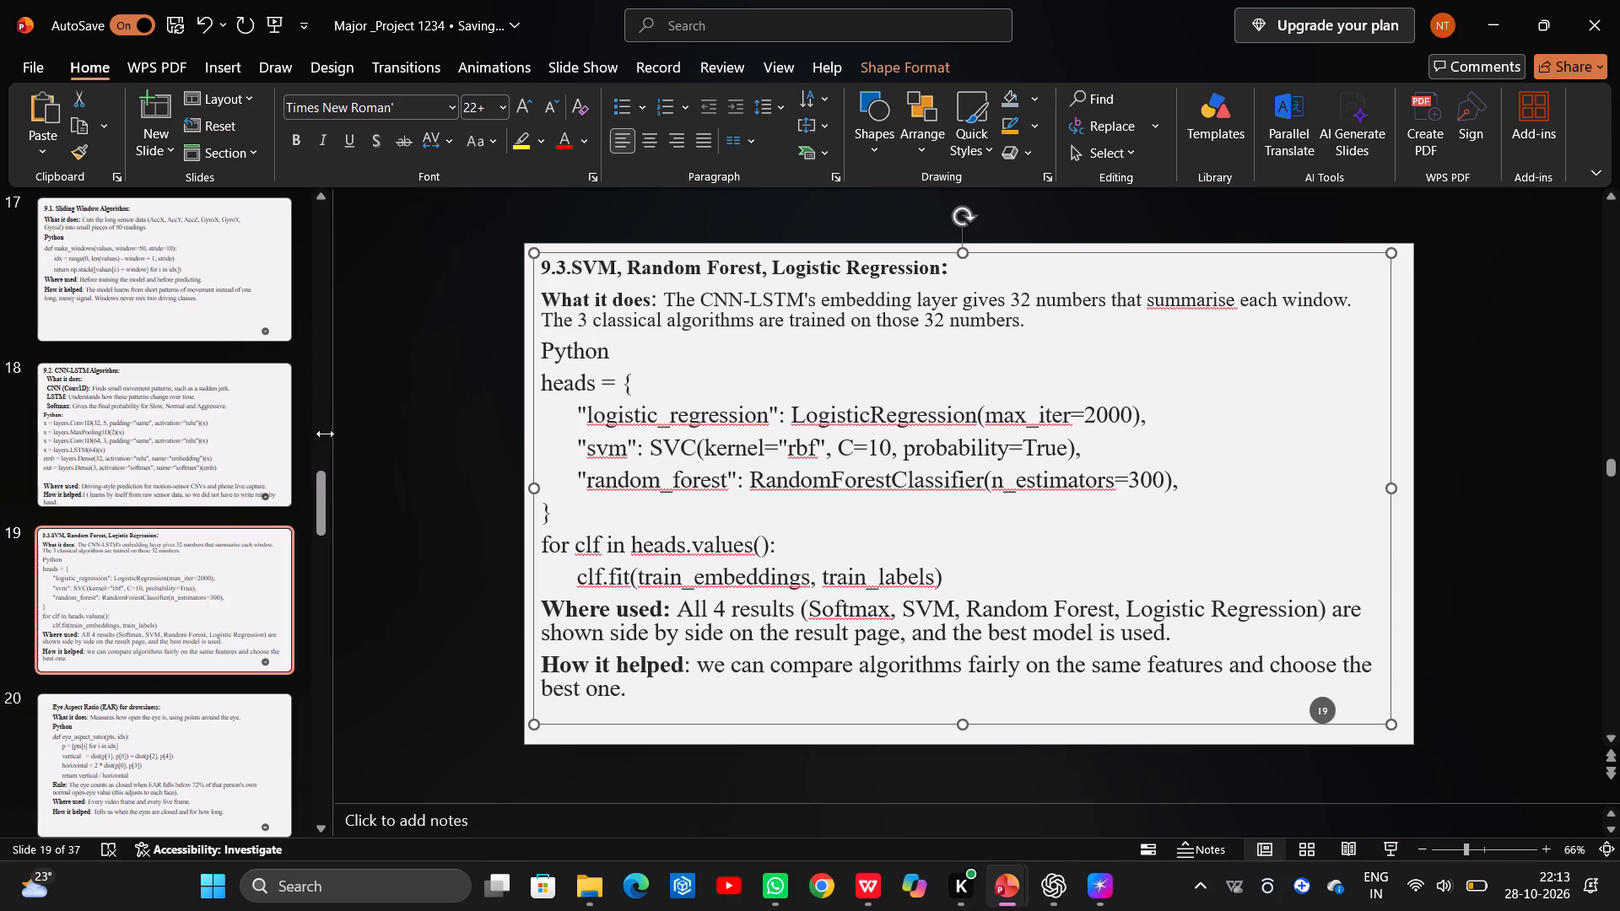
Number the Eye Aspect Ratio (EAR) for drowsiness heading on slide 20 as 9.4, followed by a space.
click(164, 739)
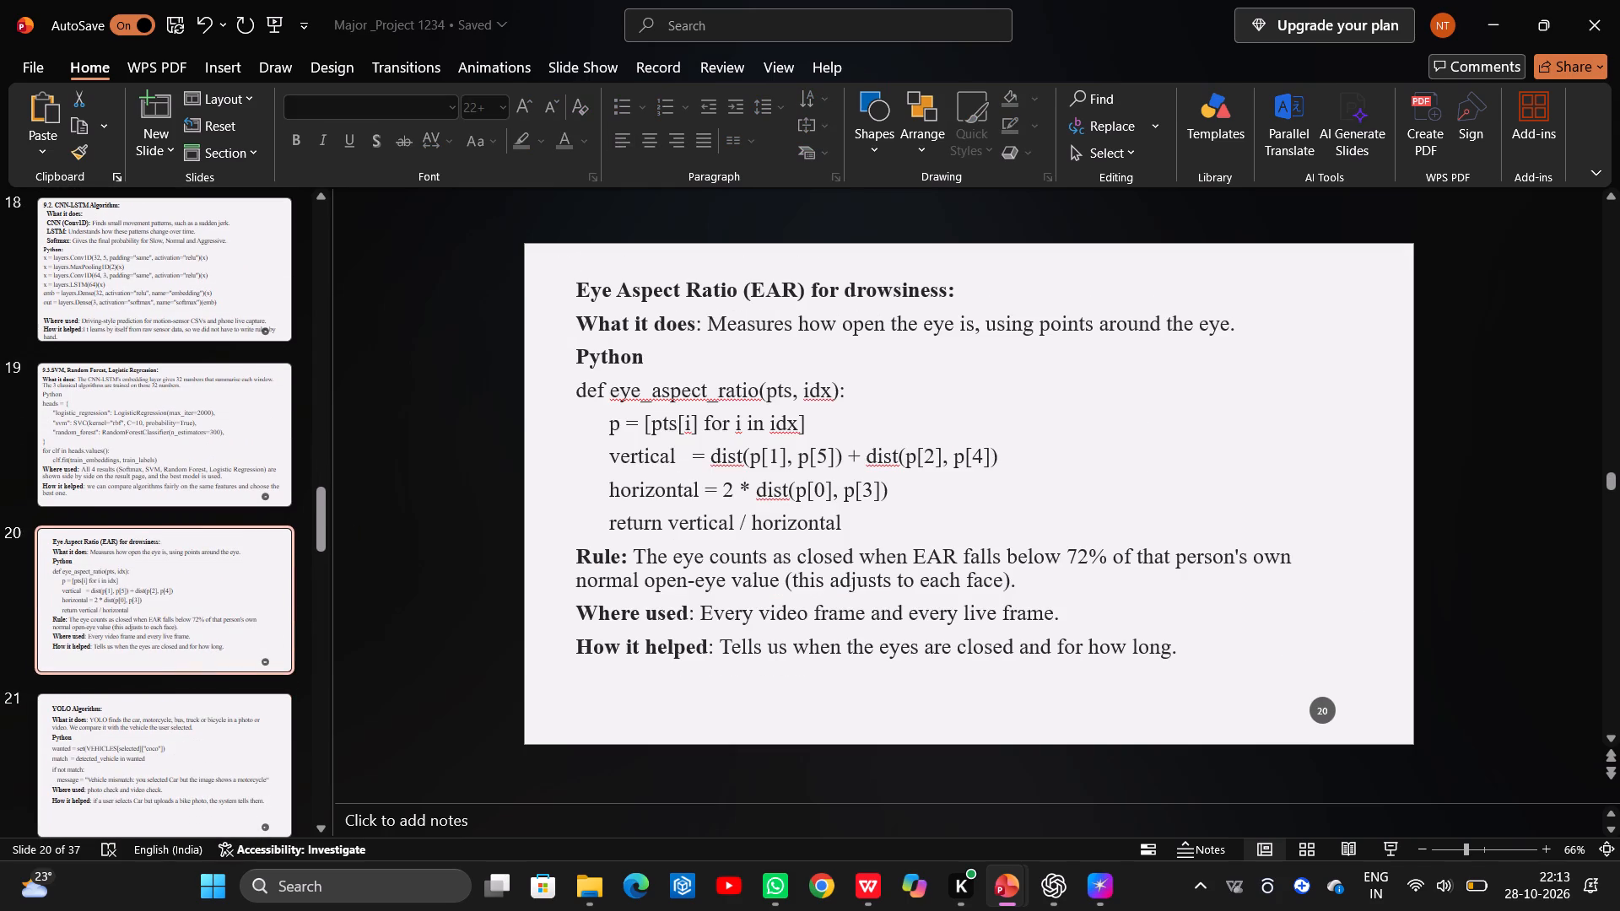
click(580, 294)
text(9.)
key(4)
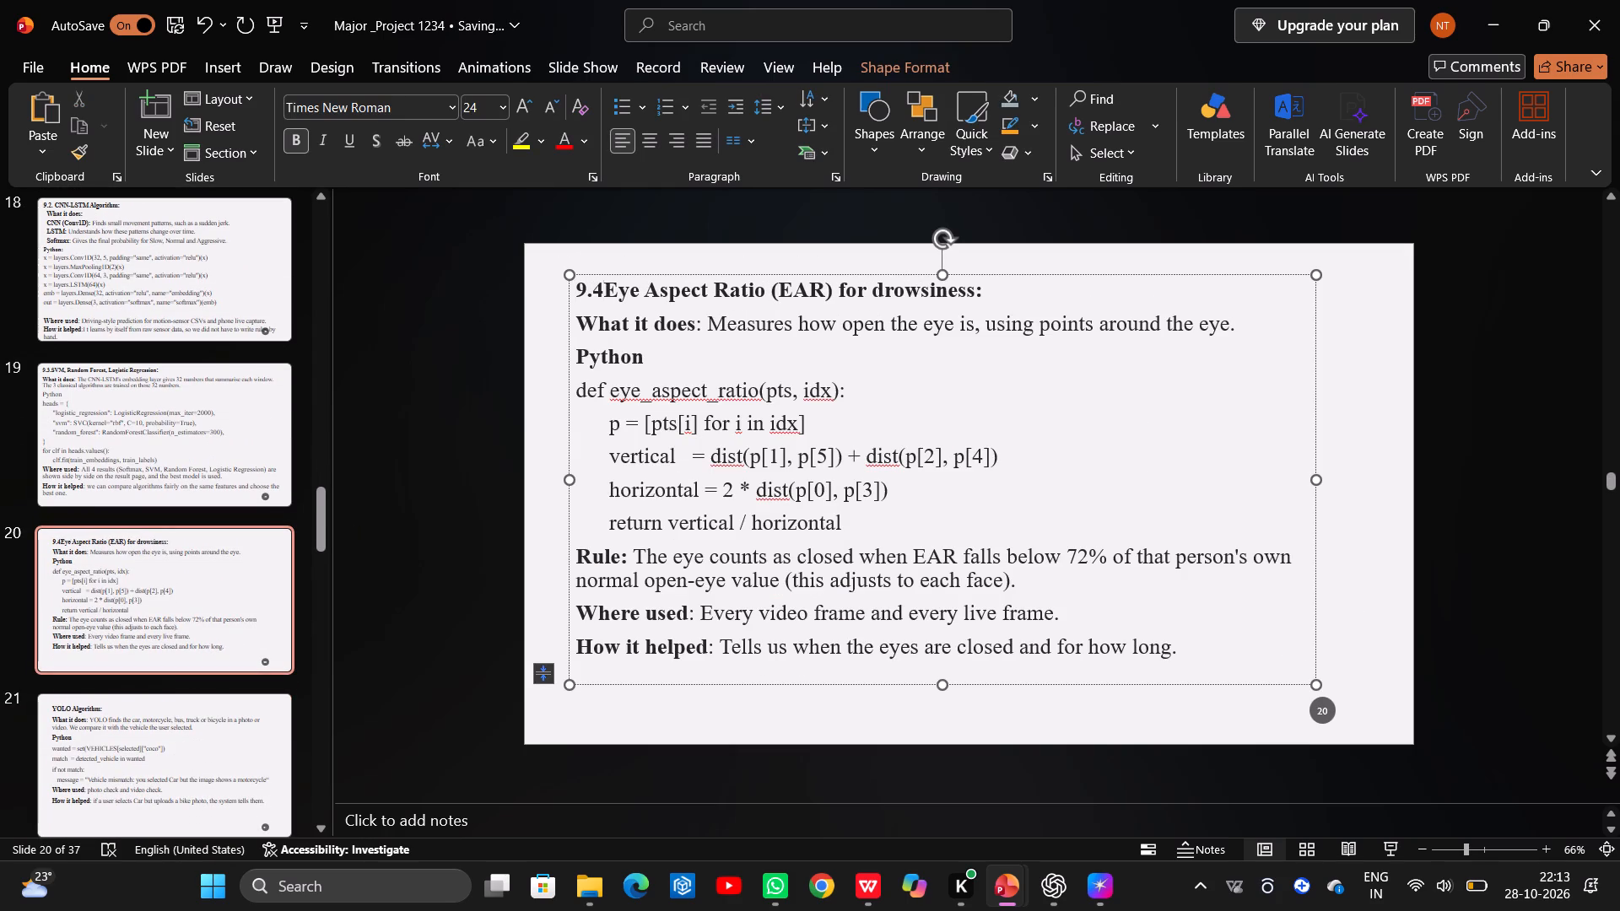
key(space)
Enlarge the Eye Aspect Ratio text box from its opposite corners so it nearly fills slide 20.
drag(570, 273, 535, 255)
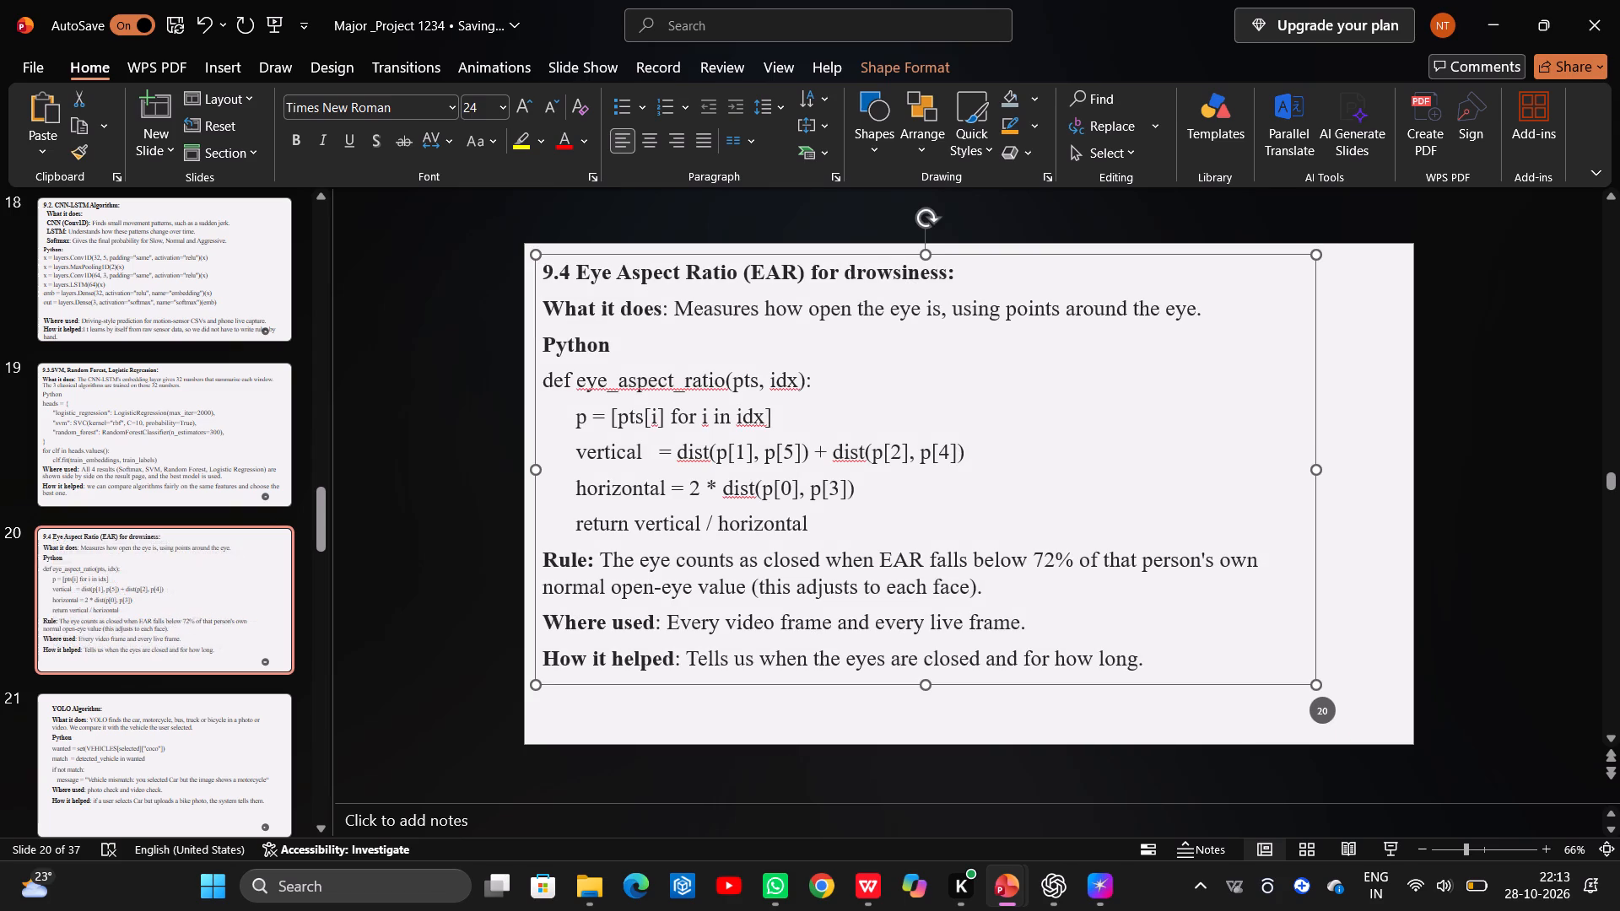
drag(1317, 688, 1352, 704)
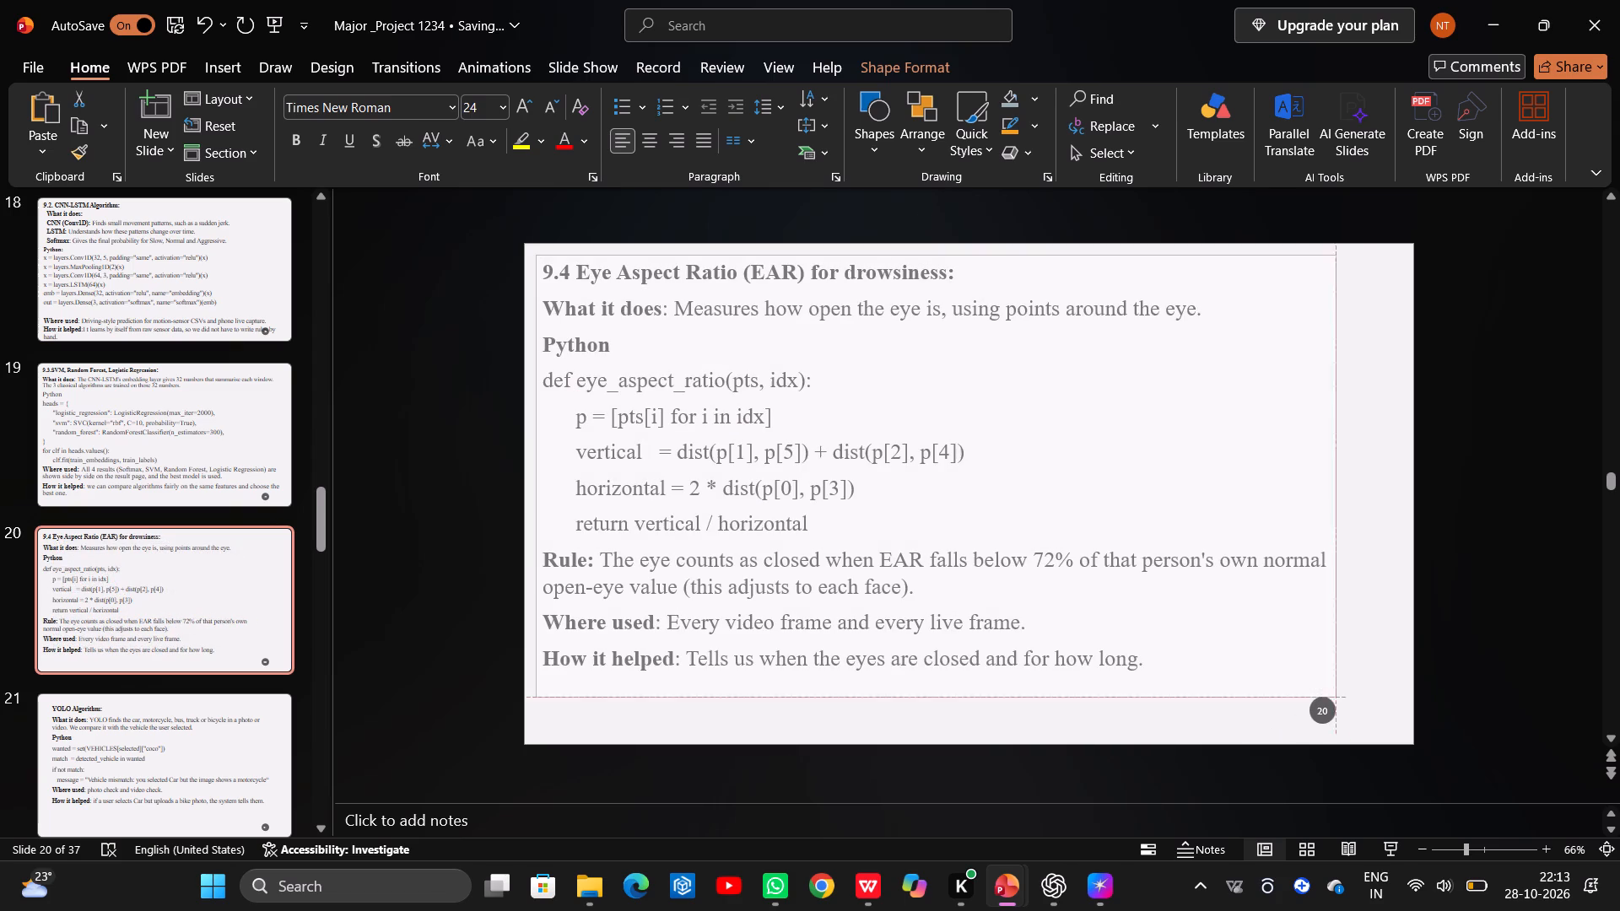
drag(1352, 704, 1390, 730)
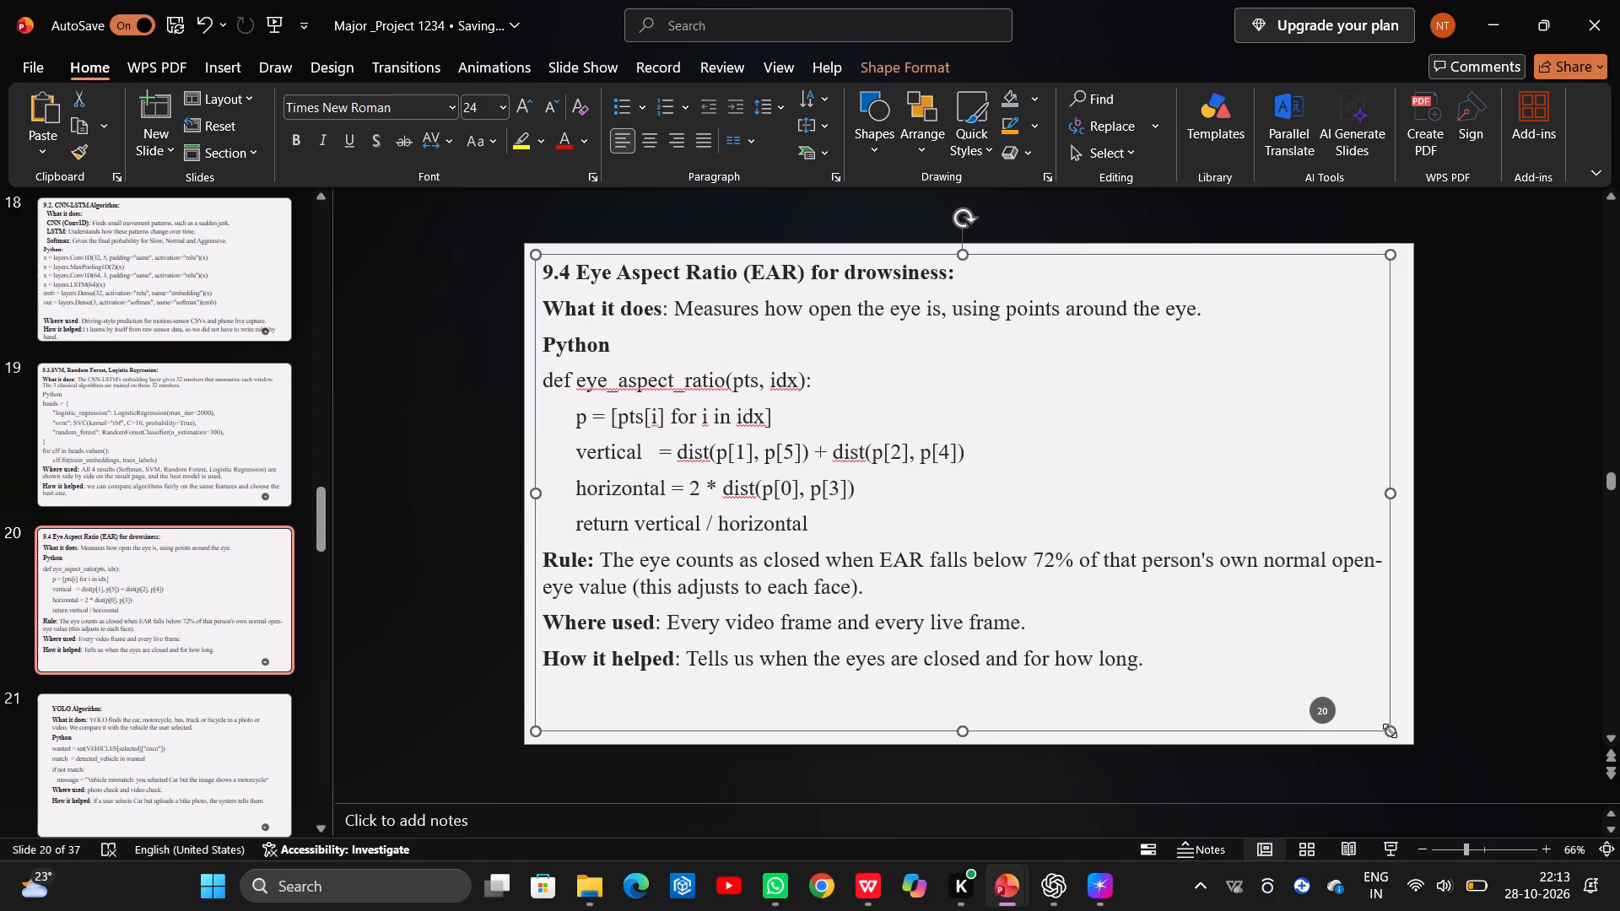
click(1029, 481)
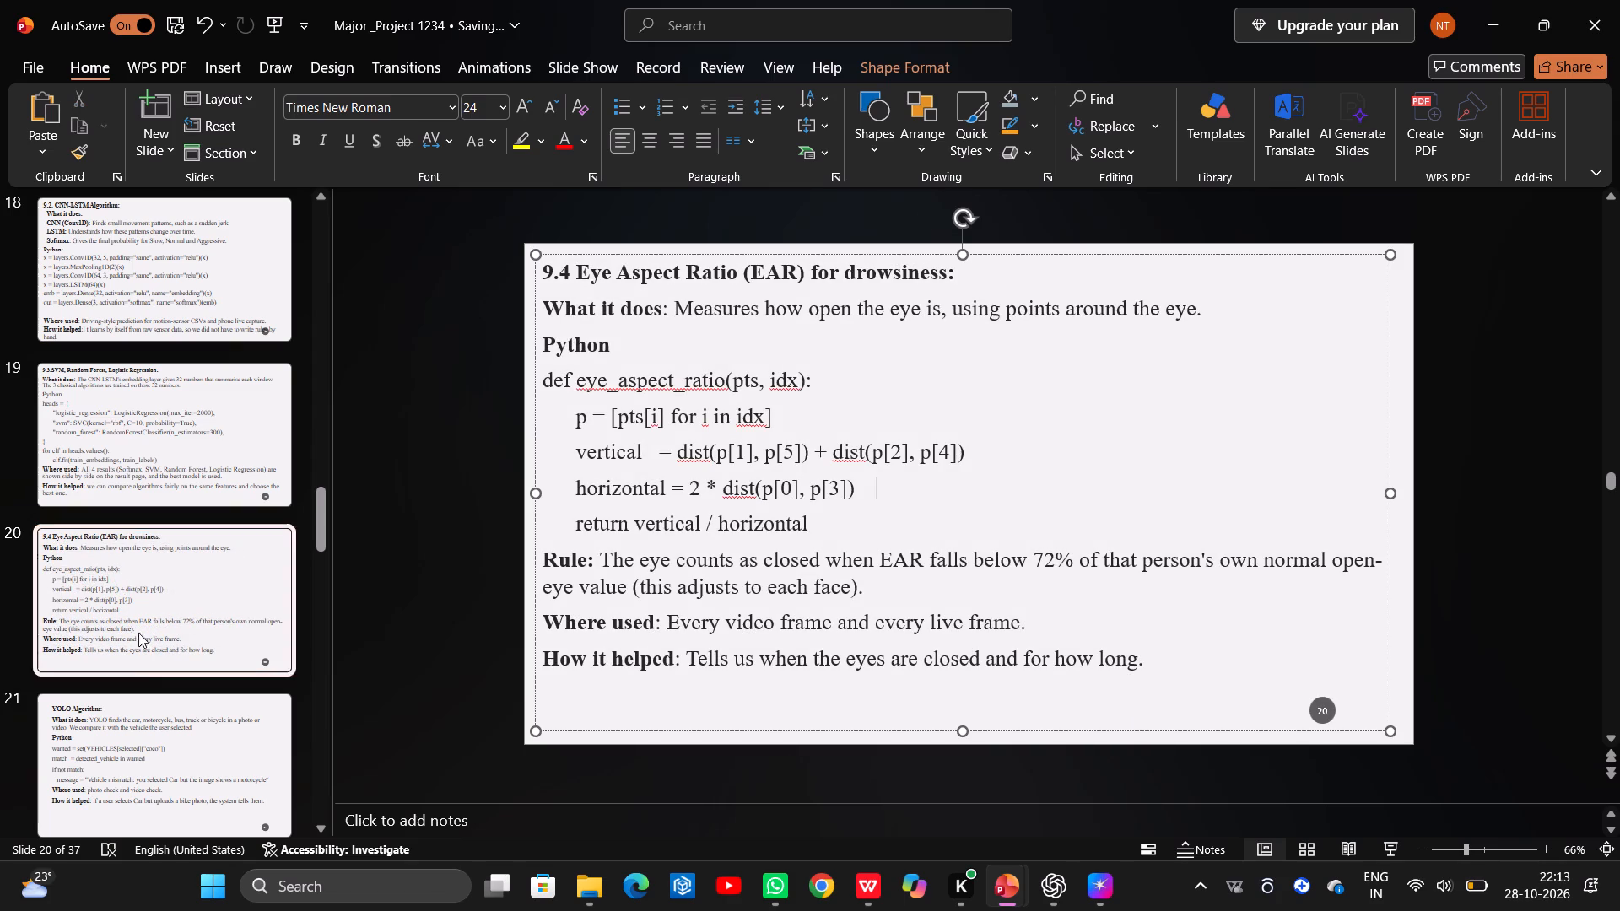
Number the YOLO Algorithm heading on slide 21 as 9.5, followed by a space.
click(133, 756)
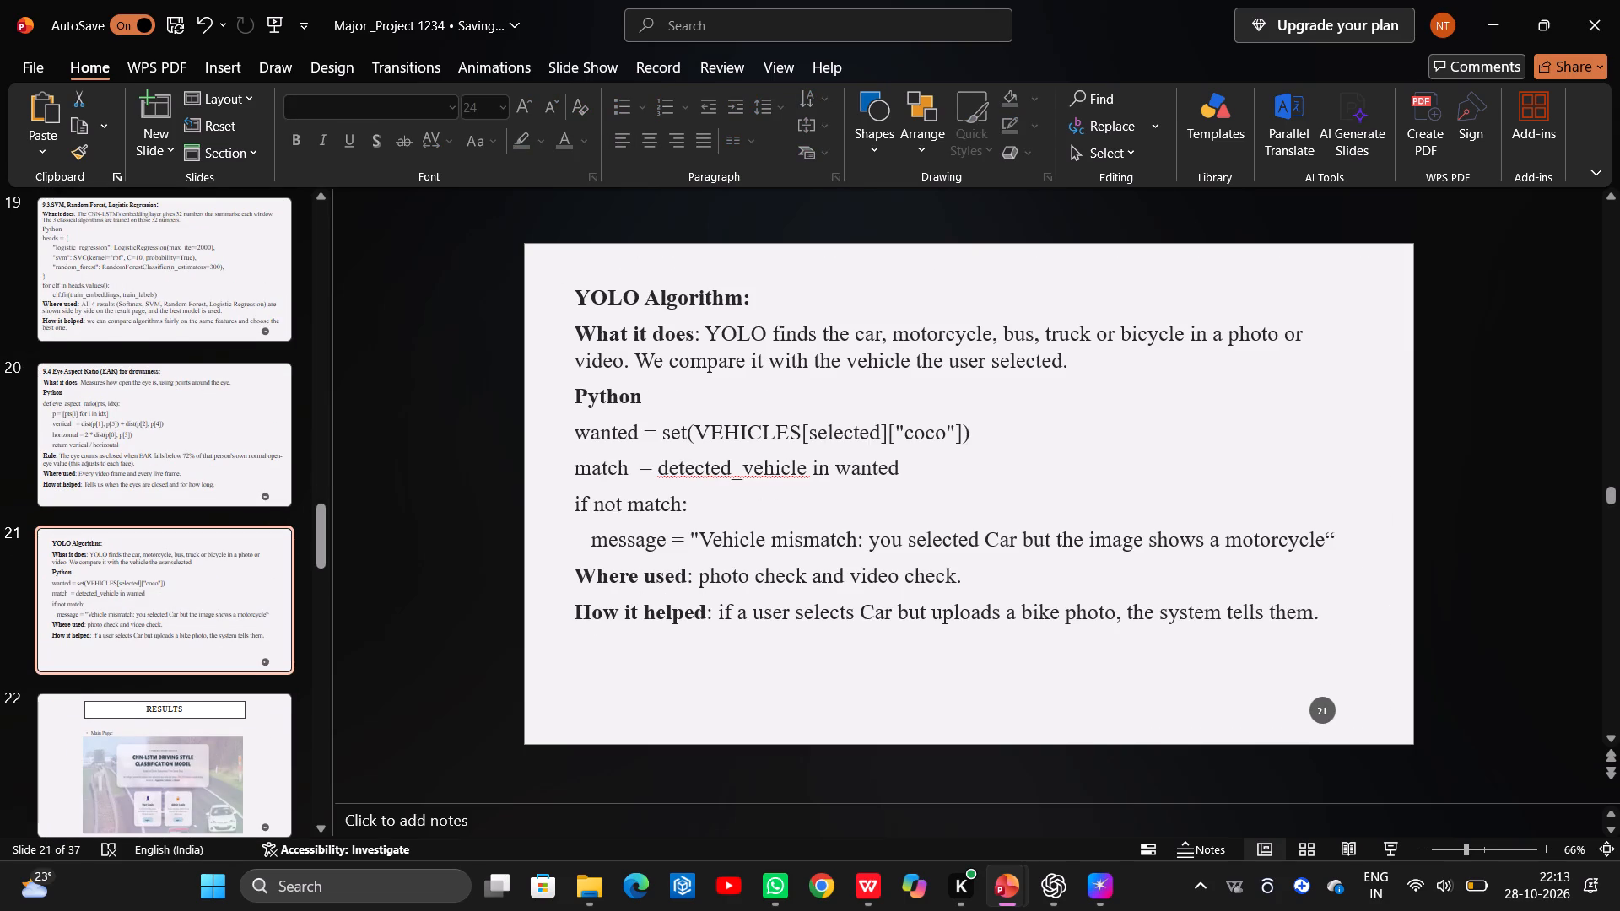
click(578, 302)
text(9.5)
key(space)
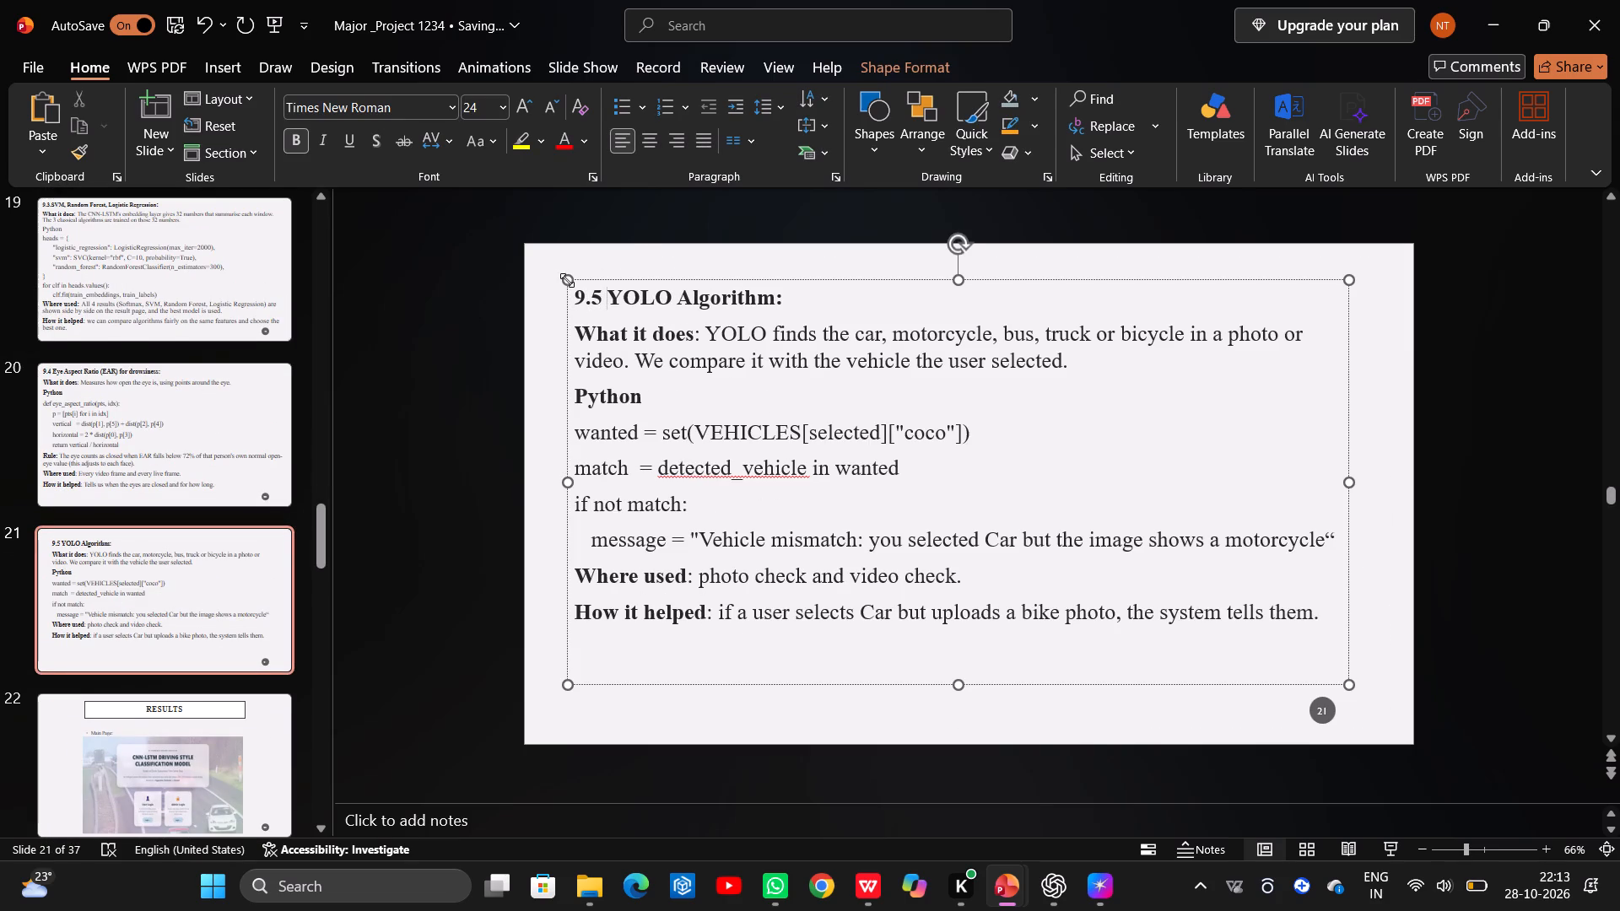
Number the RESULTS title on slide 22 as 10, followed by a period.
click(164, 741)
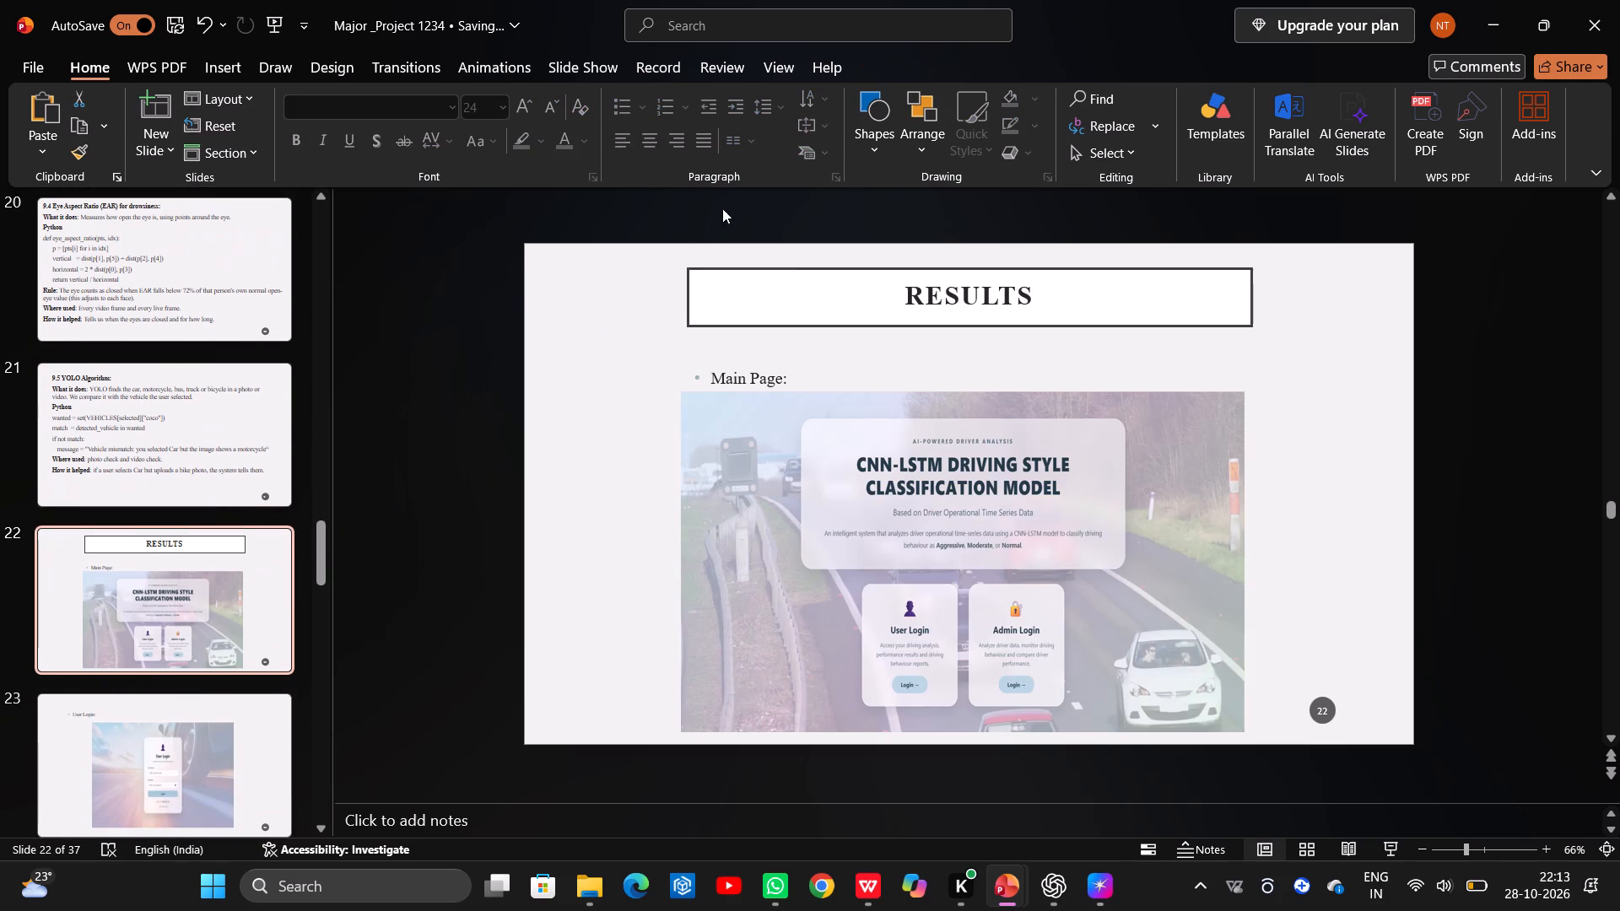
click(875, 288)
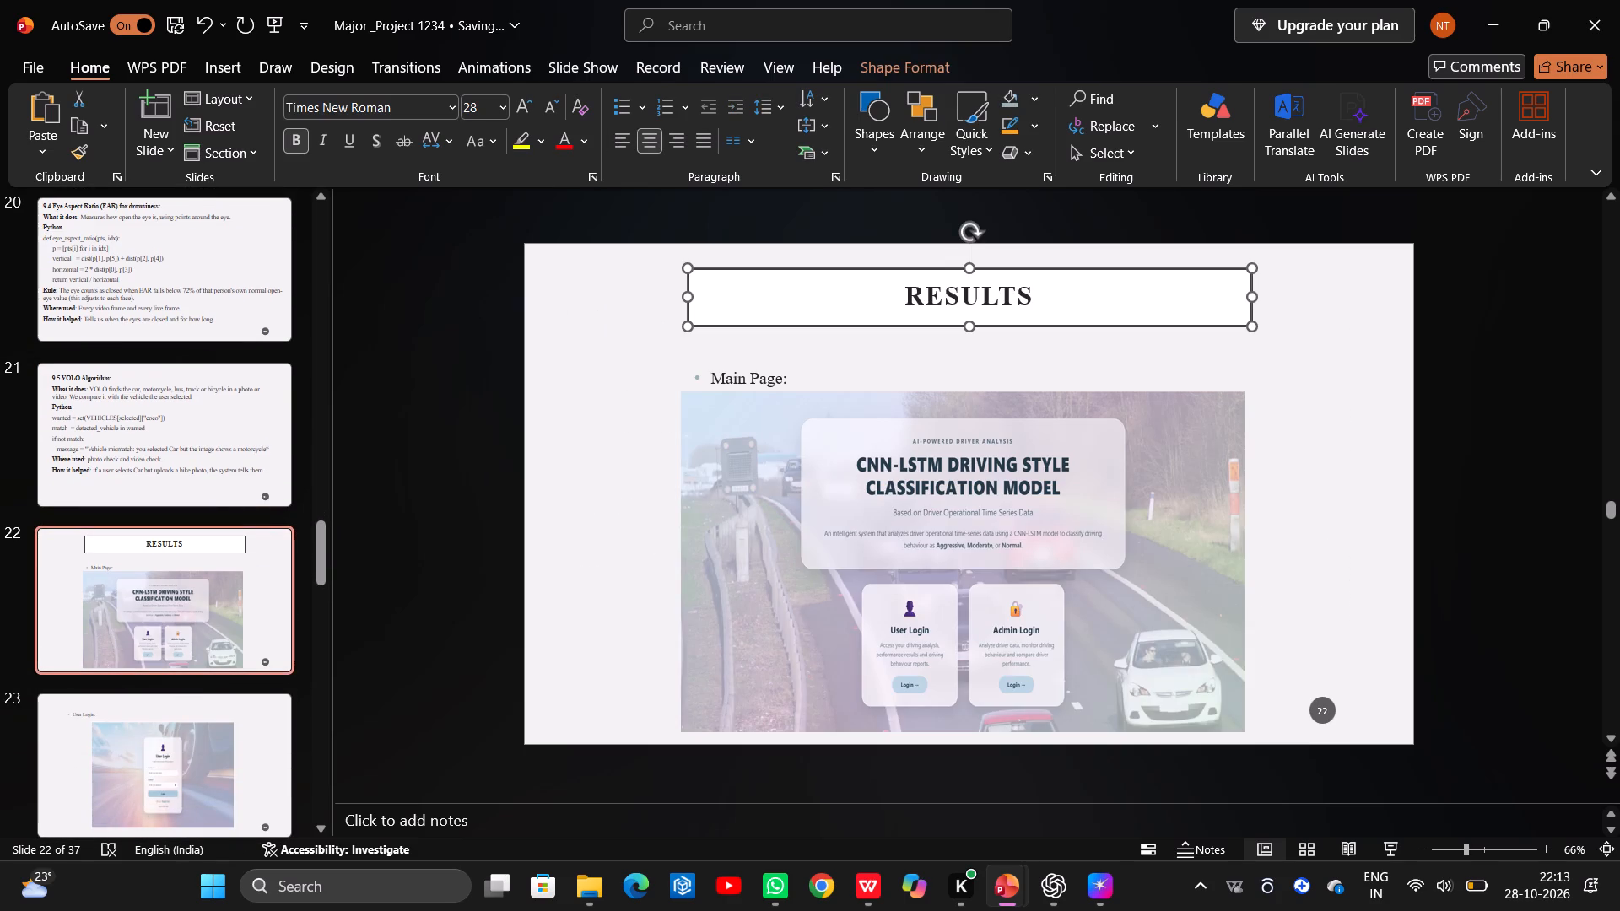
click(907, 297)
text(10.)
Make the CONCLUSION title on slide 36 bold and number it 11, followed by a period.
scroll(143, 616, down, 4)
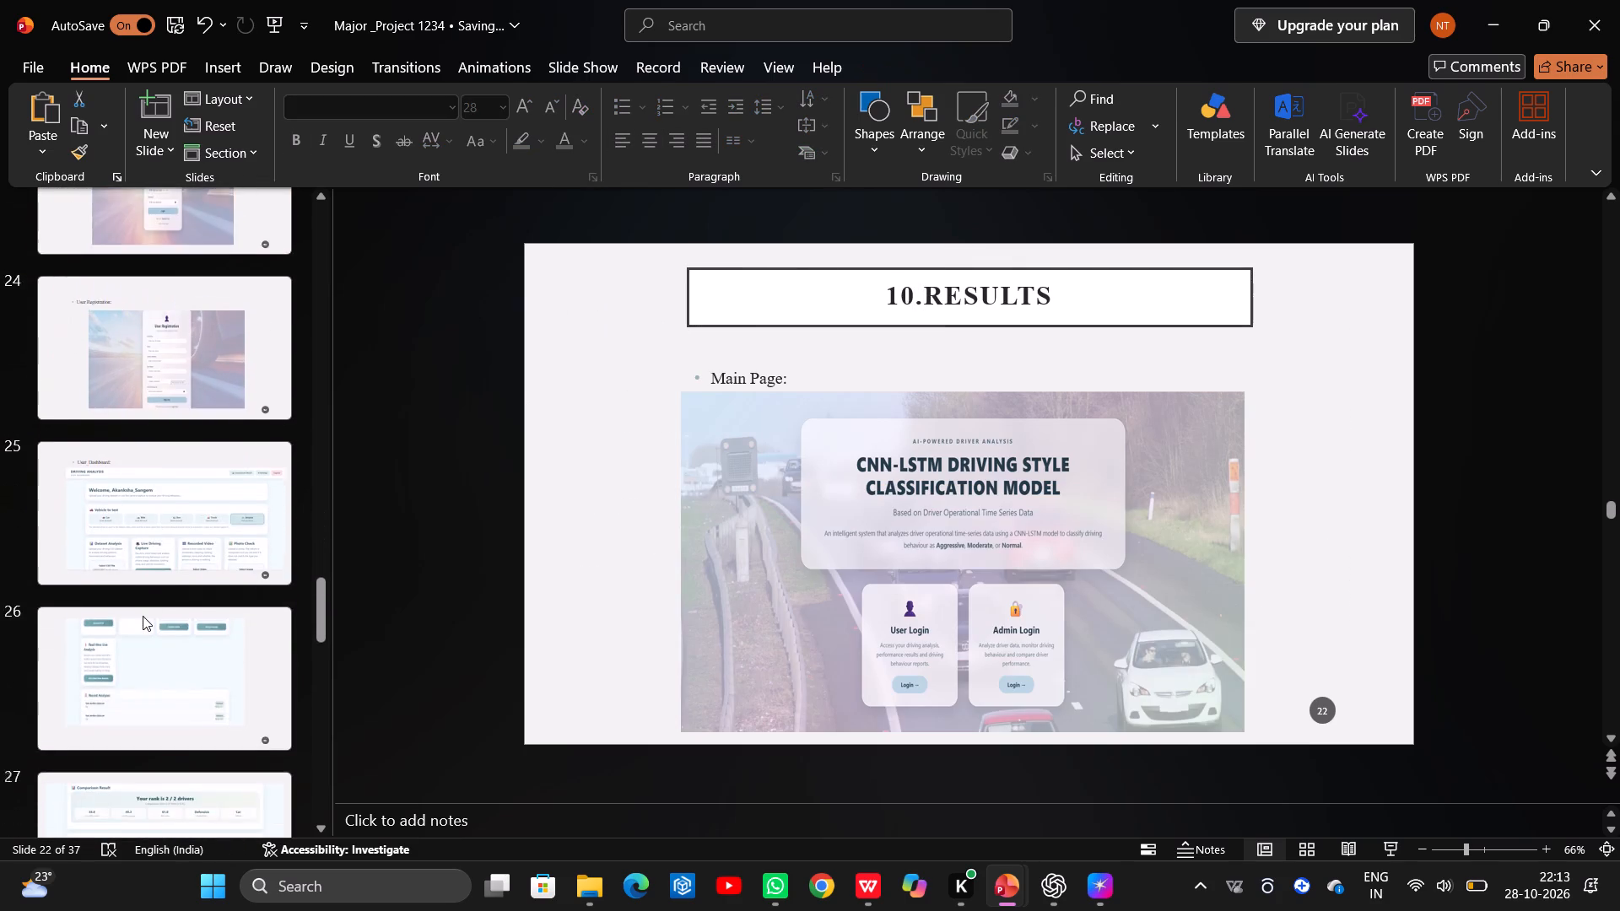
scroll(143, 616, down, 5)
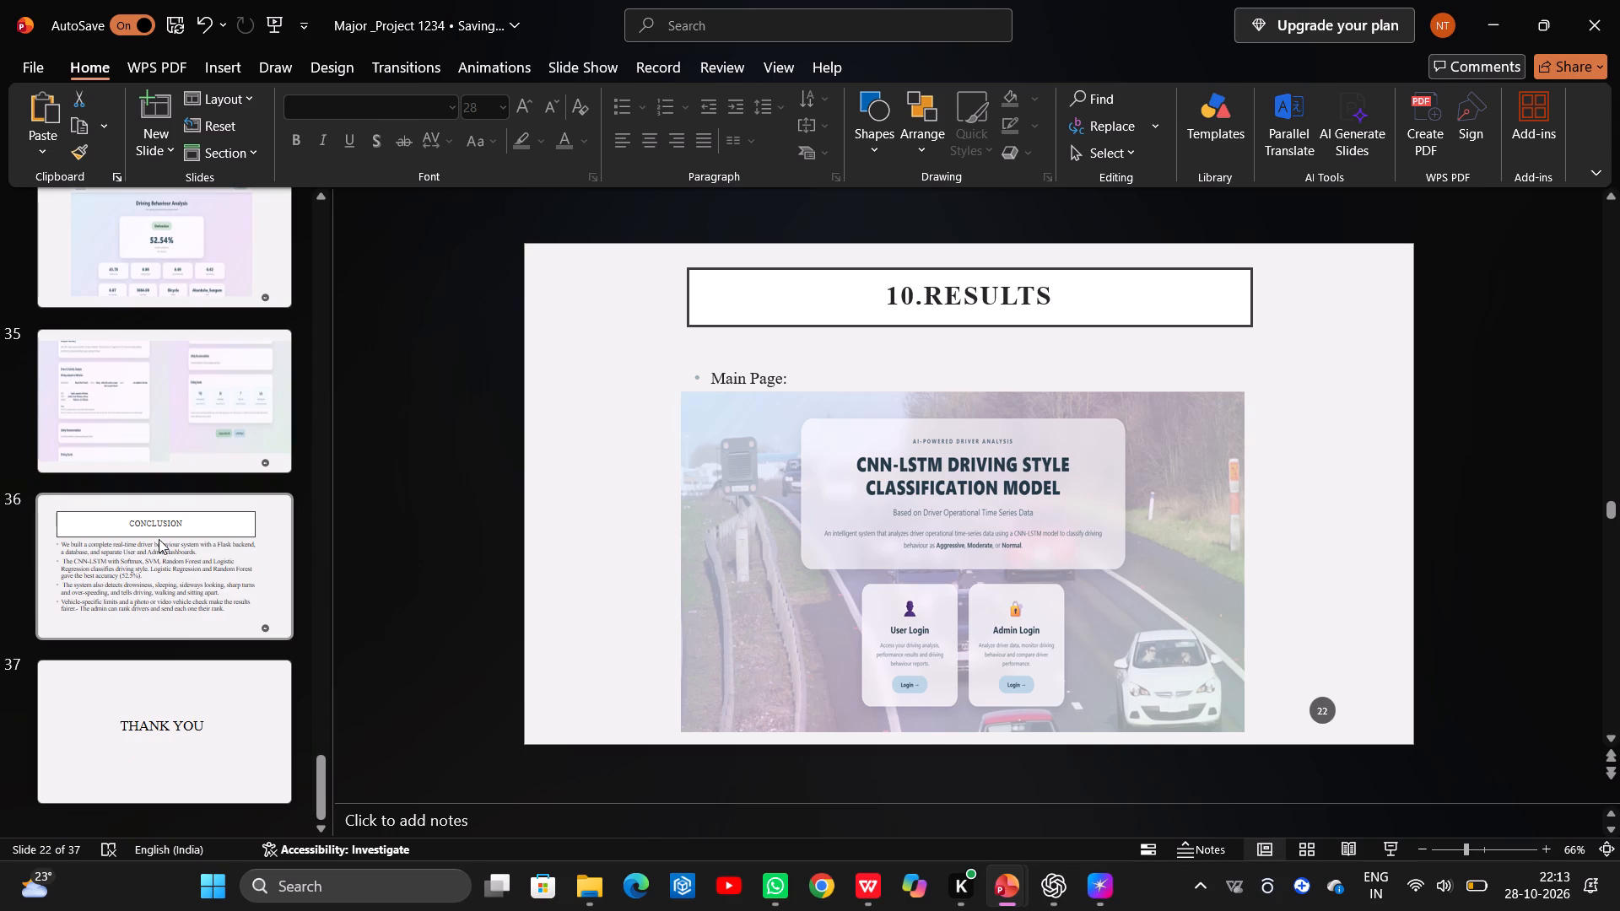
click(159, 530)
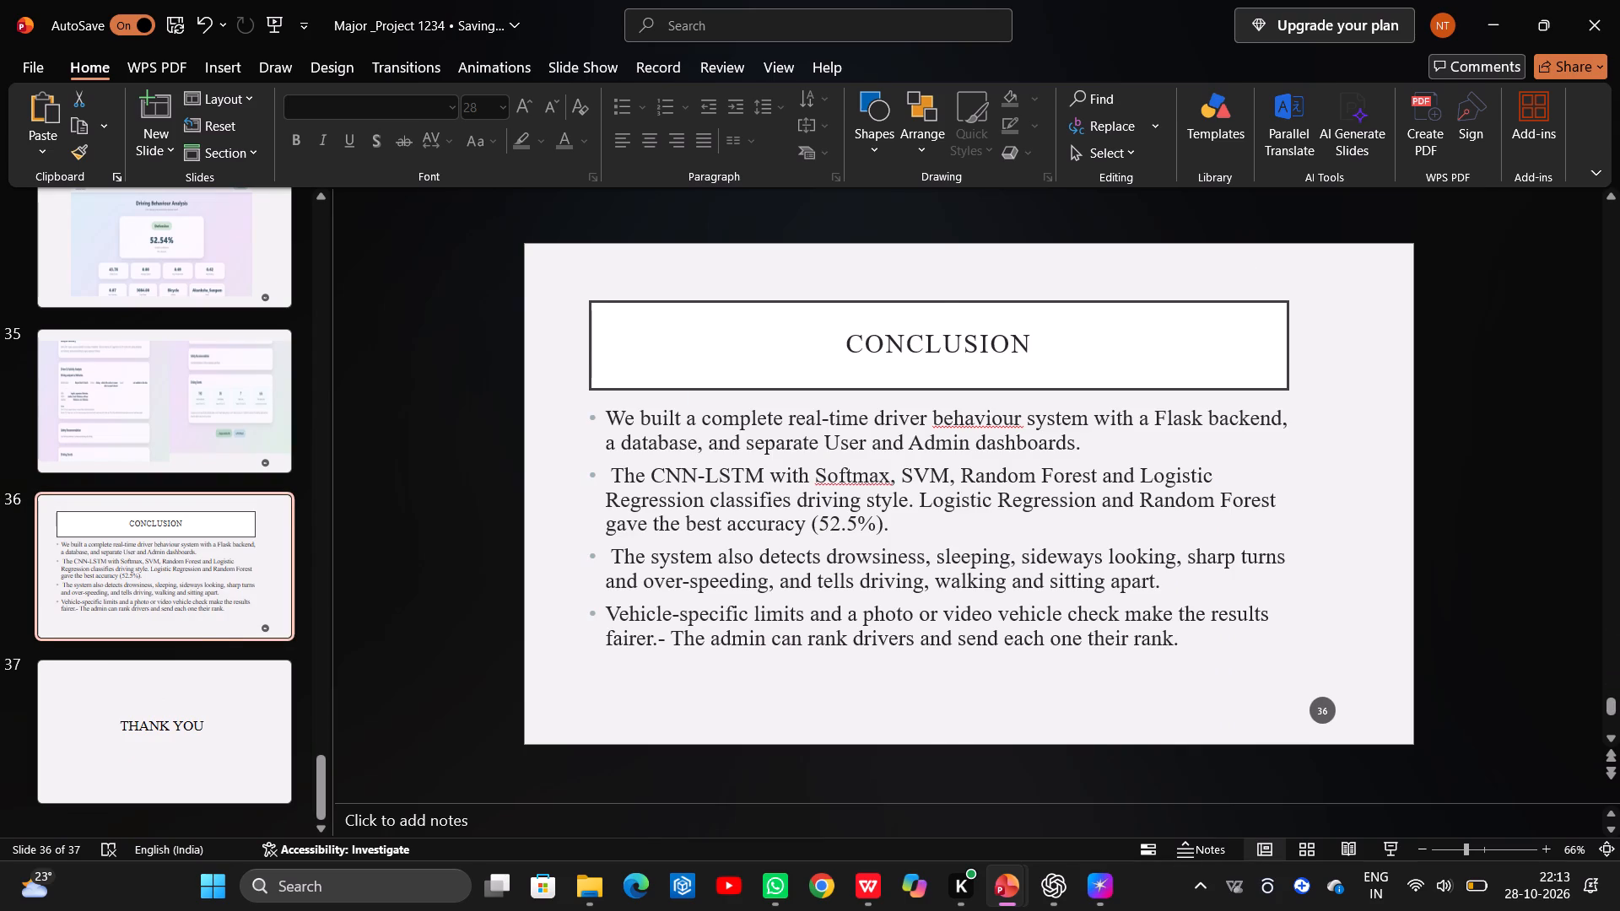
drag(847, 345, 1031, 352)
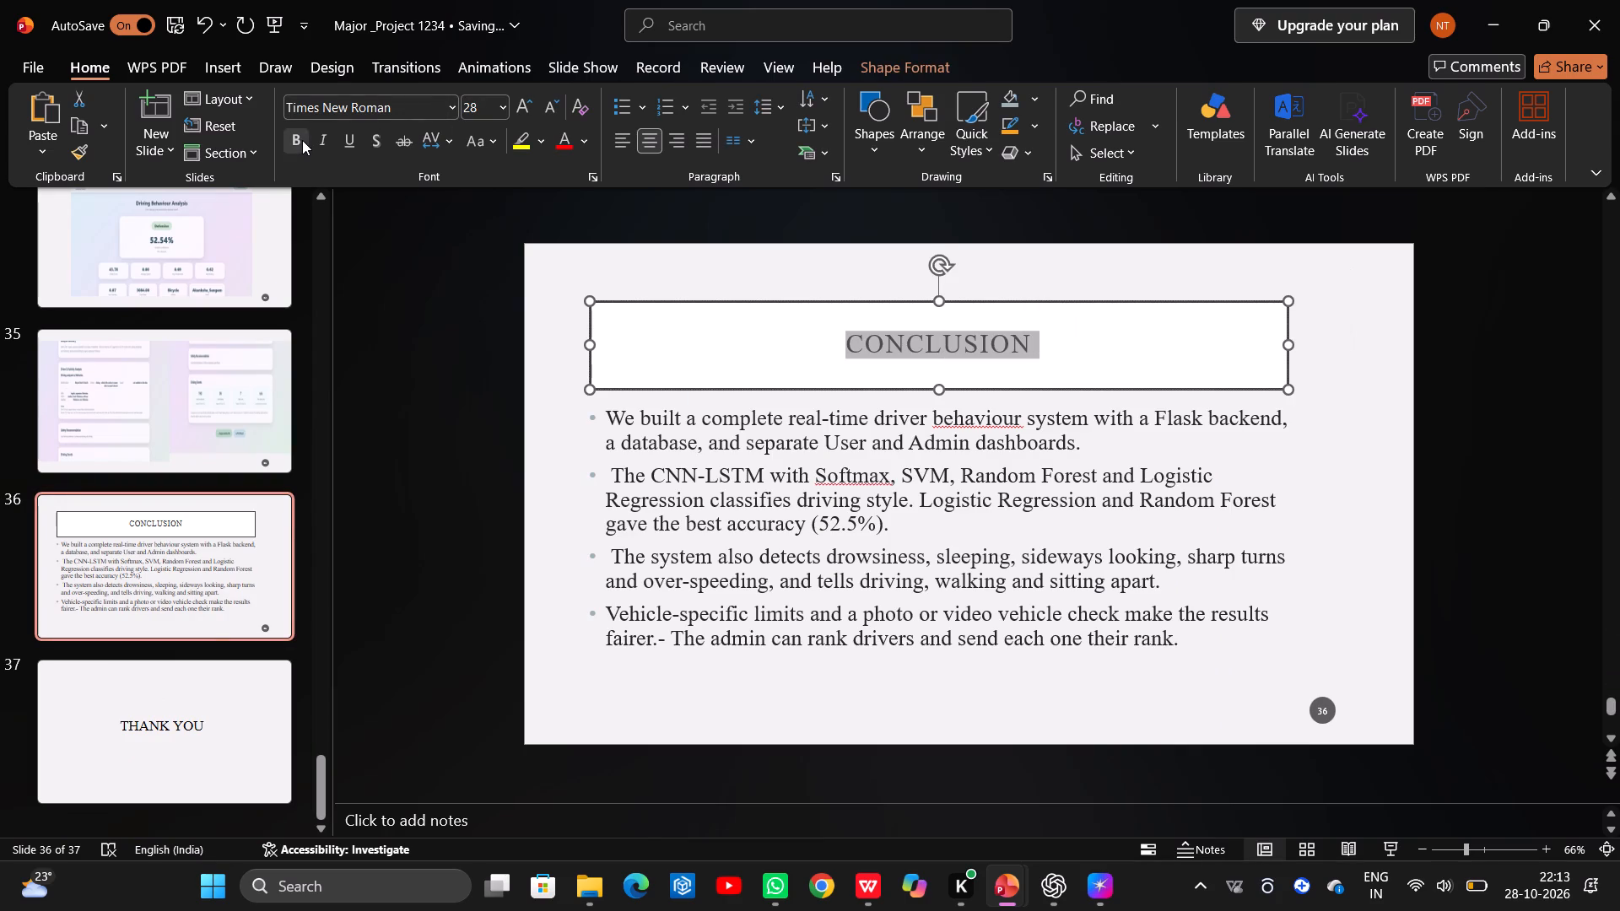
click(302, 140)
click(845, 348)
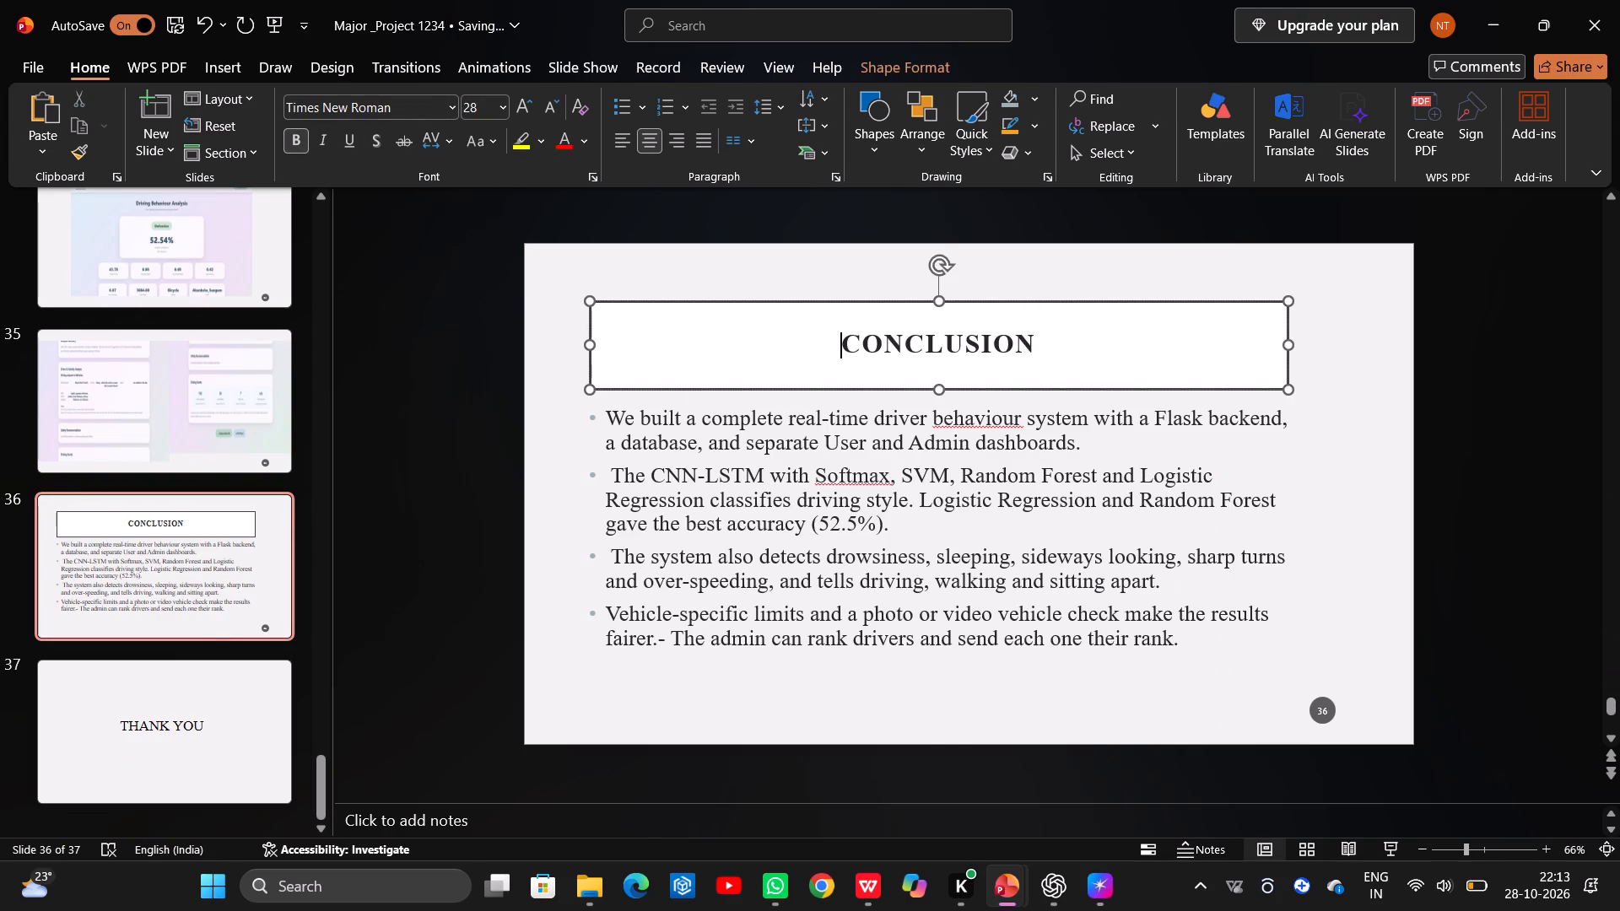
text(11.)
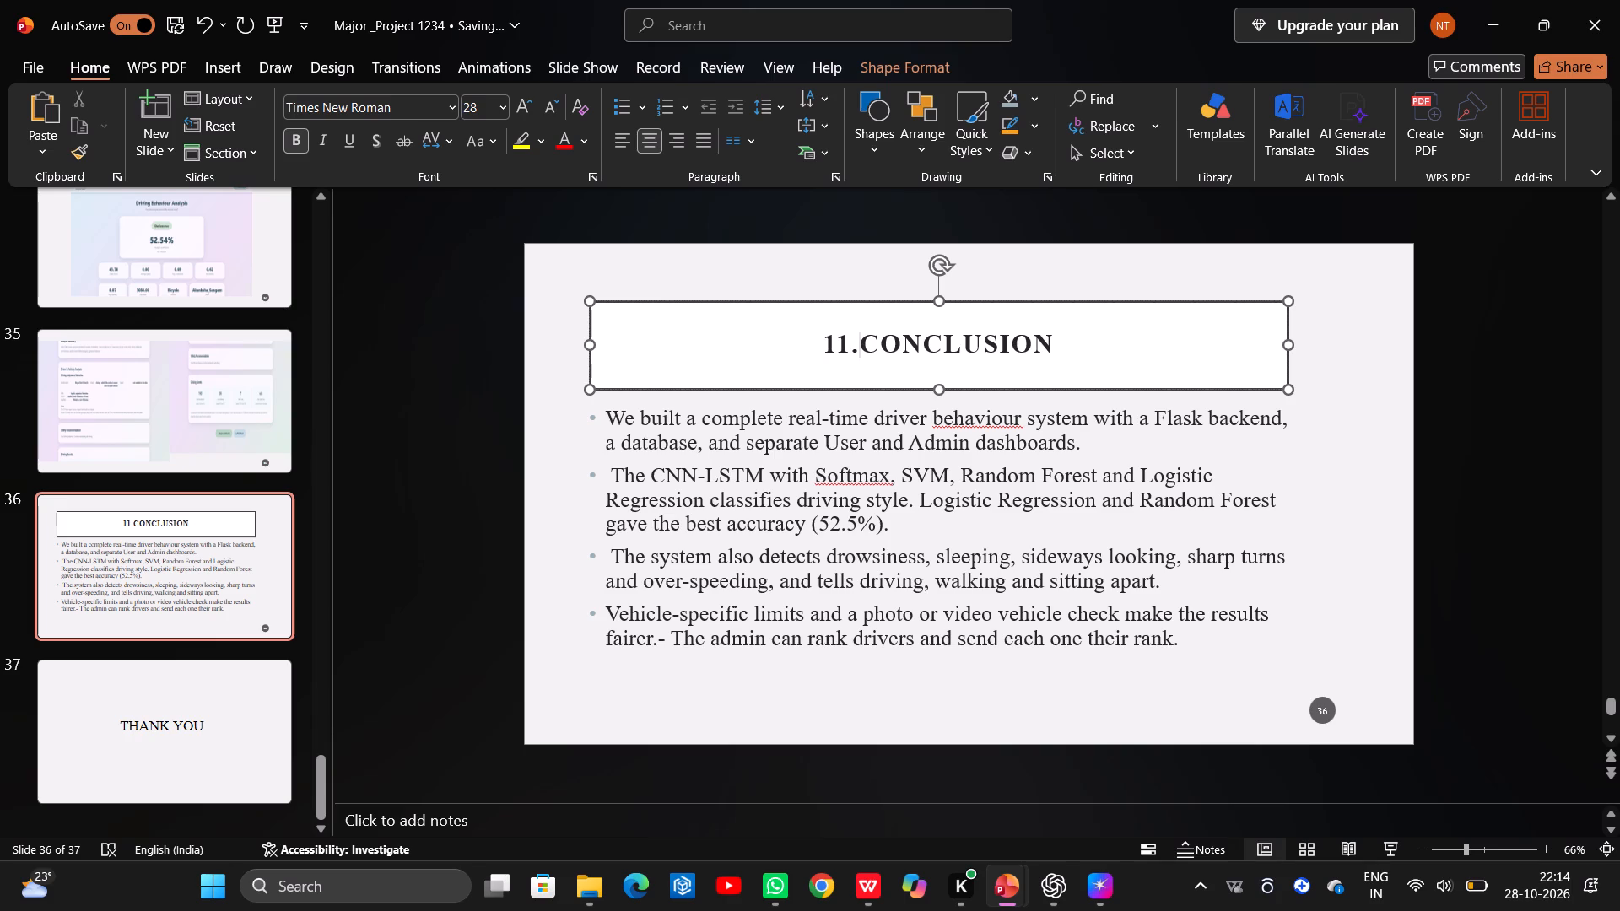
Review the closing slide, the List of Contents and the numbered section slides up to ALGORITHMS USED for consistent numbering and layout.
click(759, 543)
click(184, 703)
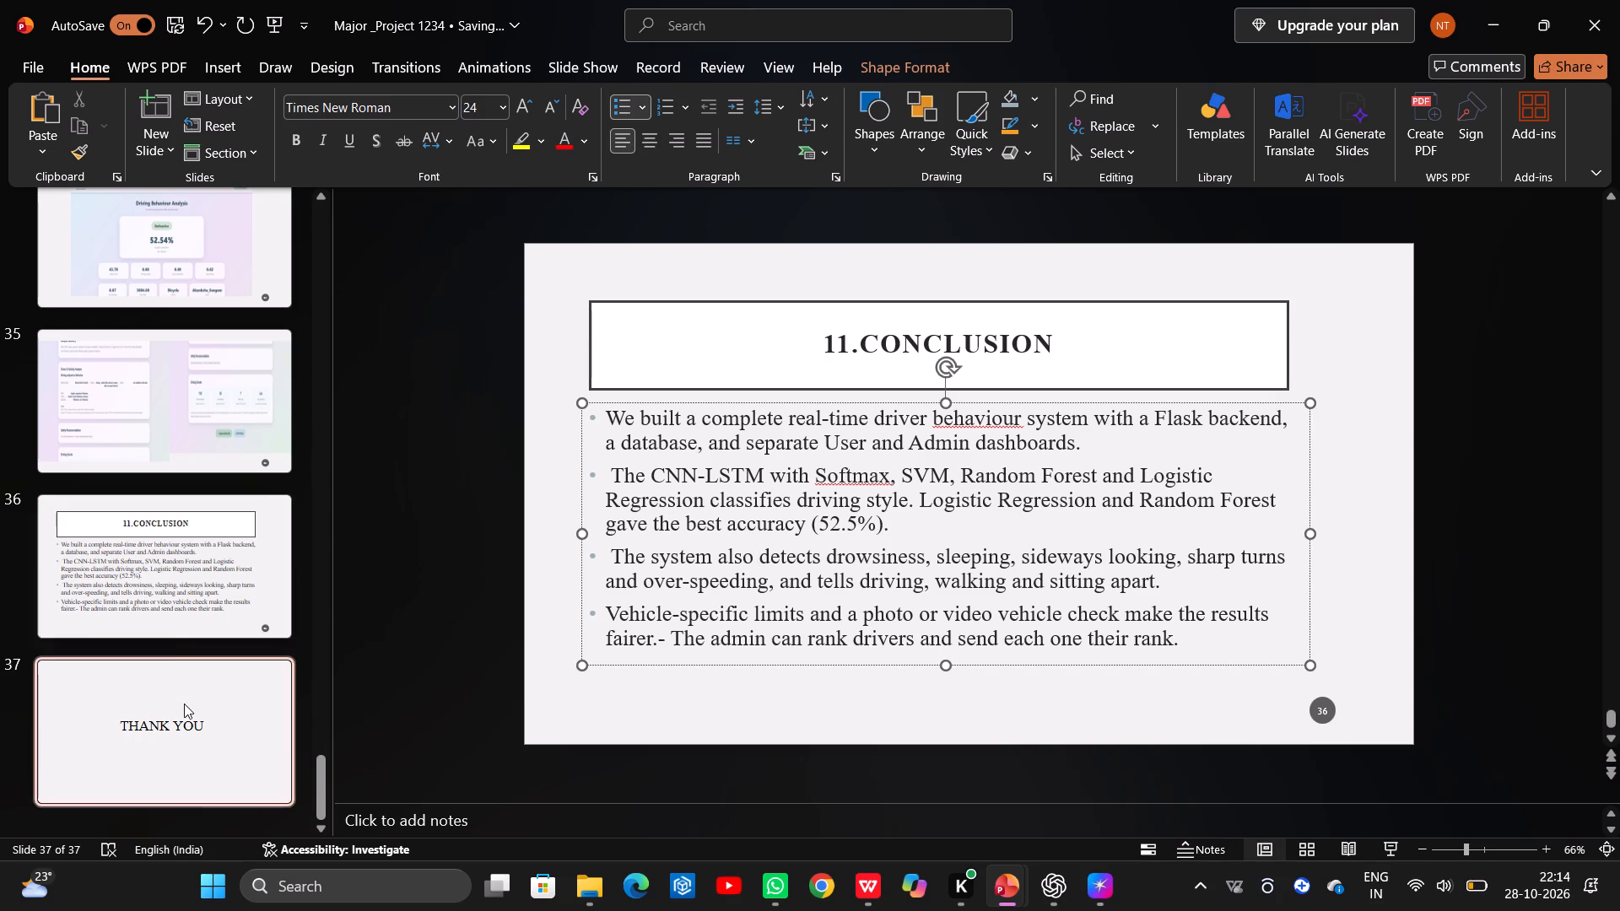
scroll(174, 421, up, 20)
scroll(174, 421, up, 20)
scroll(174, 421, up, 7)
scroll(174, 421, down, 3)
scroll(174, 421, up, 20)
scroll(174, 421, up, 20)
scroll(174, 421, up, 20)
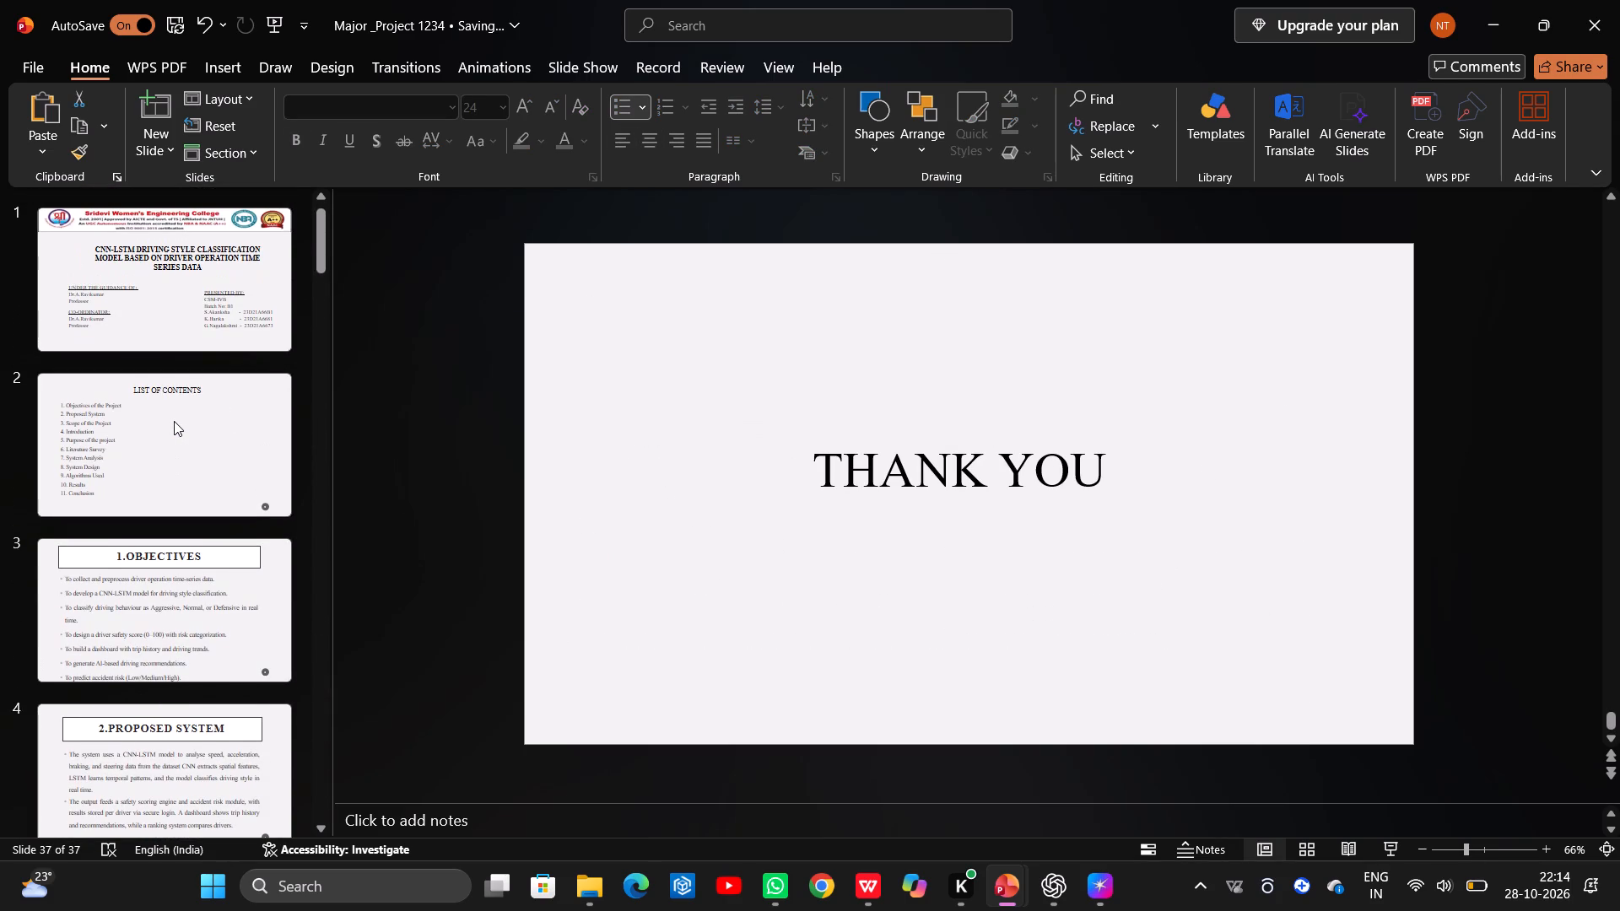
scroll(174, 421, up, 3)
click(174, 421)
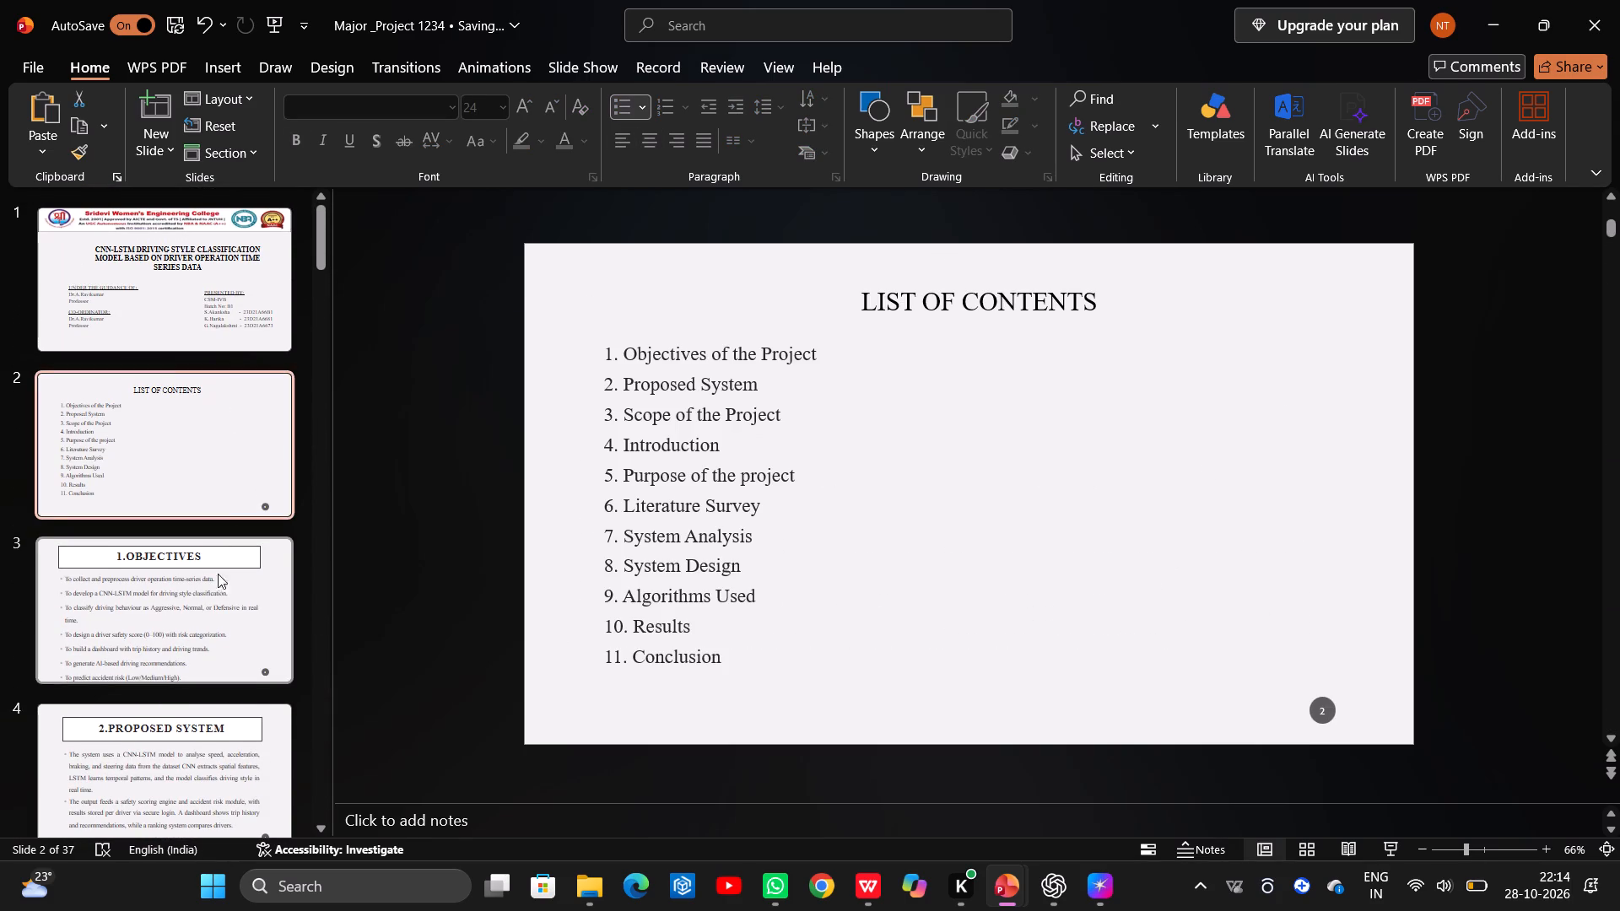
click(172, 555)
click(166, 736)
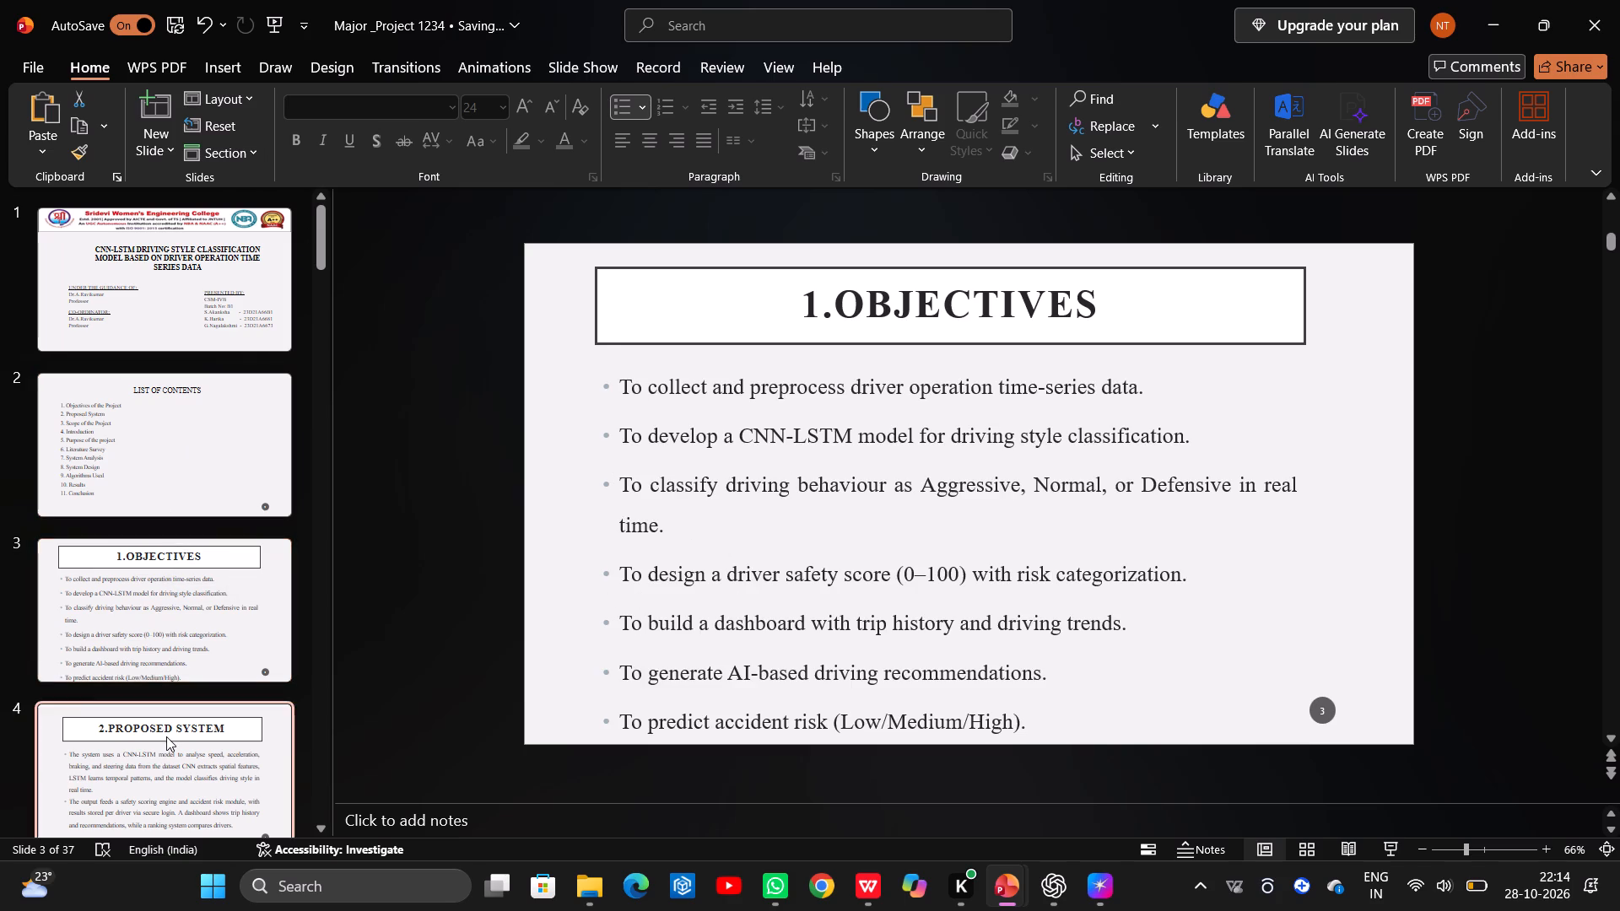
click(169, 774)
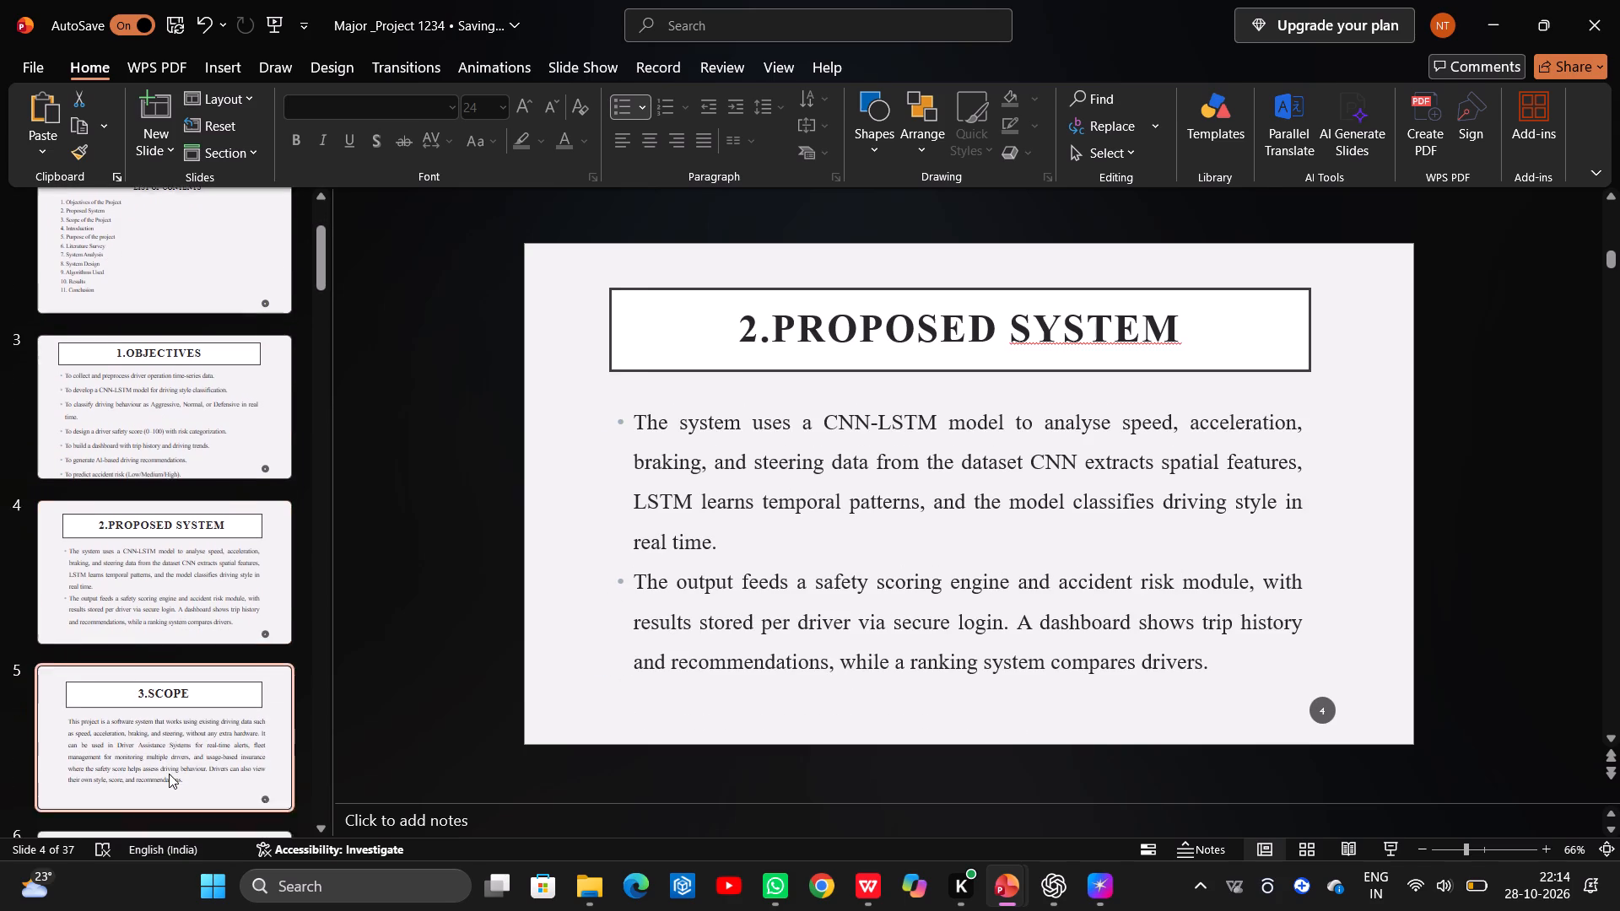
scroll(169, 774, down, 2)
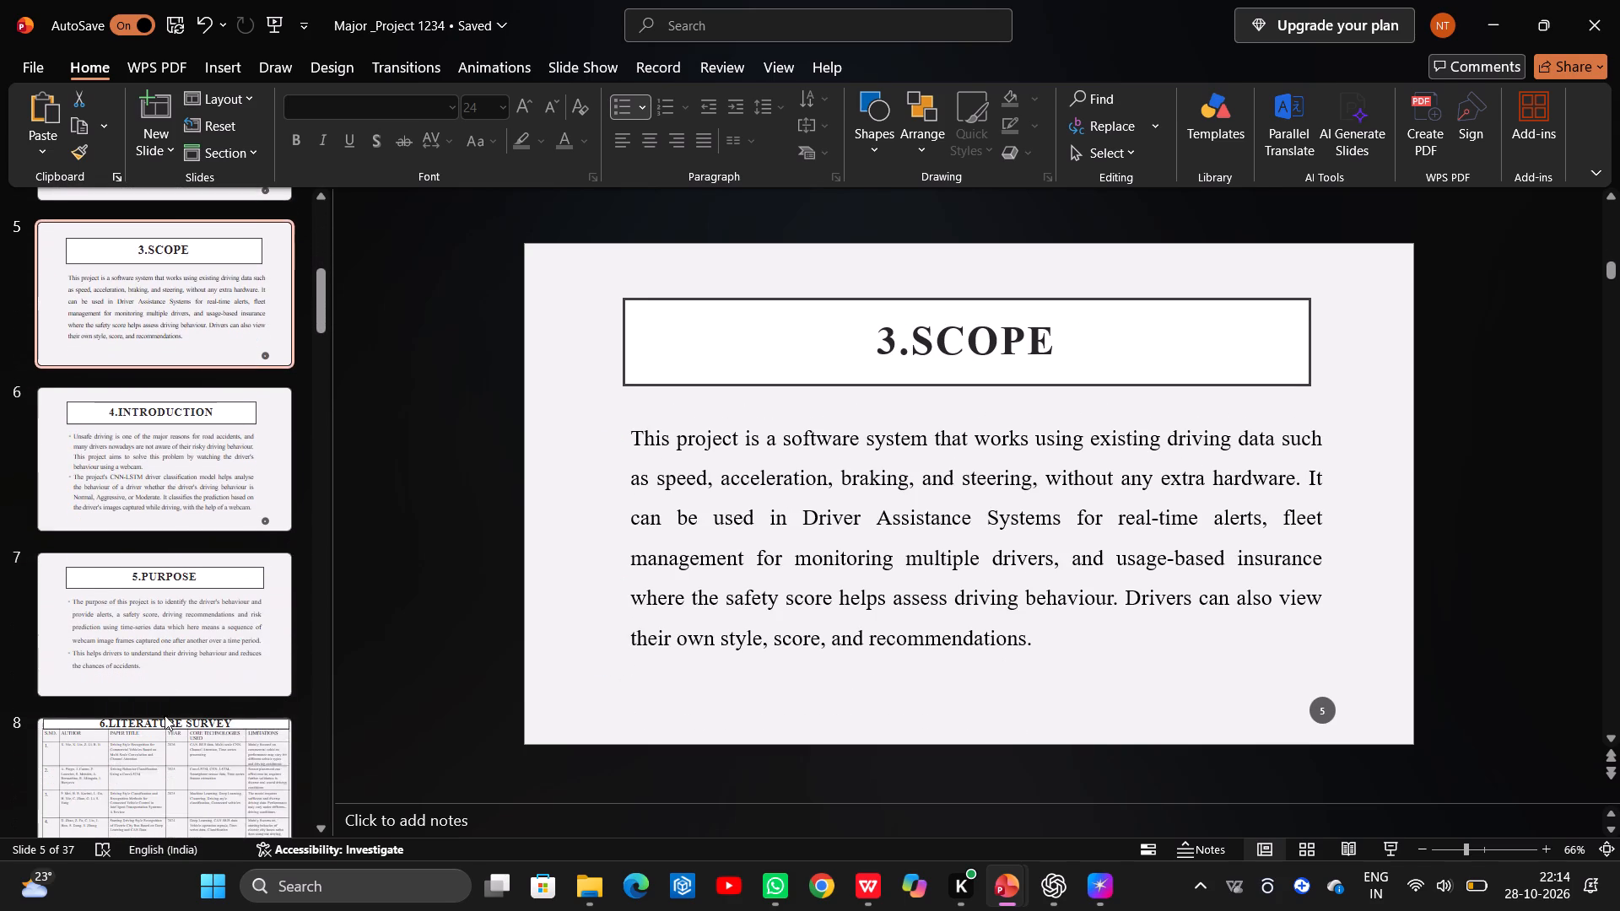
scroll(165, 715, down, 3)
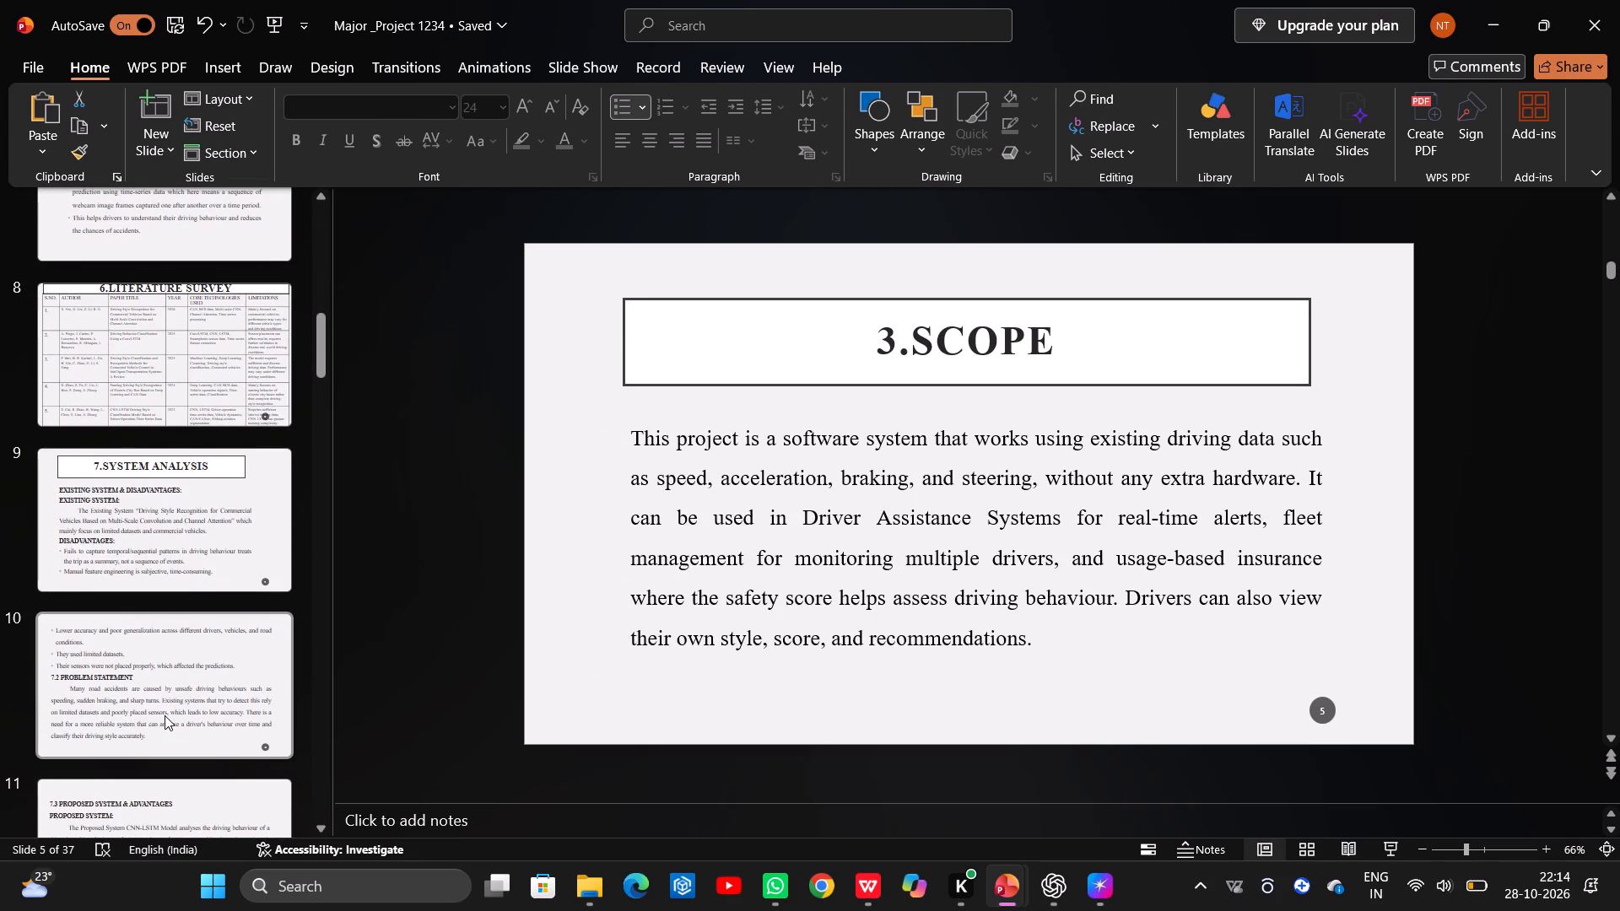
scroll(165, 715, down, 2)
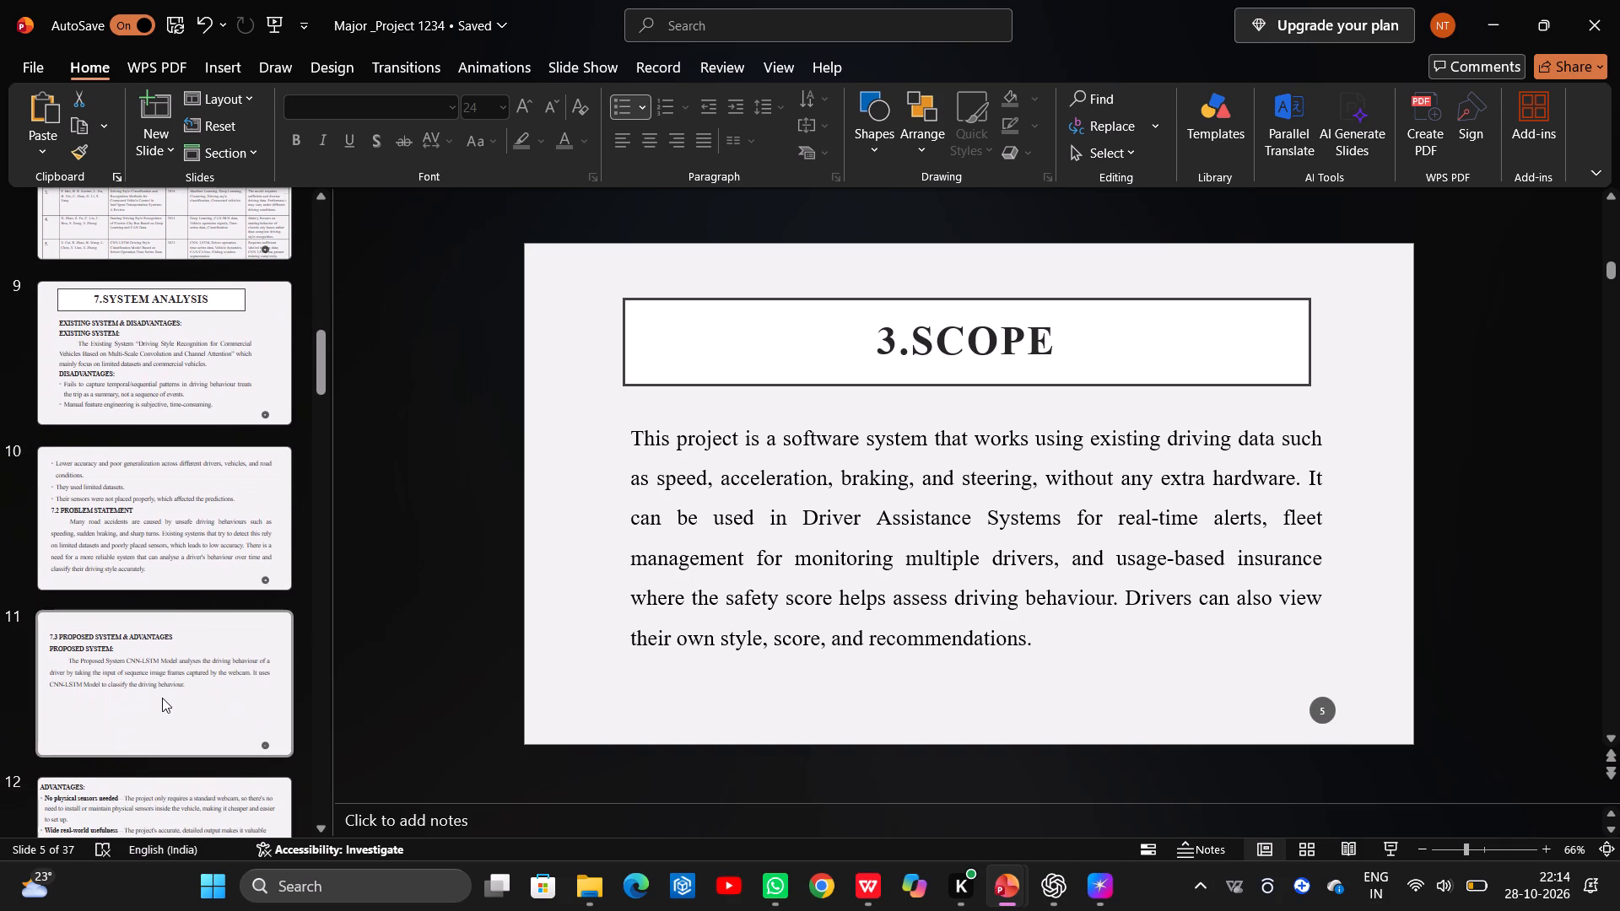
scroll(162, 698, down, 2)
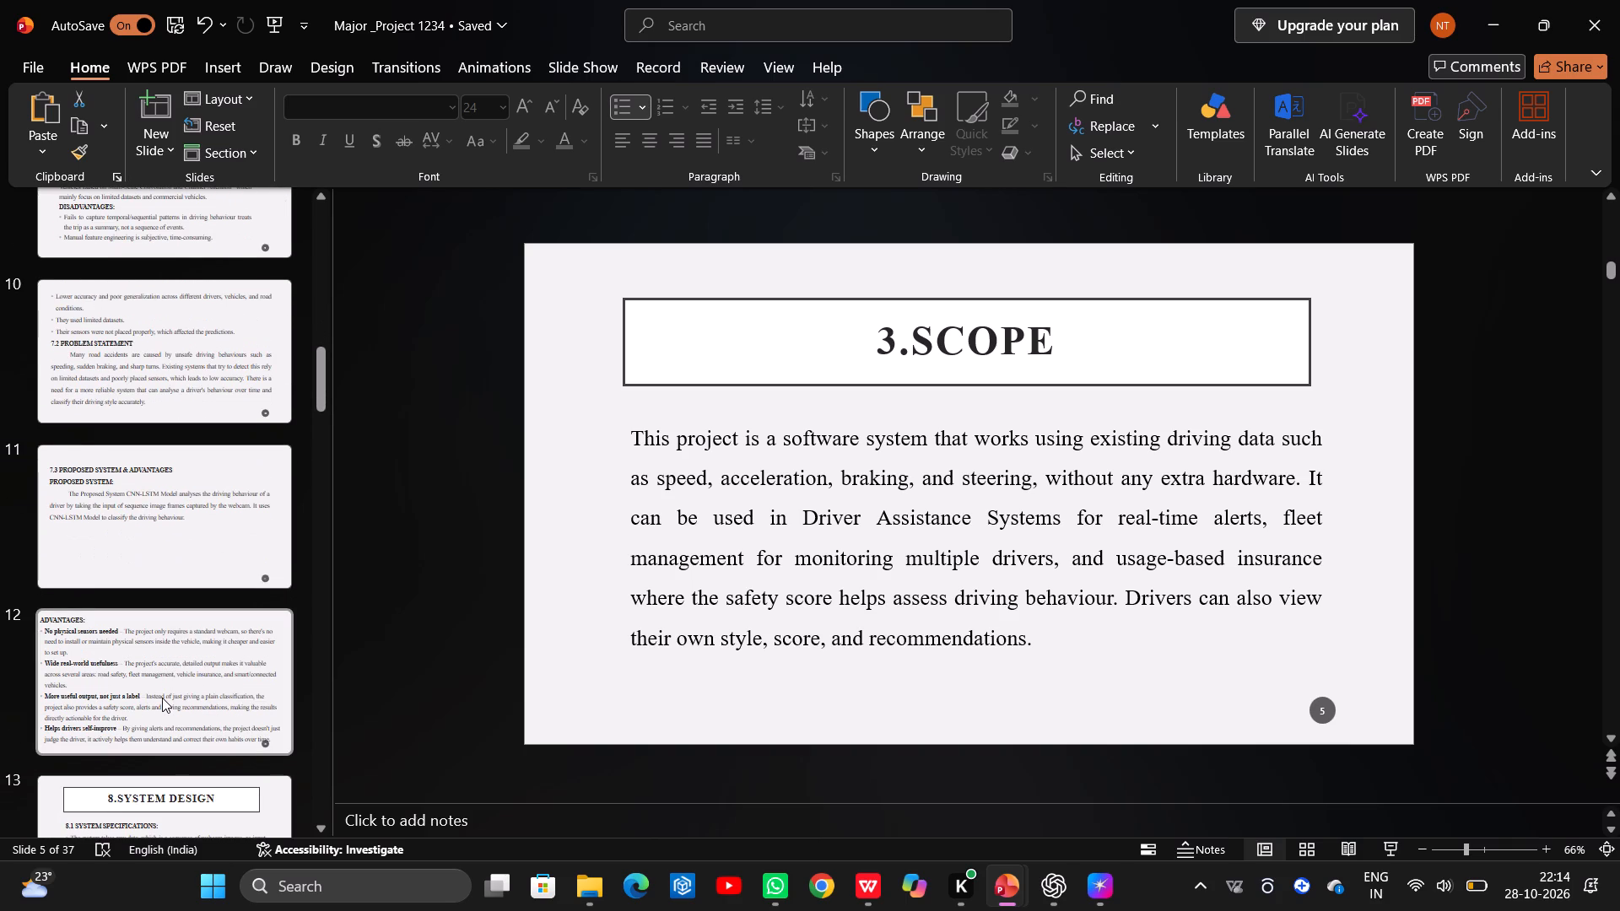
scroll(162, 698, down, 3)
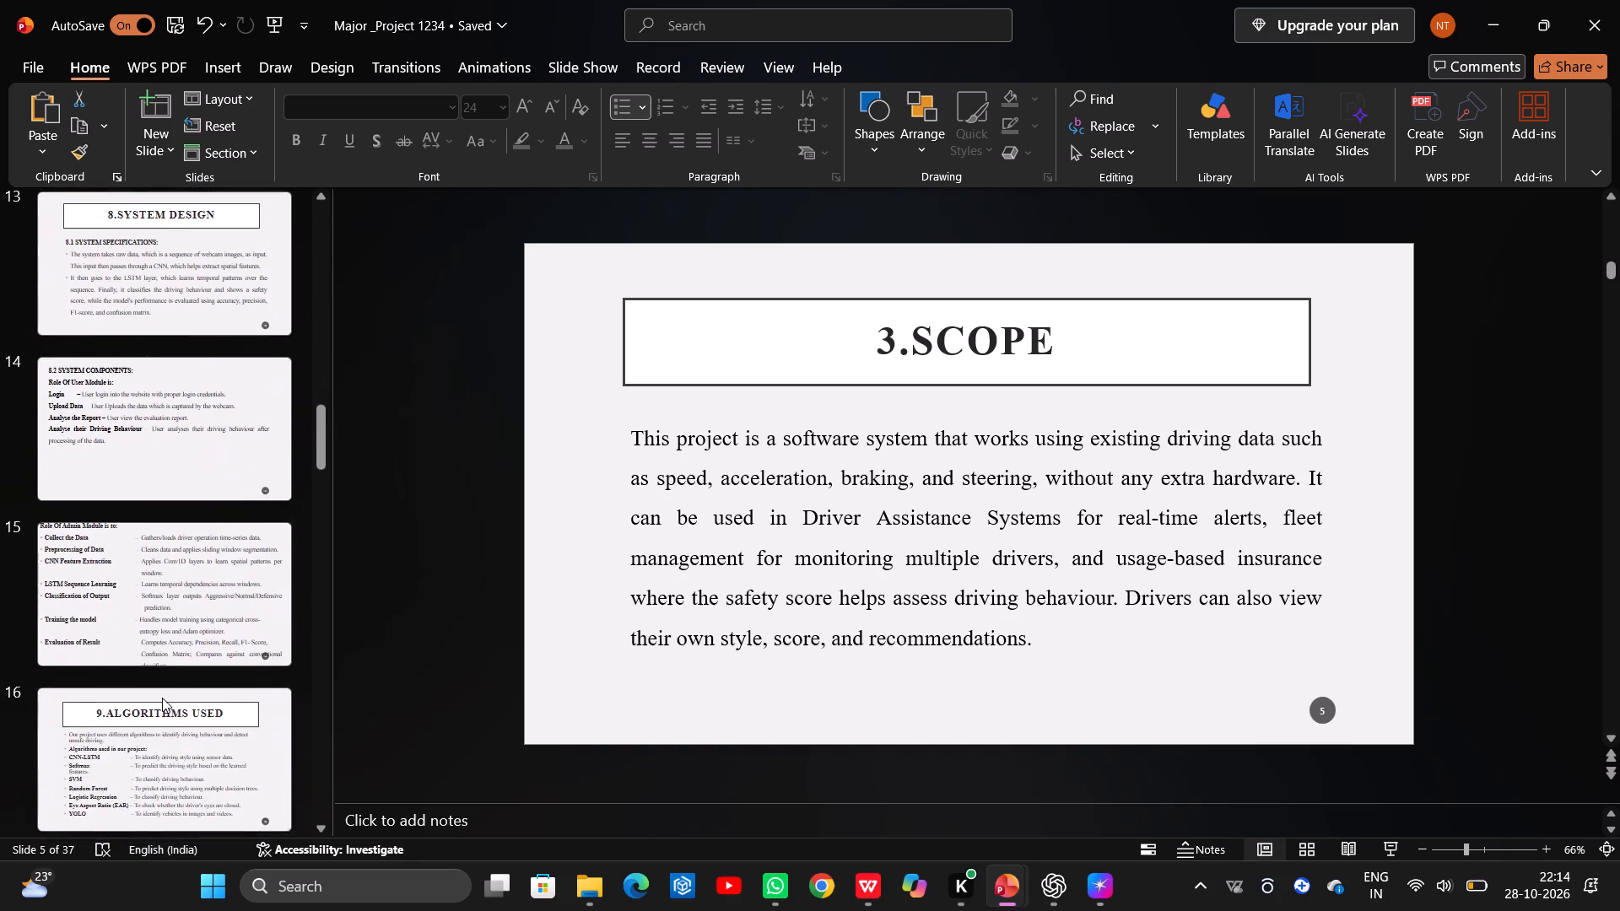
scroll(162, 698, down, 3)
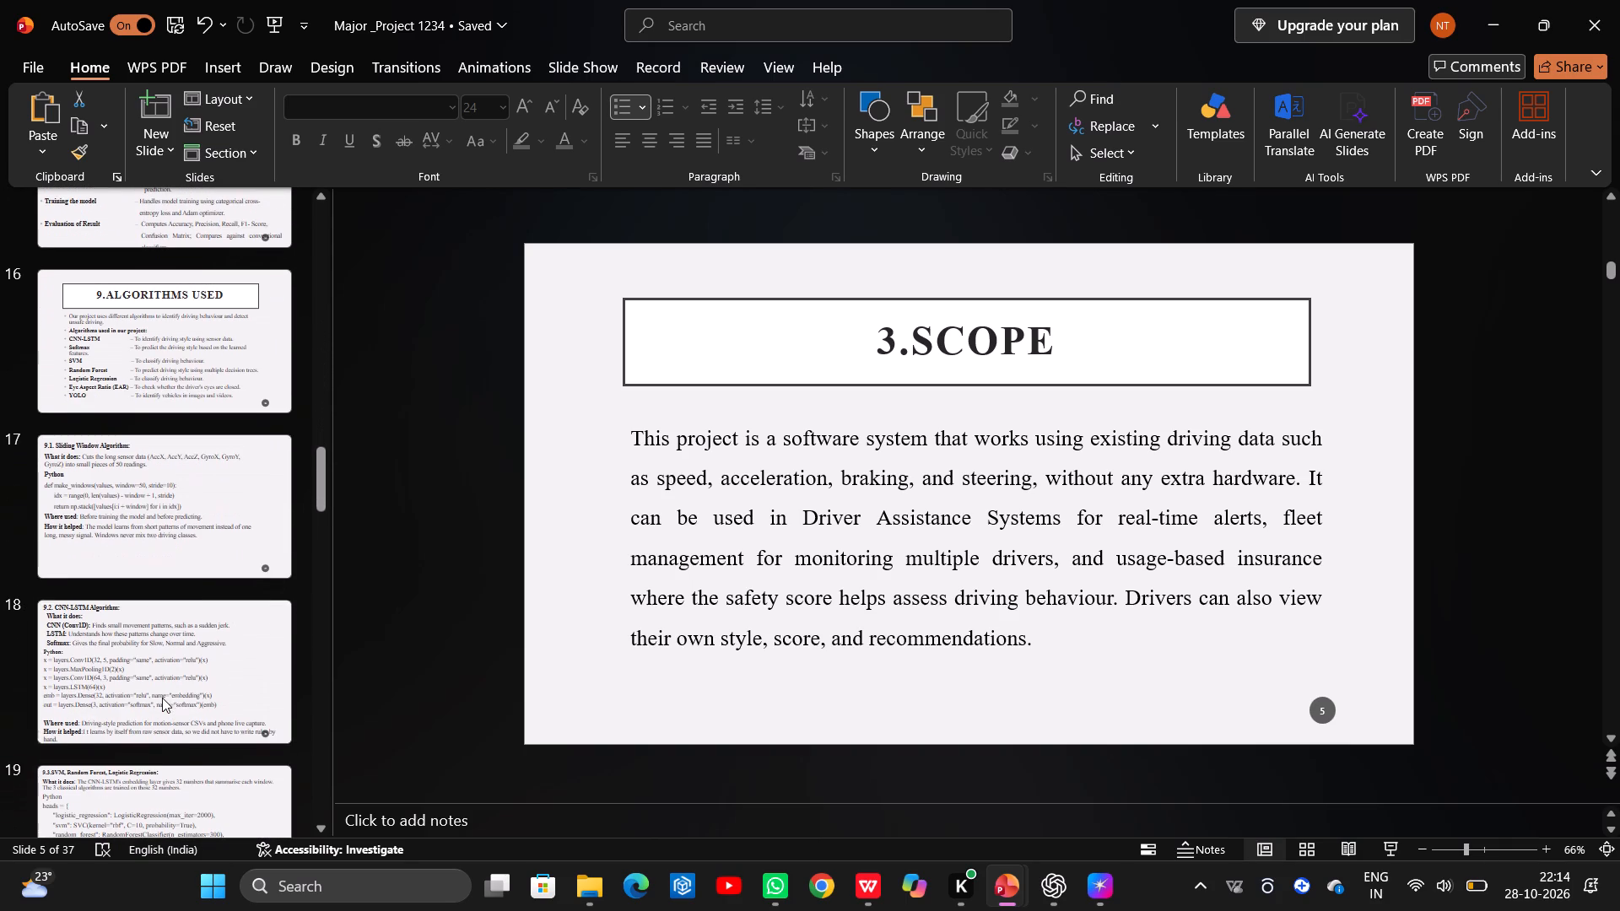
Raise the top and bottom edges of the ALGORITHMS USED title box on slide 16 so it sits higher and slightly shorter.
click(128, 359)
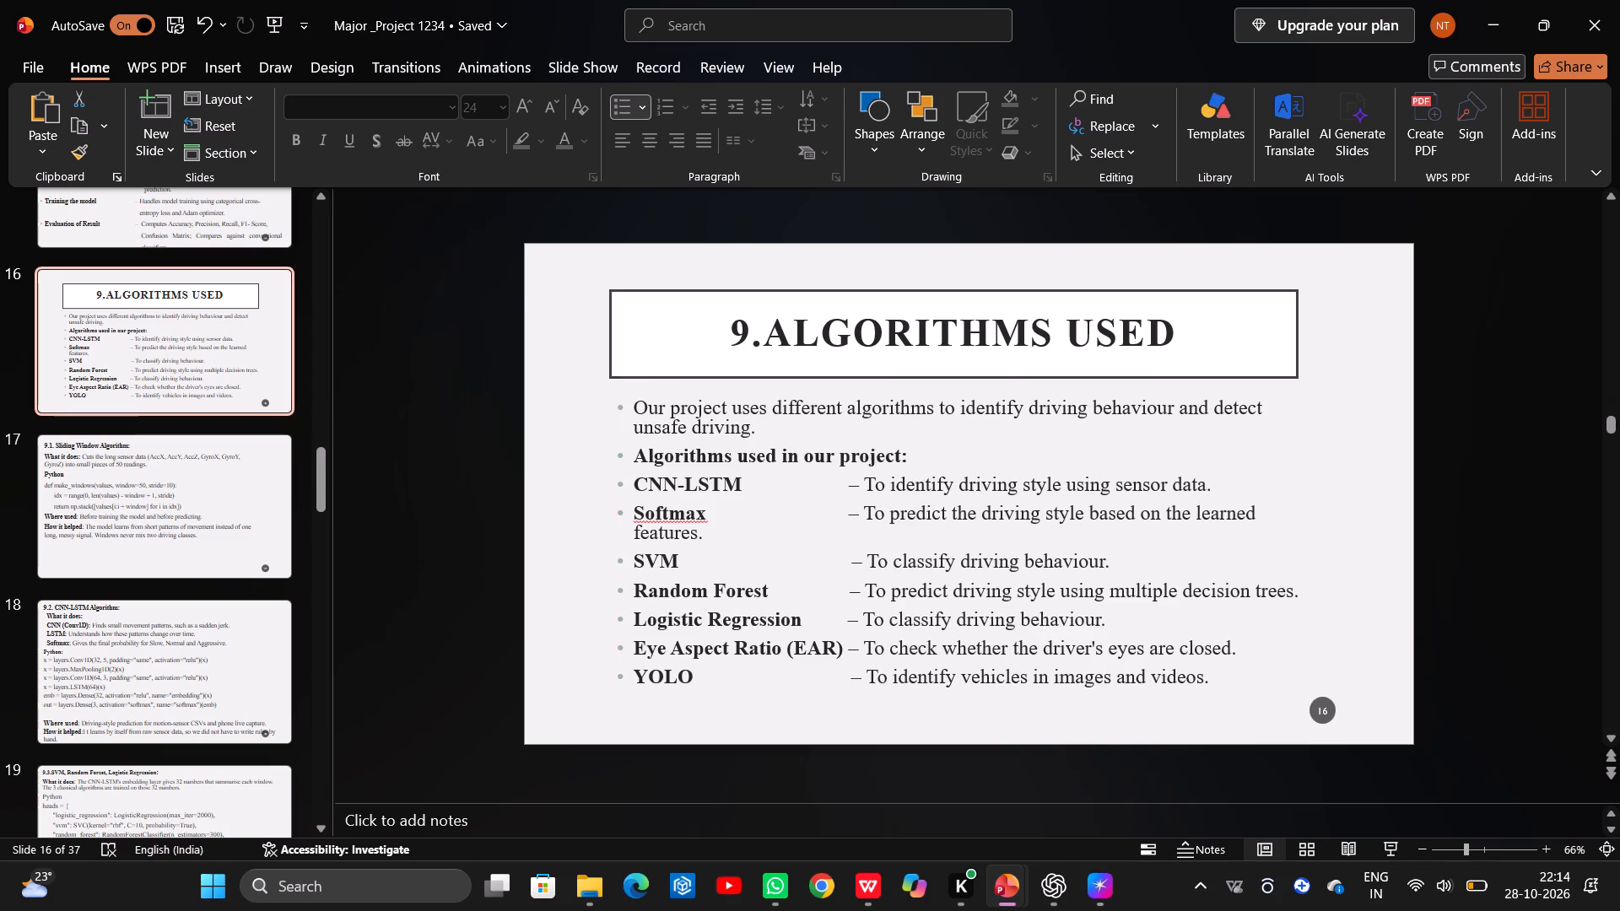
click(891, 323)
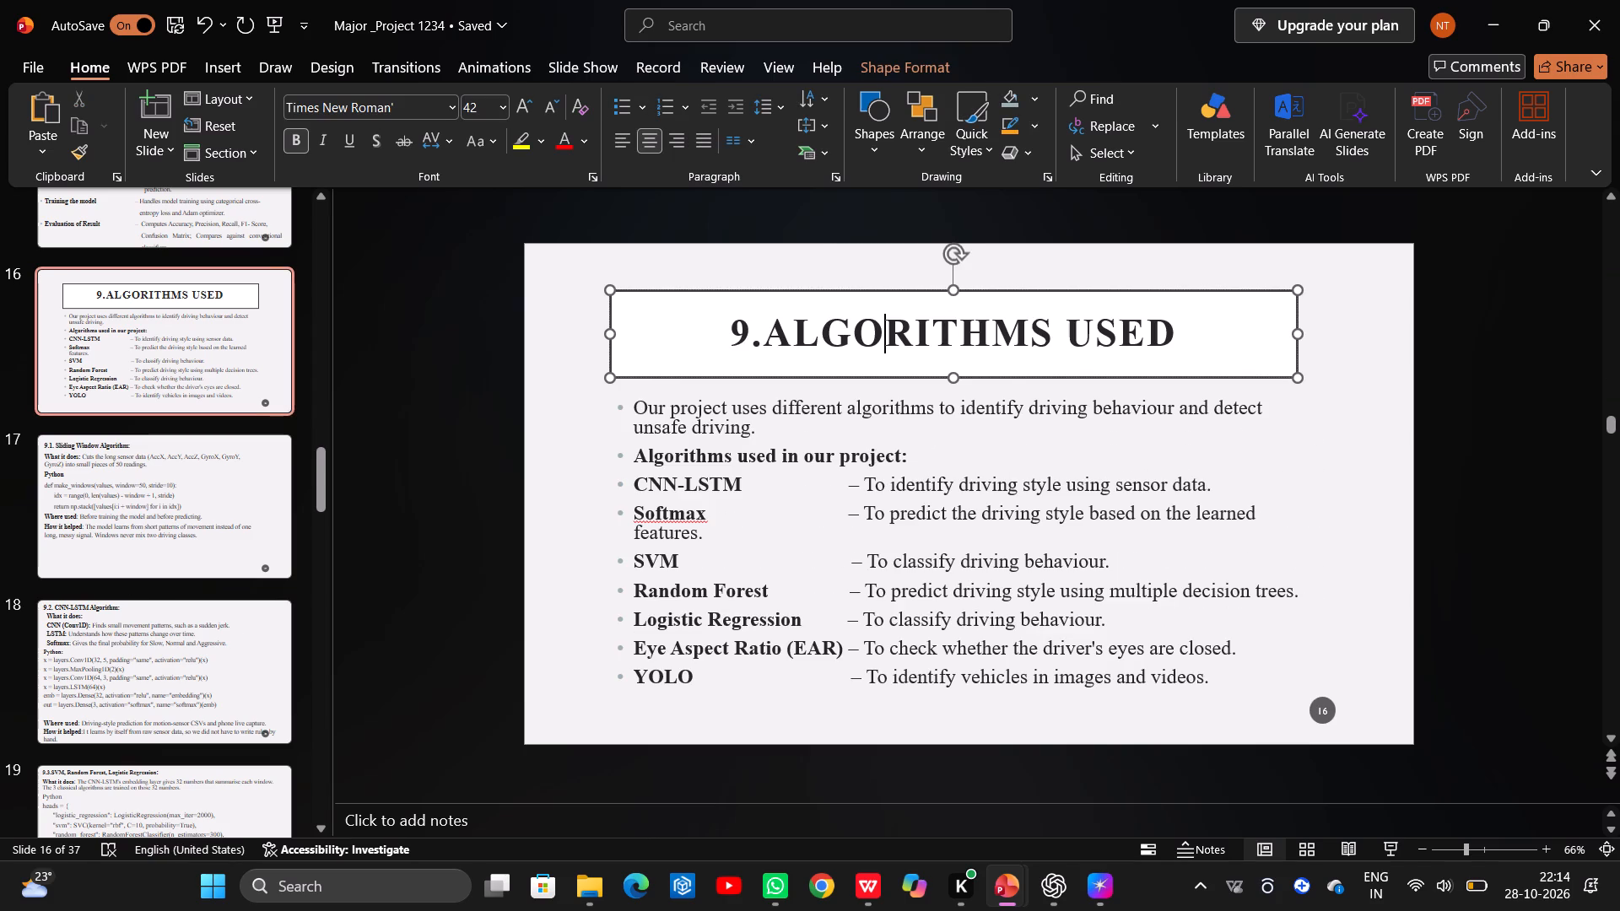
drag(954, 289, 949, 260)
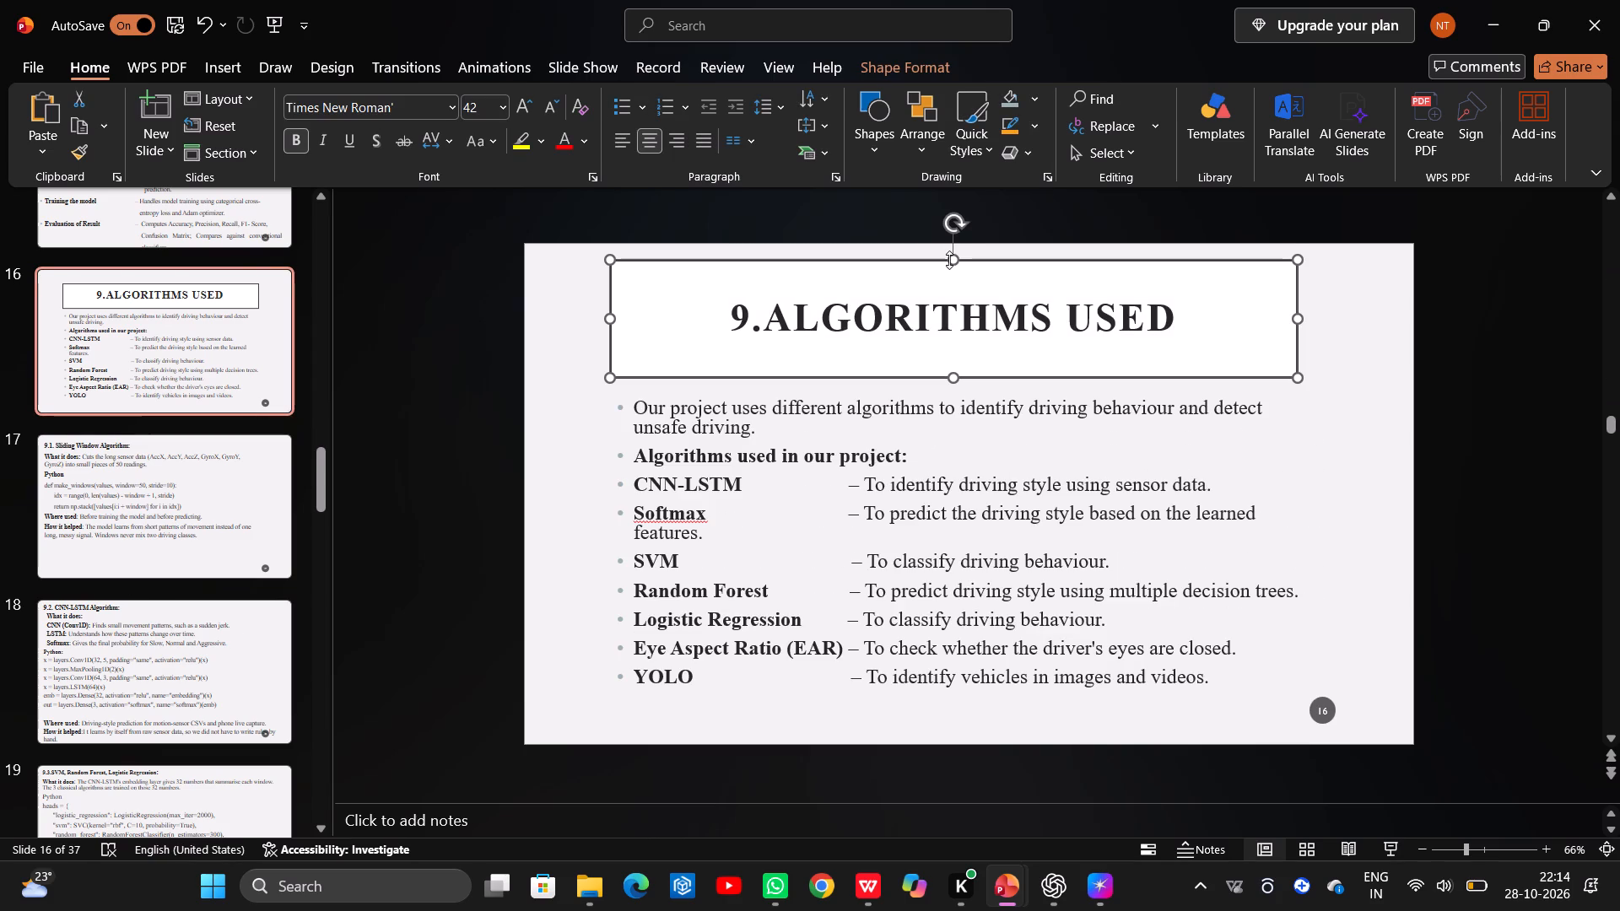
drag(950, 379, 950, 371)
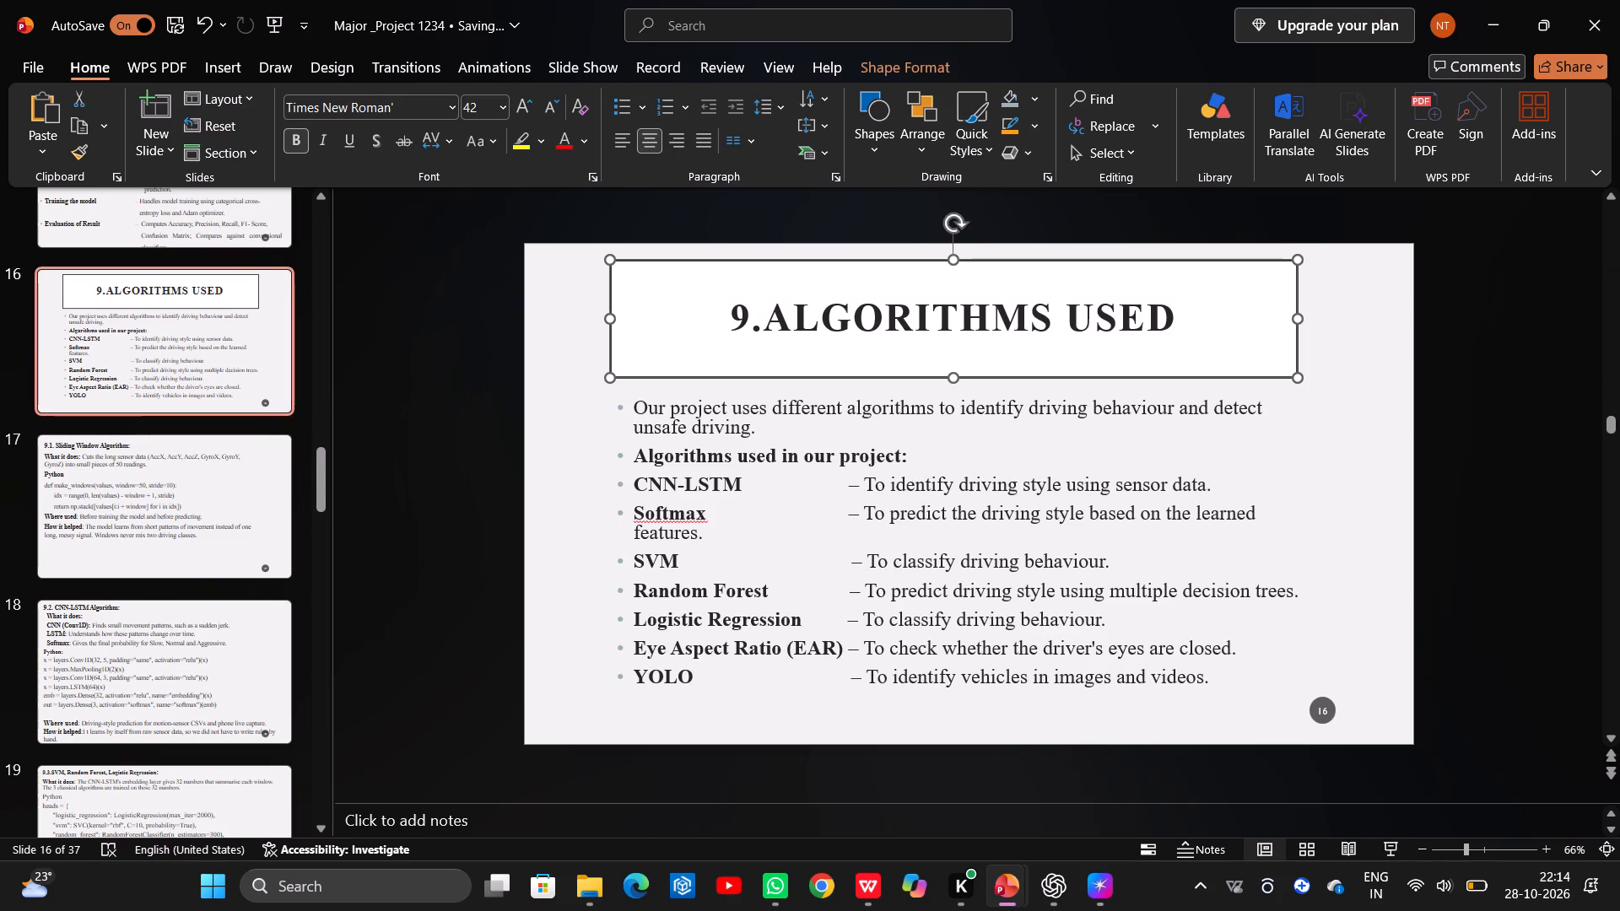
drag(950, 371, 952, 338)
Enlarge slide 16's algorithm list text box up to just below the title and out towards the slide's lower-right corner.
click(902, 494)
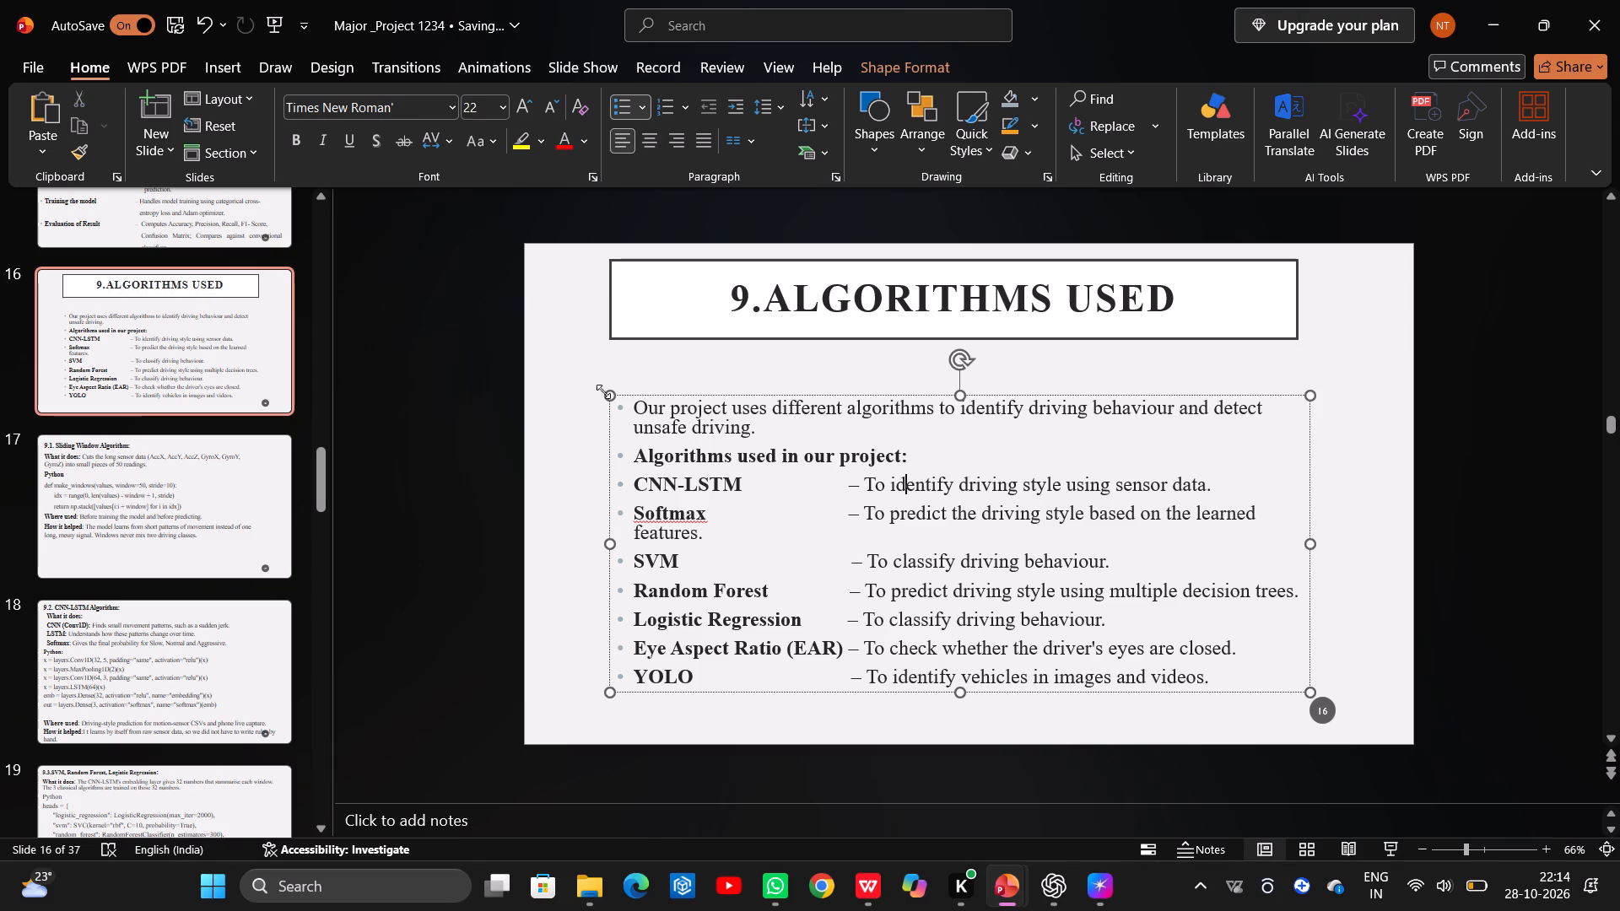
drag(608, 390, 611, 357)
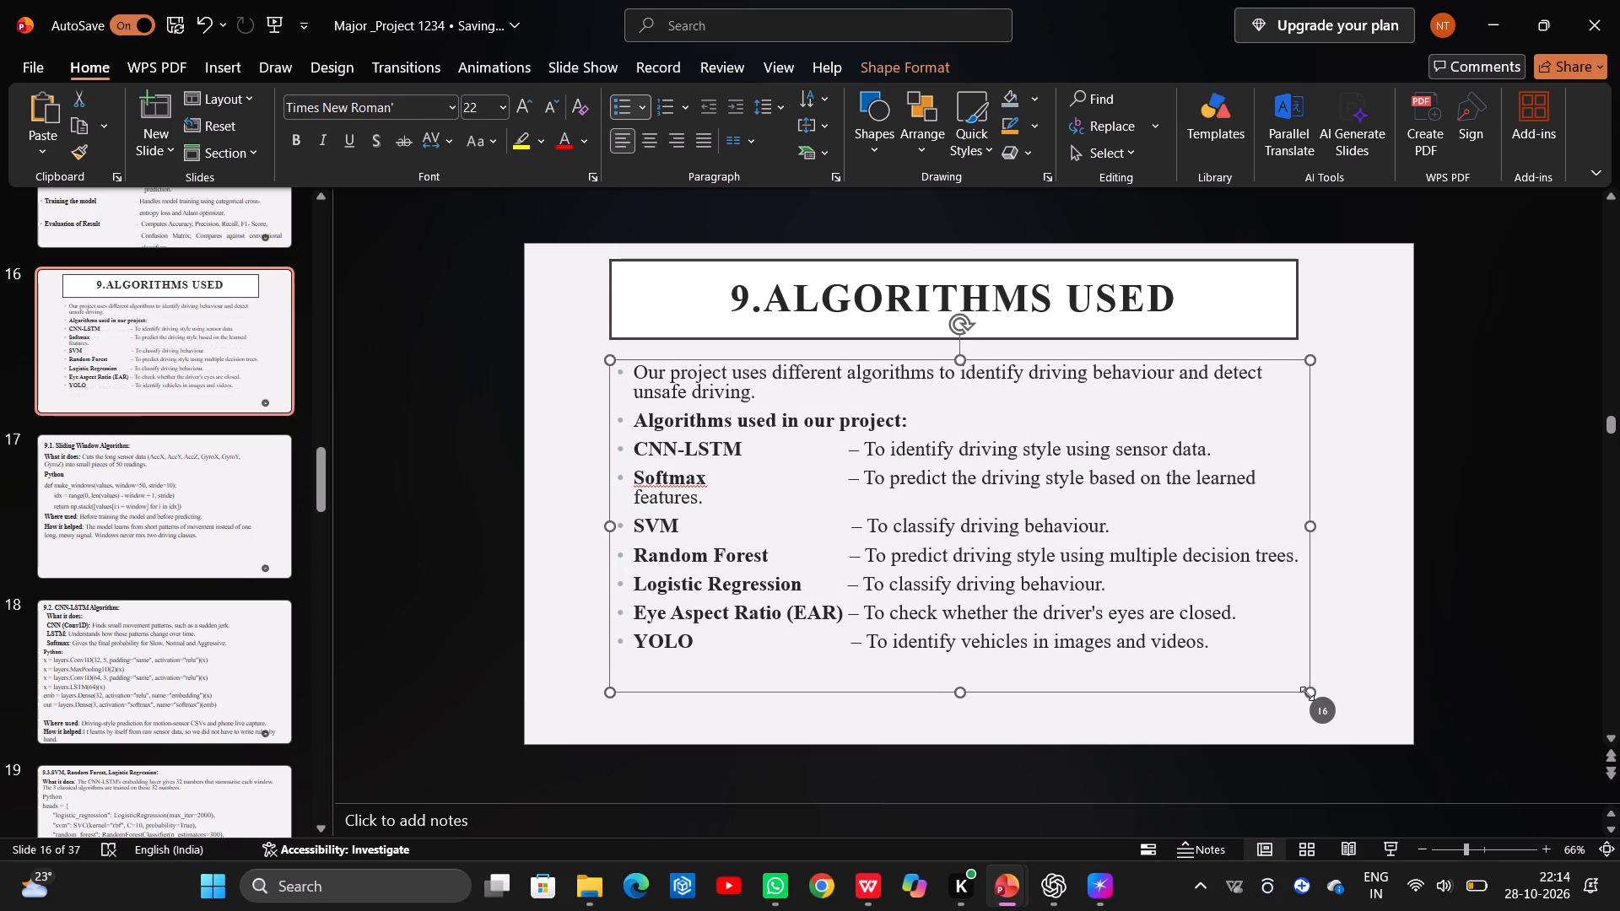
drag(1307, 693, 1386, 725)
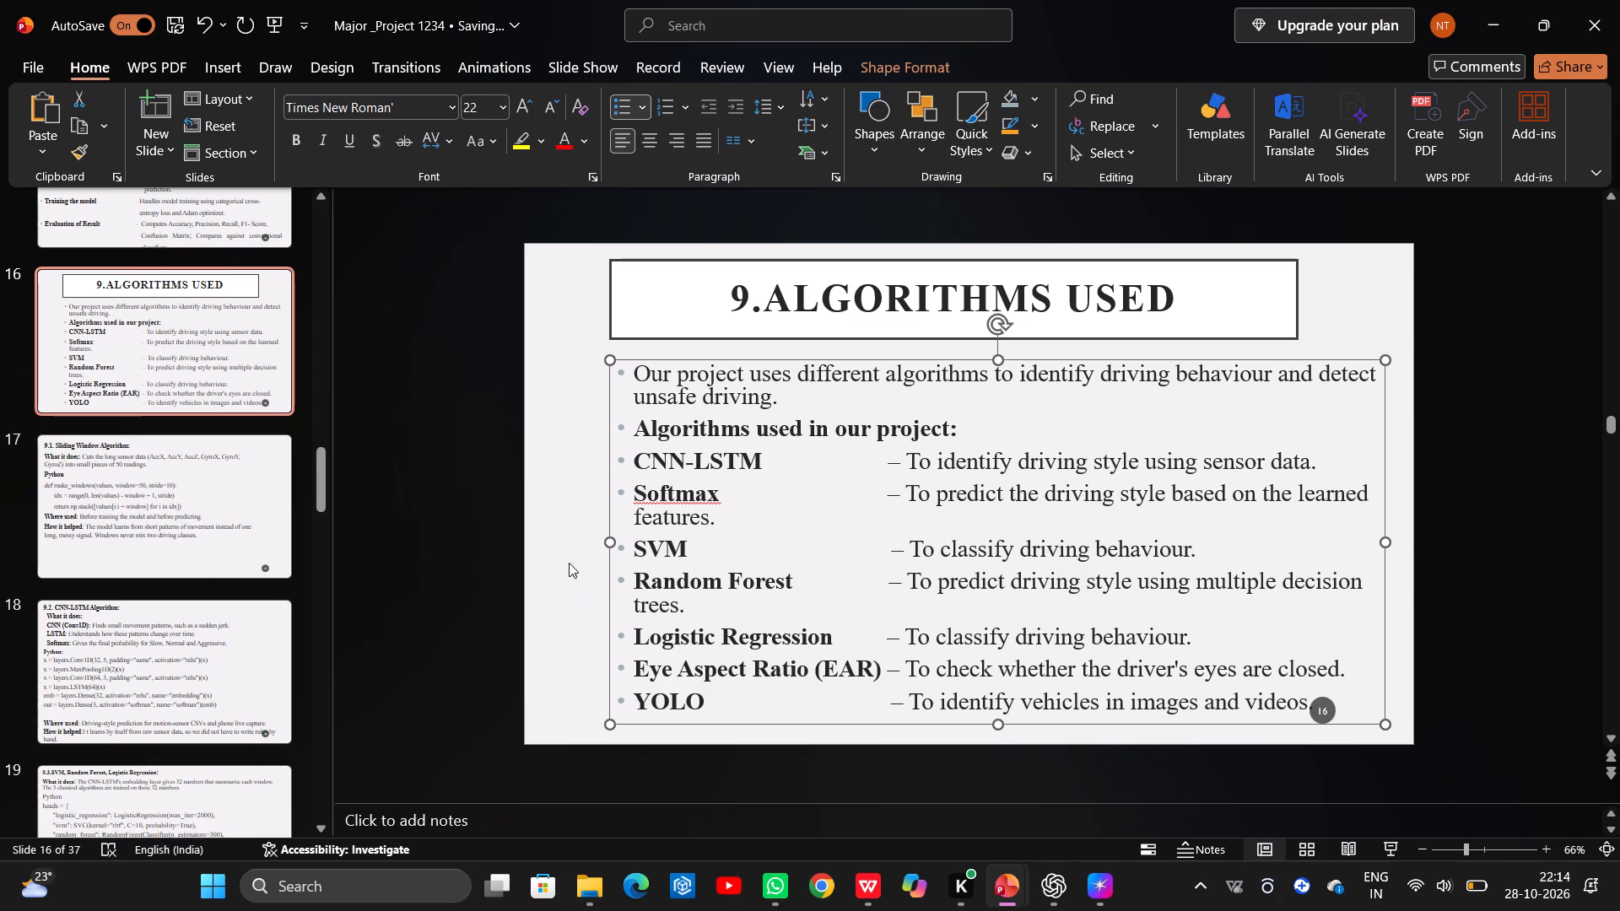
click(567, 523)
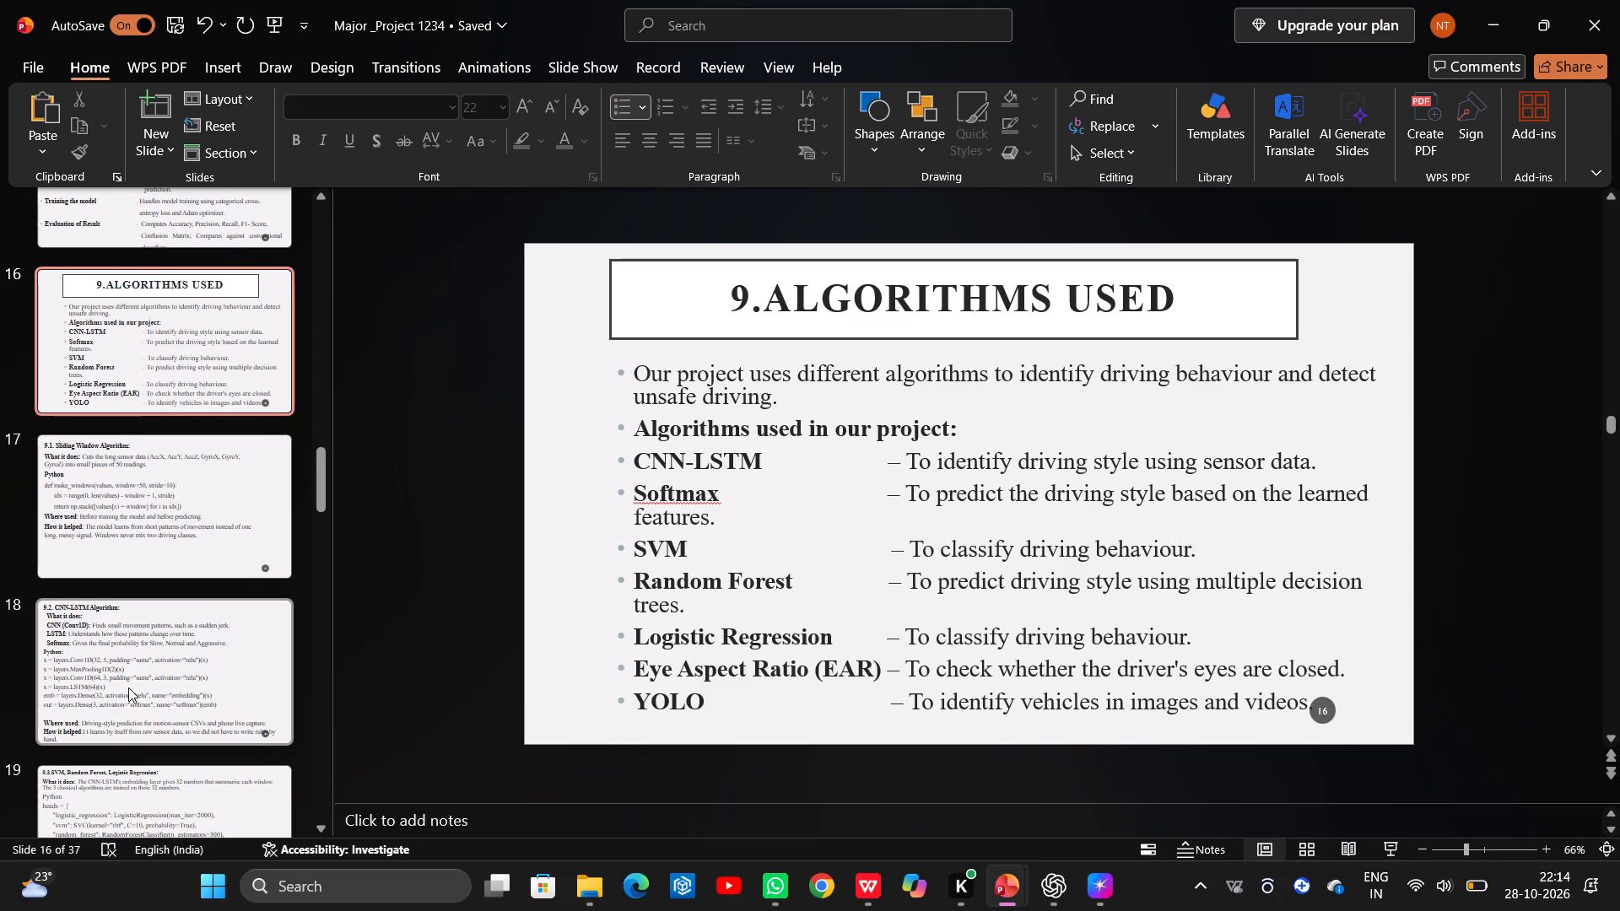
Review the algorithm slides and the start of the RESULTS section, slides 18 to 22, for heading numbers and layout.
click(128, 687)
scroll(128, 687, down, 1)
click(128, 687)
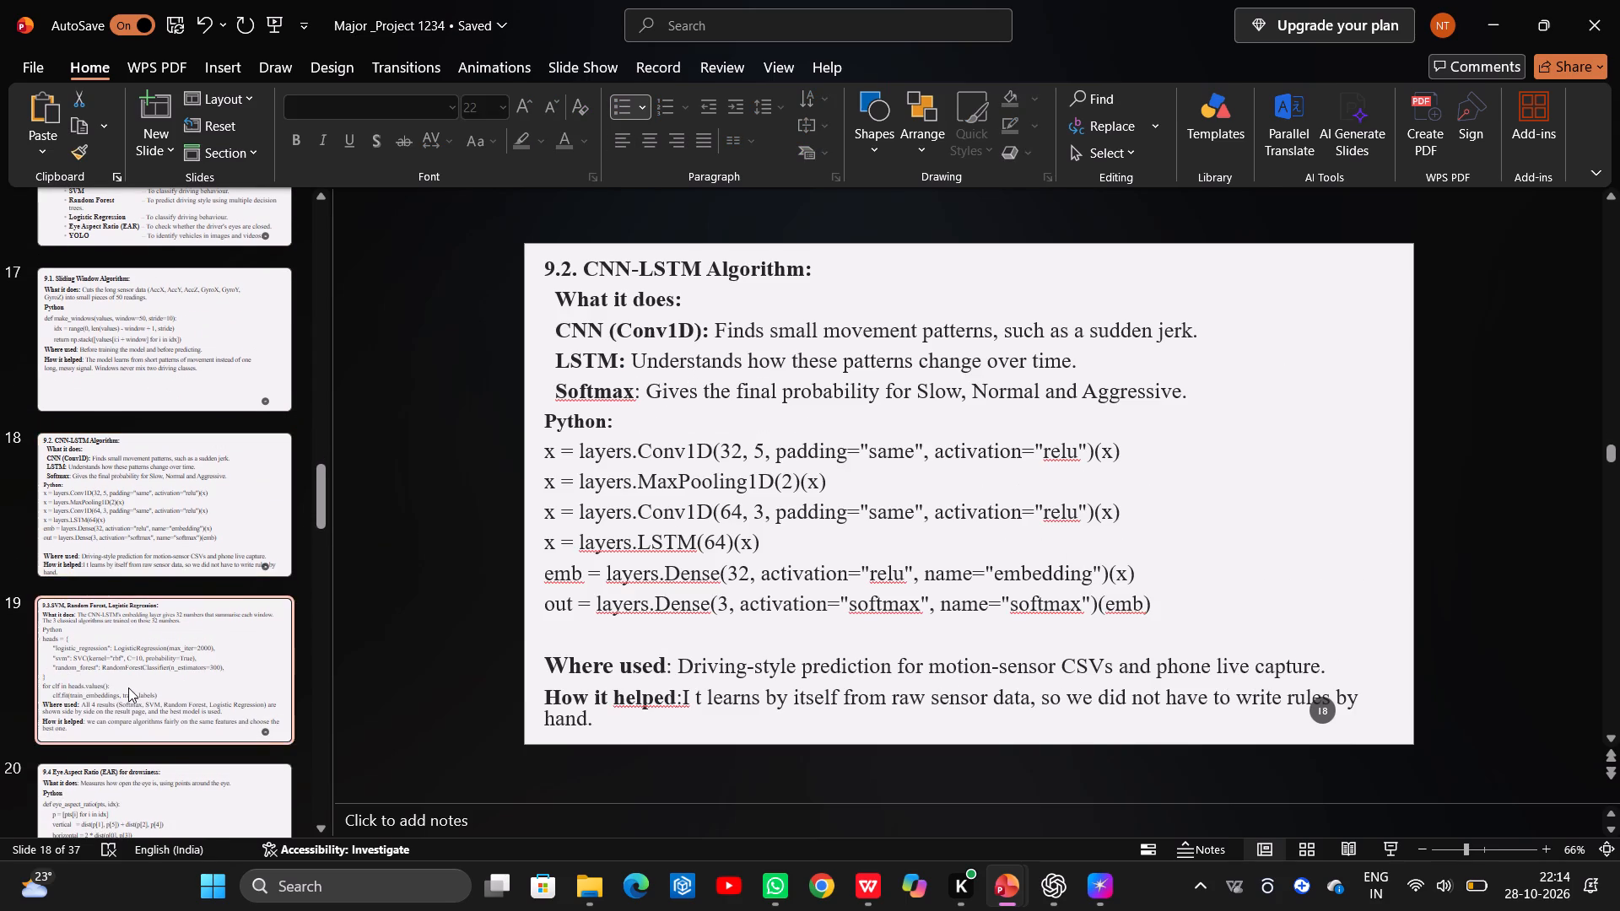
click(125, 788)
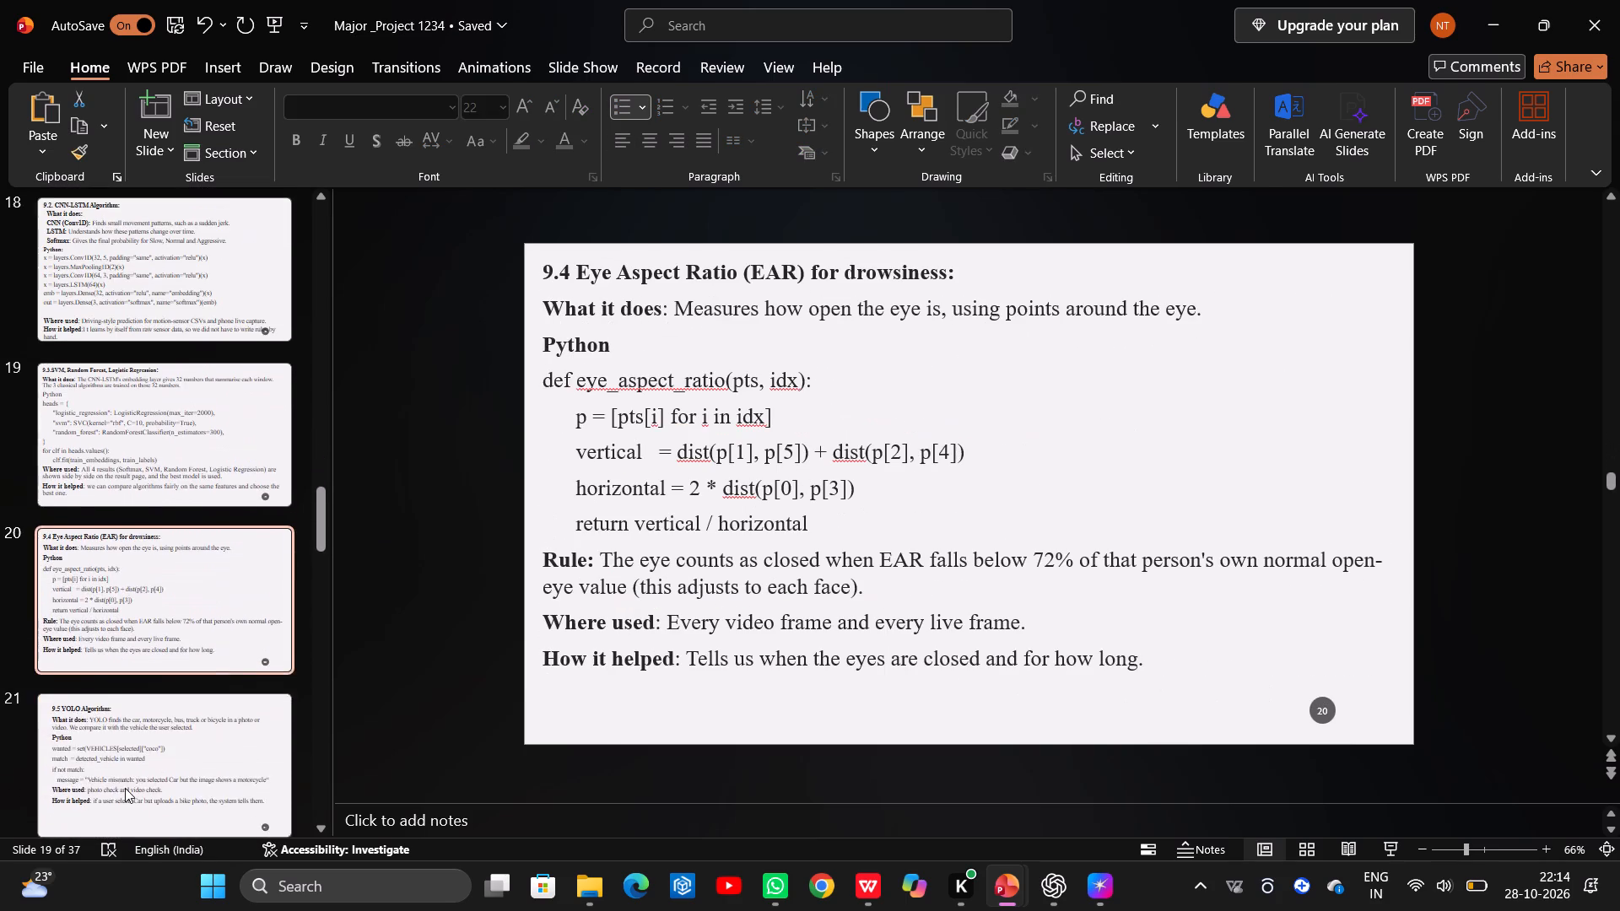
scroll(125, 788, down, 1)
click(190, 630)
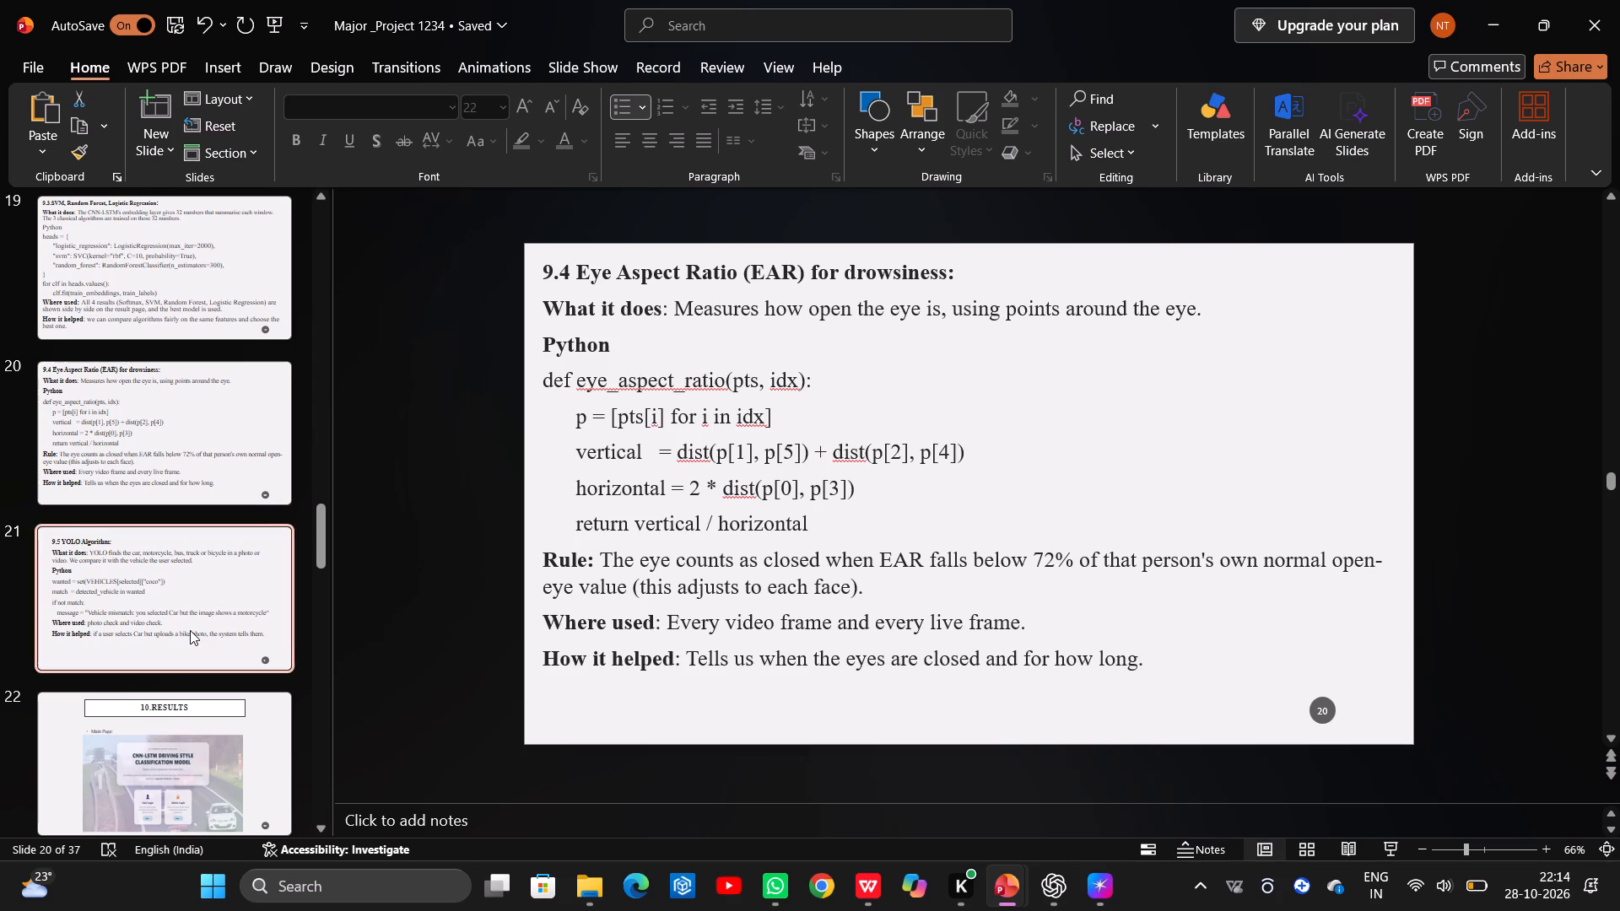
click(156, 811)
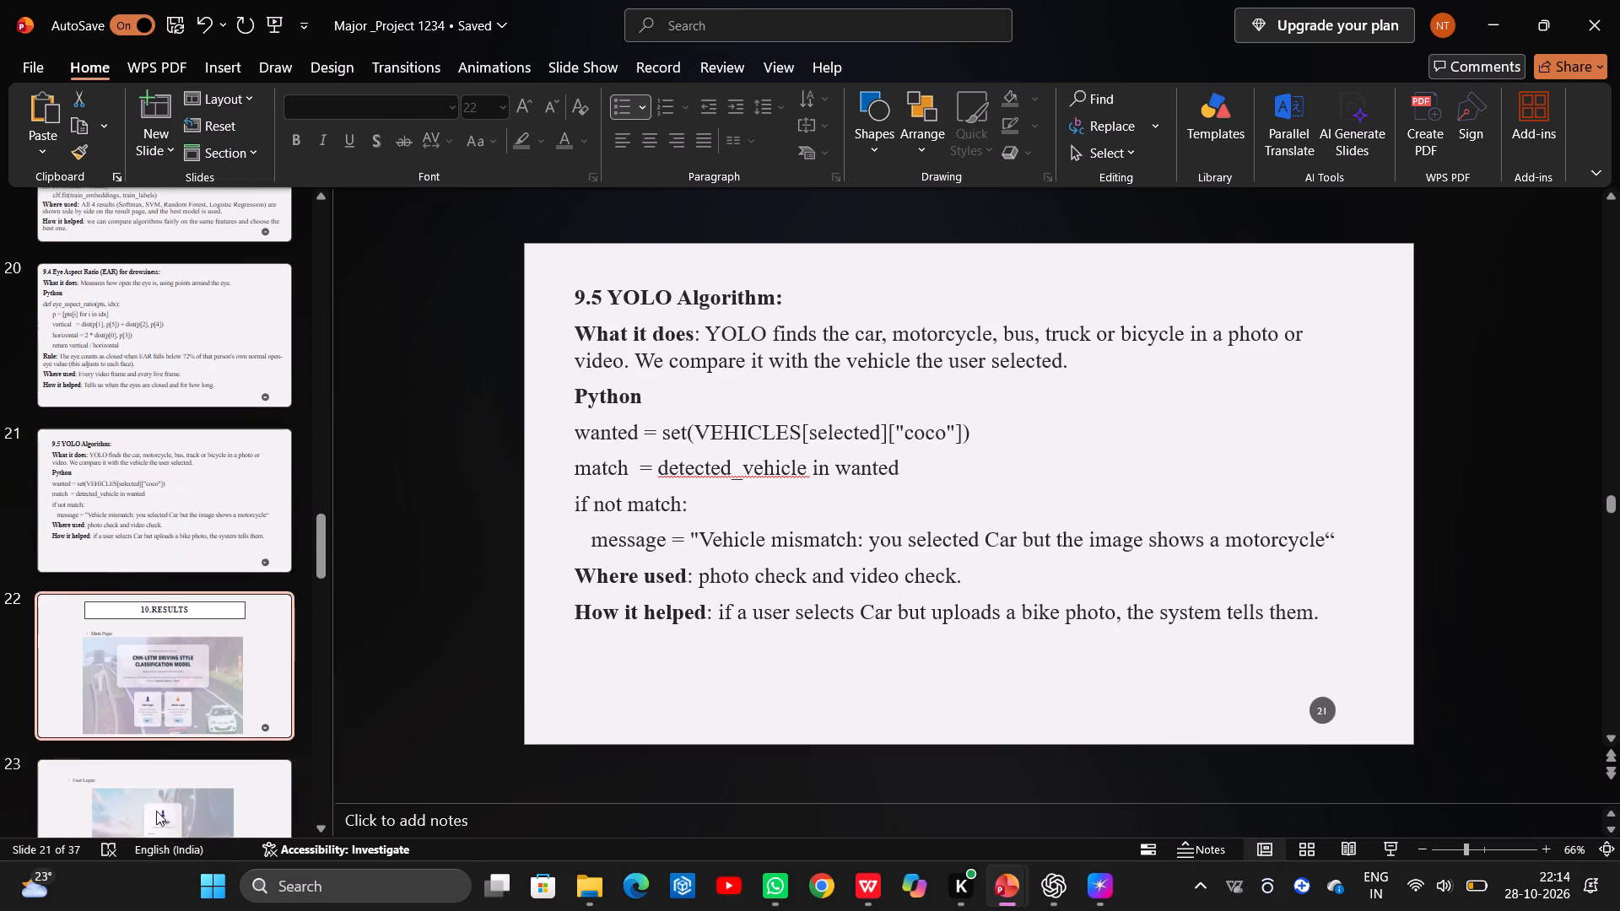
scroll(156, 811, down, 7)
scroll(156, 811, up, 20)
scroll(156, 811, up, 1)
scroll(448, 601, up, 20)
scroll(448, 601, up, 20)
scroll(448, 601, up, 4)
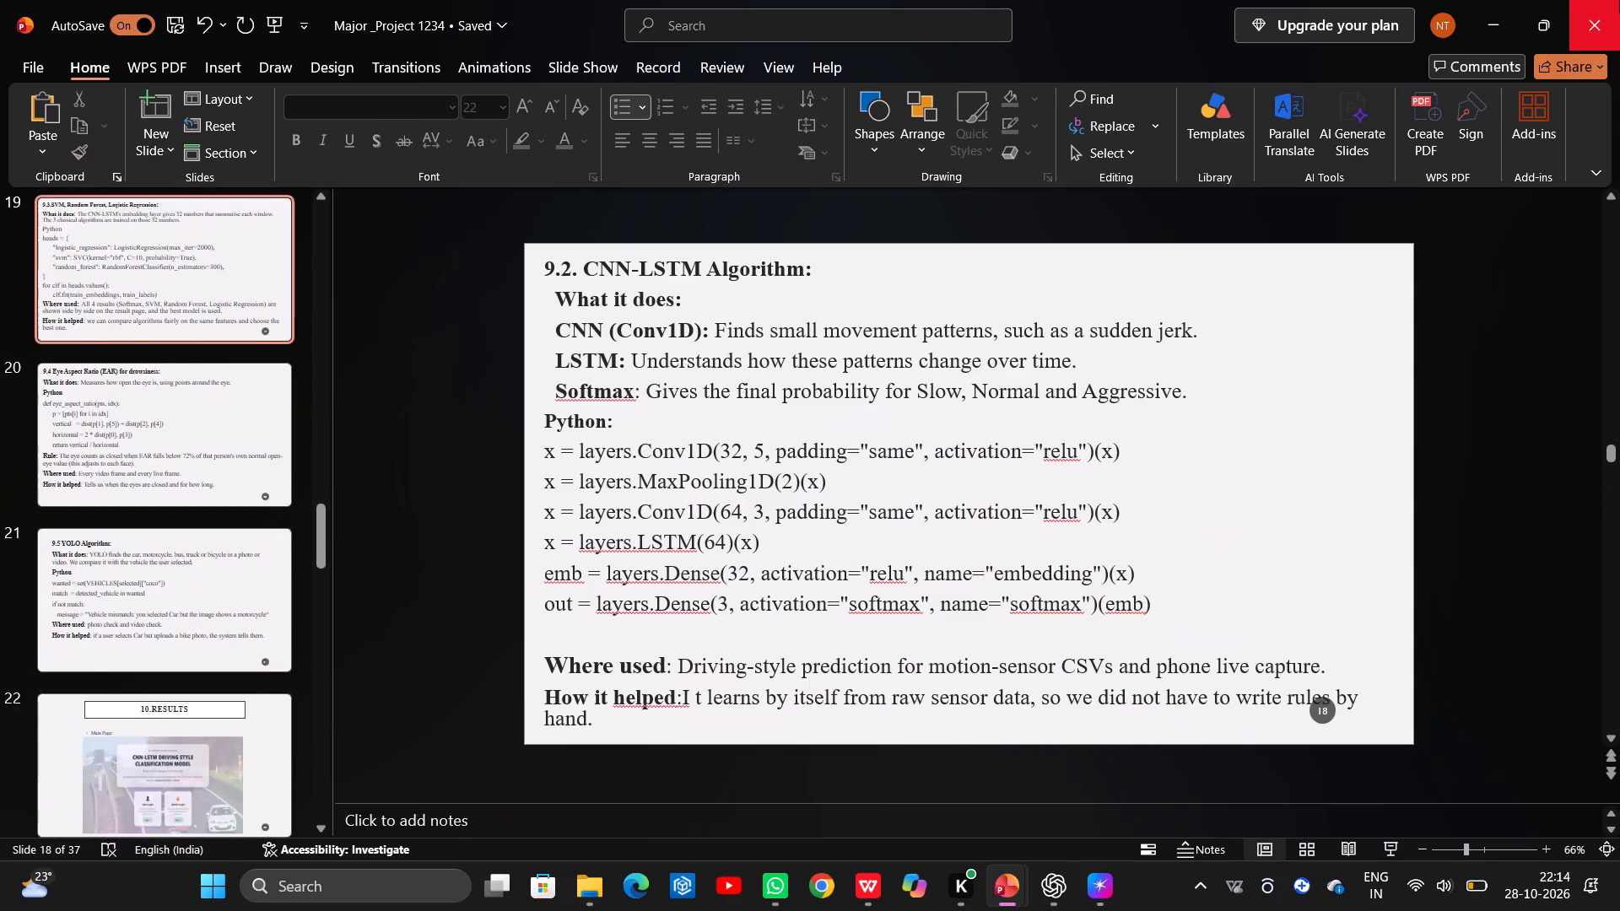
Save the Major _Project 1234 presentation.
click(1497, 19)
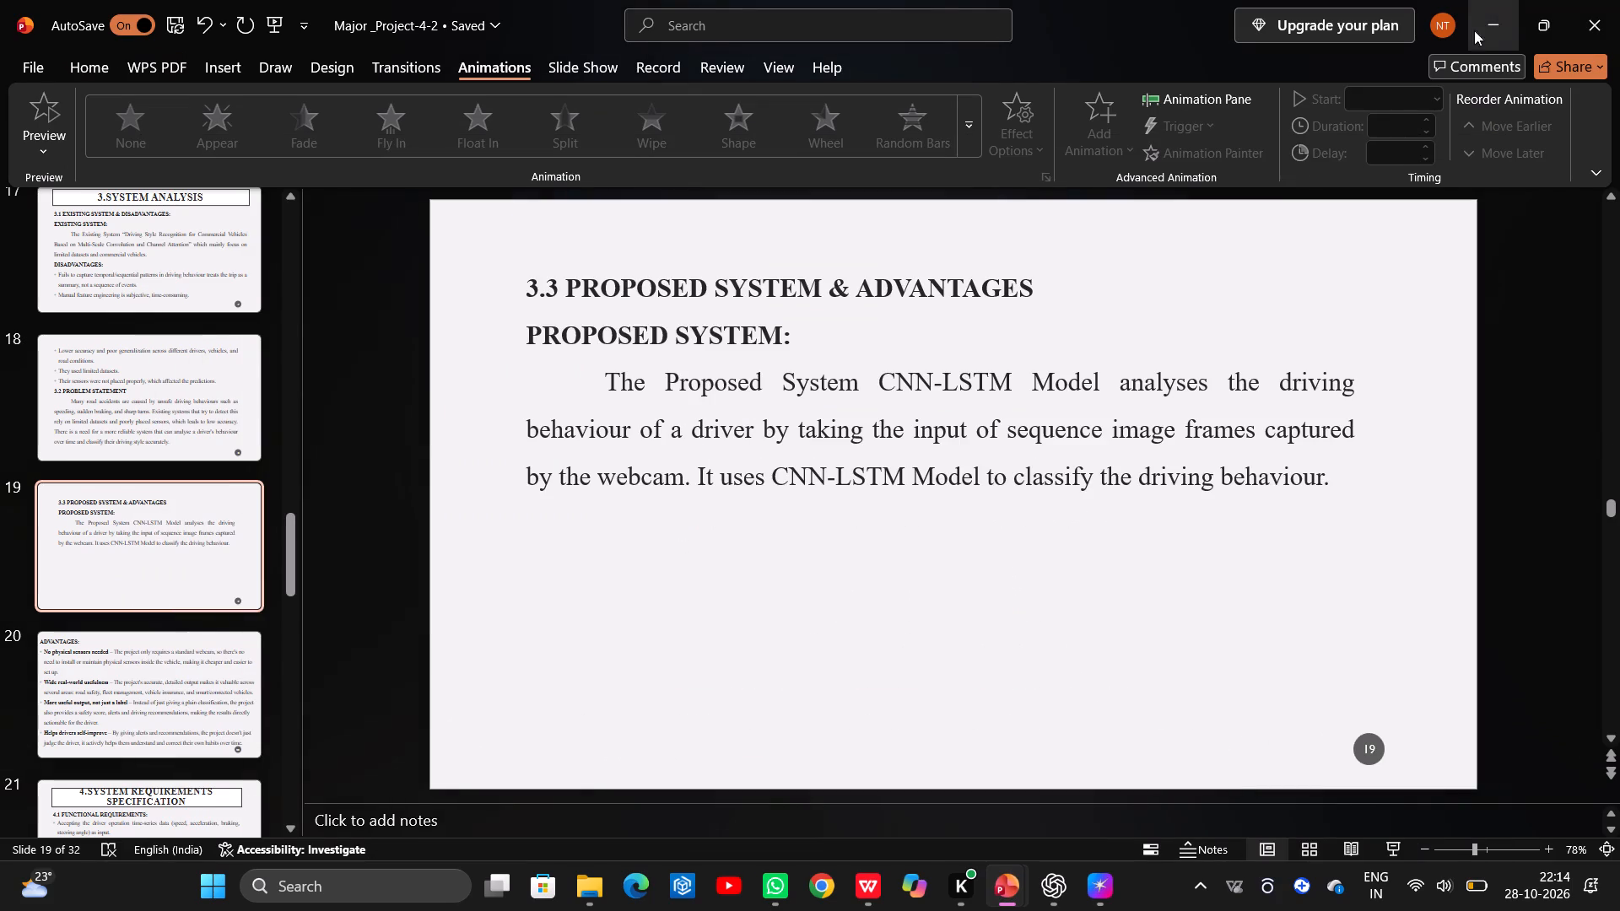
click(1279, 766)
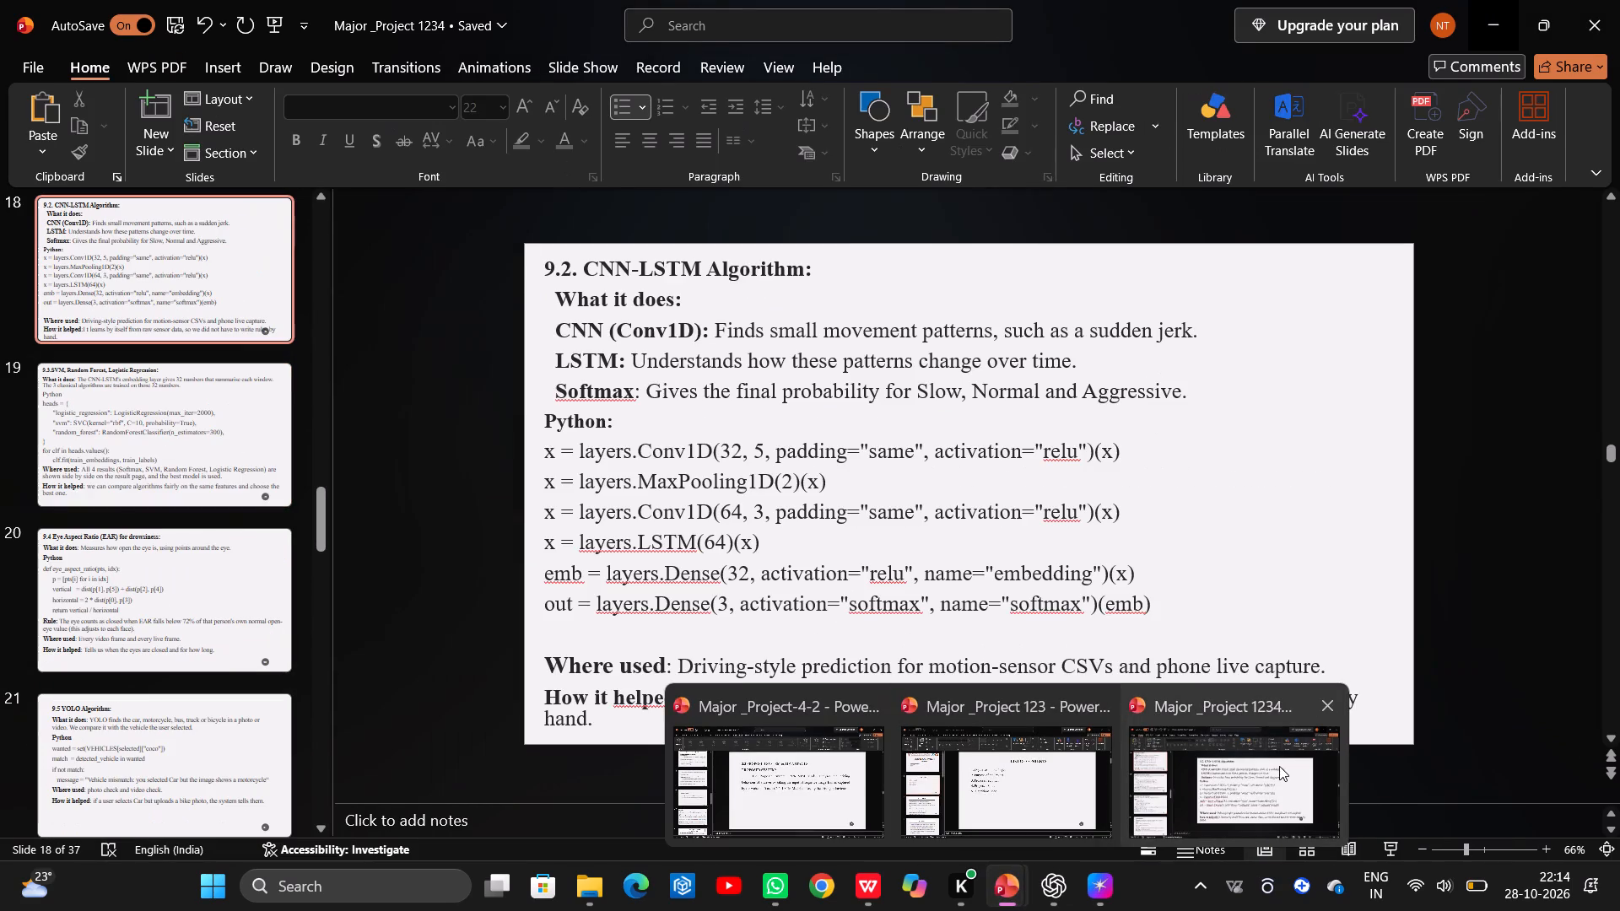
key(ctrl+s)
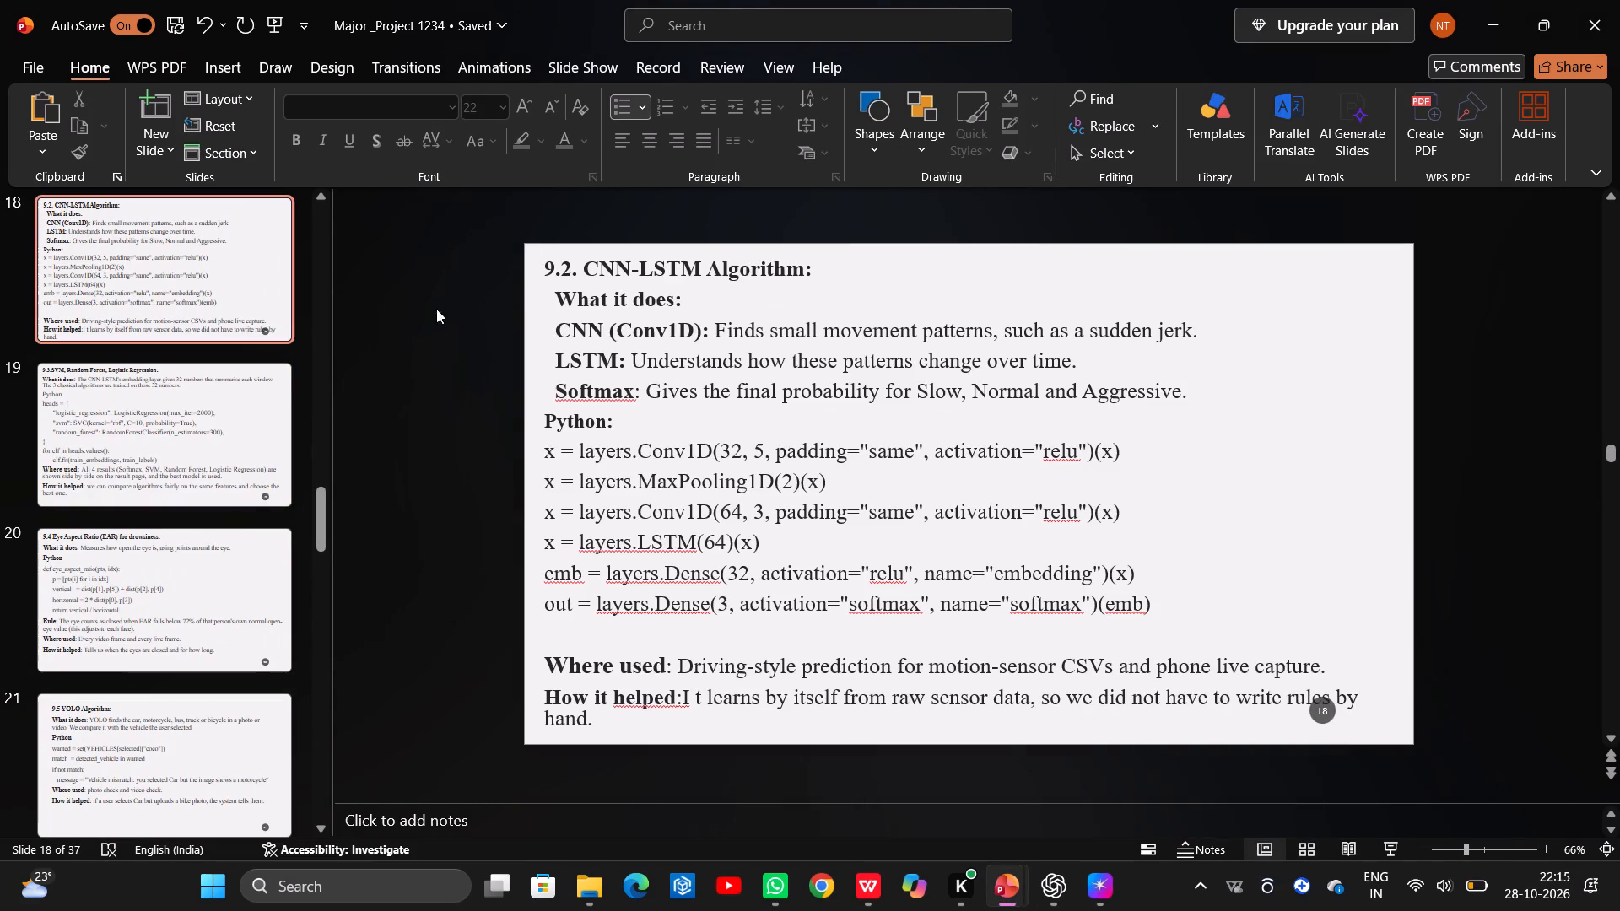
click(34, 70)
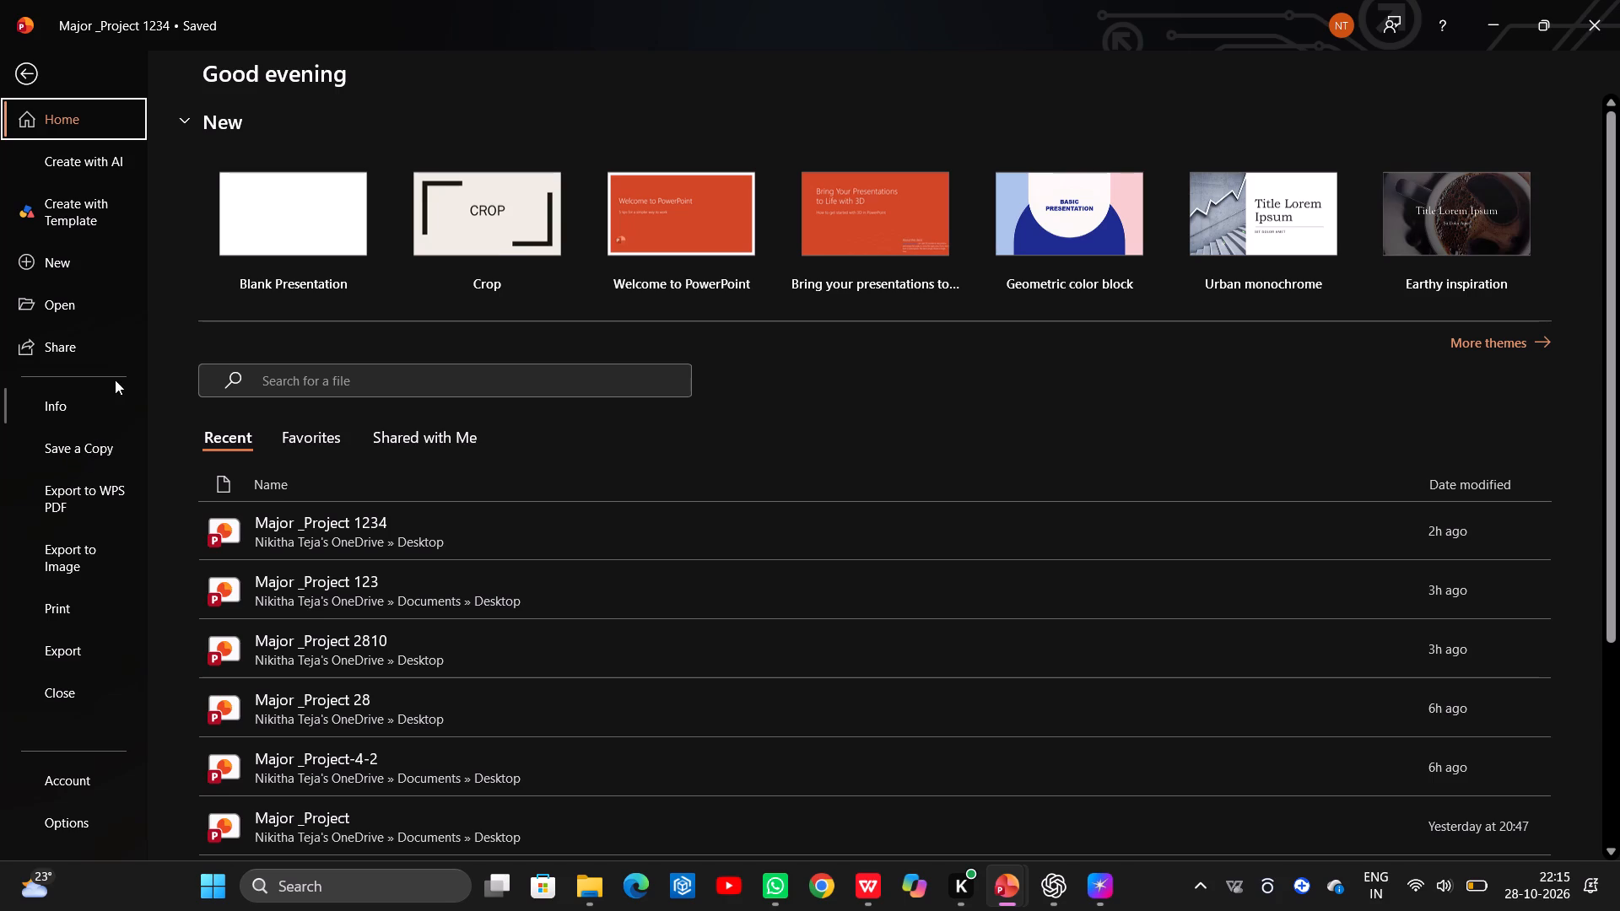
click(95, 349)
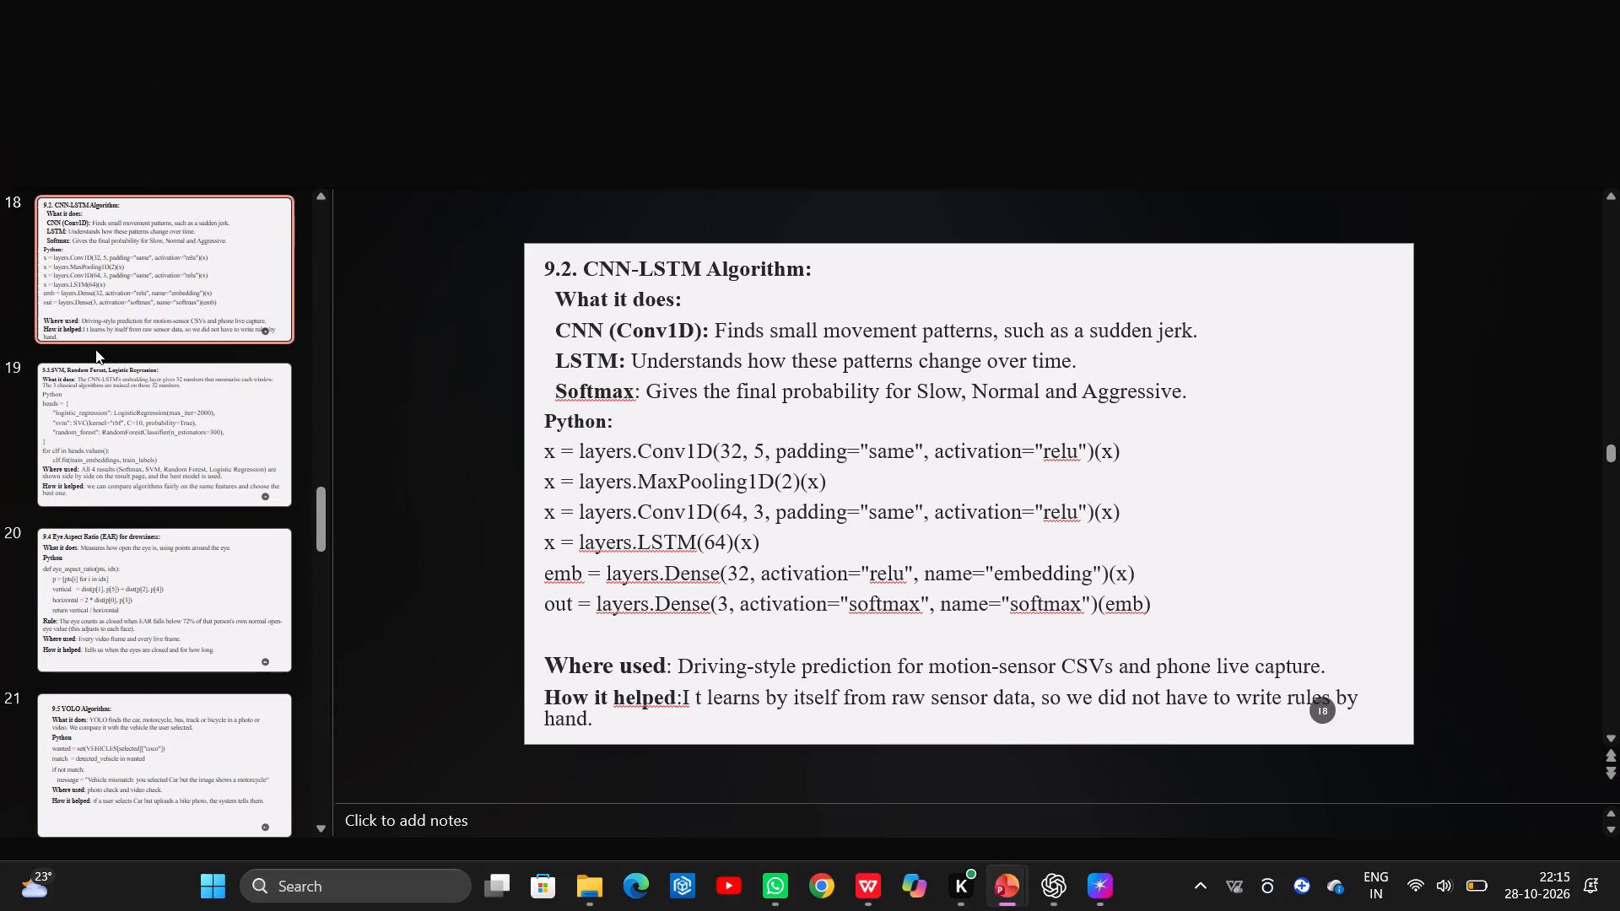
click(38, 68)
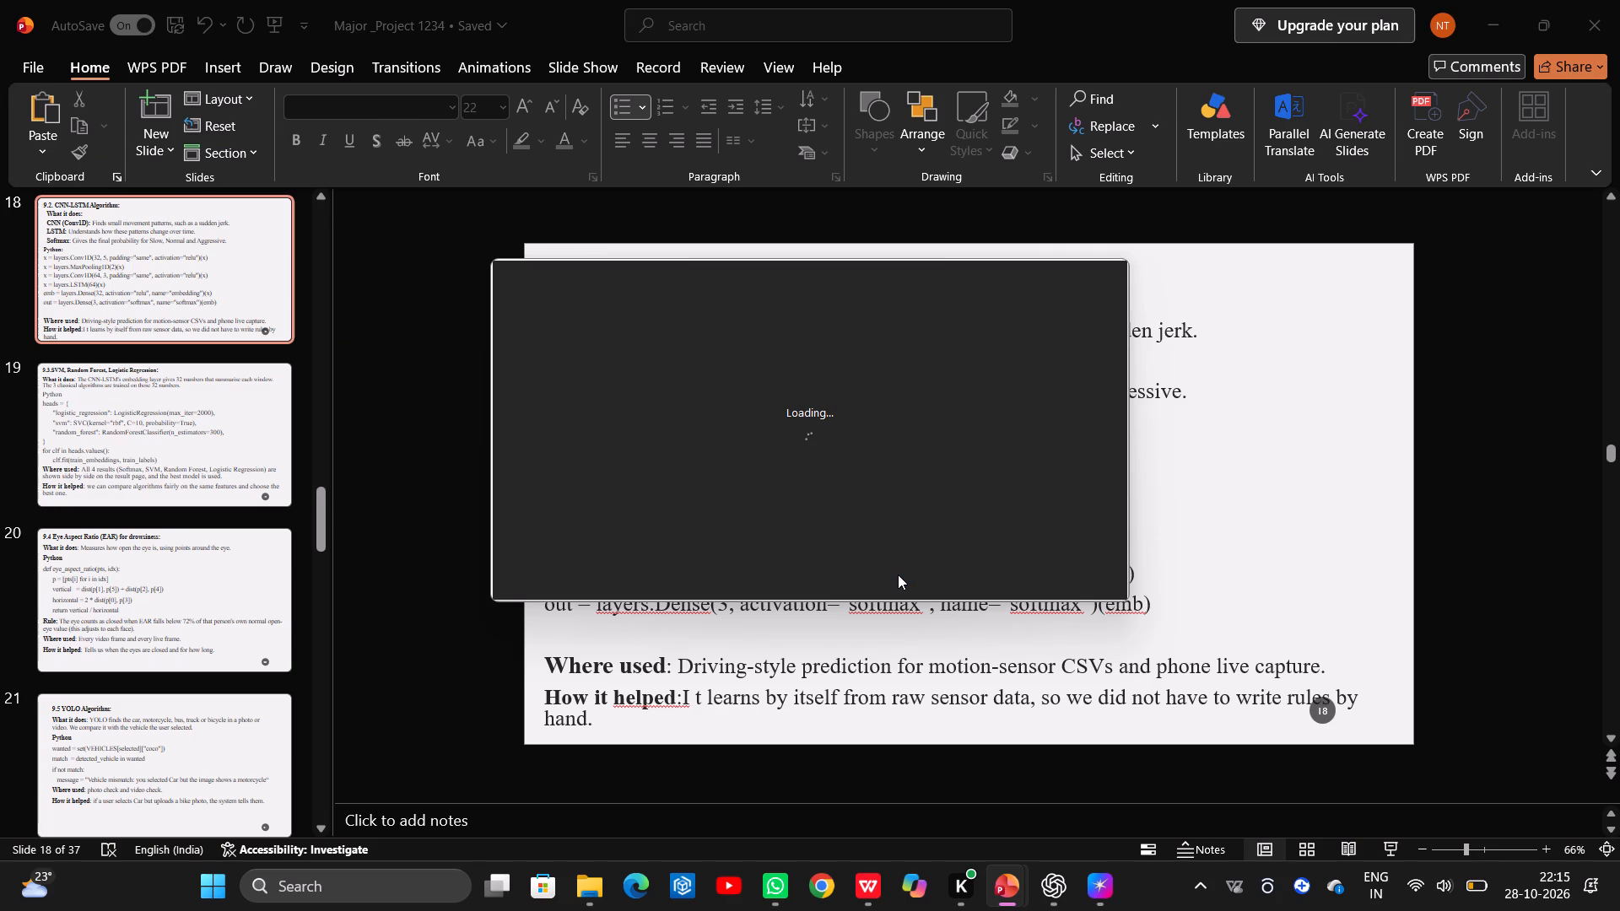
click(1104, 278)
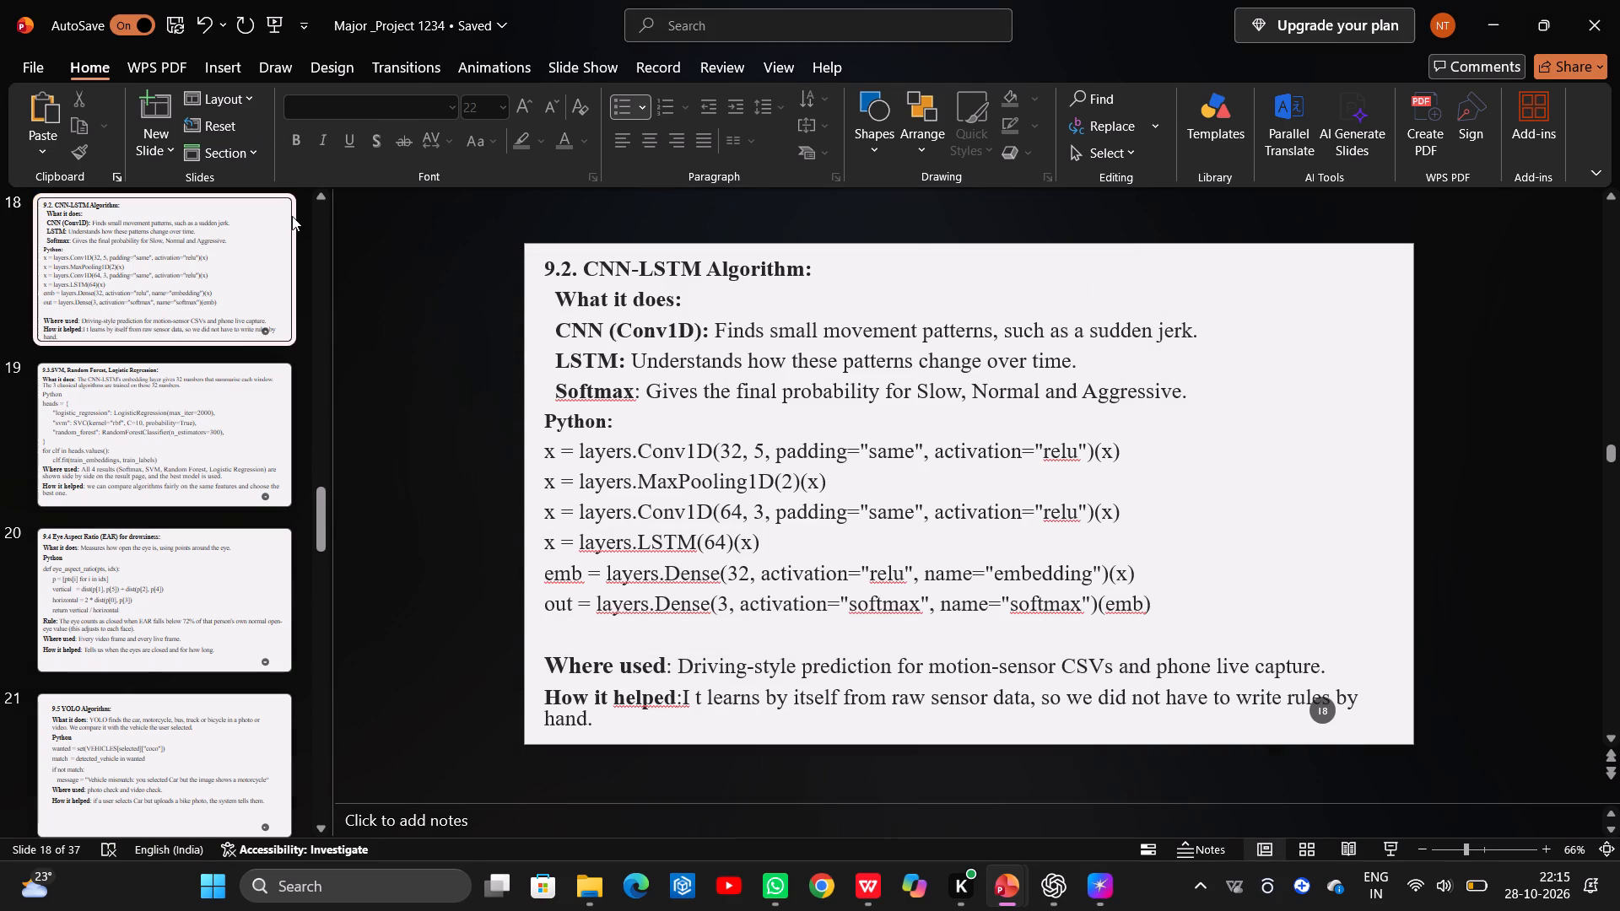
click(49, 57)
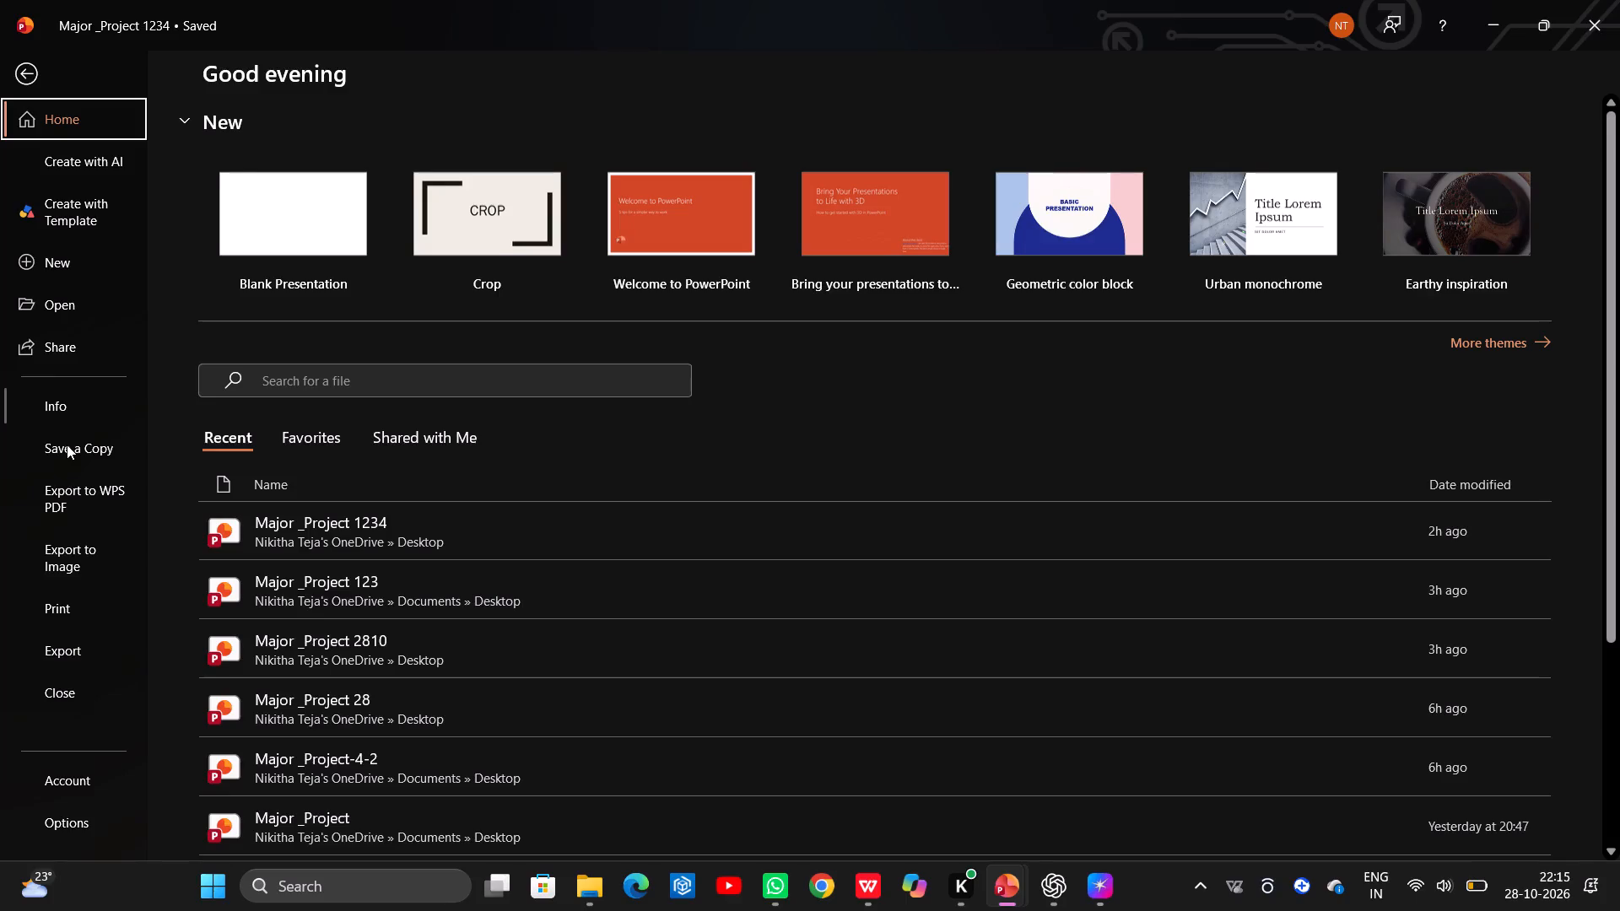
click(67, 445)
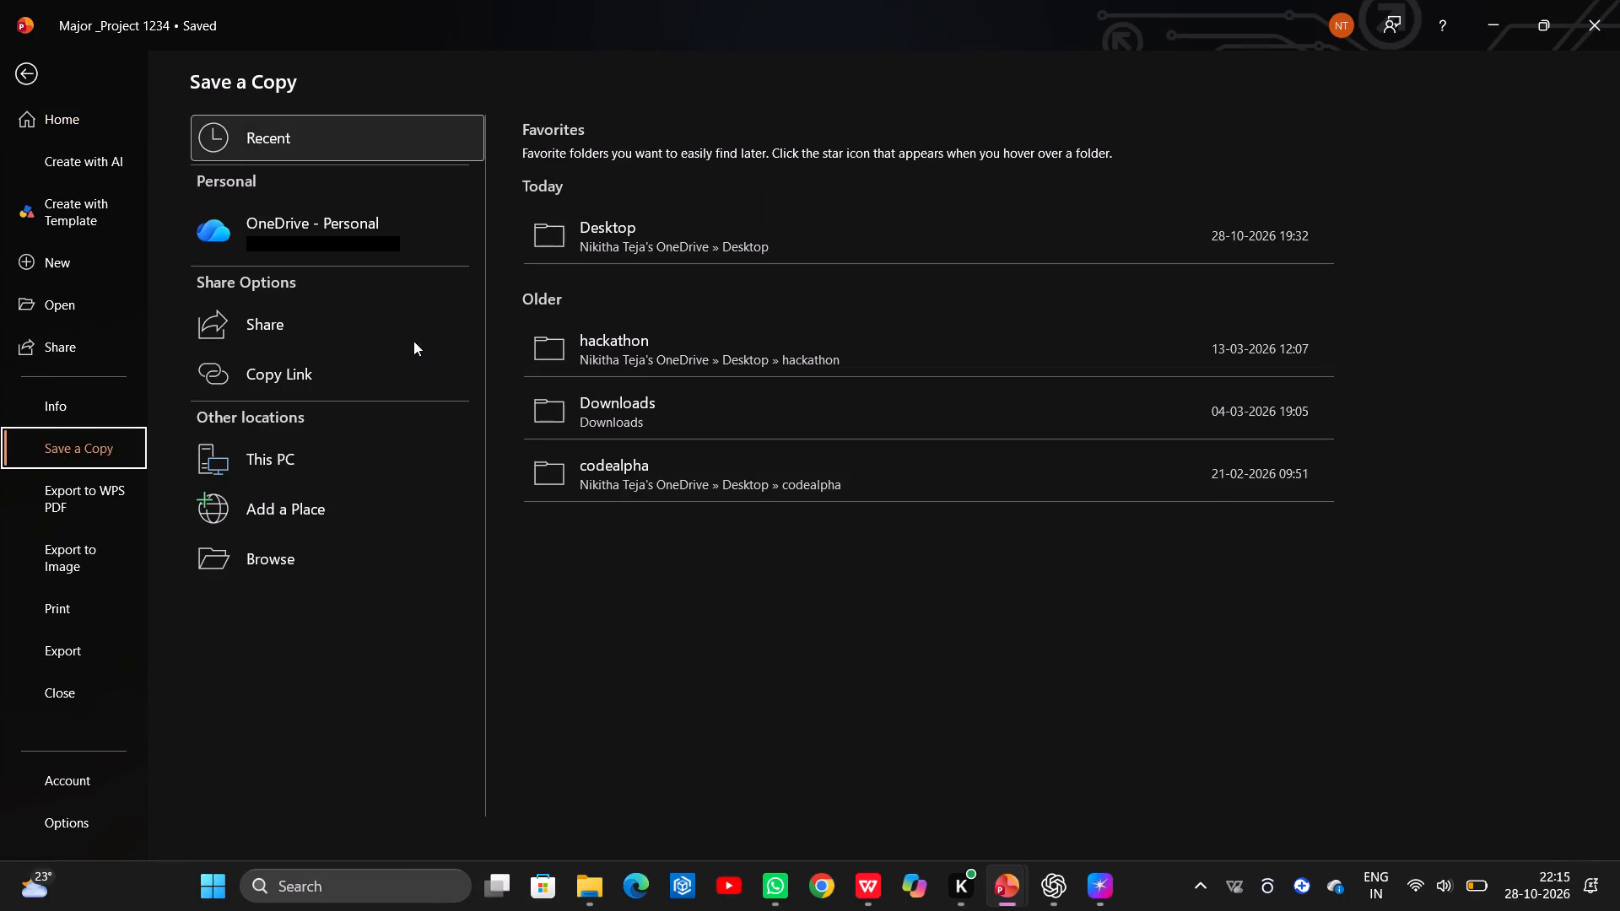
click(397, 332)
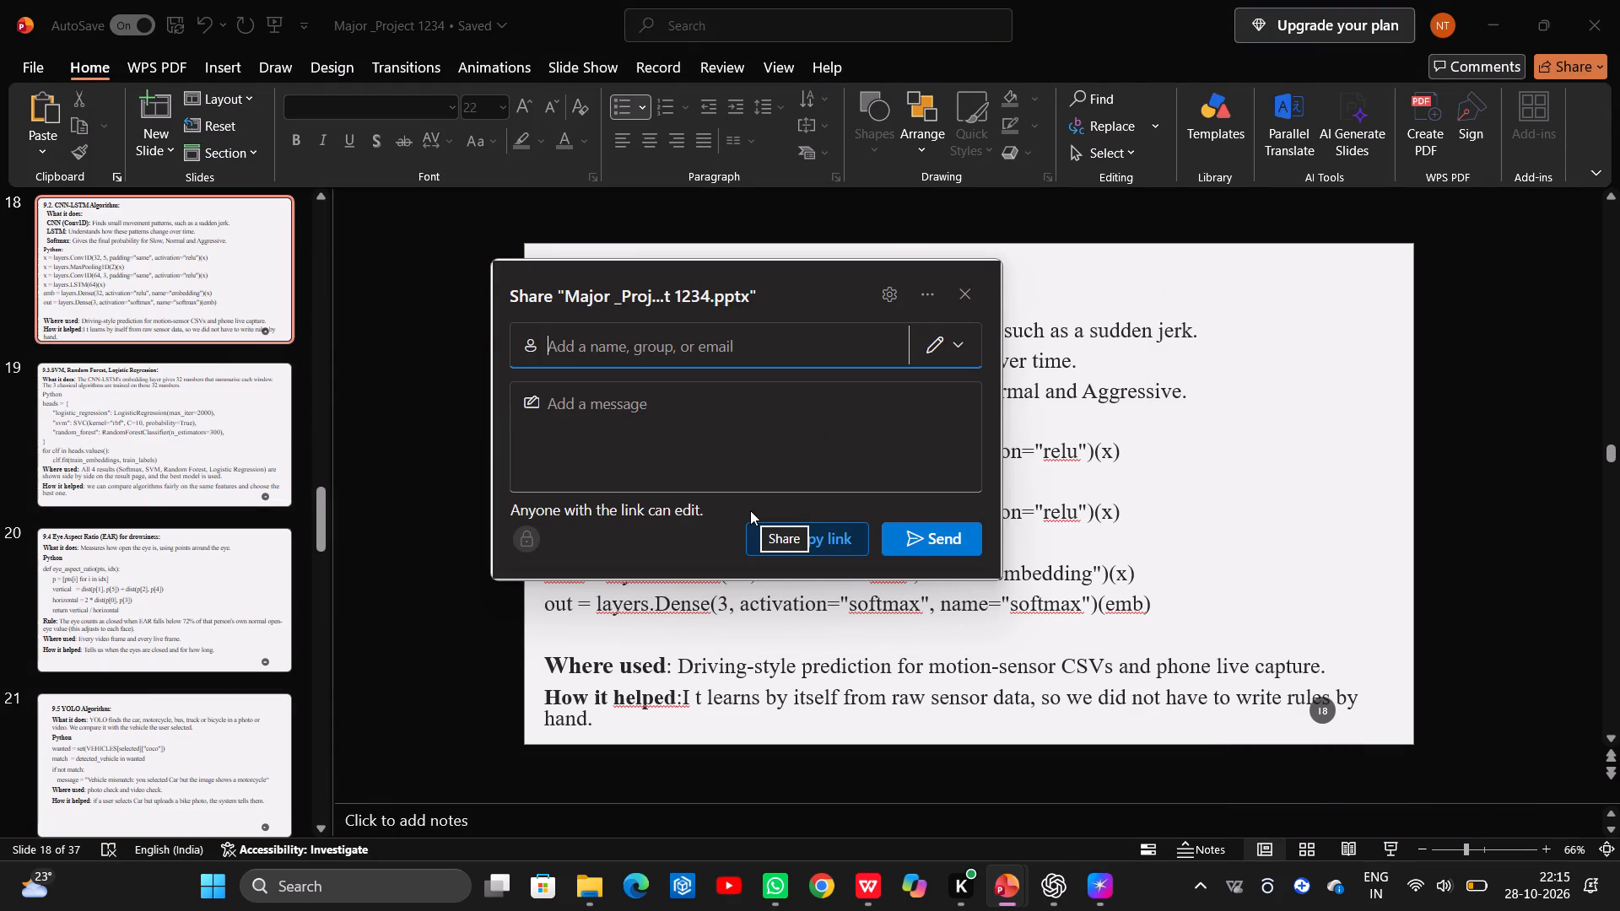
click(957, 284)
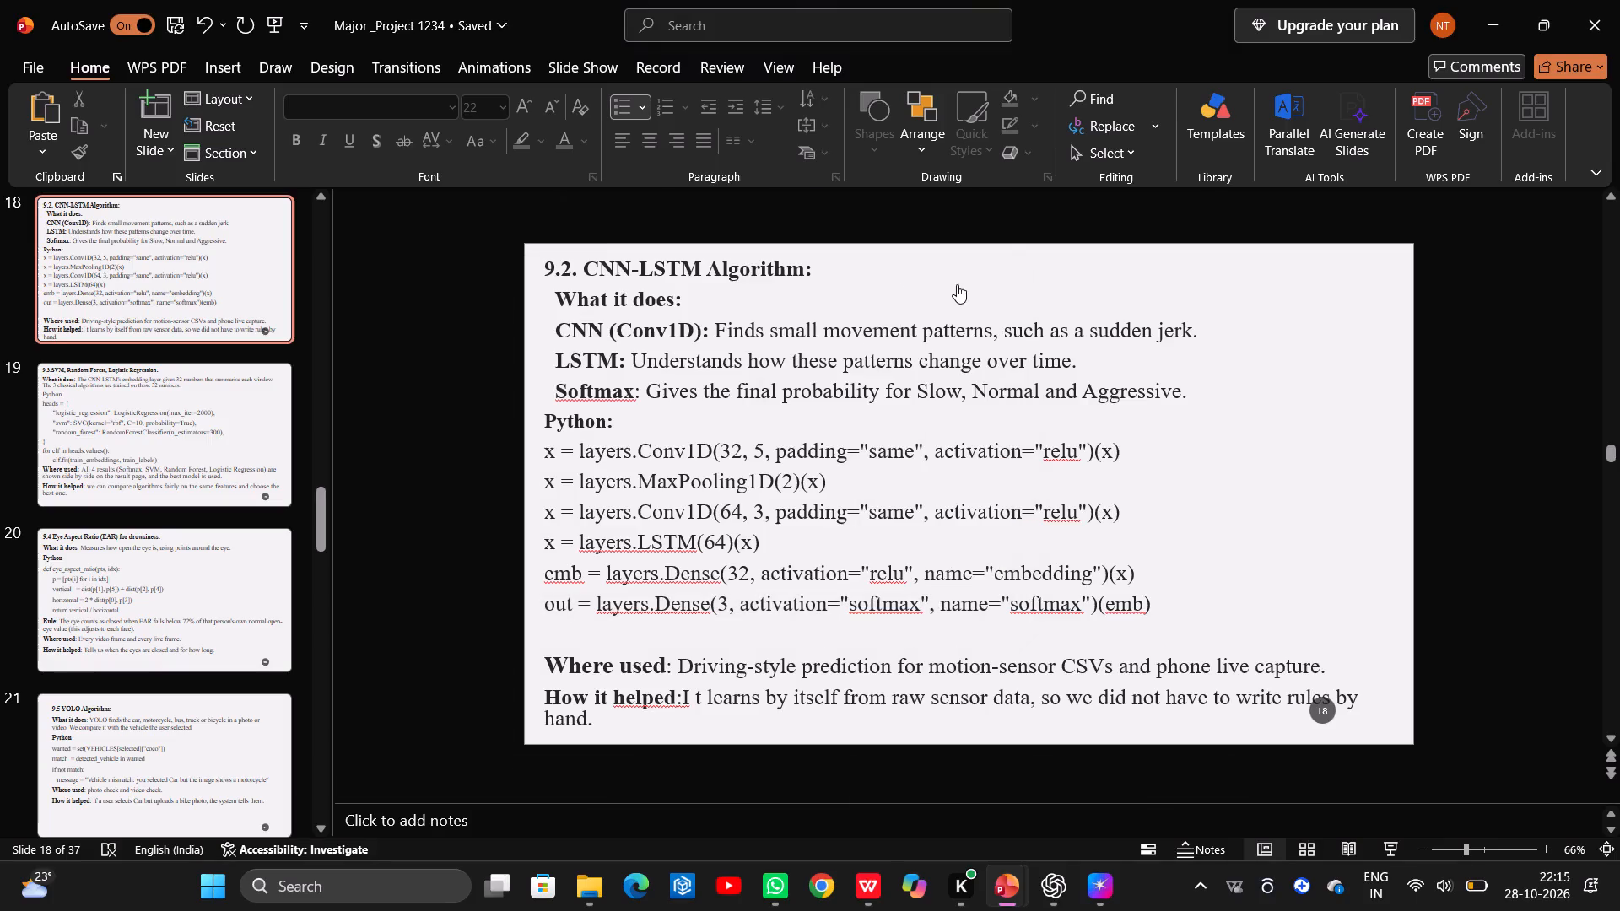
Save a copy of the presentation as Major _Project 12345 in the OneDrive Desktop folder.
click(27, 70)
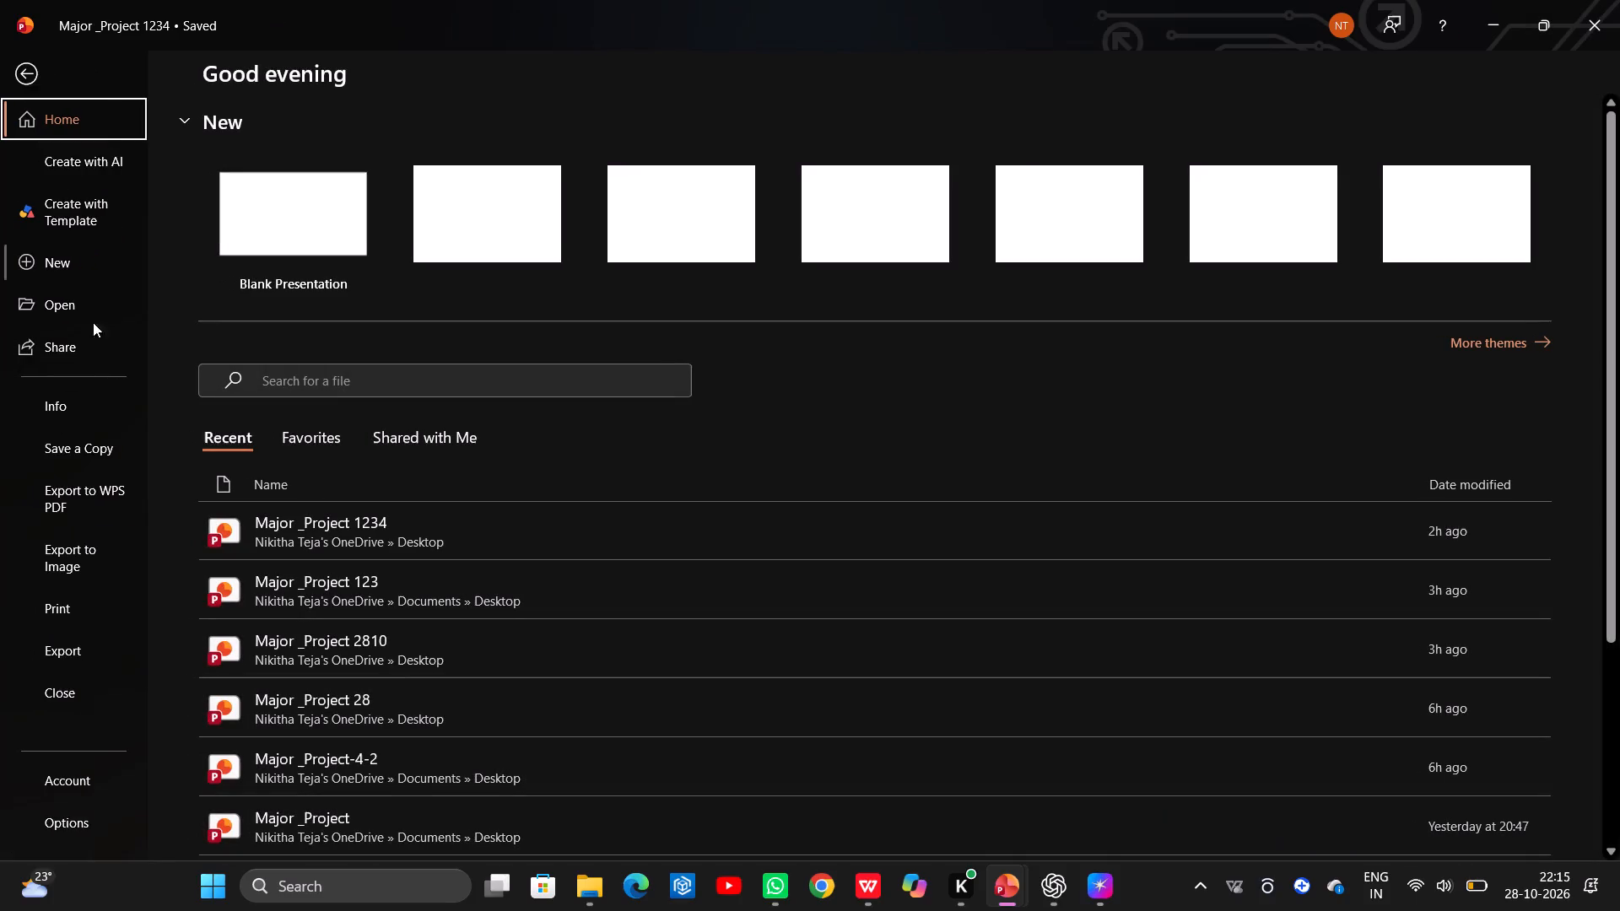
click(78, 455)
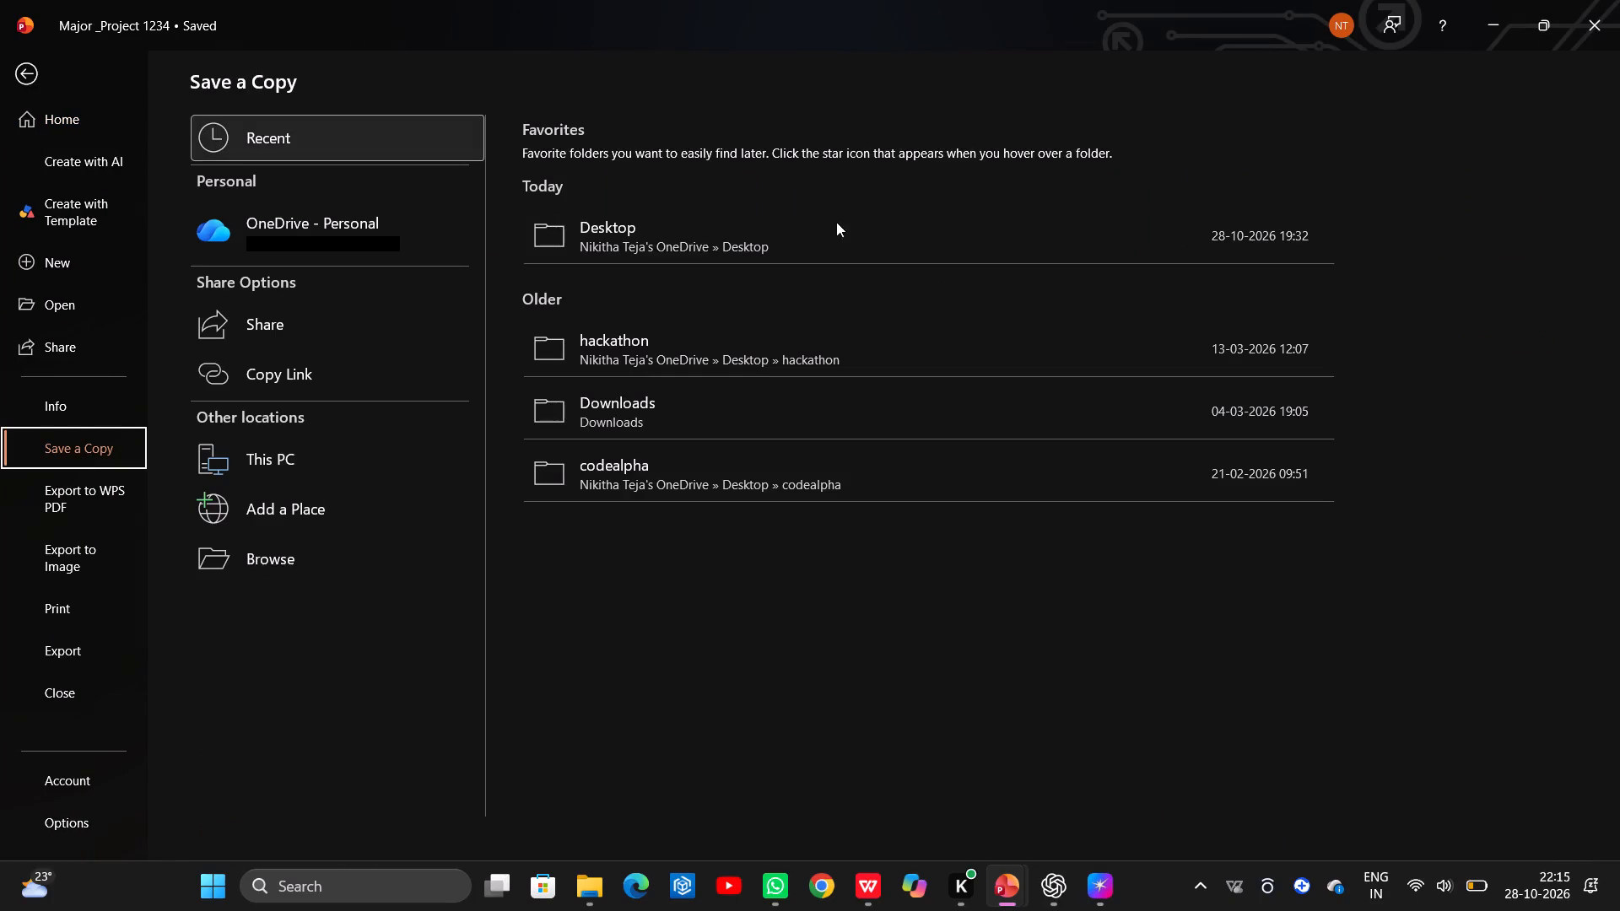
click(820, 227)
double_click(820, 227)
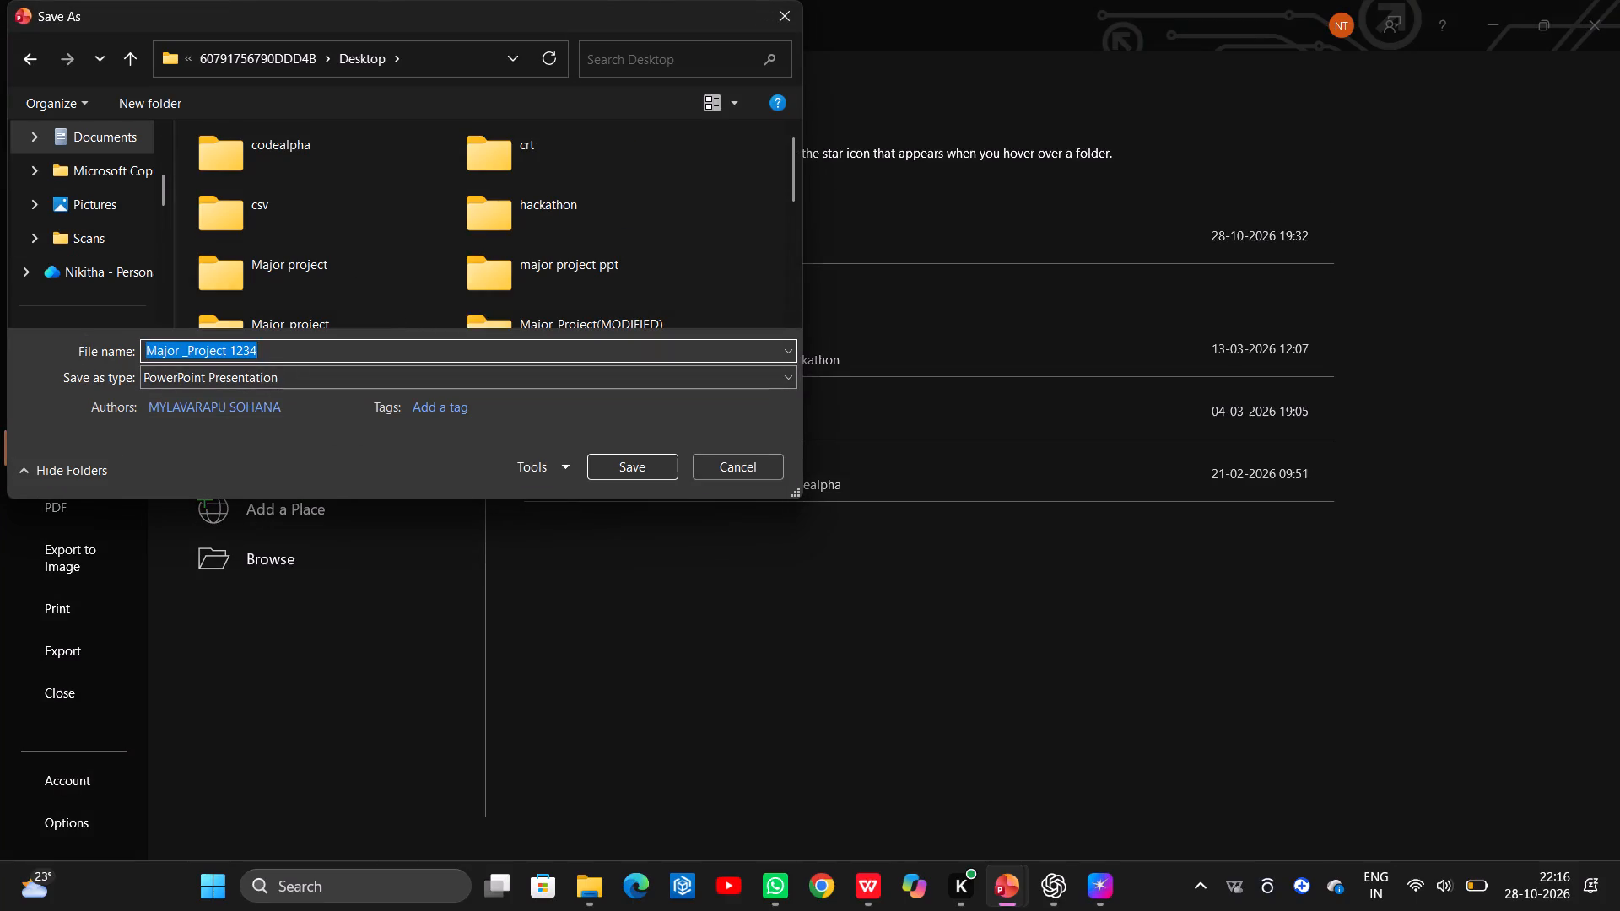
click(289, 358)
key(5)
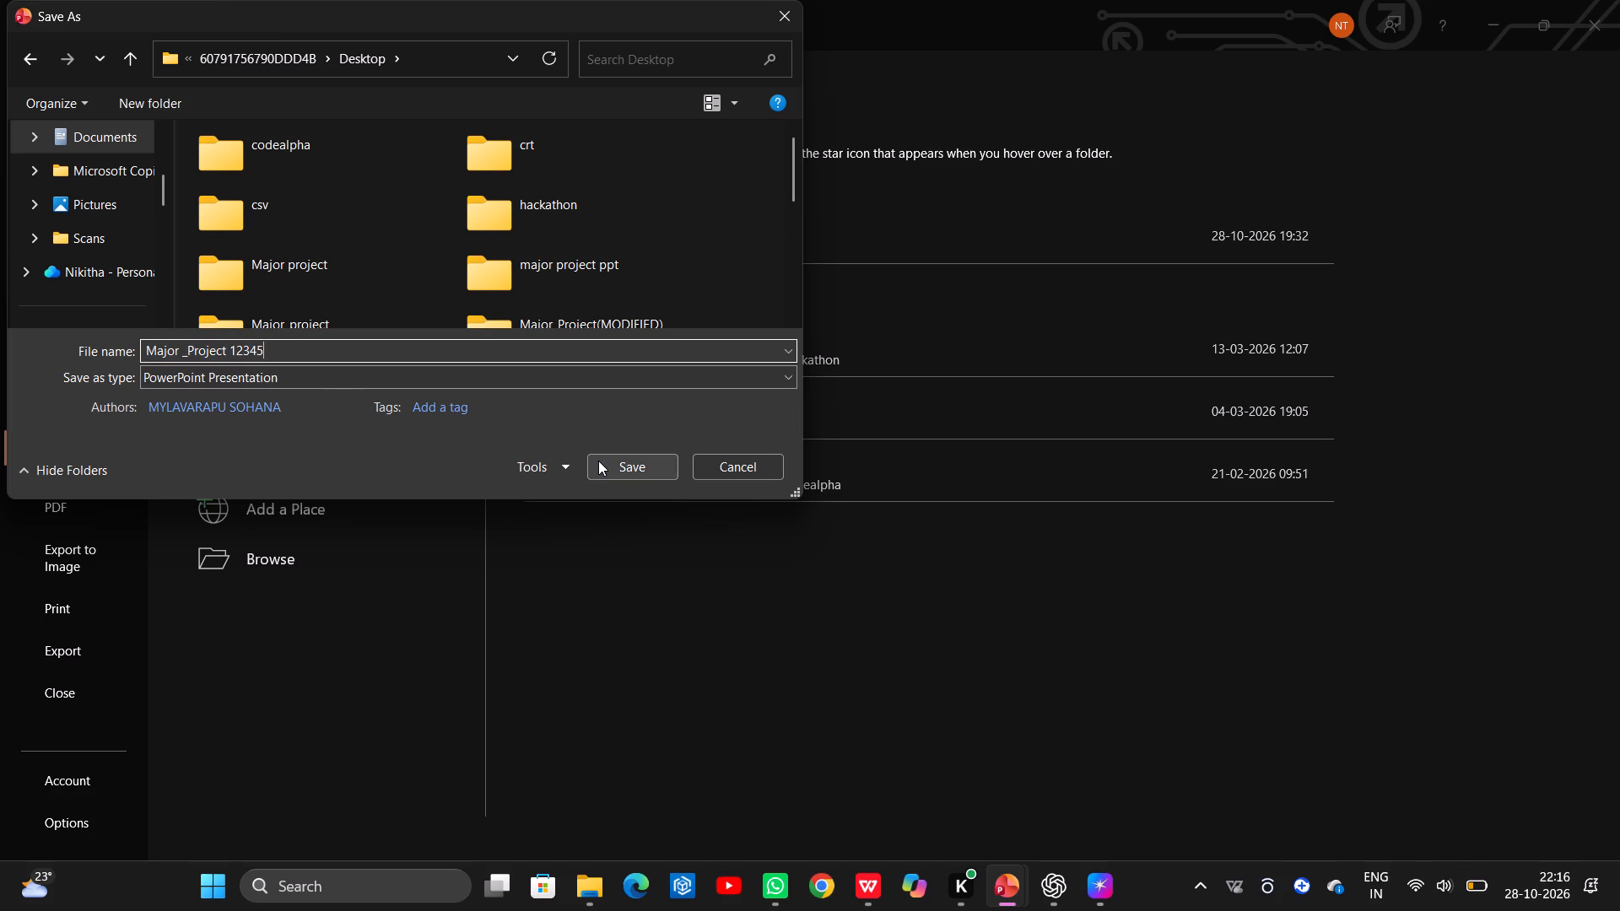